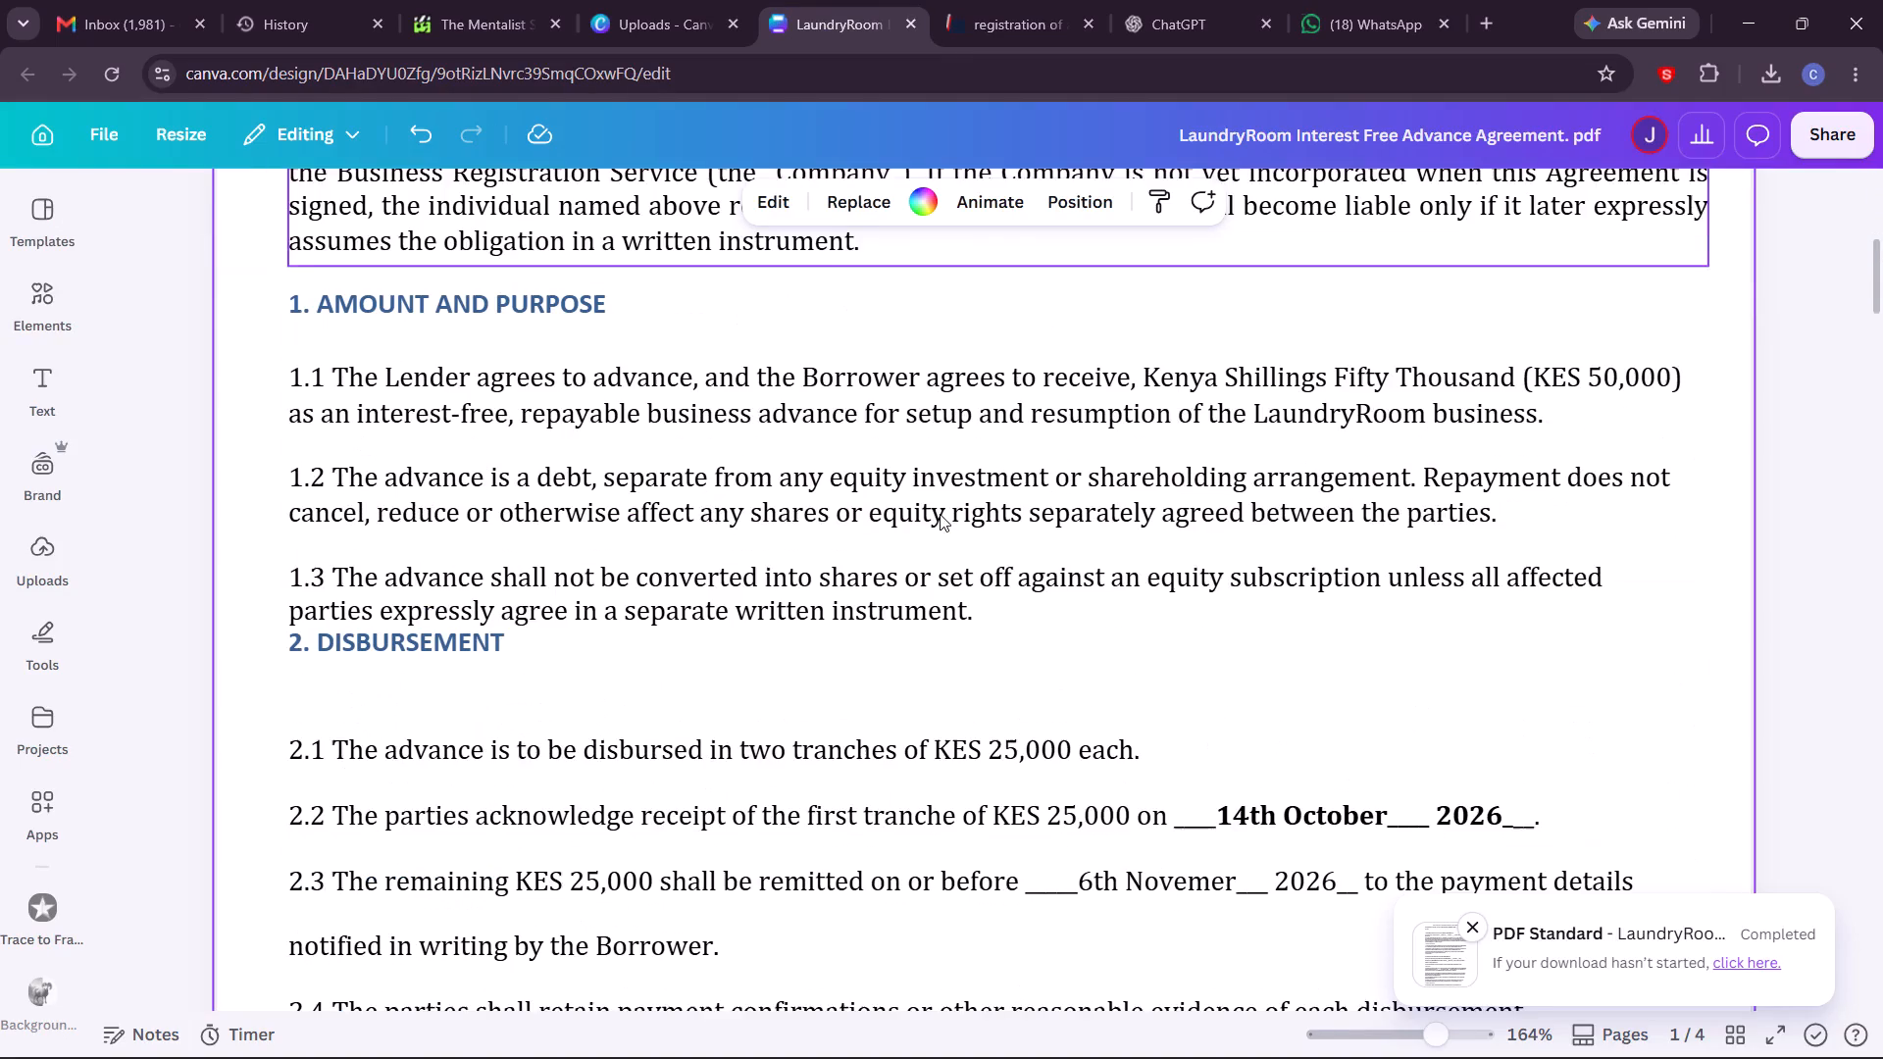
# Leave the LaundryRoom agreement and open the yellow and white Sports Day poster design from the recent designs on the Canva home page.
pyautogui.scroll(-1, 936, 521)
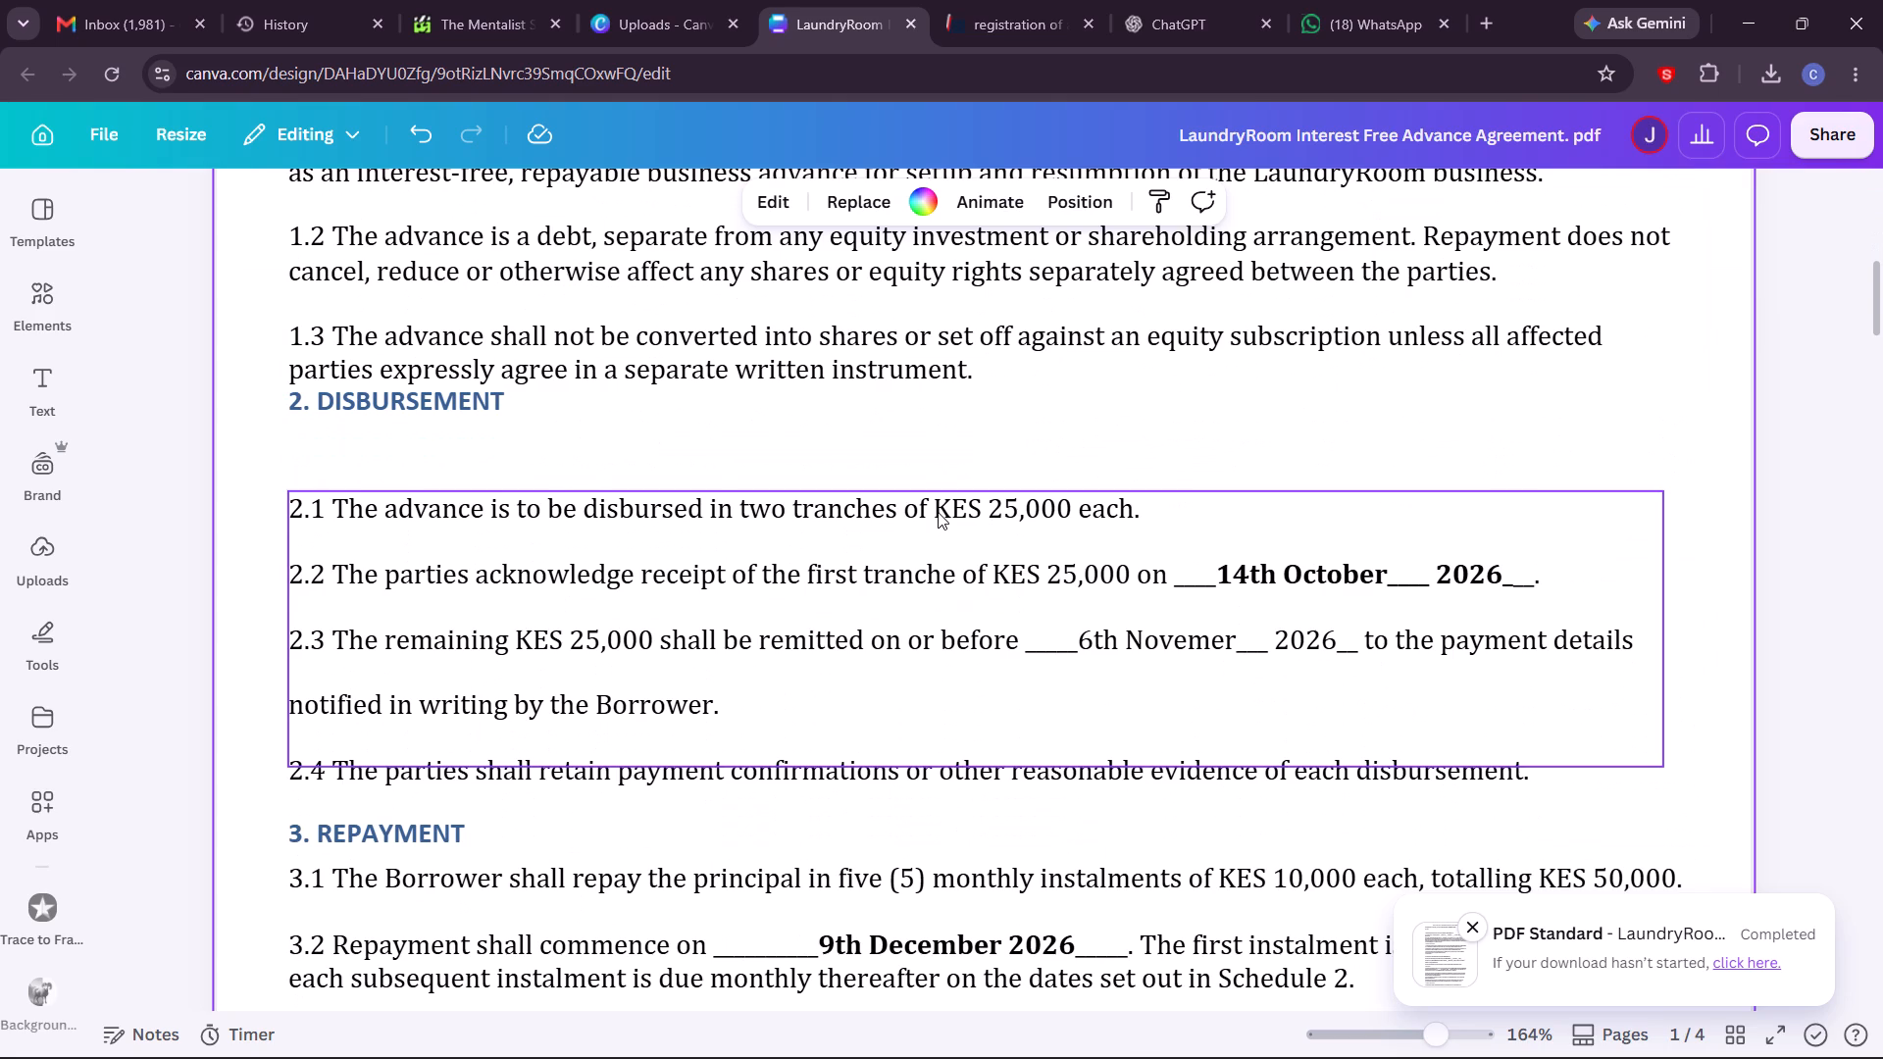
pyautogui.click(642, 0)
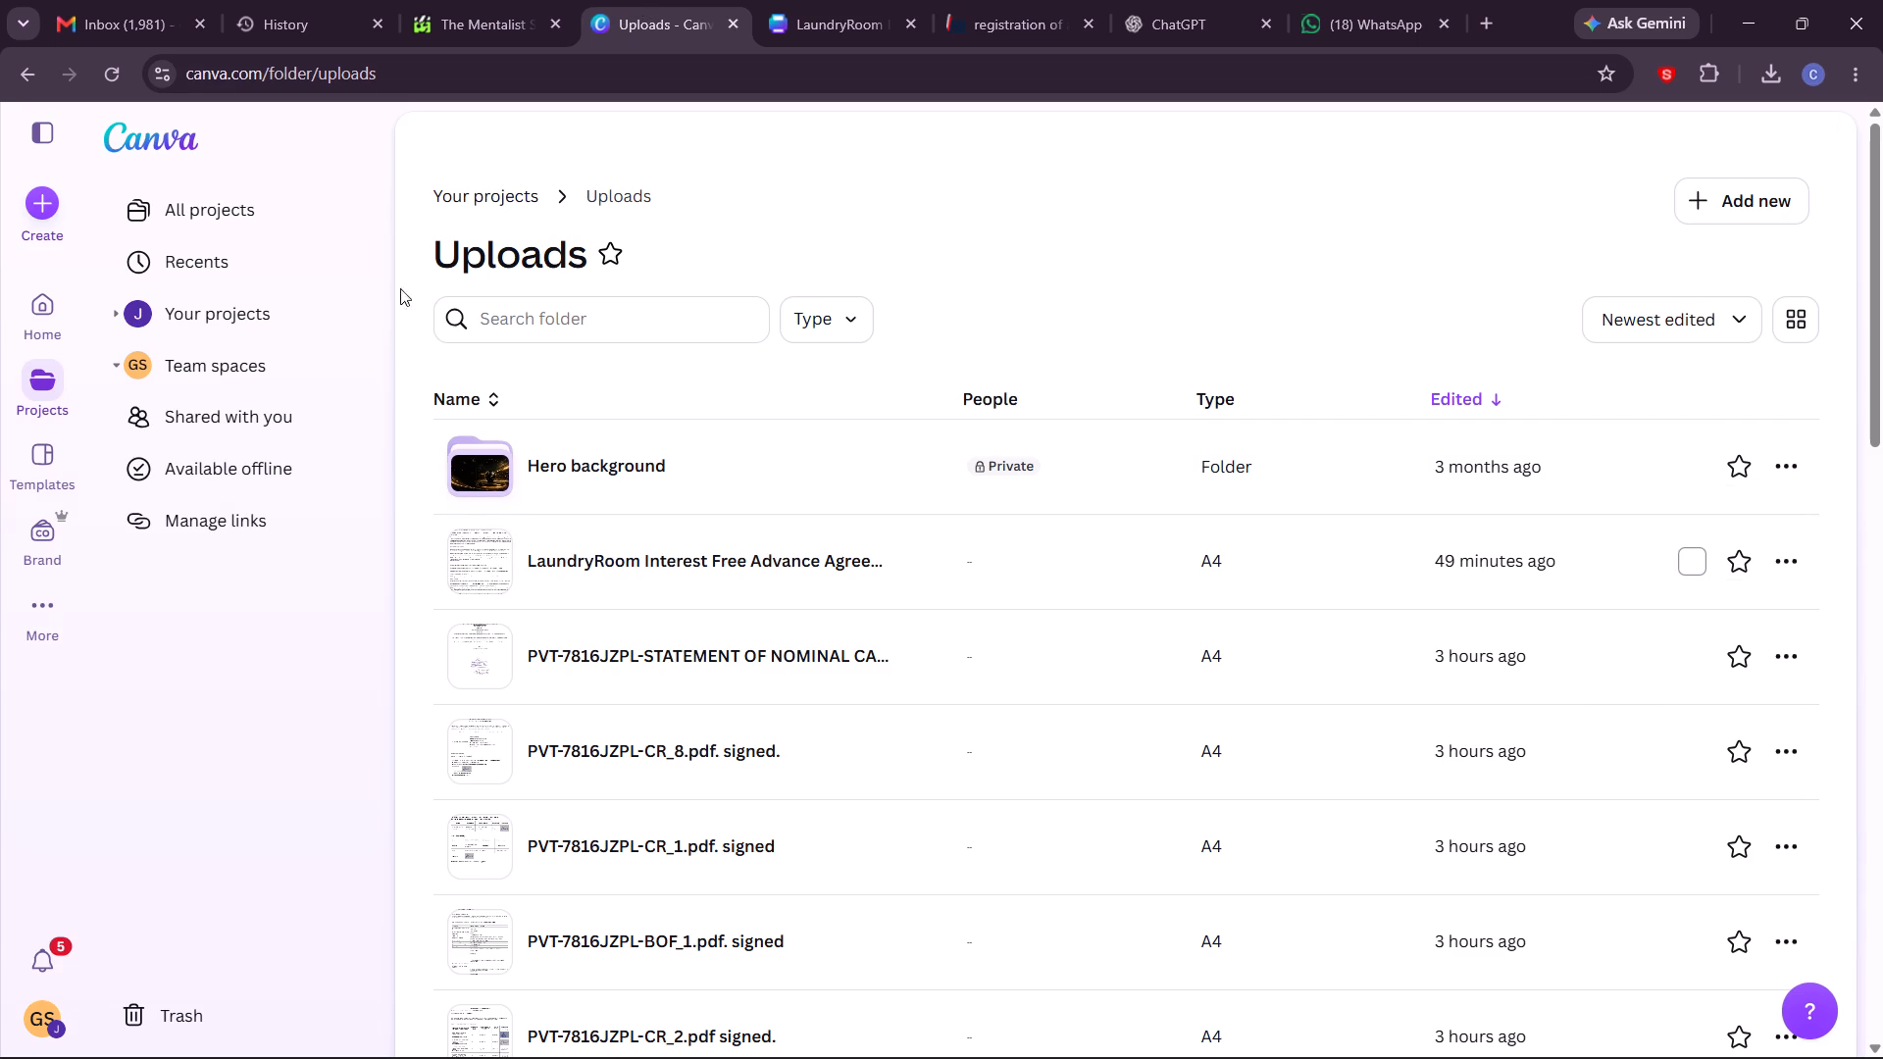
pyautogui.click(42, 317)
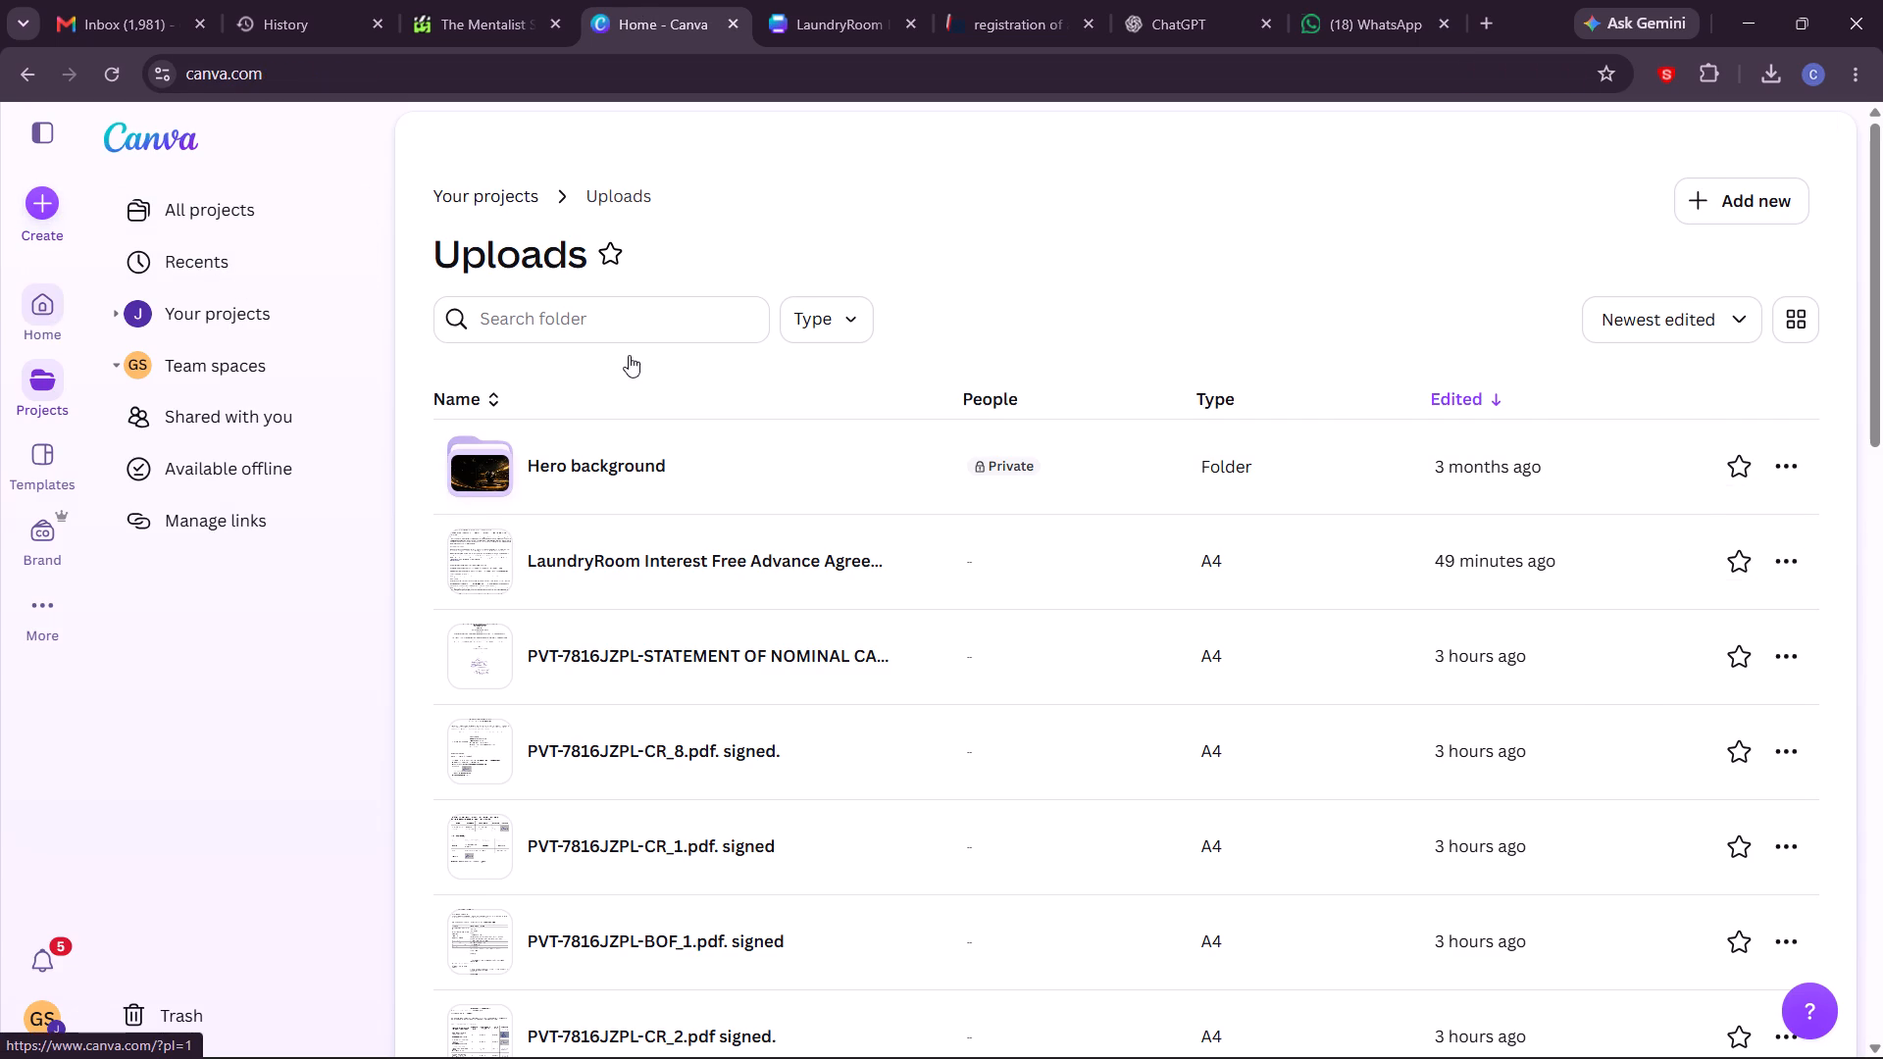
pyautogui.scroll(-1, 646, 395)
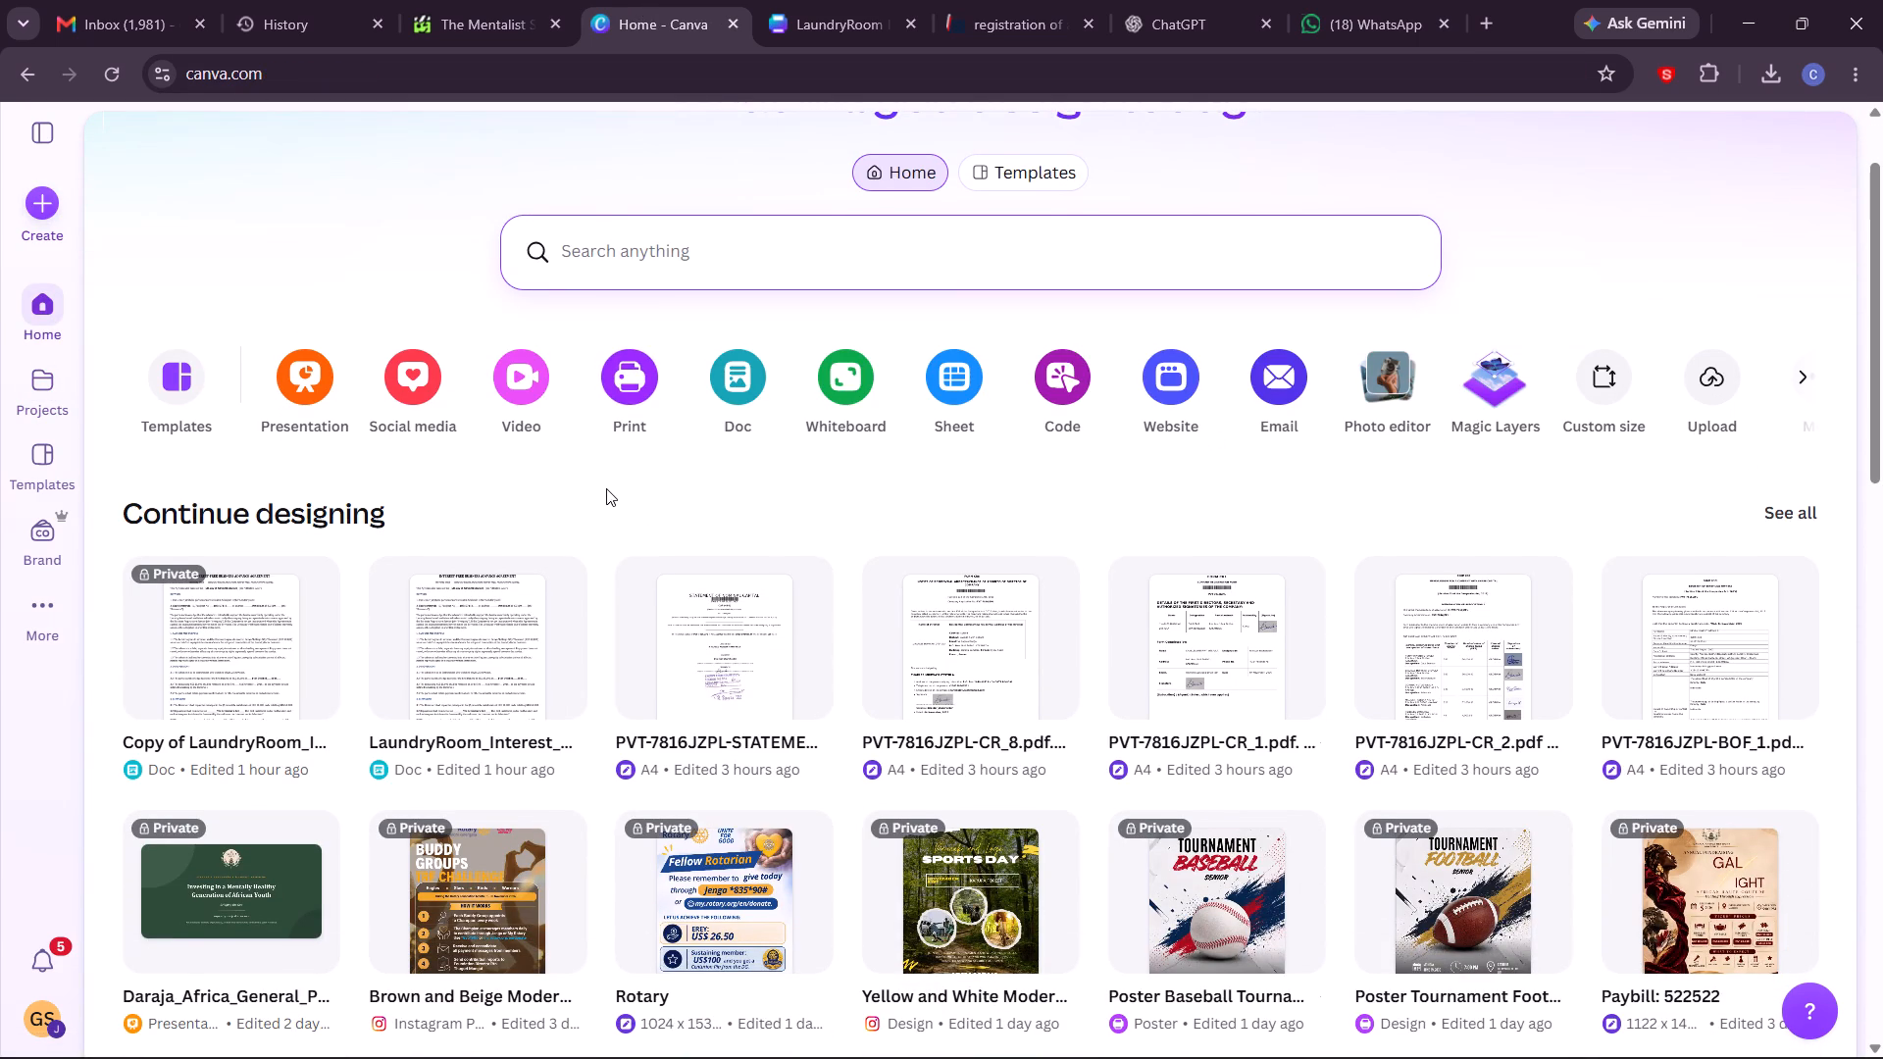
pyautogui.scroll(-1, 637, 487)
pyautogui.click(974, 788)
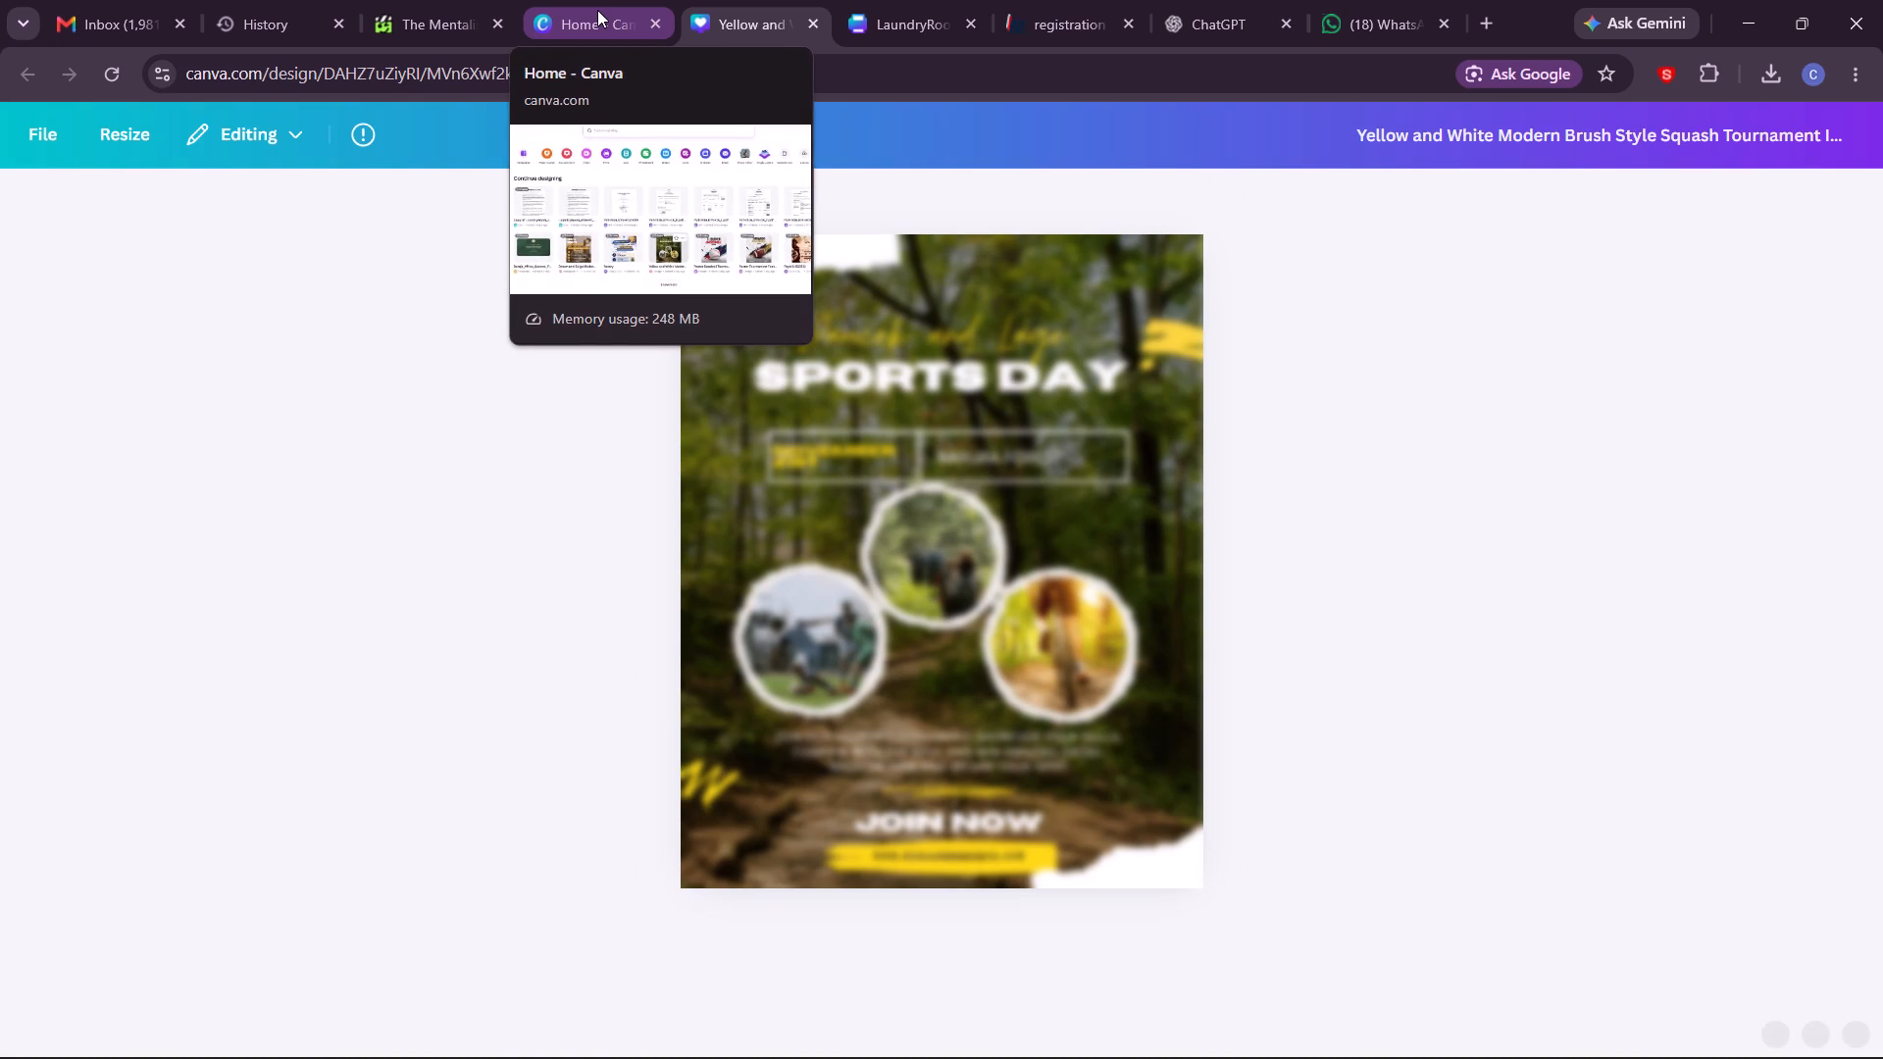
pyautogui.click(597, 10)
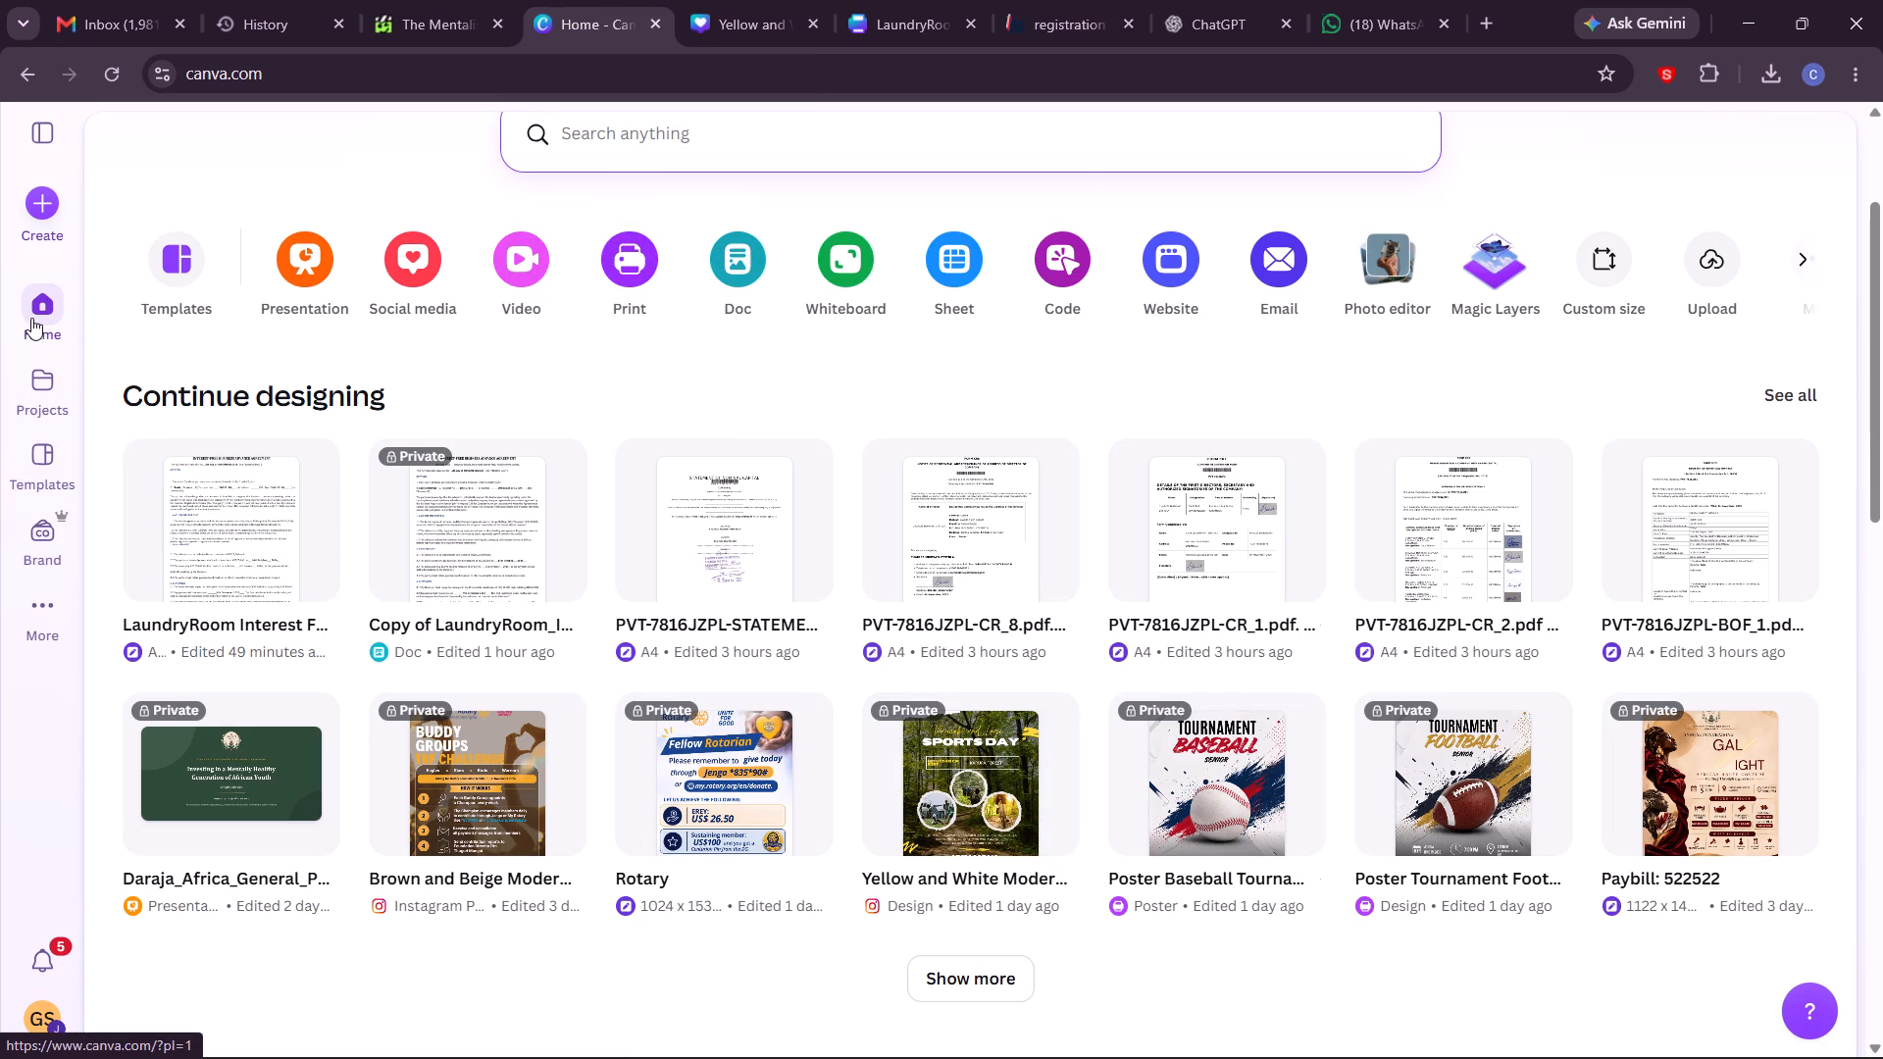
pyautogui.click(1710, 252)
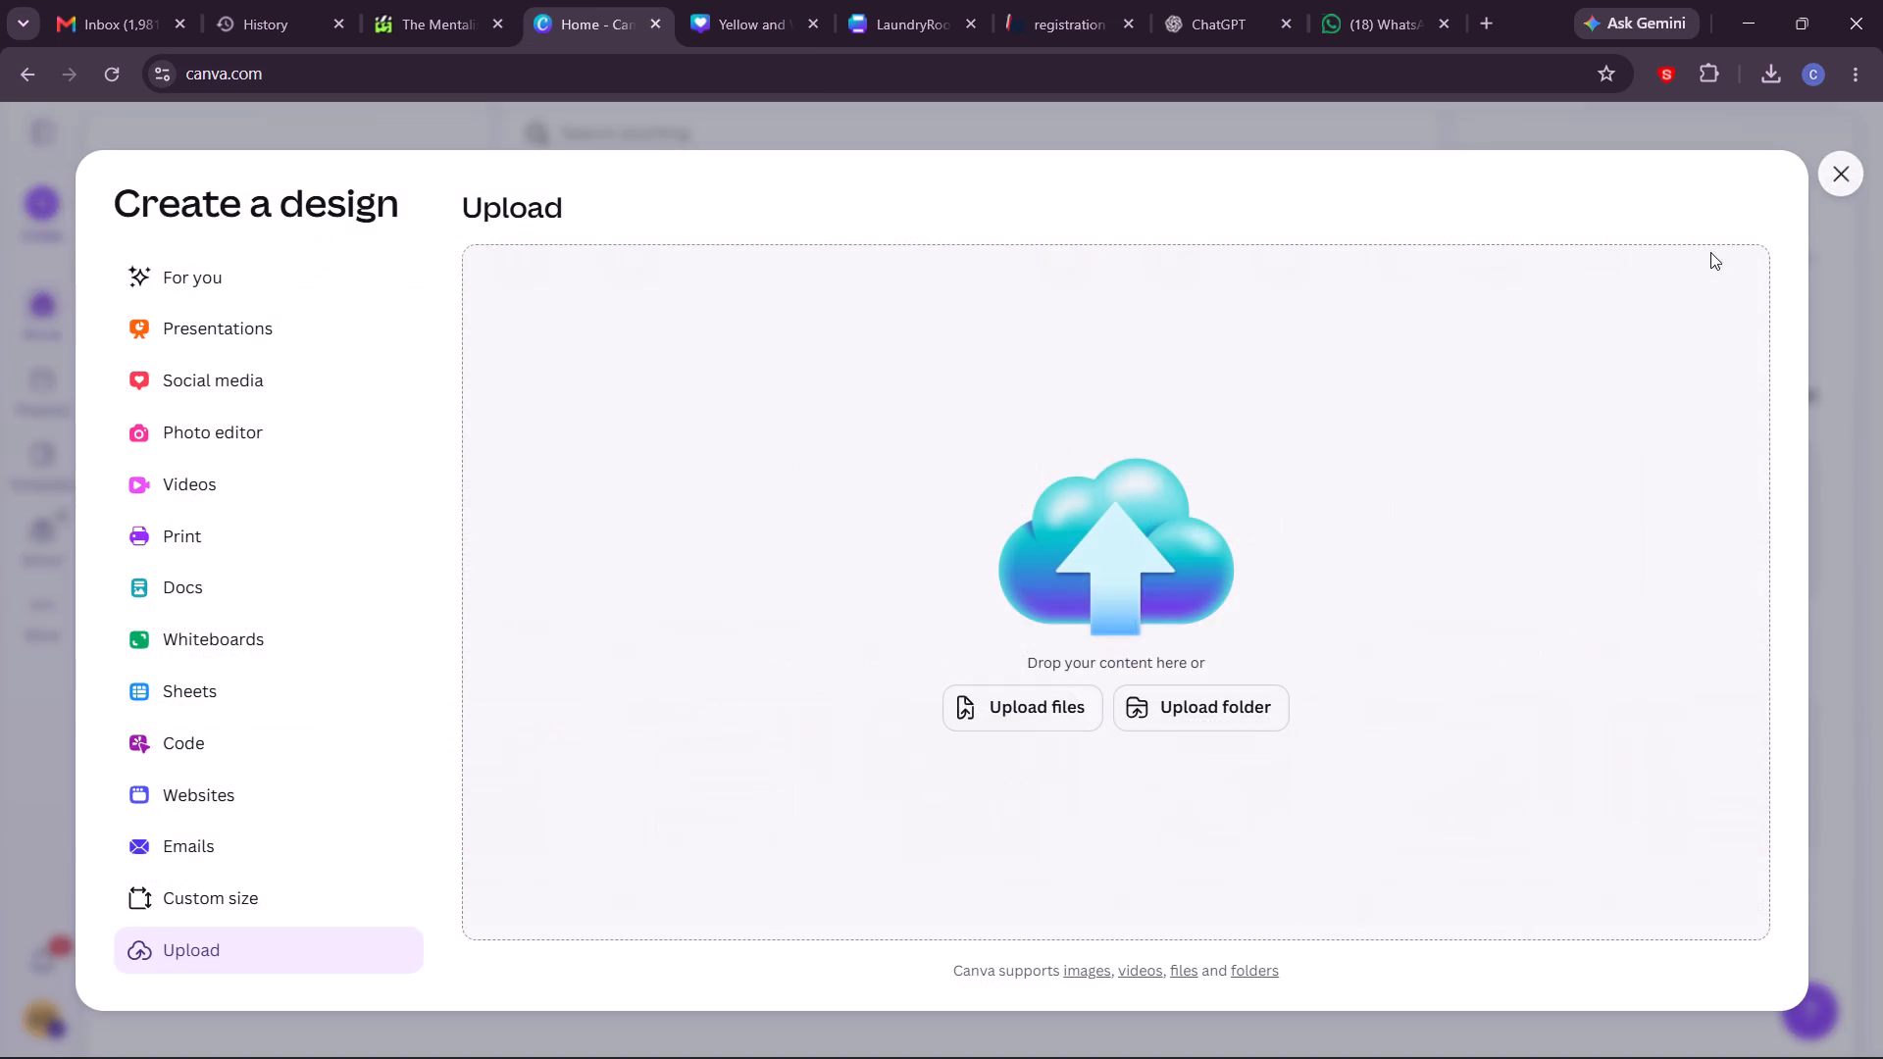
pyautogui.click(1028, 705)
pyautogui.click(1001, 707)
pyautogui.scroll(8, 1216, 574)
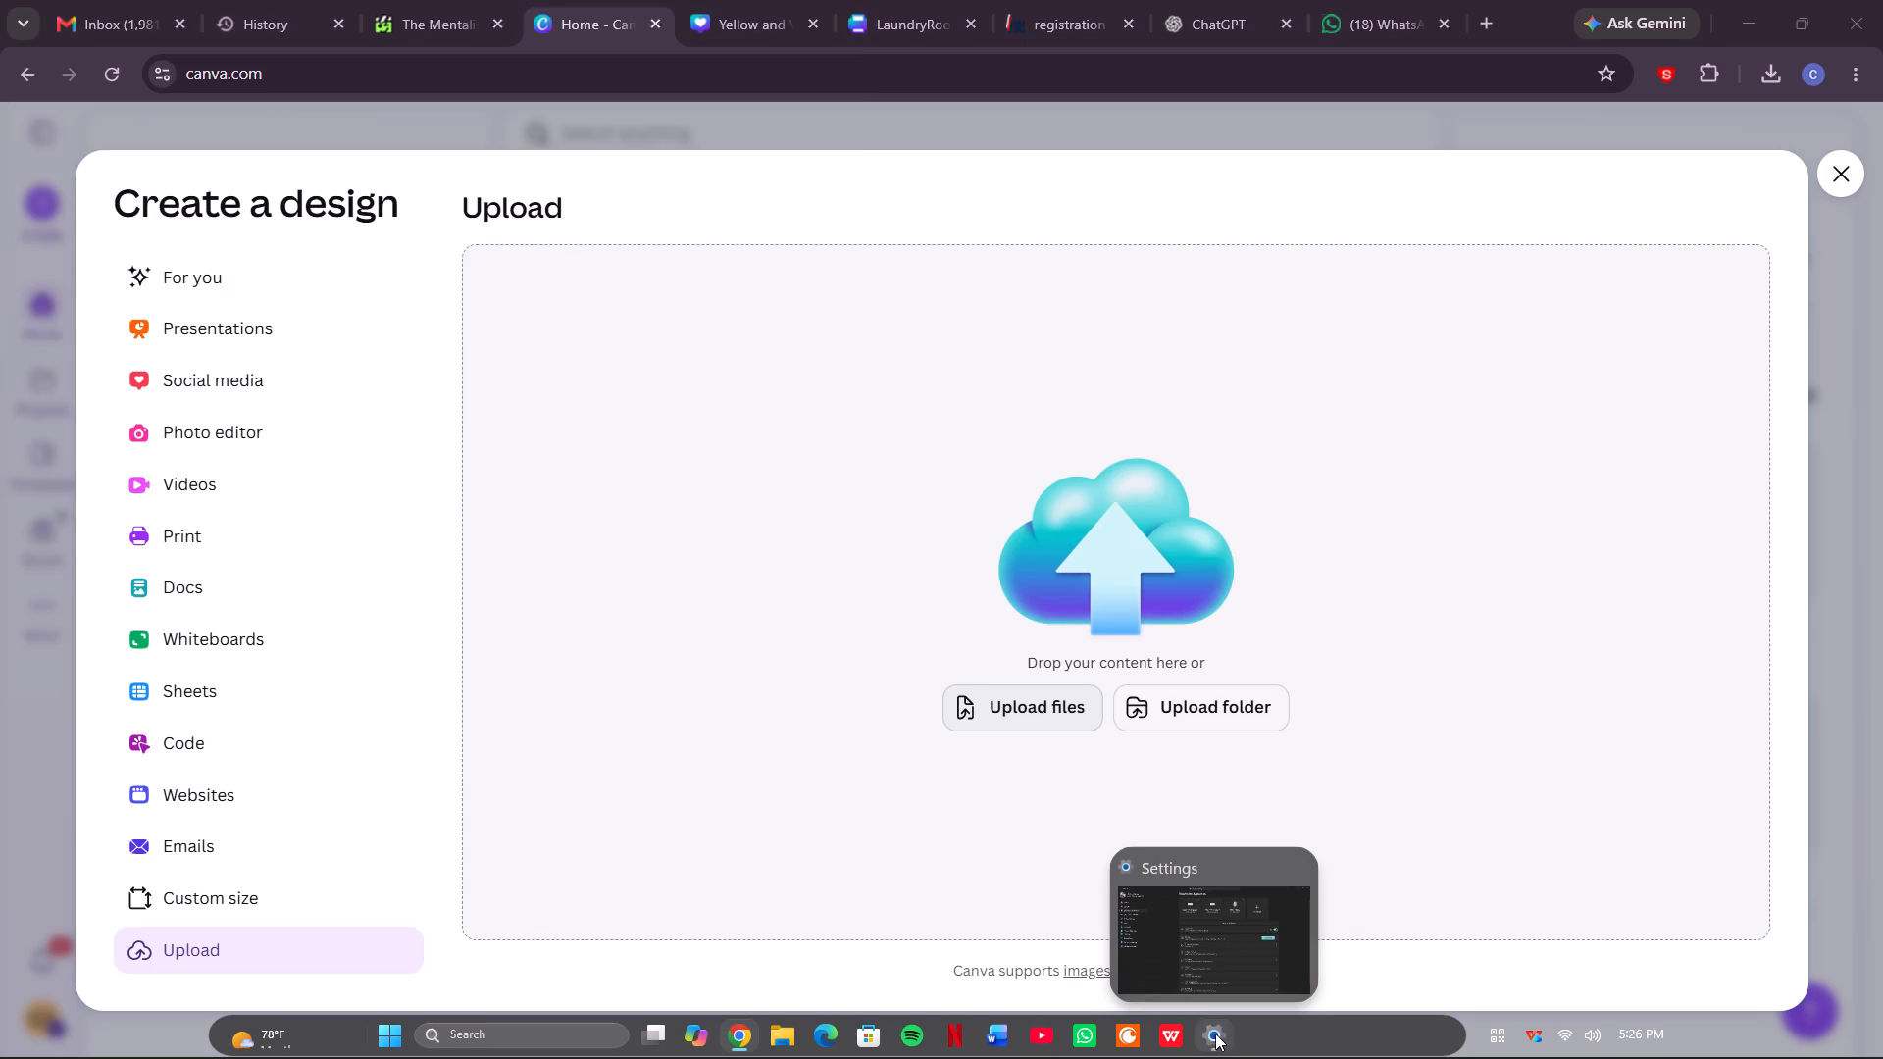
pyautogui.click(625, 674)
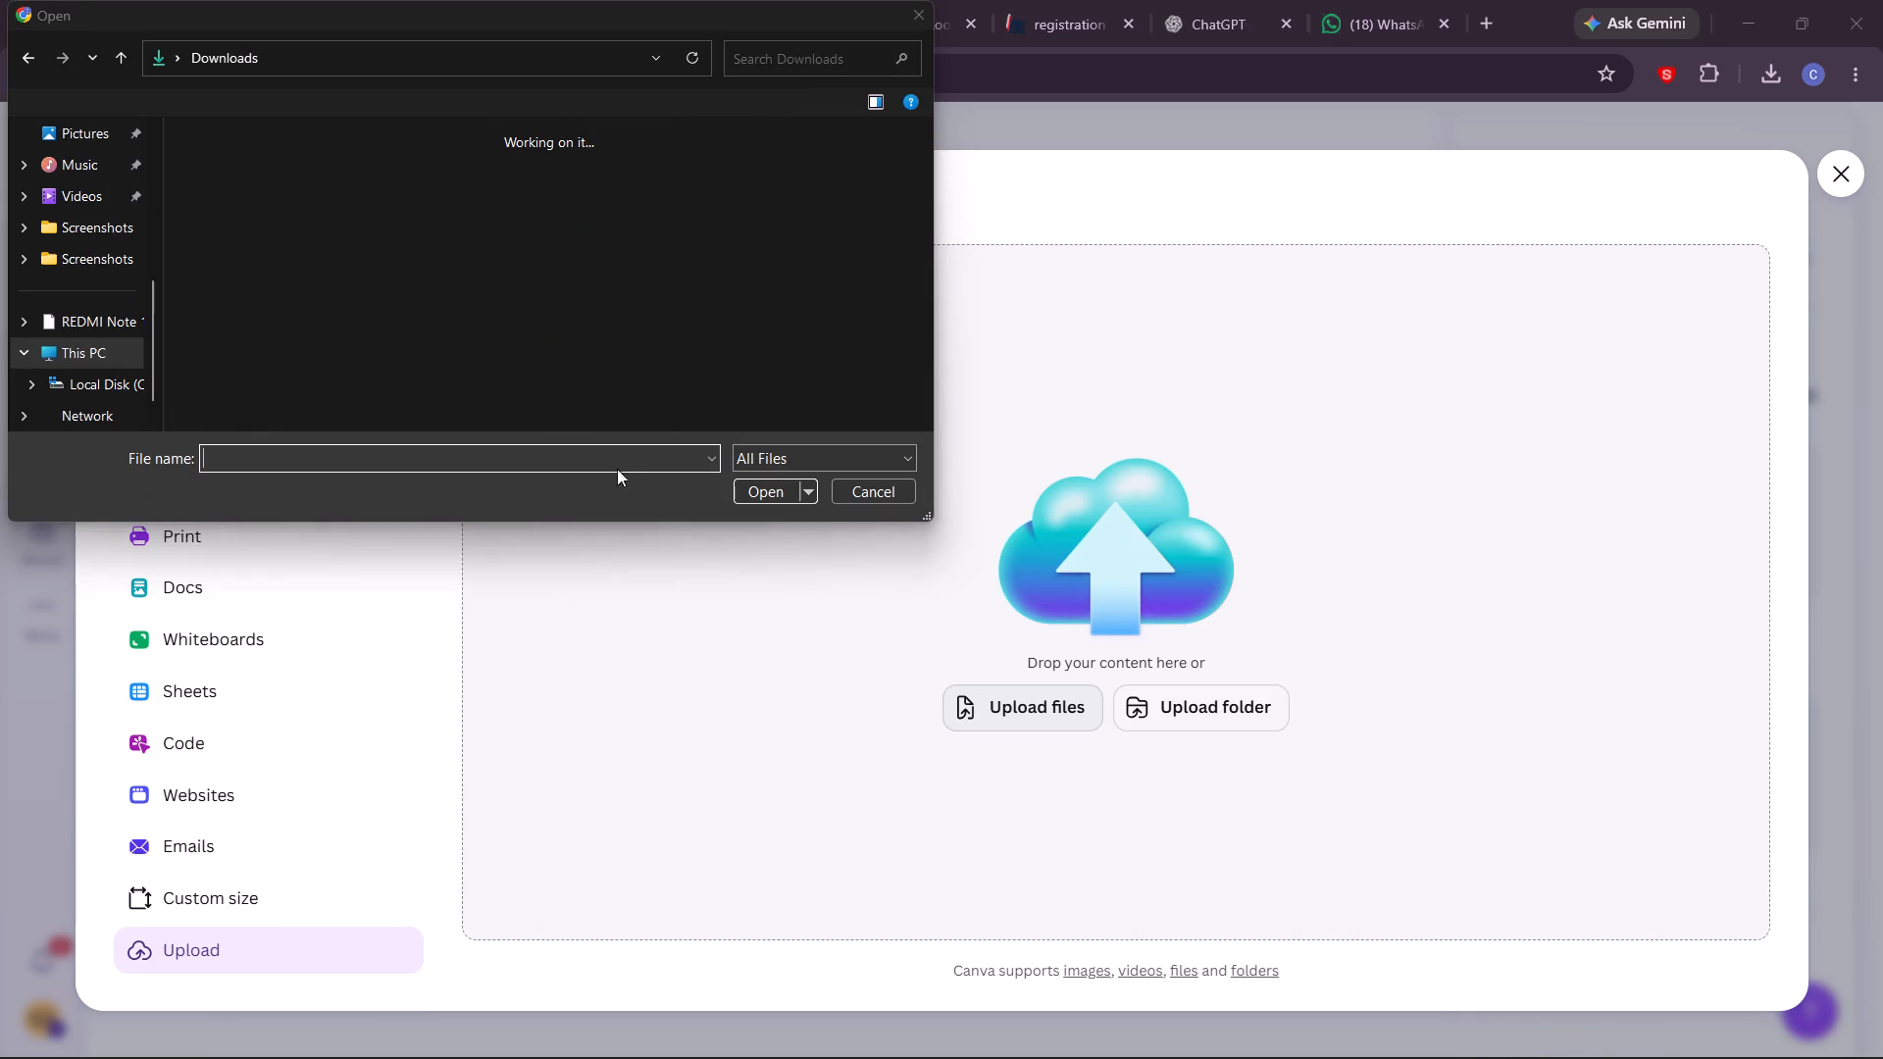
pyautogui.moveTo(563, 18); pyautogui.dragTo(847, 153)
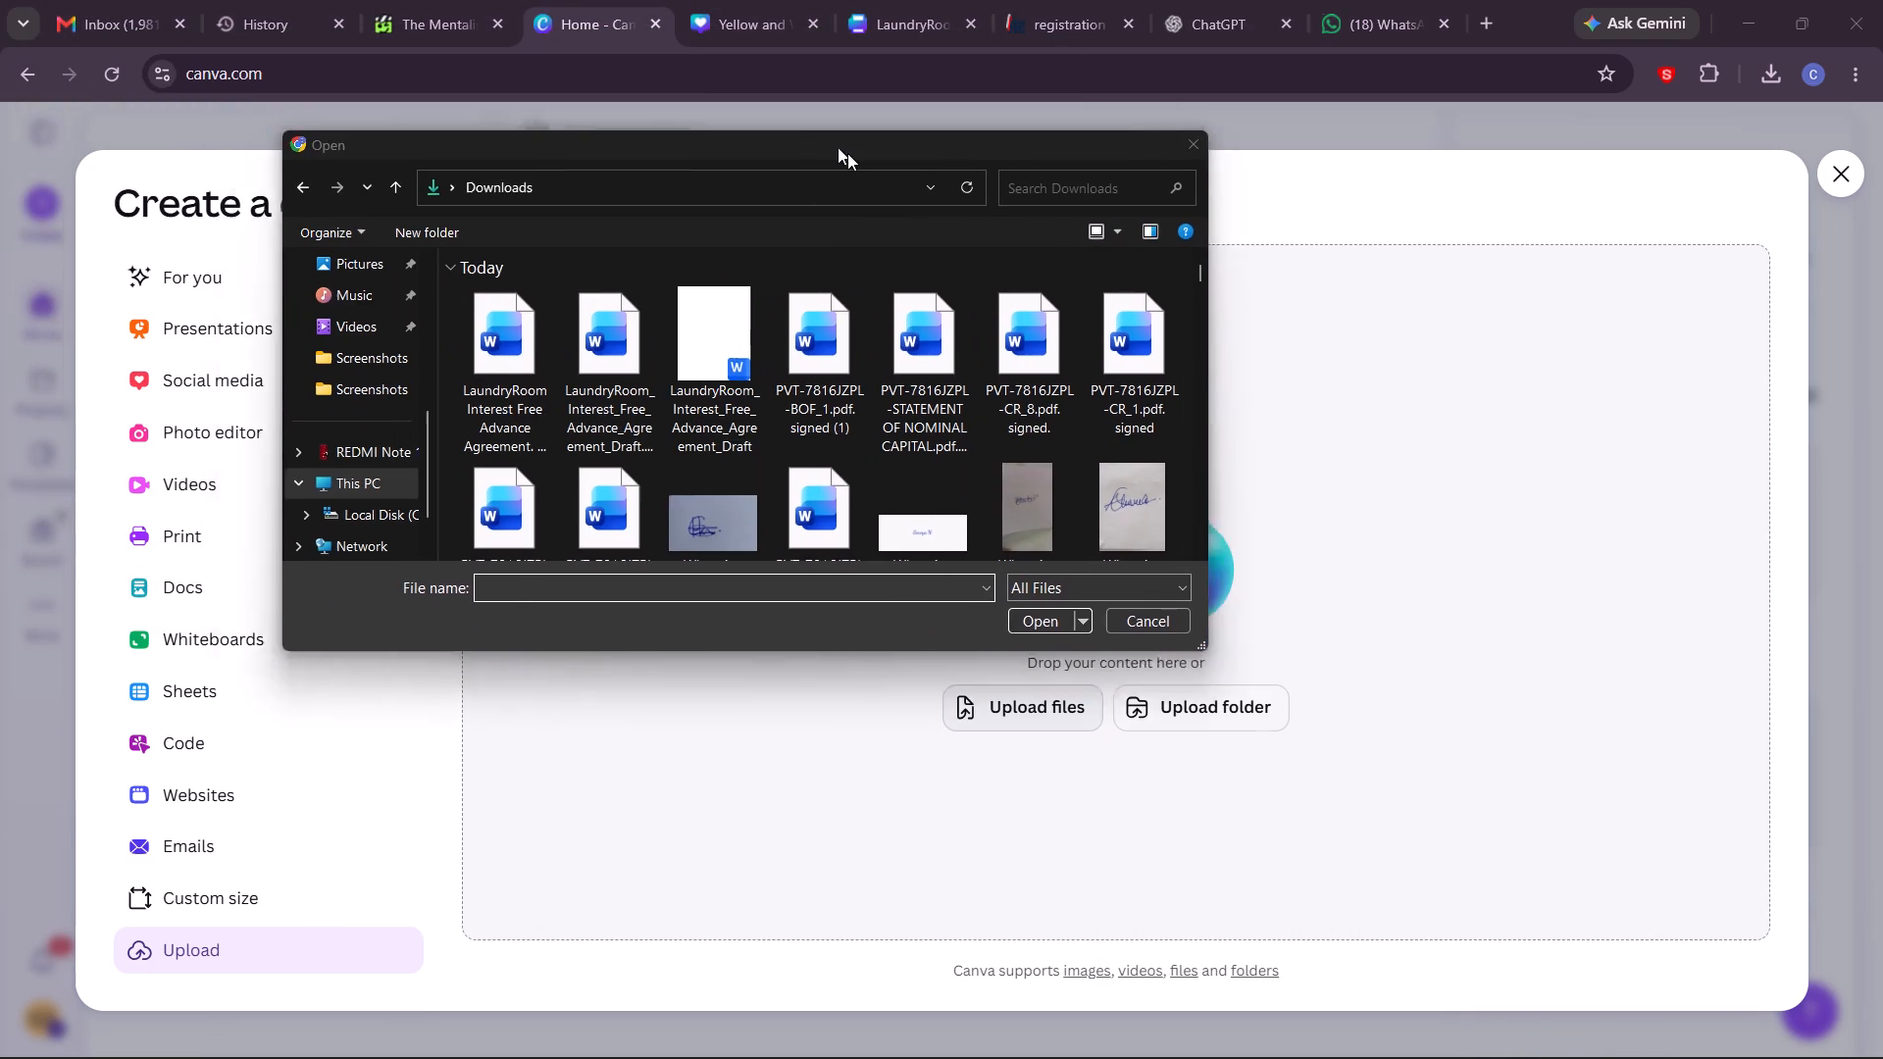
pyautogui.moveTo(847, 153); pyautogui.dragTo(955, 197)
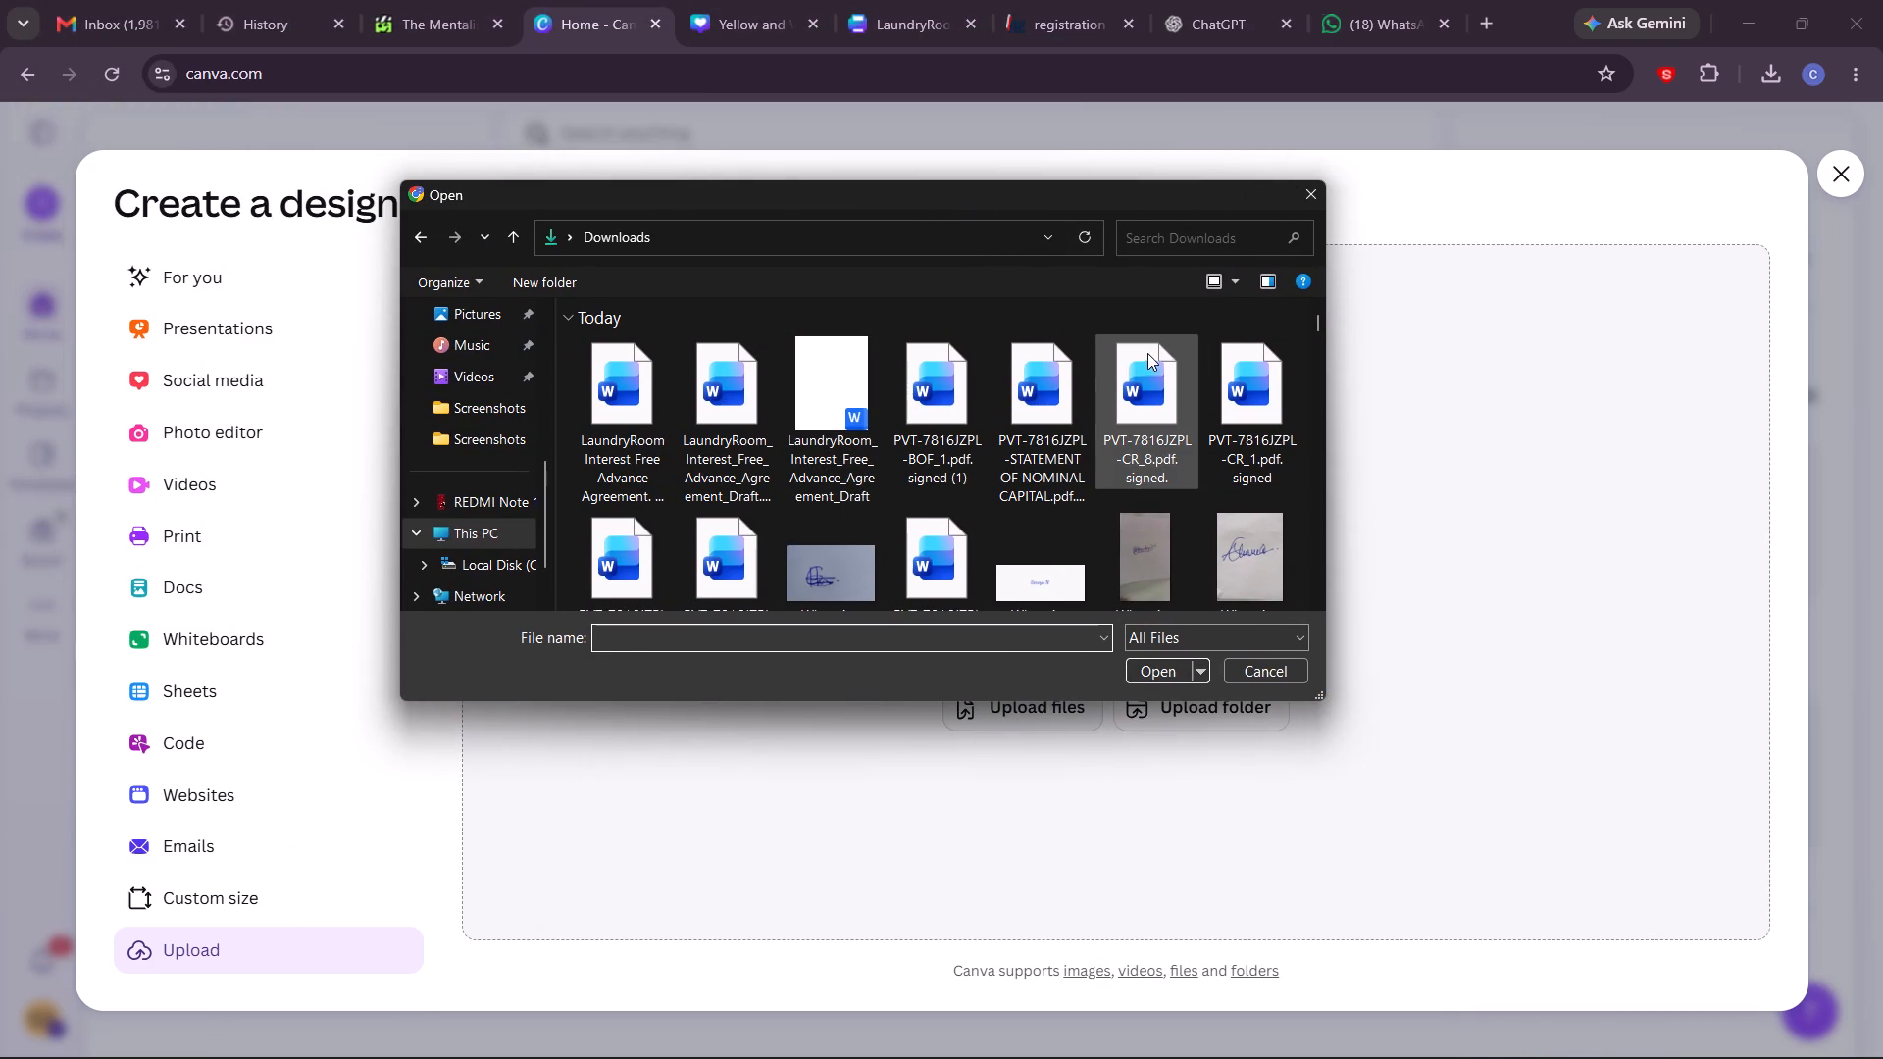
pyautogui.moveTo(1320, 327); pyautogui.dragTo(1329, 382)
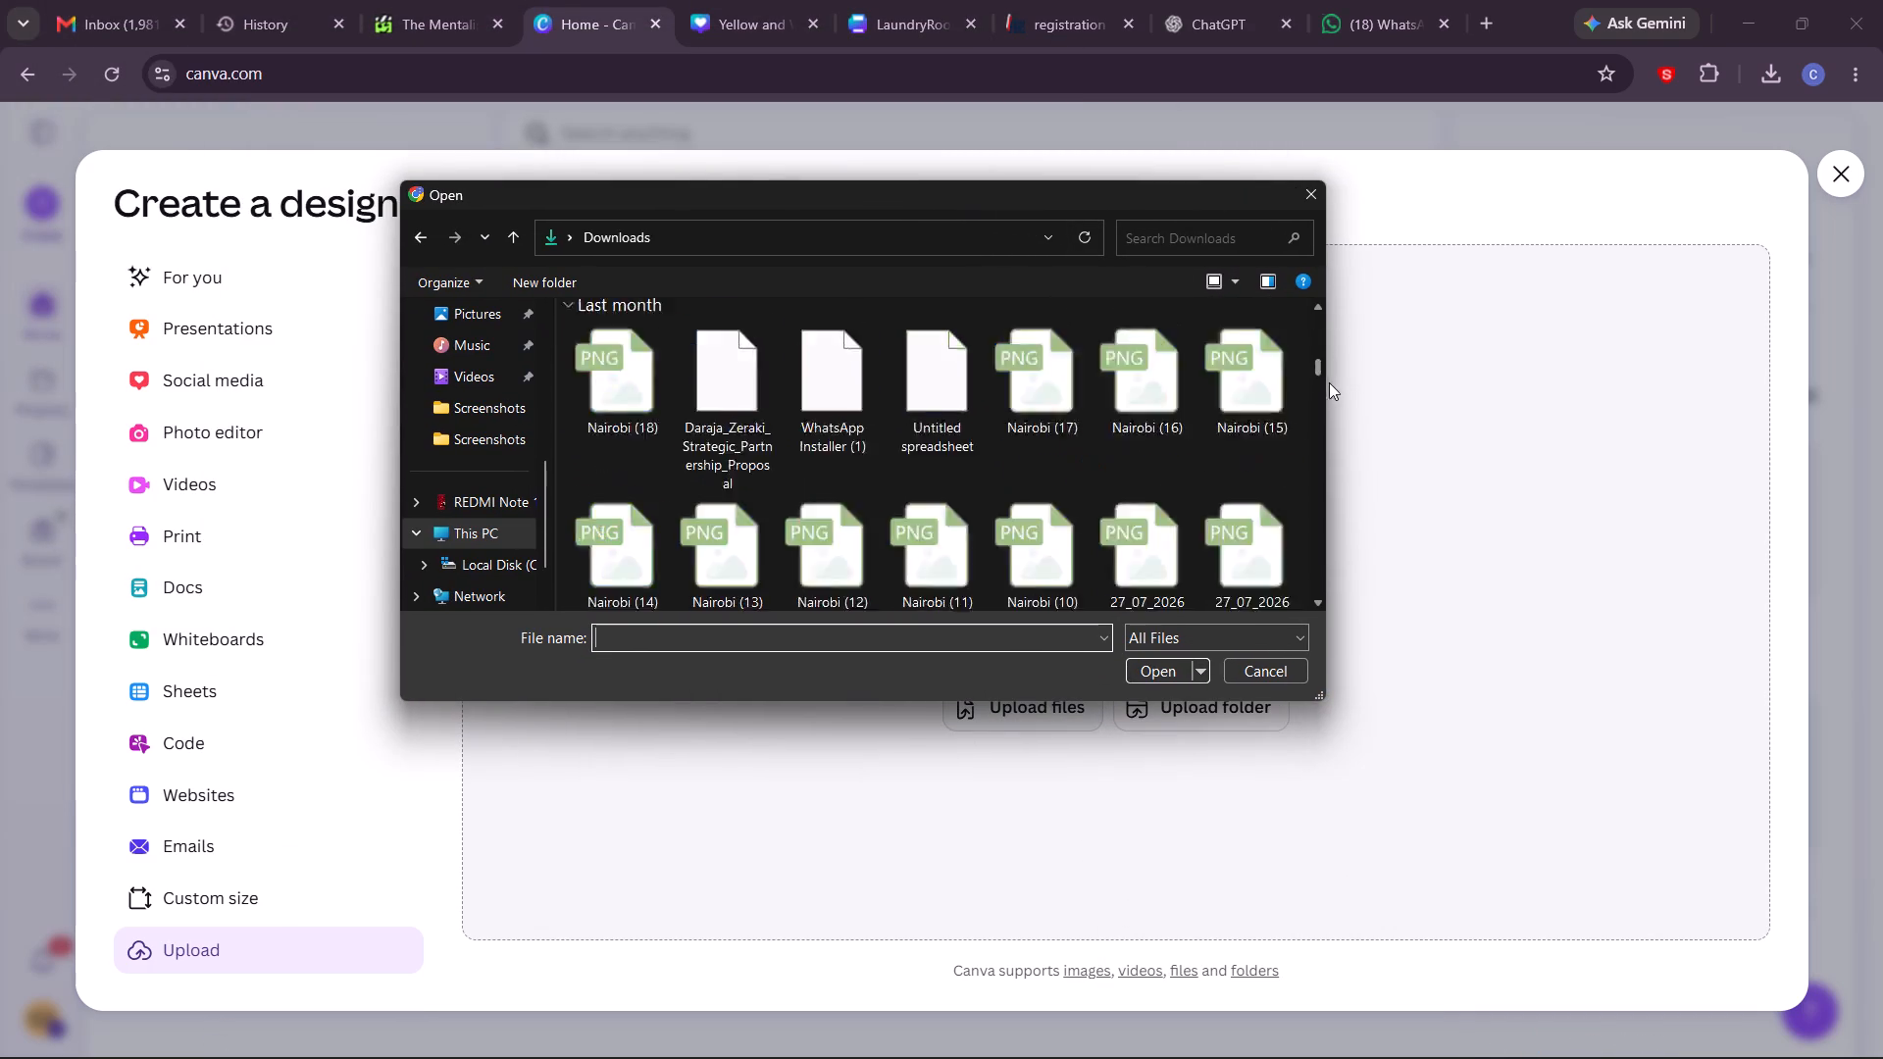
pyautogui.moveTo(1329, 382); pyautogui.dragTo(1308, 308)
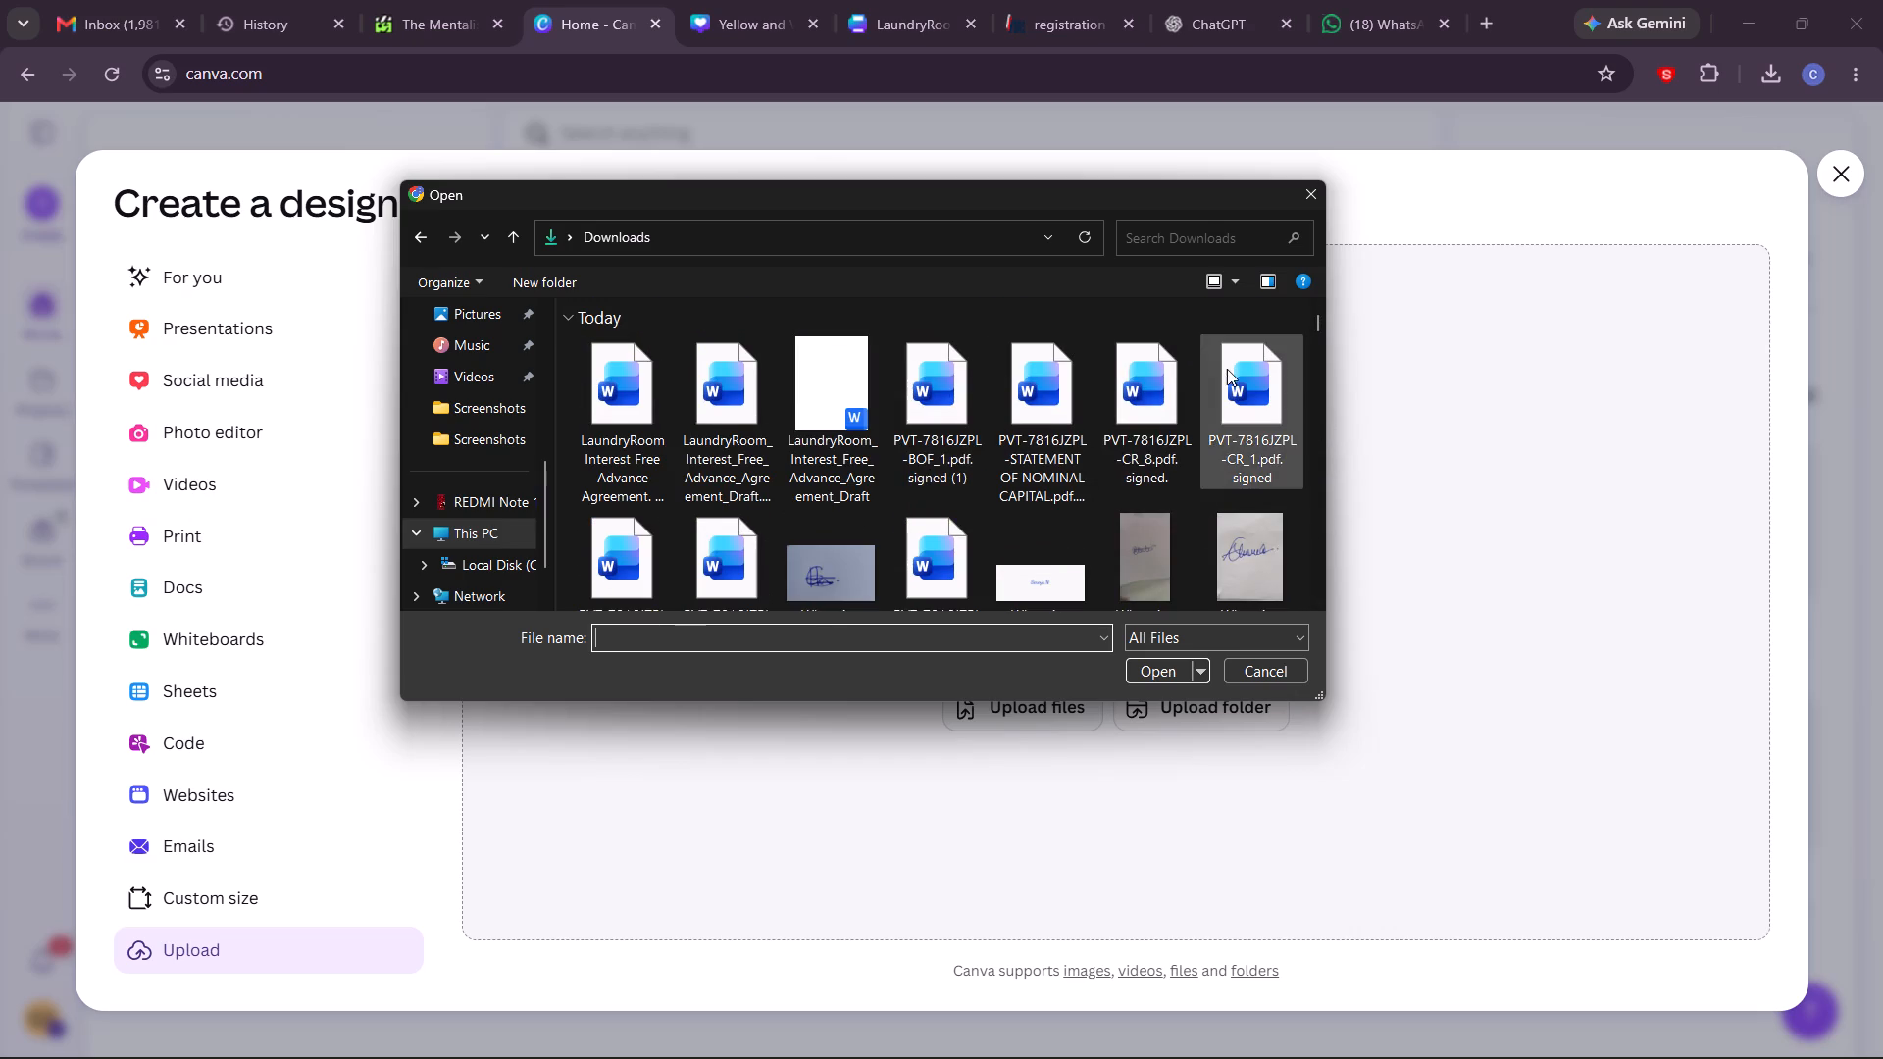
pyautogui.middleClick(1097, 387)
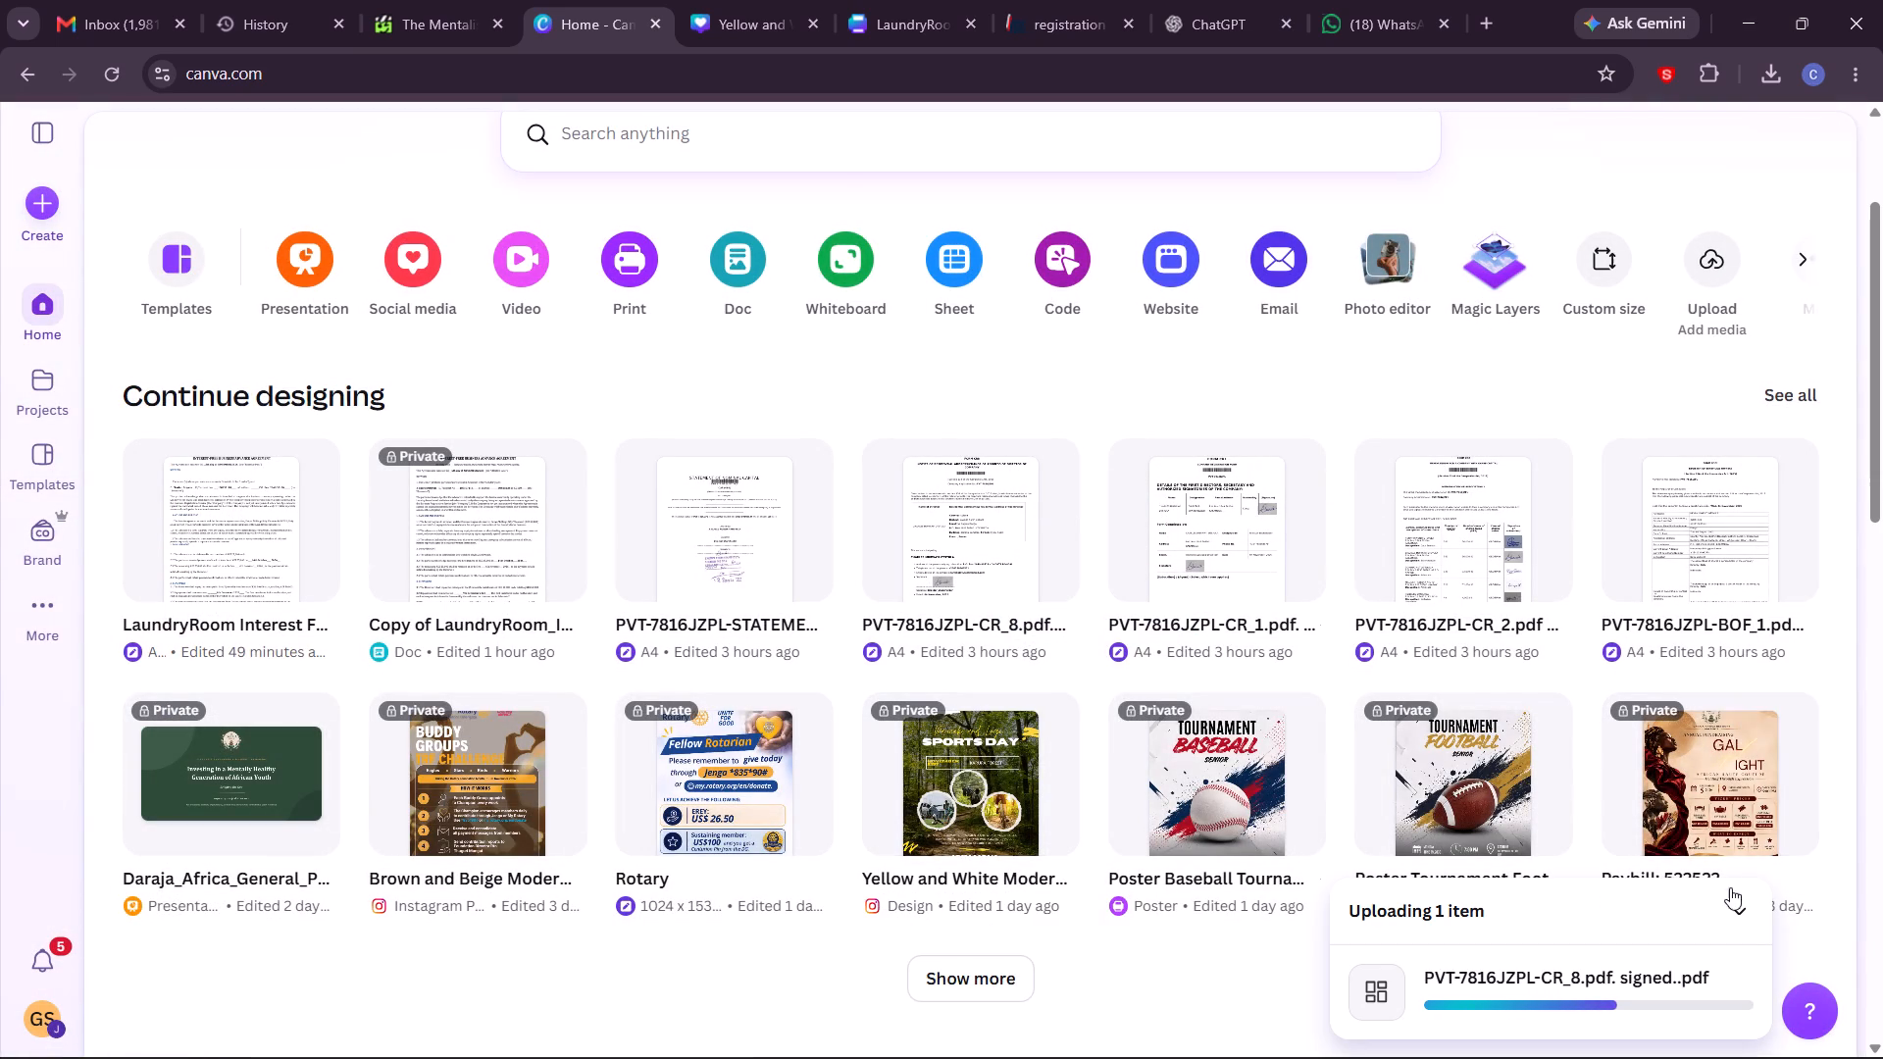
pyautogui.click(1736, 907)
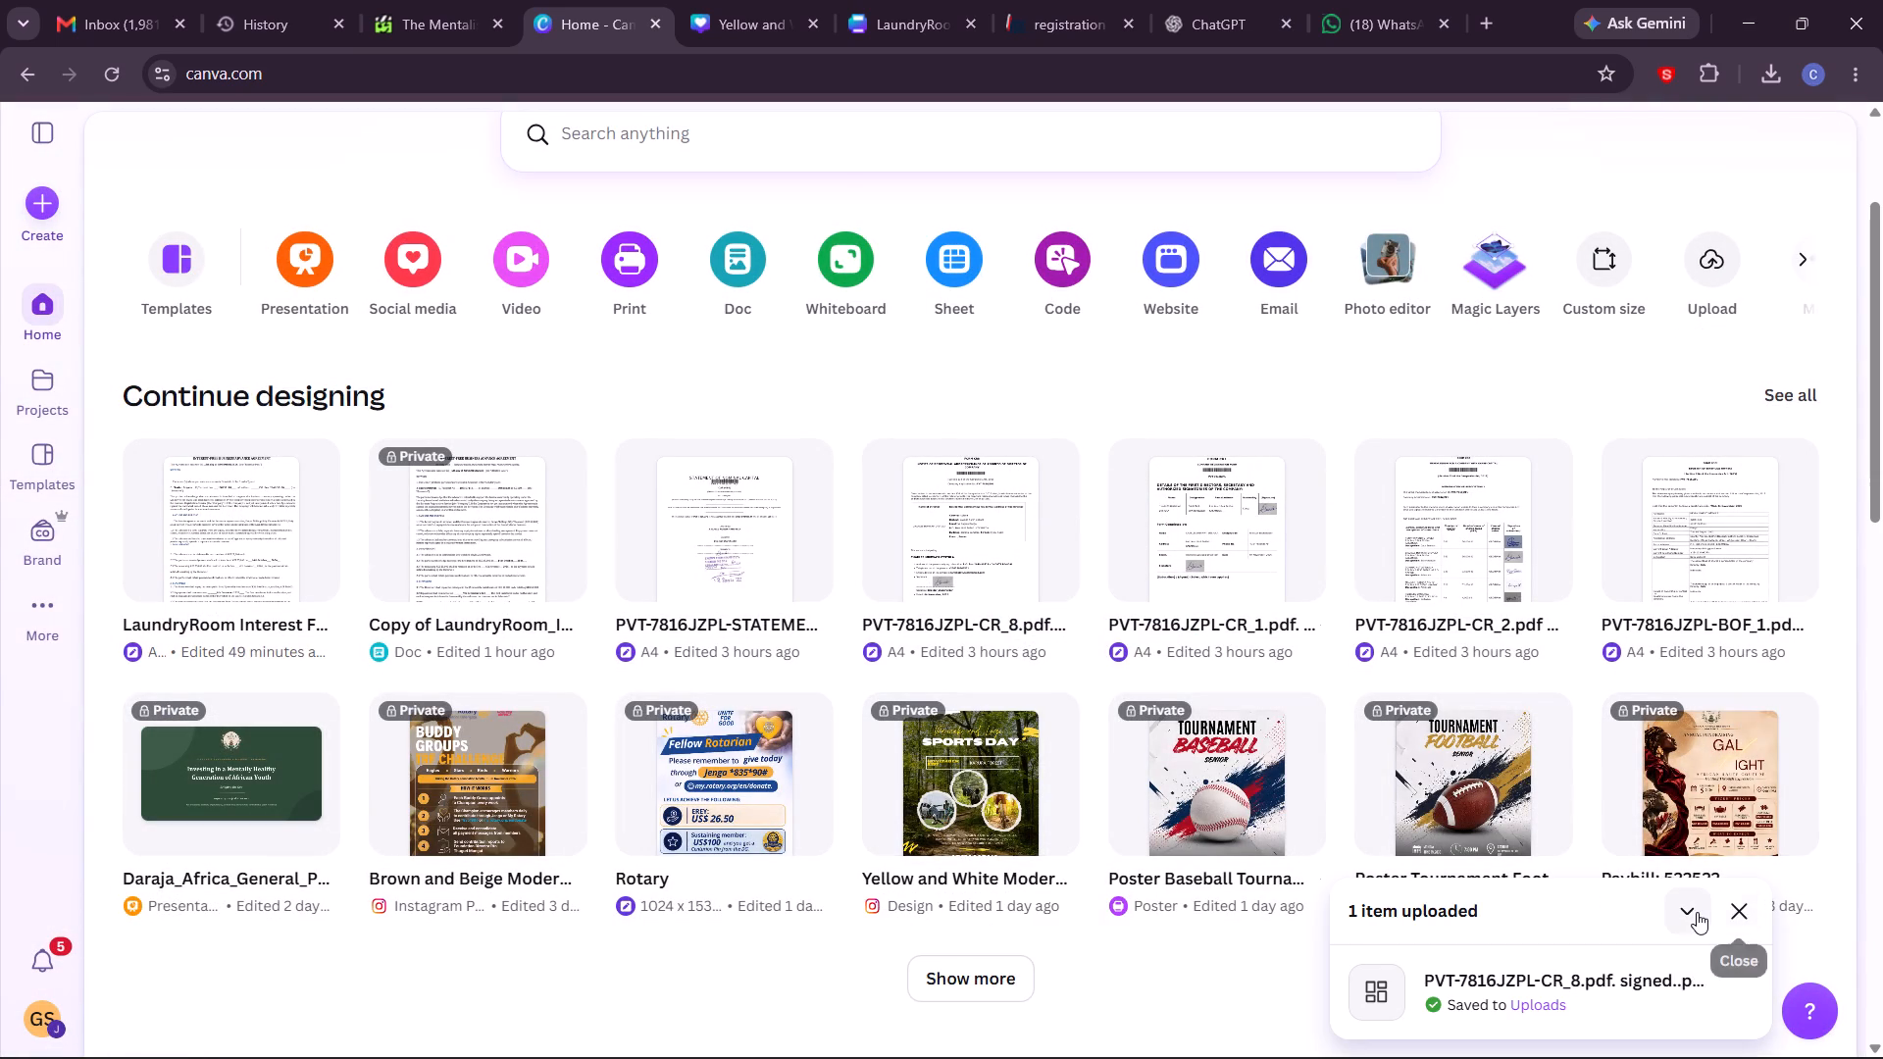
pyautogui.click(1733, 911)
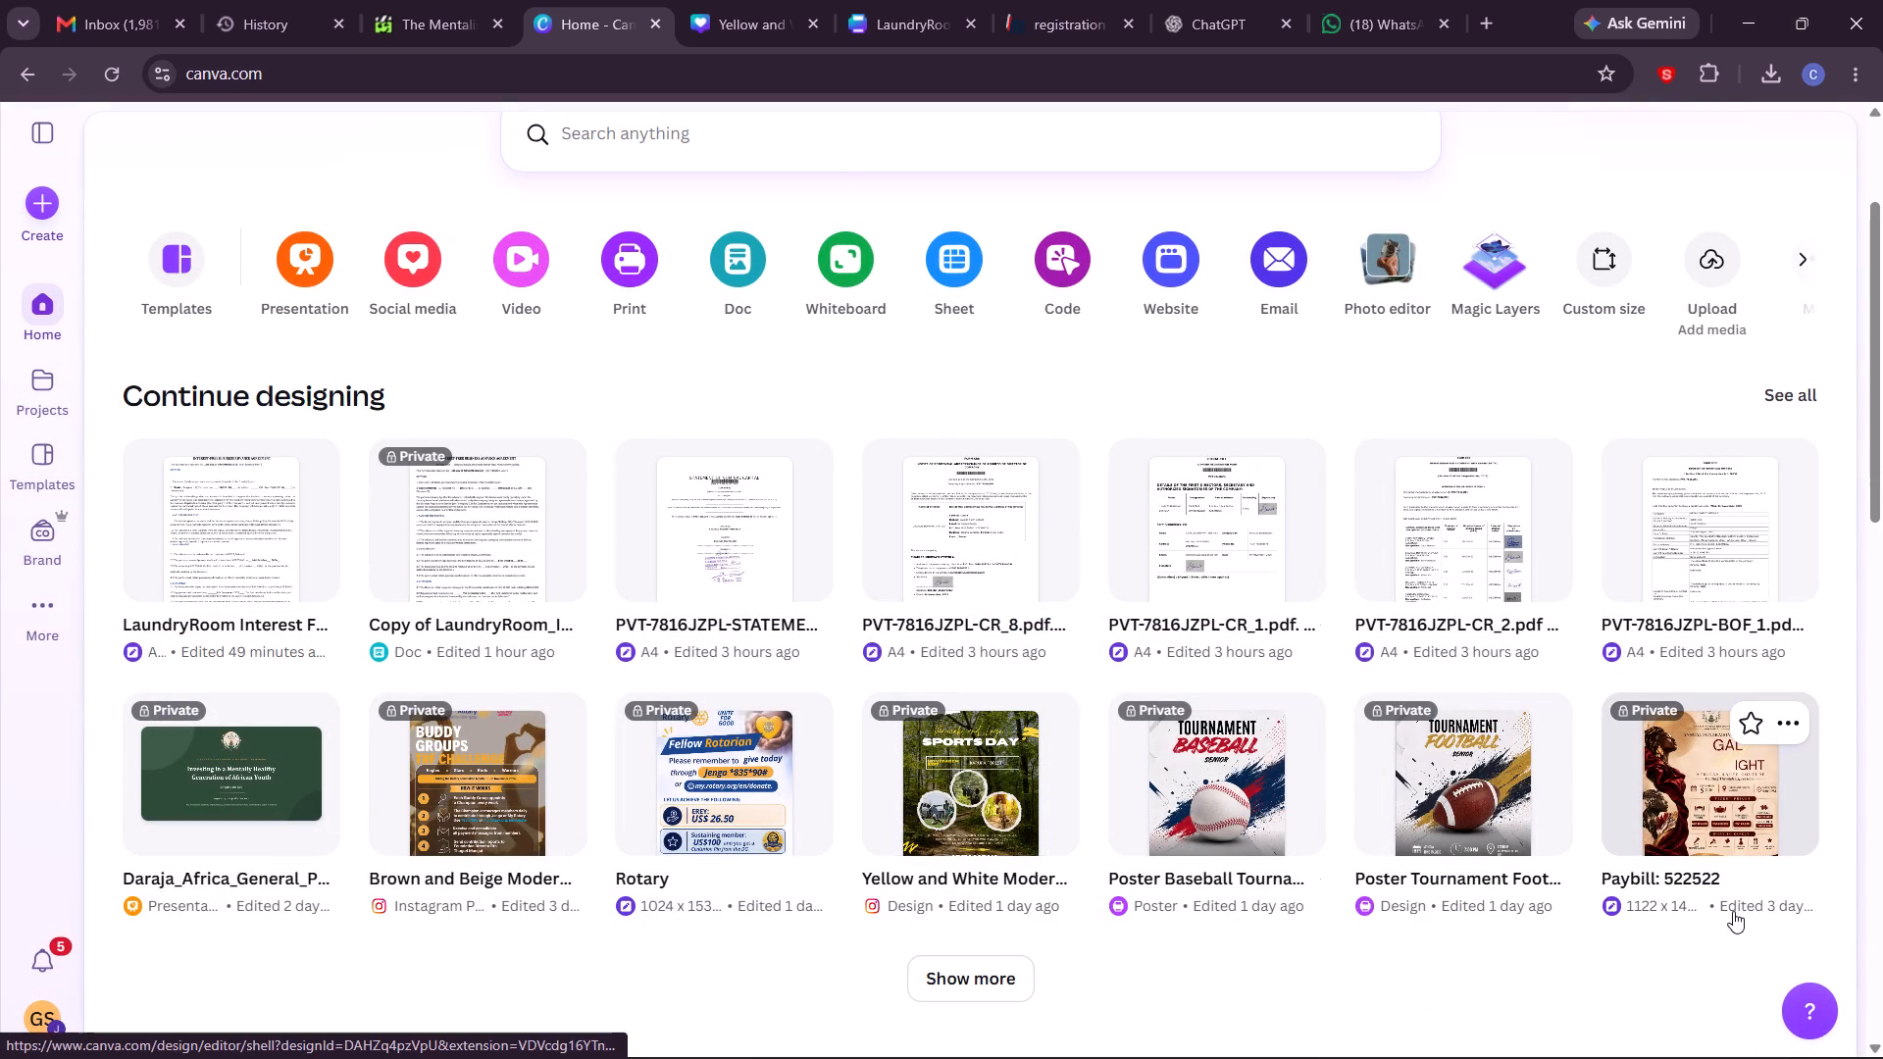
# Start another file upload and look through the Downloads folder for the Daraja x Starehe MOU document.
pyautogui.click(1721, 273)
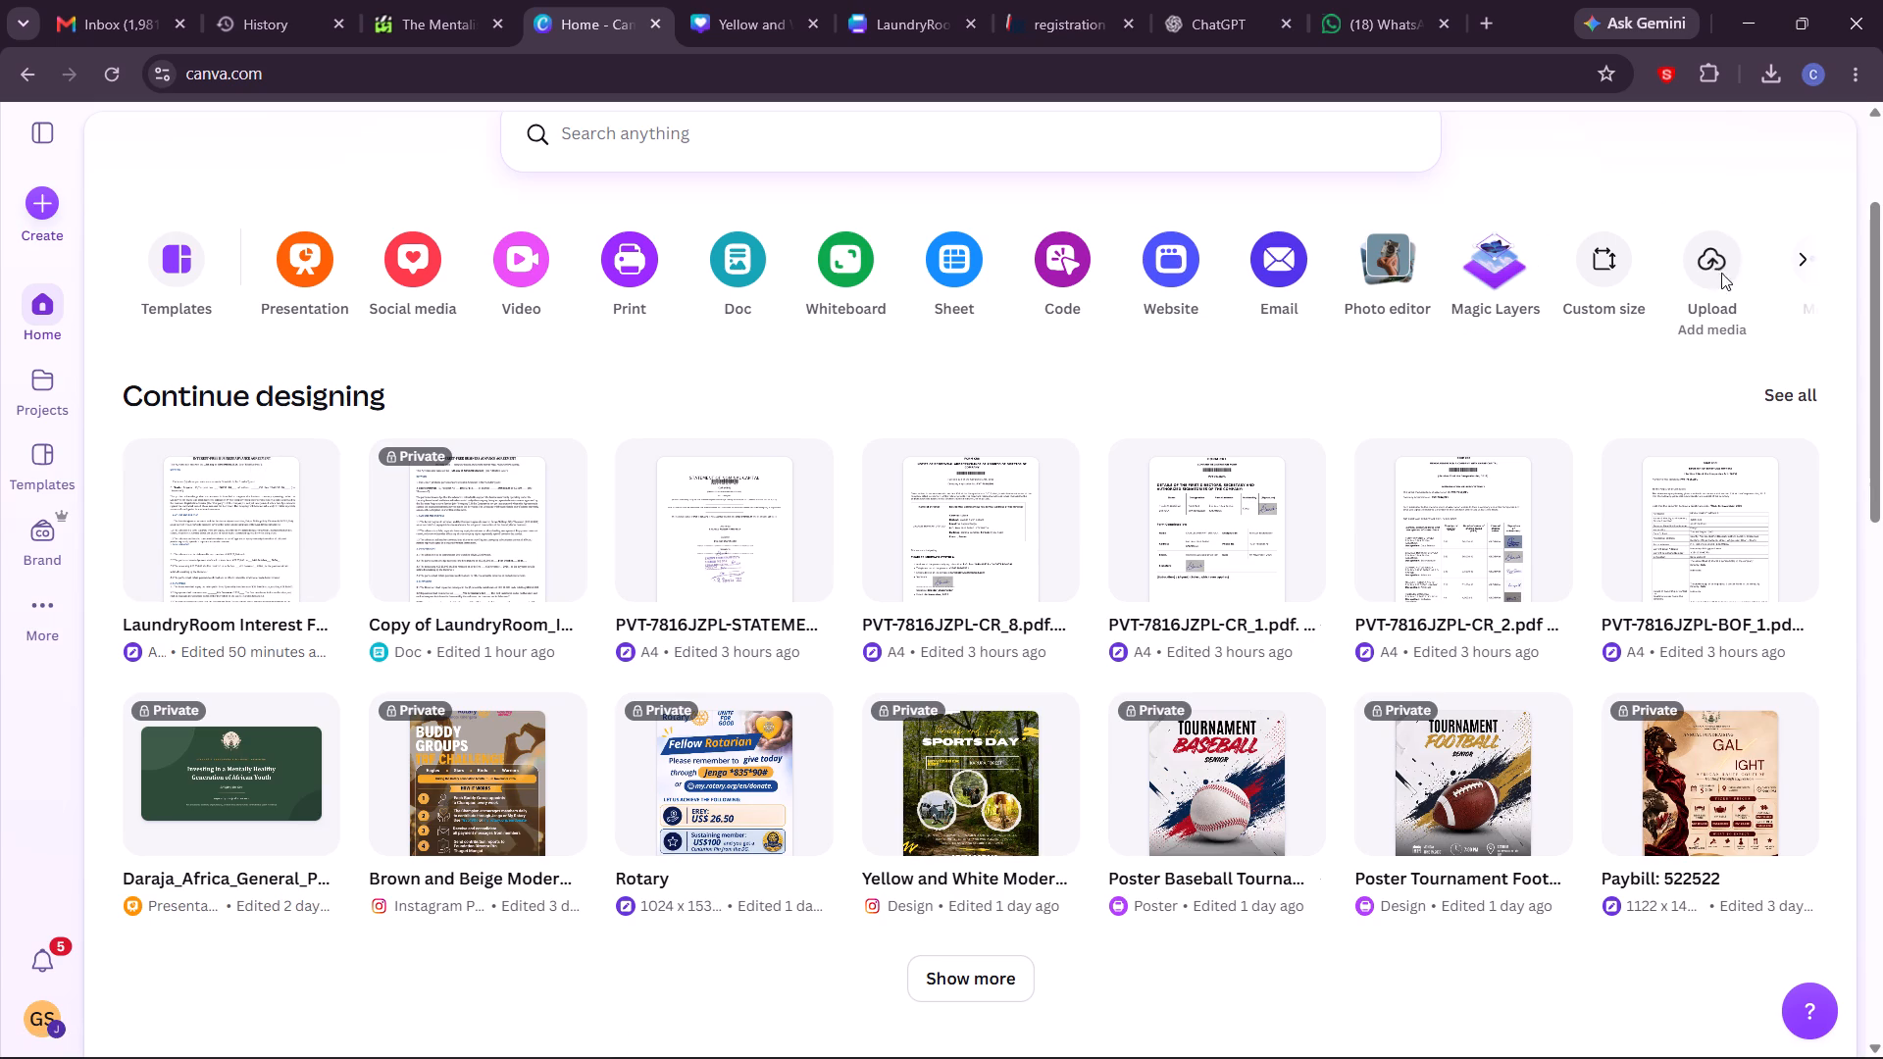
pyautogui.click(1023, 708)
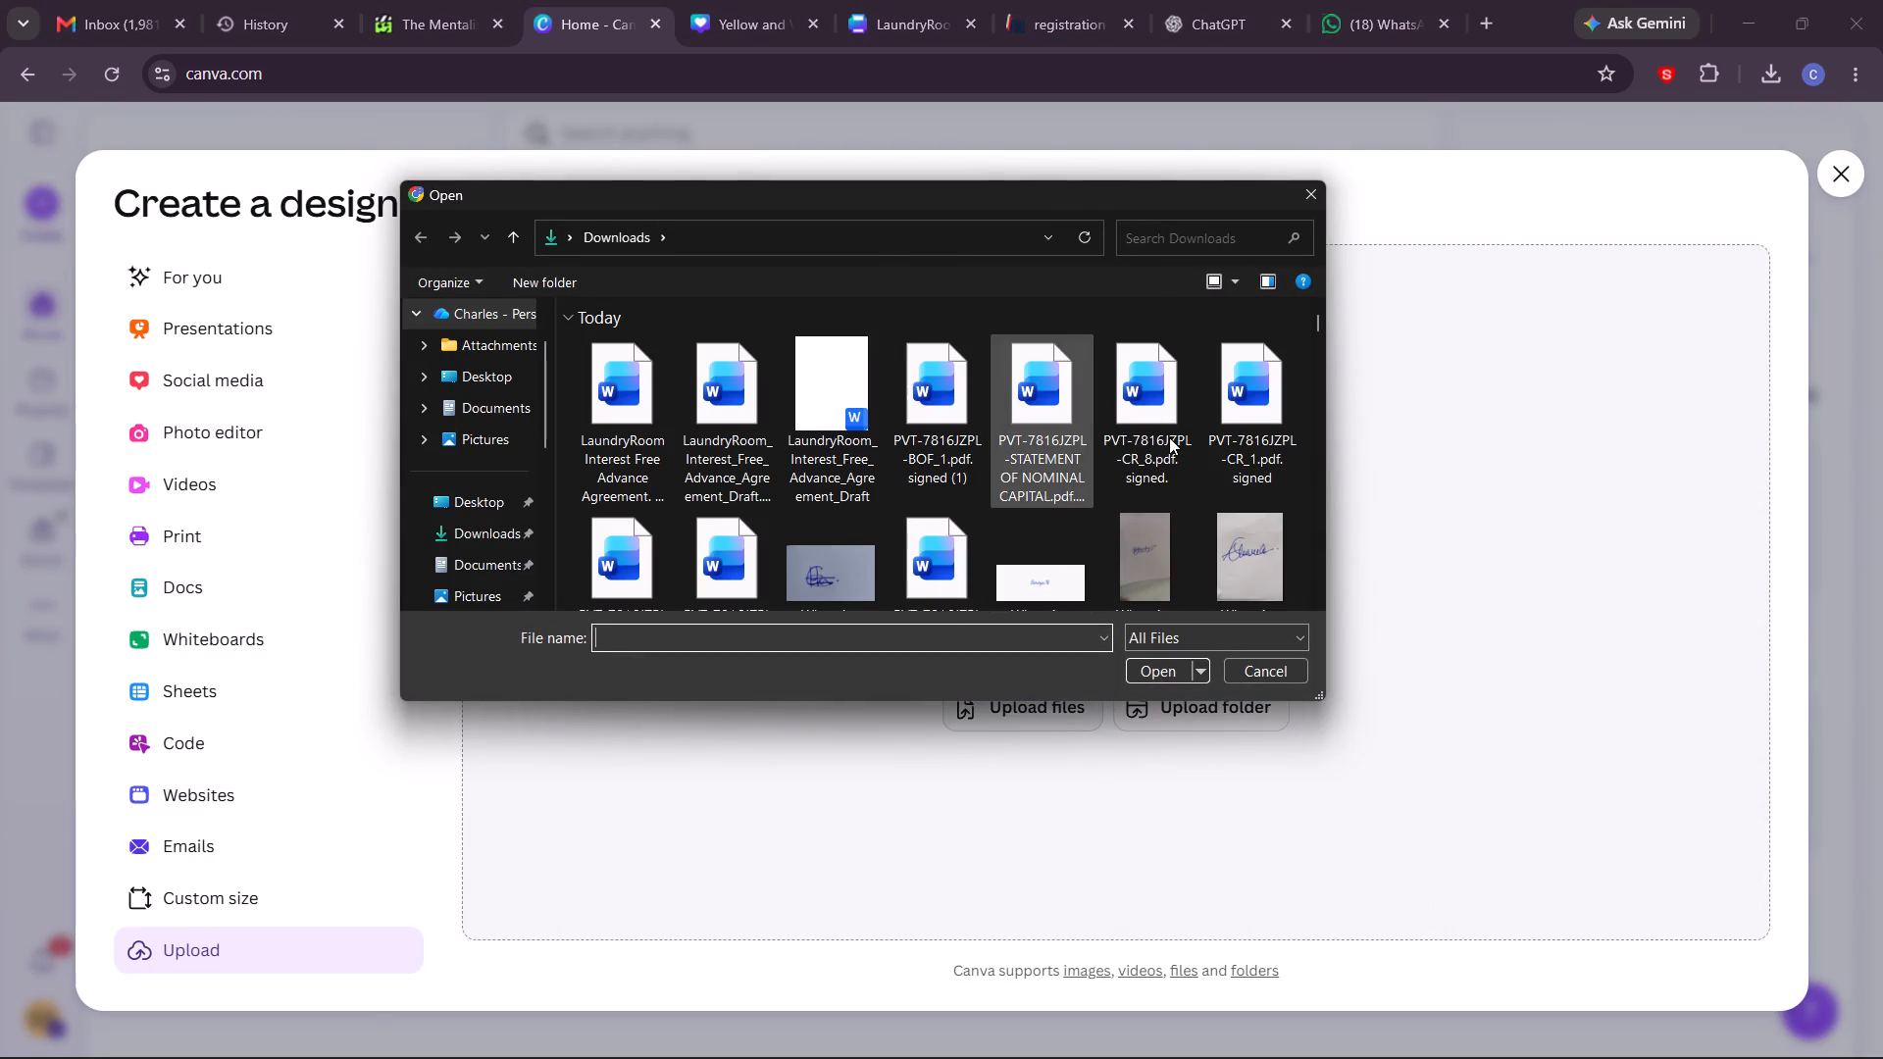
pyautogui.moveTo(1319, 324); pyautogui.dragTo(1321, 332)
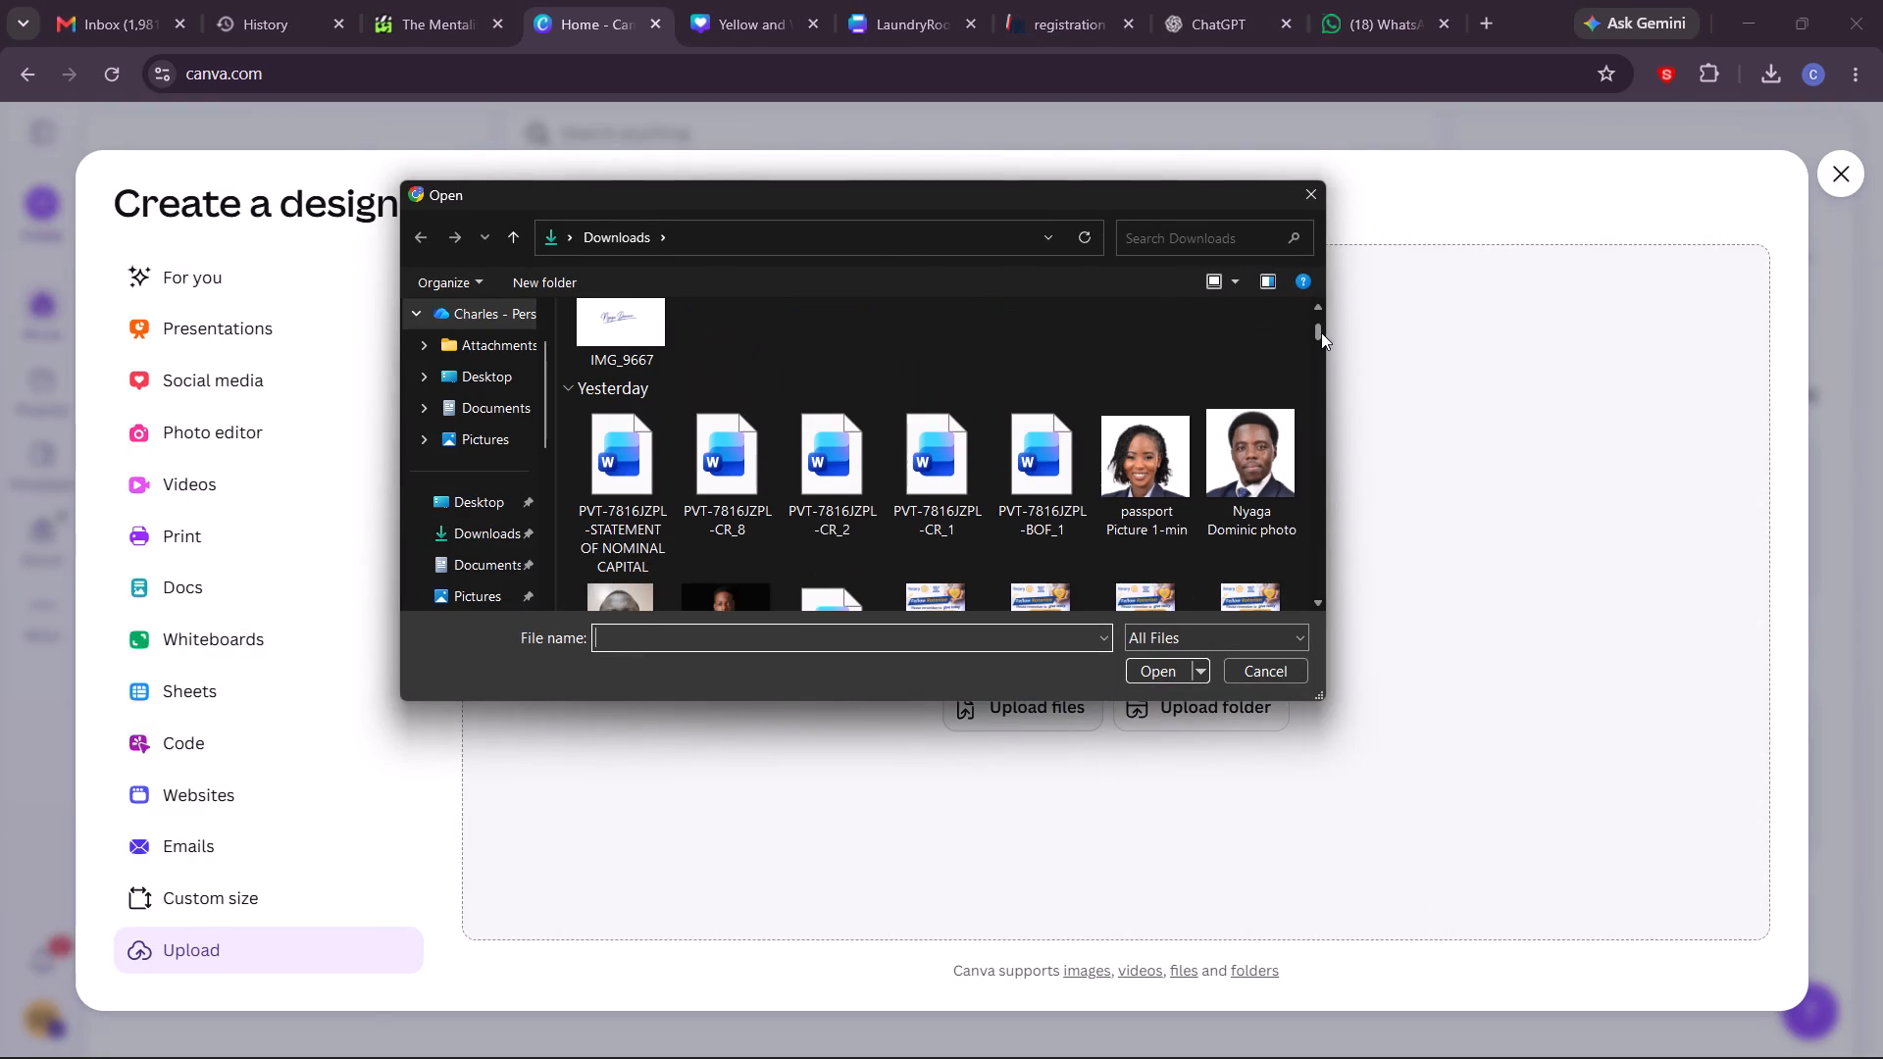
pyautogui.moveTo(1321, 332); pyautogui.dragTo(1322, 343)
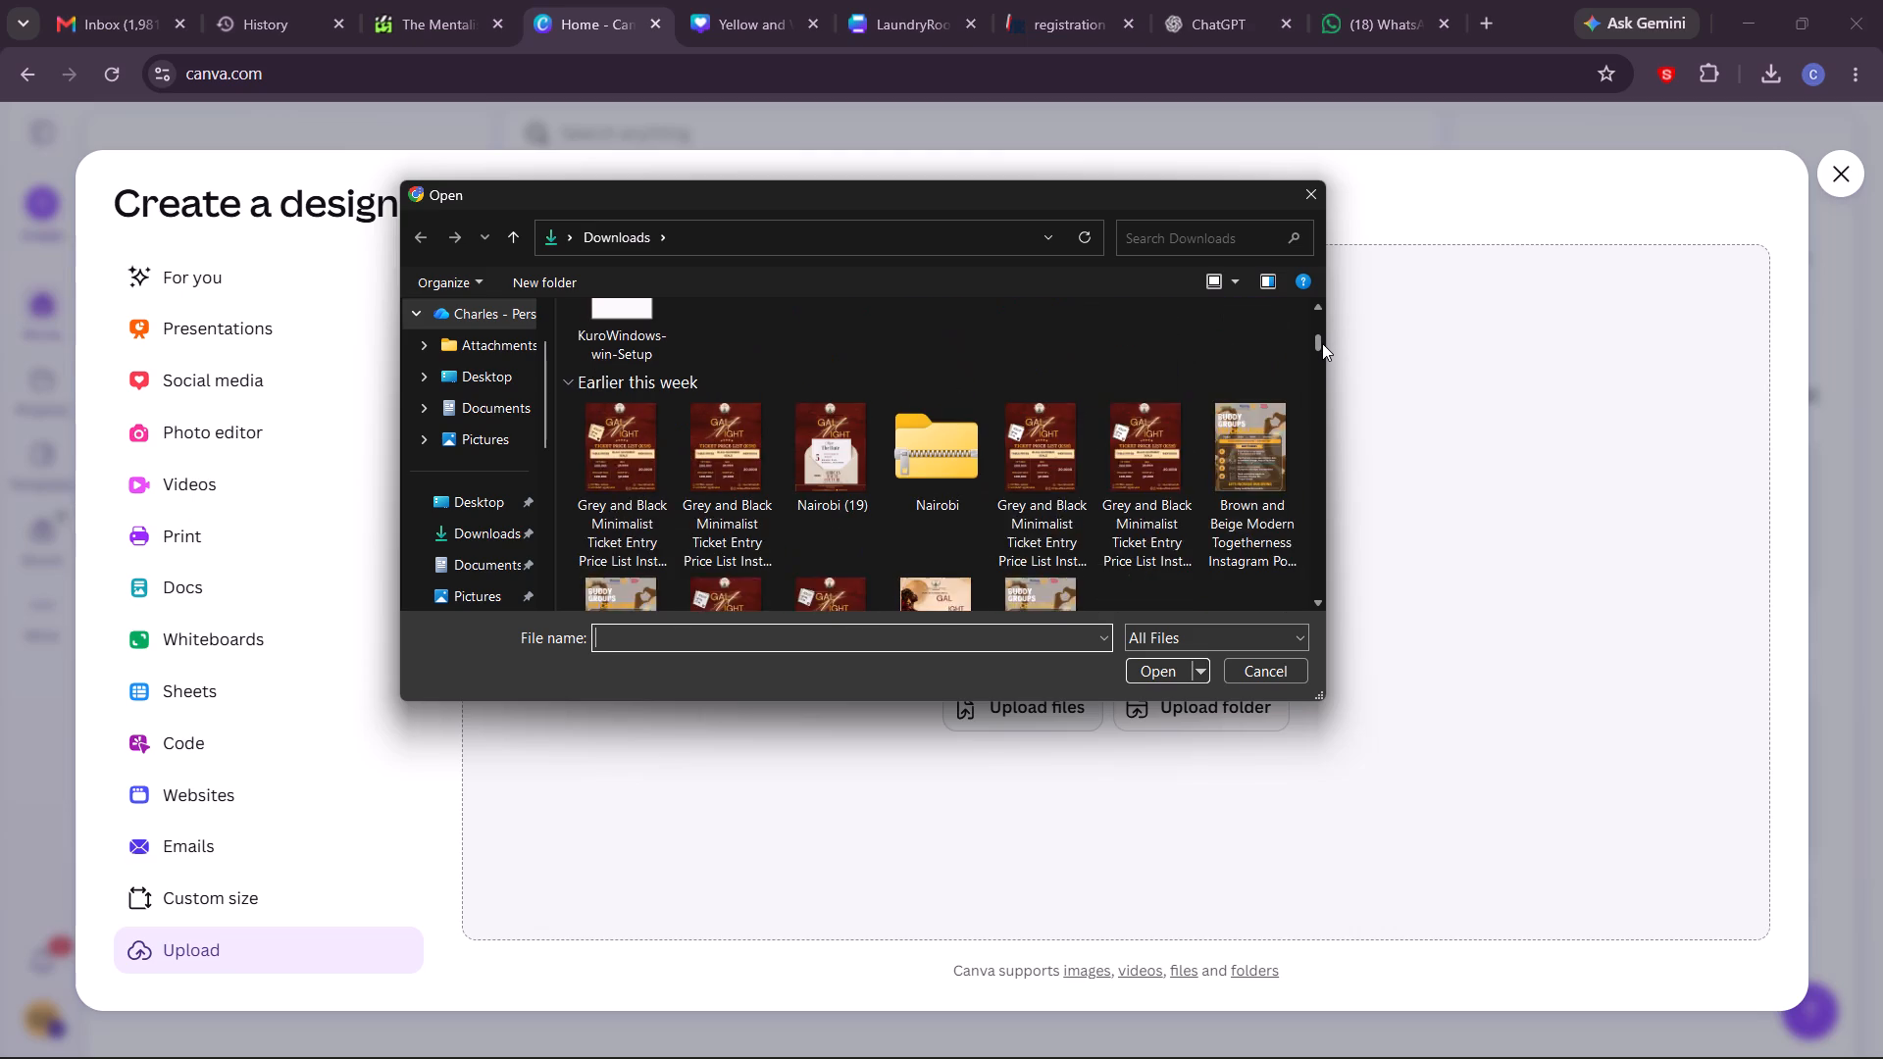
pyautogui.moveTo(1322, 343); pyautogui.dragTo(1321, 352)
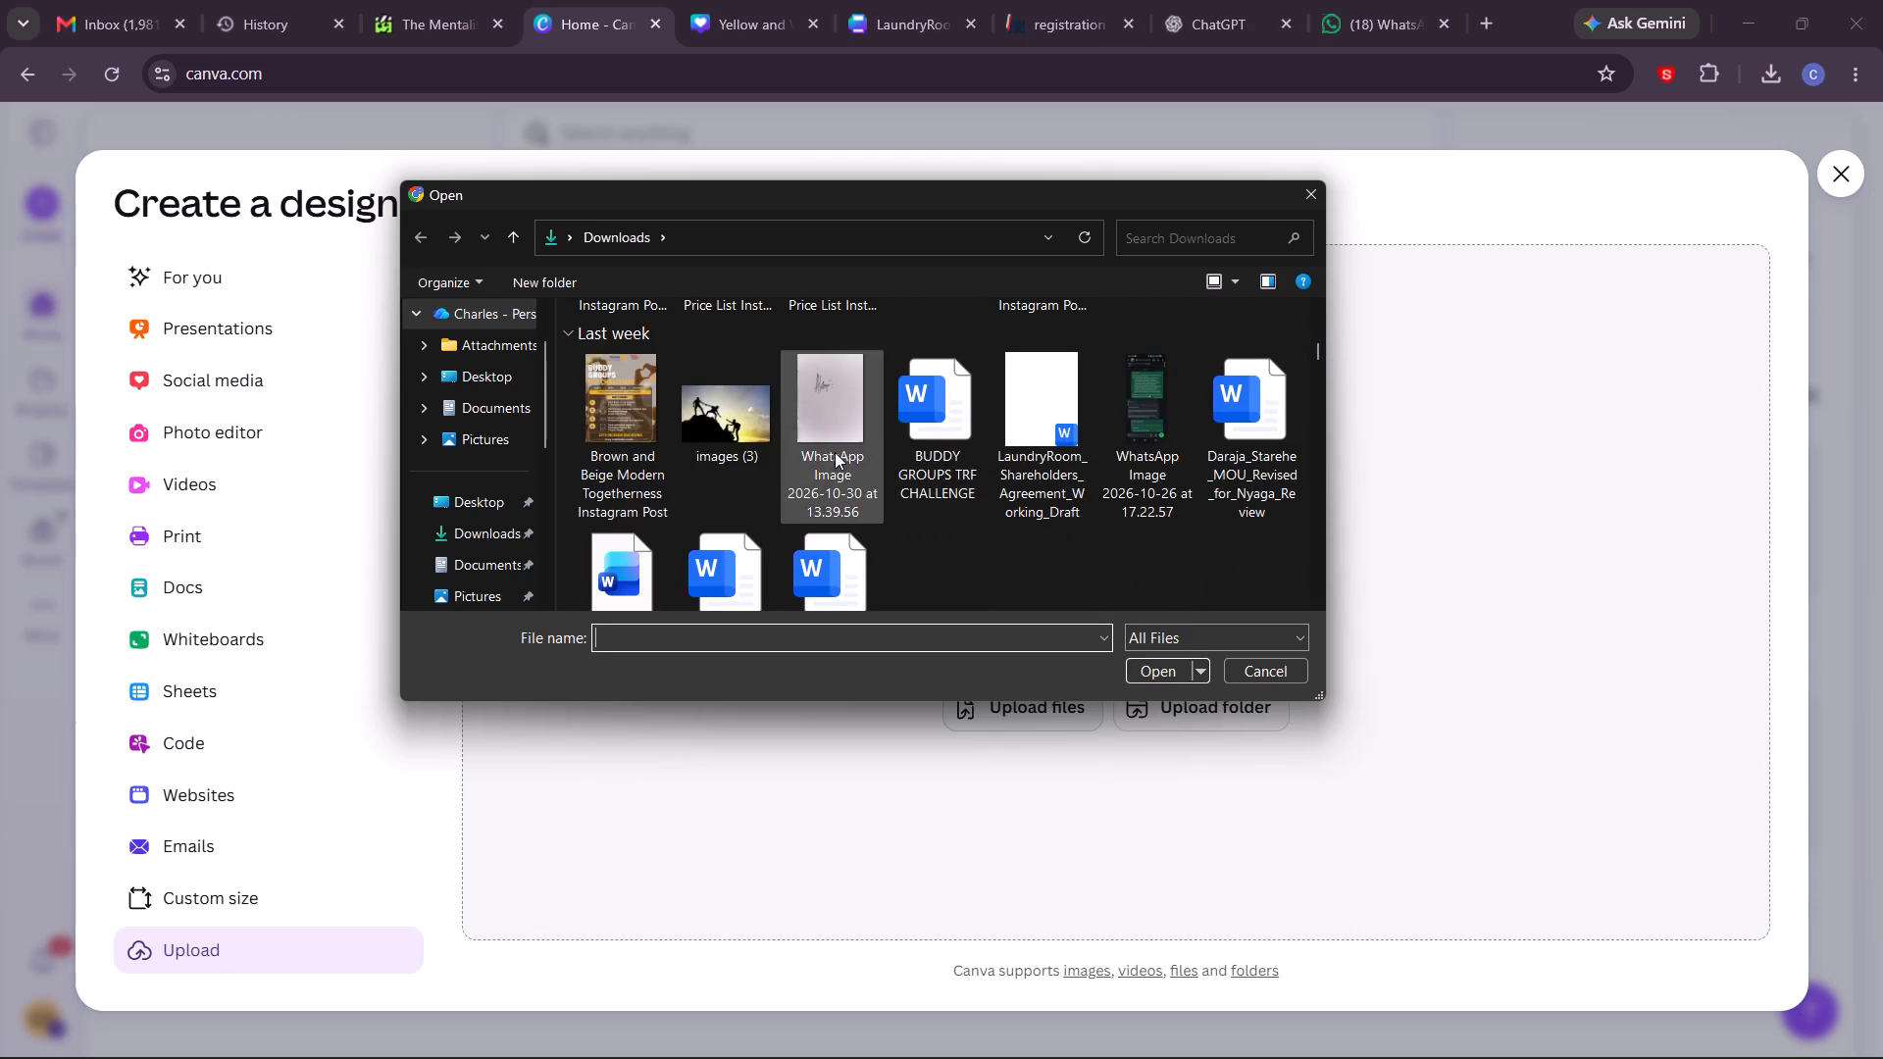
pyautogui.moveTo(1320, 355); pyautogui.dragTo(1320, 357)
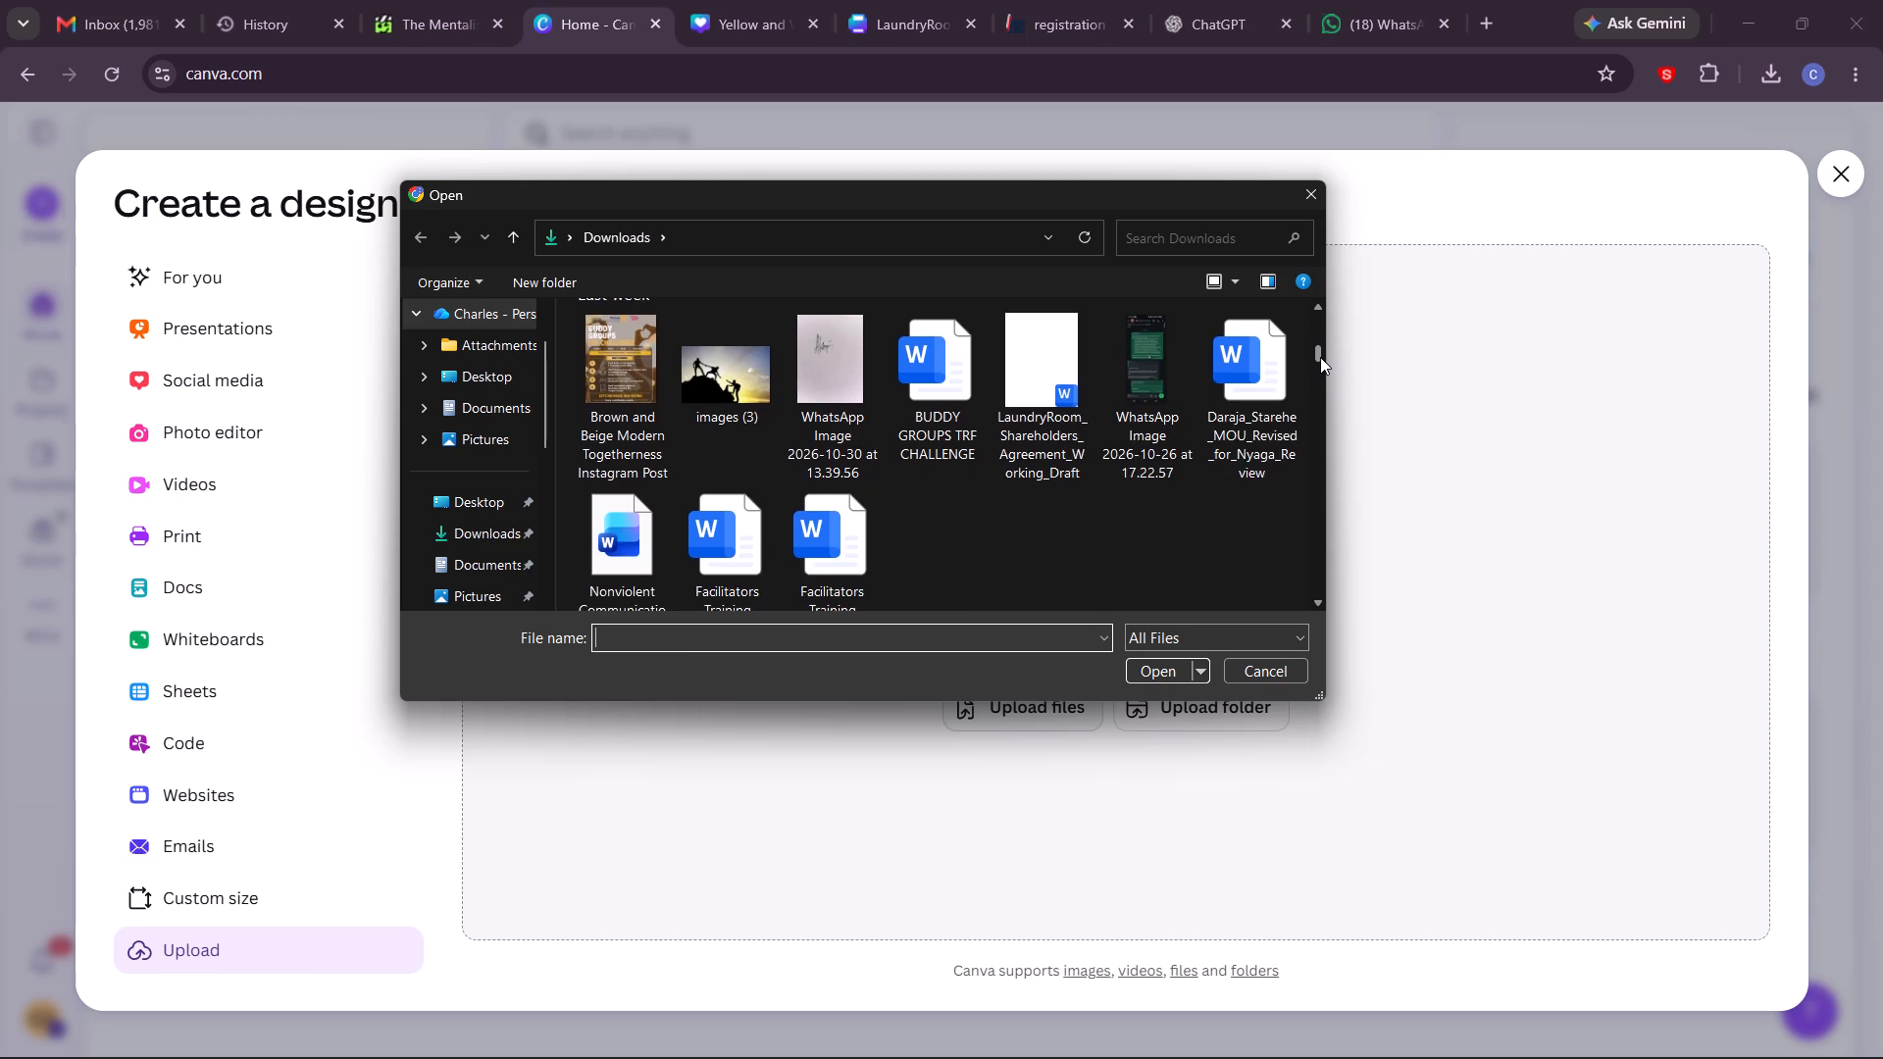
pyautogui.moveTo(1320, 357); pyautogui.dragTo(1313, 355)
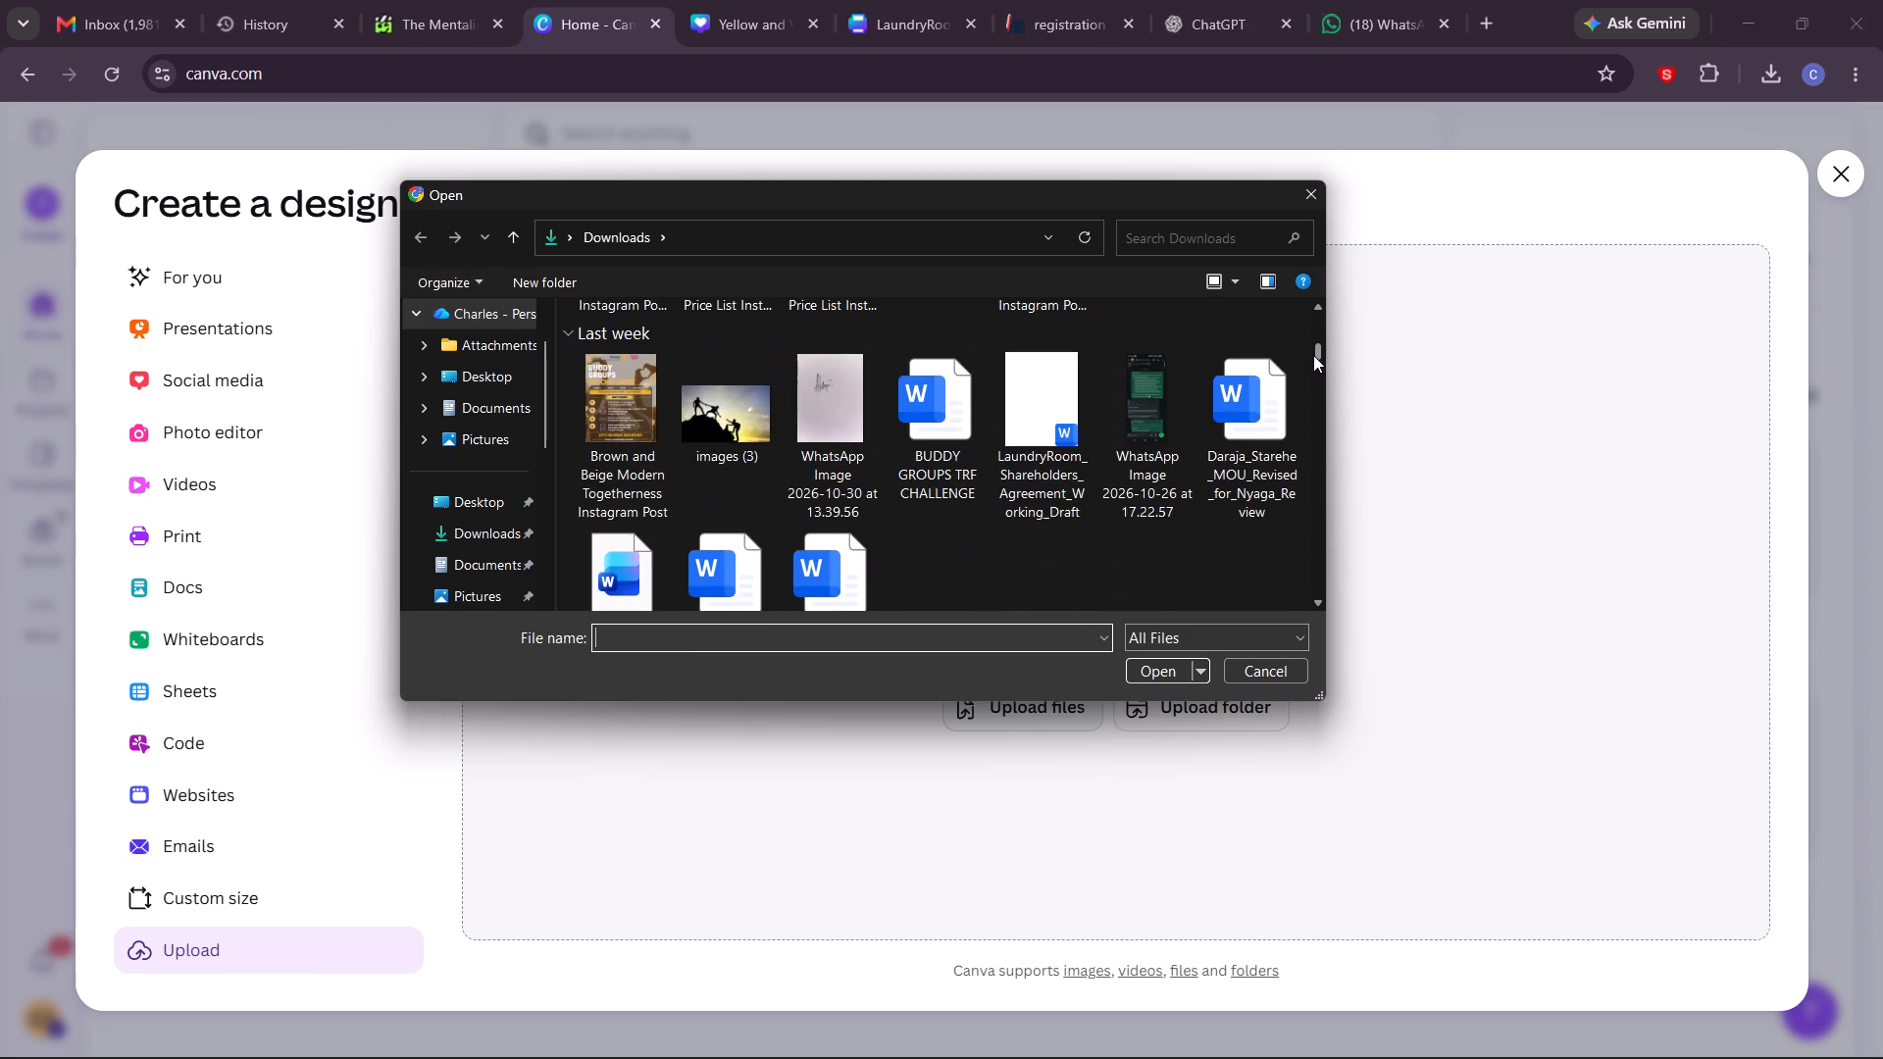
pyautogui.moveTo(1313, 355); pyautogui.dragTo(1310, 337)
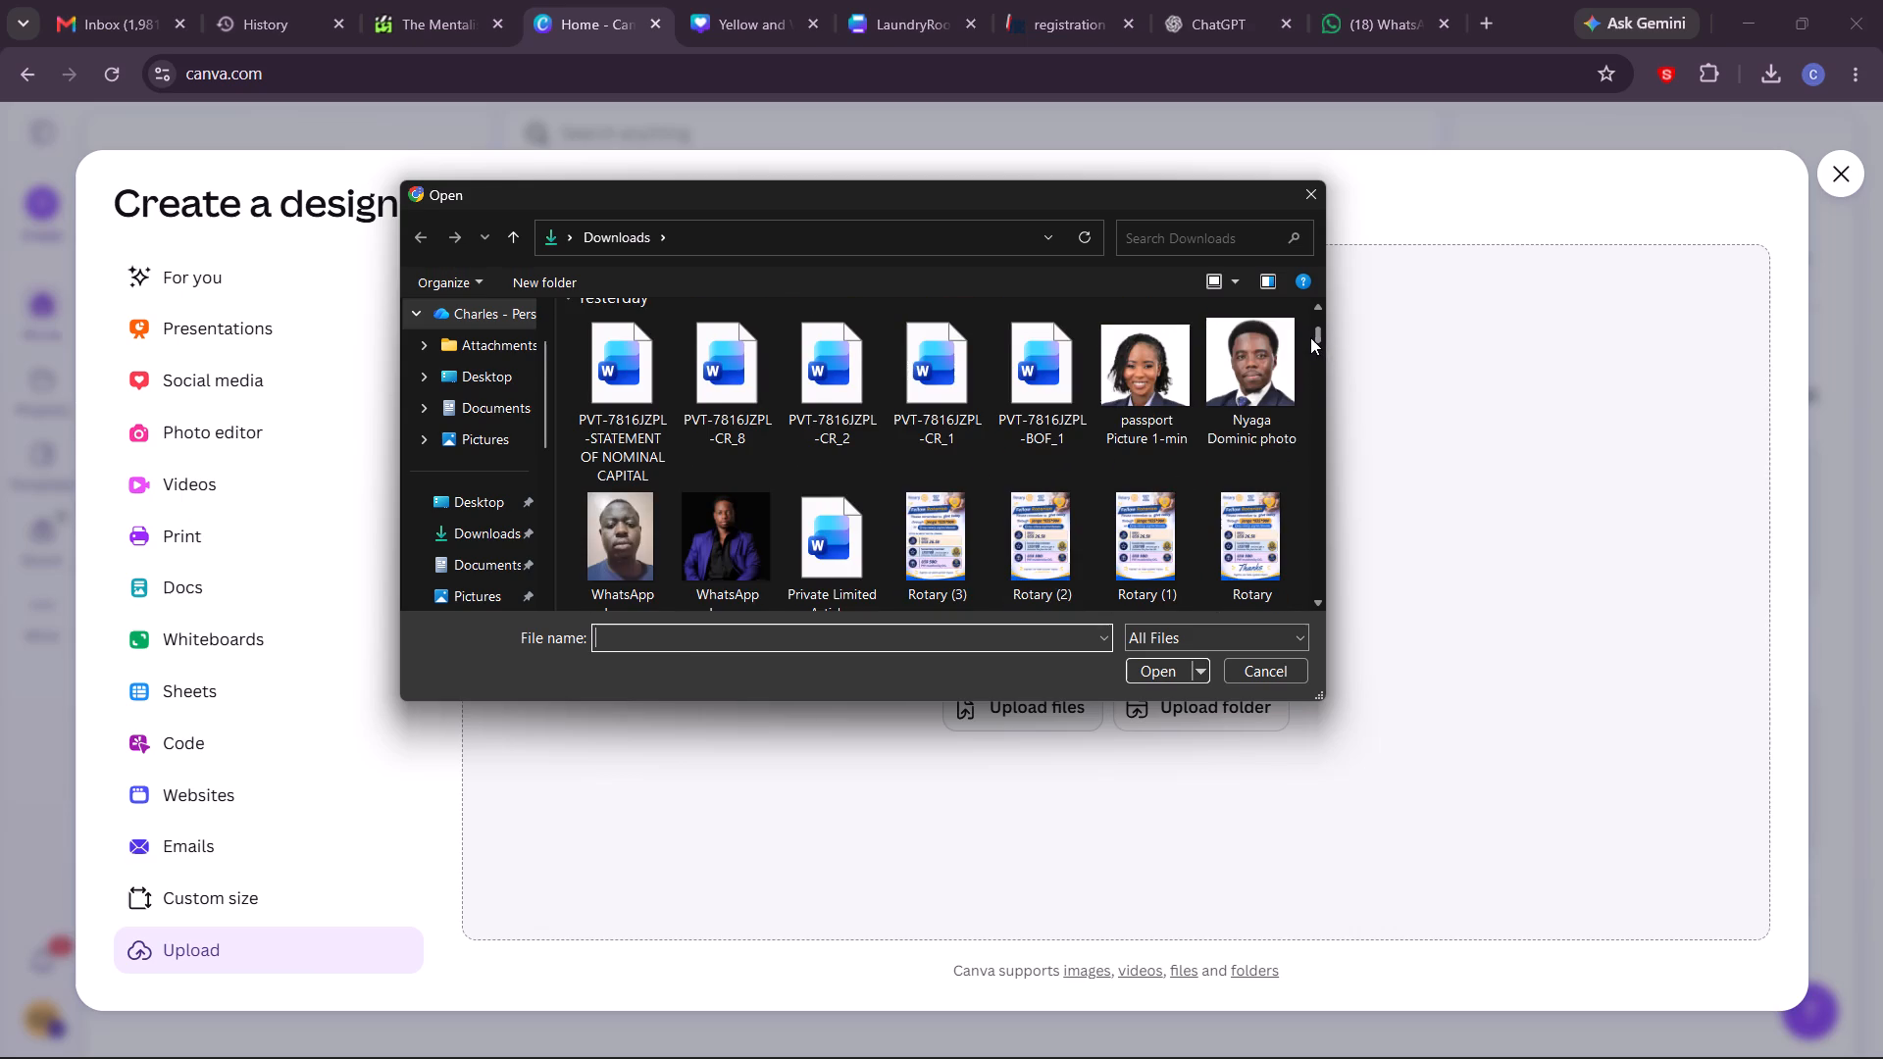
pyautogui.moveTo(1310, 337); pyautogui.dragTo(1308, 320)
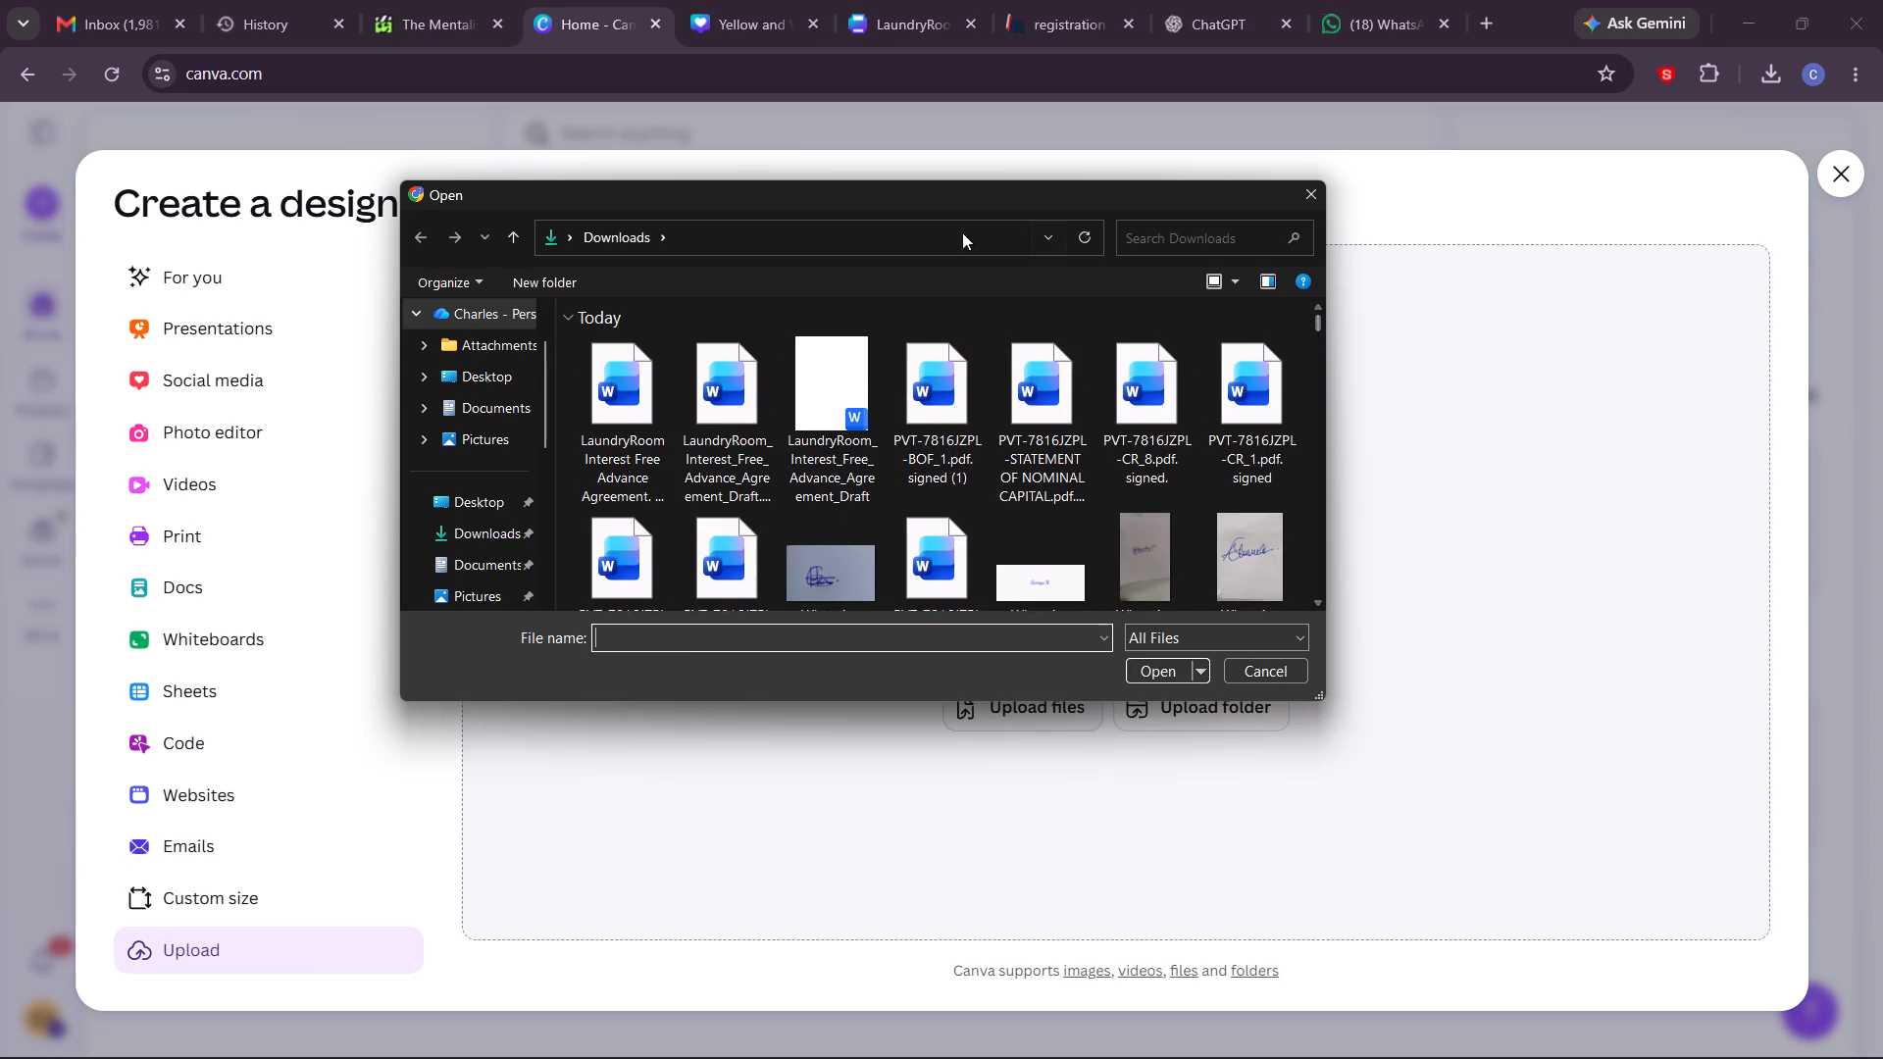
pyautogui.click(894, 230)
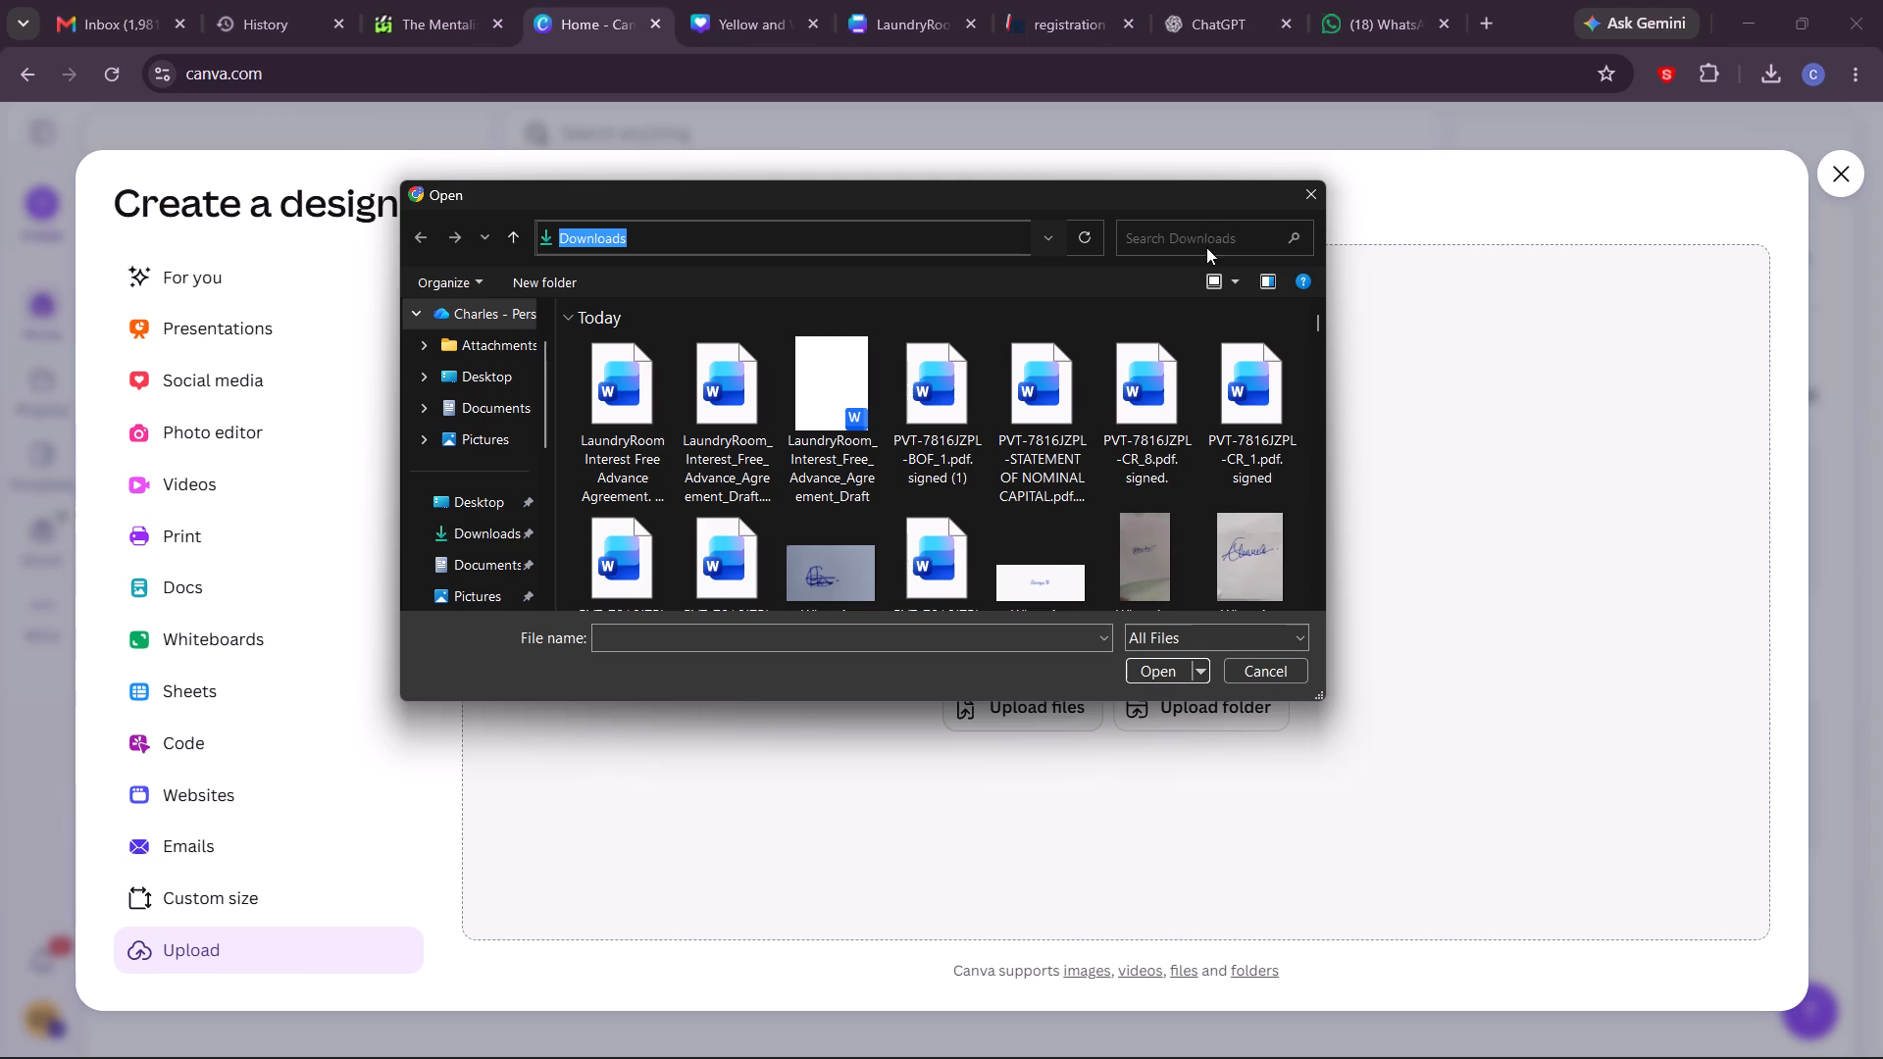
pyautogui.click(1319, 328)
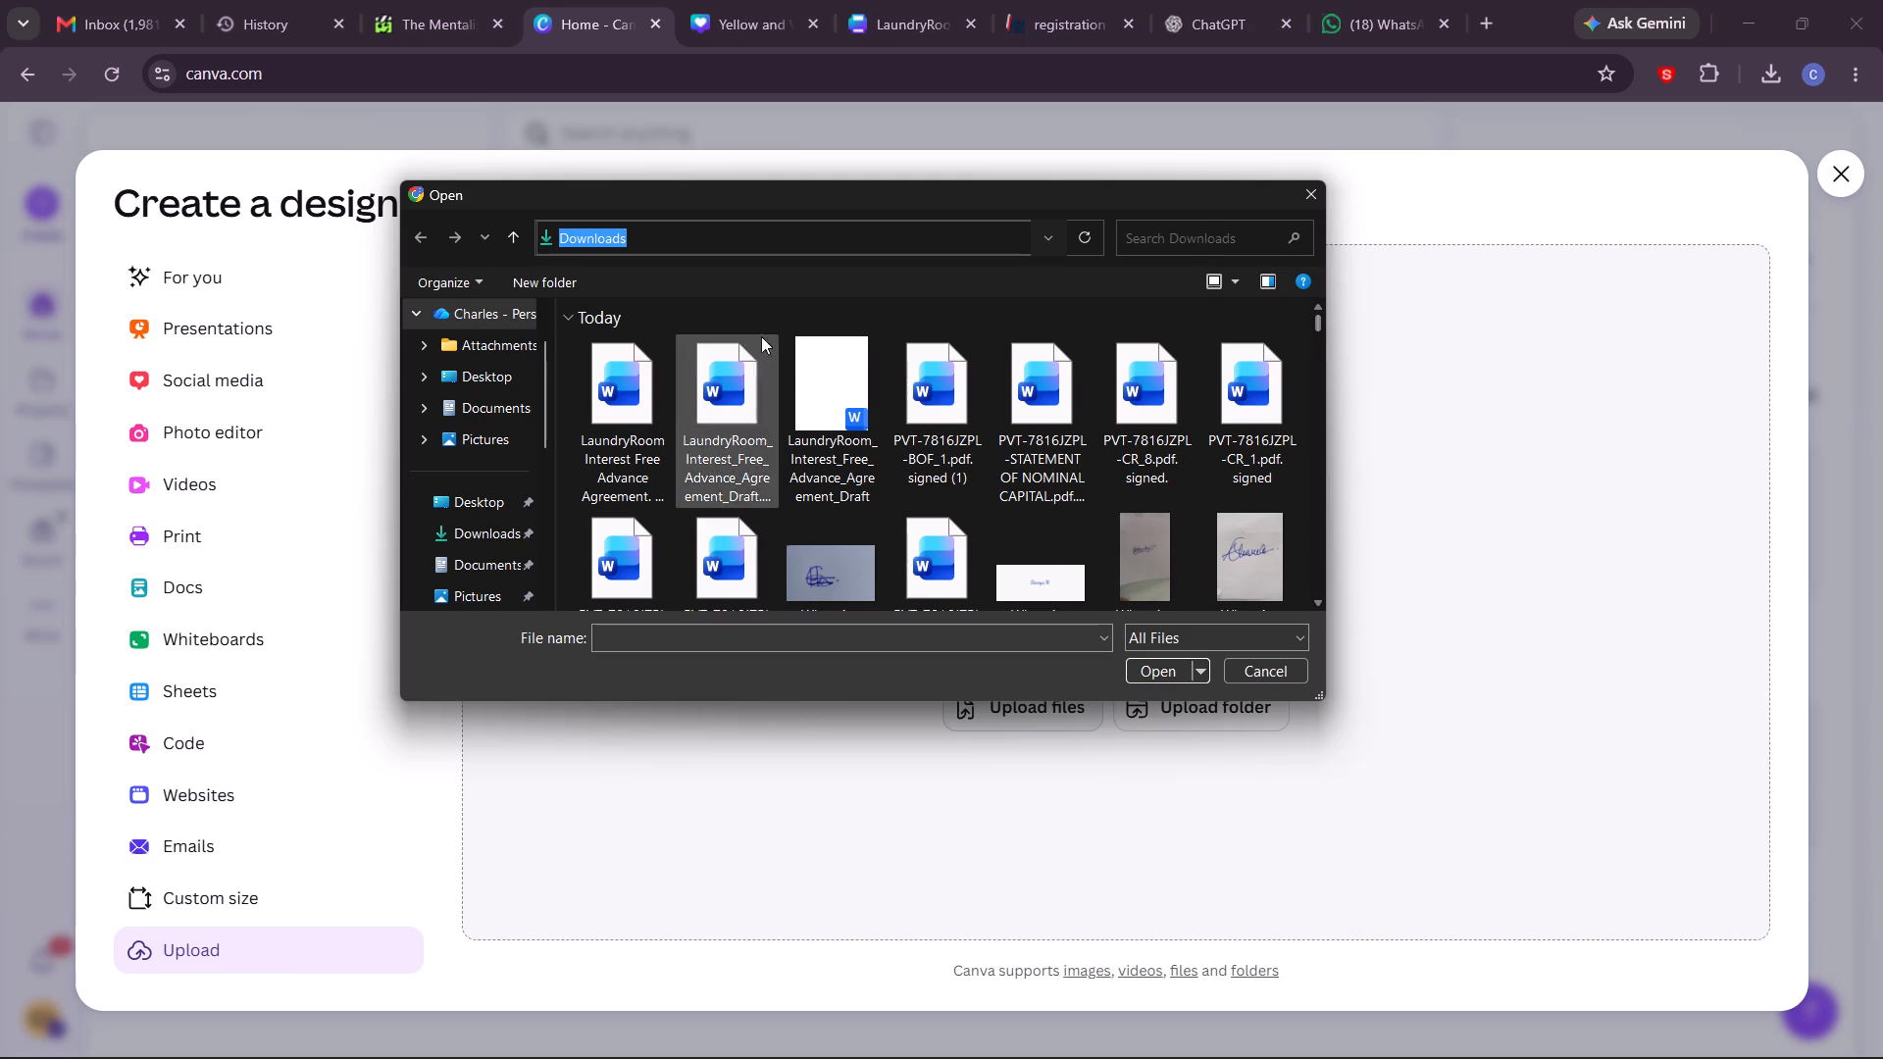
# Upload the PDF file Daraja x Starehe MOU Revised_ from the Desktop folder.
pyautogui.click(437, 377)
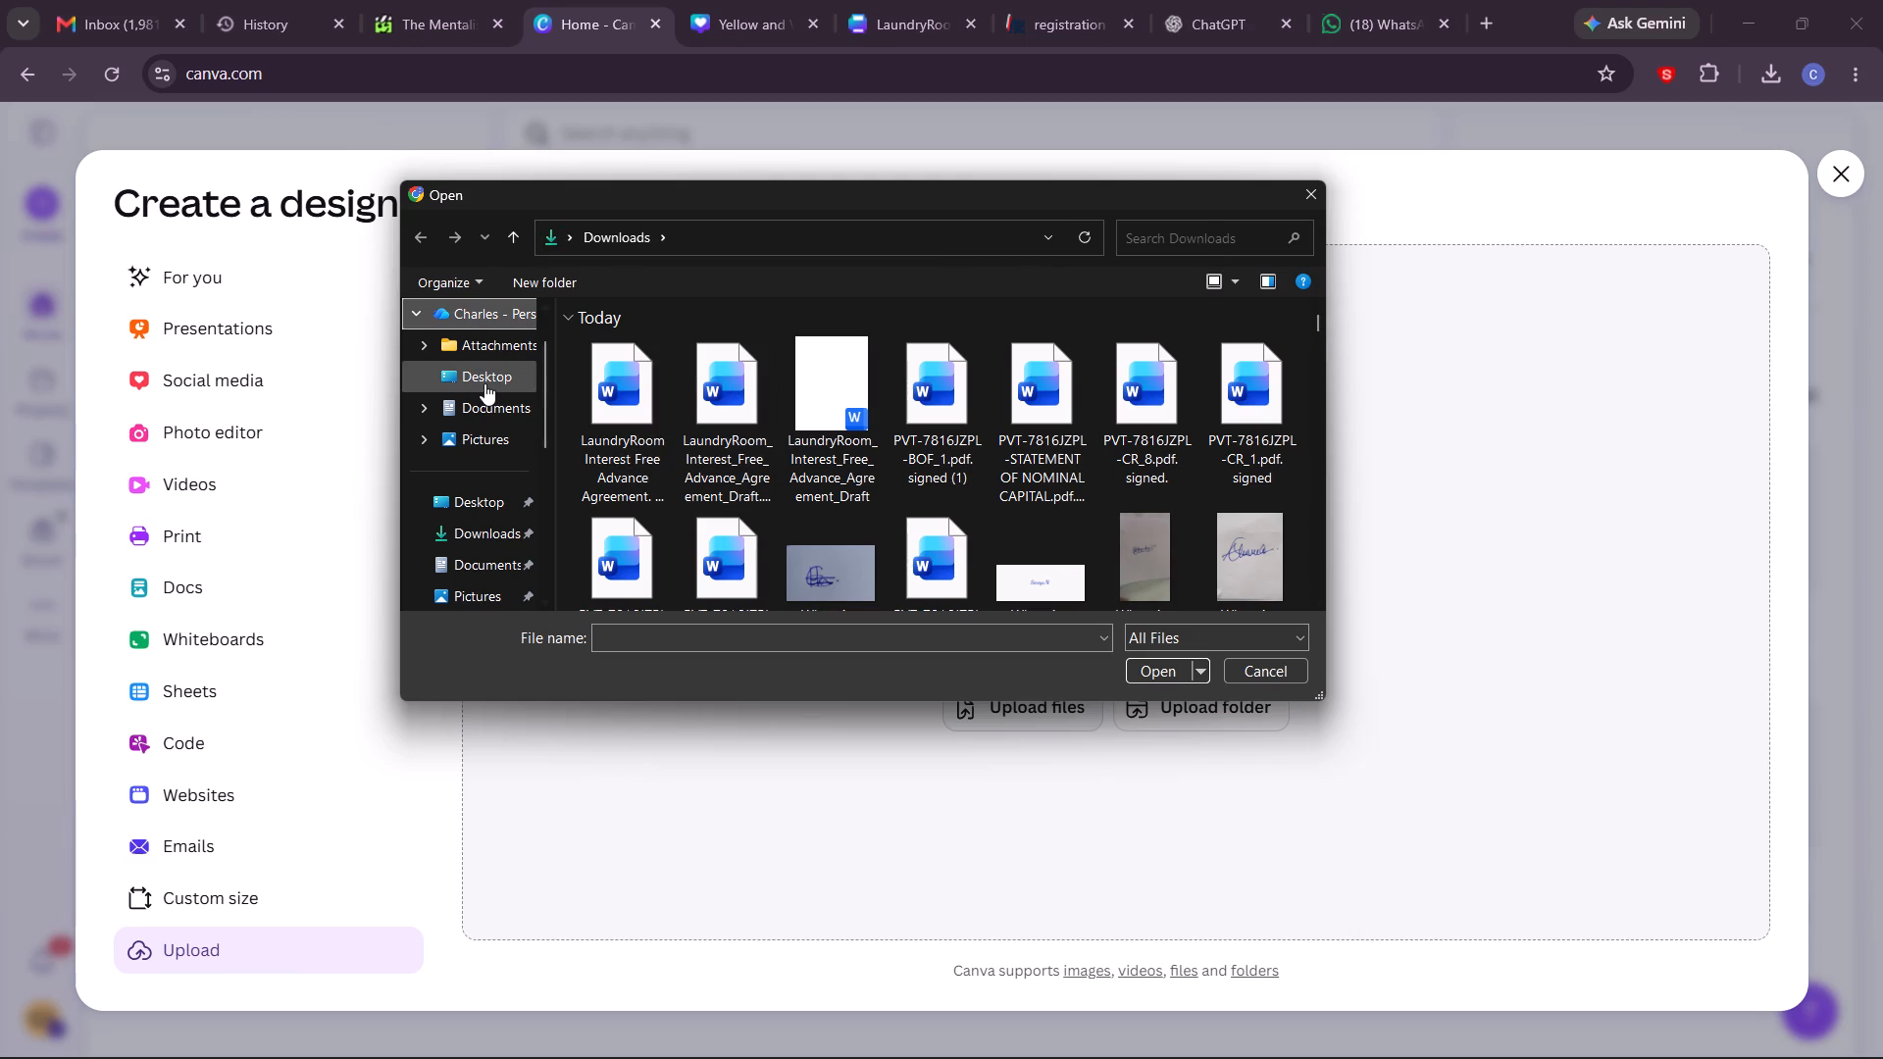
pyautogui.click(484, 383)
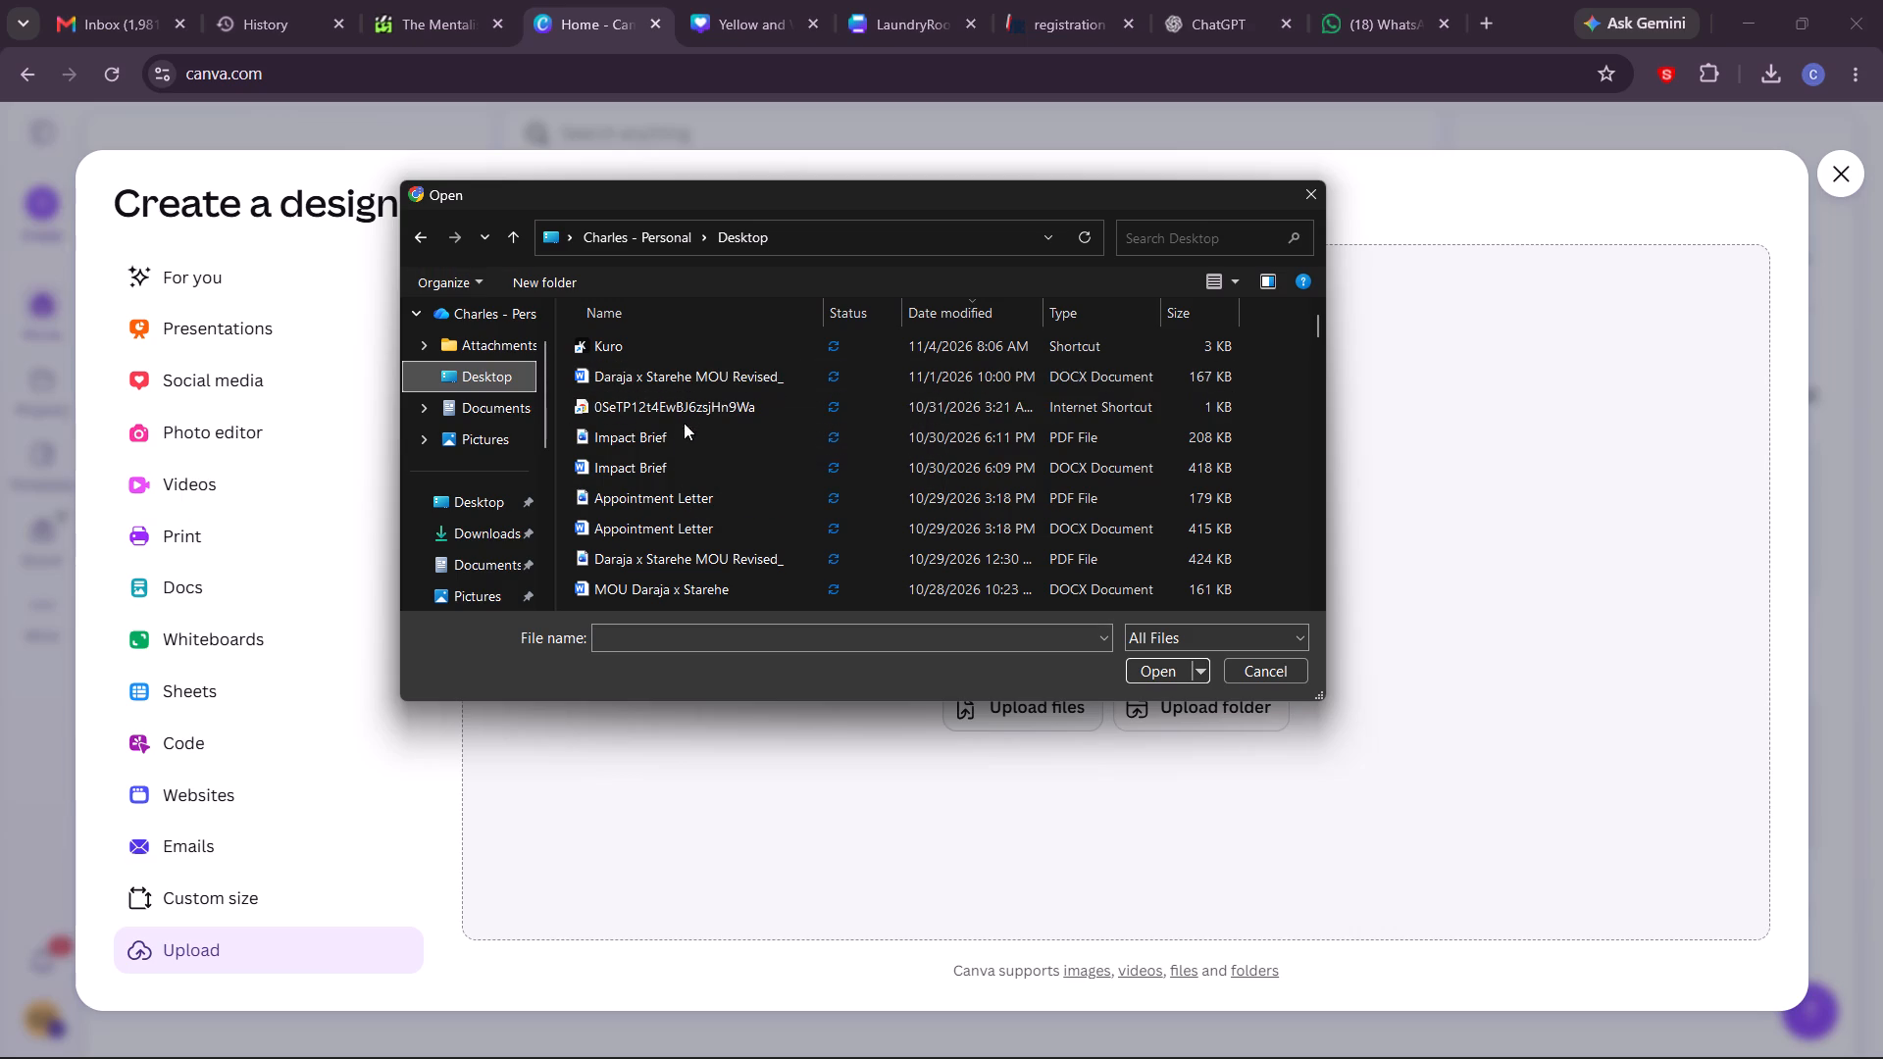
pyautogui.click(703, 561)
pyautogui.click(1166, 673)
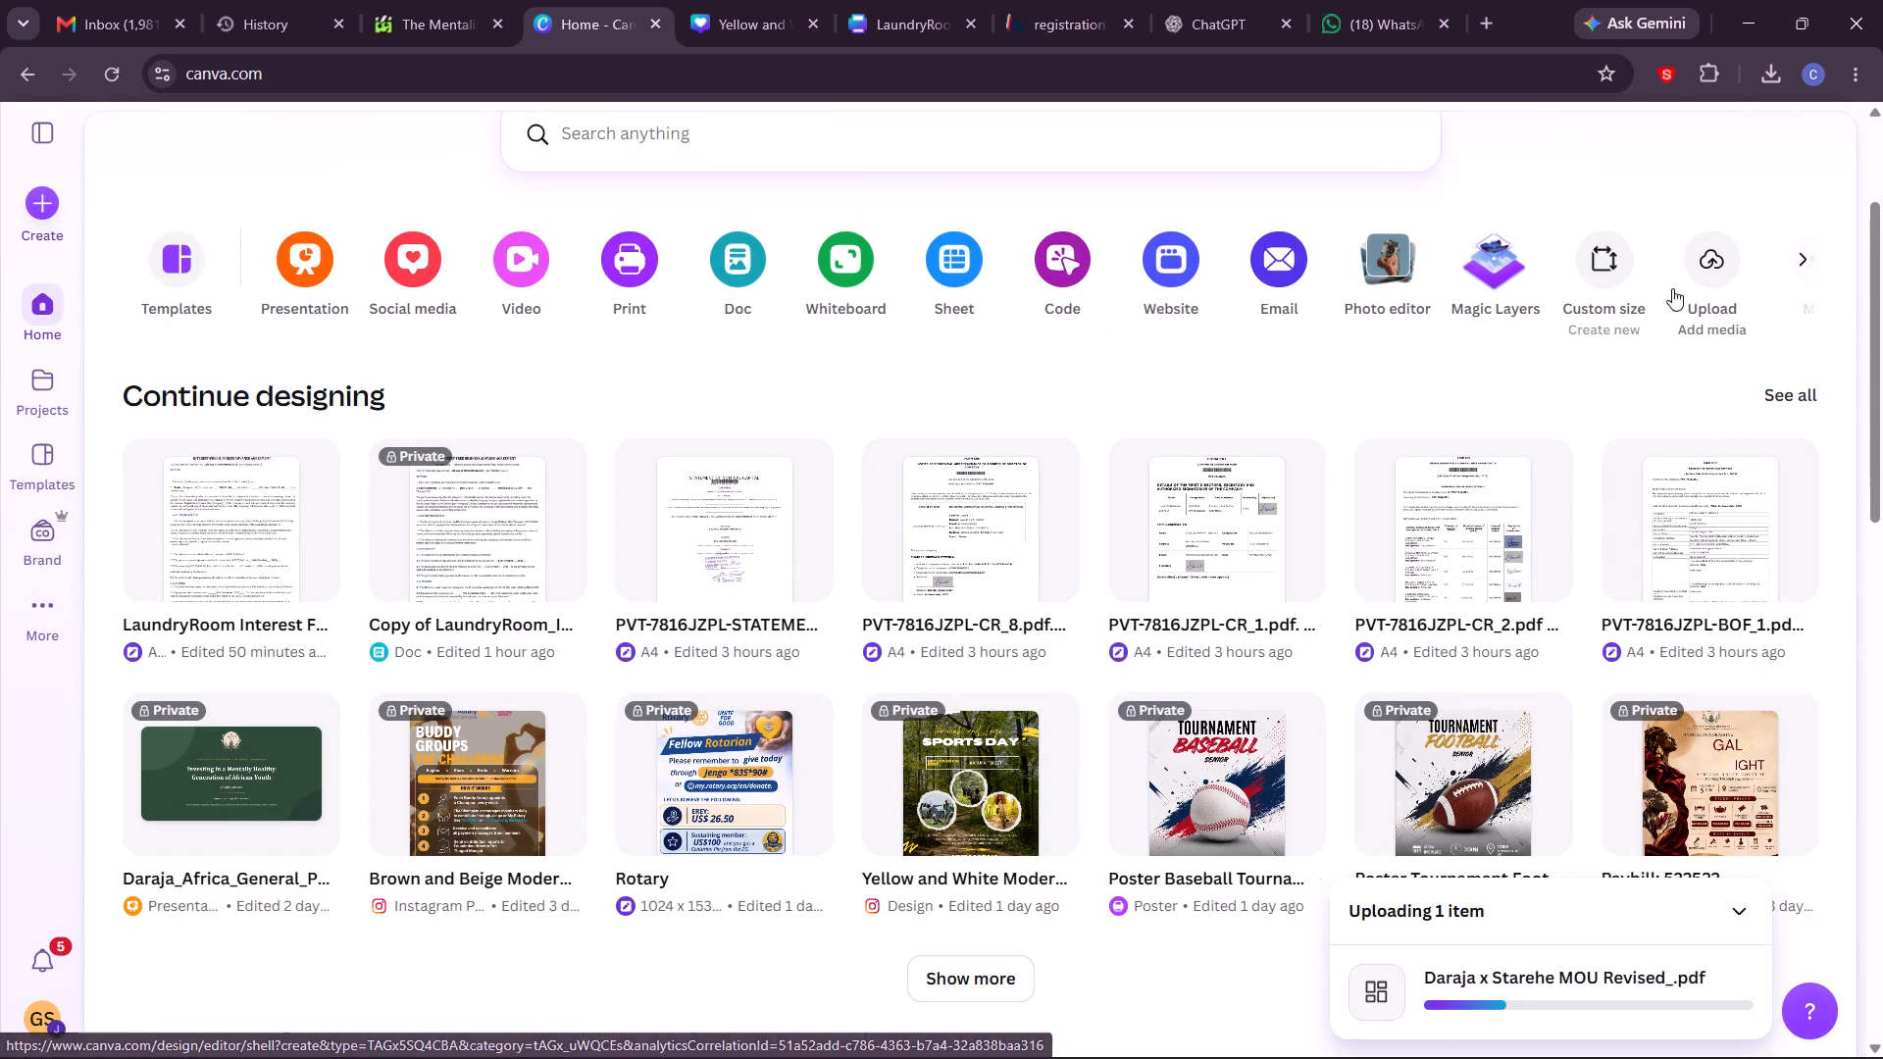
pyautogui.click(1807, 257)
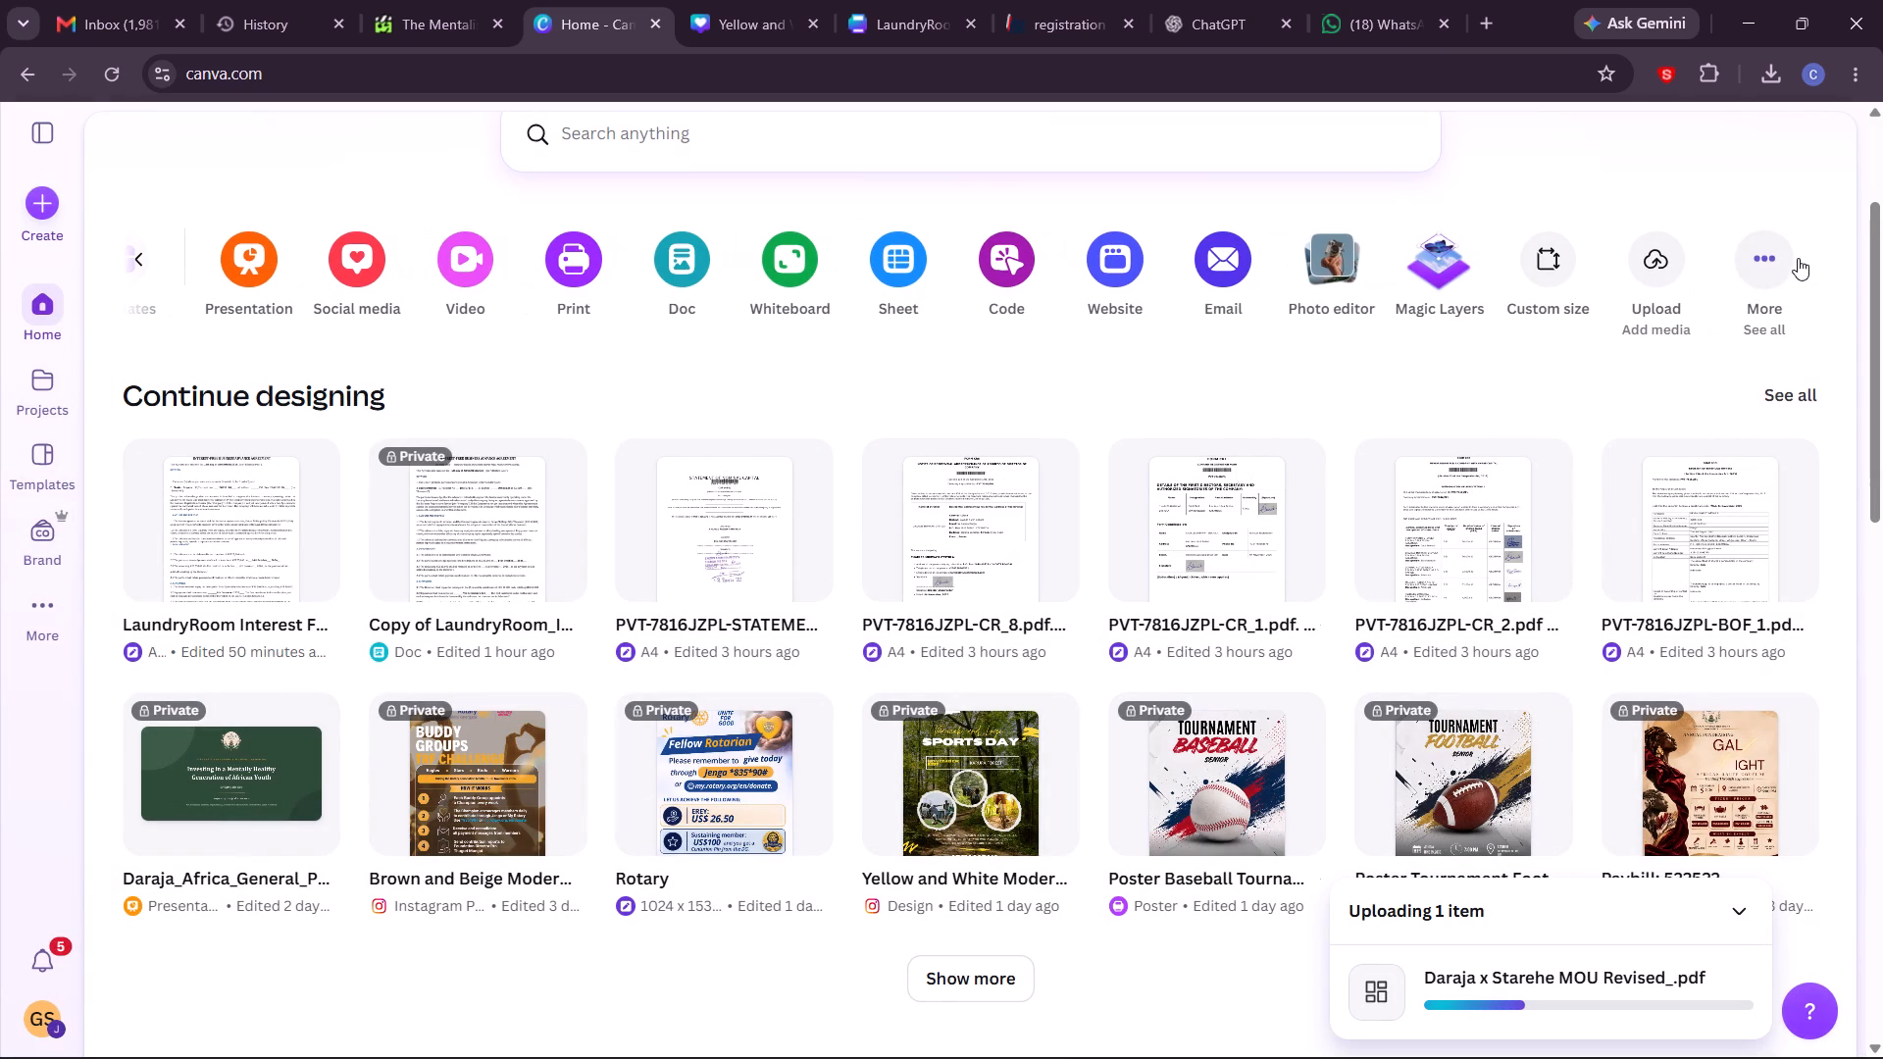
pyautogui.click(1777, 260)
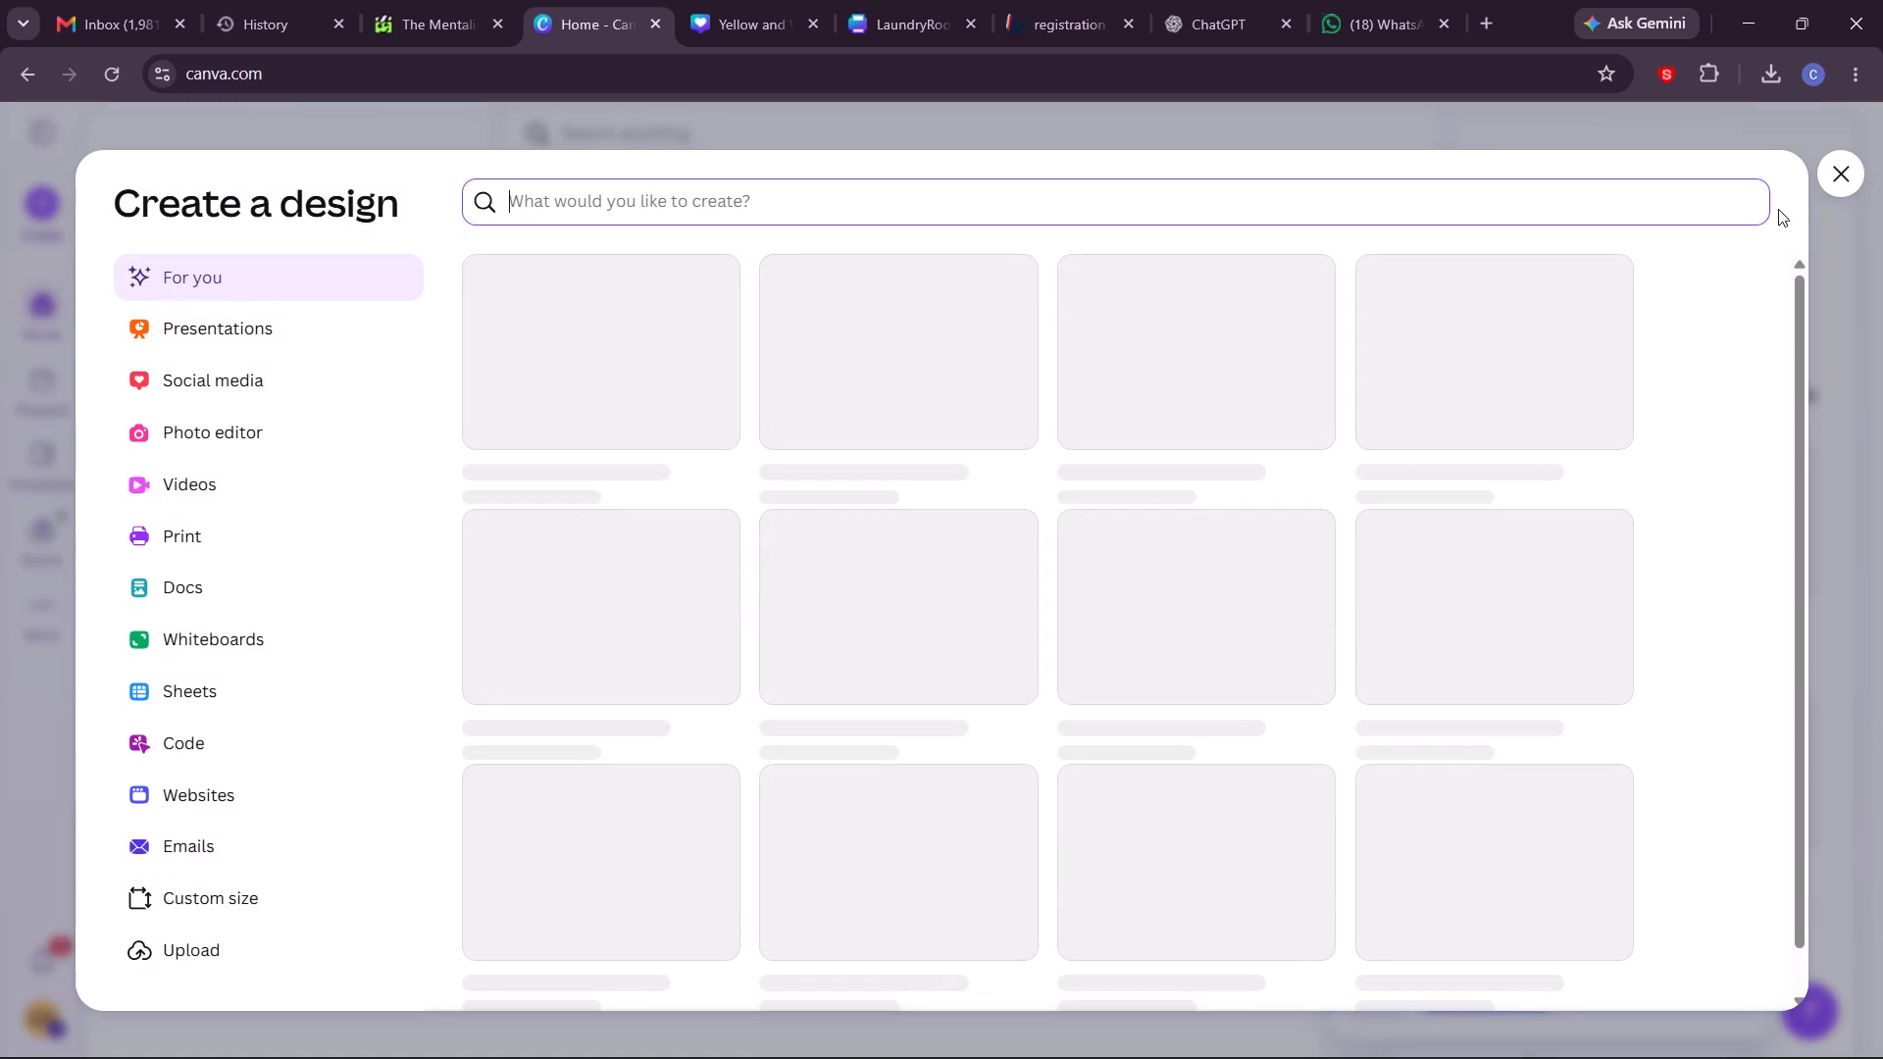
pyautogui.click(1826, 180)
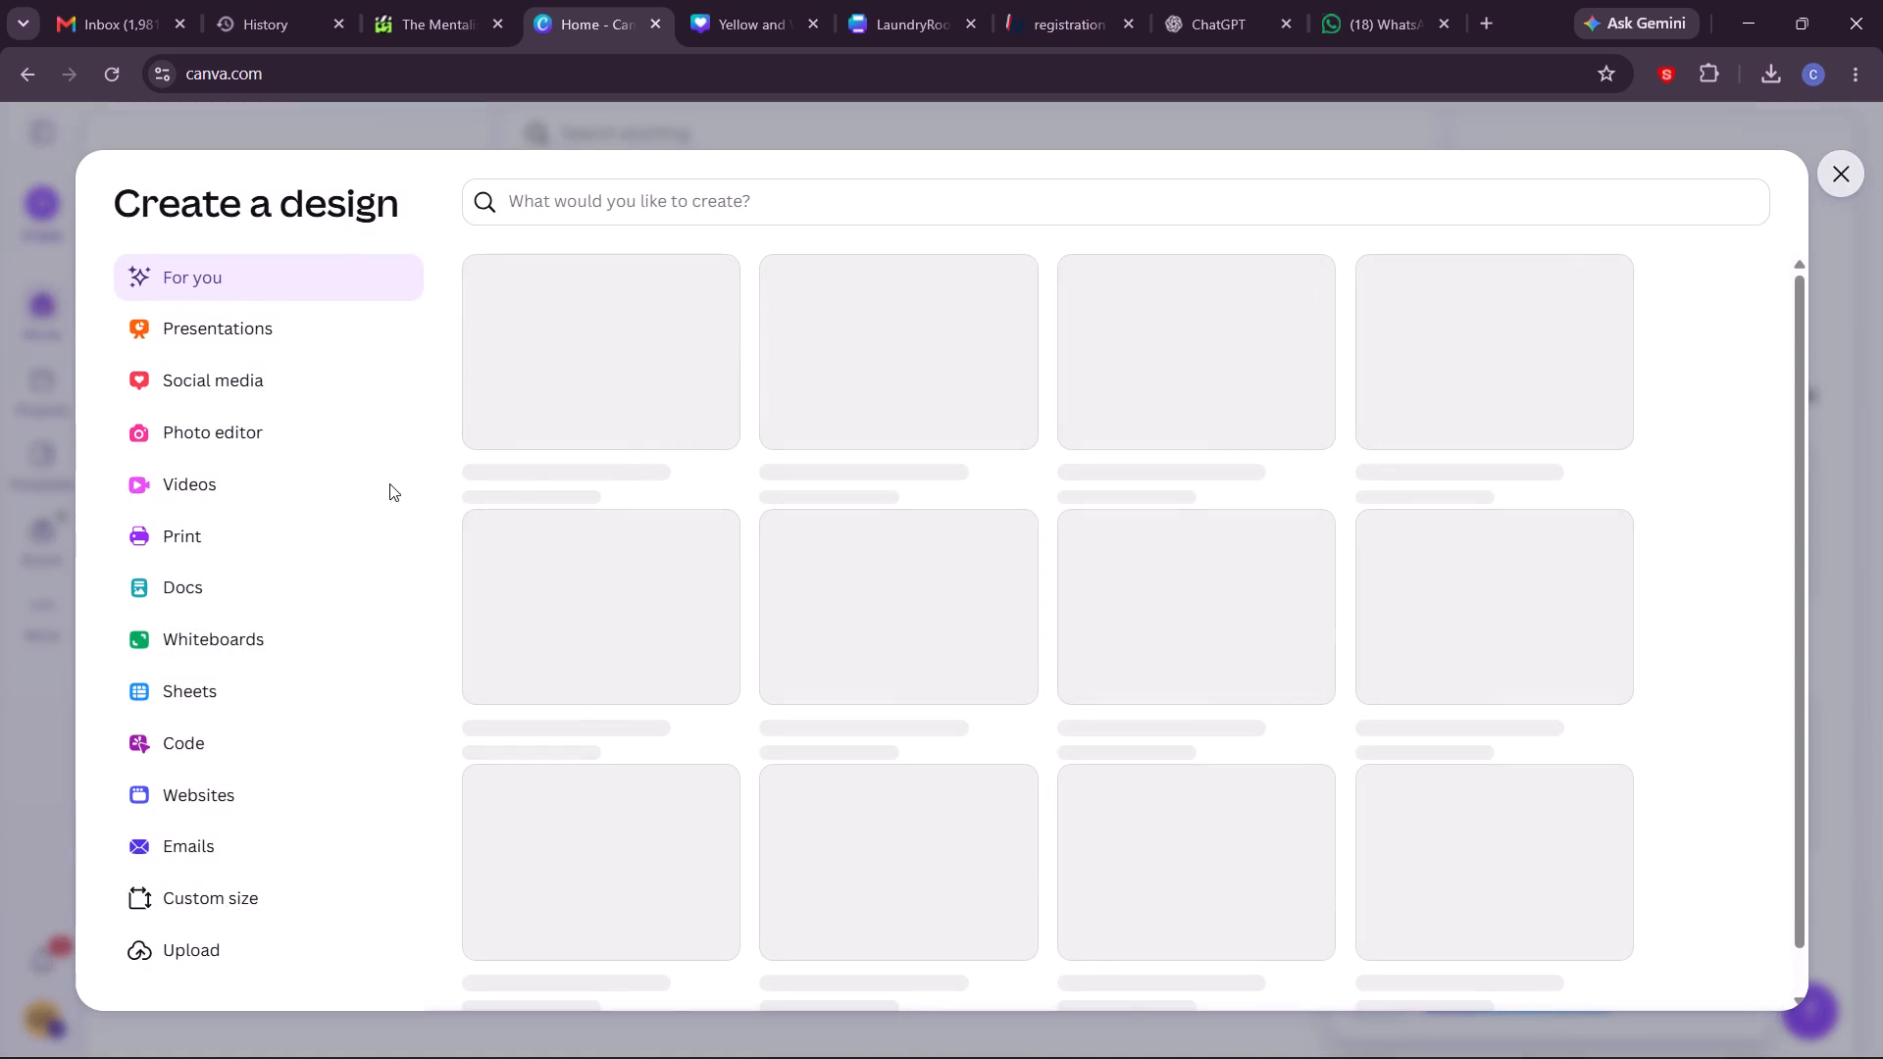
# Open the Projects page with all designs and uploads.
pyautogui.click(34, 388)
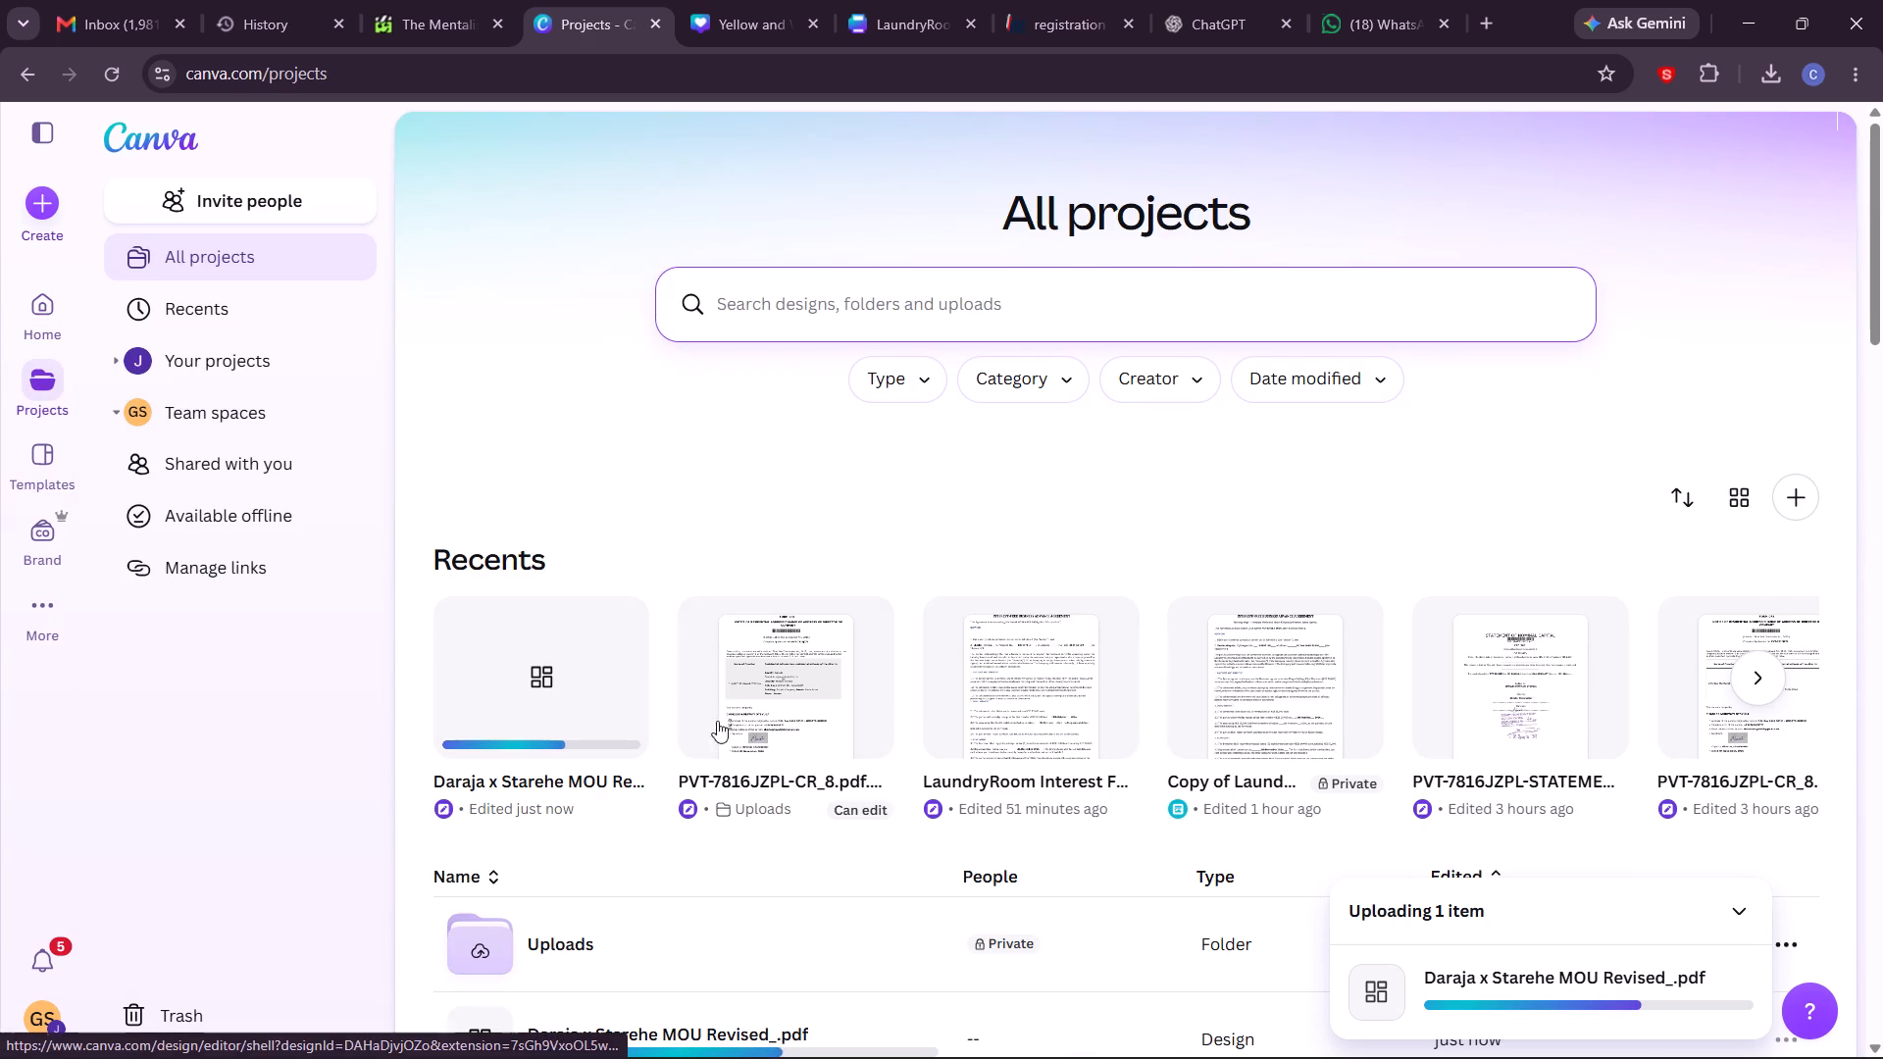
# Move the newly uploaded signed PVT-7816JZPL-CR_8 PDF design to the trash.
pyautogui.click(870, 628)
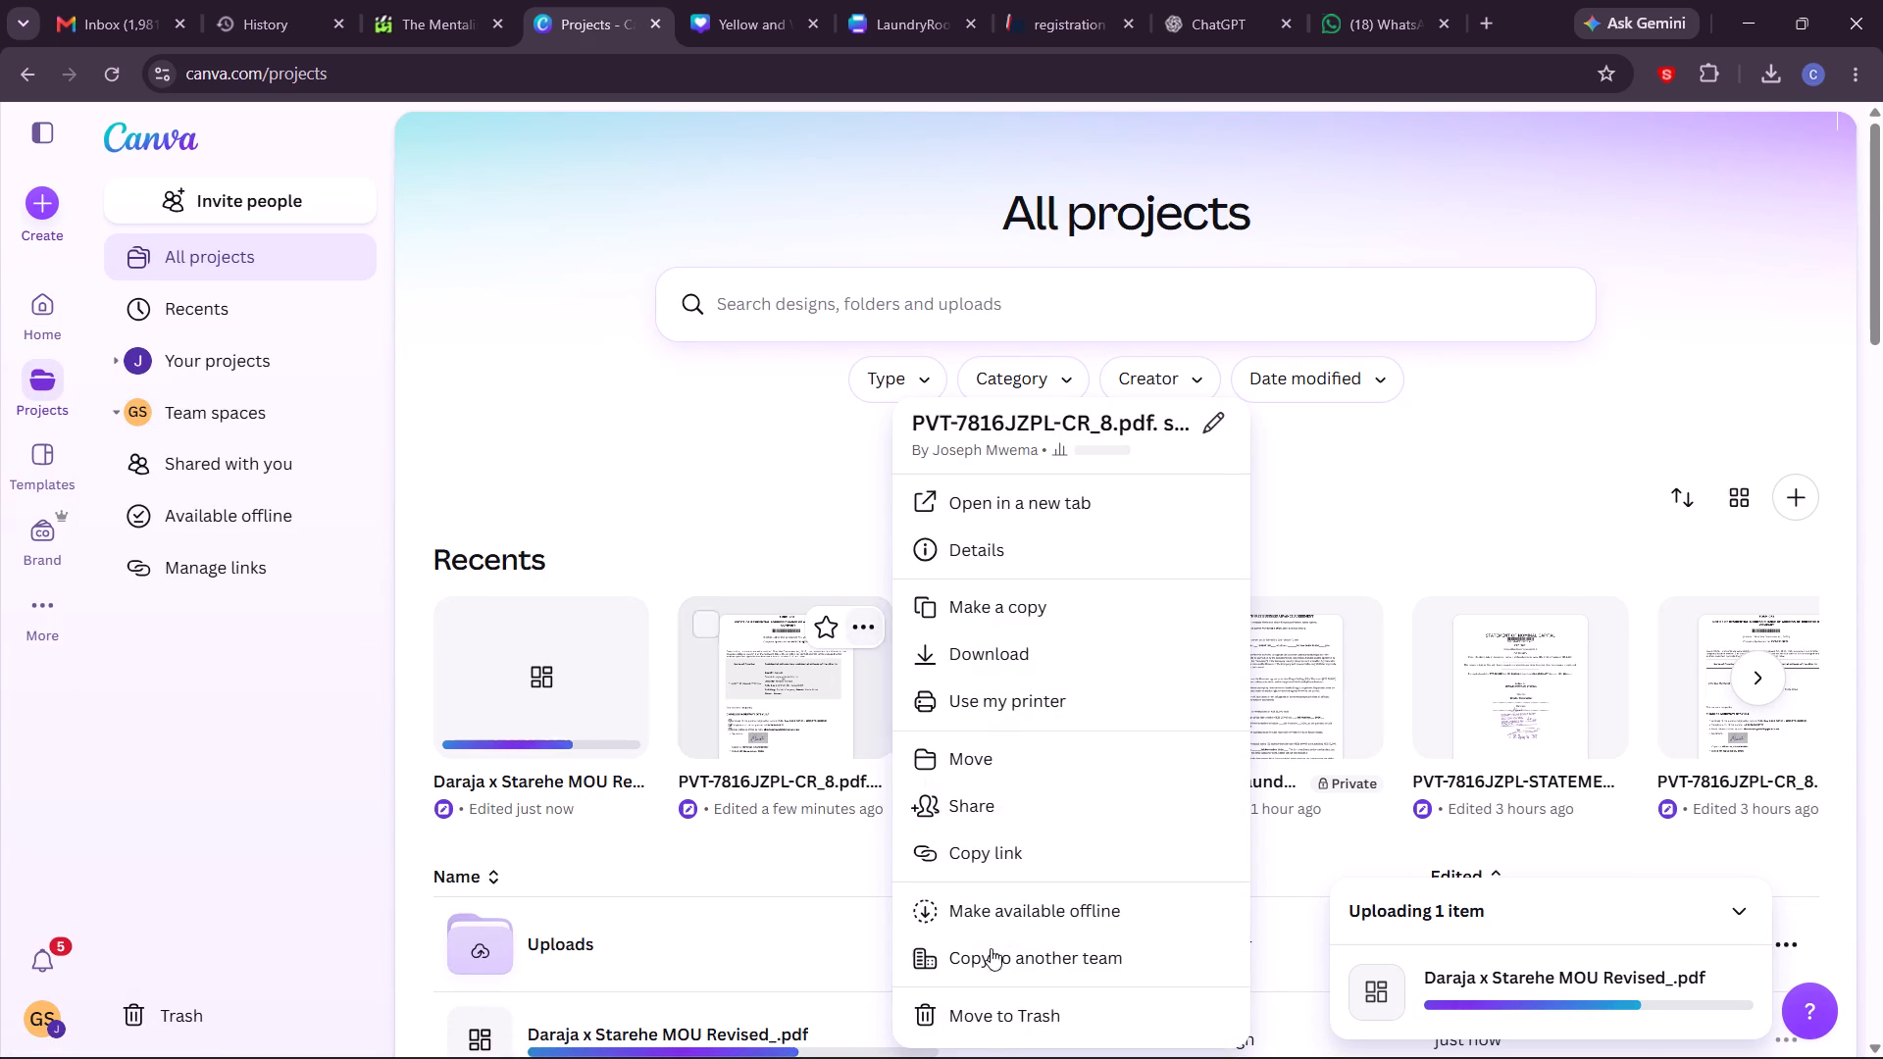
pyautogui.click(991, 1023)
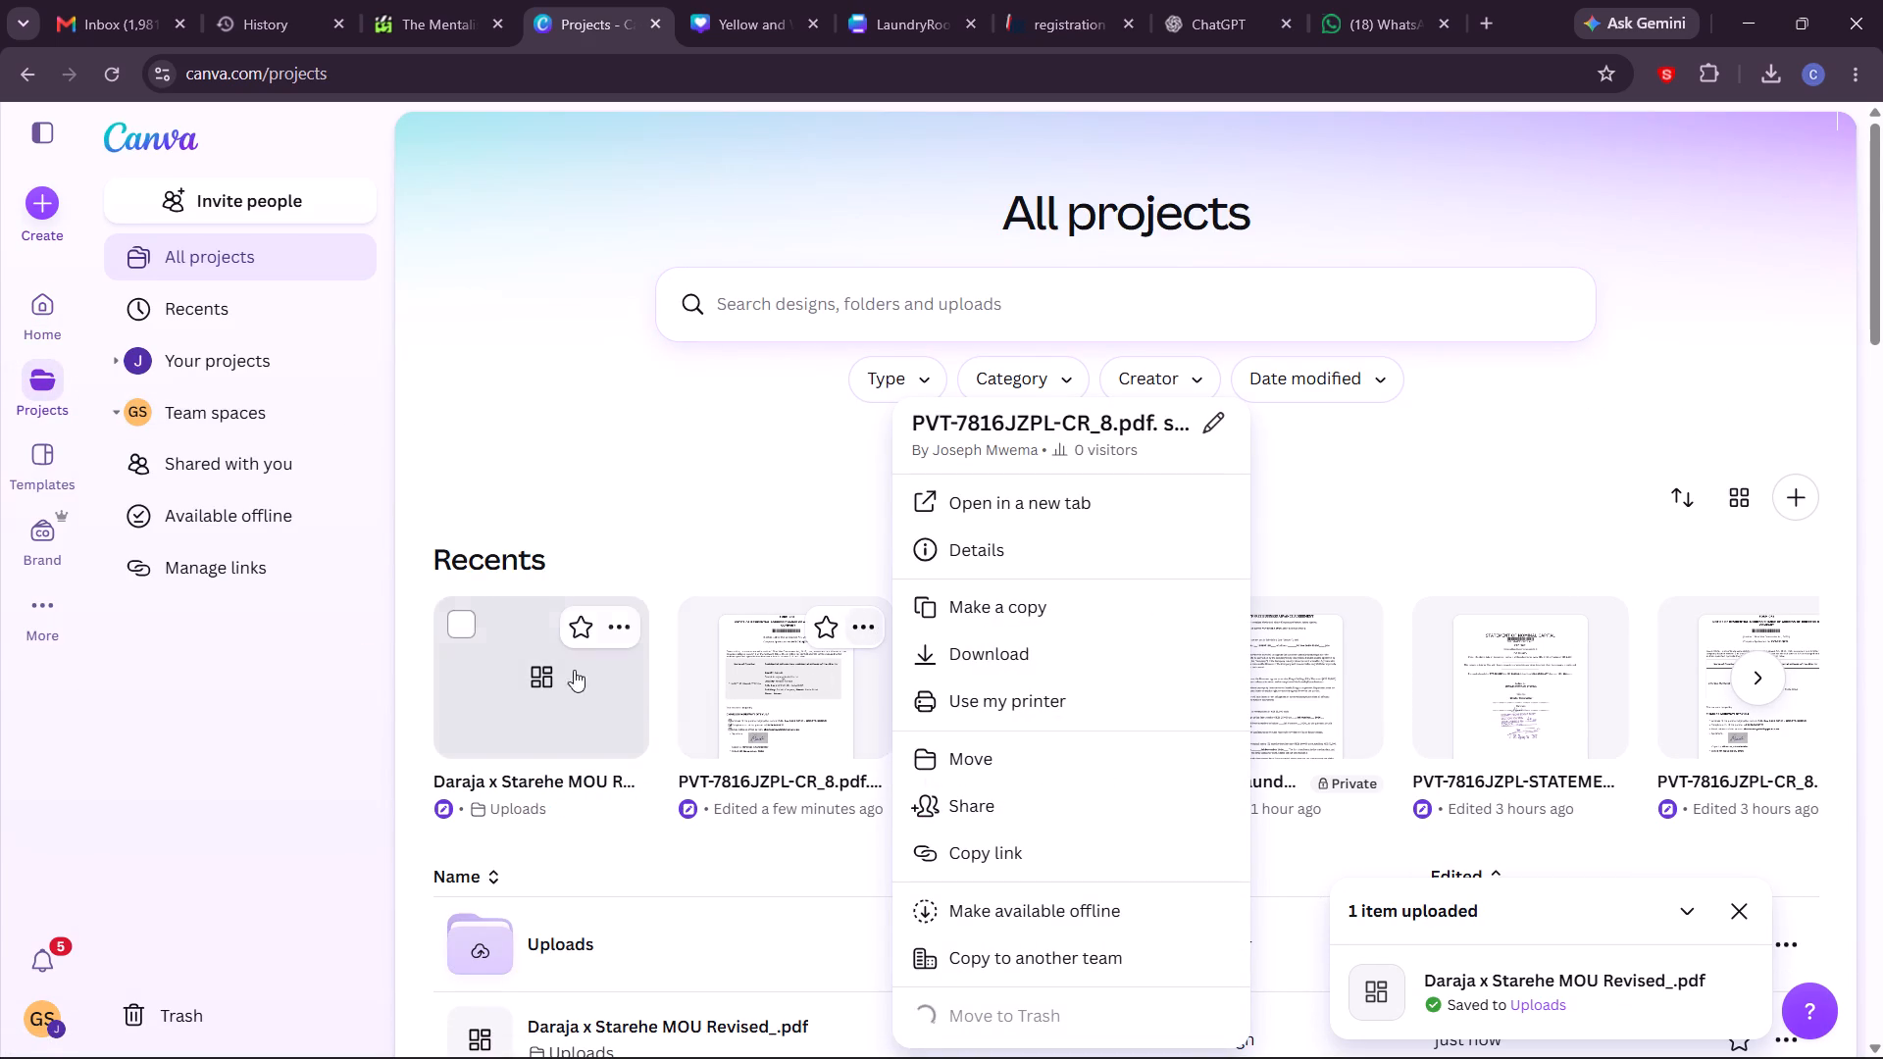
# Open the uploaded Daraja x Starehe MOU Revised_ design in the editor at its first page.
pyautogui.click(563, 692)
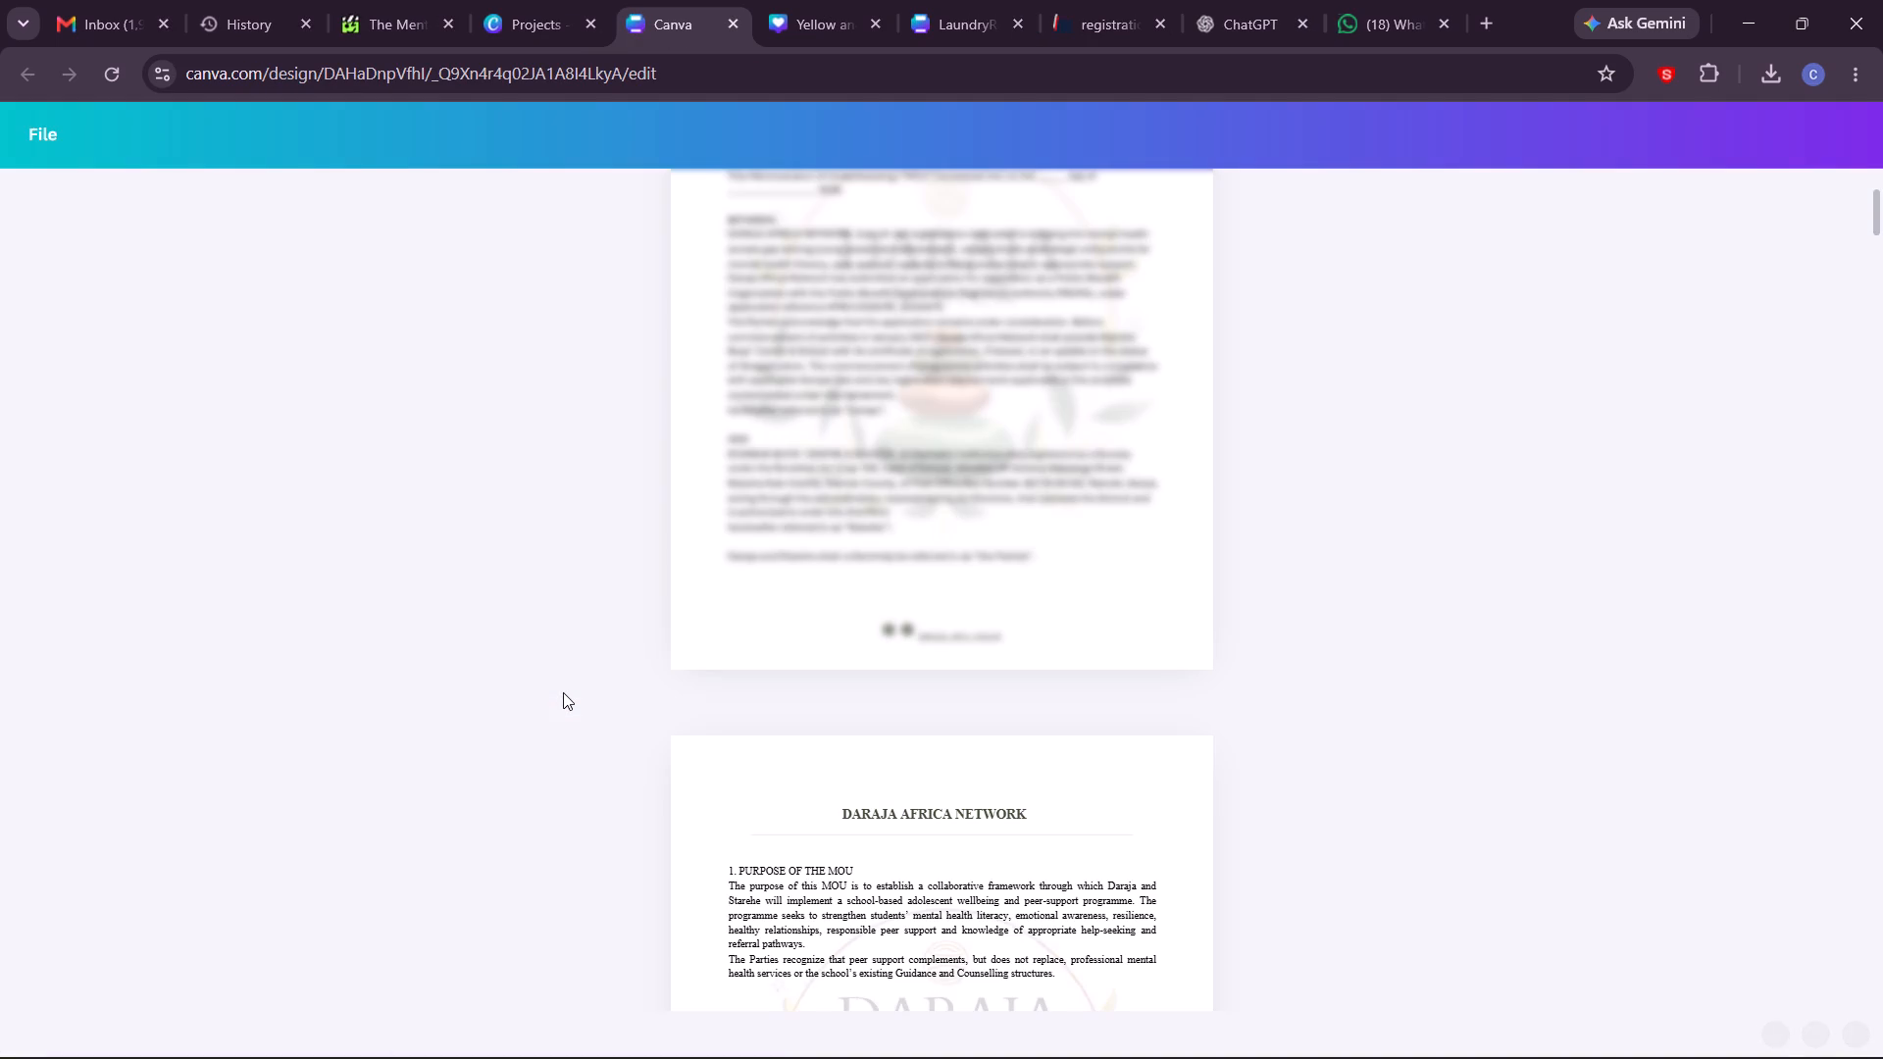
pyautogui.scroll(3, 1036, 574)
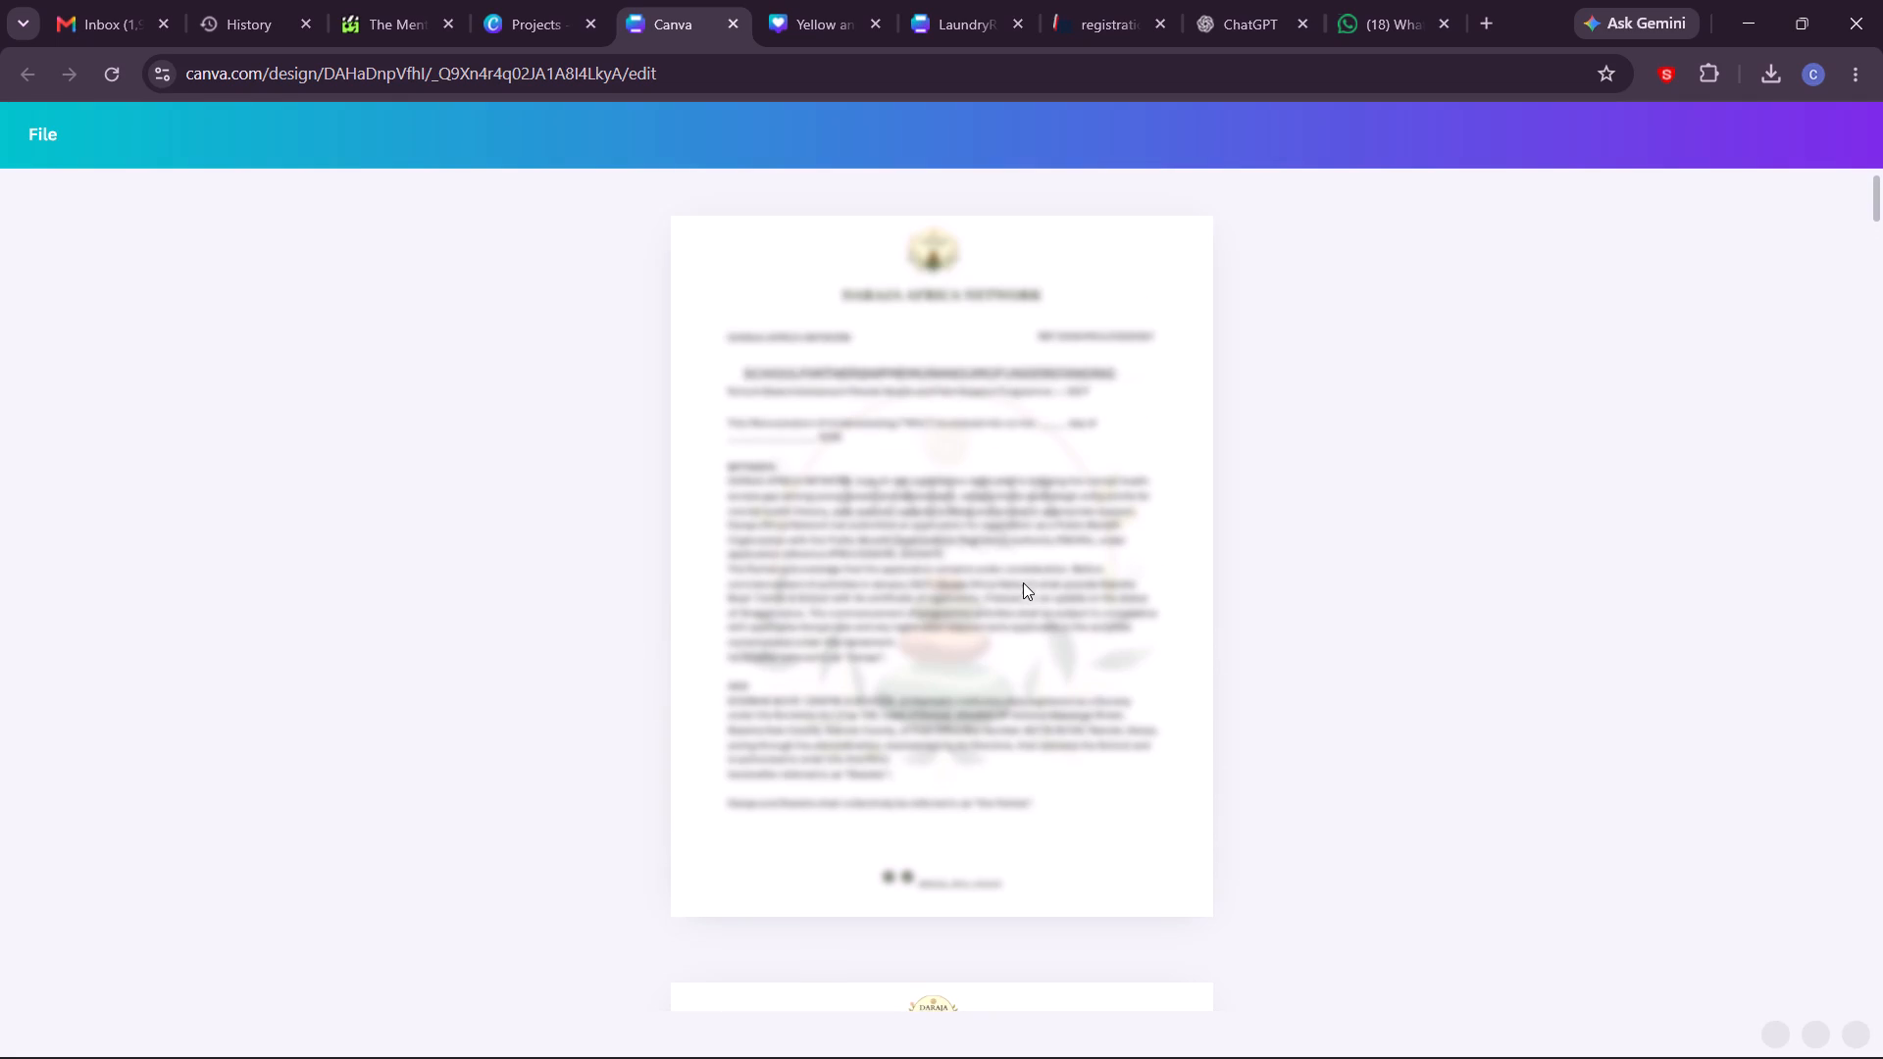
# Look over the imported text and formatting on the first two pages of the MOU.
pyautogui.scroll(-3, 1021, 592)
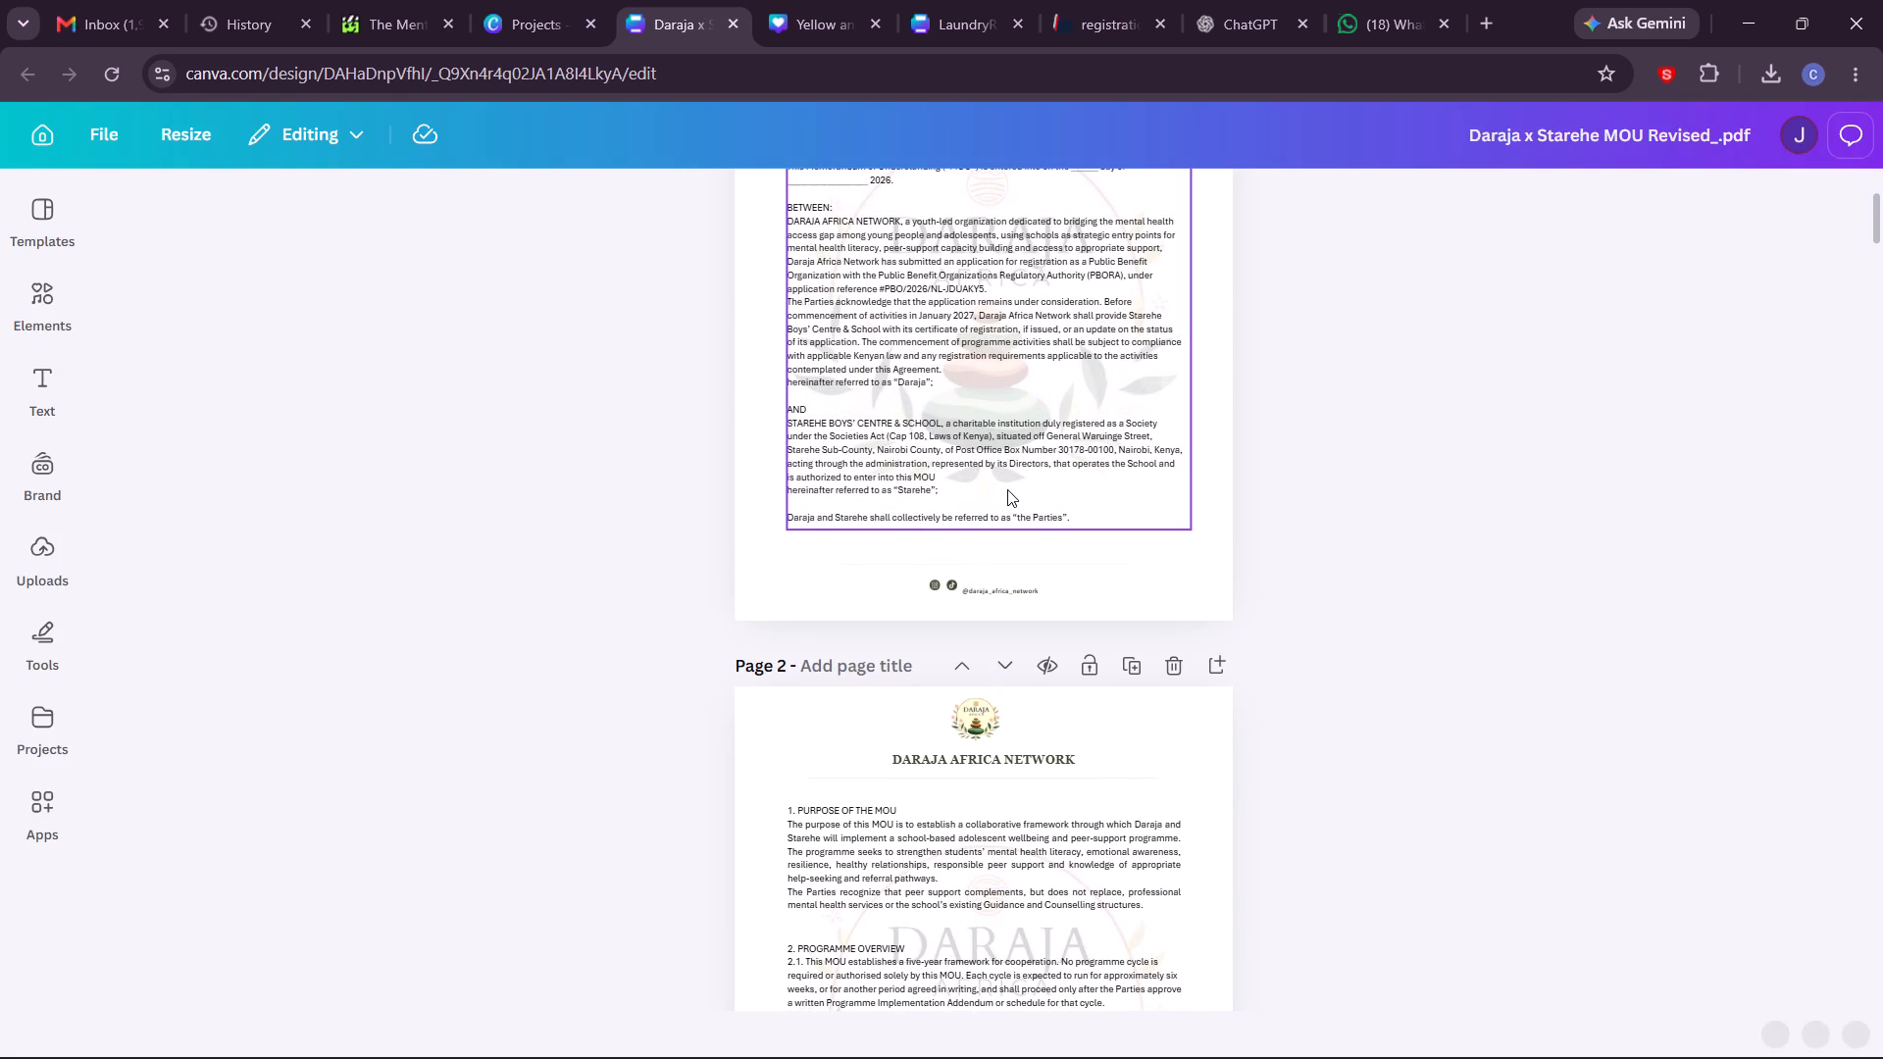
pyautogui.scroll(4, 1010, 484)
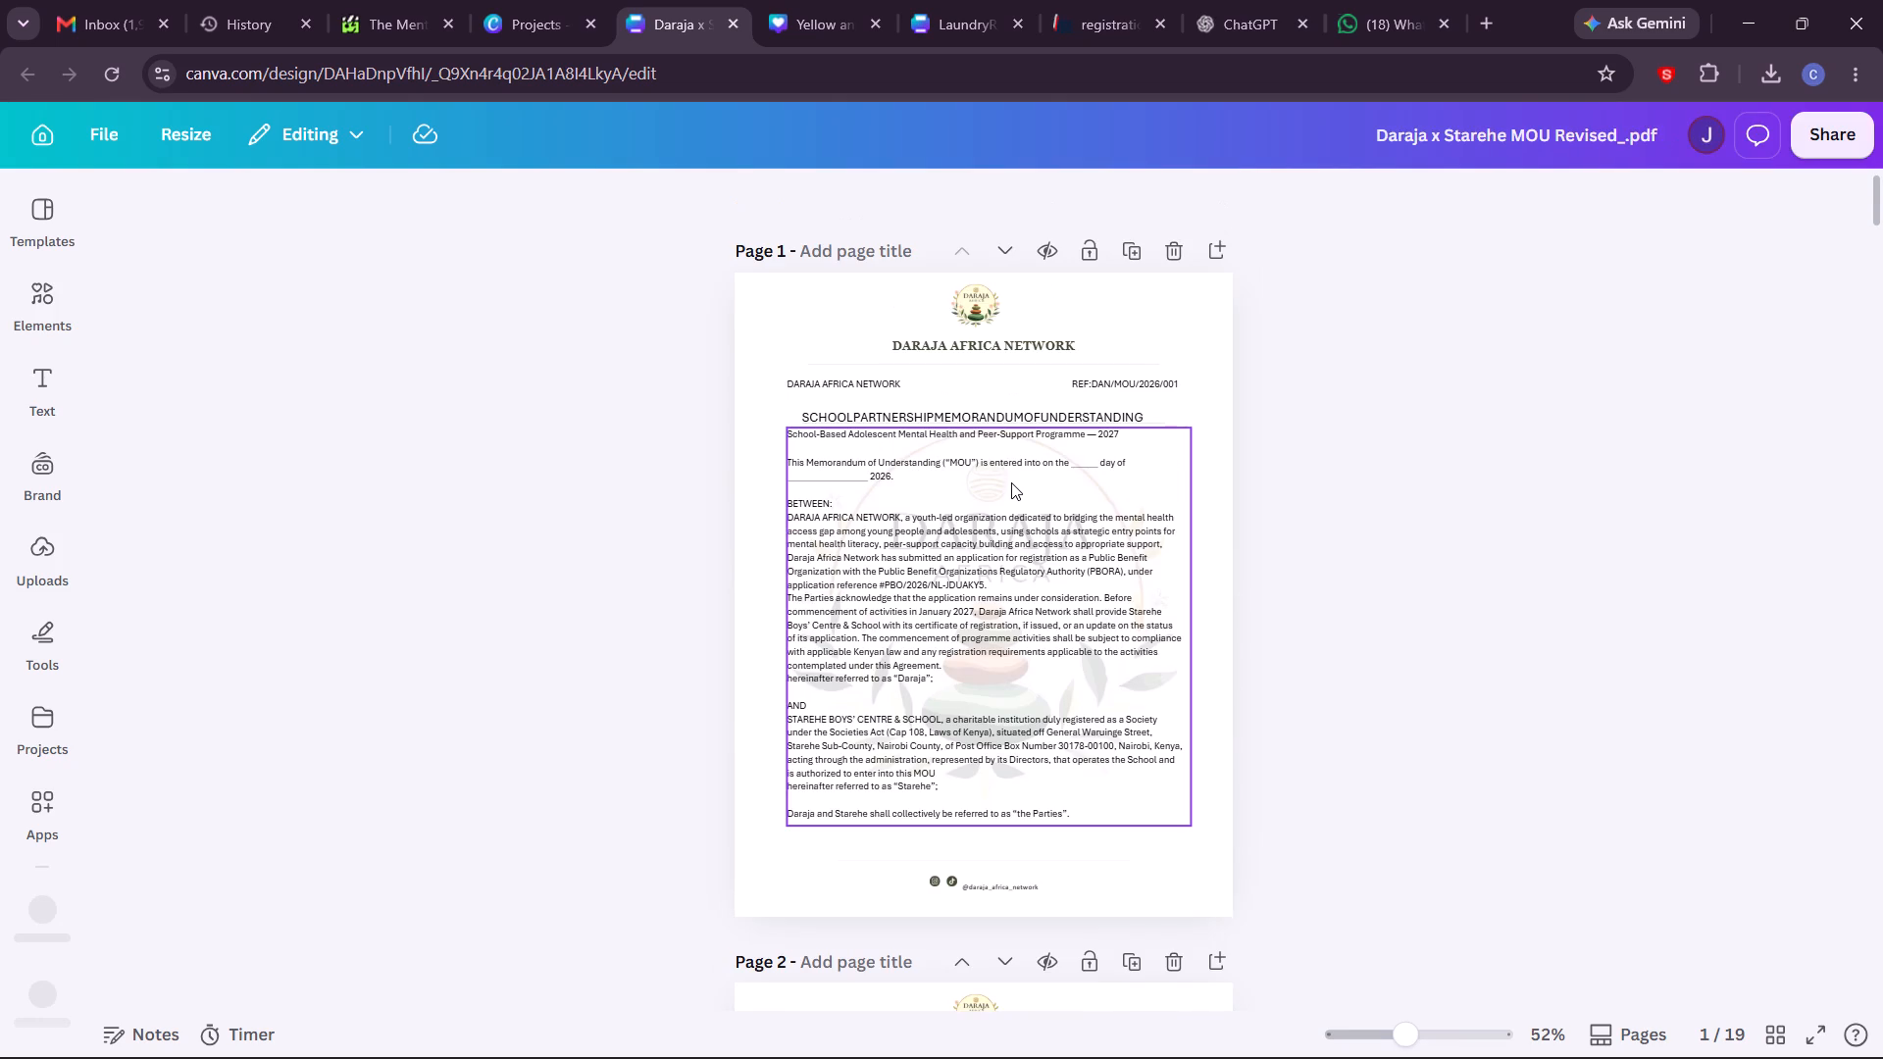
pyautogui.keyDown('ctrl'); pyautogui.scroll(9, 988, 563); pyautogui.keyUp('ctrl')
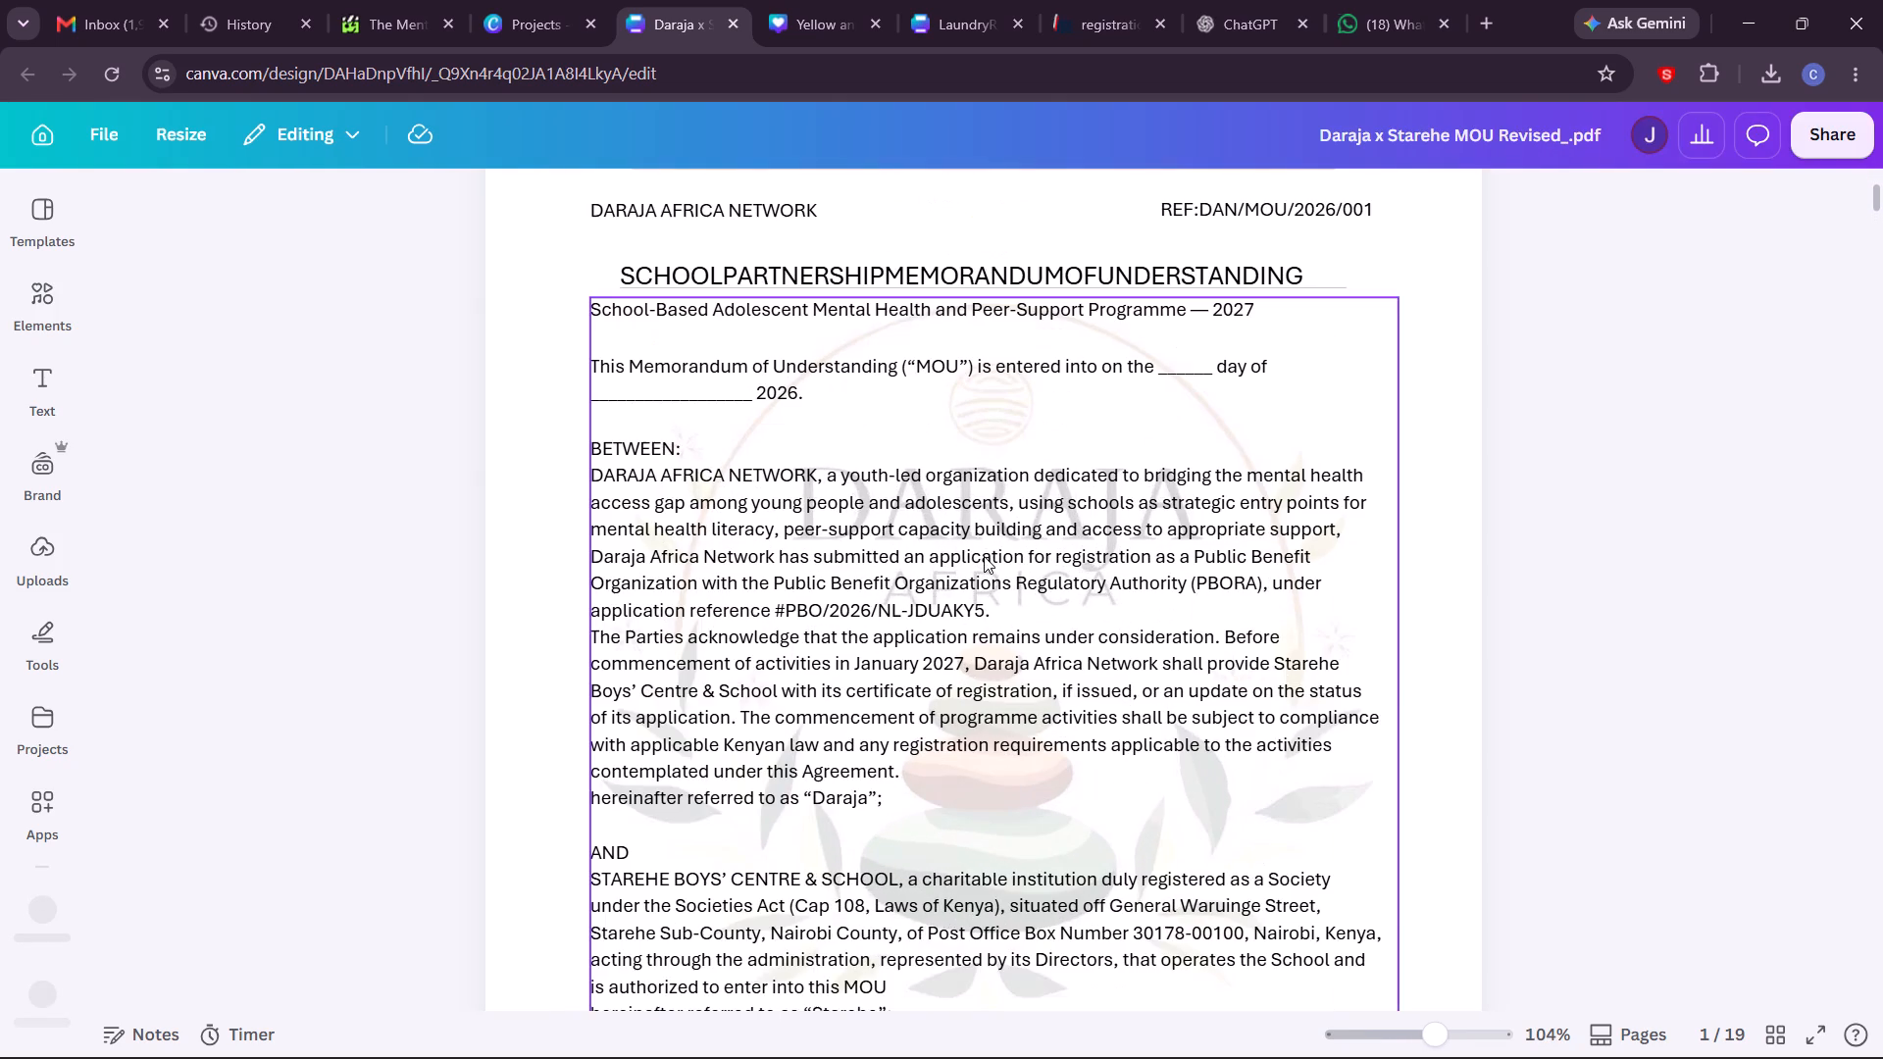
pyautogui.scroll(-6, 992, 529)
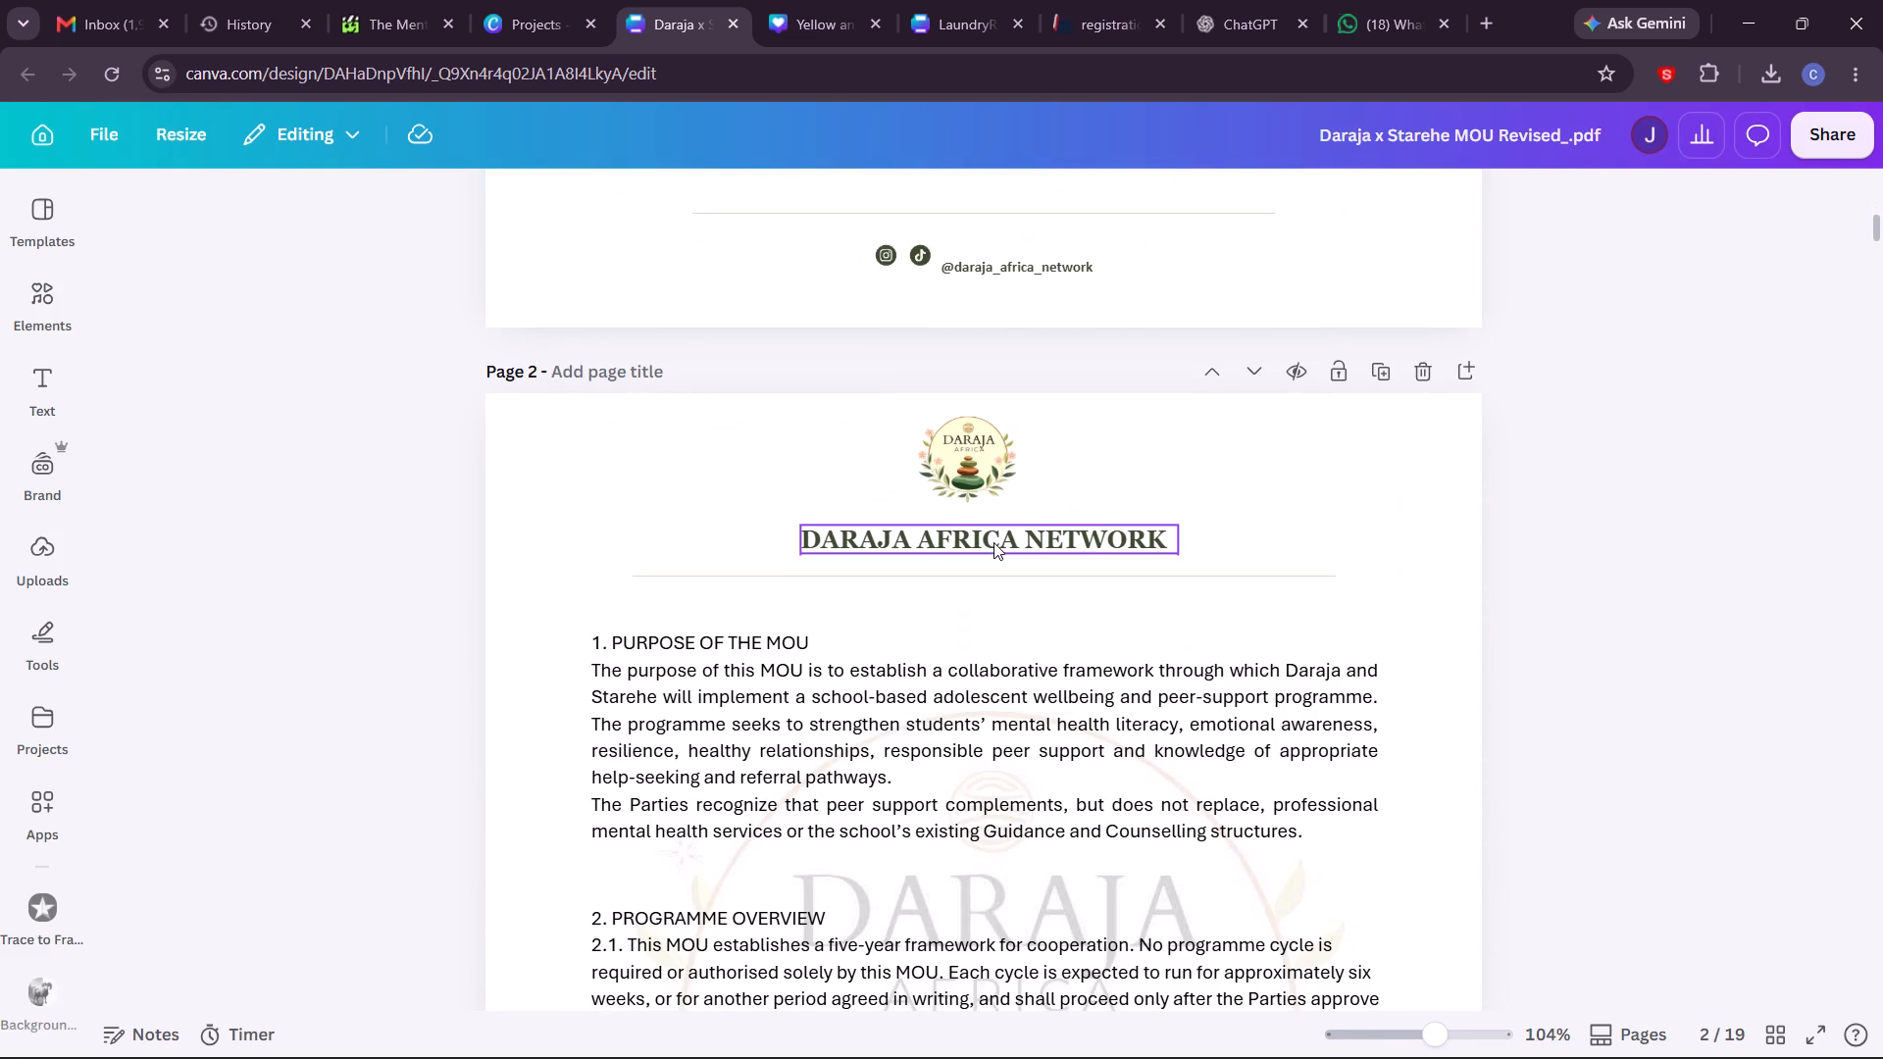
pyautogui.scroll(-2, 963, 600)
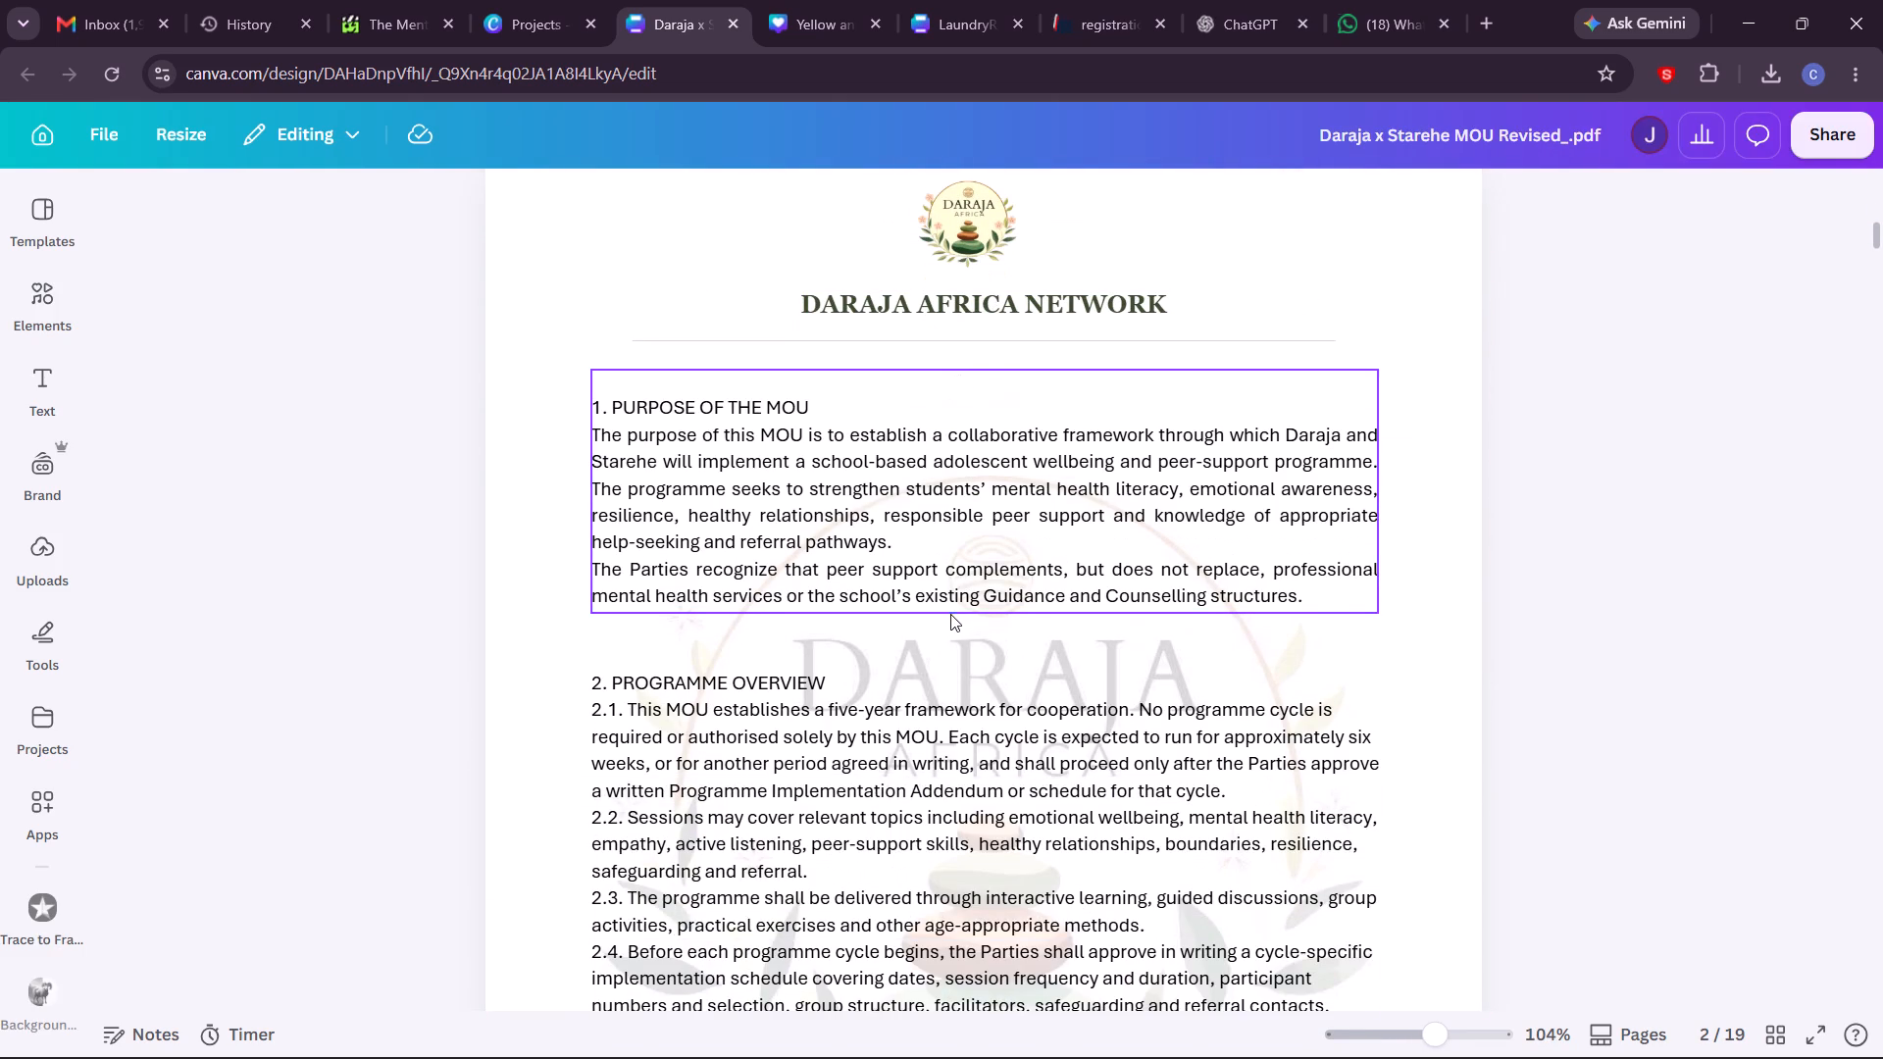
pyautogui.scroll(13, 949, 614)
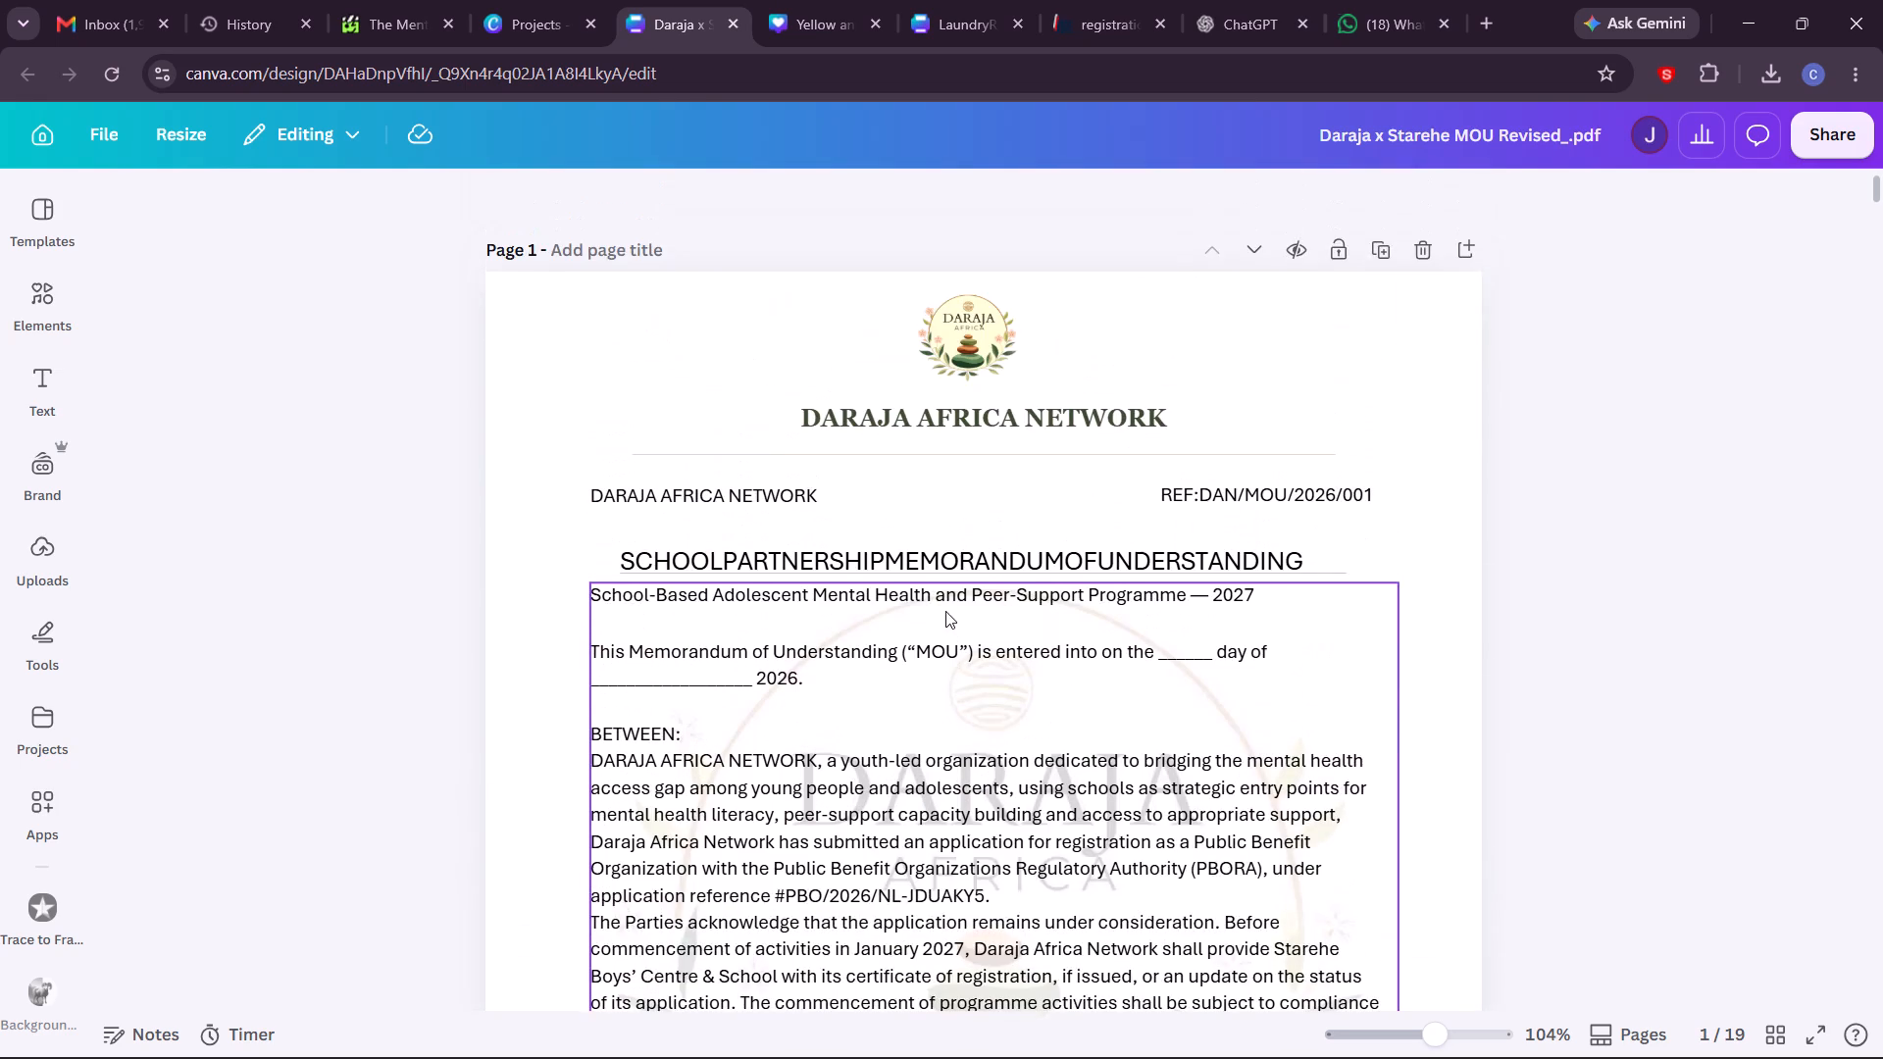
pyautogui.scroll(-1, 949, 604)
# Make the SCHOOL PARTNERSHIP MEMORANDUM OF UNDERSTANDING title on page 1 bold.
pyautogui.click(811, 522)
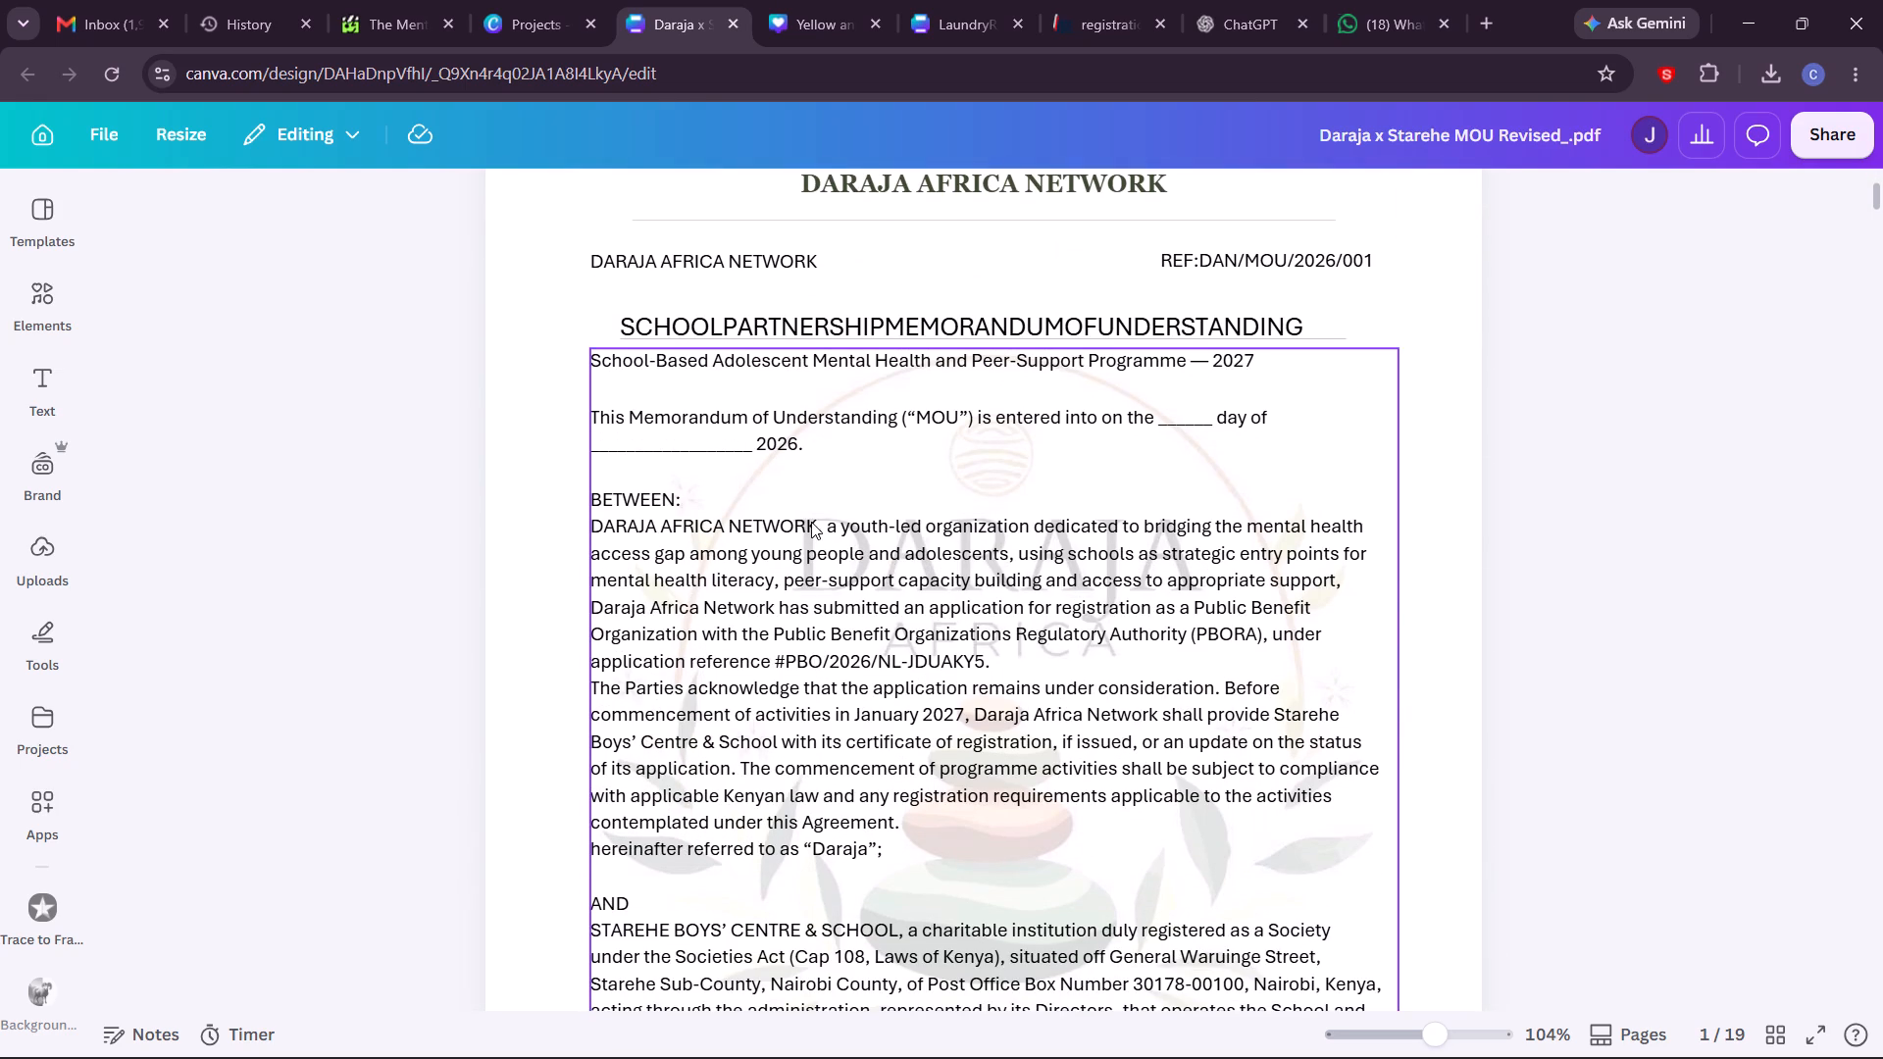
pyautogui.doubleClick(811, 528)
pyautogui.click(812, 528)
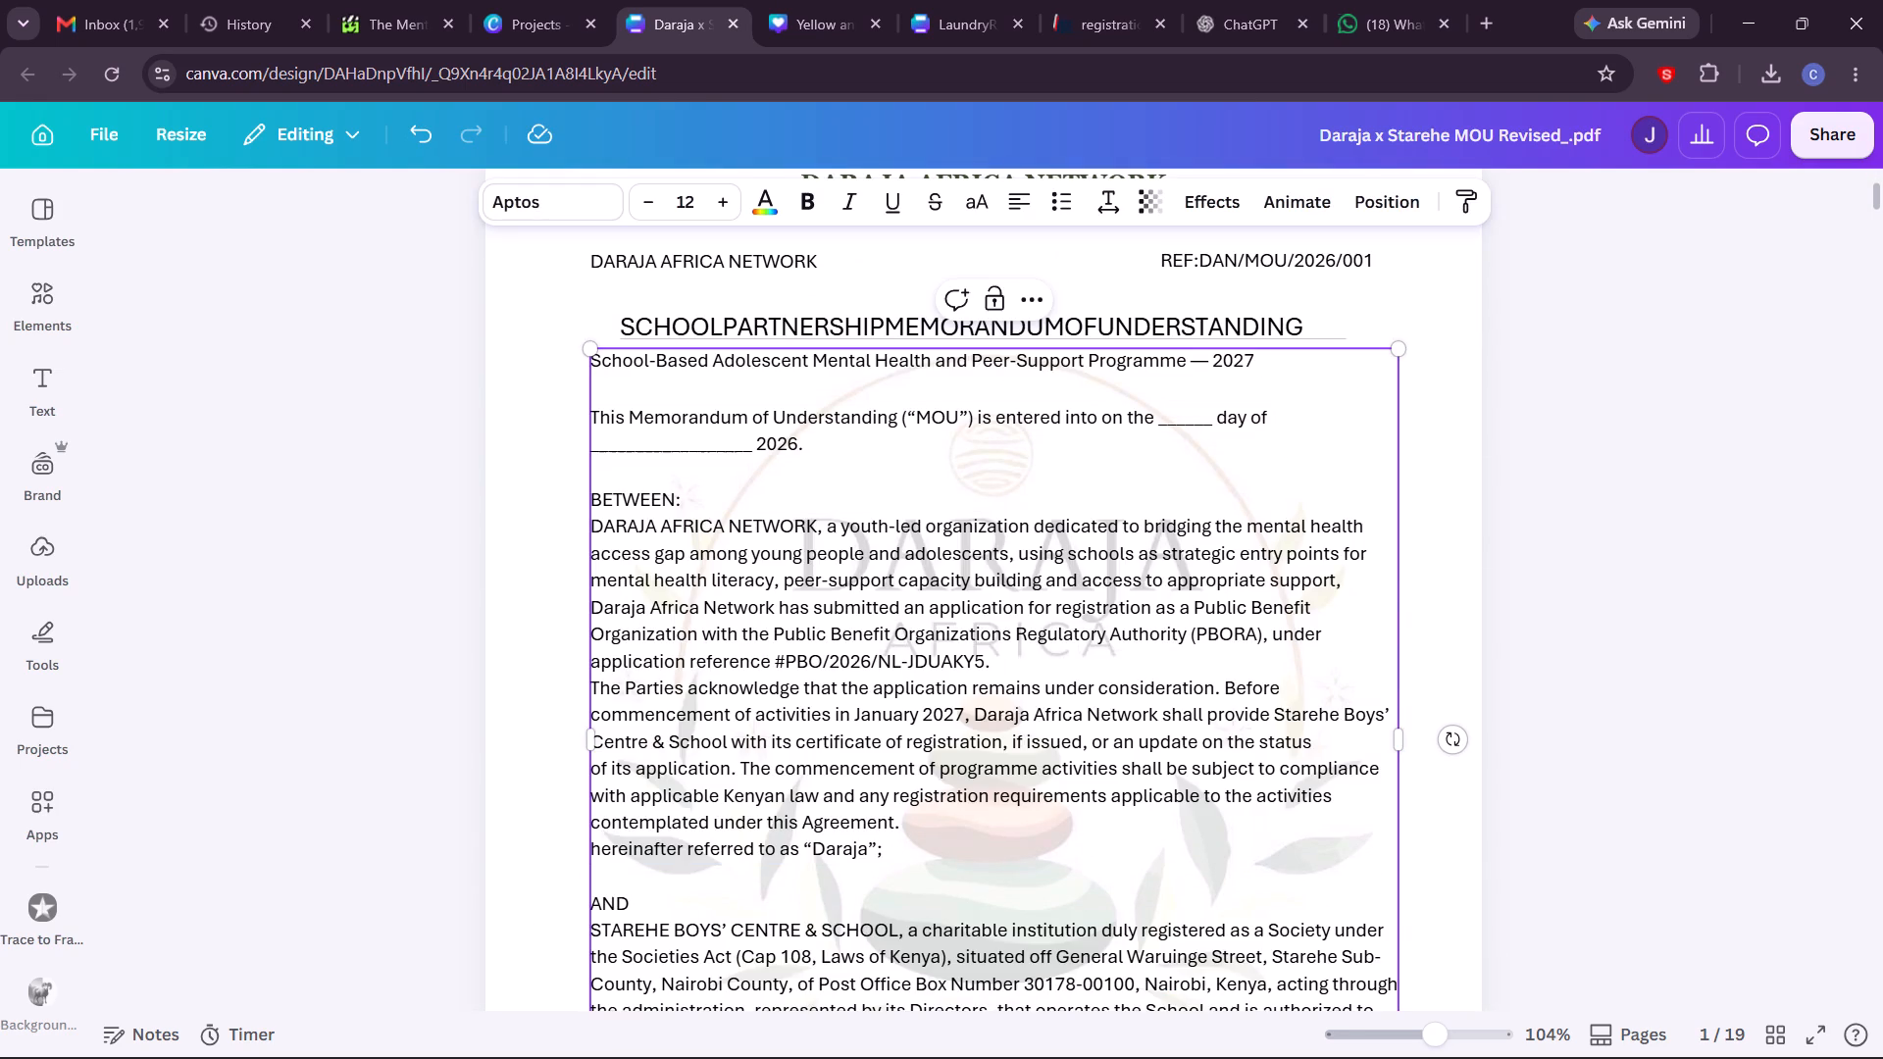
pyautogui.click(792, 331)
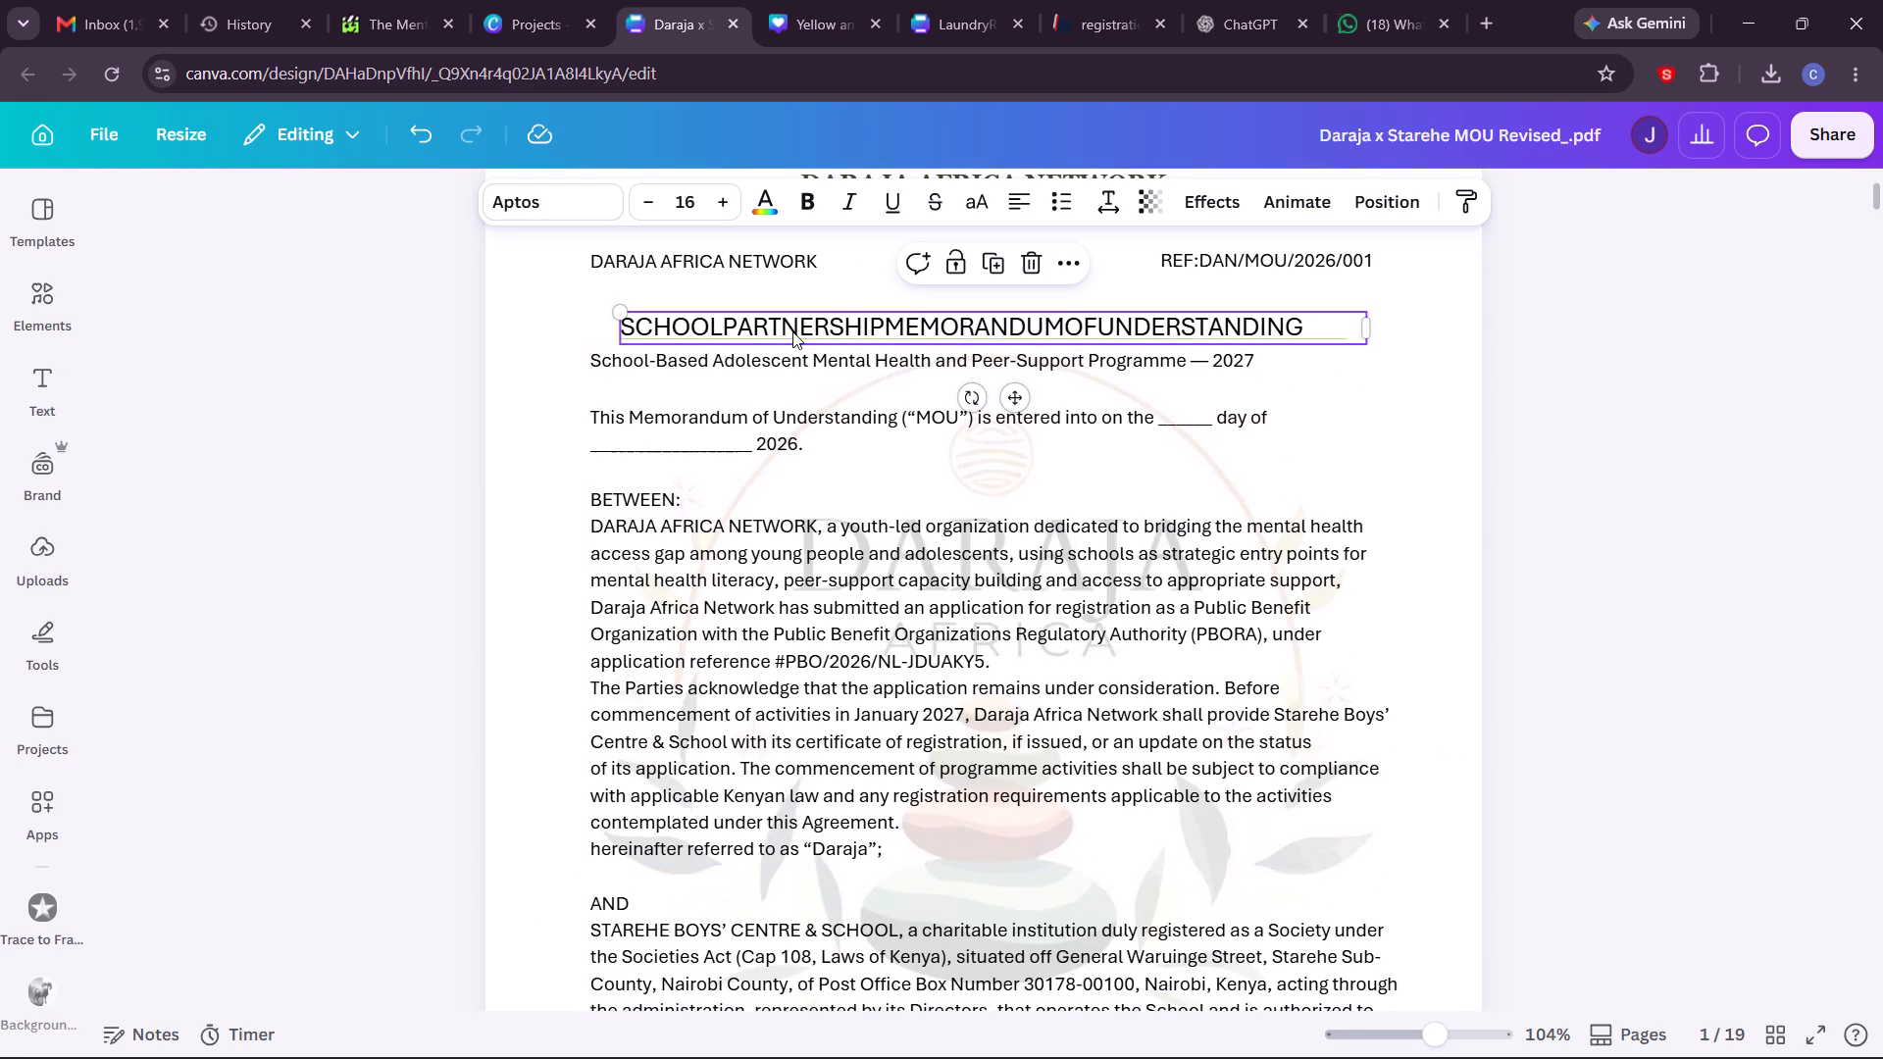
pyautogui.click(814, 205)
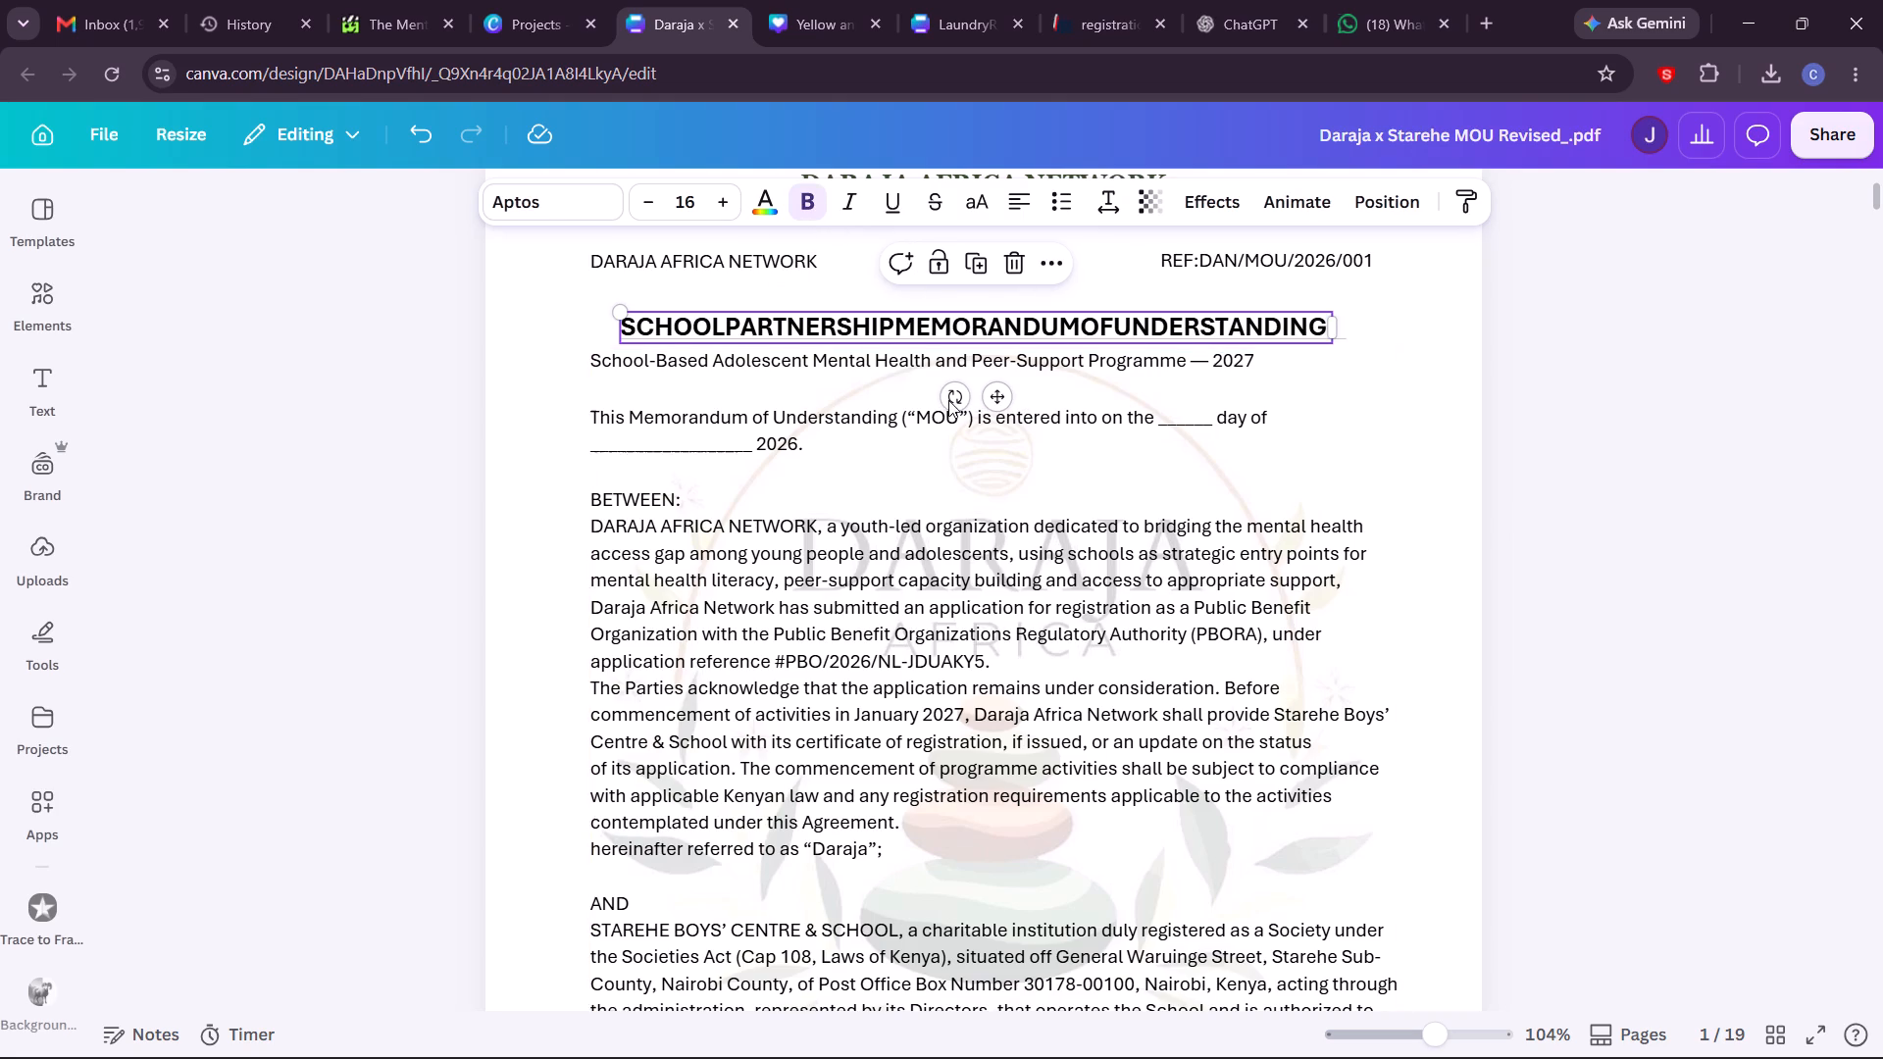
# Bold the DARAJA AFRICA NETWORK line and the REF:DAN/MOU/2026/001 reference above the title on page 1.
pyautogui.scroll(3, 952, 418)
pyautogui.click(782, 495)
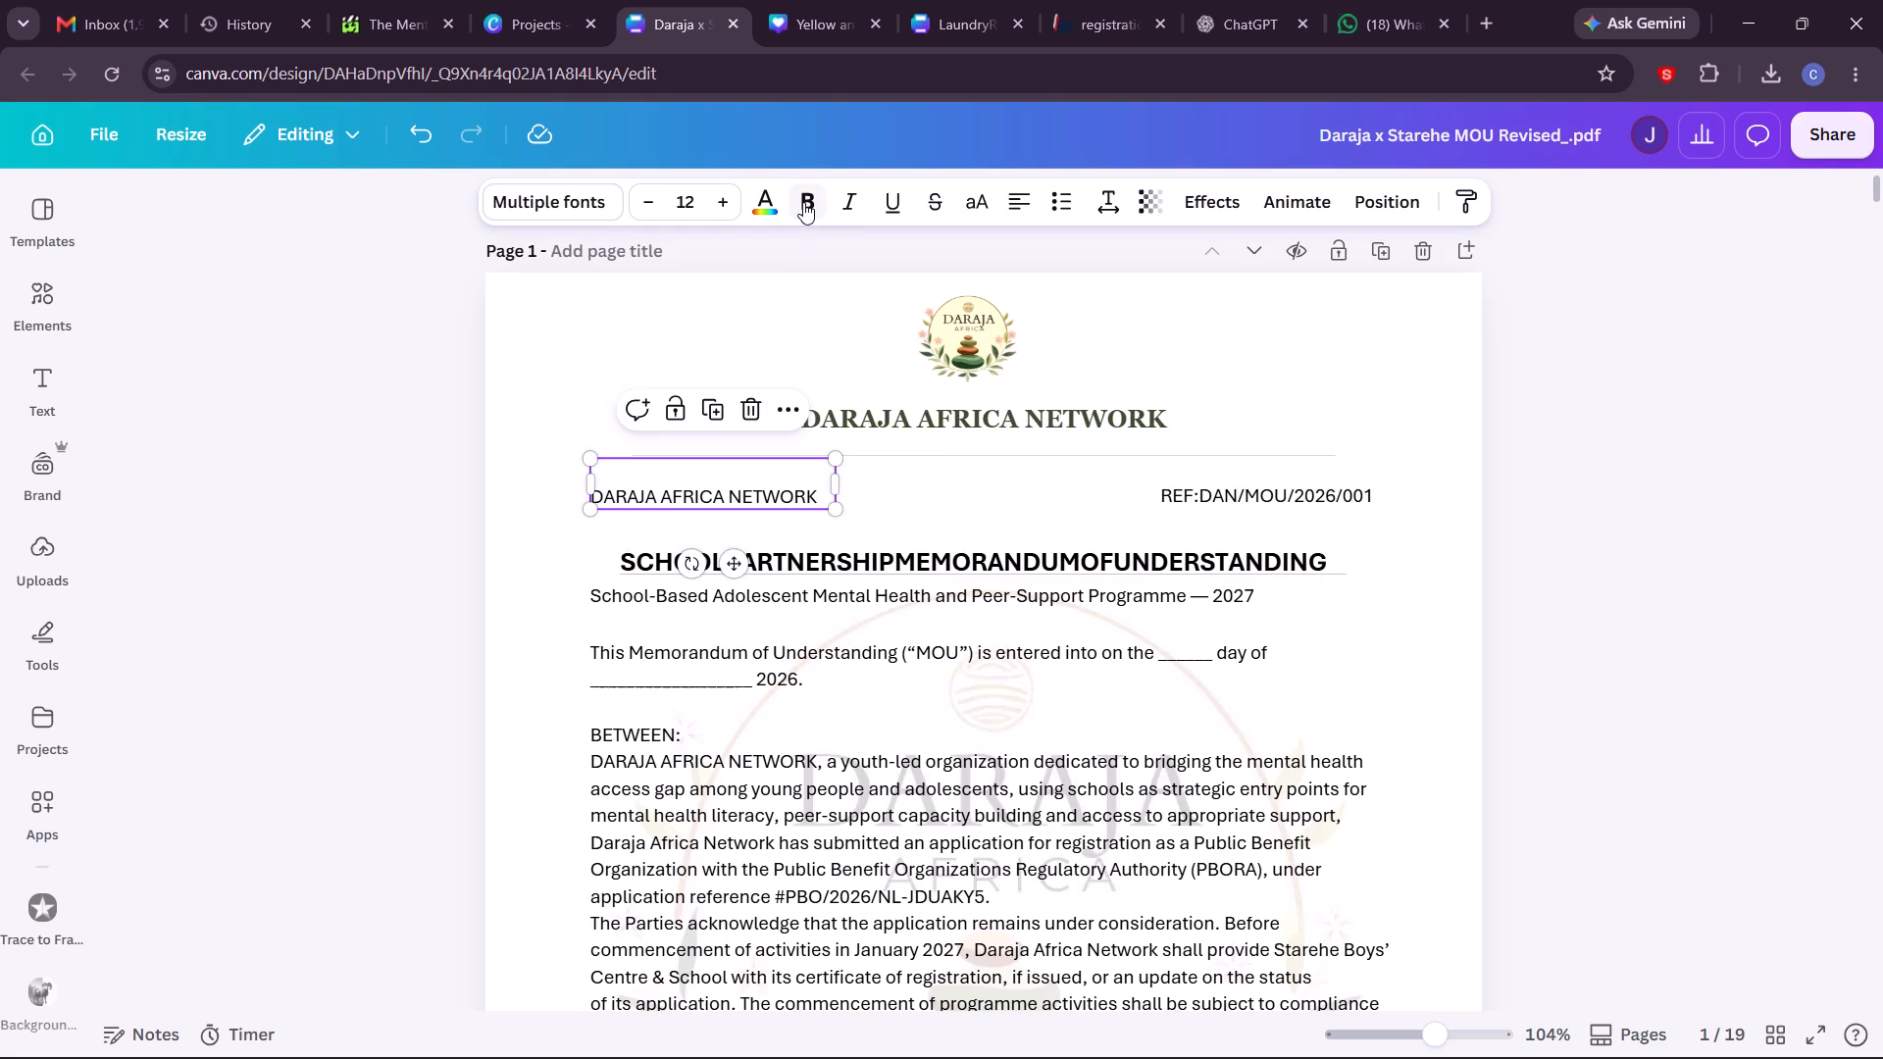
pyautogui.click(803, 202)
pyautogui.click(1289, 497)
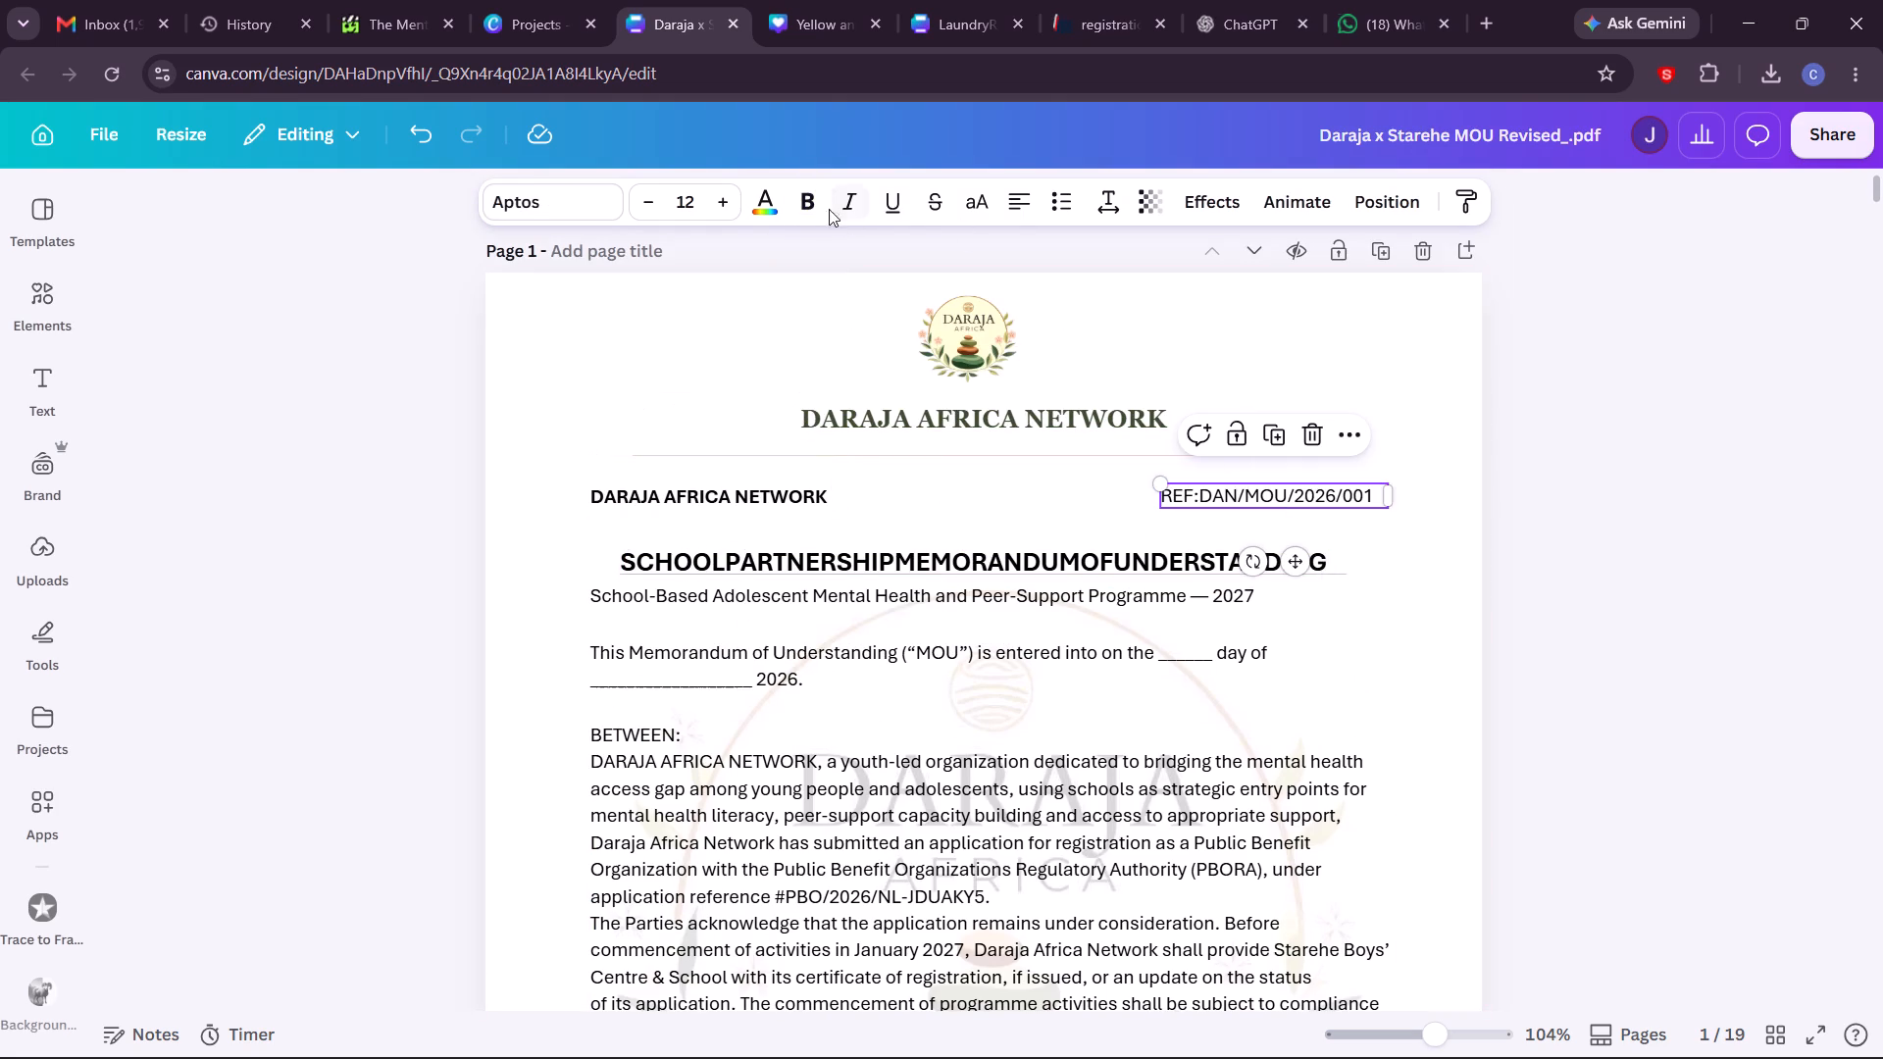
pyautogui.click(810, 200)
# Bold "BETWEEN:" and the party name "DARAJA AFRICA NETWORK" in the page 1 body text.
pyautogui.scroll(-1, 909, 431)
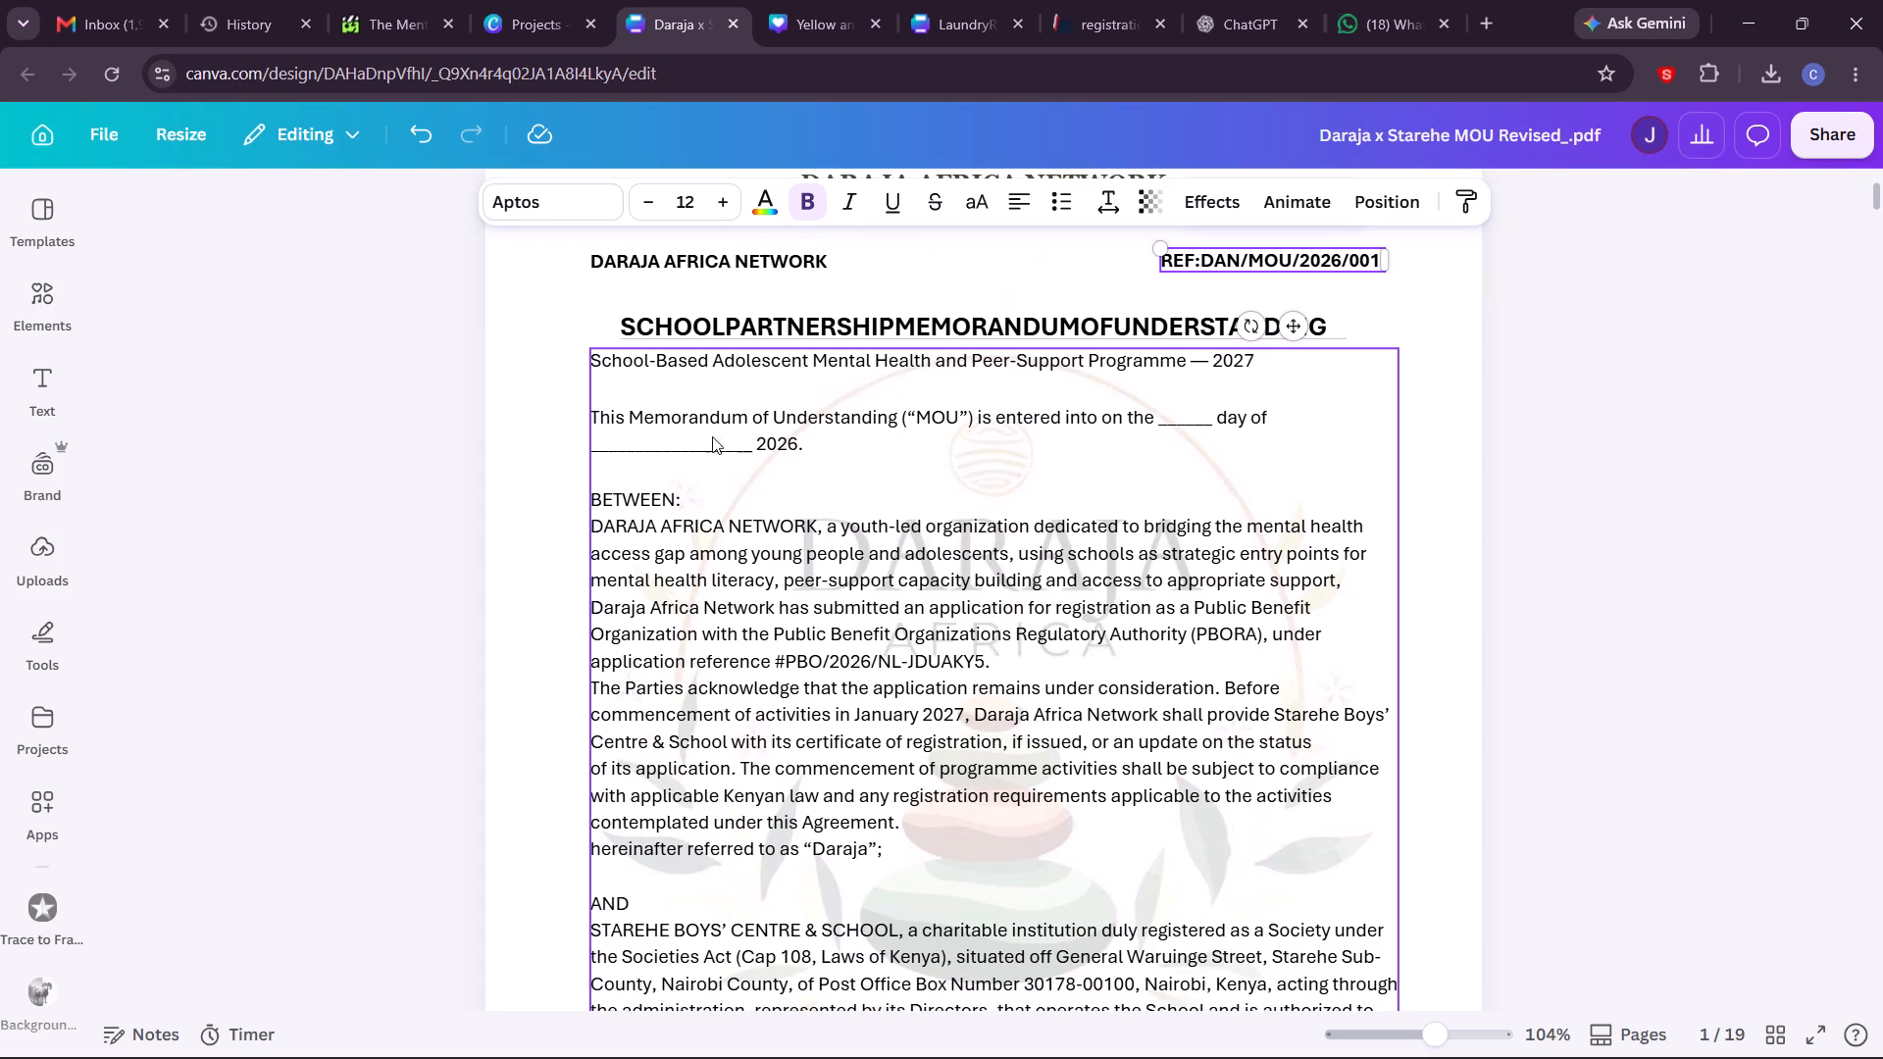
pyautogui.doubleClick(744, 525)
pyautogui.click(818, 527)
pyautogui.moveTo(818, 526); pyautogui.dragTo(756, 526)
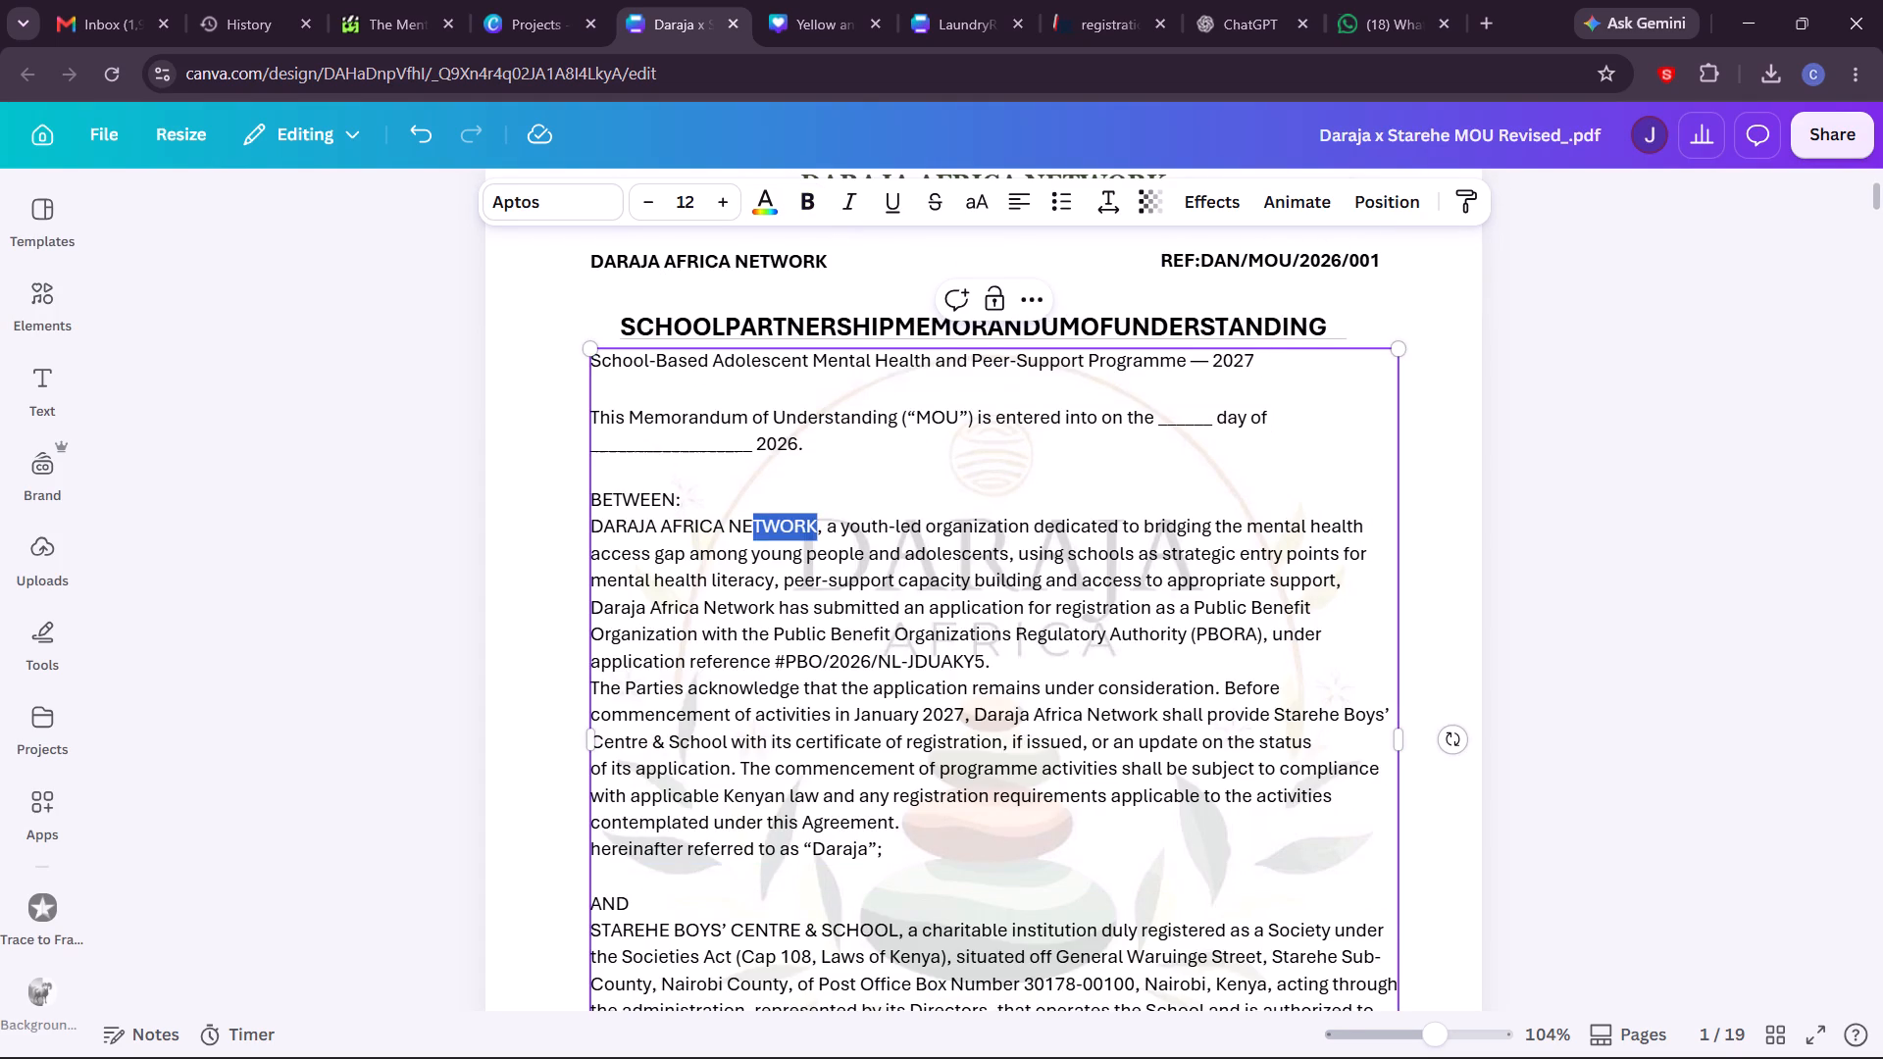
pyautogui.moveTo(756, 526); pyautogui.dragTo(584, 493)
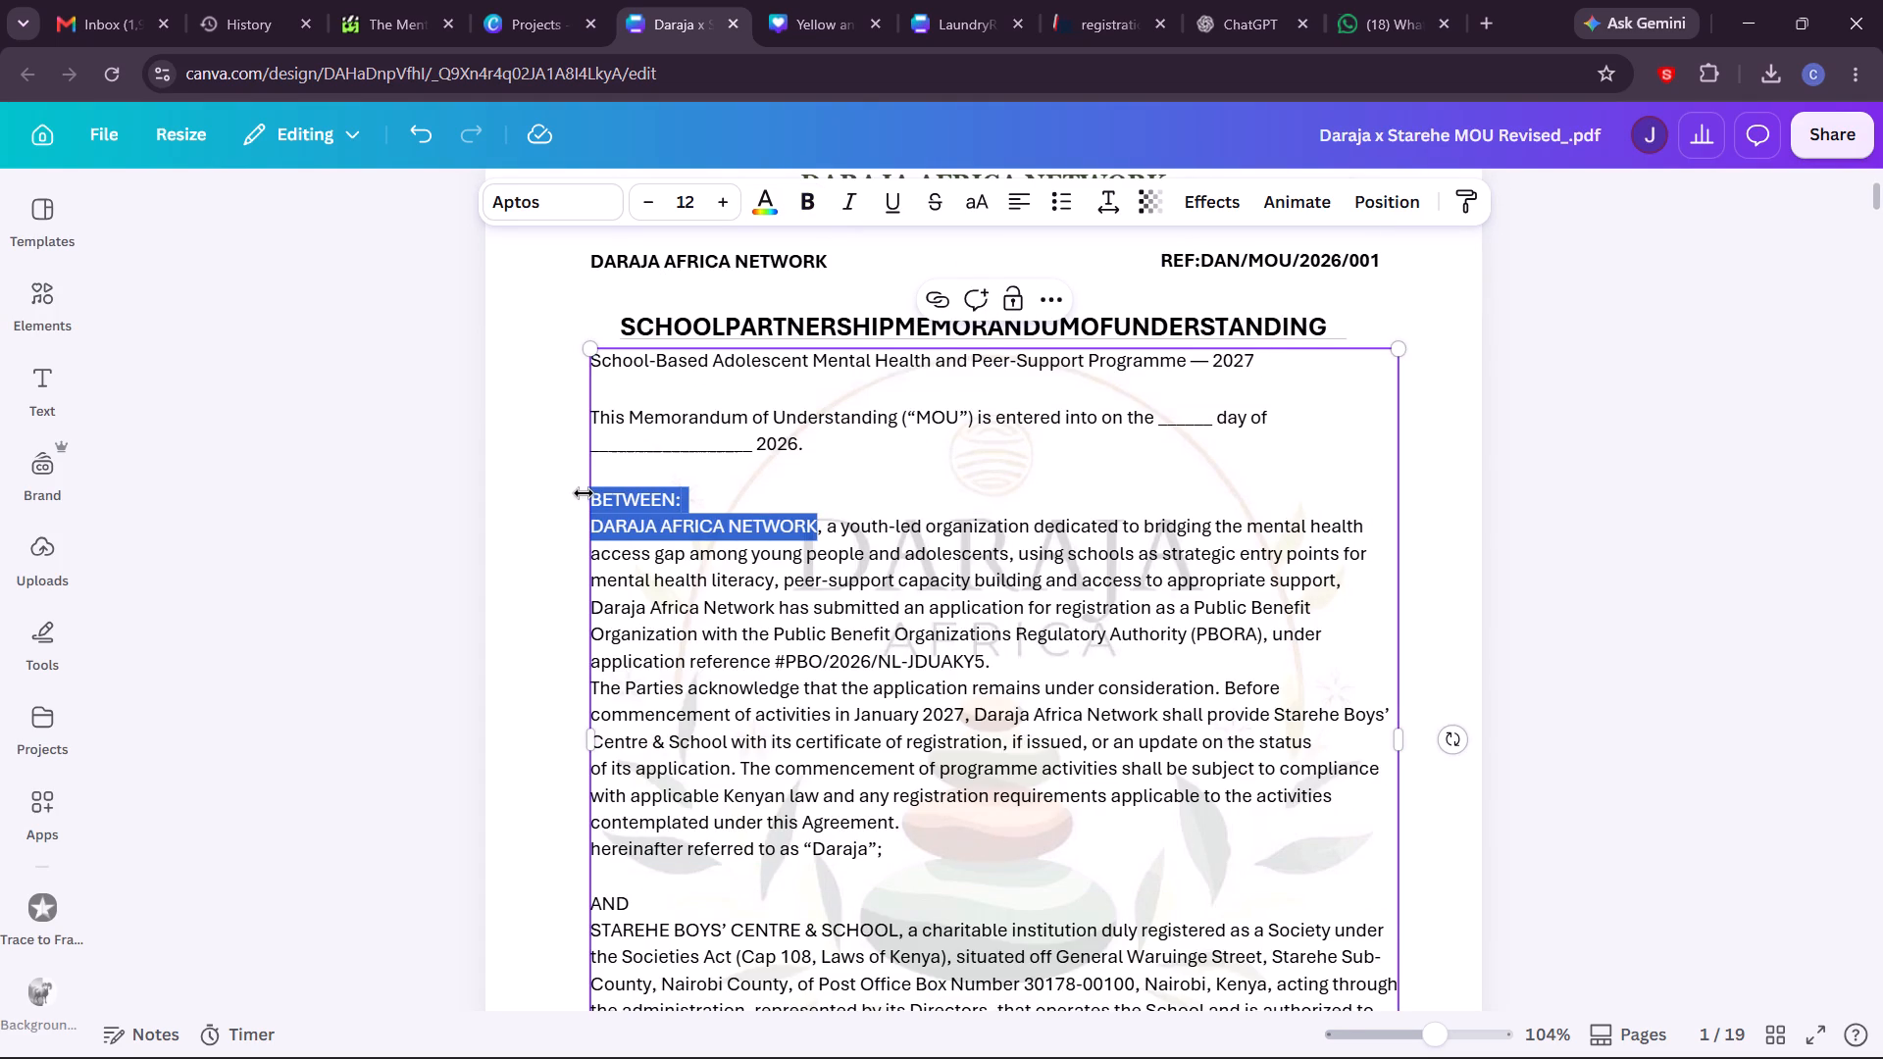
pyautogui.click(812, 201)
pyautogui.click(1050, 492)
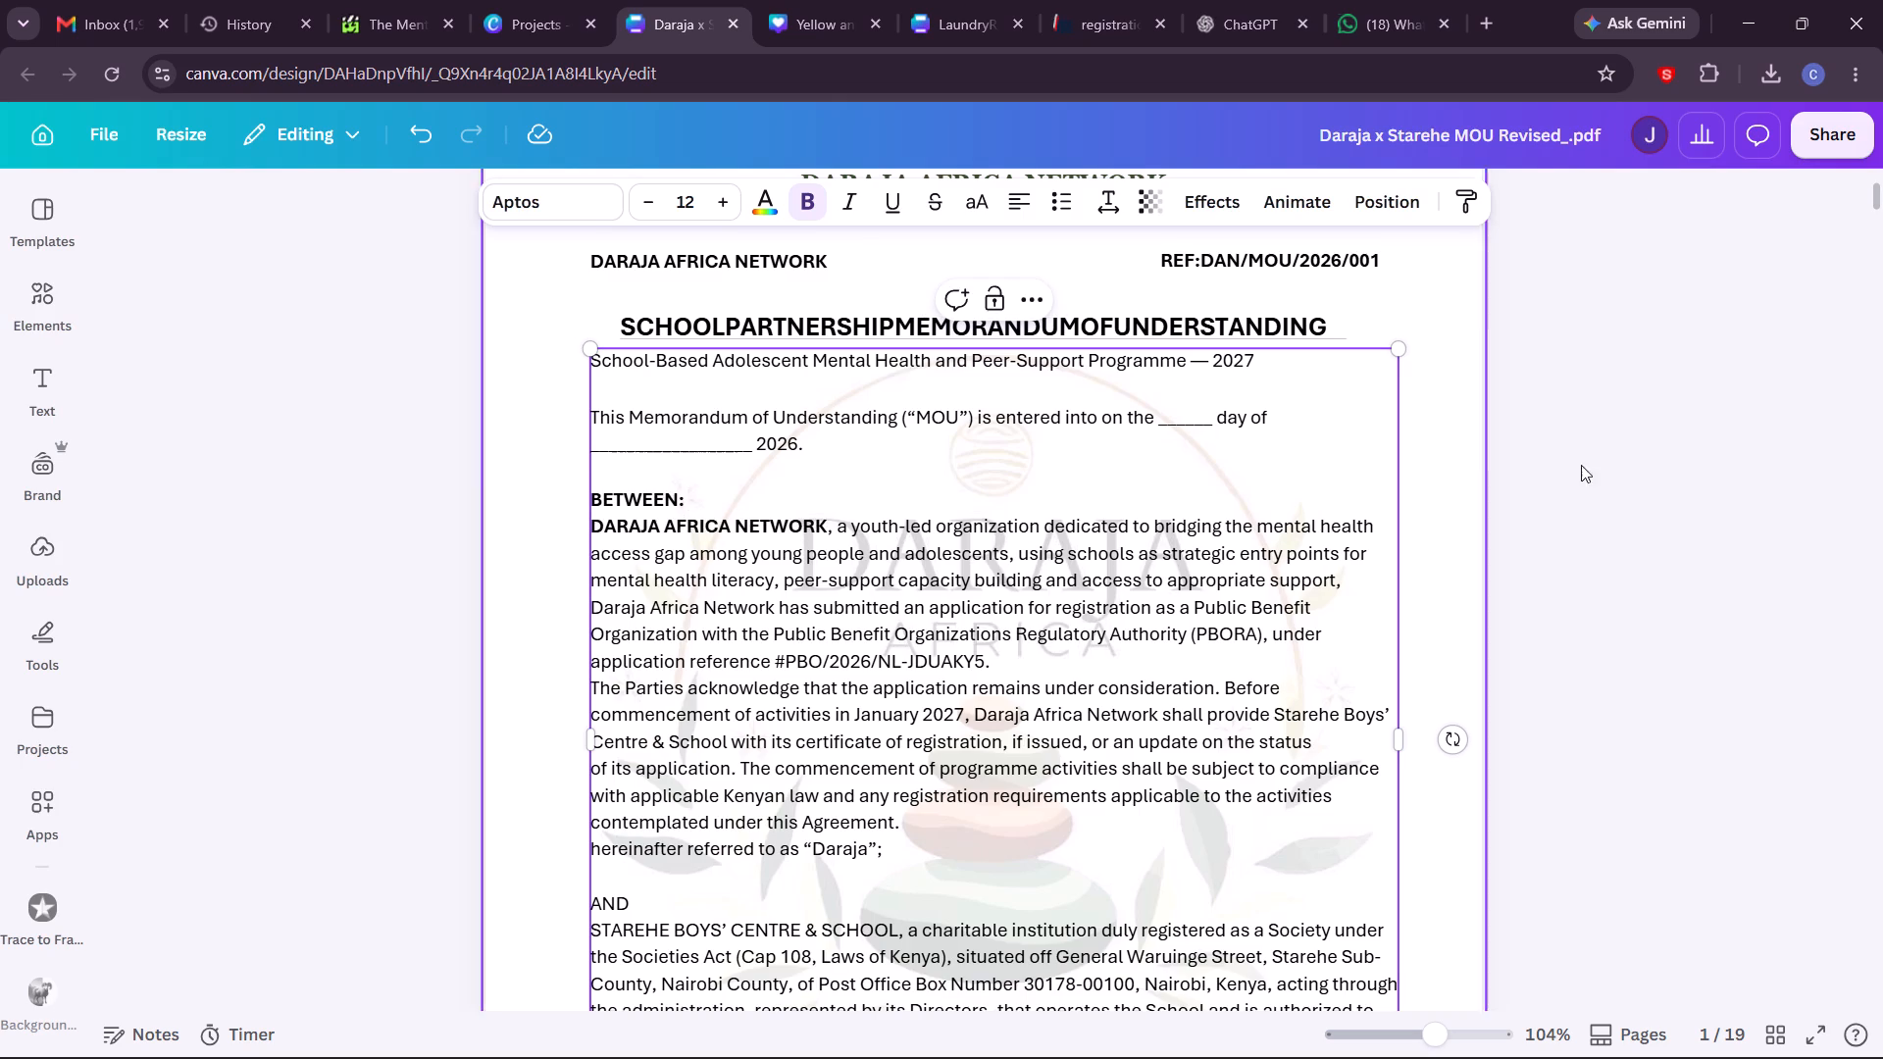
pyautogui.click(1604, 430)
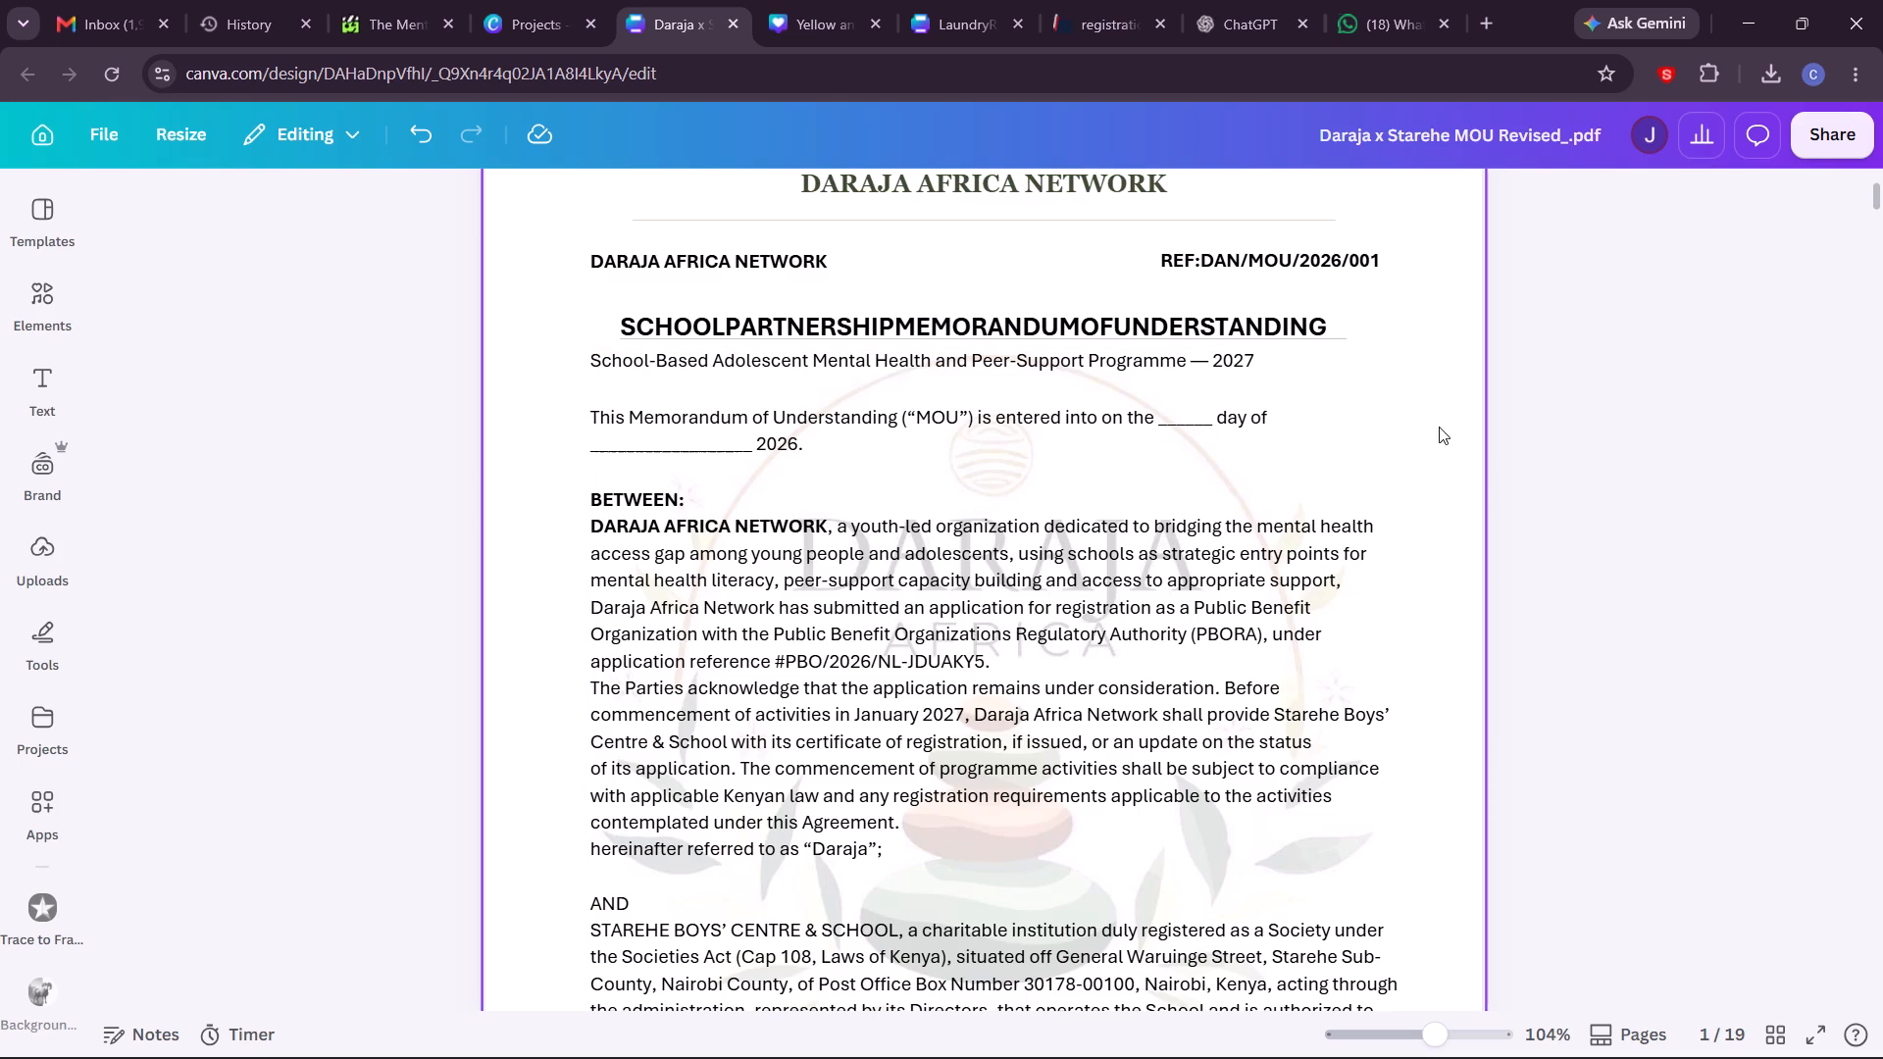
# Bold "AND" and the party name "STAREHE BOYS' CENTRE & SCHOOL" in the page 1 body text.
pyautogui.middleClick(1439, 427)
pyautogui.middleClick(1428, 525)
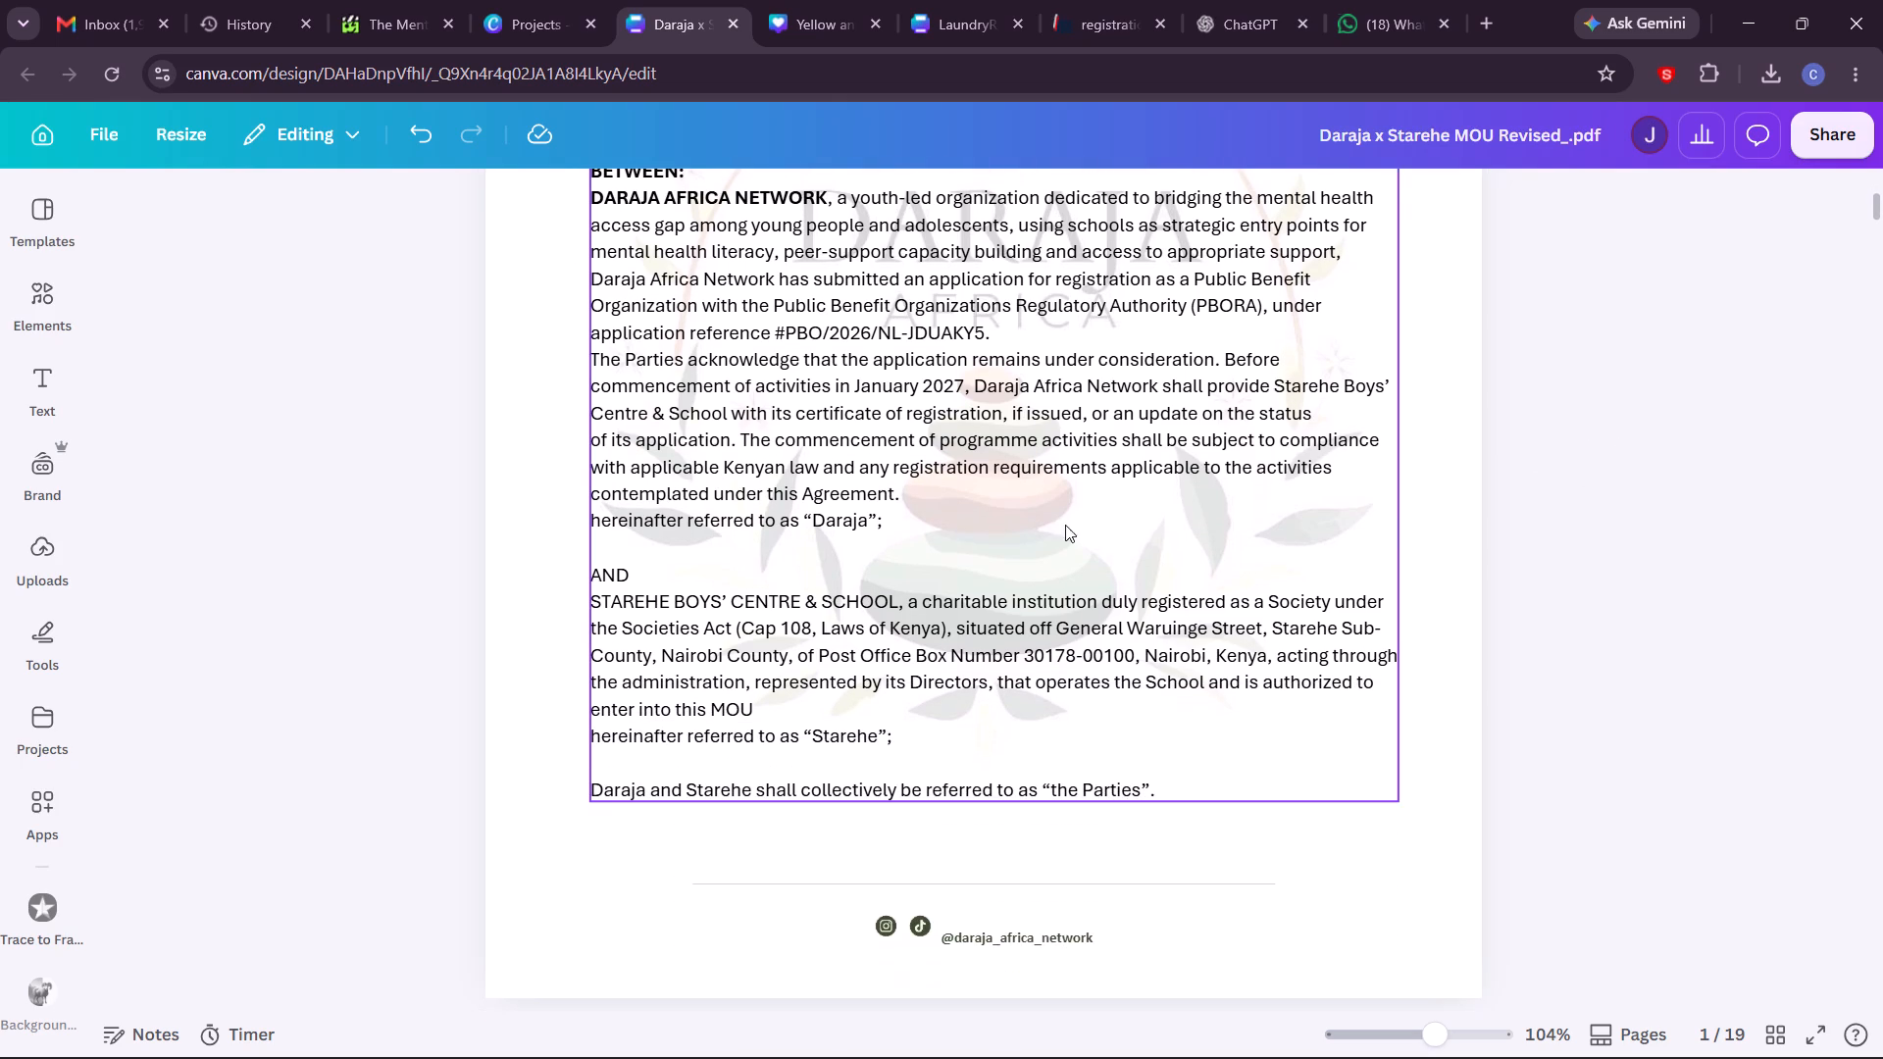
pyautogui.click(897, 600)
pyautogui.click(901, 603)
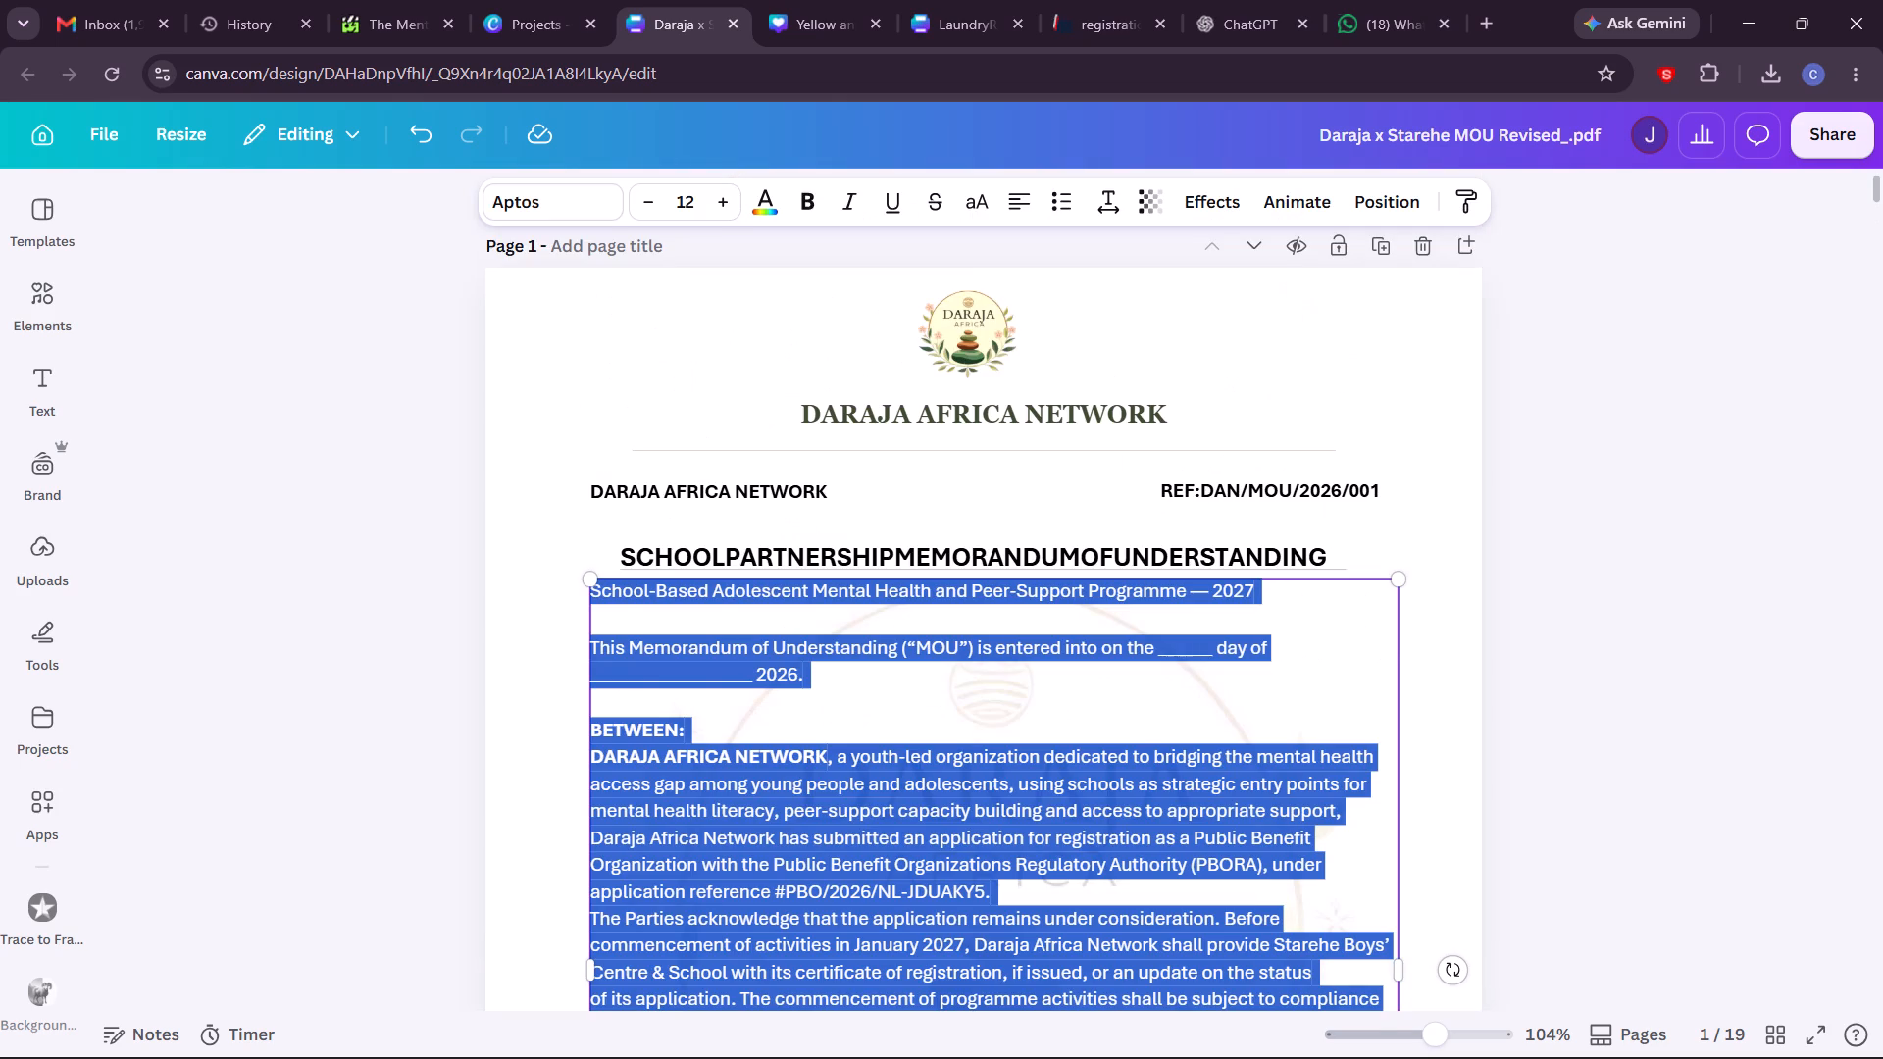
pyautogui.click(1421, 343)
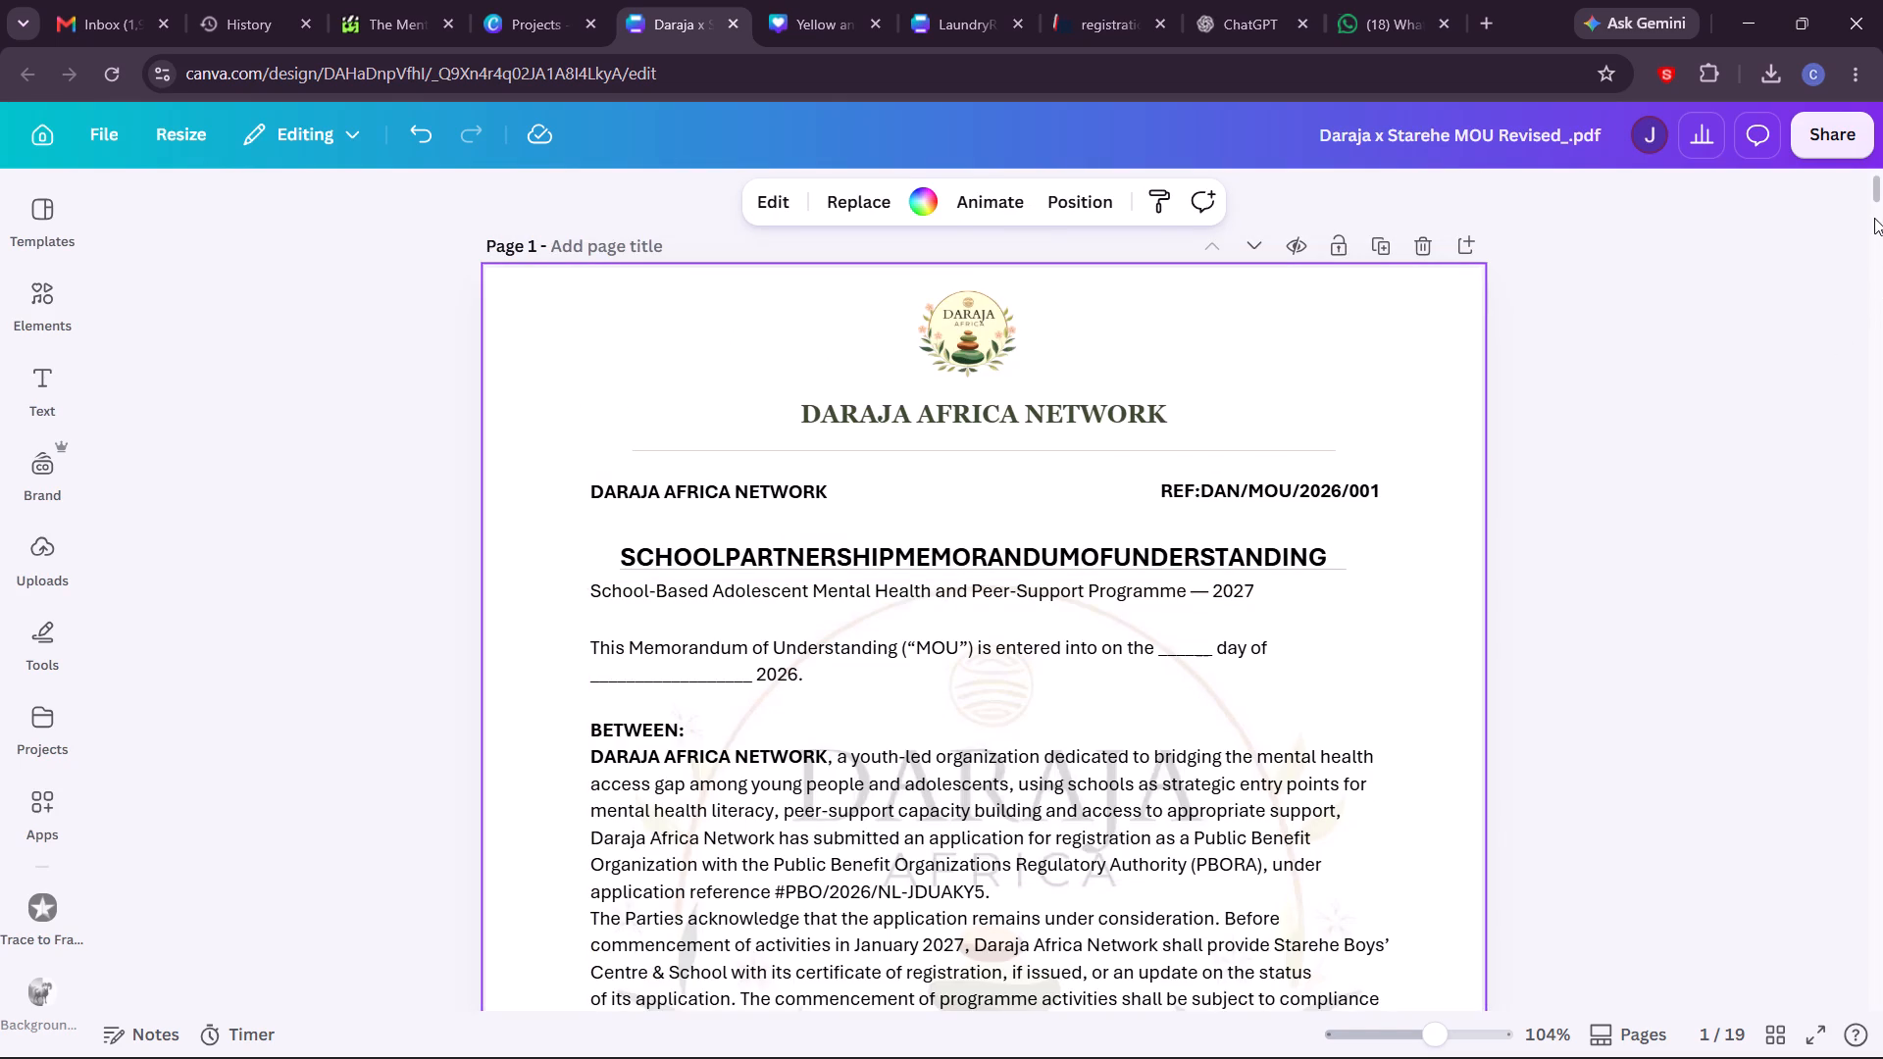
pyautogui.moveTo(1878, 193); pyautogui.dragTo(1869, 211)
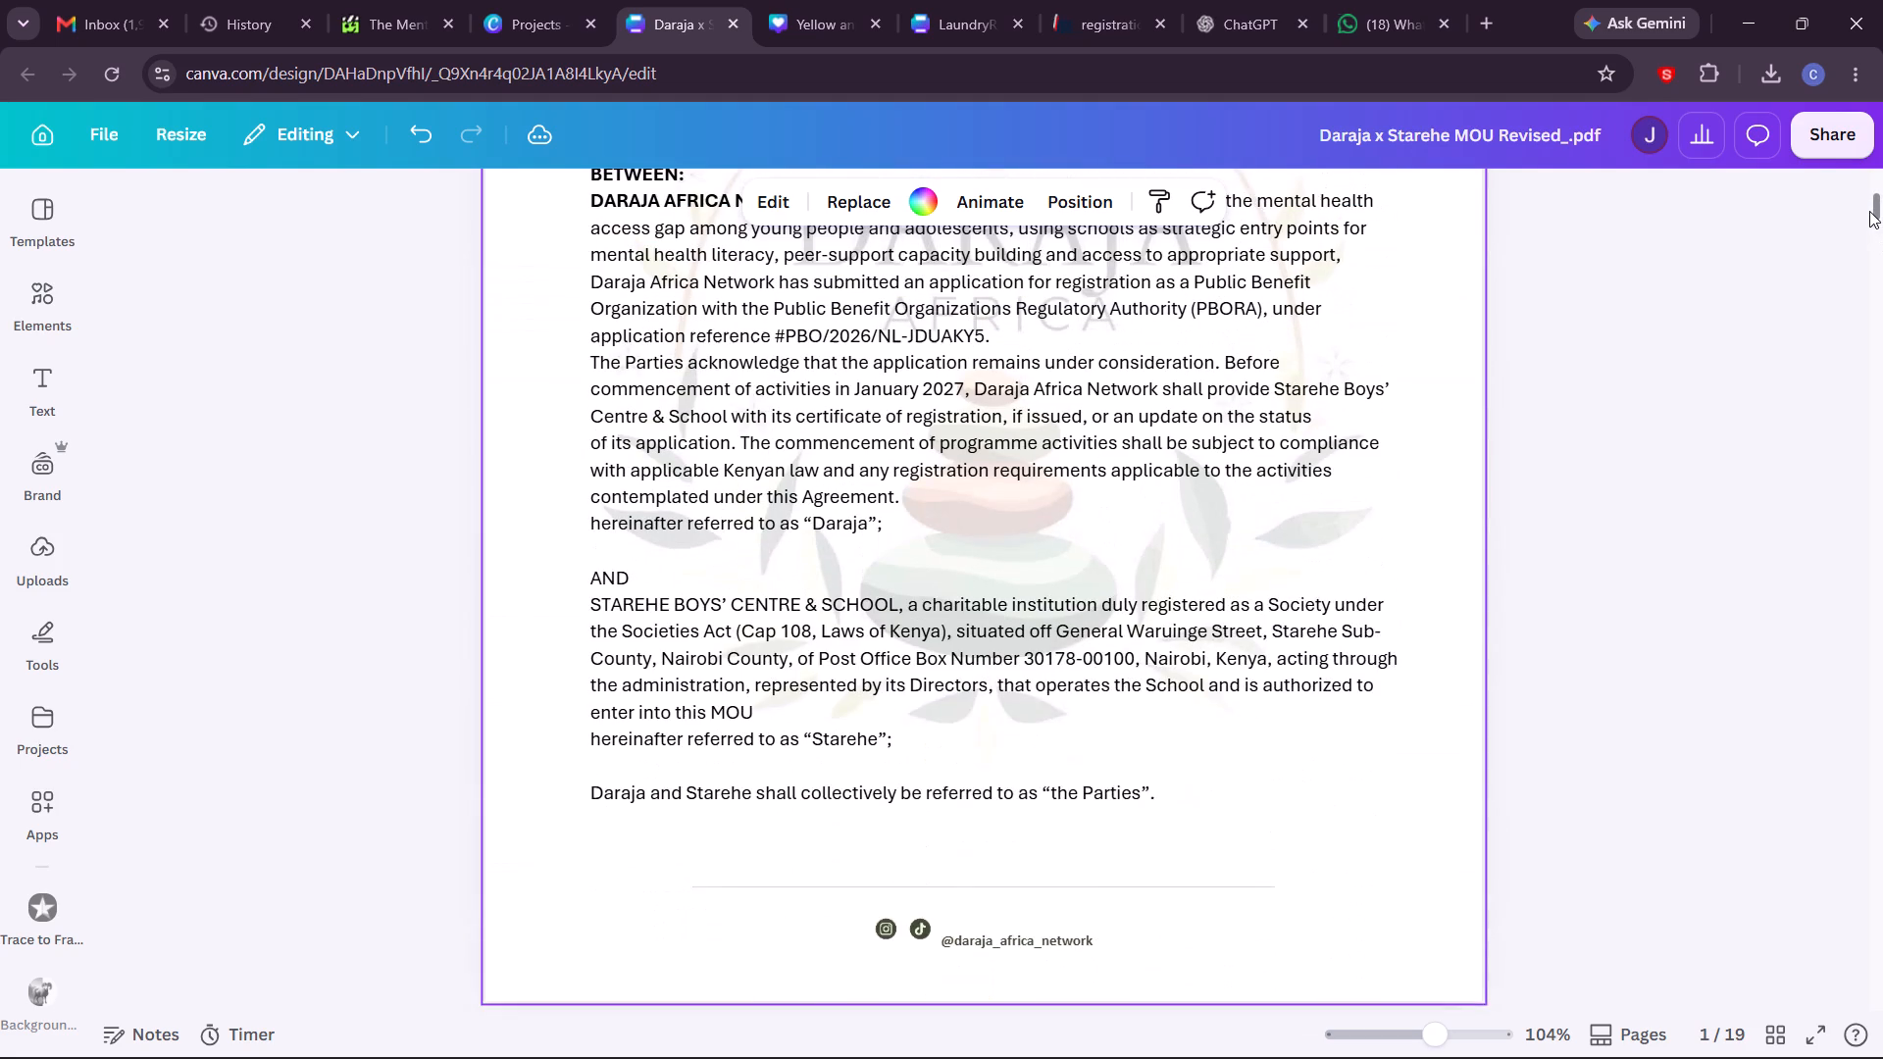
pyautogui.moveTo(1869, 211); pyautogui.dragTo(1869, 210)
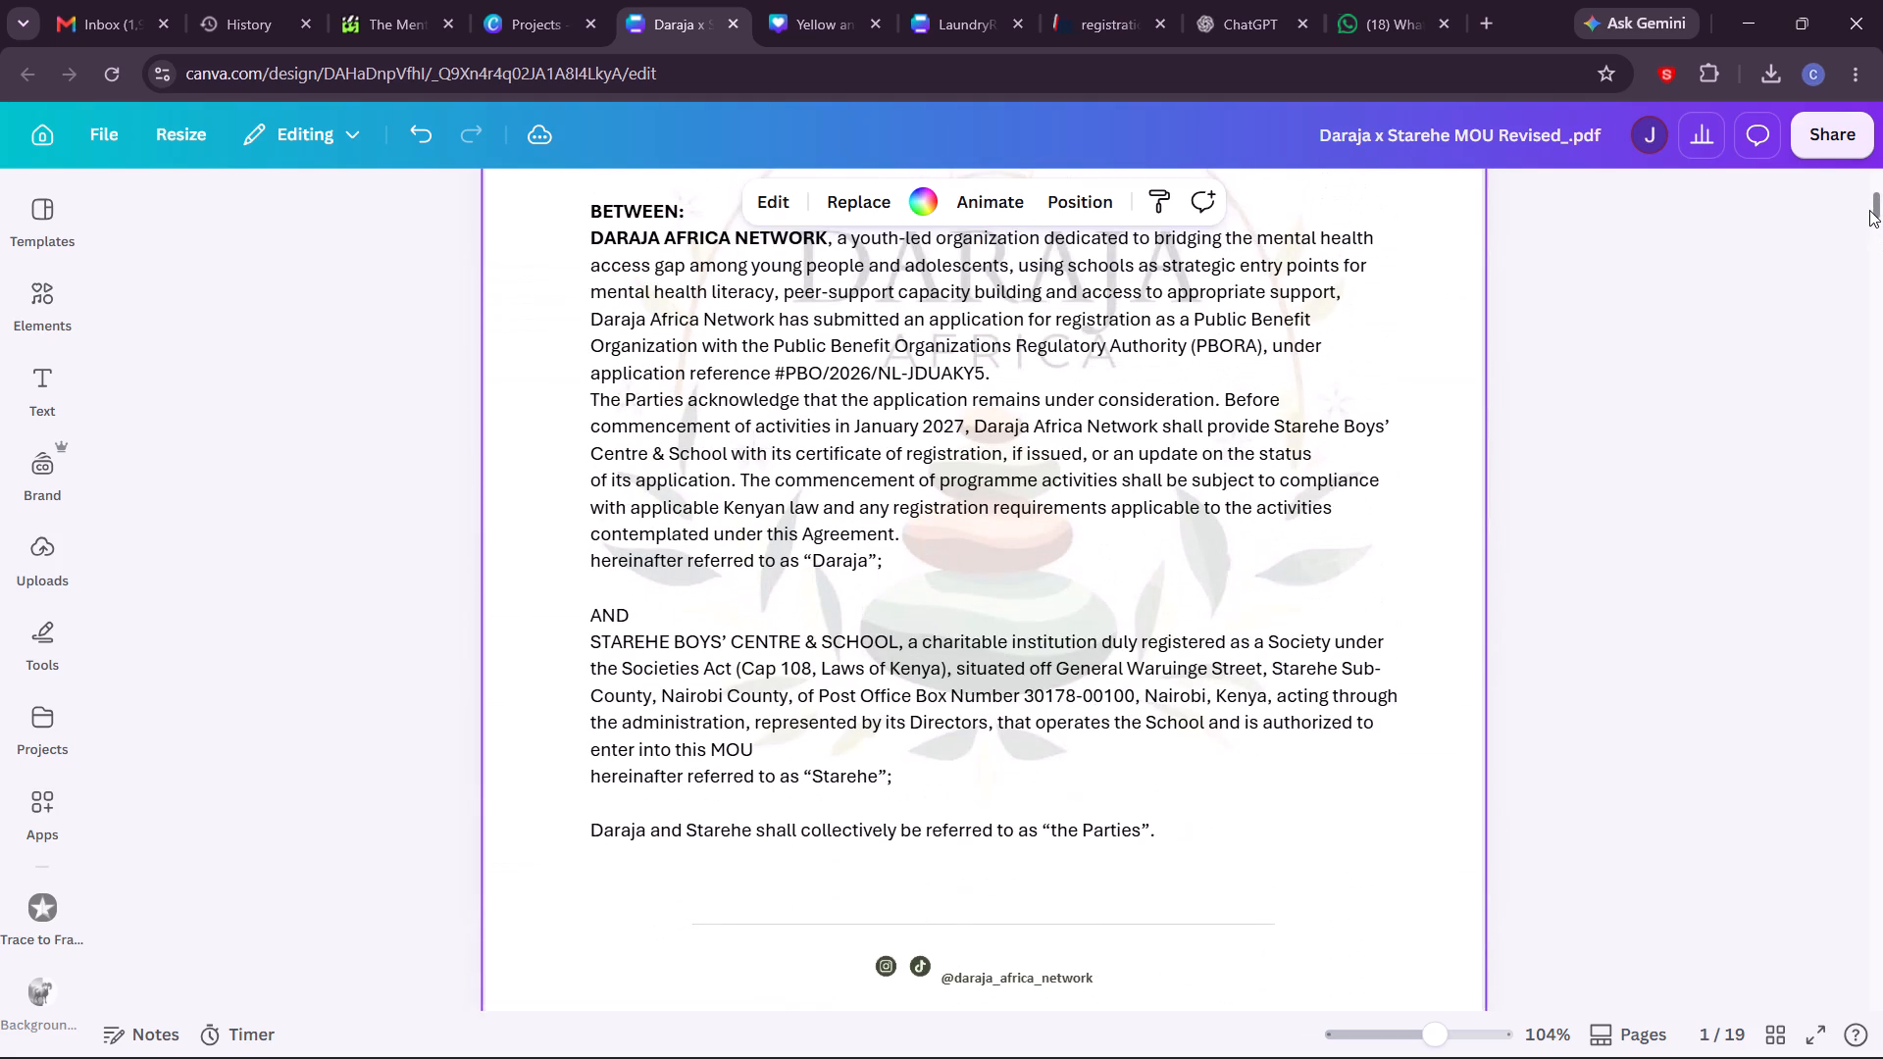
pyautogui.moveTo(1869, 210); pyautogui.dragTo(1871, 214)
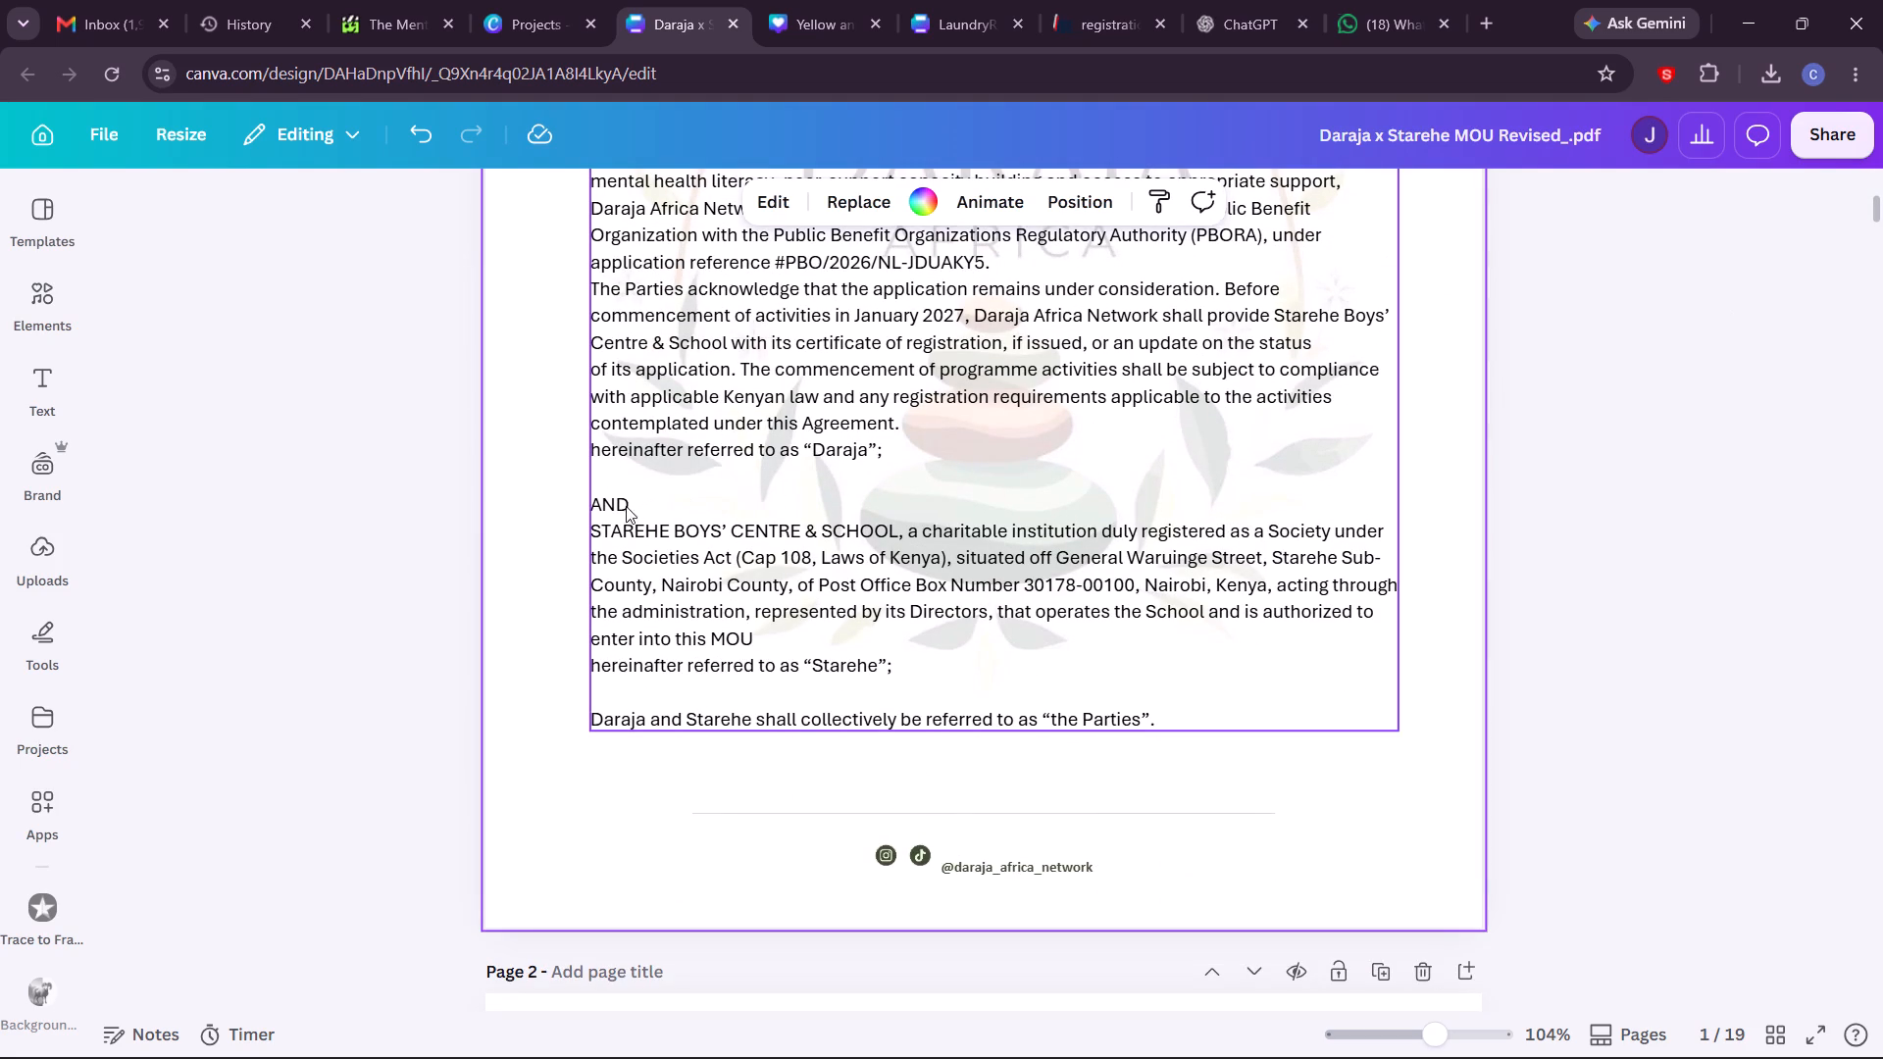
pyautogui.click(891, 533)
pyautogui.click(897, 532)
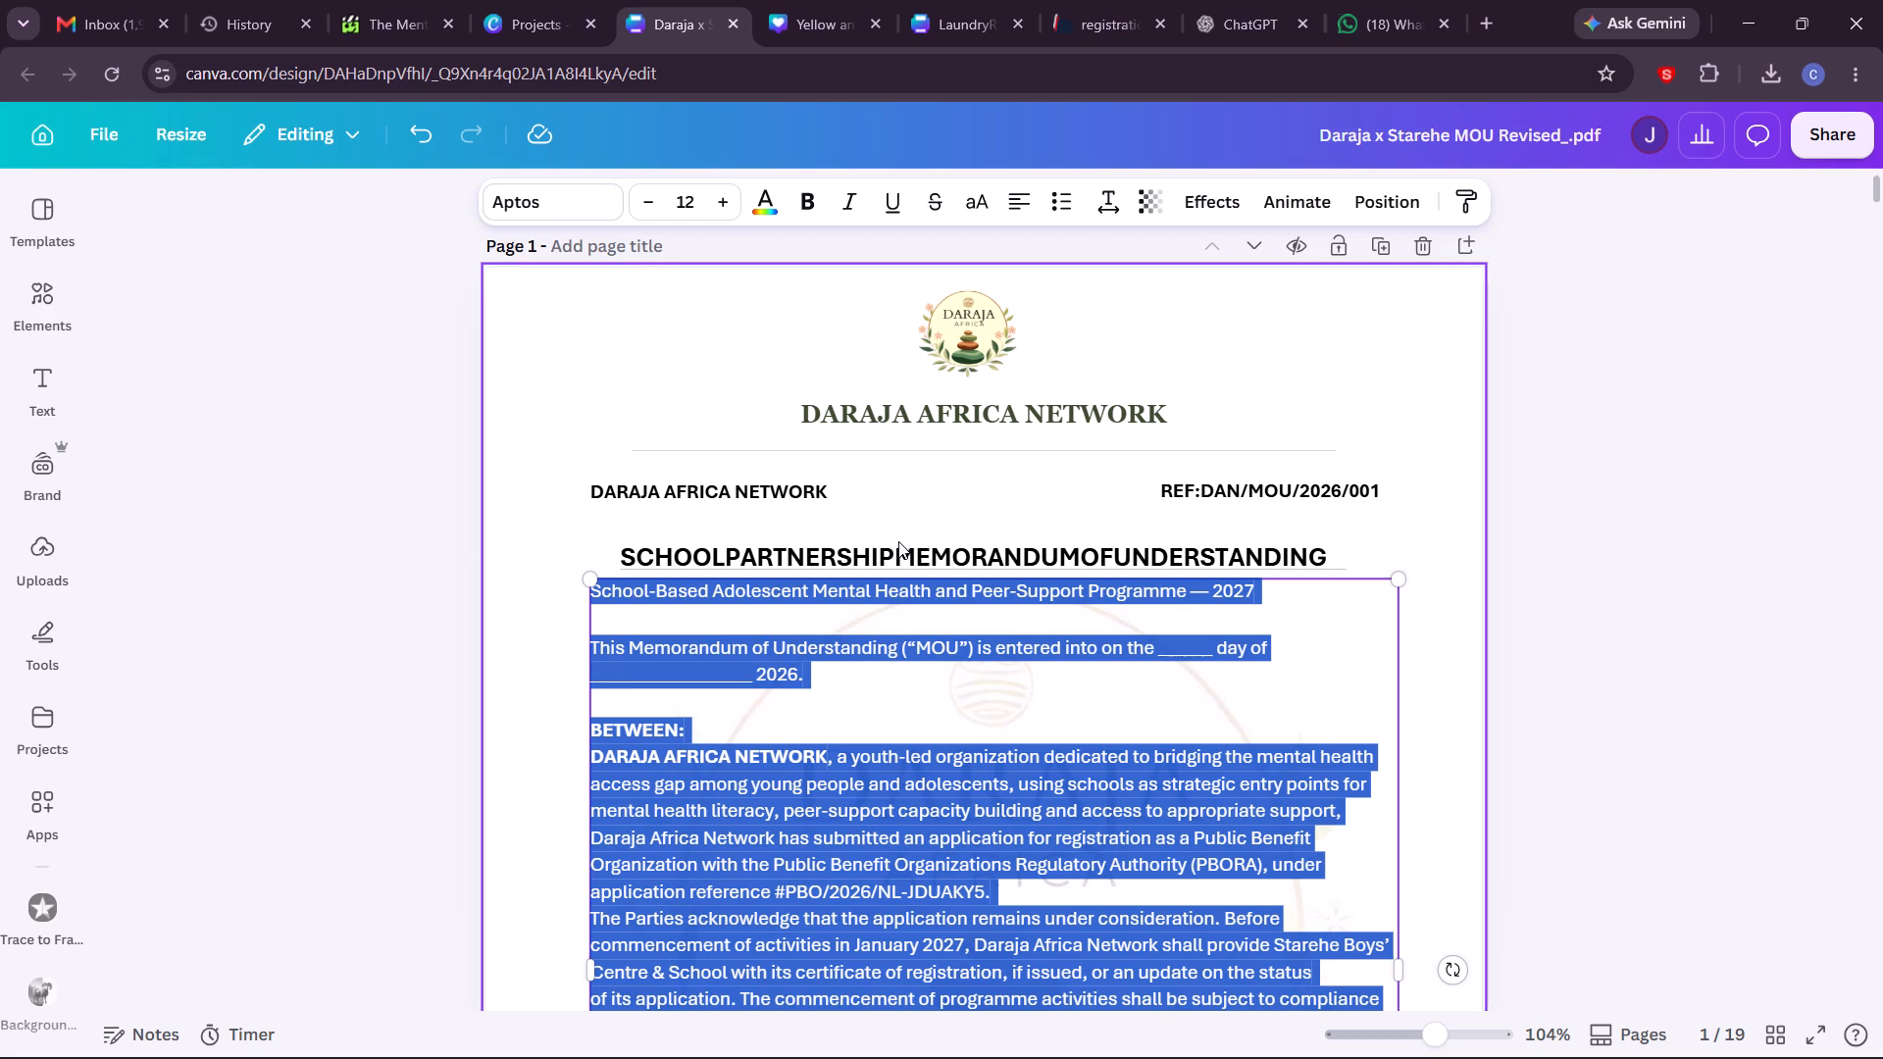
pyautogui.scroll(-2, 1143, 612)
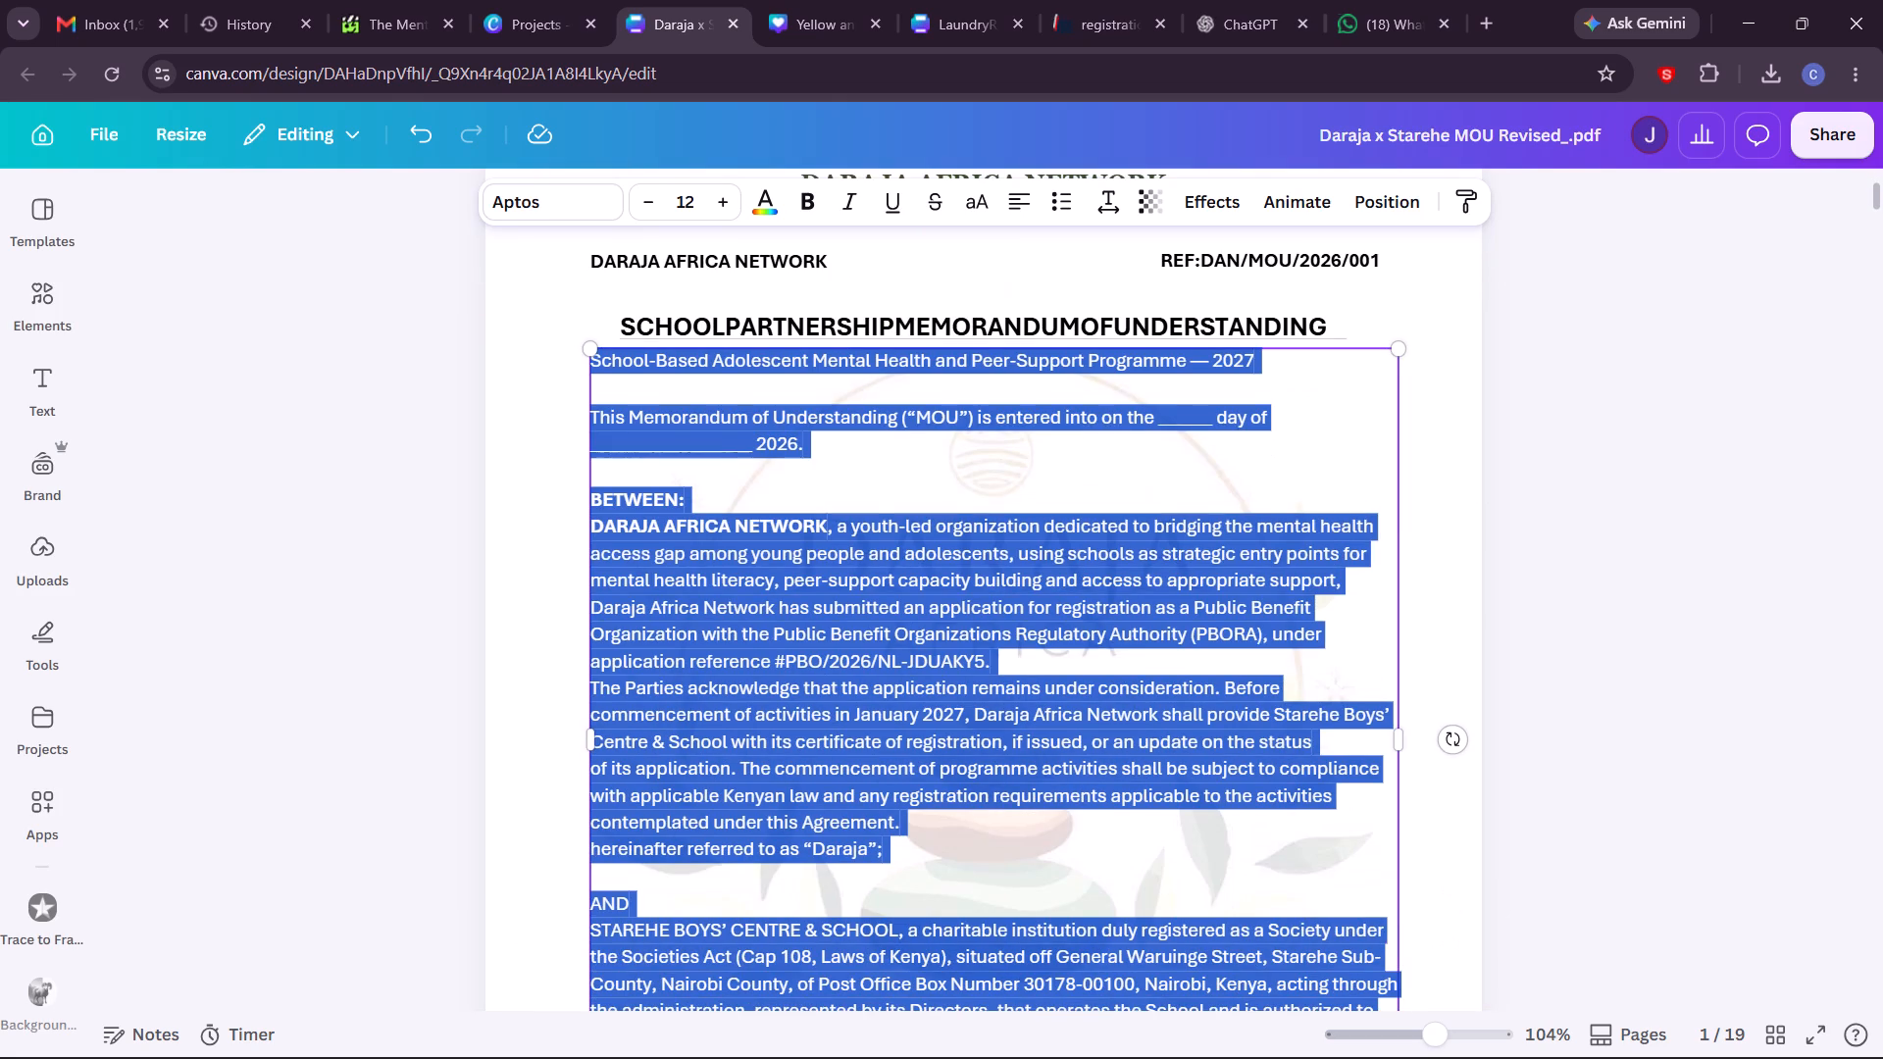
pyautogui.scroll(-5, 920, 796)
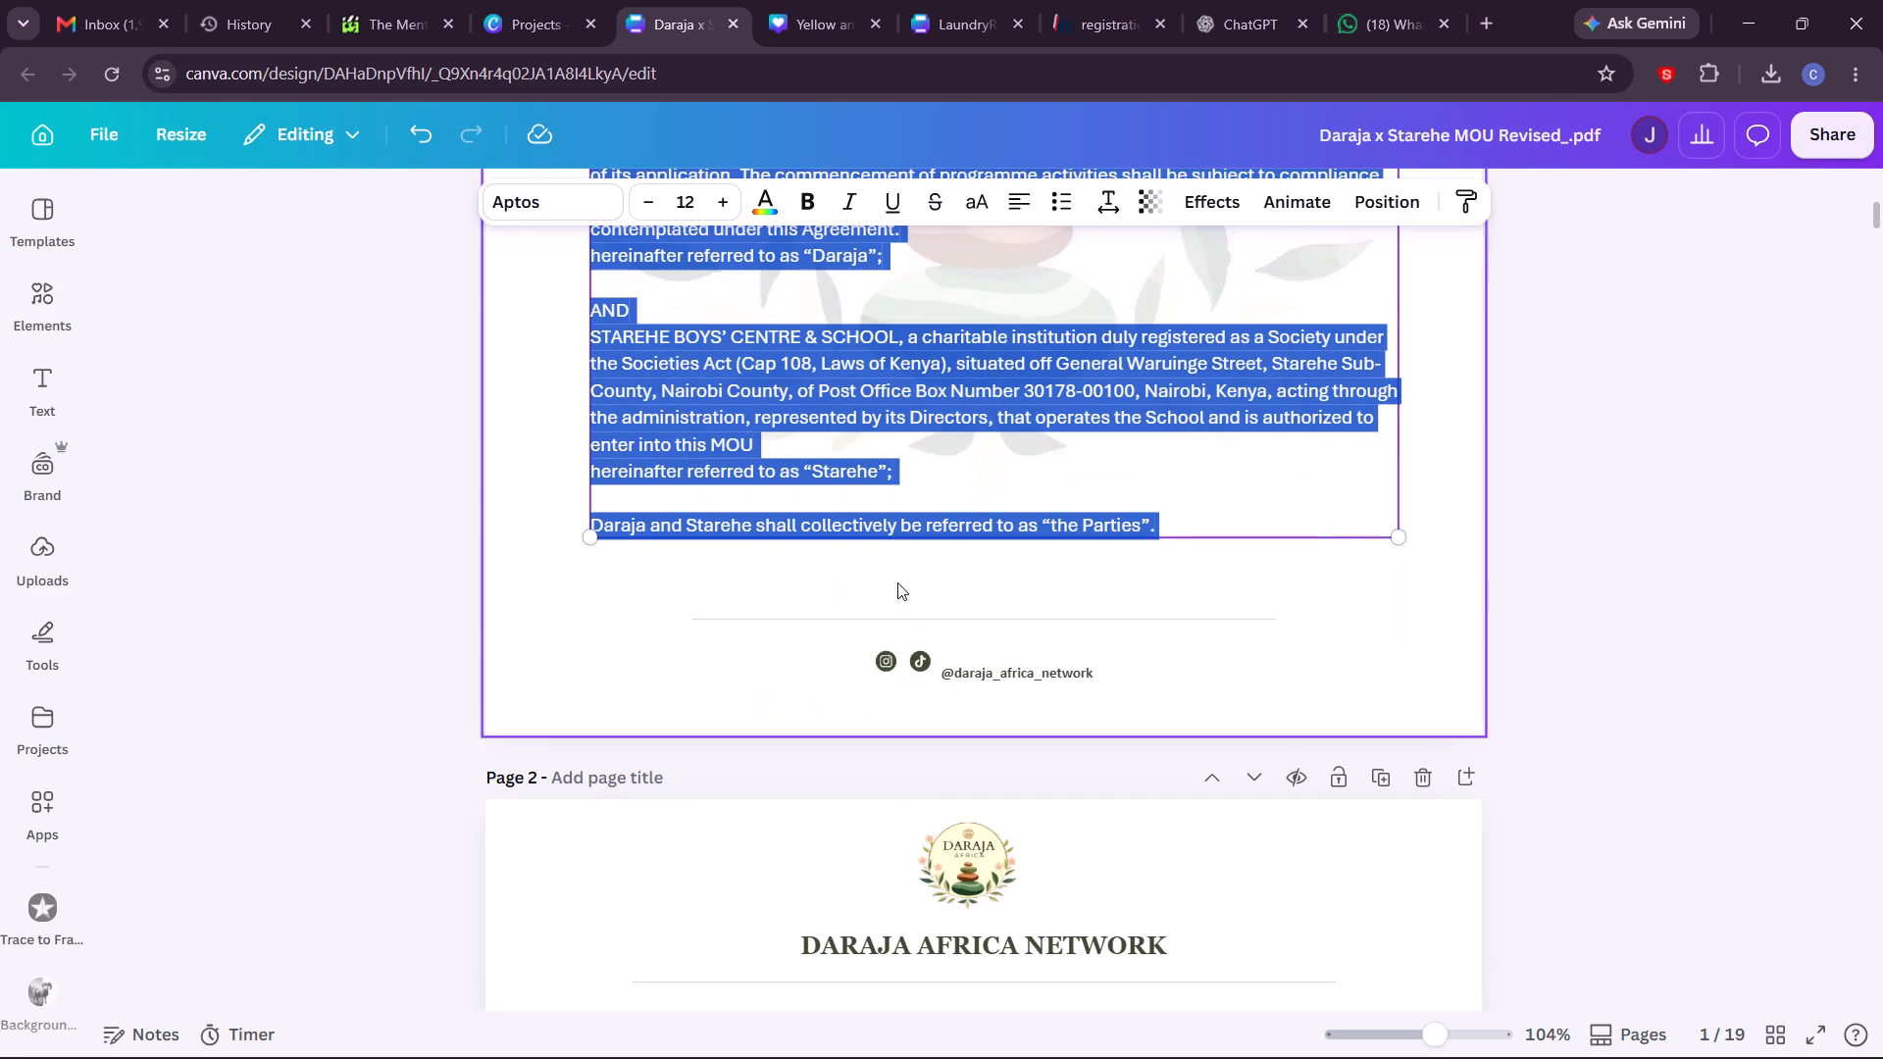
pyautogui.click(895, 337)
pyautogui.moveTo(895, 337); pyautogui.dragTo(864, 336)
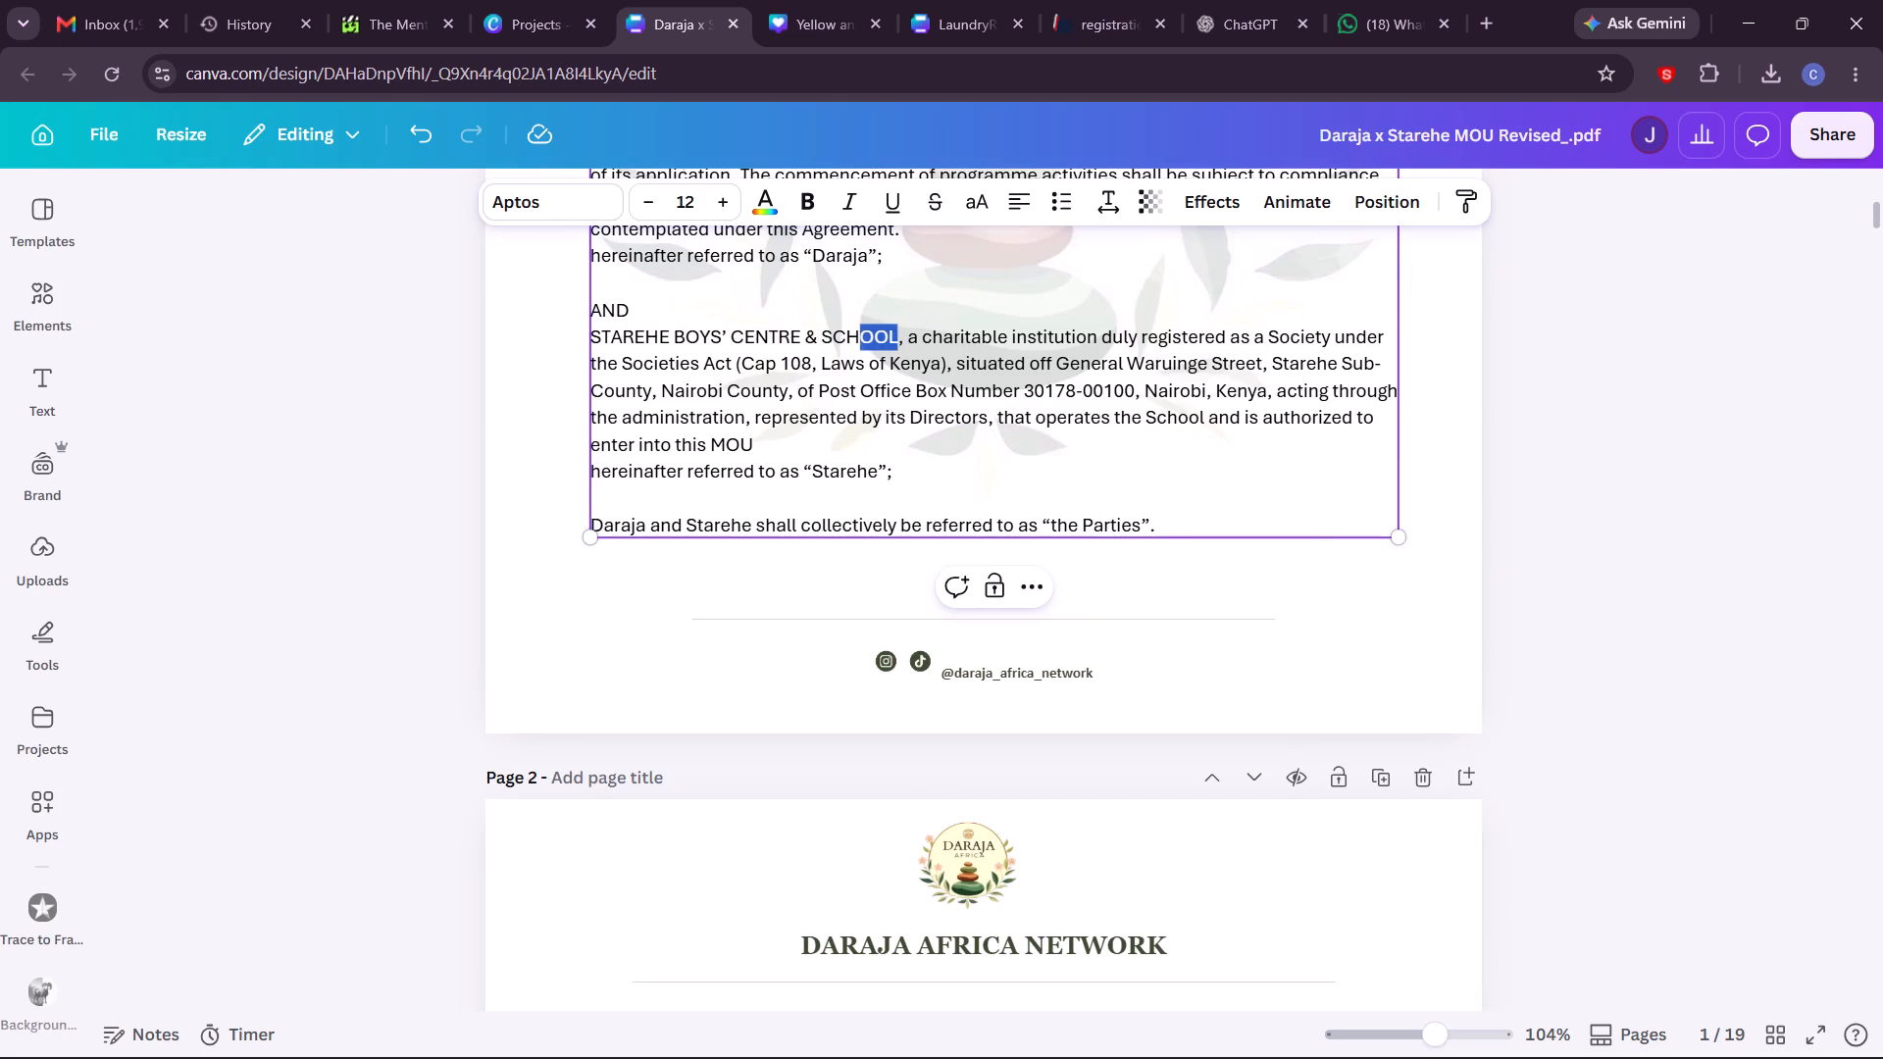
pyautogui.moveTo(864, 336); pyautogui.dragTo(588, 306)
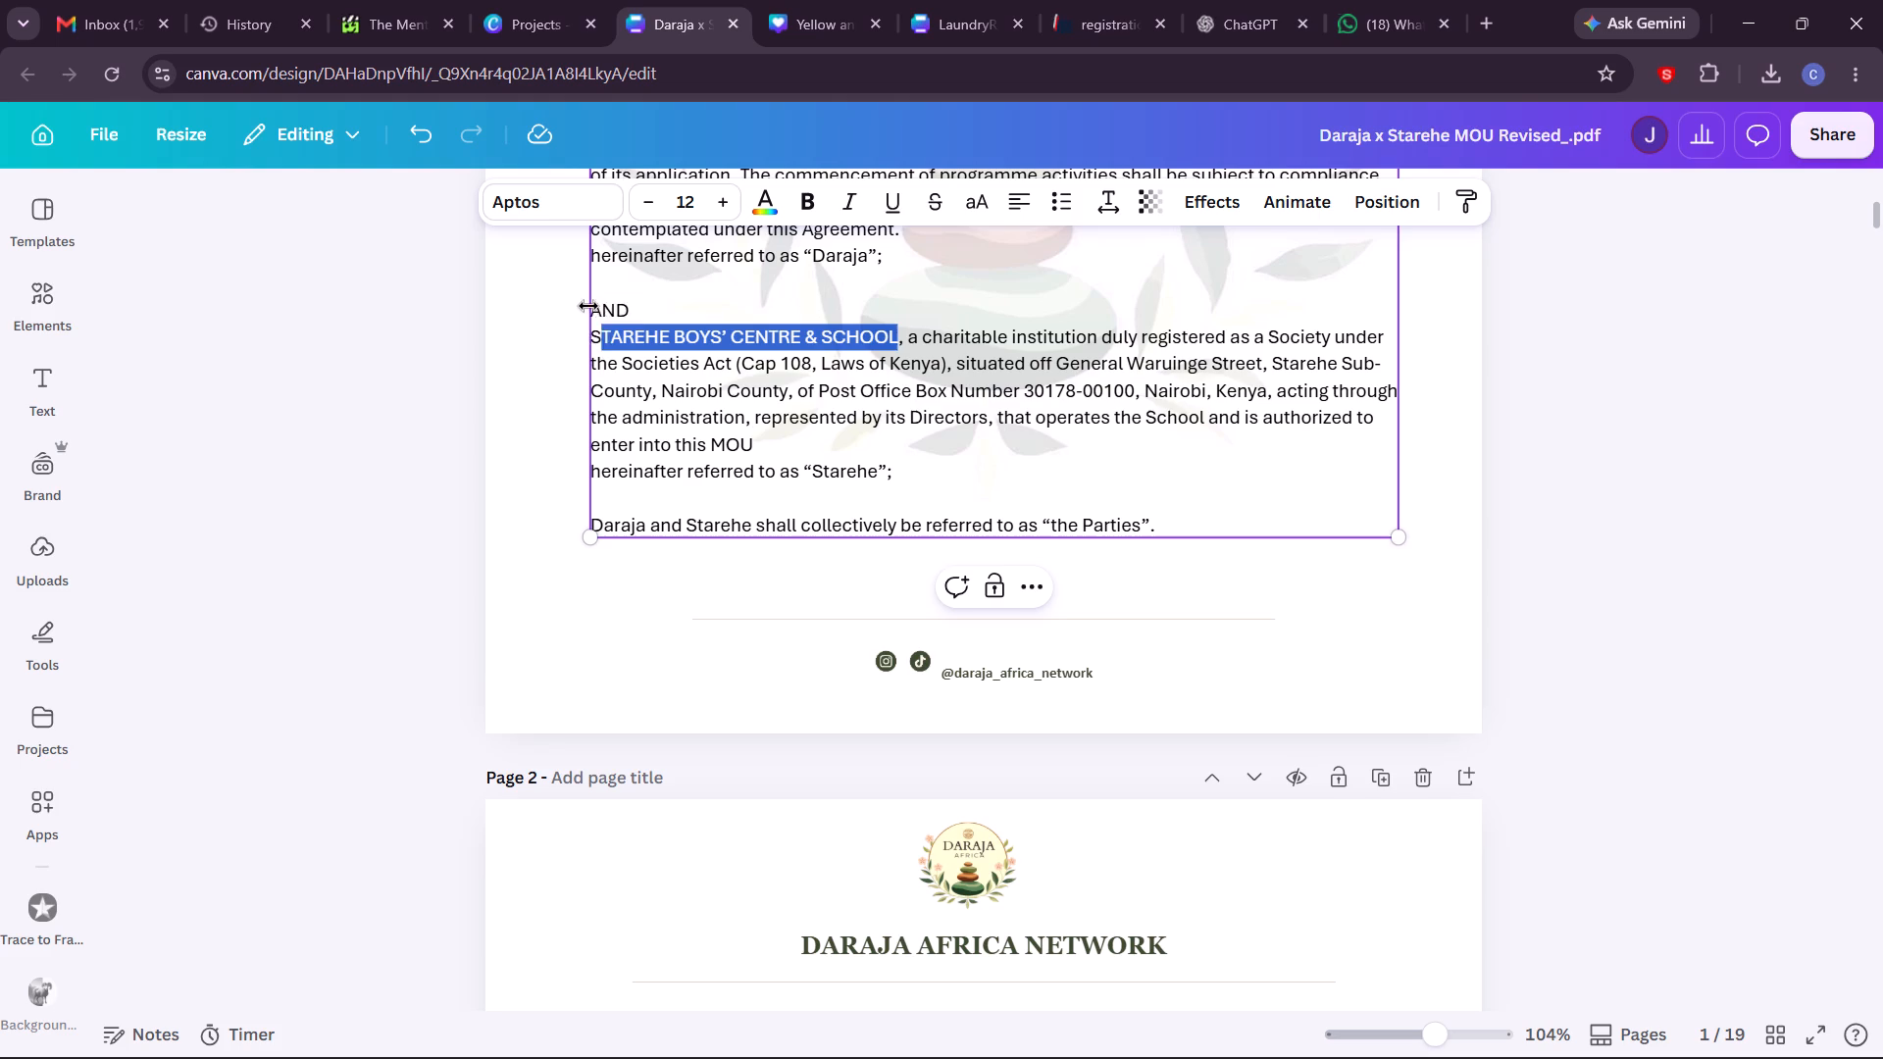
pyautogui.moveTo(588, 306); pyautogui.dragTo(583, 304)
pyautogui.click(808, 201)
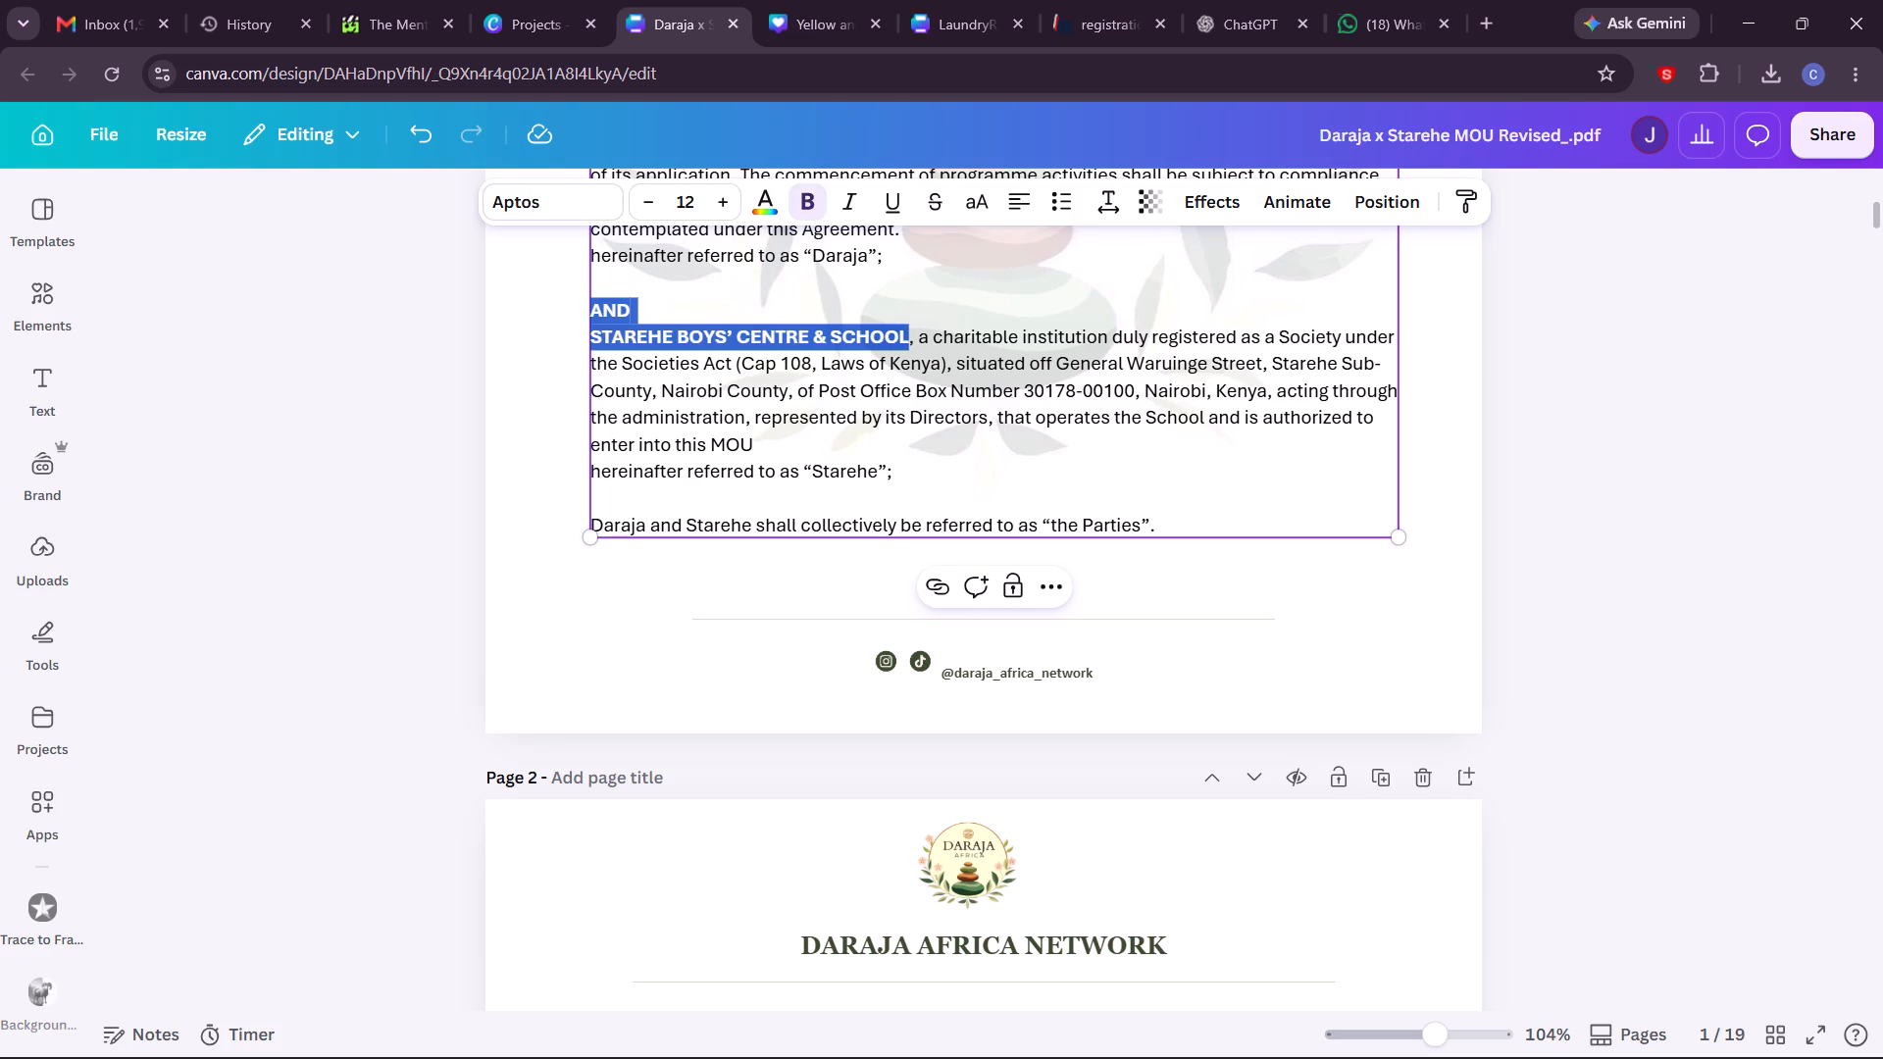
# Bold the whole section heading "1. PURPOSE OF THE MOU" on page 2, including its number.
pyautogui.scroll(-1, 1248, 605)
pyautogui.middleClick(1248, 605)
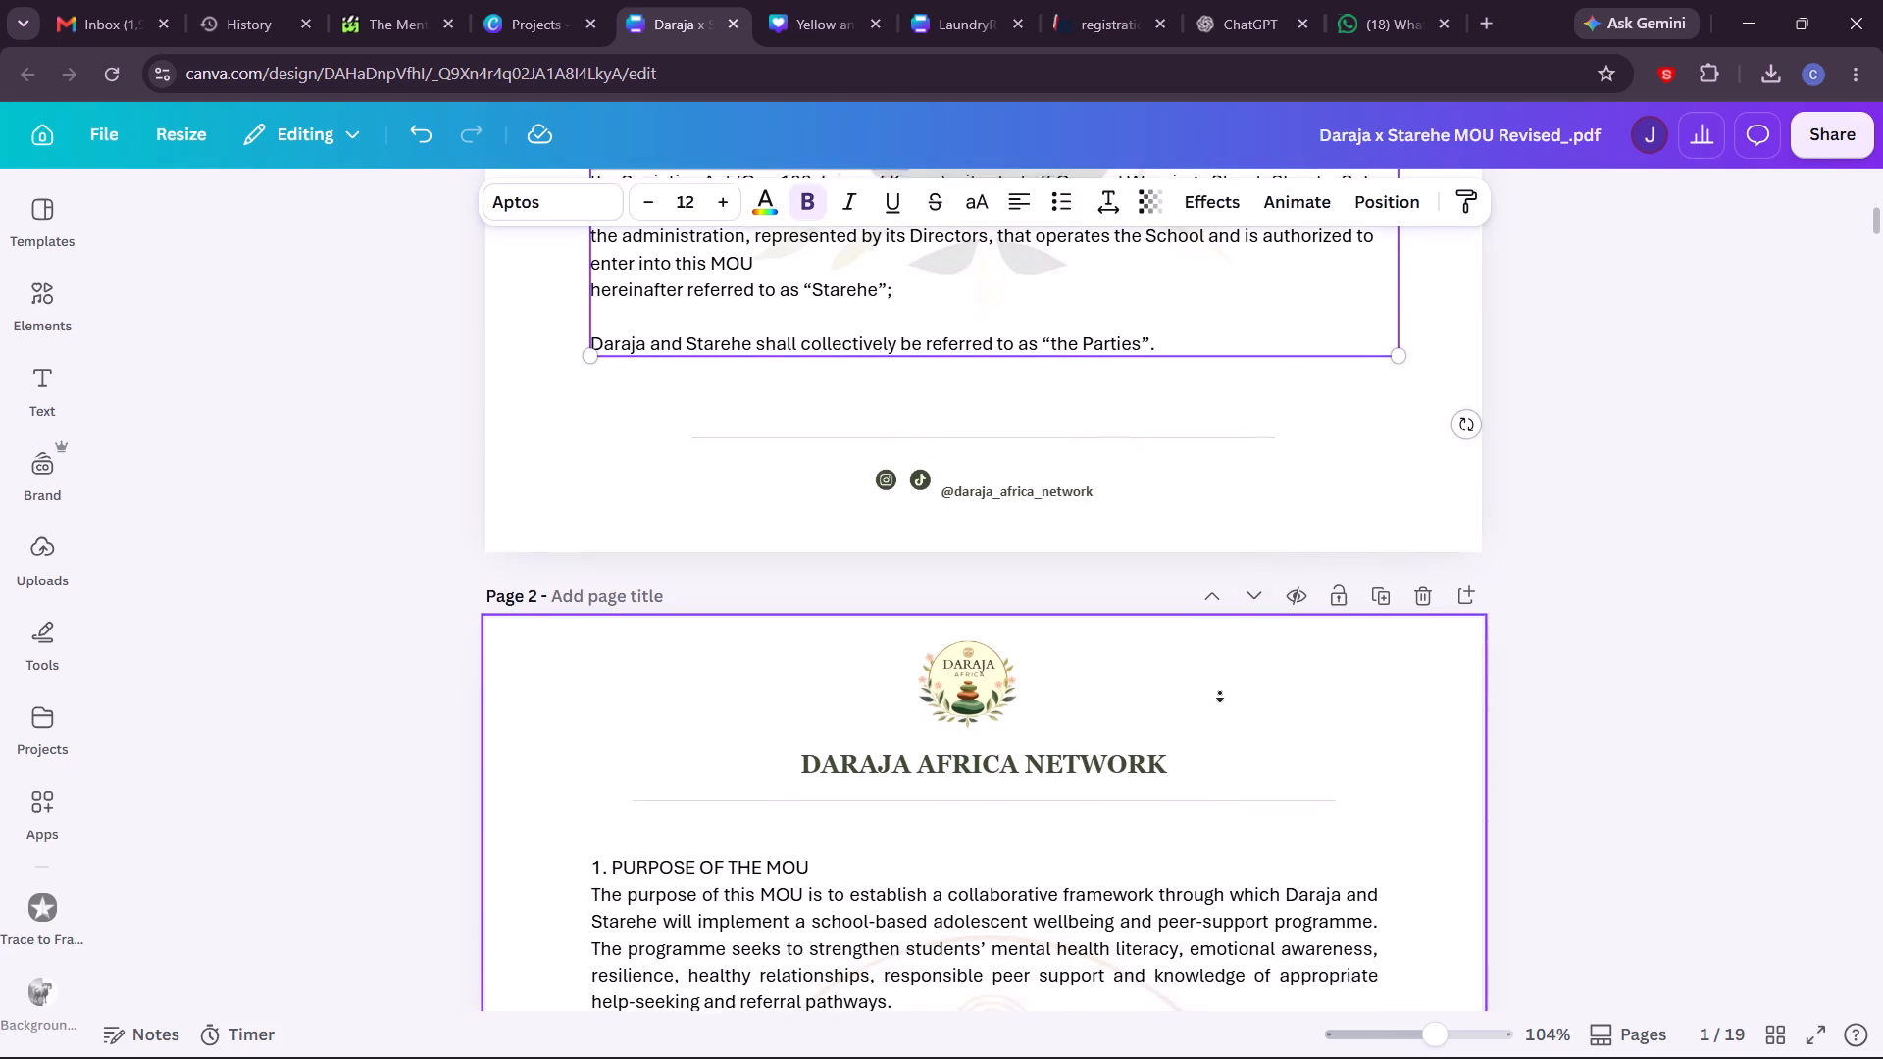
pyautogui.middleClick(1212, 707)
pyautogui.click(807, 613)
pyautogui.click(814, 622)
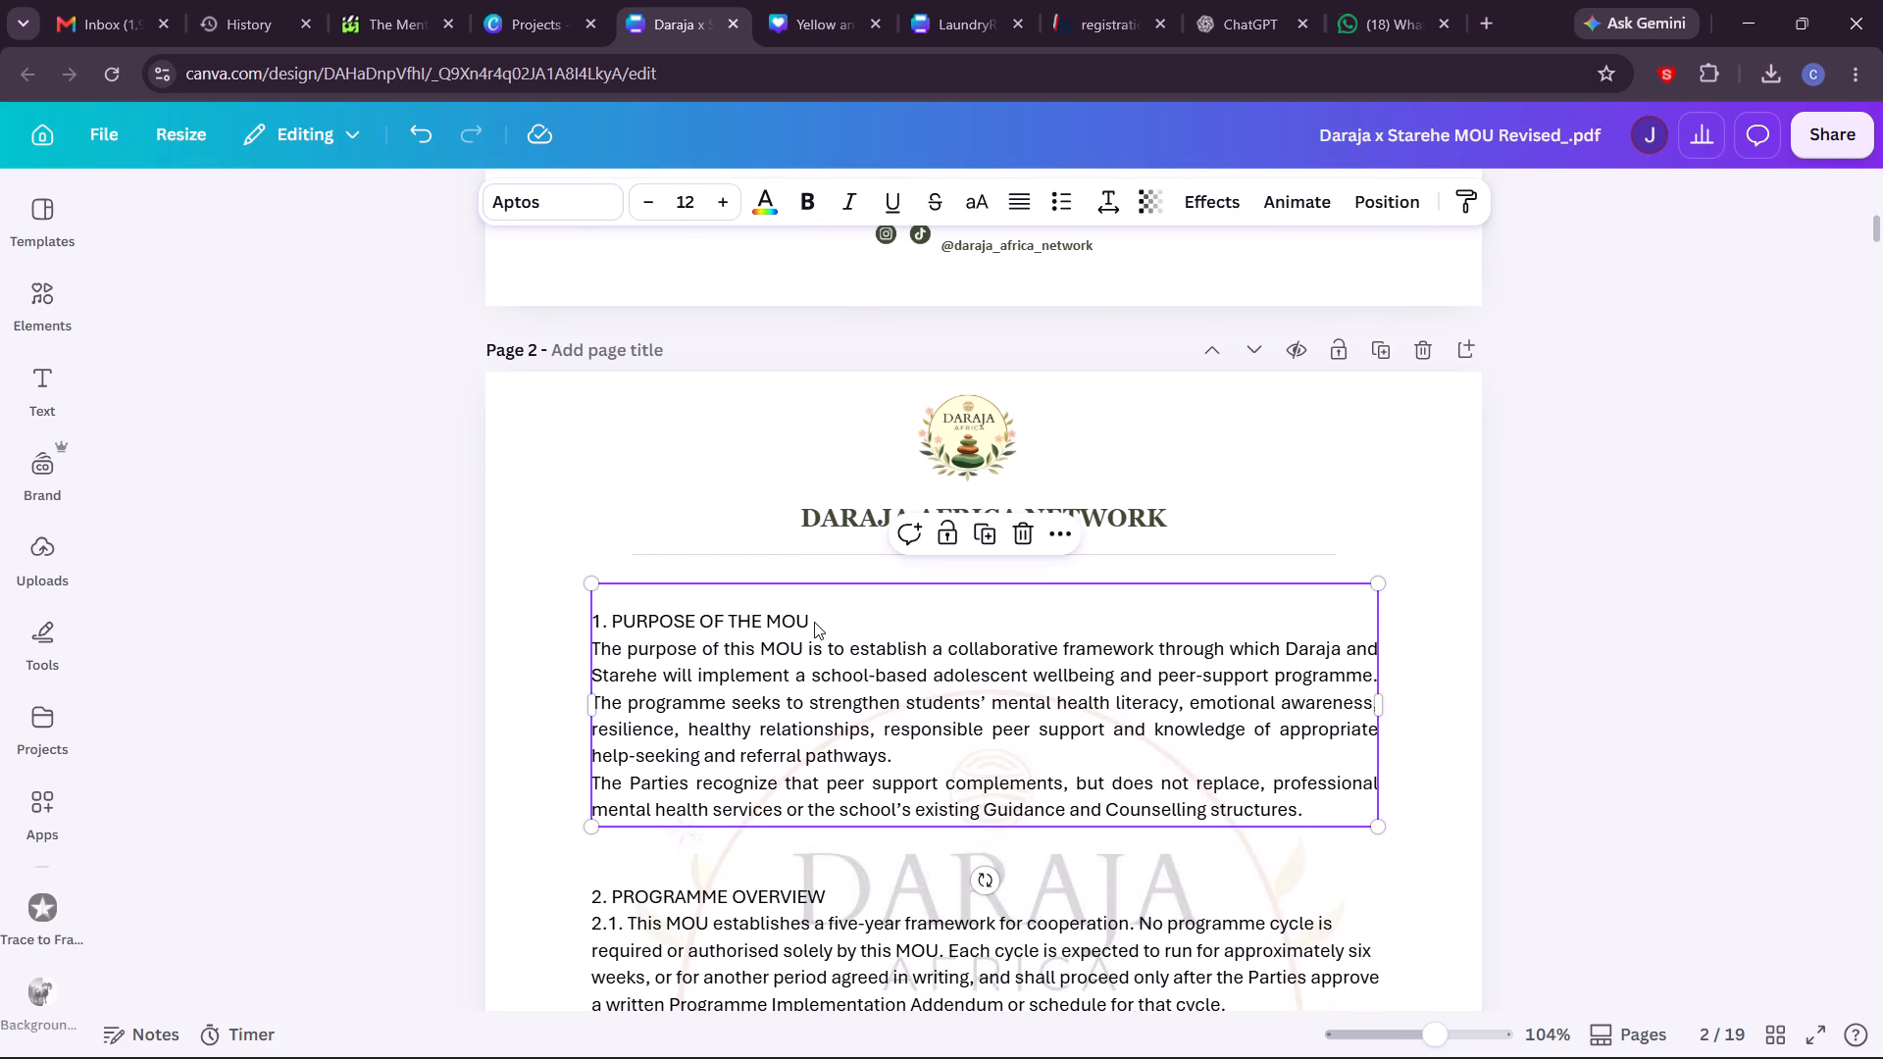
pyautogui.moveTo(810, 621); pyautogui.dragTo(773, 616)
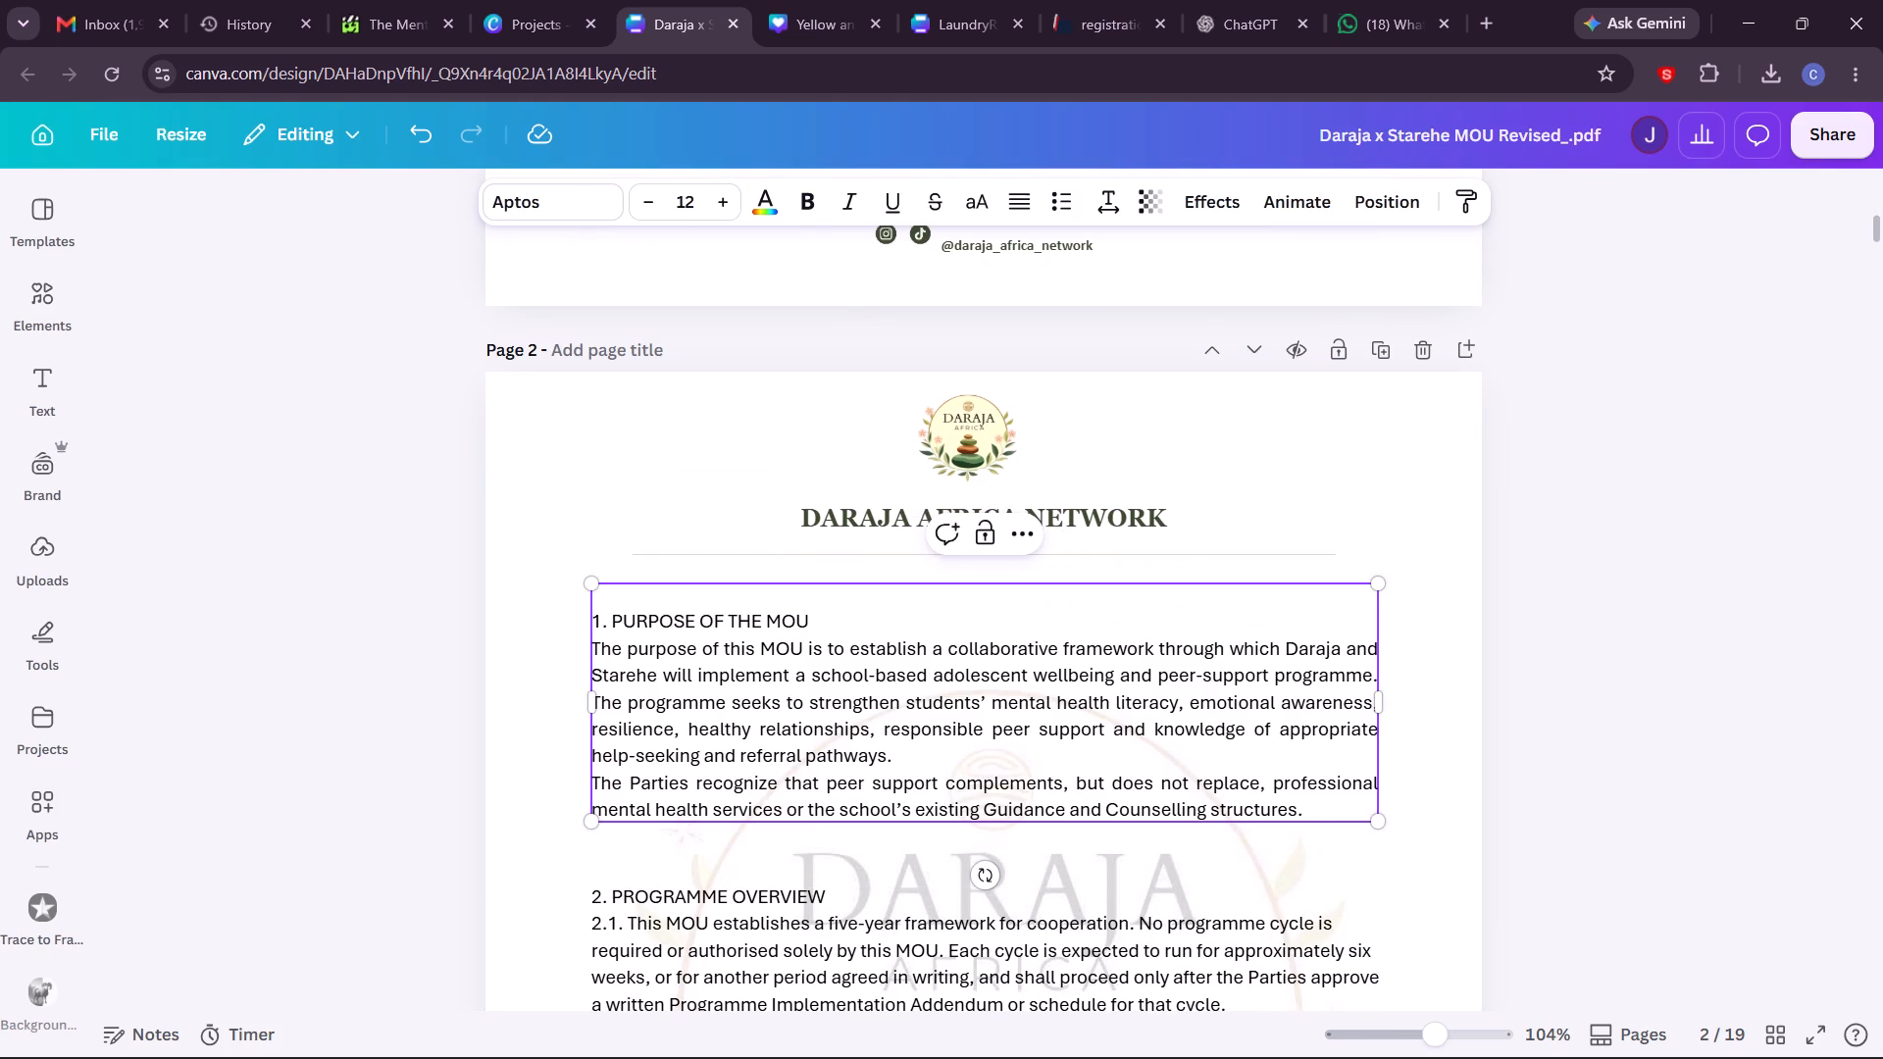
pyautogui.moveTo(815, 619); pyautogui.dragTo(610, 619)
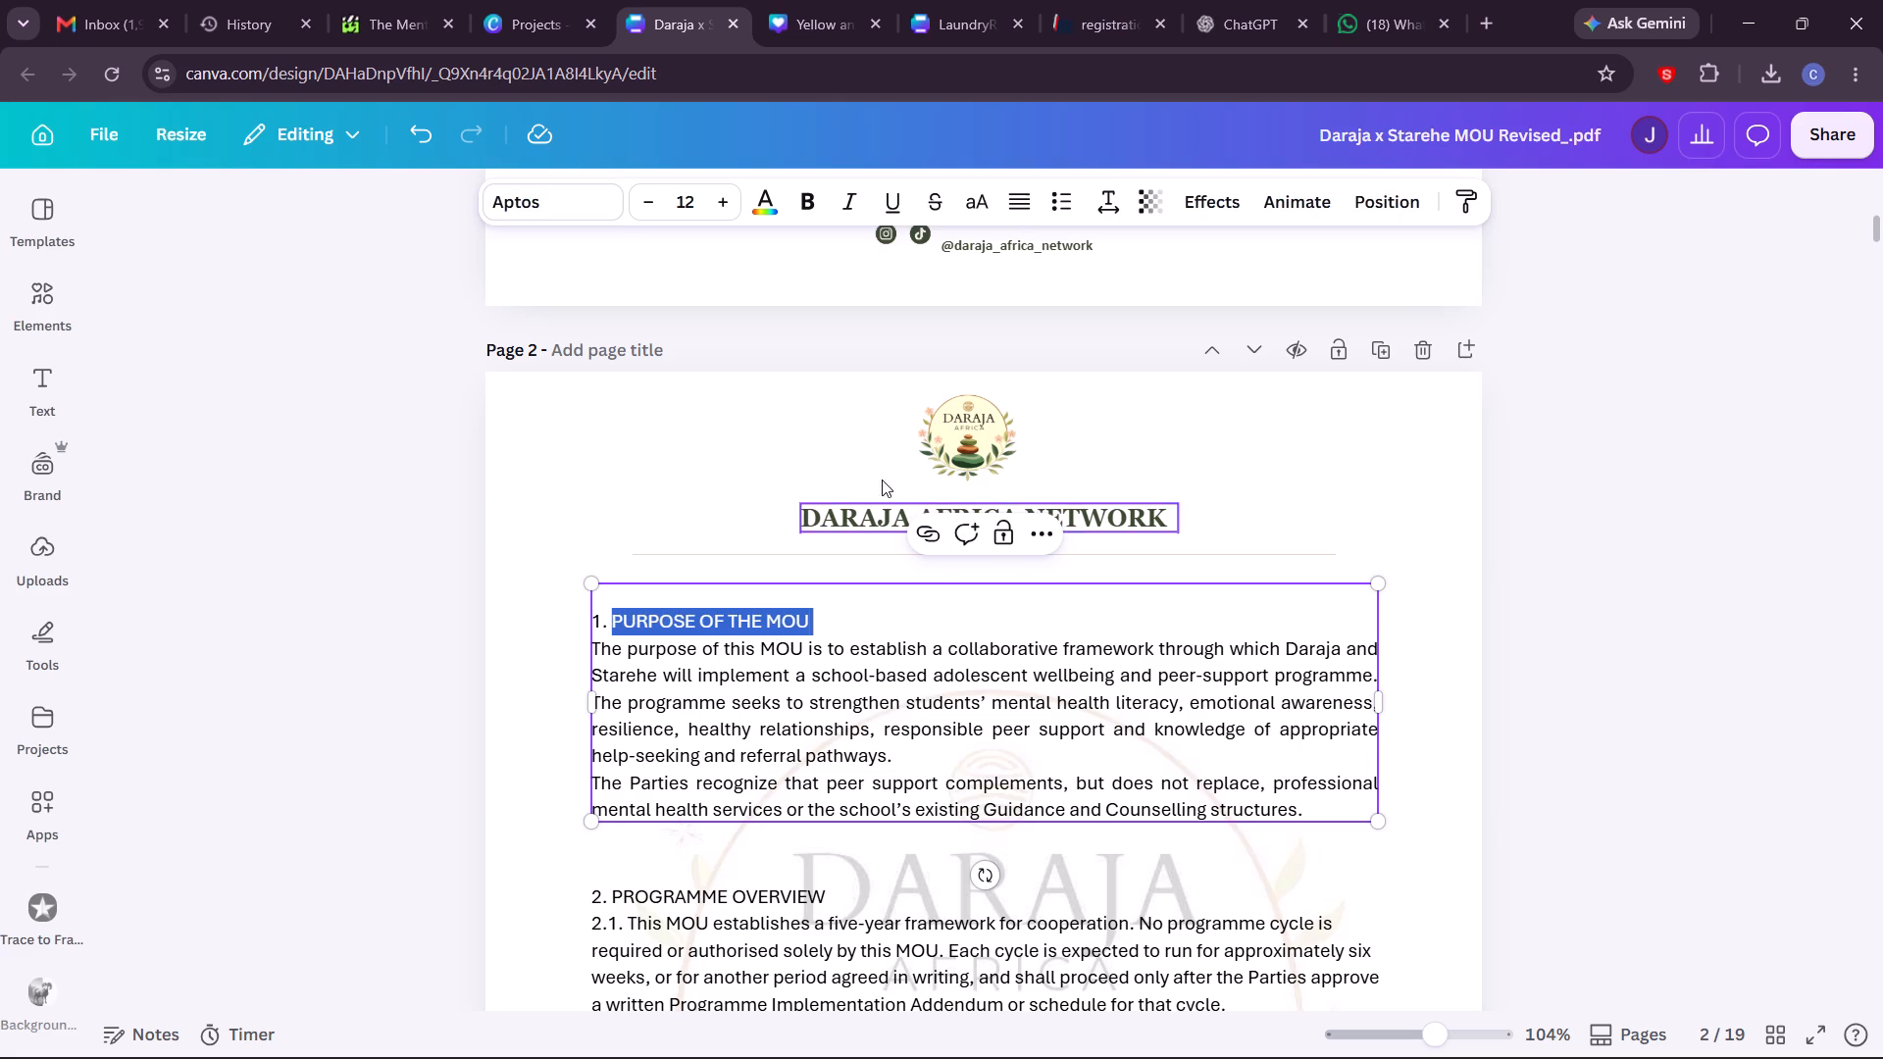
pyautogui.click(812, 196)
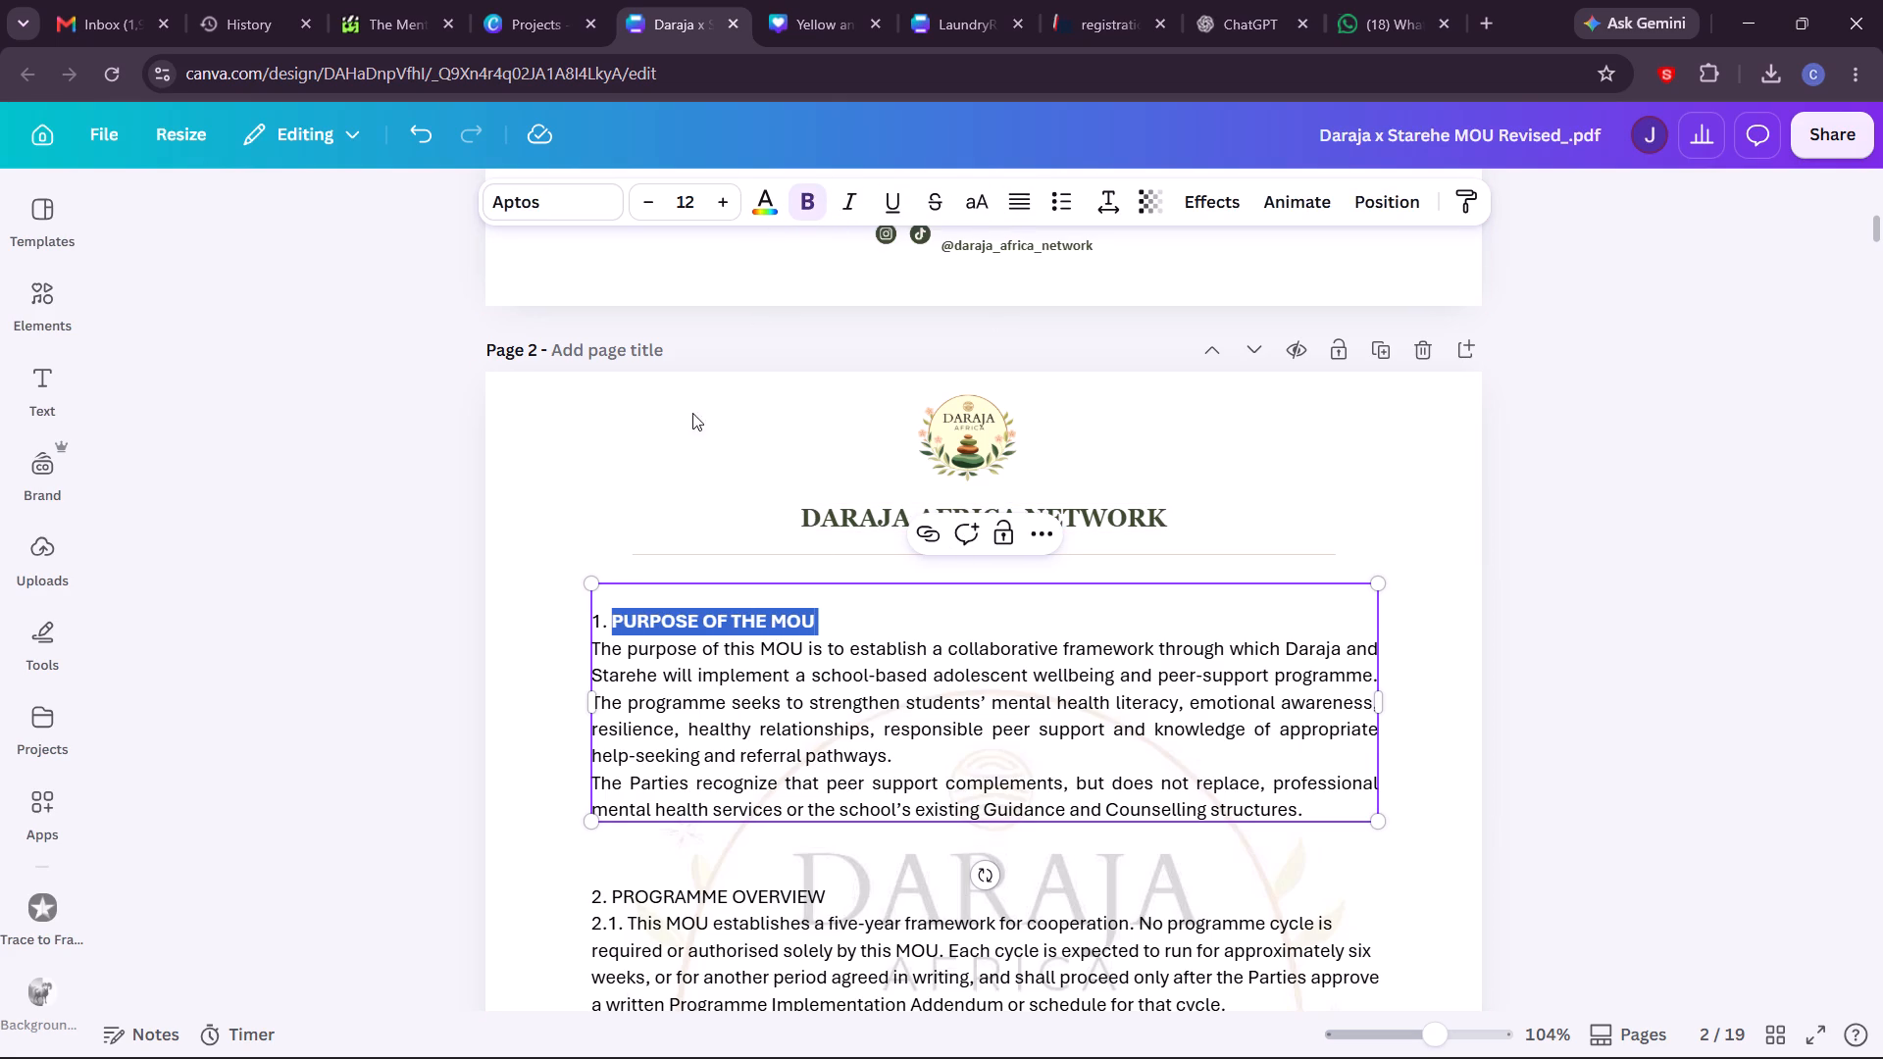
pyautogui.click(594, 624)
pyautogui.click(599, 622)
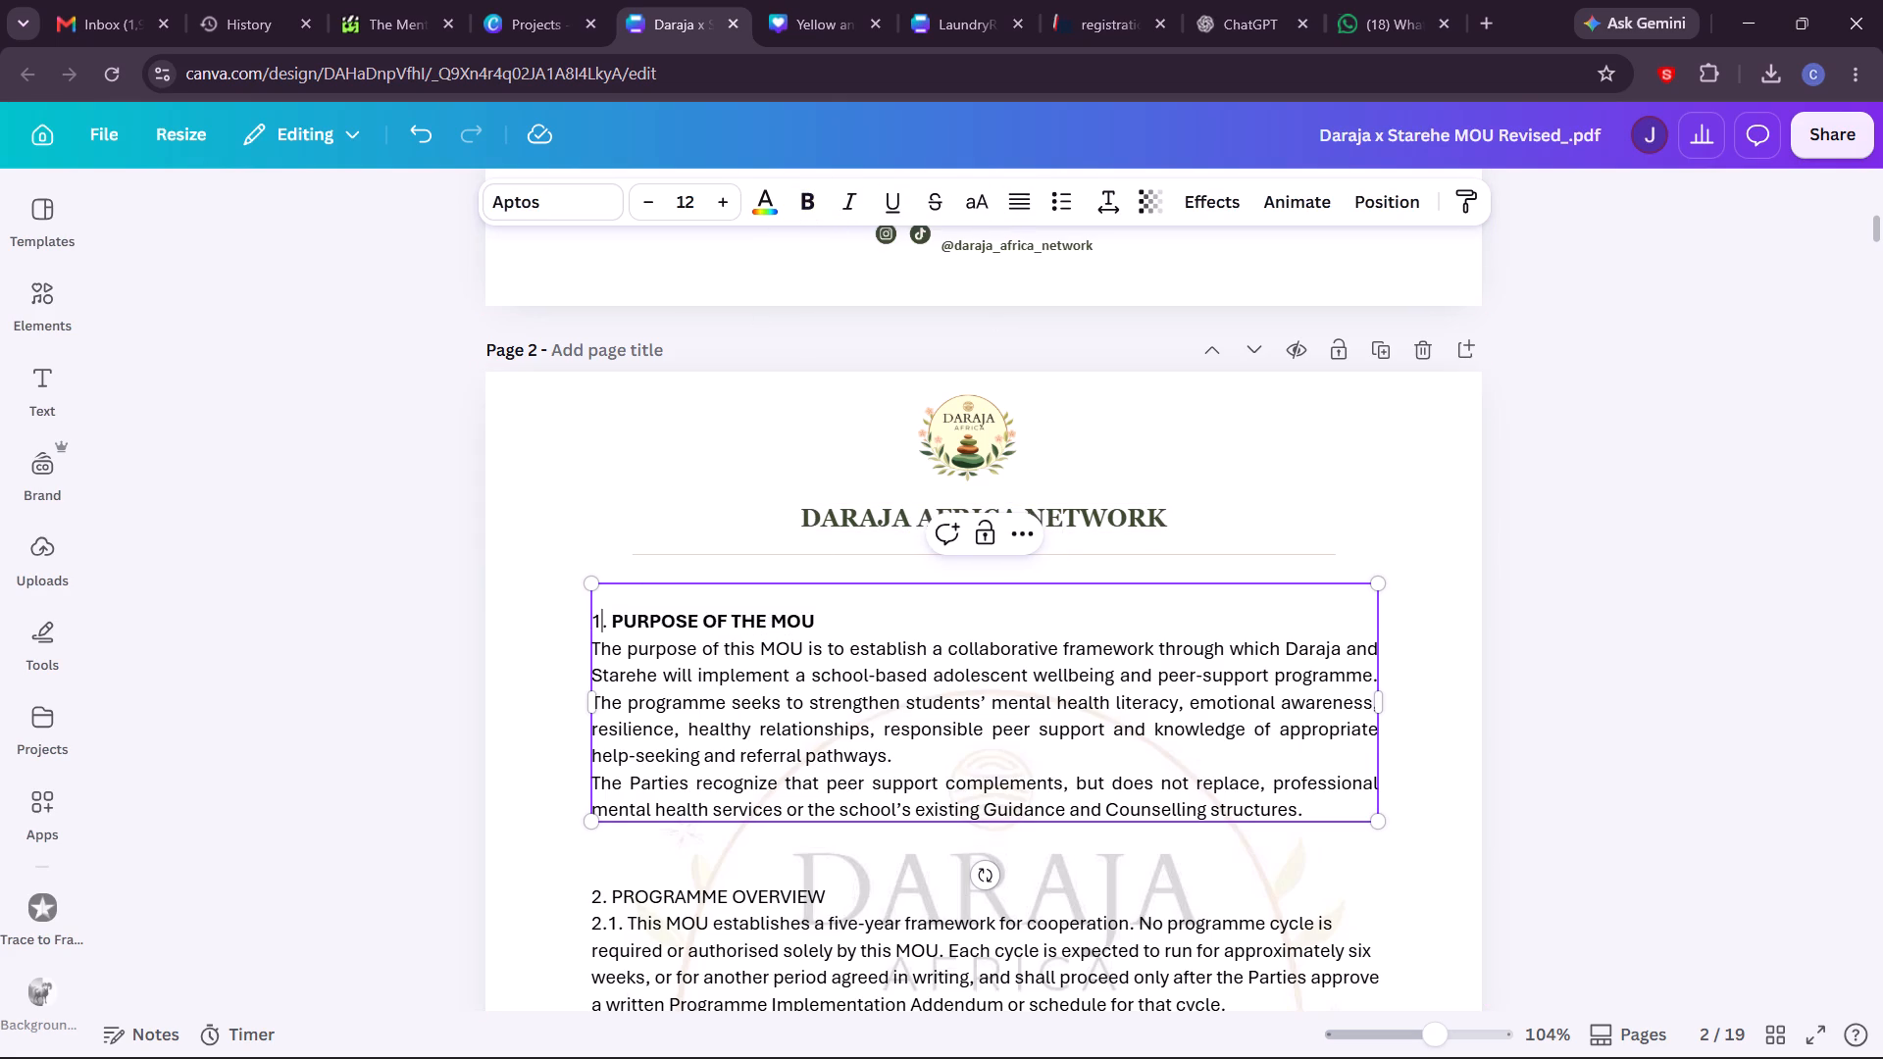
pyautogui.moveTo(595, 621); pyautogui.dragTo(611, 621)
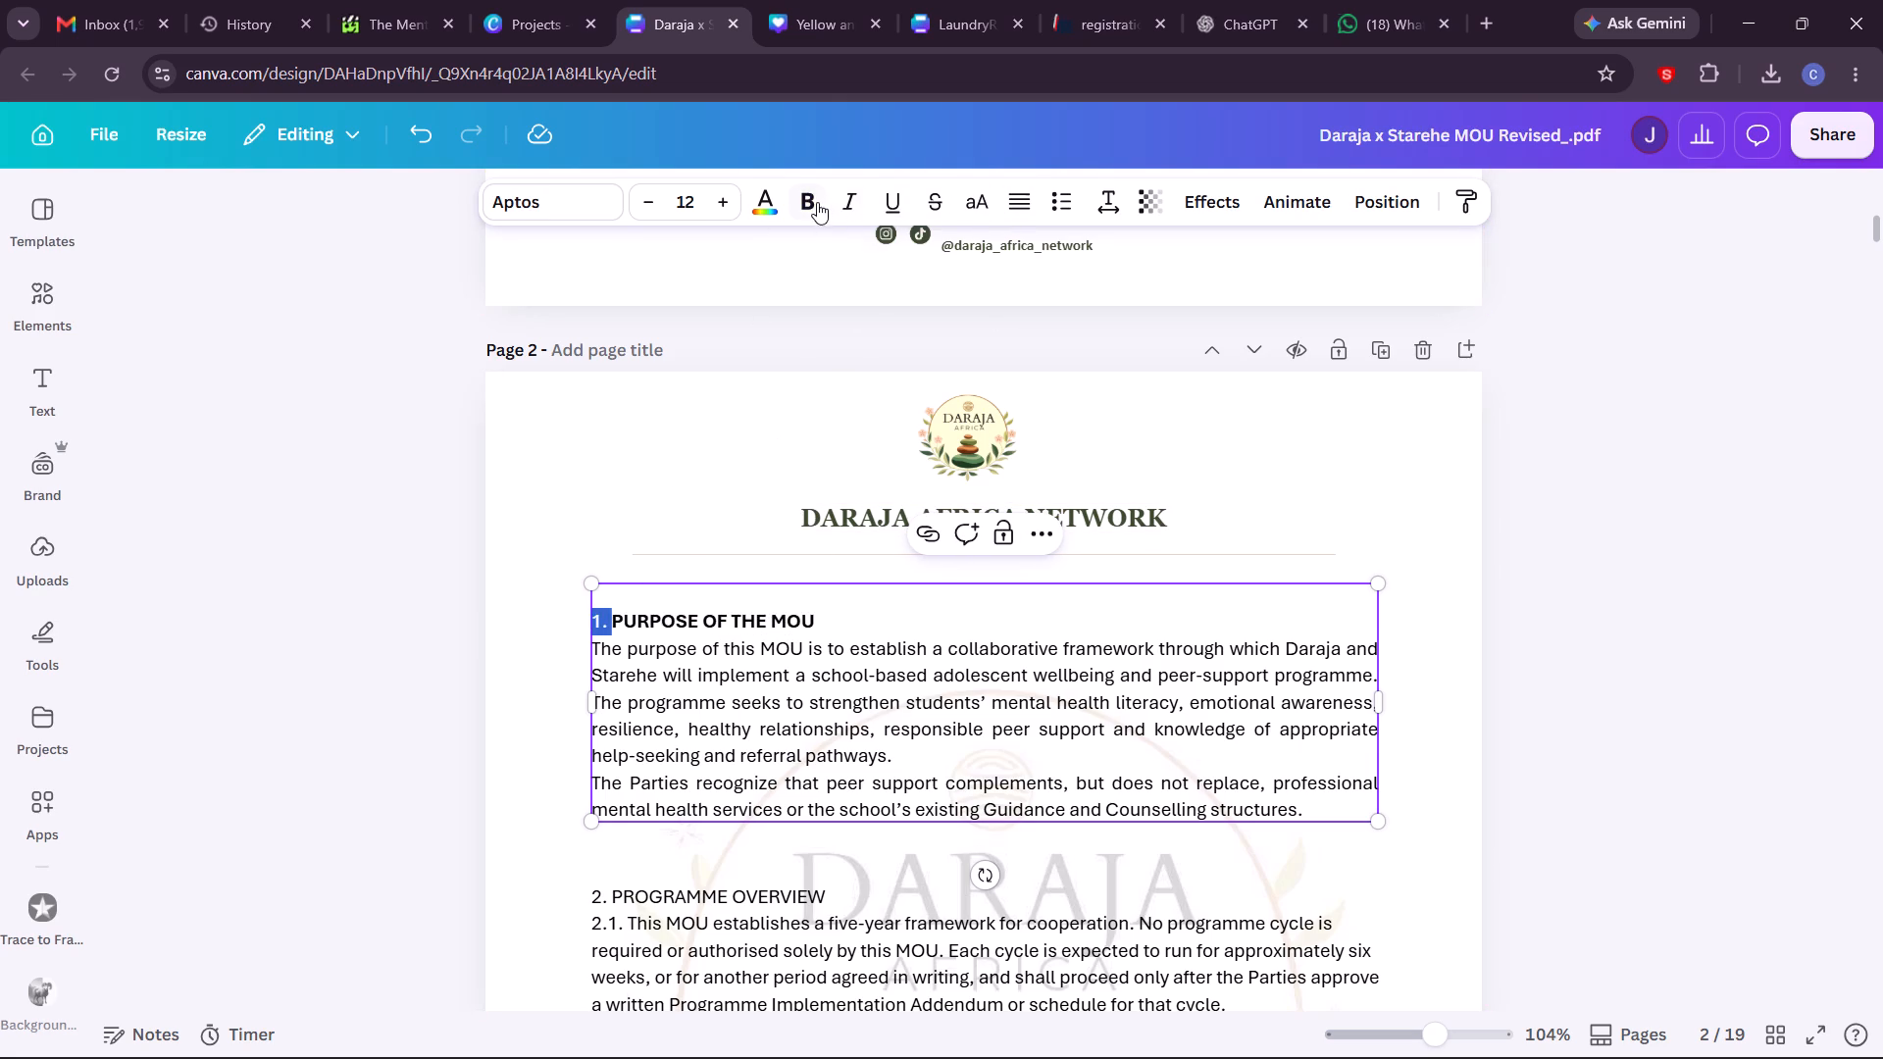
pyautogui.click(812, 202)
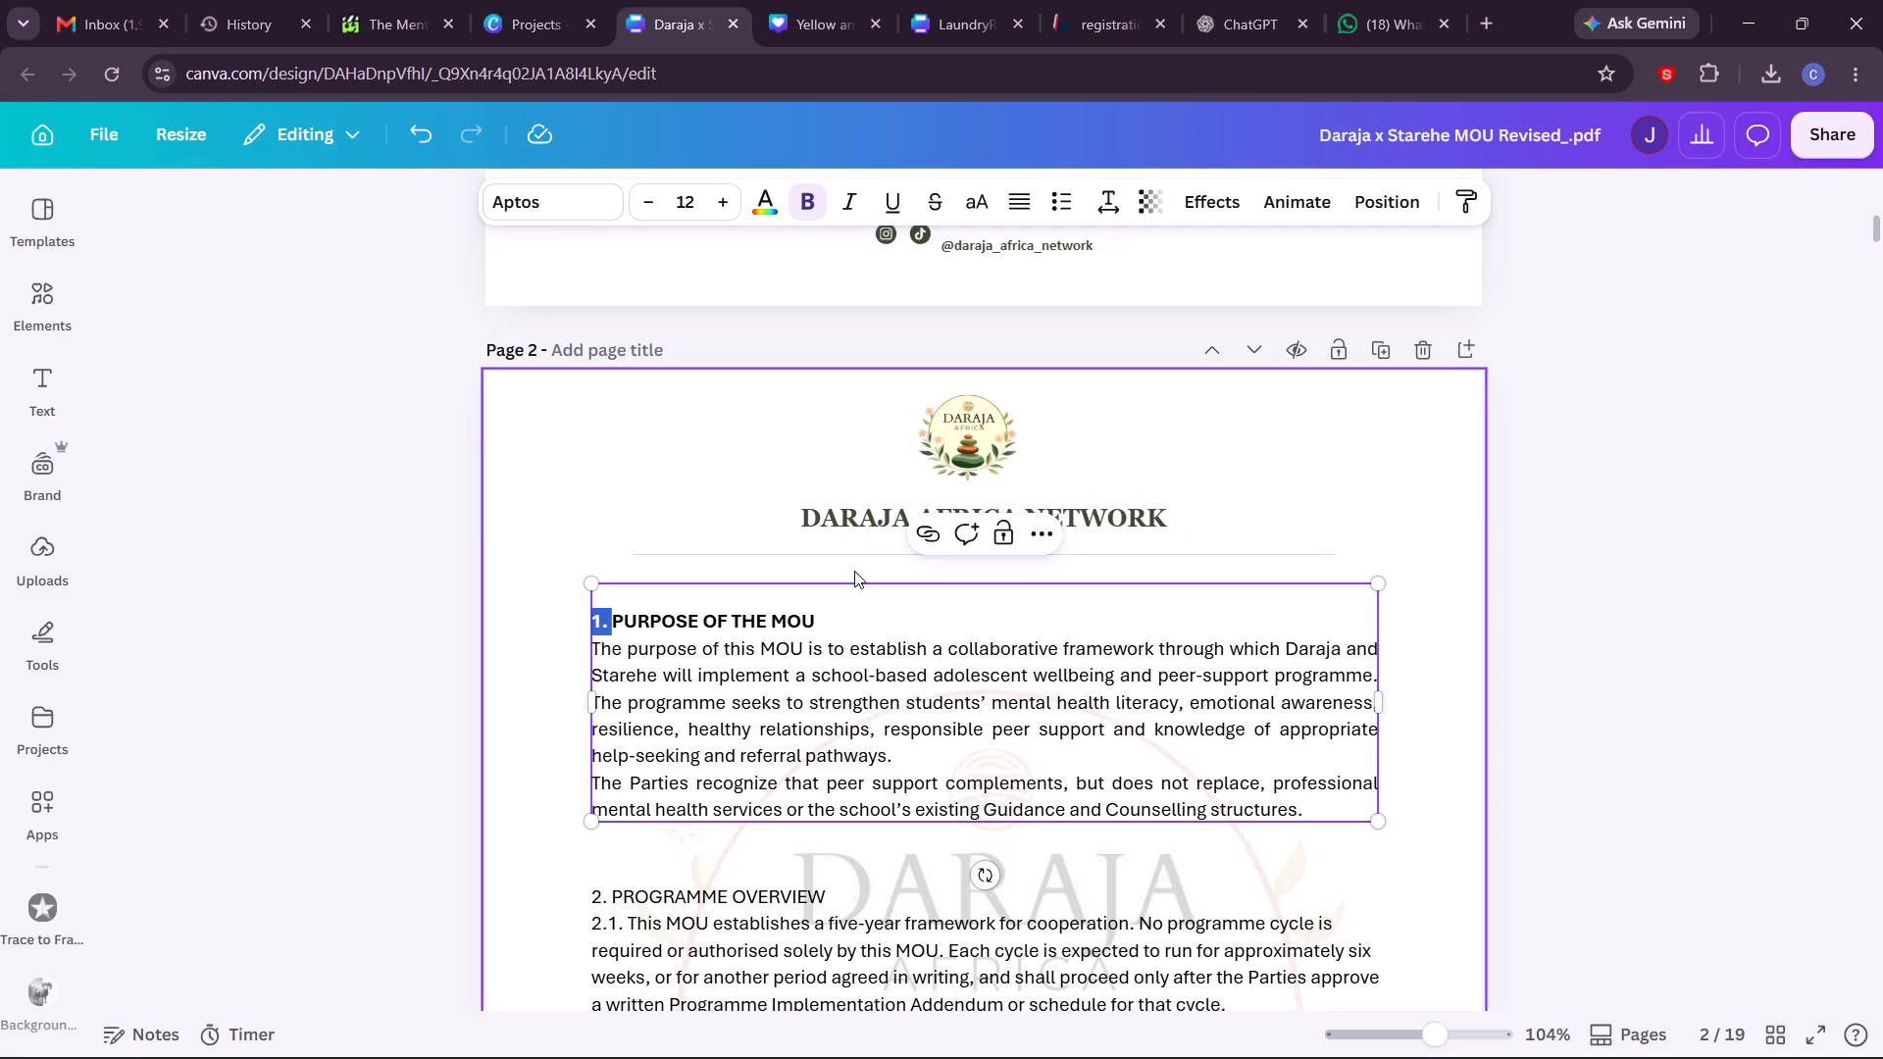
# Bold the section heading "2. PROGRAMME OVERVIEW" on page 2.
pyautogui.middleClick(608, 475)
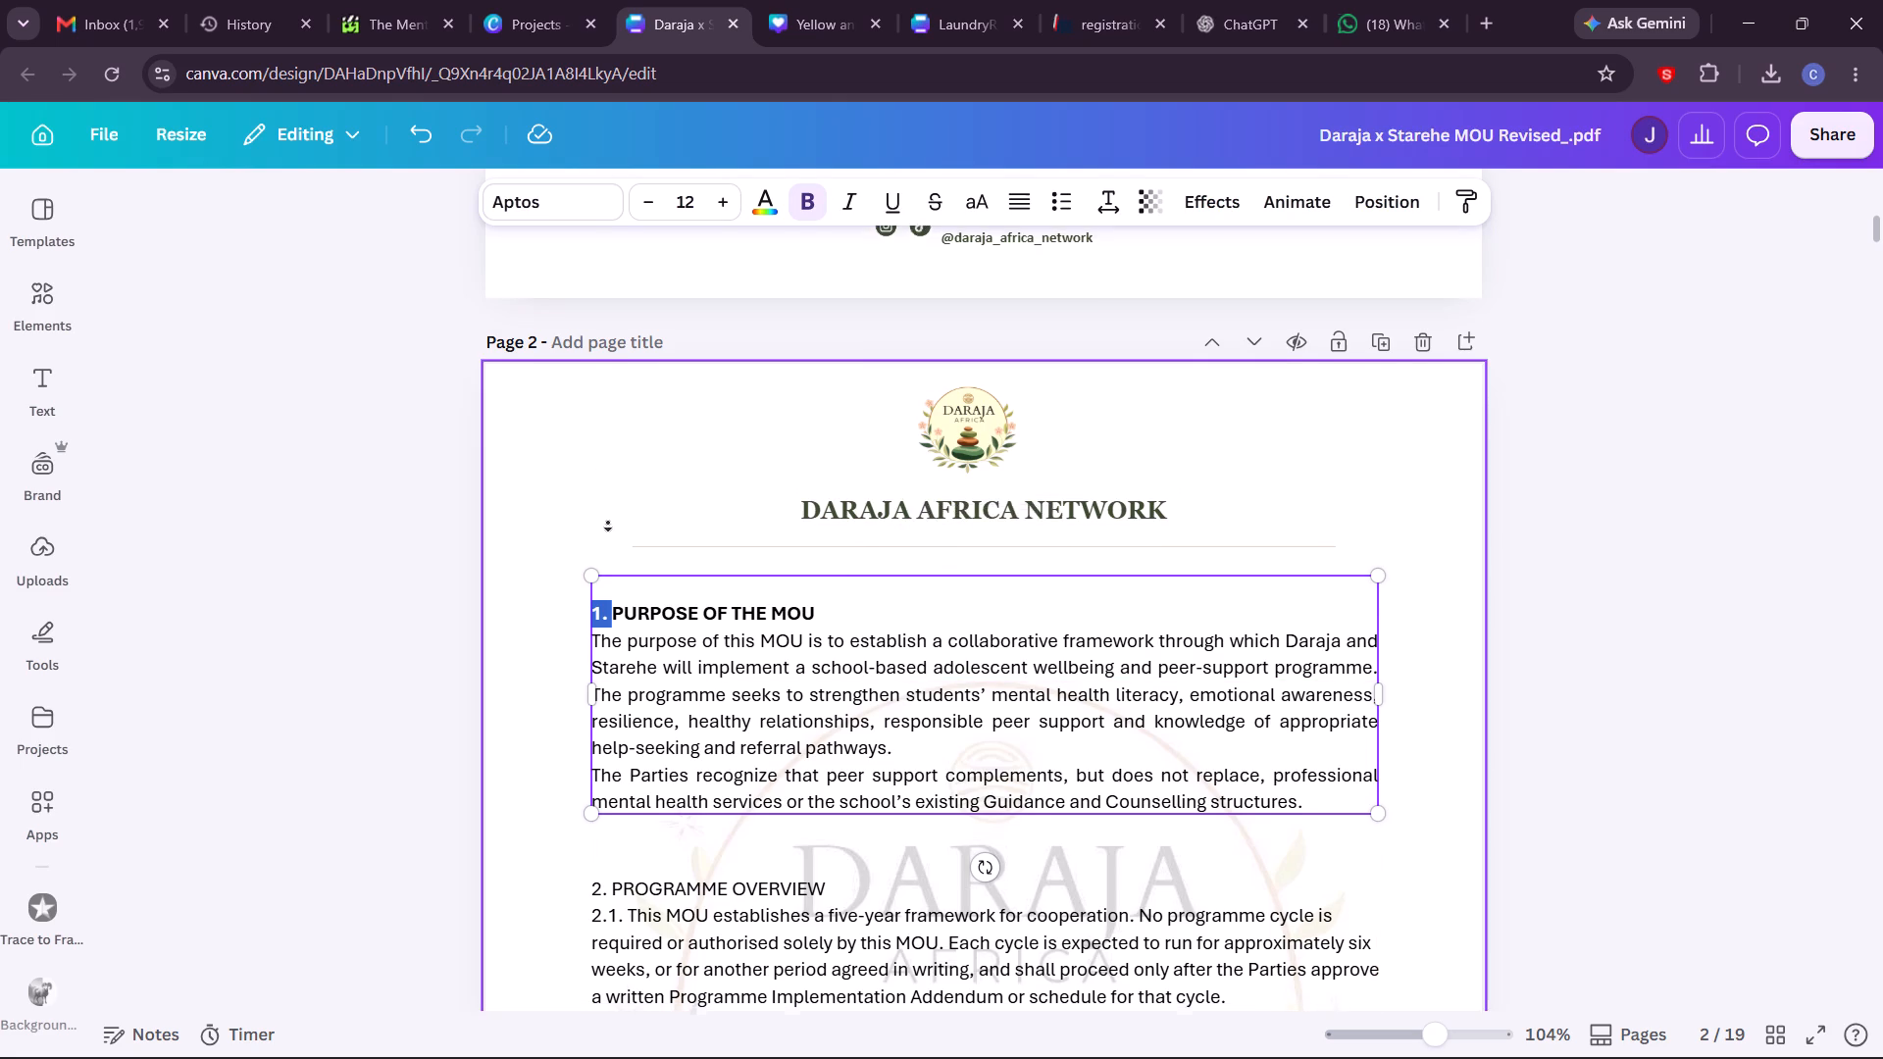
pyautogui.middleClick(617, 585)
pyautogui.click(817, 503)
pyautogui.click(855, 509)
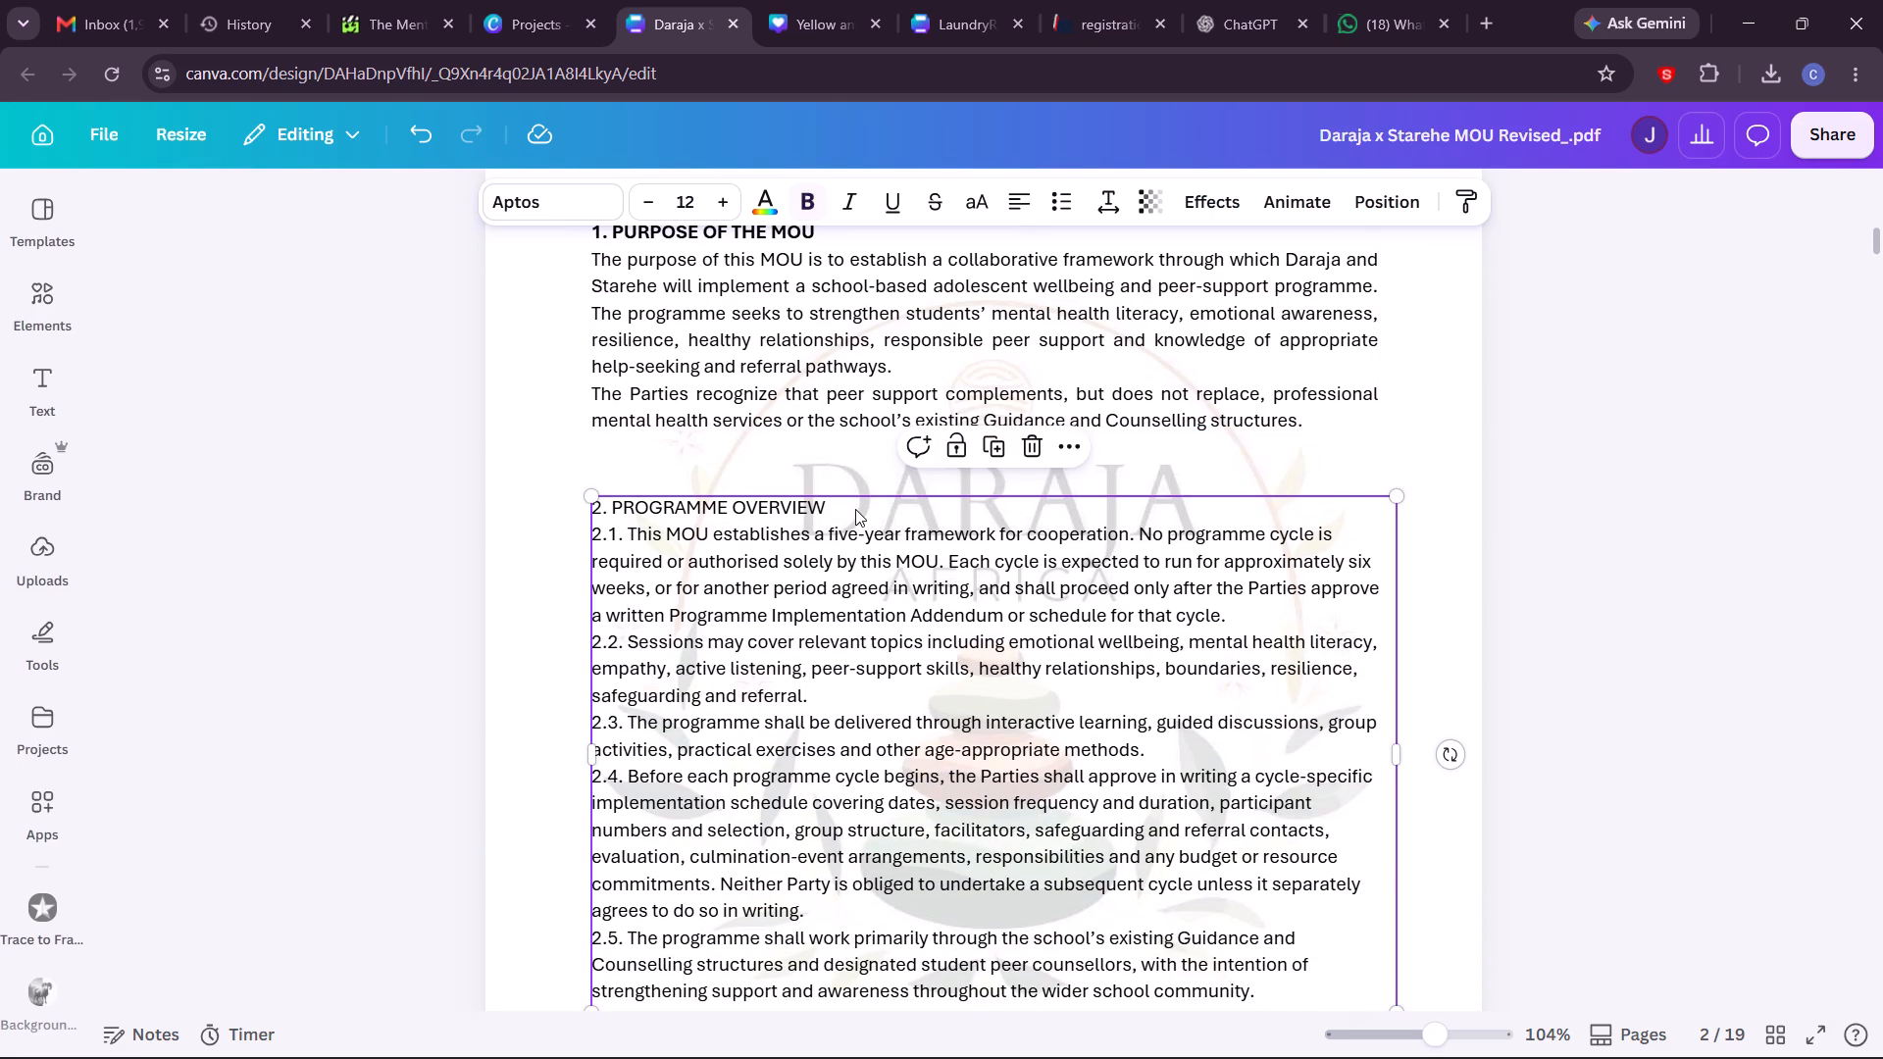
pyautogui.moveTo(834, 510); pyautogui.dragTo(720, 507)
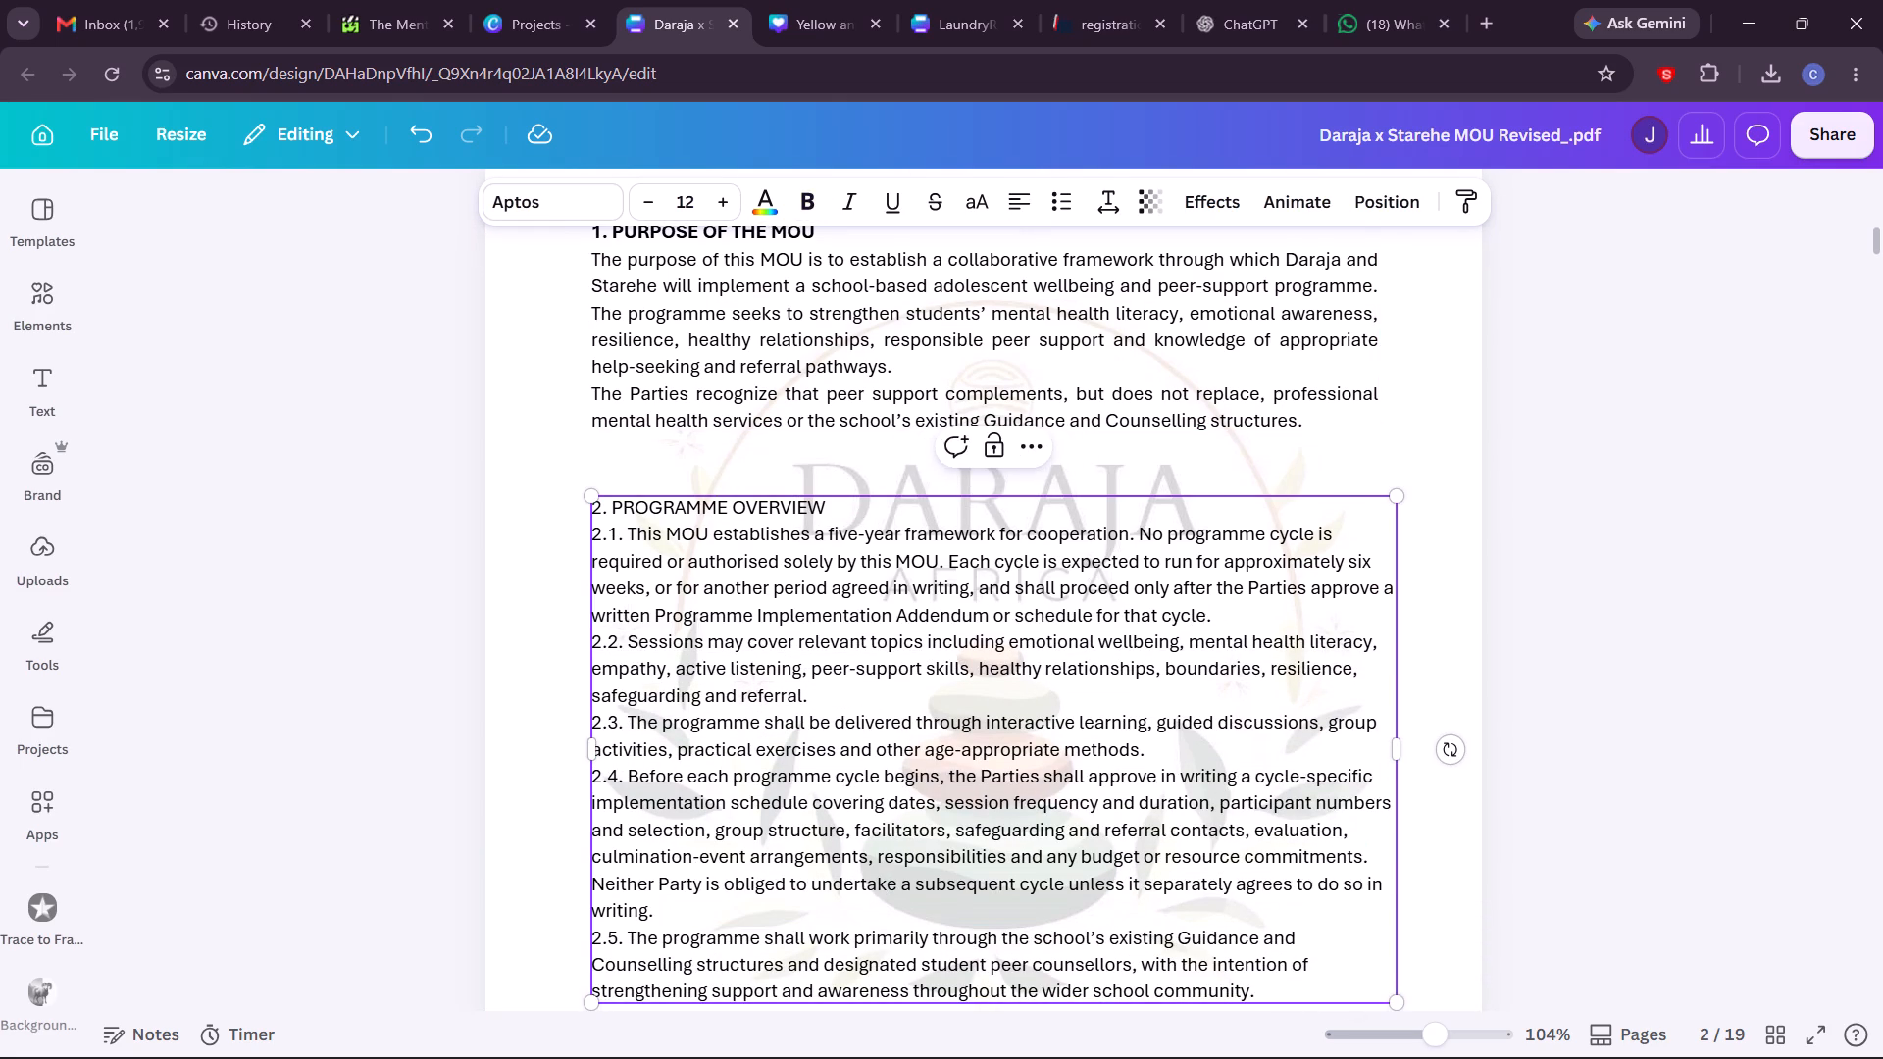
pyautogui.moveTo(832, 507); pyautogui.dragTo(585, 510)
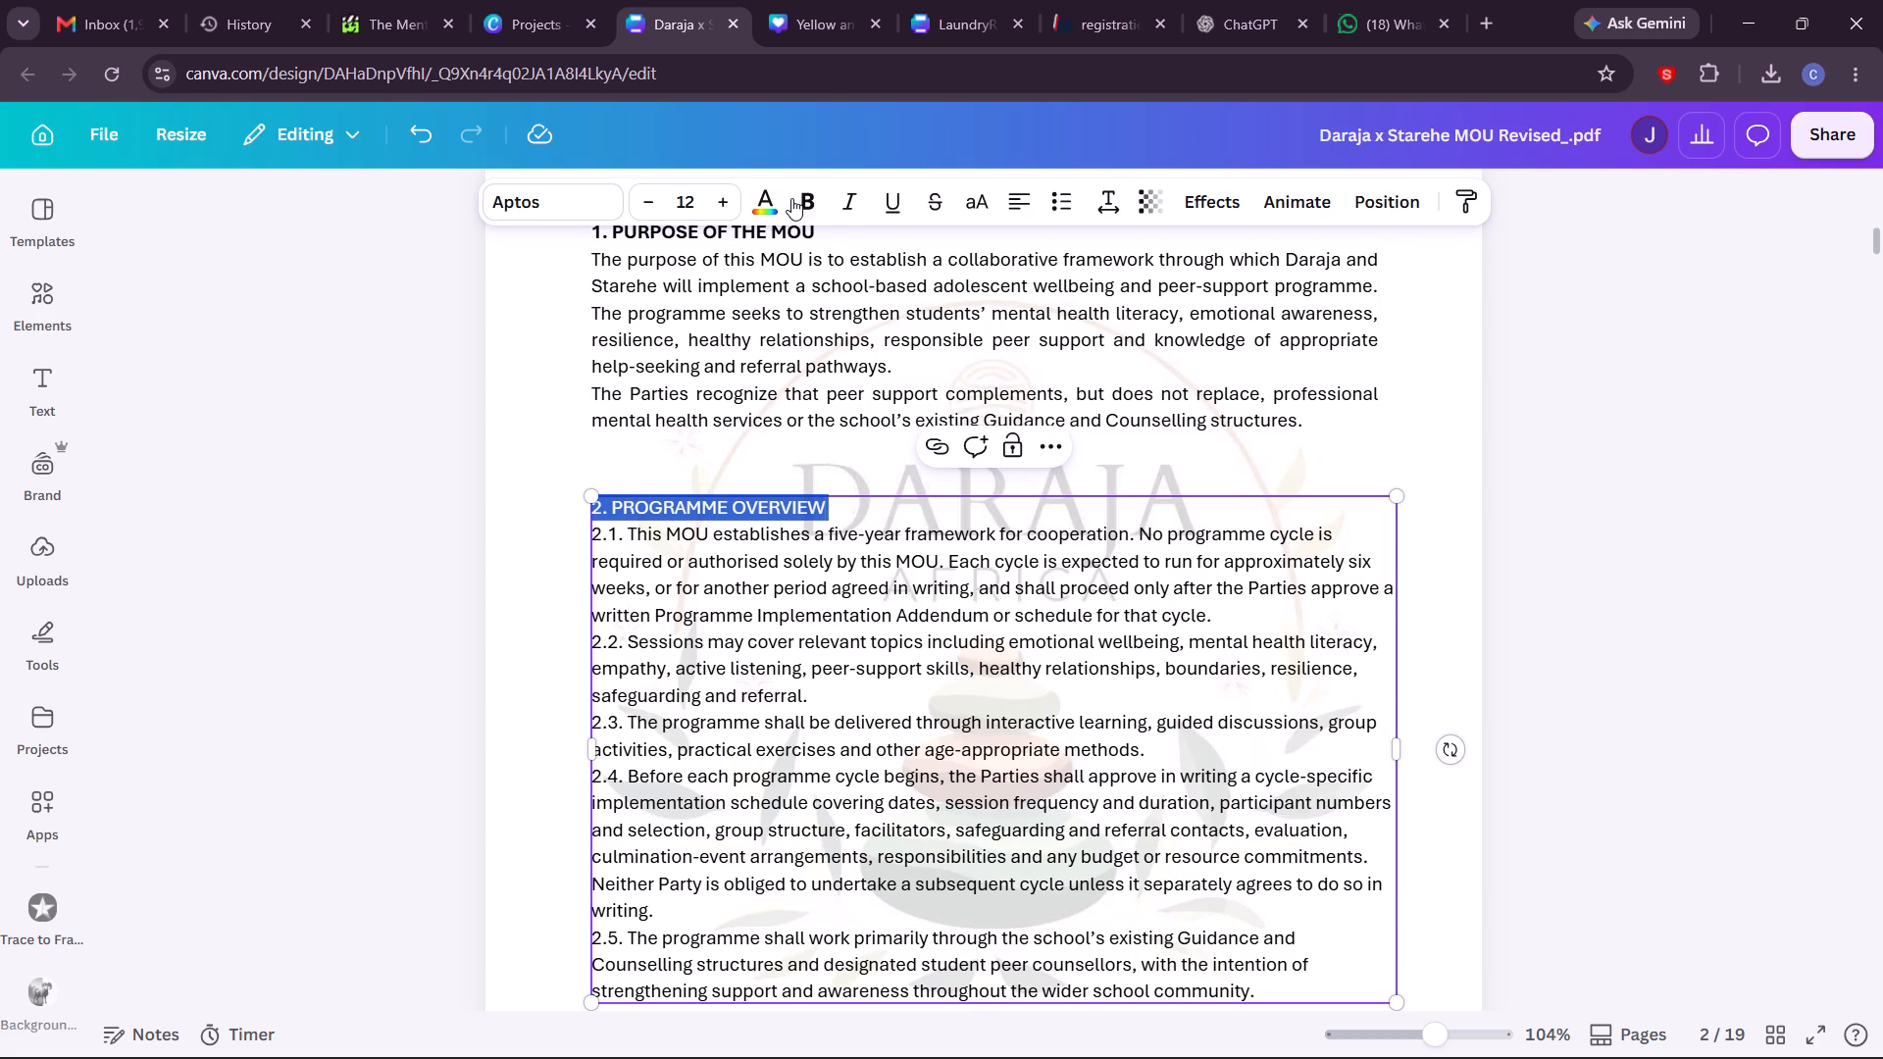
pyautogui.click(800, 195)
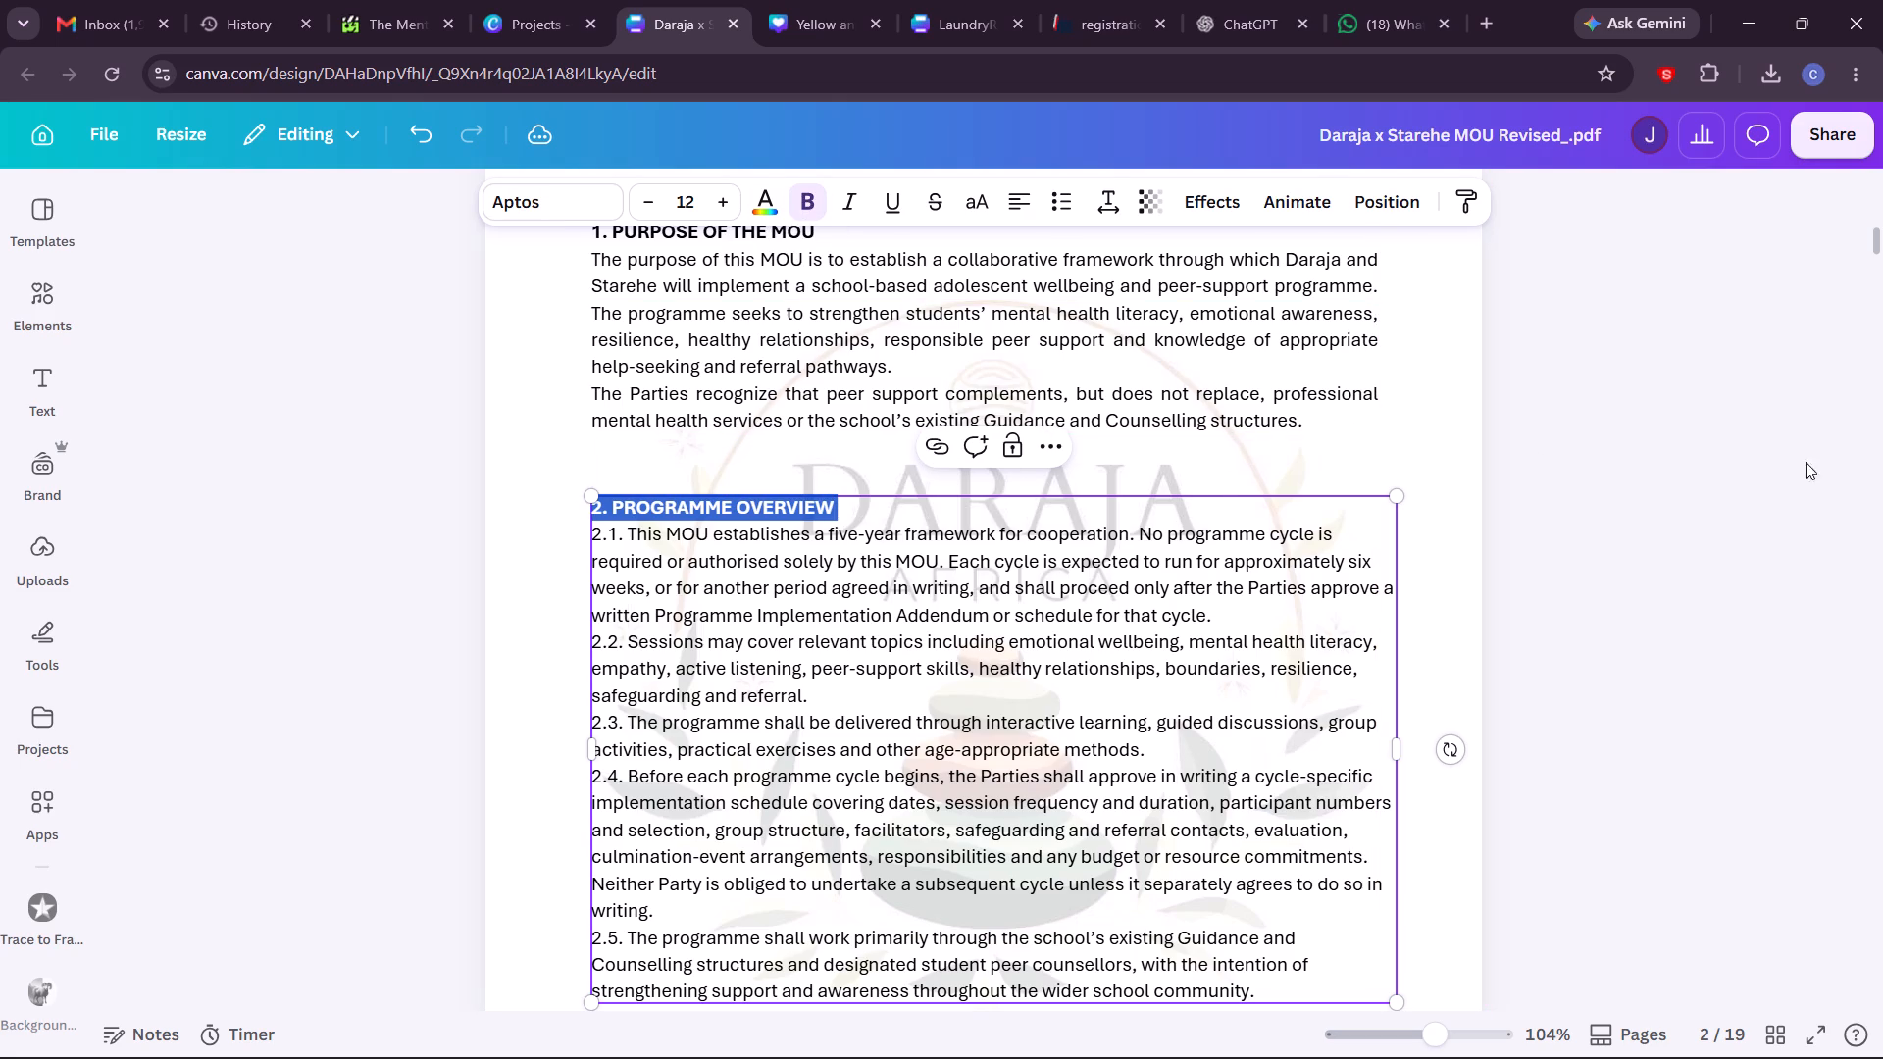
# Bold the section heading "3. OBLIGATIONS OF STAREHE" at the start of page 3's body text.
pyautogui.moveTo(1881, 241); pyautogui.dragTo(1882, 260)
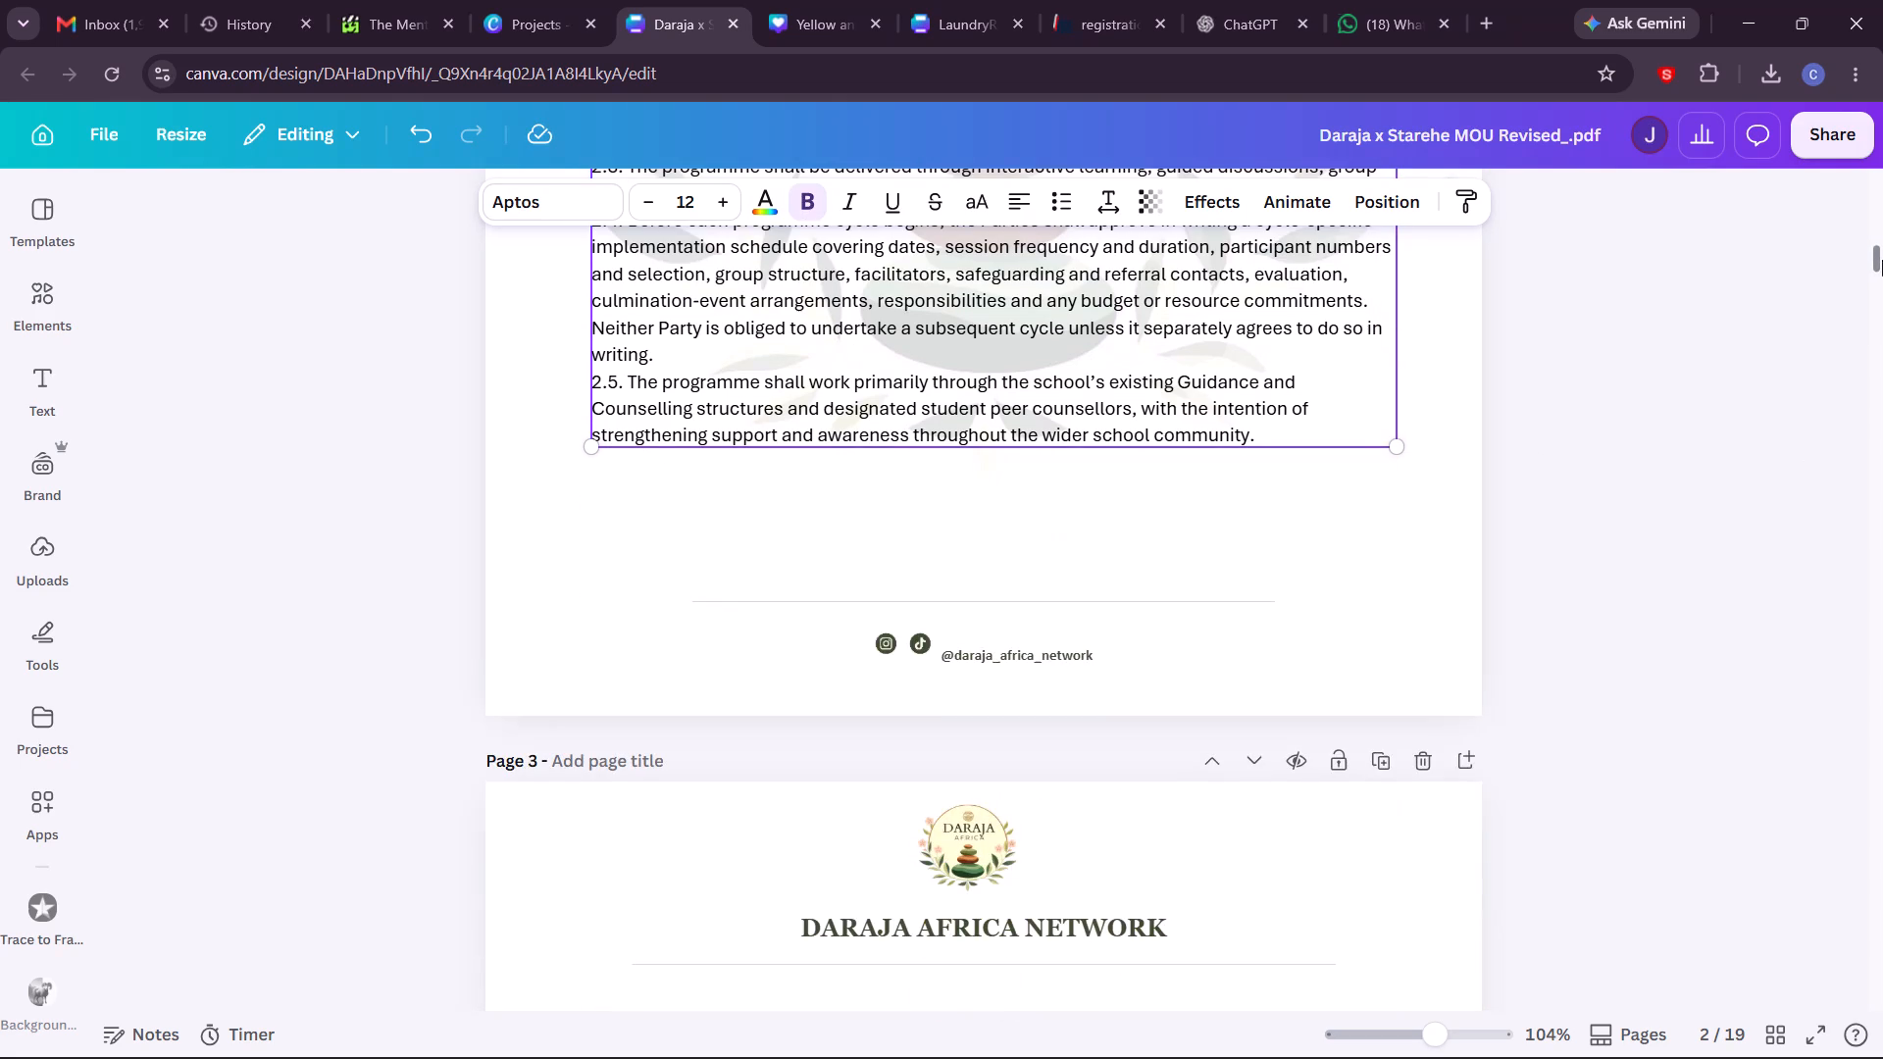
pyautogui.moveTo(1882, 260); pyautogui.dragTo(1880, 278)
pyautogui.click(845, 488)
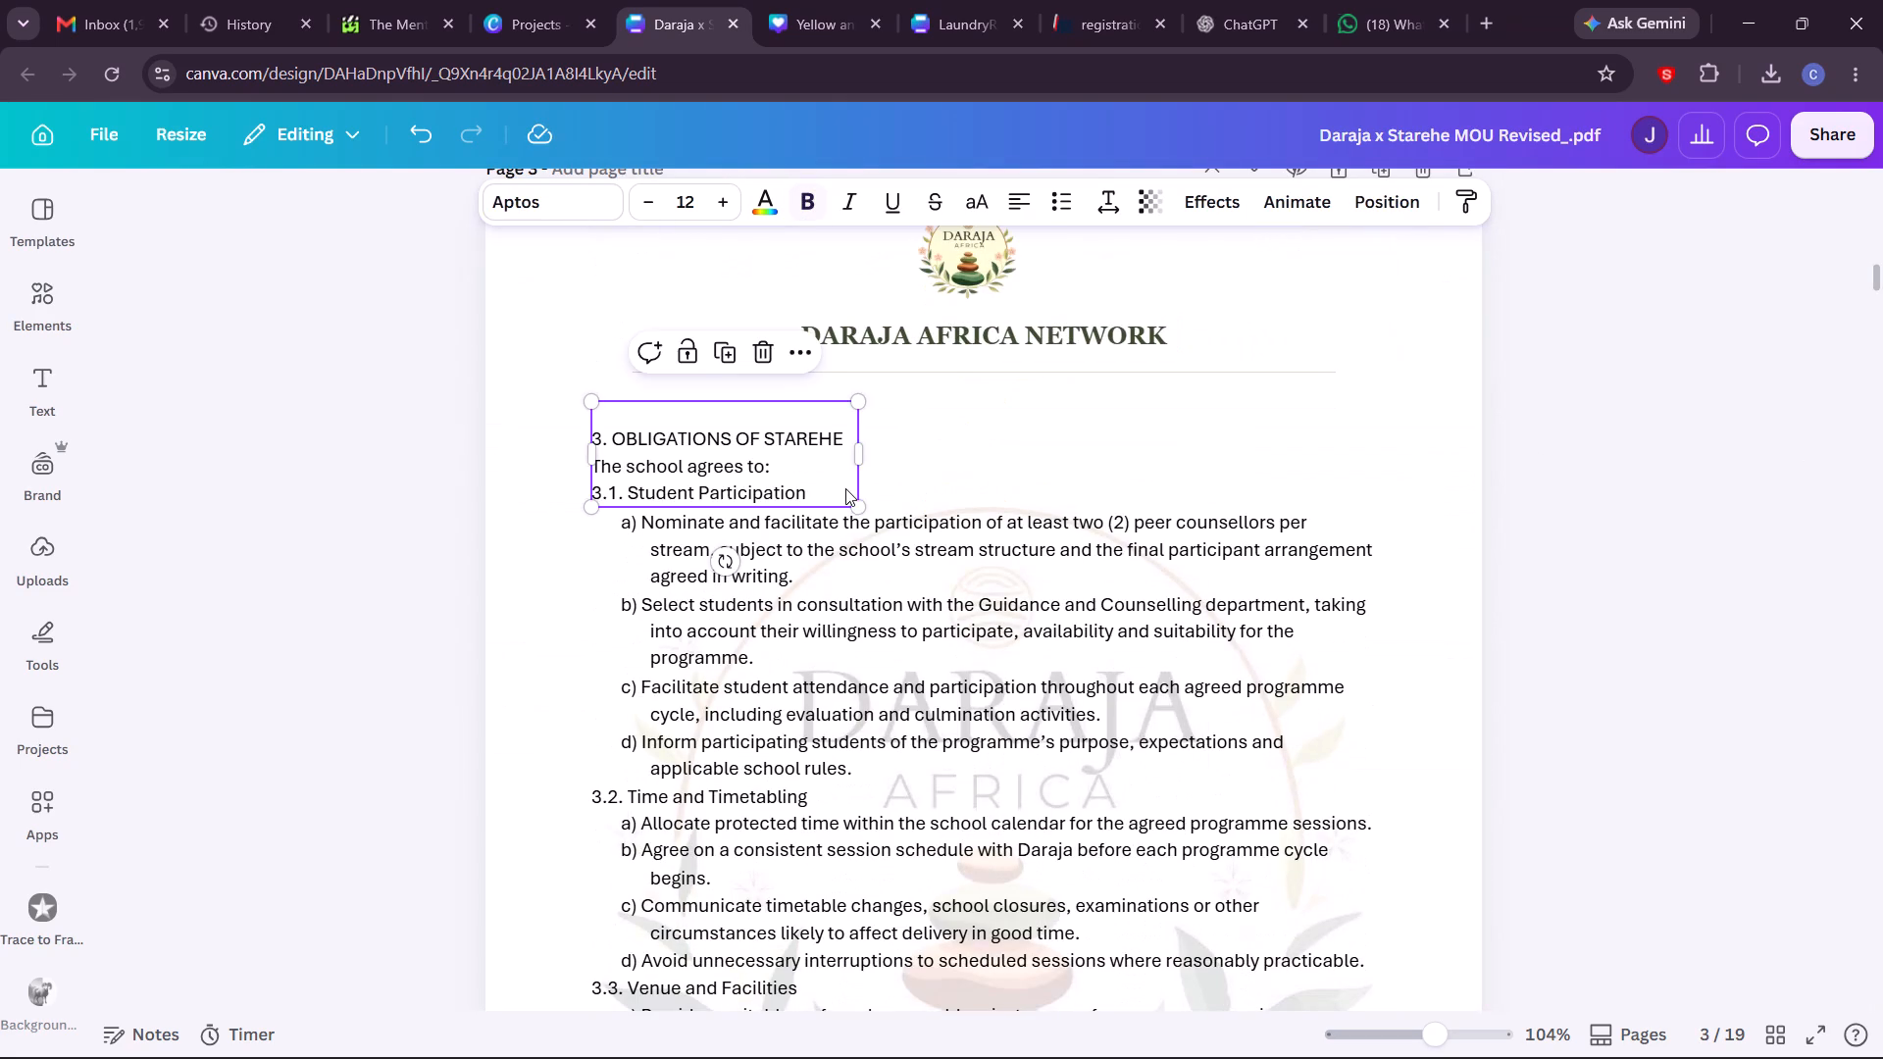
pyautogui.click(843, 435)
pyautogui.click(841, 438)
pyautogui.click(847, 438)
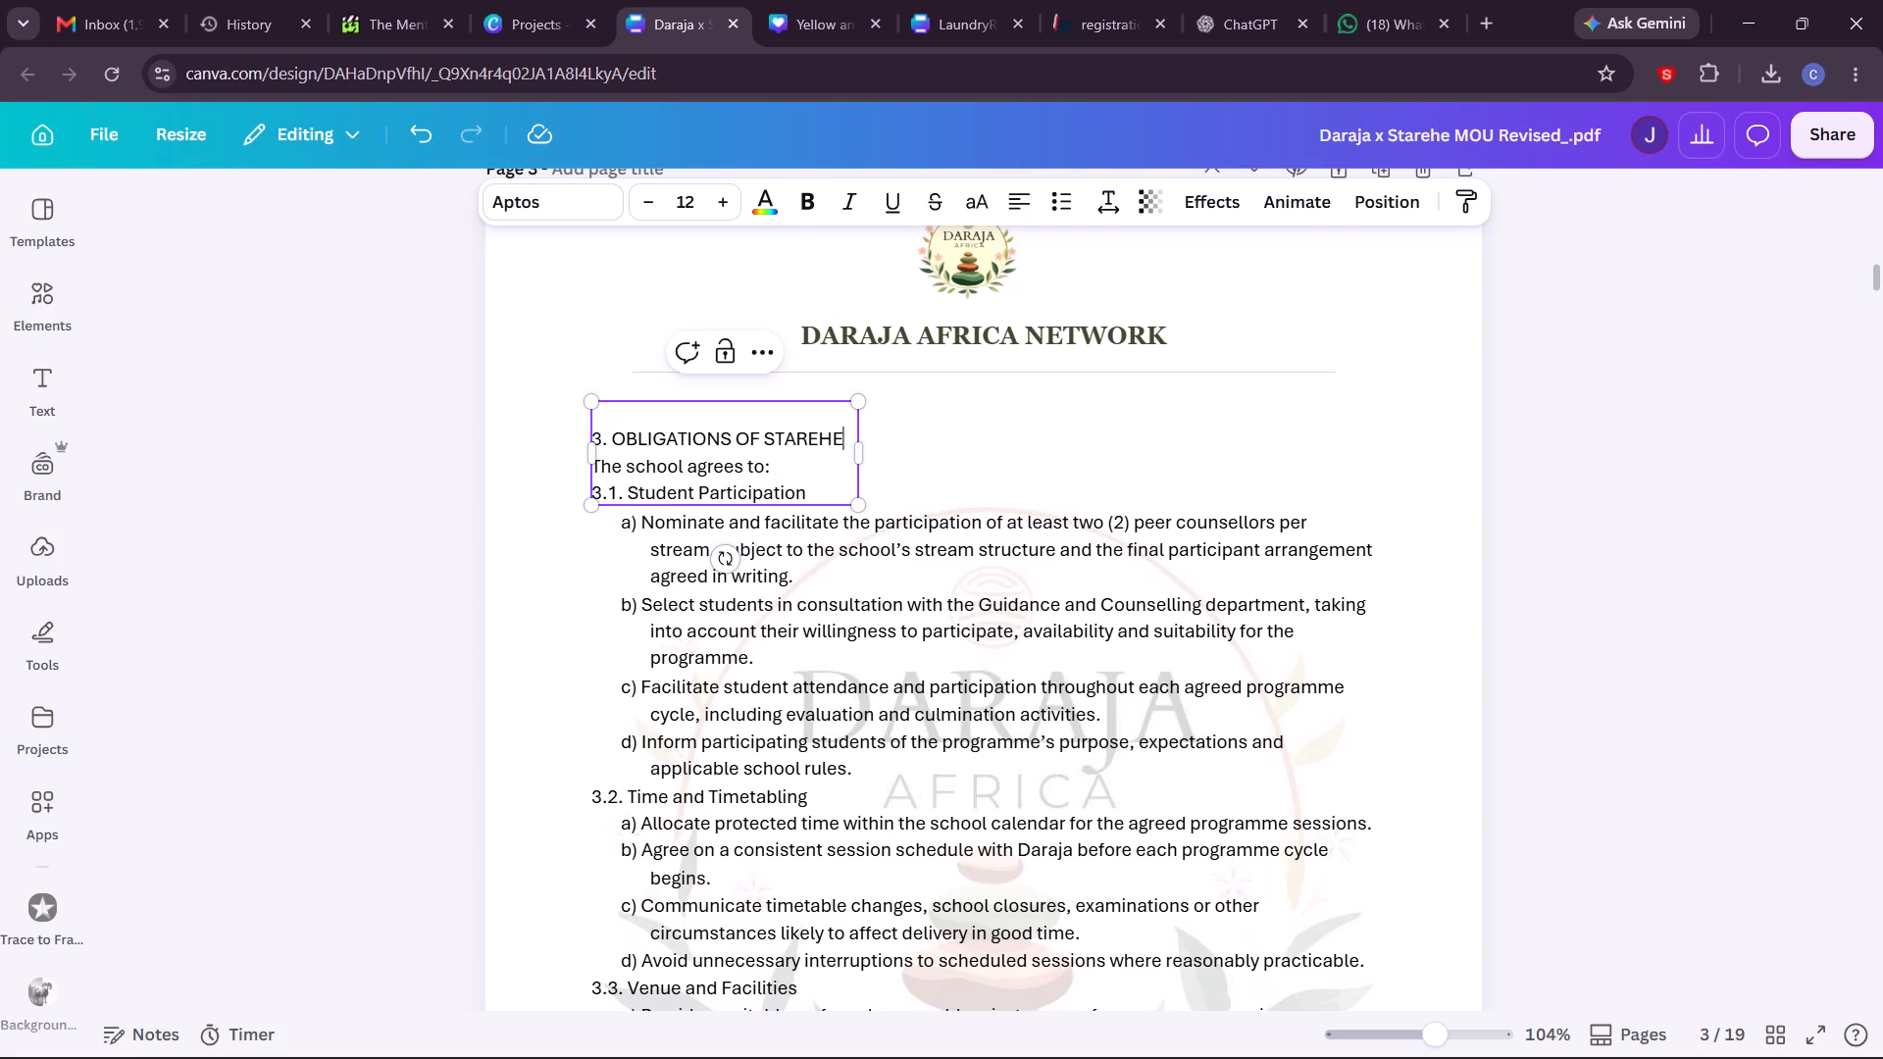
pyautogui.moveTo(847, 438); pyautogui.dragTo(586, 443)
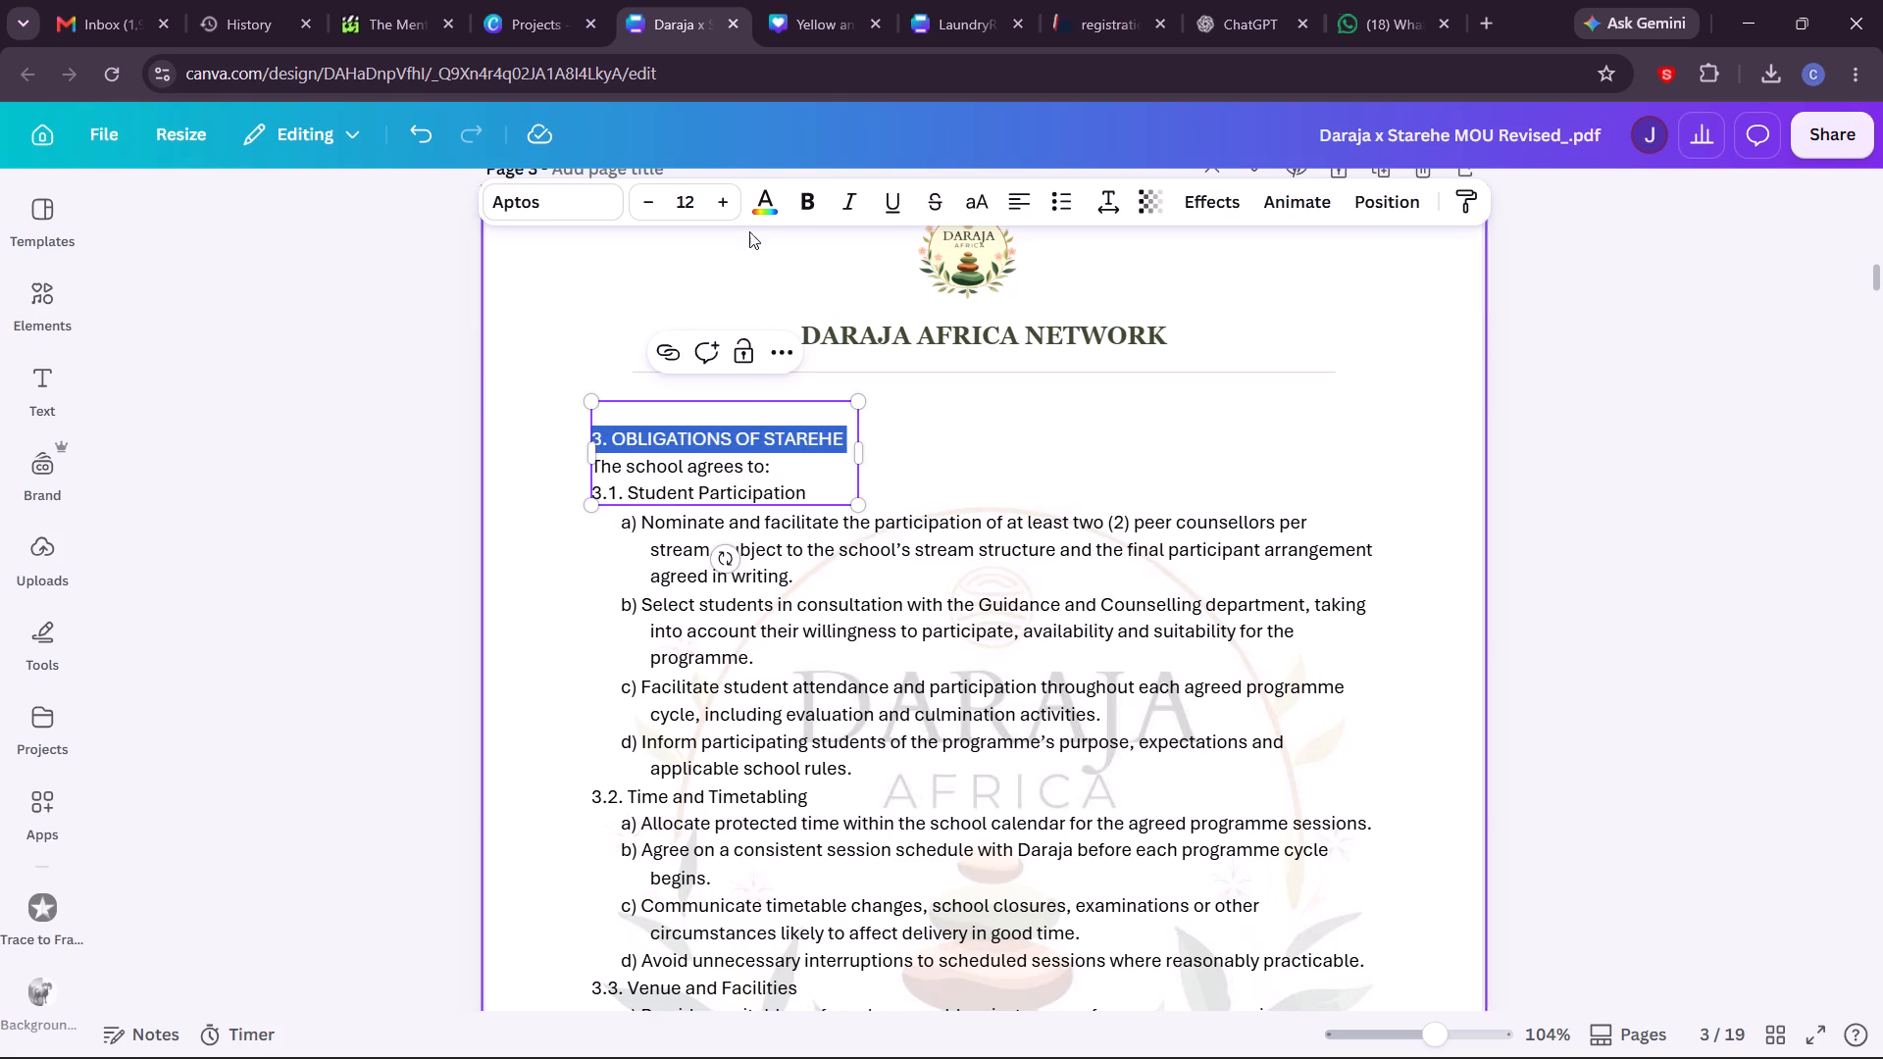
pyautogui.click(806, 197)
pyautogui.click(1113, 445)
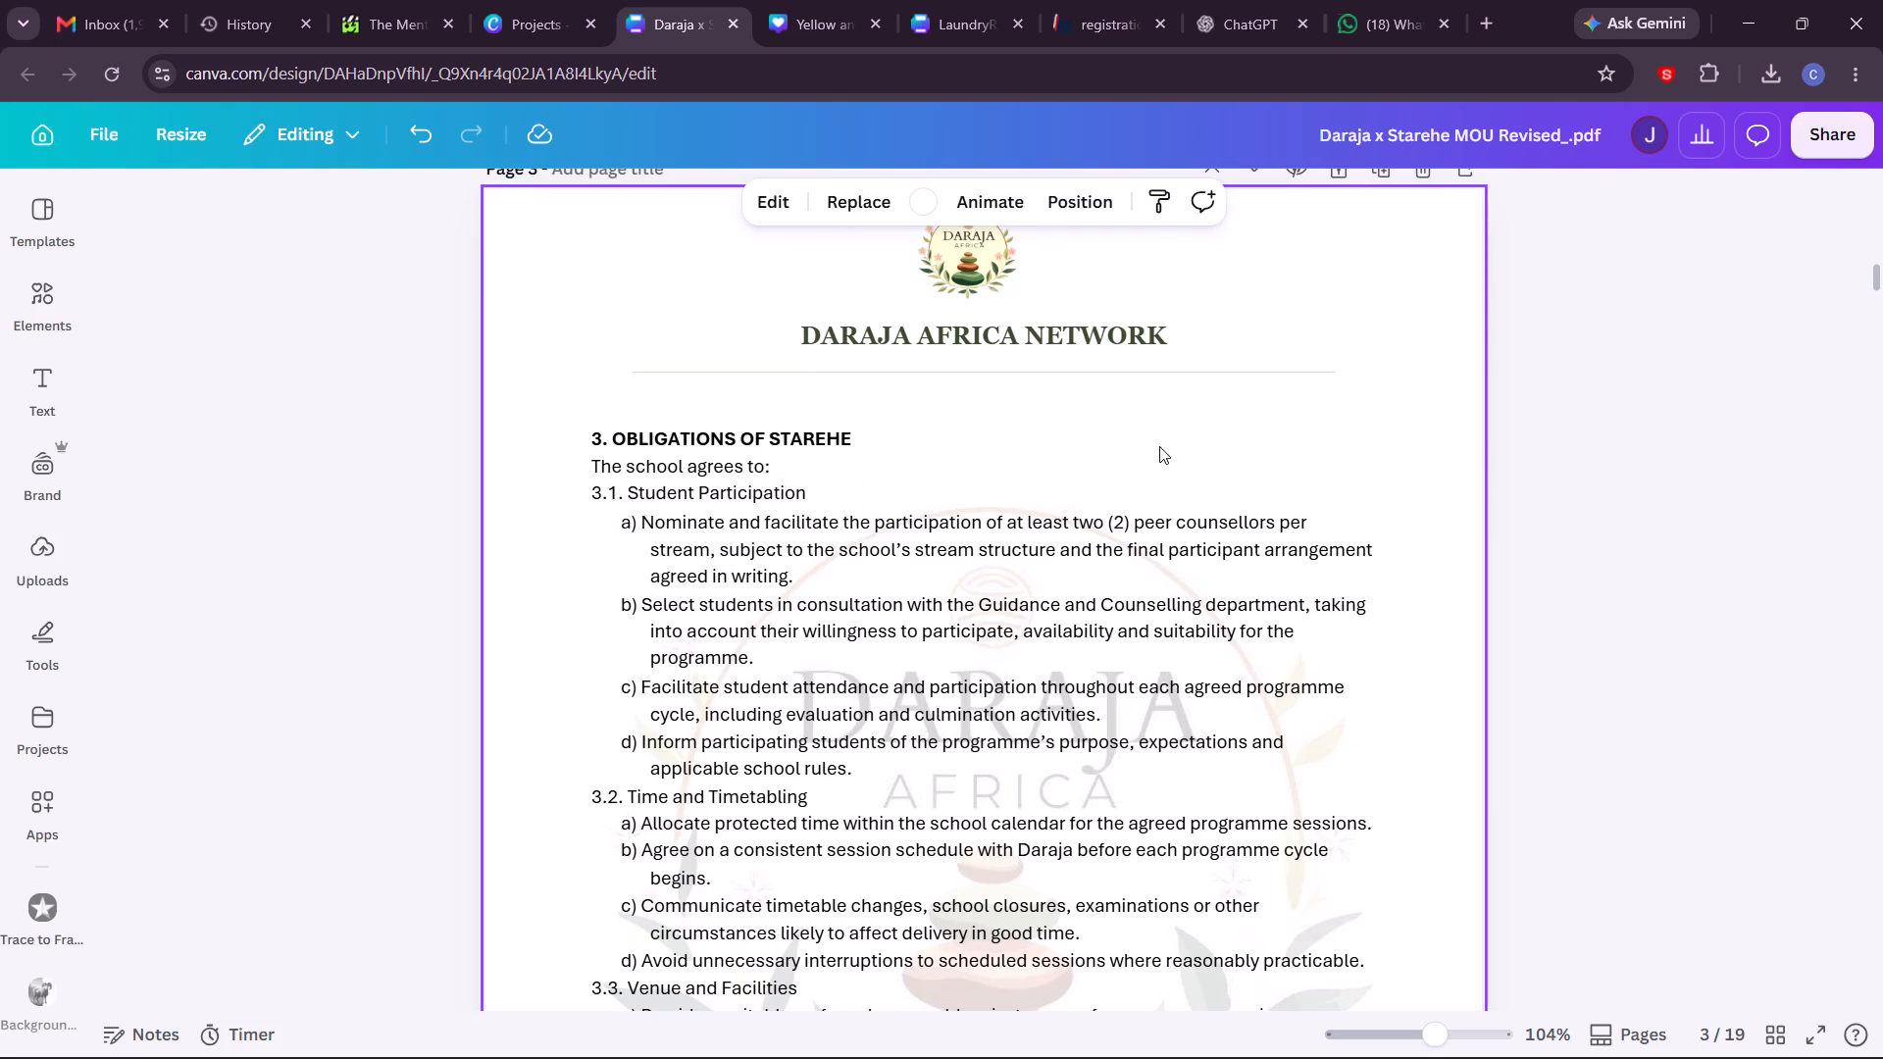
# Bold the section heading "4. OBLIGATIONS OF DARAJA AFRICA NETWORK" on page 4, including its number.
pyautogui.moveTo(1877, 279); pyautogui.dragTo(1877, 281)
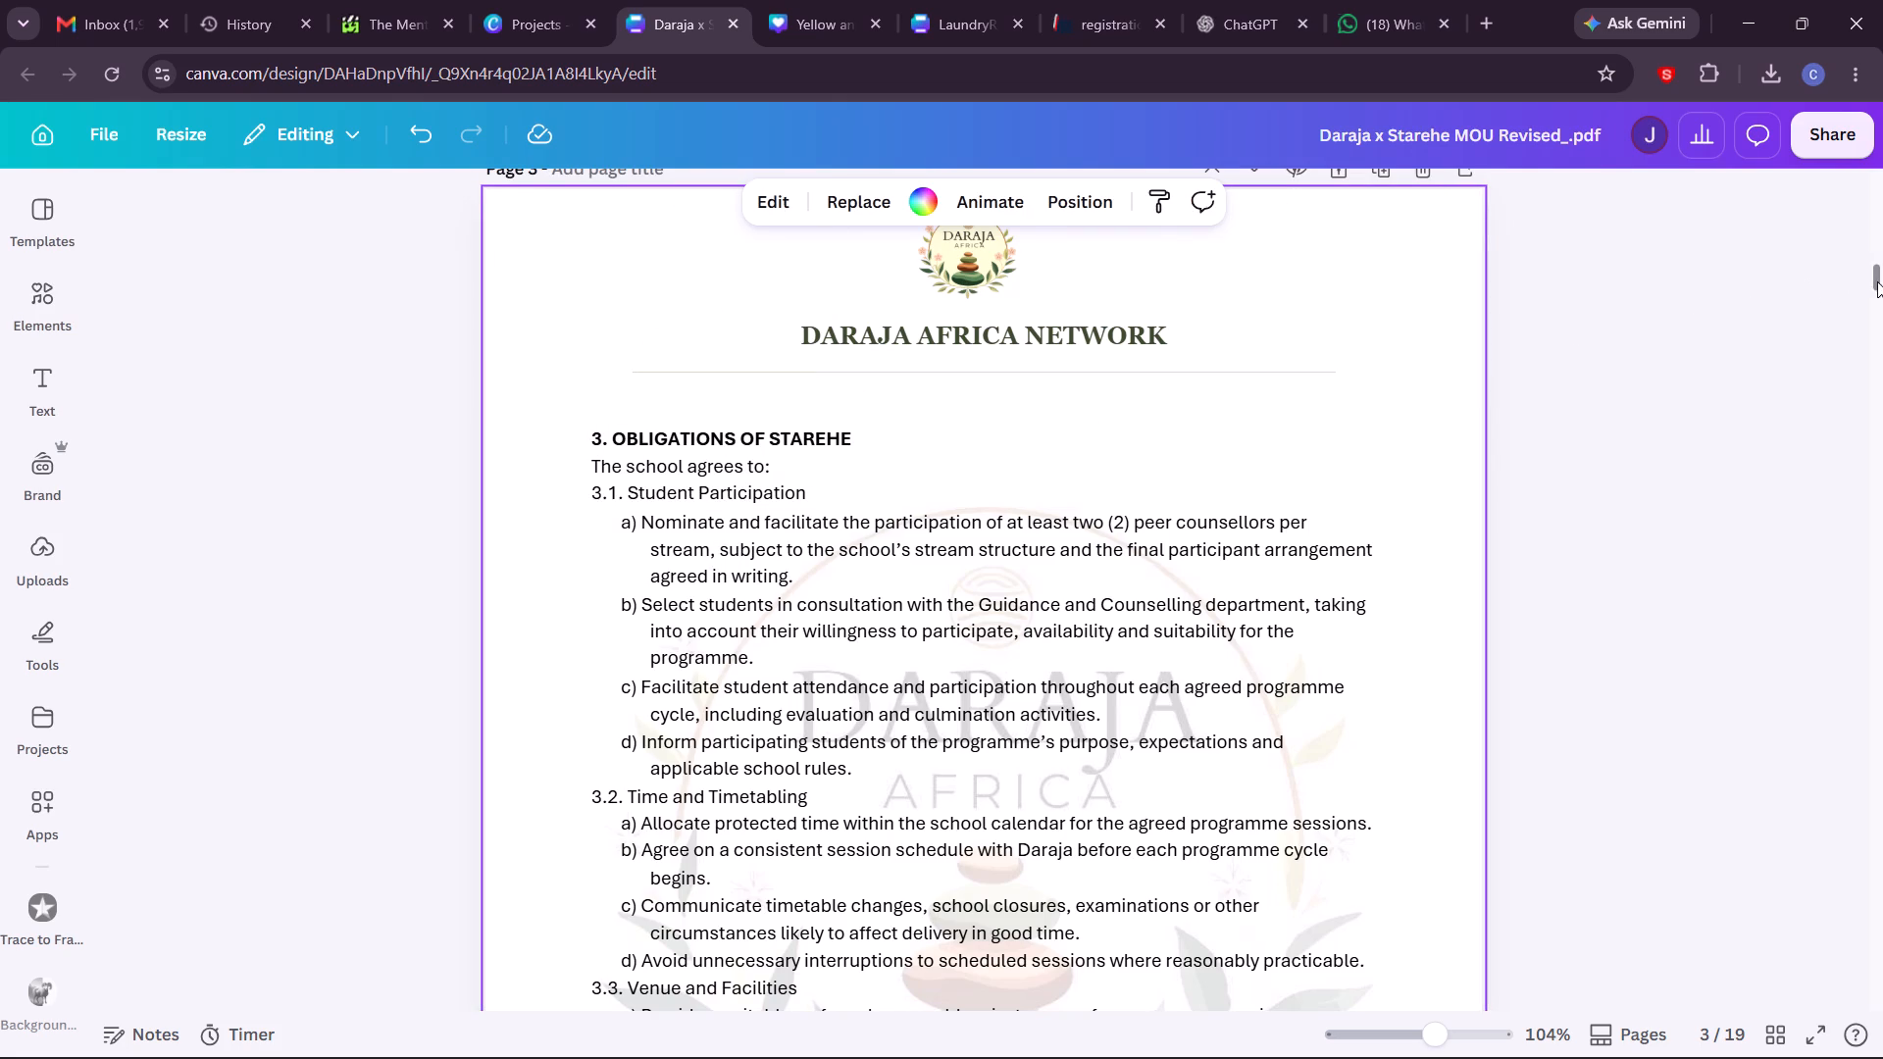
pyautogui.moveTo(1877, 281); pyautogui.dragTo(1882, 324)
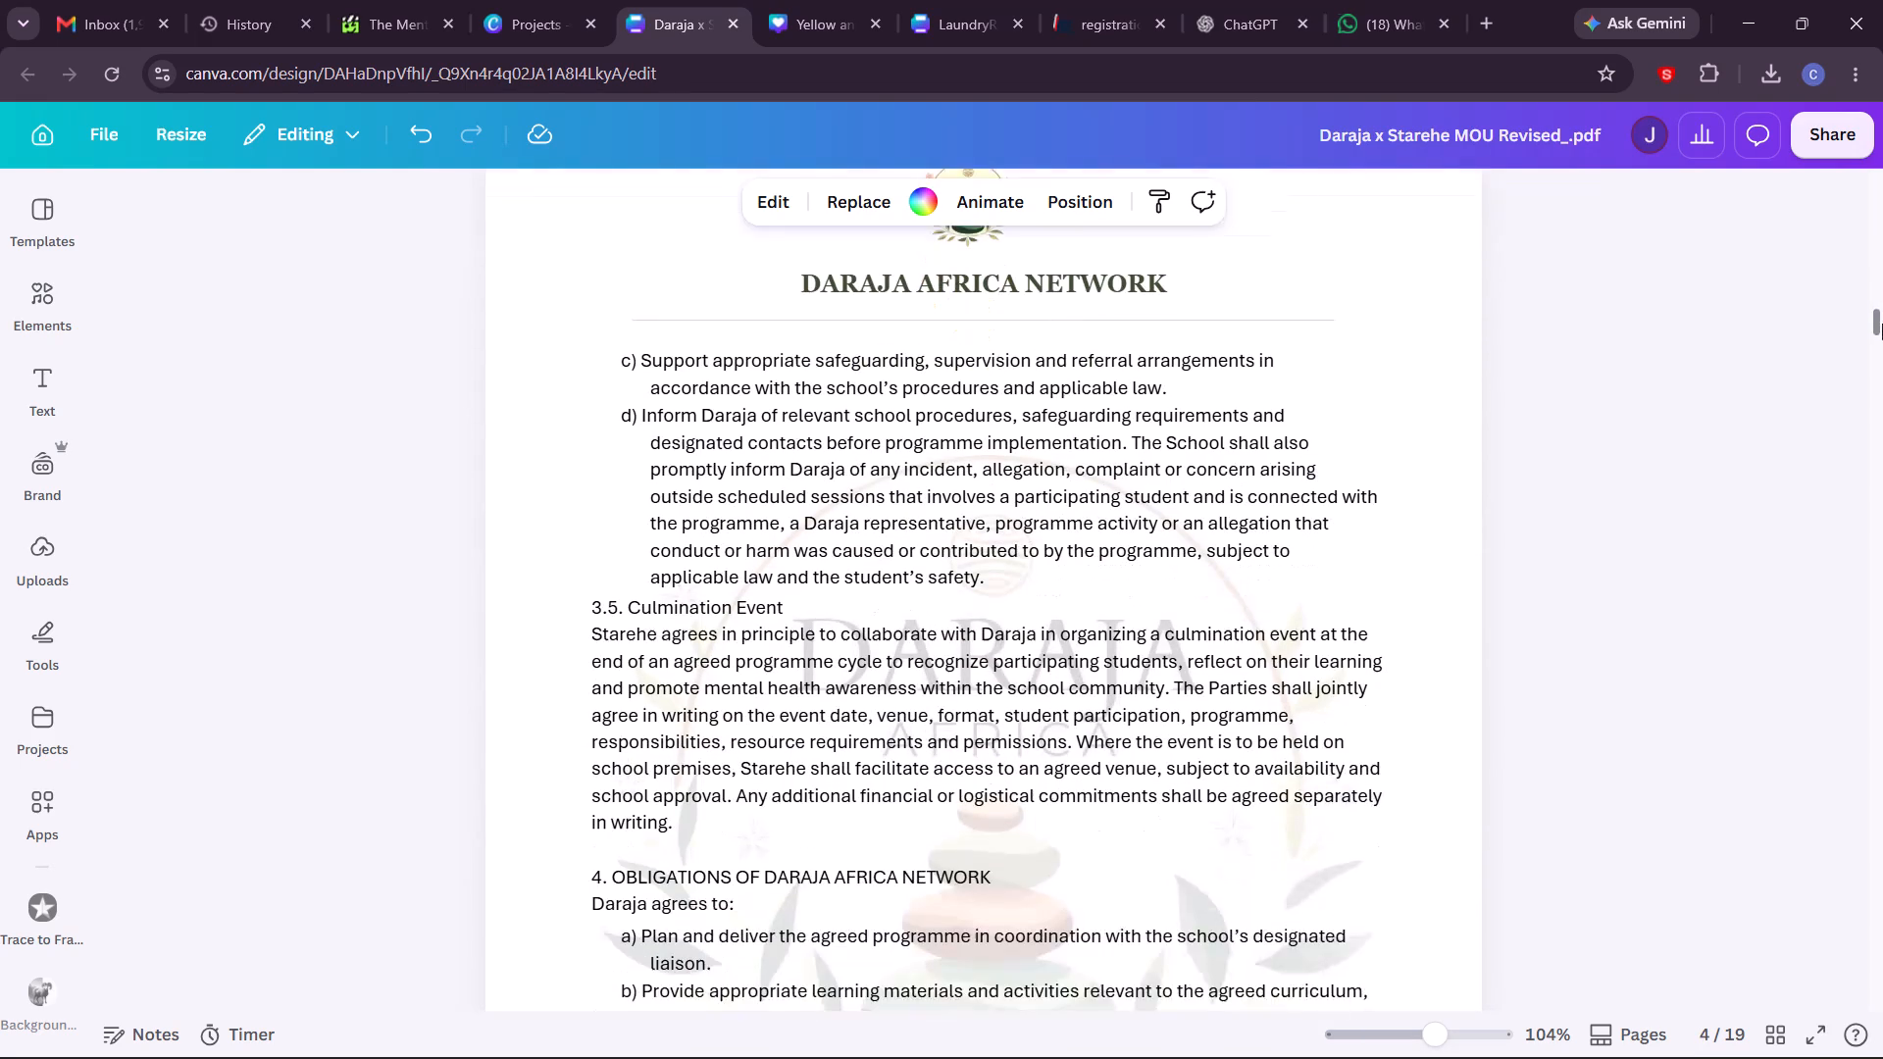
pyautogui.moveTo(1882, 324); pyautogui.dragTo(1882, 338)
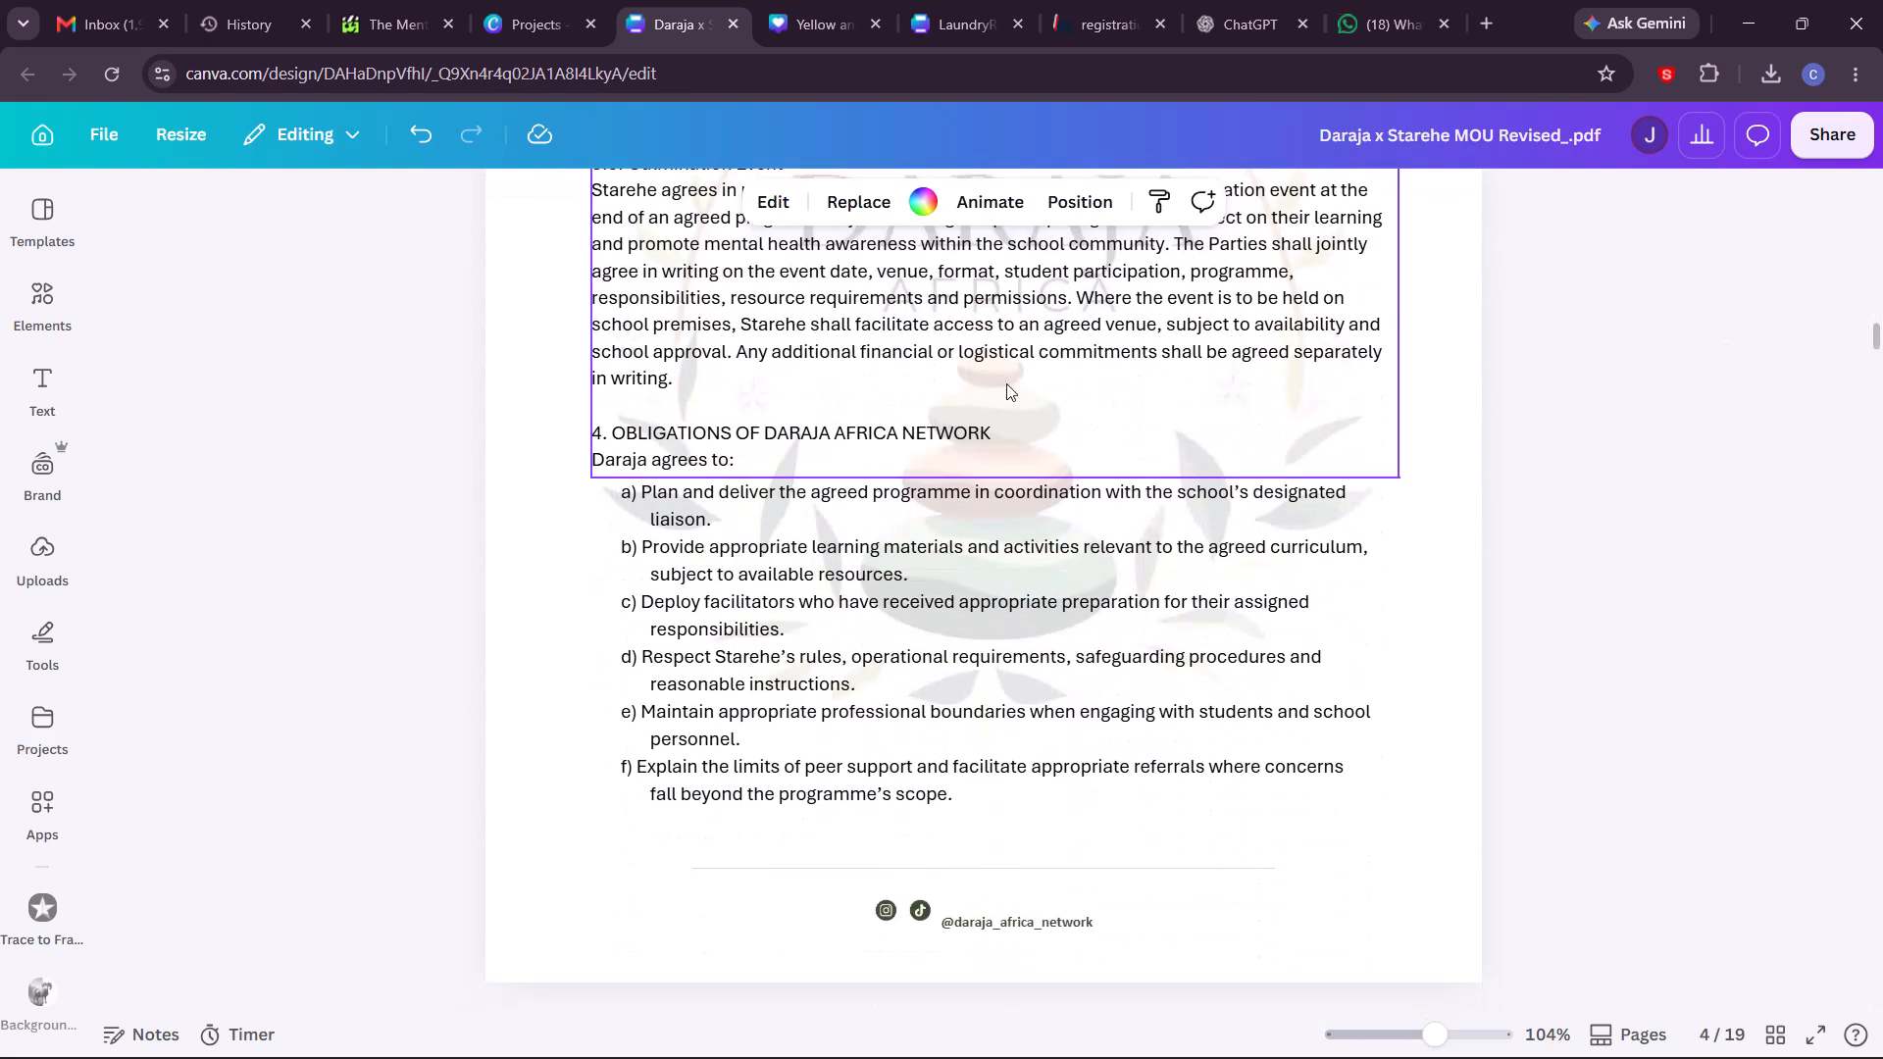
pyautogui.click(961, 451)
pyautogui.click(1015, 436)
pyautogui.click(1000, 457)
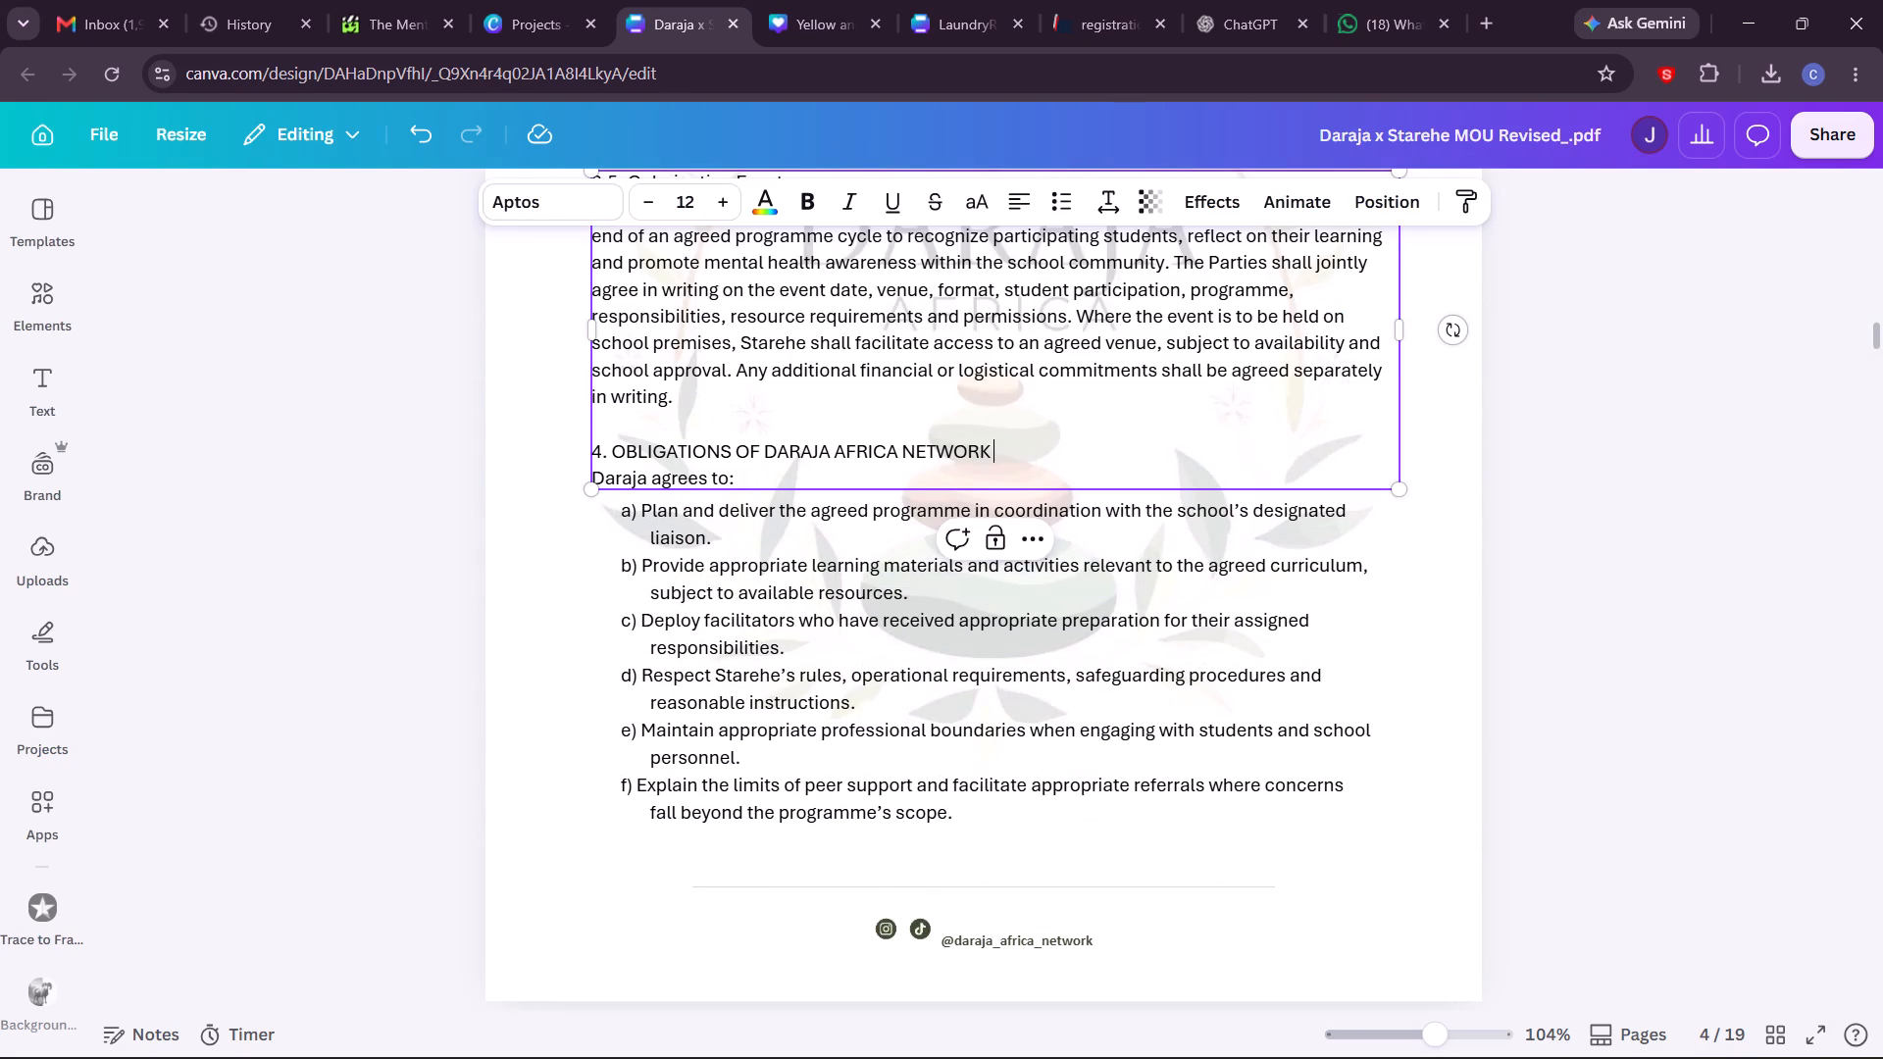
pyautogui.moveTo(1001, 453); pyautogui.dragTo(591, 454)
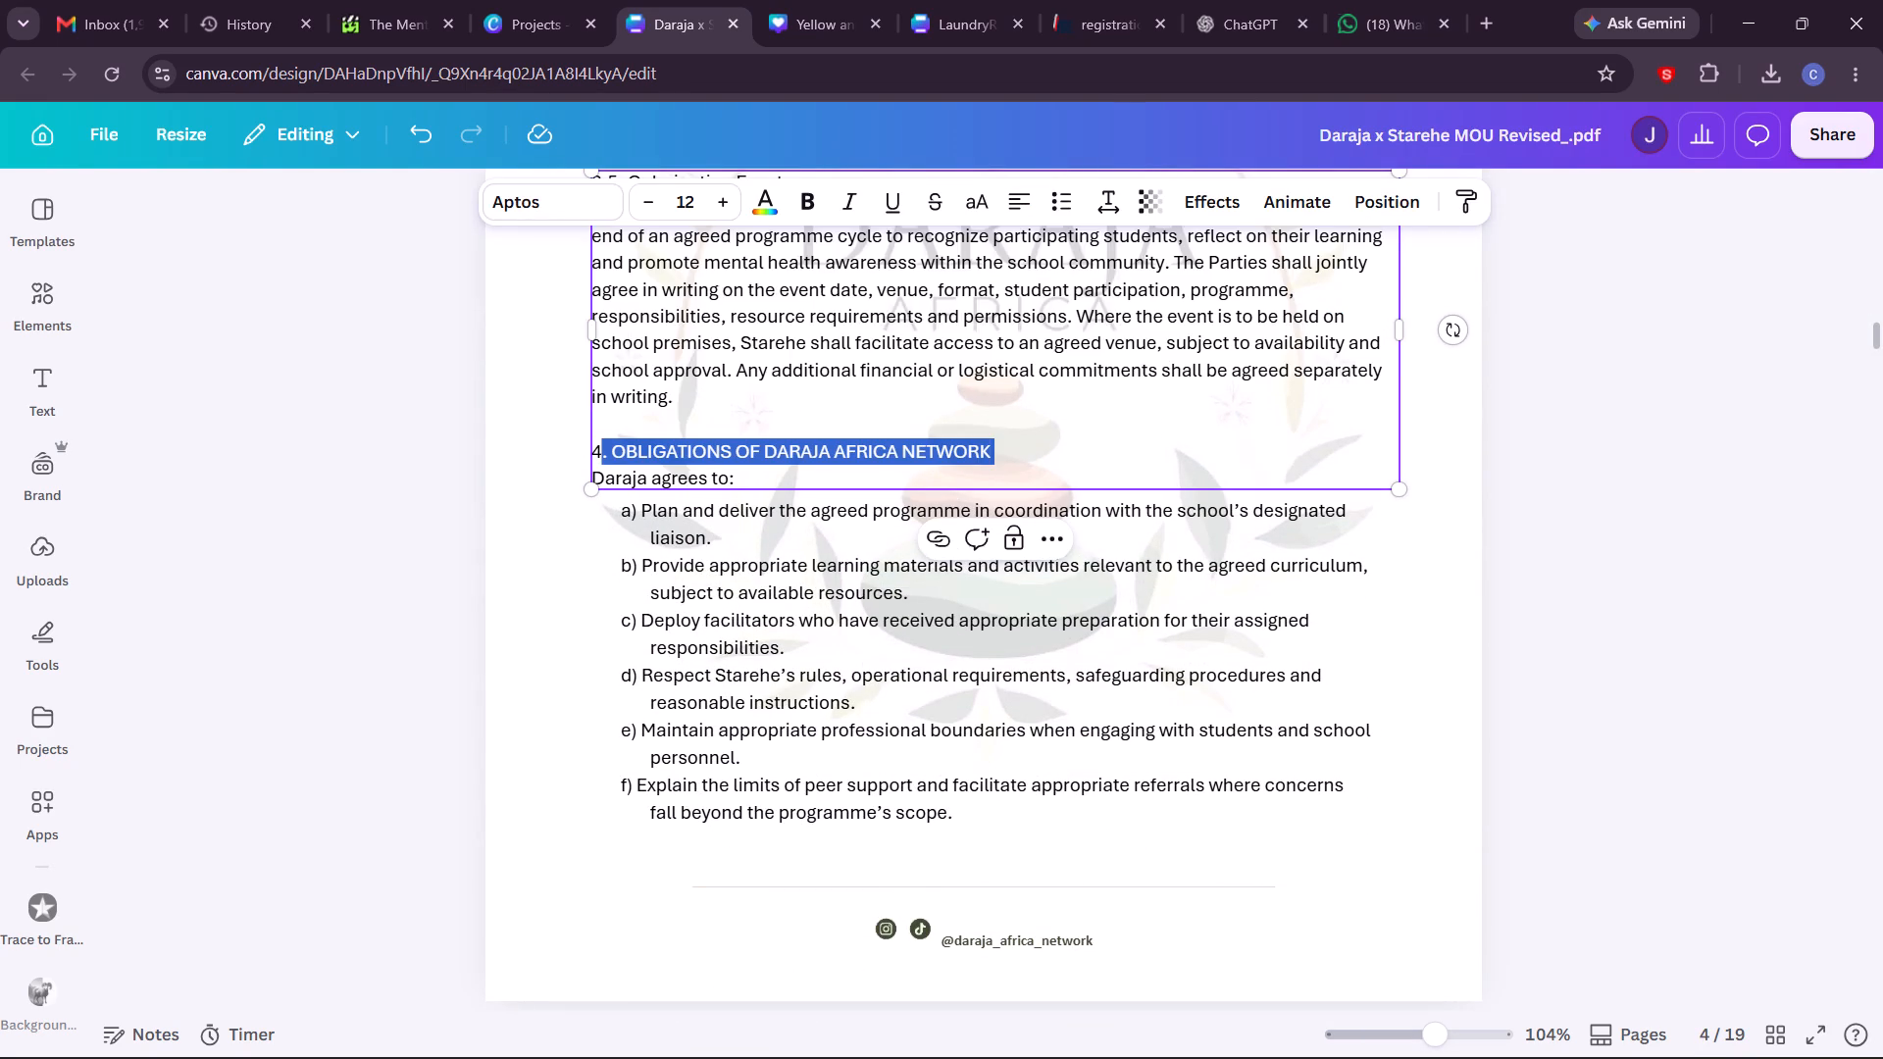
pyautogui.click(1011, 451)
pyautogui.moveTo(1003, 450); pyautogui.dragTo(832, 451)
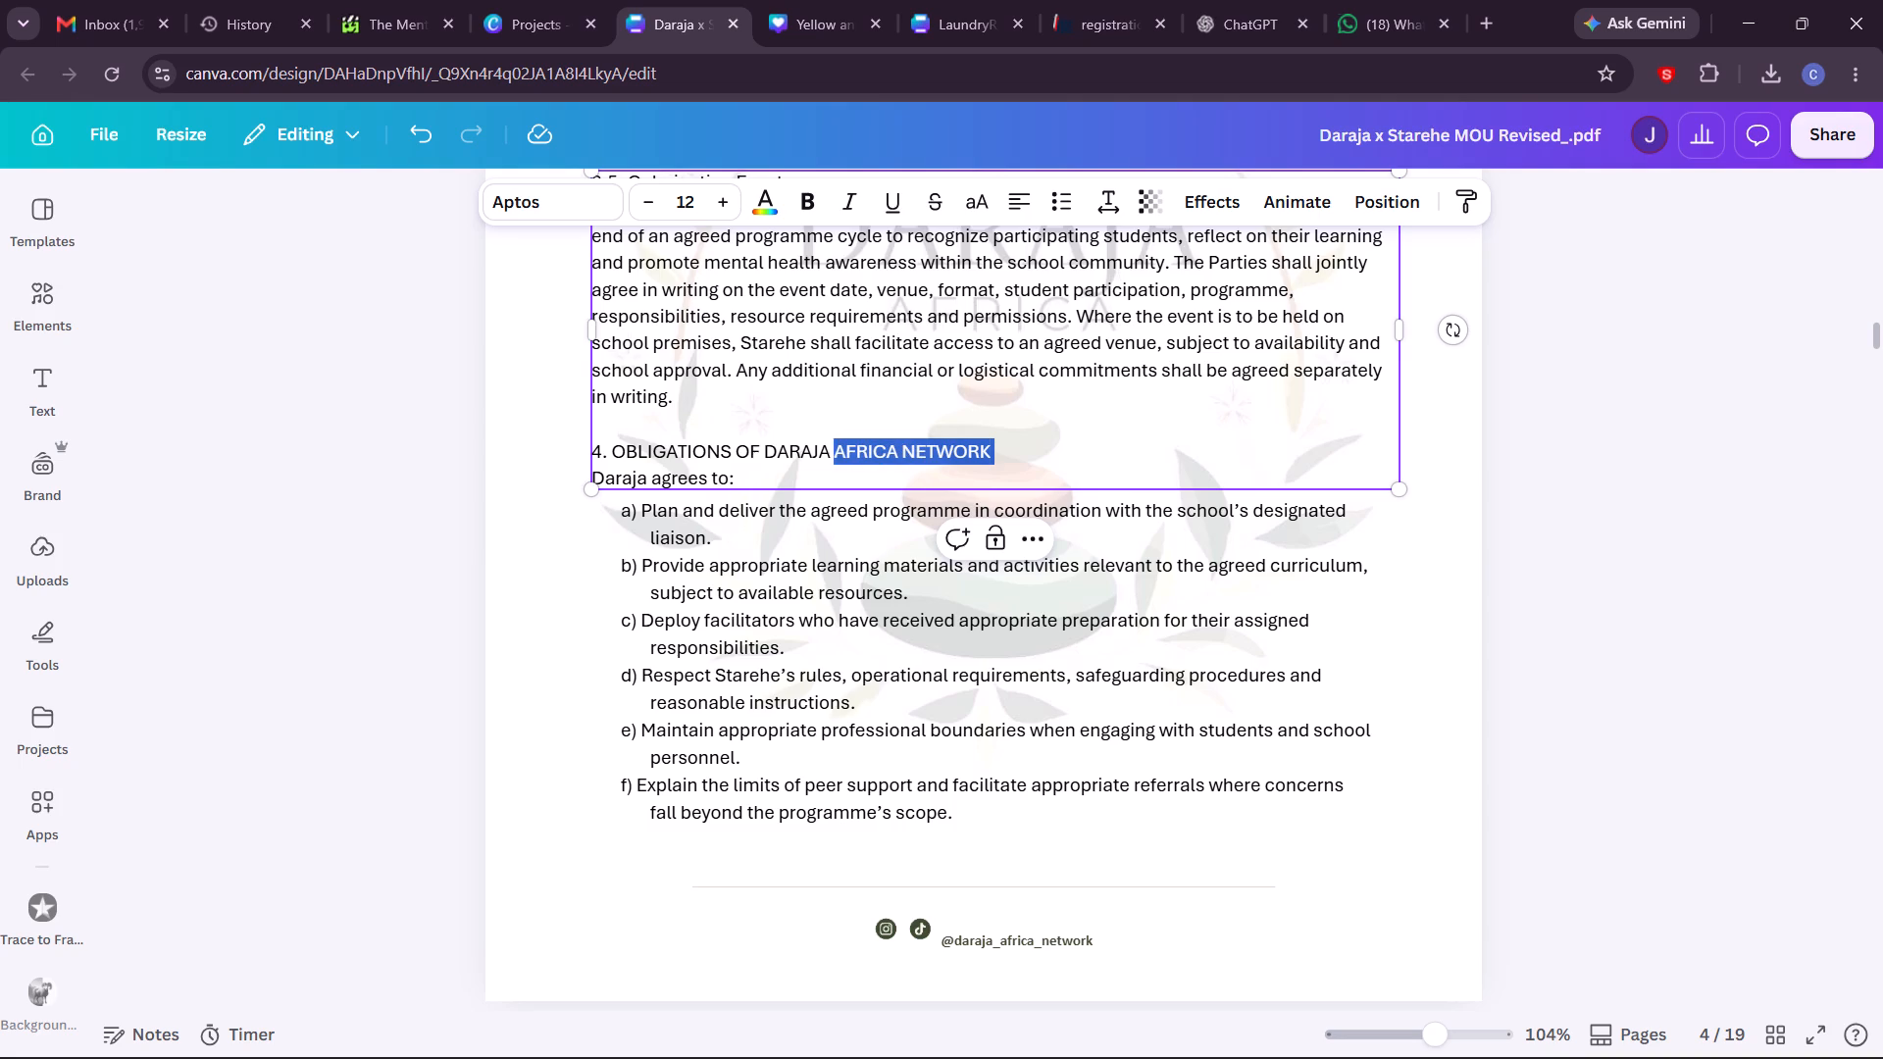
pyautogui.moveTo(832, 451); pyautogui.dragTo(580, 453)
pyautogui.click(808, 207)
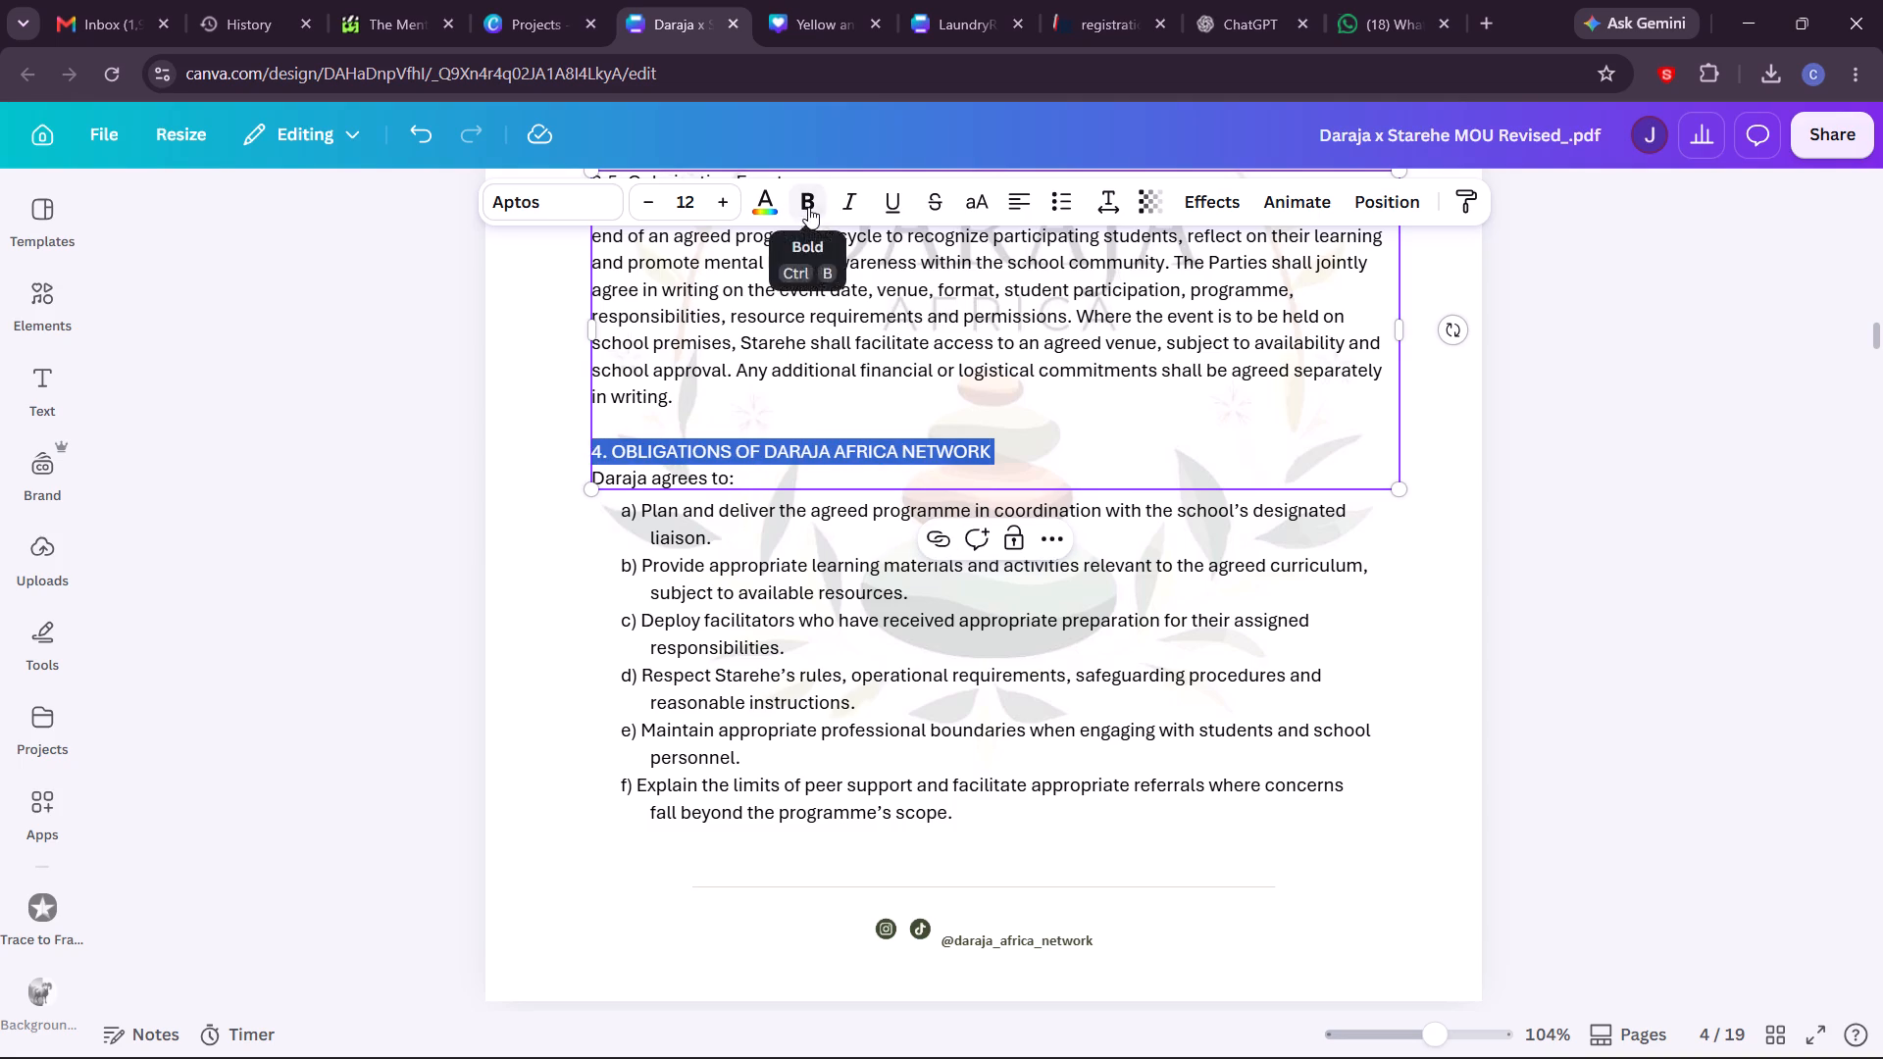
# Bold the section heading "5. SAFEGUARDING AND STUDENT WELLBEING" on page 5, including its number.
pyautogui.moveTo(1873, 333); pyautogui.dragTo(1877, 340)
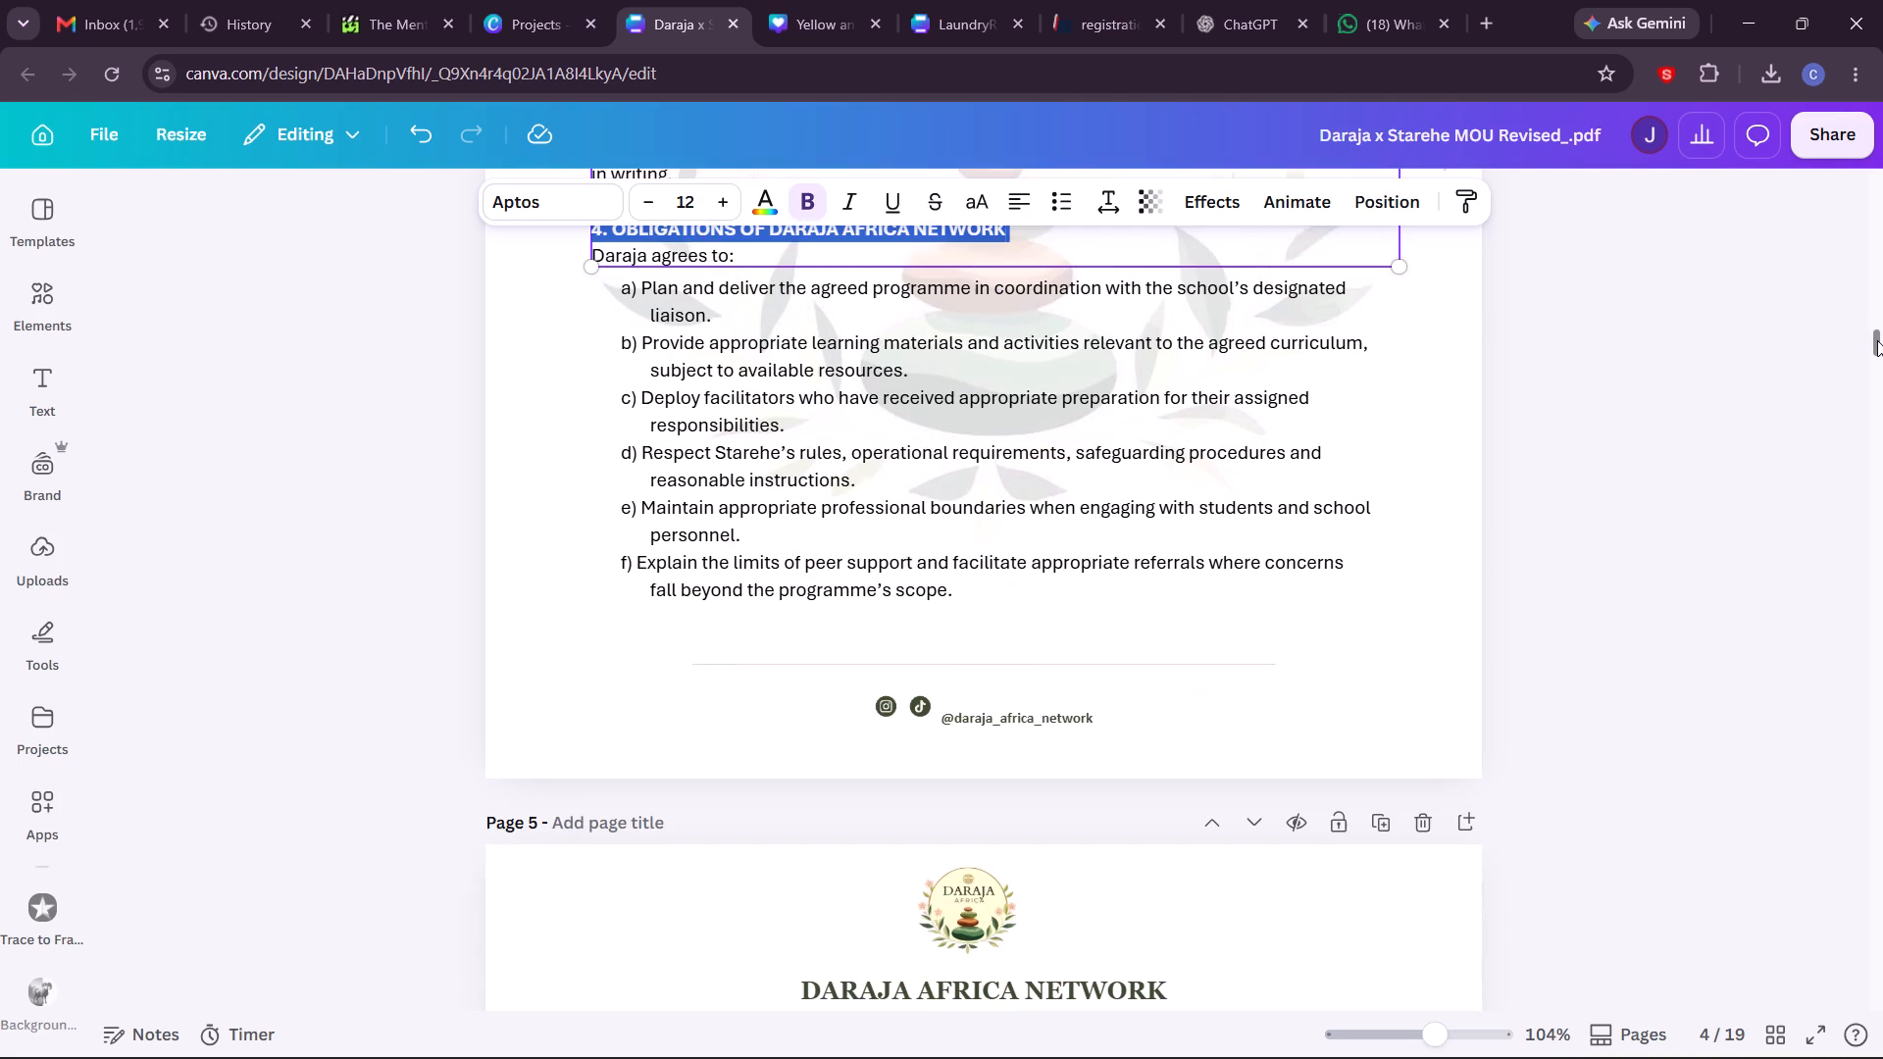
pyautogui.moveTo(1877, 340); pyautogui.dragTo(1882, 373)
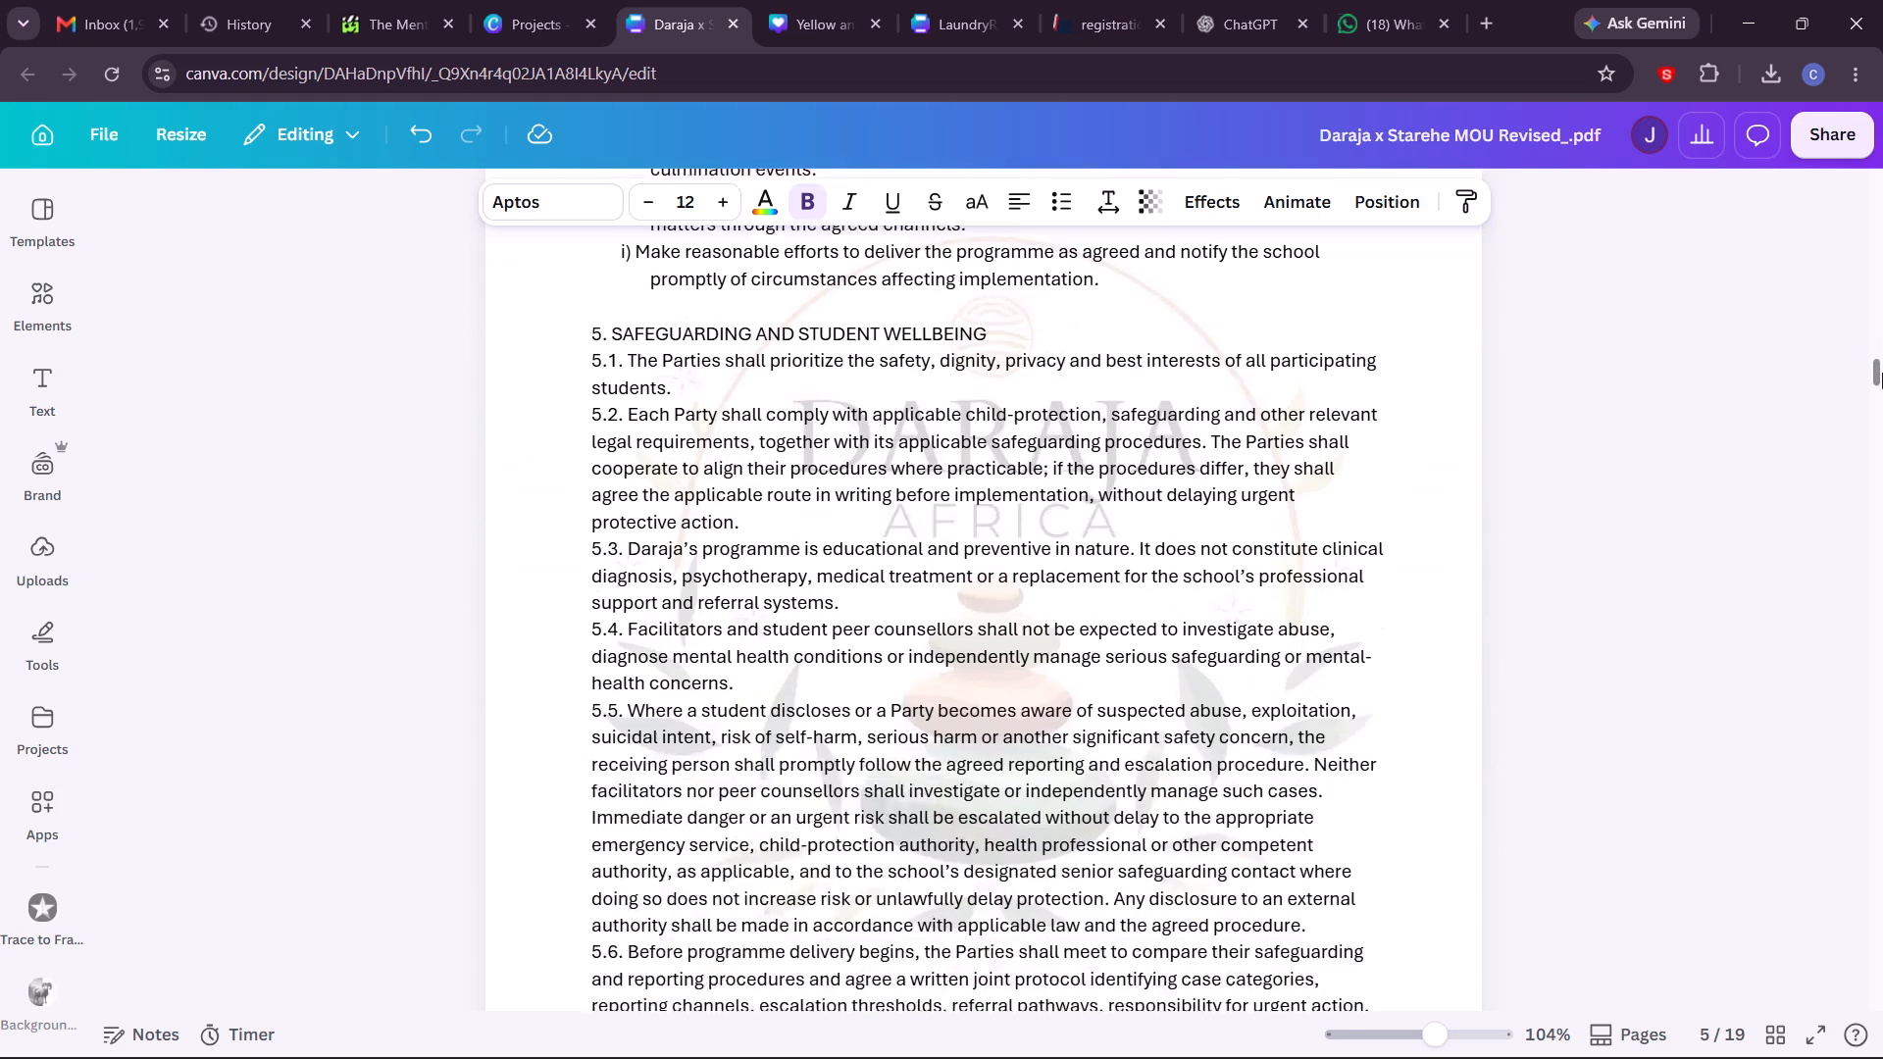
pyautogui.moveTo(1882, 373); pyautogui.dragTo(1875, 372)
pyautogui.click(952, 379)
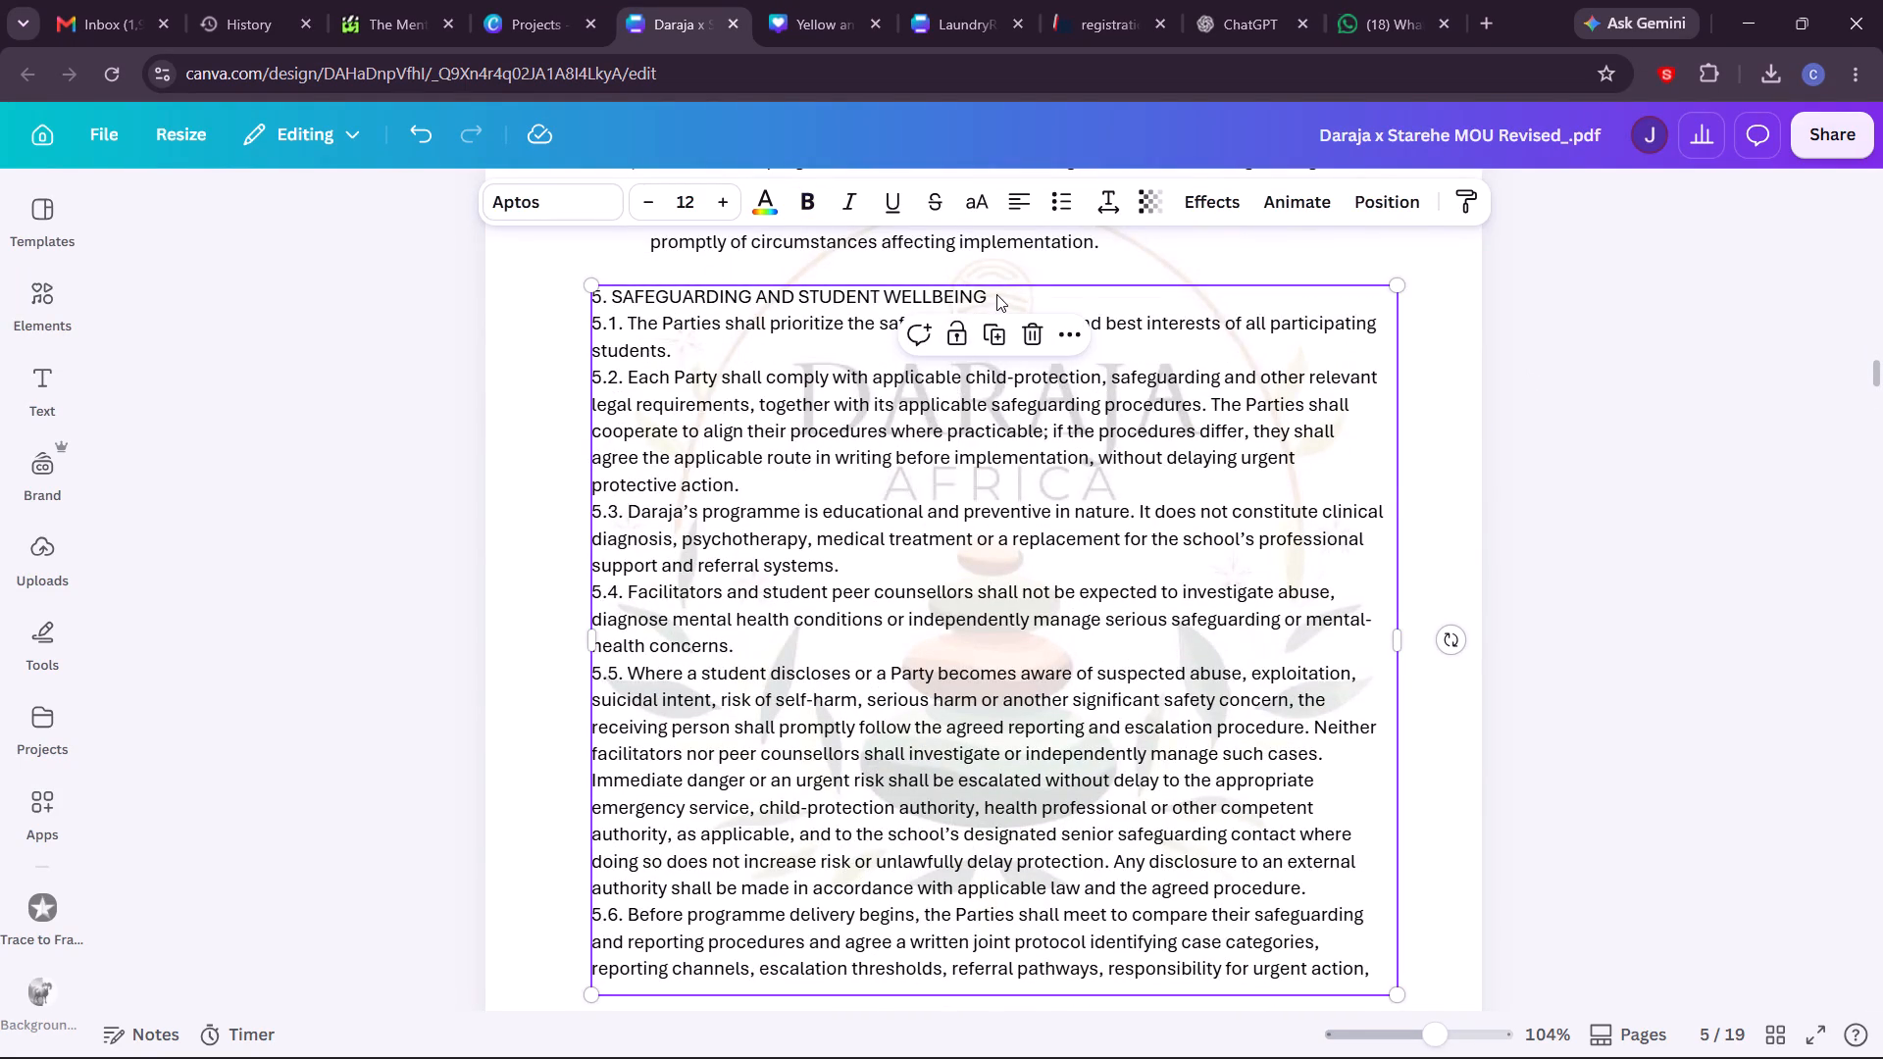
pyautogui.click(996, 294)
pyautogui.click(995, 294)
pyautogui.moveTo(993, 294); pyautogui.dragTo(624, 297)
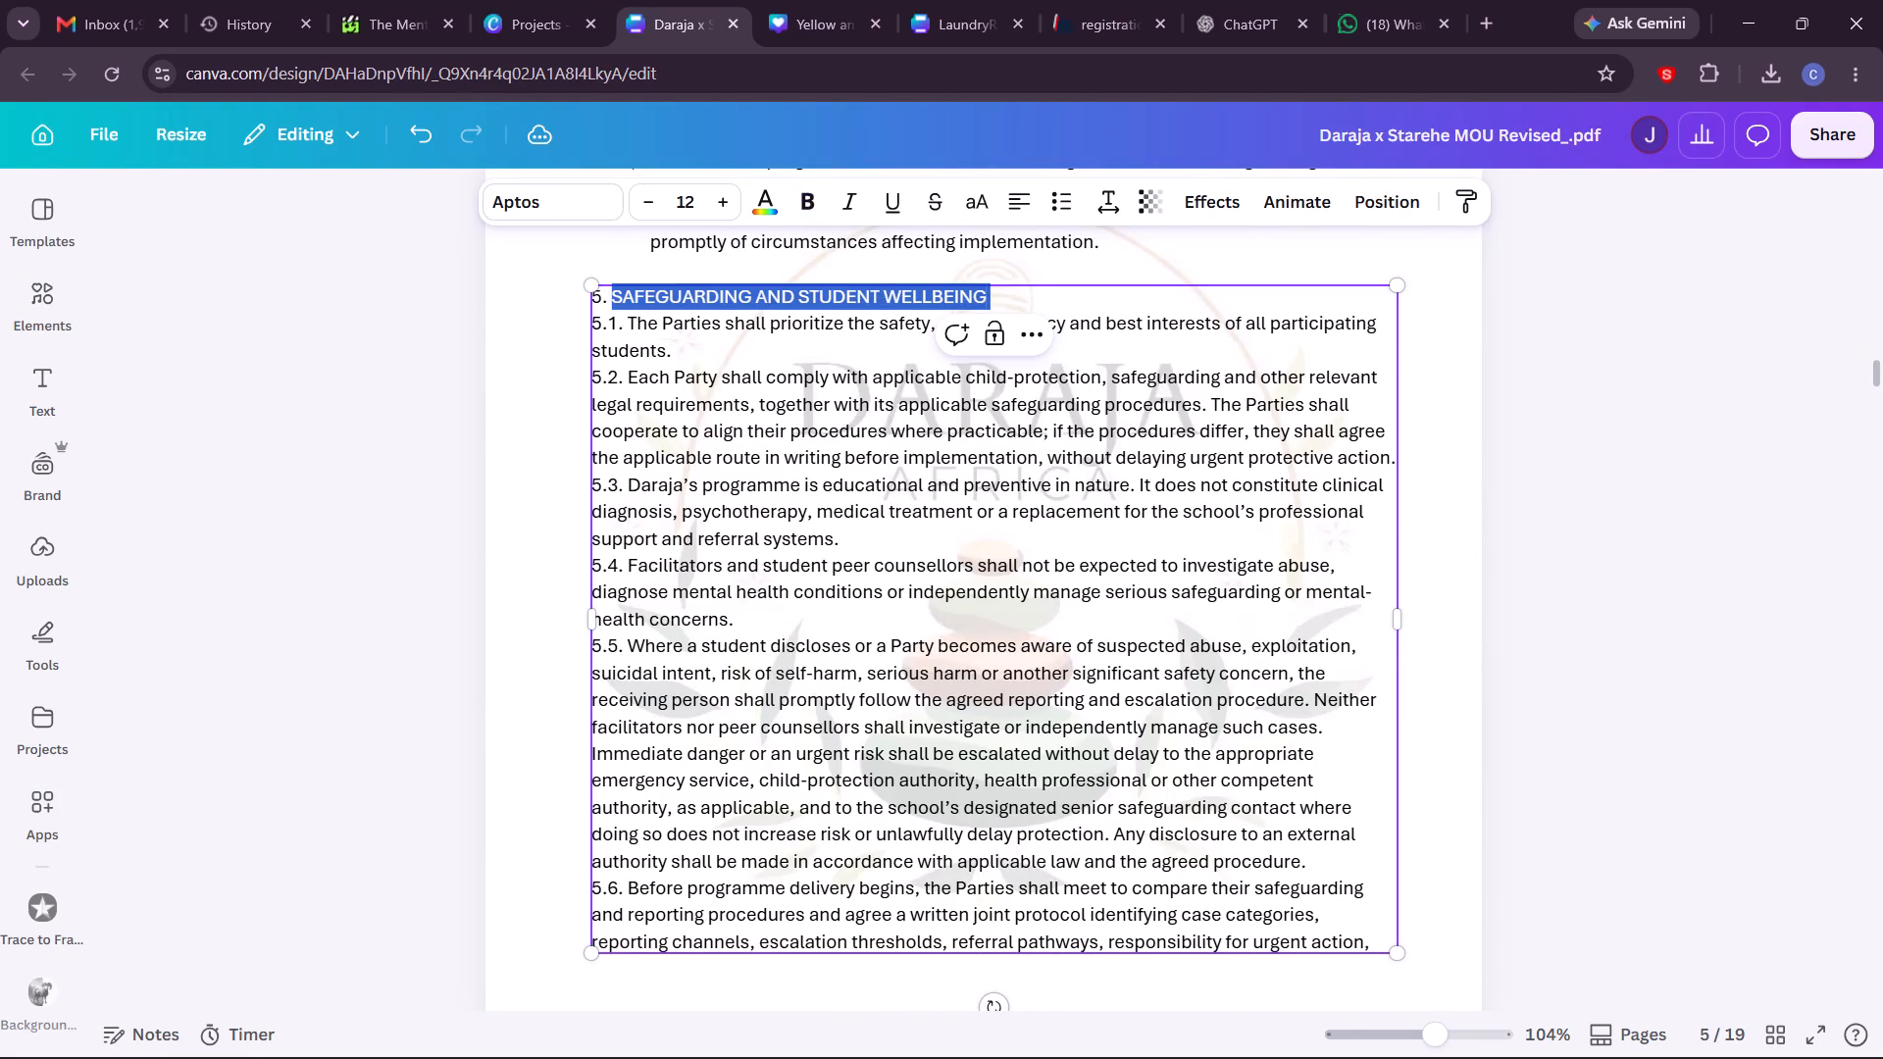
pyautogui.moveTo(624, 297); pyautogui.dragTo(593, 296)
pyautogui.click(807, 205)
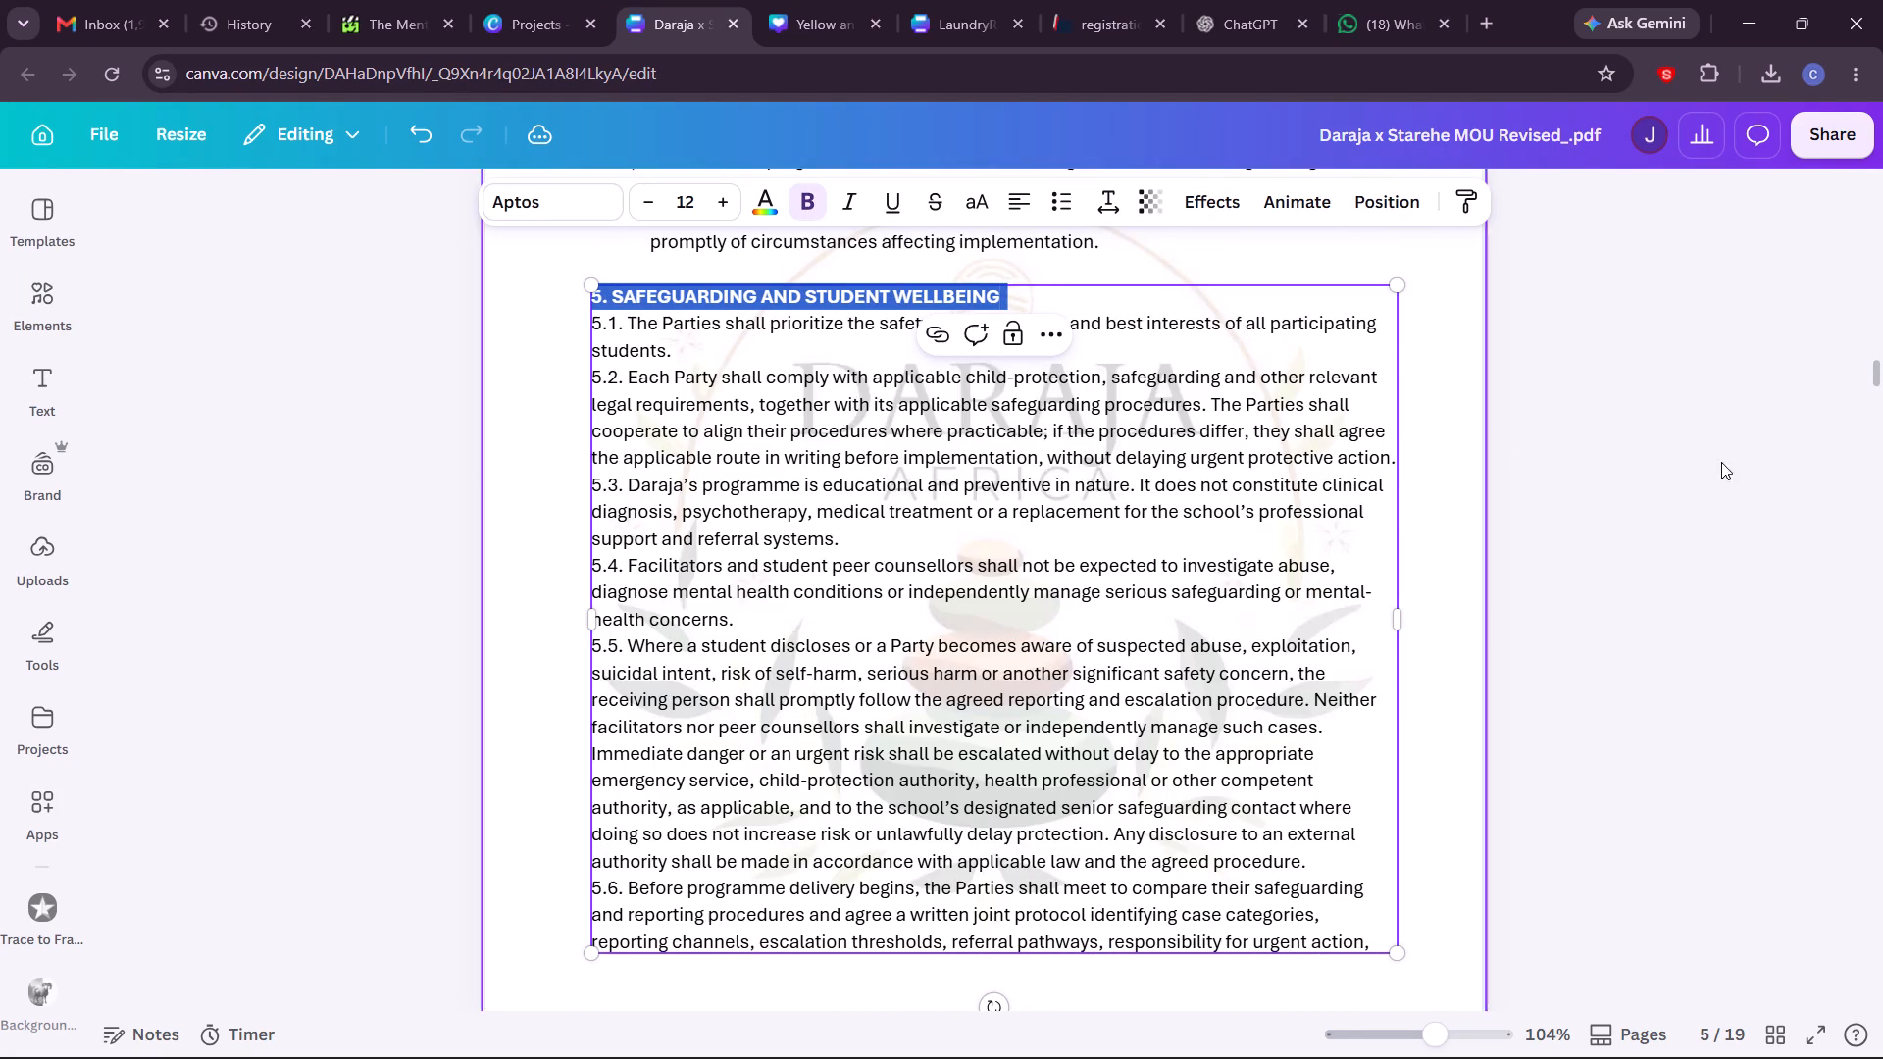
# Bold the section heading "6. CONSENT, CONFIDENTIALITY AND DATA PROTECTION" on page 6, including its number.
pyautogui.moveTo(1882, 376); pyautogui.dragTo(1882, 405)
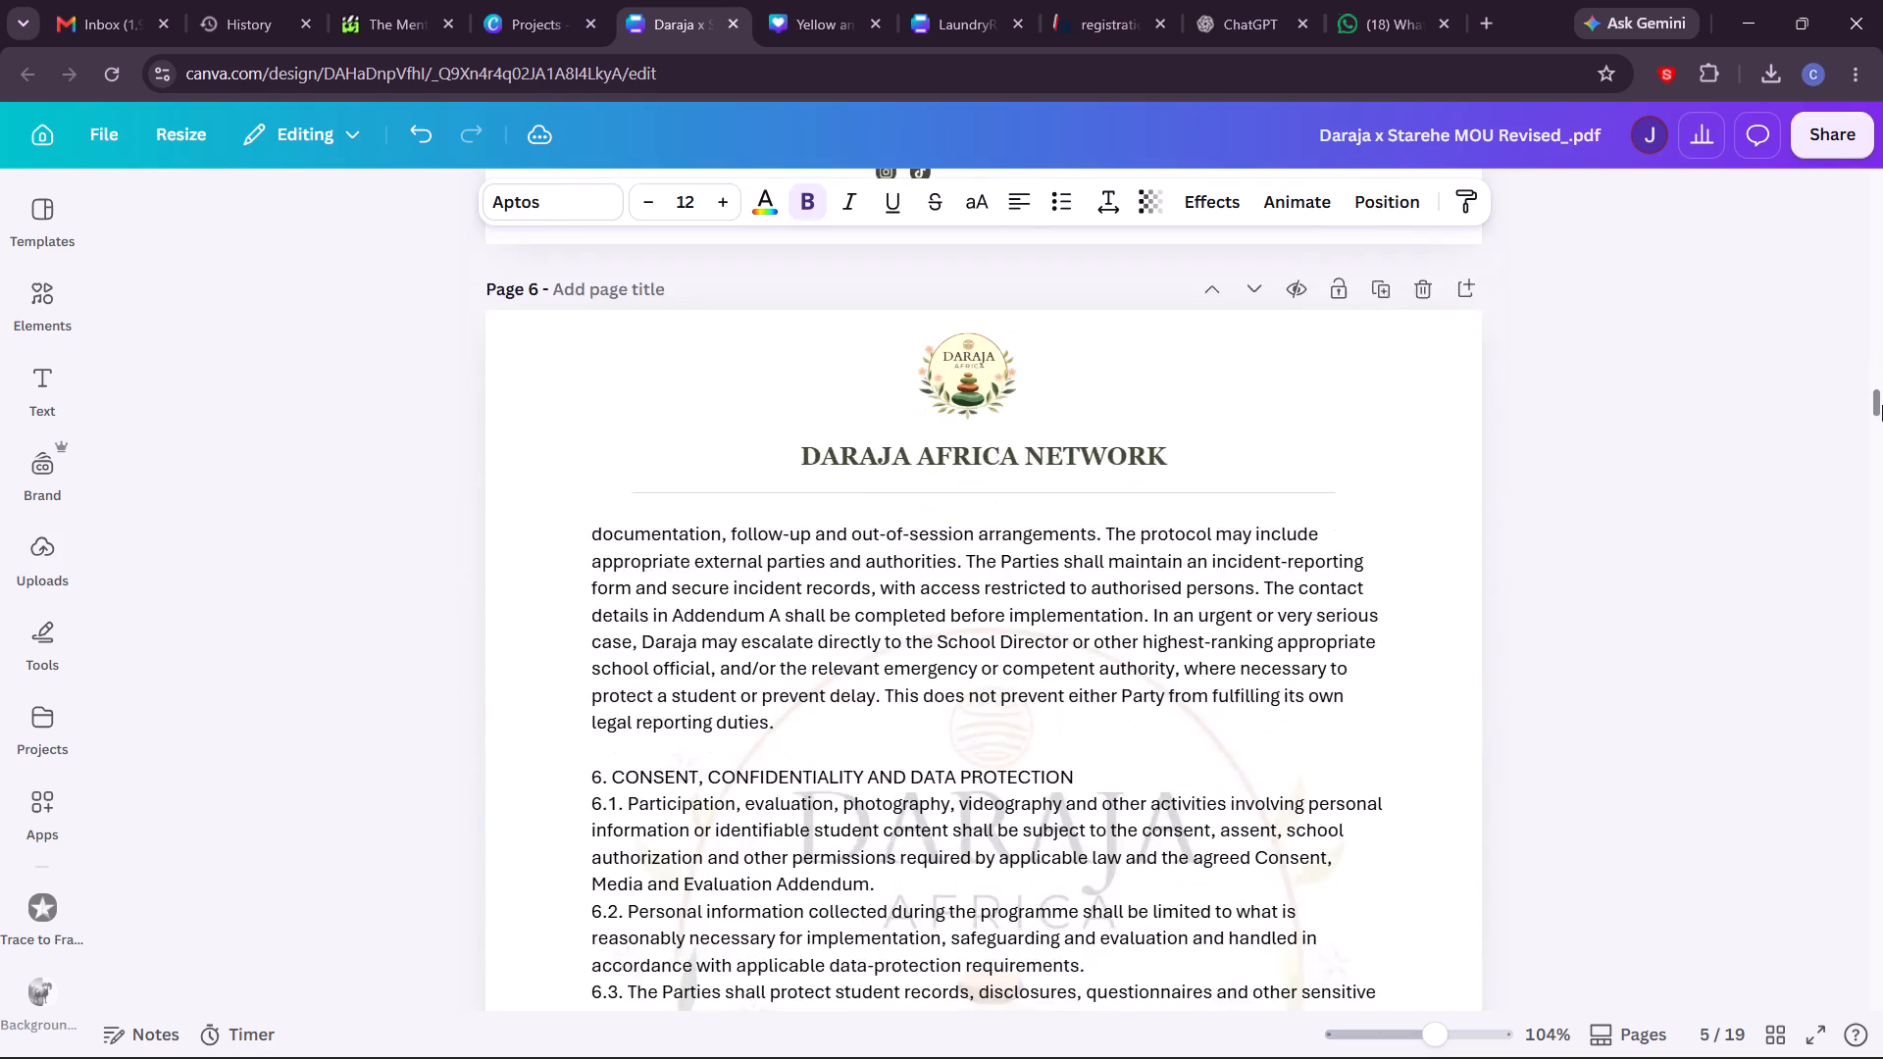
pyautogui.moveTo(1882, 405); pyautogui.dragTo(1882, 418)
pyautogui.click(1016, 600)
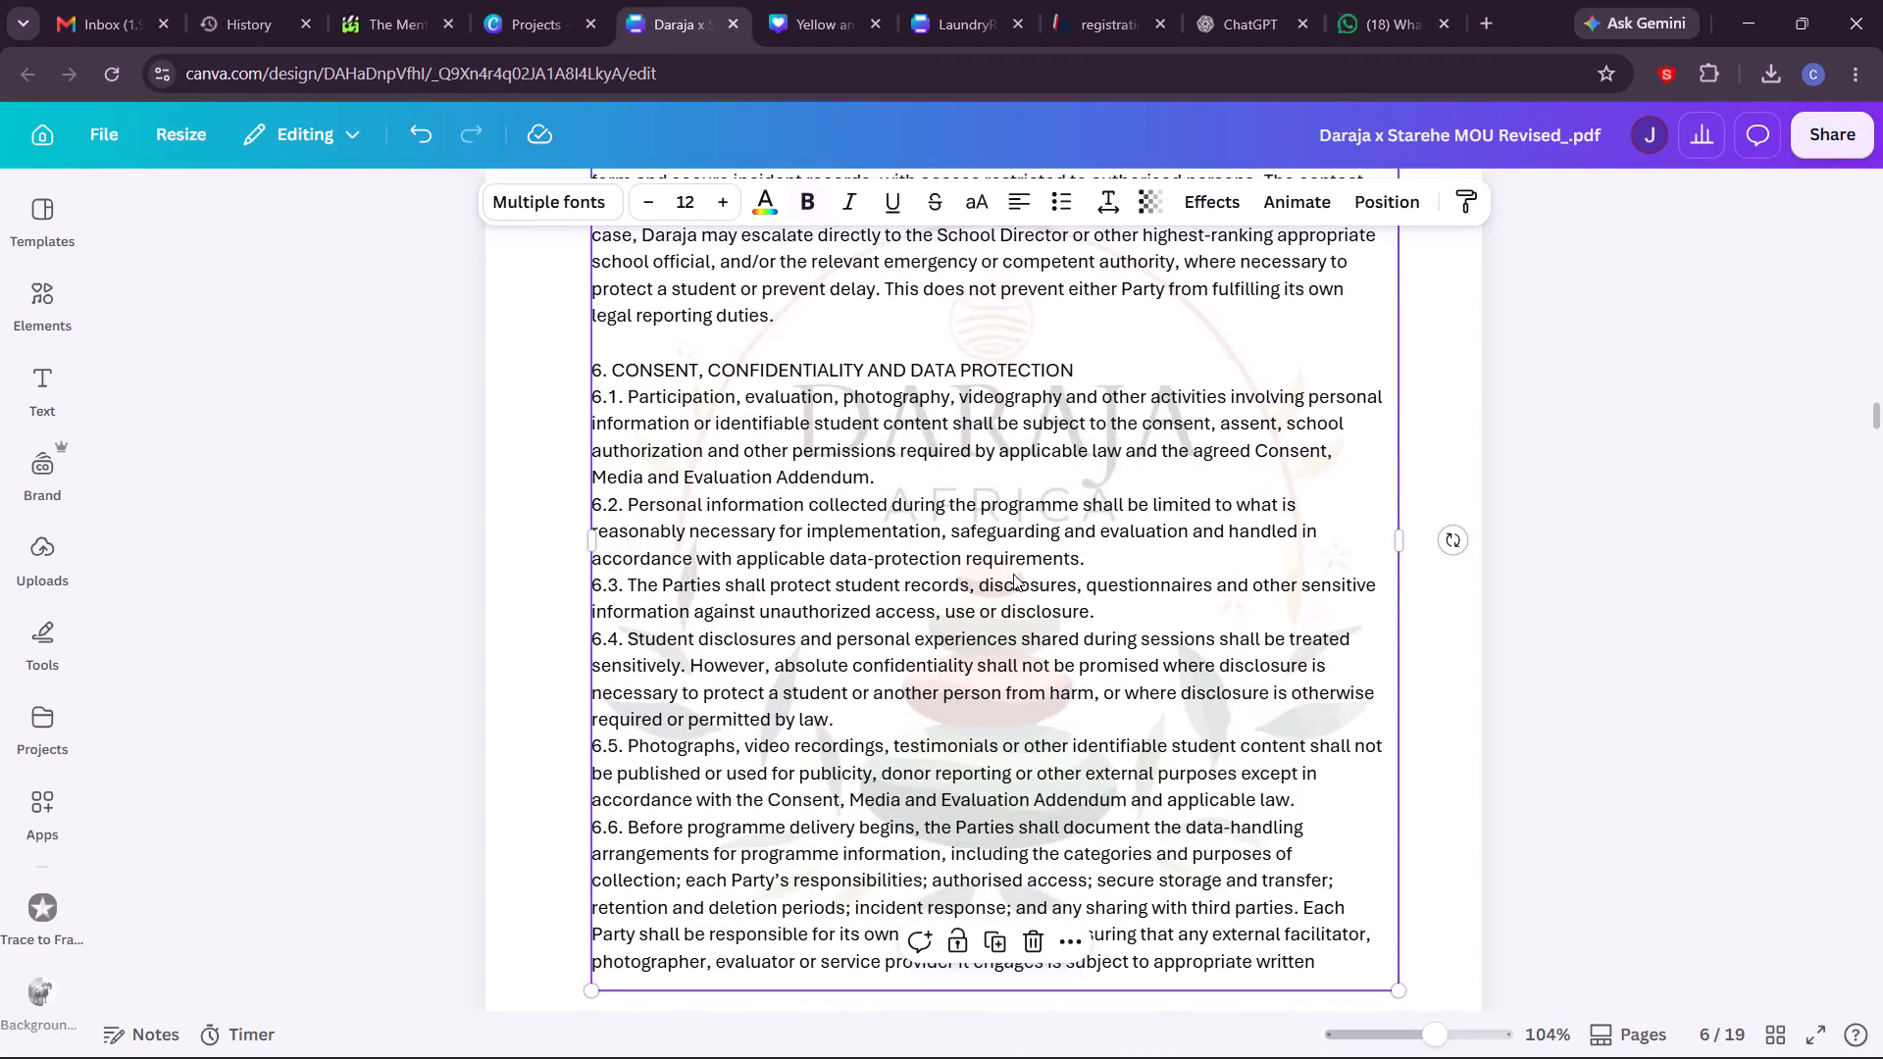
pyautogui.click(1013, 574)
pyautogui.click(1360, 487)
pyautogui.scroll(-1, 1156, 642)
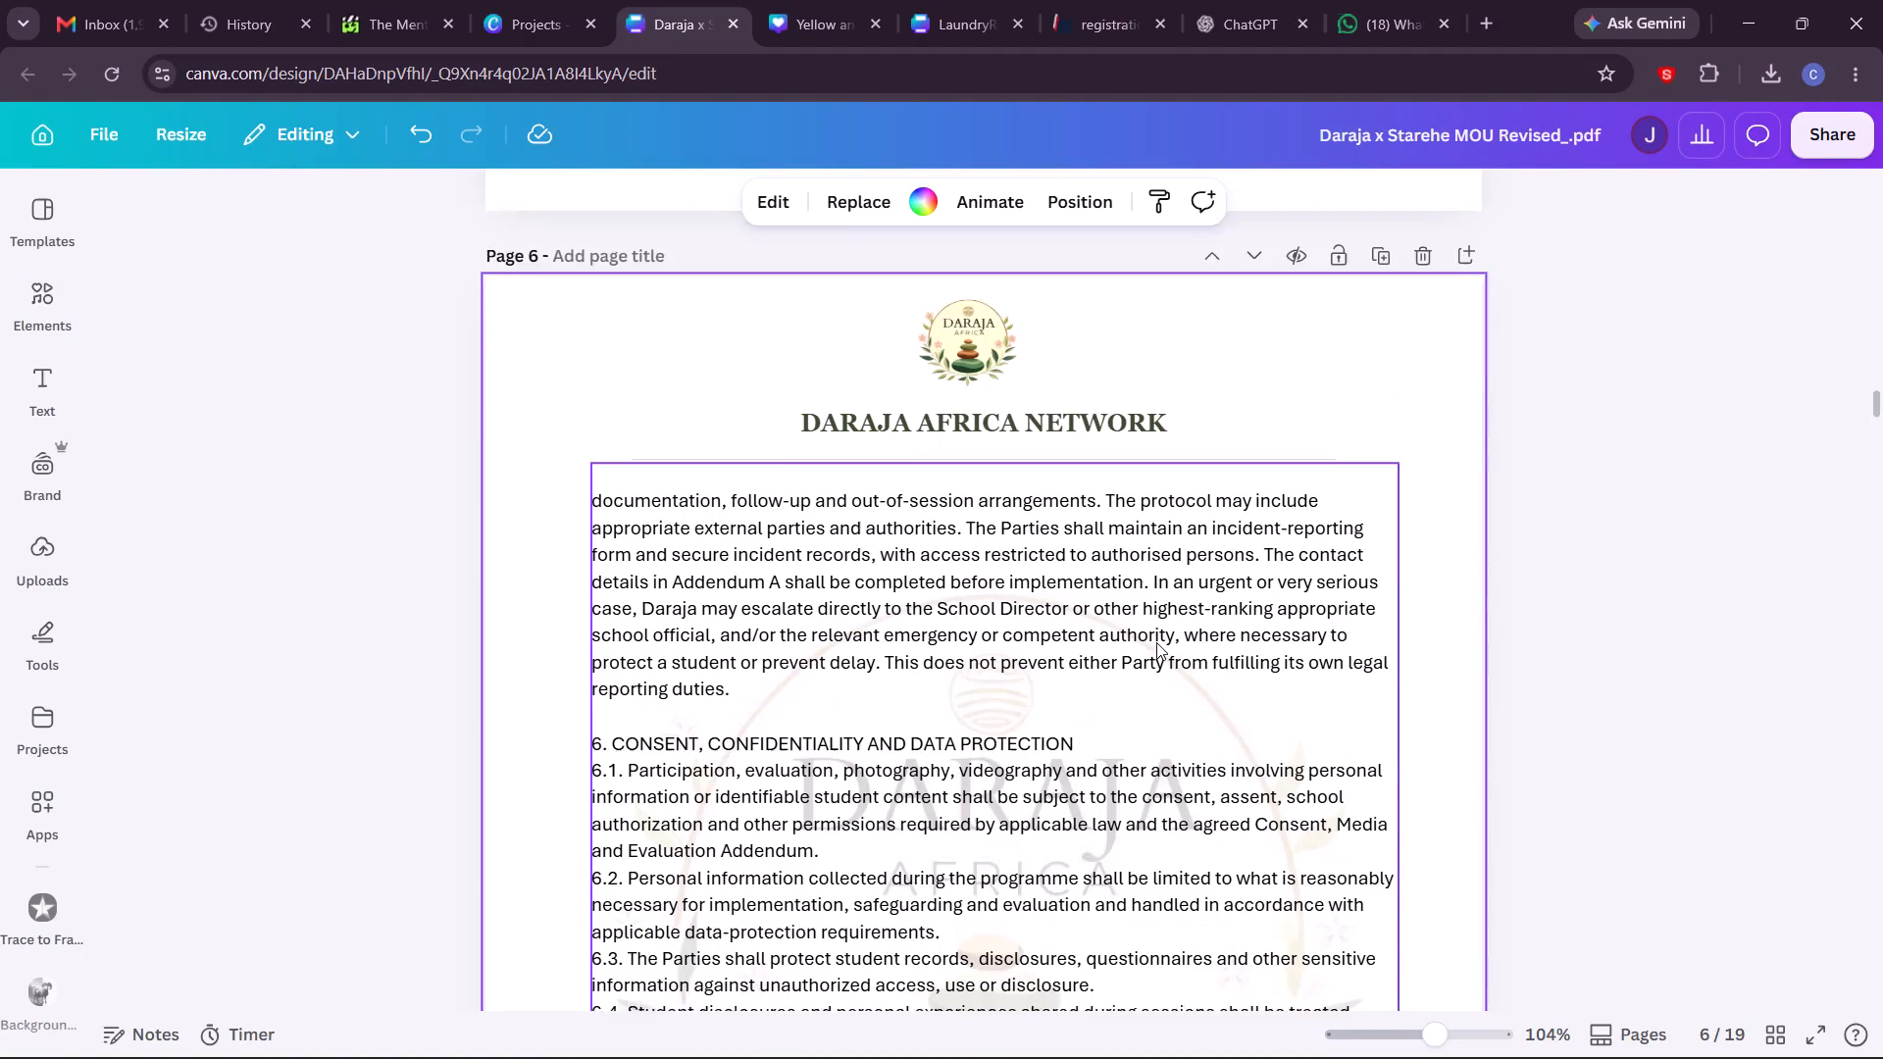
pyautogui.click(1056, 738)
pyautogui.click(1081, 622)
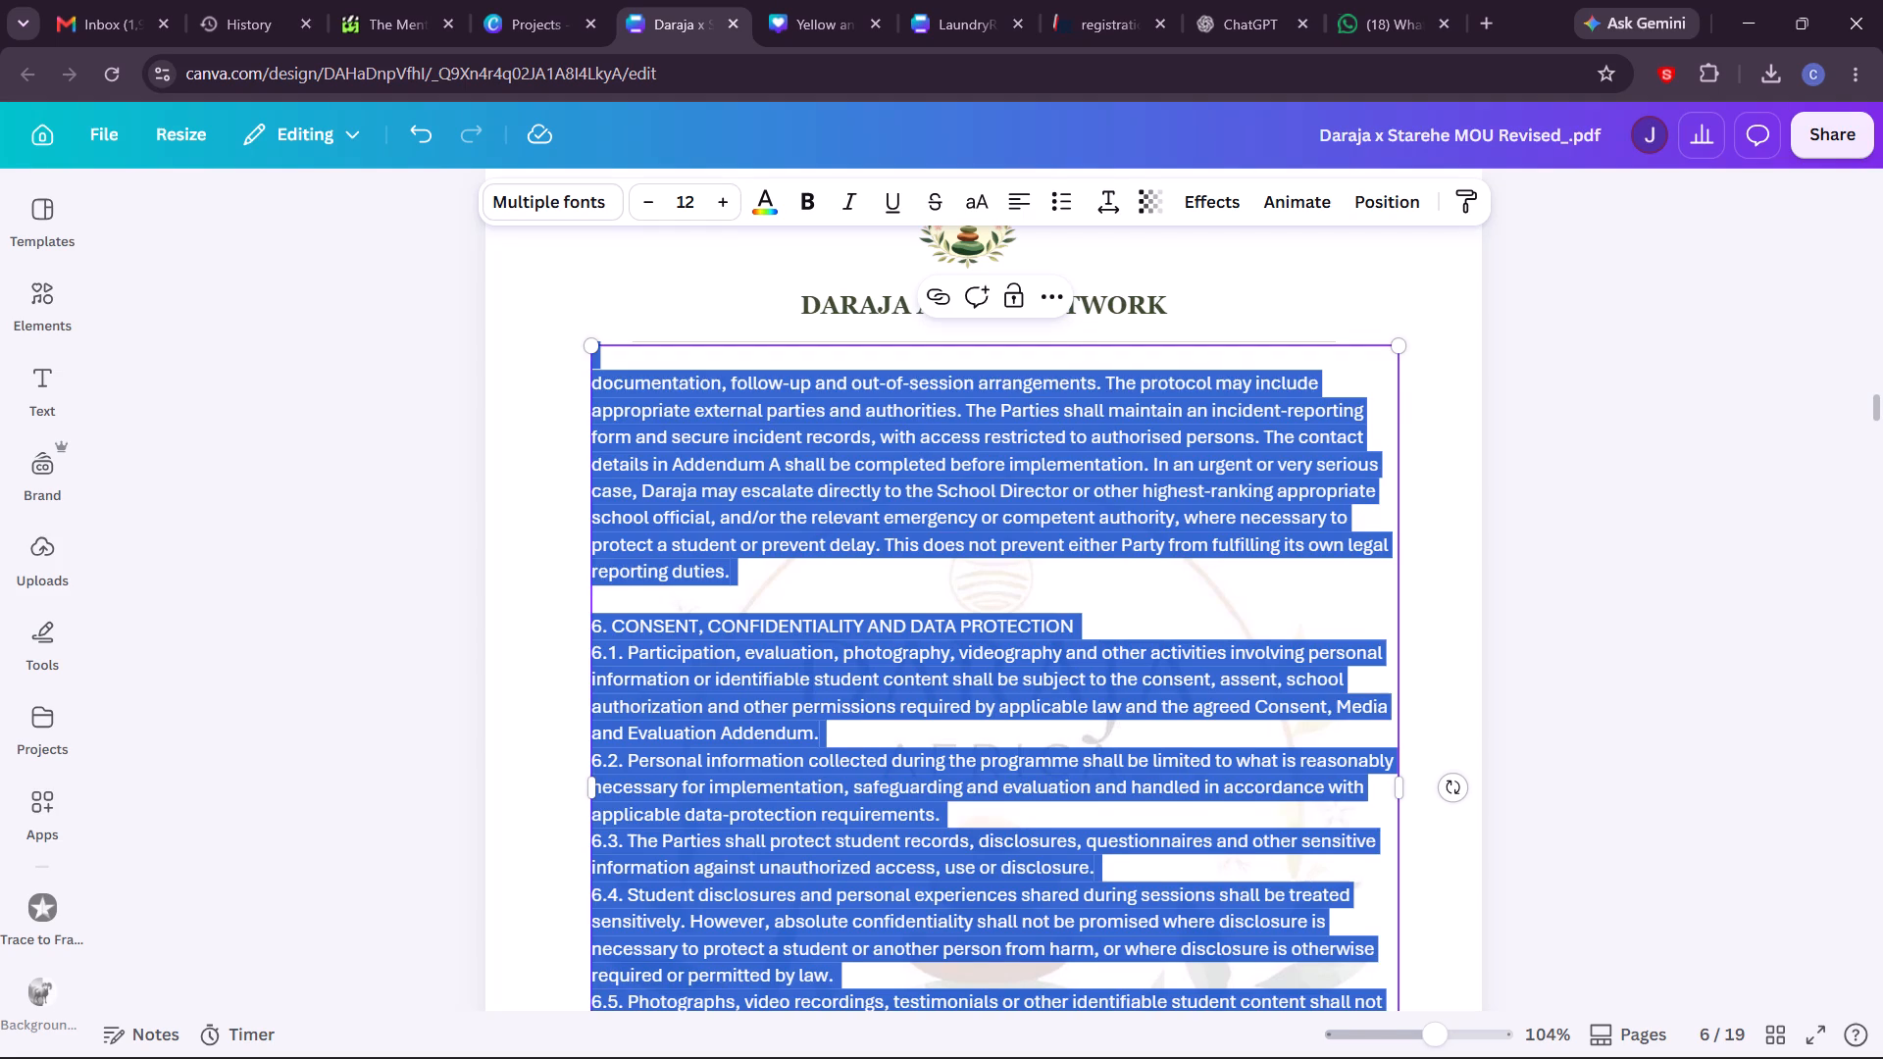
pyautogui.click(1076, 627)
pyautogui.moveTo(1079, 624); pyautogui.dragTo(576, 627)
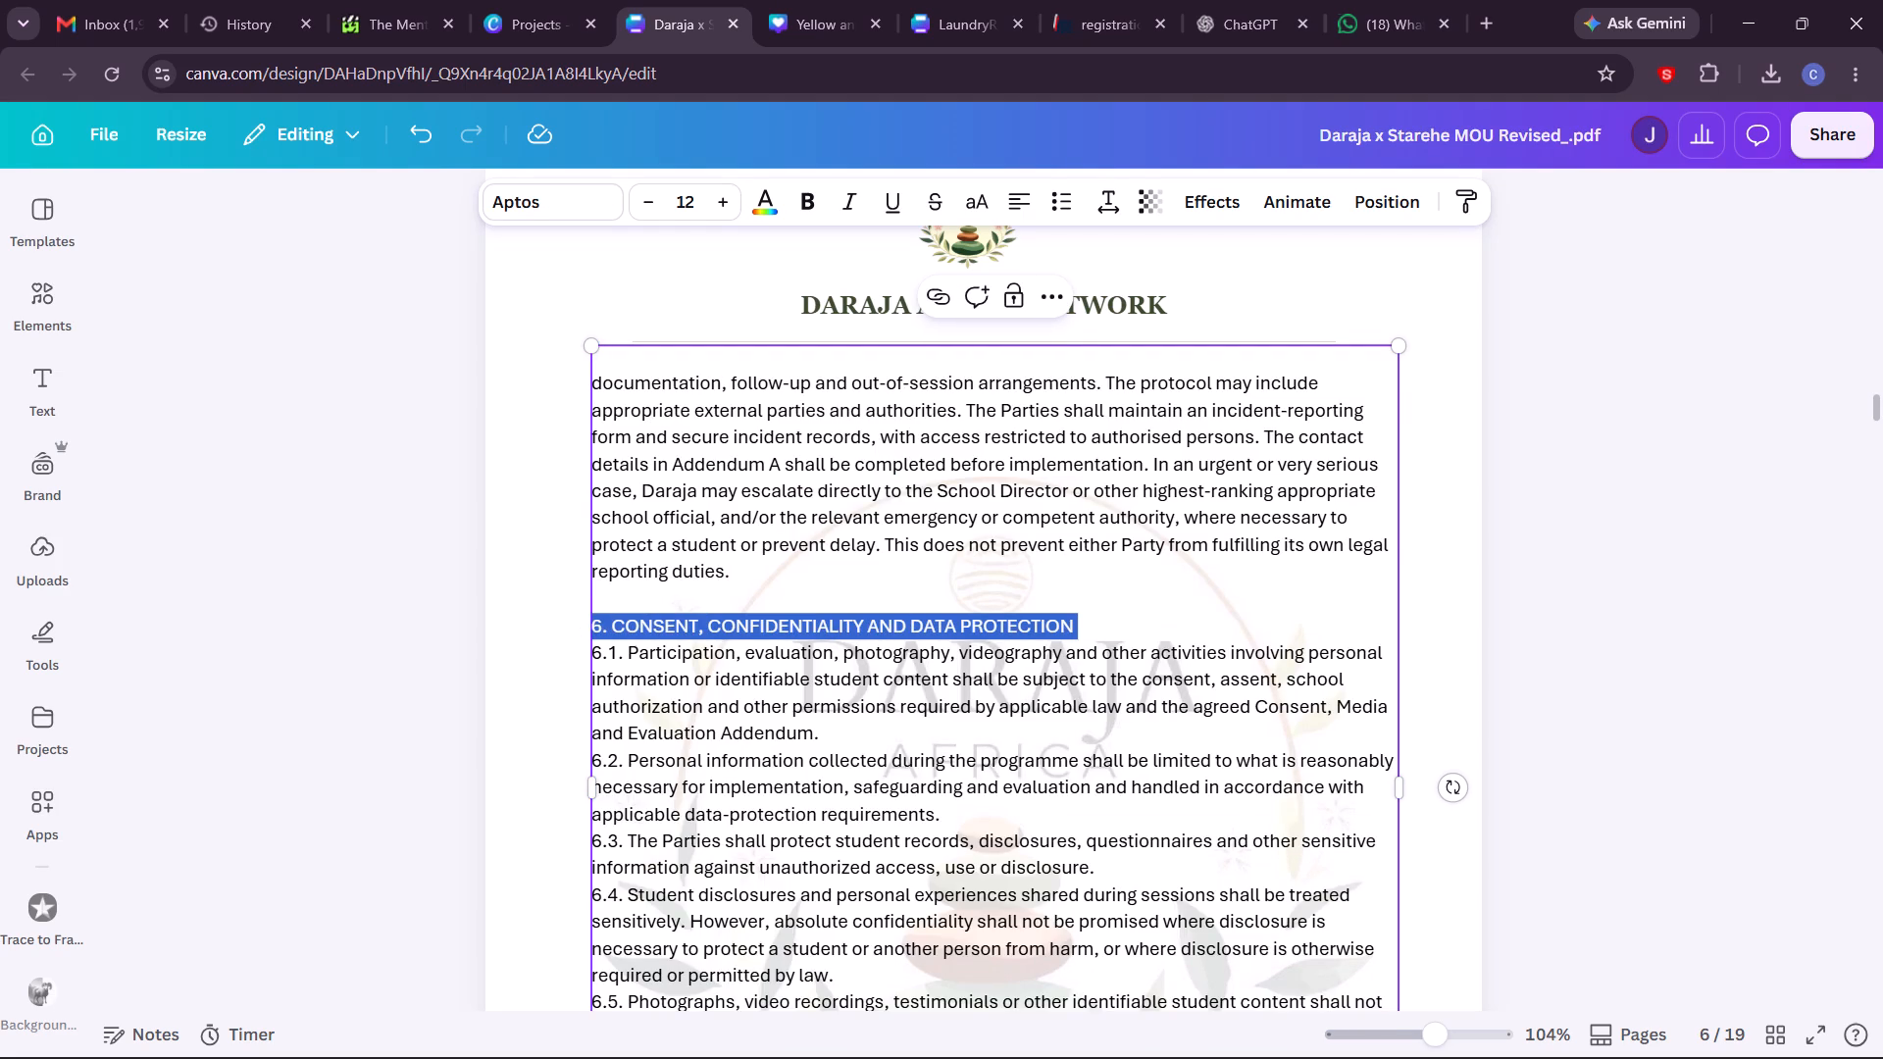
pyautogui.click(807, 195)
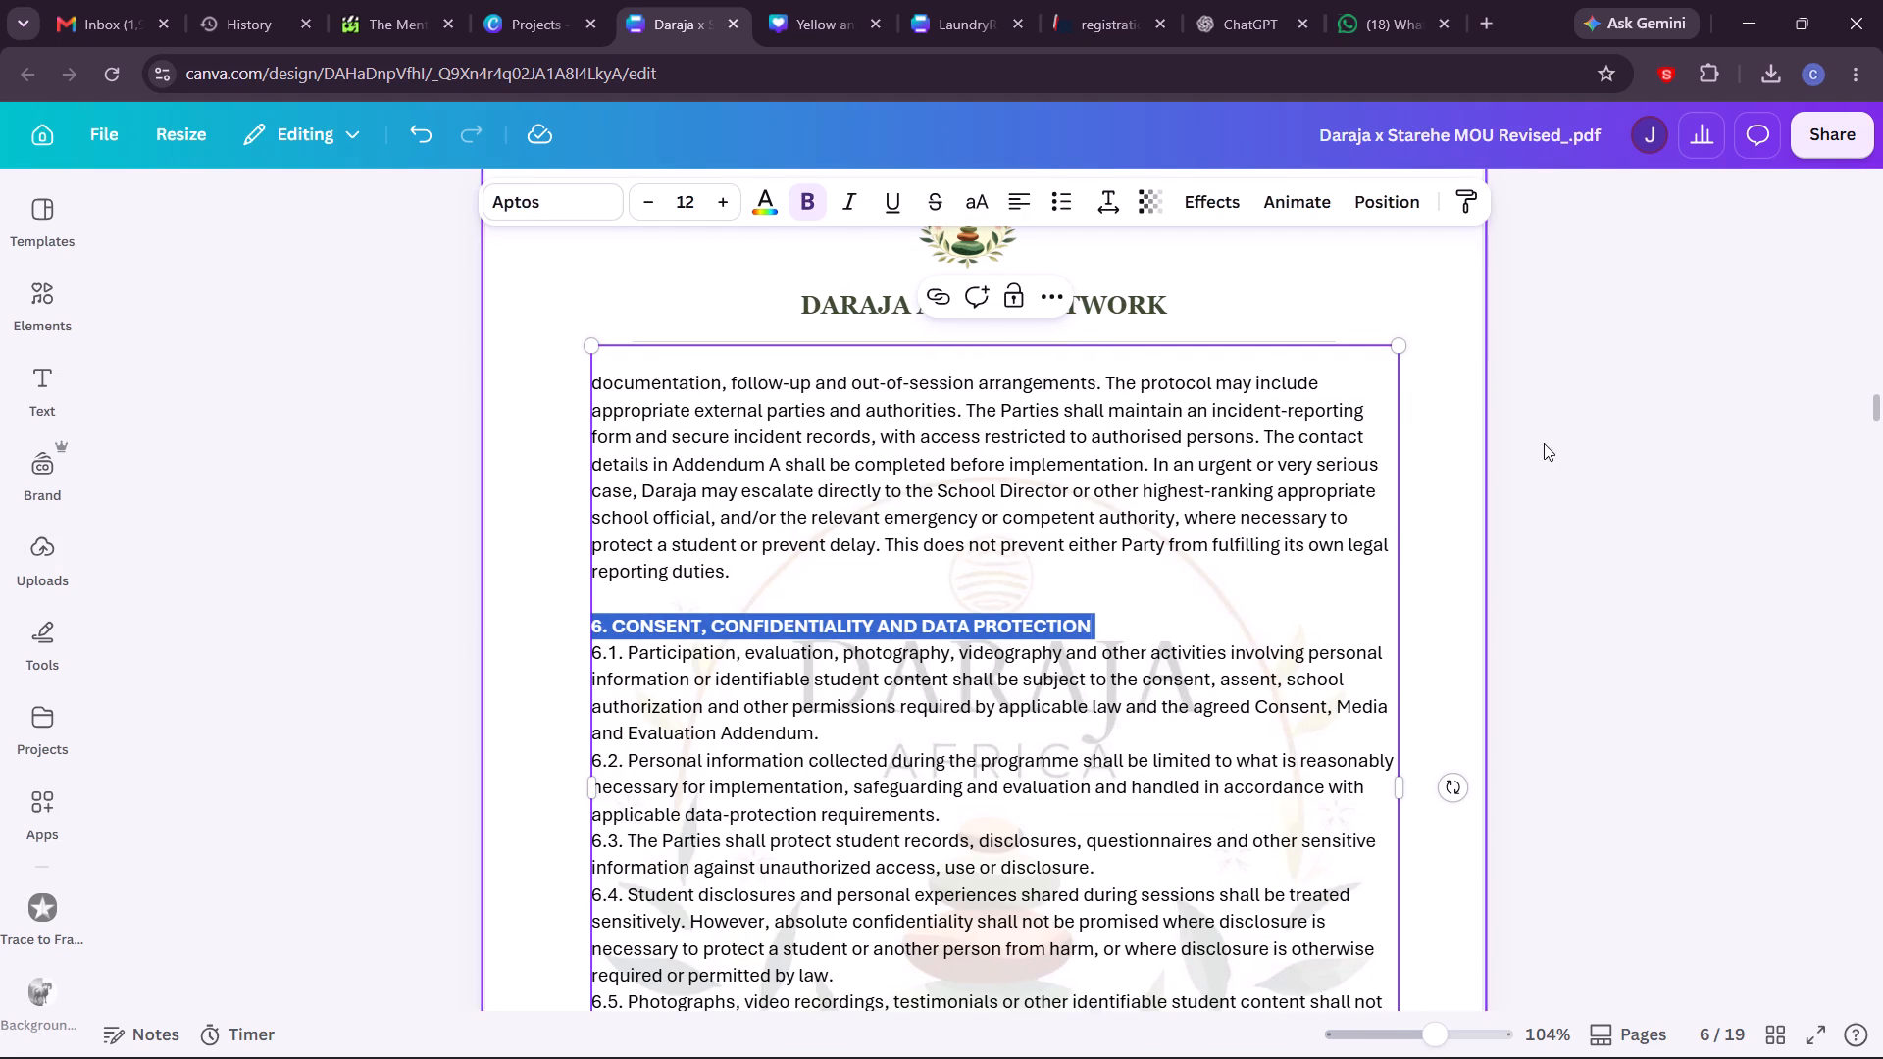
# Bold the section heading "7. CULMINATION EVENT AND PUBLIC REPRESENTATION" on page 7, including its number.
pyautogui.moveTo(1880, 400); pyautogui.dragTo(1882, 419)
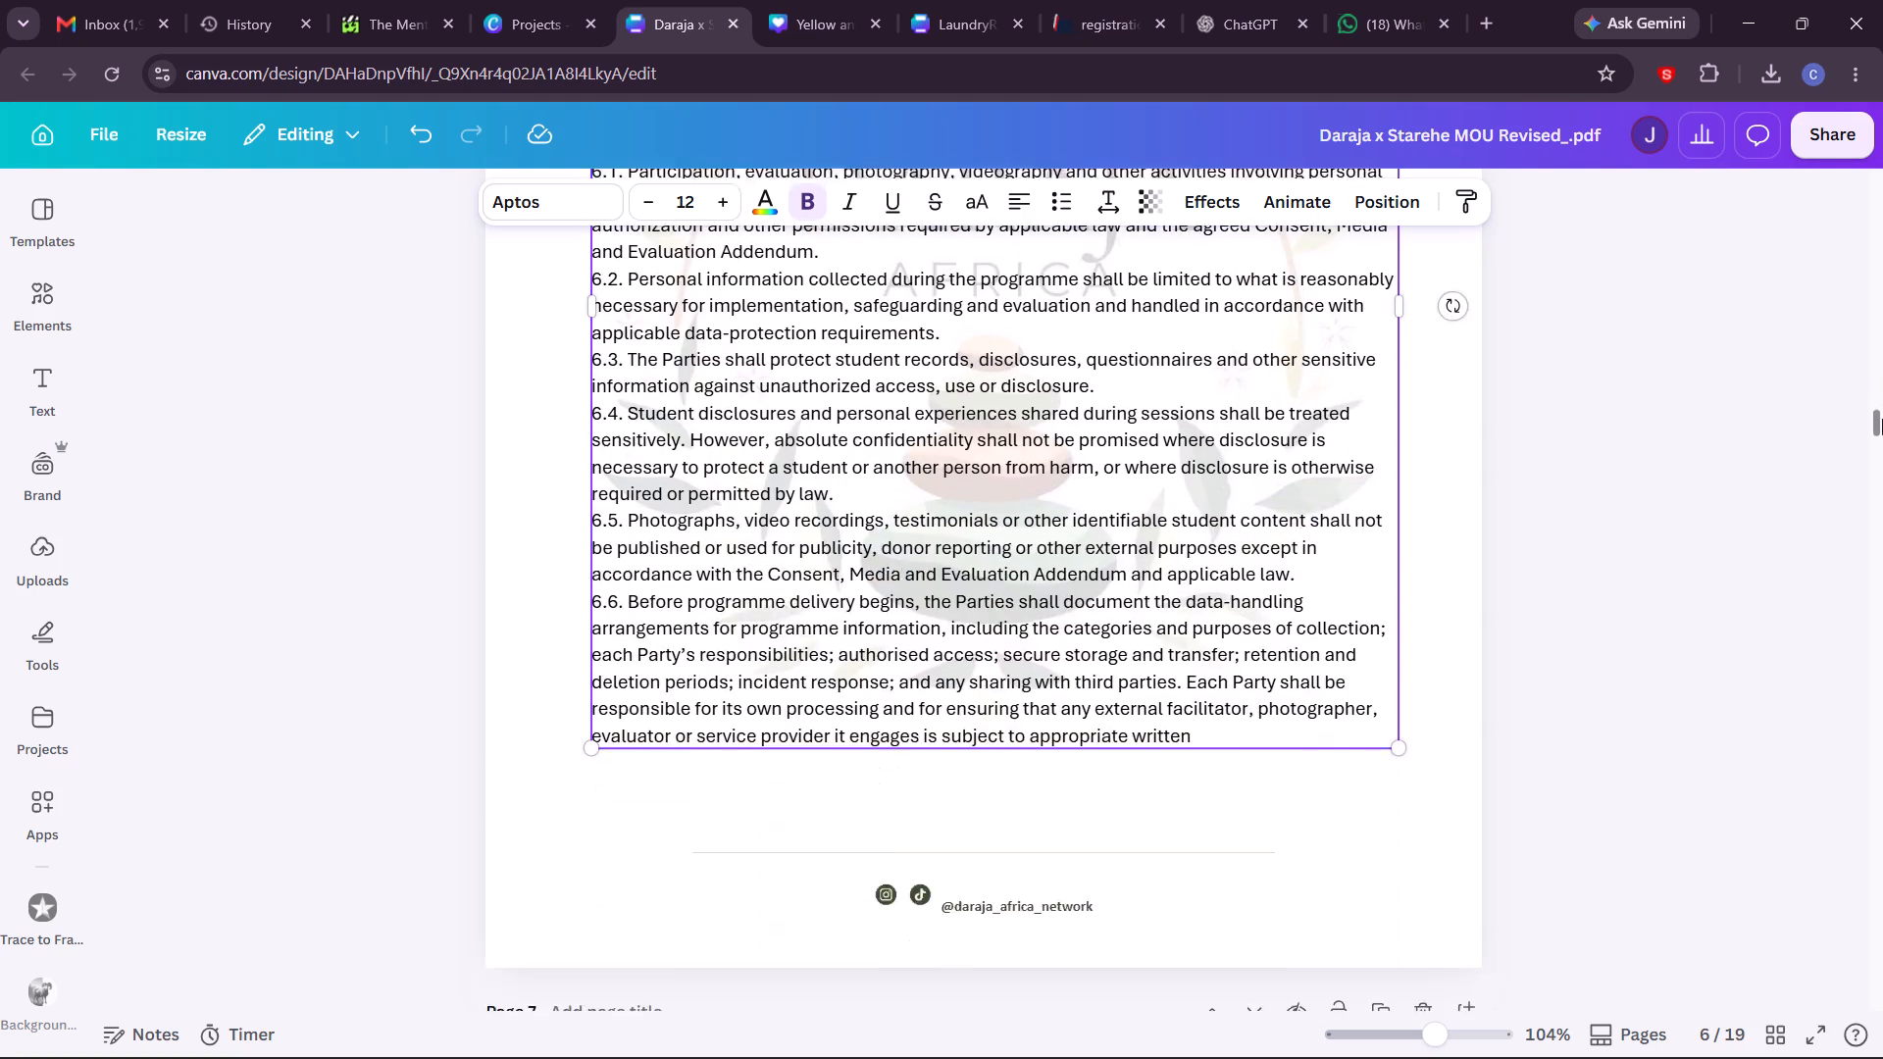
pyautogui.moveTo(1882, 419); pyautogui.dragTo(1881, 453)
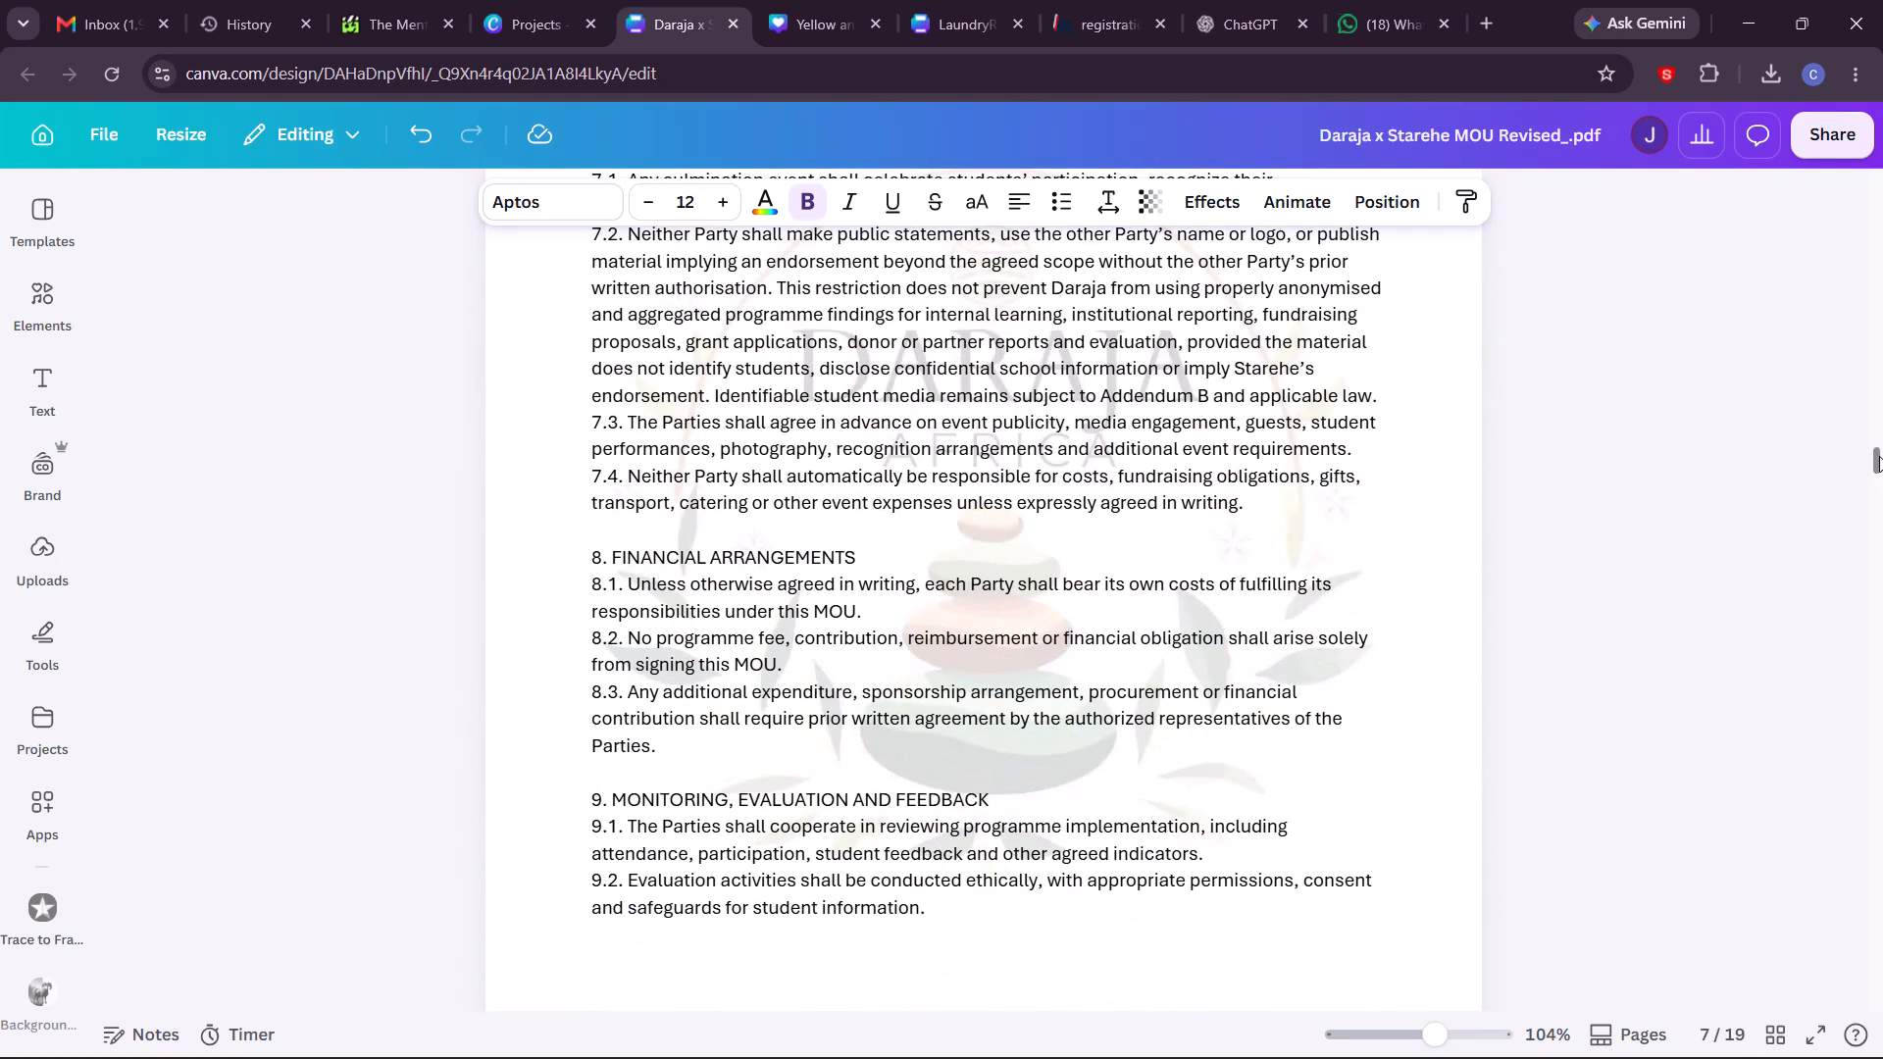
pyautogui.moveTo(1879, 456); pyautogui.dragTo(1877, 444)
pyautogui.click(749, 802)
pyautogui.click(979, 678)
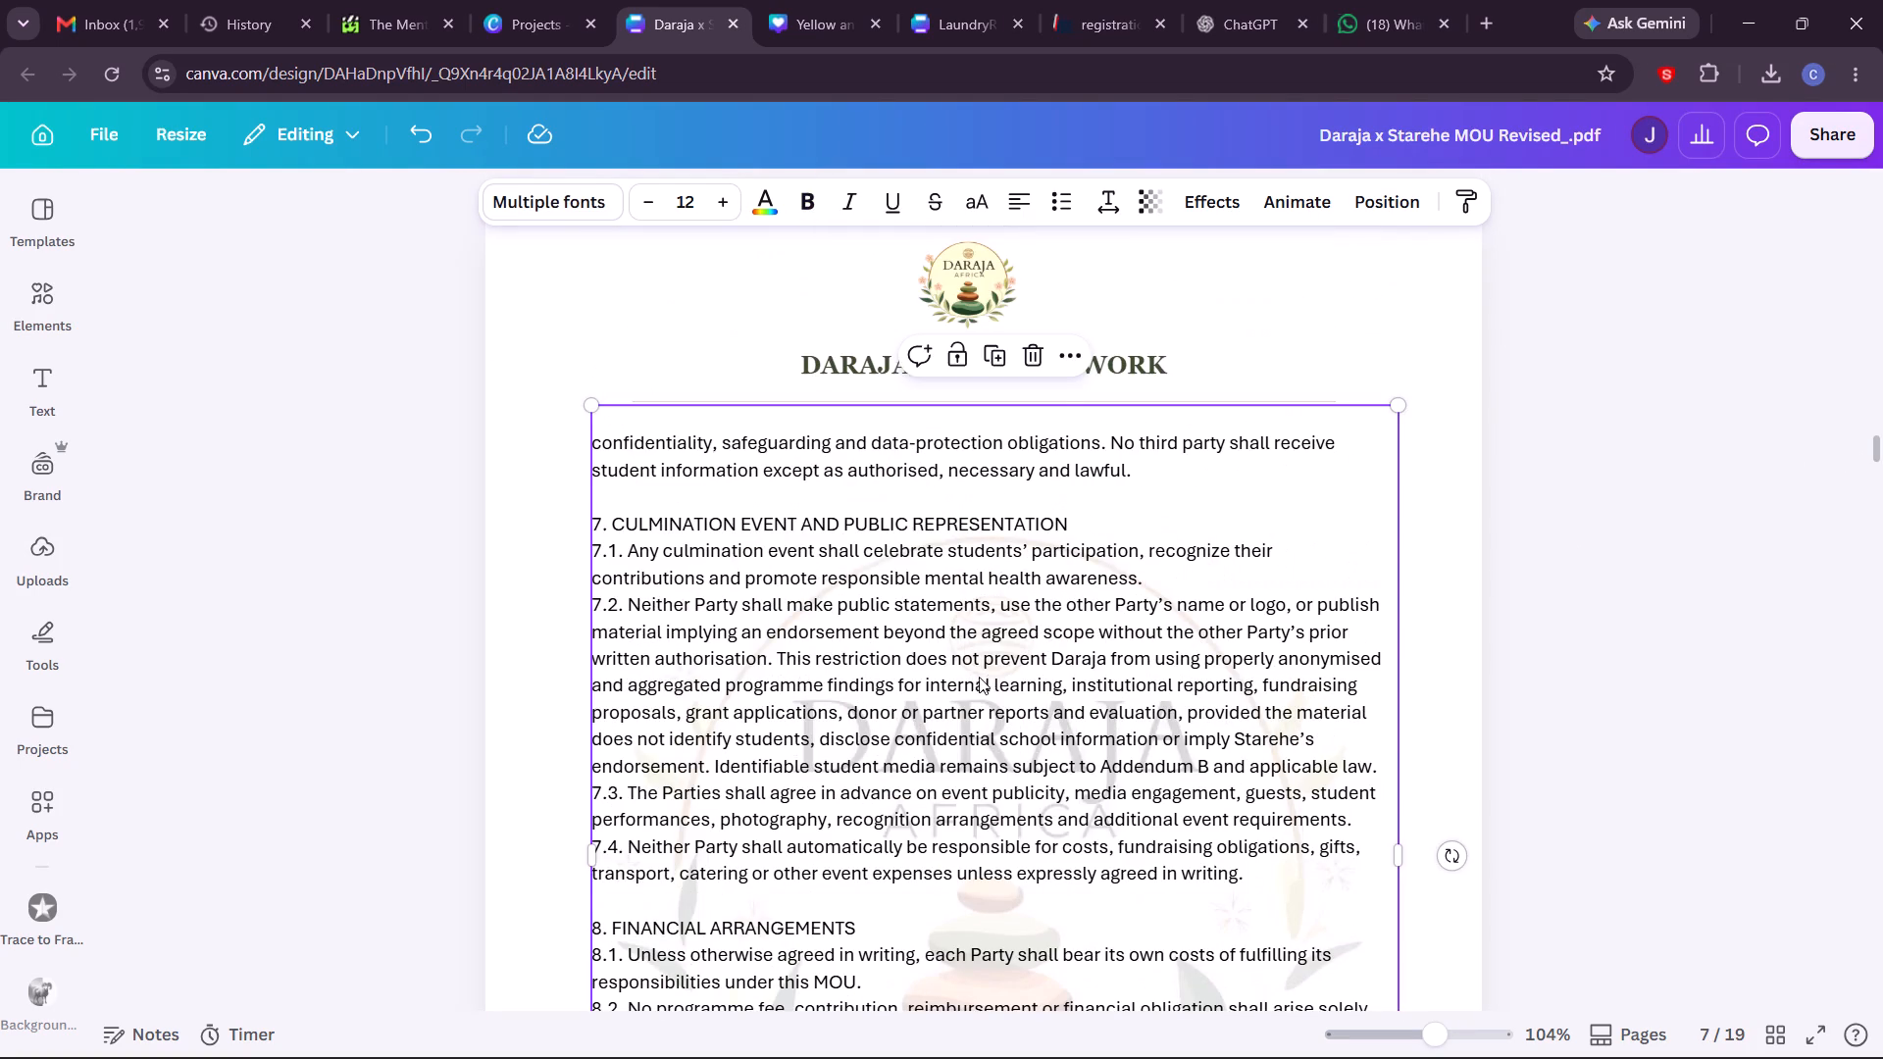
pyautogui.click(1039, 571)
pyautogui.moveTo(1073, 527); pyautogui.dragTo(732, 534)
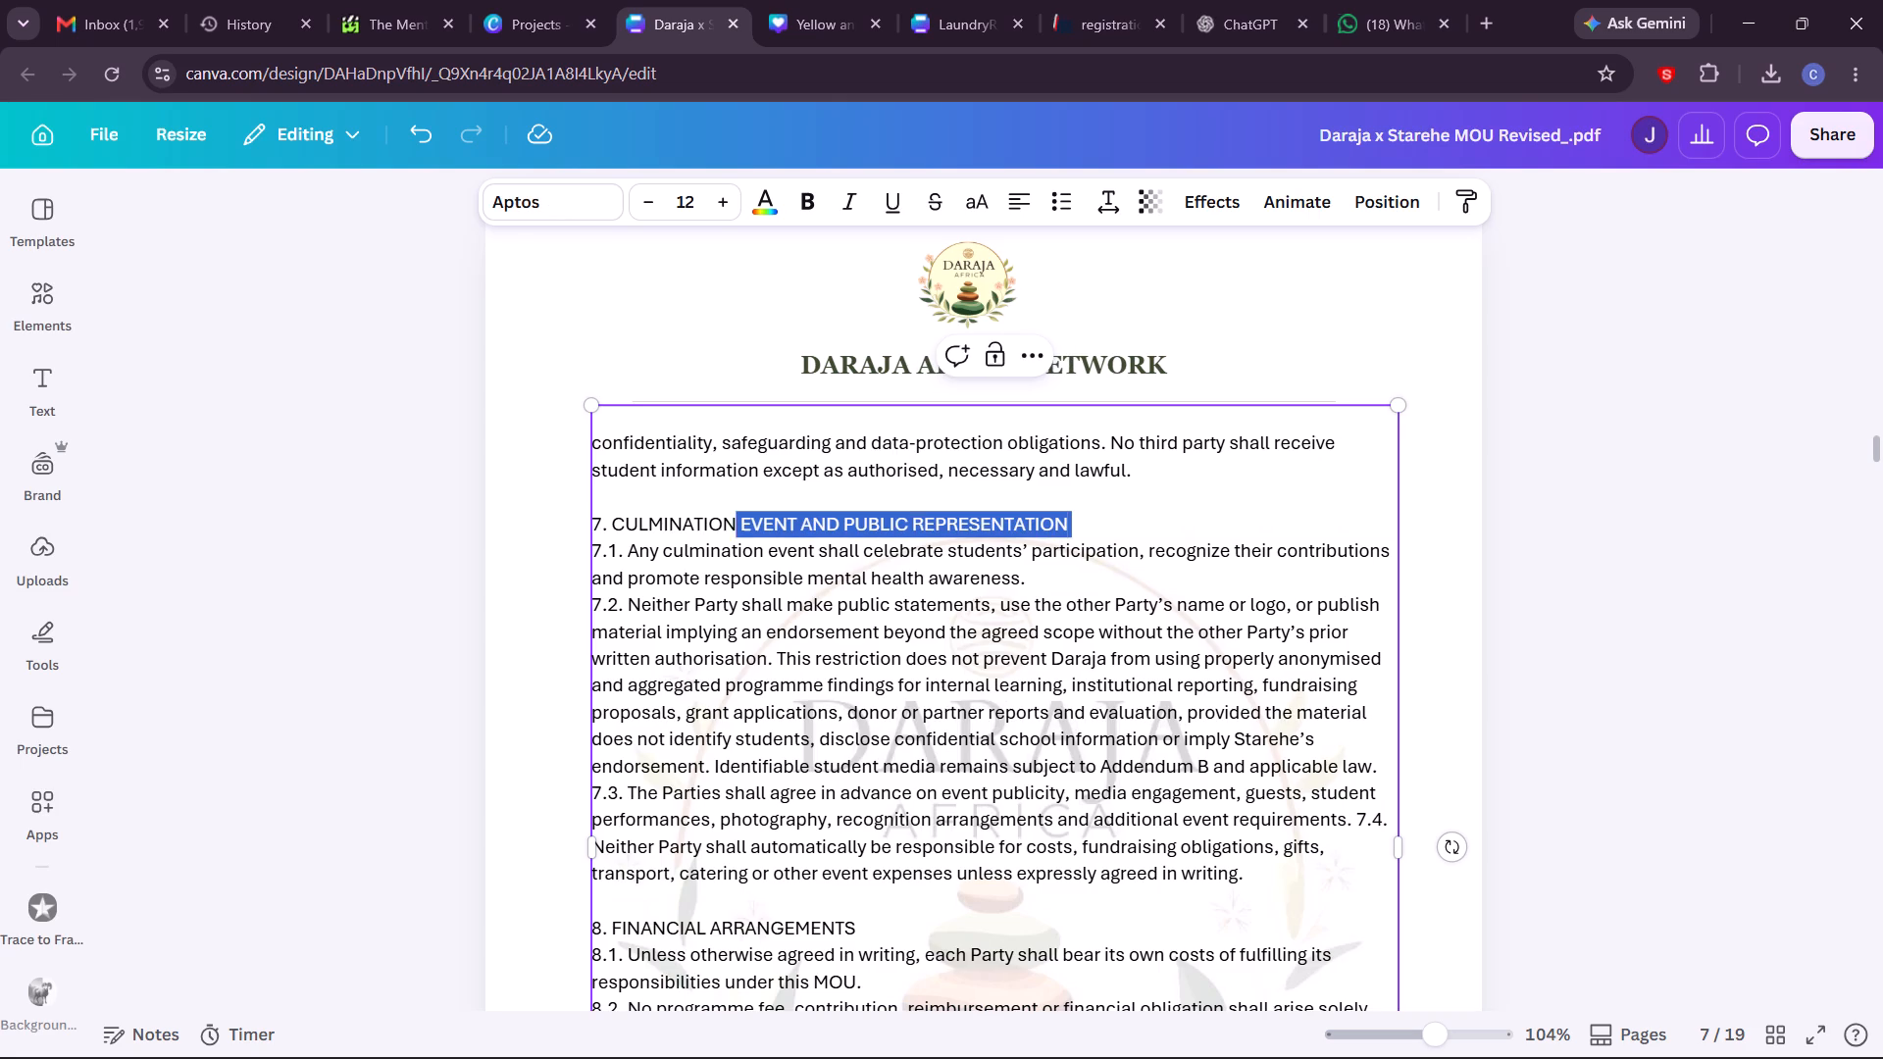
pyautogui.moveTo(732, 534); pyautogui.dragTo(585, 530)
pyautogui.click(585, 530)
pyautogui.click(803, 203)
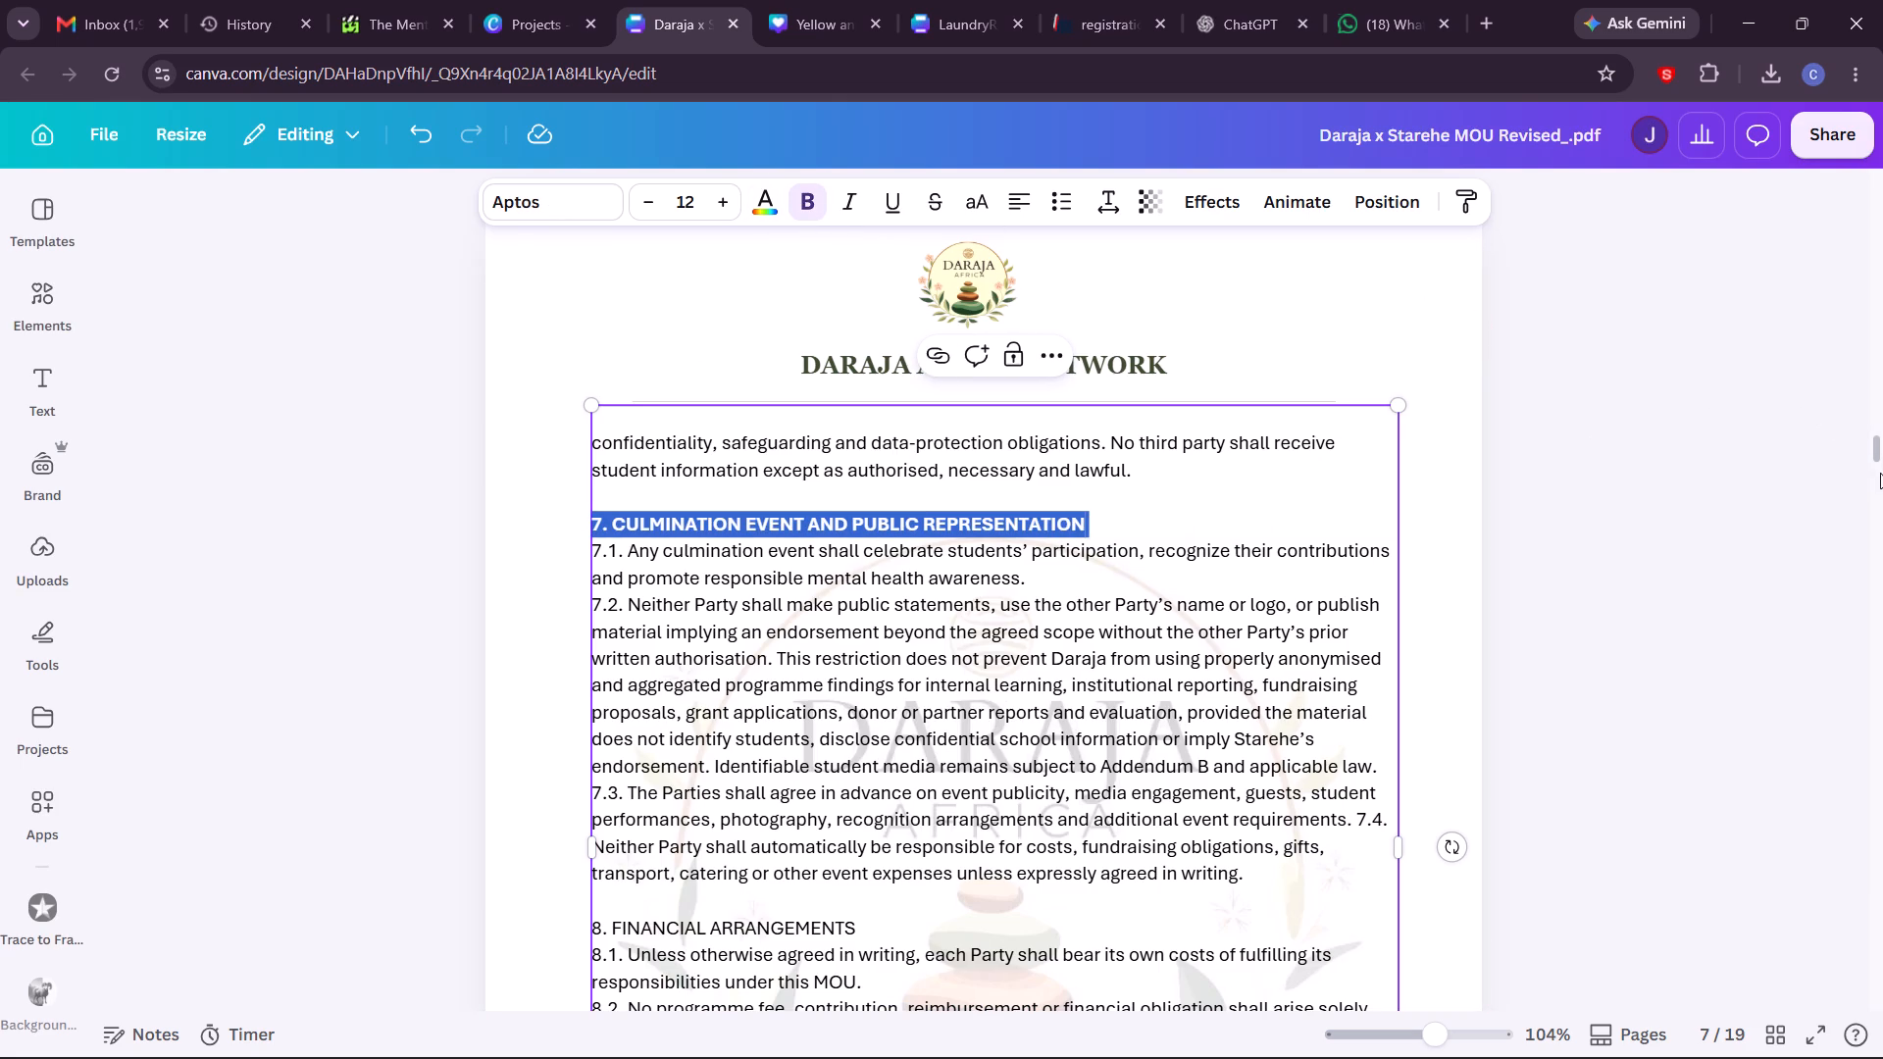
# Bold the section heading "8. FINANCIAL ARRANGEMENTS" on page 7, including its number.
pyautogui.moveTo(1875, 448); pyautogui.dragTo(1877, 468)
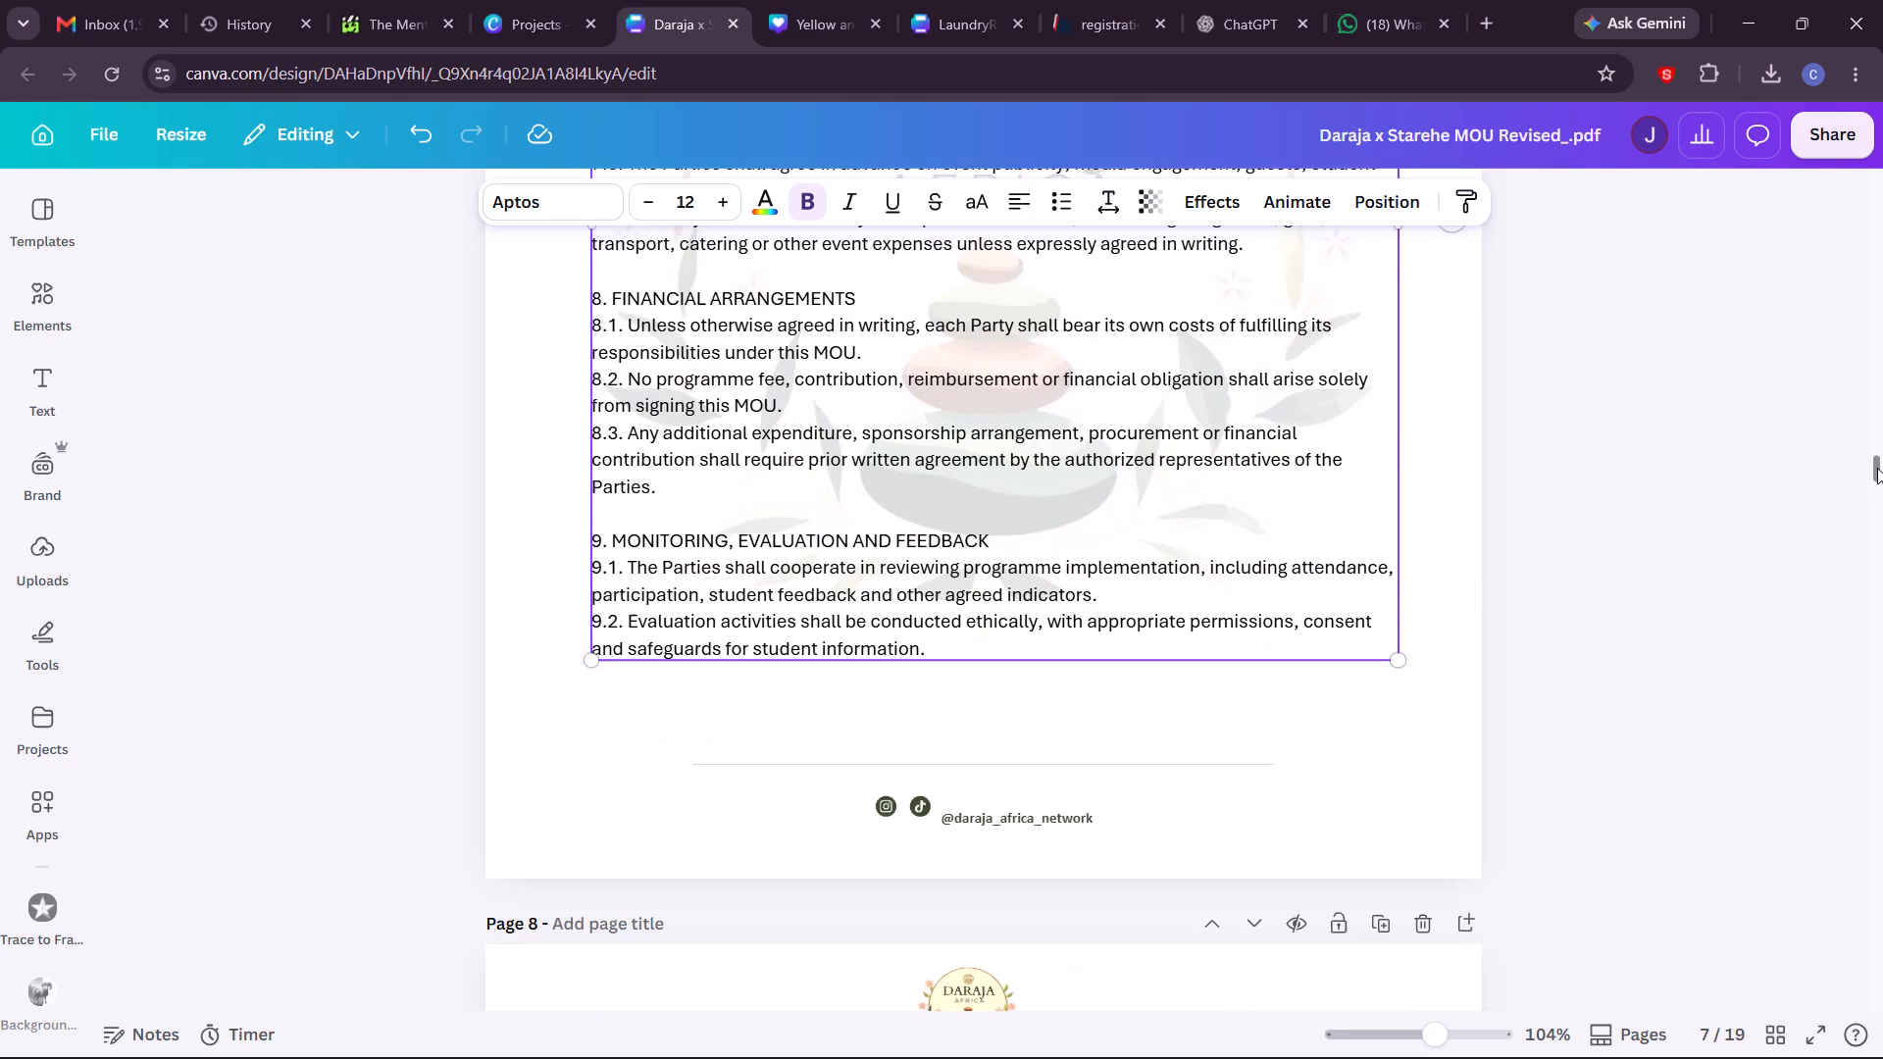
pyautogui.moveTo(1877, 468); pyautogui.dragTo(1875, 461)
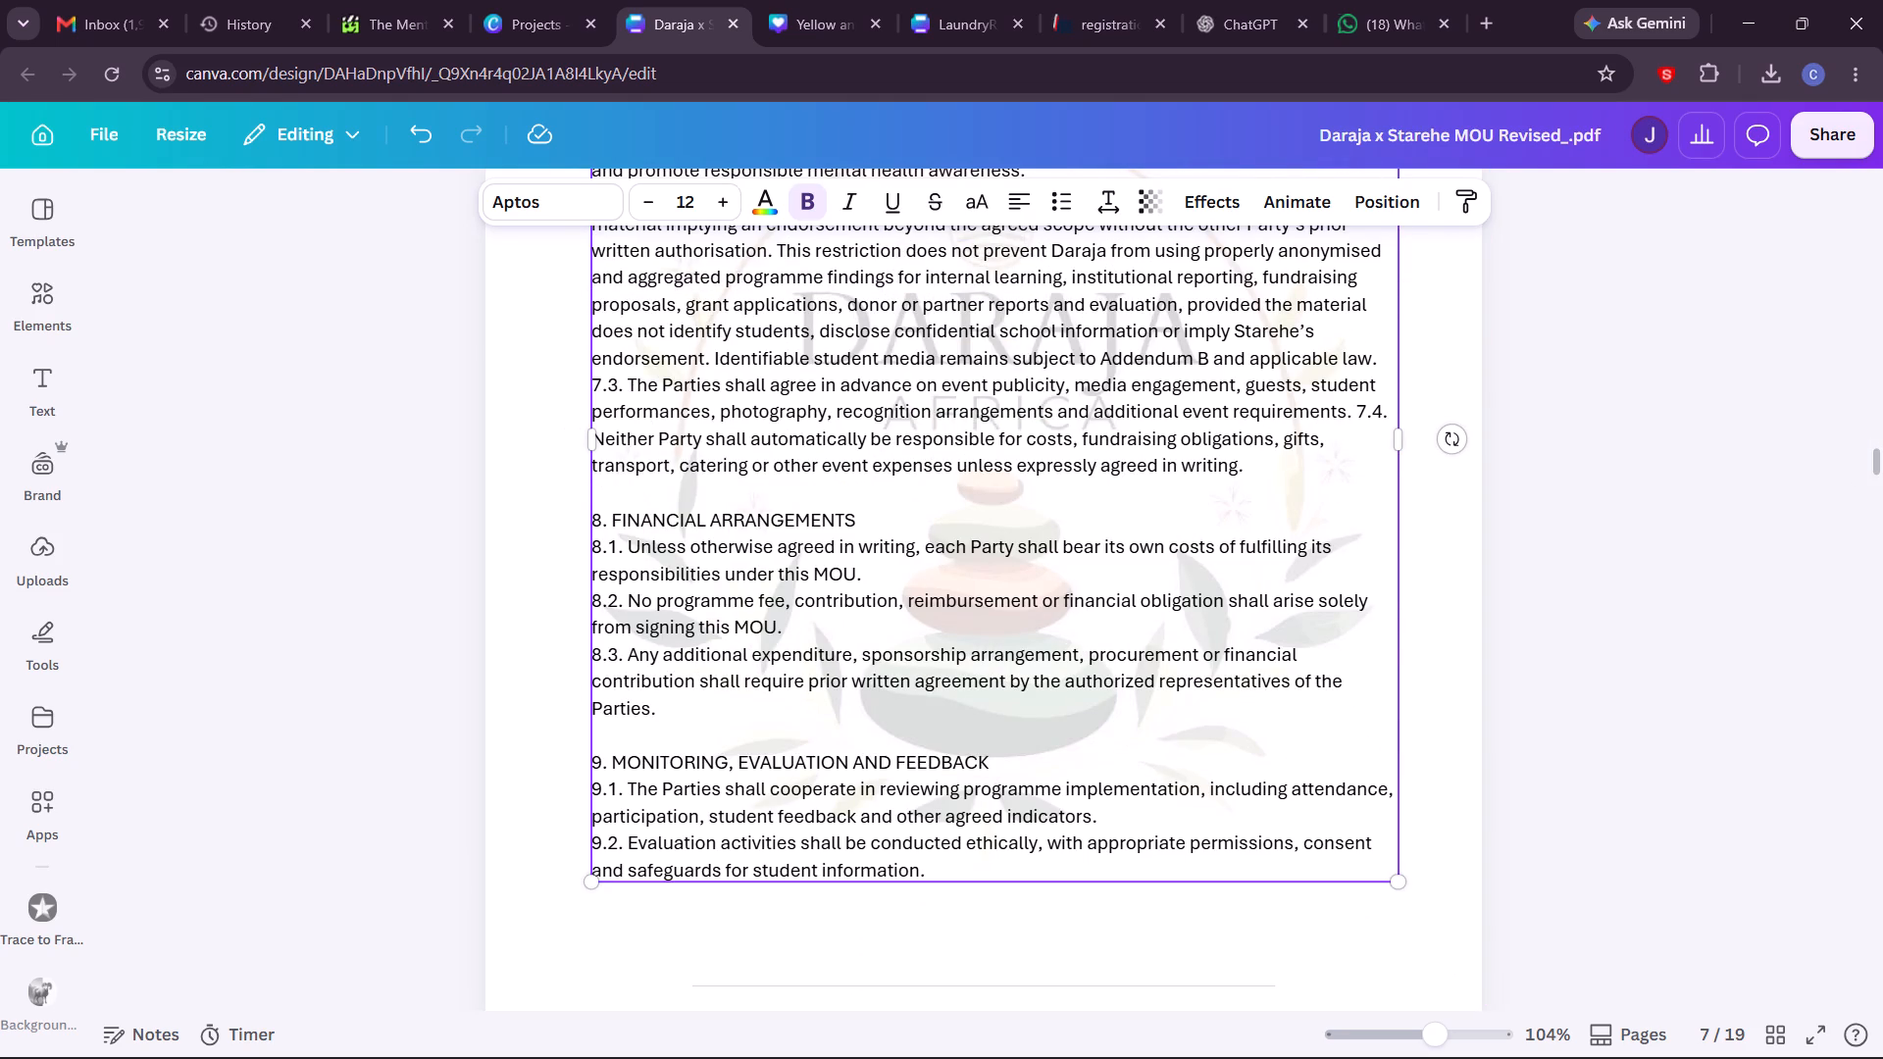
pyautogui.moveTo(863, 514); pyautogui.dragTo(591, 508)
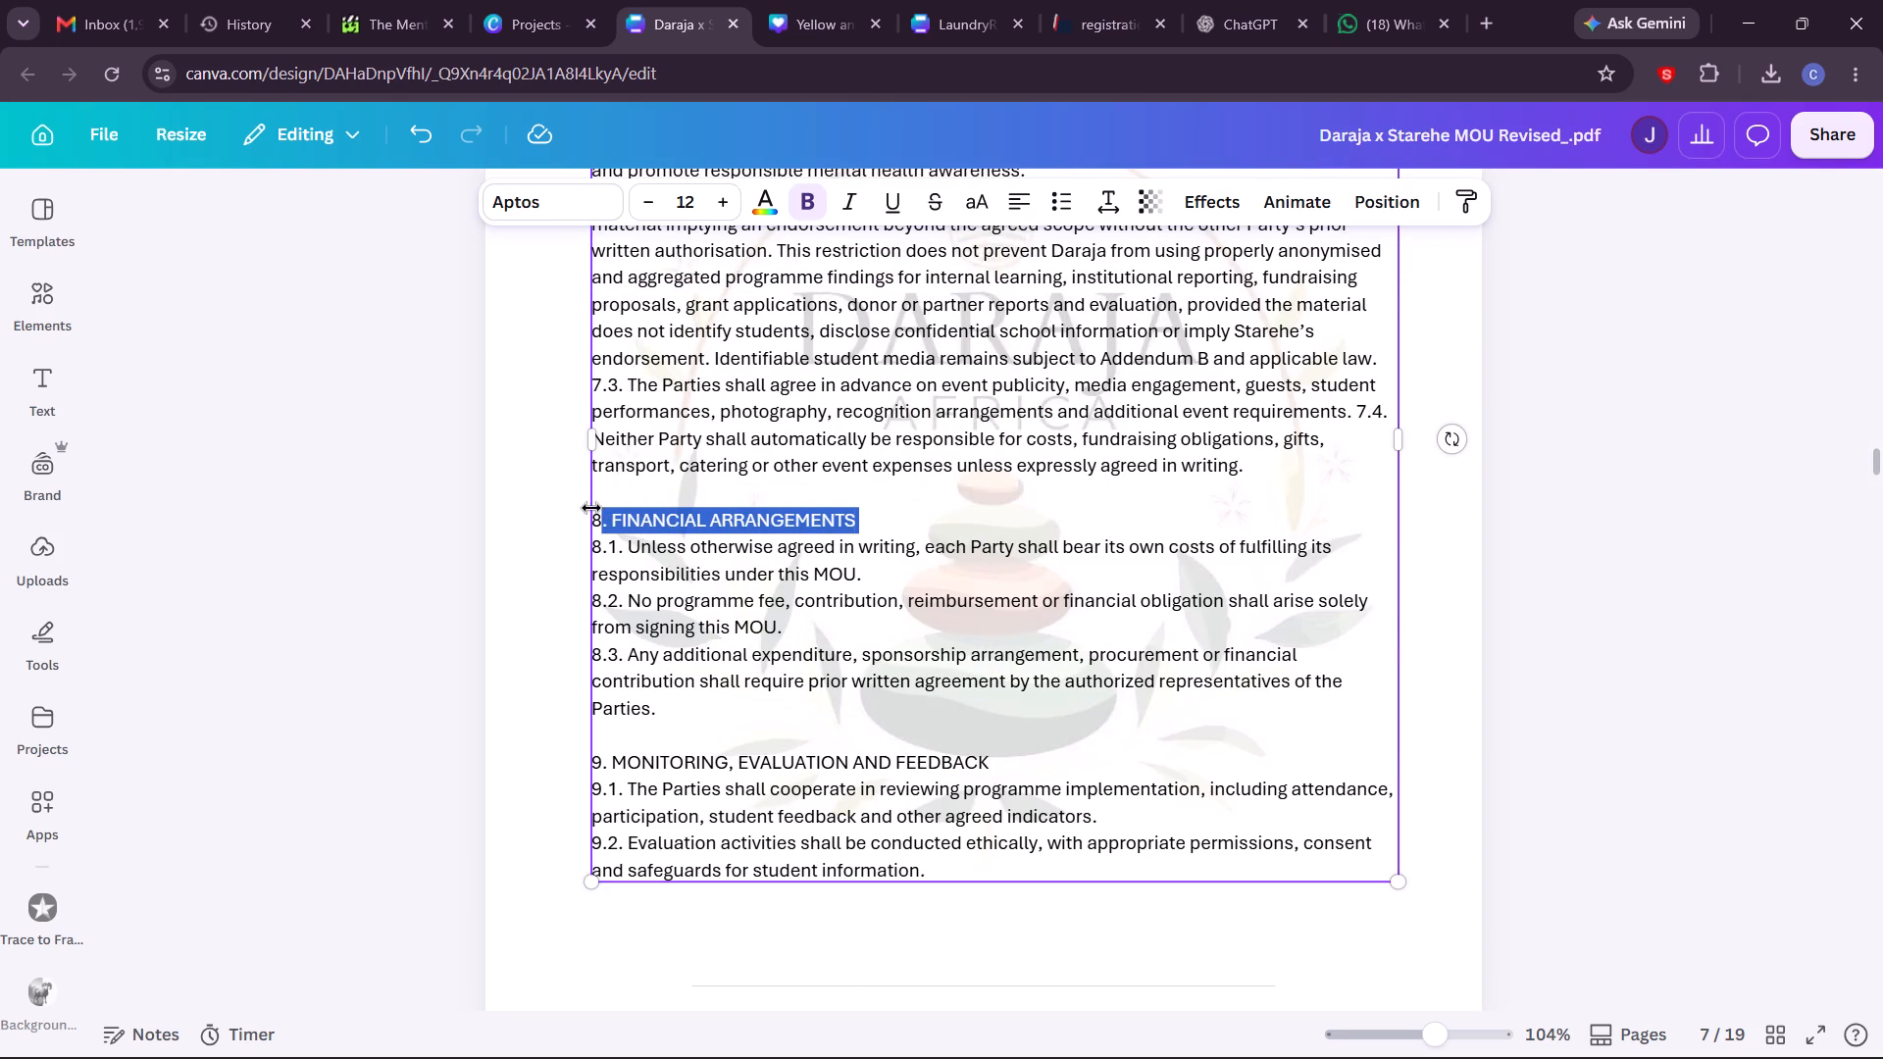
pyautogui.moveTo(591, 508); pyautogui.dragTo(583, 508)
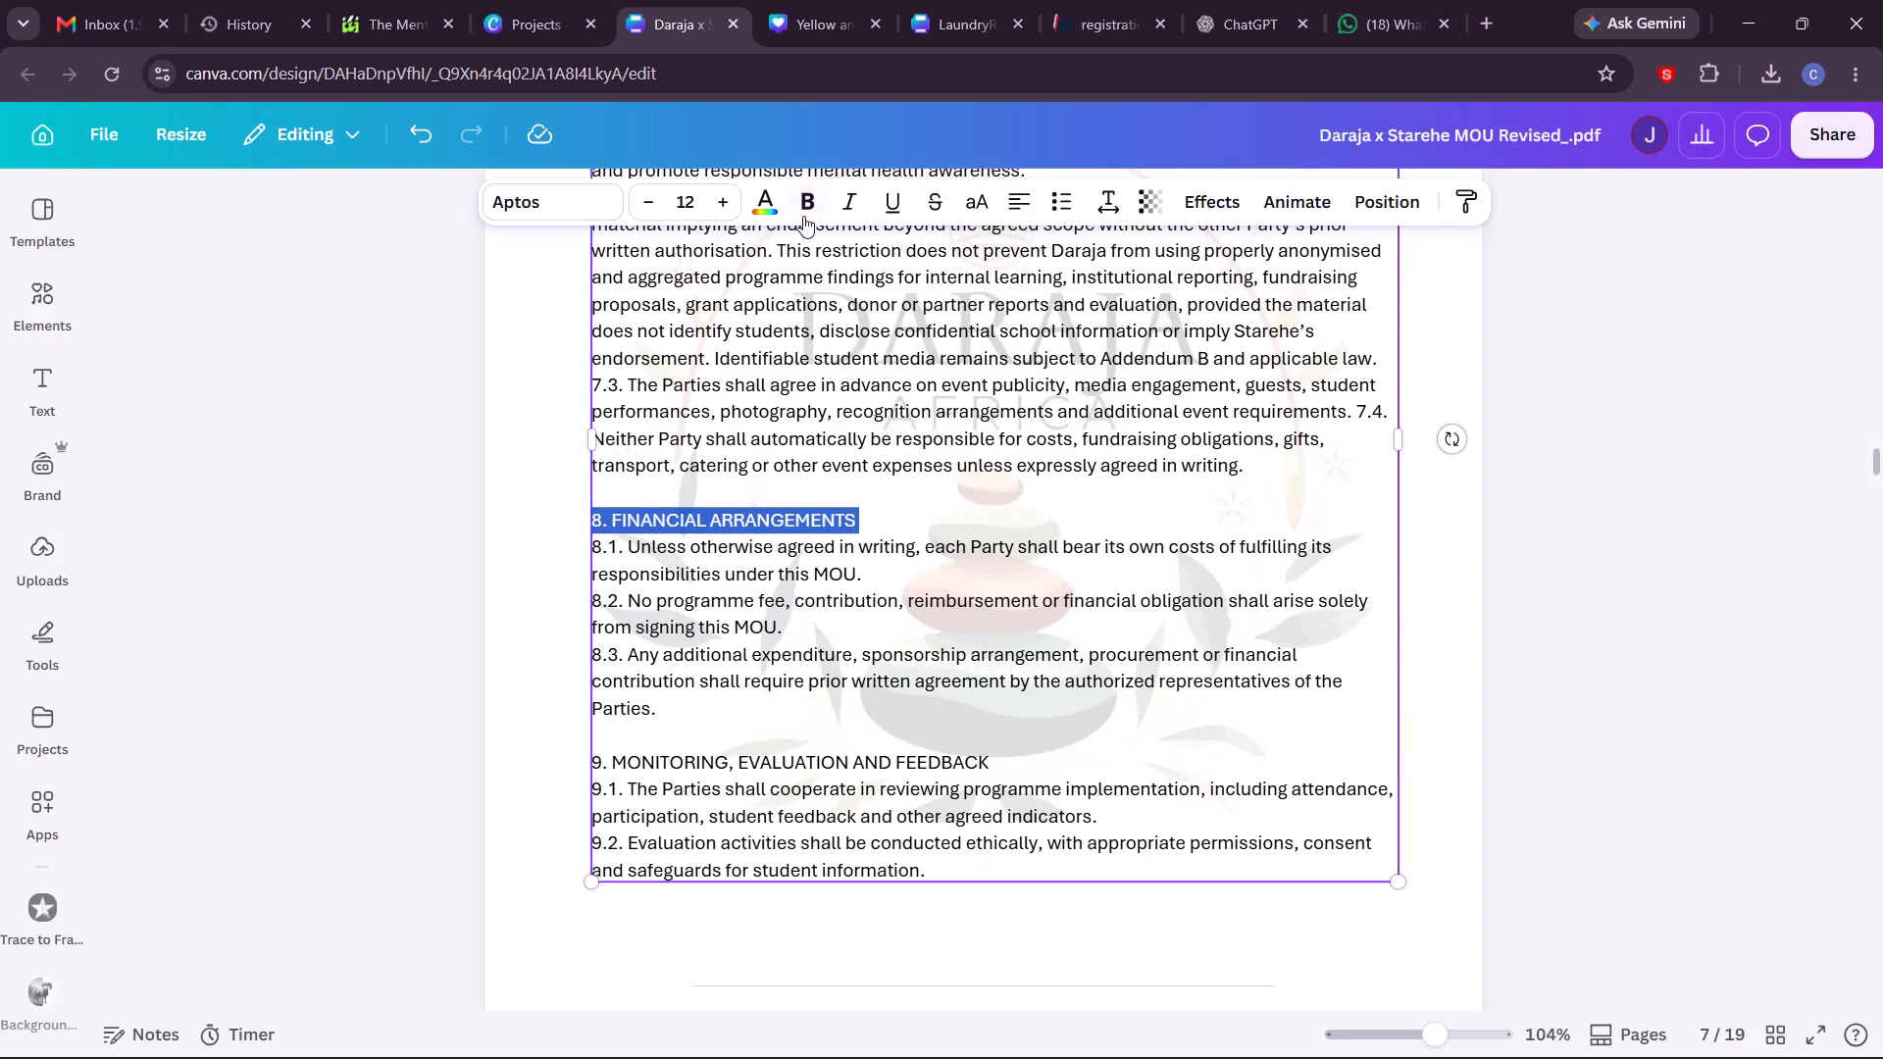
pyautogui.click(808, 204)
# Bold the section heading "9. MONITORING, EVALUATION AND FEEDBACK" on page 7, including its number.
pyautogui.moveTo(992, 759); pyautogui.dragTo(863, 750)
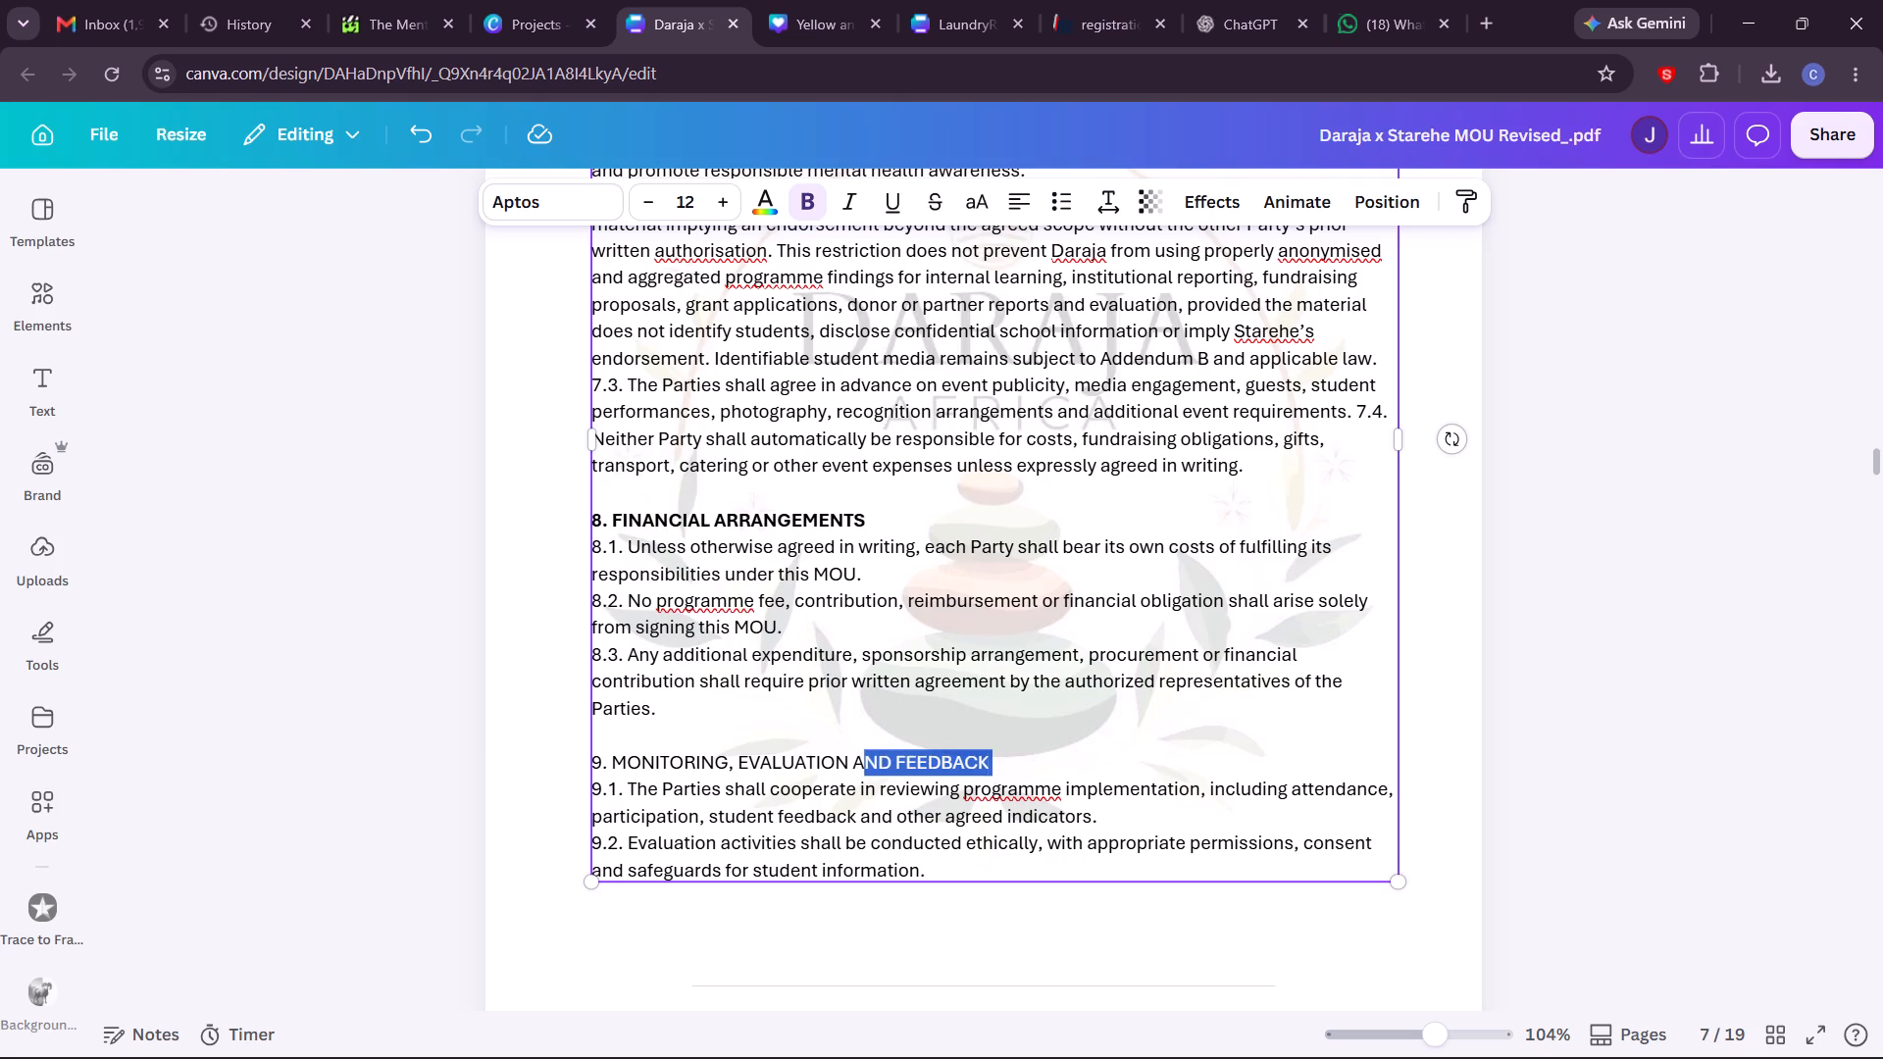
pyautogui.moveTo(863, 750); pyautogui.dragTo(584, 743)
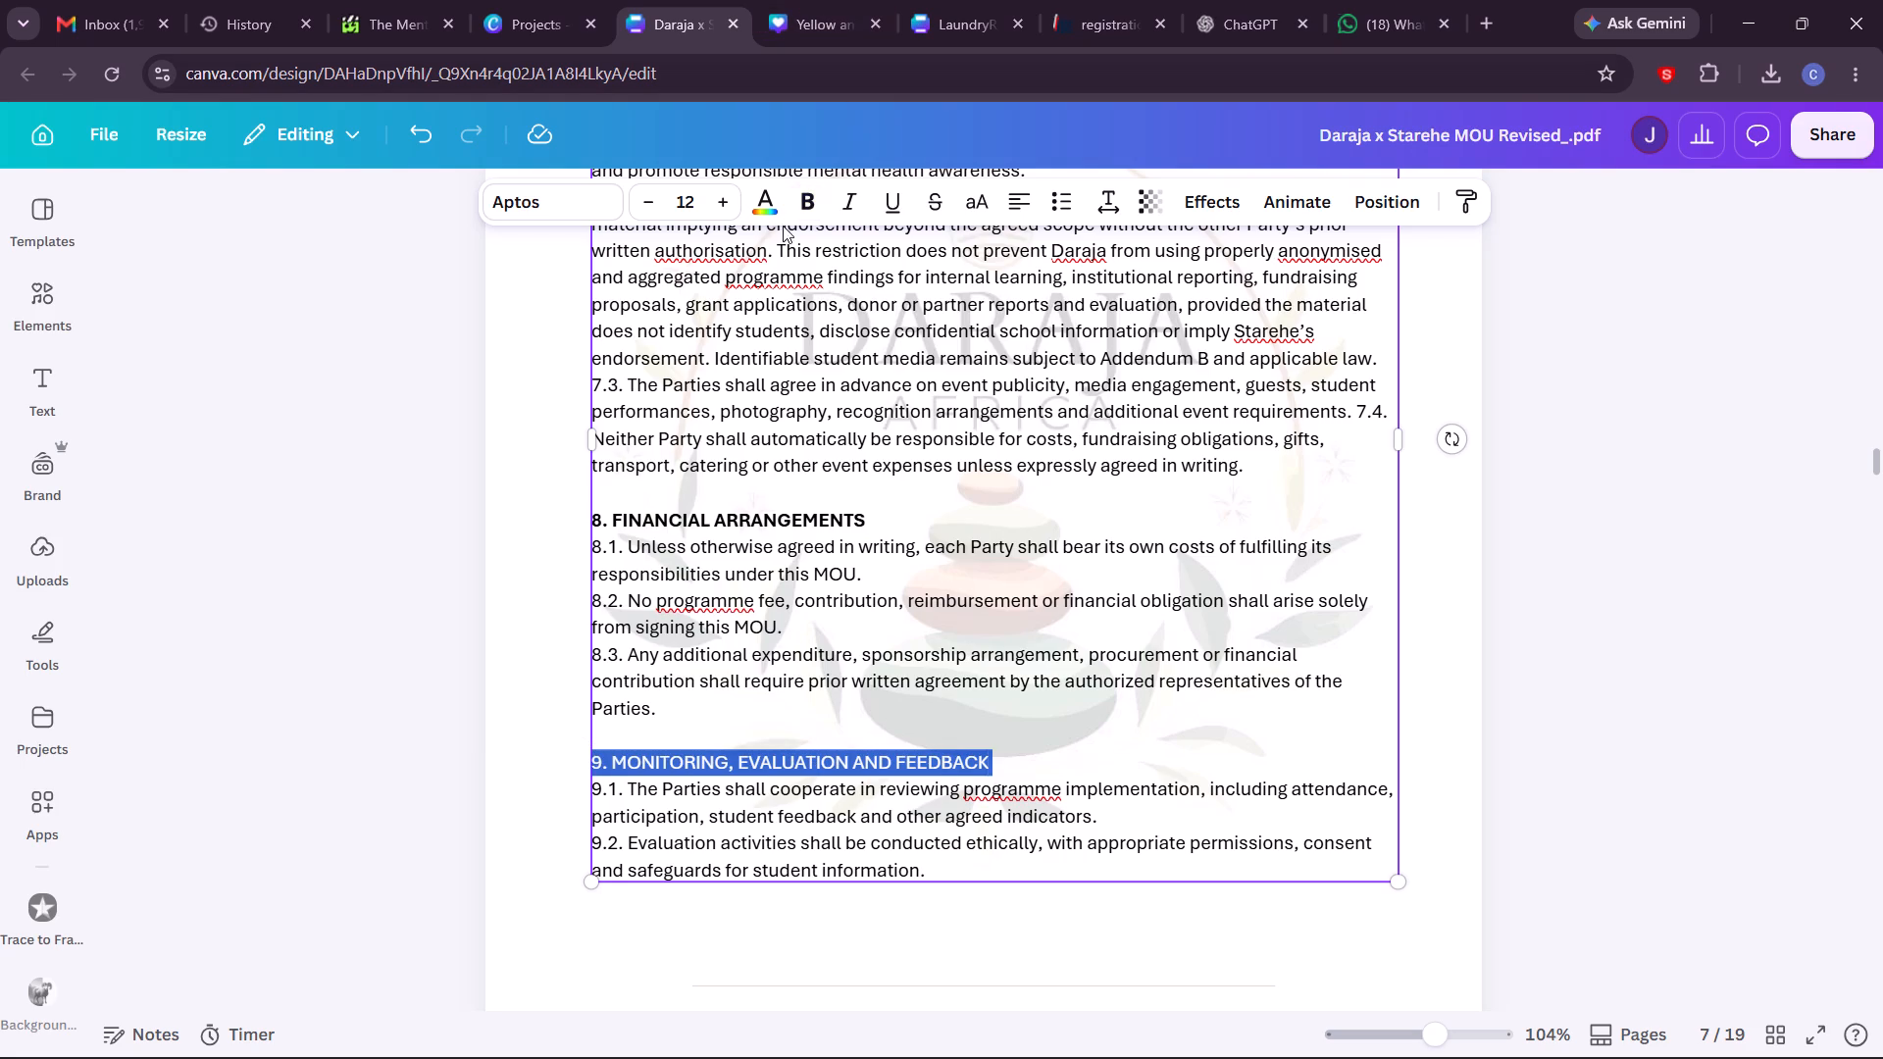
pyautogui.click(797, 206)
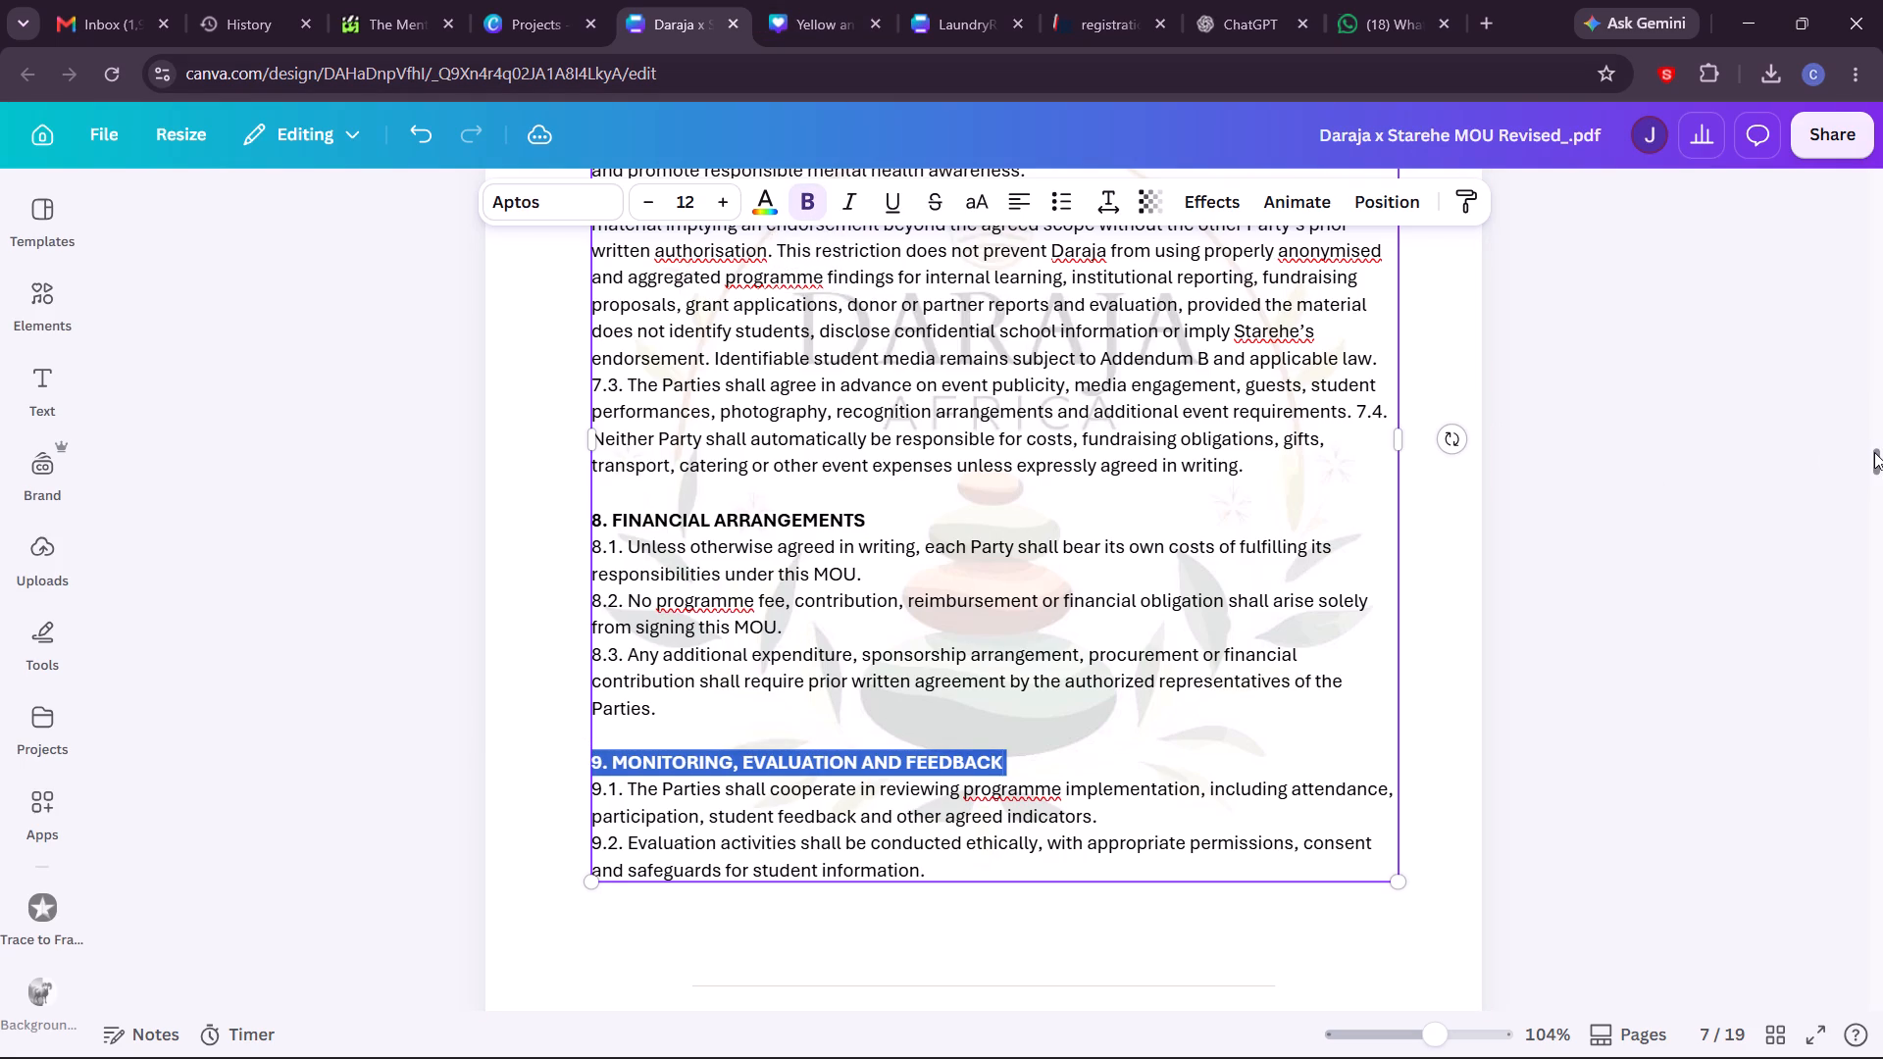
# Bold the section heading "10. TERM, AMENDMENT AND TERMINATION" on page 8, including its number.
pyautogui.moveTo(1874, 452); pyautogui.dragTo(1878, 487)
pyautogui.click(711, 753)
pyautogui.click(975, 547)
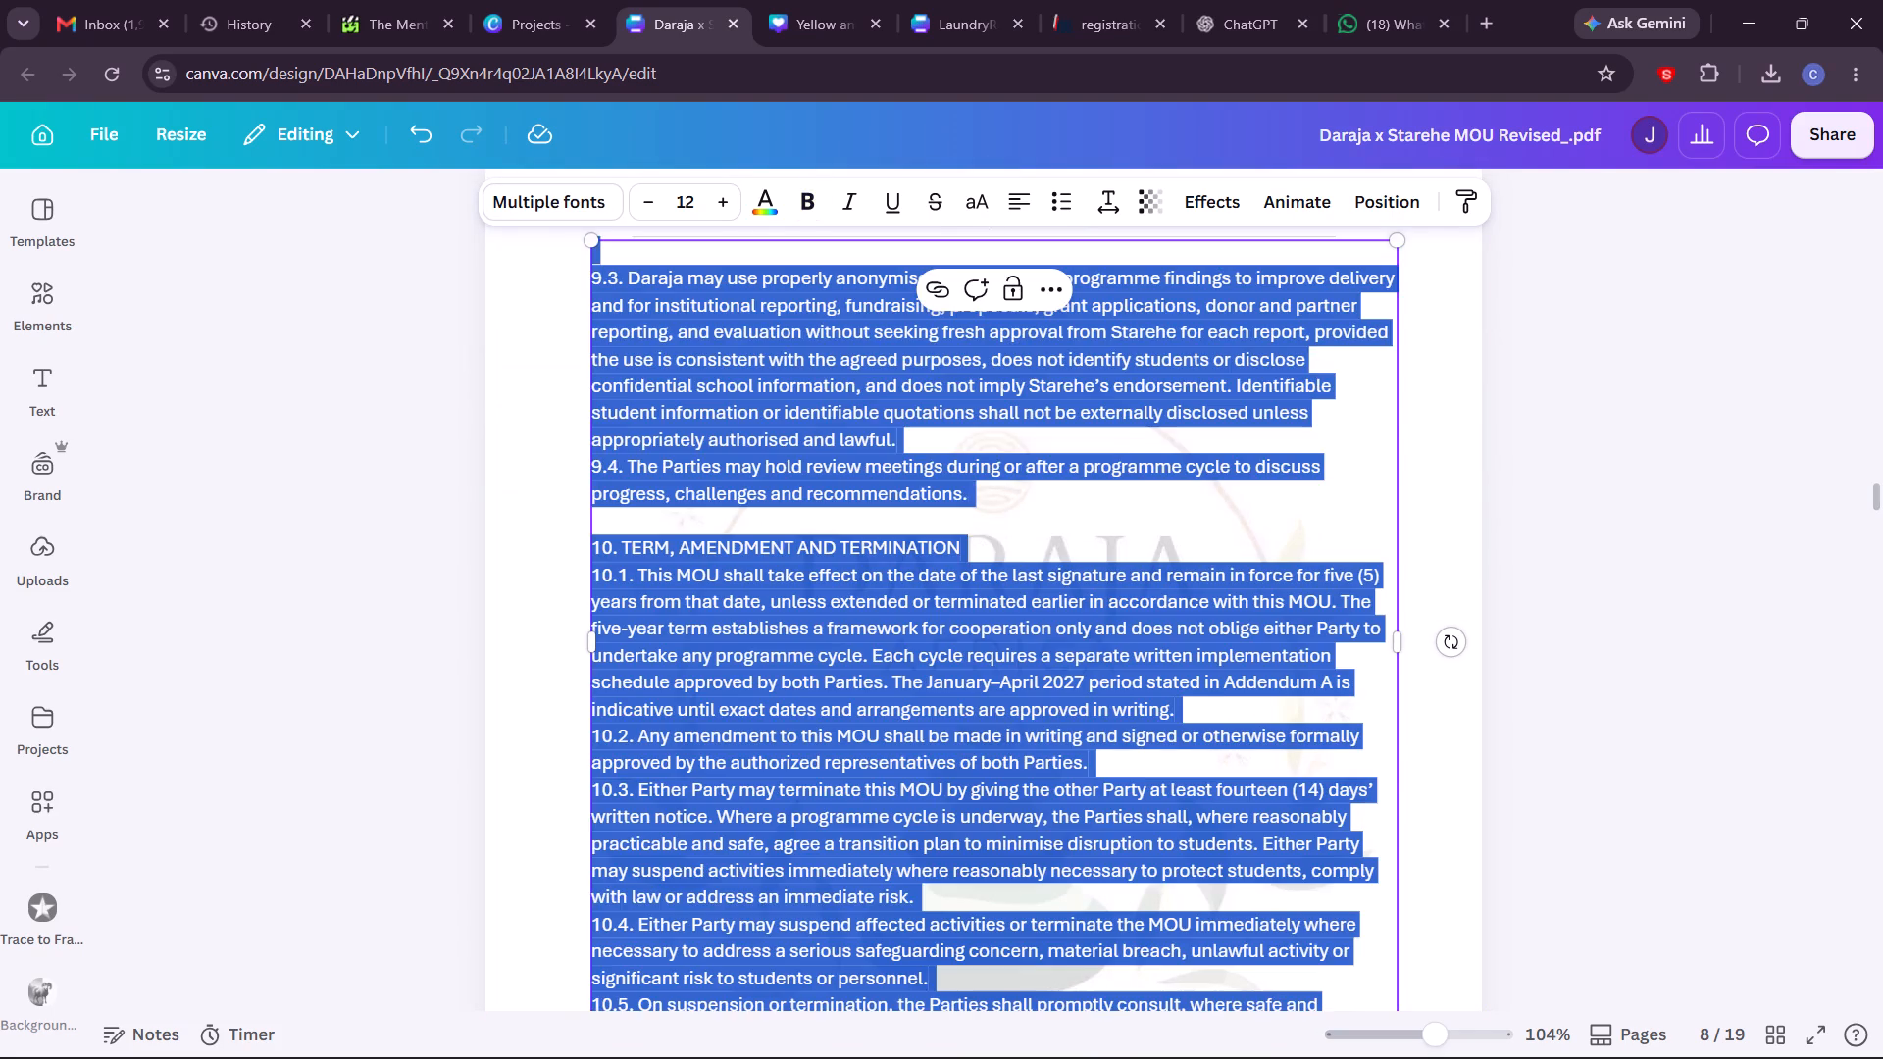
pyautogui.click(973, 547)
pyautogui.moveTo(973, 546); pyautogui.dragTo(600, 553)
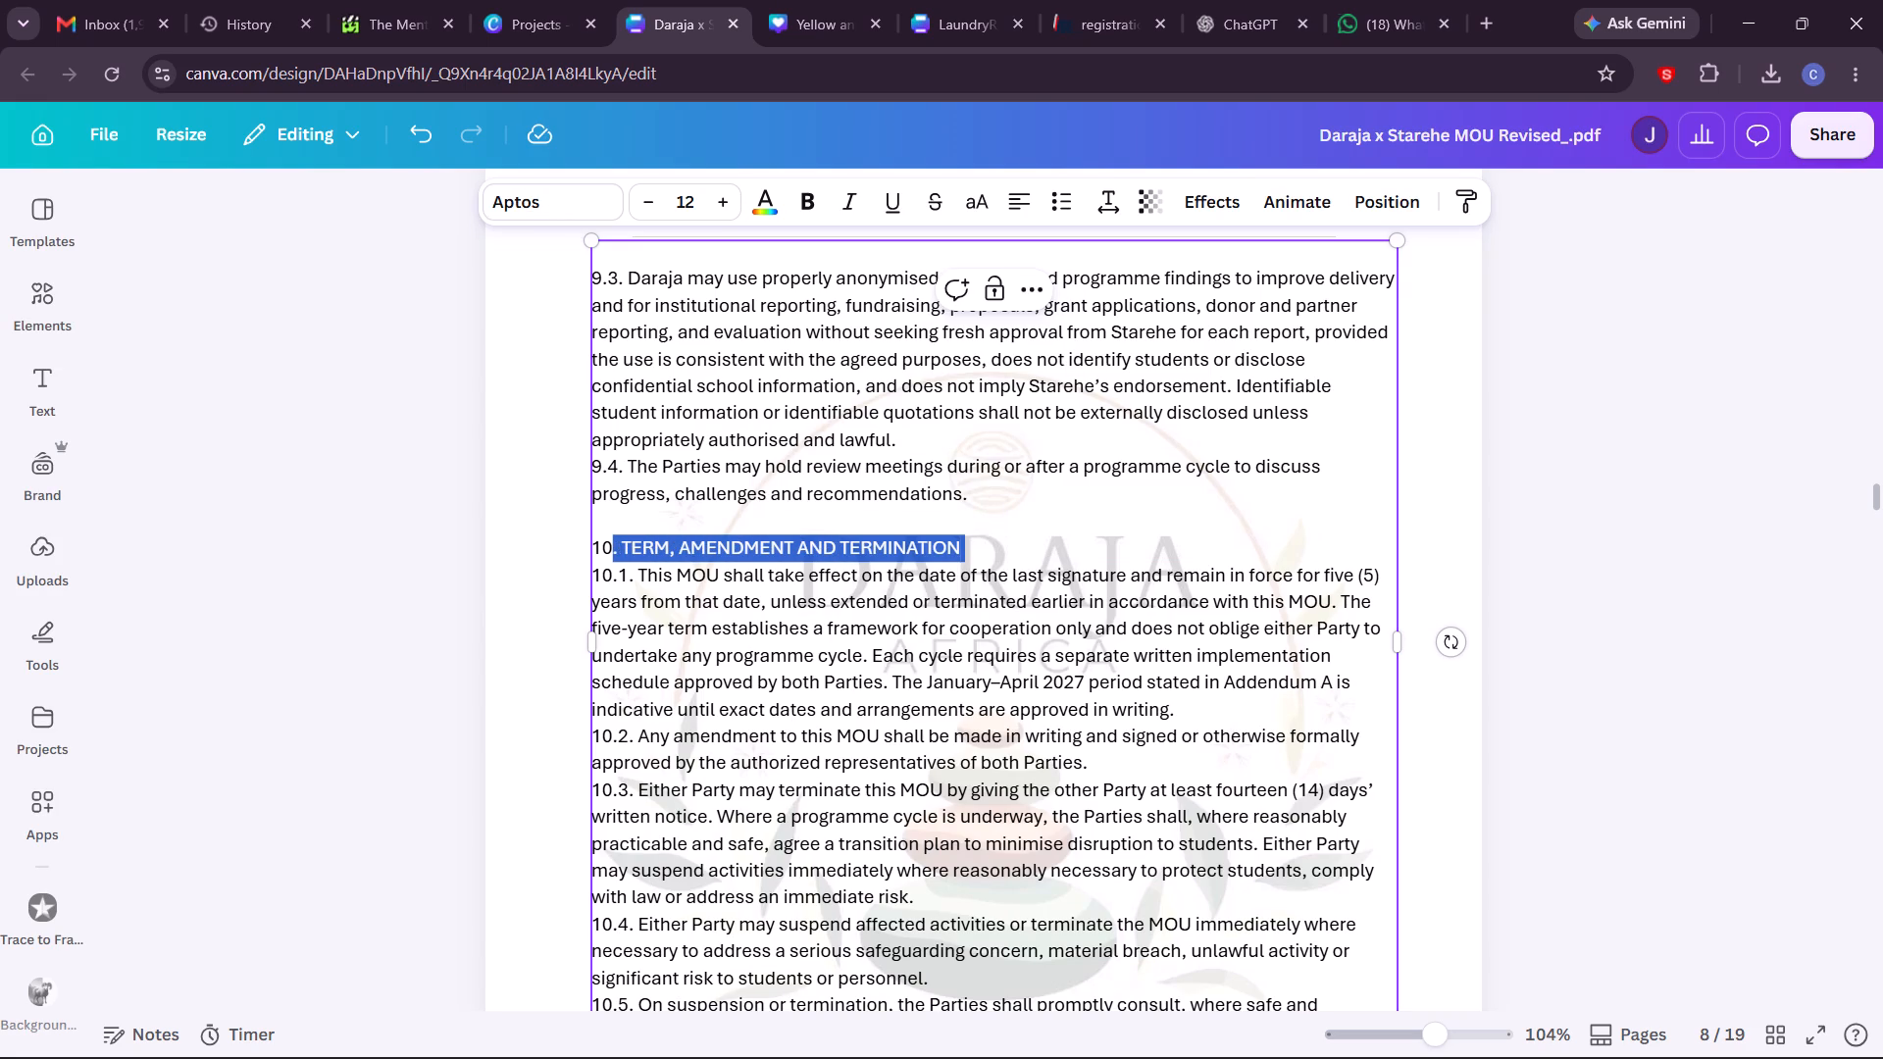
pyautogui.moveTo(600, 553); pyautogui.dragTo(598, 553)
pyautogui.click(806, 199)
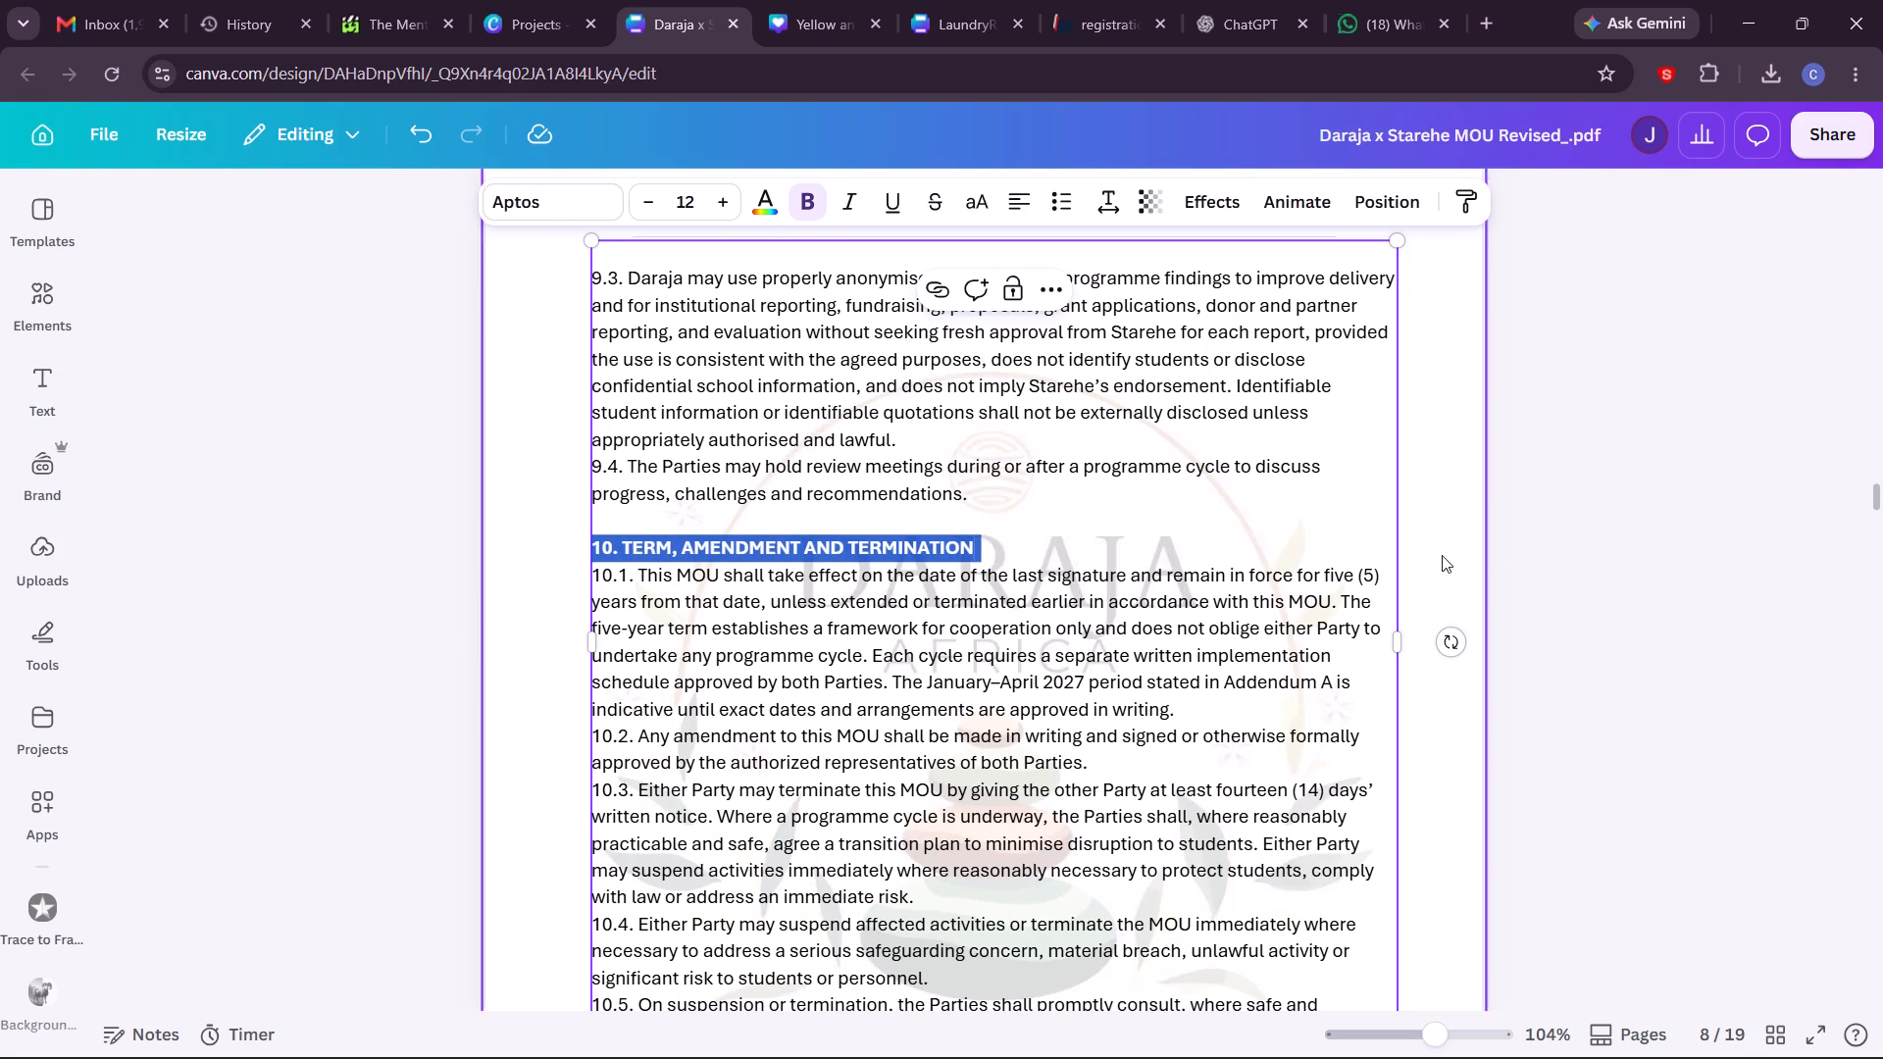
# Bold the section heading "11. DISPUTE RESOLUTION" on page 9, including its number.
pyautogui.moveTo(1876, 492); pyautogui.dragTo(1877, 496)
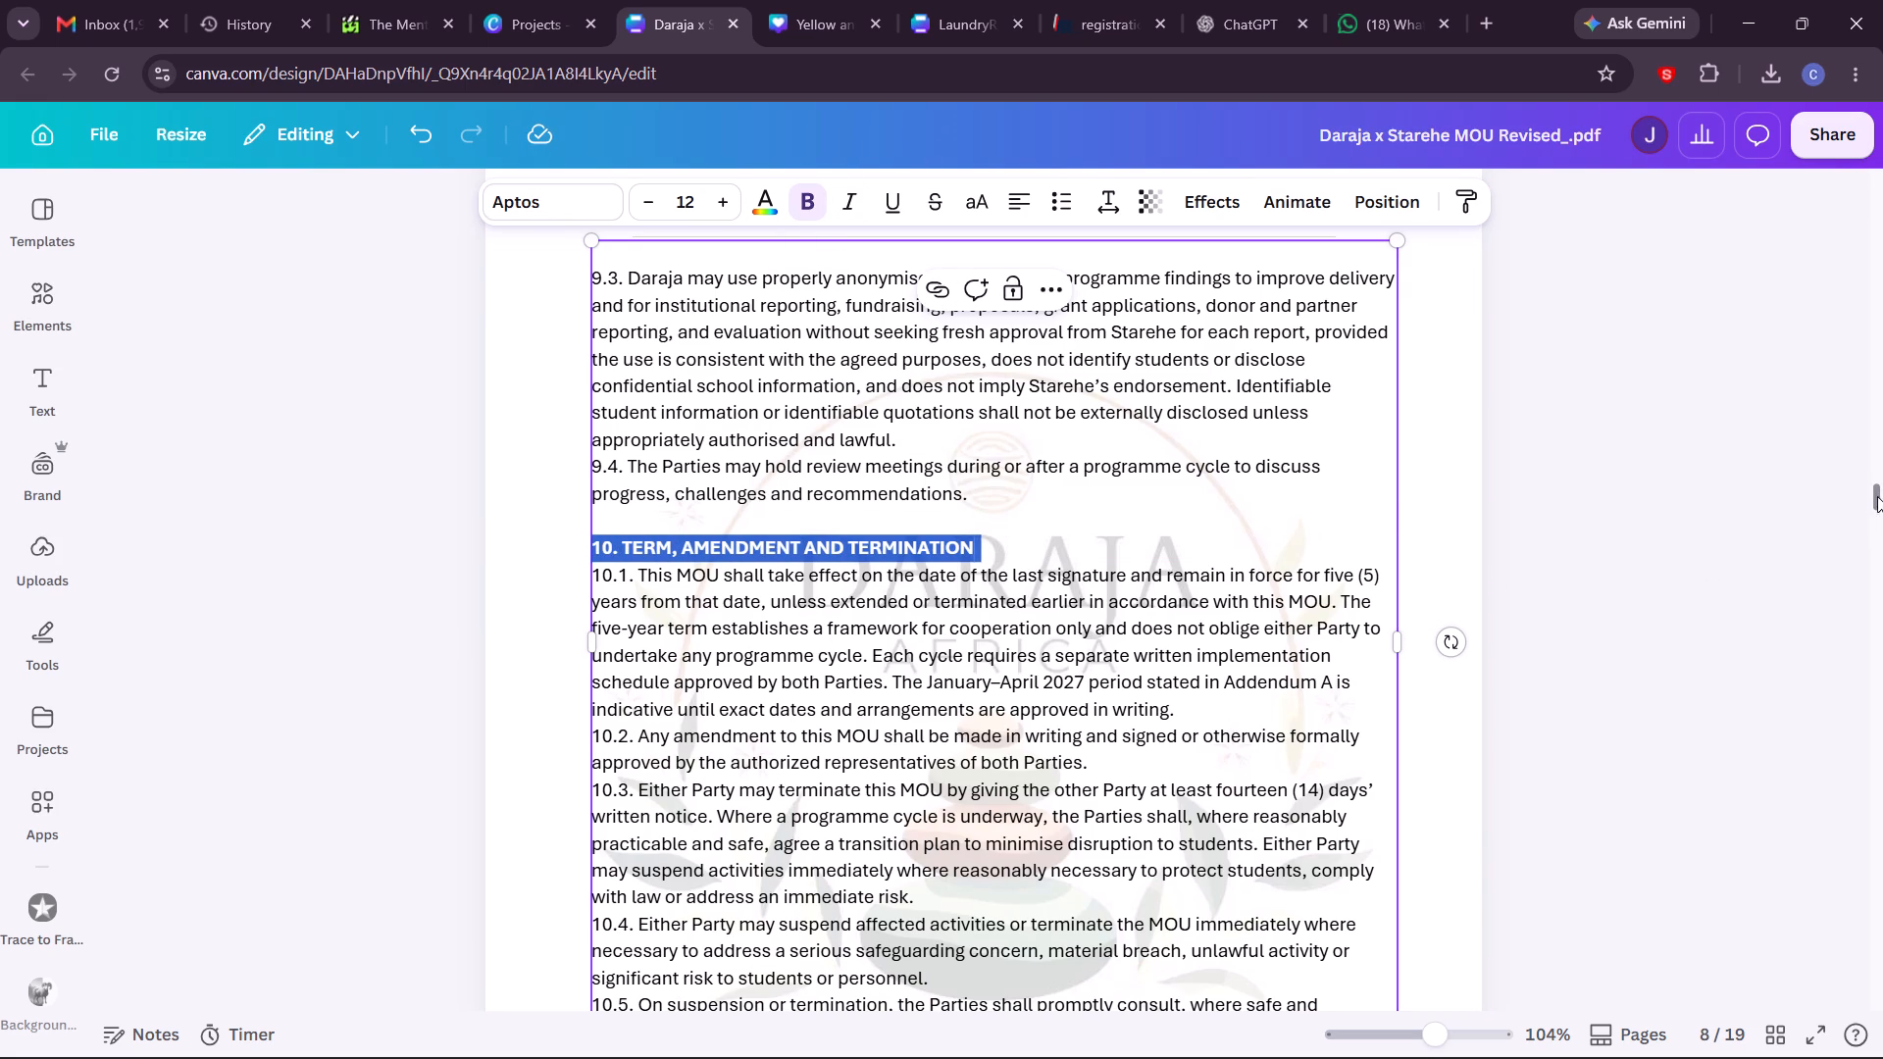
pyautogui.moveTo(1877, 496); pyautogui.dragTo(1880, 523)
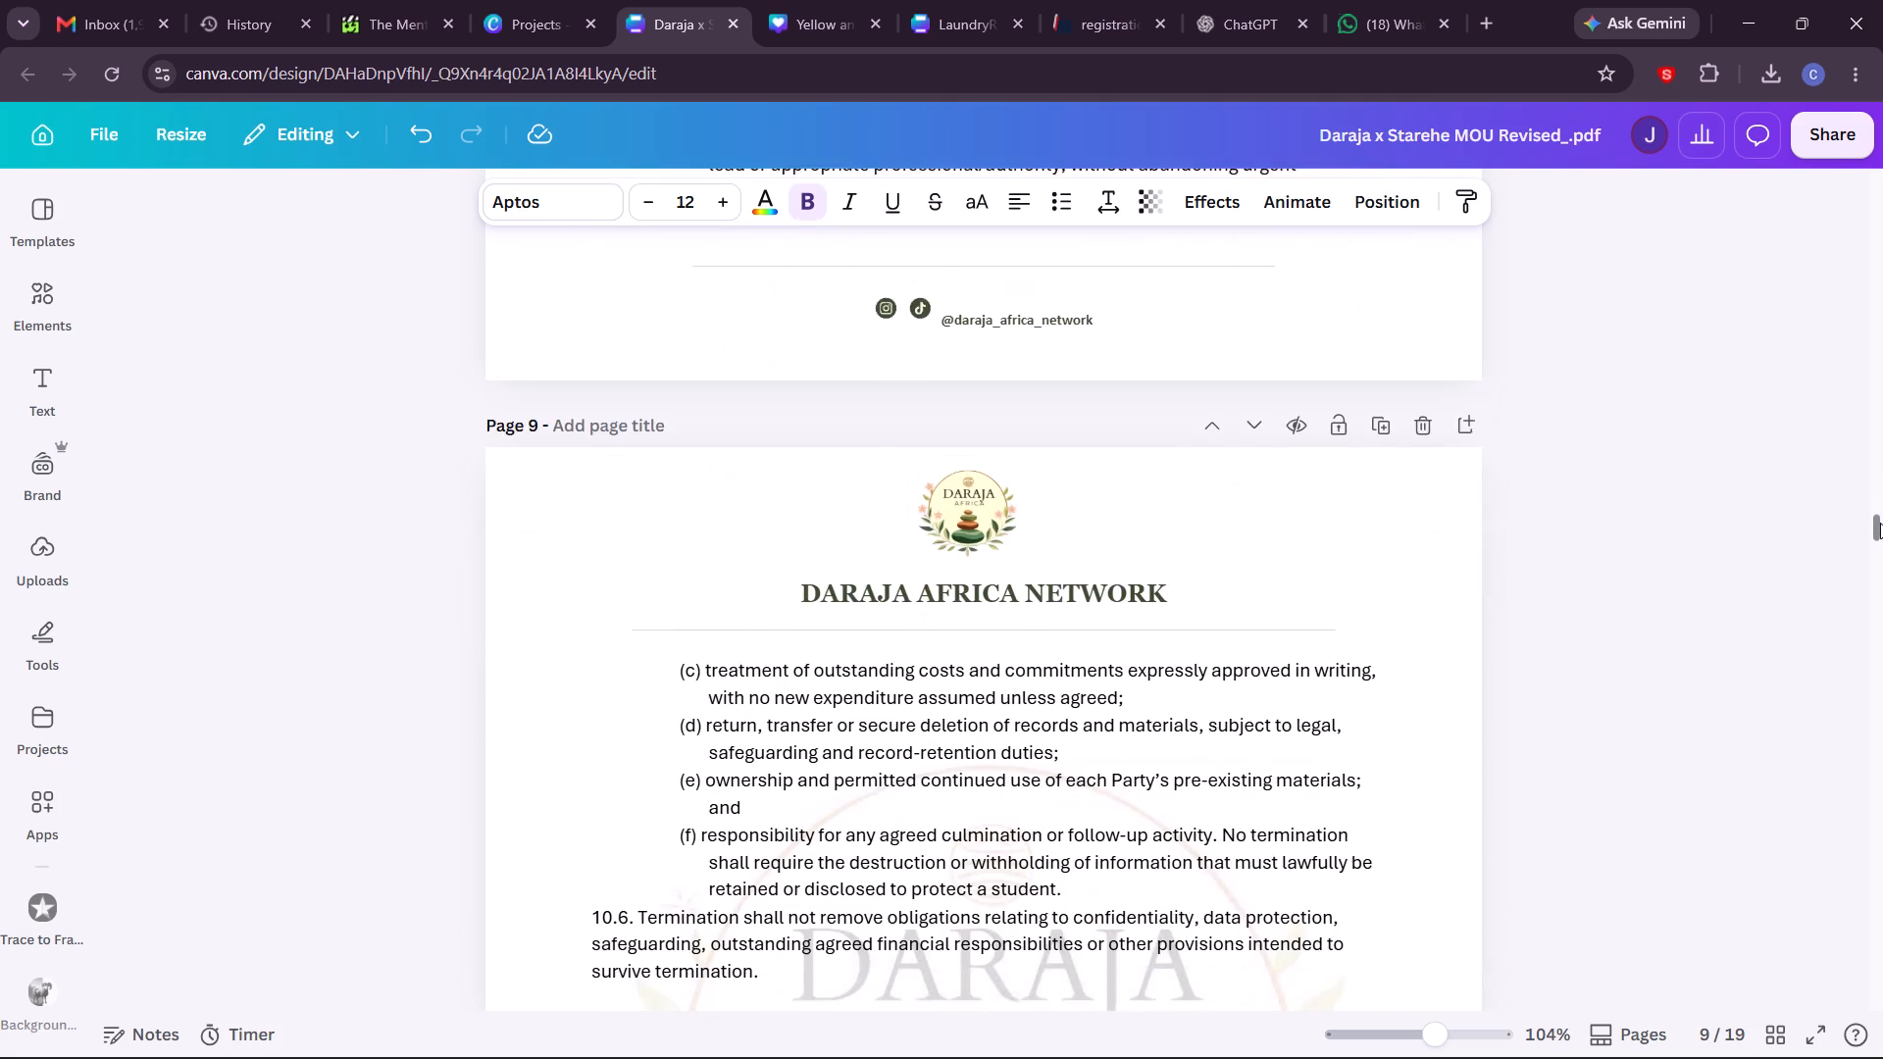
pyautogui.moveTo(1880, 523); pyautogui.dragTo(1880, 541)
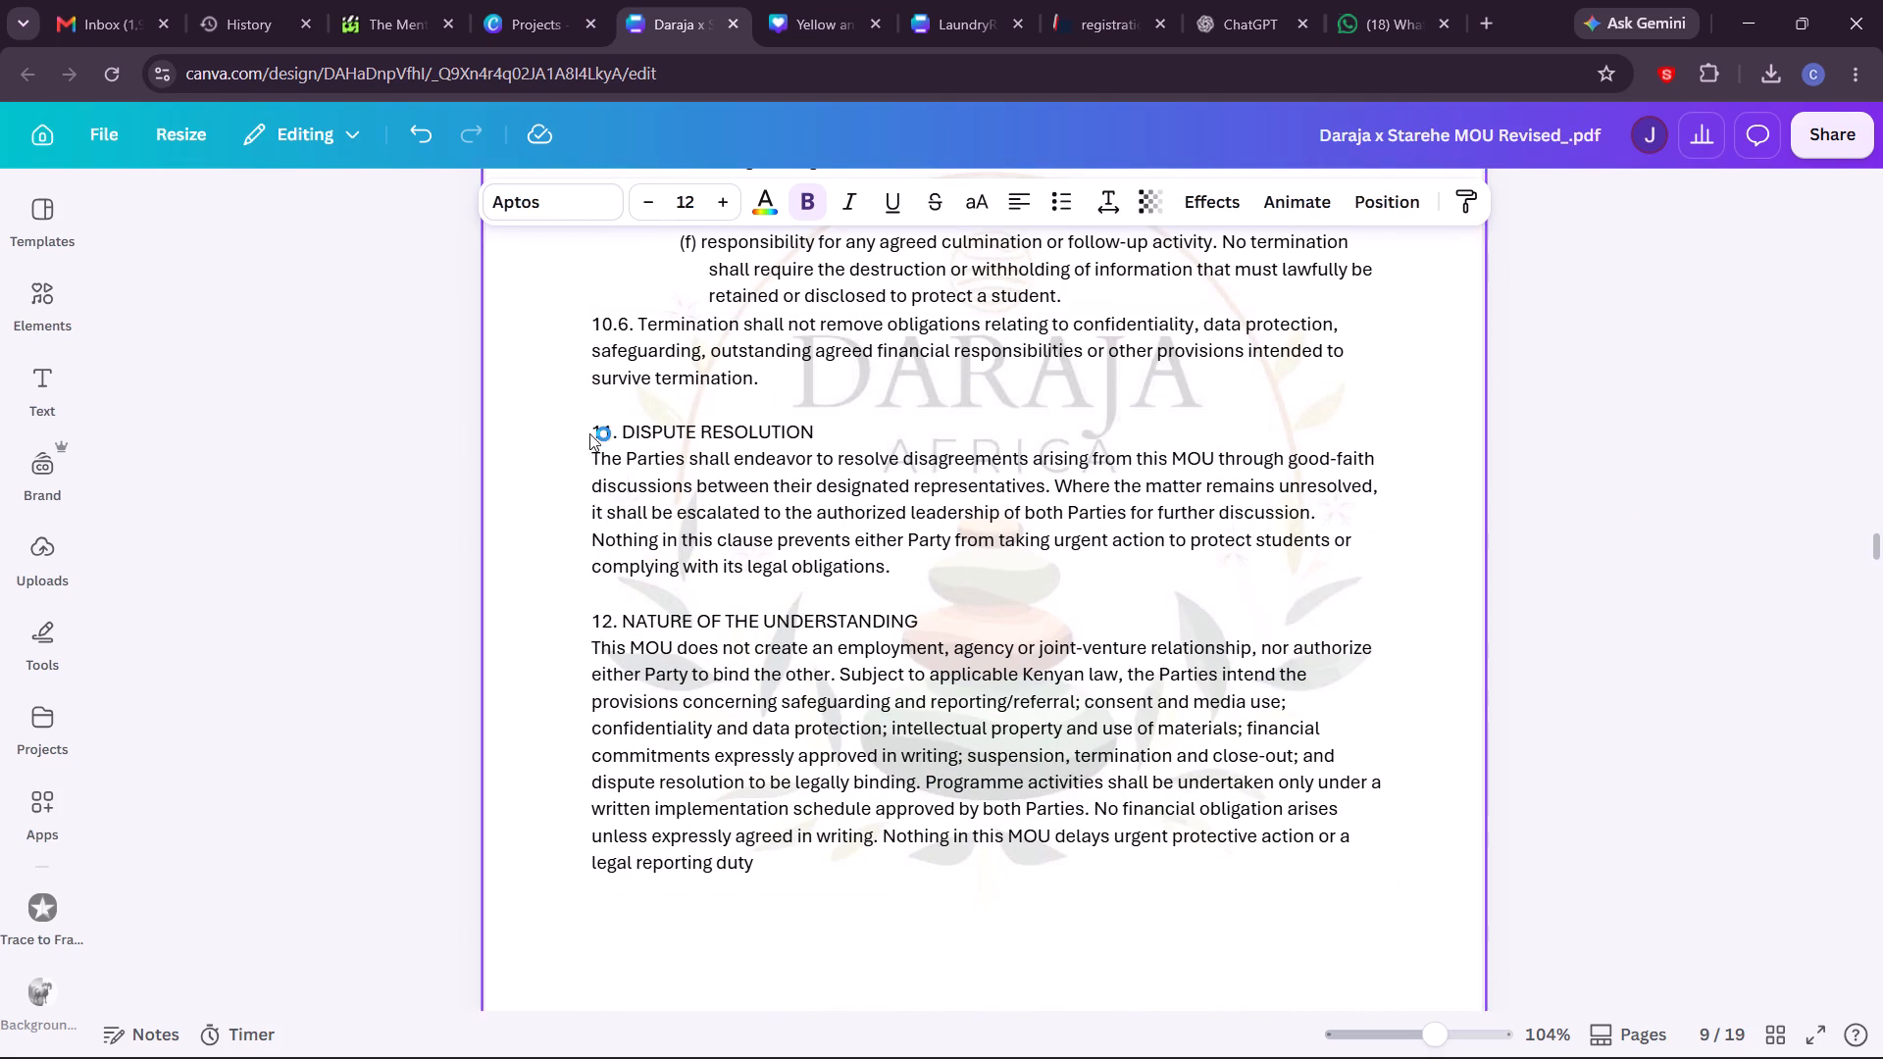
pyautogui.click(787, 451)
pyautogui.click(824, 425)
pyautogui.click(823, 428)
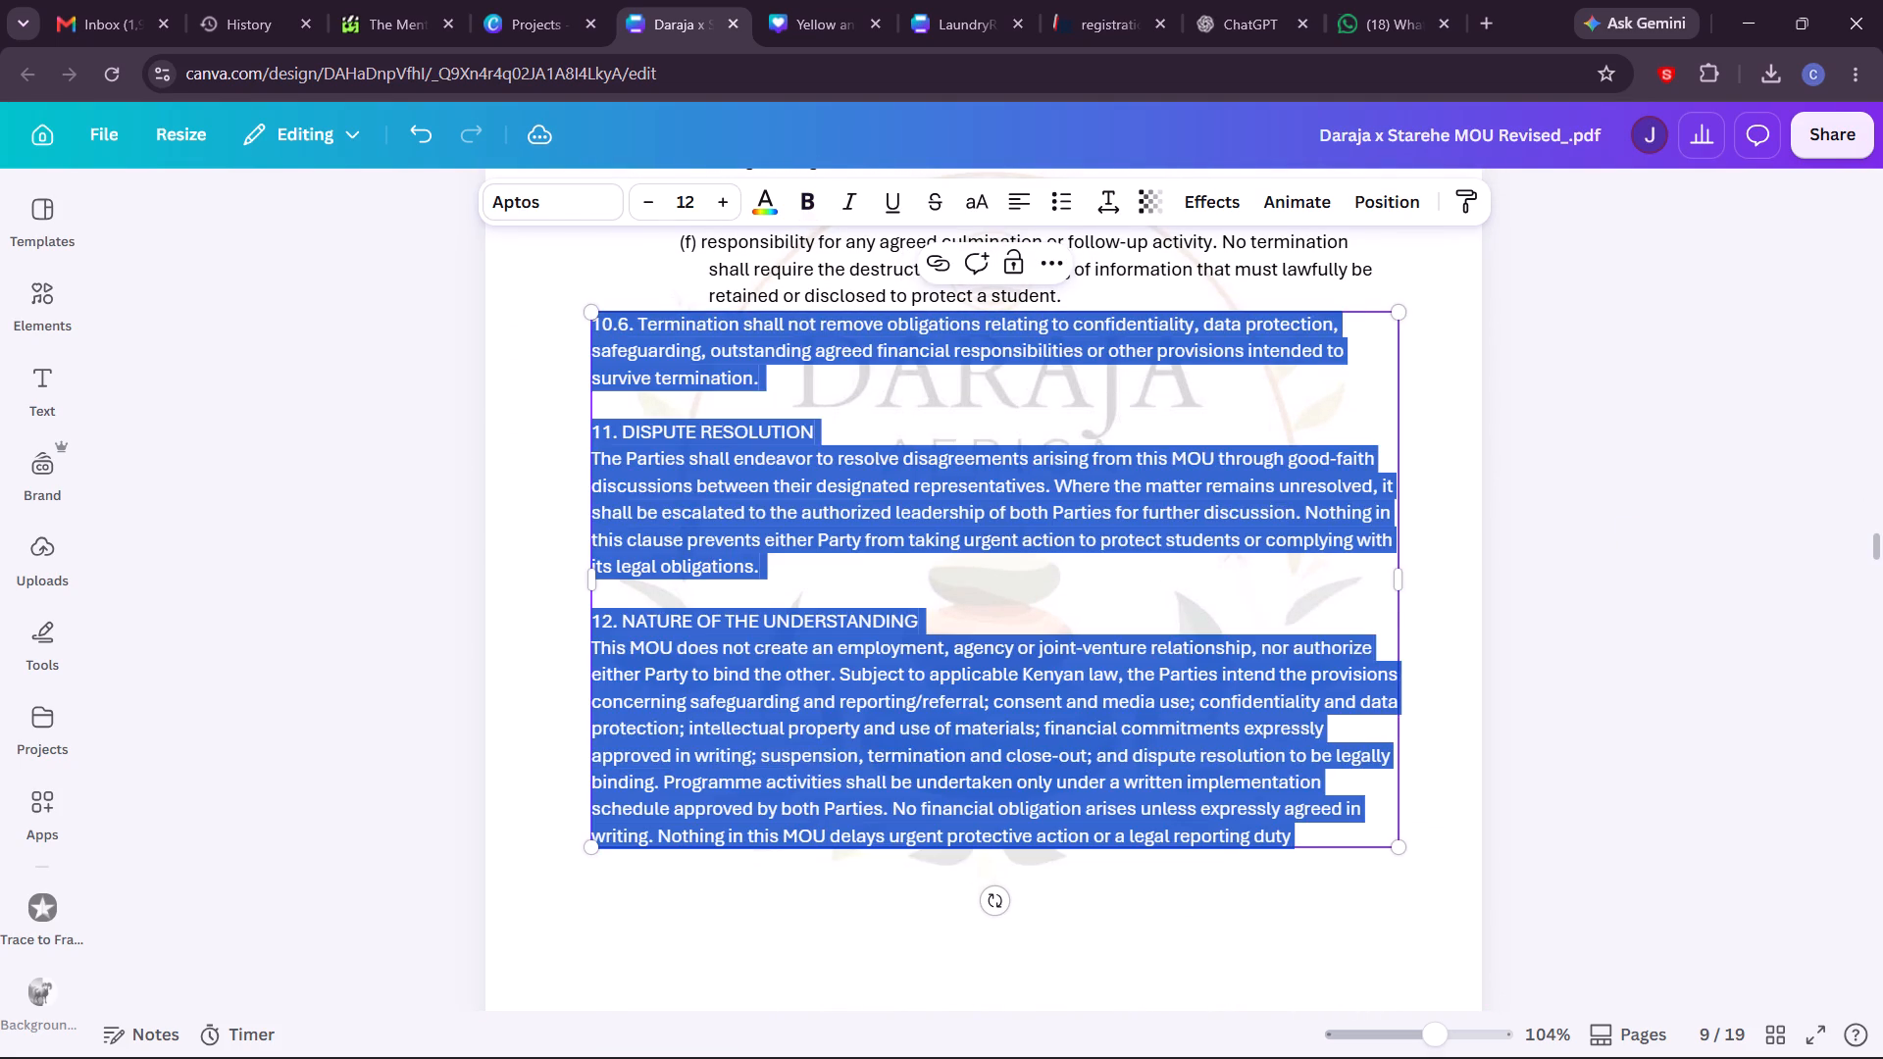
pyautogui.moveTo(822, 428); pyautogui.dragTo(604, 423)
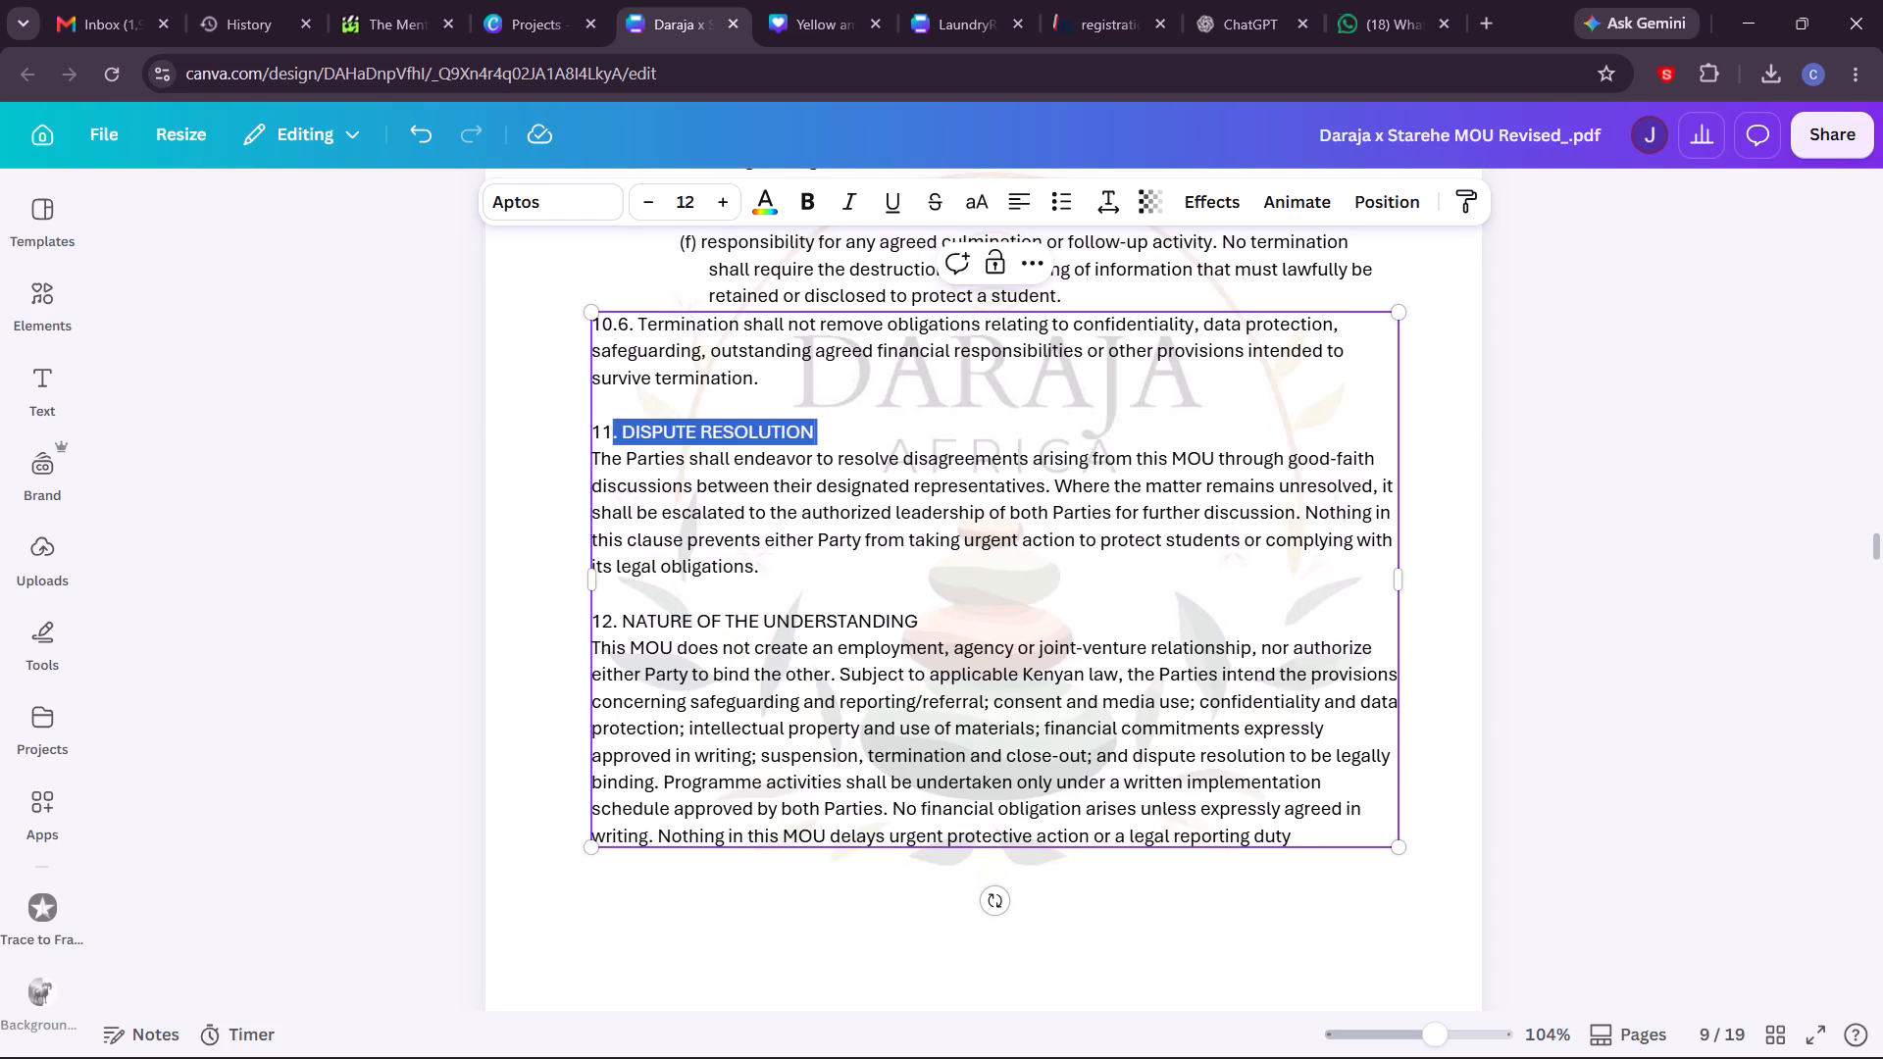
pyautogui.moveTo(604, 423); pyautogui.dragTo(599, 423)
pyautogui.click(811, 198)
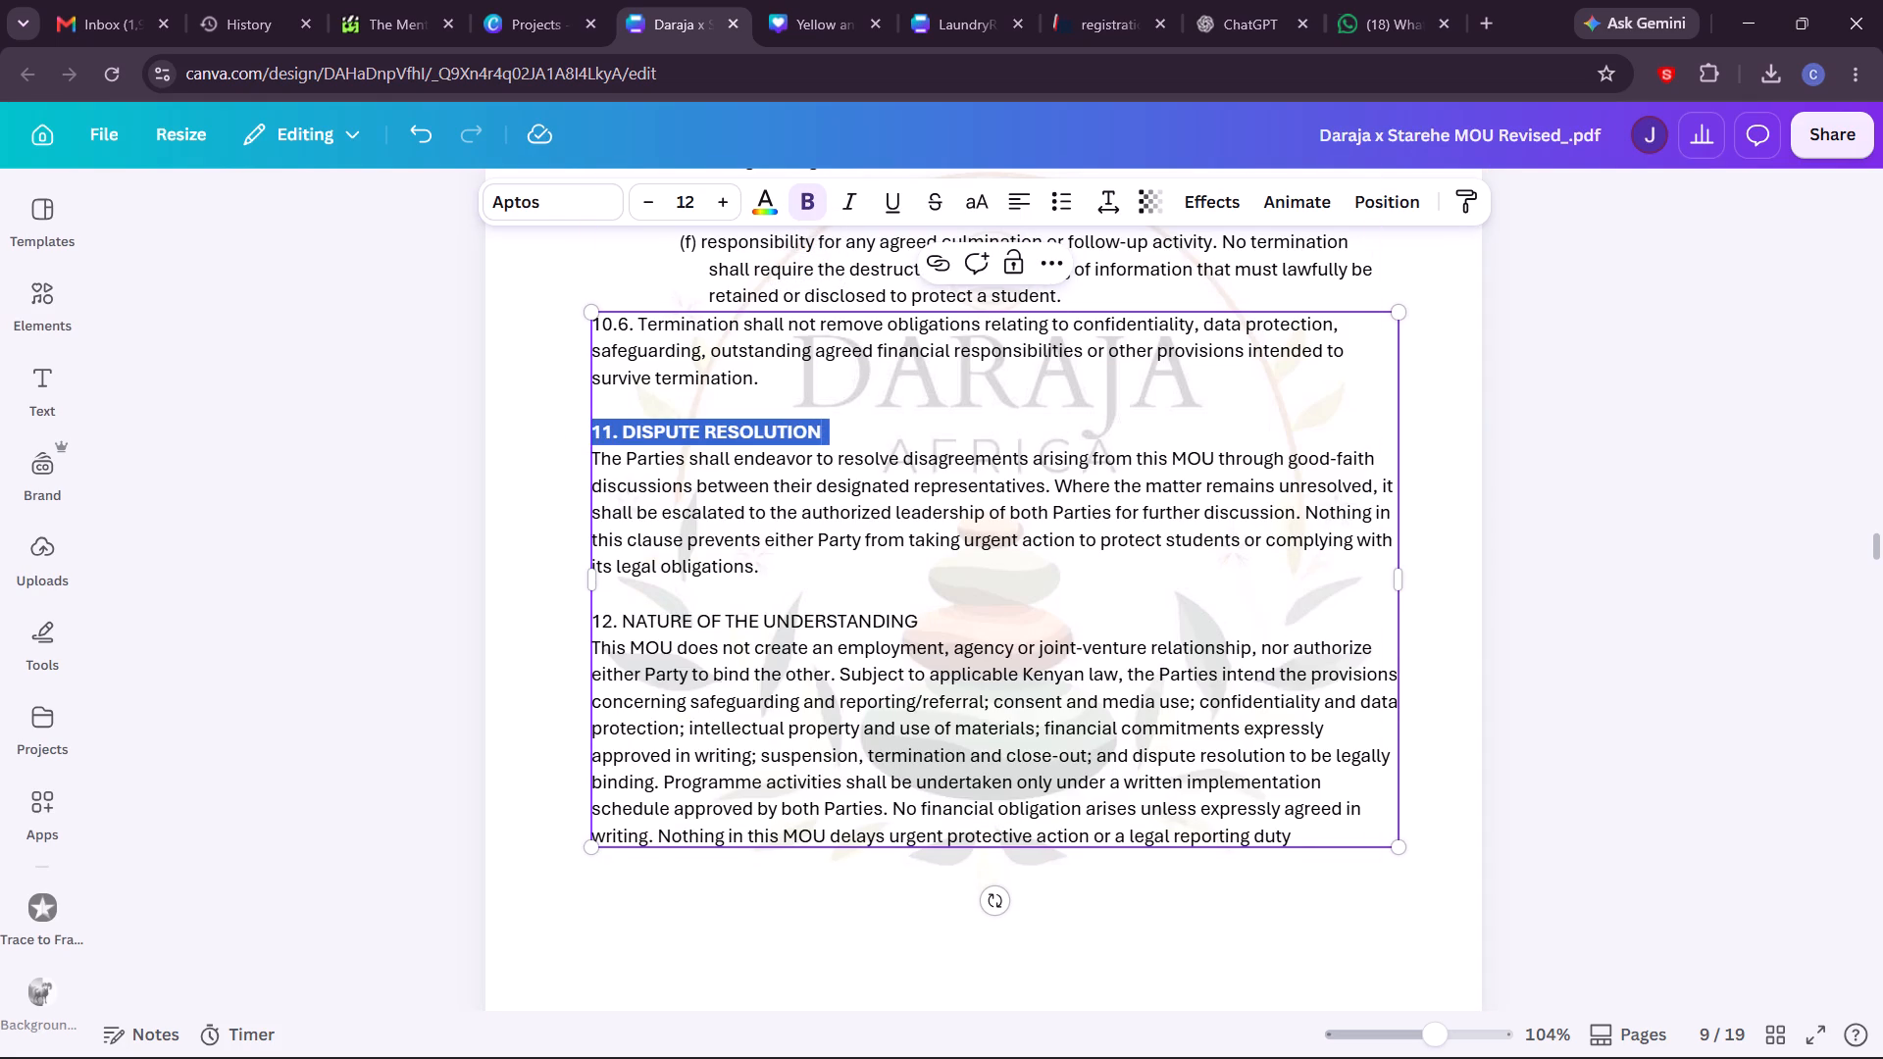
# Bold the section heading "12. NATURE OF THE UNDERSTANDING" on page 9, including its number.
pyautogui.click(954, 615)
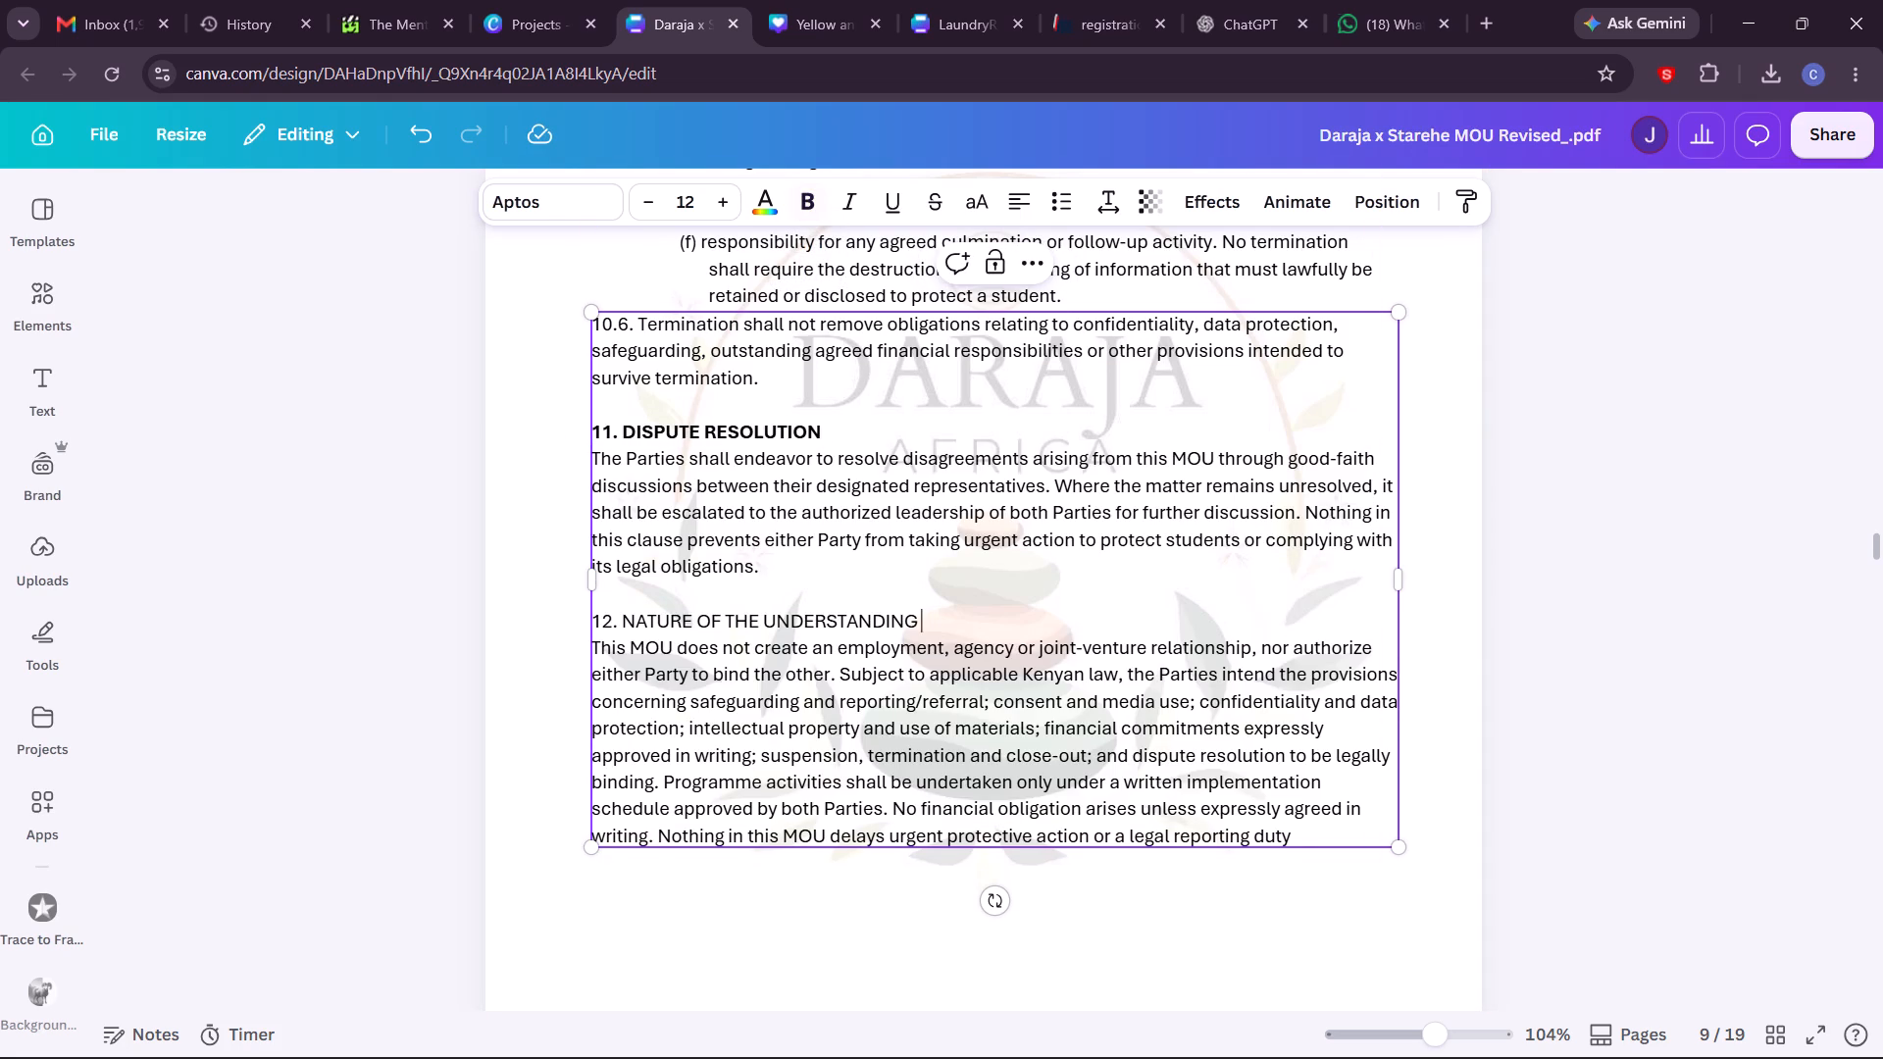
pyautogui.moveTo(923, 620); pyautogui.dragTo(570, 629)
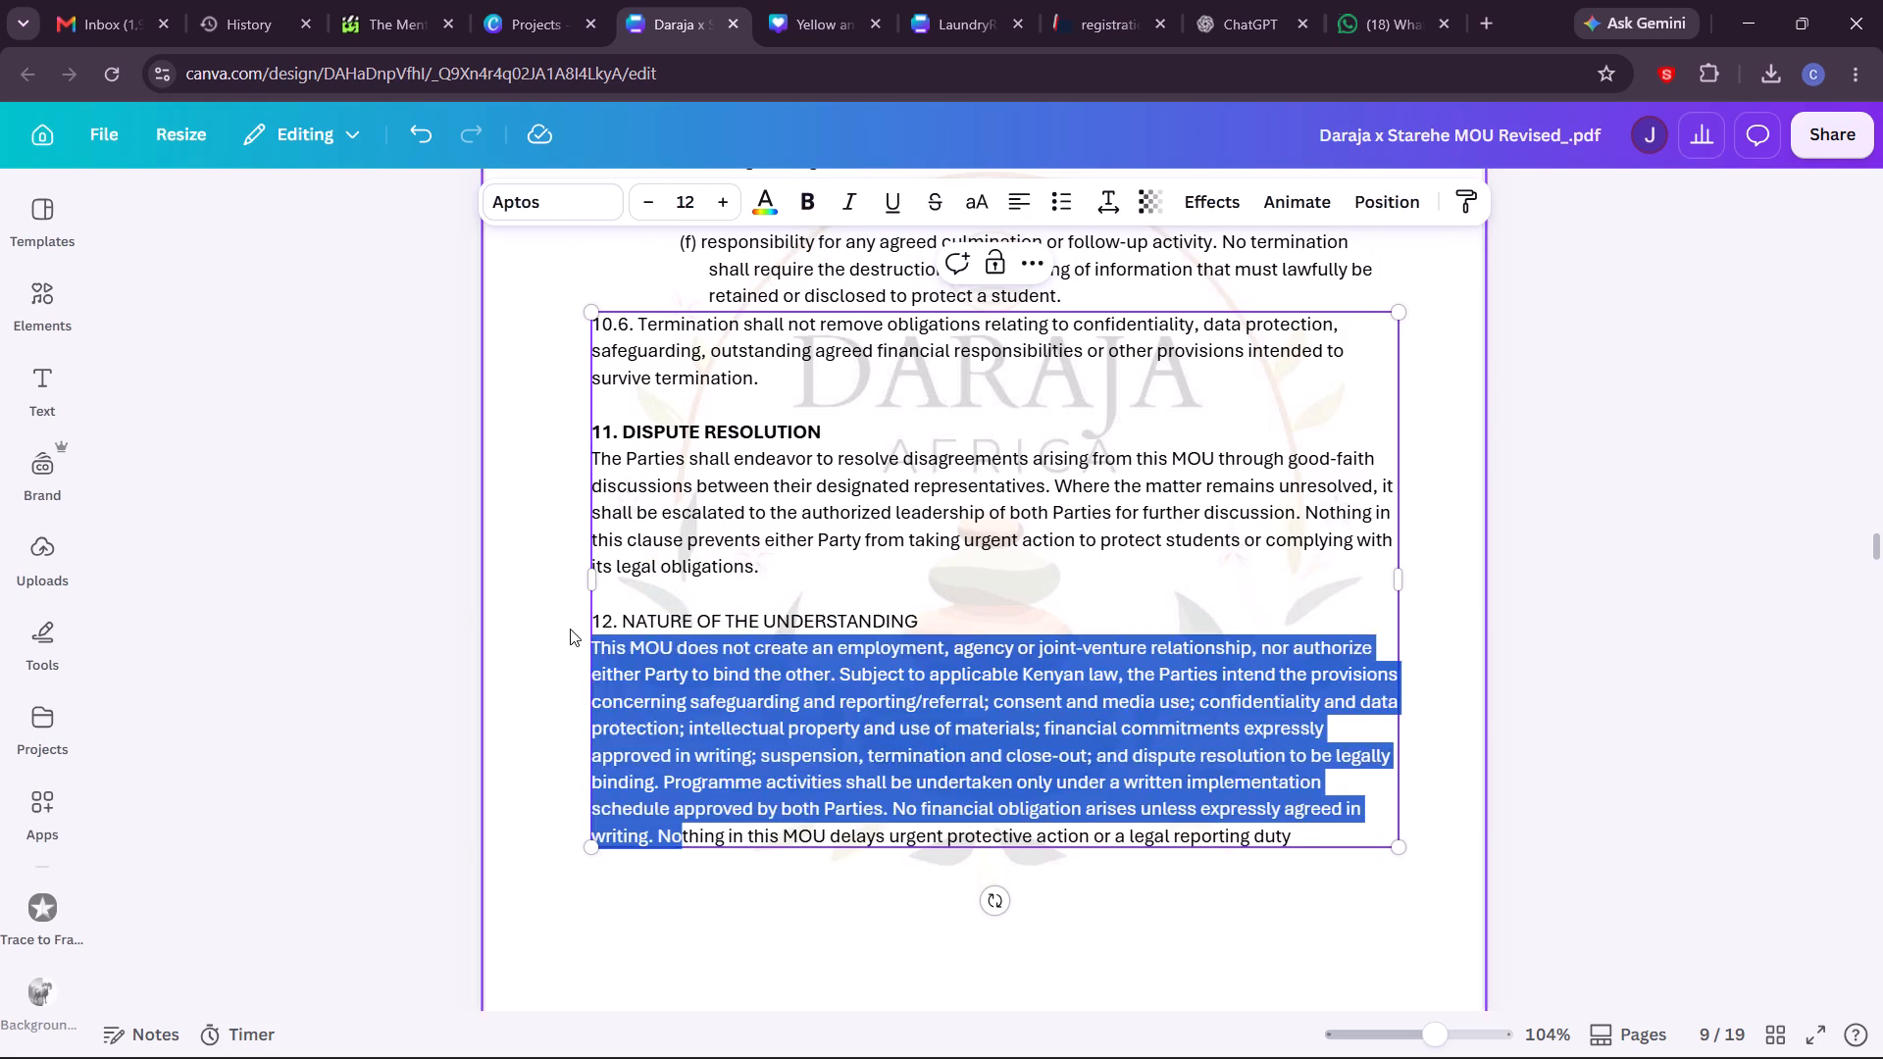
pyautogui.moveTo(570, 629); pyautogui.dragTo(581, 621)
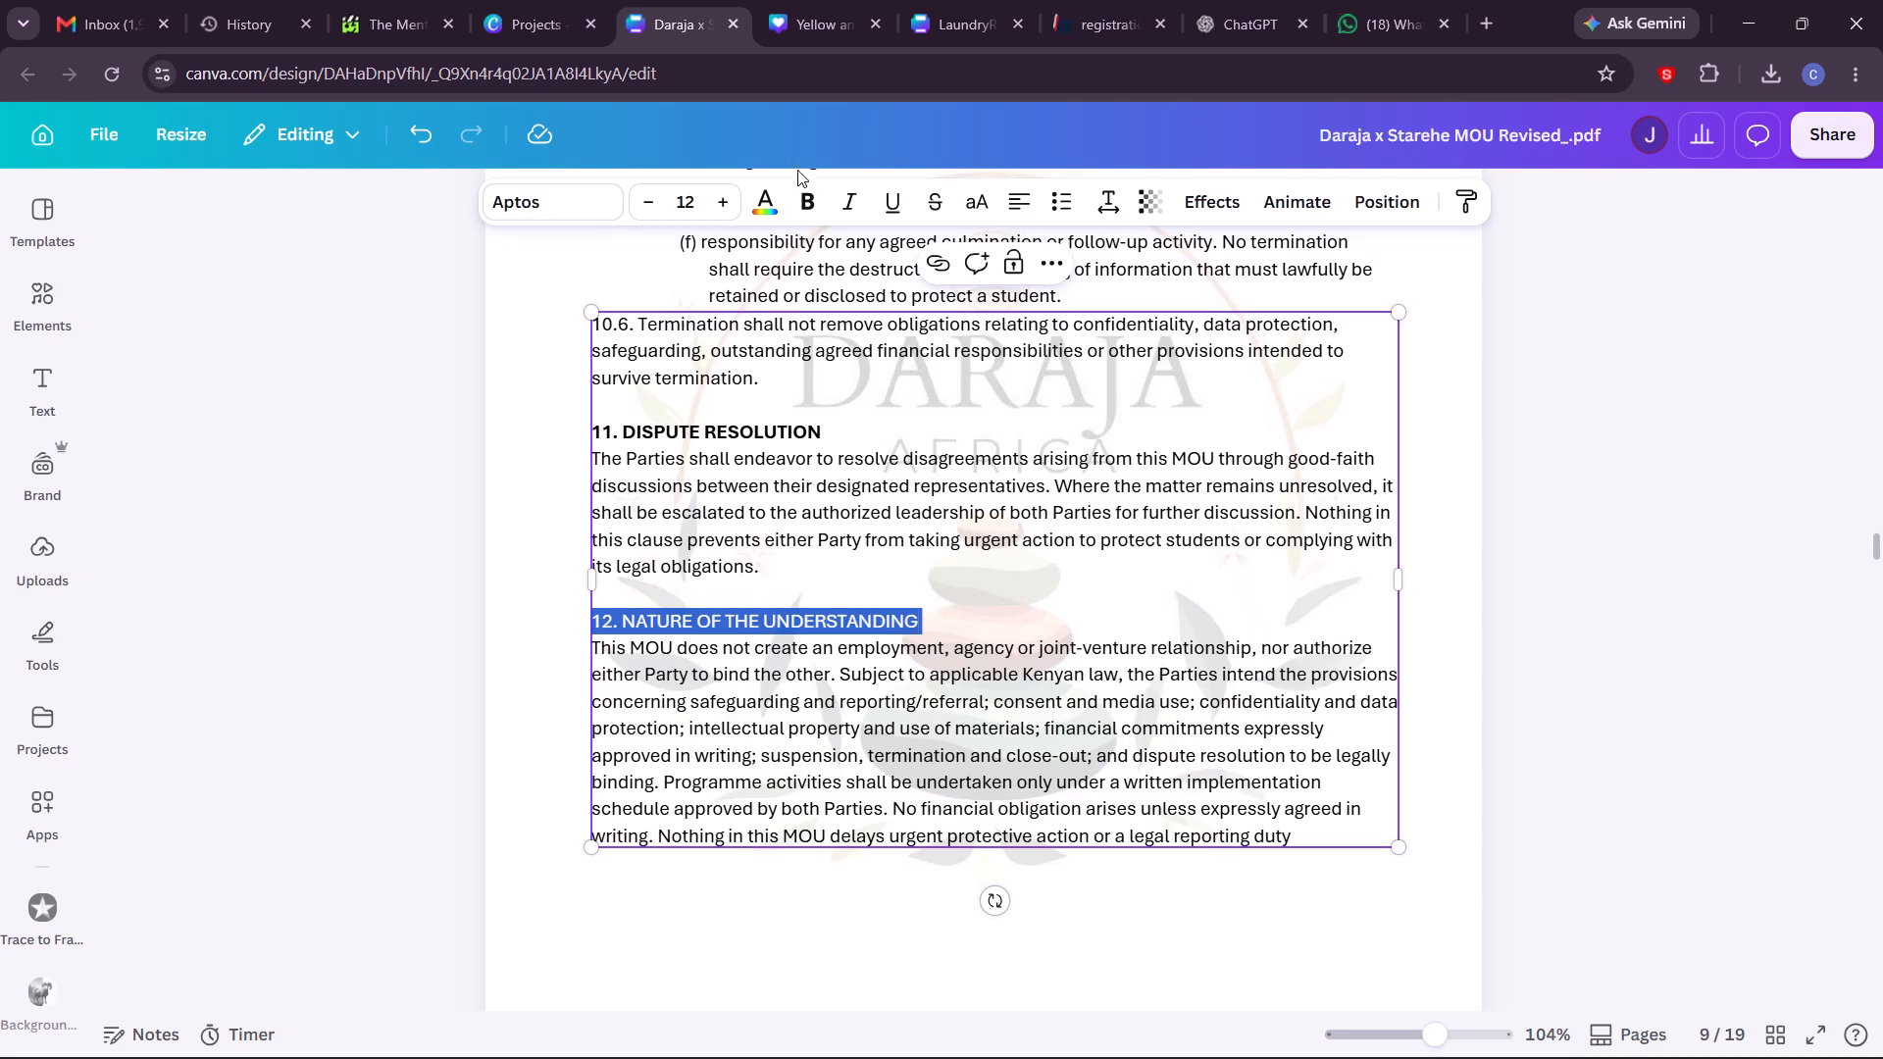
pyautogui.click(804, 194)
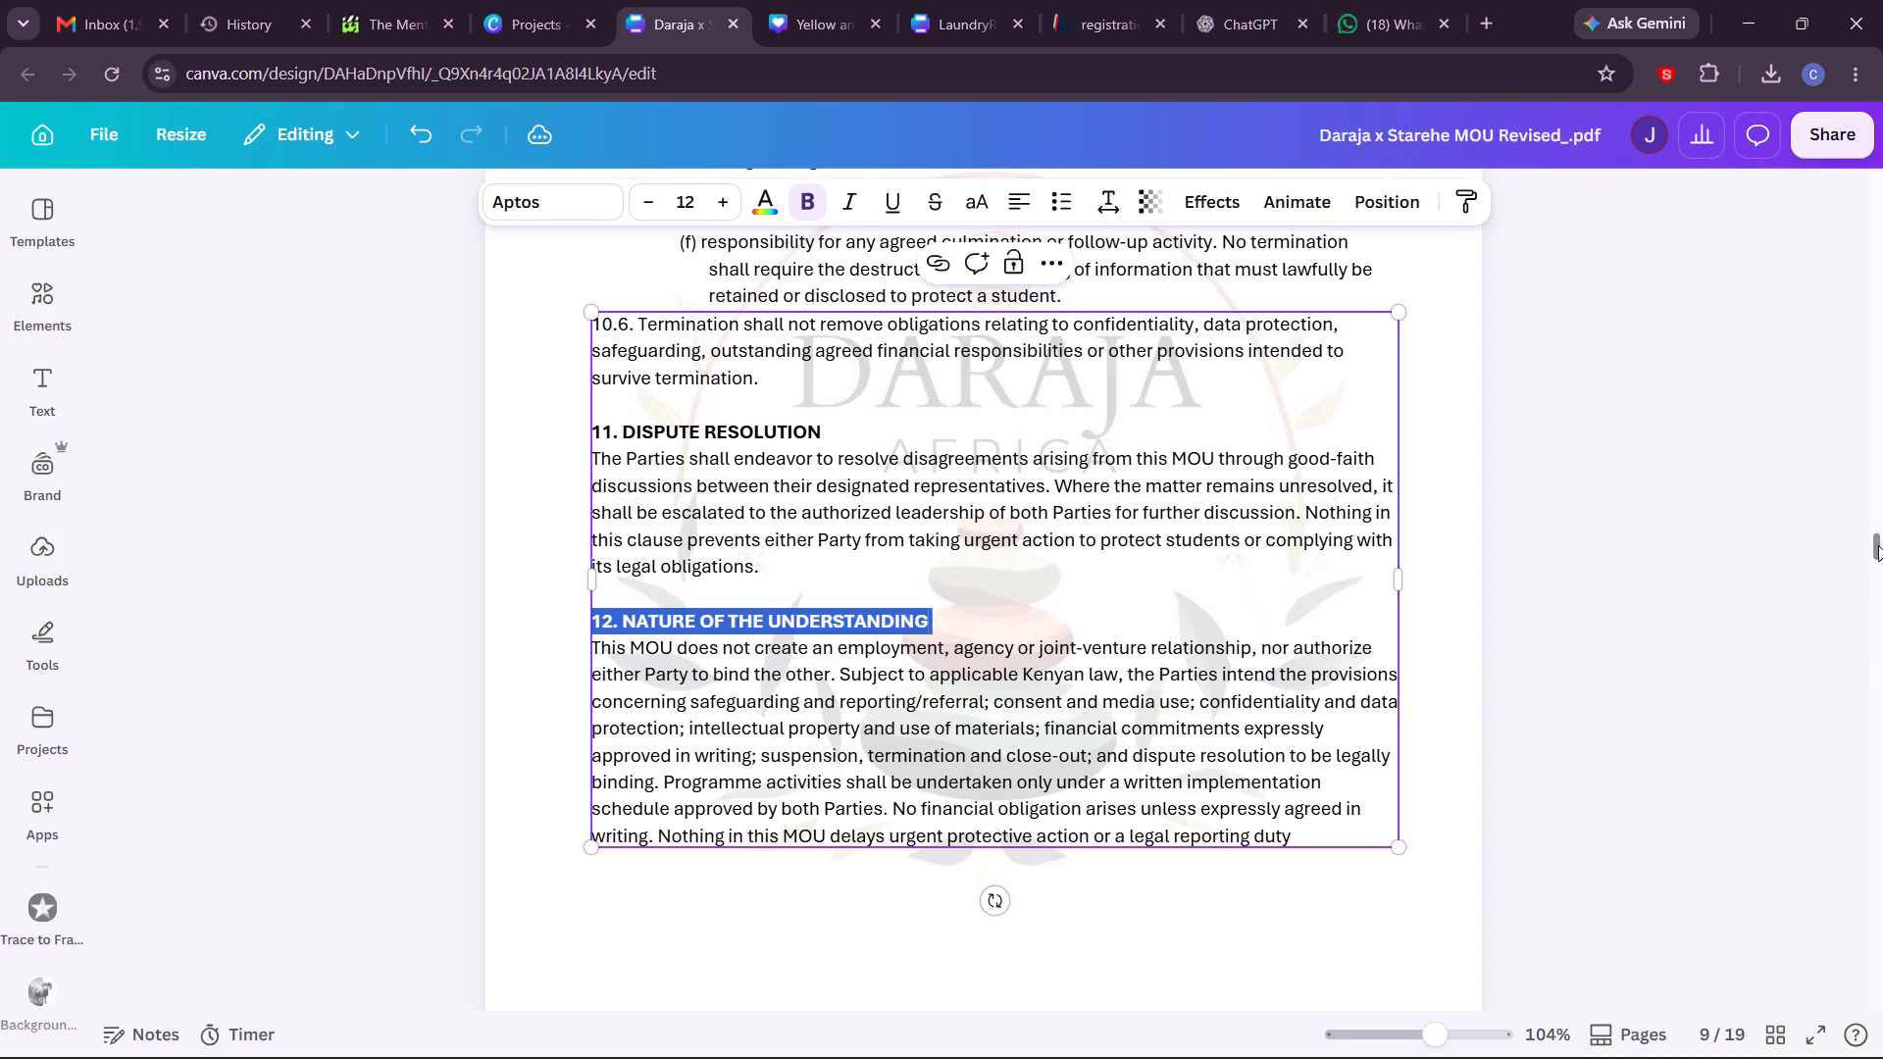
# Bold the section heading "13. SIGNATURES" above the signature table on page 10, including its number.
pyautogui.moveTo(1874, 532); pyautogui.dragTo(1882, 560)
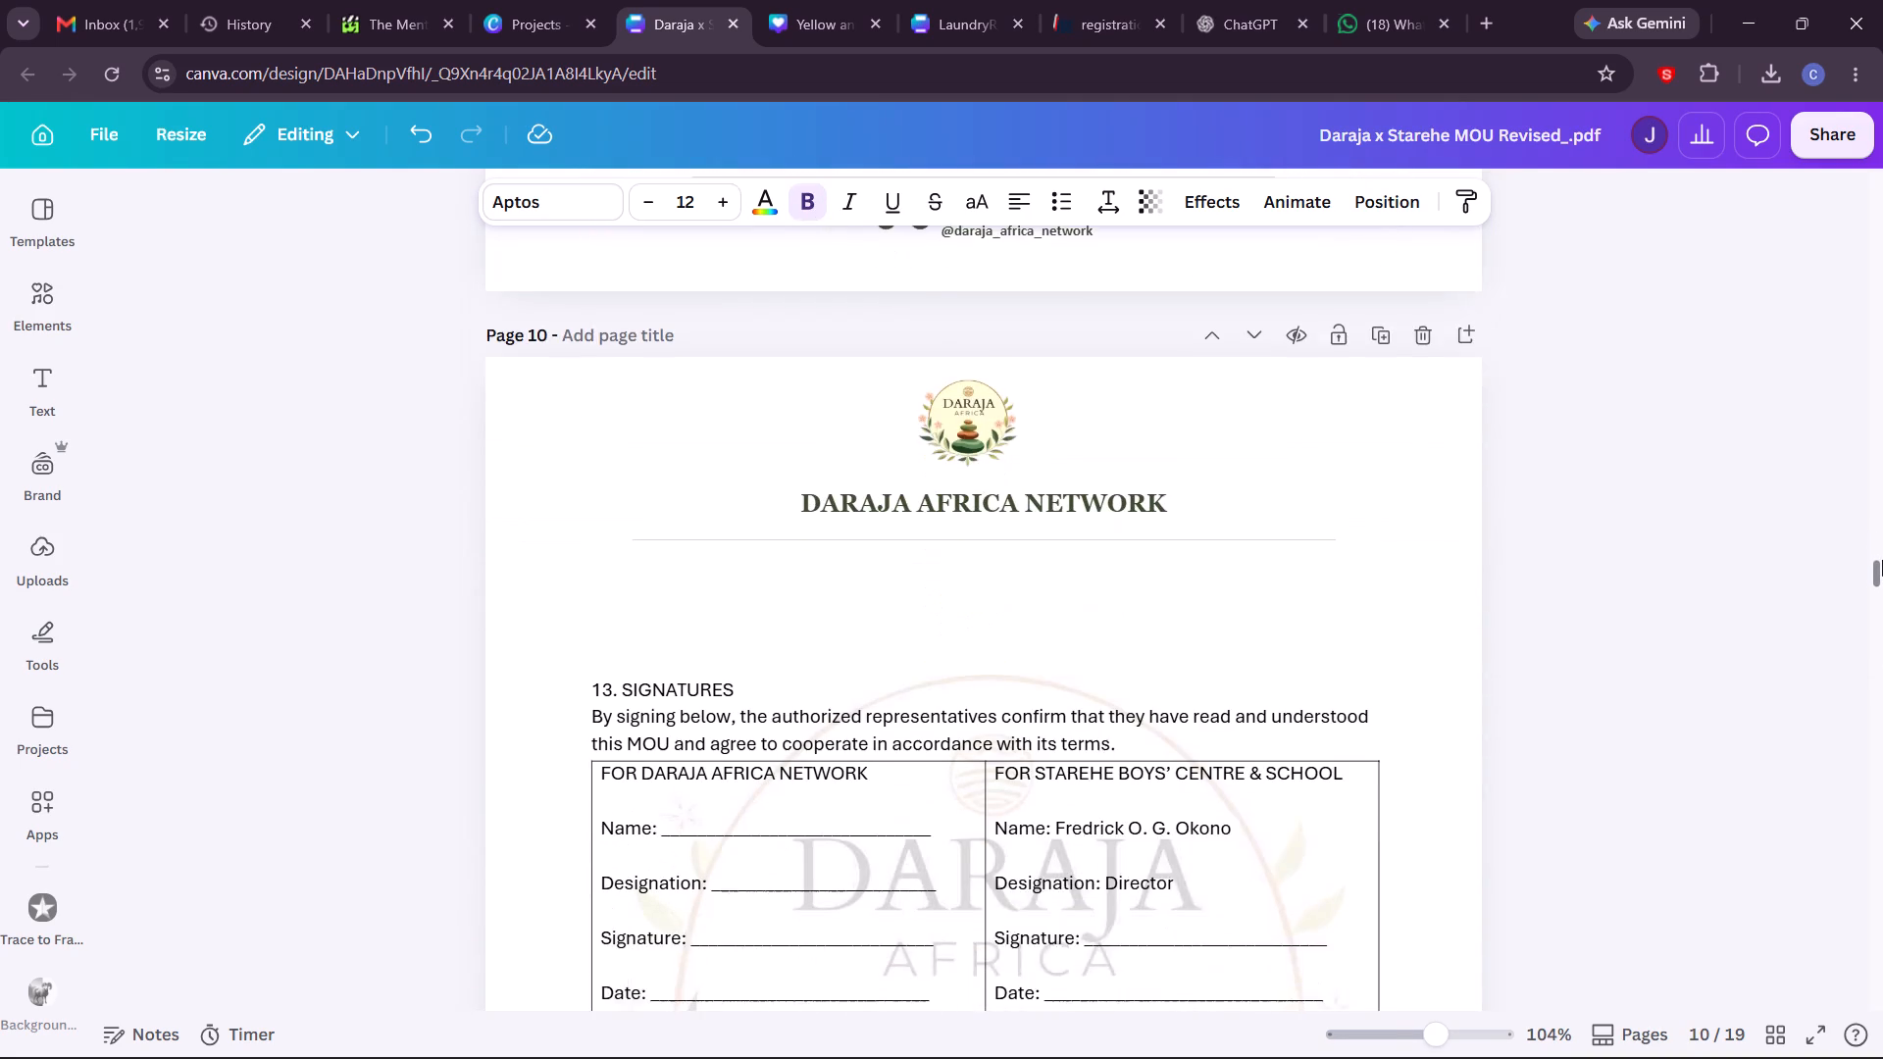
pyautogui.moveTo(1882, 560); pyautogui.dragTo(1882, 568)
pyautogui.click(620, 429)
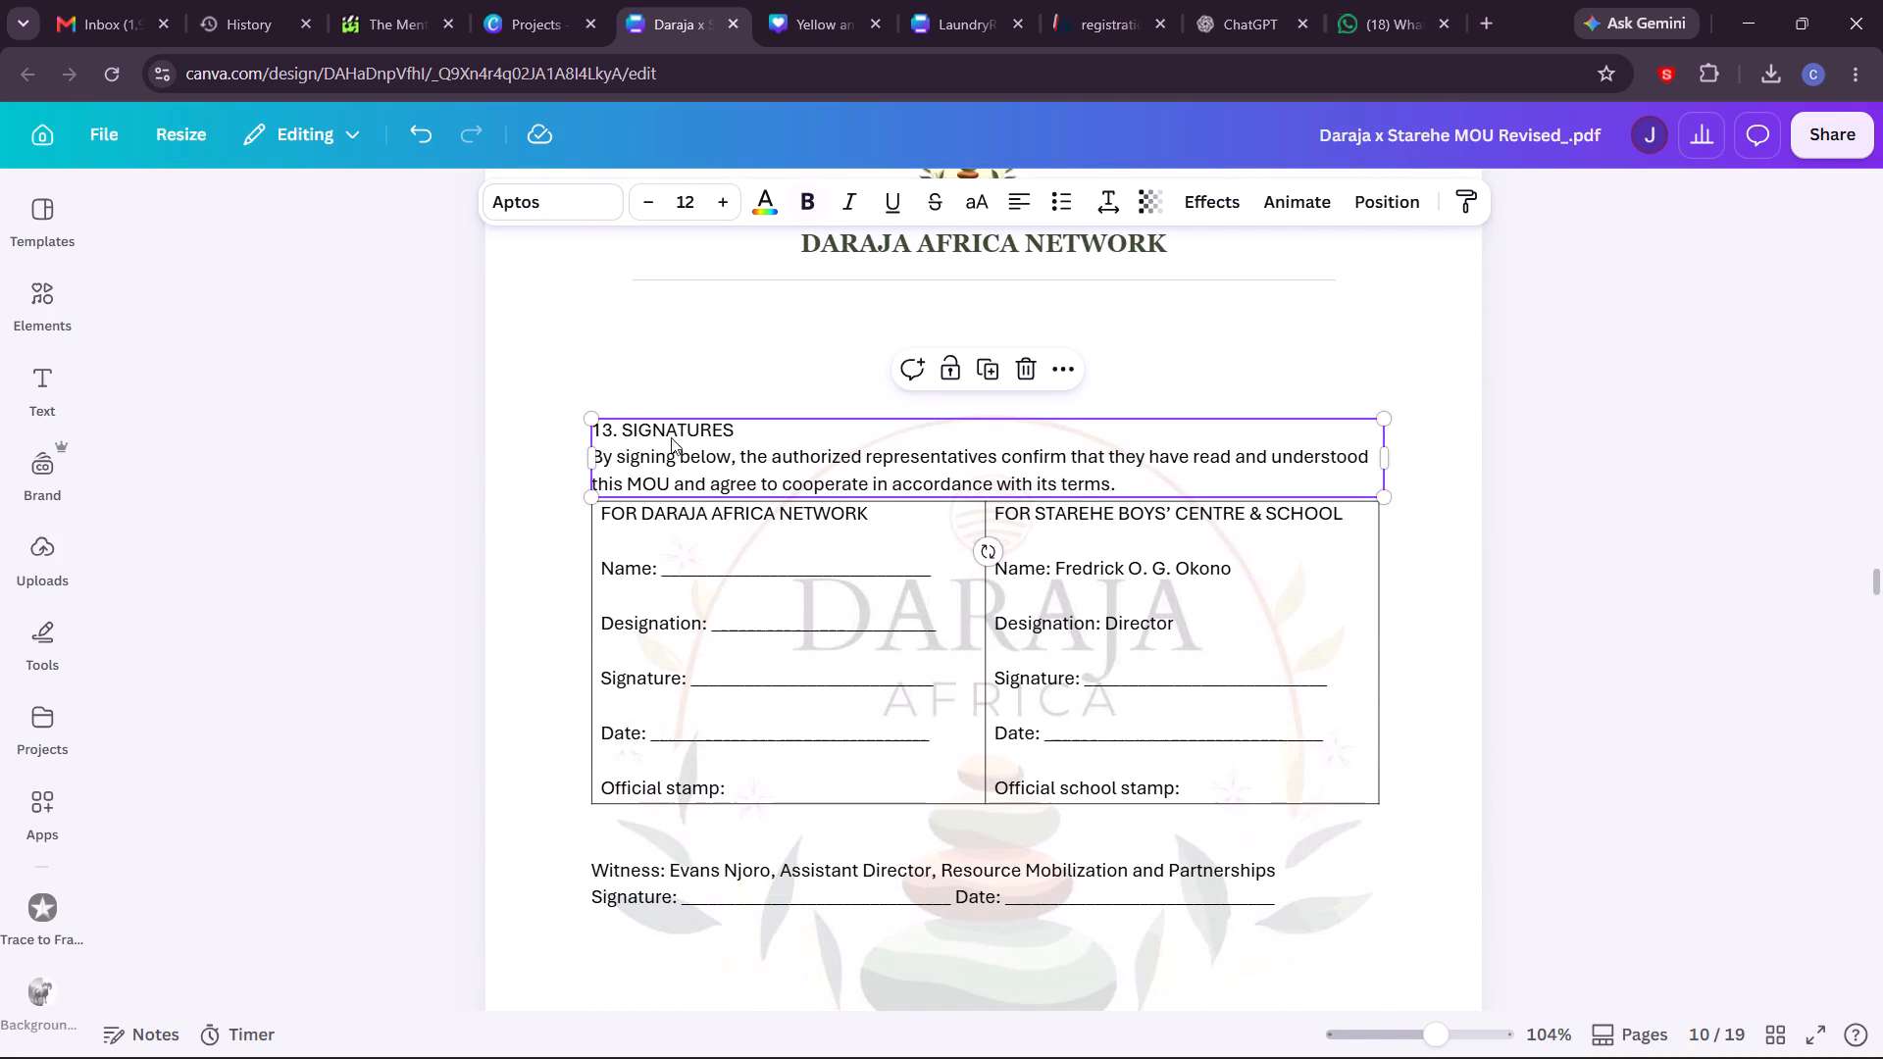
pyautogui.click(727, 432)
pyautogui.click(743, 431)
pyautogui.moveTo(739, 430); pyautogui.dragTo(657, 430)
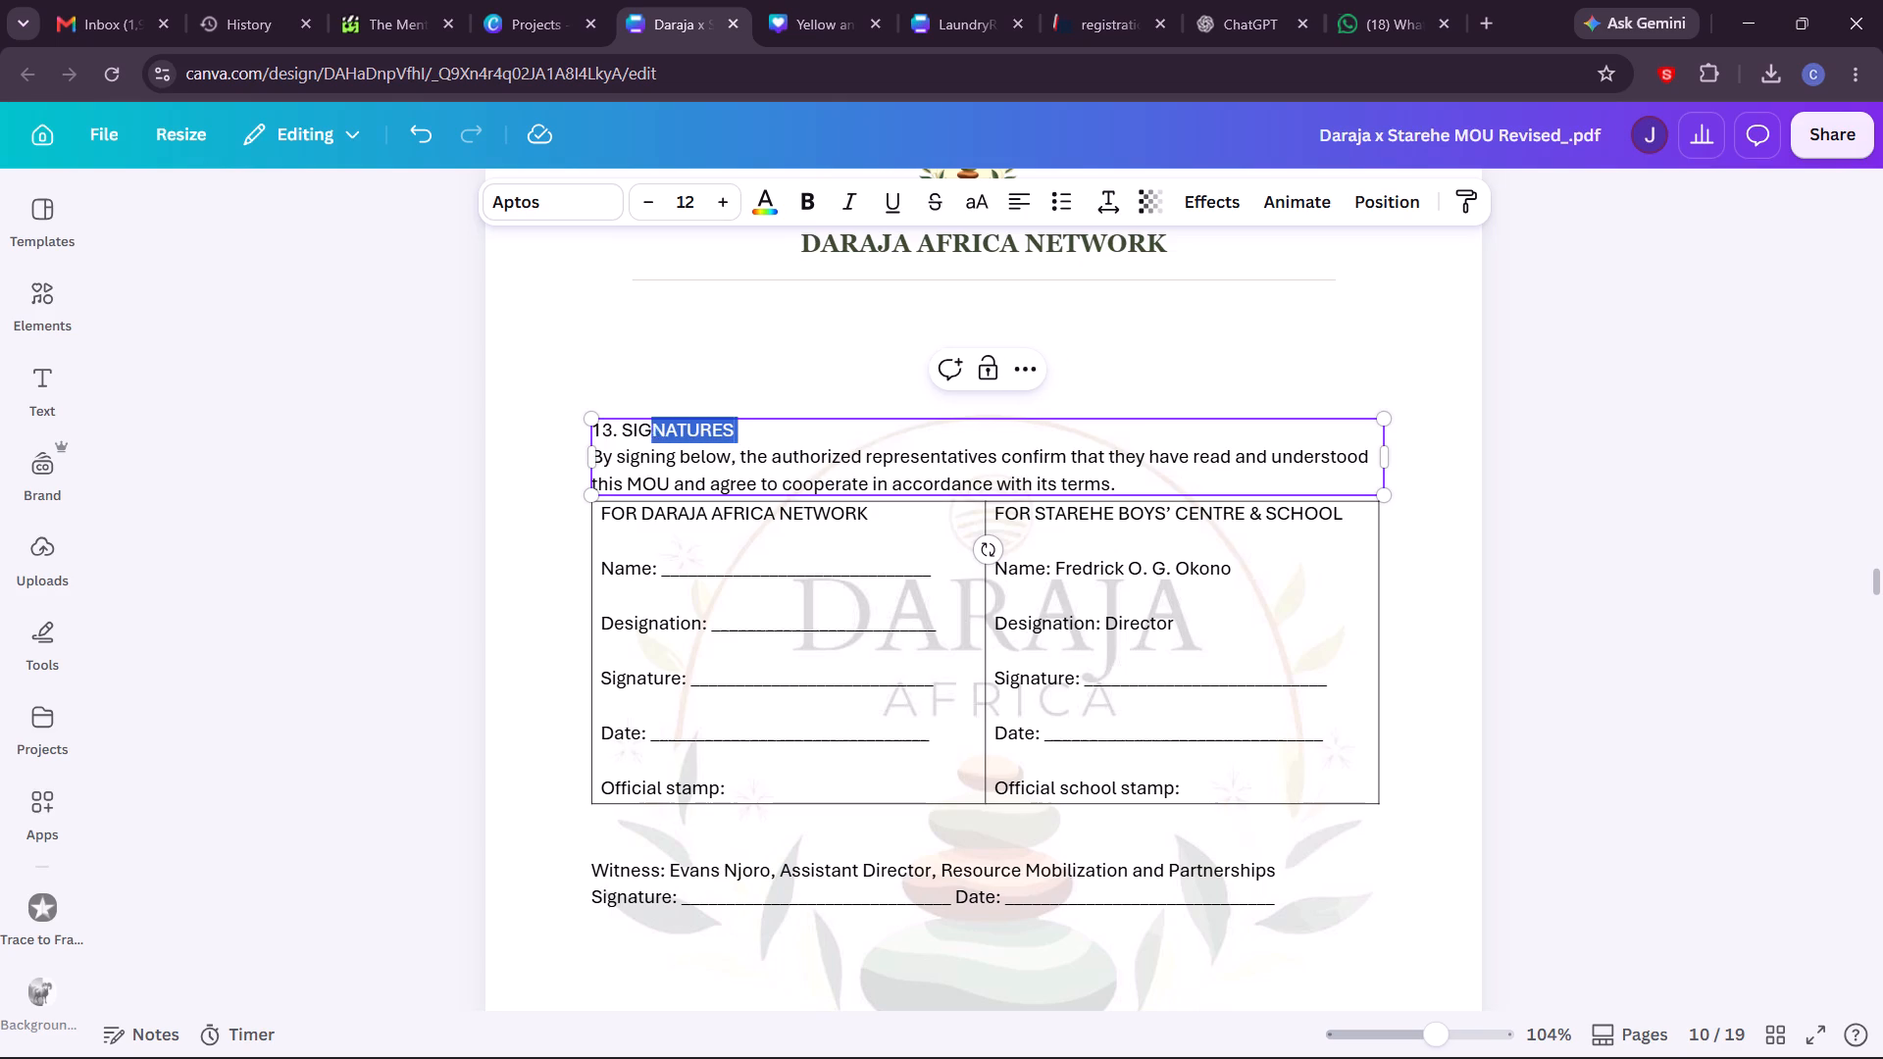
pyautogui.moveTo(657, 430); pyautogui.dragTo(587, 426)
pyautogui.click(802, 203)
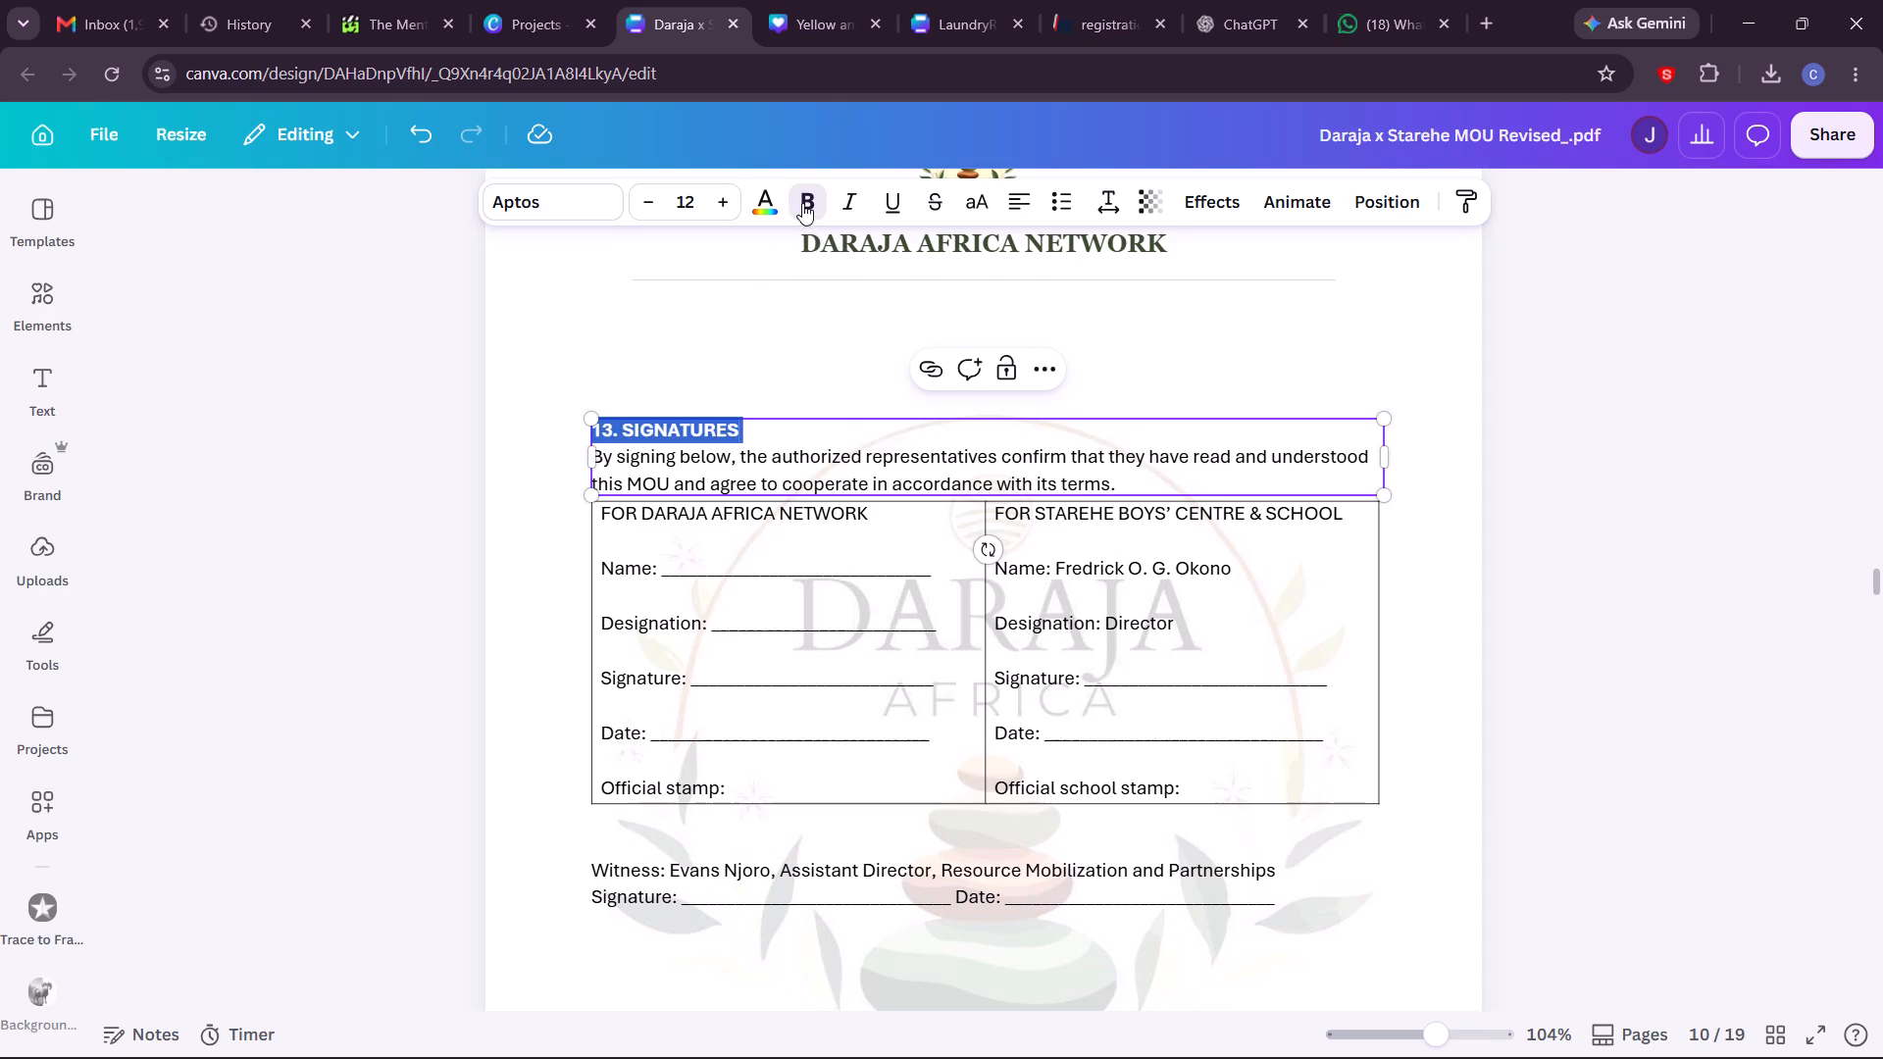
# Replace the blank Name line under FOR DARAJA AFRICA NETWORK in the page 10 signature table with the representative's name.
pyautogui.click(1875, 580)
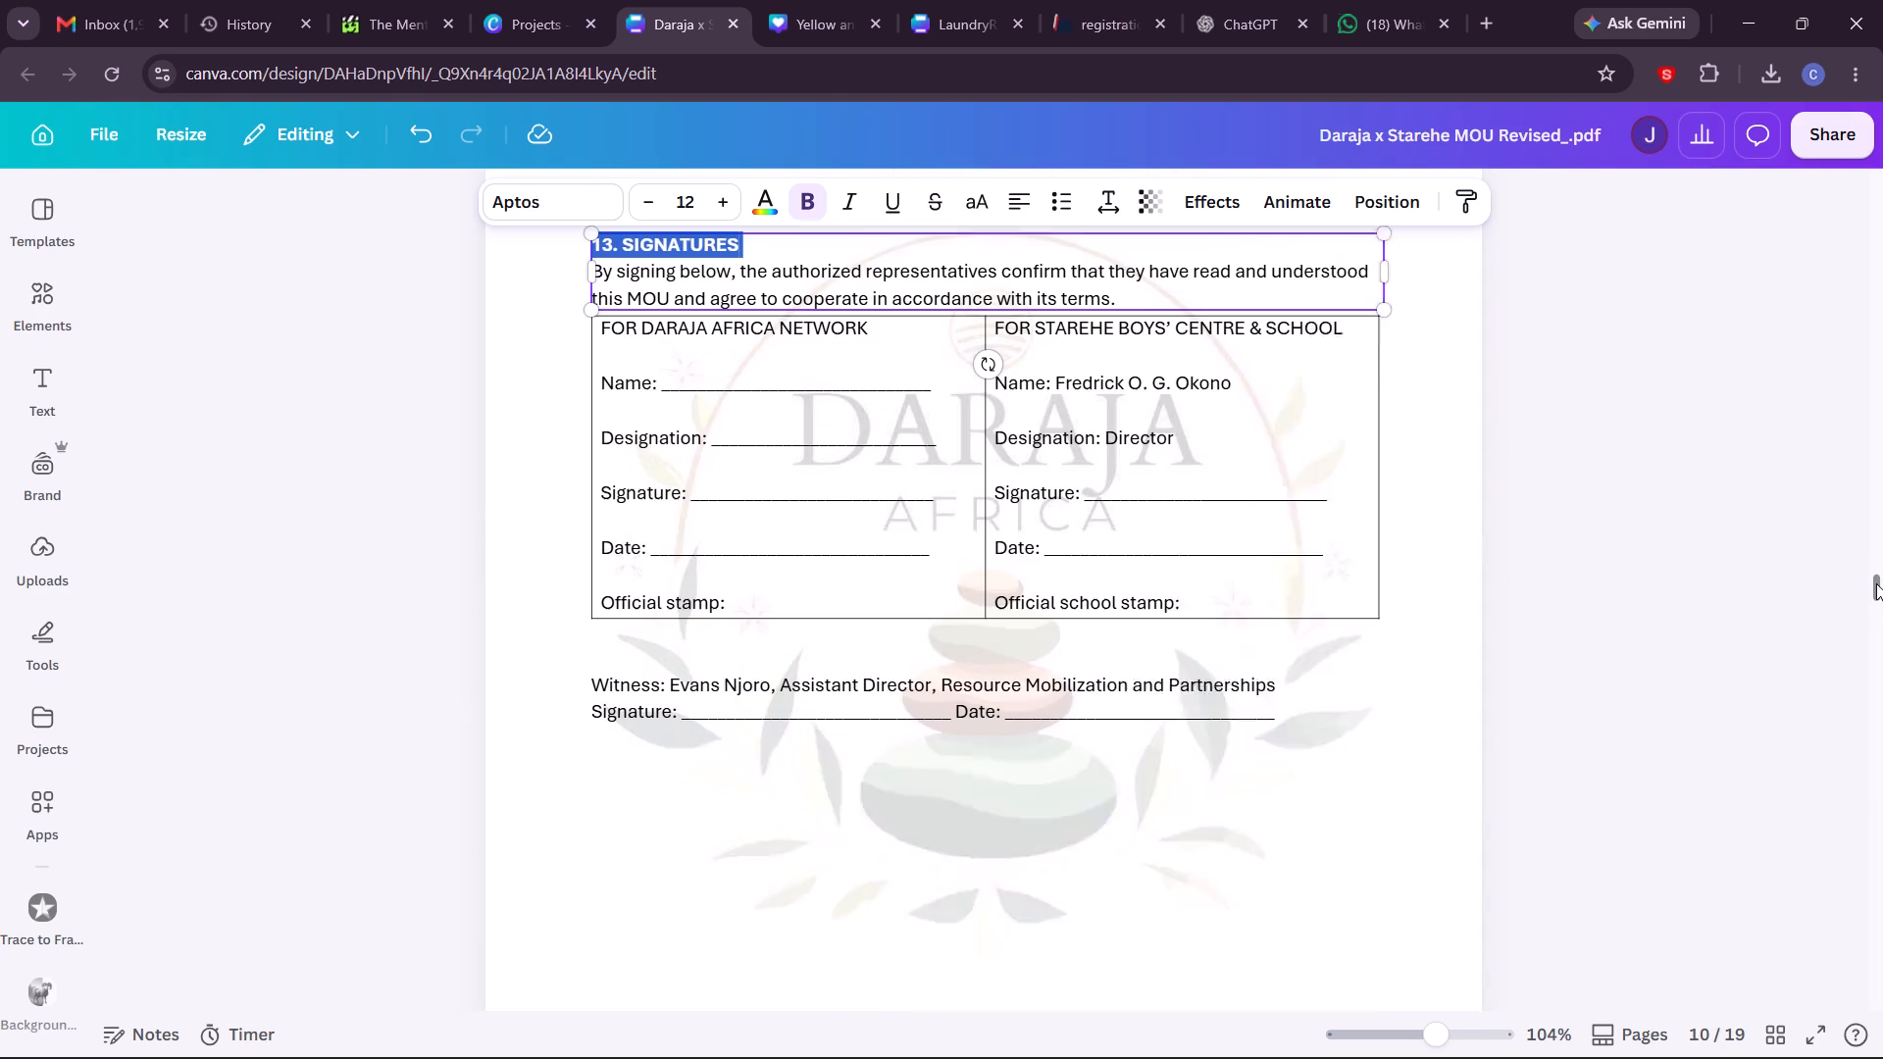
pyautogui.click(754, 539)
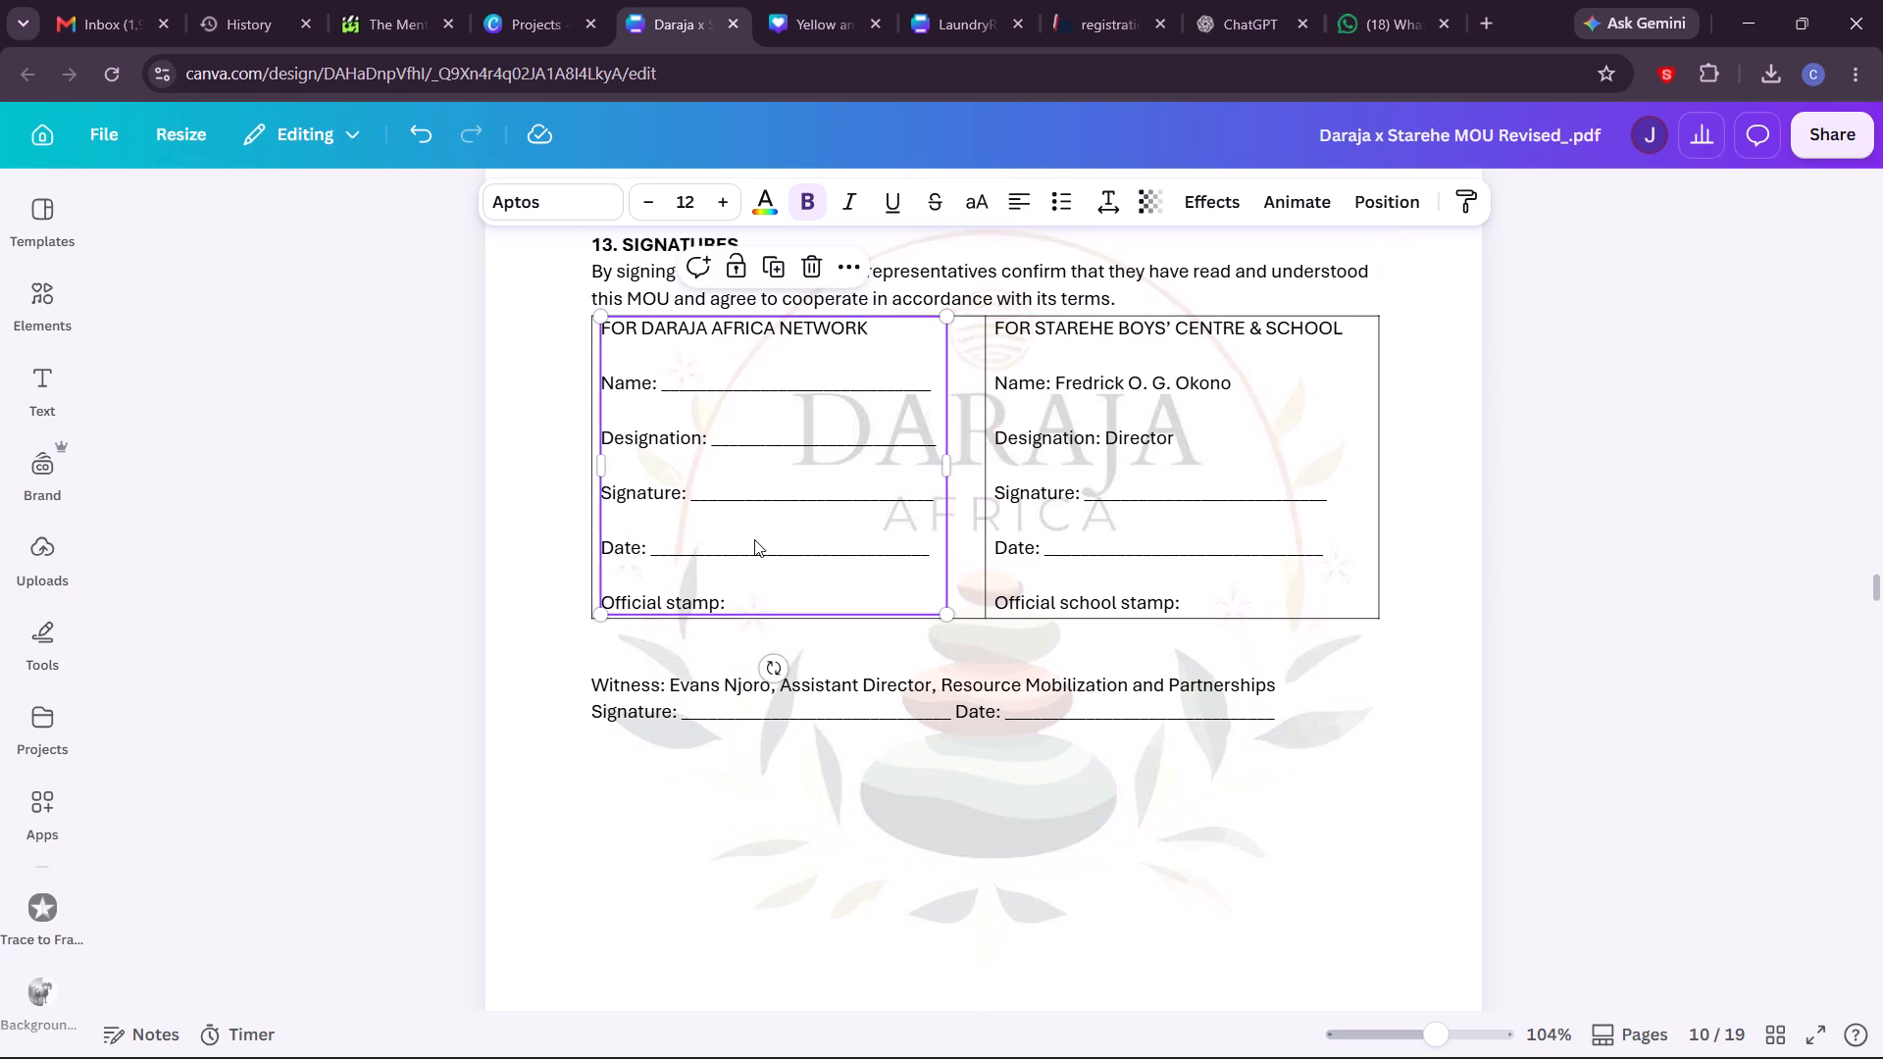
pyautogui.click(702, 378)
pyautogui.click(725, 387)
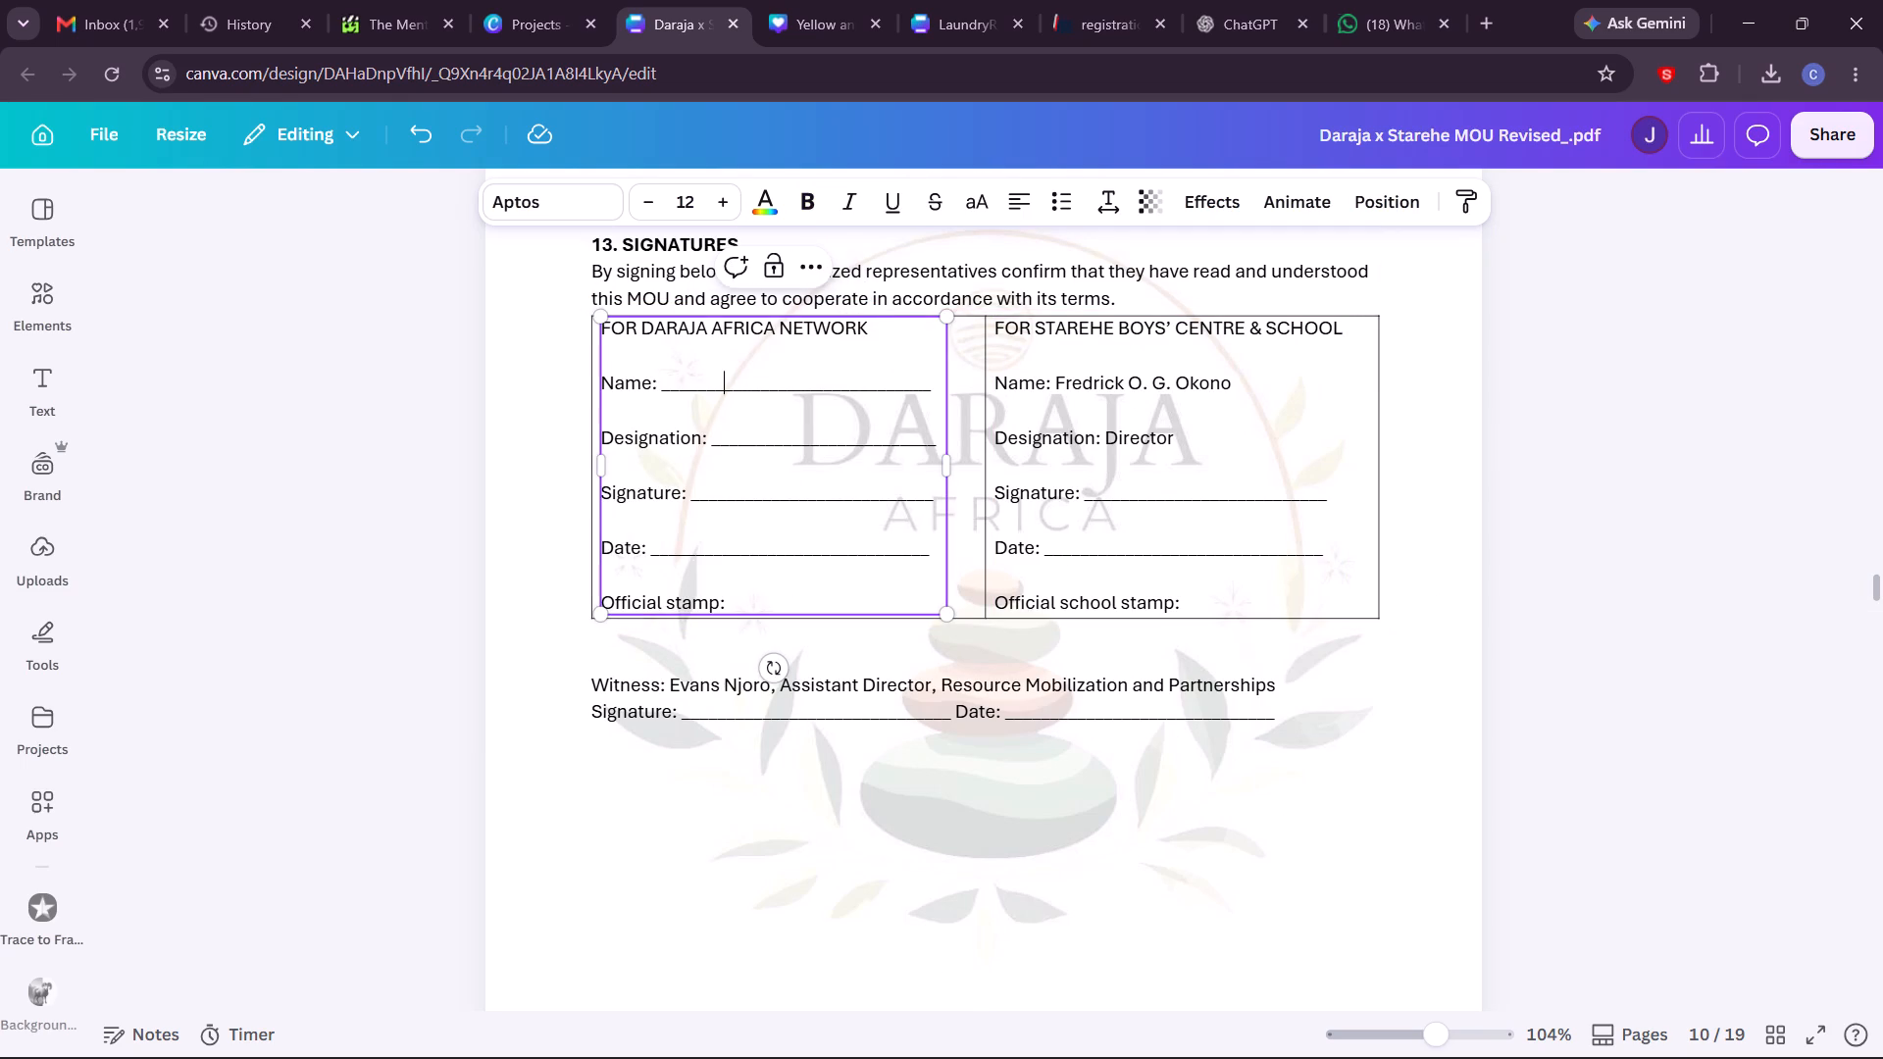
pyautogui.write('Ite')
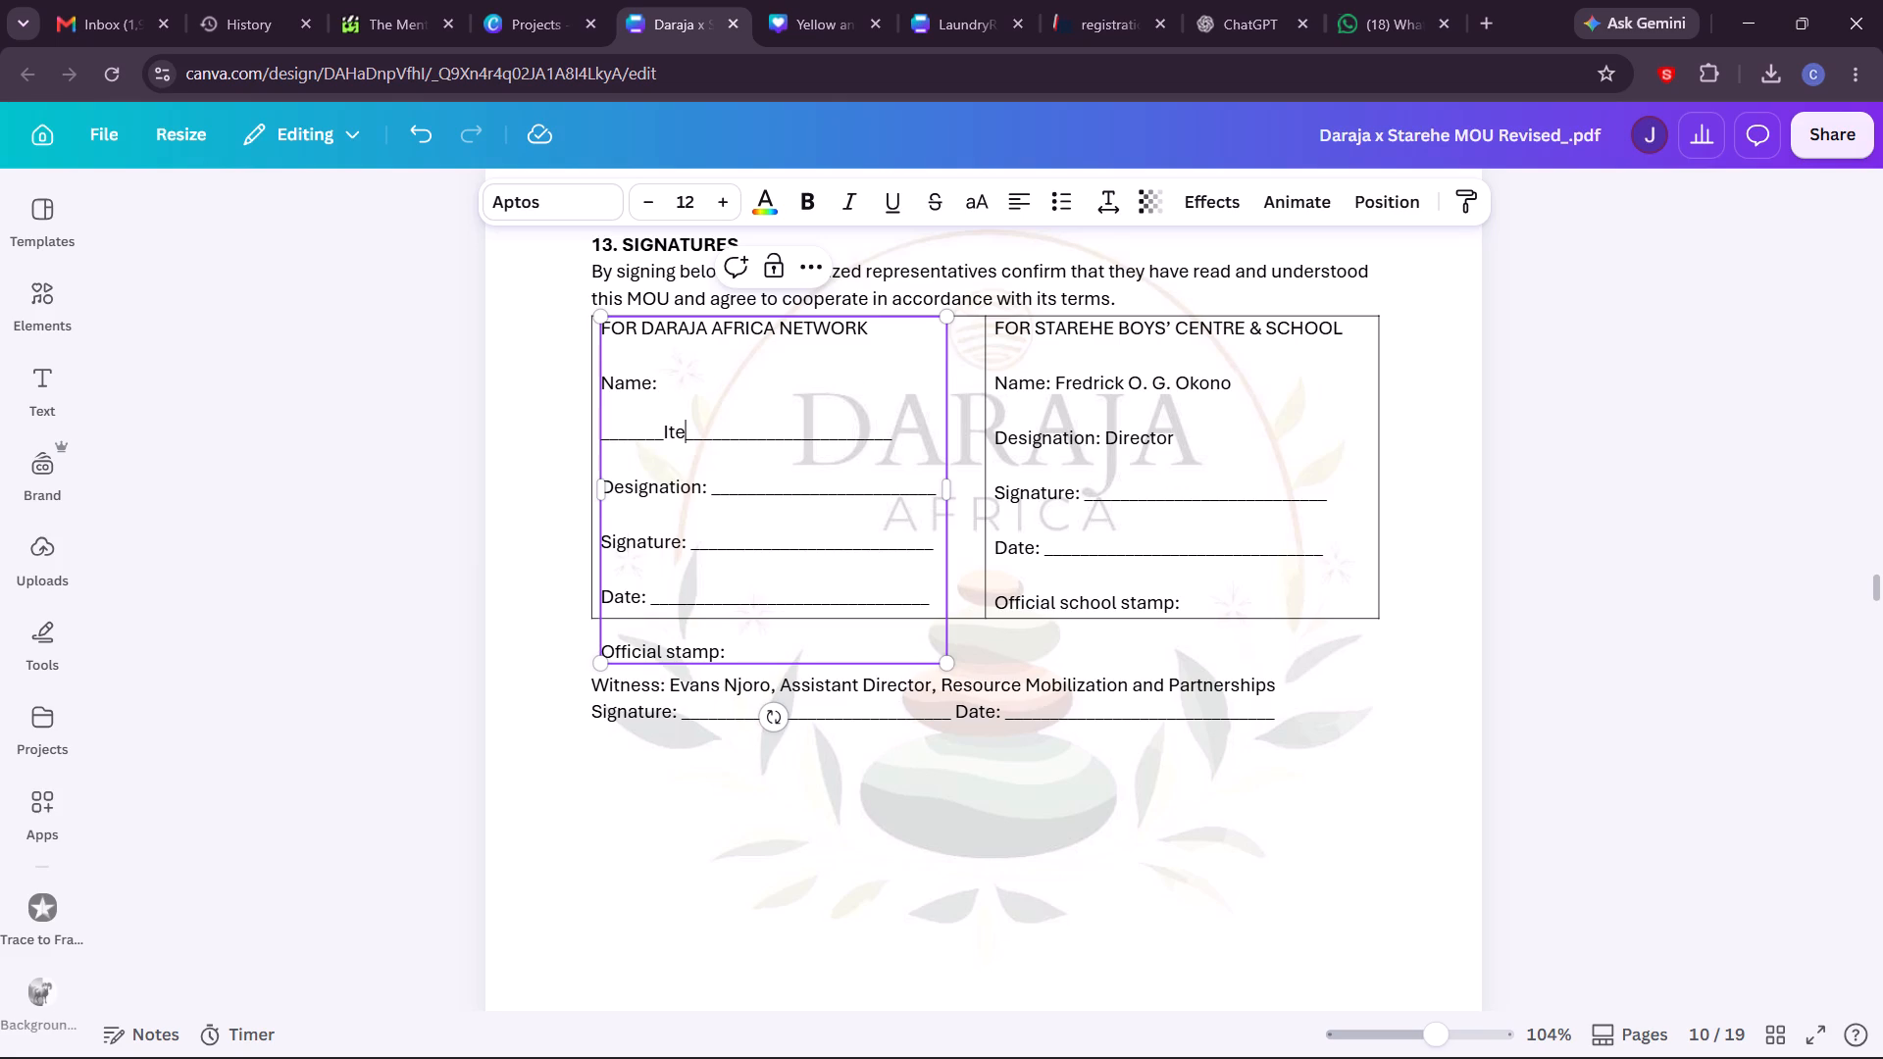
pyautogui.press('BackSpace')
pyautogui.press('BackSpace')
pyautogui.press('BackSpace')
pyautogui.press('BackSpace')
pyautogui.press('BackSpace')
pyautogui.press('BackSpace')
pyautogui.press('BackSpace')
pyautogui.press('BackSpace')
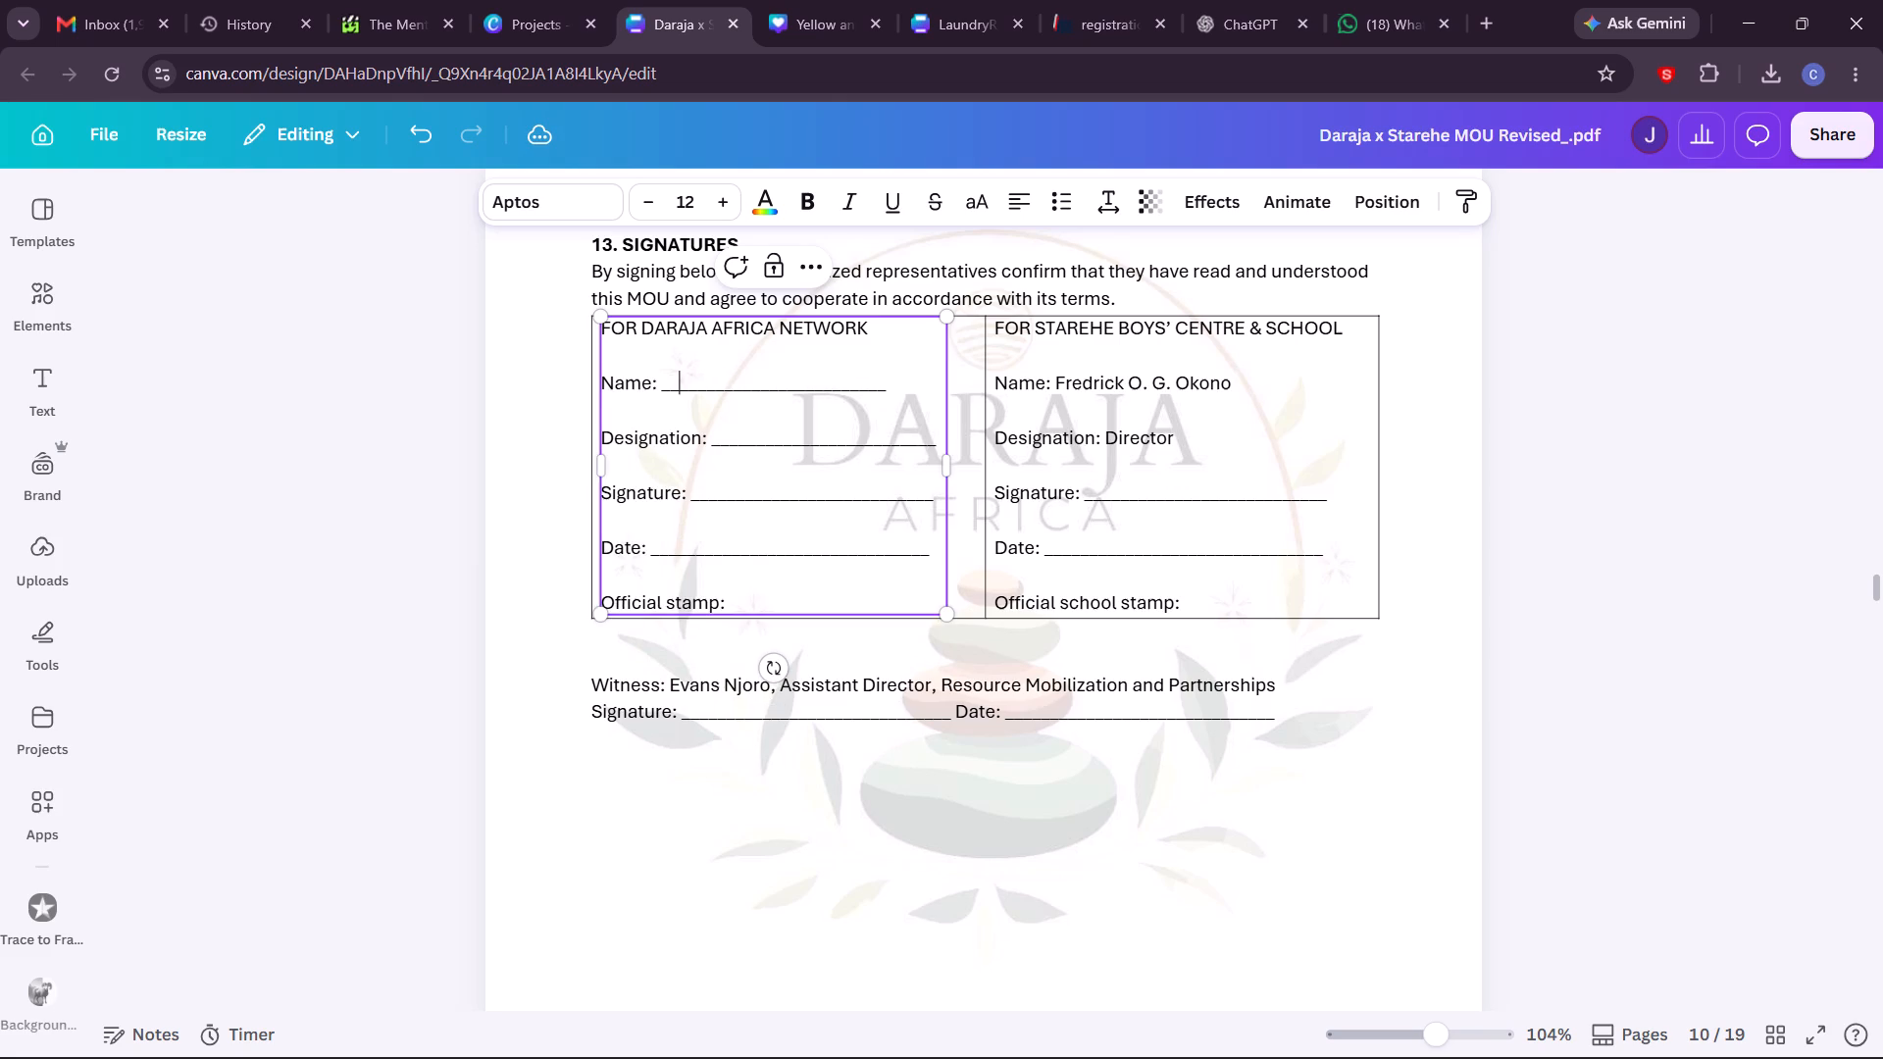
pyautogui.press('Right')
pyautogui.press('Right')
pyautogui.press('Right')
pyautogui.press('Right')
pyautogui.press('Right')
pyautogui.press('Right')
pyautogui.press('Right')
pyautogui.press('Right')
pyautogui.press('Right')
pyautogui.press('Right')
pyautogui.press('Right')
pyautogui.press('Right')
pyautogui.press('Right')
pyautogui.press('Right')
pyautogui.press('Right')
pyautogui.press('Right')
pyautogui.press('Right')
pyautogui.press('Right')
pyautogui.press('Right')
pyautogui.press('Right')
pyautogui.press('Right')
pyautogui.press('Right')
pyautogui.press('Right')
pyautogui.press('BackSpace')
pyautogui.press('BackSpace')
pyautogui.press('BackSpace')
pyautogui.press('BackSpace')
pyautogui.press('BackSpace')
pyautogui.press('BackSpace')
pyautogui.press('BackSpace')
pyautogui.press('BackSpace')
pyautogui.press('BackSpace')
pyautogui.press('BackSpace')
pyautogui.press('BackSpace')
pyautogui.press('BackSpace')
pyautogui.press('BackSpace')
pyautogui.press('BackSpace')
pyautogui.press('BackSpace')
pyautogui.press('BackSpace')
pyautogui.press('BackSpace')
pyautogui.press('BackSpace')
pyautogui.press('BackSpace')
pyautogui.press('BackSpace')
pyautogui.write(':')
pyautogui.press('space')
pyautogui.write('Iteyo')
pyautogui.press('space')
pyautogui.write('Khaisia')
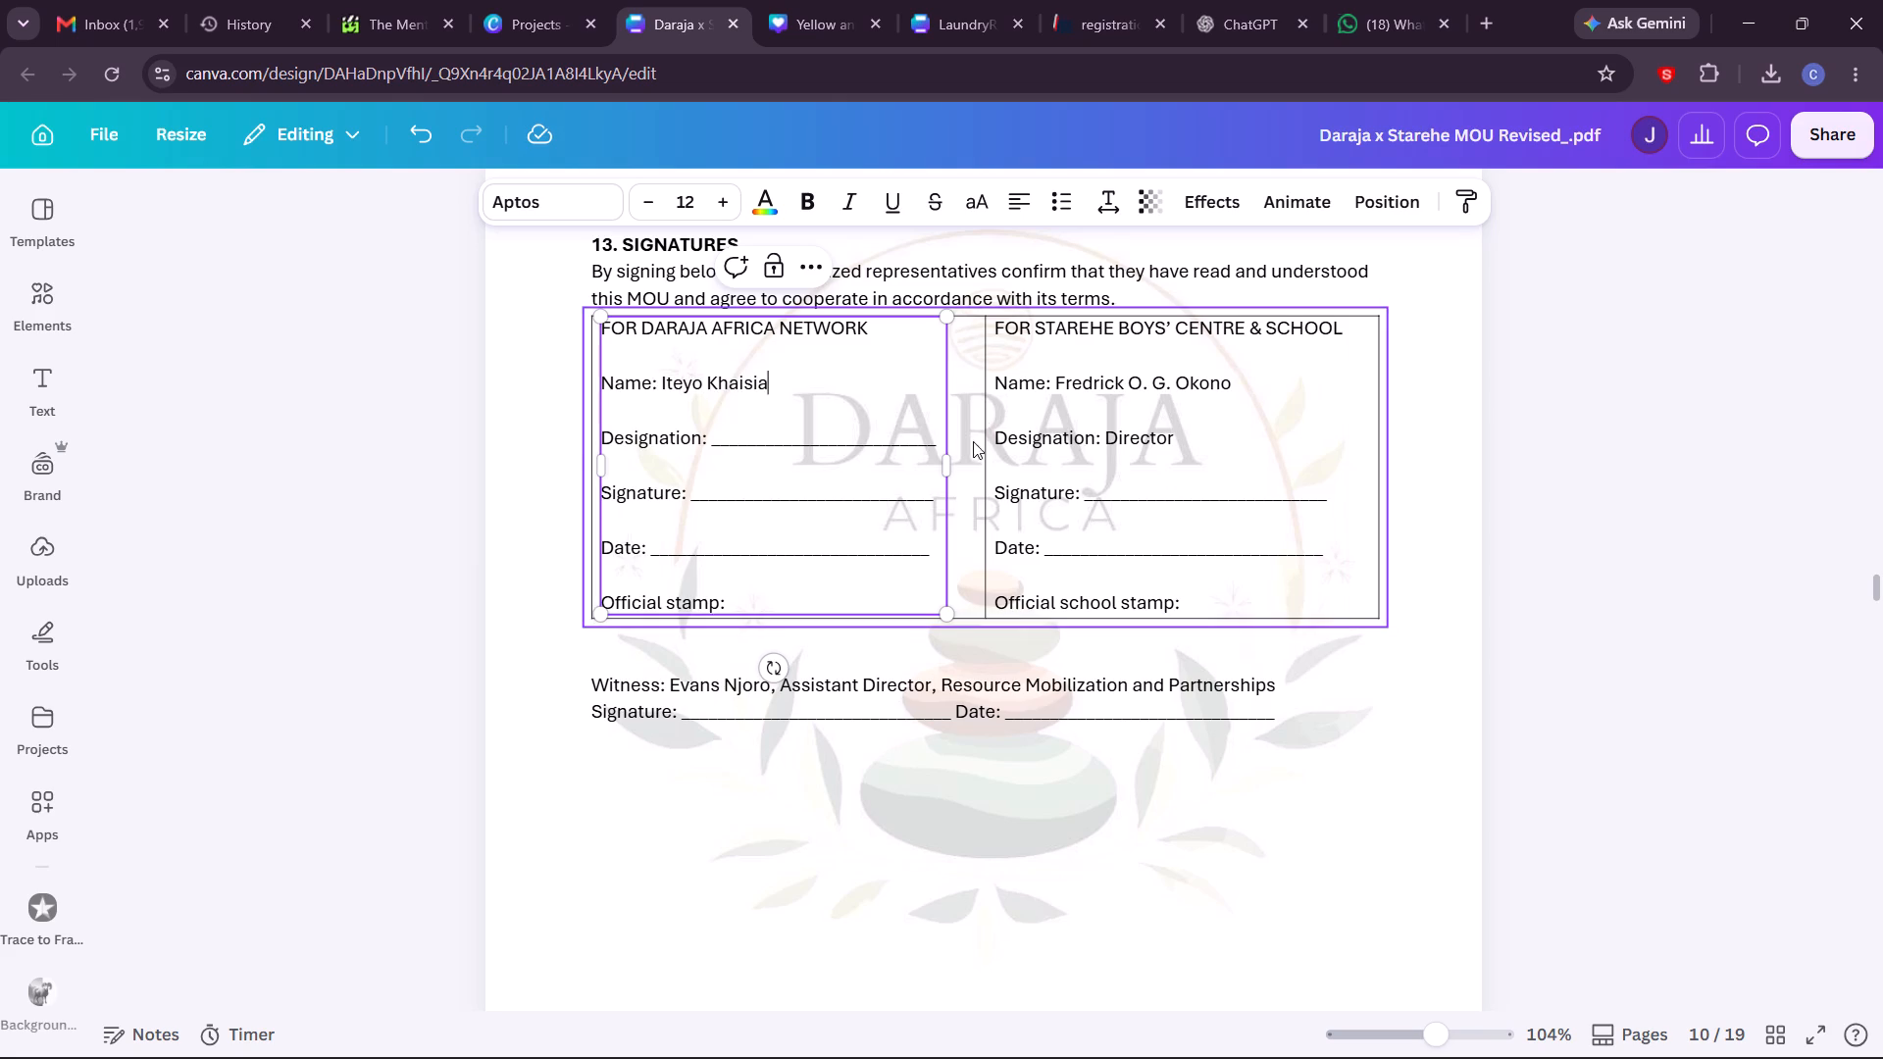
# Replace the blank Designation line under FOR DARAJA AFRICA NETWORK with "Founder & CEO".
pyautogui.click(935, 441)
pyautogui.press('BackSpace')
pyautogui.press('BackSpace')
pyautogui.press('BackSpace')
pyautogui.press('BackSpace')
pyautogui.press('BackSpace')
pyautogui.press('BackSpace')
pyautogui.press('BackSpace')
pyautogui.press('BackSpace')
pyautogui.press('BackSpace')
pyautogui.press('BackSpace')
pyautogui.press('BackSpace')
pyautogui.press('BackSpace')
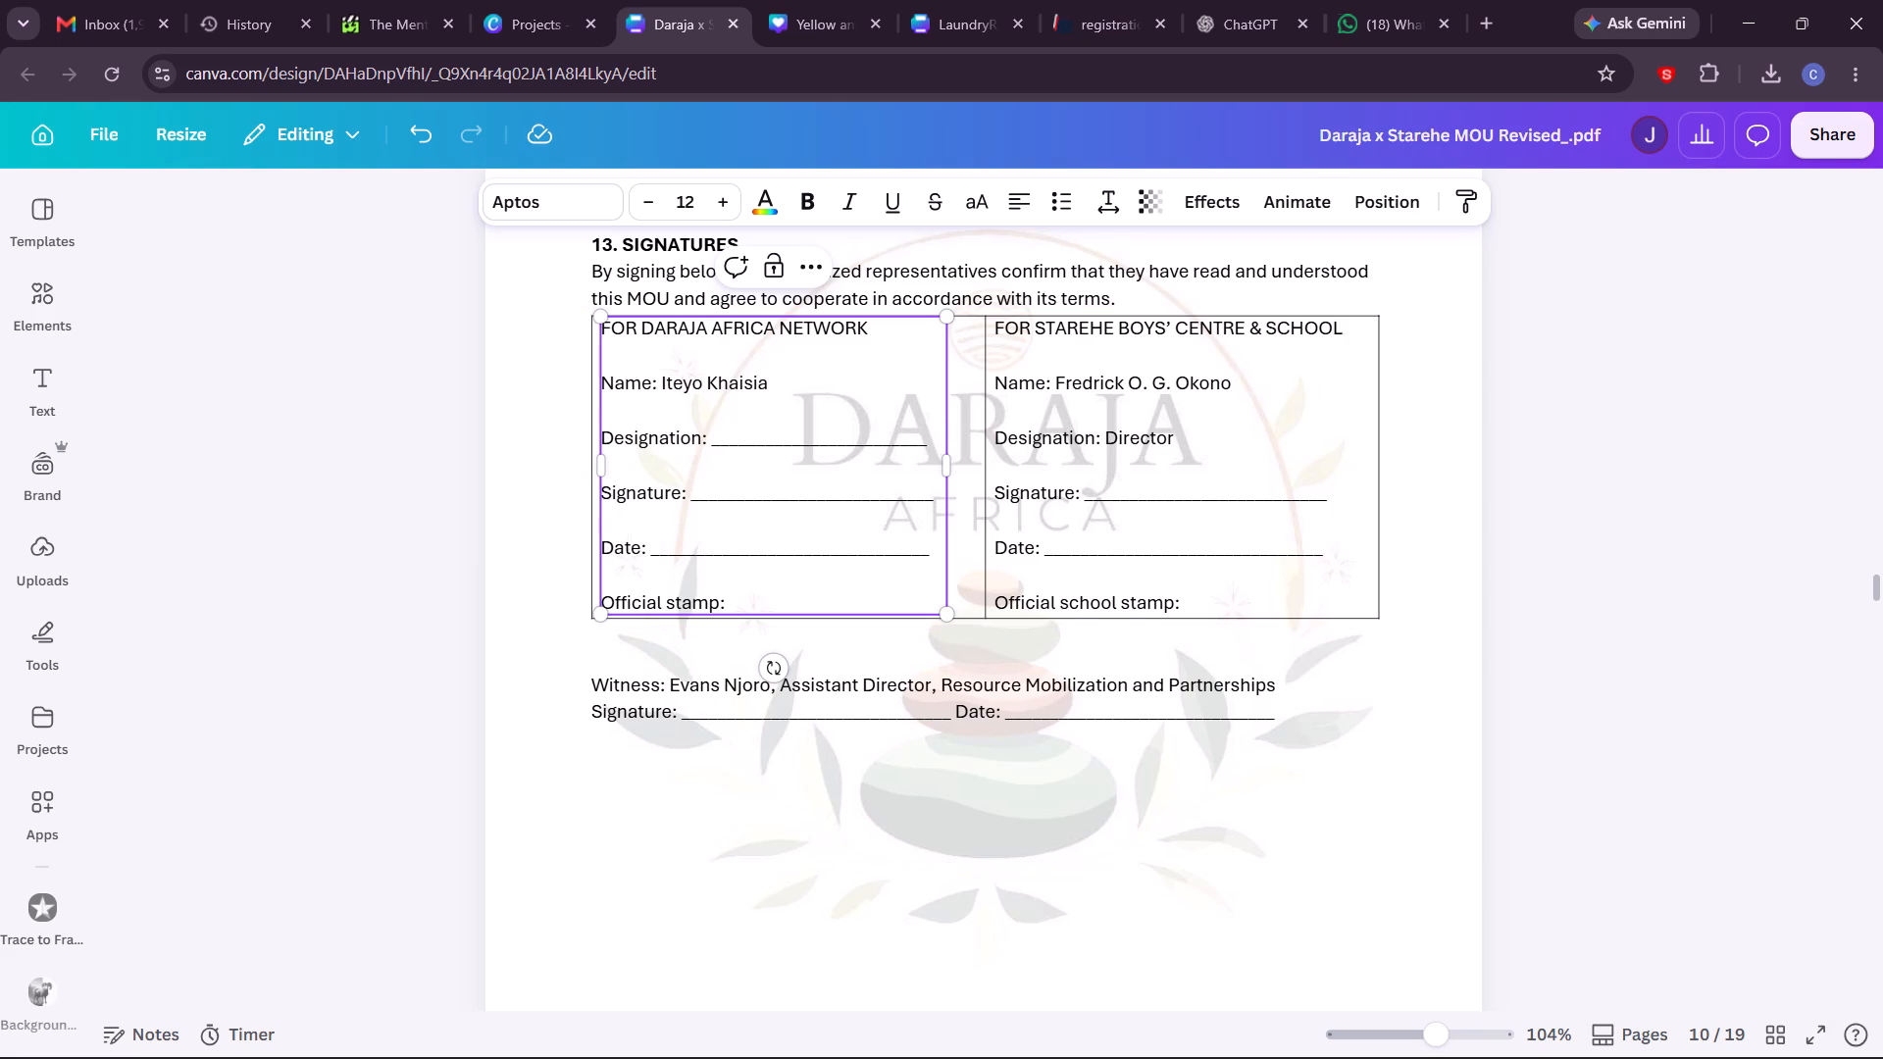
pyautogui.press('BackSpace')
pyautogui.press('BackSpace')
pyautogui.press('BackSpace')
pyautogui.press('BackSpace')
pyautogui.press('BackSpace')
pyautogui.press('BackSpace')
pyautogui.press('BackSpace')
pyautogui.press('BackSpace')
pyautogui.press('BackSpace')
pyautogui.press('BackSpace')
pyautogui.press('BackSpace')
pyautogui.press('BackSpace')
pyautogui.press('BackSpace')
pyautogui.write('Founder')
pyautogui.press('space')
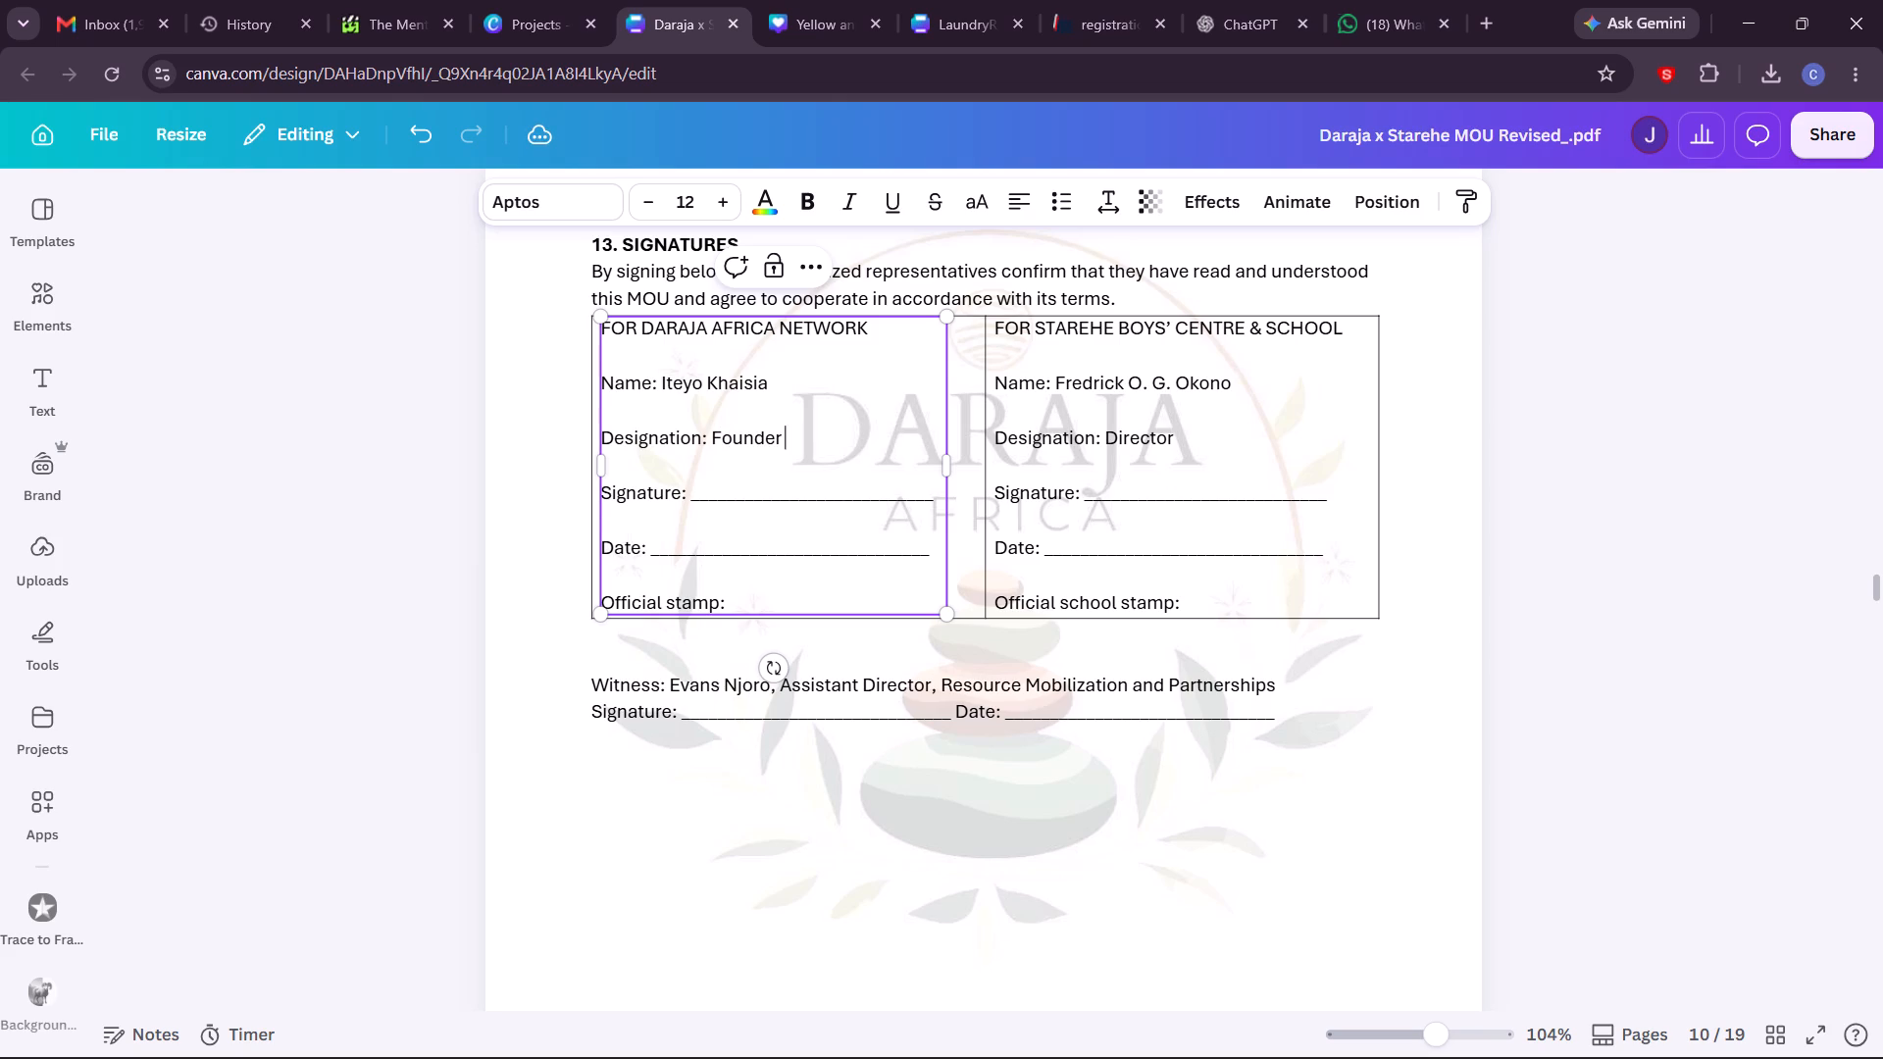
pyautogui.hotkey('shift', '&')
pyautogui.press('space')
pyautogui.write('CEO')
# Delete the underscore line after "Signature:" under FOR DARAJA AFRICA NETWORK, keeping the label.
pyautogui.click(931, 500)
pyautogui.press('BackSpace')
pyautogui.press('BackSpace')
pyautogui.press('BackSpace')
pyautogui.press('BackSpace')
pyautogui.press('BackSpace')
pyautogui.press('BackSpace')
pyautogui.press('BackSpace')
pyautogui.press('BackSpace')
pyautogui.press('BackSpace')
pyautogui.press('BackSpace')
pyautogui.press('BackSpace')
pyautogui.press('BackSpace')
pyautogui.press('BackSpace')
pyautogui.press('BackSpace')
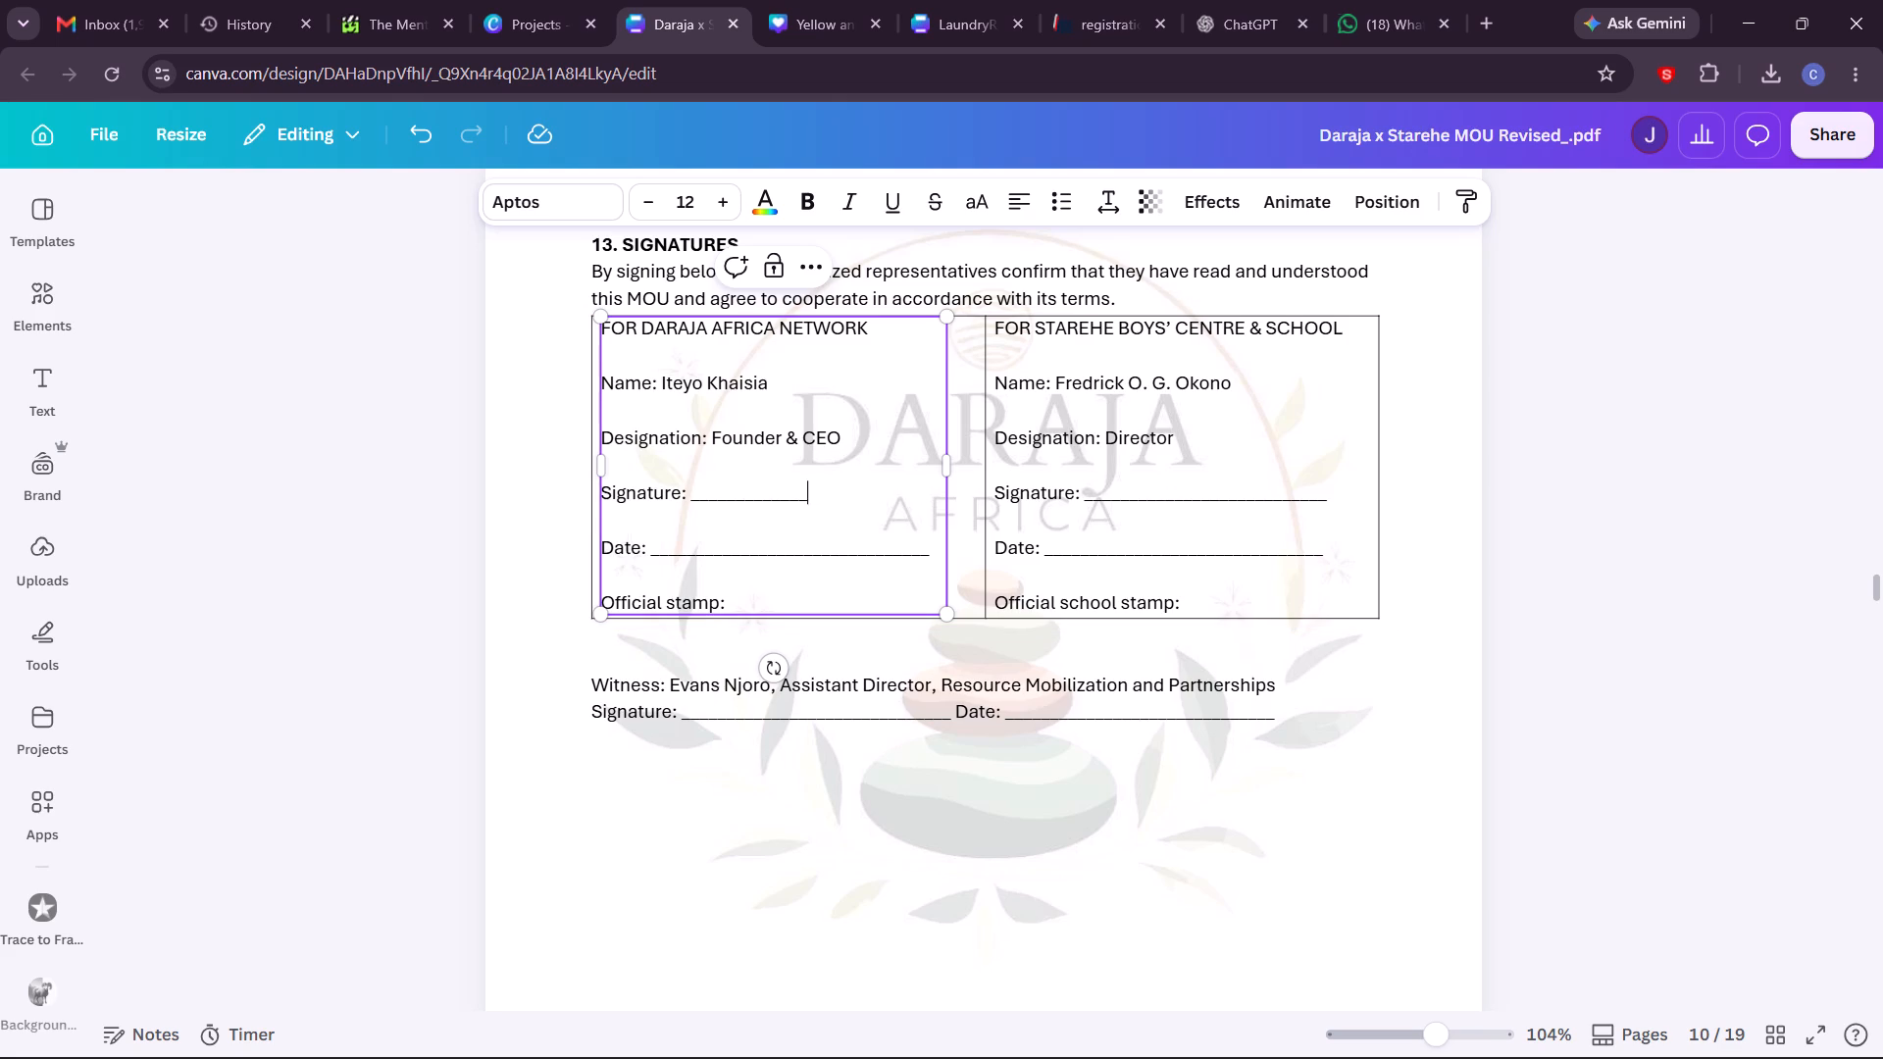
pyautogui.press('BackSpace')
pyautogui.press('BackSpace')
pyautogui.press('BackSpace')
pyautogui.press('BackSpace')
pyautogui.press('BackSpace')
pyautogui.press('BackSpace')
pyautogui.press('BackSpace')
pyautogui.press('BackSpace')
pyautogui.press('BackSpace')
pyautogui.press('BackSpace')
pyautogui.press('BackSpace')
pyautogui.press('BackSpace')
pyautogui.press('BackSpace')
# Look through the uploaded images and the computer's Downloads folder for the Daraja Africa Network representative's signature image.
pyautogui.click(45, 294)
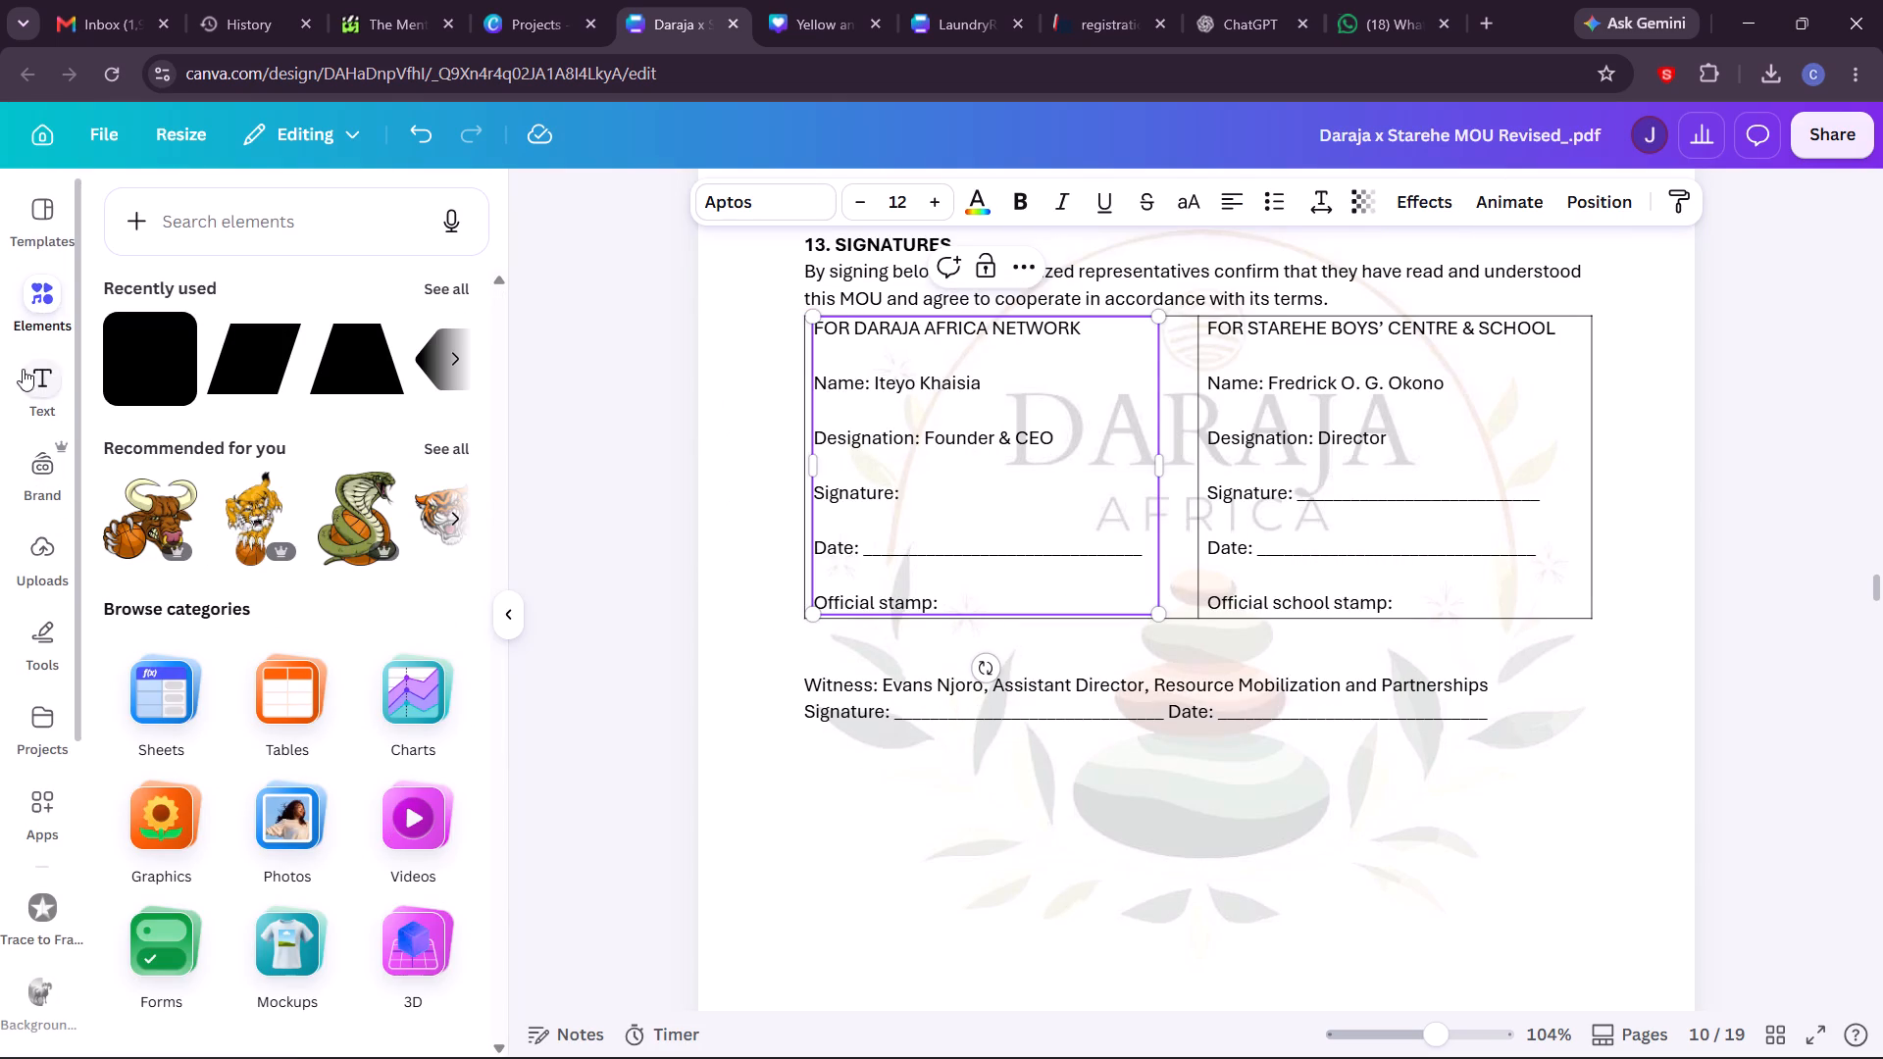
pyautogui.click(51, 544)
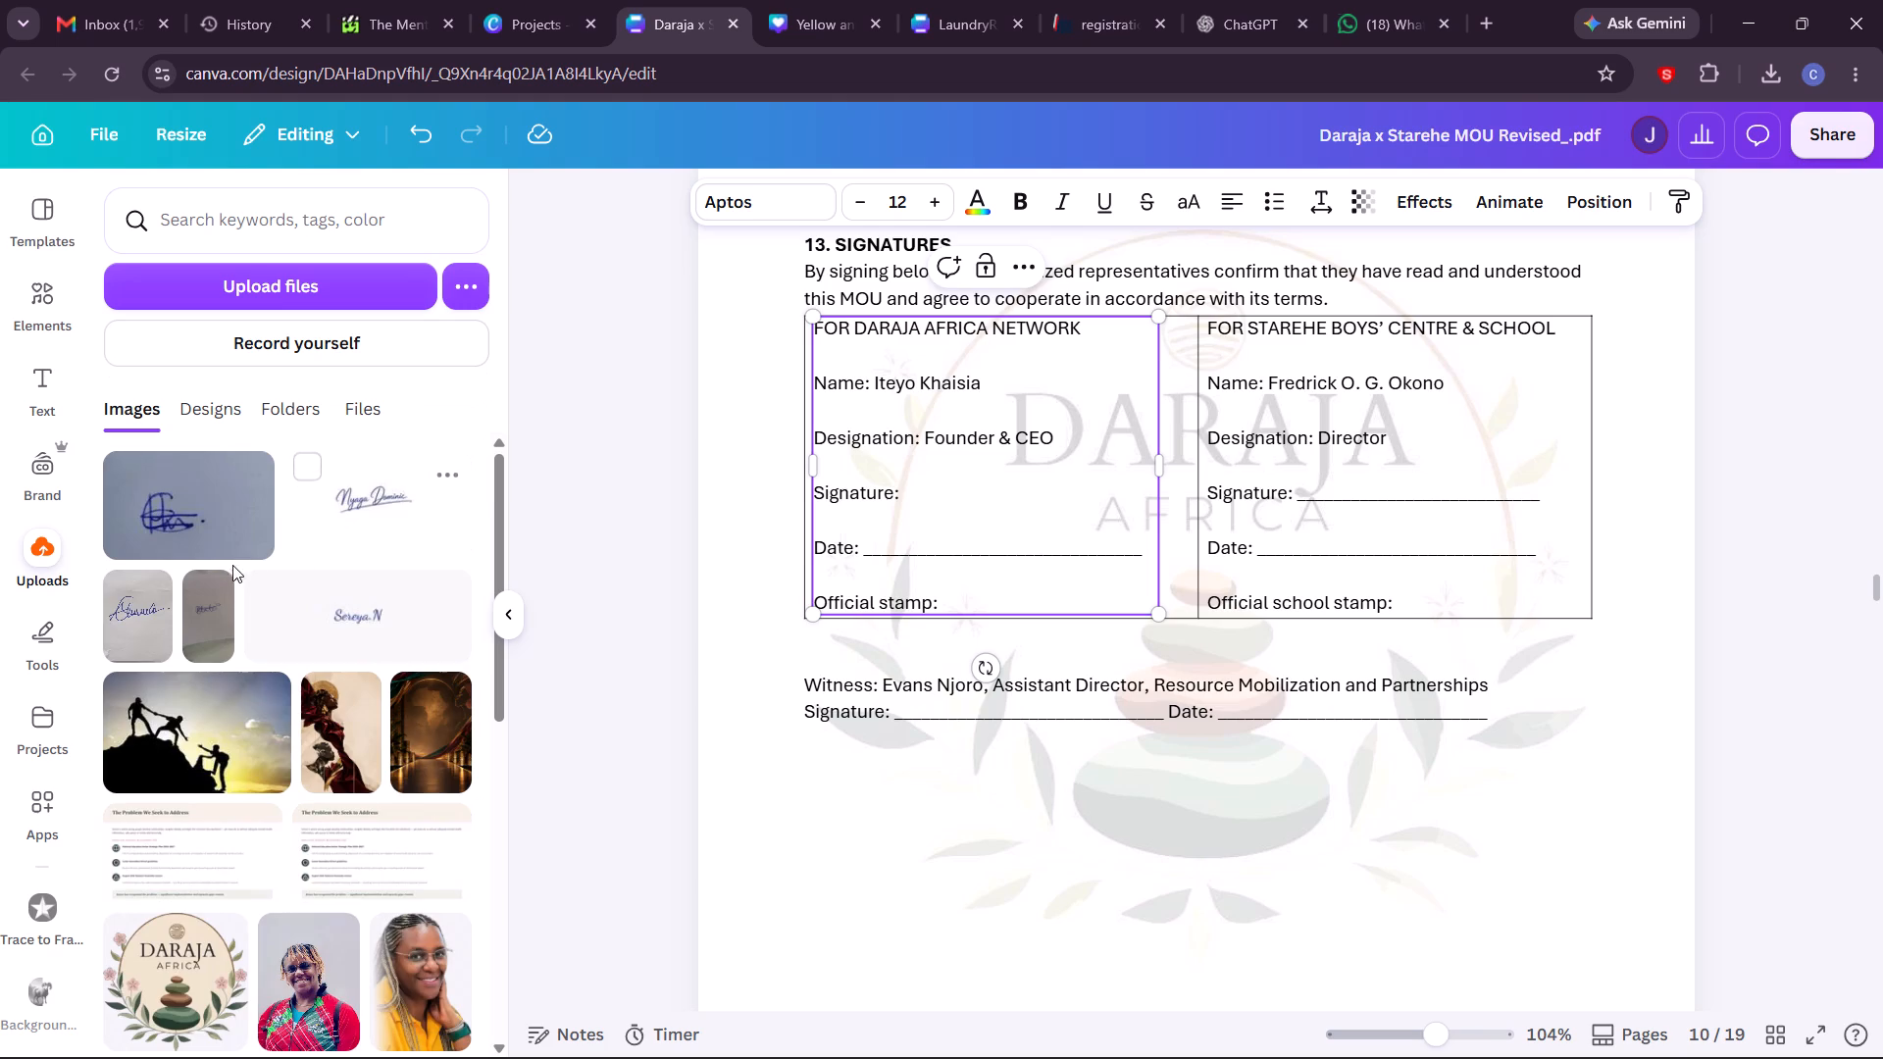
pyautogui.scroll(-9, 269, 605)
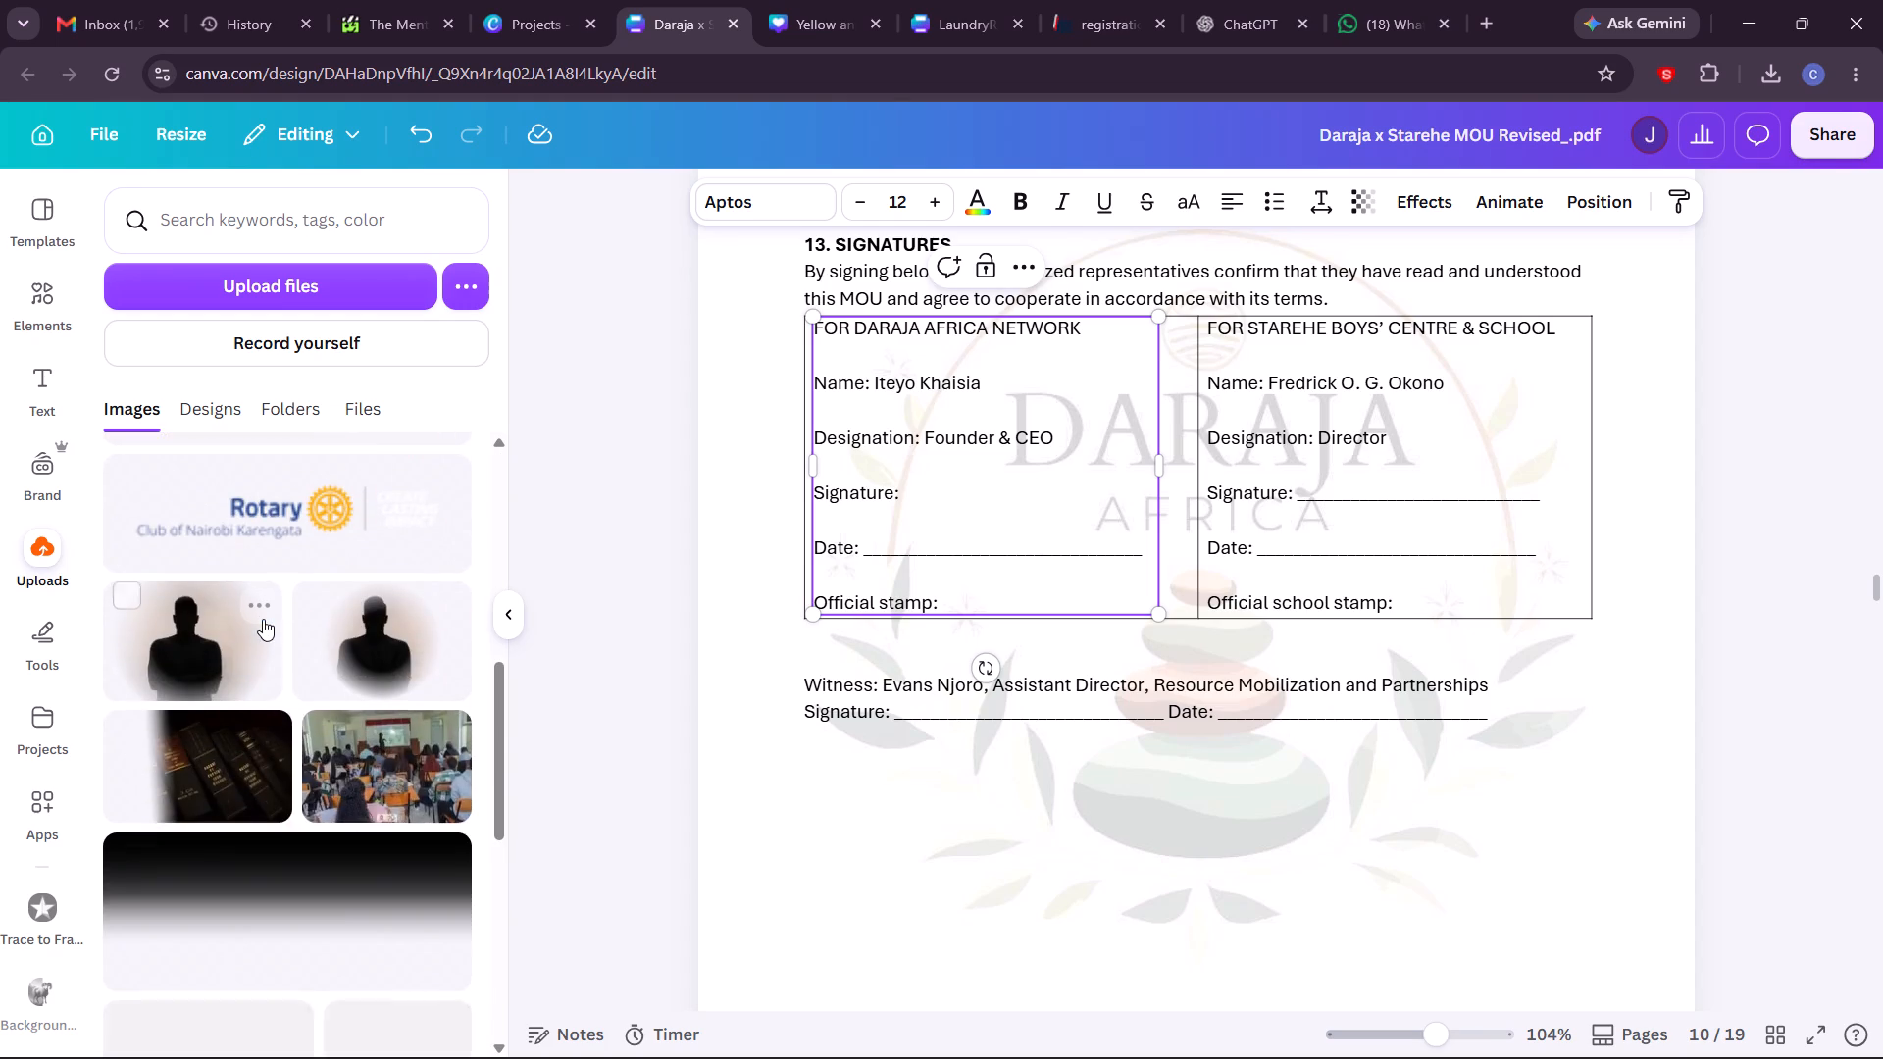
pyautogui.scroll(-3, 263, 624)
pyautogui.click(331, 283)
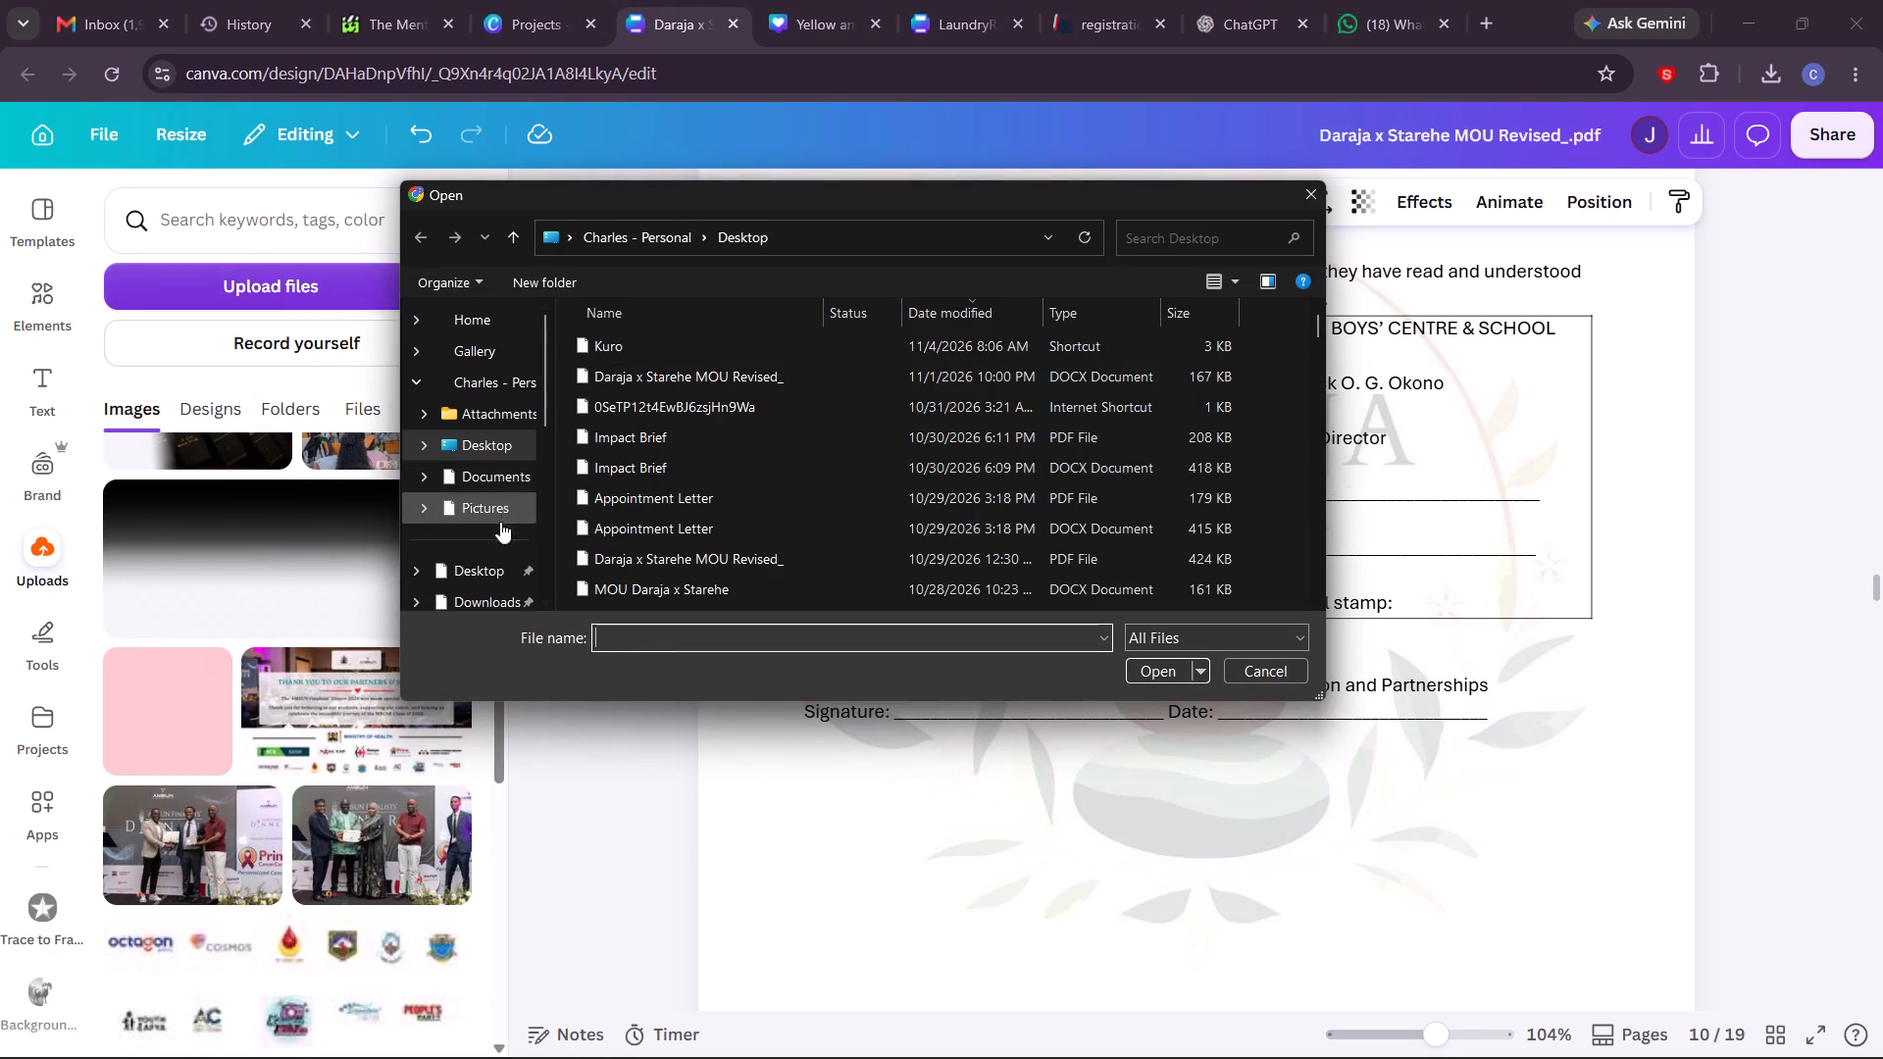
pyautogui.click(477, 451)
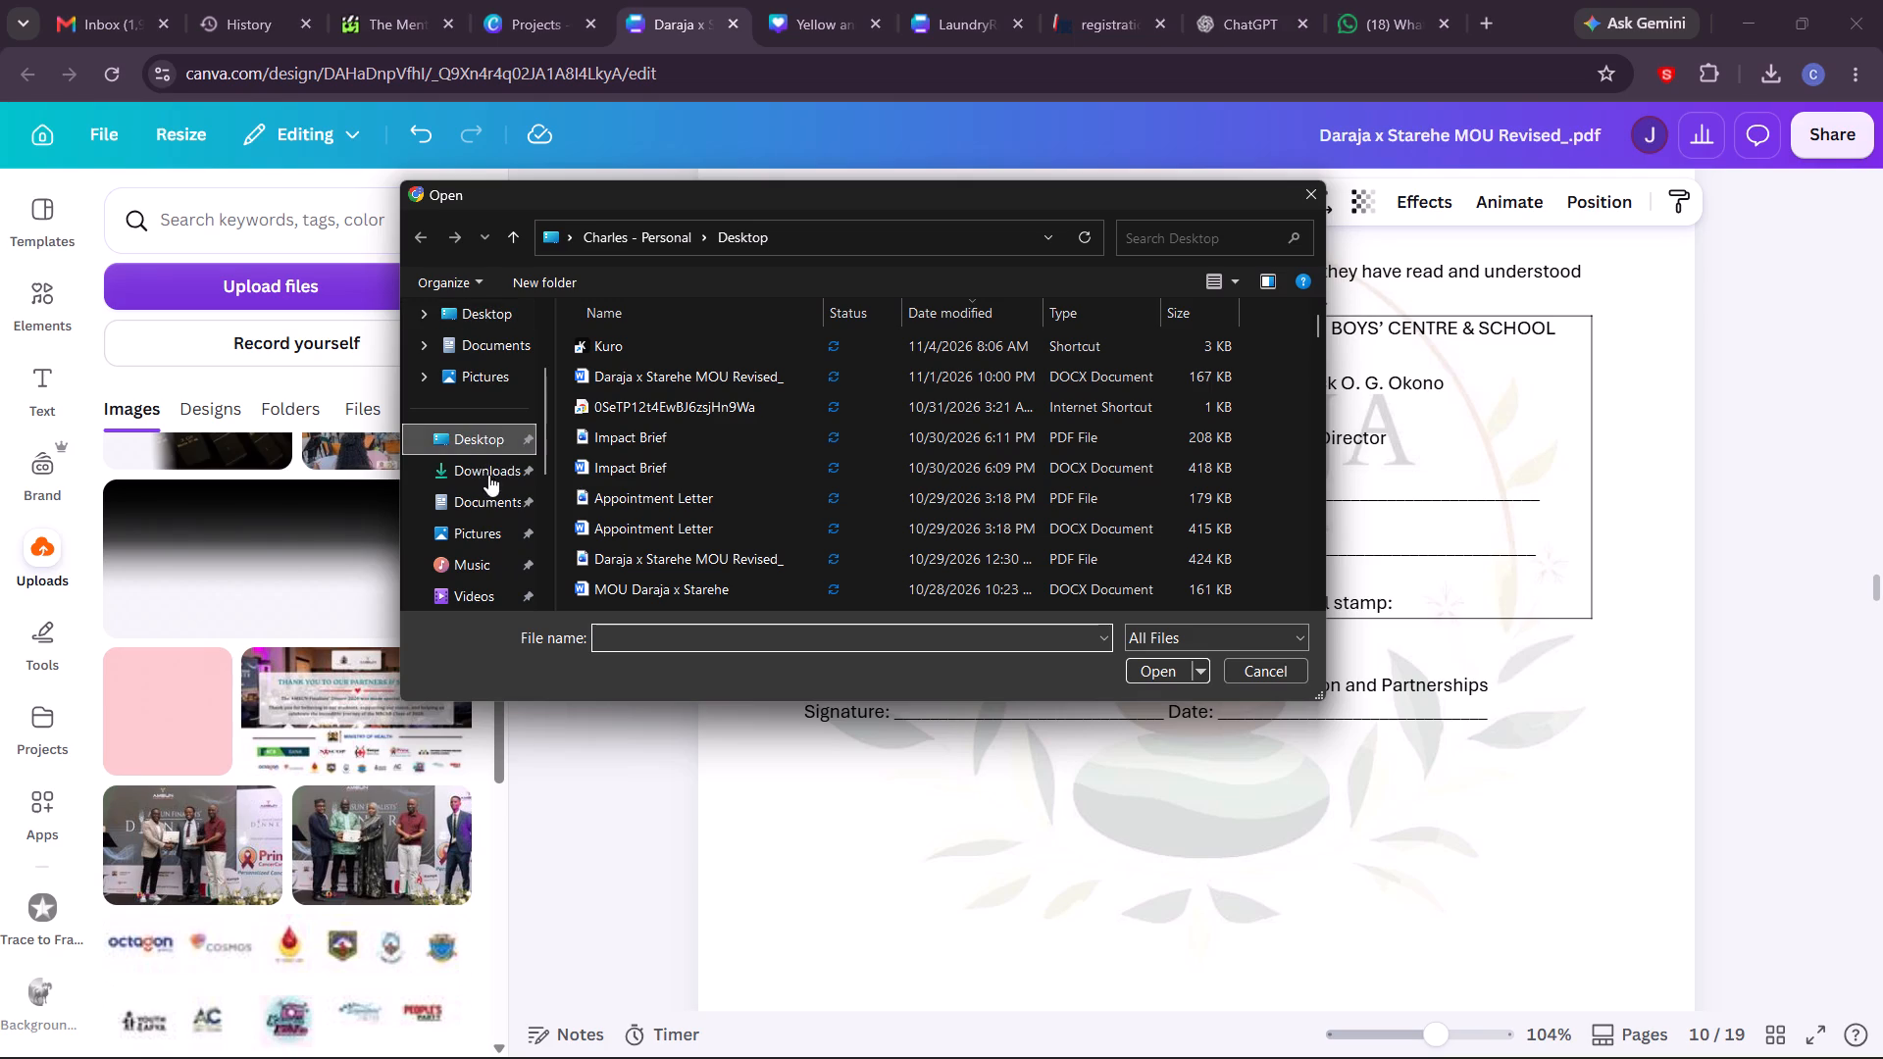
pyautogui.click(485, 471)
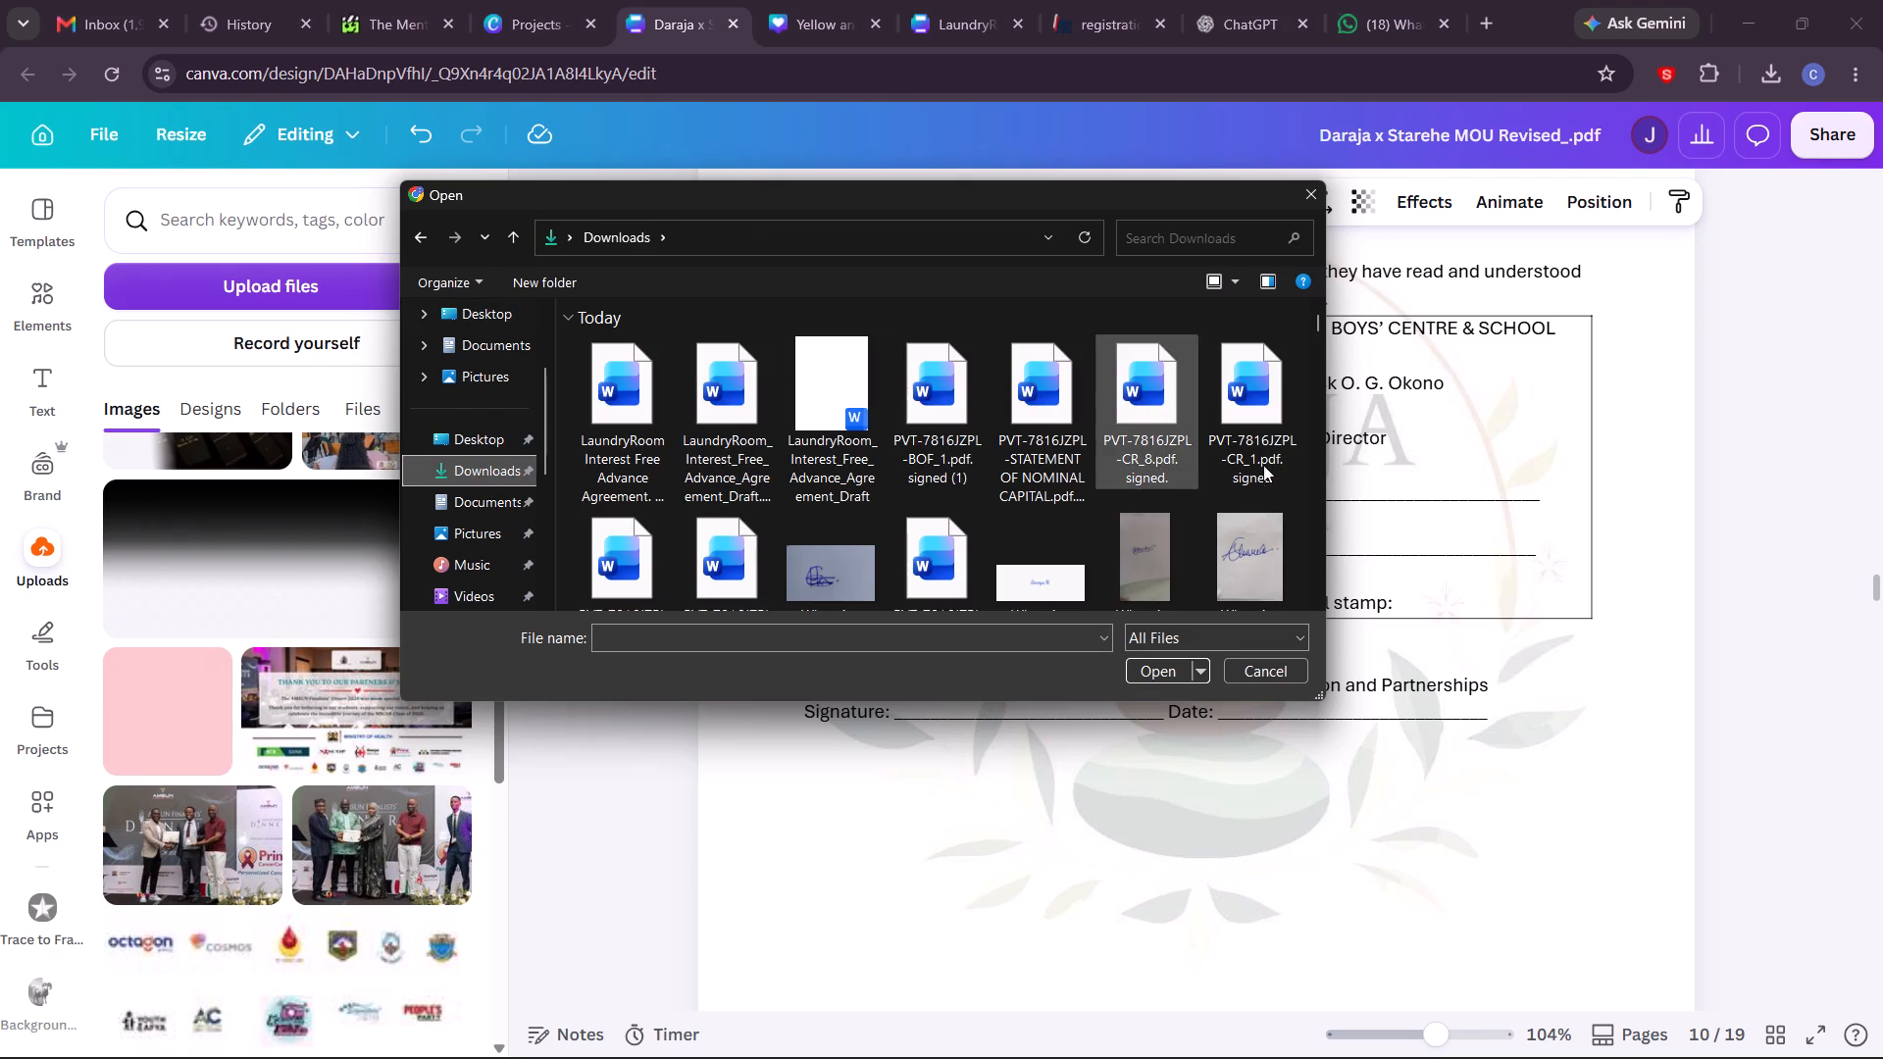
pyautogui.moveTo(1321, 325); pyautogui.dragTo(1321, 340)
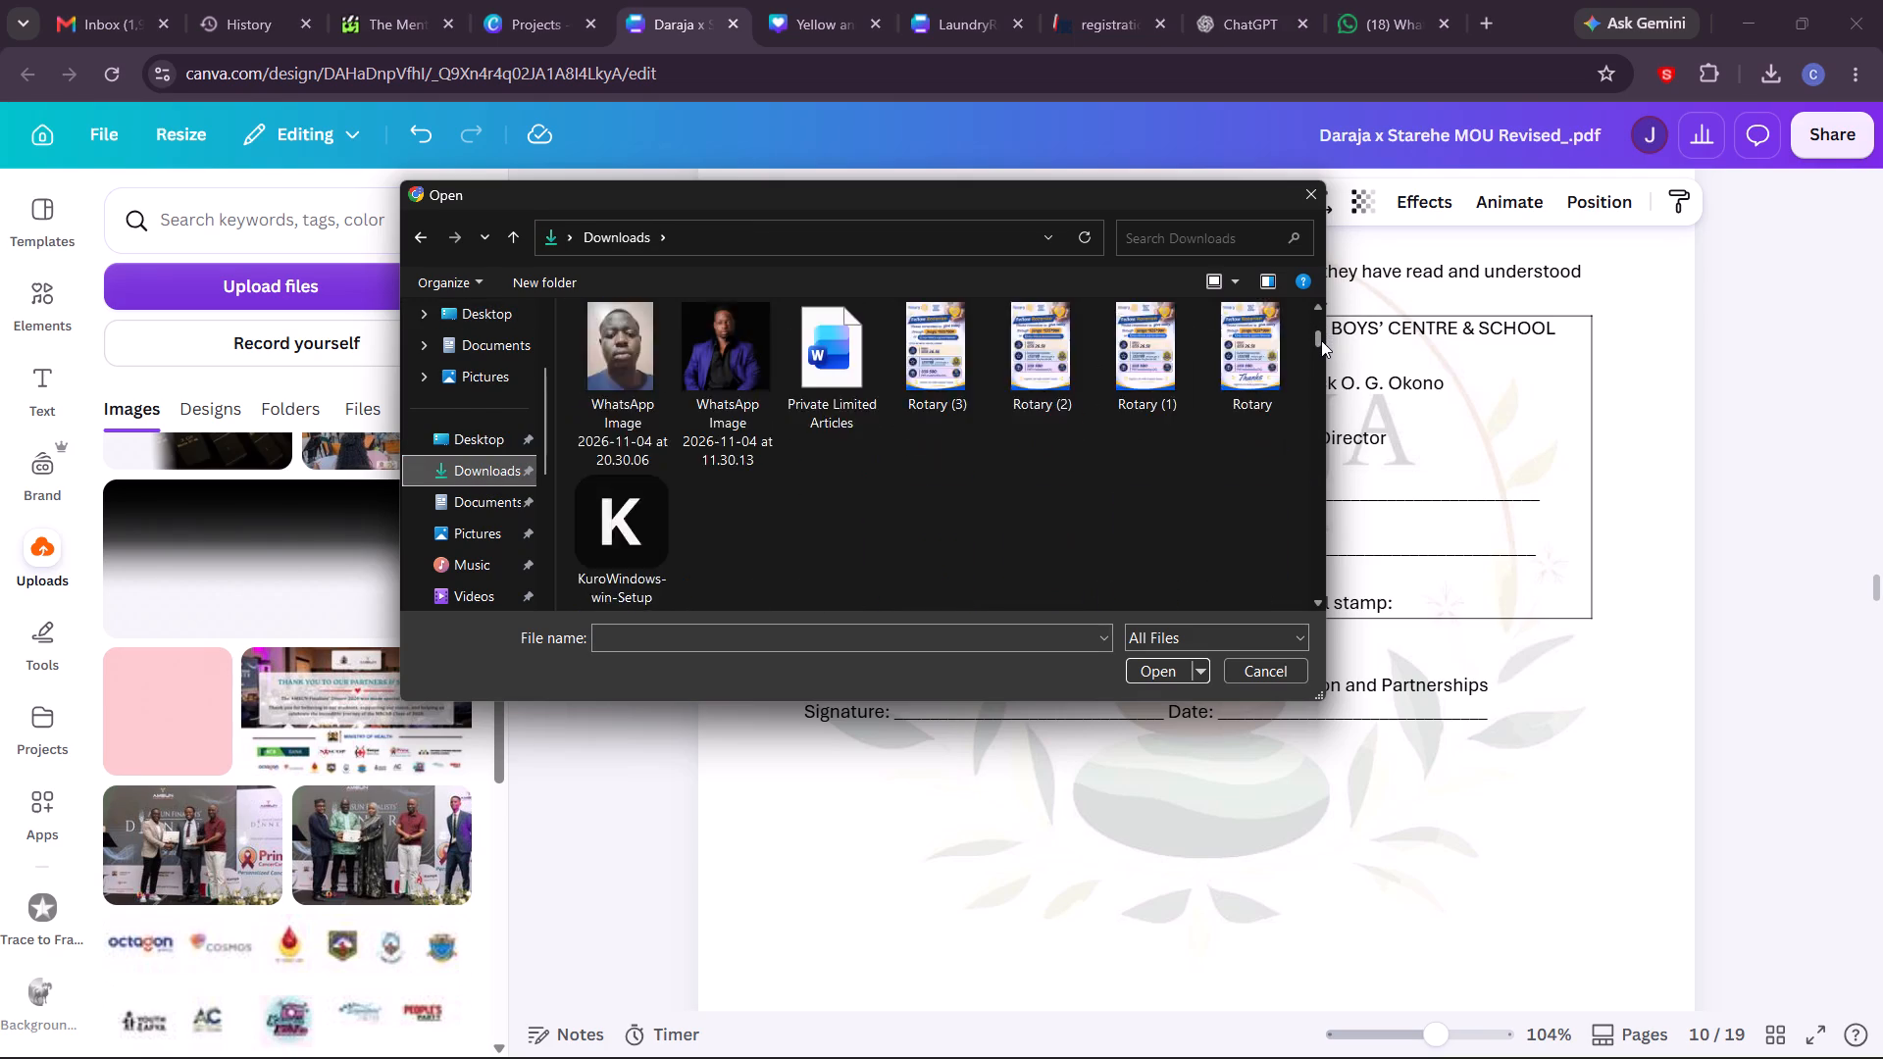
pyautogui.moveTo(1321, 340); pyautogui.dragTo(1320, 396)
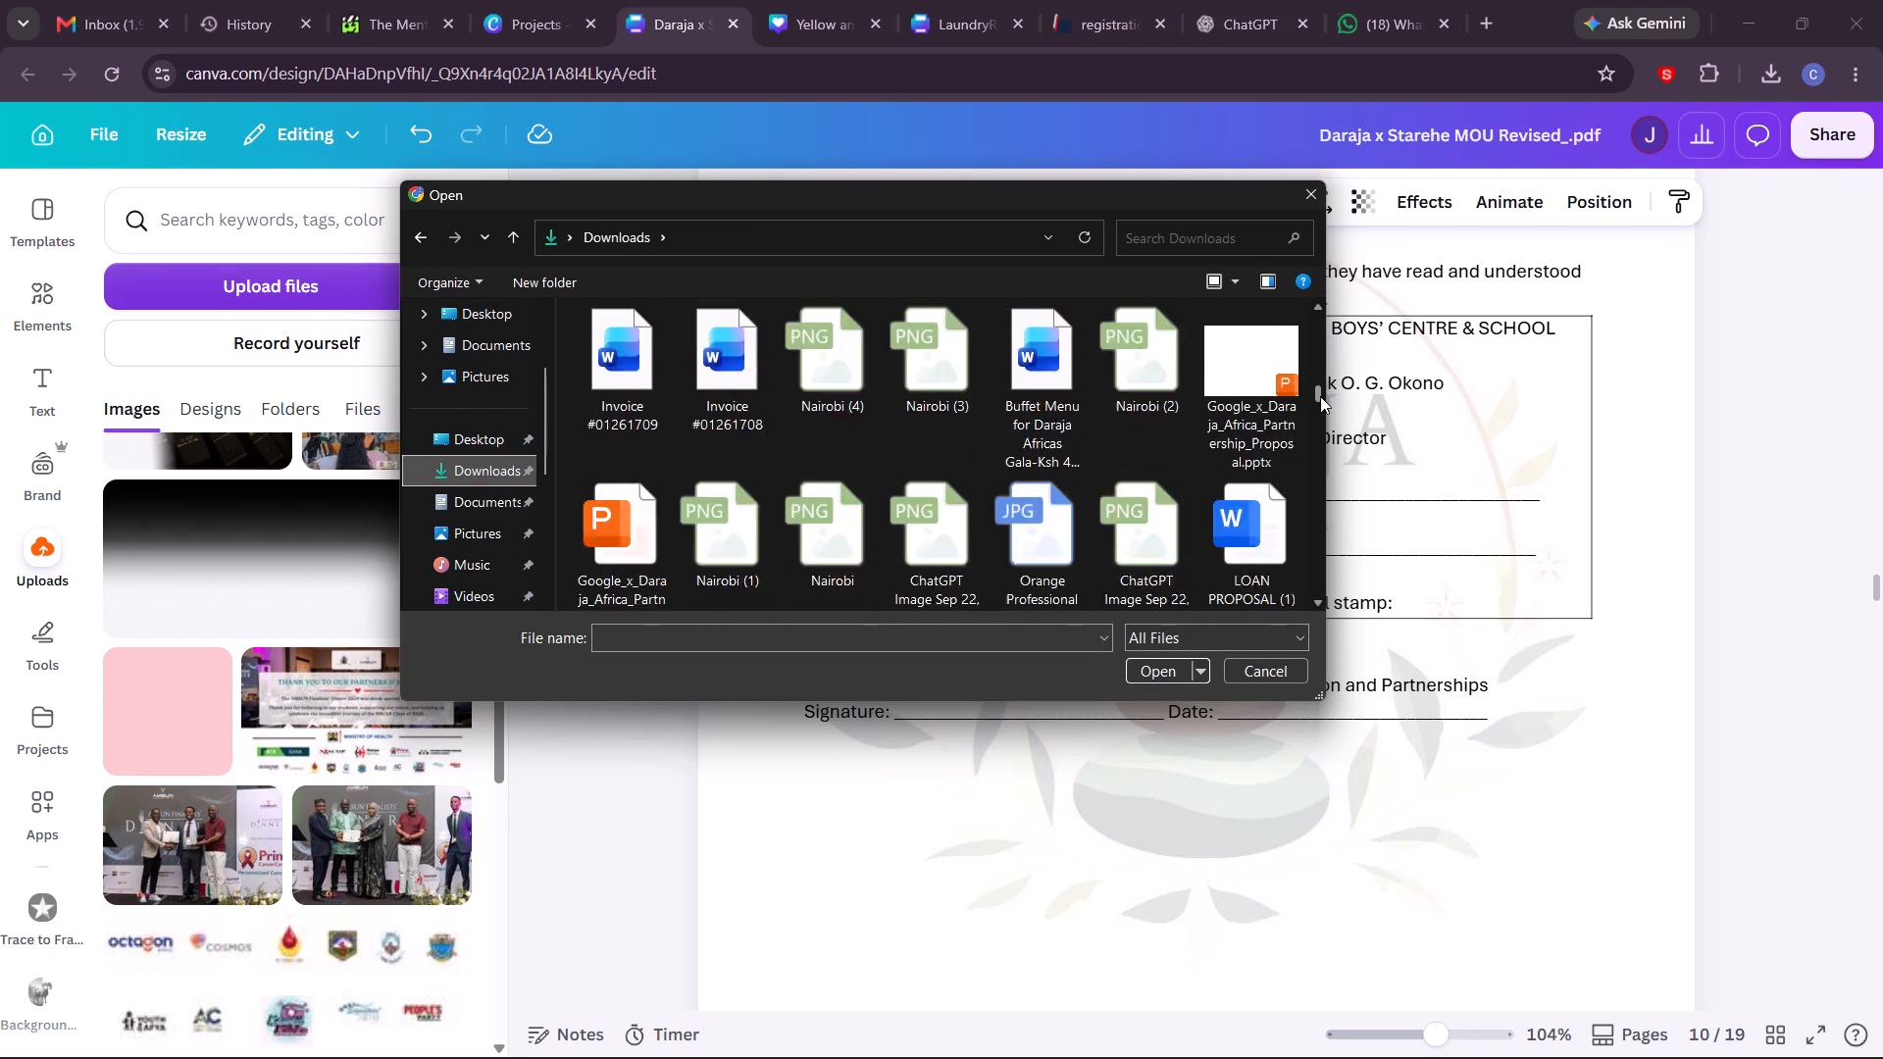
pyautogui.moveTo(1320, 396); pyautogui.dragTo(1318, 429)
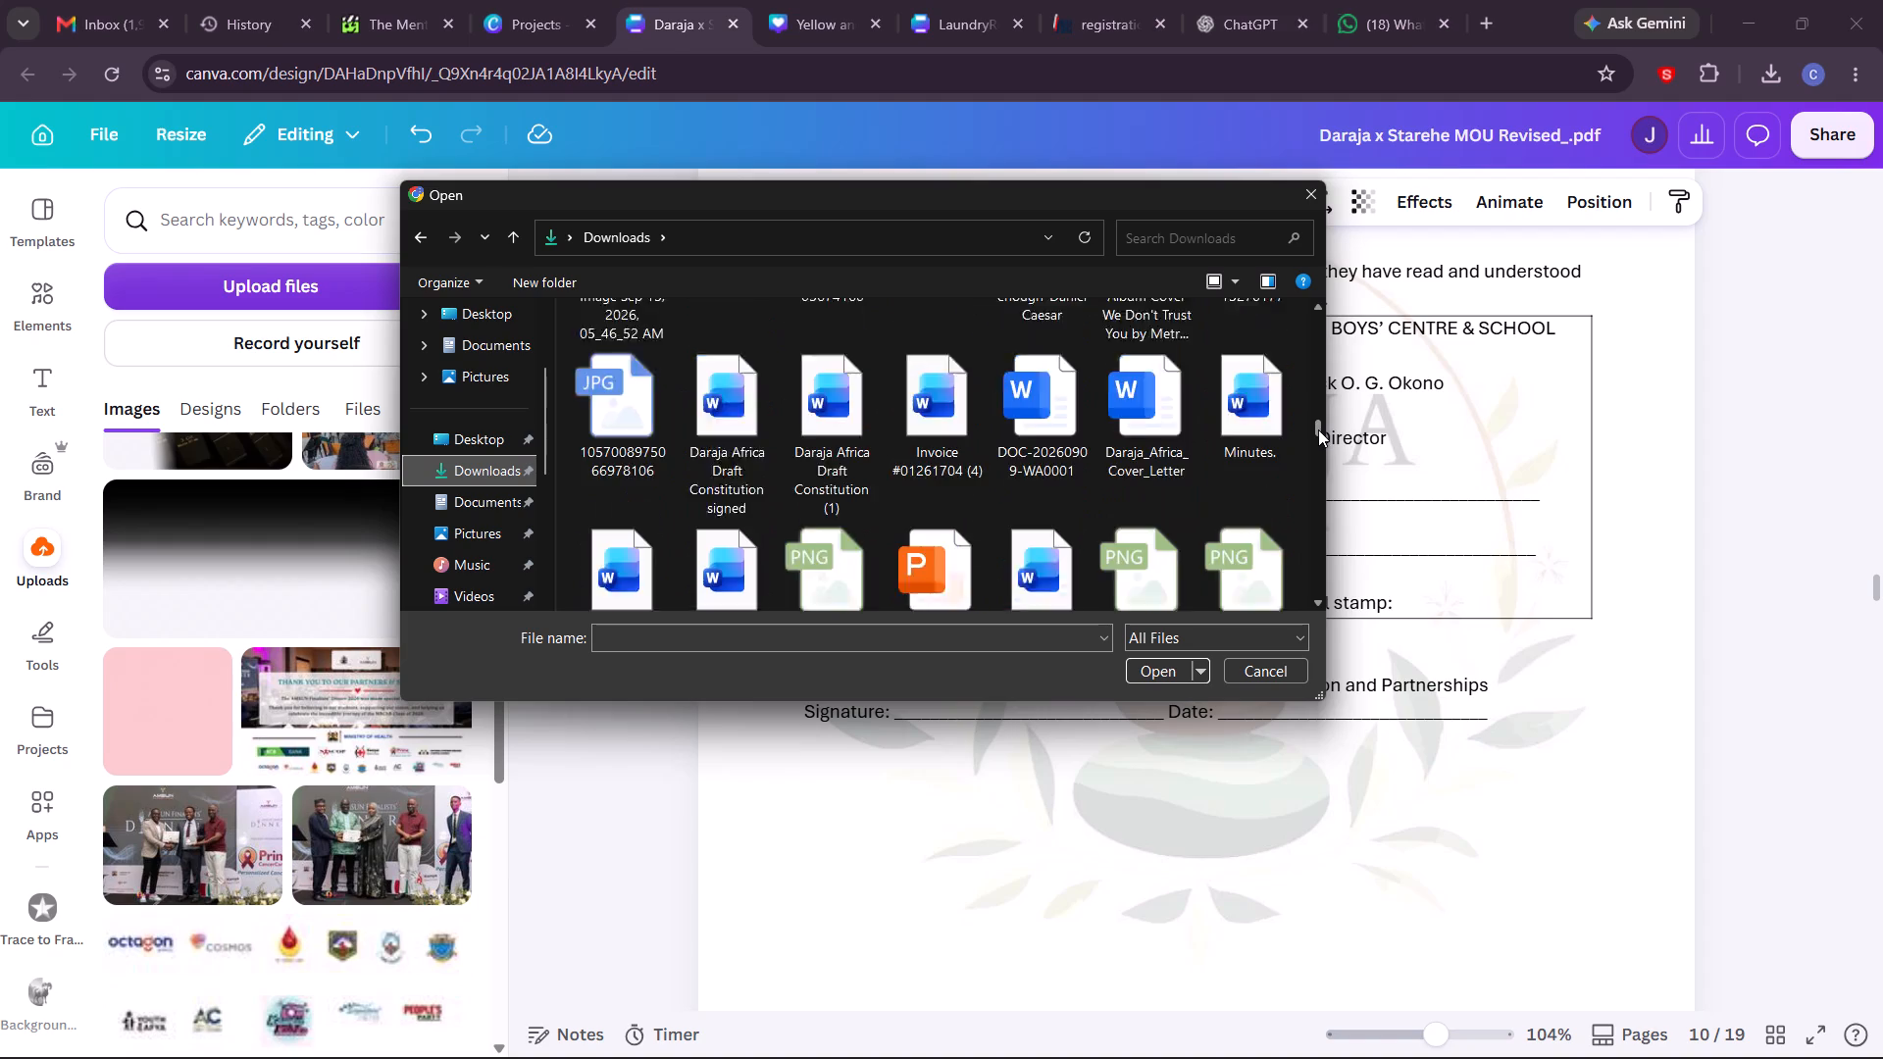
pyautogui.moveTo(1318, 429); pyautogui.dragTo(1314, 444)
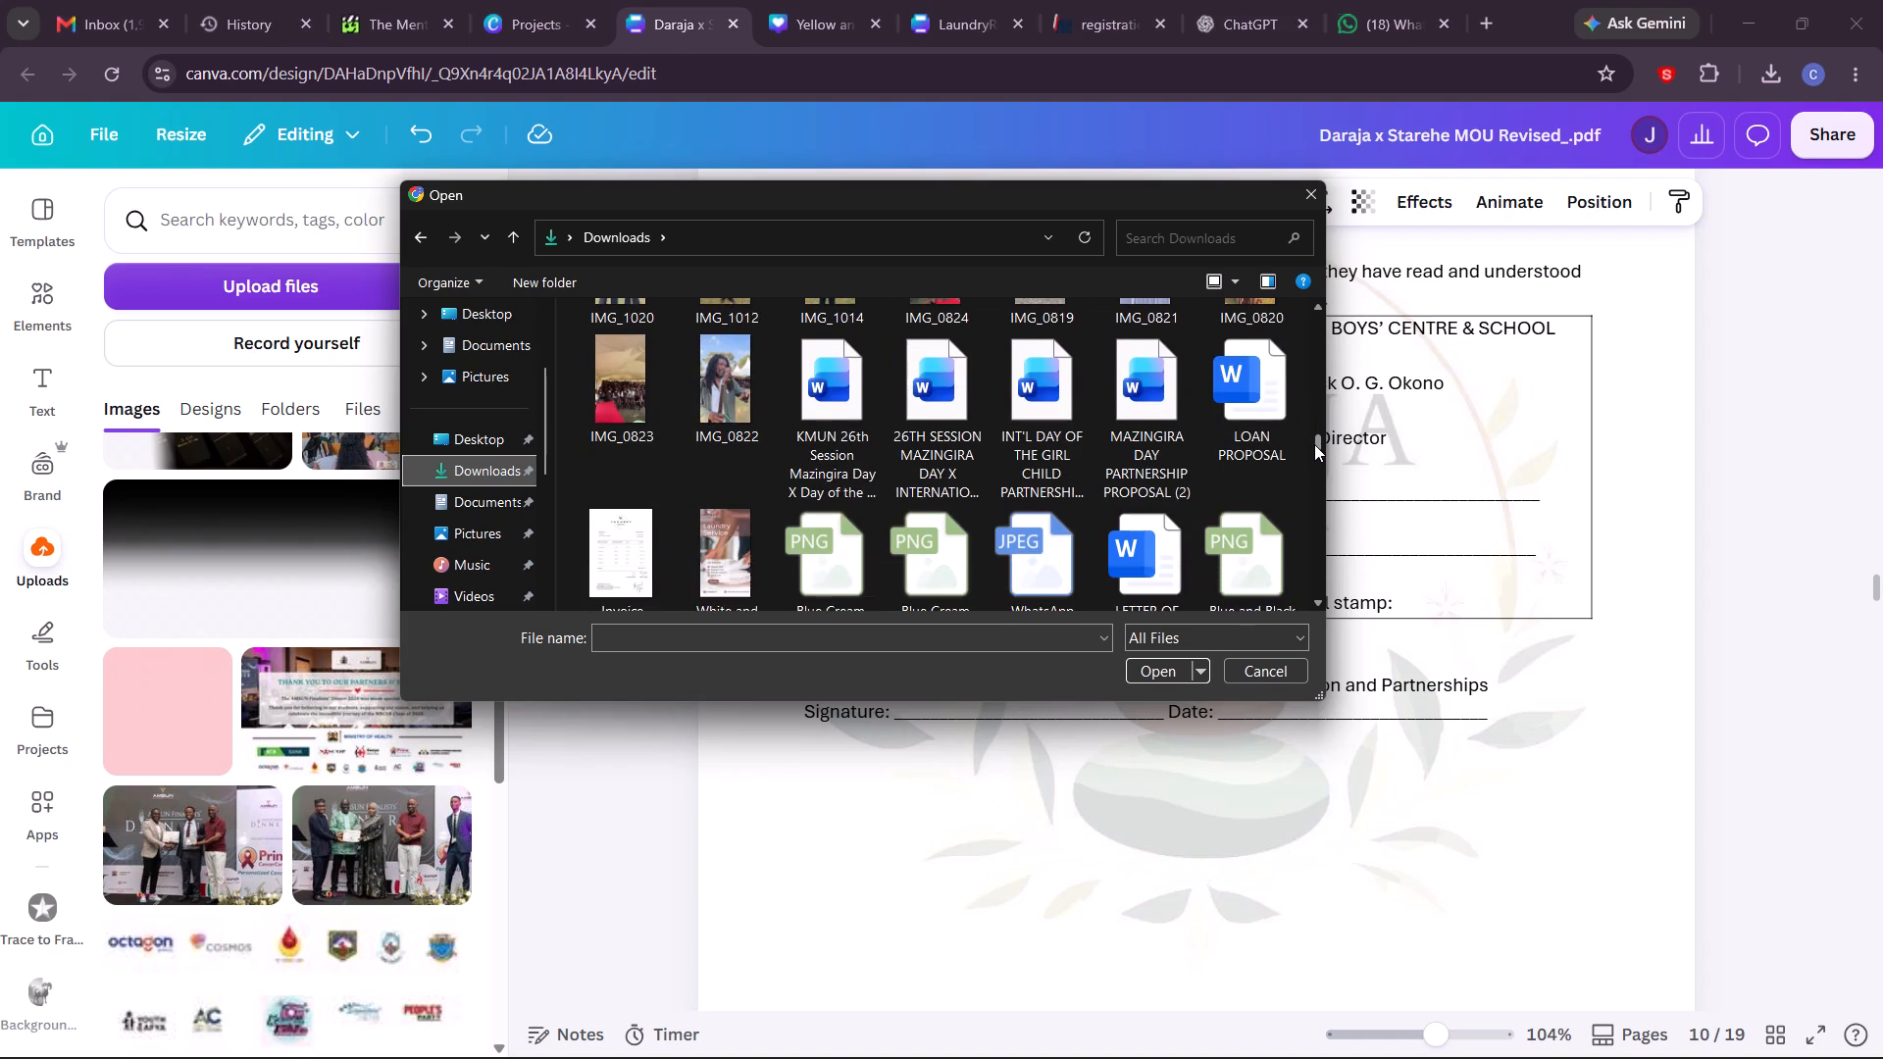
pyautogui.moveTo(1314, 444); pyautogui.dragTo(1314, 450)
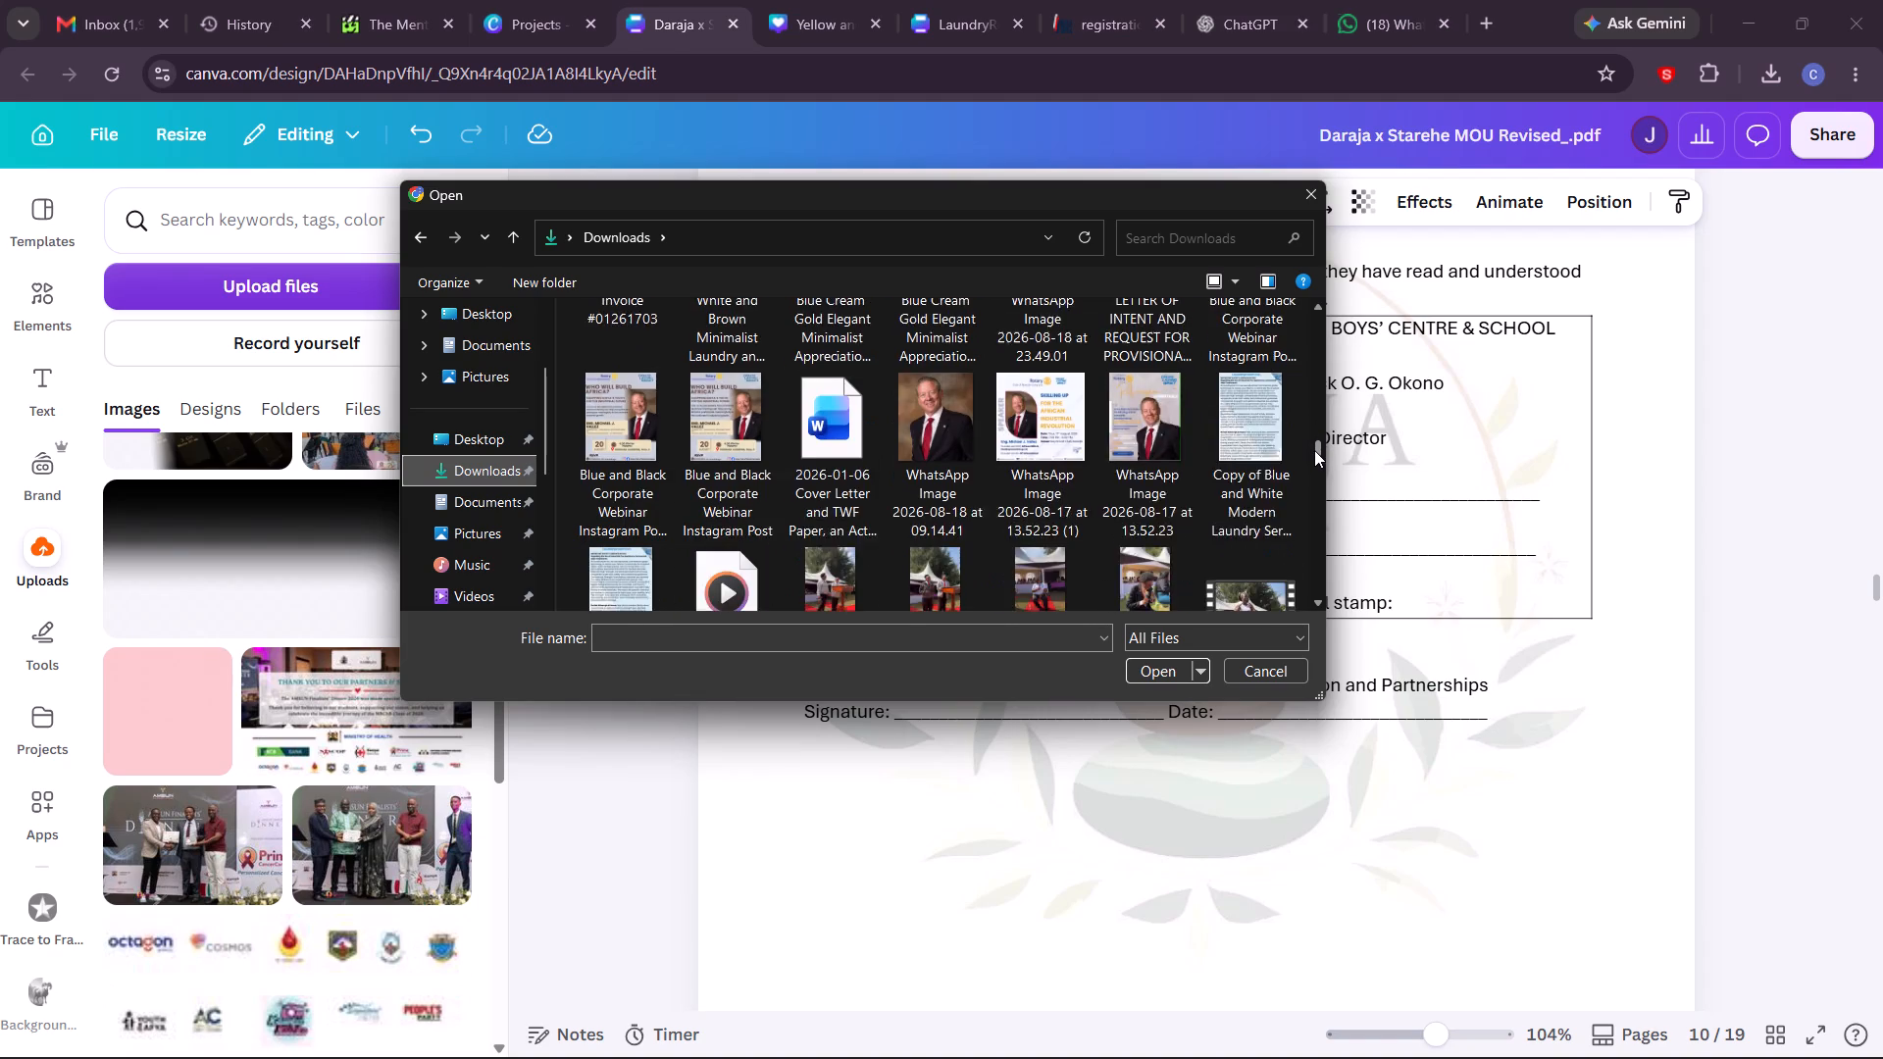
pyautogui.moveTo(1314, 450); pyautogui.dragTo(1311, 470)
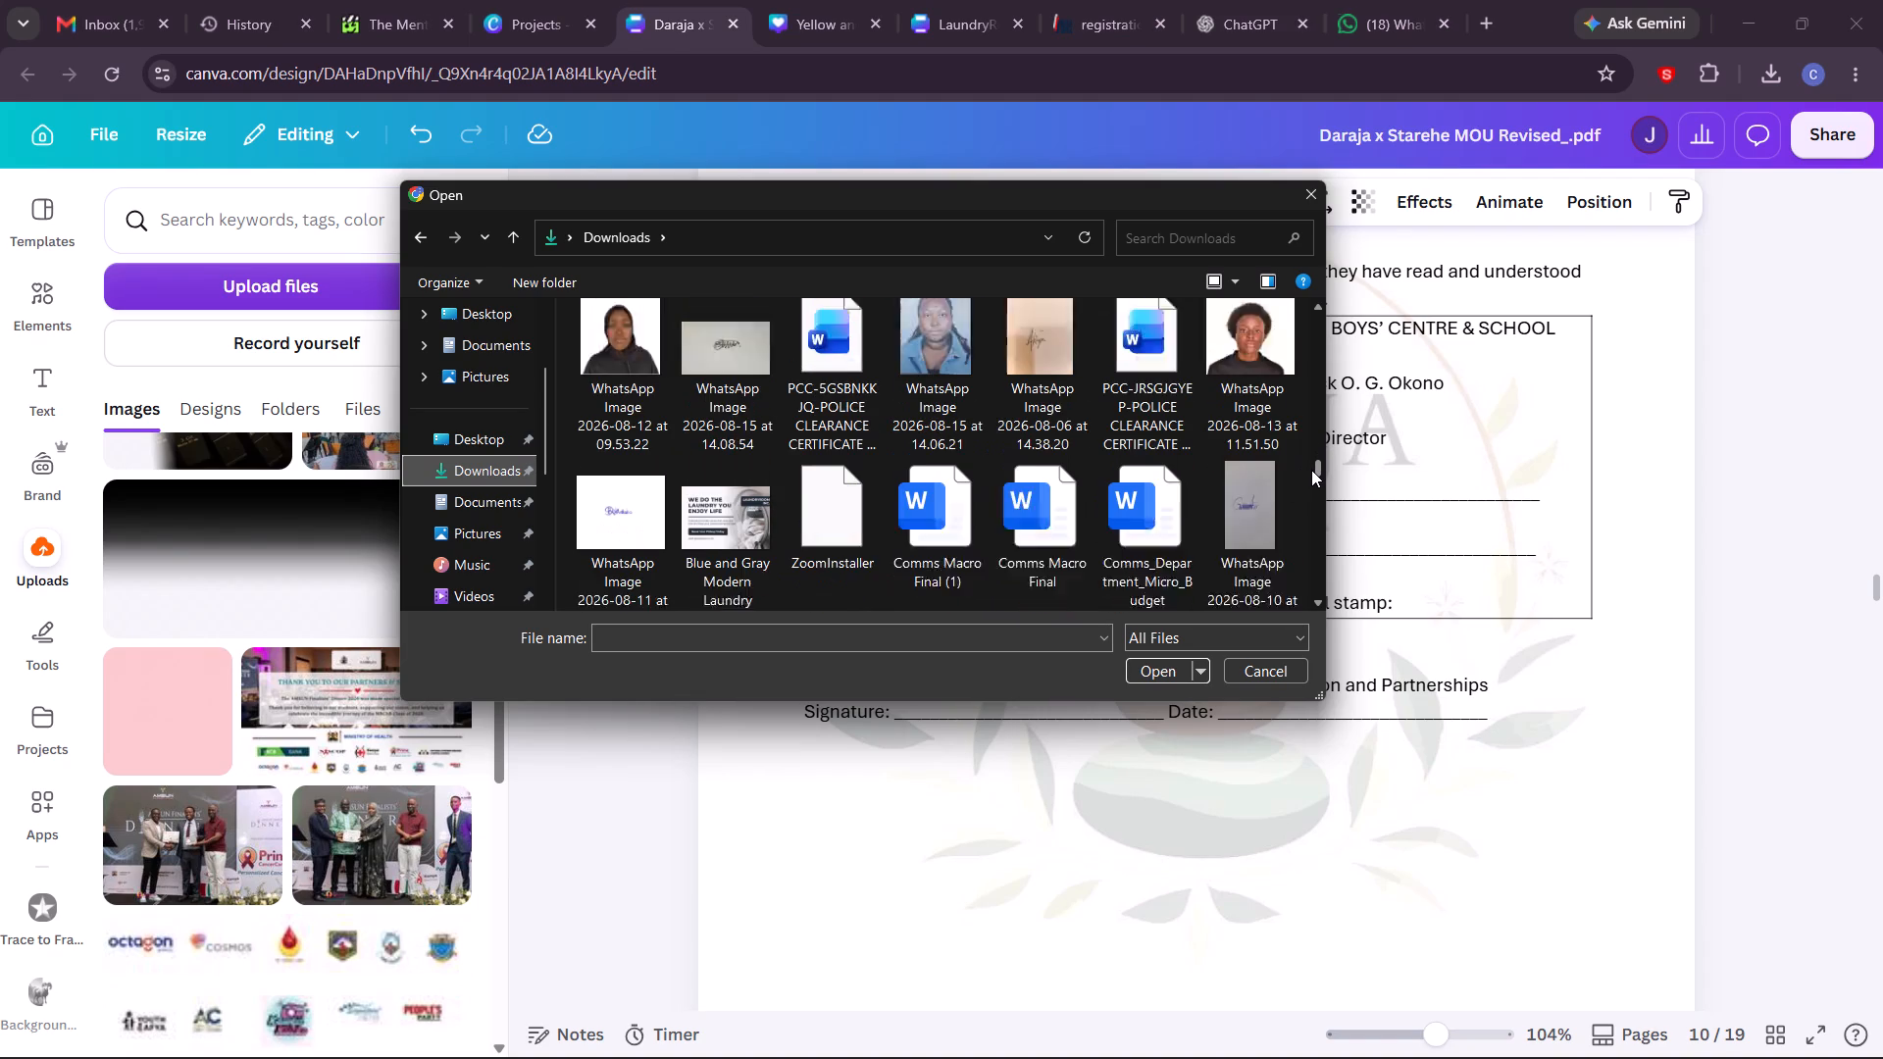
# Check more images in the Downloads folder for the Daraja Africa Network representative's signature, and close the file picker without uploading anything.
pyautogui.moveTo(1311, 470); pyautogui.dragTo(1310, 463)
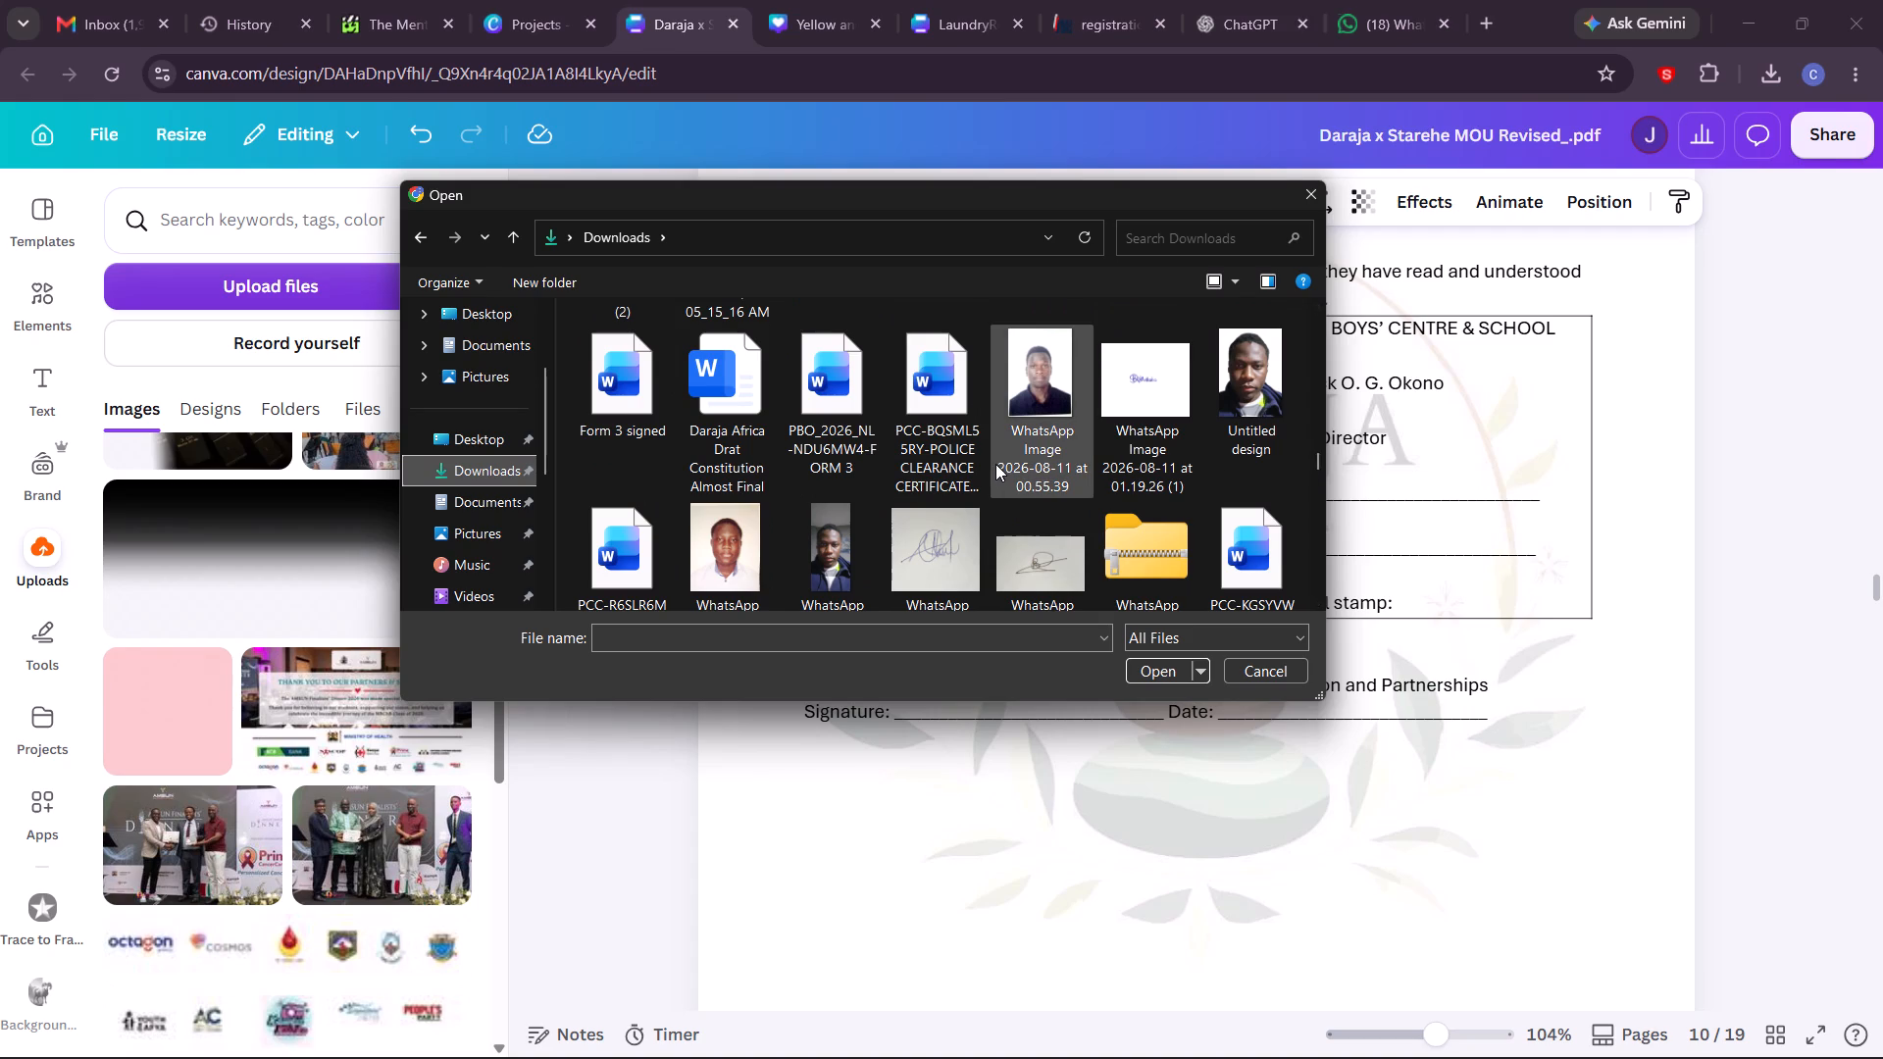
pyautogui.scroll(-2, 999, 465)
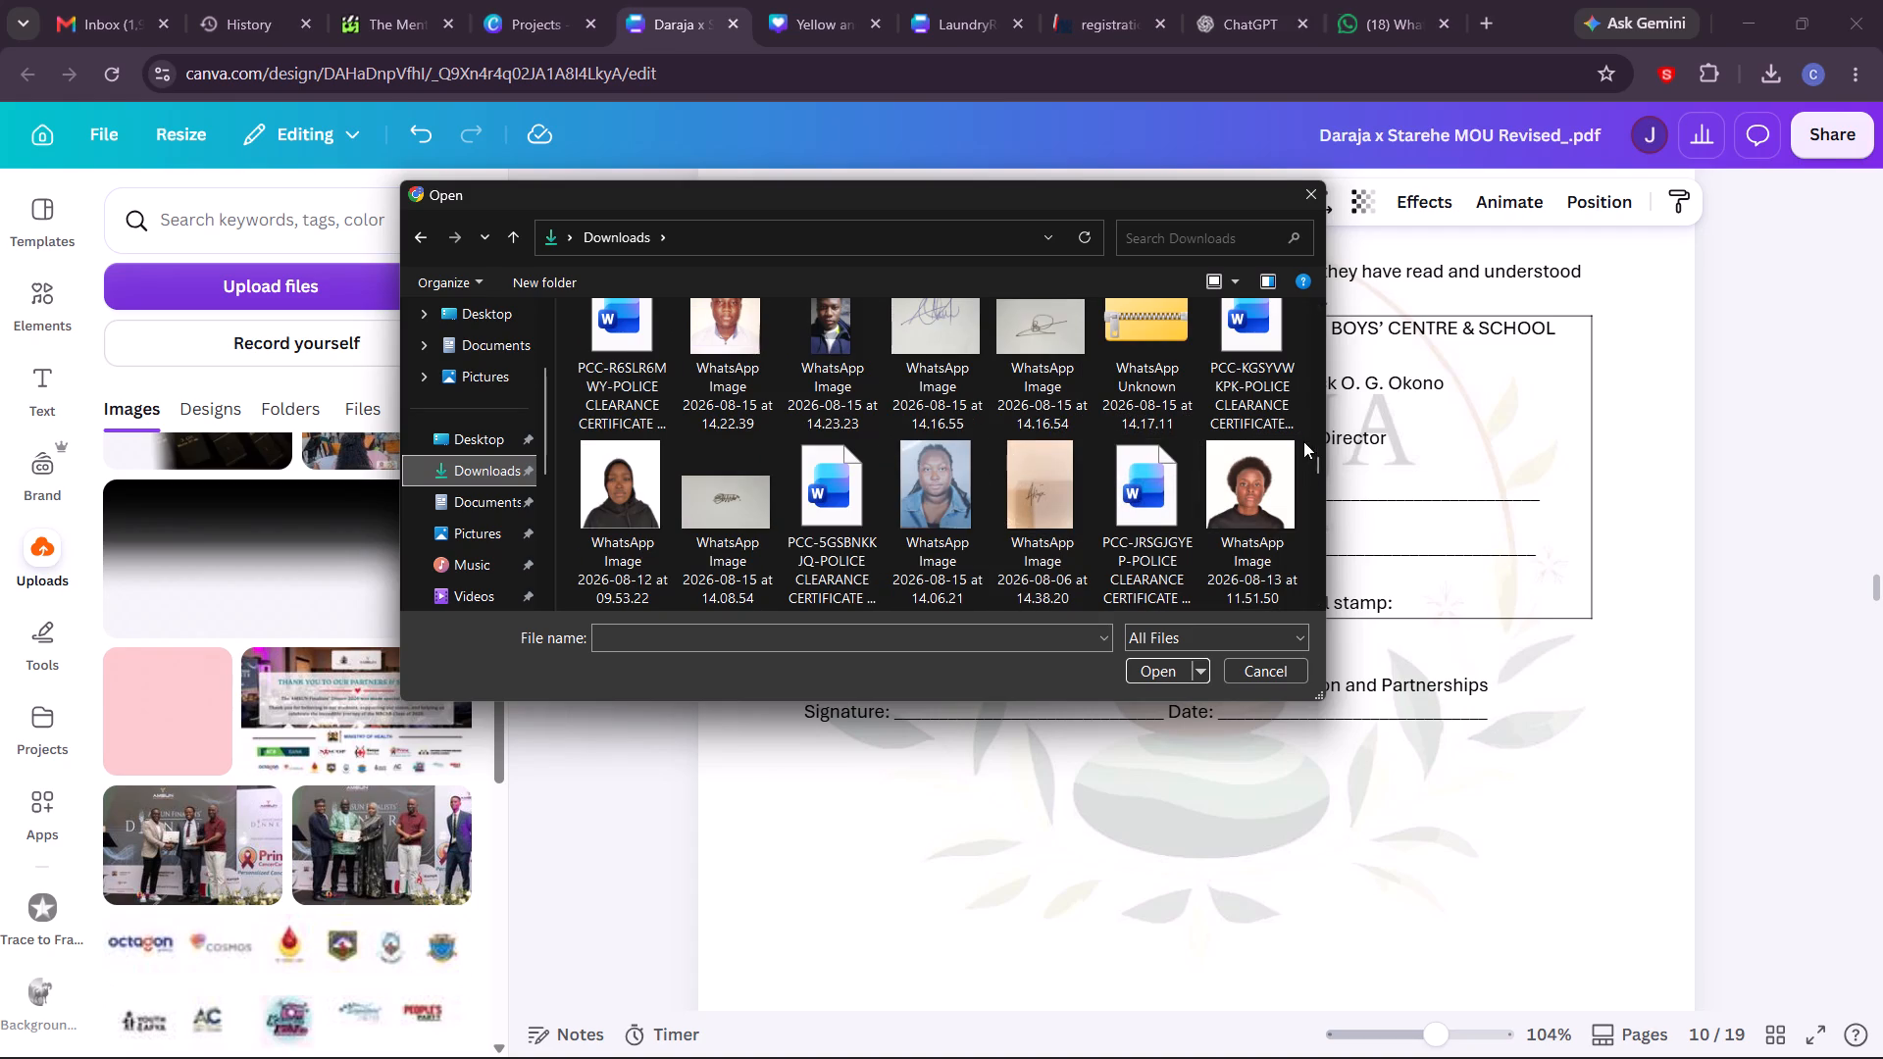
pyautogui.click(1382, 14)
pyautogui.click(1310, 195)
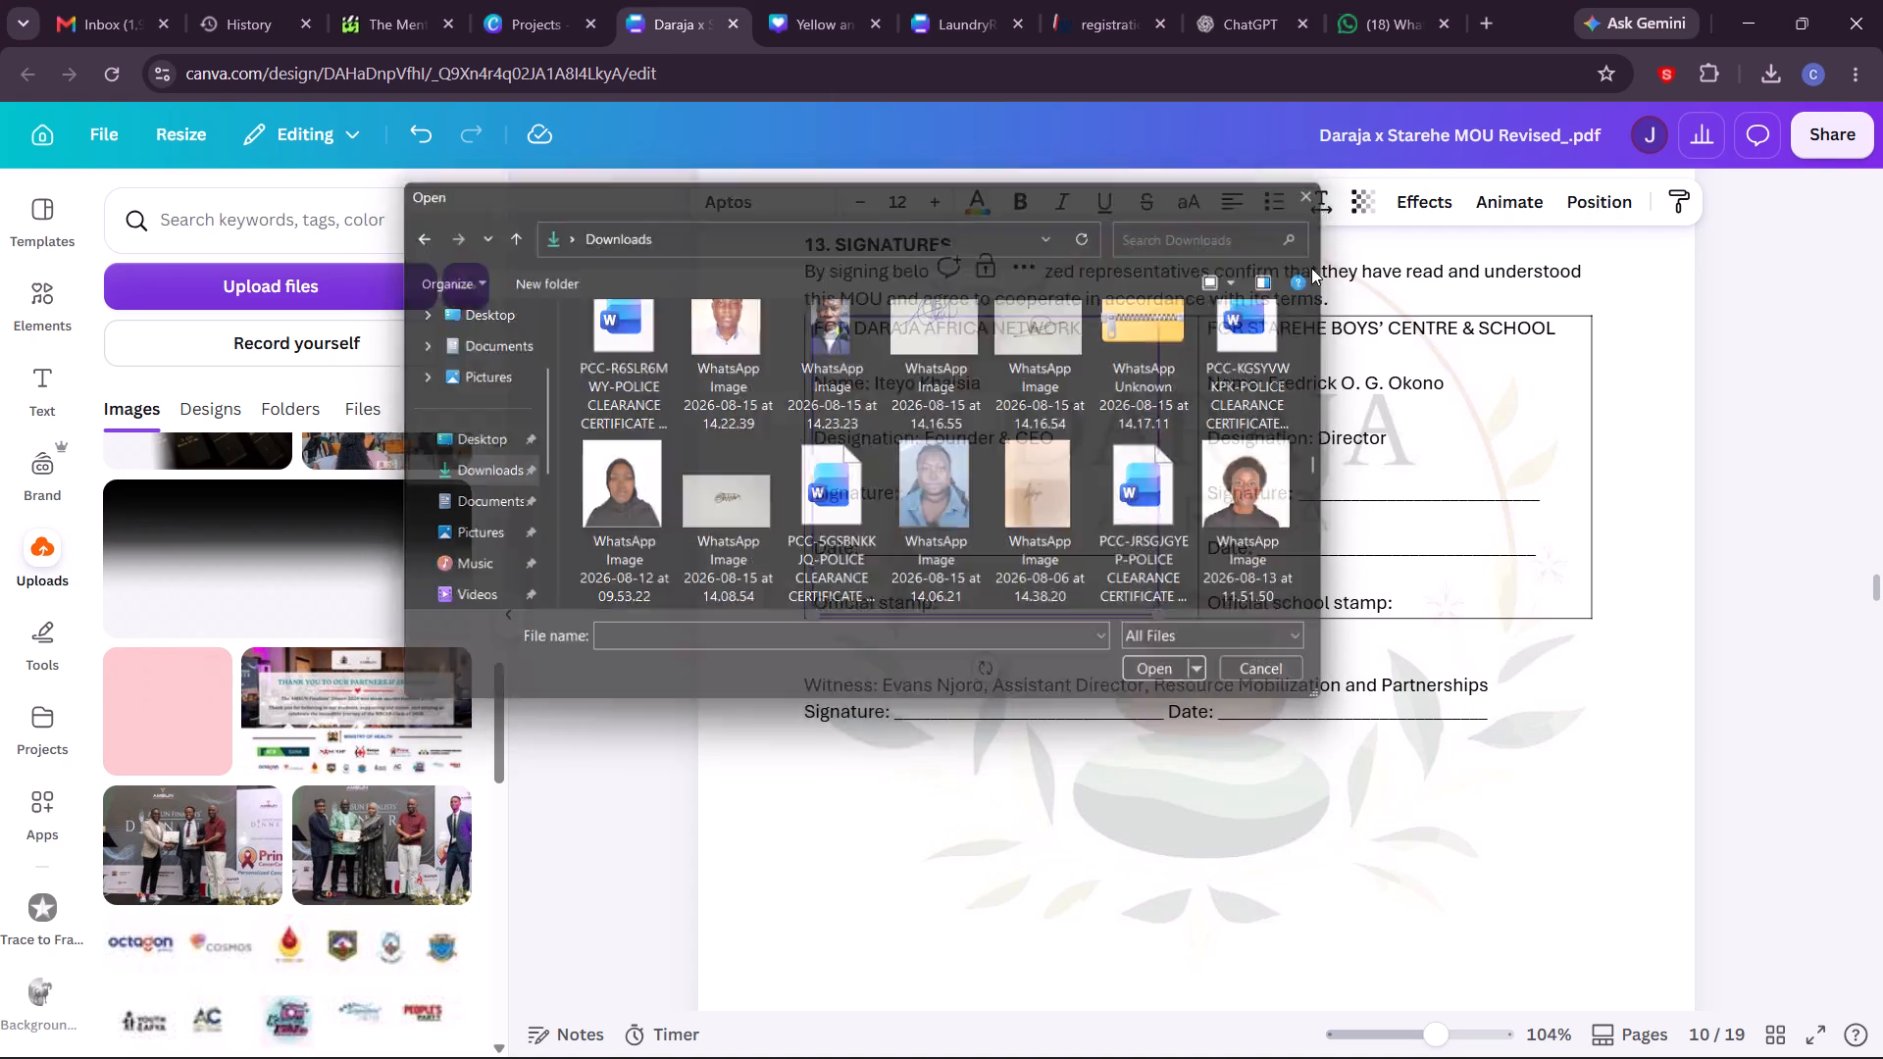
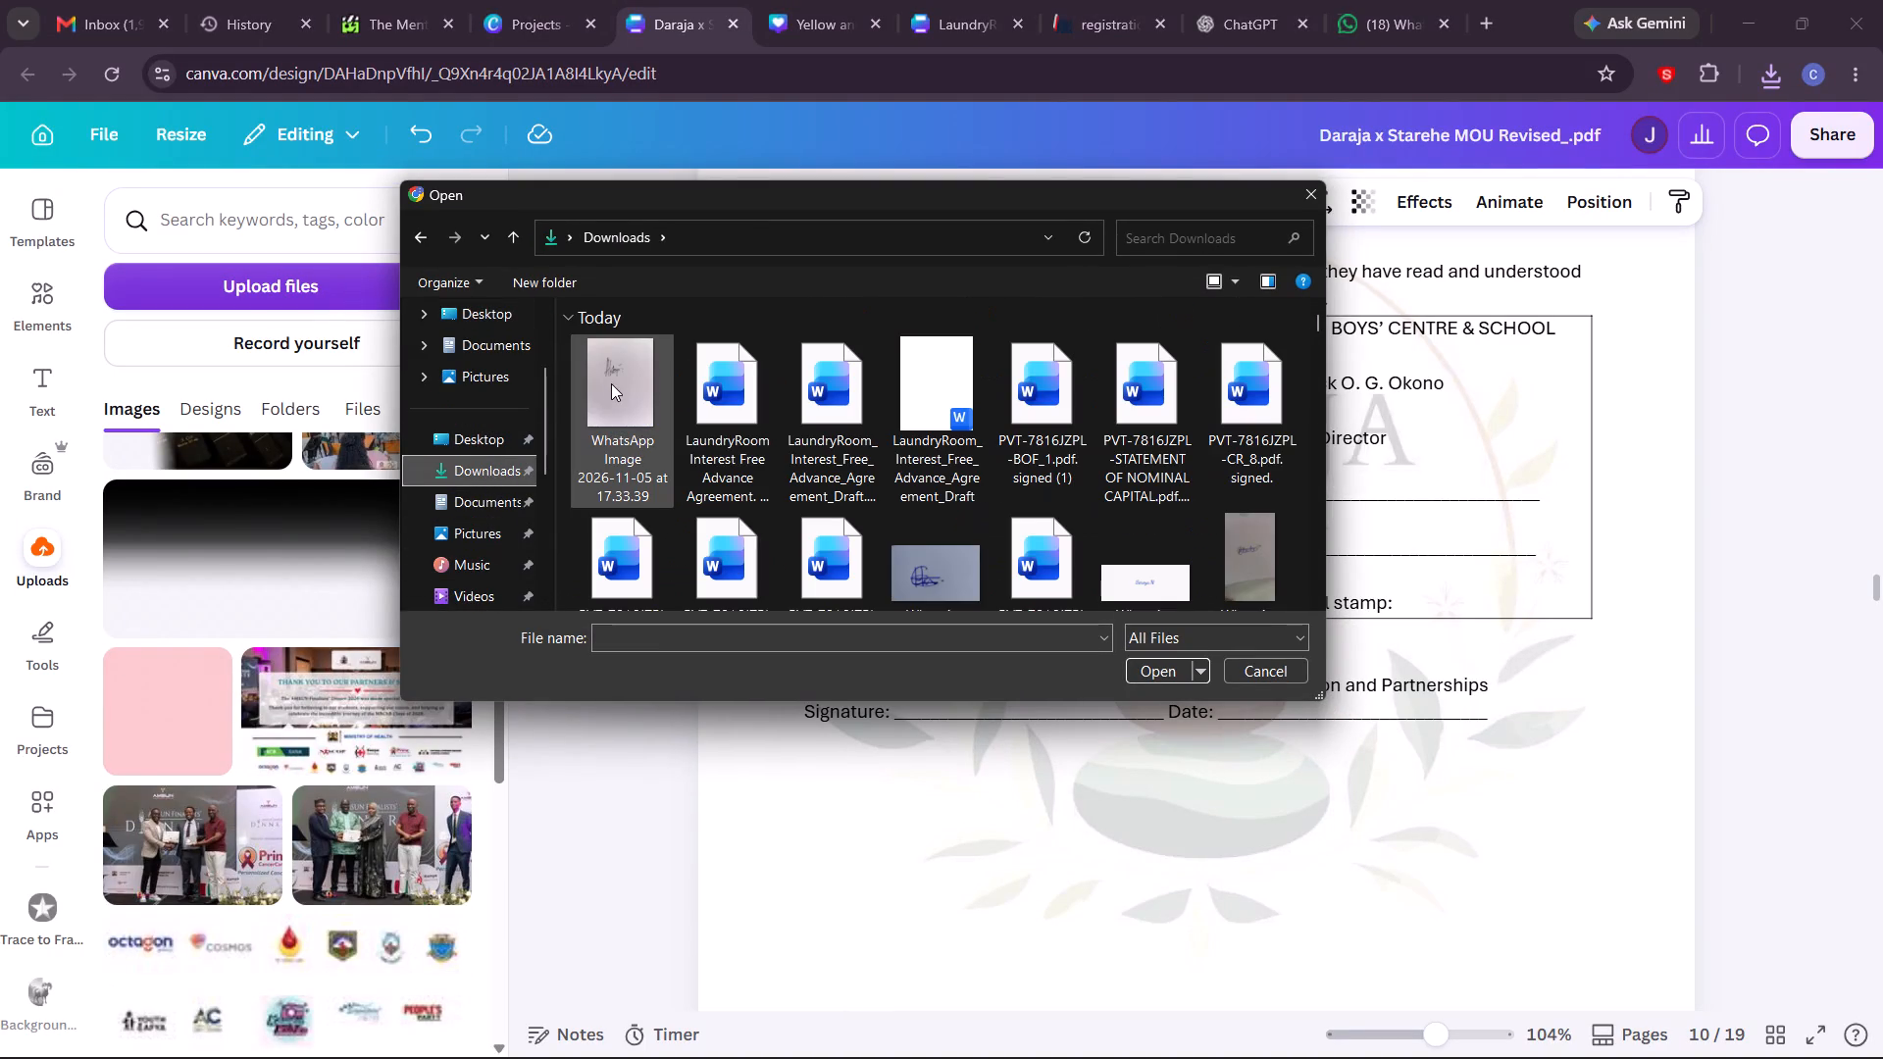
# Upload the signature photo "WhatsApp Image 2026-11-05 at 17.33.39" from Downloads and add it to page 10.
pyautogui.click(611, 383)
pyautogui.click(1156, 665)
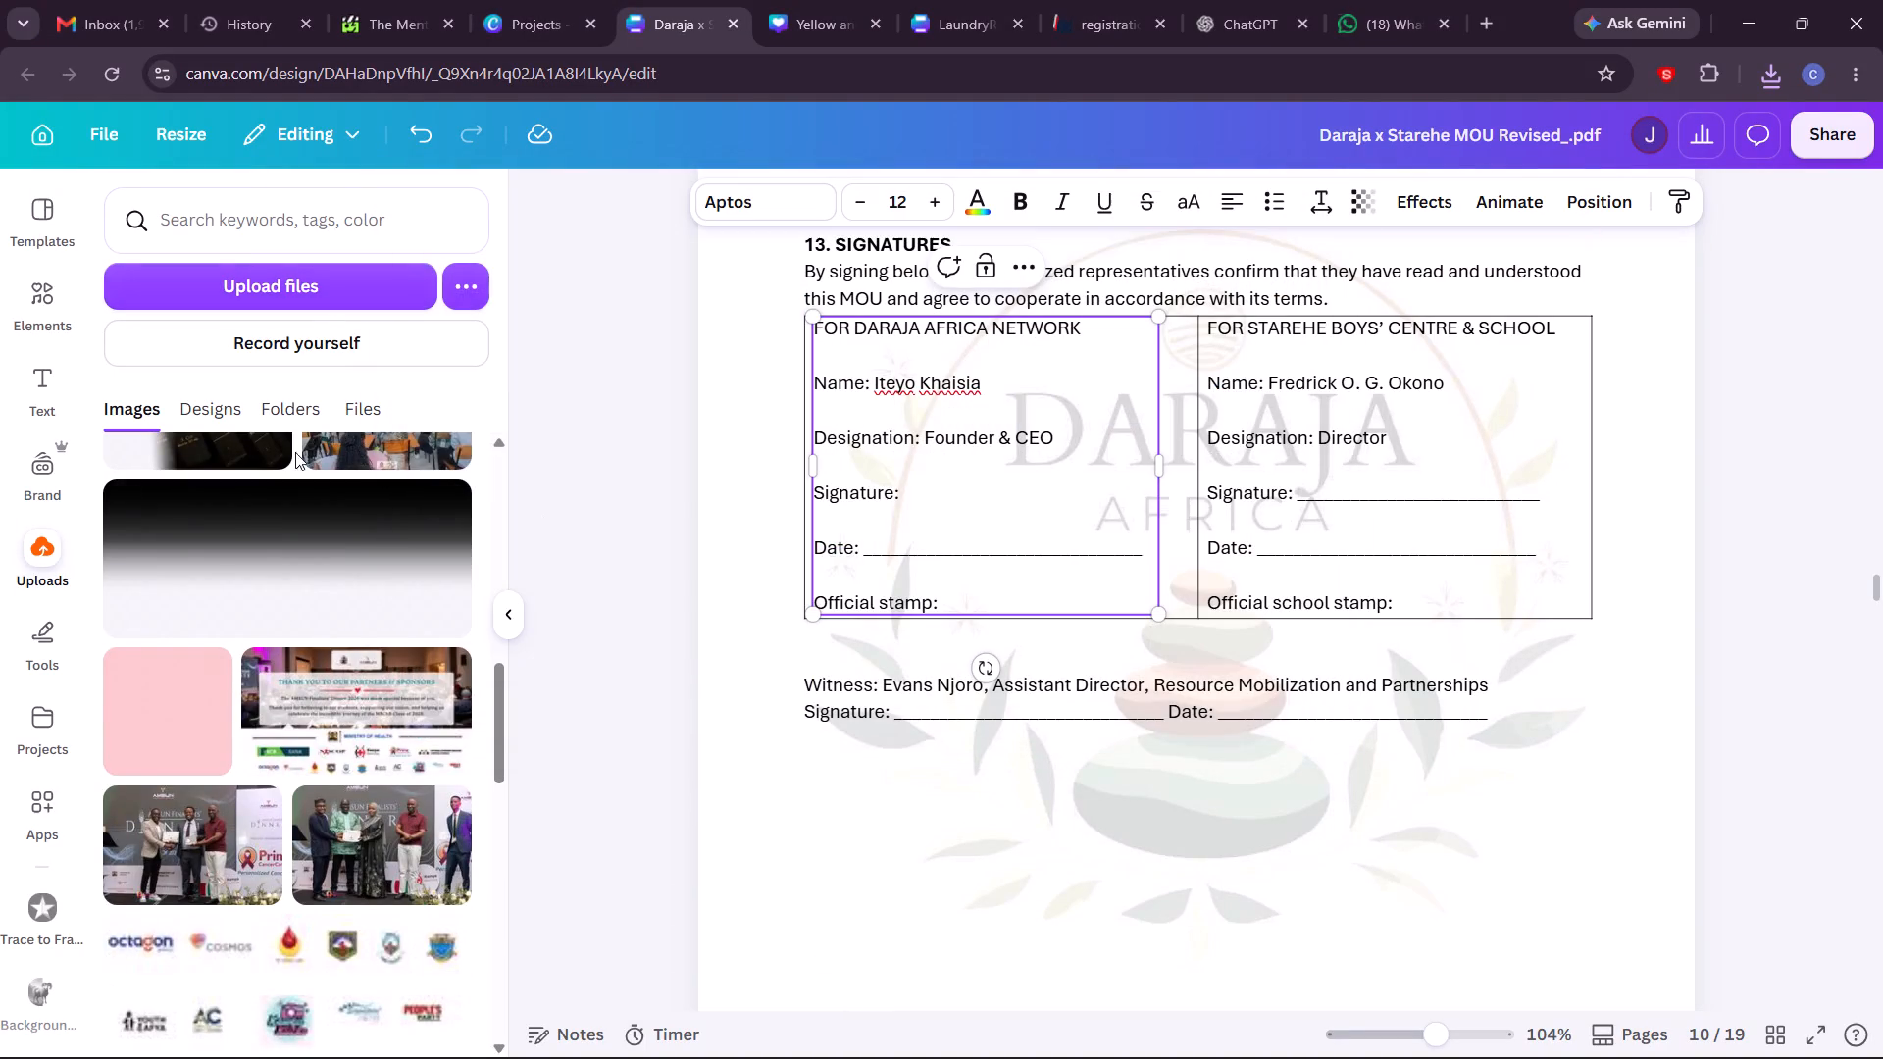
pyautogui.moveTo(496, 686); pyautogui.dragTo(495, 650)
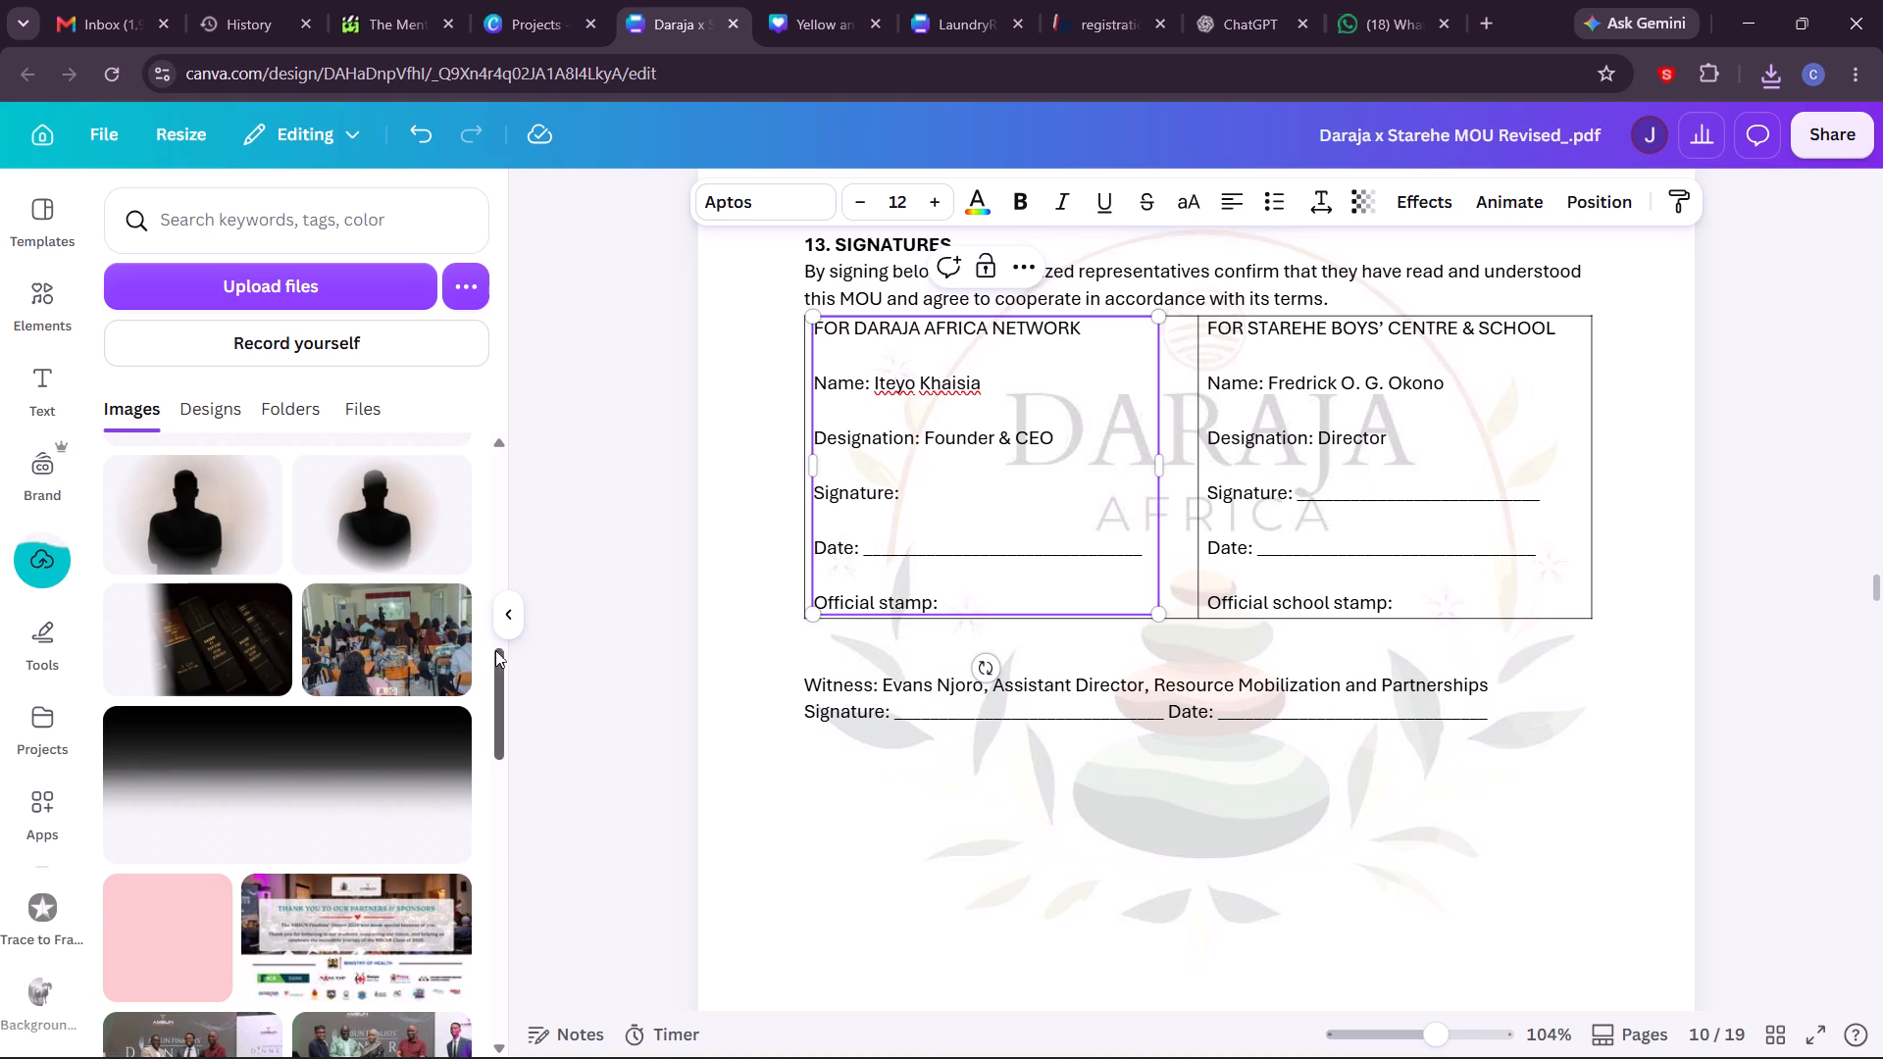
pyautogui.moveTo(495, 650); pyautogui.dragTo(499, 410)
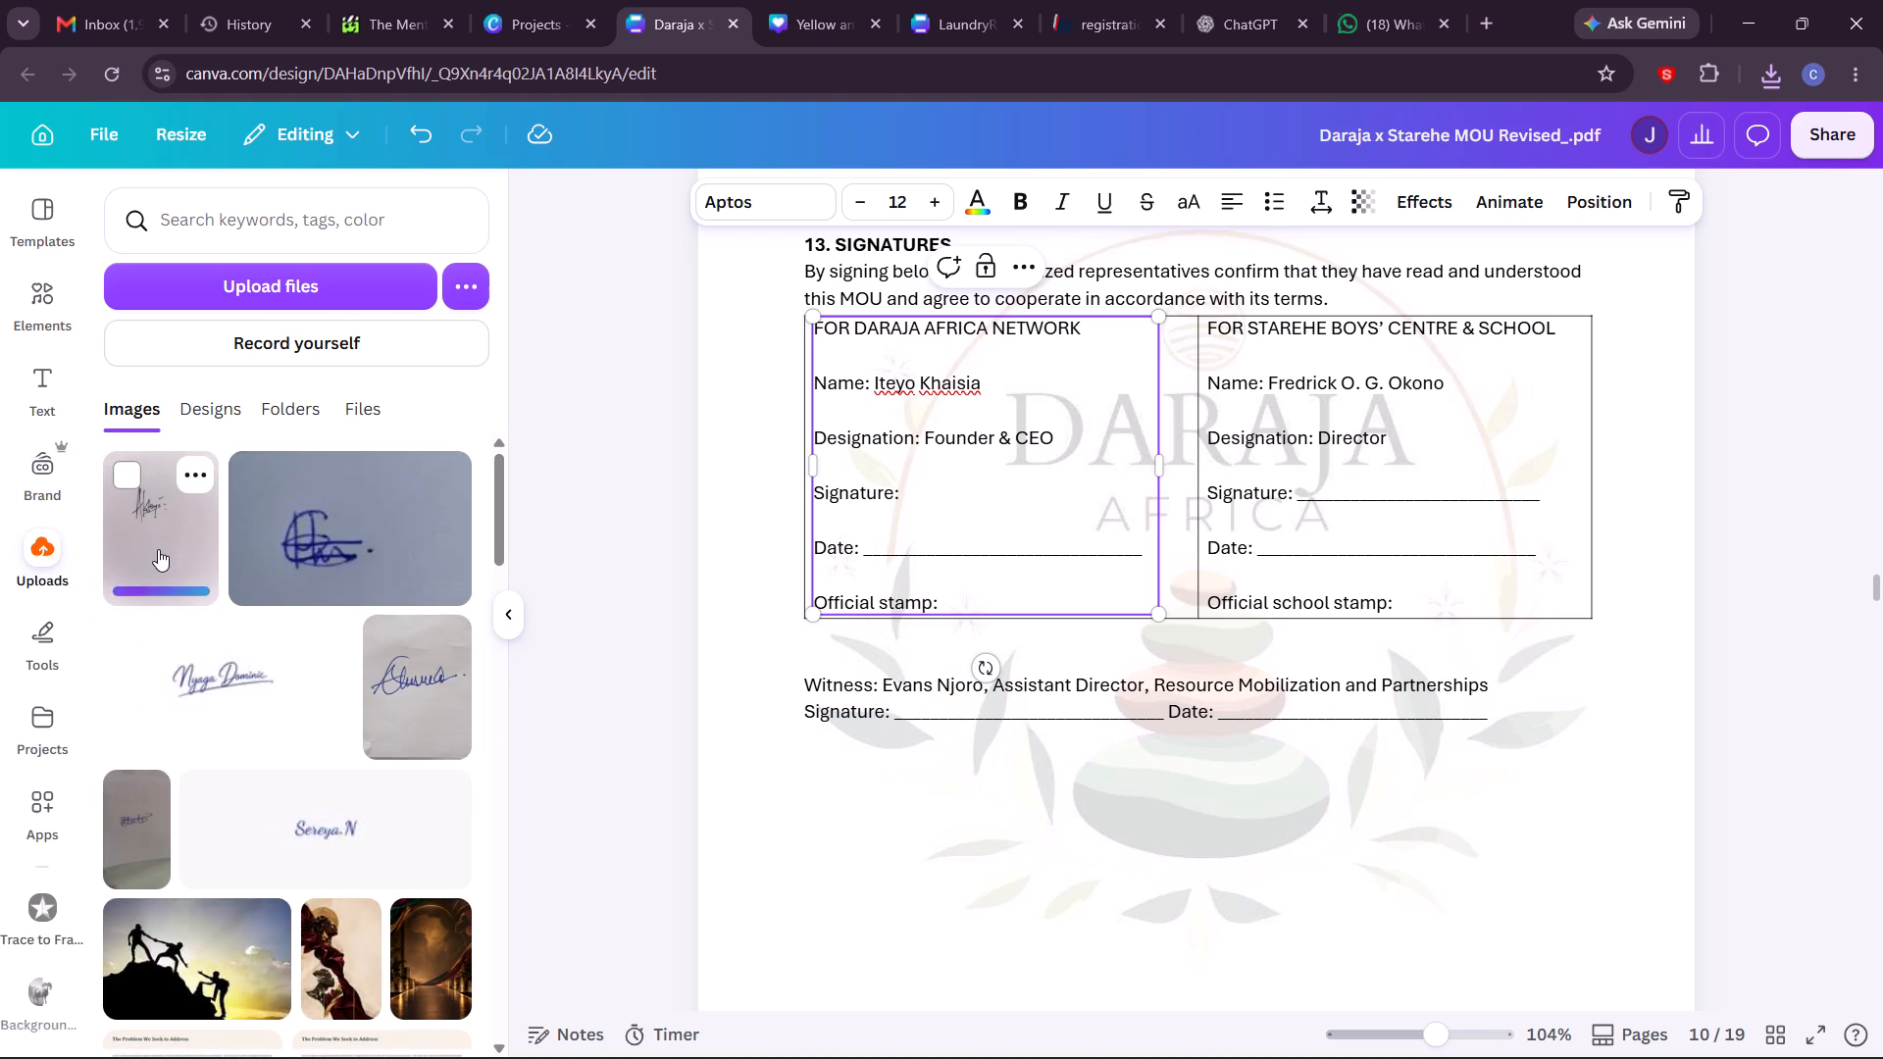
pyautogui.click(158, 549)
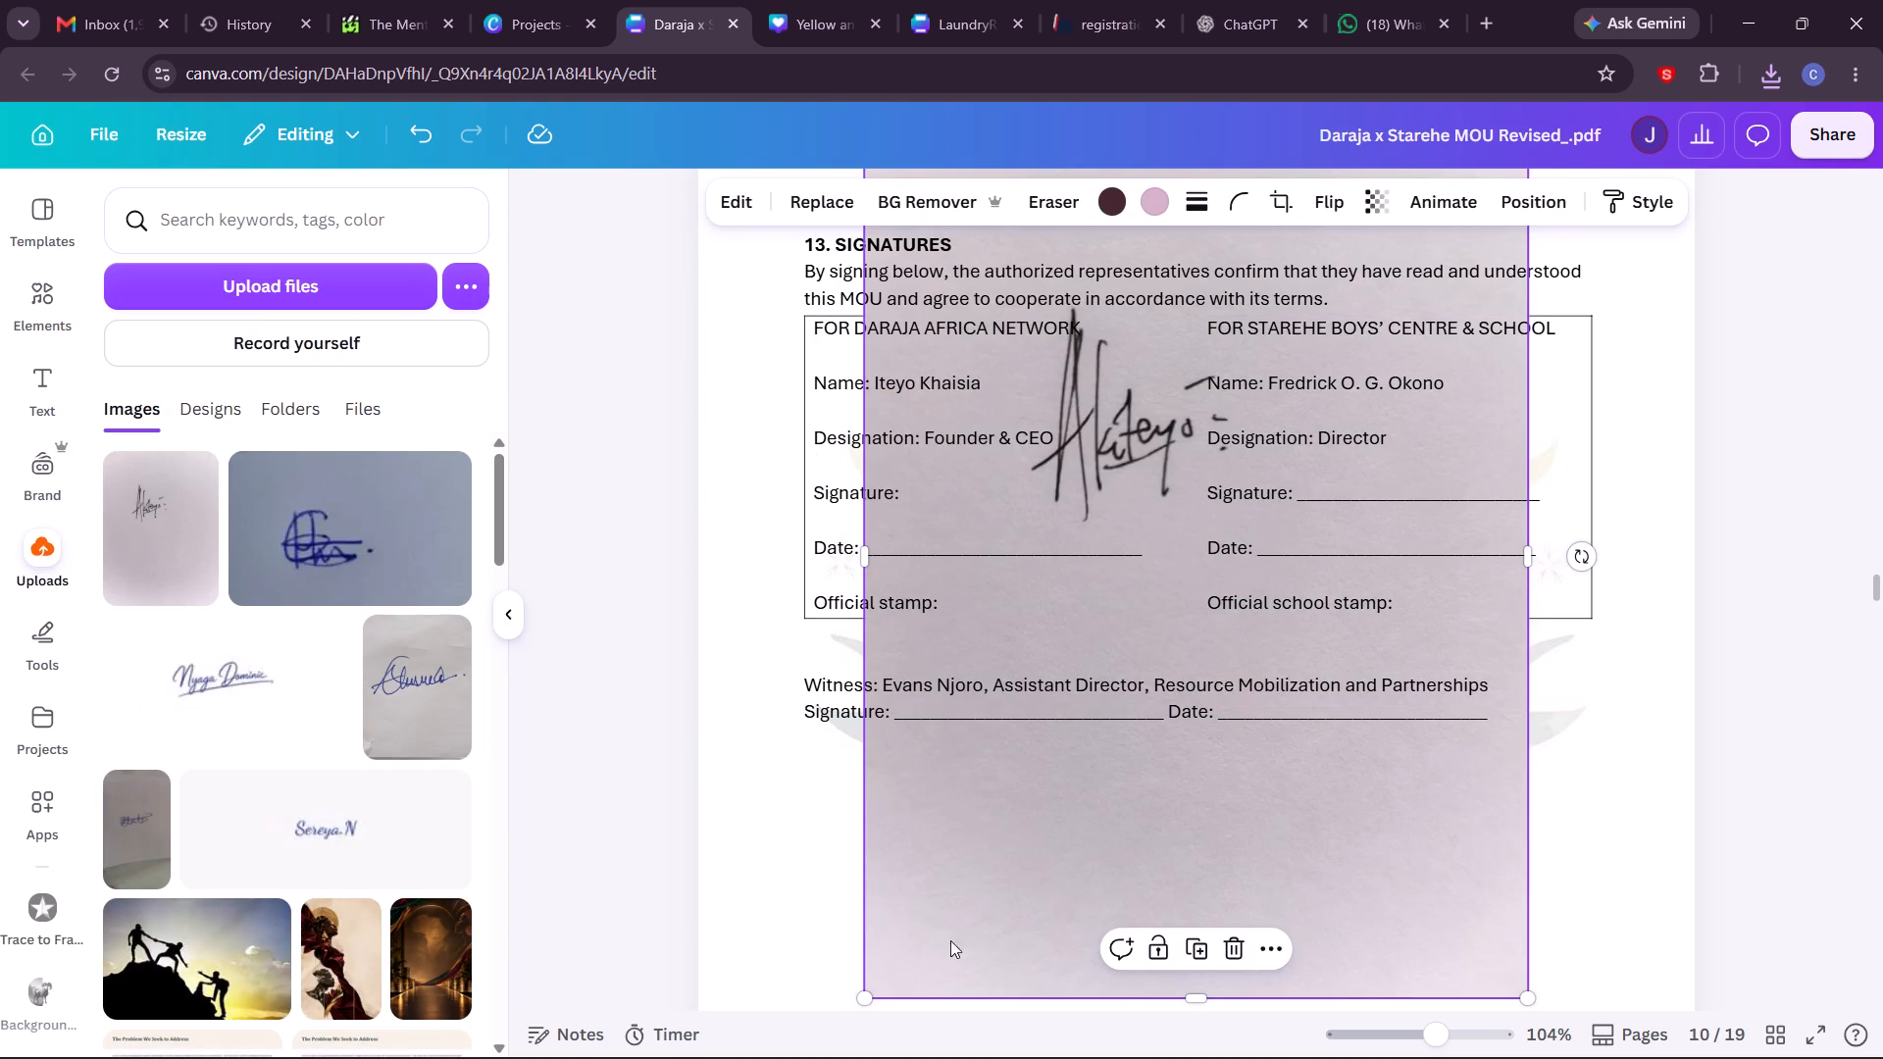
# Shrink the inserted signature image and try to reposition it over the page 10 signature table.
pyautogui.moveTo(873, 995); pyautogui.dragTo(1181, 474)
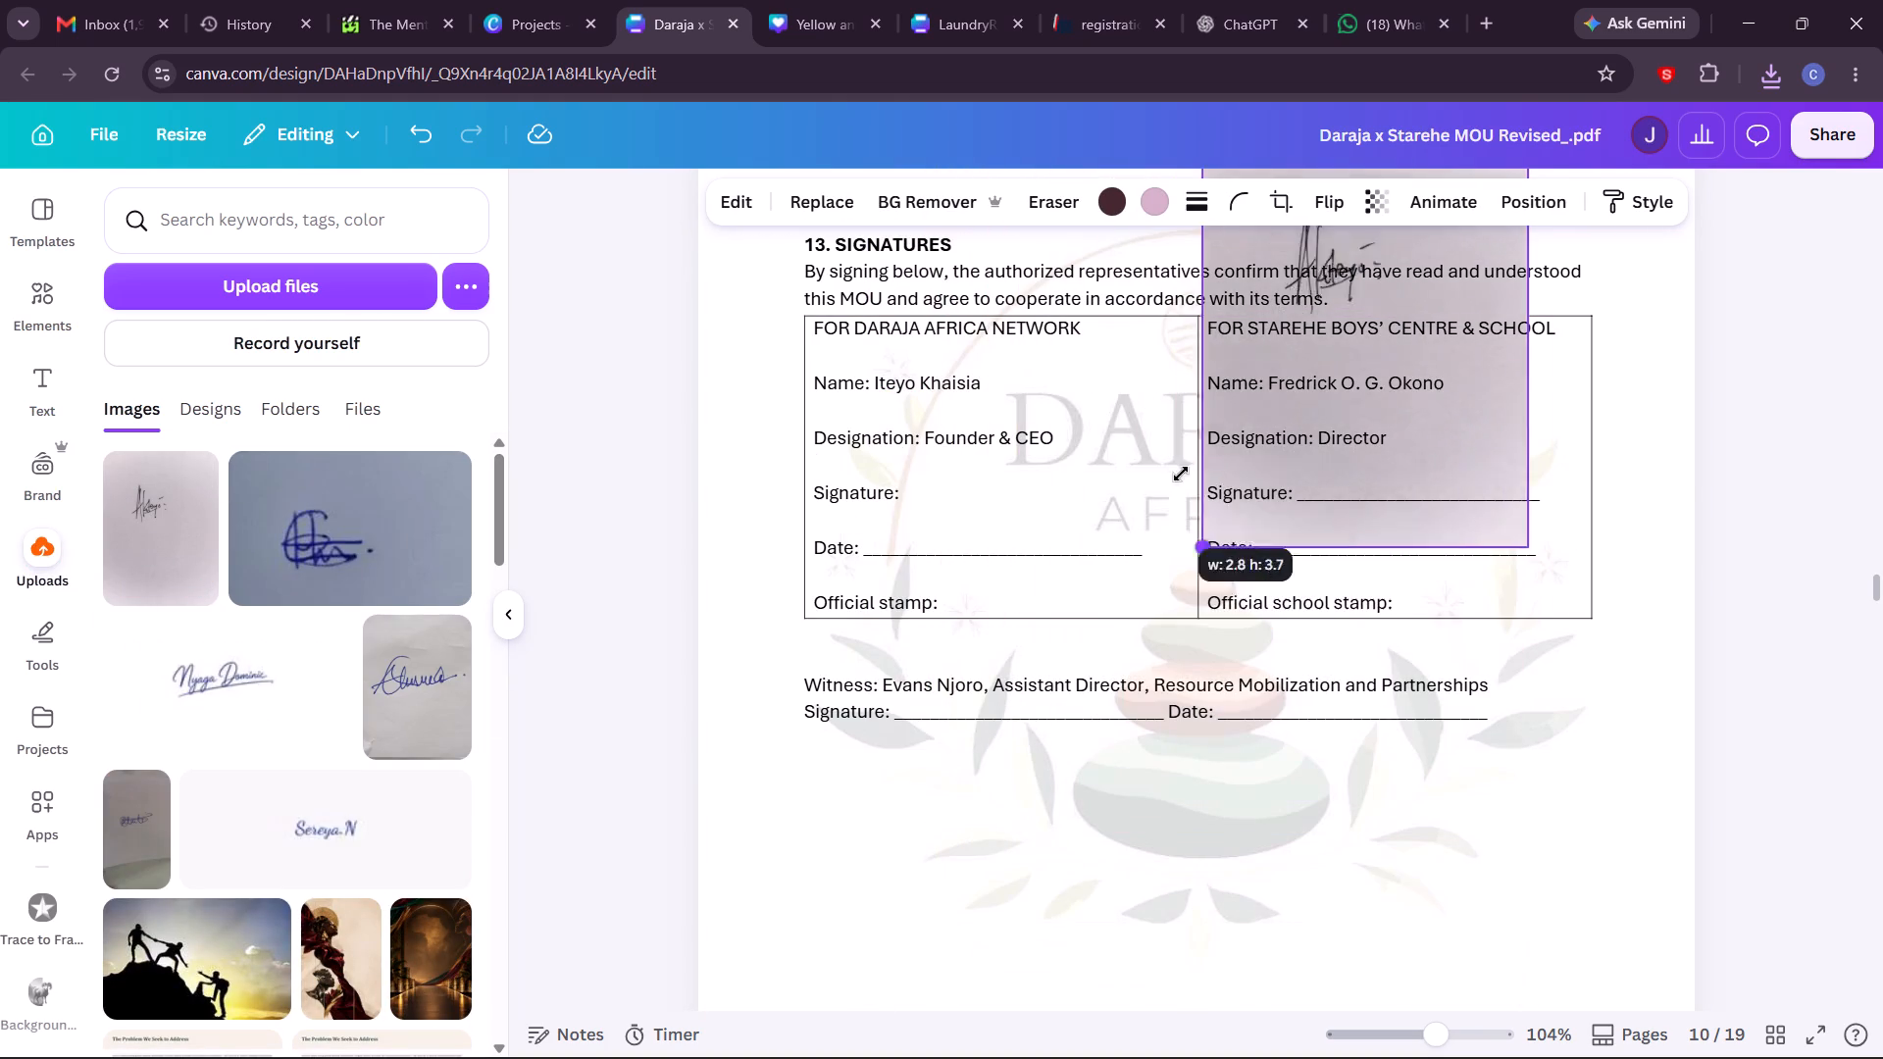
pyautogui.moveTo(1181, 474); pyautogui.dragTo(1206, 441)
pyautogui.moveTo(1493, 389); pyautogui.dragTo(1277, 586)
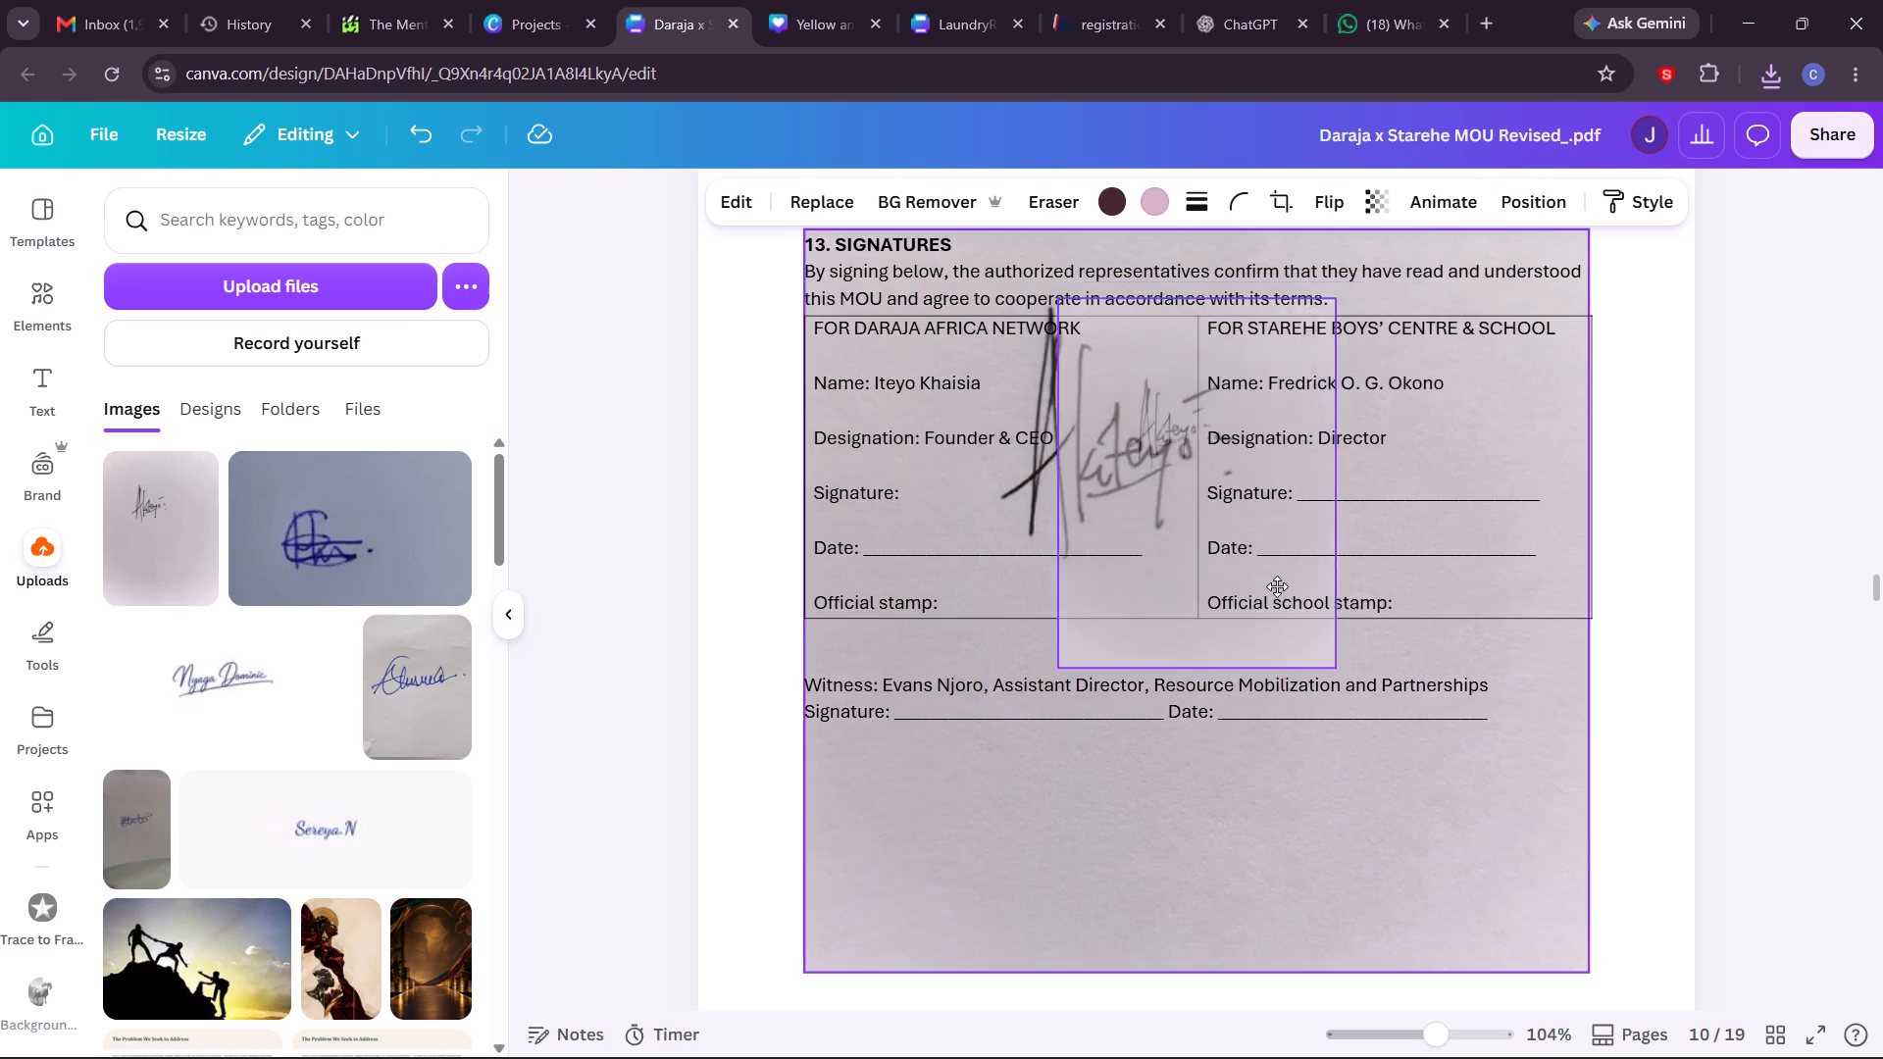
pyautogui.moveTo(1277, 586); pyautogui.dragTo(1531, 548)
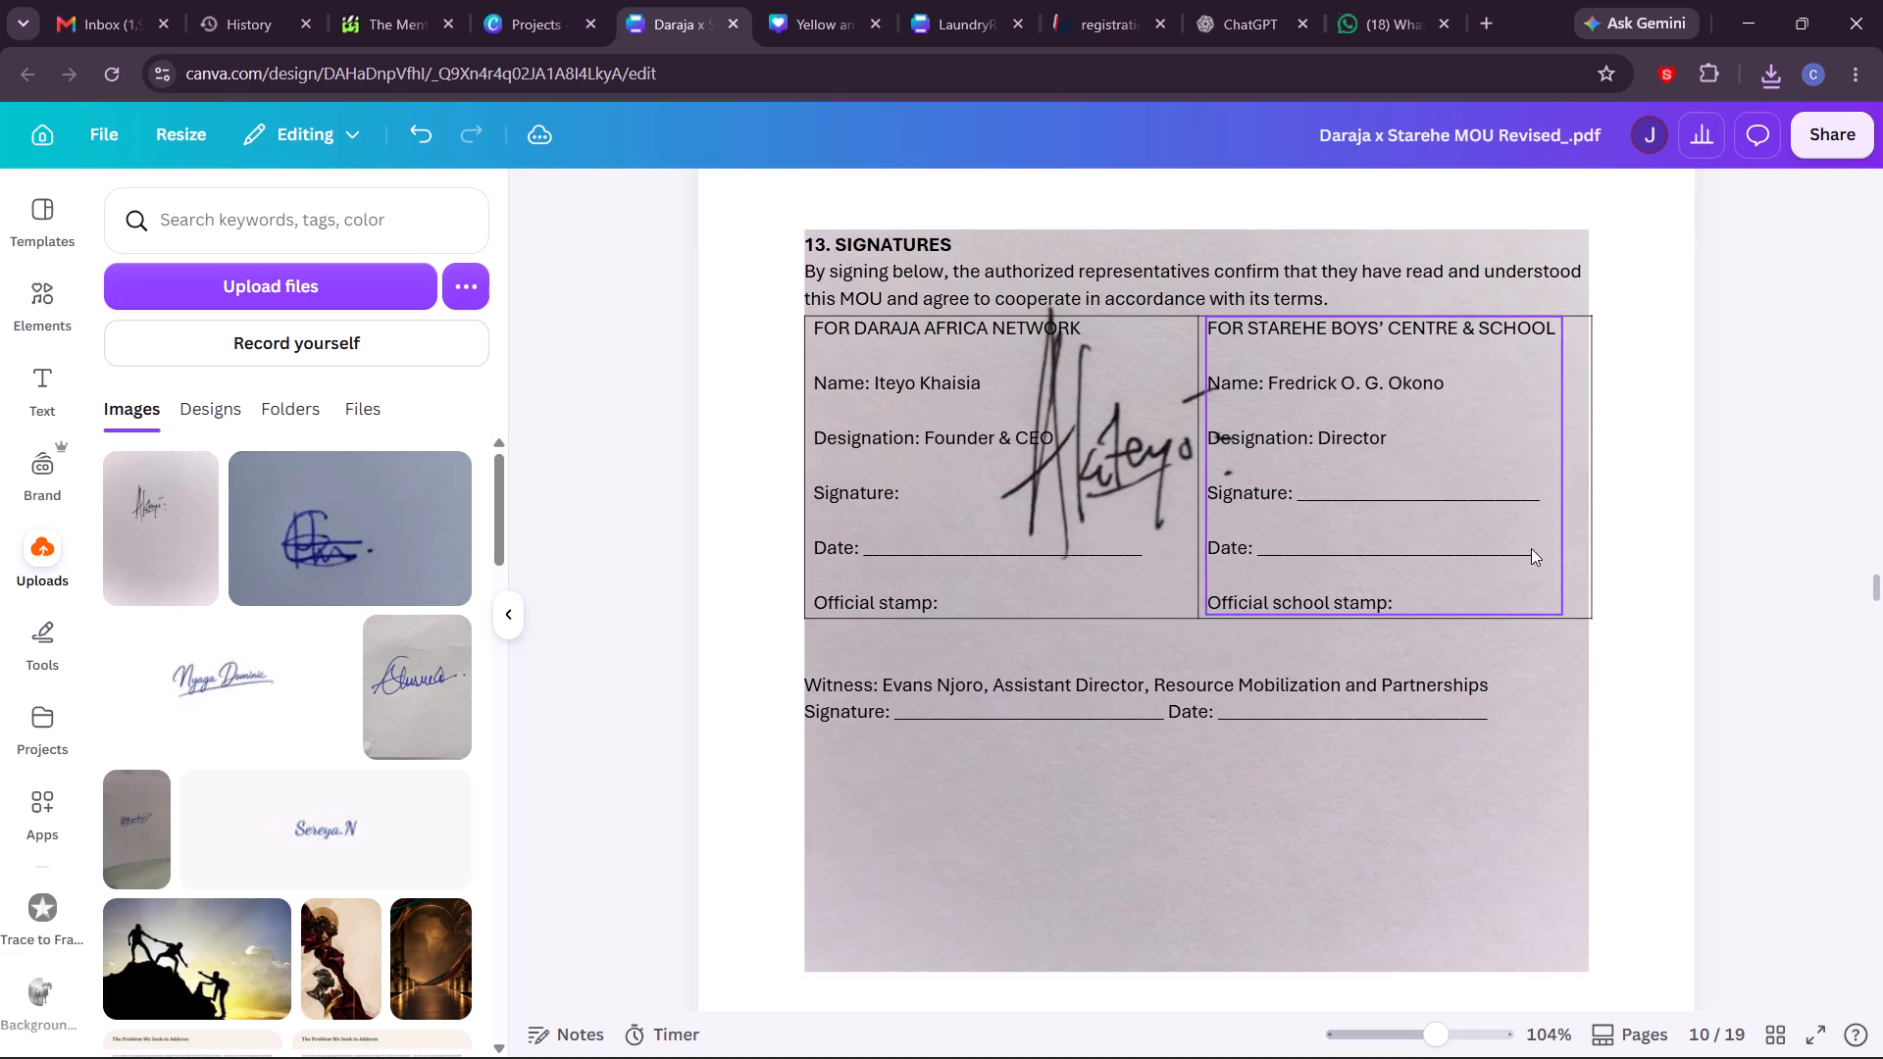
# Undo the placement of the signature photo as the page 10 background.
pyautogui.click(420, 136)
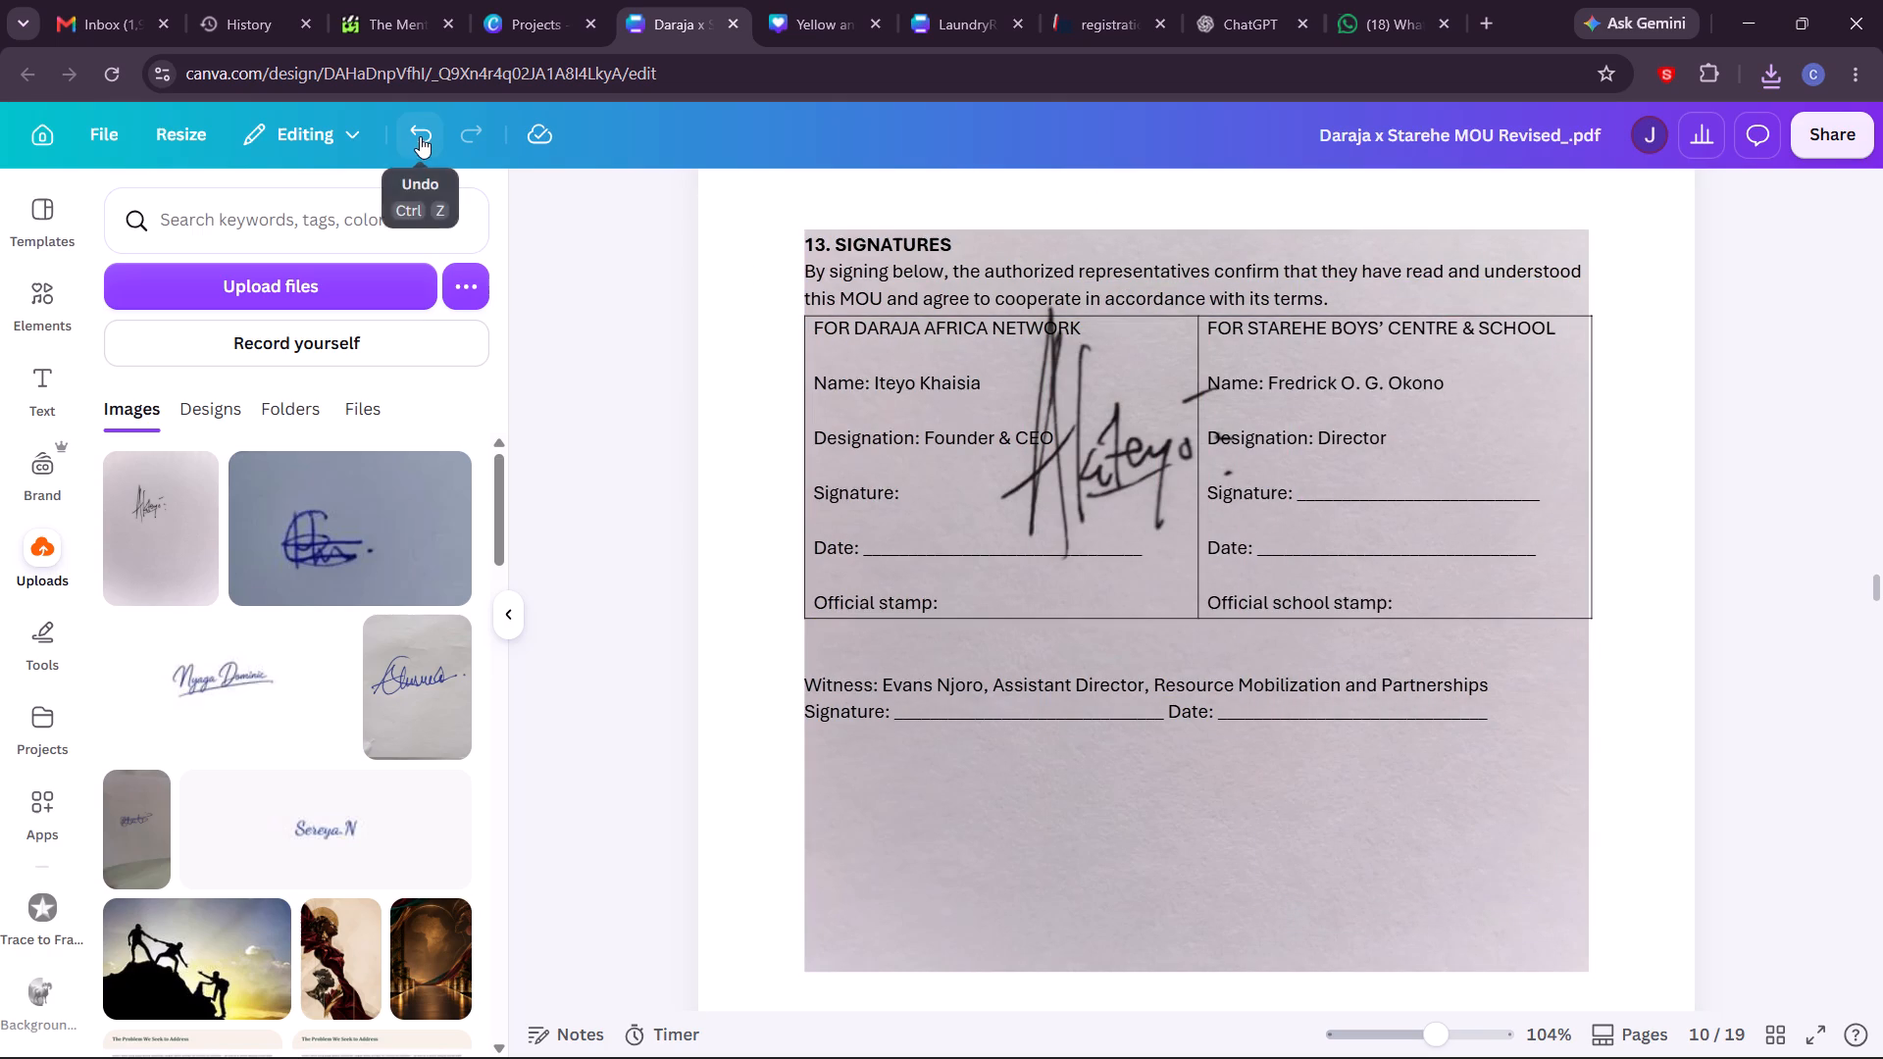
# Shrink the signature photo on page 10 to roughly half its size.
pyautogui.scroll(2, 1492, 280)
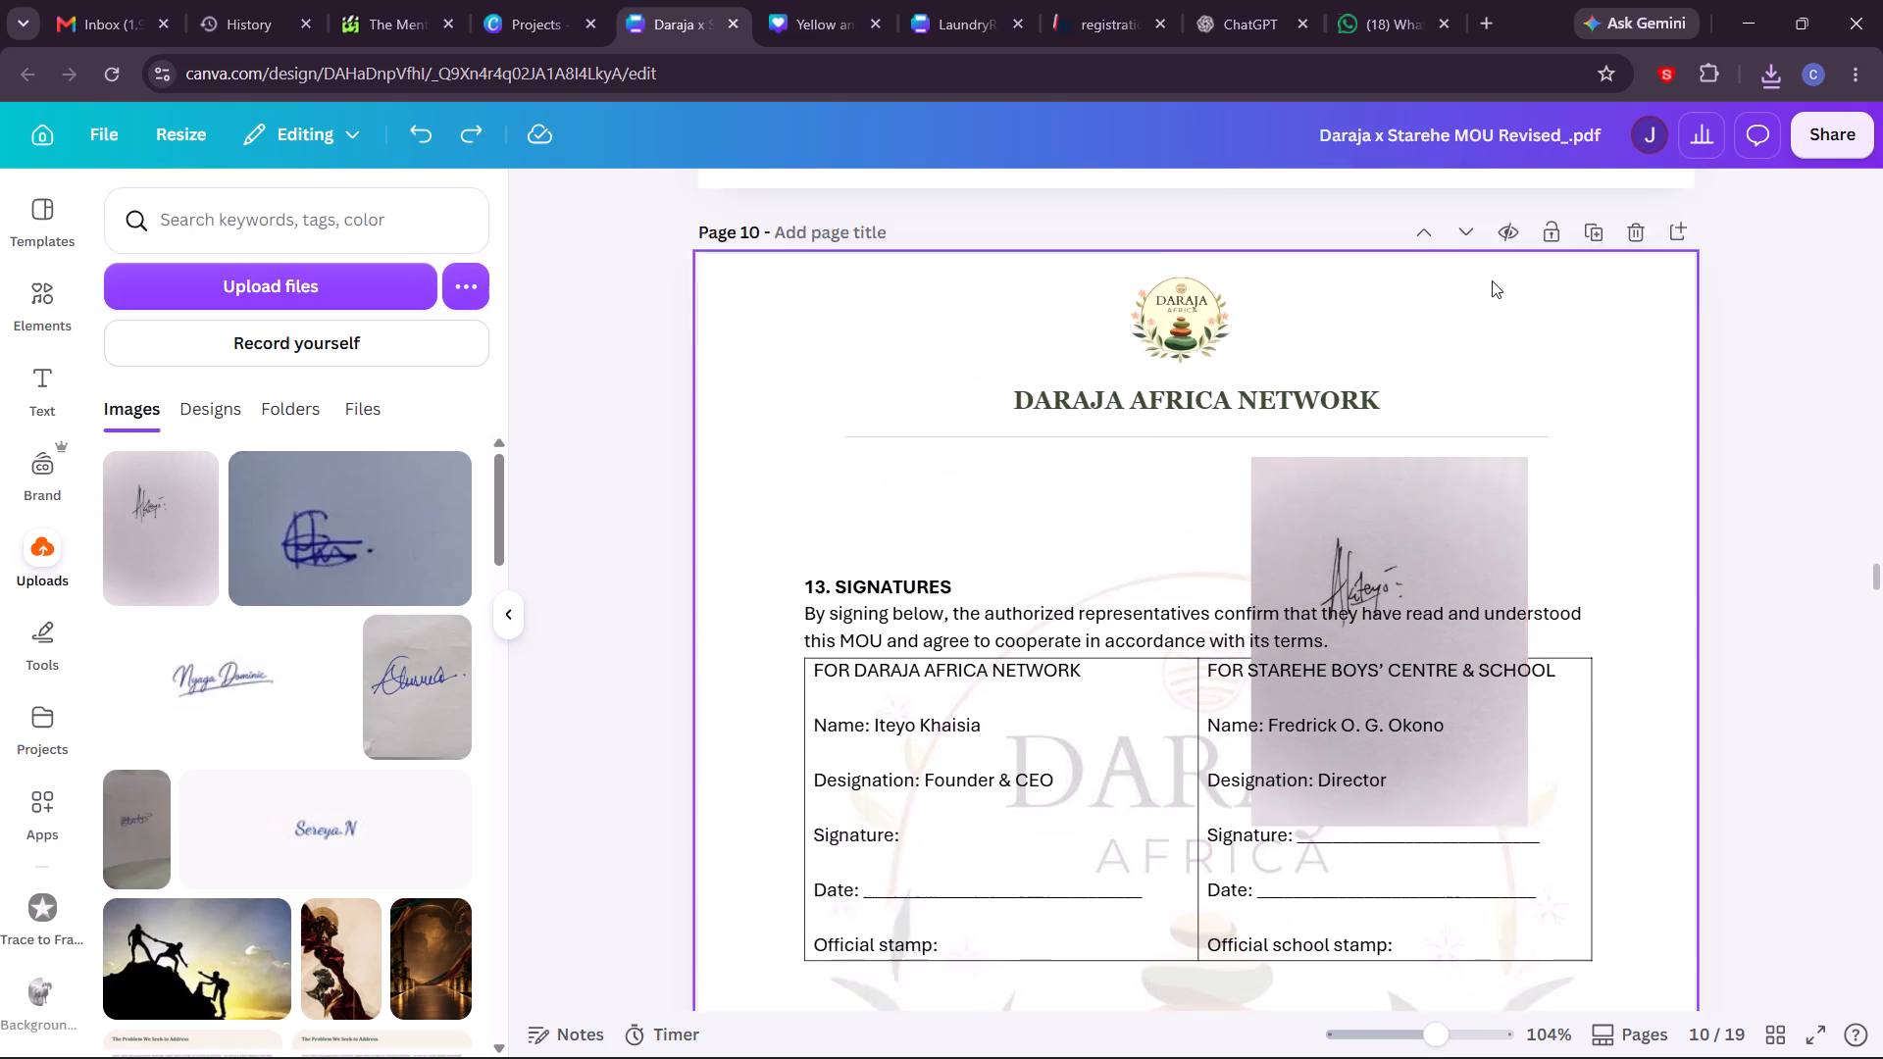
pyautogui.click(1451, 634)
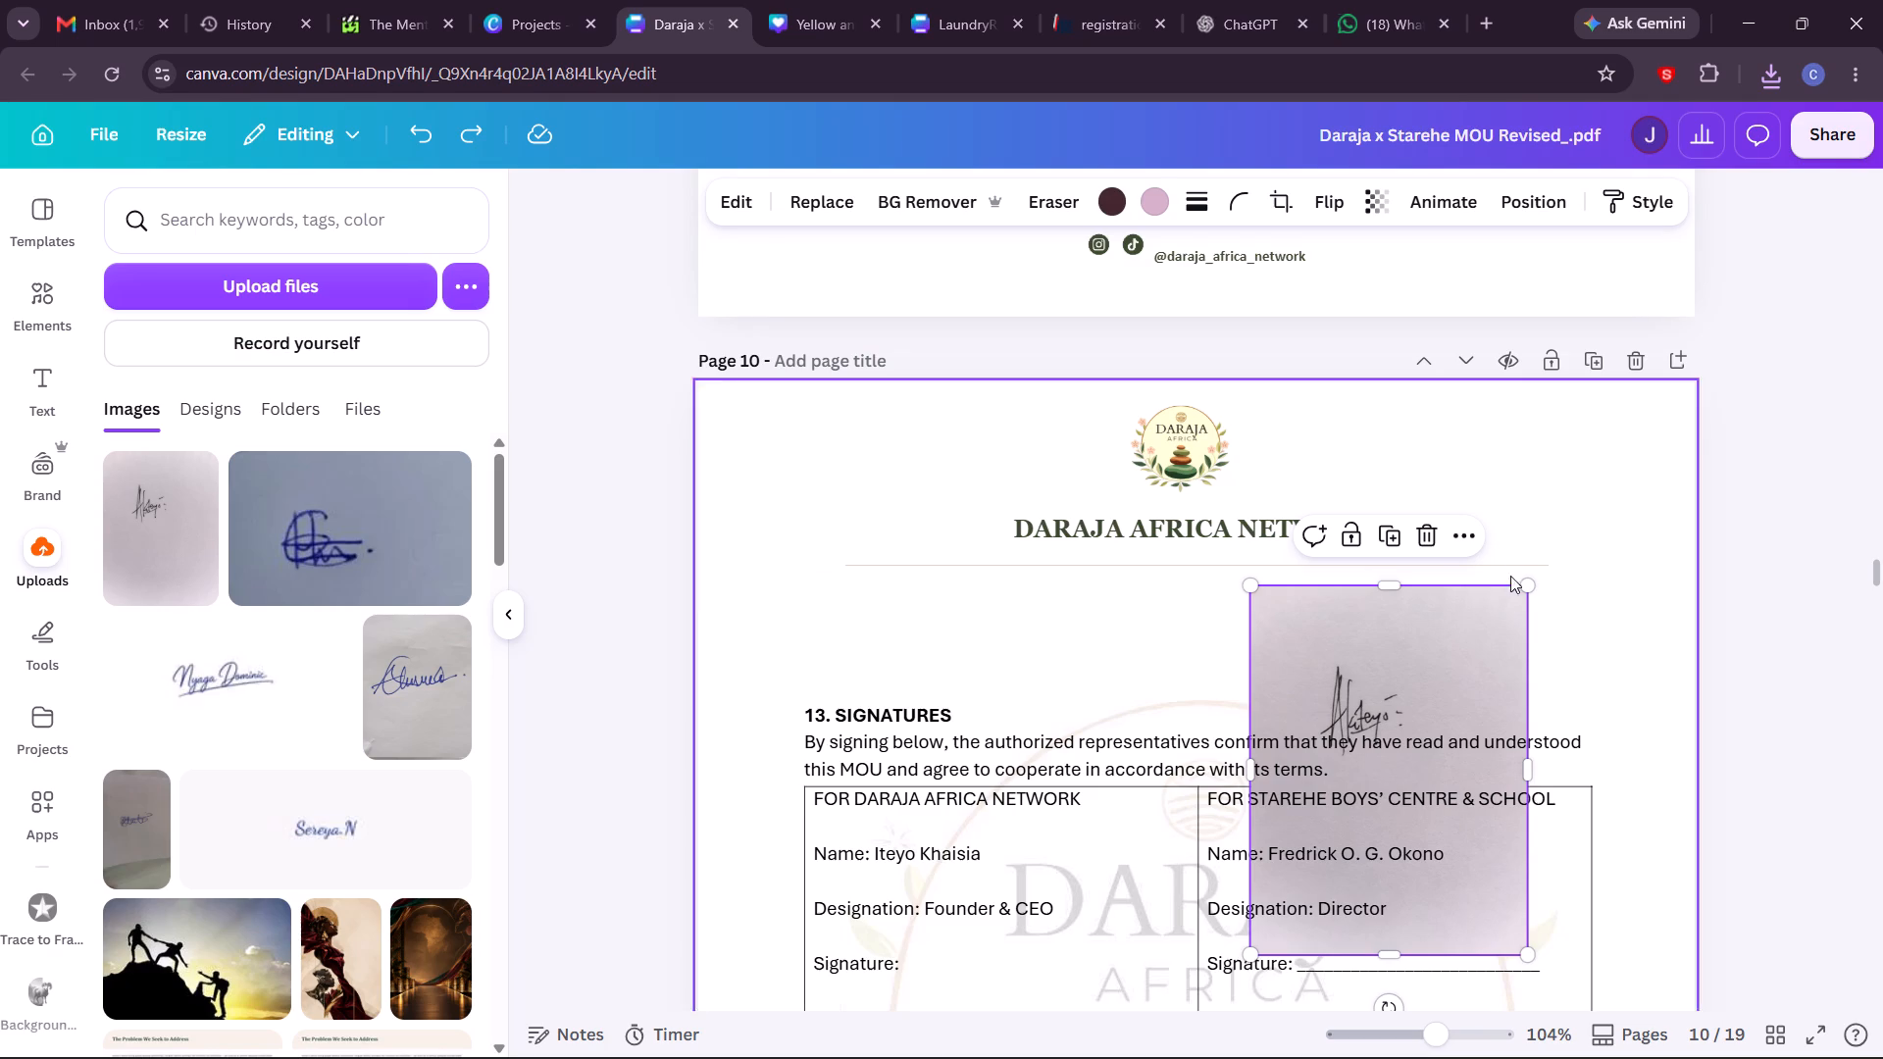
pyautogui.moveTo(1524, 588); pyautogui.dragTo(1390, 766)
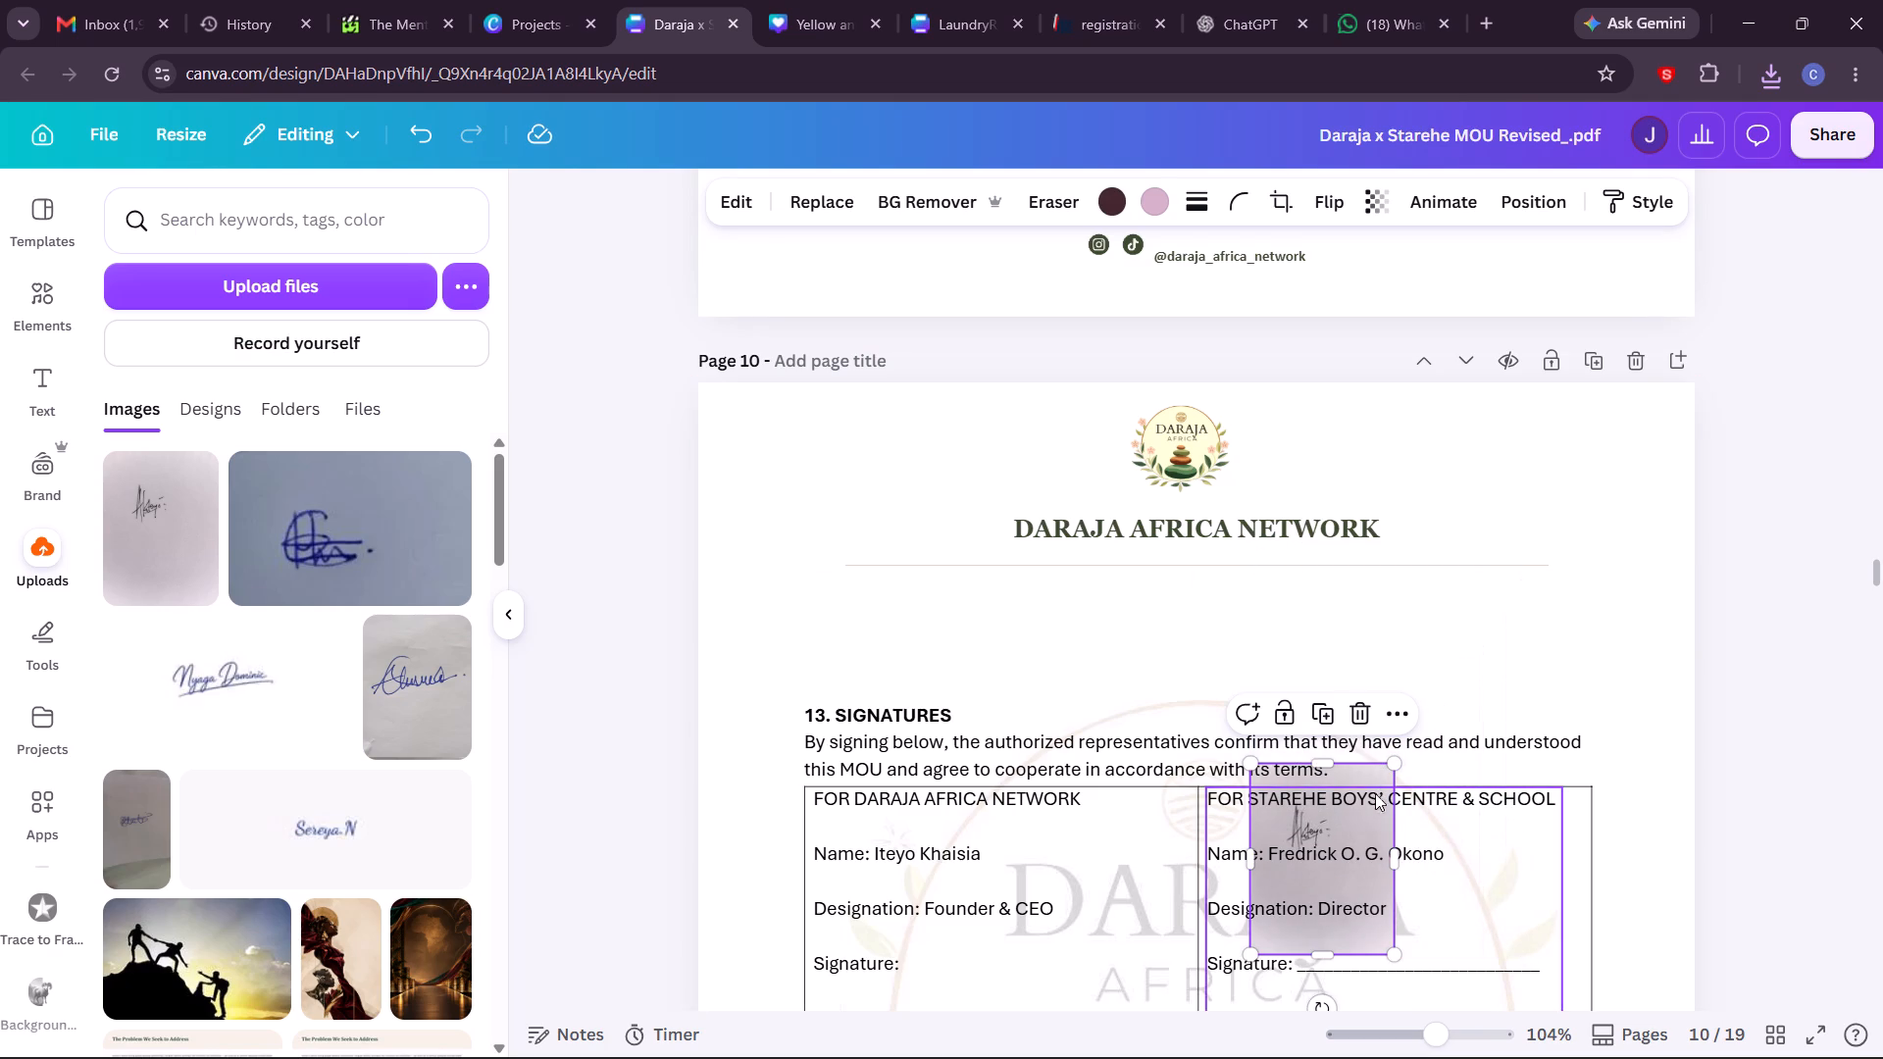
# Move the signature photo into the FOR DARAJA AFRICA NETWORK cell, beside the "Signature:" label.
pyautogui.press('Left')
pyautogui.press('Left')
pyautogui.press('Left')
pyautogui.press('Left')
pyautogui.press('Left')
pyautogui.press('Left')
pyautogui.press('Left')
pyautogui.press('Left')
pyautogui.press('Left')
pyautogui.press('Left')
pyautogui.press('Left')
pyautogui.press('Left')
pyautogui.press('Left')
pyautogui.press('Left')
pyautogui.press('Left')
pyautogui.press('Left')
pyautogui.press('Left')
pyautogui.press('Left')
pyautogui.press('Left')
pyautogui.press('Left')
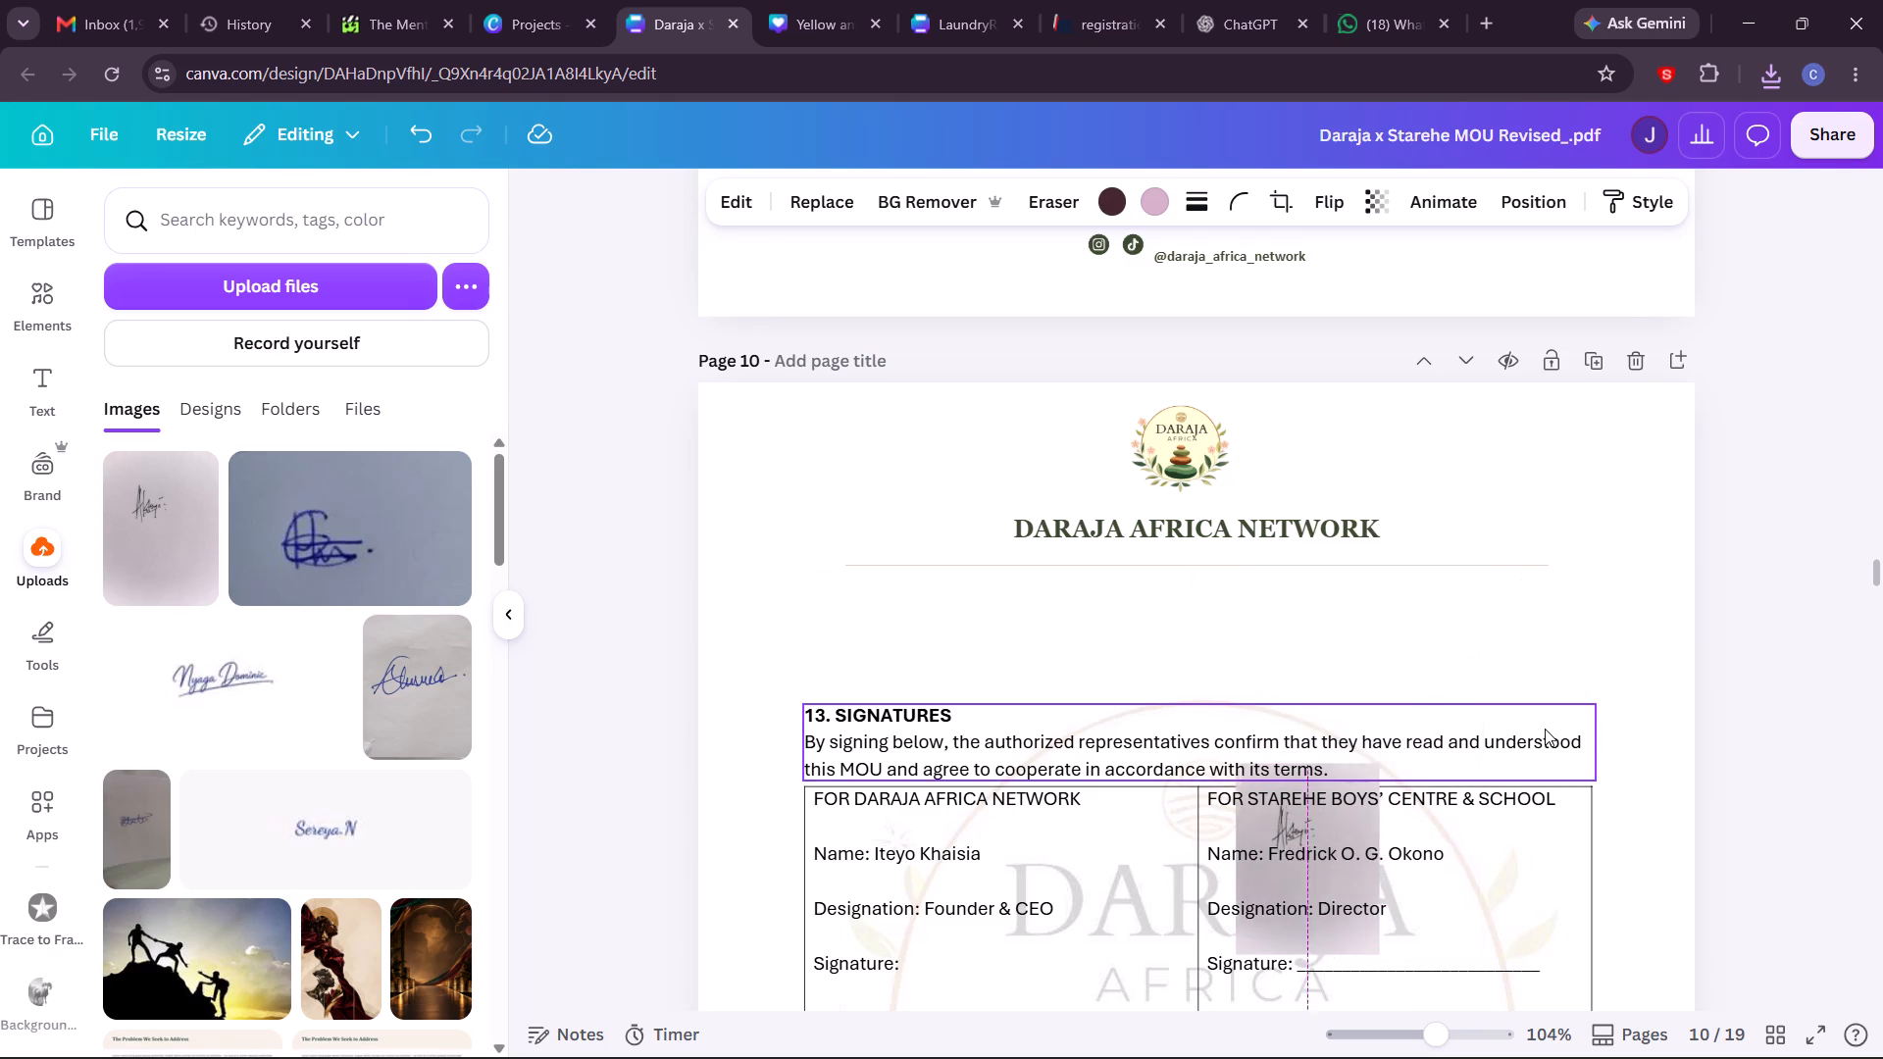
pyautogui.press('Down')
pyautogui.press('Down')
pyautogui.press('Down')
pyautogui.press('Down')
pyautogui.press('Down')
pyautogui.press('Down')
pyautogui.press('Down')
pyautogui.press('Down')
pyautogui.press('Down')
pyautogui.press('Down')
pyautogui.press('Down')
pyautogui.press('Down')
pyautogui.press('Down')
pyautogui.press('Down')
pyautogui.press('Down')
pyautogui.press('Down')
pyautogui.press('Down')
pyautogui.press('Down')
pyautogui.press('Down')
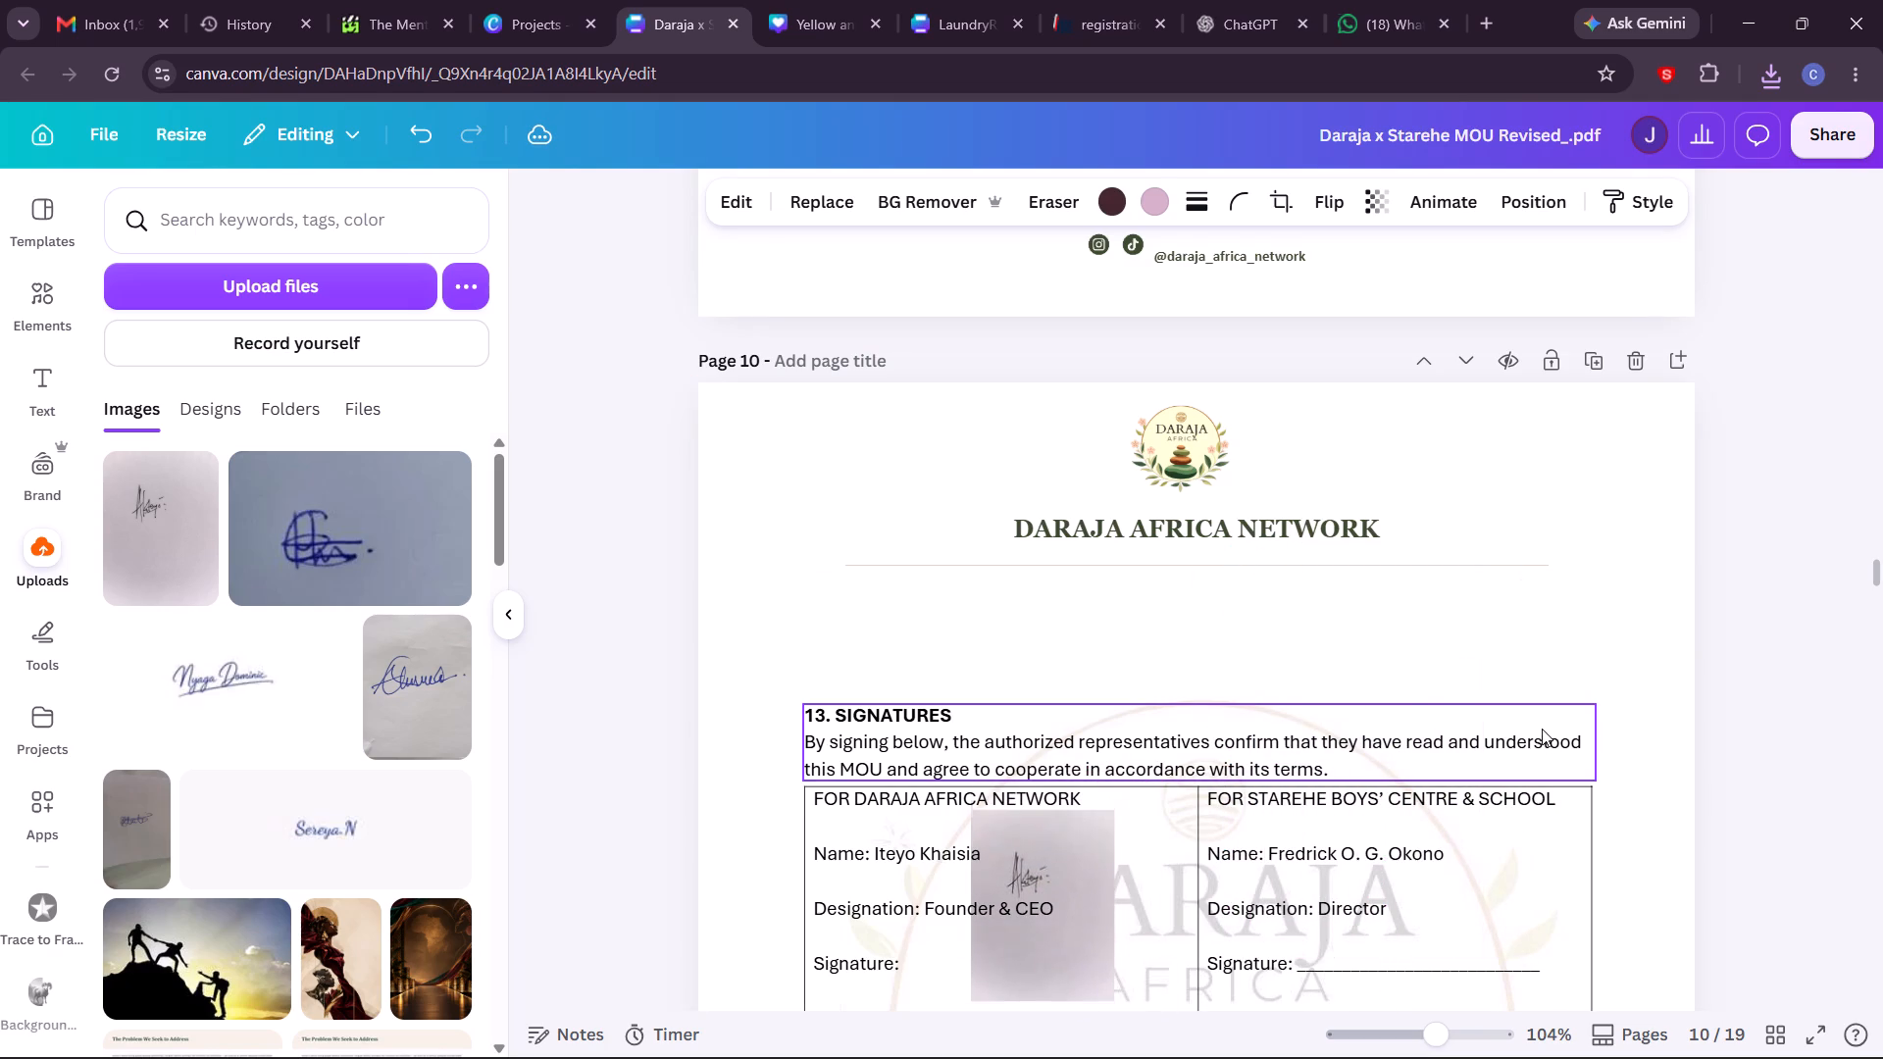
pyautogui.press('Down')
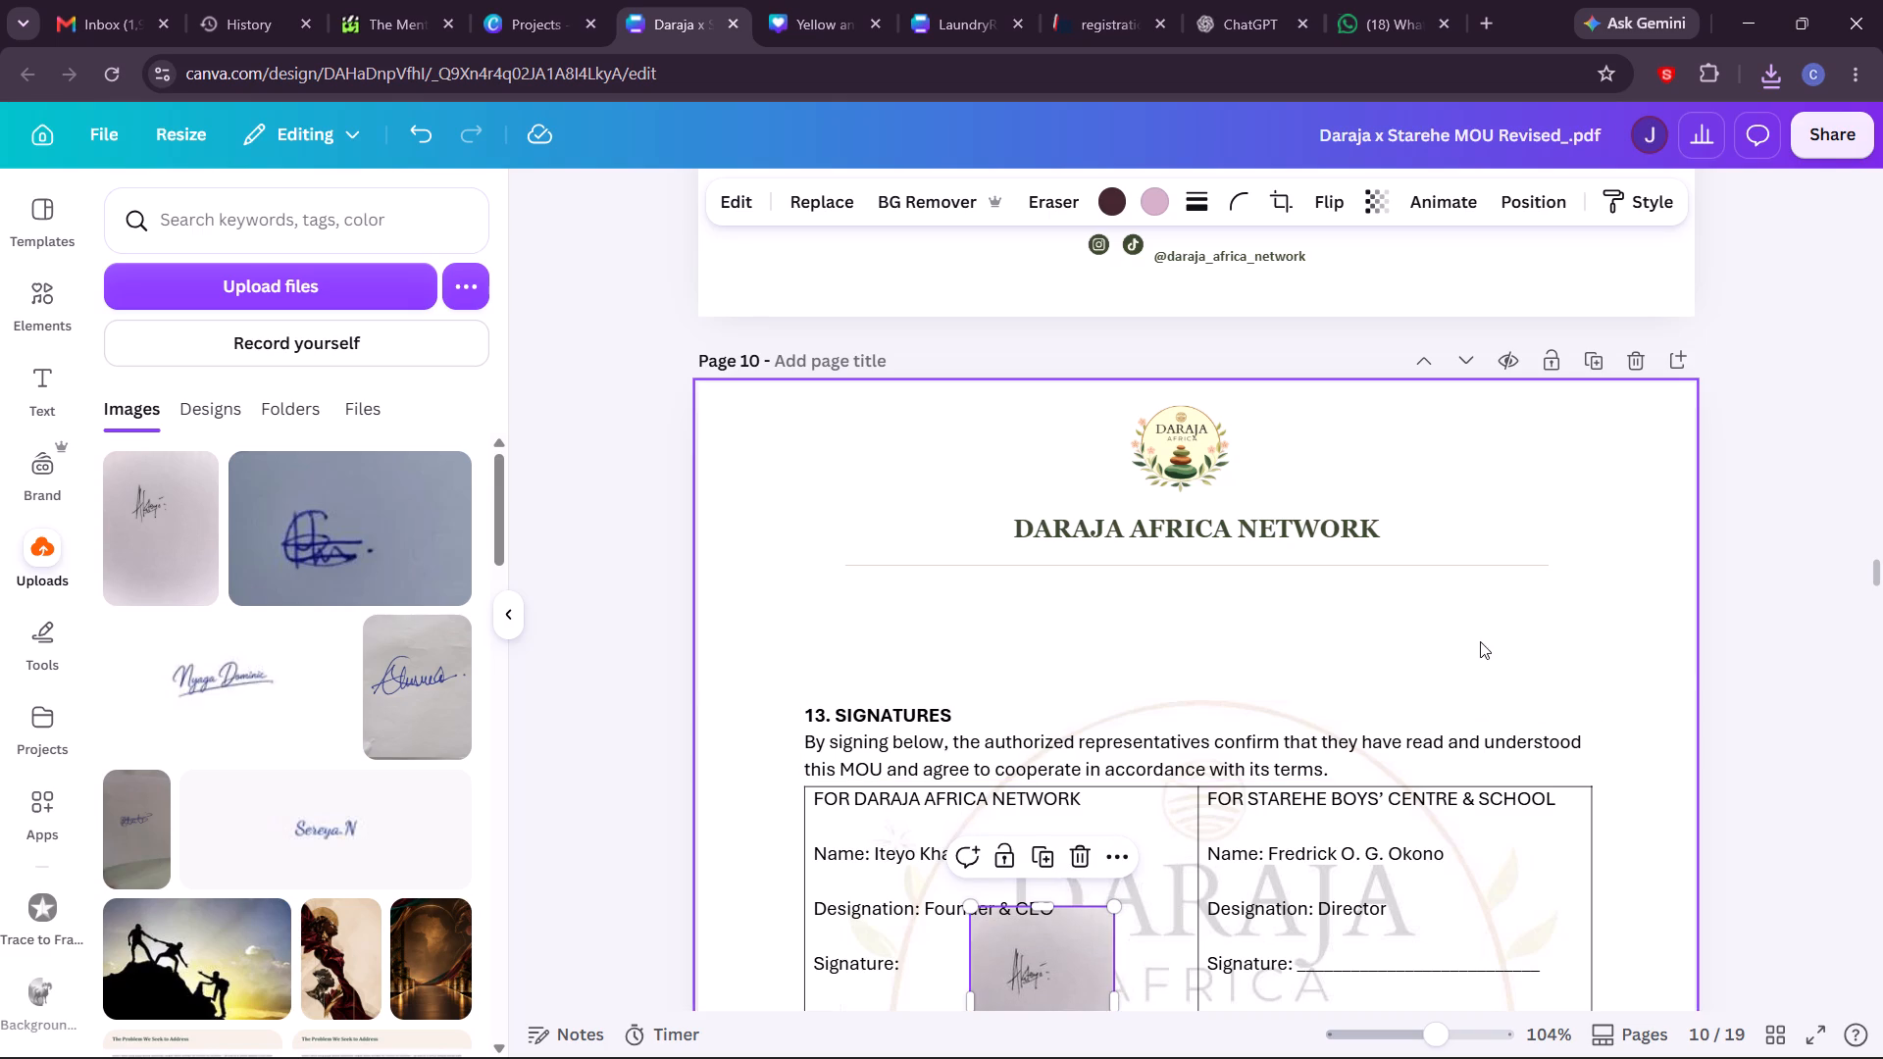
# Remove the background from the signature photo.
pyautogui.moveTo(1876, 570); pyautogui.dragTo(1872, 578)
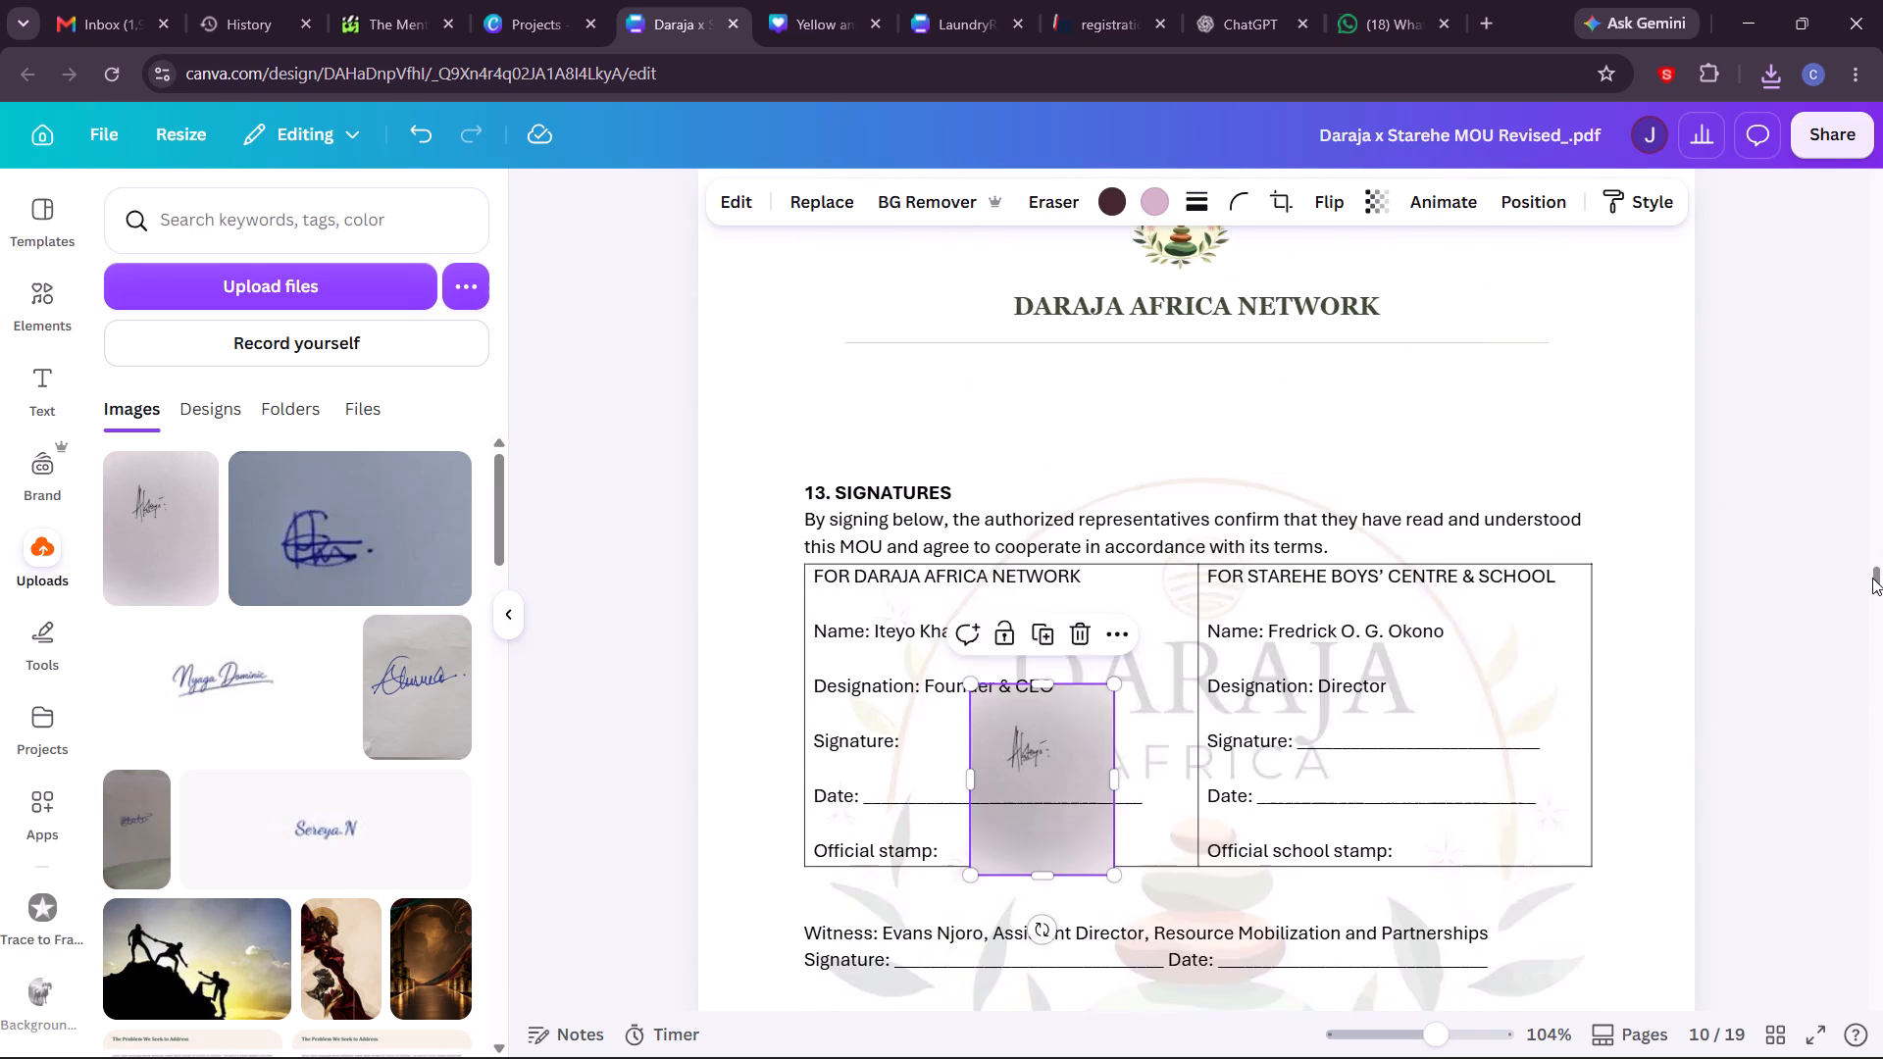
pyautogui.moveTo(1872, 578); pyautogui.dragTo(1870, 585)
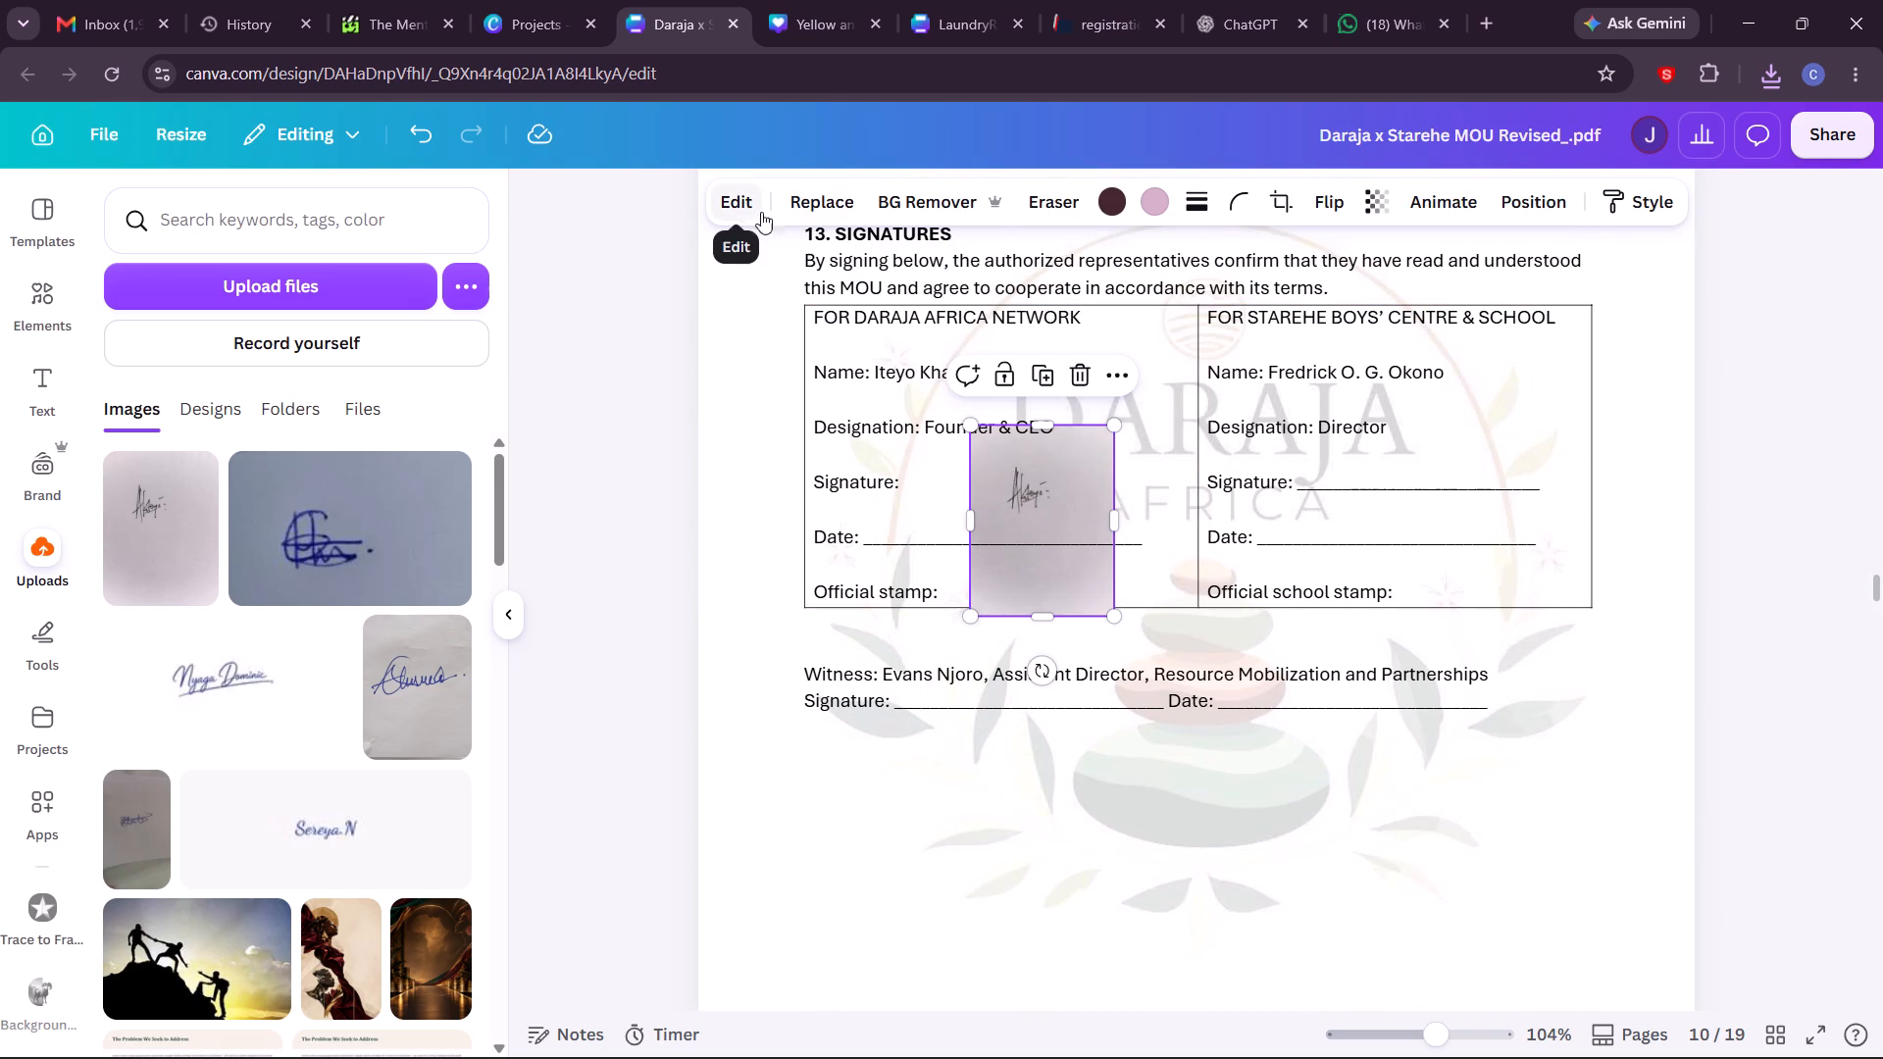
pyautogui.click(895, 204)
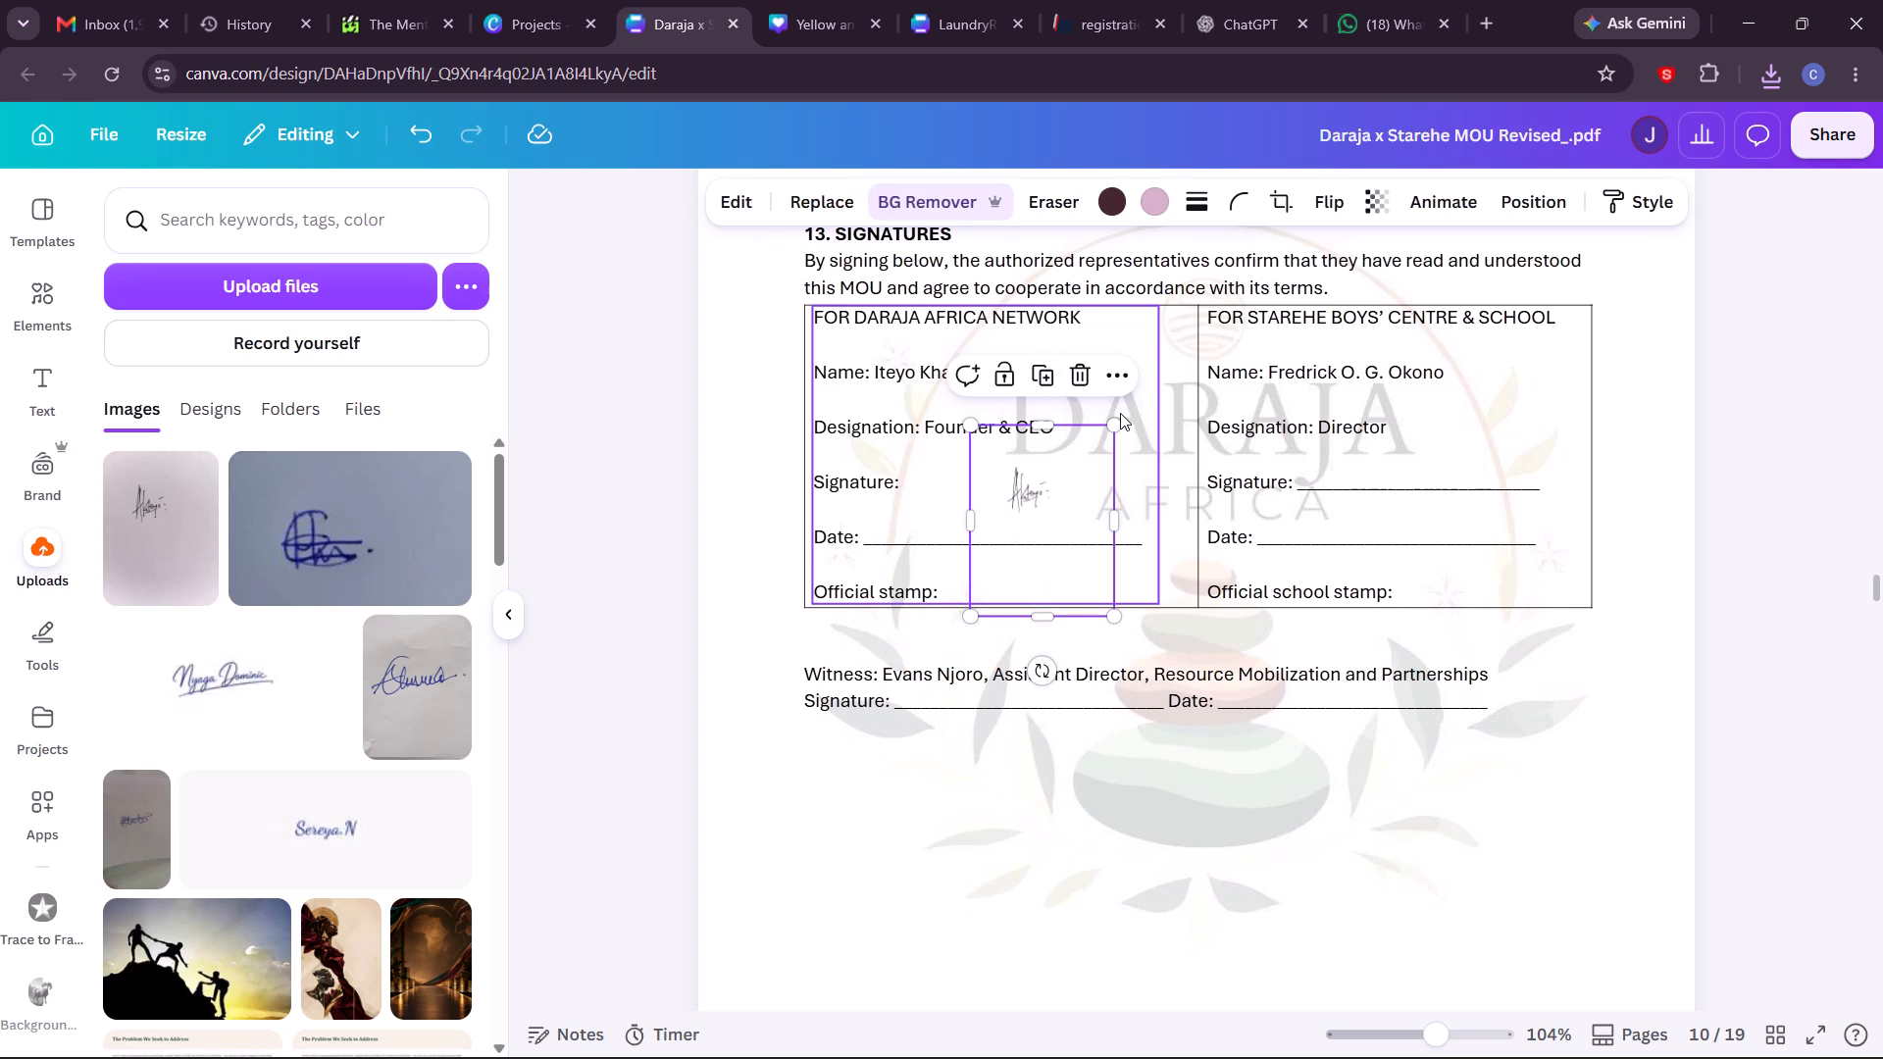
# Crop the signature image closely around the handwriting on all four sides and enlarge it.
pyautogui.moveTo(1046, 618); pyautogui.dragTo(1057, 538)
pyautogui.moveTo(1044, 428); pyautogui.dragTo(1046, 458)
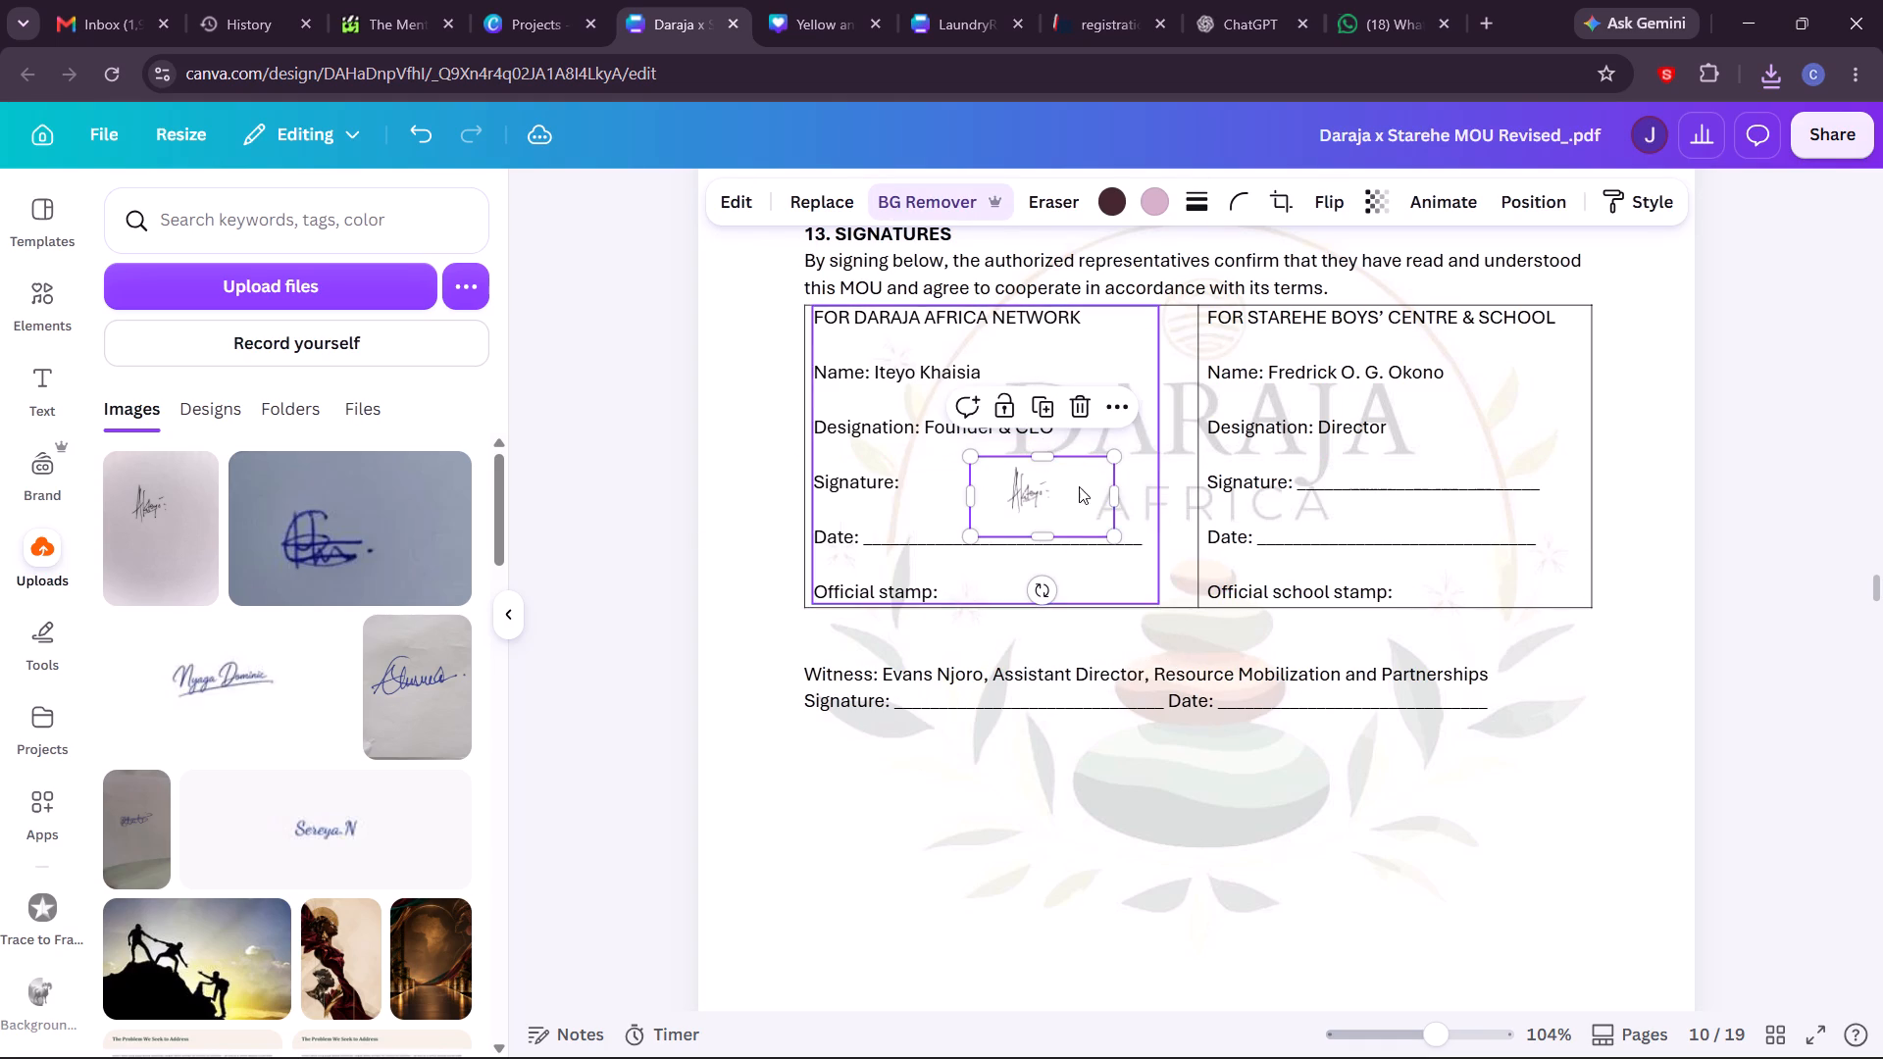
pyautogui.moveTo(1116, 453); pyautogui.dragTo(1242, 423)
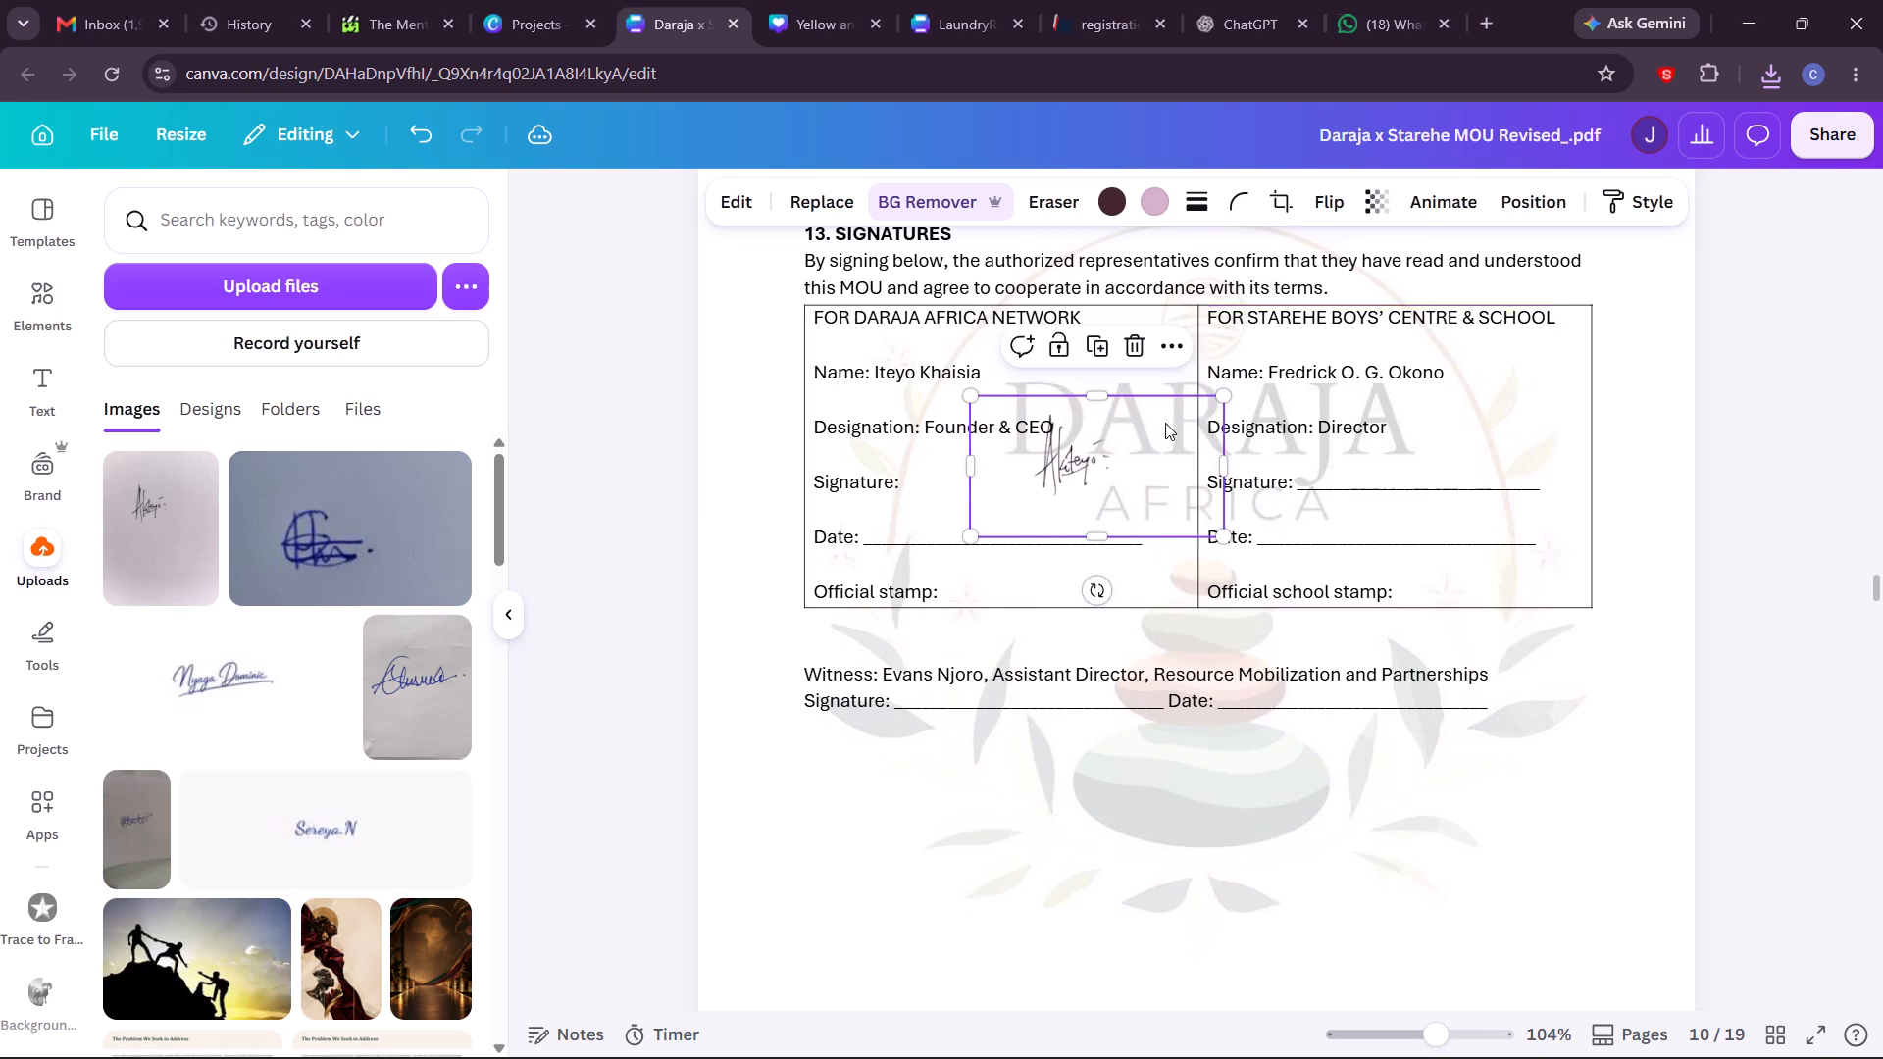
pyautogui.click(1097, 402)
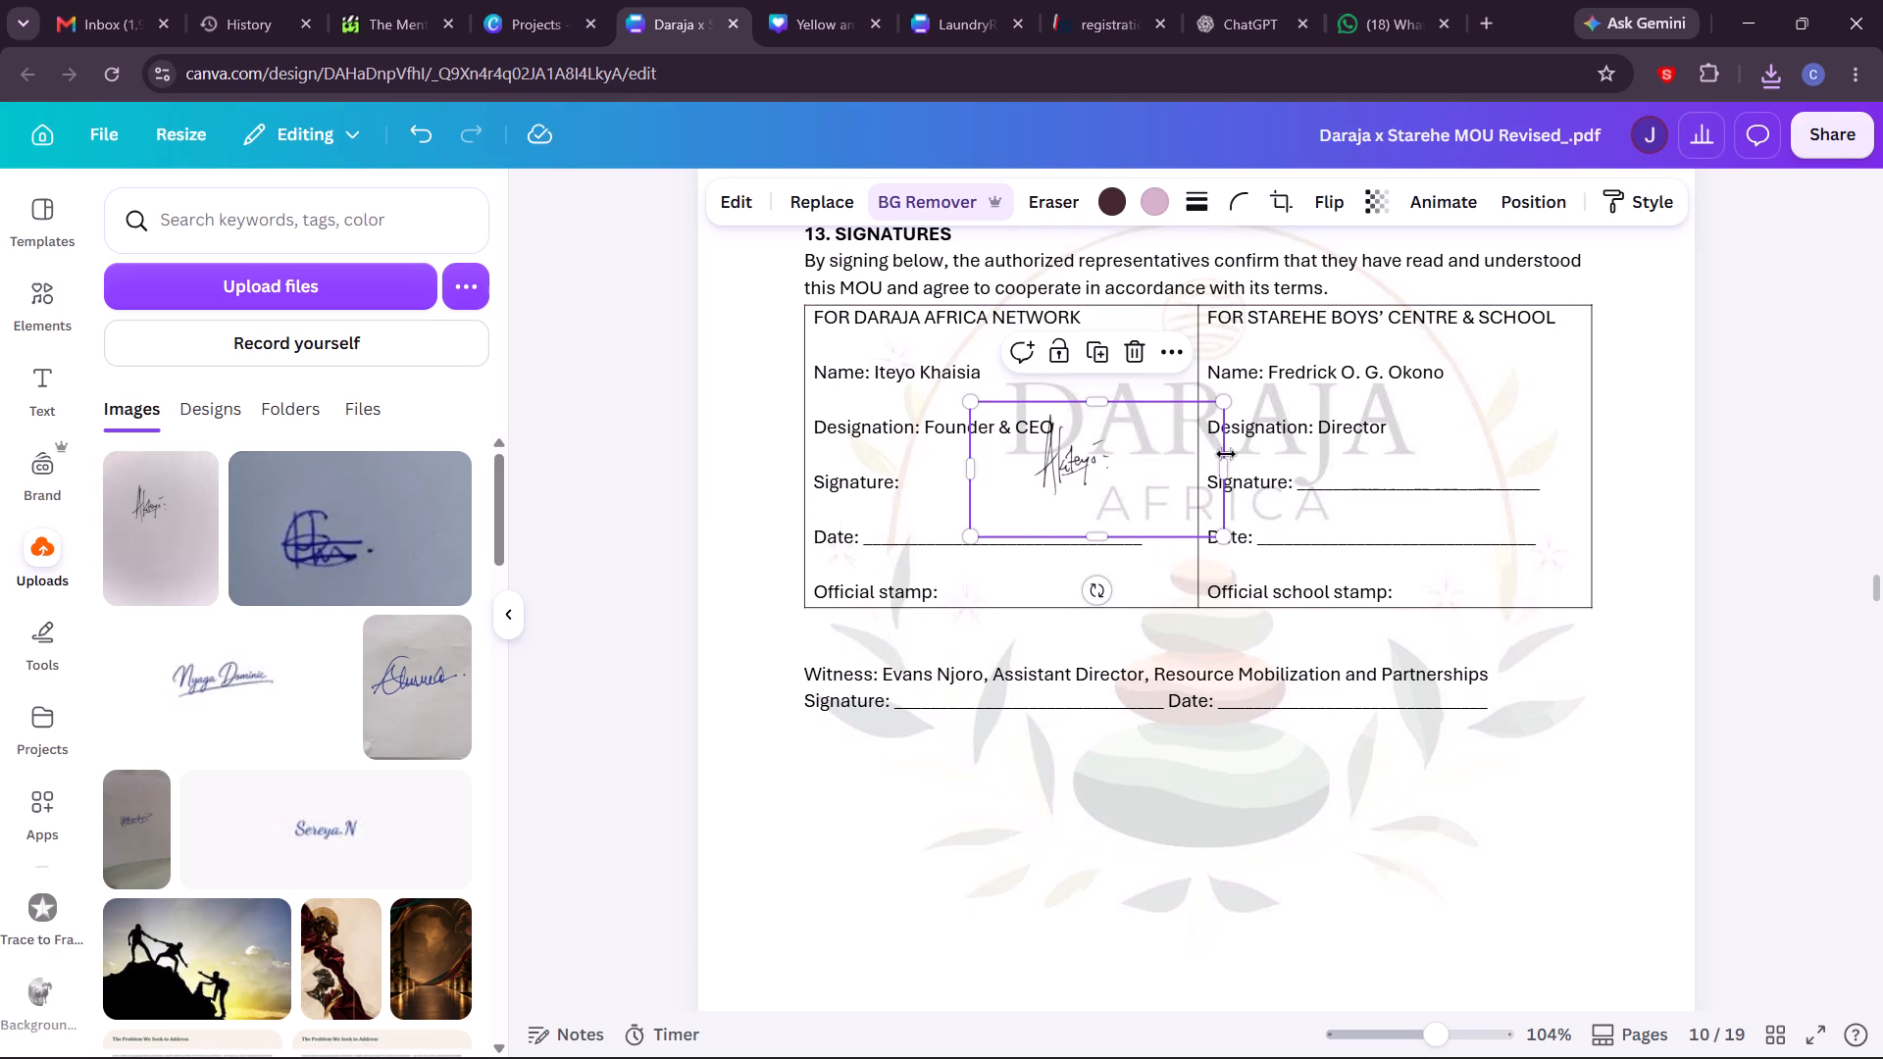
pyautogui.moveTo(1228, 469); pyautogui.dragTo(1127, 454)
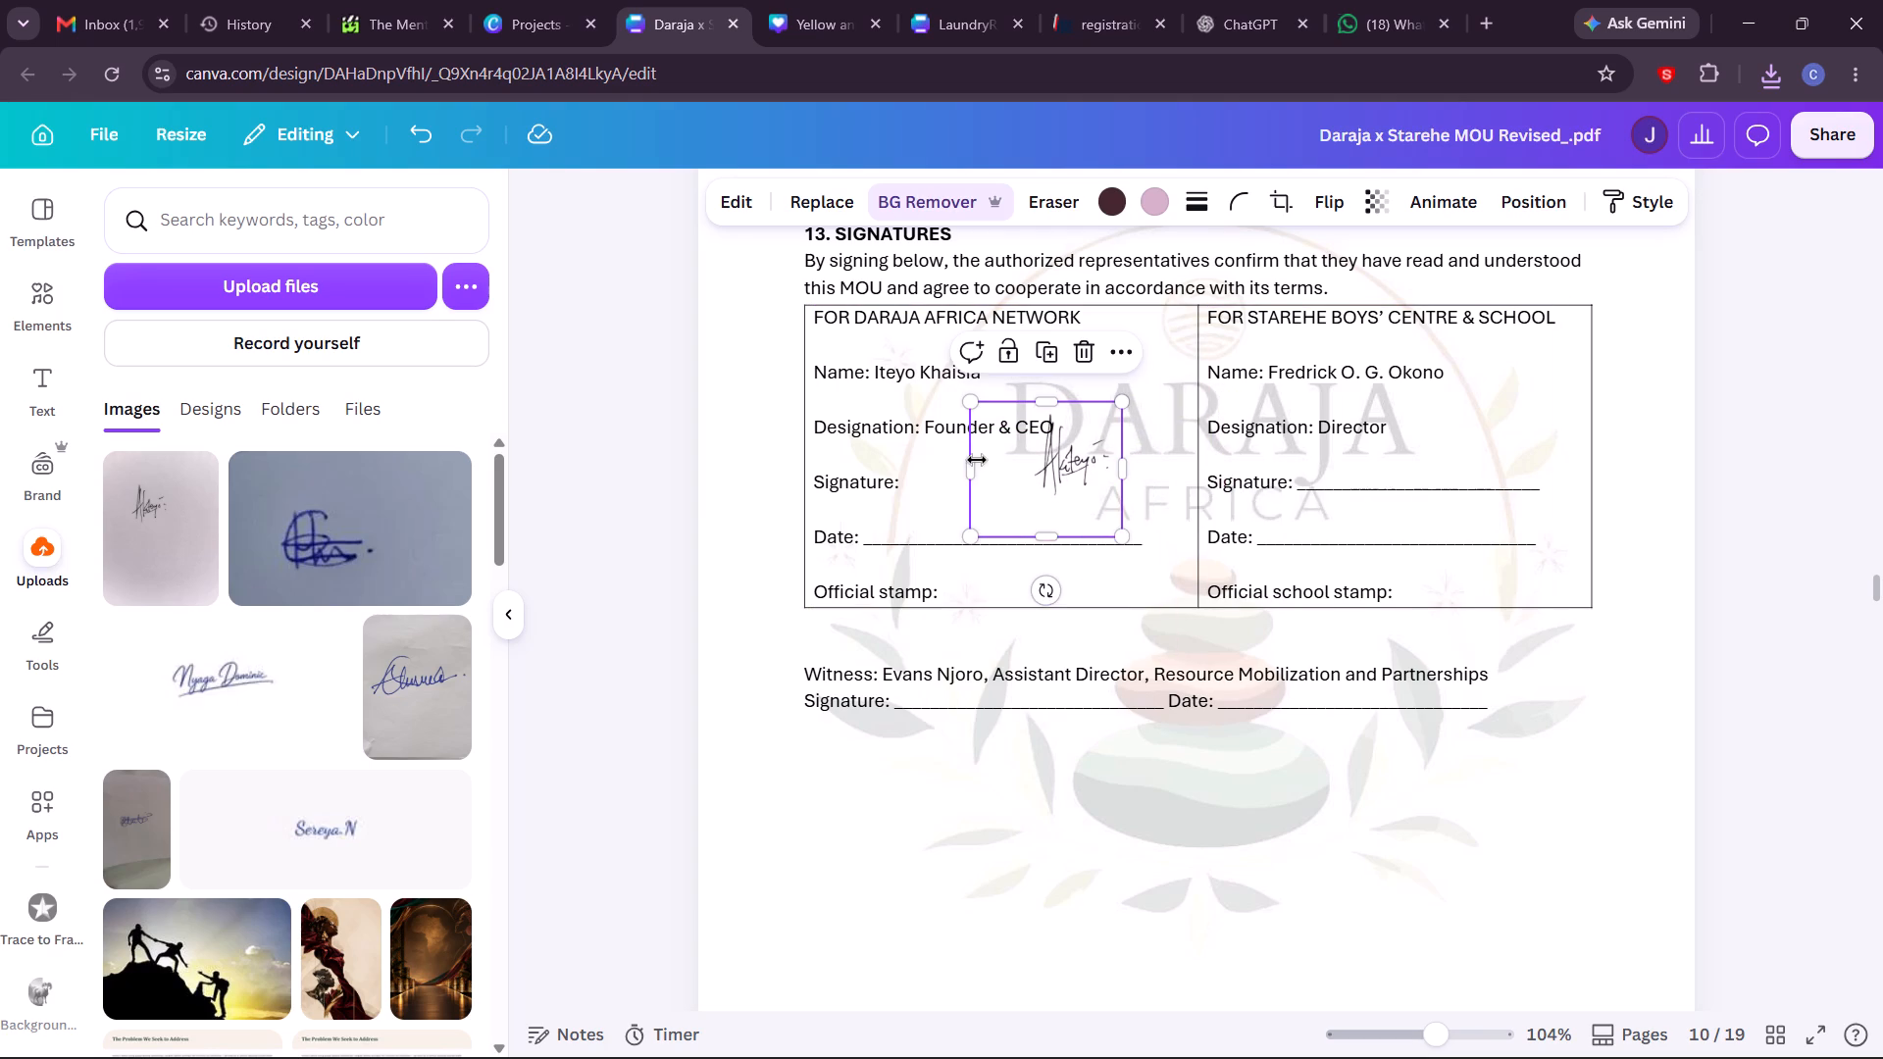
pyautogui.moveTo(975, 467); pyautogui.dragTo(1012, 466)
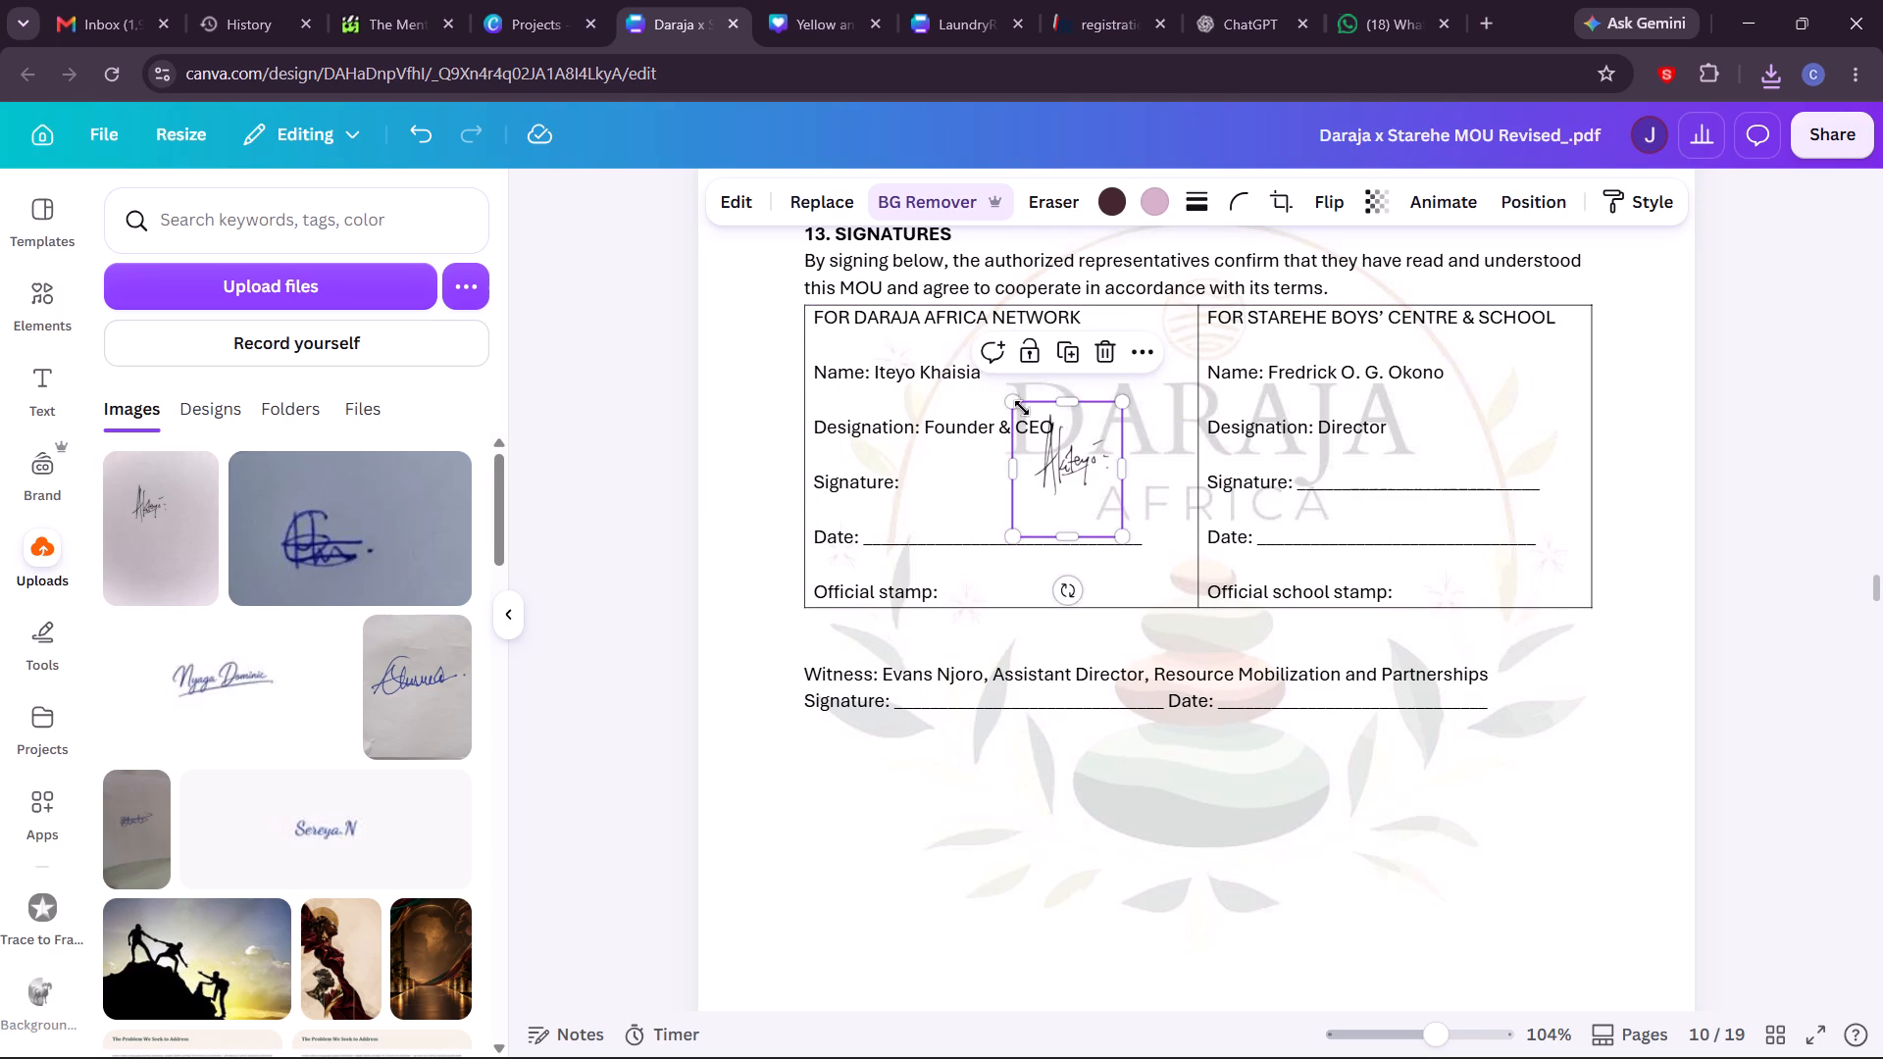
pyautogui.moveTo(1063, 538); pyautogui.dragTo(1084, 503)
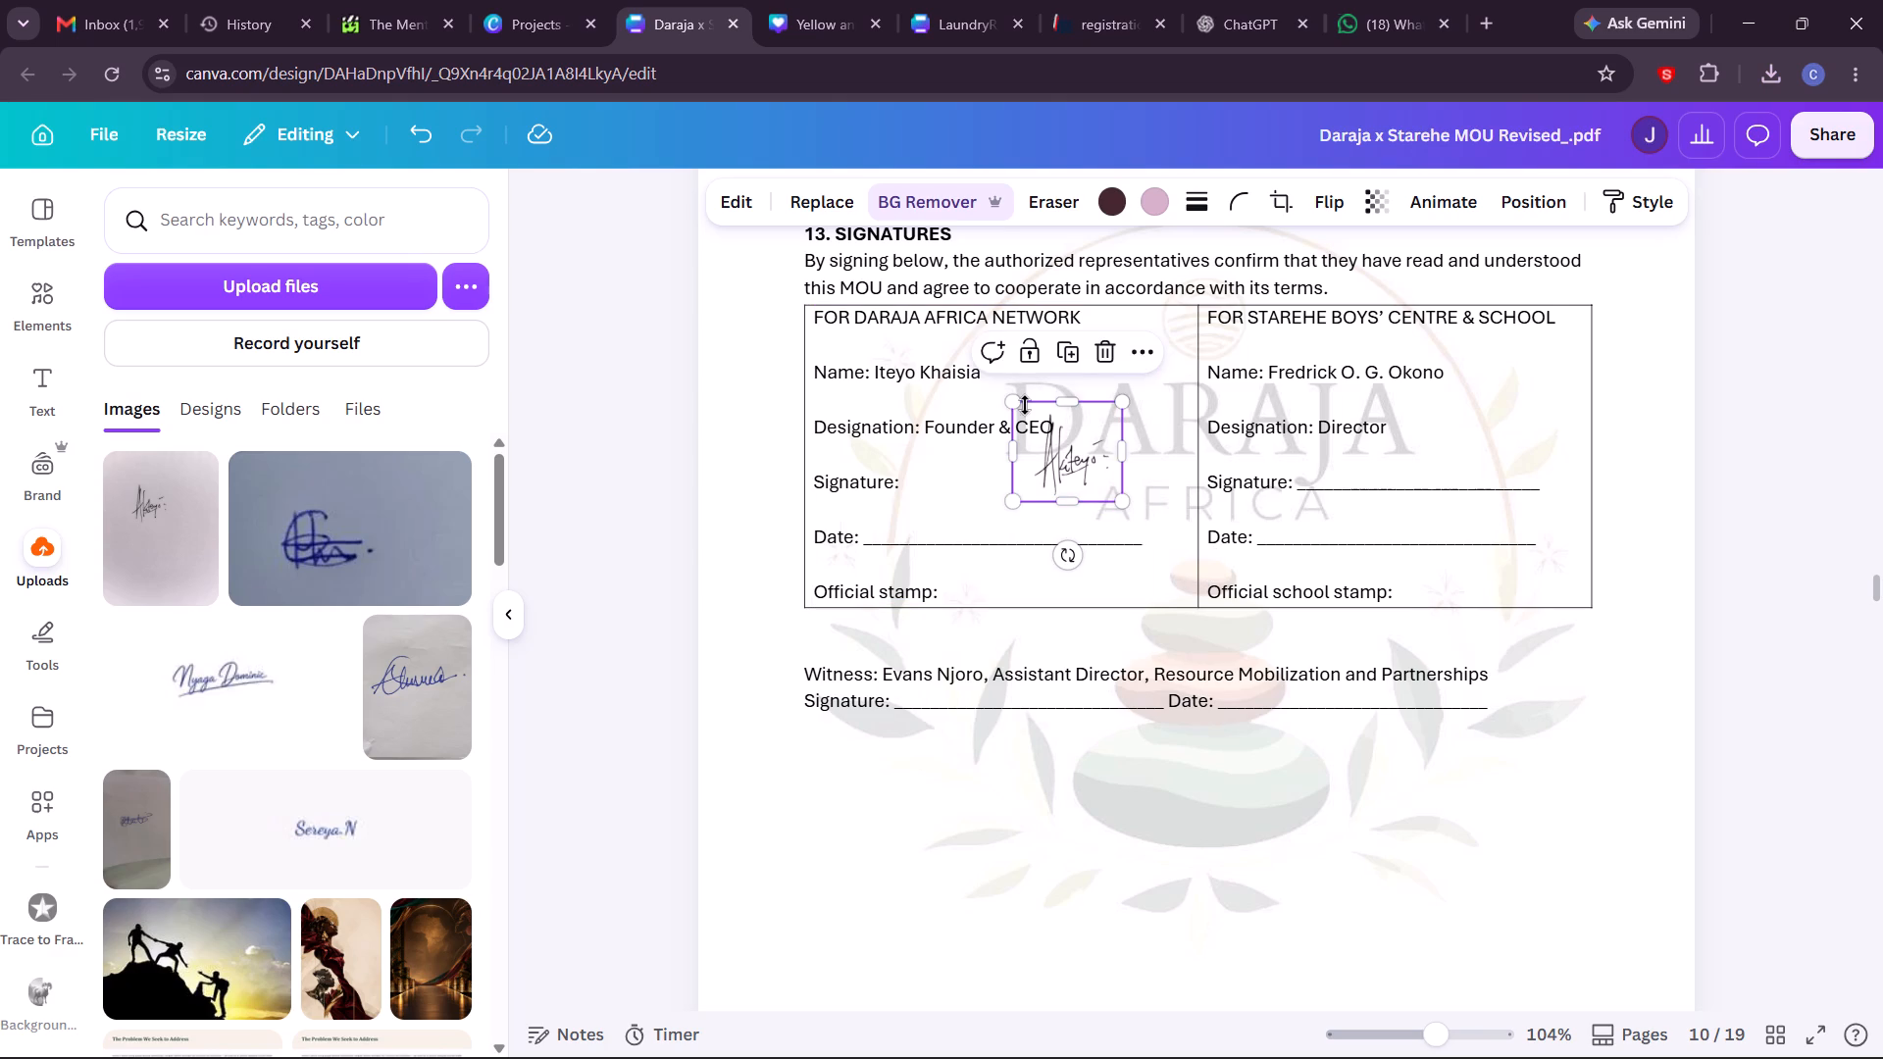
pyautogui.moveTo(1123, 507); pyautogui.dragTo(1212, 545)
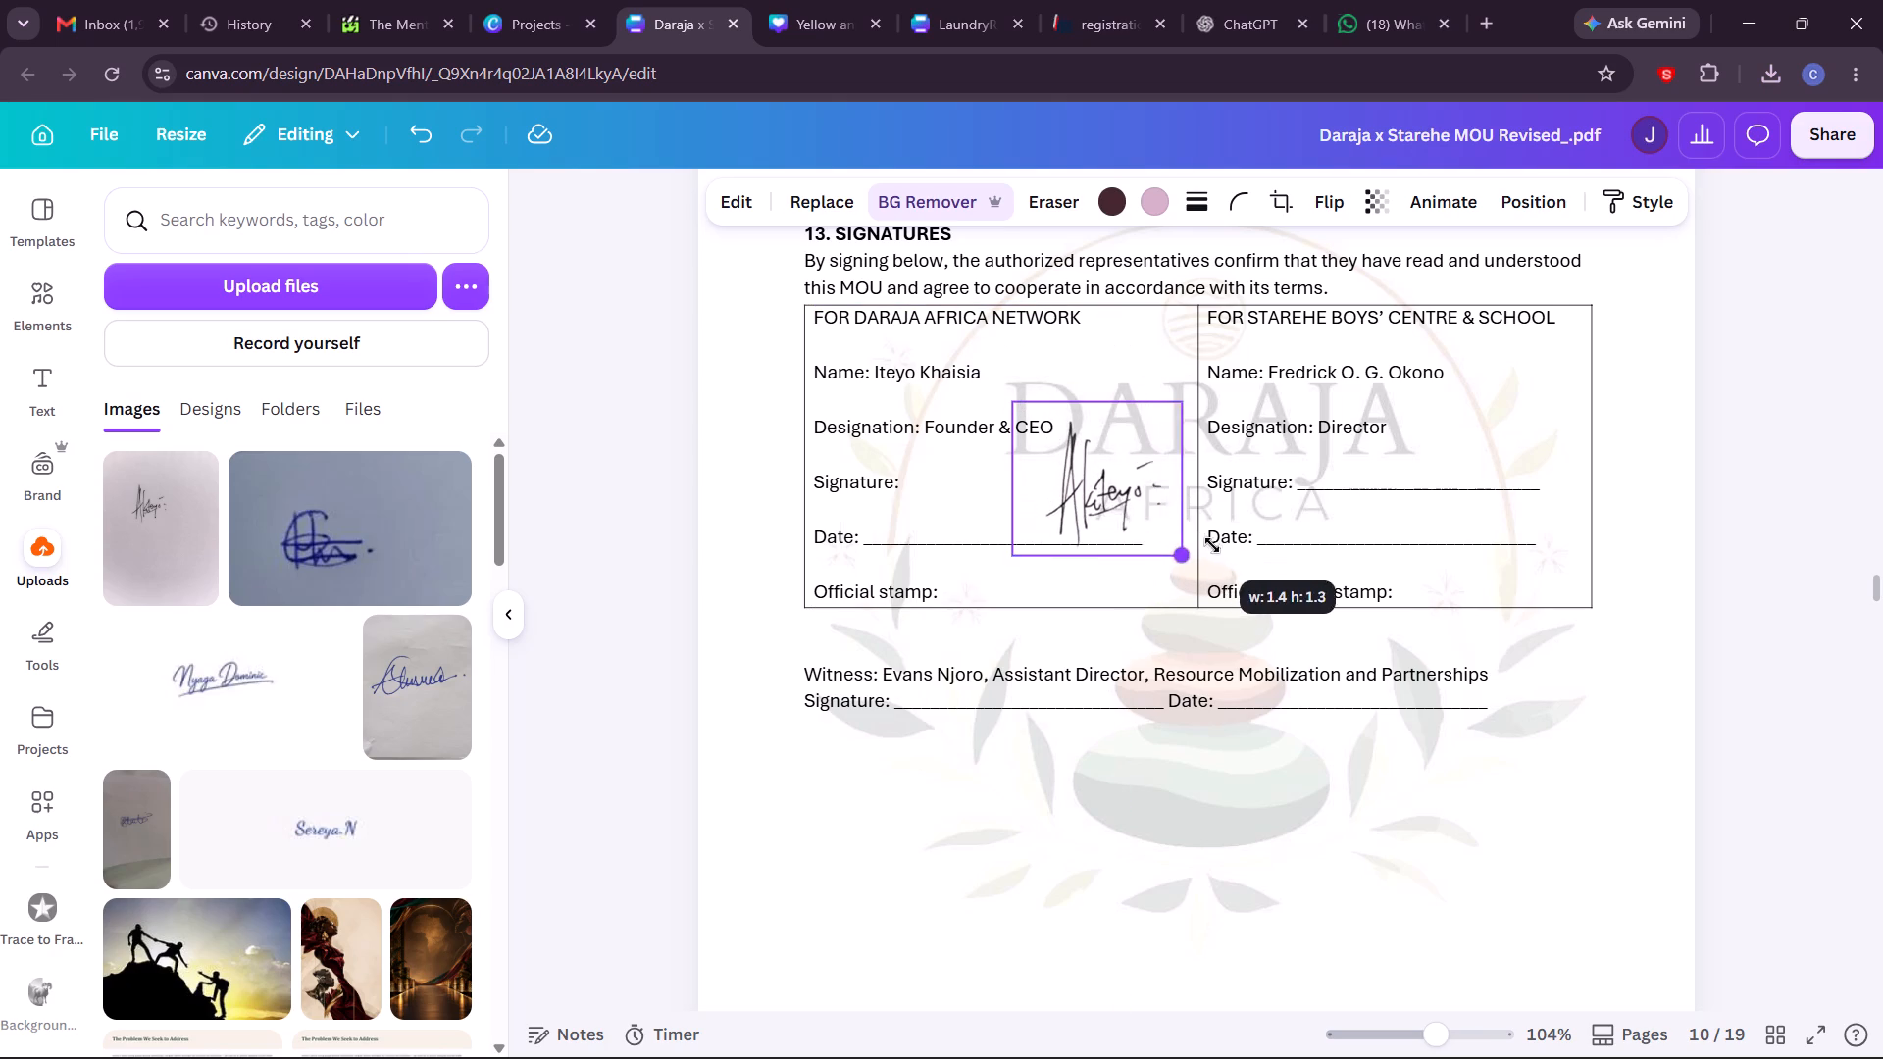
pyautogui.moveTo(1212, 545); pyautogui.dragTo(1185, 527)
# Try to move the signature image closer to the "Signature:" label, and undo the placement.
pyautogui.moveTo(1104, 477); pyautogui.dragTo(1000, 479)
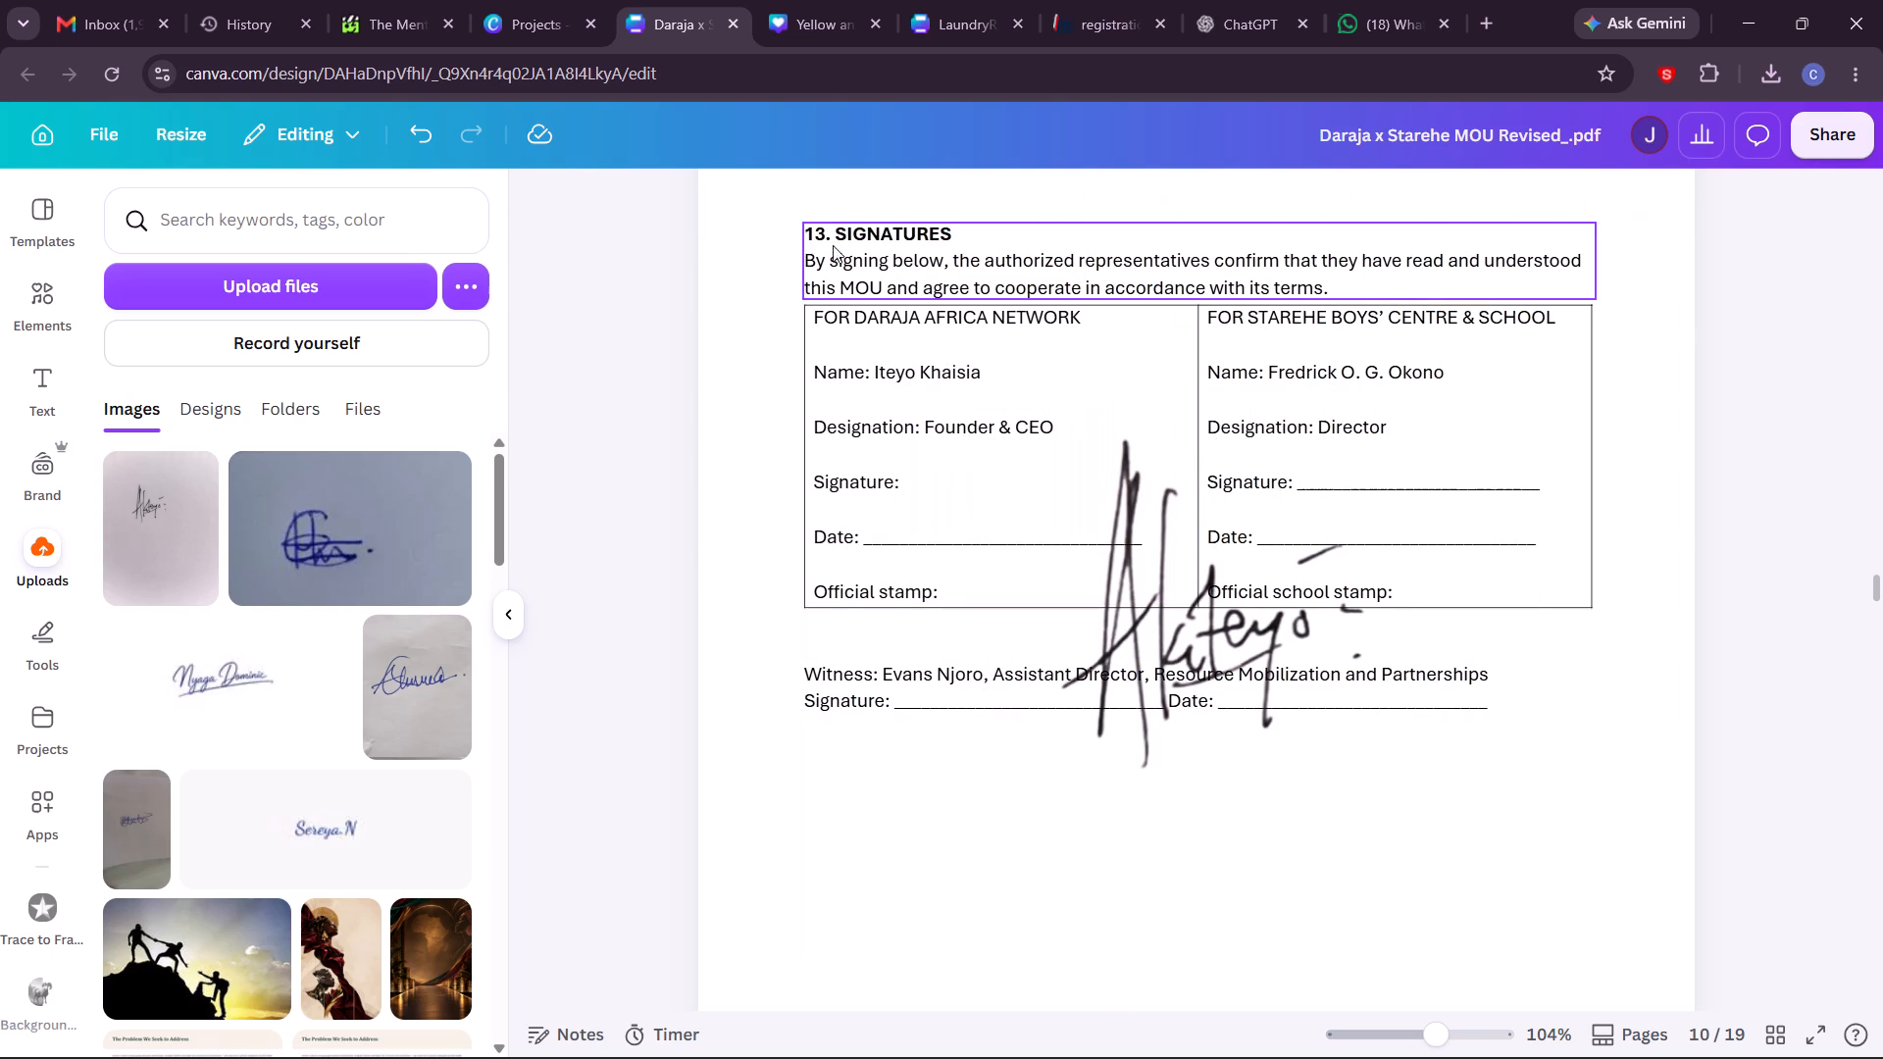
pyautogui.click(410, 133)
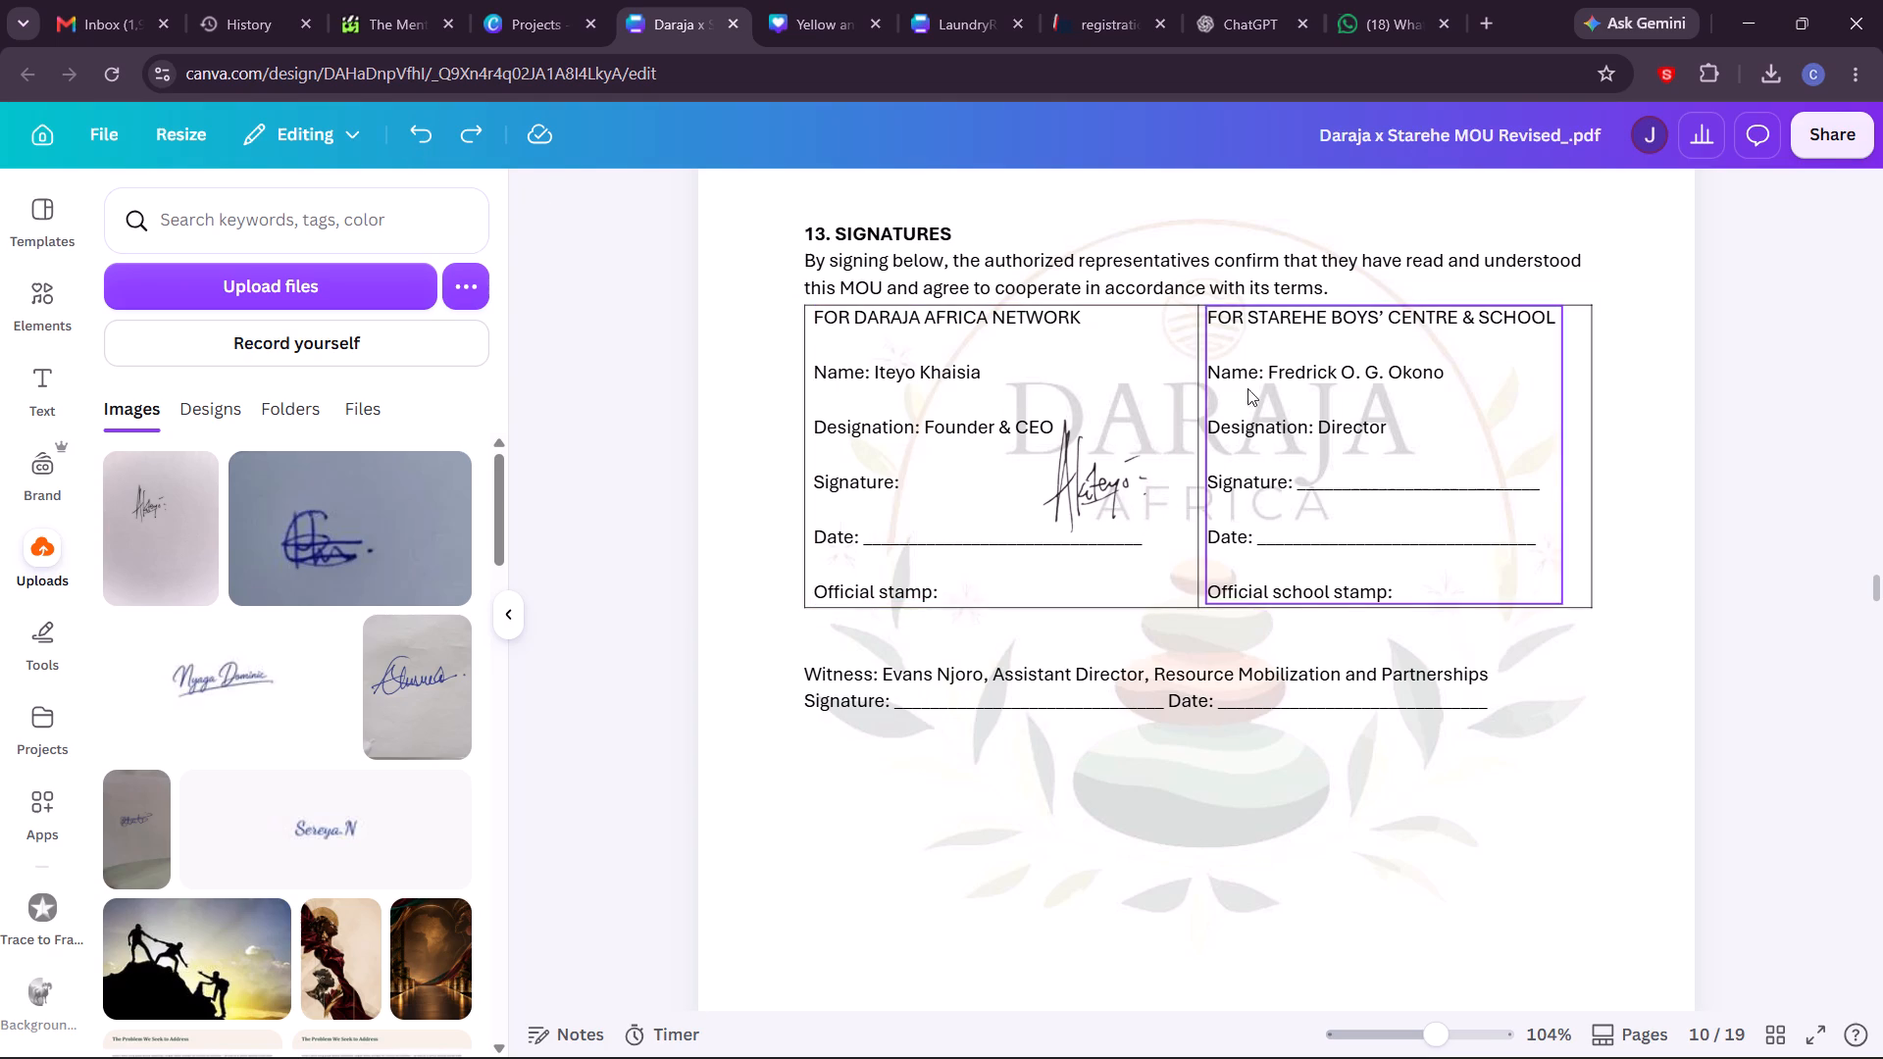
# Nudge the signature image across the FOR DARAJA AFRICA NETWORK cell to sit next to the "Signature:" label.
pyautogui.click(1162, 510)
pyautogui.press('Down')
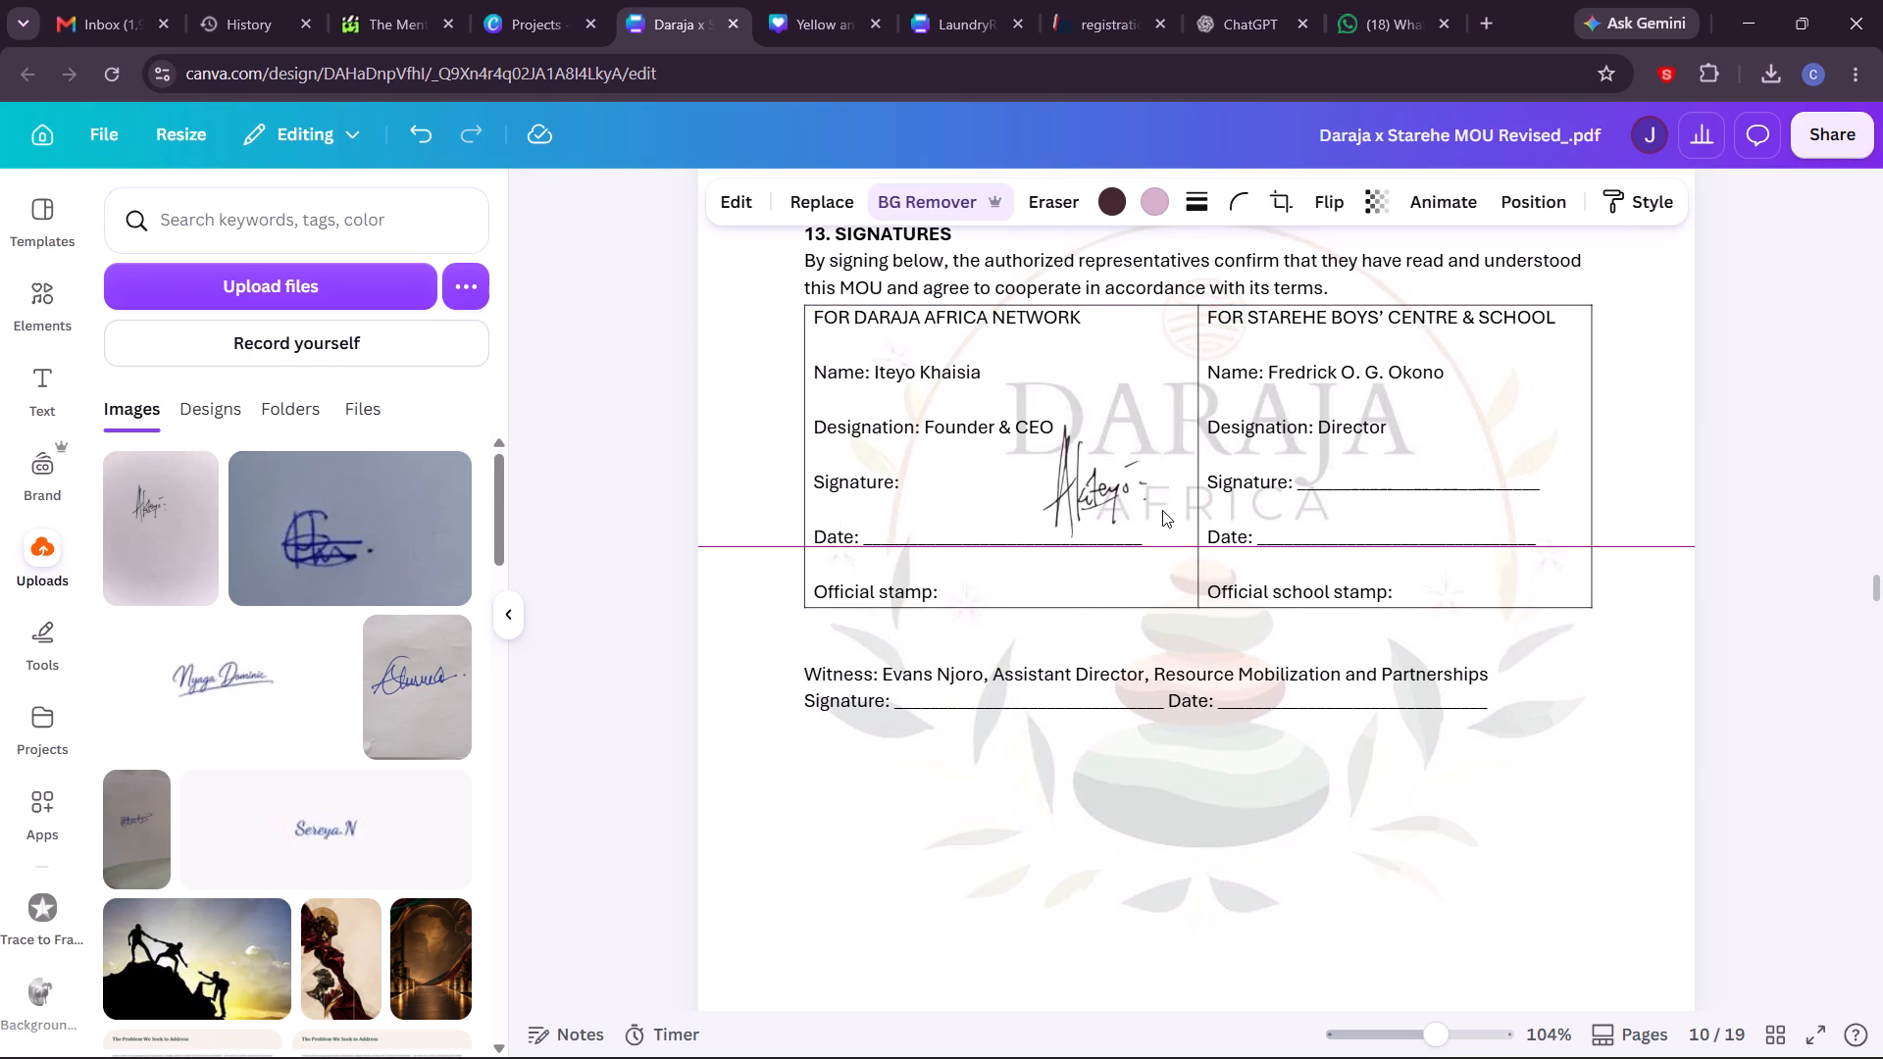
pyautogui.press('Left')
pyautogui.press('Left')
pyautogui.press('Left')
pyautogui.press('Left')
pyautogui.press('Left')
pyautogui.press('Left')
pyautogui.press('Left')
pyautogui.press('Left')
pyautogui.press('Left')
pyautogui.press('Left')
pyautogui.press('Left')
pyautogui.press('Left')
pyautogui.press('Left')
pyautogui.press('Left')
pyautogui.press('Left')
pyautogui.press('Down')
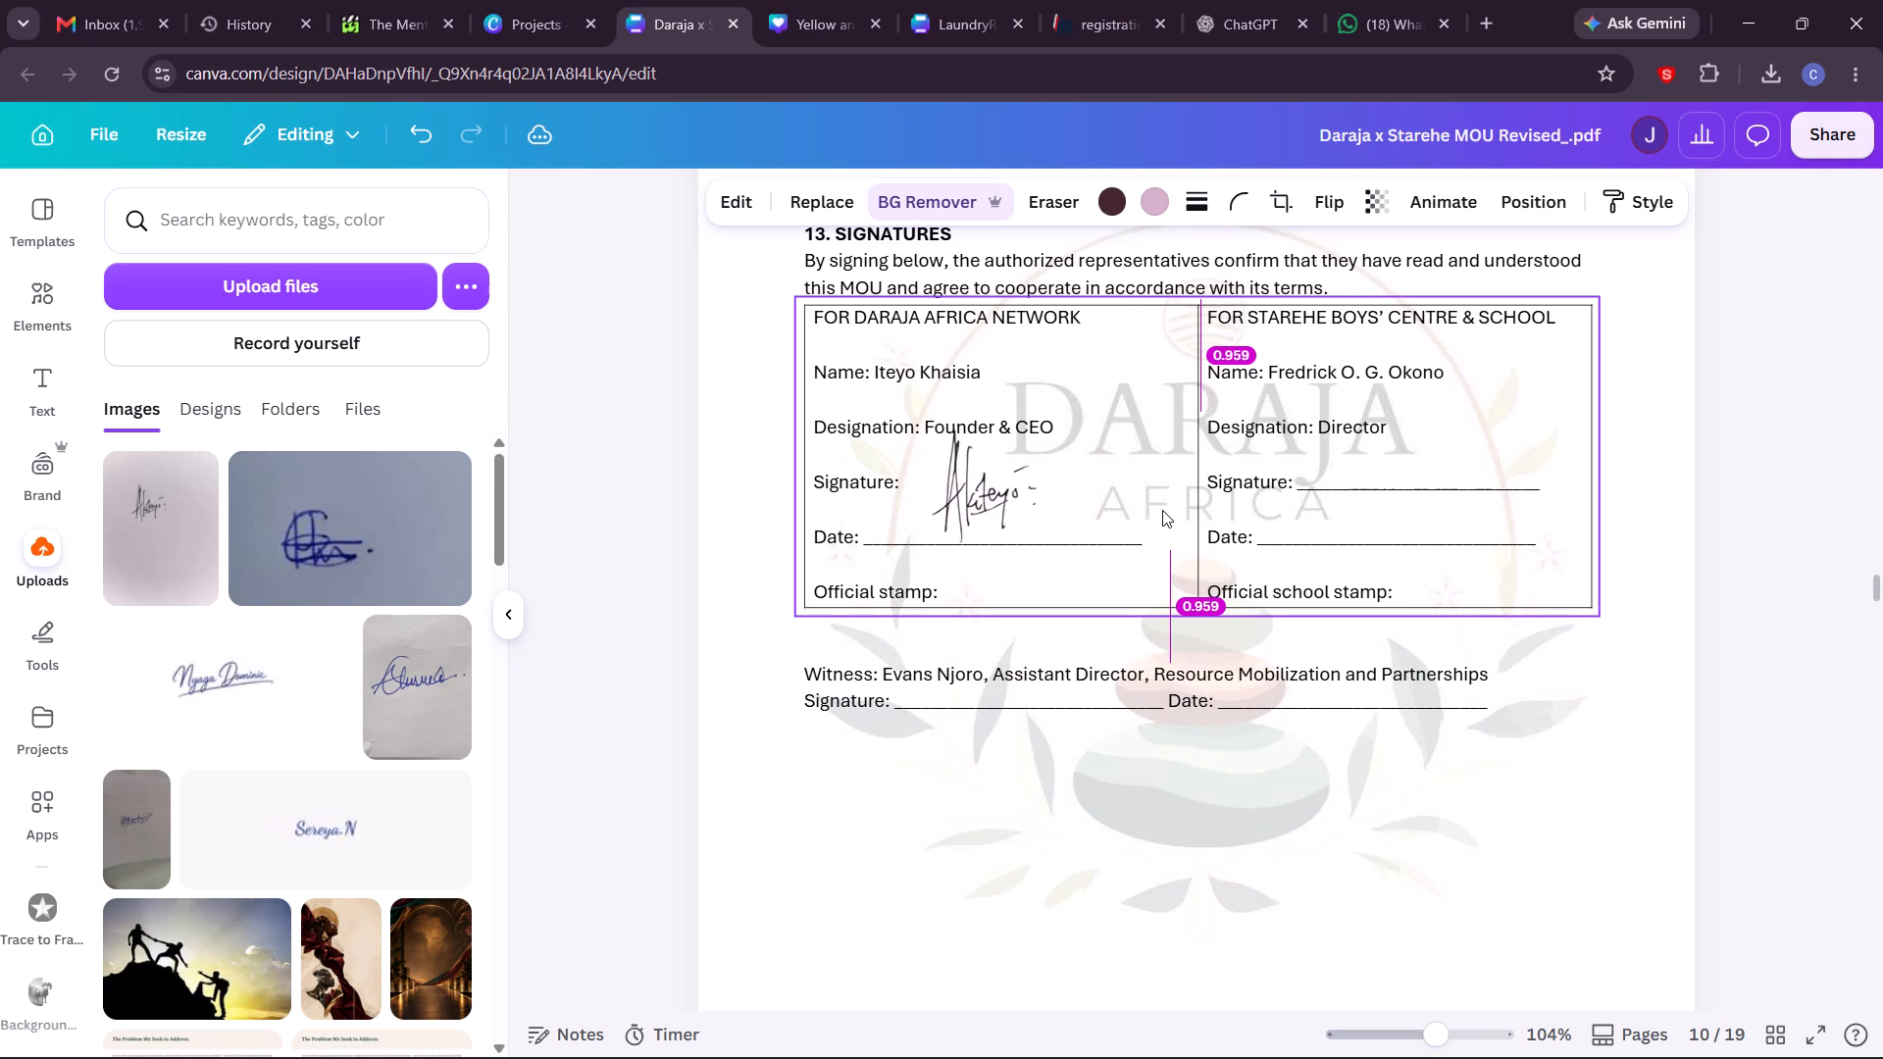
pyautogui.press('Left')
pyautogui.press('Left')
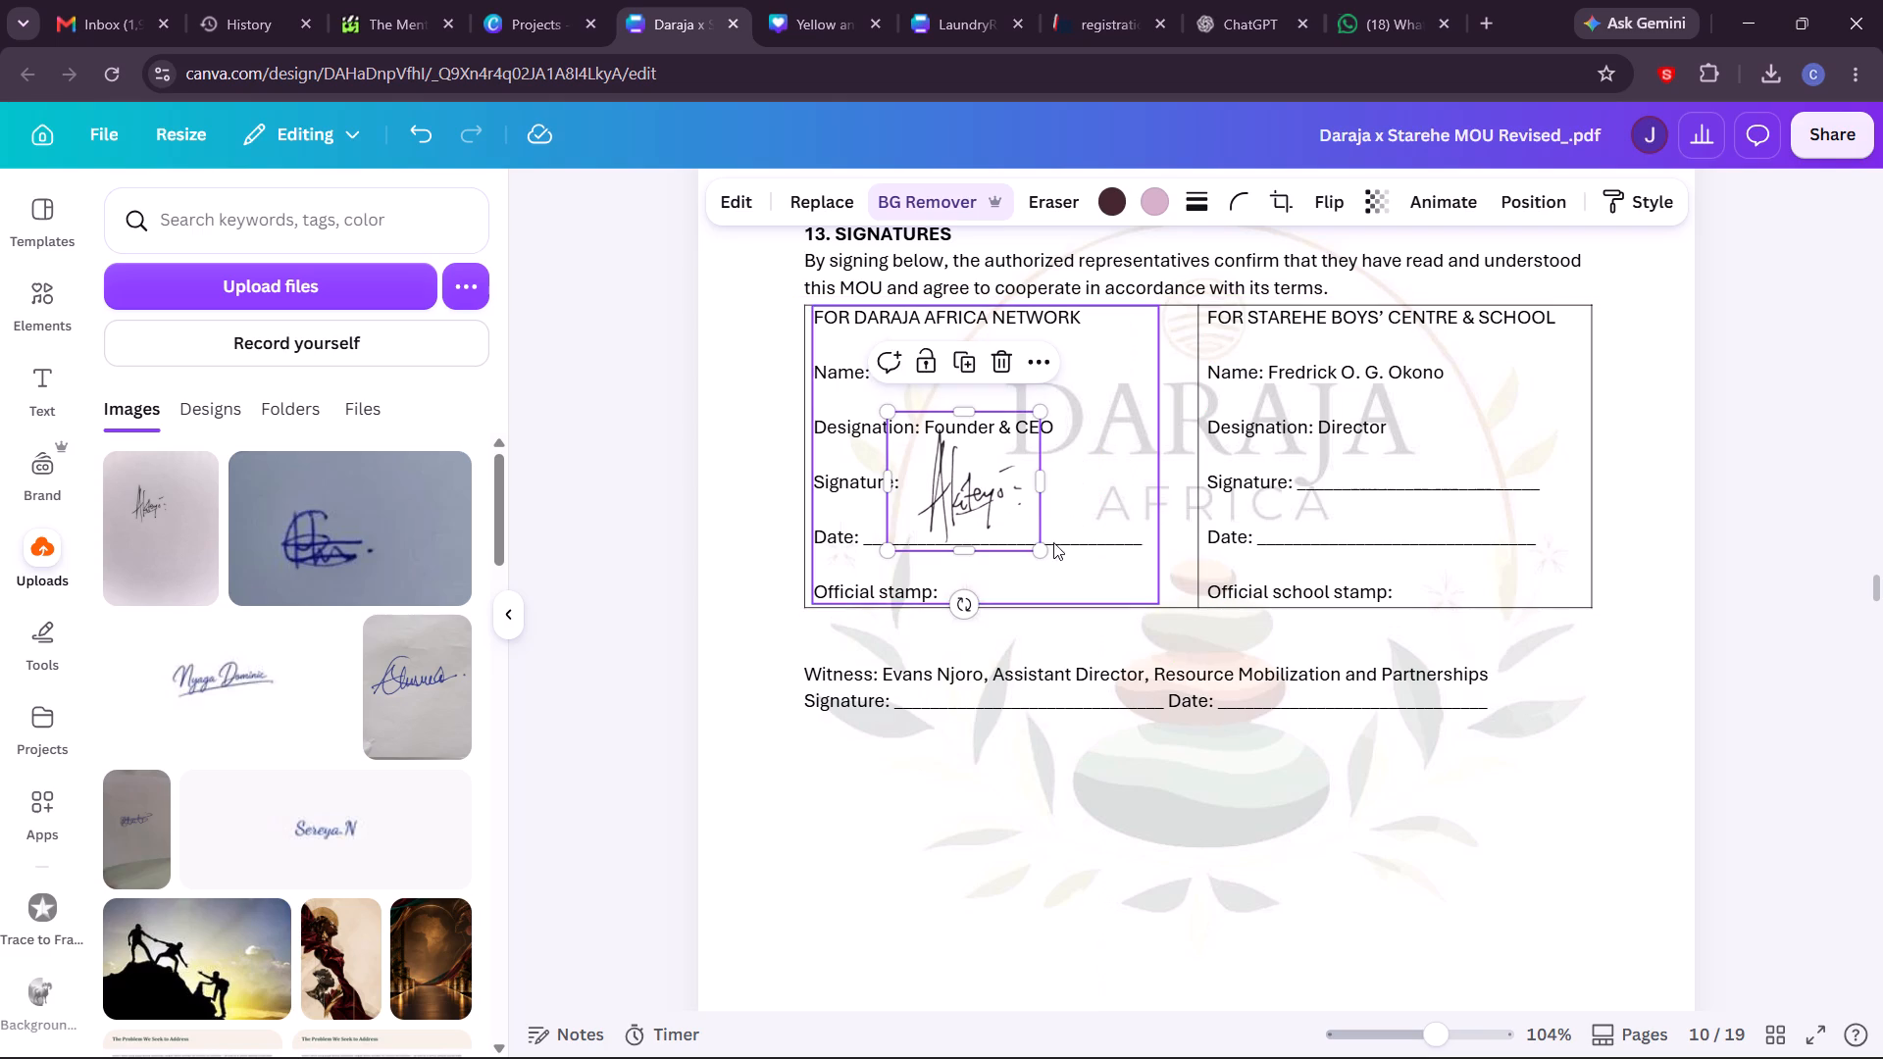
# Shrink the signature image slightly and fit it just after "Signature:", between the Designation and Date lines.
pyautogui.moveTo(1043, 547); pyautogui.dragTo(1009, 510)
pyautogui.press('Right')
pyautogui.press('Right')
pyautogui.press('Right')
pyautogui.press('Right')
pyautogui.press('Right')
pyautogui.press('Right')
pyautogui.press('Right')
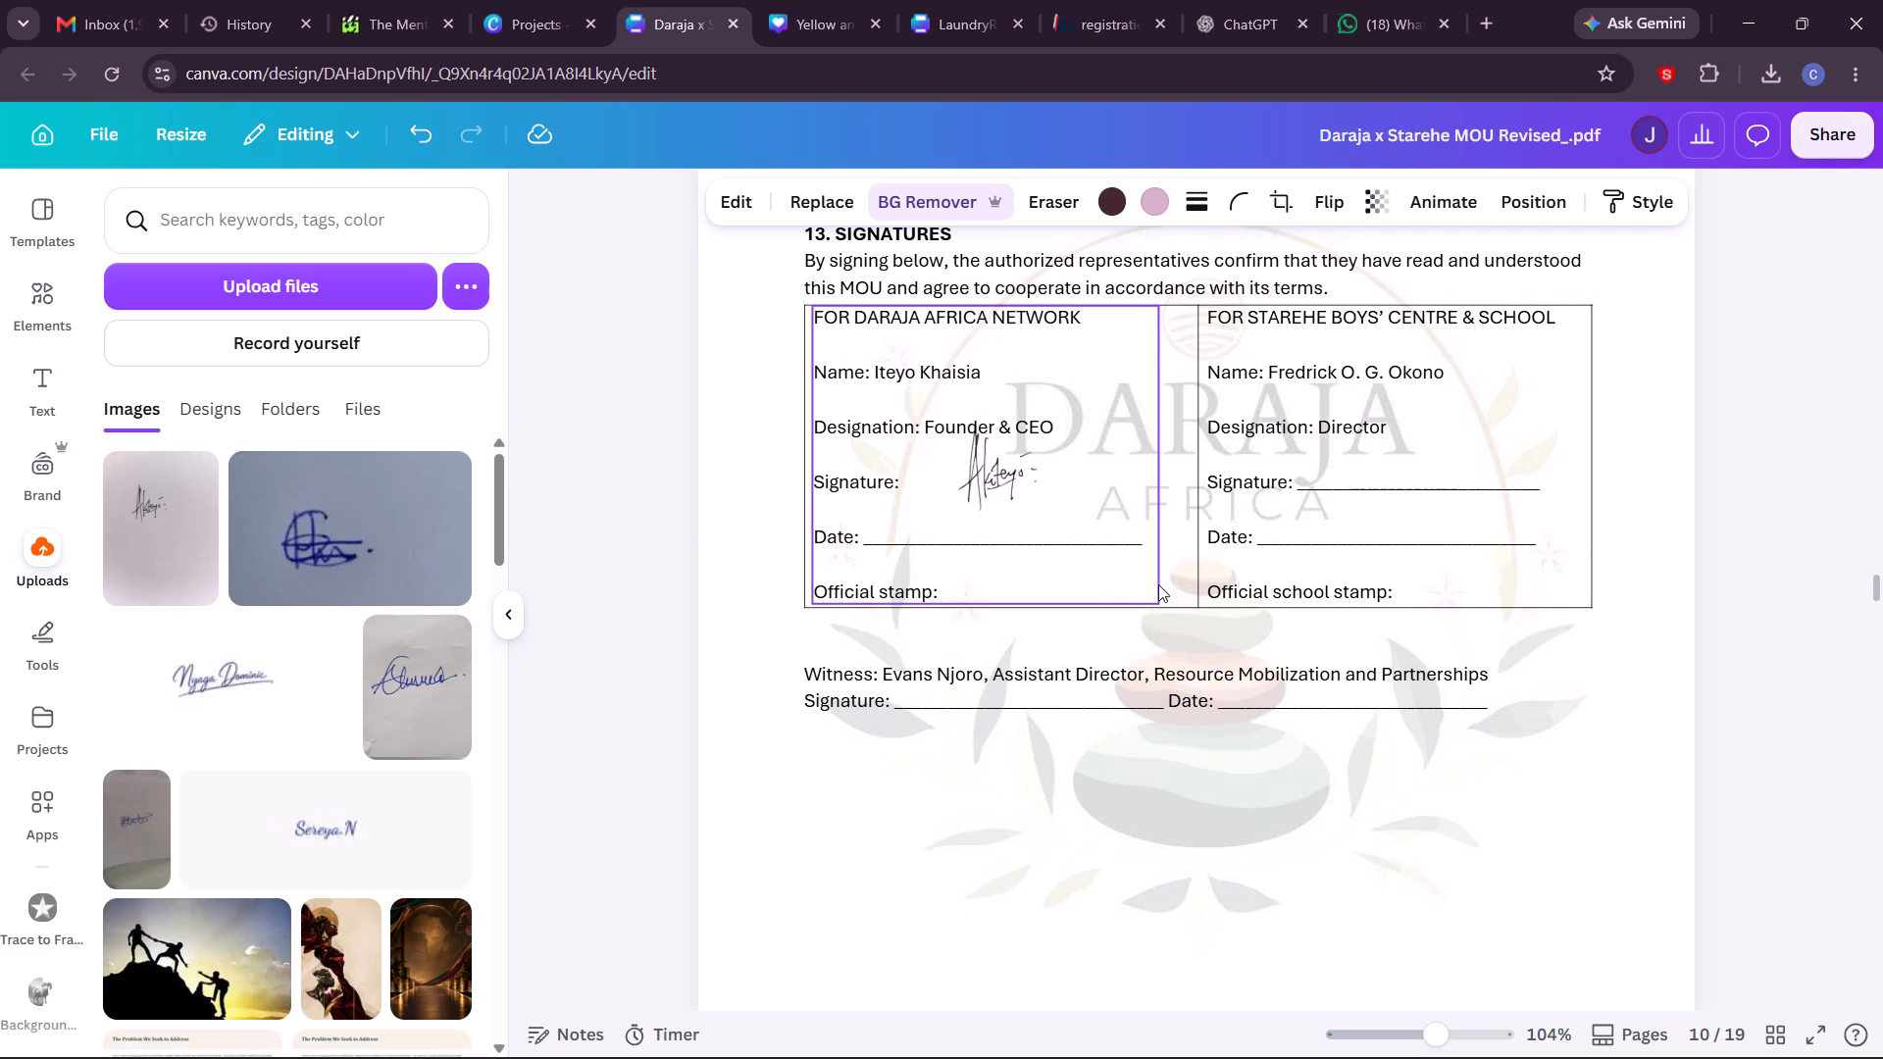
pyautogui.press('Down')
pyautogui.press('Down')
pyautogui.press('Left')
pyautogui.press('Left')
pyautogui.press('Left')
pyautogui.press('Left')
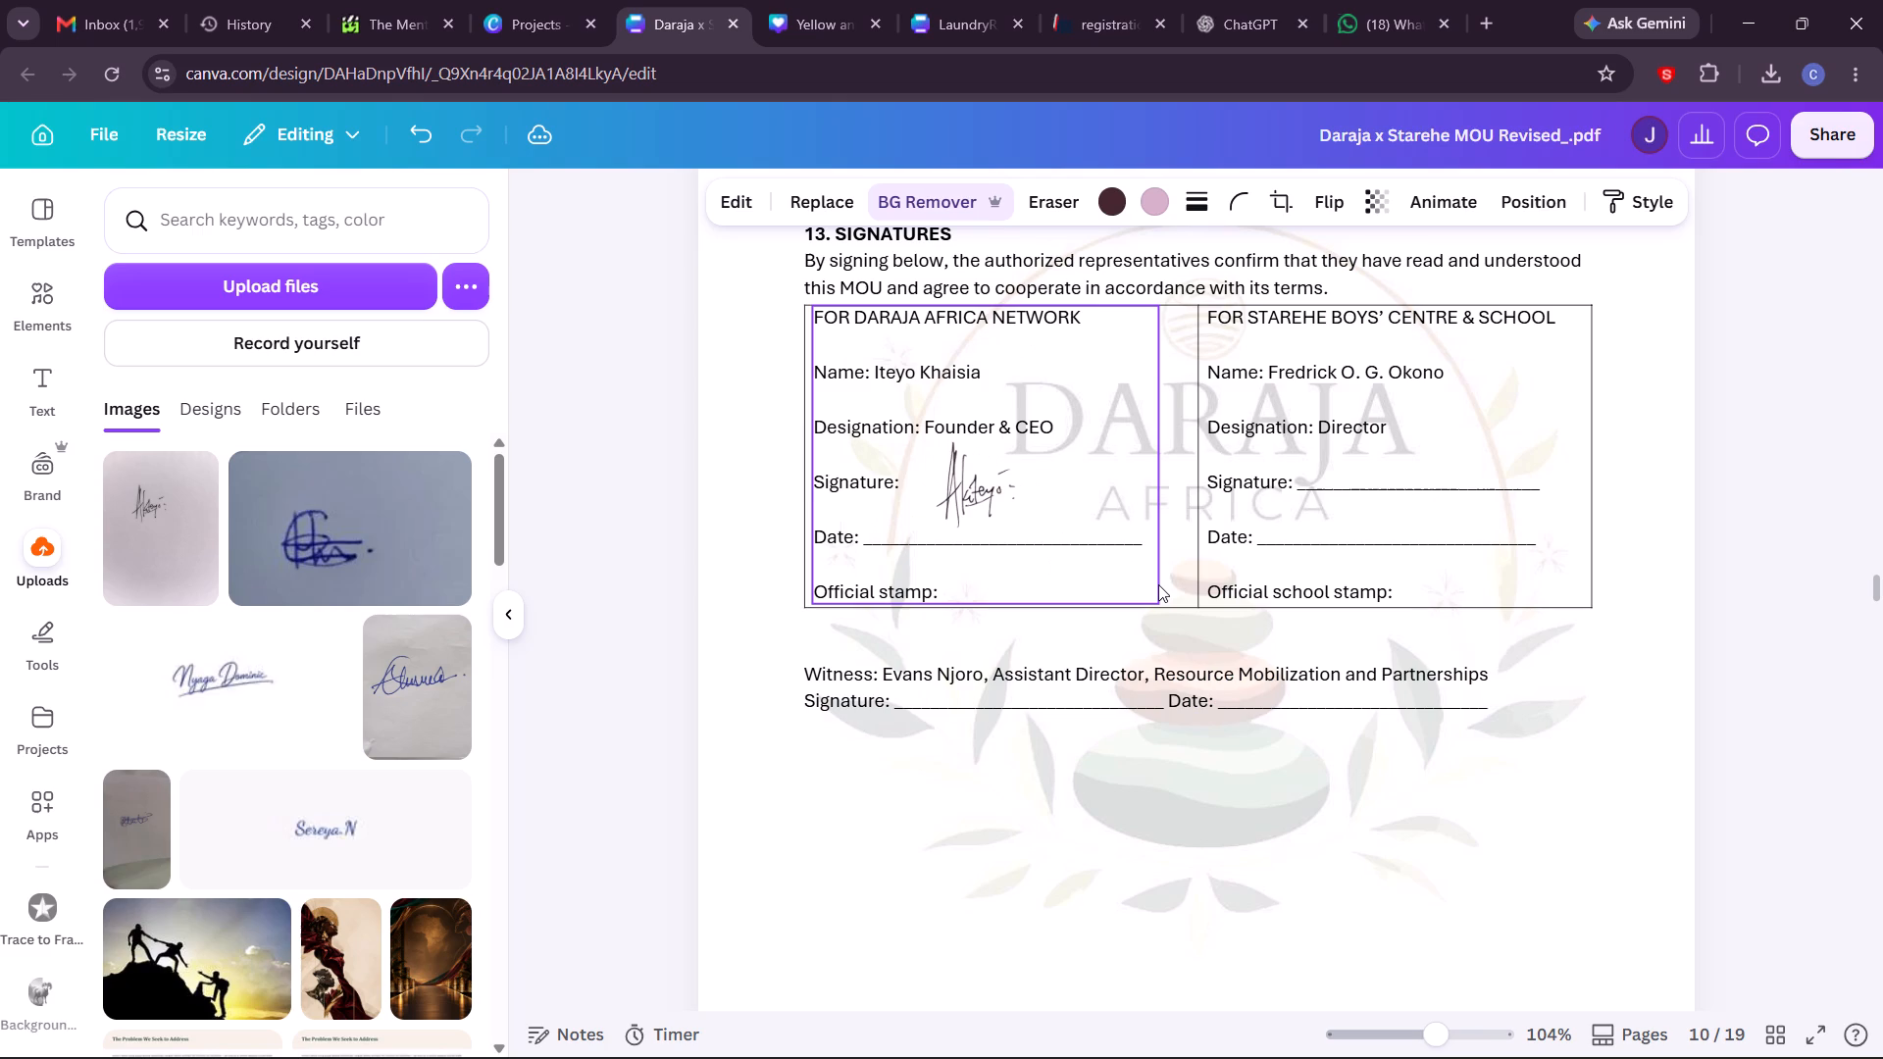
pyautogui.press('Left')
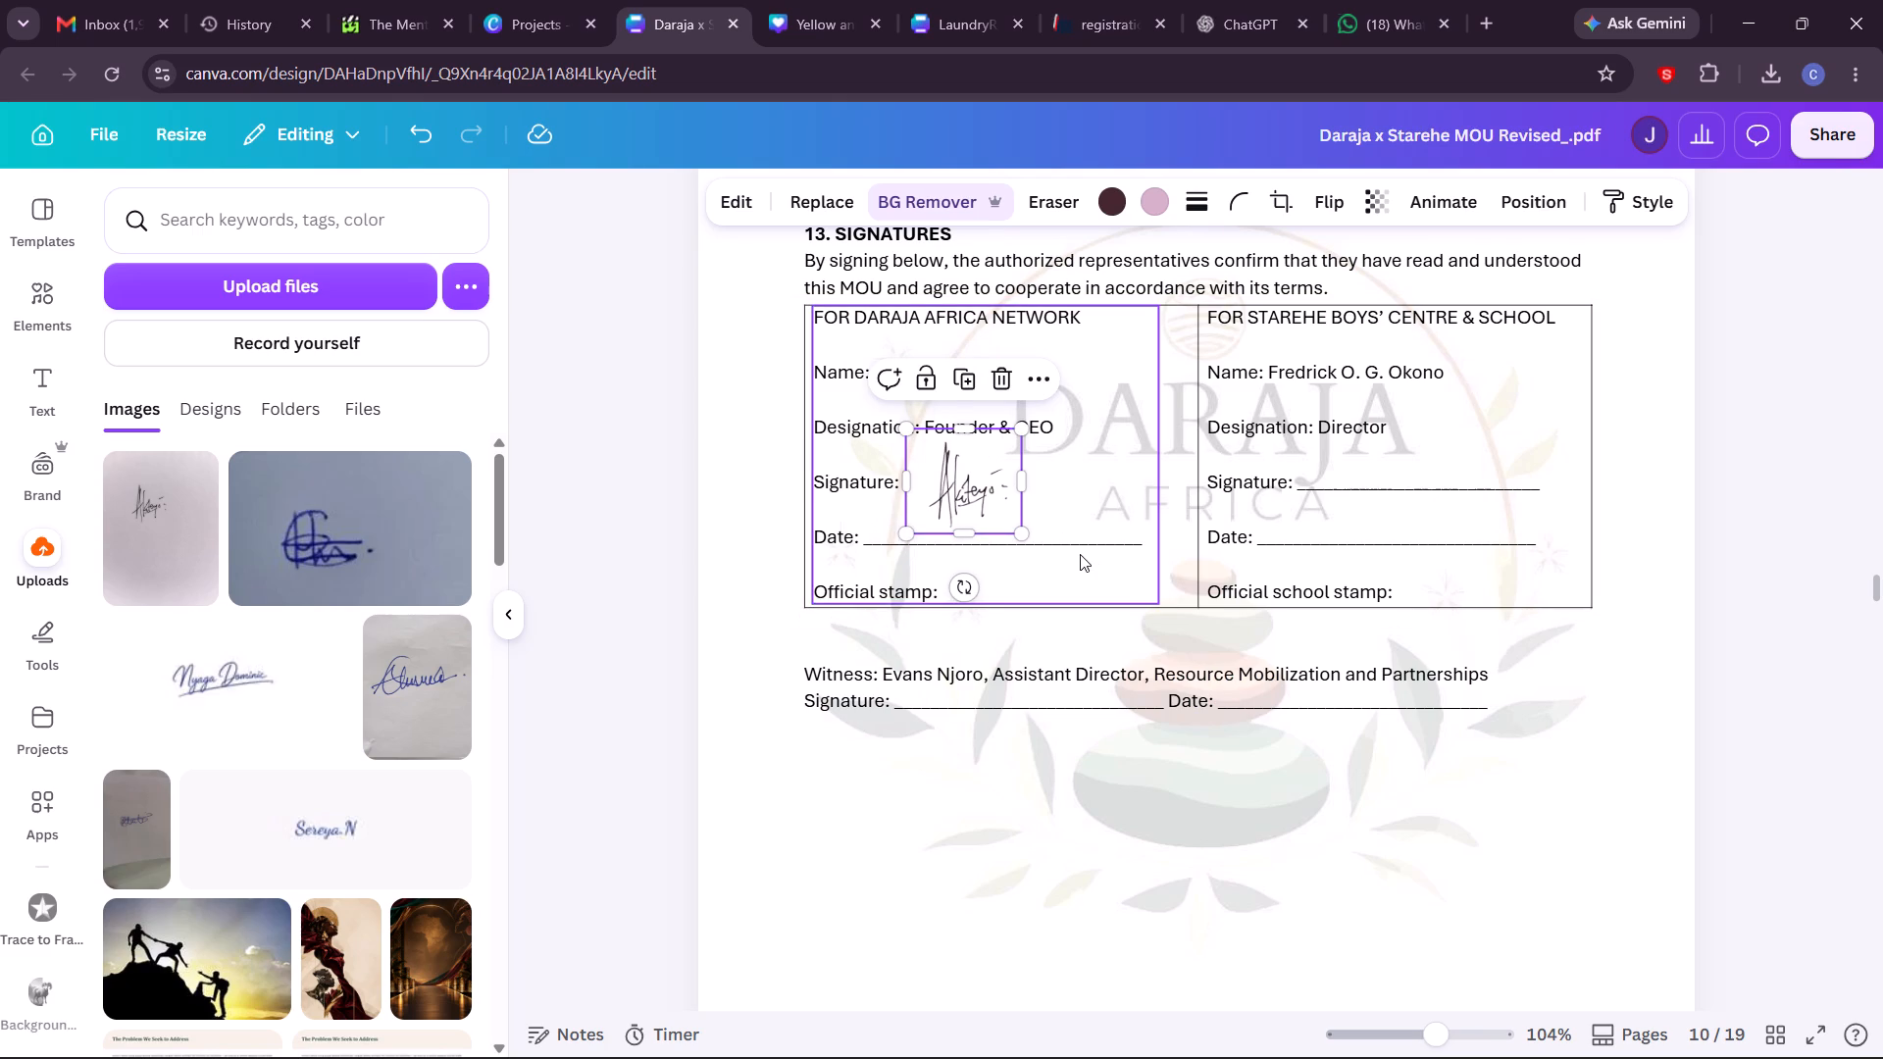
# Delete the "Official stamp:" line and the blank line above it under FOR DARAJA AFRICA NETWORK.
pyautogui.click(1062, 536)
pyautogui.click(1073, 547)
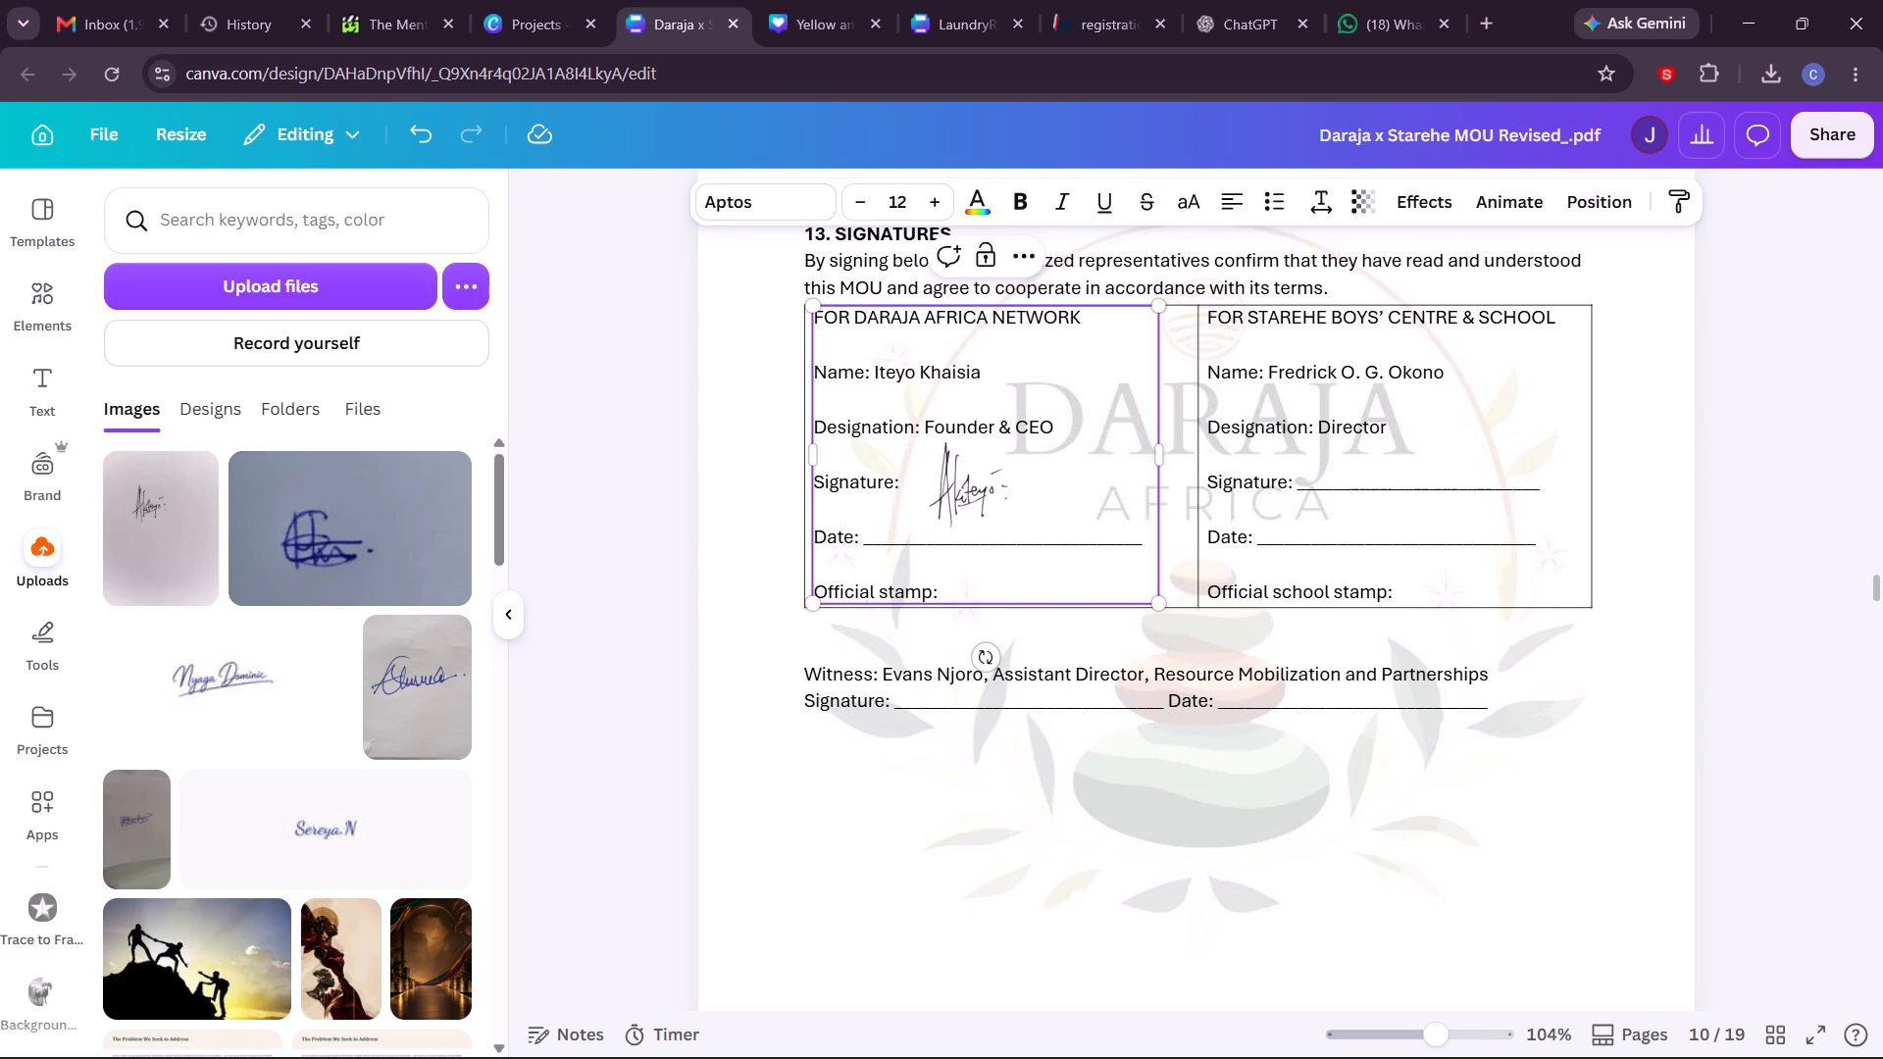
pyautogui.click(1086, 575)
pyautogui.press('BackSpace')
pyautogui.press('BackSpace')
pyautogui.press('BackSpace')
pyautogui.press('BackSpace')
pyautogui.press('BackSpace')
pyautogui.press('BackSpace')
pyautogui.press('BackSpace')
pyautogui.press('BackSpace')
pyautogui.press('BackSpace')
pyautogui.press('BackSpace')
pyautogui.press('BackSpace')
pyautogui.press('BackSpace')
pyautogui.press('BackSpace')
pyautogui.press('BackSpace')
pyautogui.press('BackSpace')
pyautogui.press('BackSpace')
pyautogui.press('BackSpace')
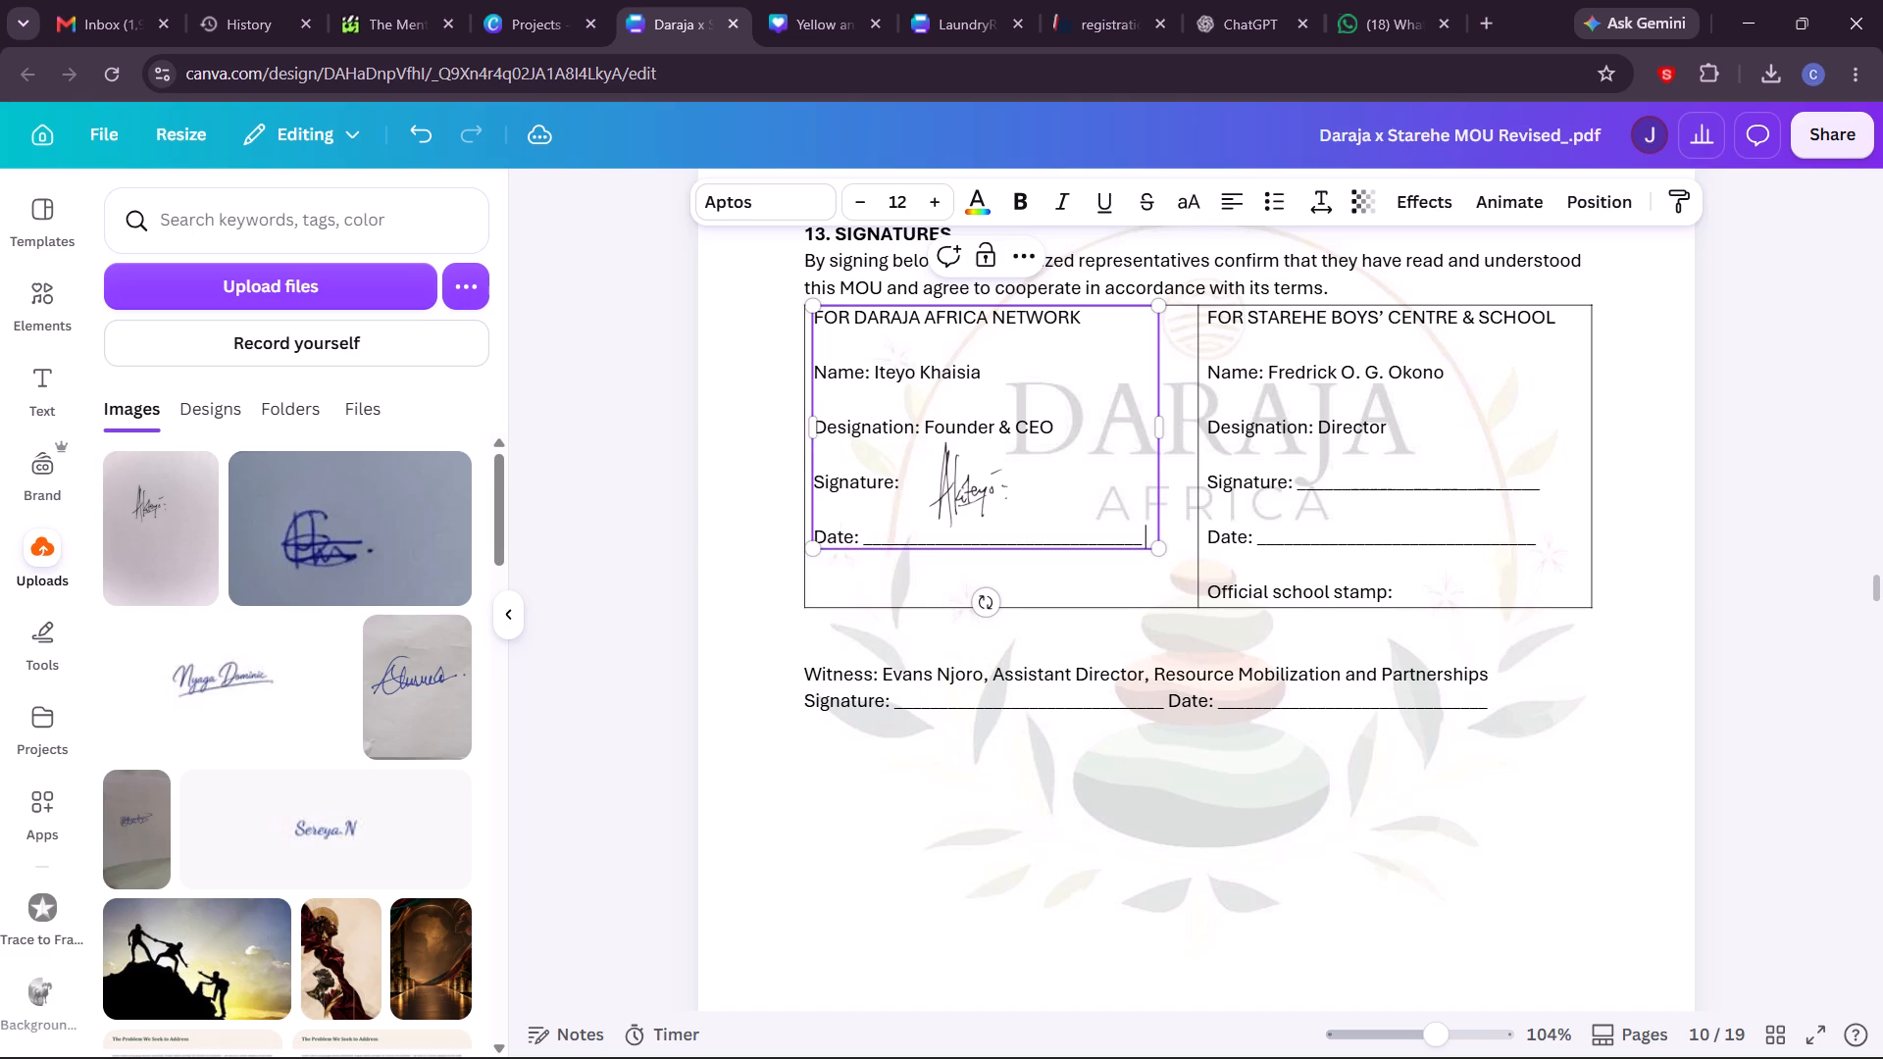
# Delete the underscore blank after "Date:" in the FOR DARAJA AFRICA NETWORK block.
pyautogui.press('BackSpace')
pyautogui.press('BackSpace')
pyautogui.press('BackSpace')
pyautogui.press('BackSpace')
pyautogui.press('BackSpace')
pyautogui.press('BackSpace')
pyautogui.press('BackSpace')
pyautogui.press('BackSpace')
pyautogui.press('BackSpace')
pyautogui.press('BackSpace')
pyautogui.press('BackSpace')
pyautogui.press('BackSpace')
pyautogui.press('BackSpace')
pyautogui.press('BackSpace')
pyautogui.press('BackSpace')
pyautogui.press('BackSpace')
pyautogui.press('BackSpace')
pyautogui.press('BackSpace')
pyautogui.press('BackSpace')
pyautogui.press('BackSpace')
pyautogui.press('BackSpace')
pyautogui.press('BackSpace')
pyautogui.press('BackSpace')
pyautogui.press('BackSpace')
pyautogui.press('BackSpace')
pyautogui.press('BackSpace')
pyautogui.press('BackSpace')
pyautogui.press('BackSpace')
pyautogui.press('BackSpace')
pyautogui.press('BackSpace')
pyautogui.press('BackSpace')
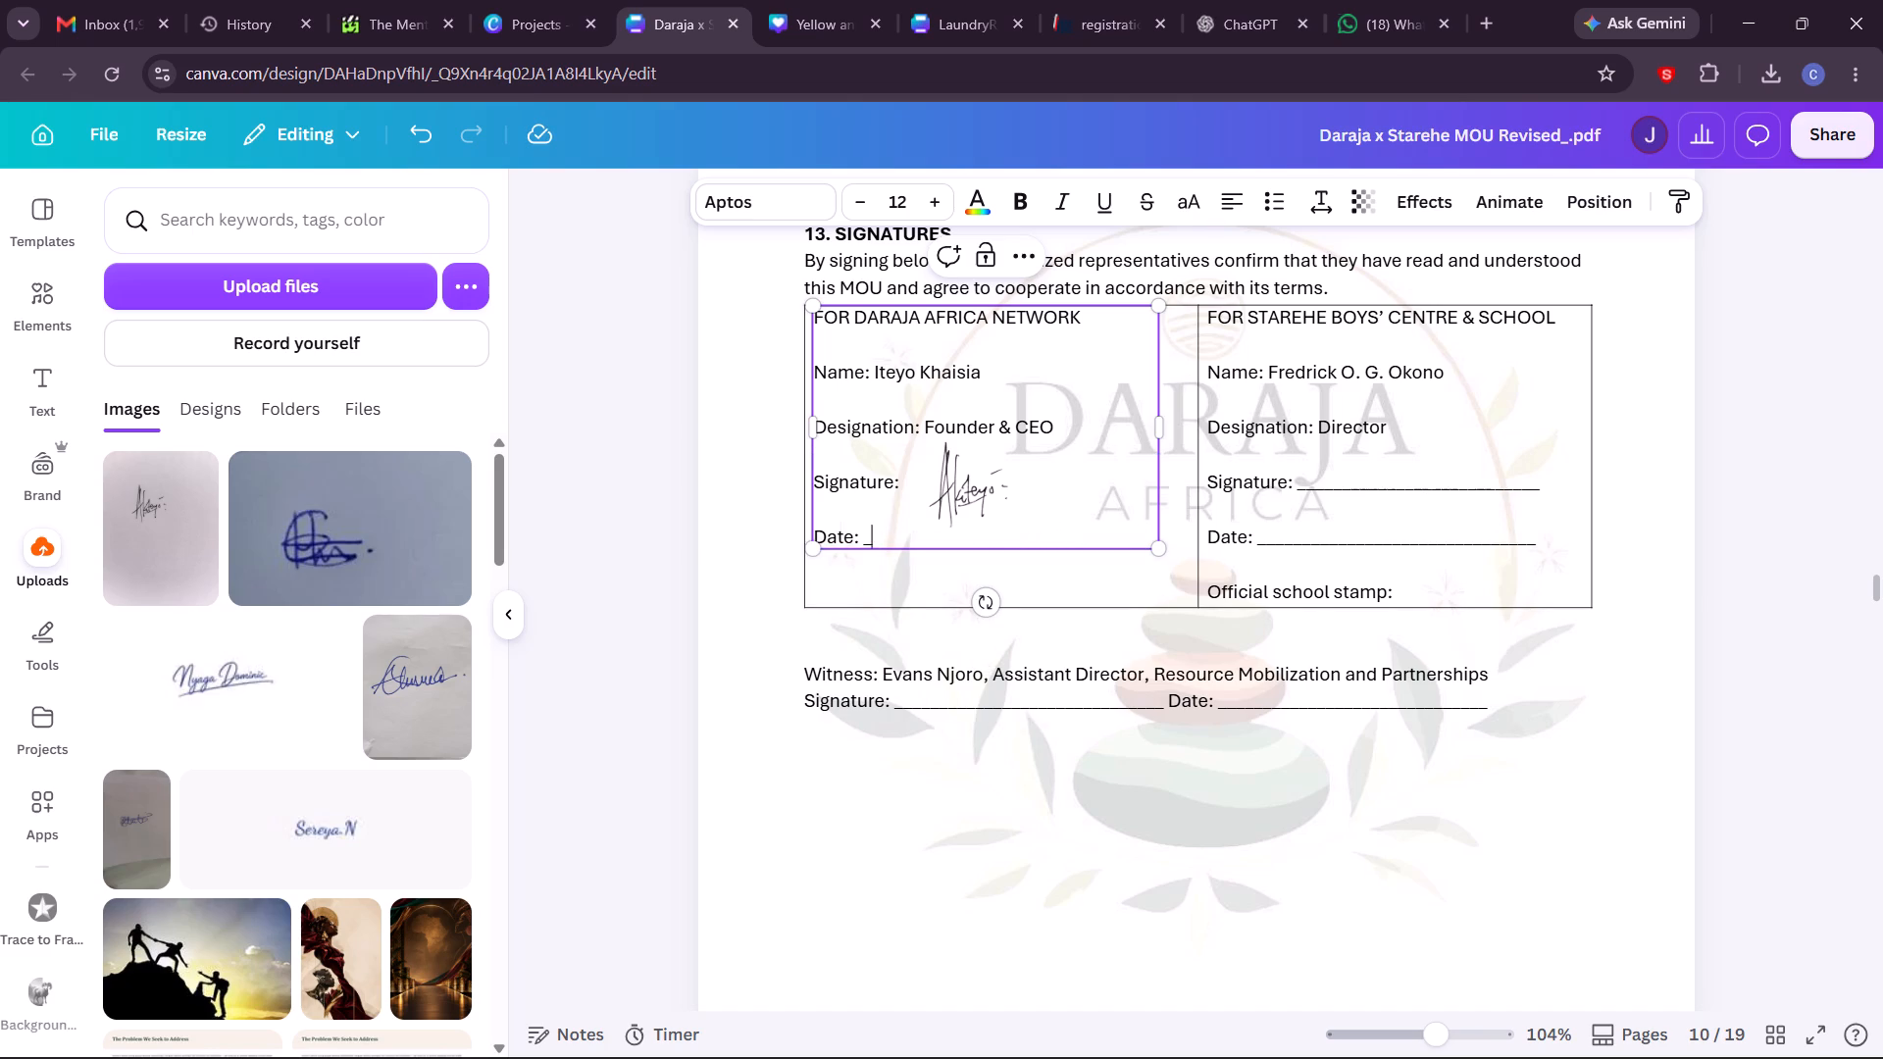
pyautogui.press('BackSpace')
# Enter "5th November 2026" as the date under FOR DARAJA AFRICA NETWORK.
pyautogui.write('5t')
pyautogui.write('h')
pyautogui.press('space')
pyautogui.write('November')
pyautogui.press('space')
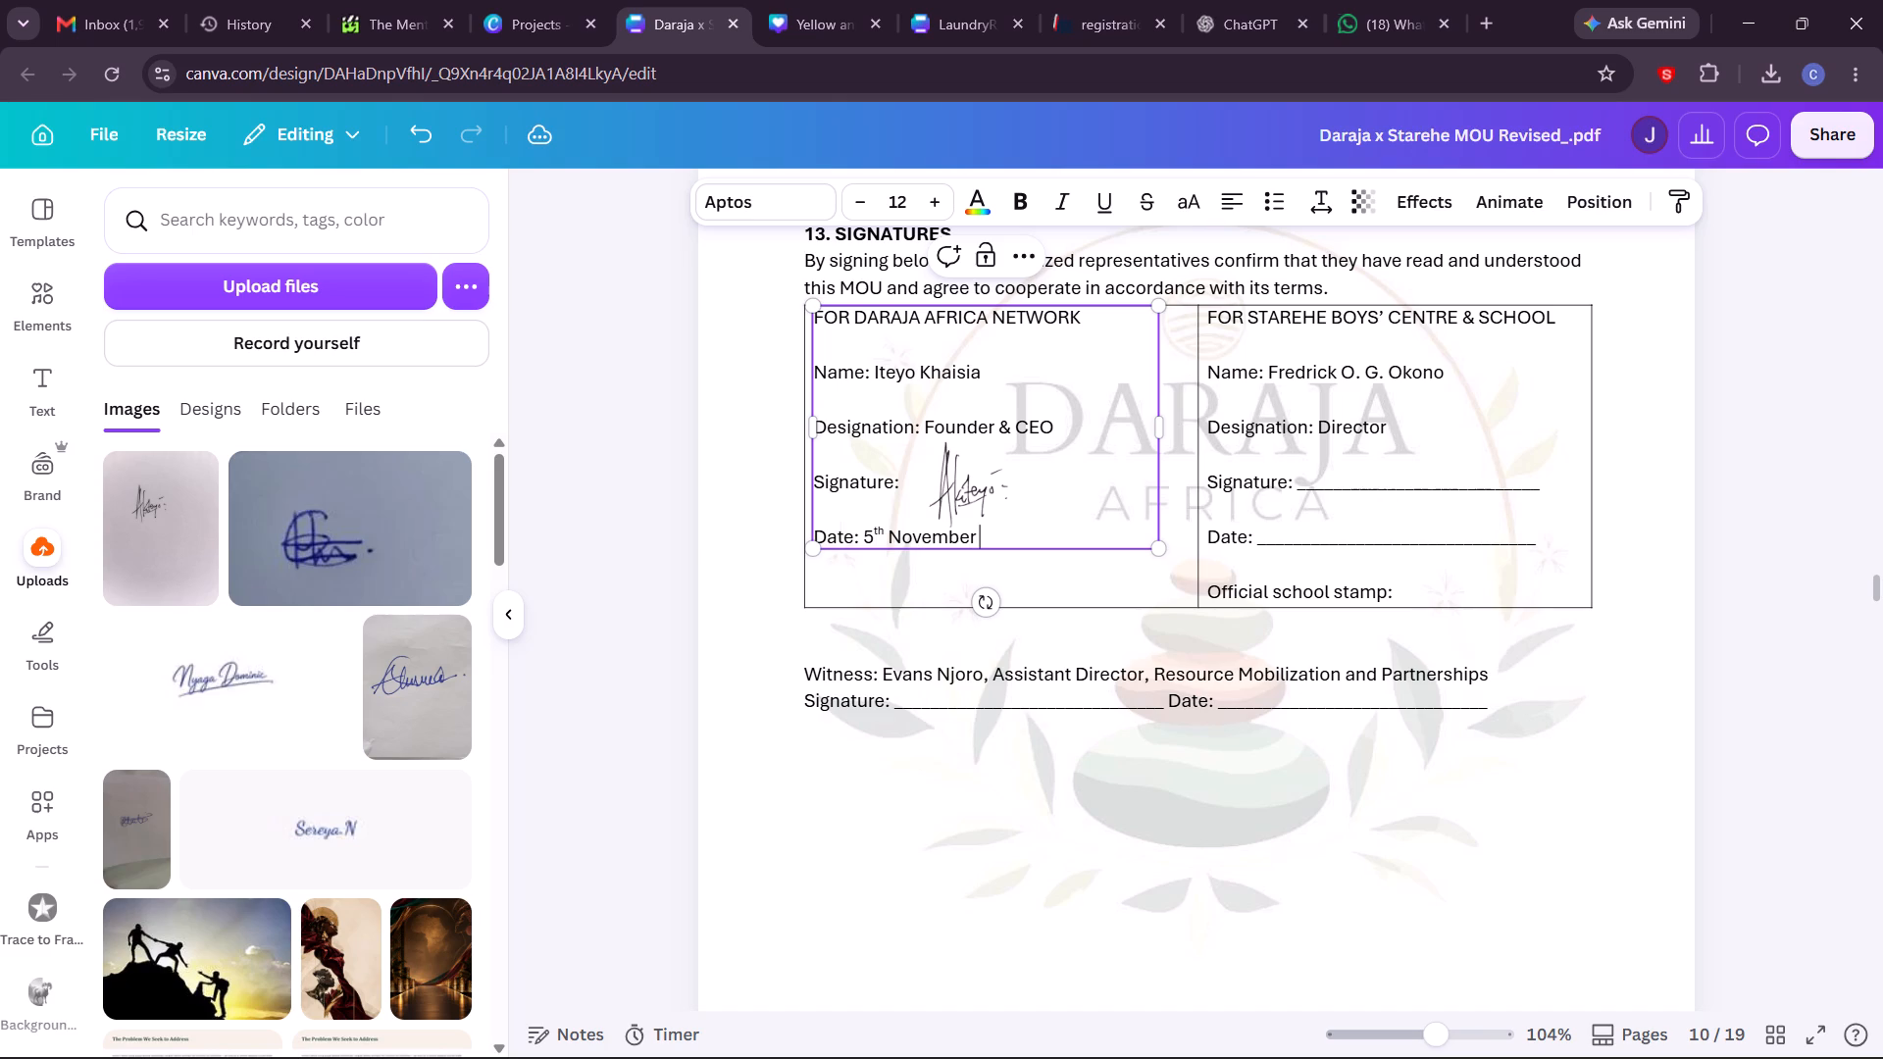
pyautogui.write('29')
pyautogui.press('BackSpace')
pyautogui.write('02')
pyautogui.press('6')
# Add an extra blank line between the "Signature:" and "Date:" lines under FOR DARAJA AFRICA NETWORK.
pyautogui.click(1061, 487)
pyautogui.press('Return')
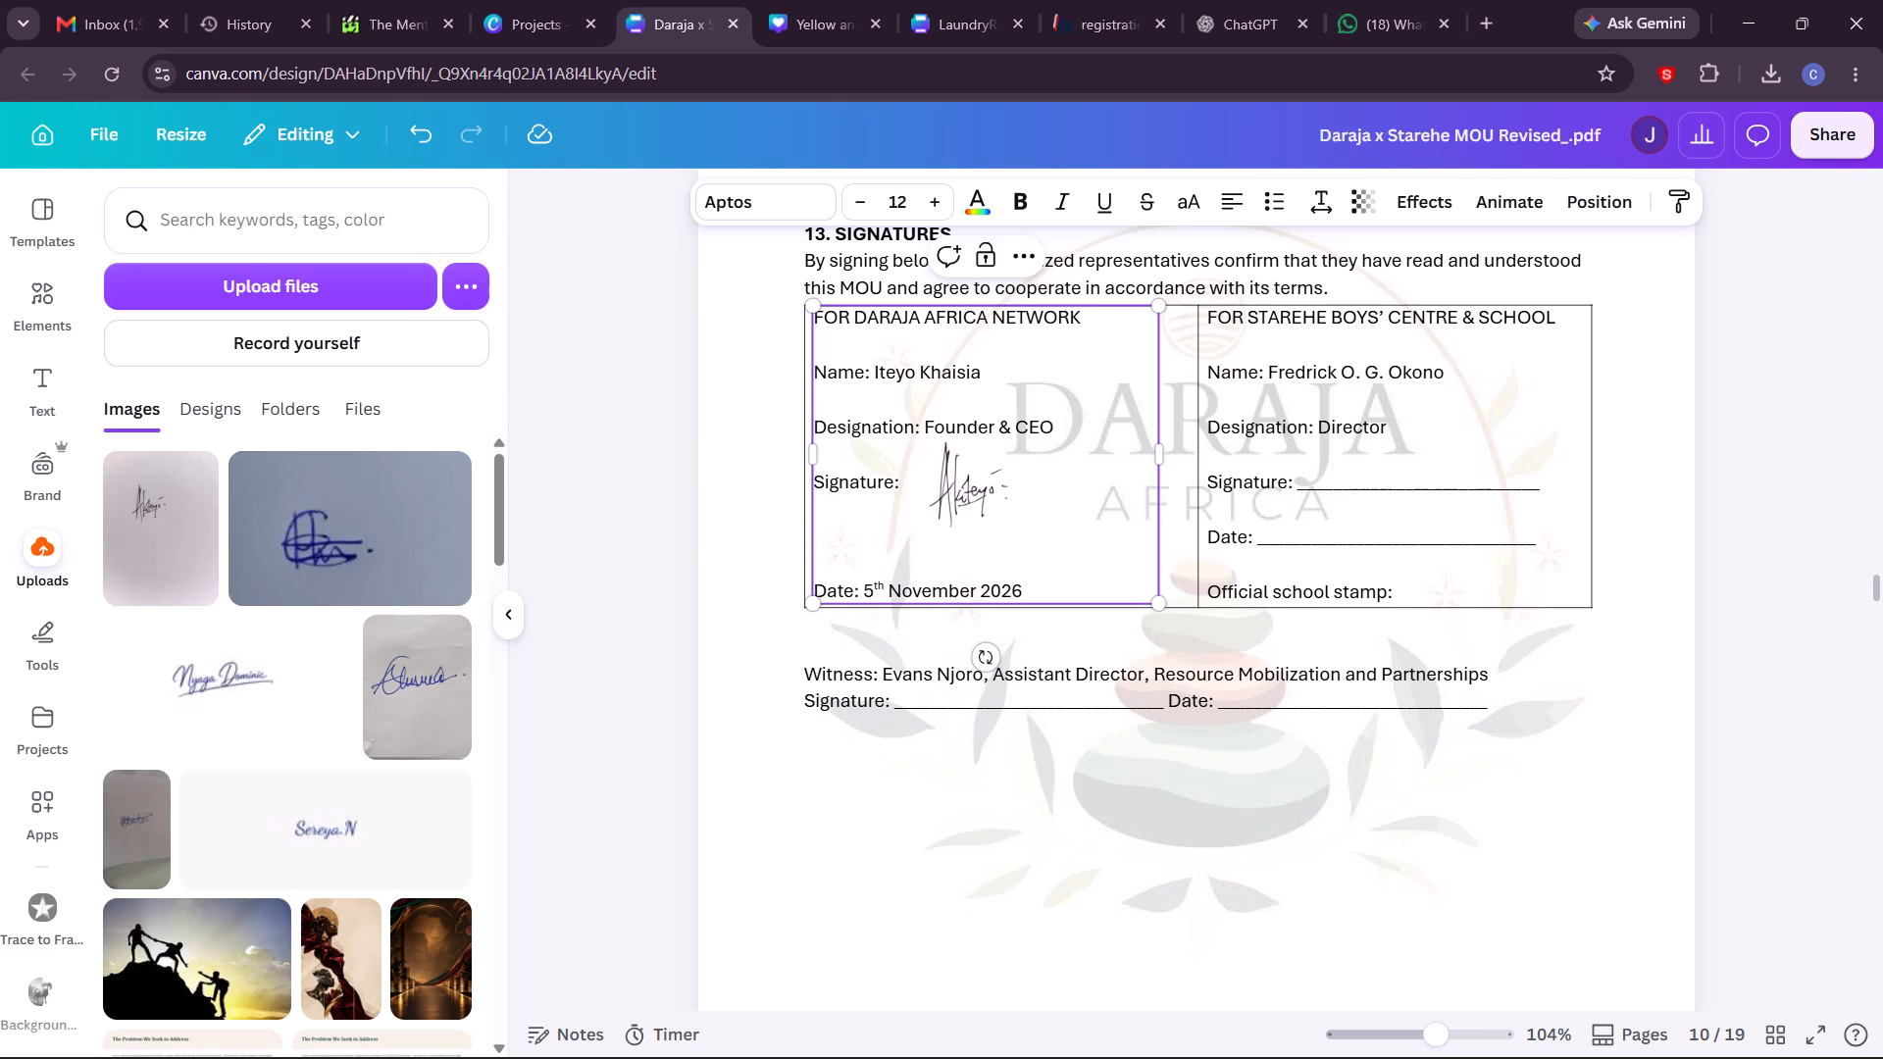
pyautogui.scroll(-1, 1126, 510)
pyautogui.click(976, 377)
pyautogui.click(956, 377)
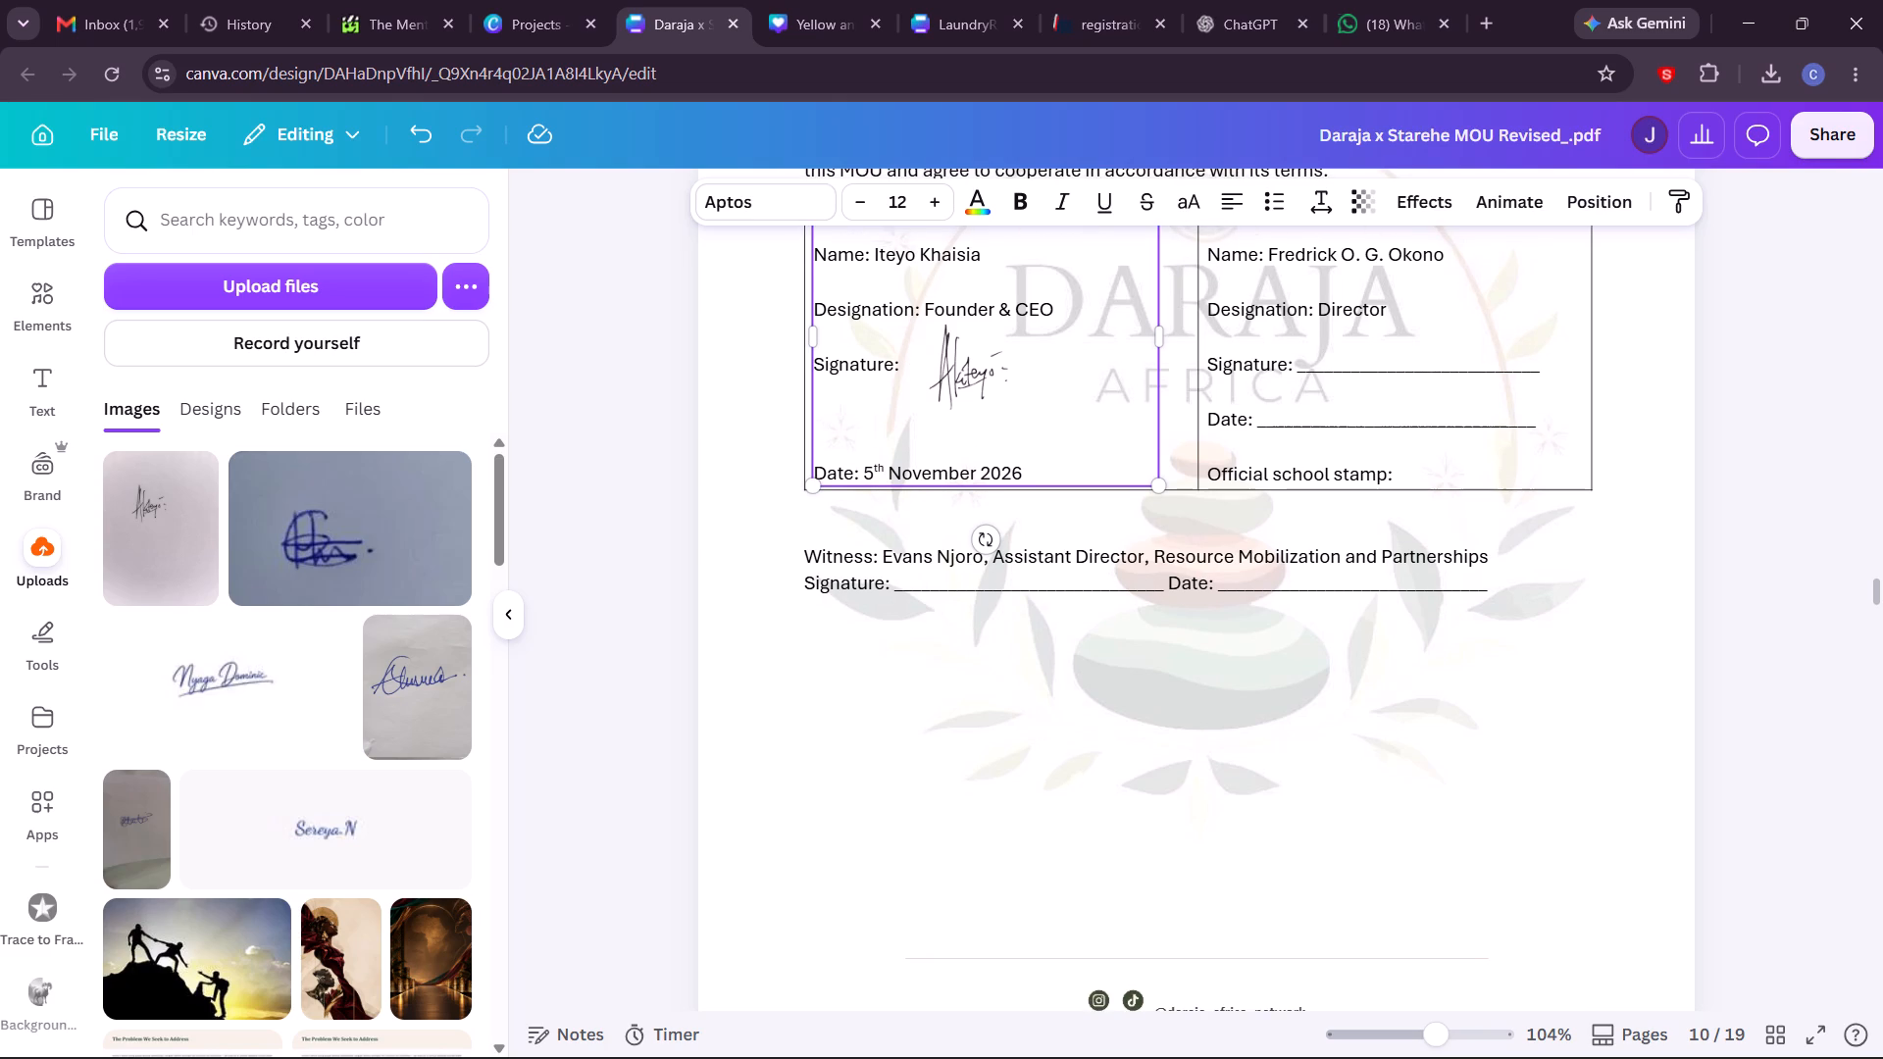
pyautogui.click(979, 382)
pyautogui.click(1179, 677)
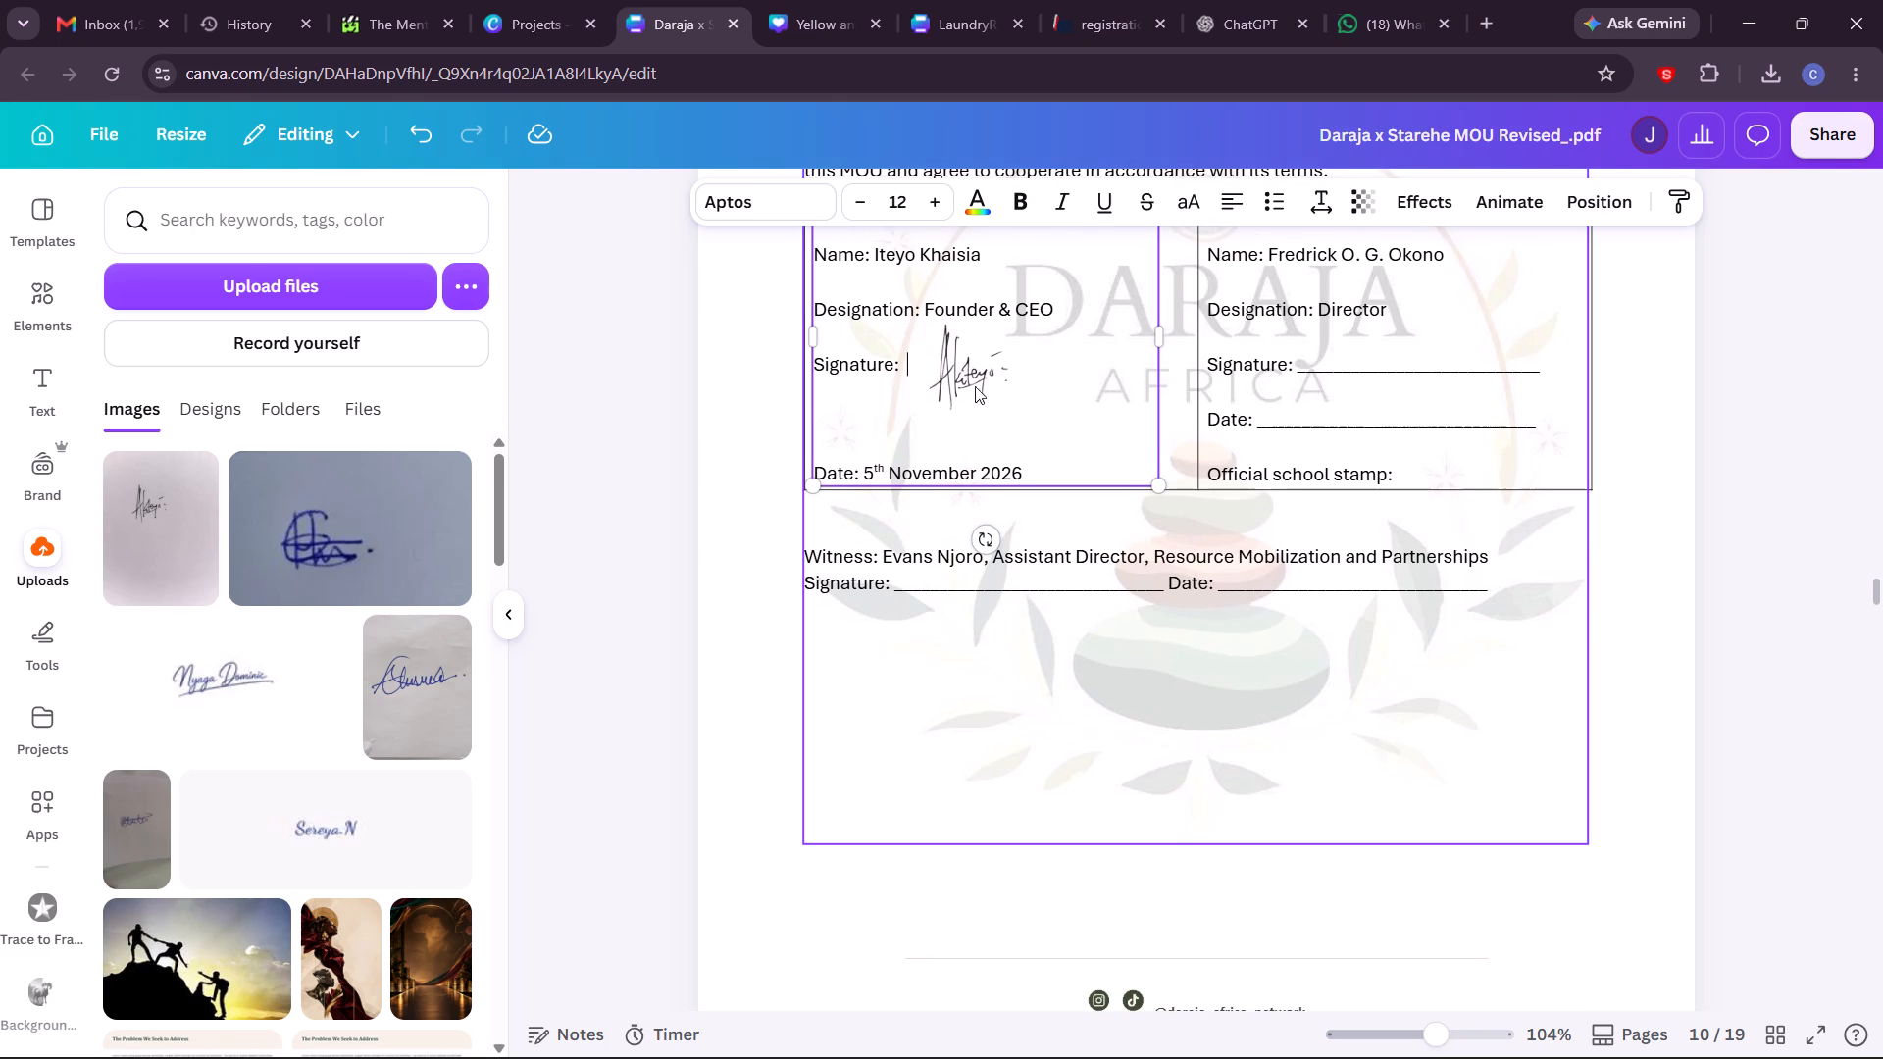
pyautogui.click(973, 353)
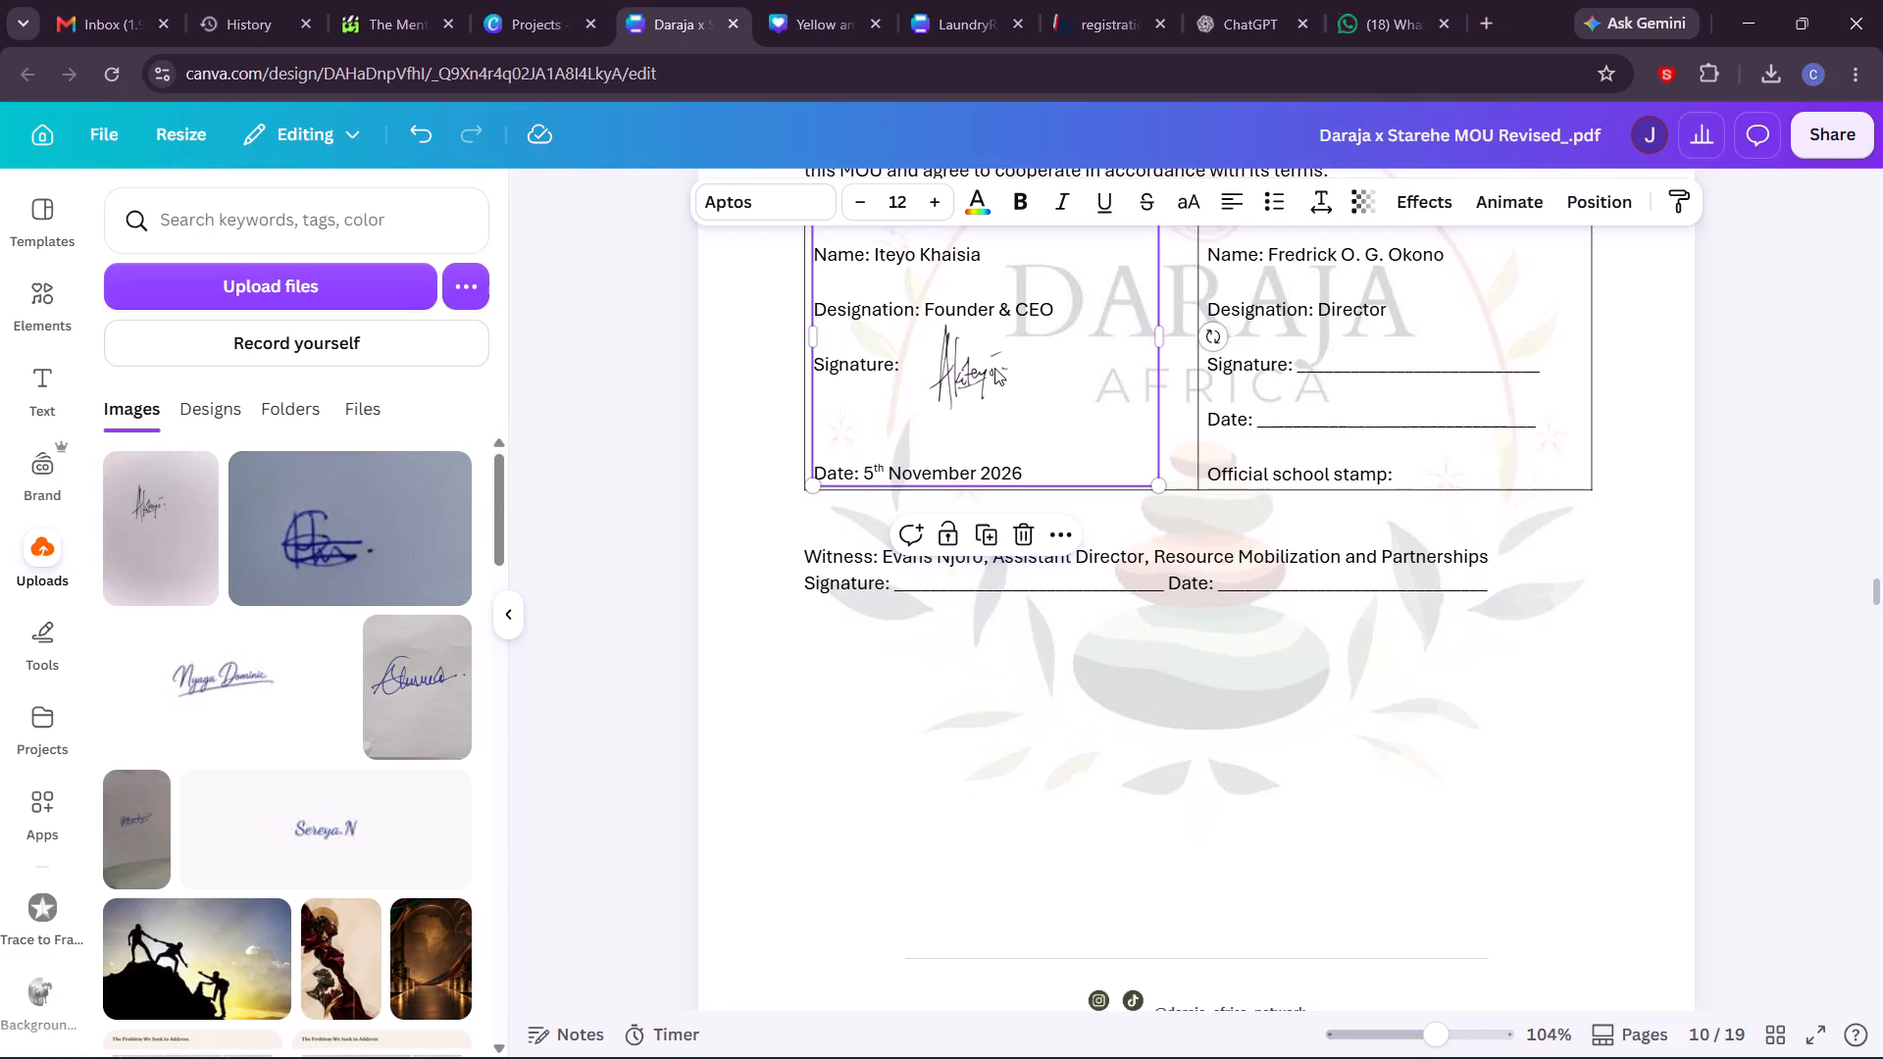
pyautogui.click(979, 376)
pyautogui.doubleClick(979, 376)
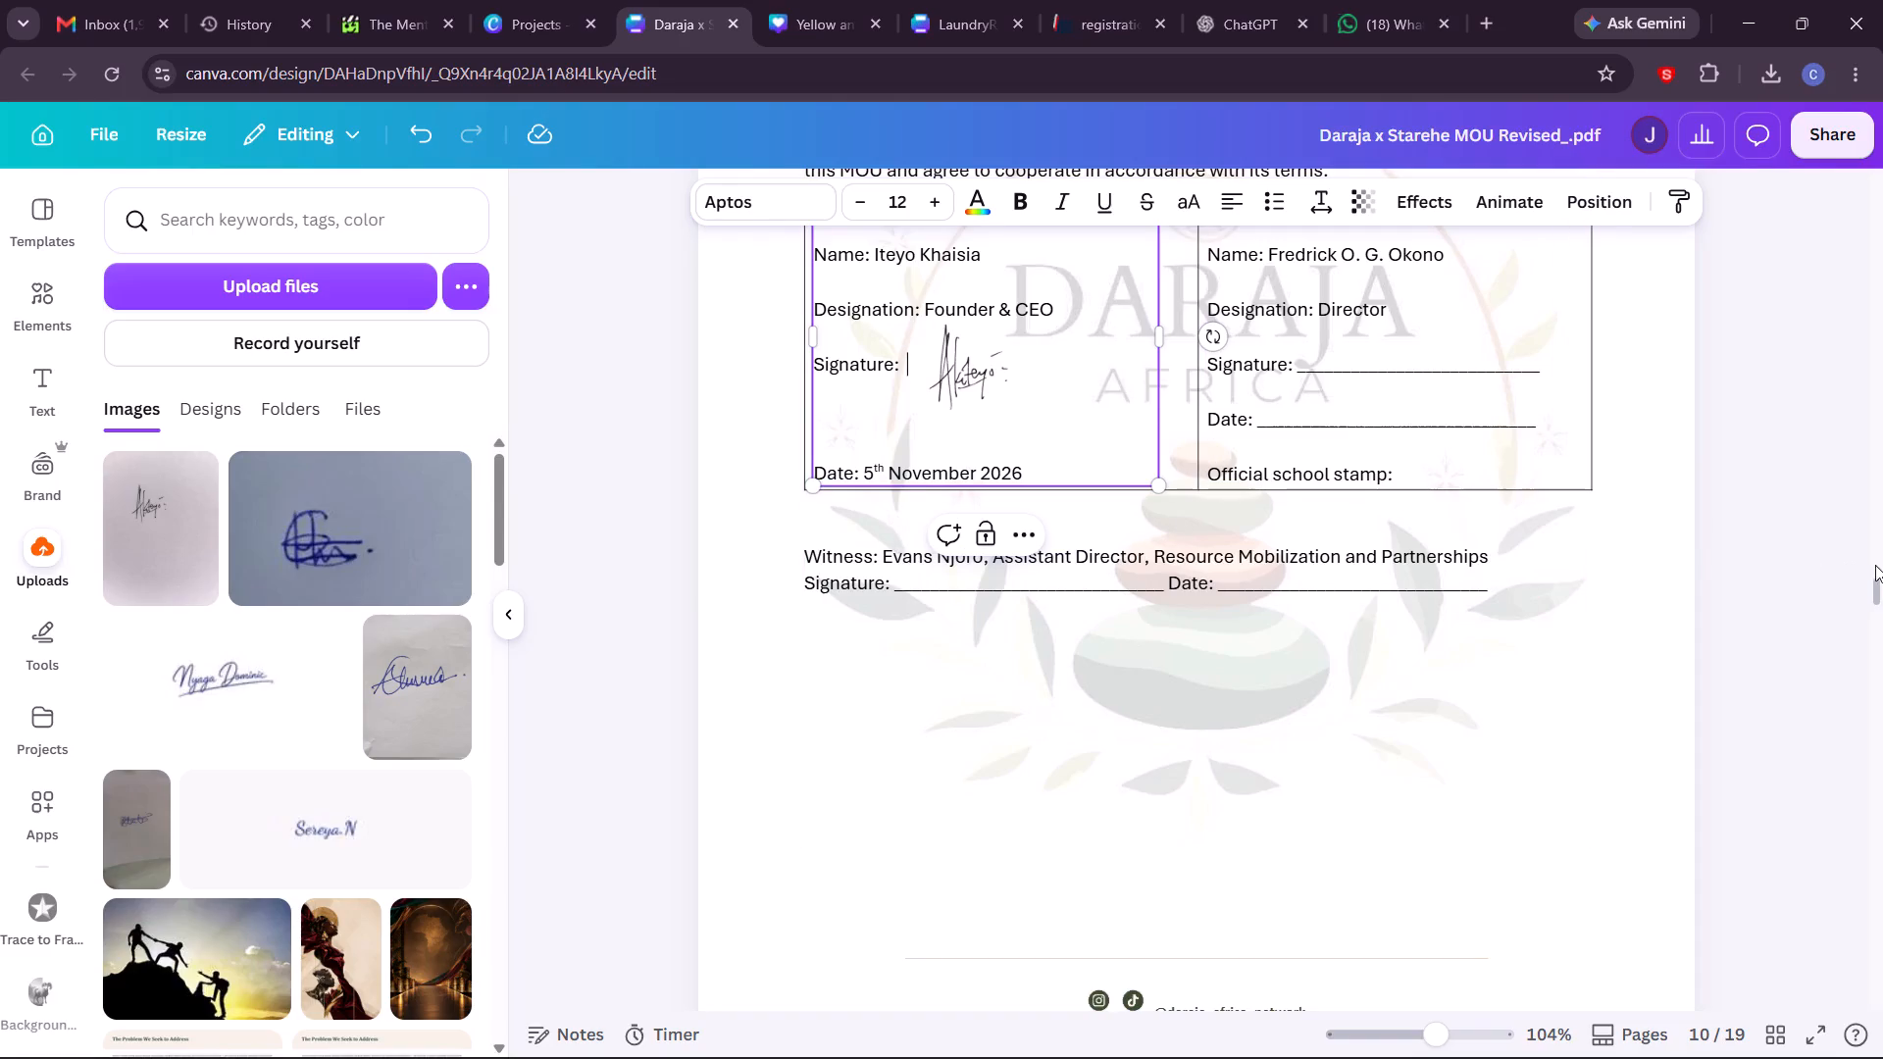
# Move the ADDENDUM A text block on page 11 up to sit just below the header line.
pyautogui.moveTo(1876, 585); pyautogui.dragTo(1875, 599)
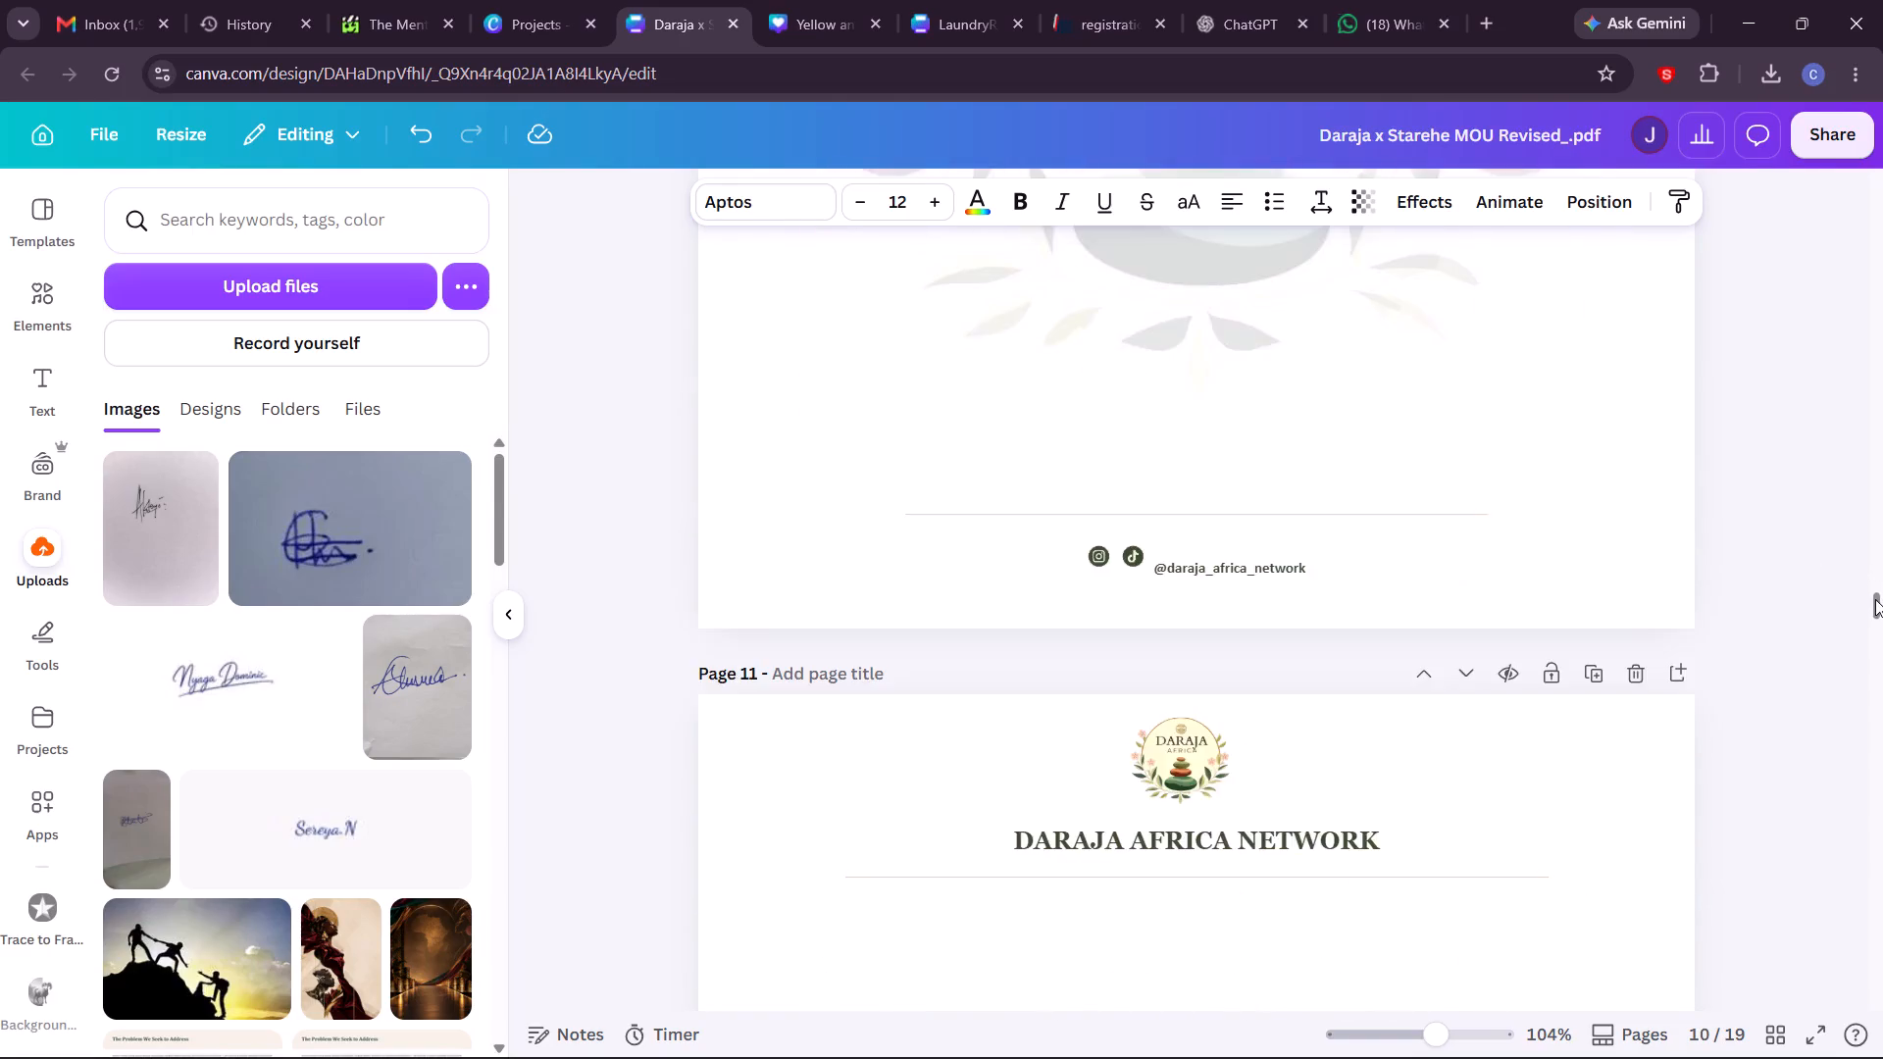
pyautogui.moveTo(1875, 599); pyautogui.dragTo(1869, 616)
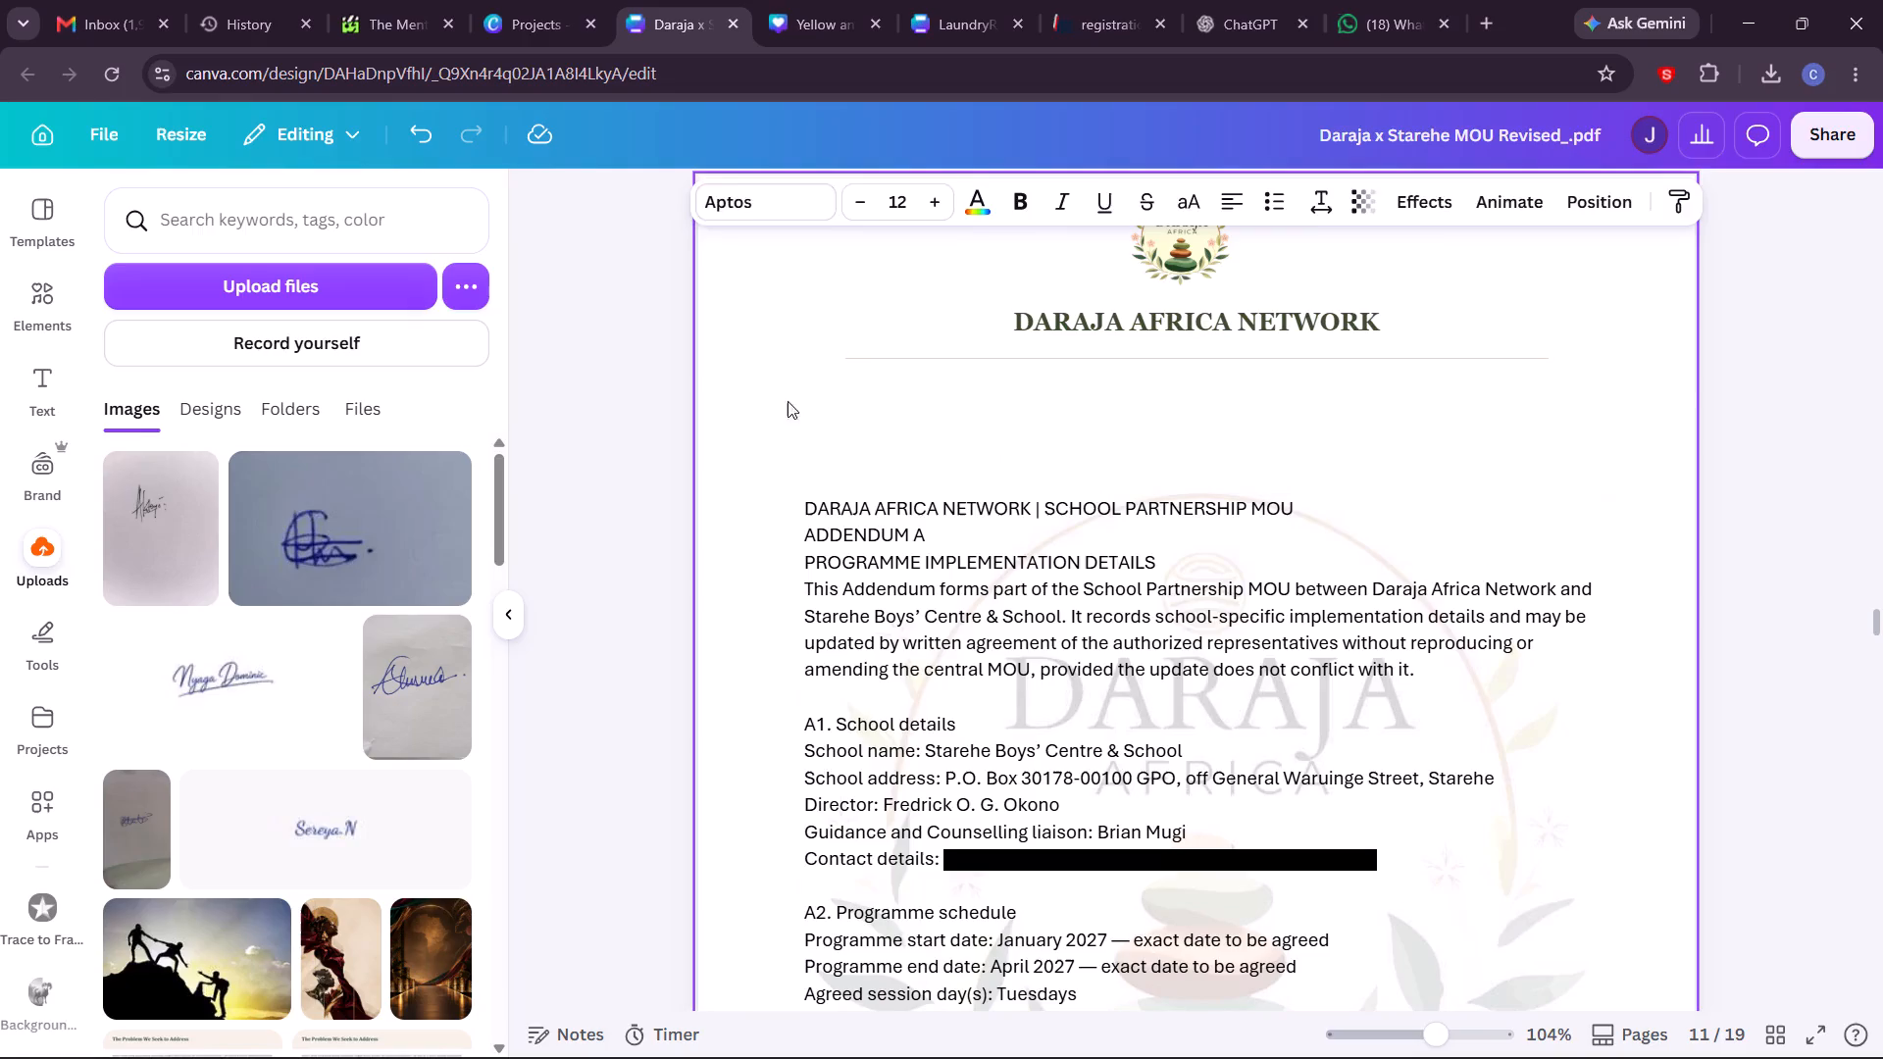
pyautogui.click(817, 432)
pyautogui.click(843, 473)
pyautogui.doubleClick(829, 453)
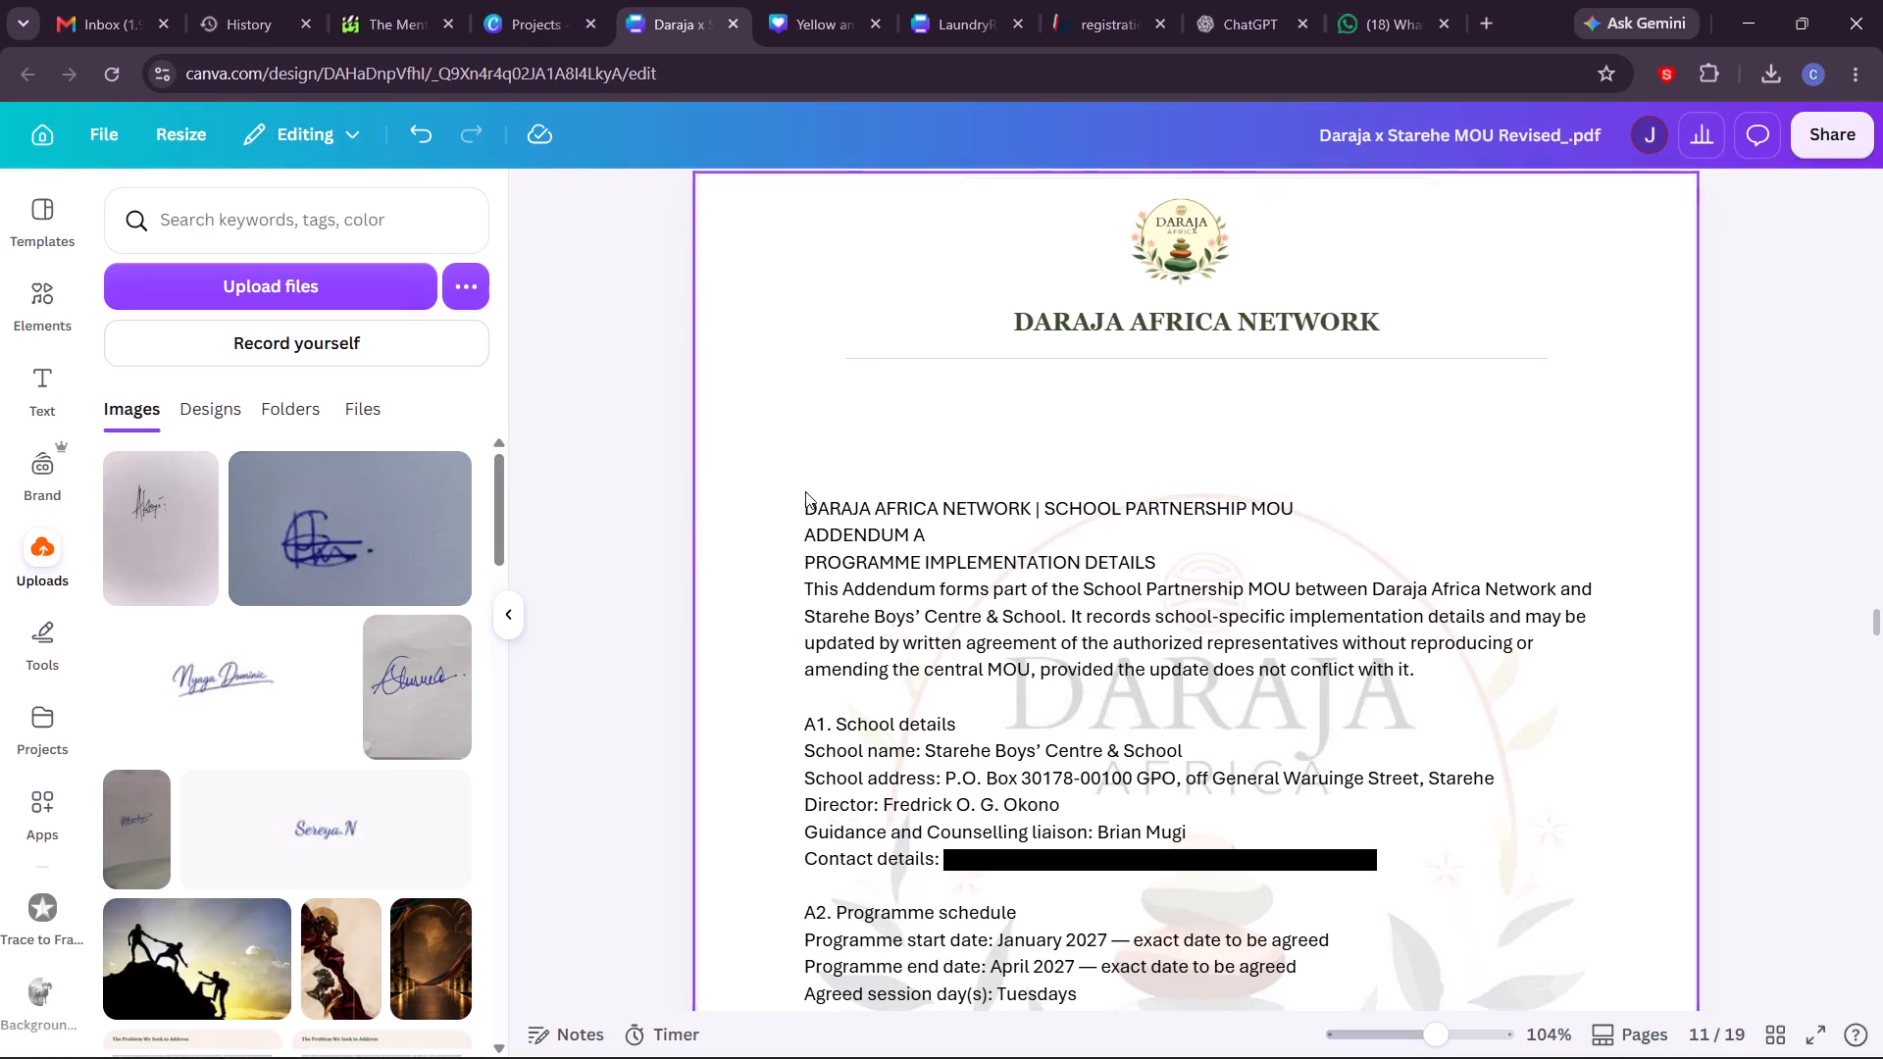
pyautogui.click(828, 523)
pyautogui.moveTo(992, 533); pyautogui.dragTo(995, 421)
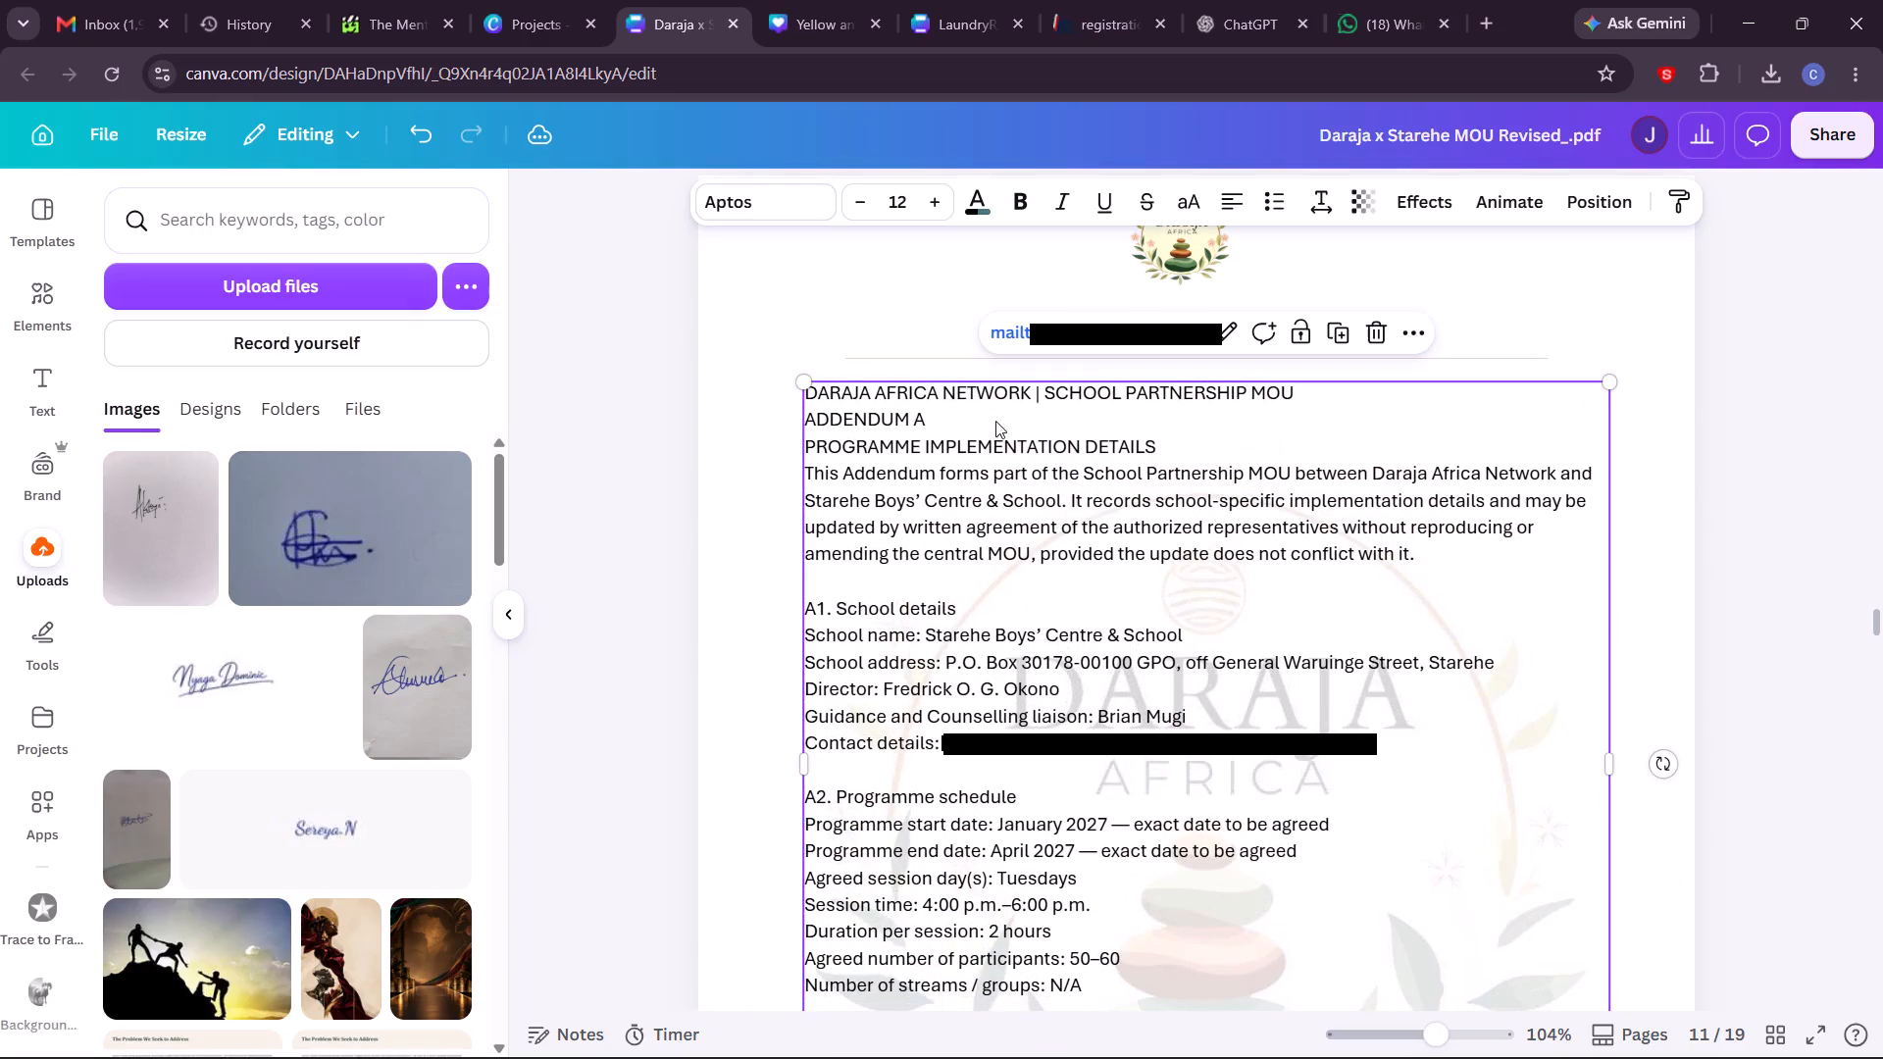
# Bold the three title lines on page 11, from "DARAJA AFRICA NETWORK | SCHOOL PARTNERSHIP MOU" through "PROGRAMME IMPLEMENTATION DETAILS".
pyautogui.click(1297, 401)
pyautogui.click(1206, 434)
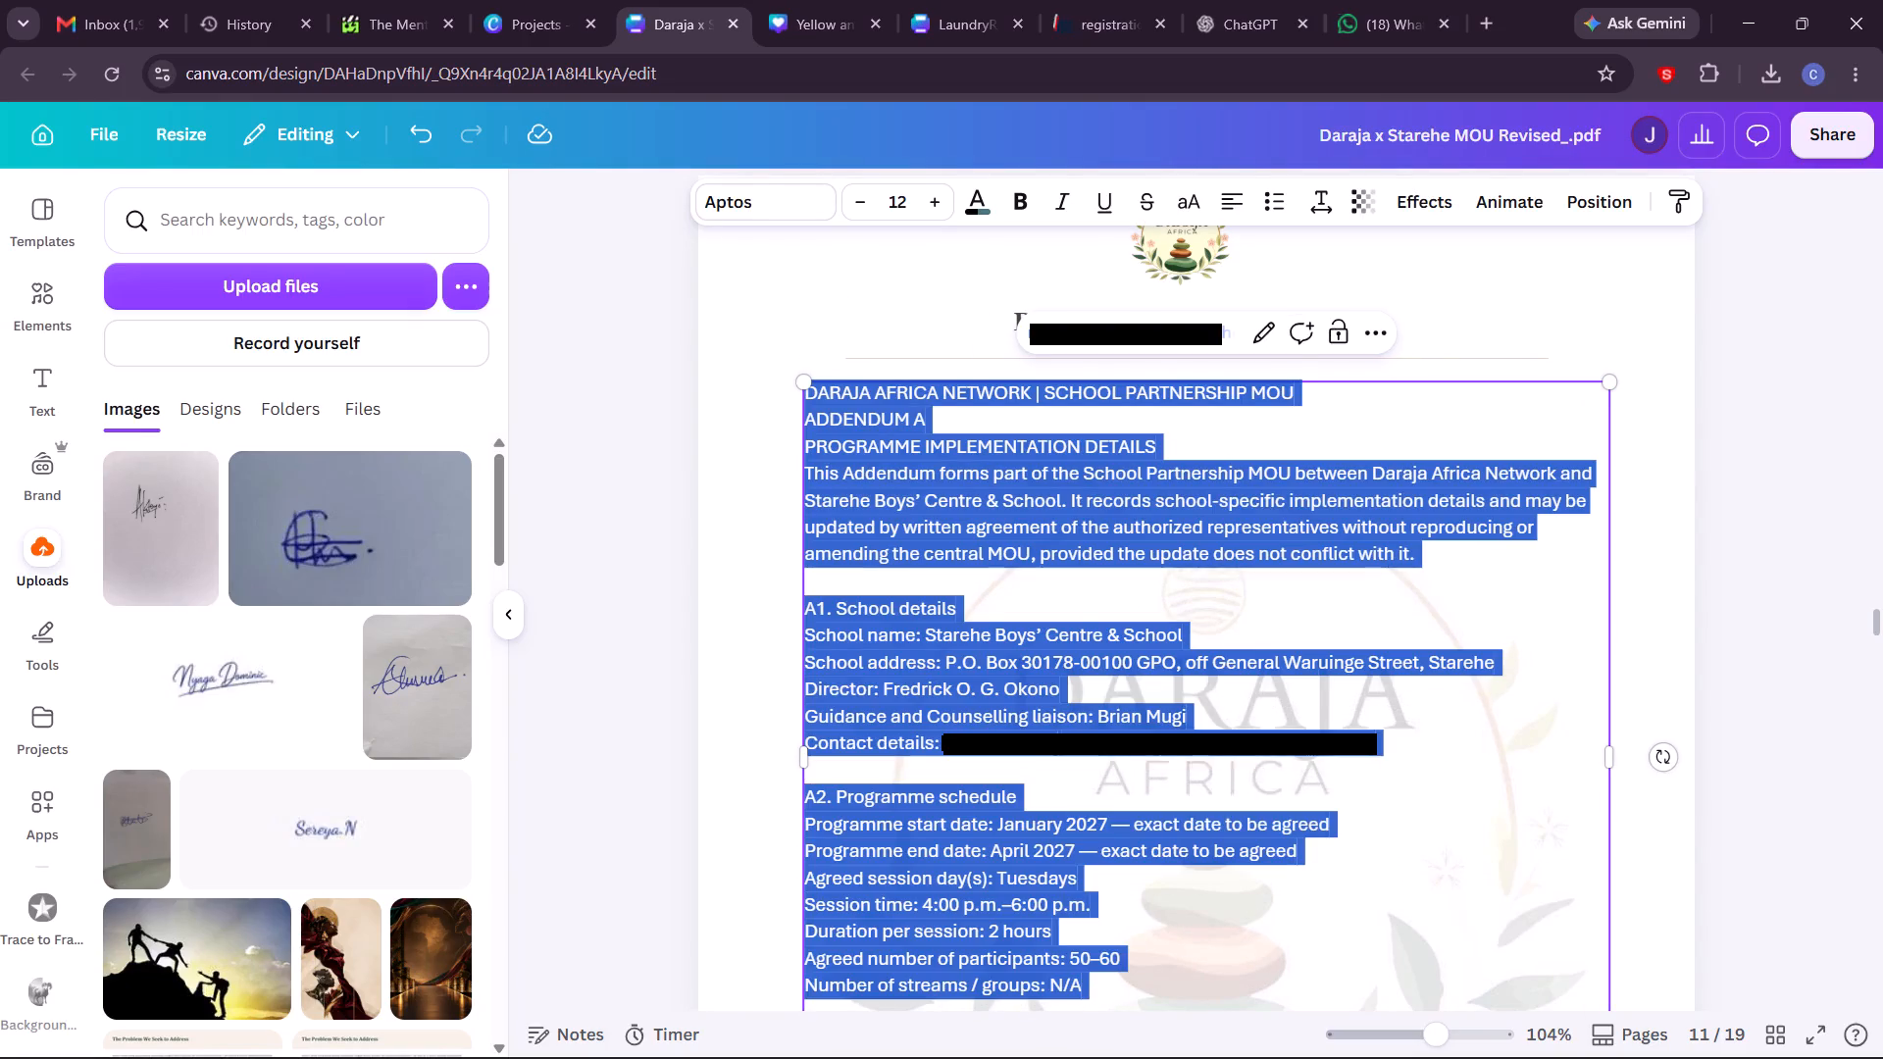
pyautogui.moveTo(1173, 448); pyautogui.dragTo(811, 390)
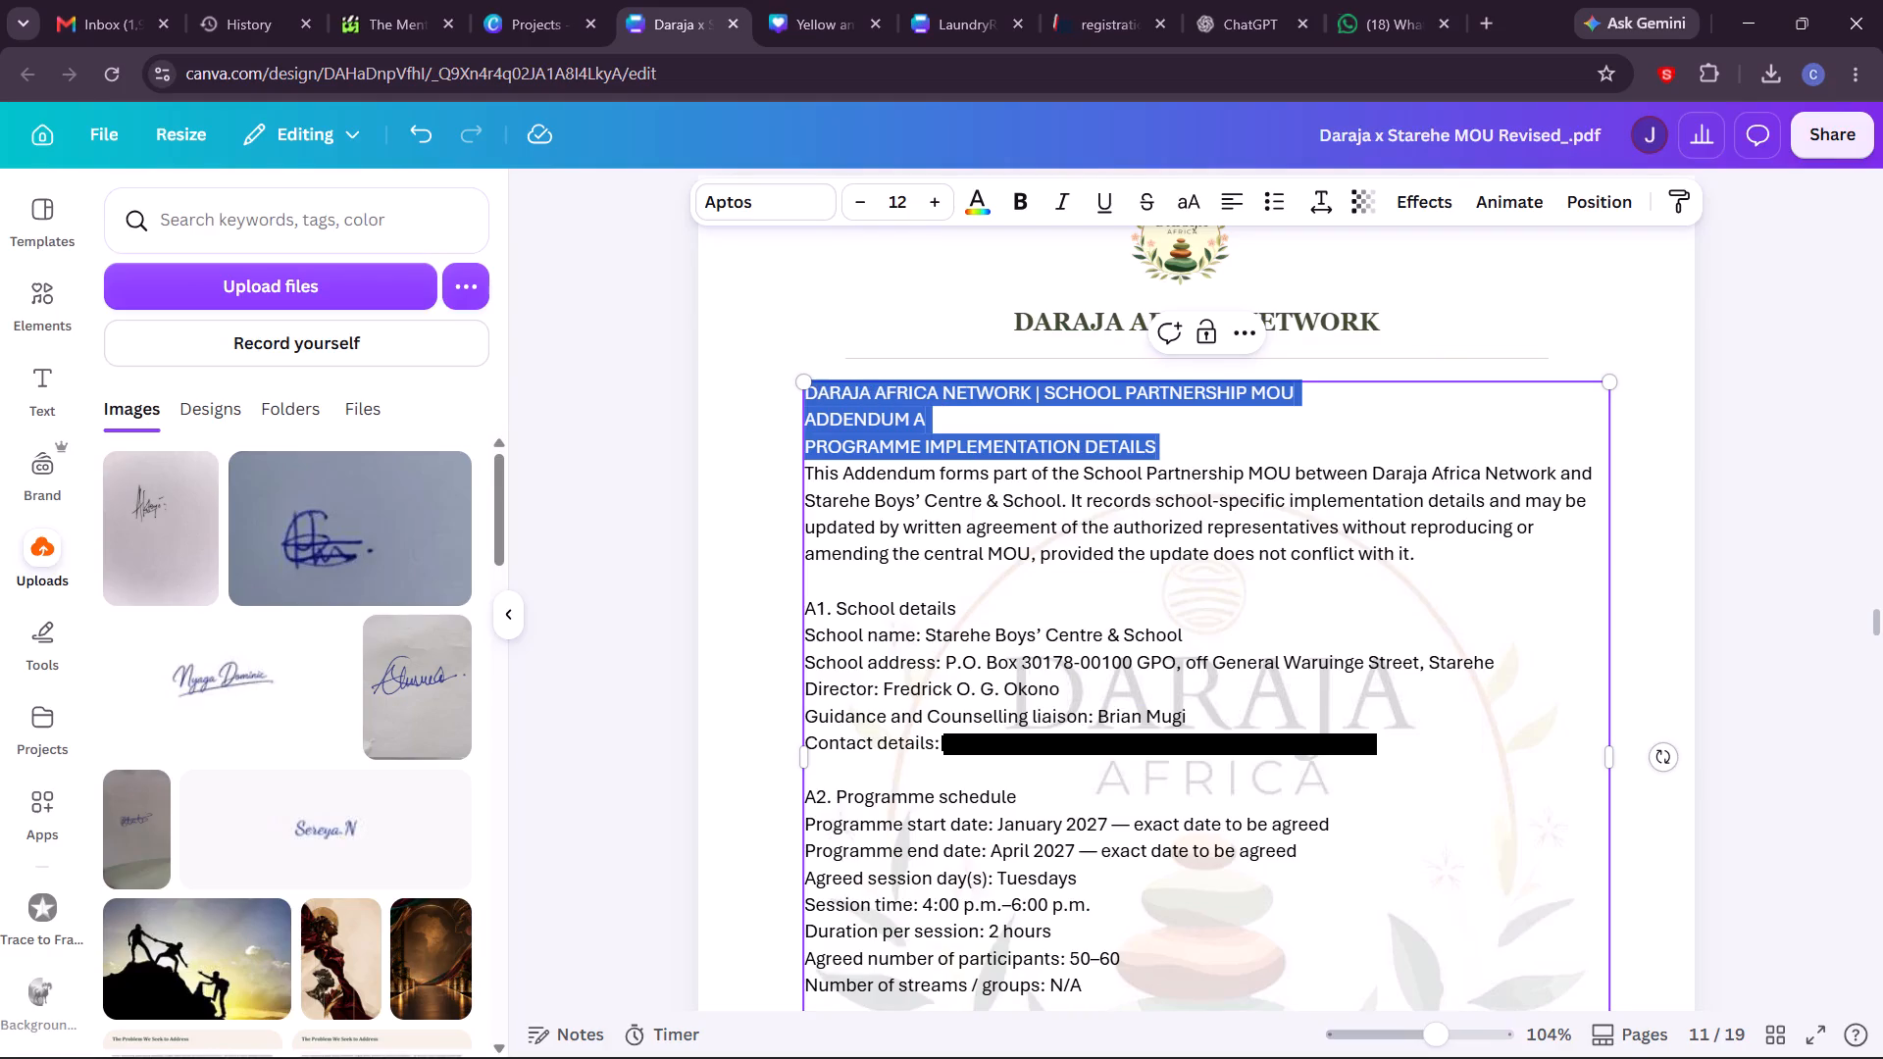
pyautogui.moveTo(811, 390); pyautogui.dragTo(810, 390)
pyautogui.click(1019, 210)
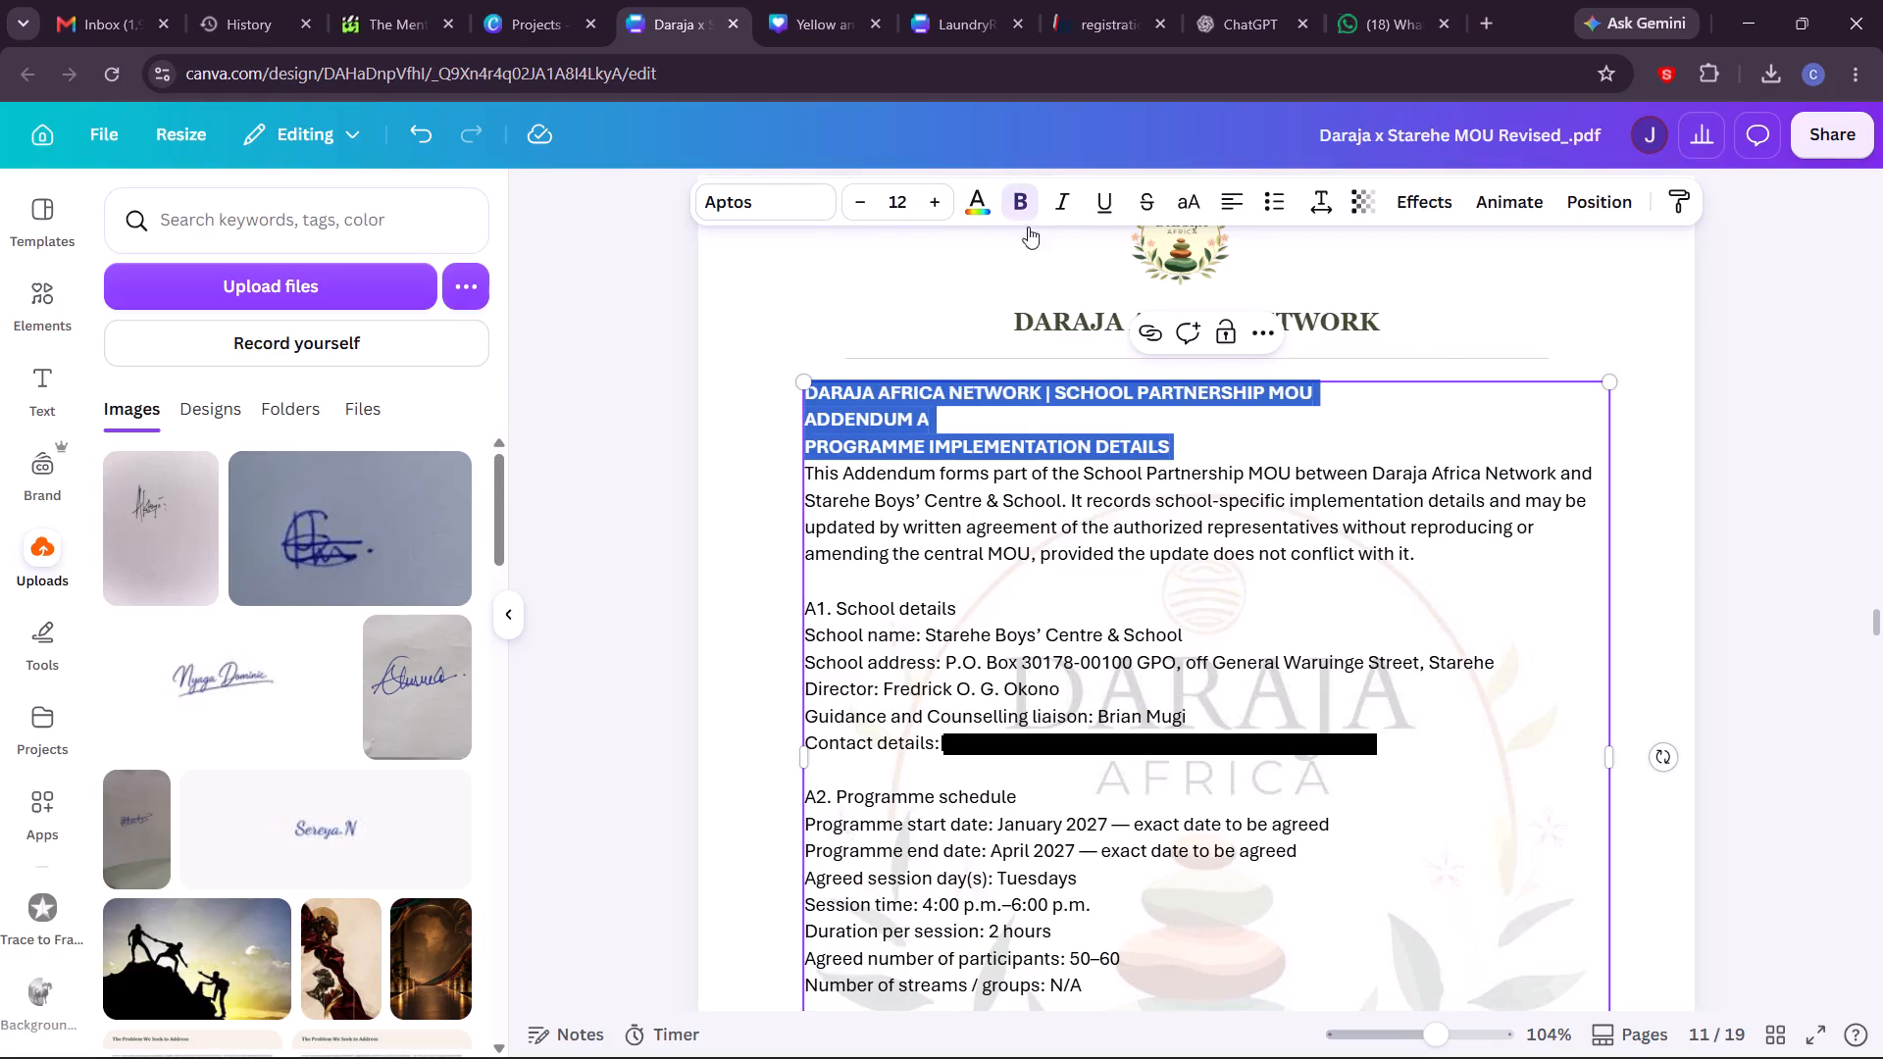
# Bold the page 11 section headings "A1. School details", "A2. Programme schedule" and "A3. Student participation".
pyautogui.click(991, 599)
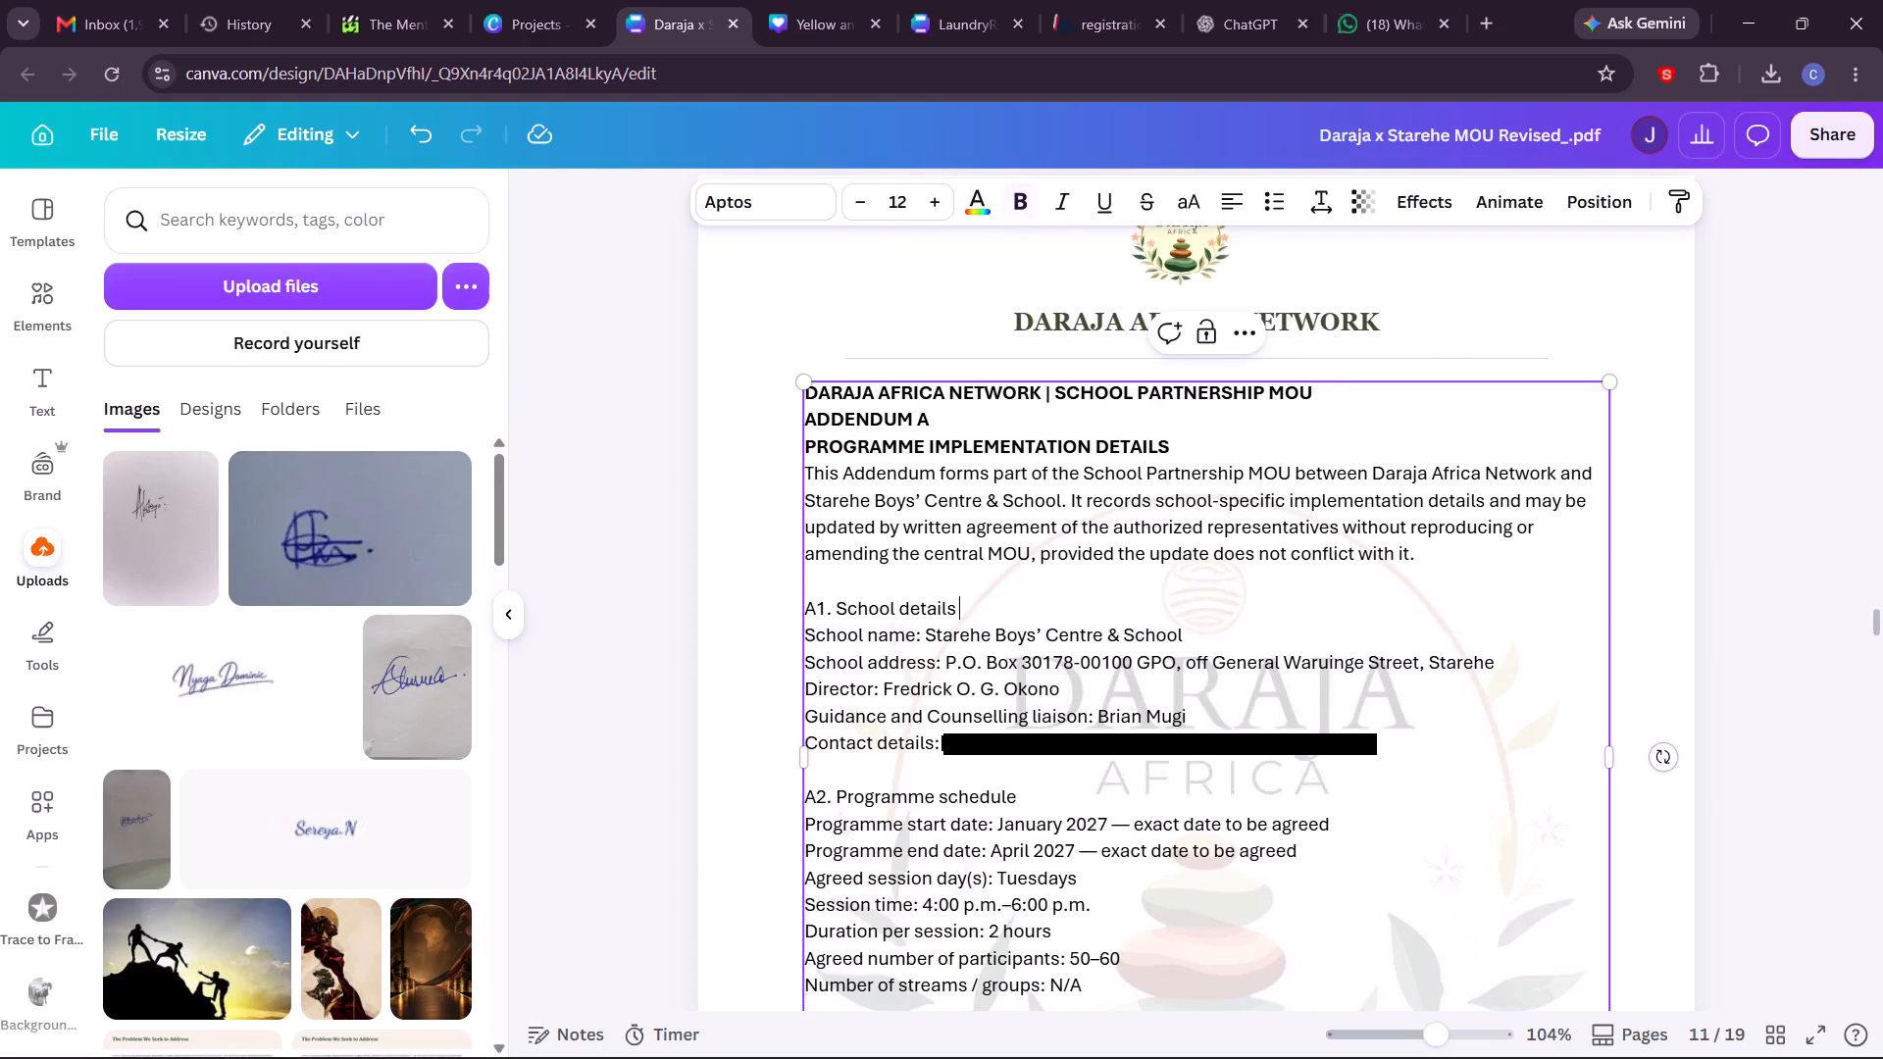
pyautogui.moveTo(963, 610); pyautogui.dragTo(801, 612)
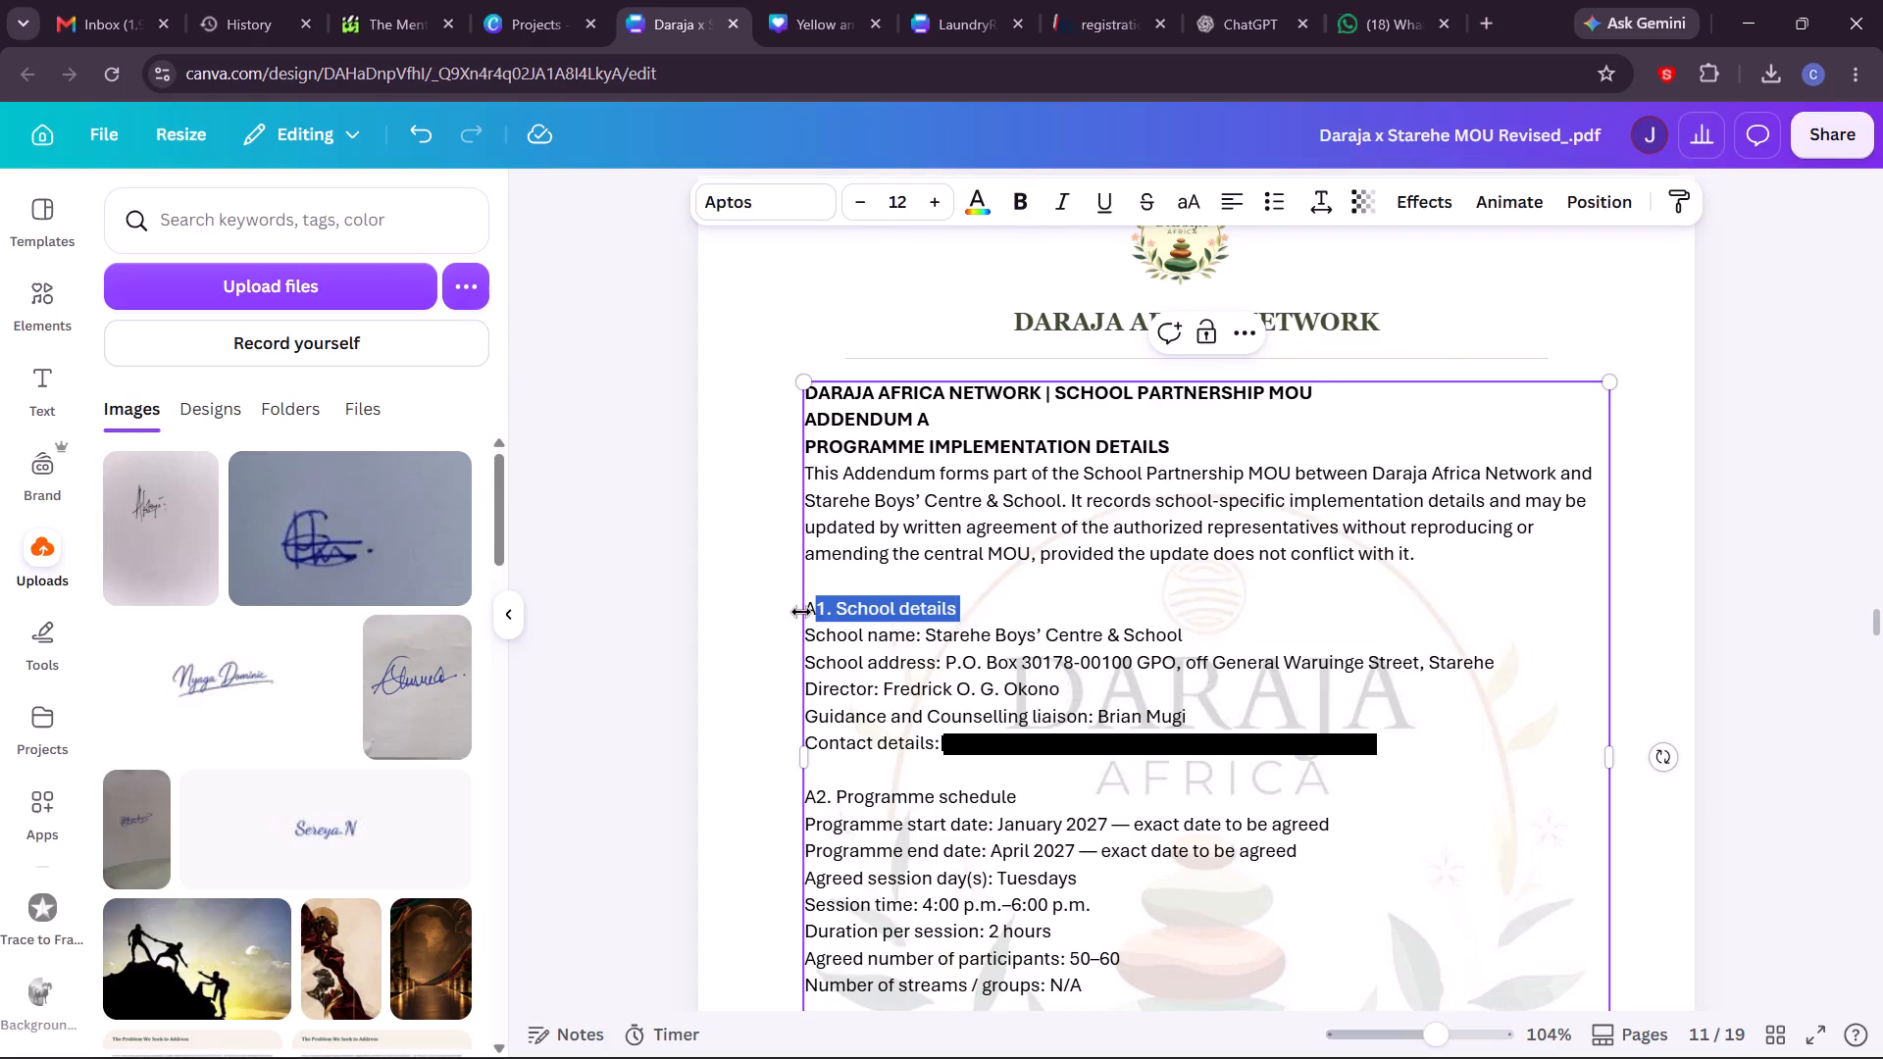
pyautogui.moveTo(801, 612); pyautogui.dragTo(795, 606)
pyautogui.click(1020, 202)
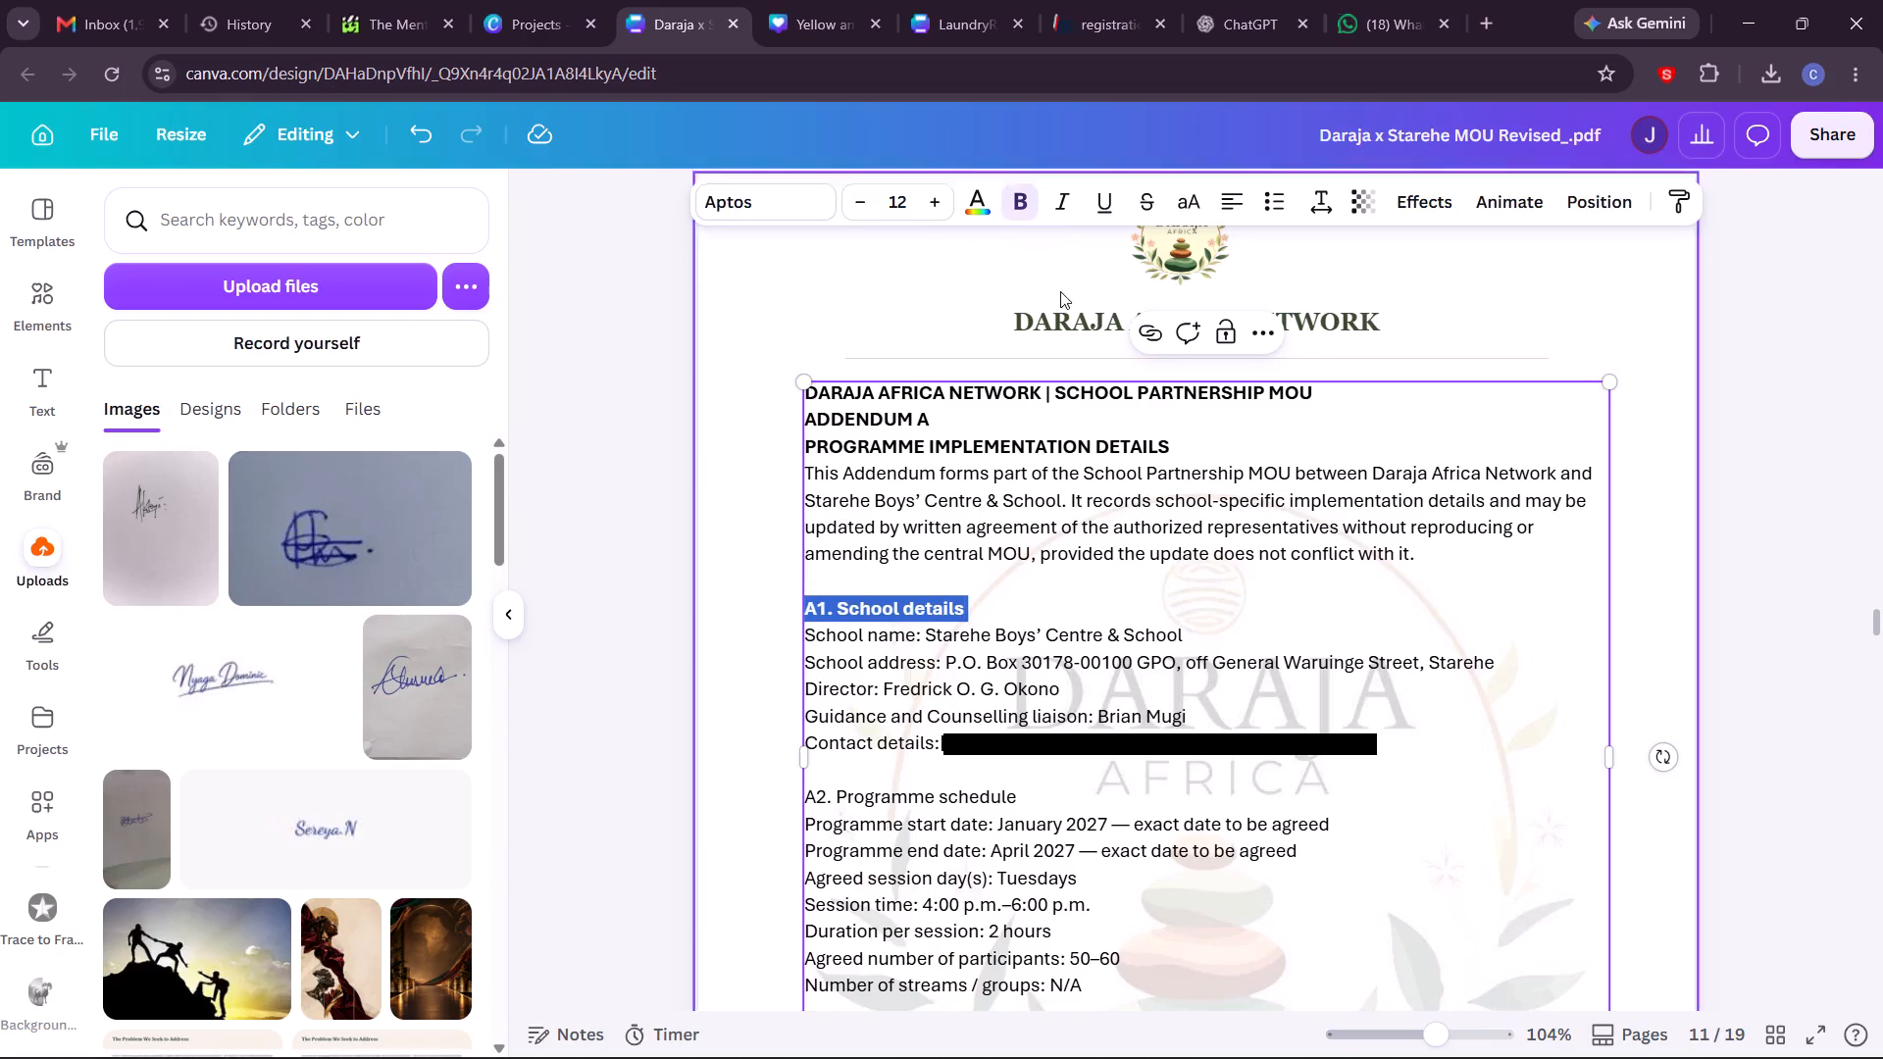
pyautogui.moveTo(1879, 611); pyautogui.dragTo(1879, 625)
pyautogui.moveTo(1022, 391); pyautogui.dragTo(852, 394)
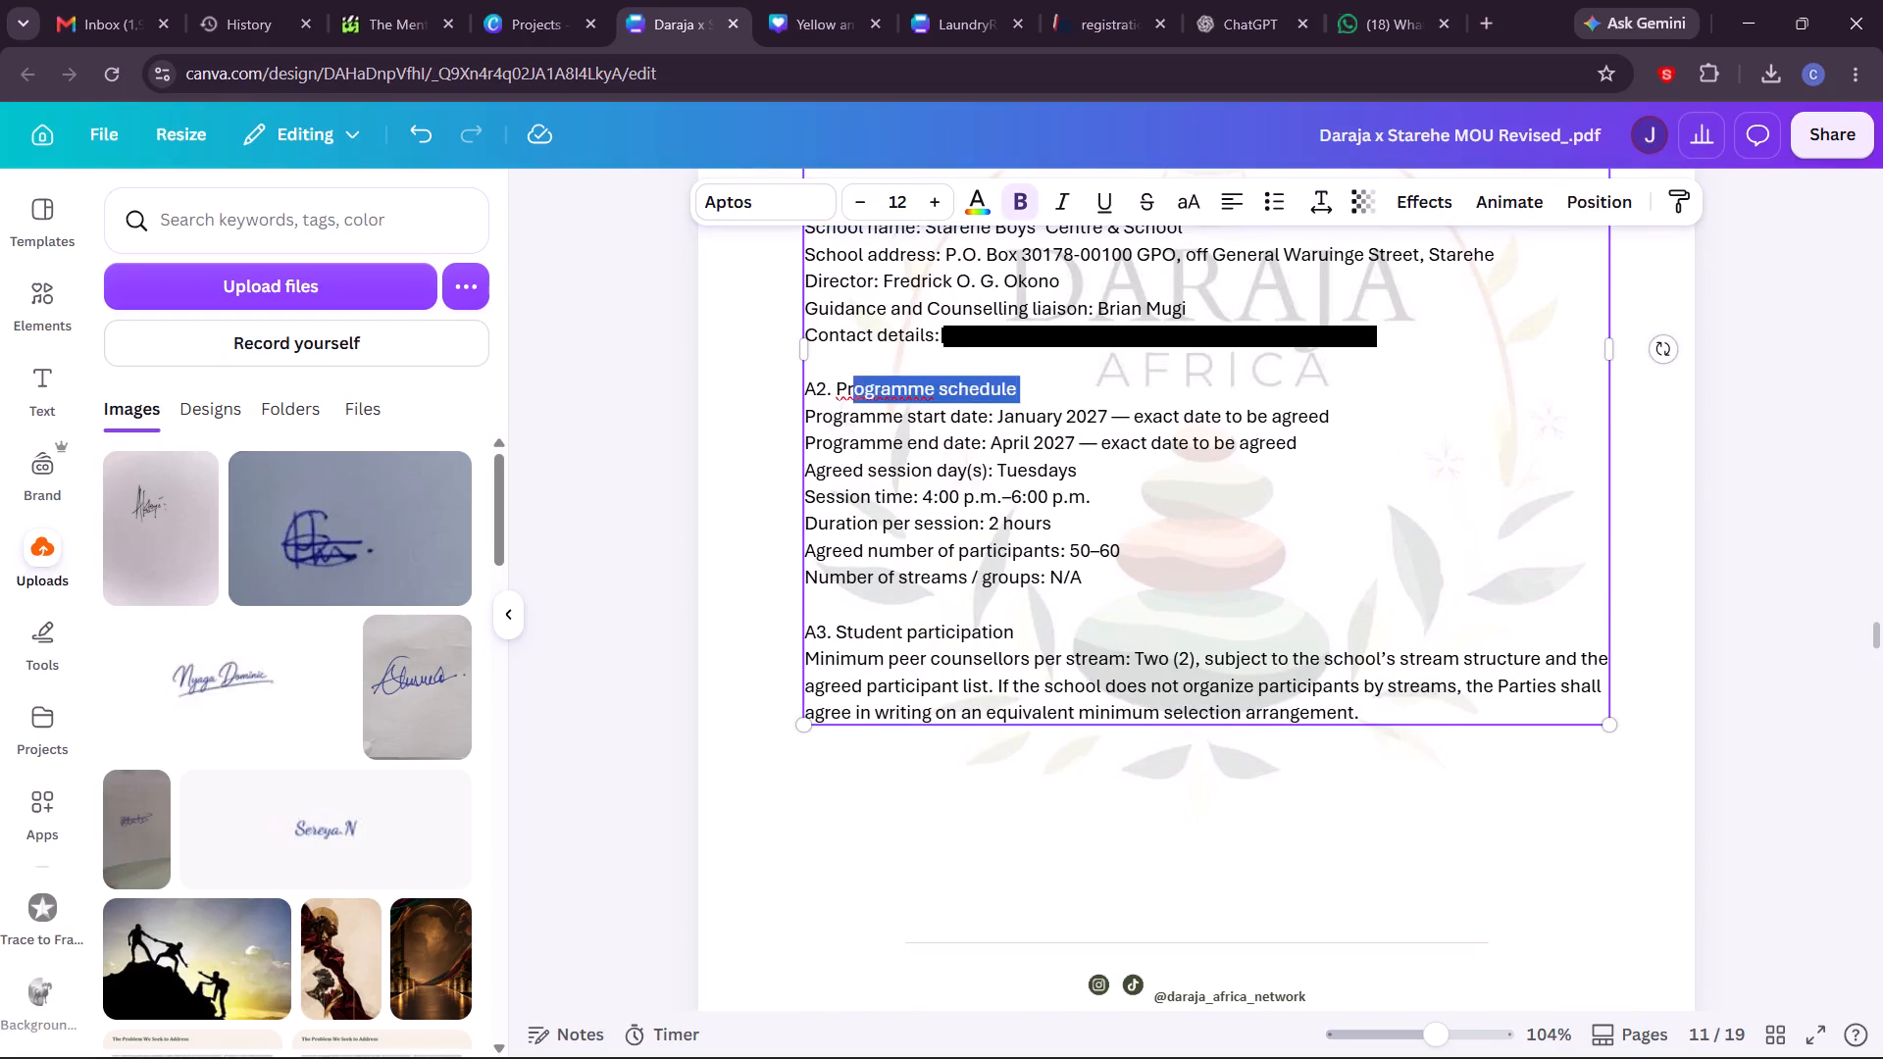
pyautogui.moveTo(852, 394); pyautogui.dragTo(808, 388)
pyautogui.click(1026, 200)
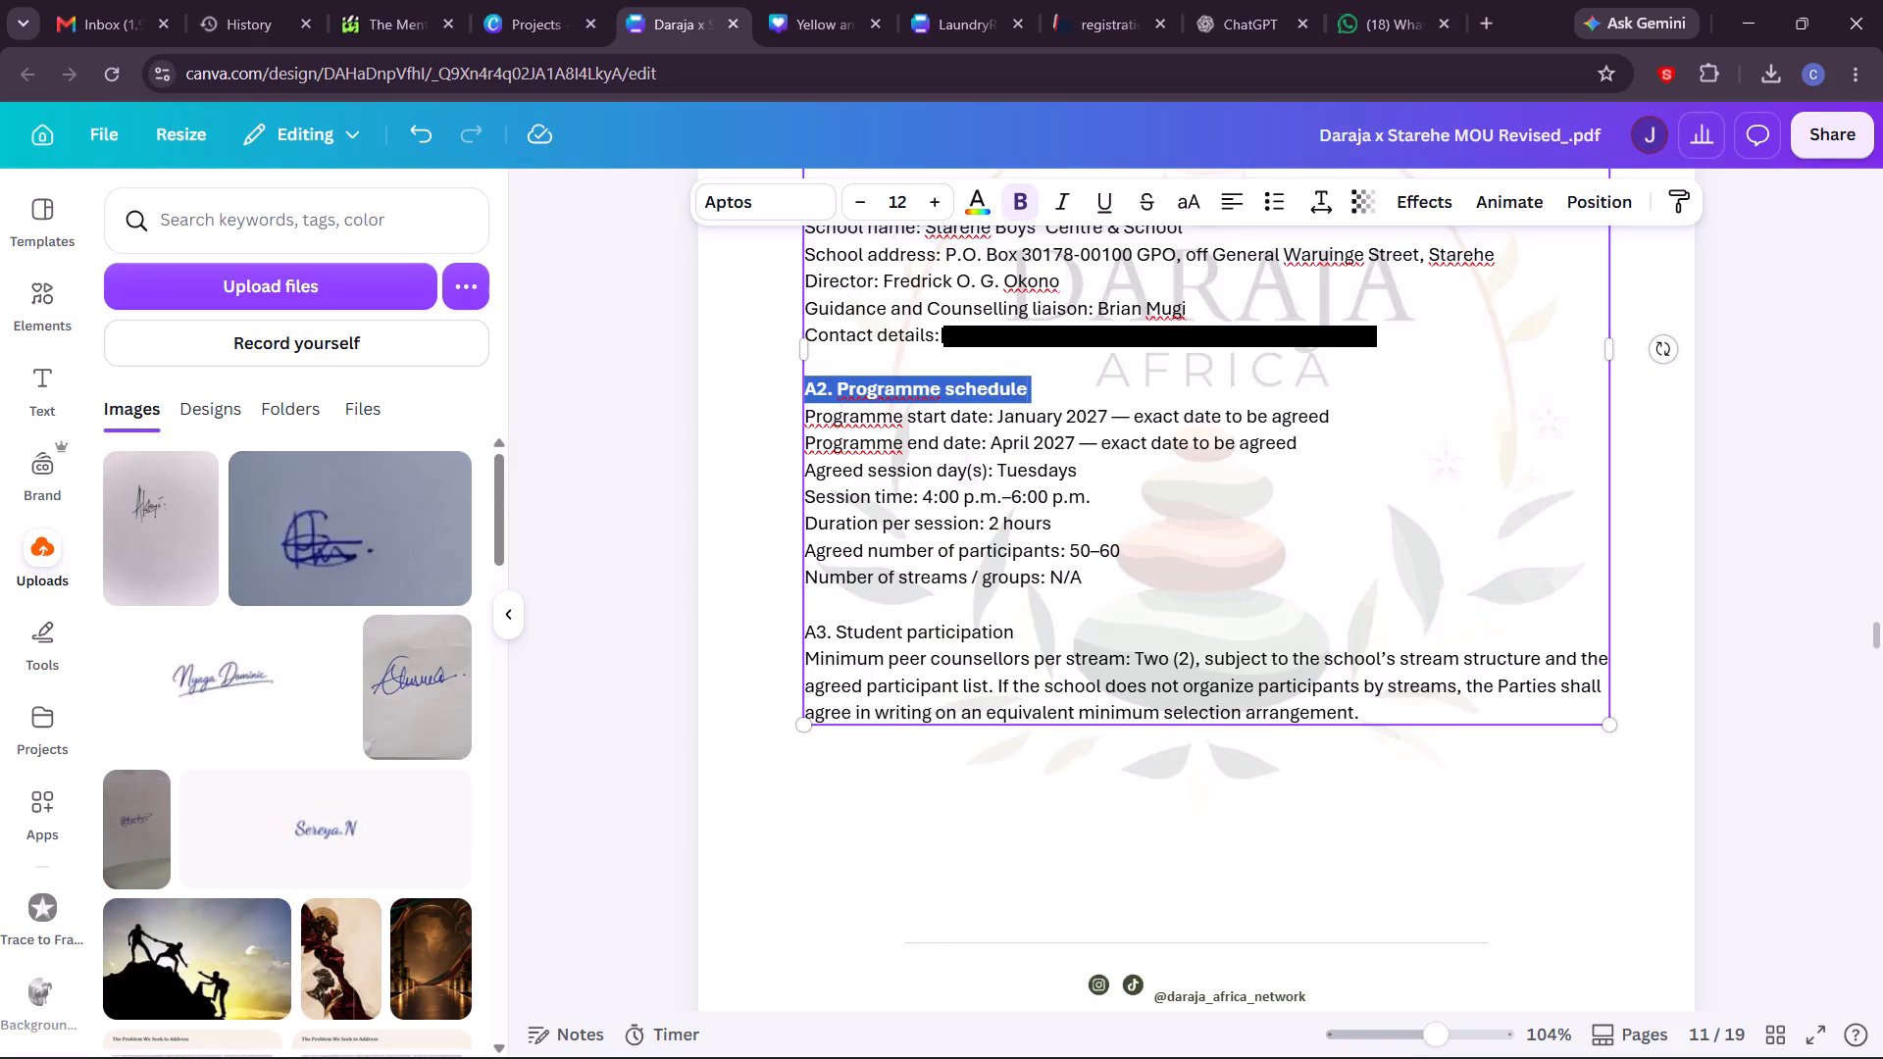
pyautogui.moveTo(1028, 630); pyautogui.dragTo(803, 630)
pyautogui.click(803, 630)
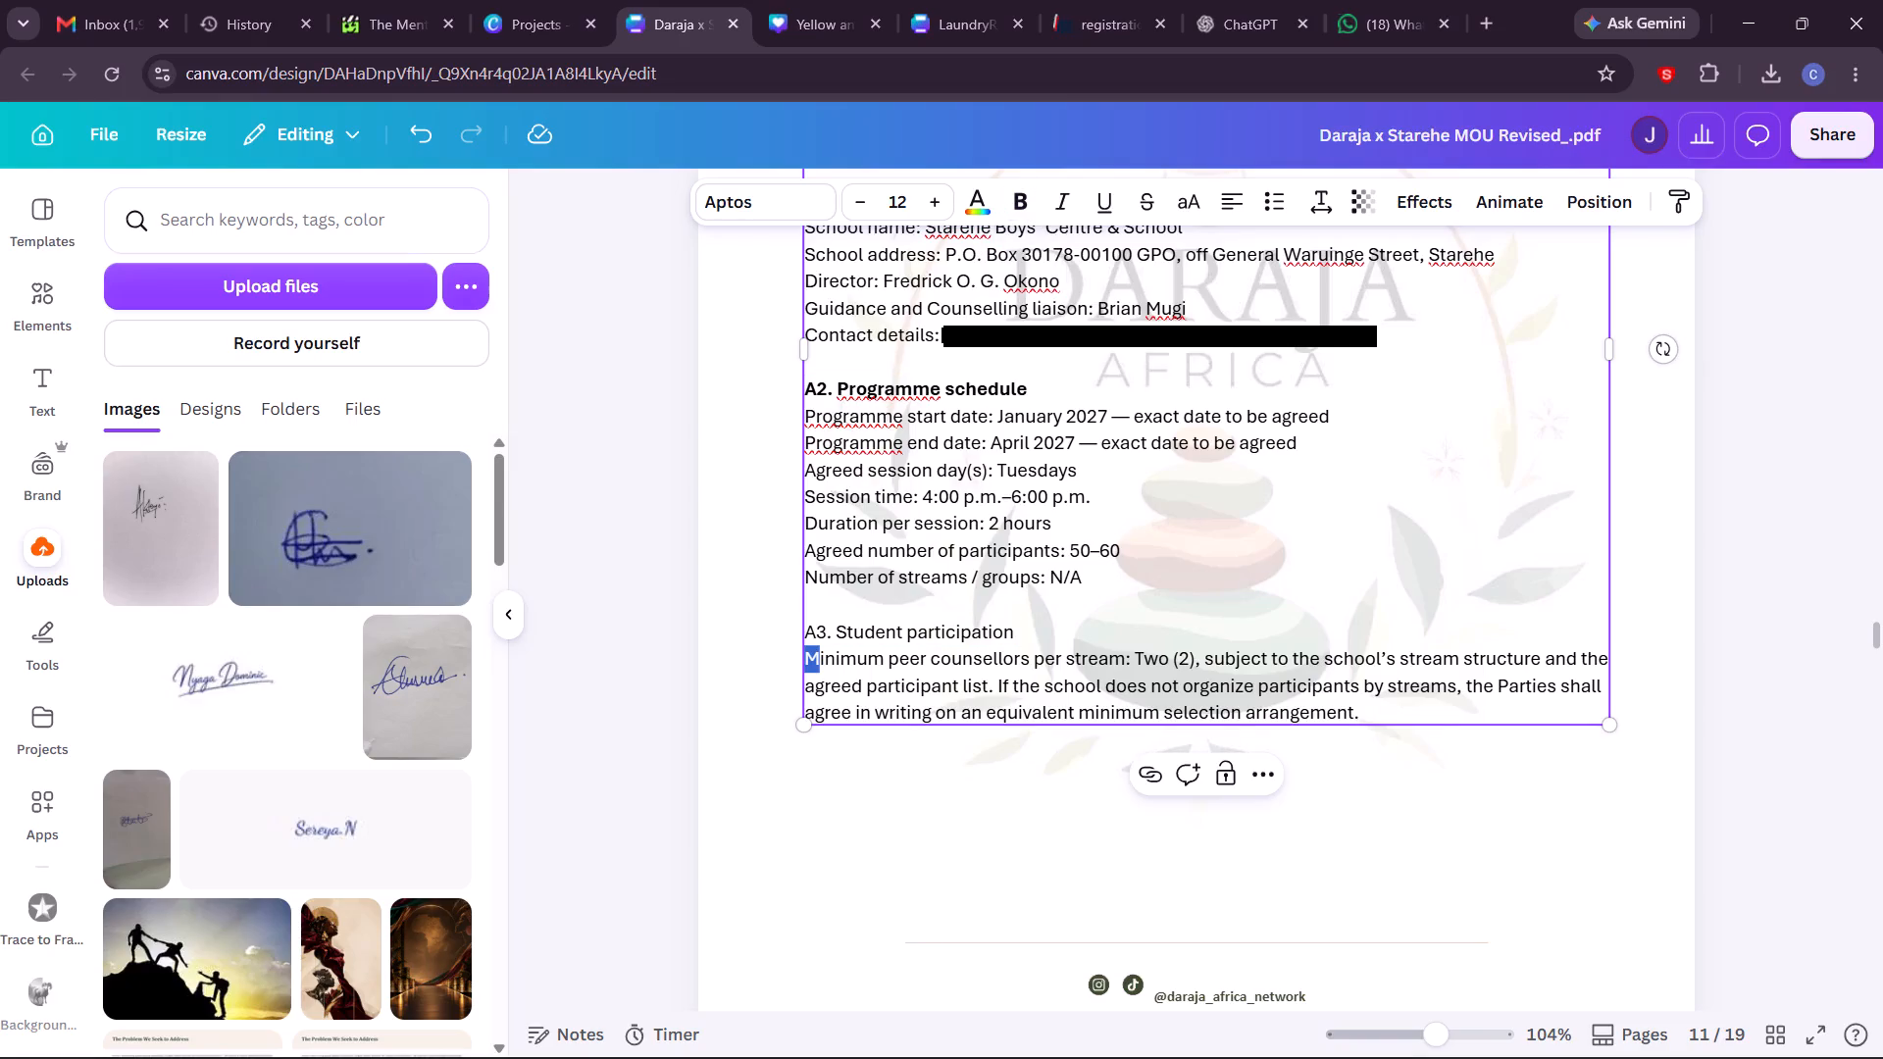
pyautogui.moveTo(1016, 631); pyautogui.dragTo(805, 630)
pyautogui.moveTo(805, 630); pyautogui.dragTo(807, 626)
pyautogui.click(1022, 195)
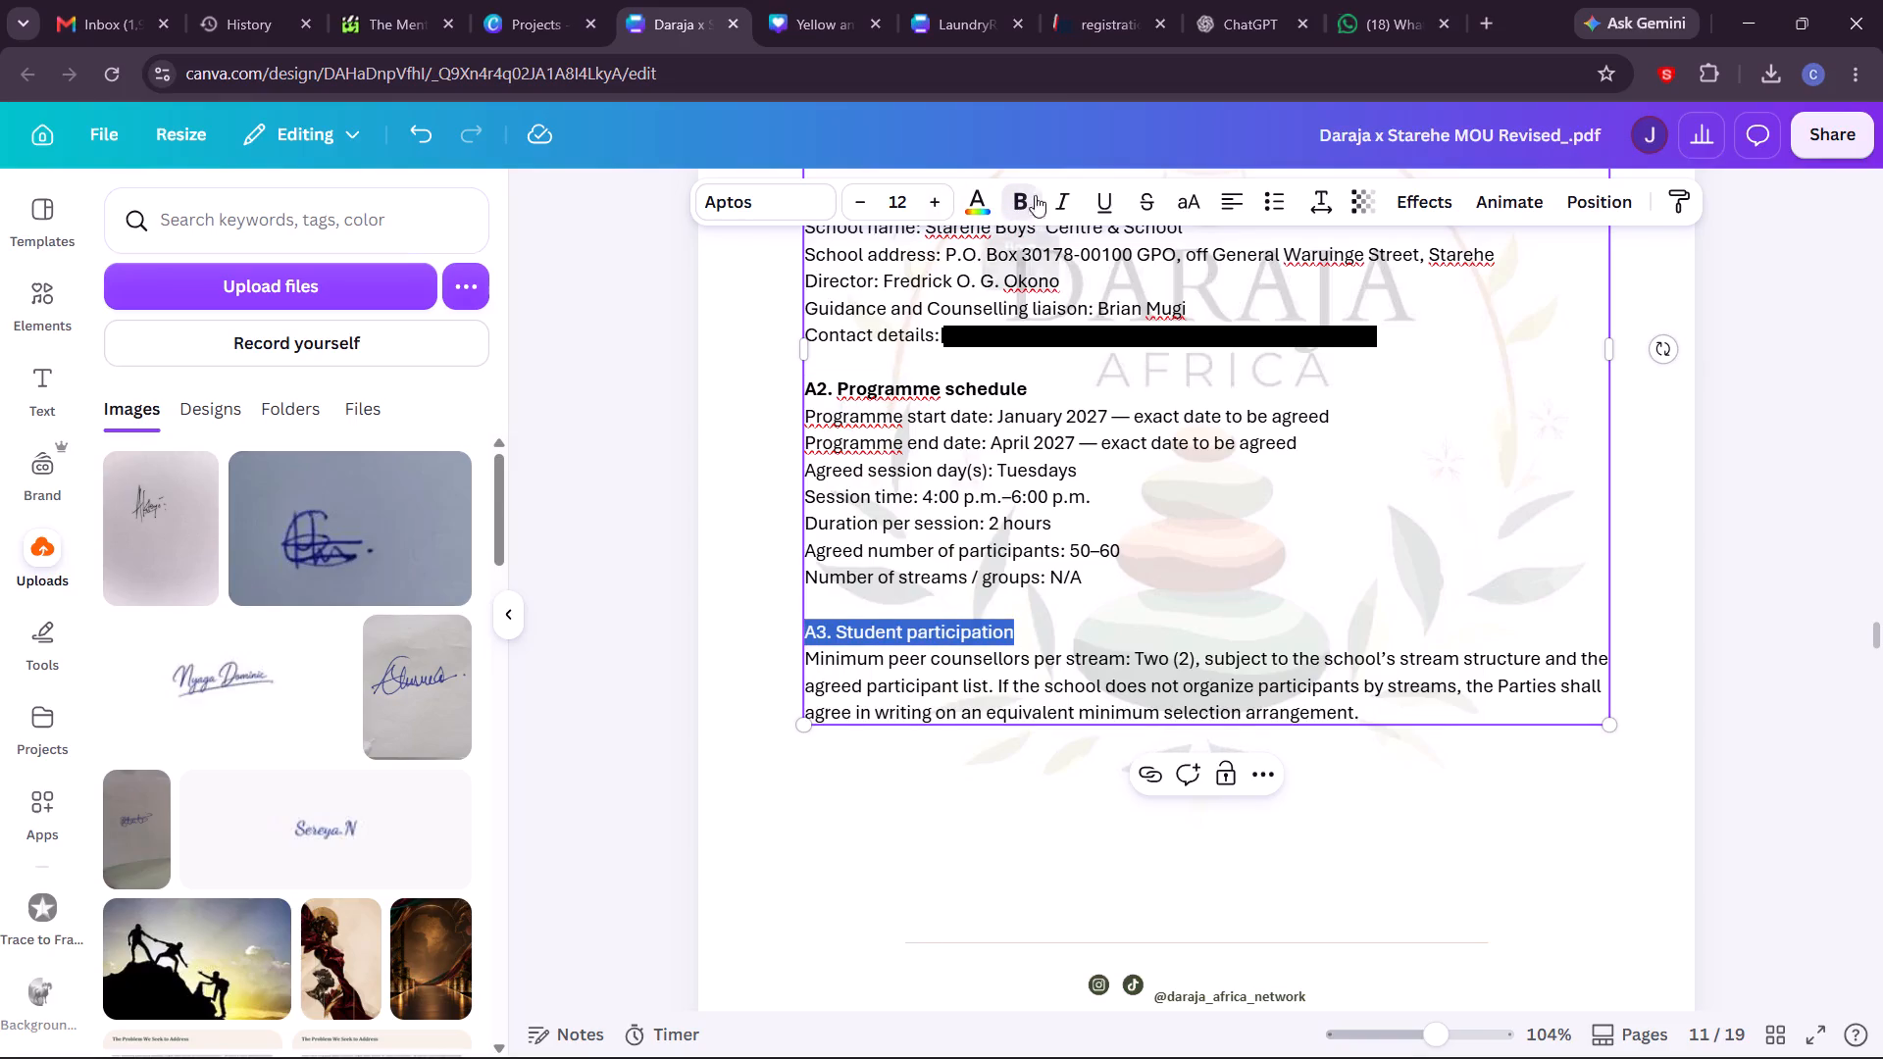
# Move the "Final participant selection and list" paragraph from page 12 to page 11, directly below the A3 paragraph.
pyautogui.moveTo(1875, 624); pyautogui.dragTo(1872, 647)
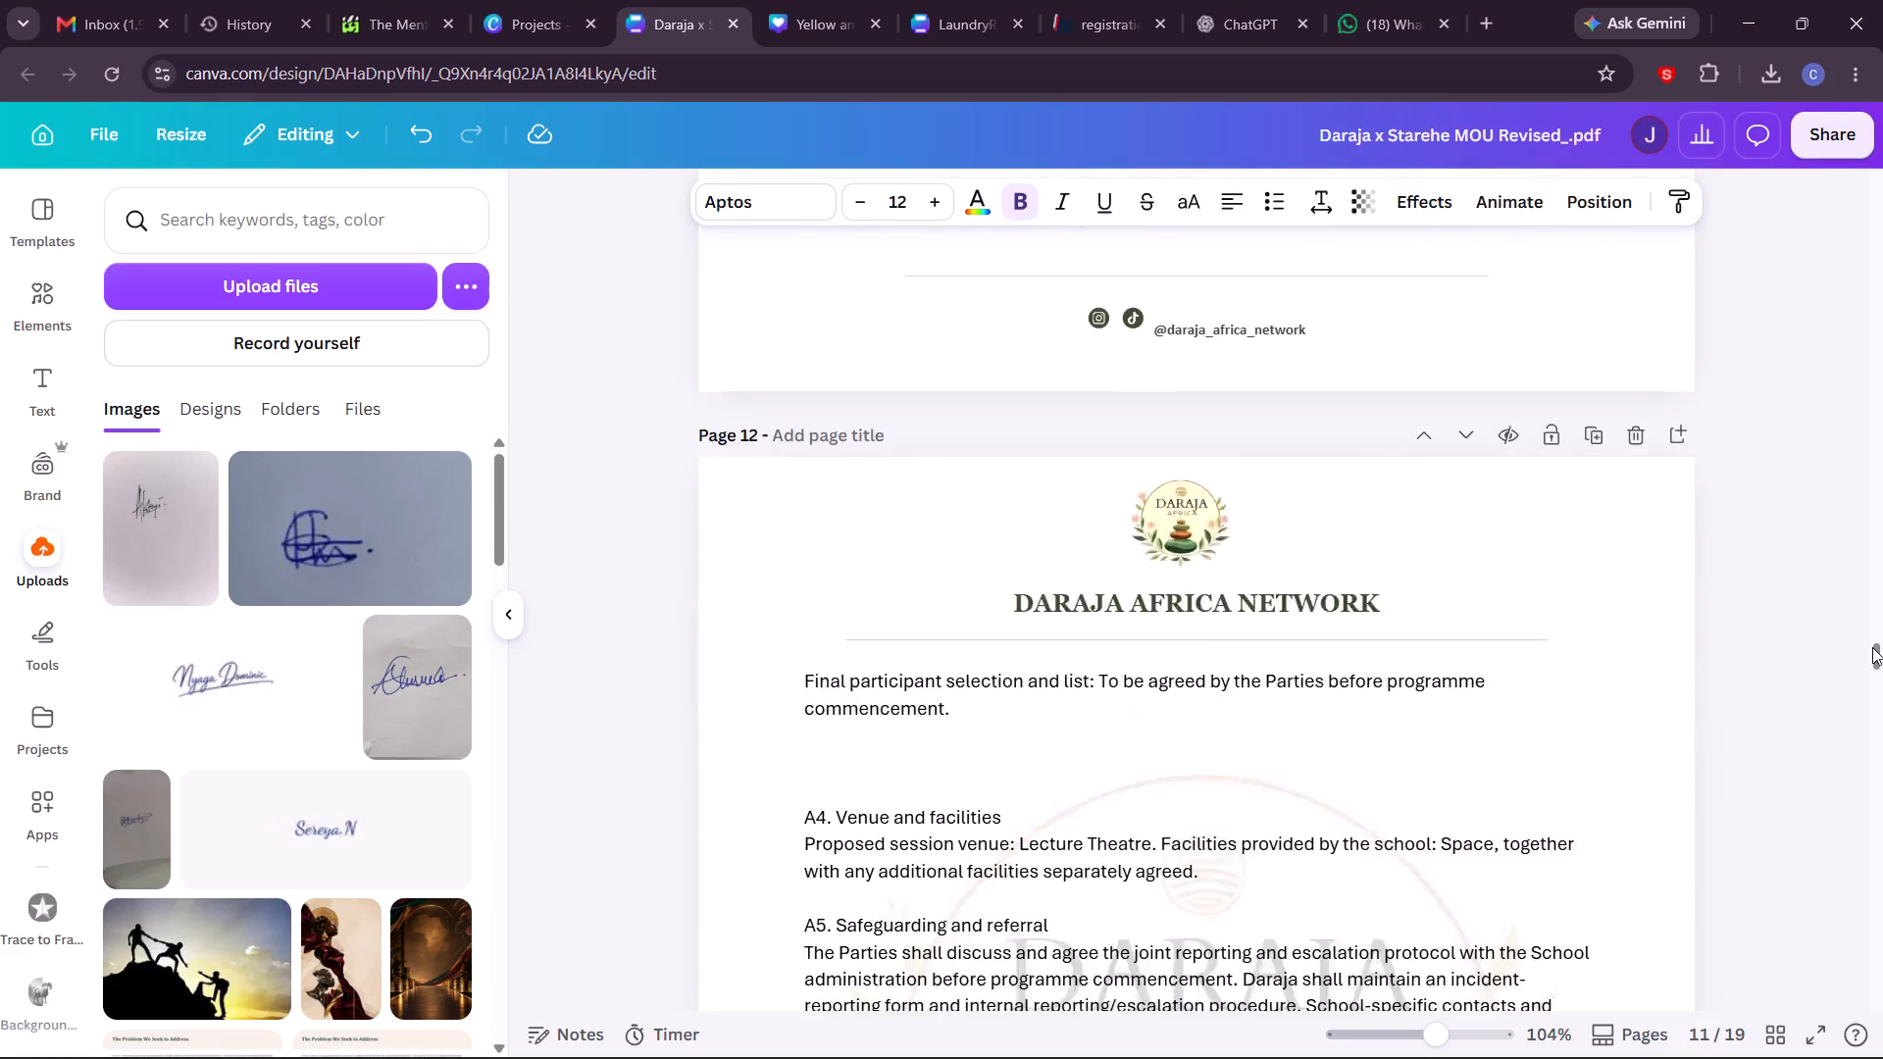
pyautogui.moveTo(1872, 647); pyautogui.dragTo(1872, 639)
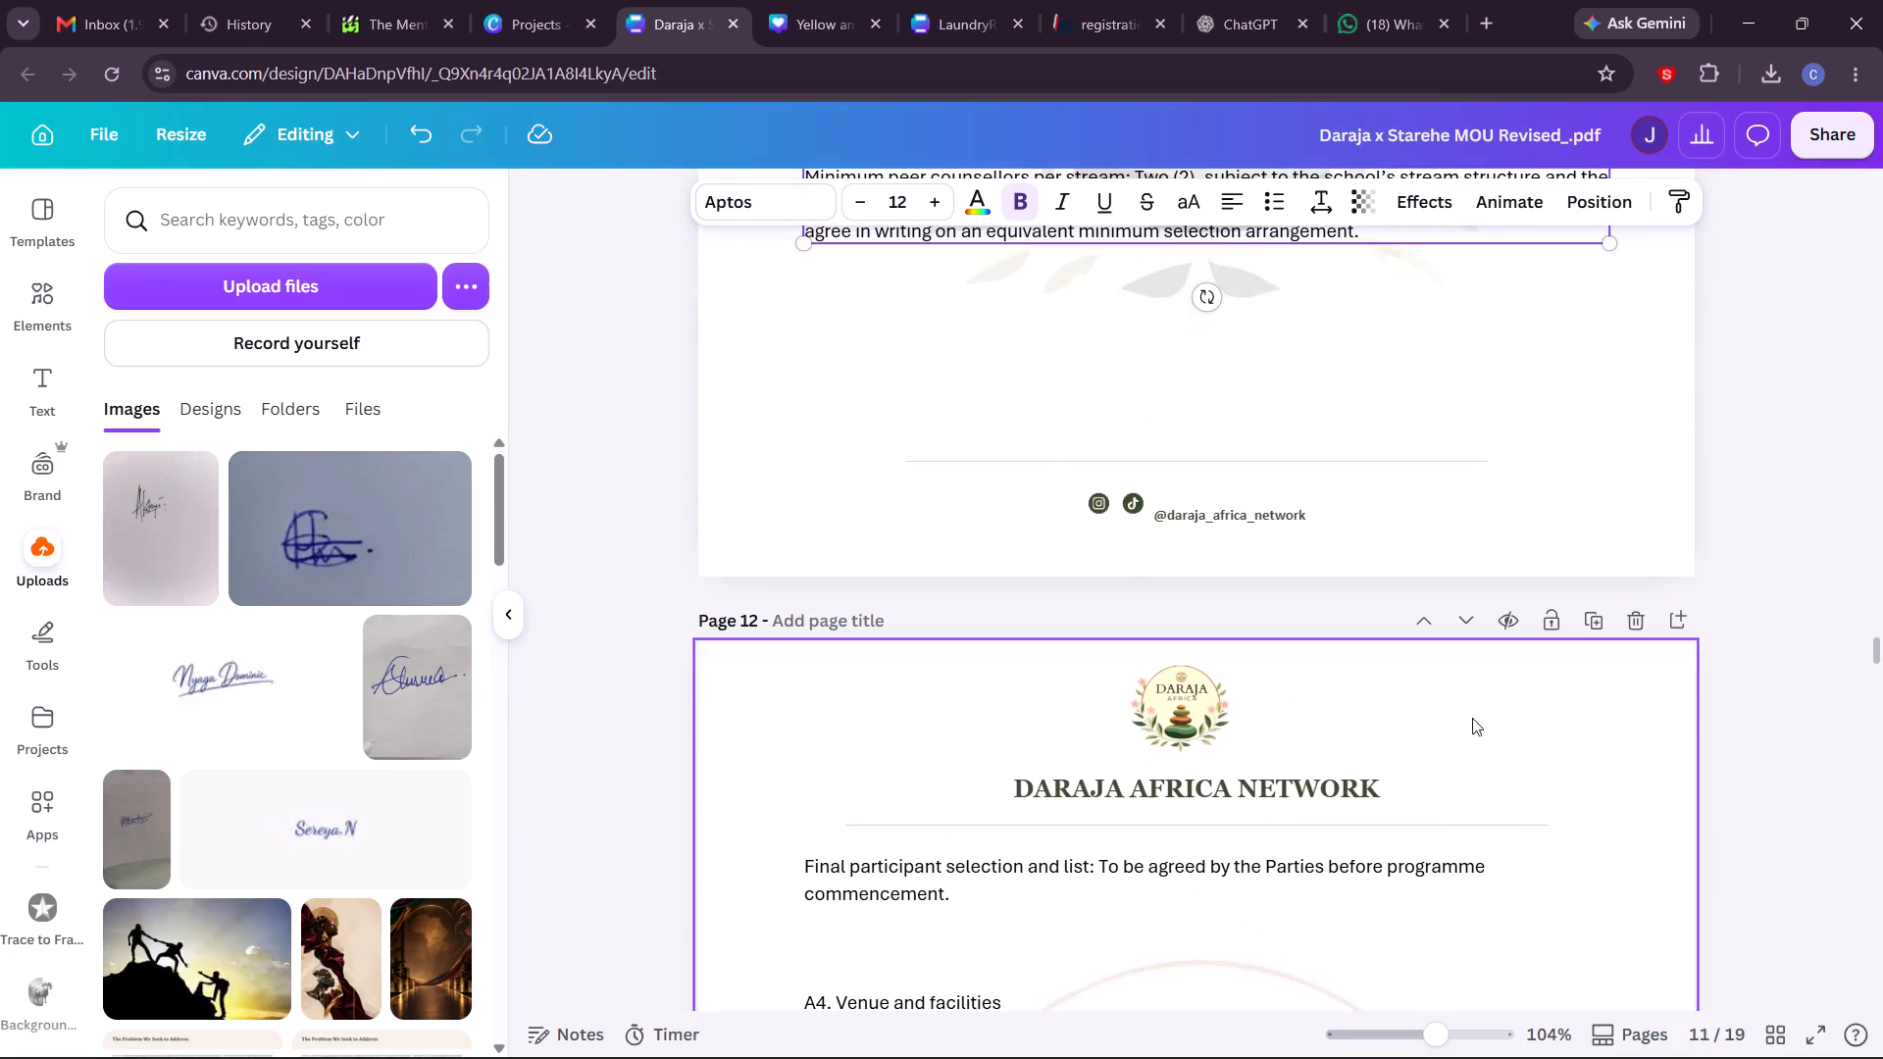
pyautogui.moveTo(1000, 865); pyautogui.dragTo(1010, 502)
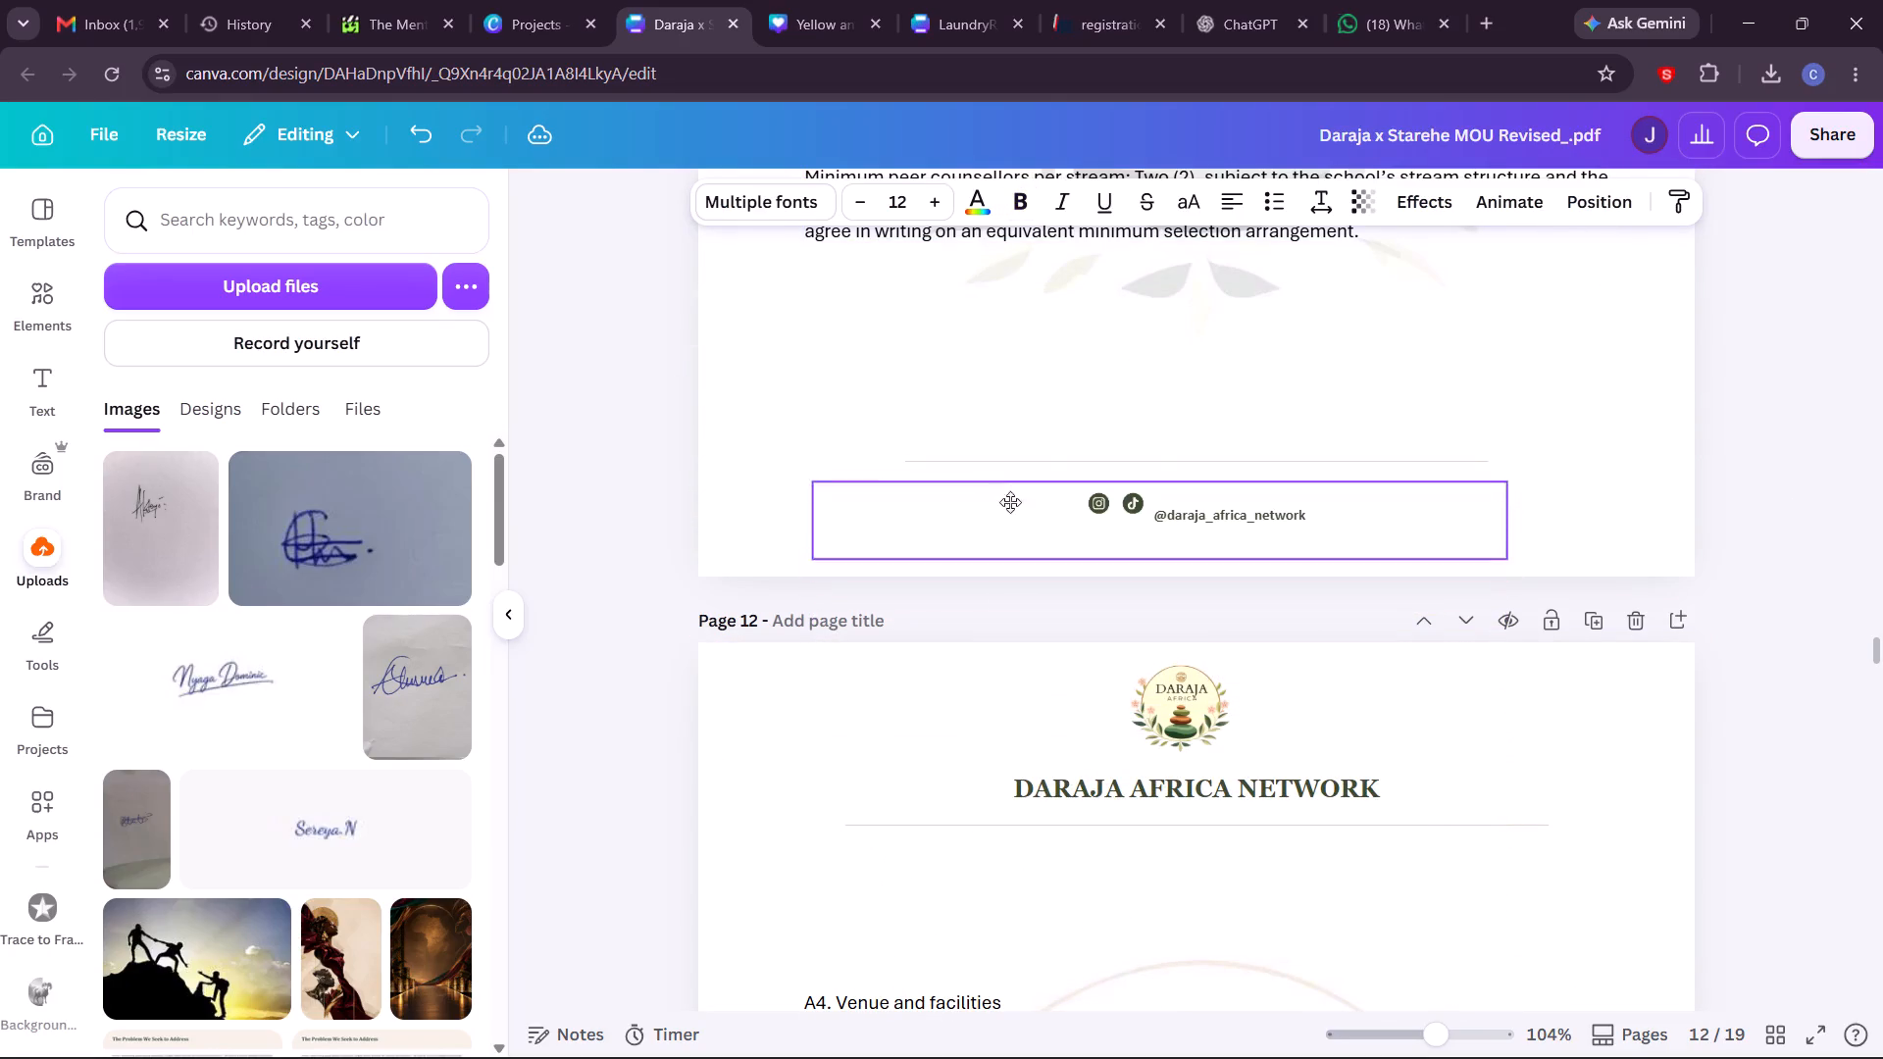
pyautogui.moveTo(1010, 502); pyautogui.dragTo(999, 287)
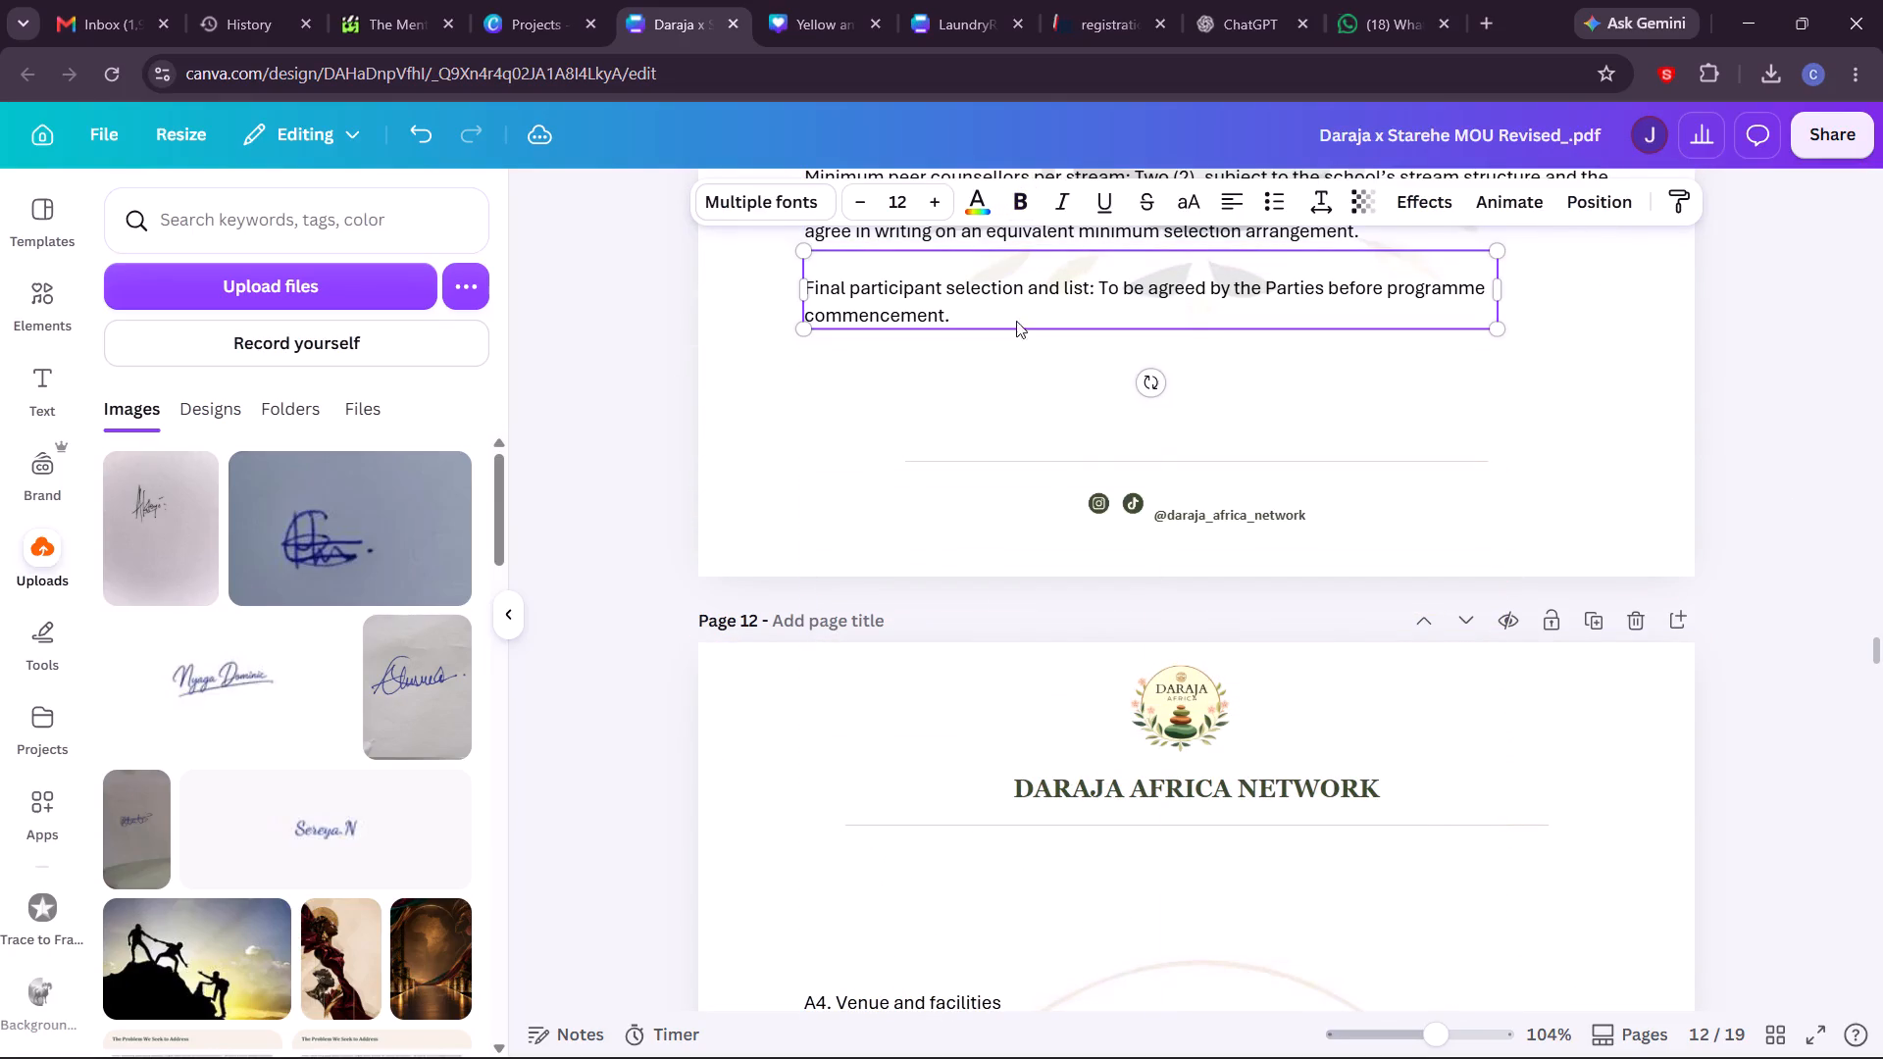
pyautogui.scroll(1, 1028, 370)
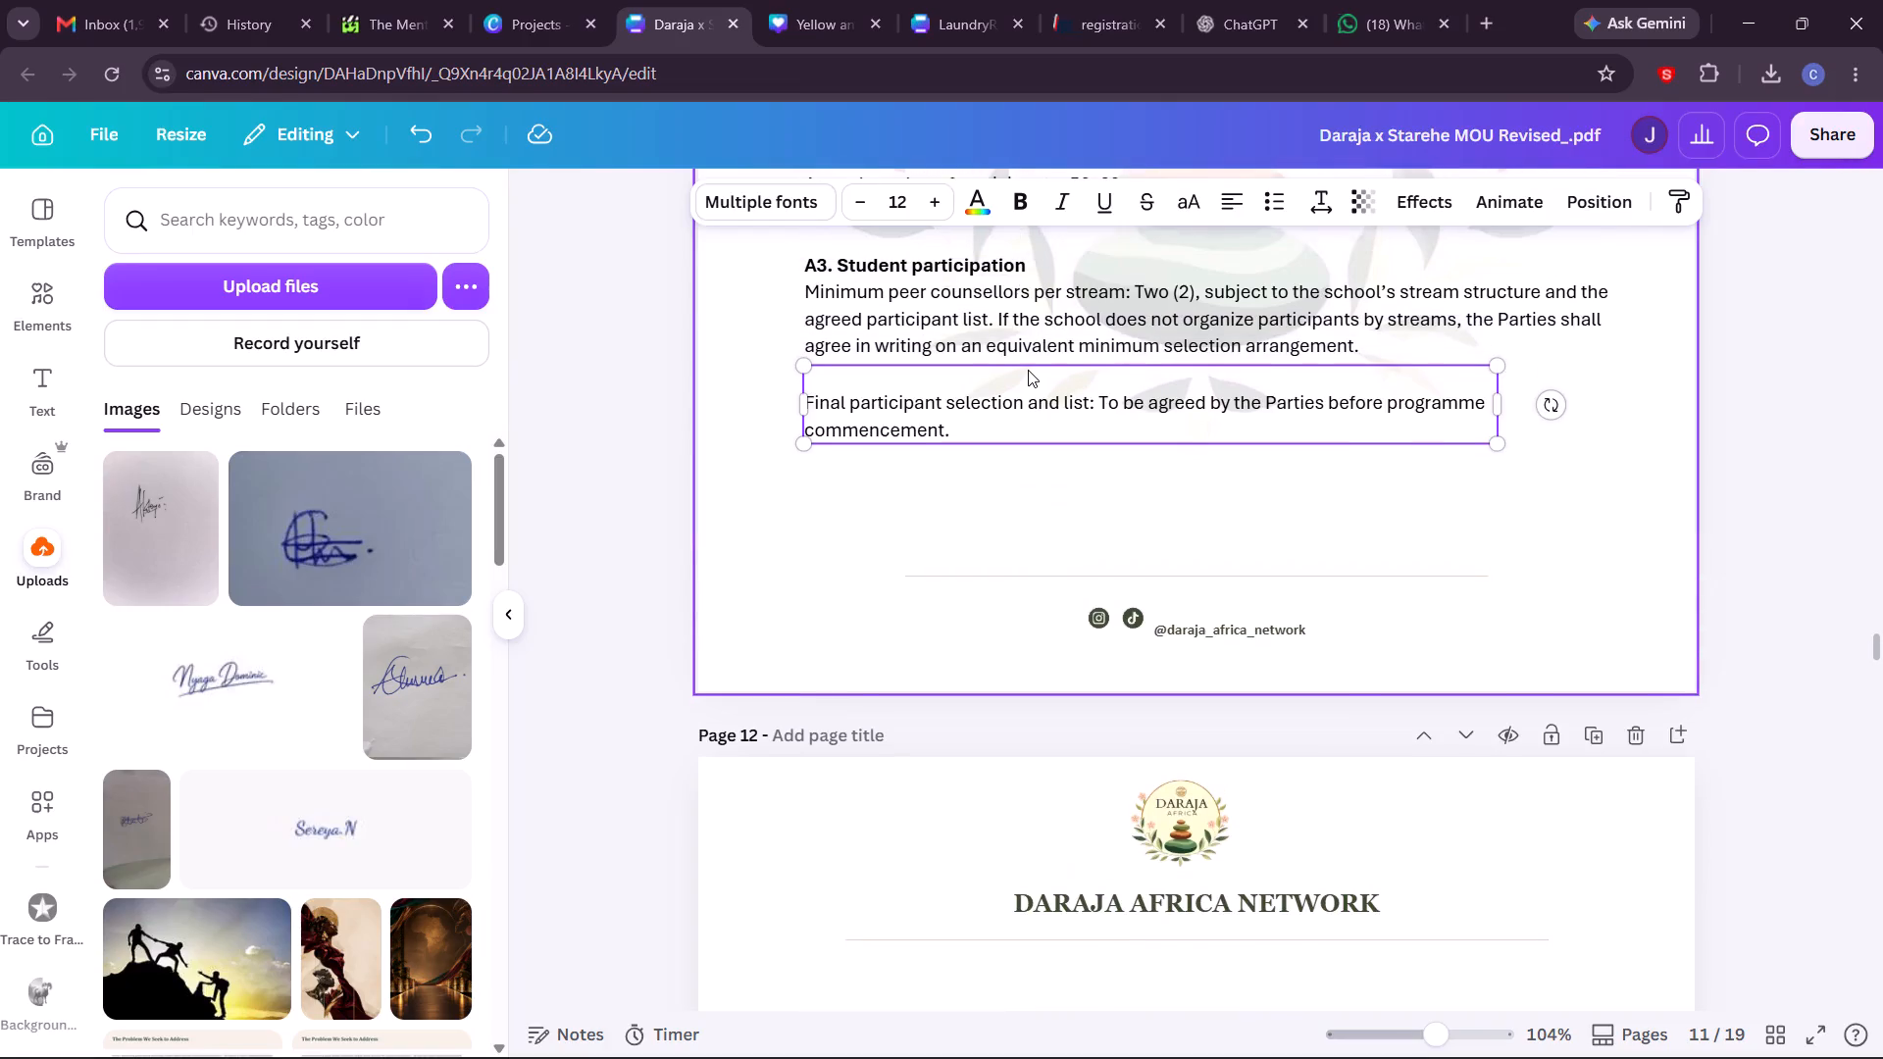
# Close the gap on page 11 by moving the "Final participant selection and list" paragraph up against the A3 paragraph.
pyautogui.scroll(2, 1028, 370)
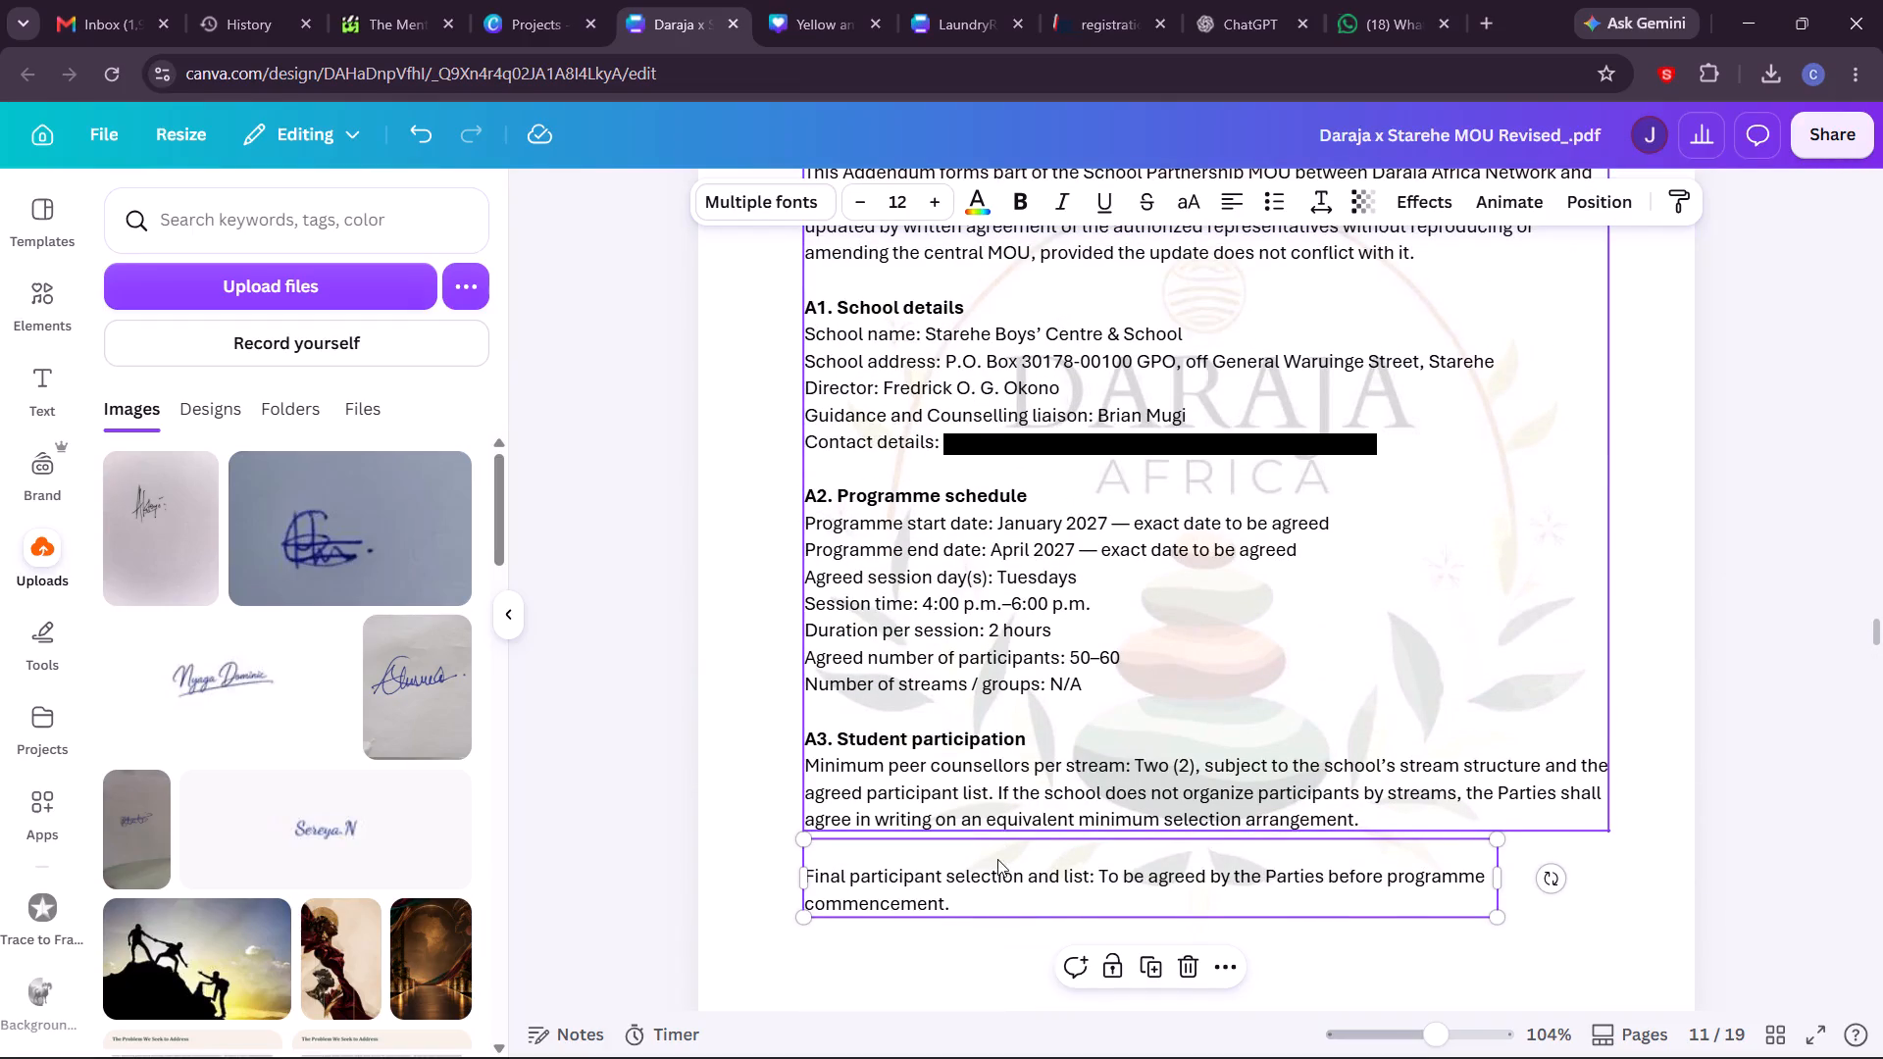
pyautogui.moveTo(992, 877); pyautogui.dragTo(993, 844)
# Move the page 12 text block starting with "A4. Venue and facilities" up to sit just below the header line.
pyautogui.scroll(-2, 1285, 719)
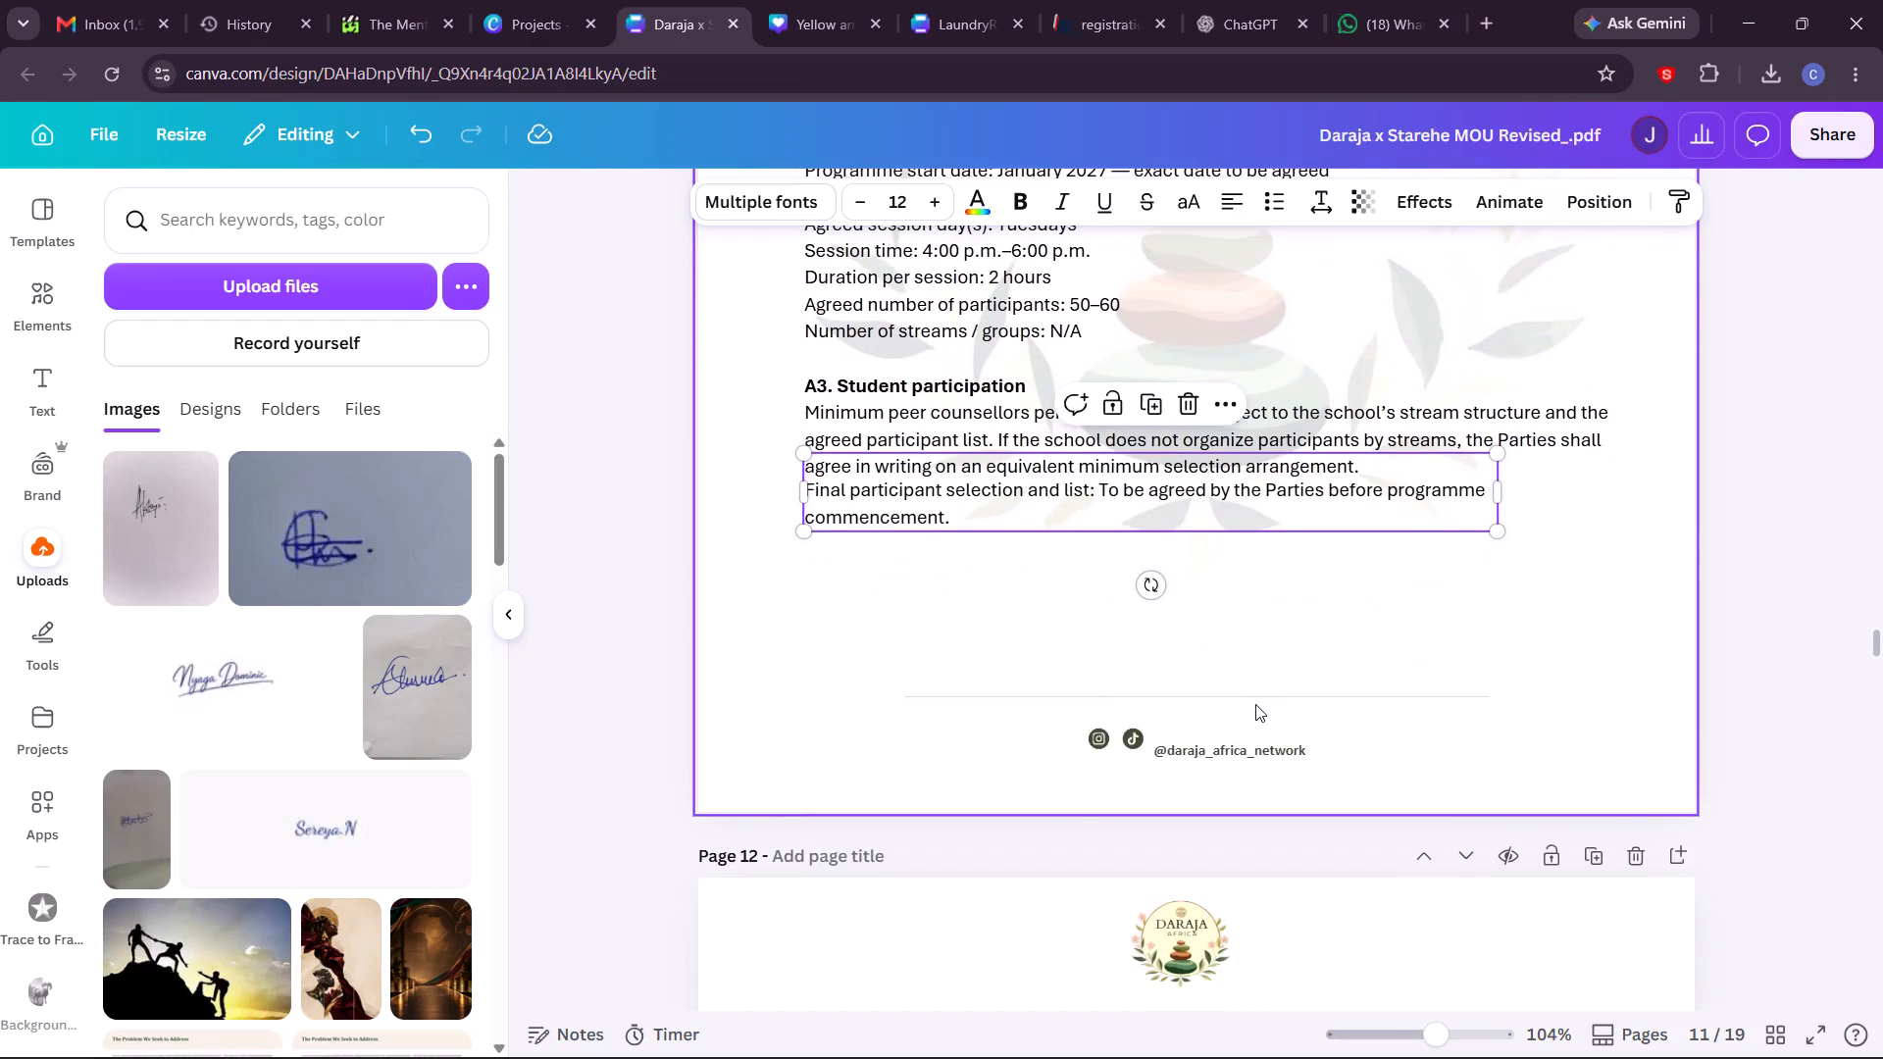
pyautogui.scroll(-4, 1254, 701)
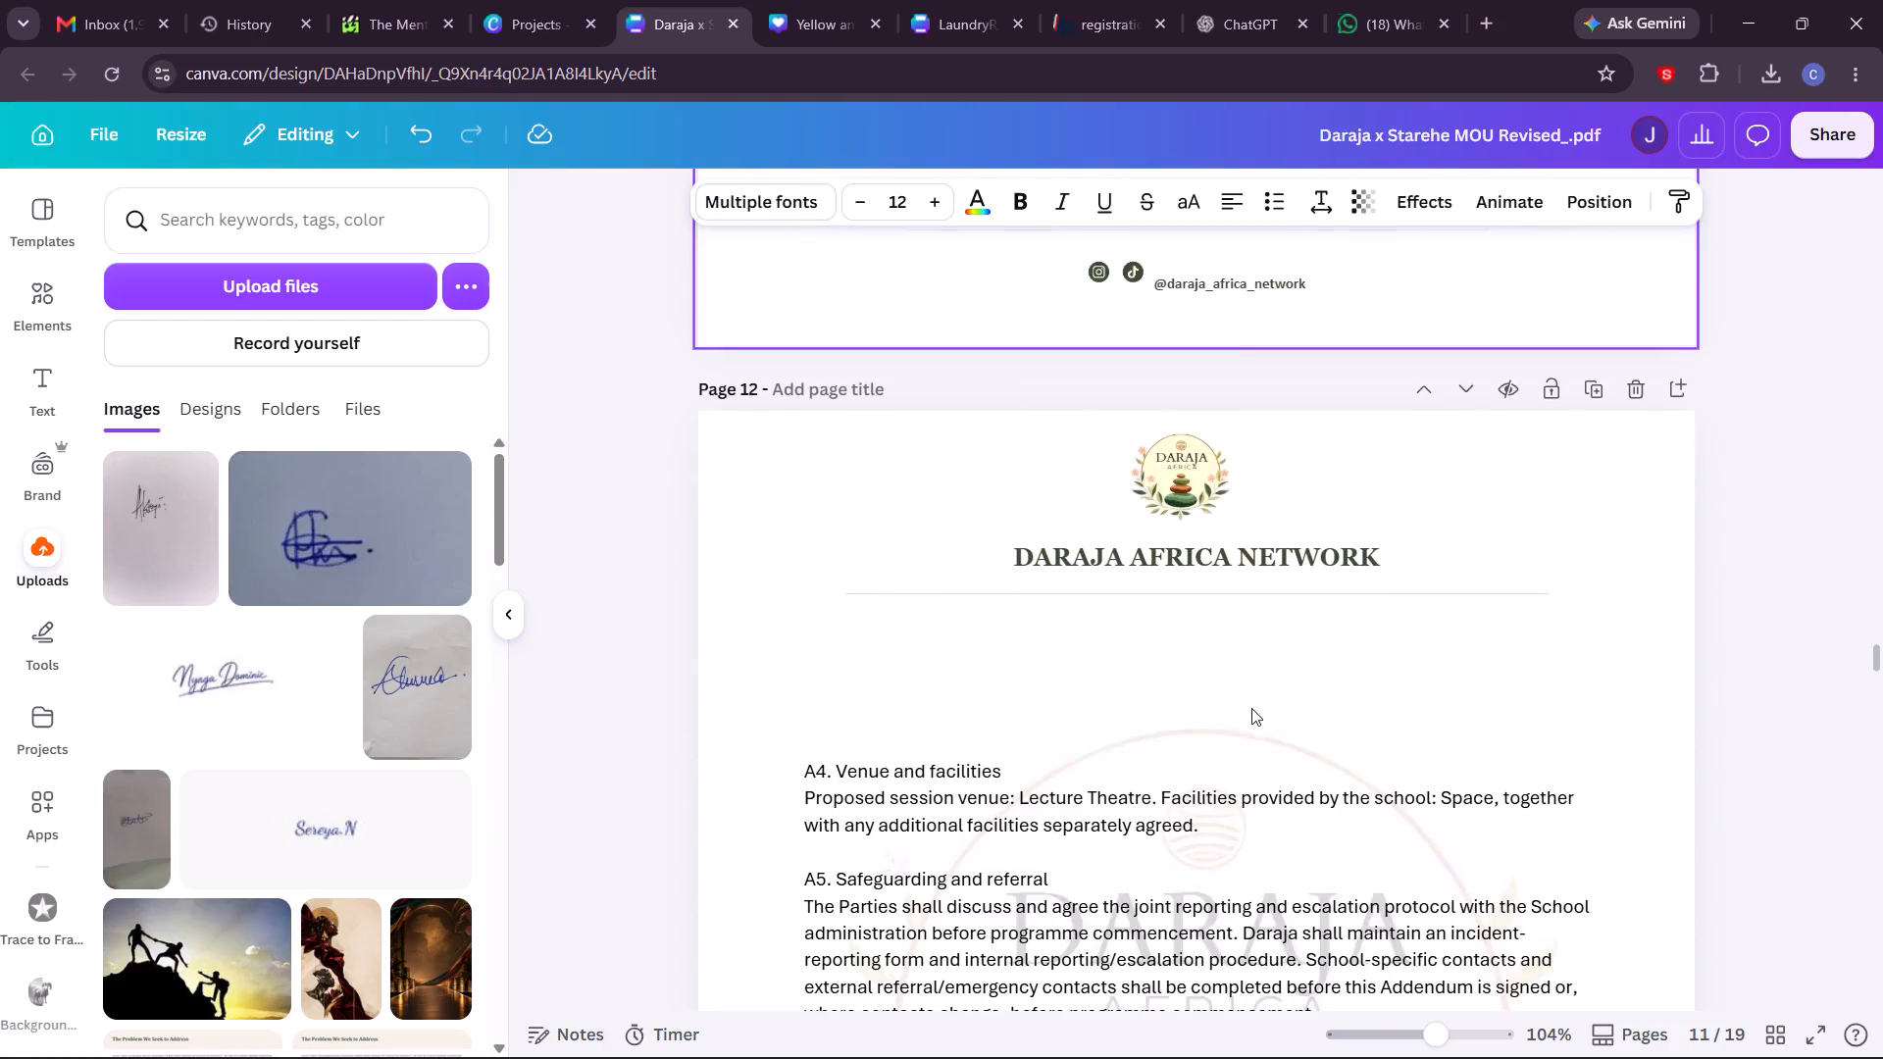
pyautogui.moveTo(901, 811); pyautogui.dragTo(902, 699)
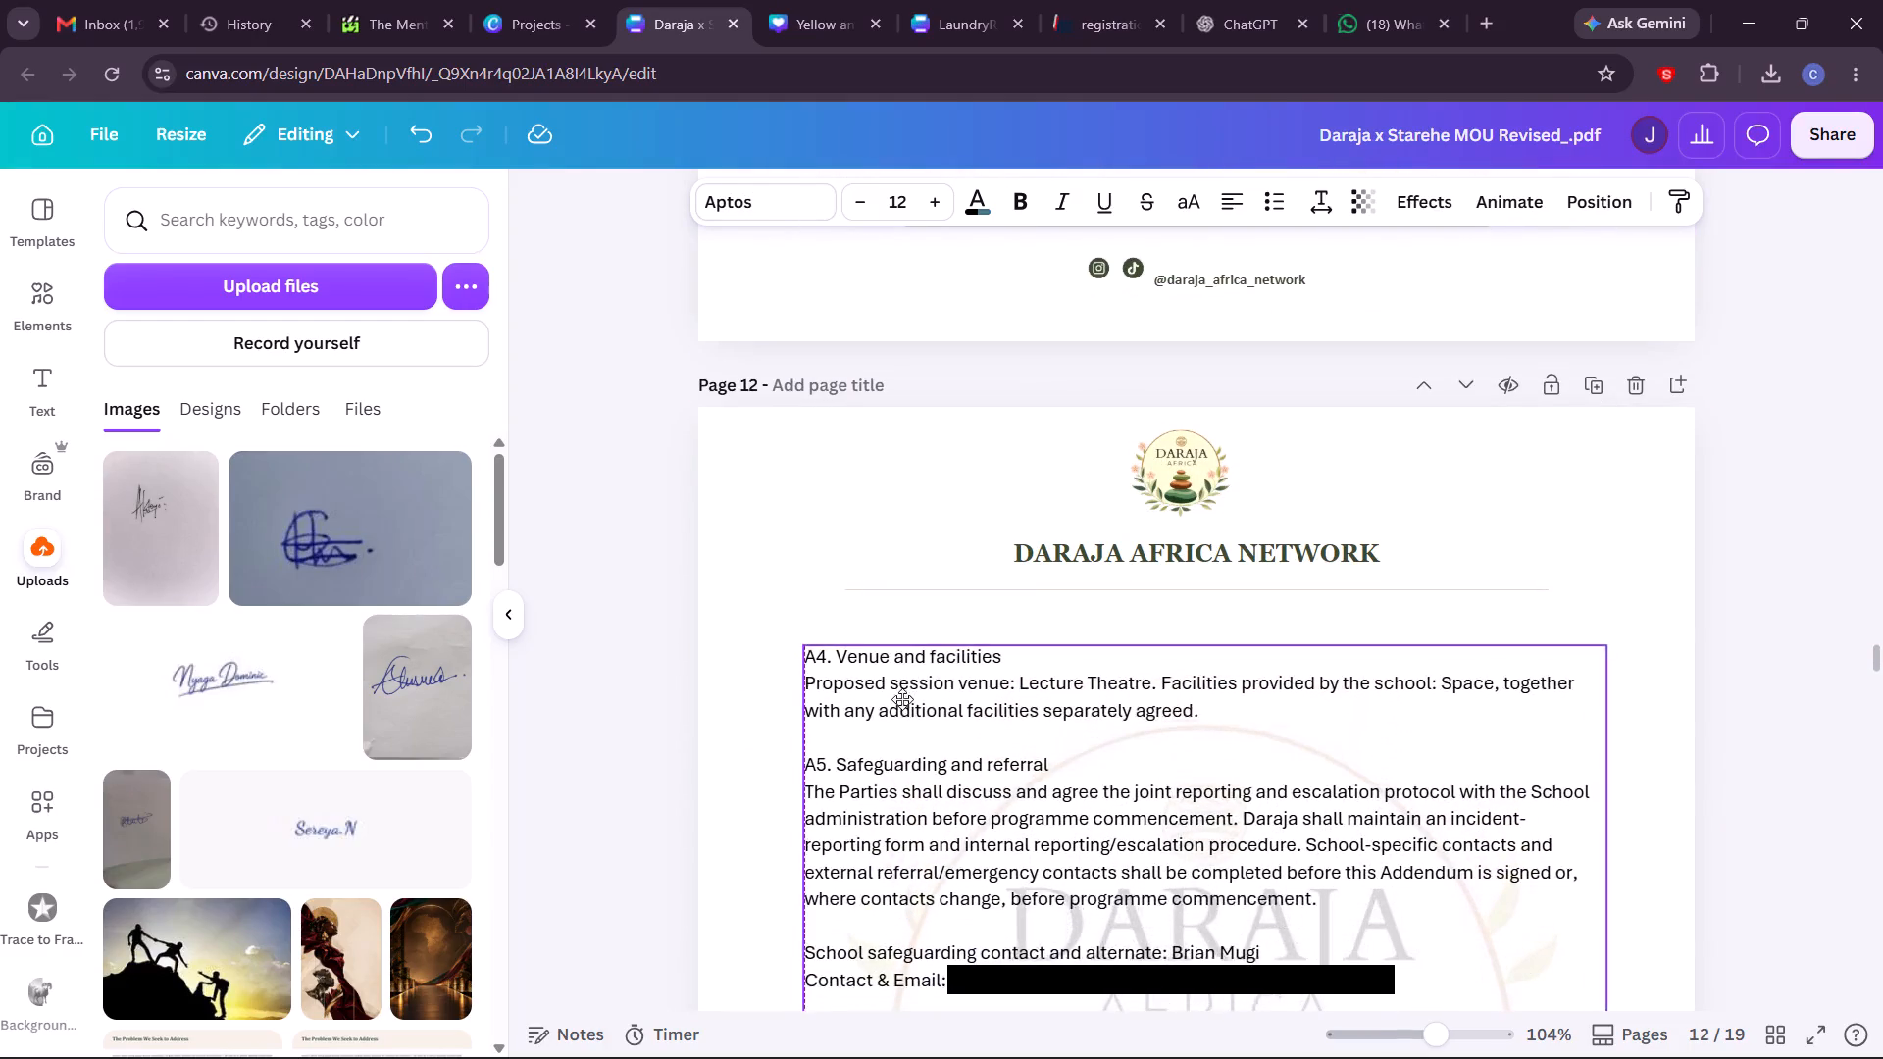
pyautogui.moveTo(902, 699); pyautogui.dragTo(908, 657)
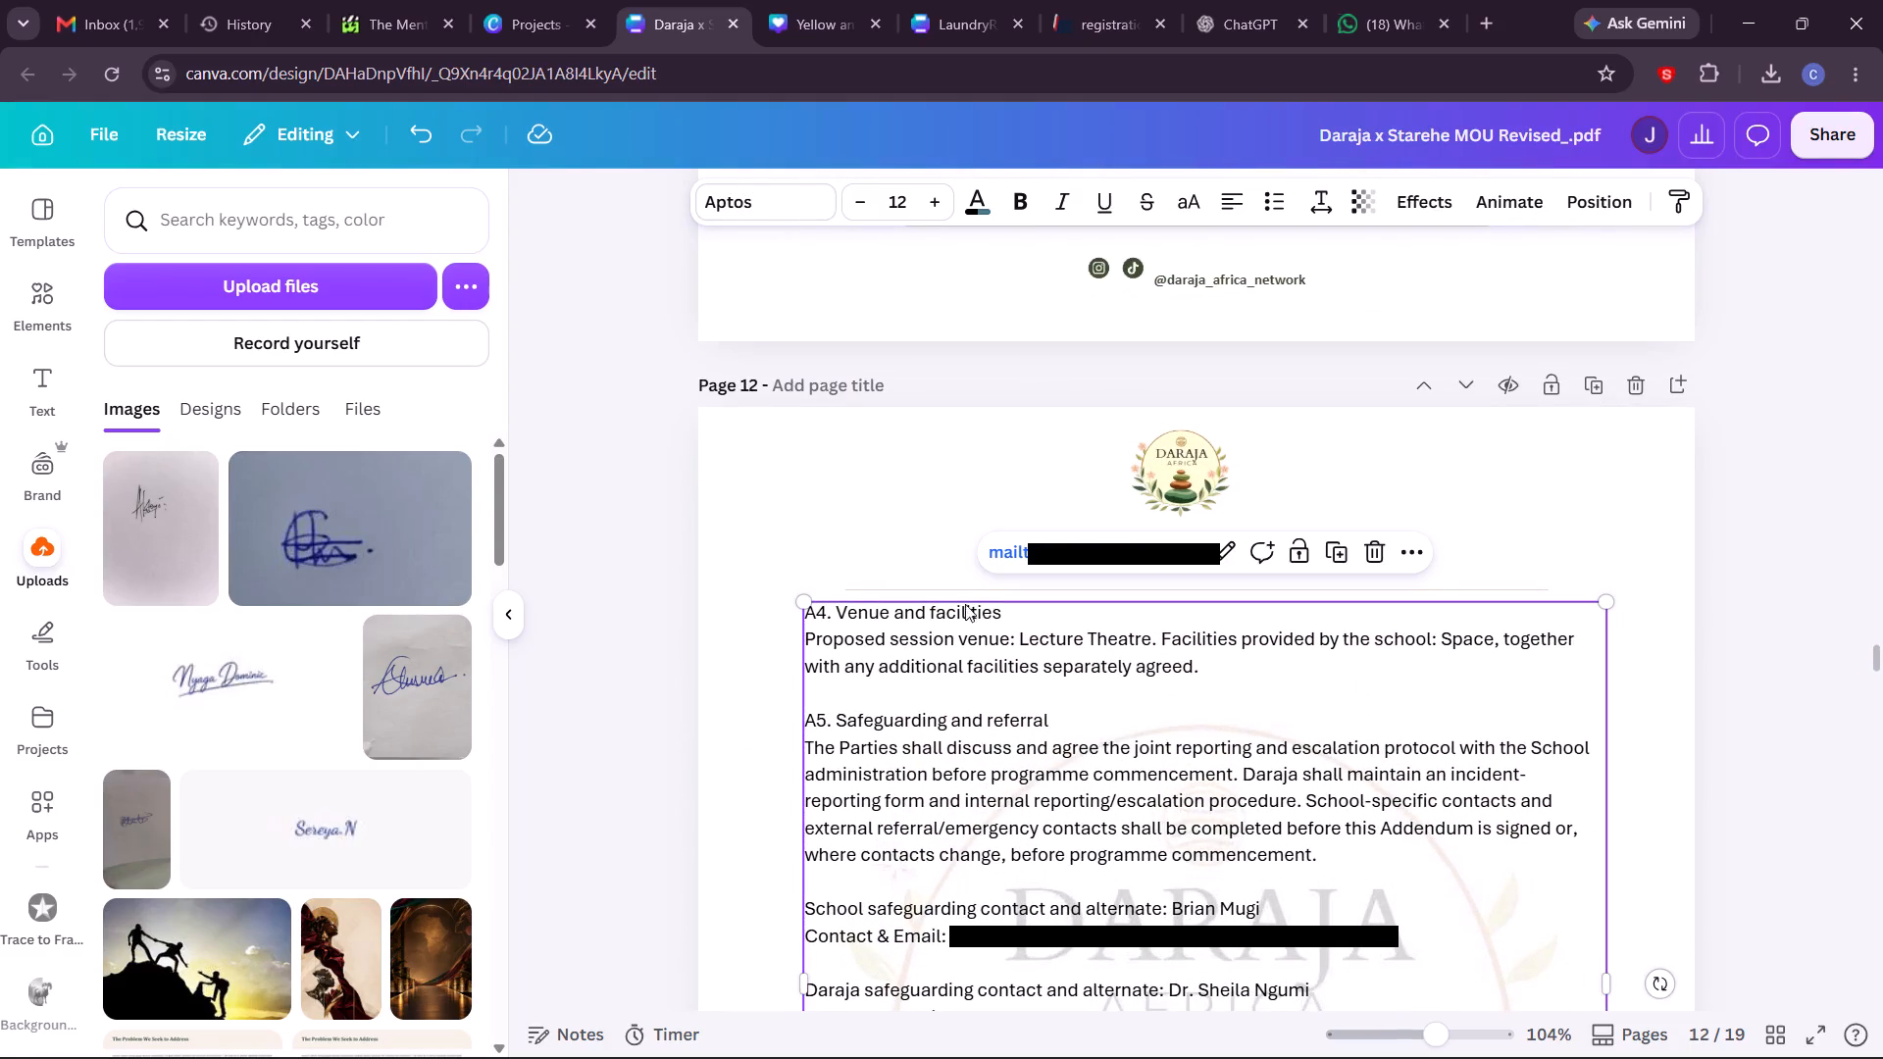
# Bold the page 12 section headings "A4. Venue and facilities" and "A5. Safeguarding and referral".
pyautogui.click(1011, 616)
pyautogui.click(1008, 616)
pyautogui.moveTo(1007, 614); pyautogui.dragTo(886, 612)
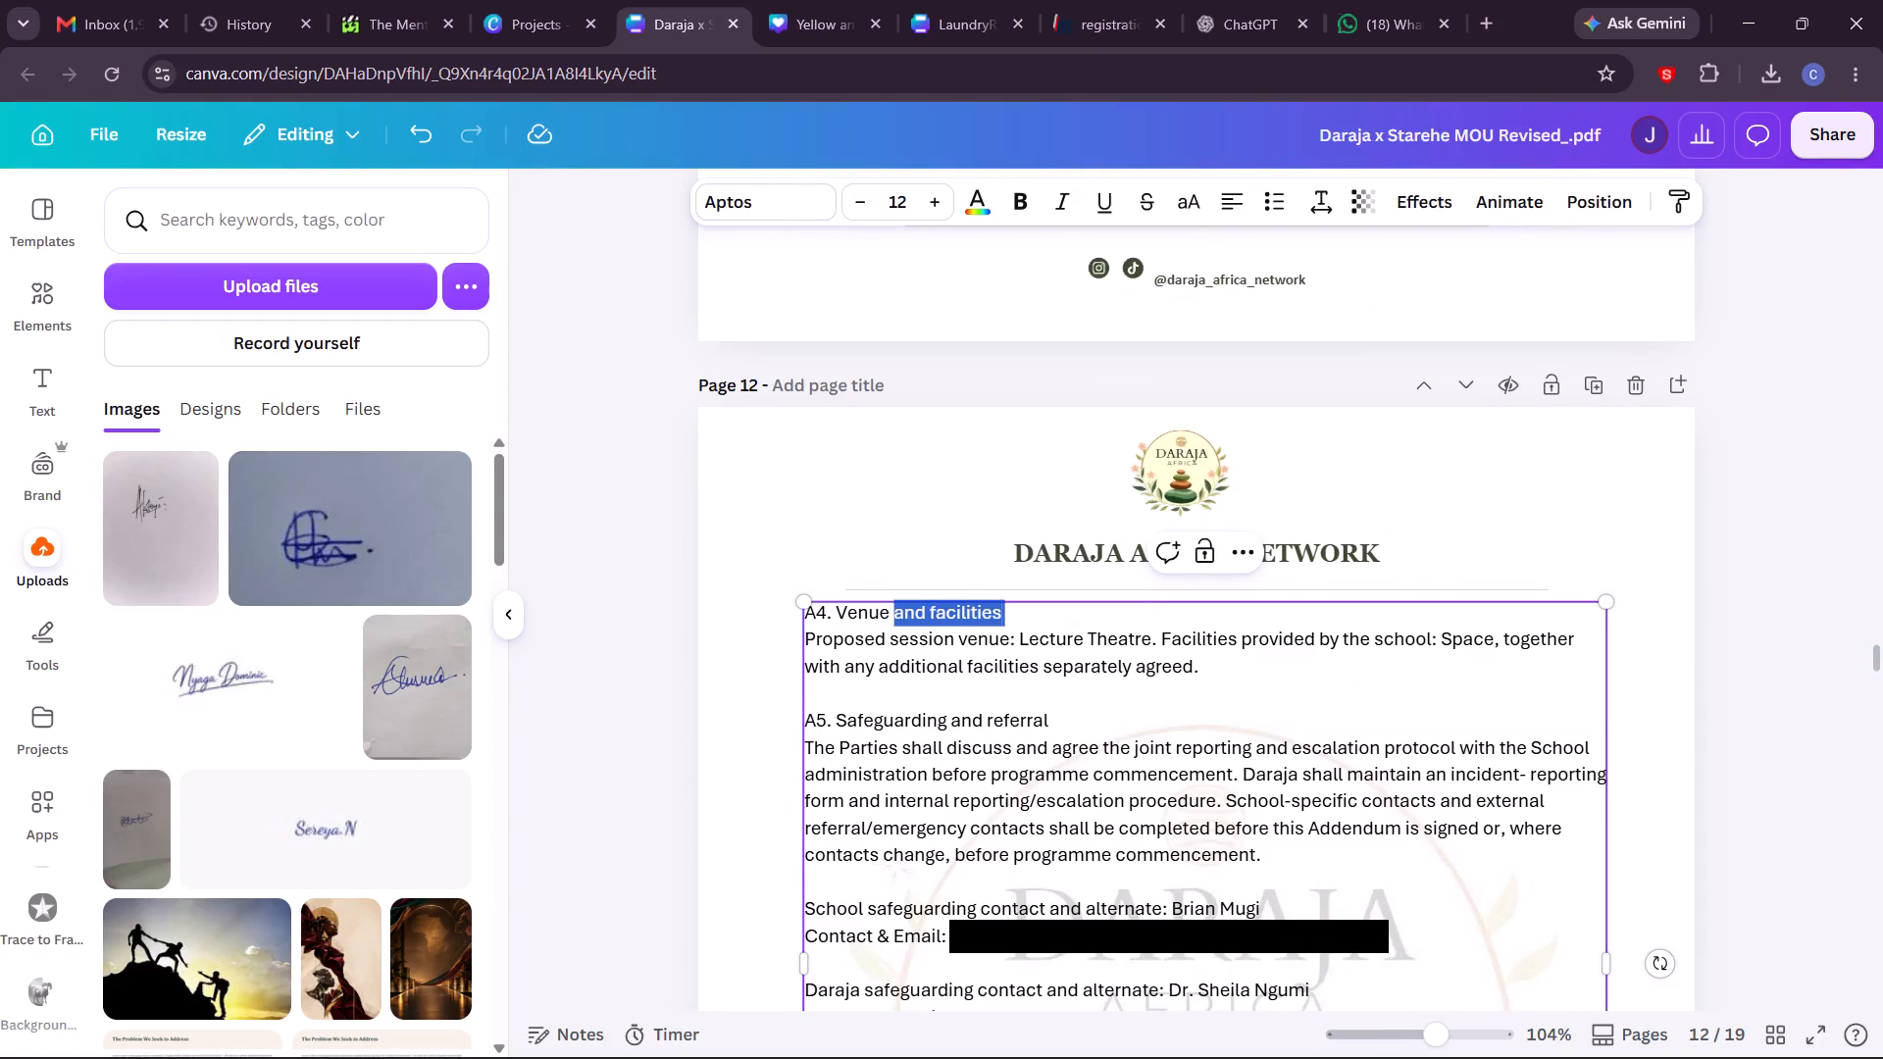
pyautogui.moveTo(886, 612); pyautogui.dragTo(813, 612)
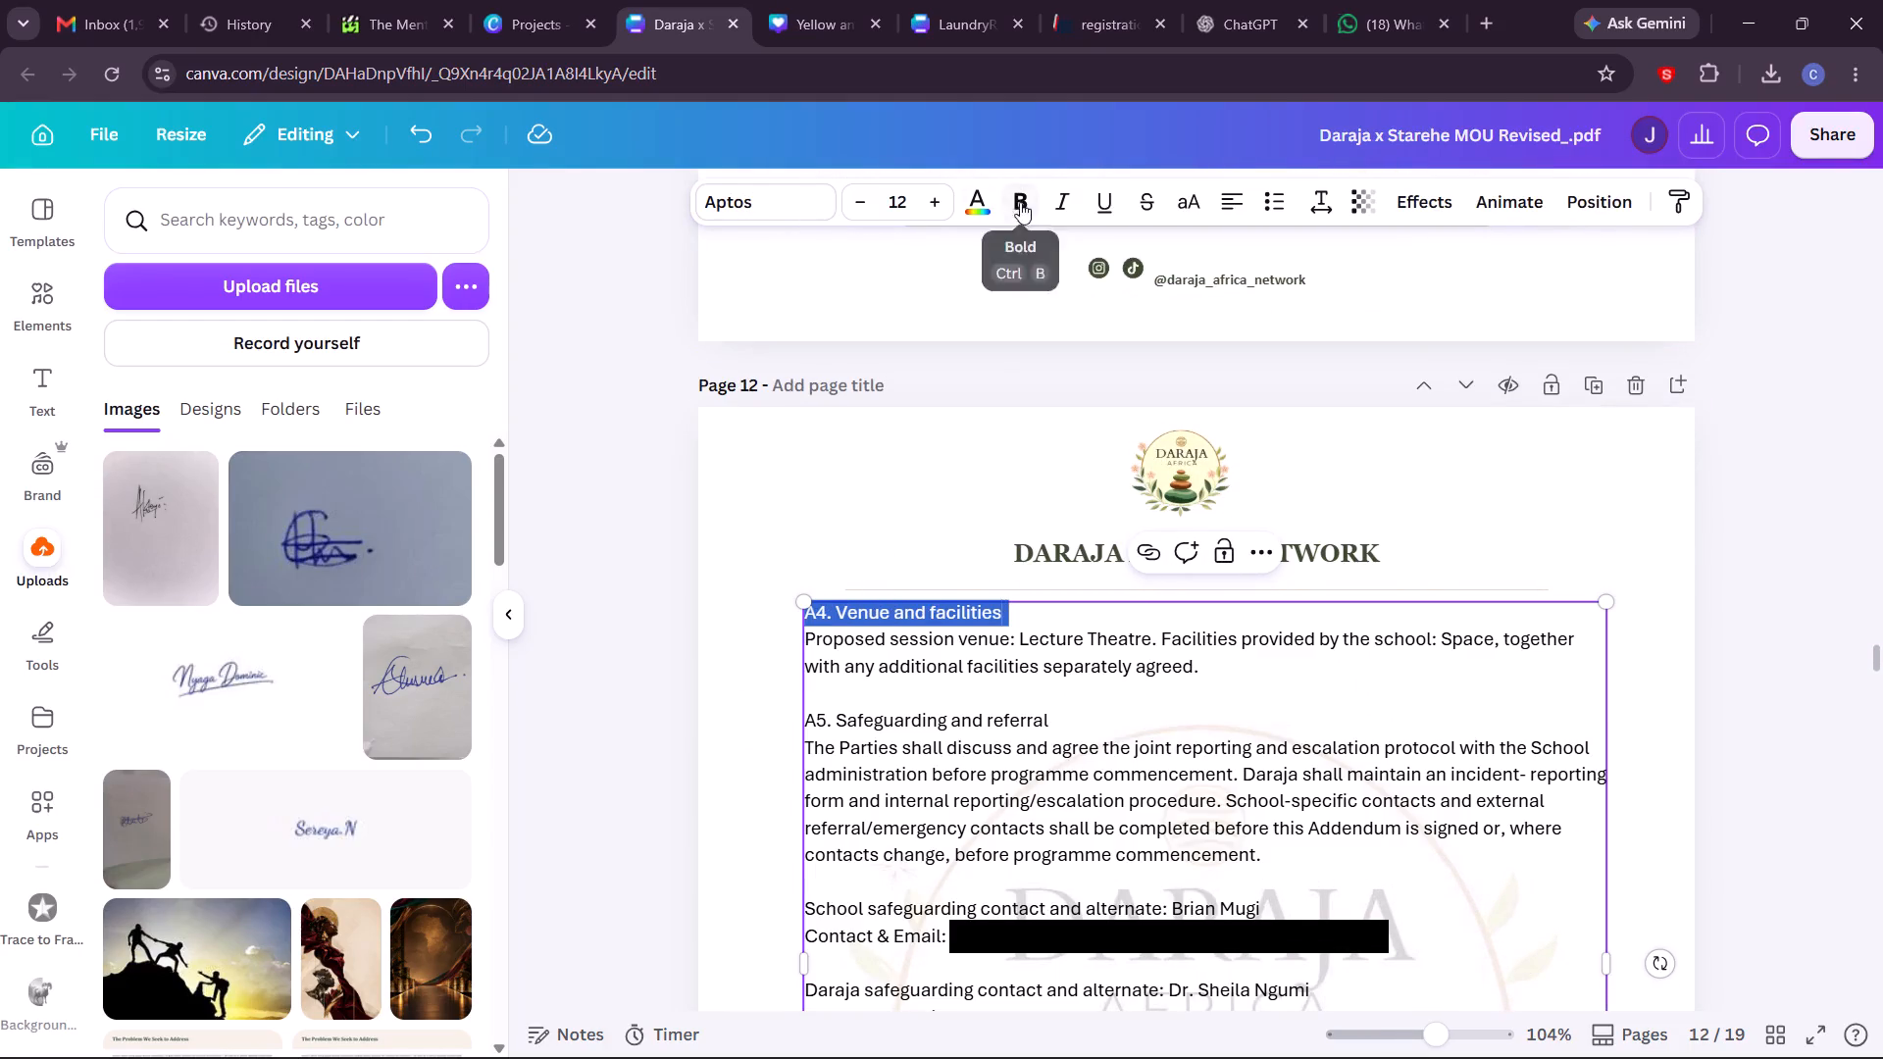
pyautogui.click(1020, 202)
pyautogui.moveTo(1881, 656); pyautogui.dragTo(1877, 661)
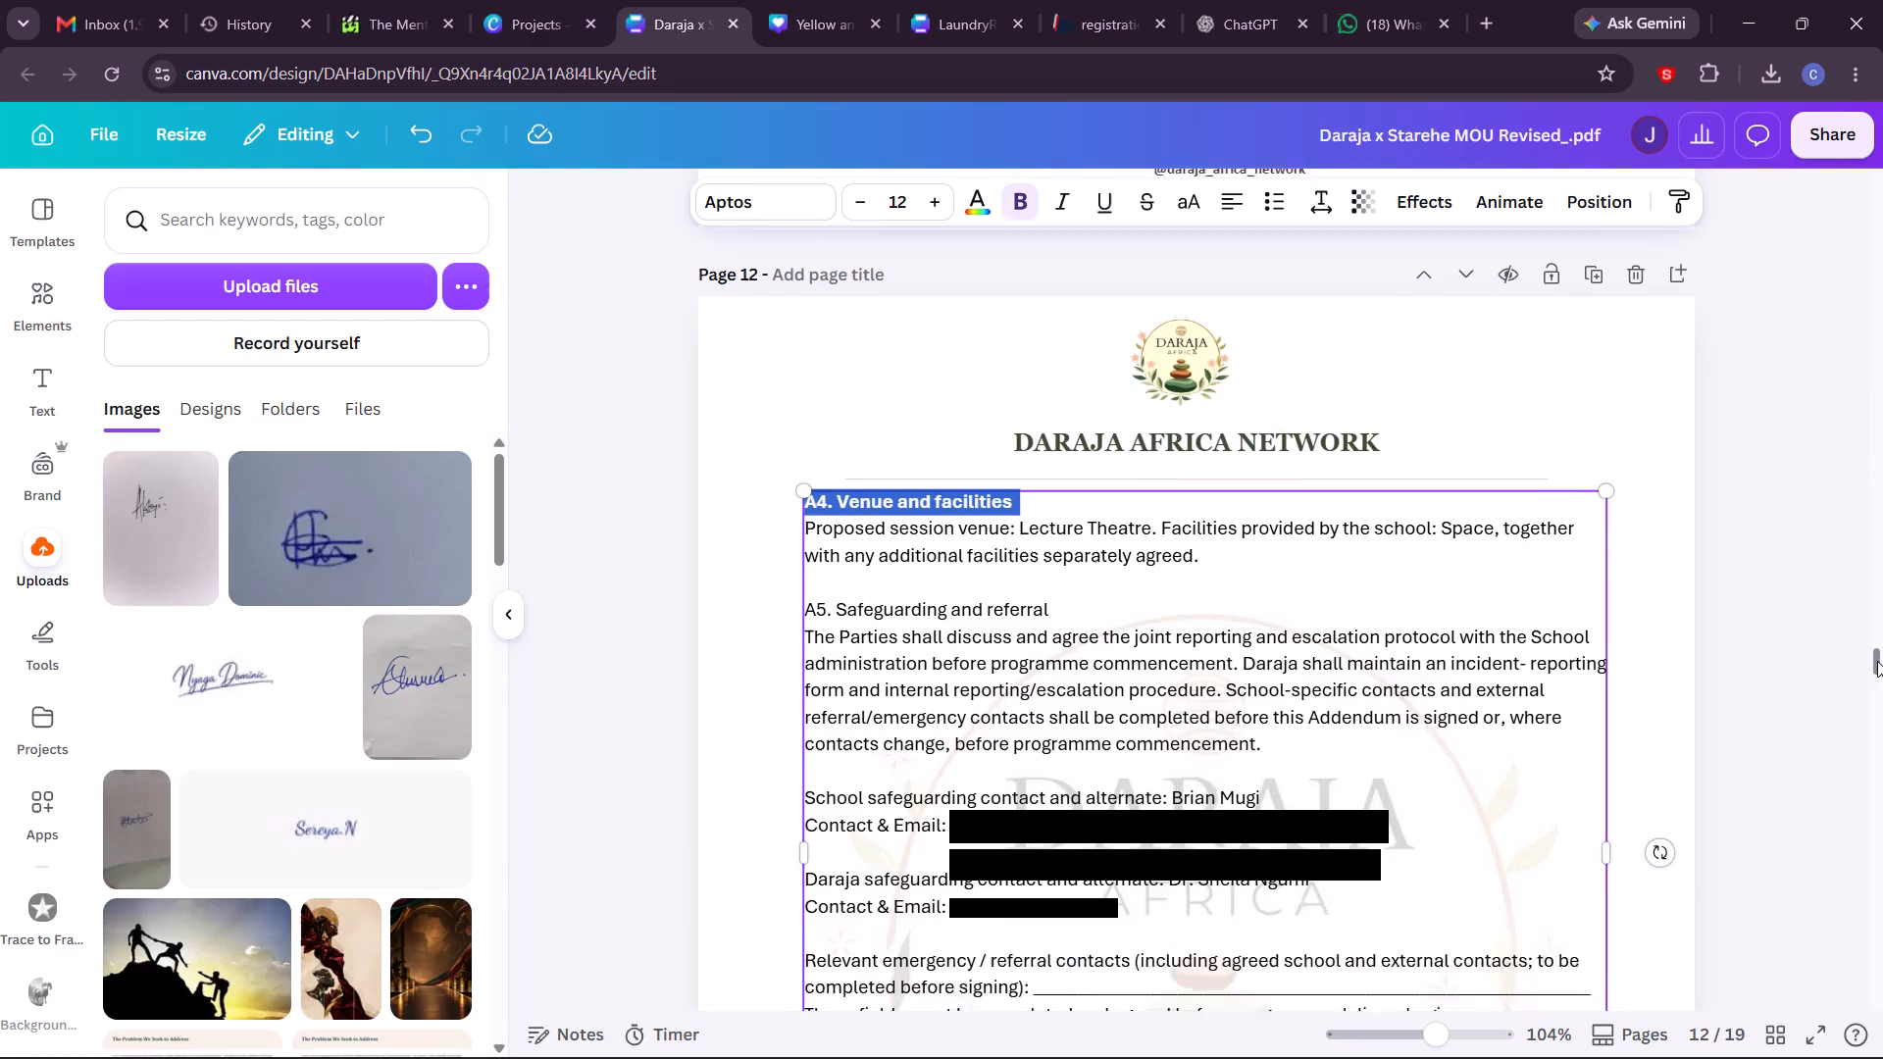
pyautogui.moveTo(1877, 661); pyautogui.dragTo(1876, 668)
pyautogui.click(1070, 355)
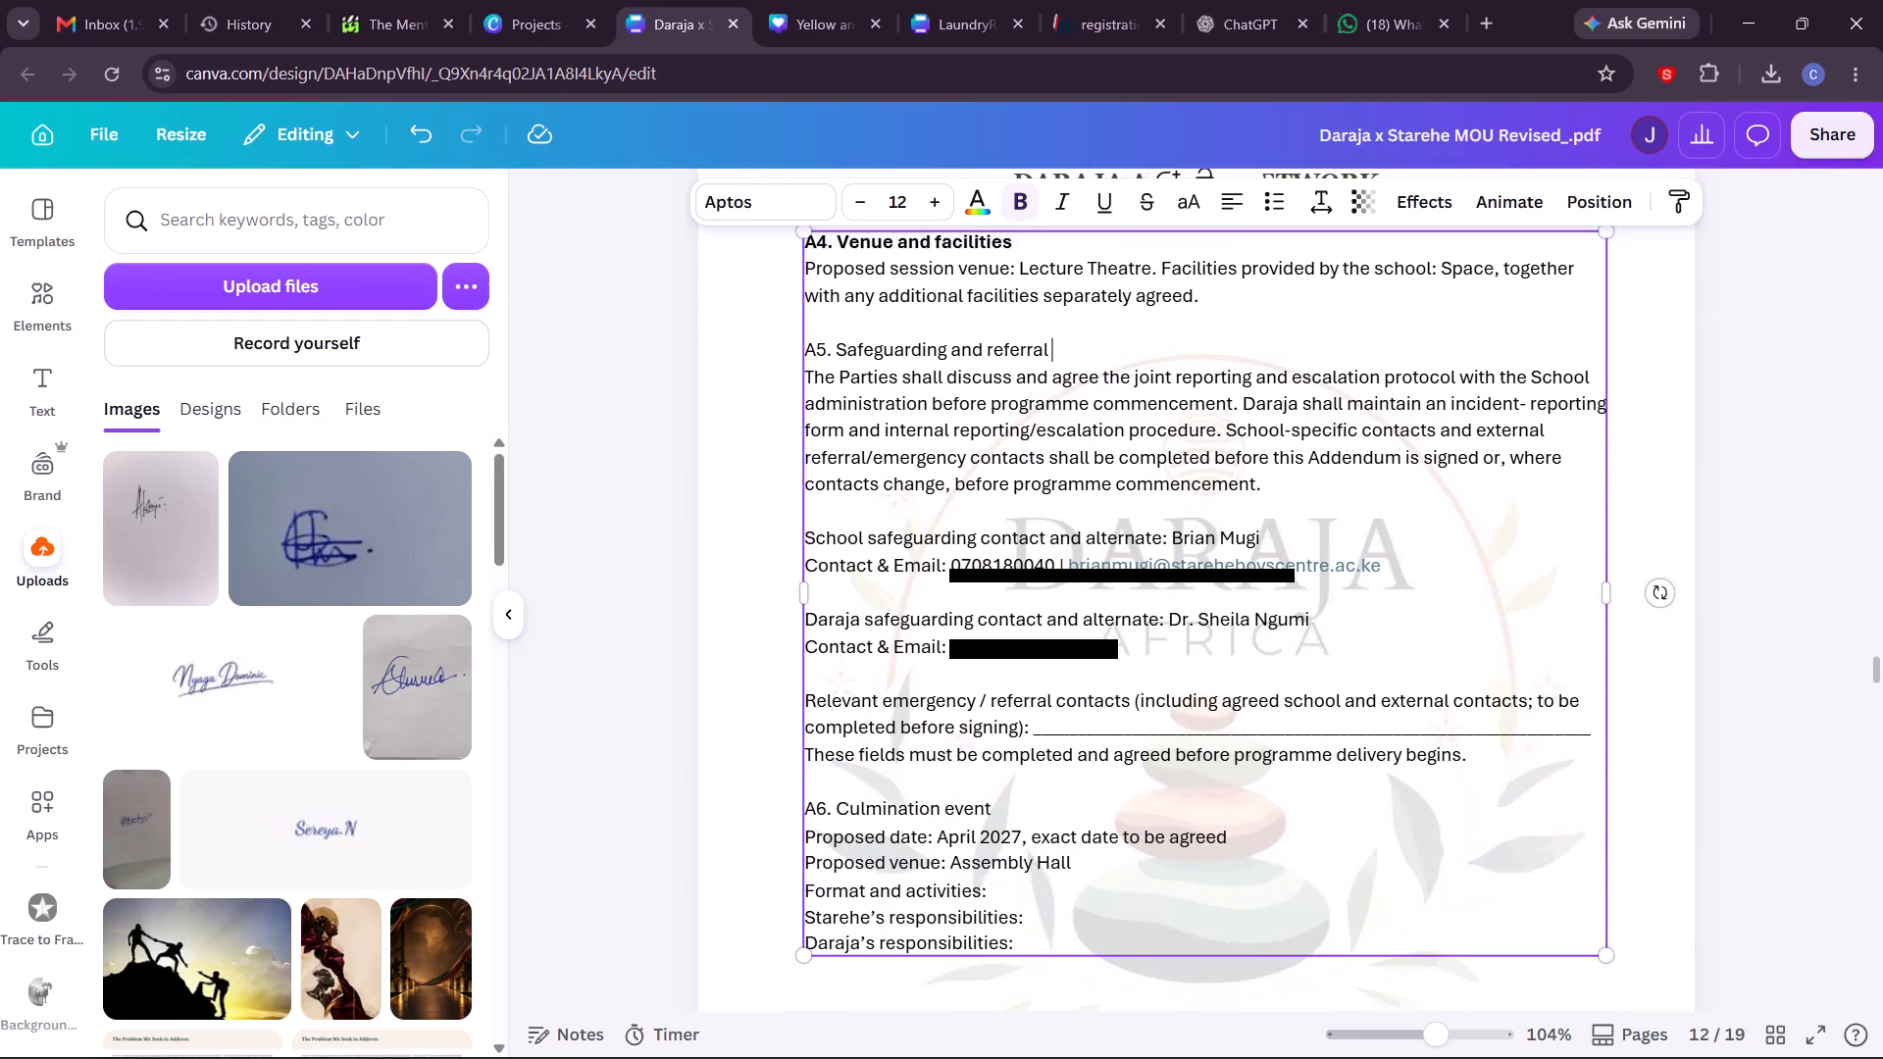
pyautogui.moveTo(1057, 348); pyautogui.dragTo(816, 345)
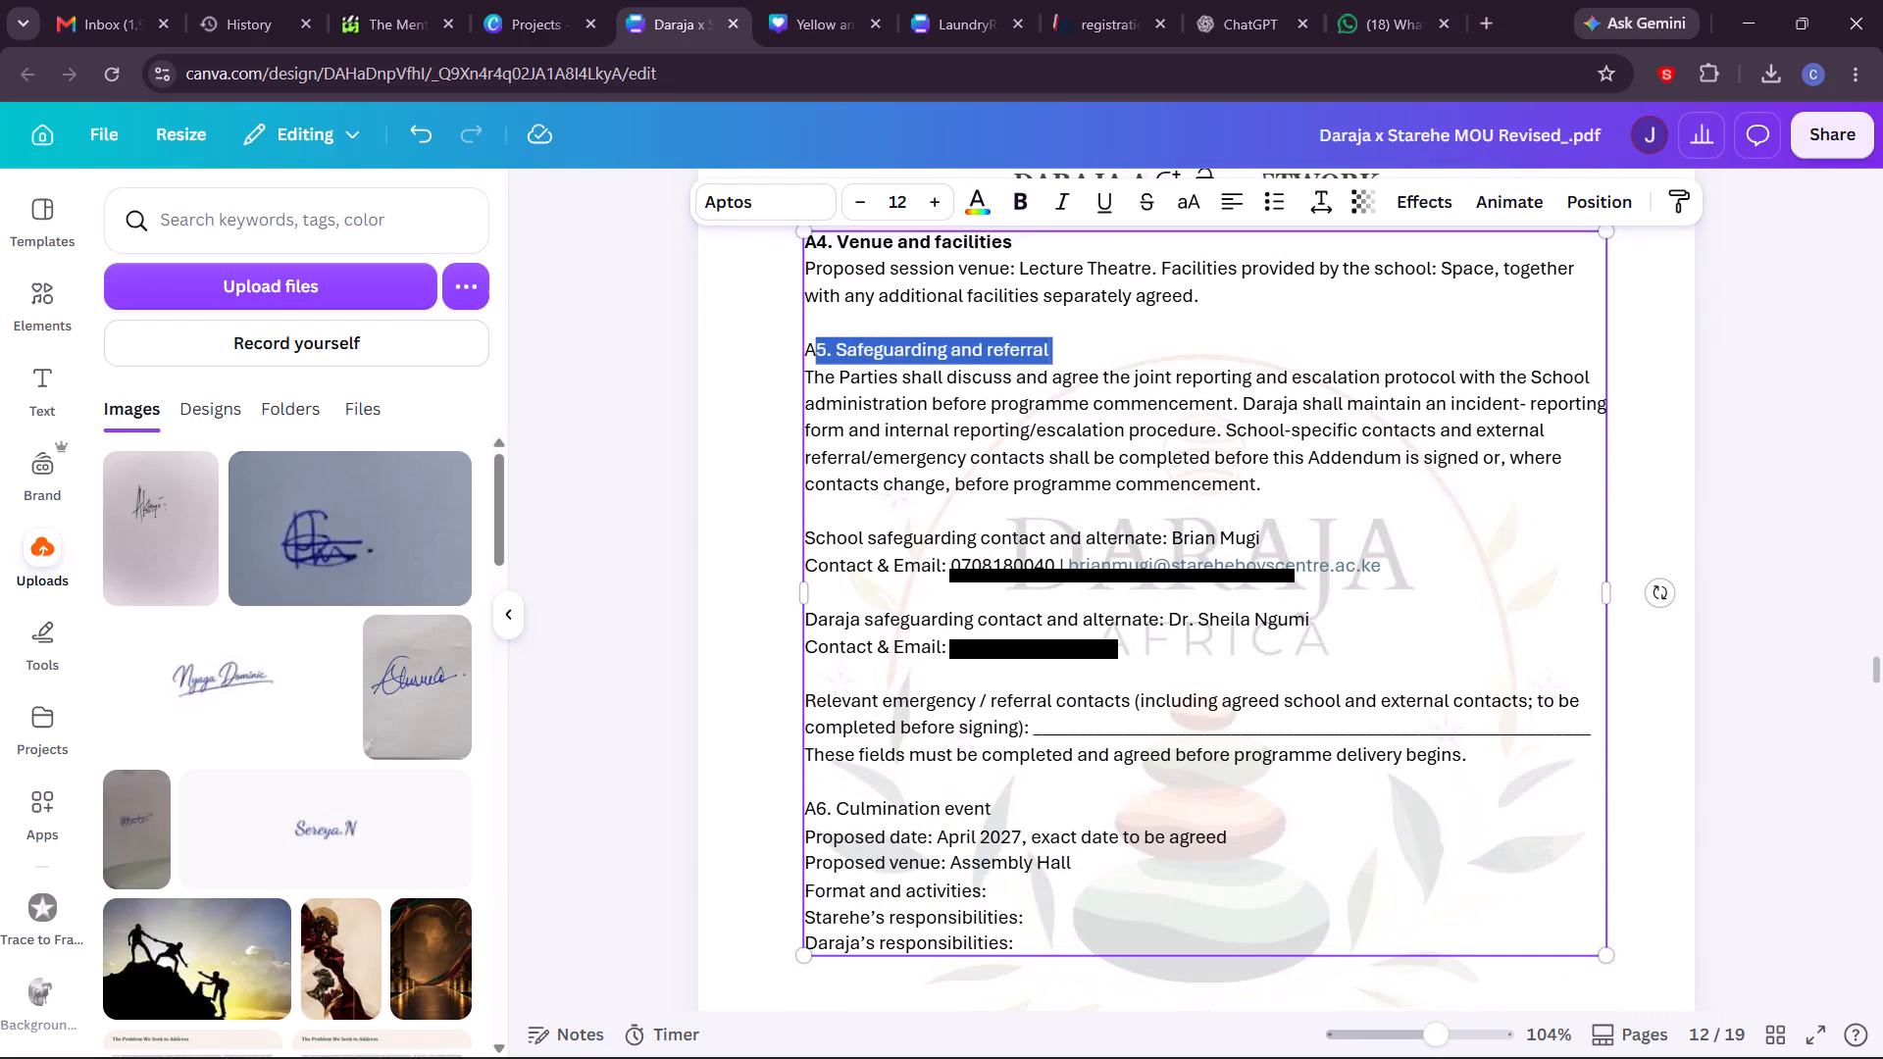
# Bold the entire "A5. Safeguarding and referral" heading on page 12, including its first letter.
pyautogui.moveTo(816, 345); pyautogui.dragTo(794, 343)
pyautogui.click(1021, 201)
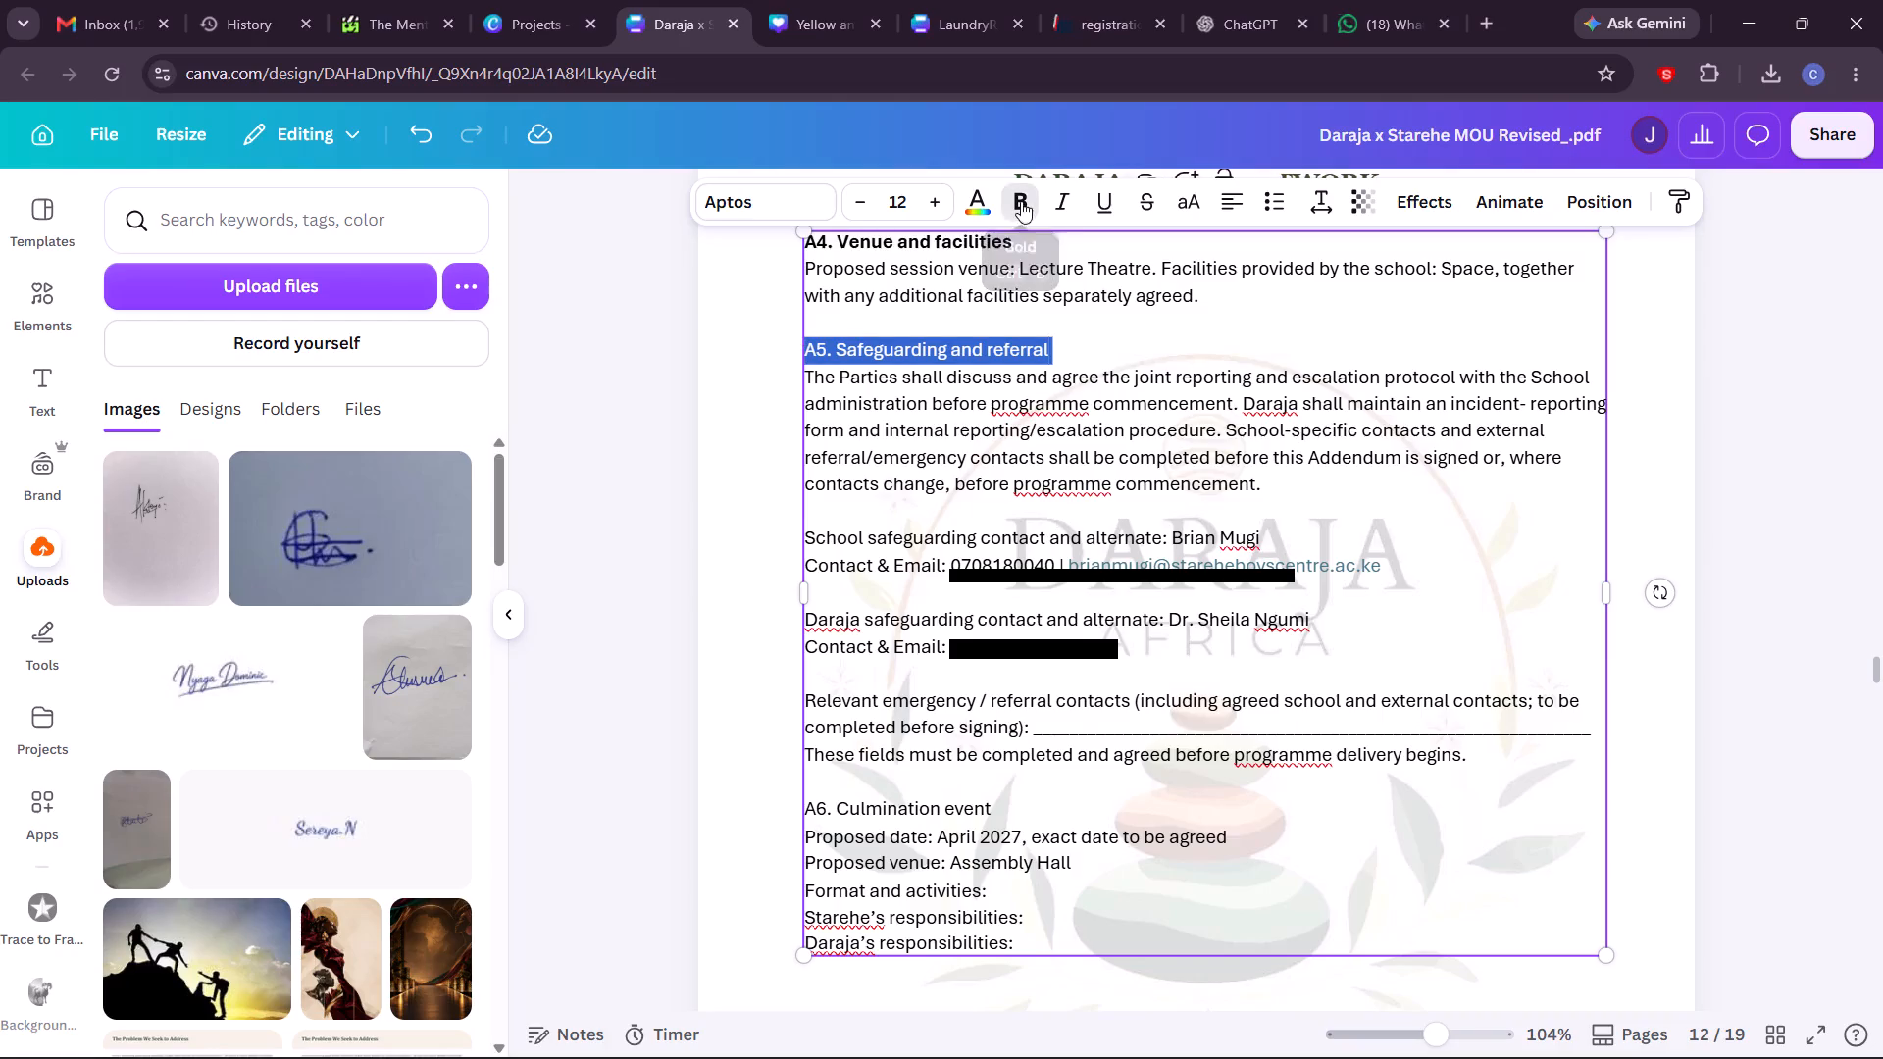
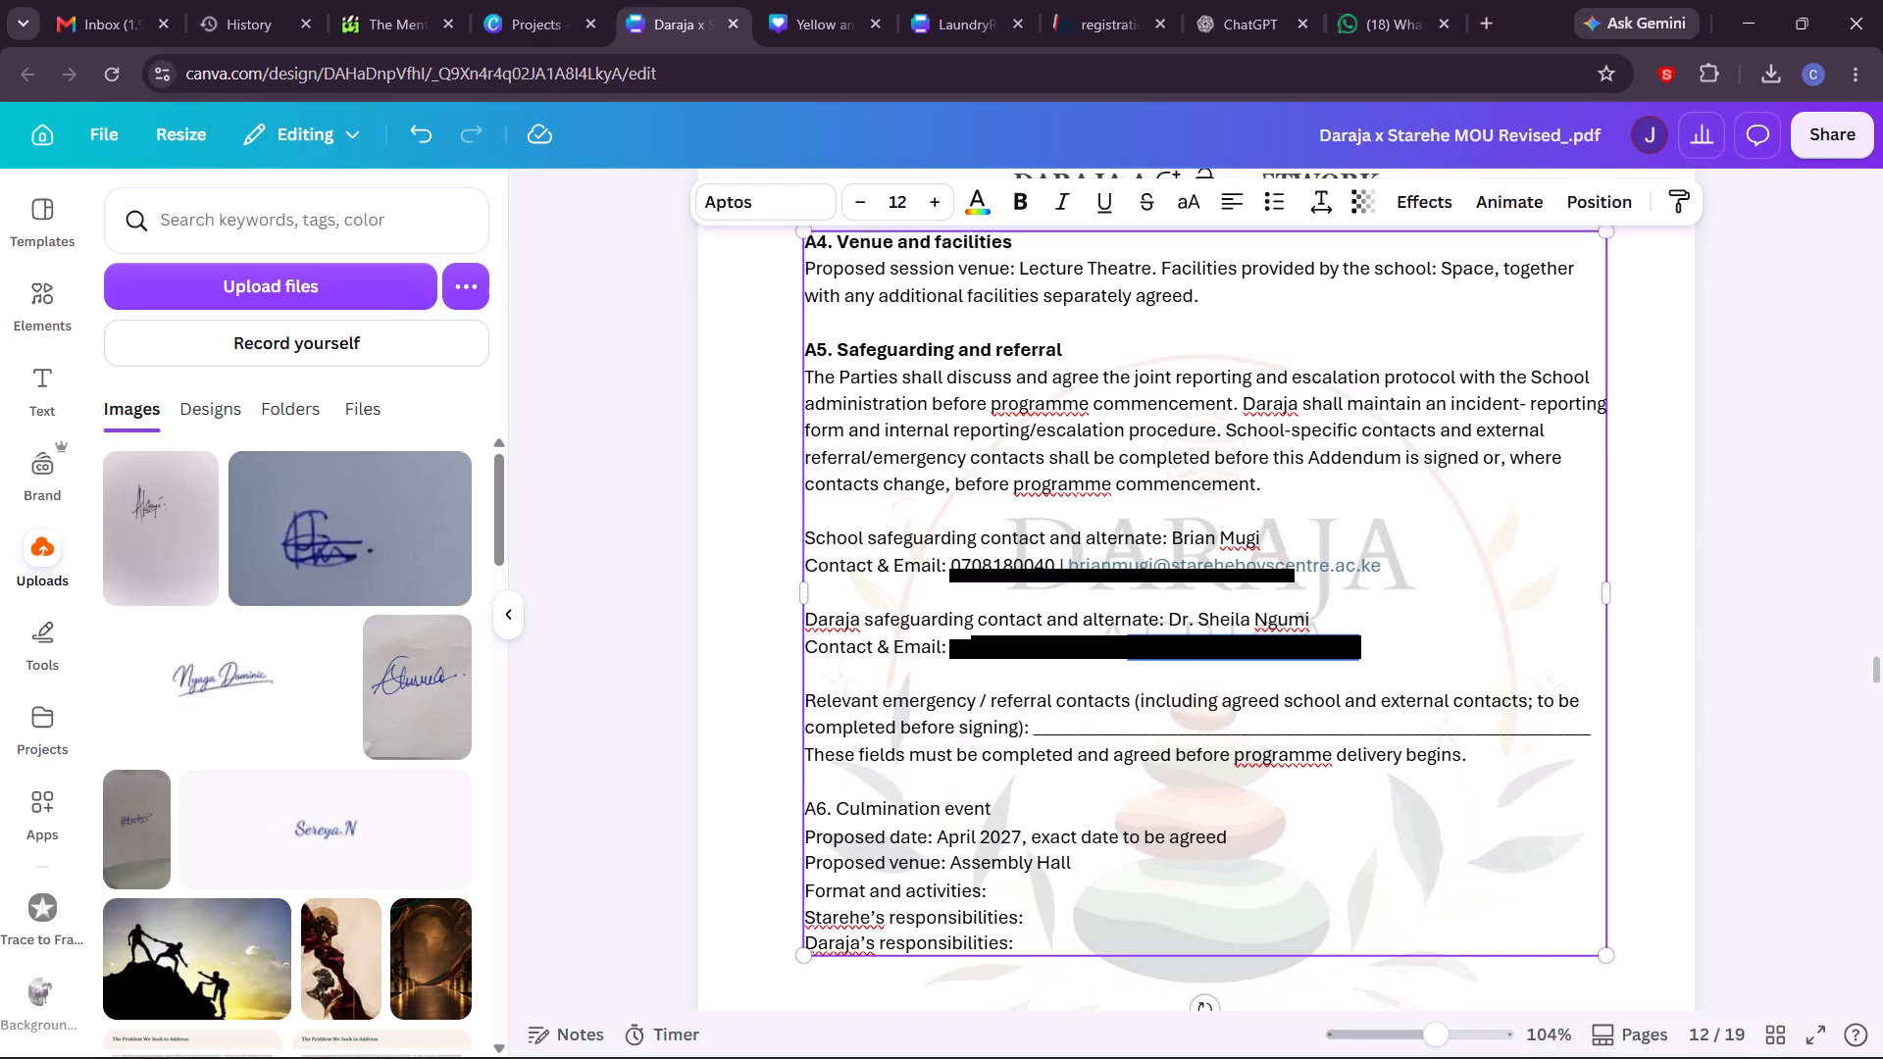
# Apply the design's teal text colour to the Daraja safeguarding contact's email and at the end of the school contact's email line on page 12.
pyautogui.moveTo(1128, 654); pyautogui.dragTo(1109, 656)
pyautogui.click(990, 203)
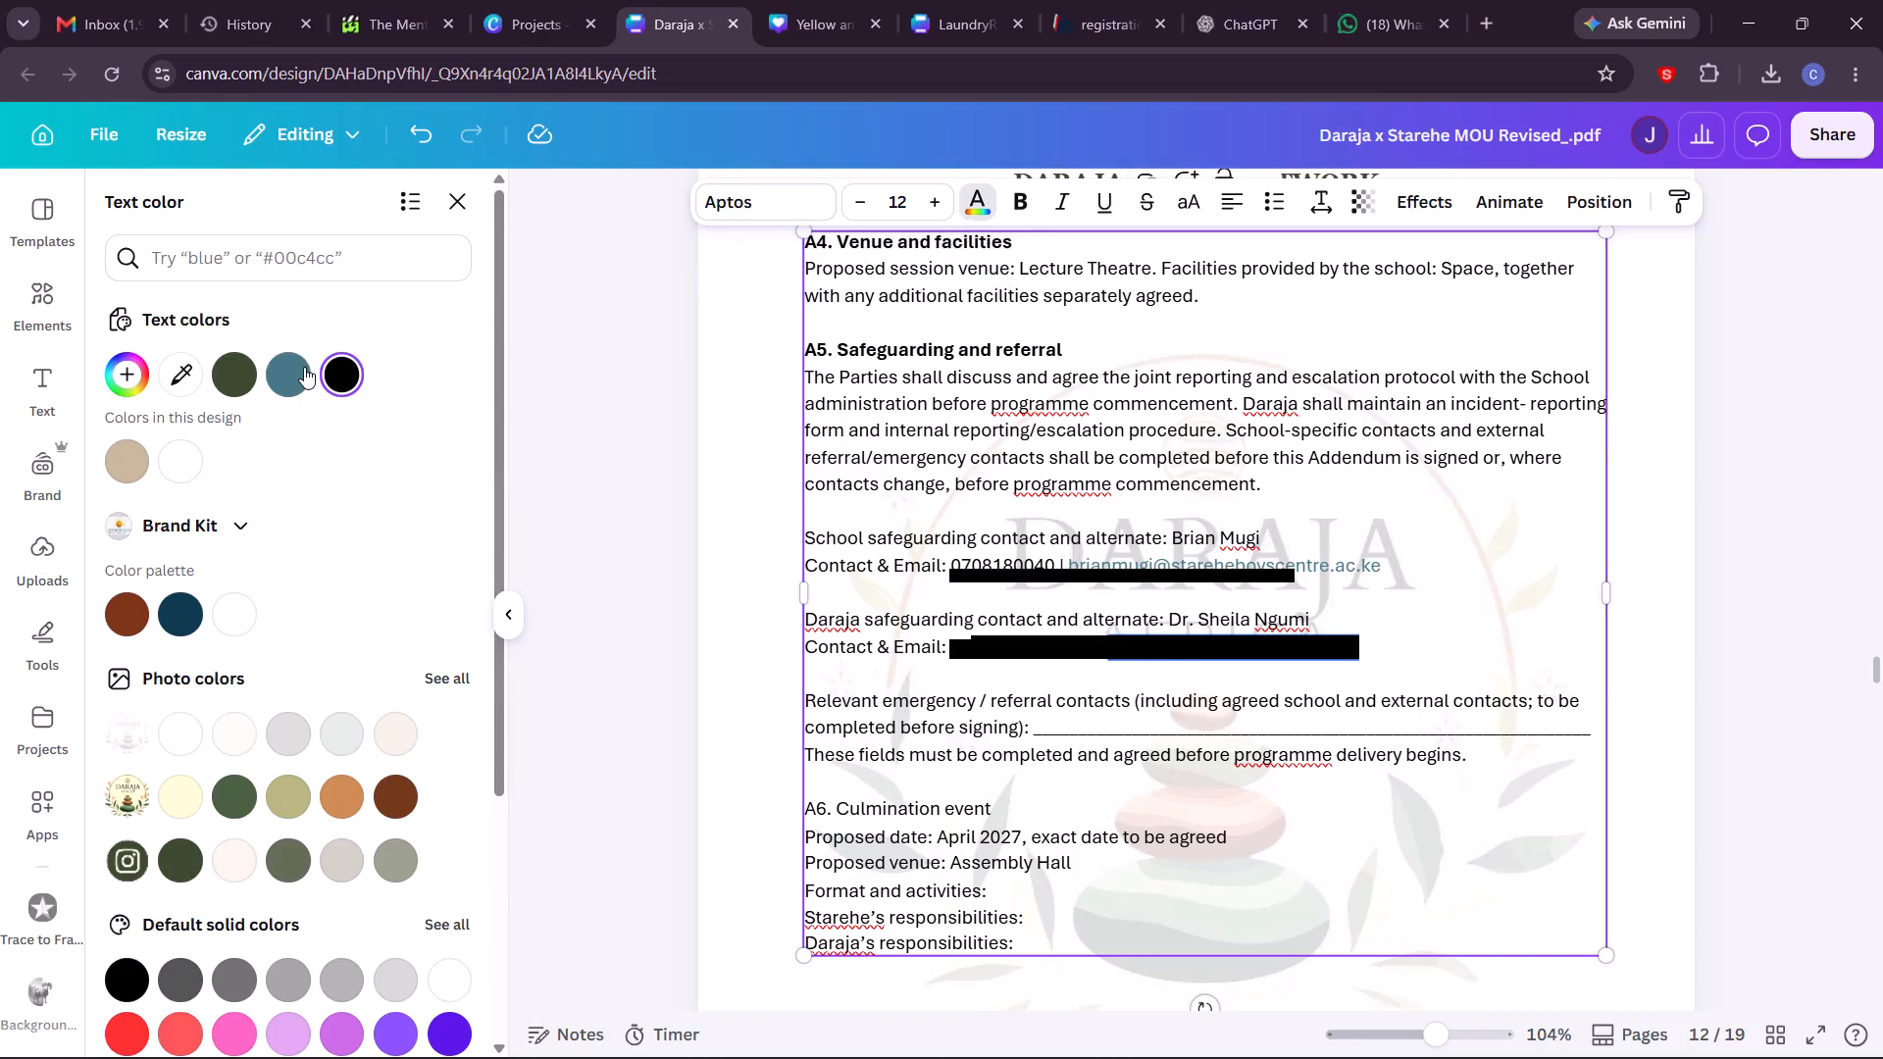
pyautogui.click(286, 369)
pyautogui.click(1459, 576)
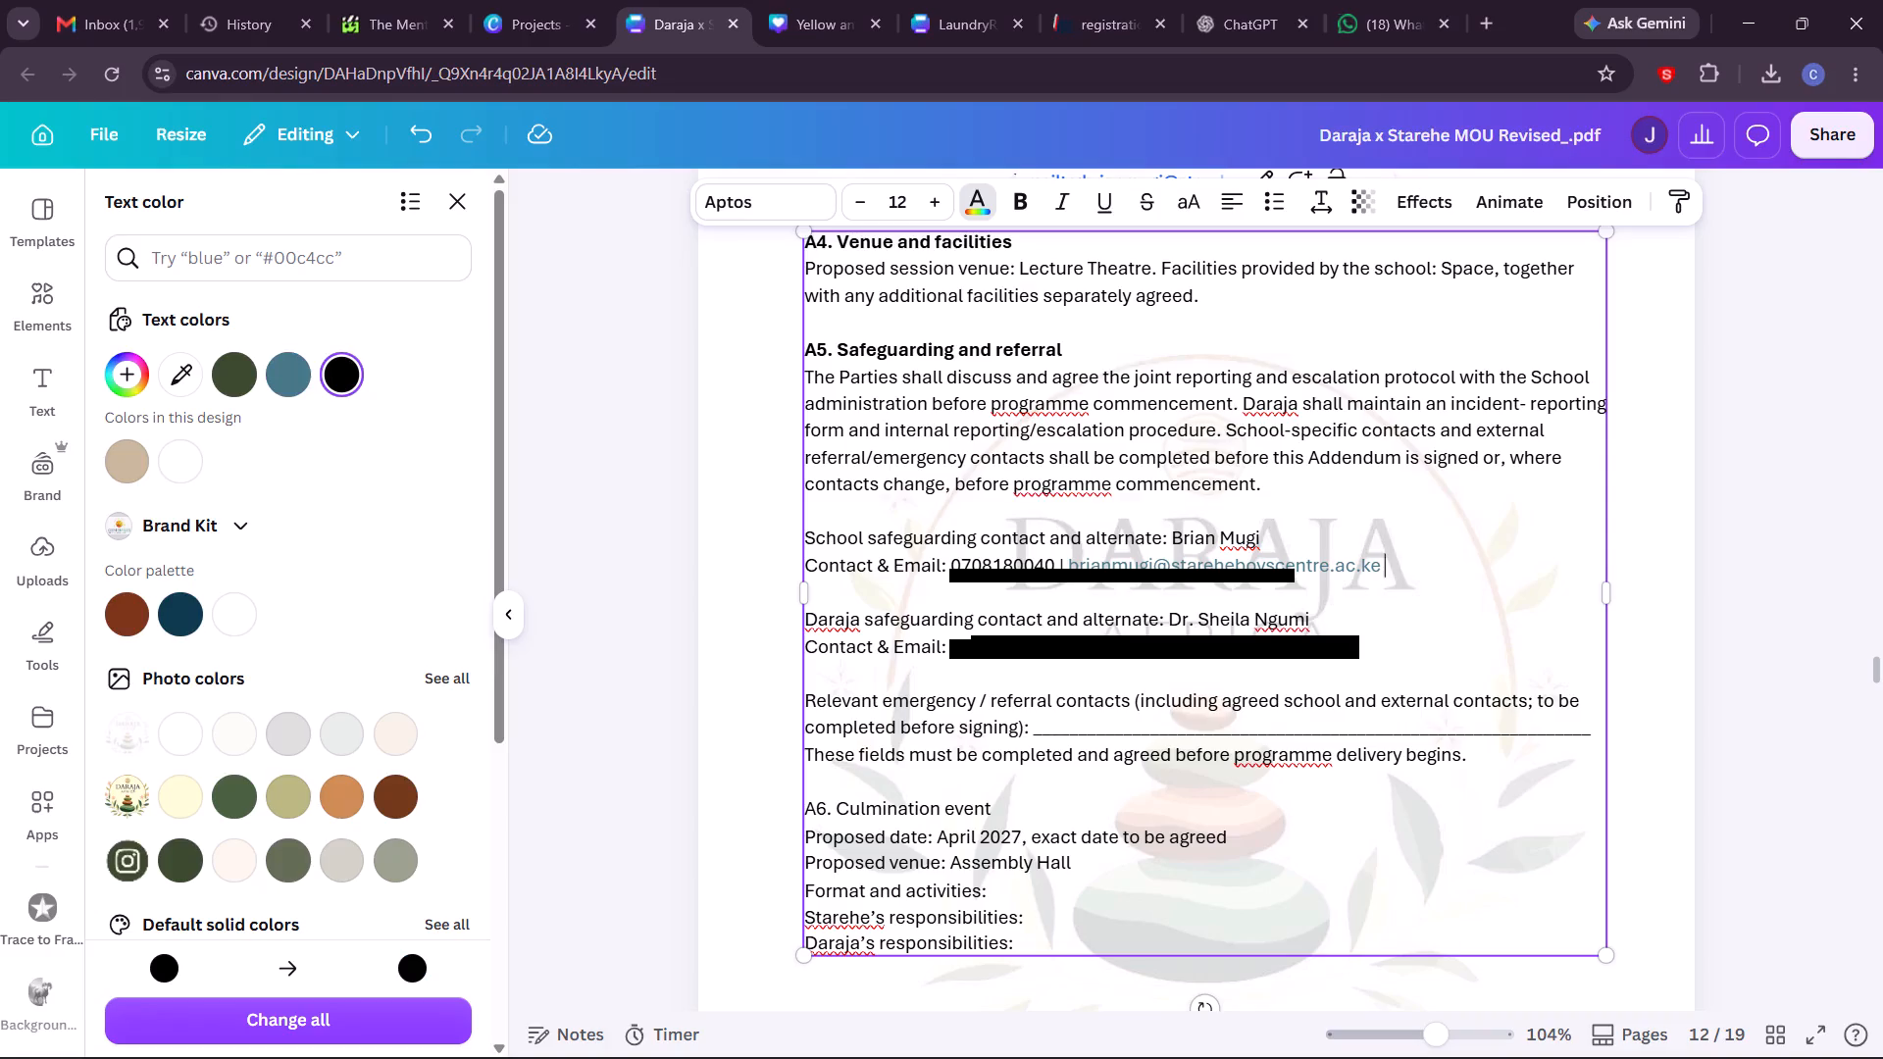
pyautogui.click(289, 368)
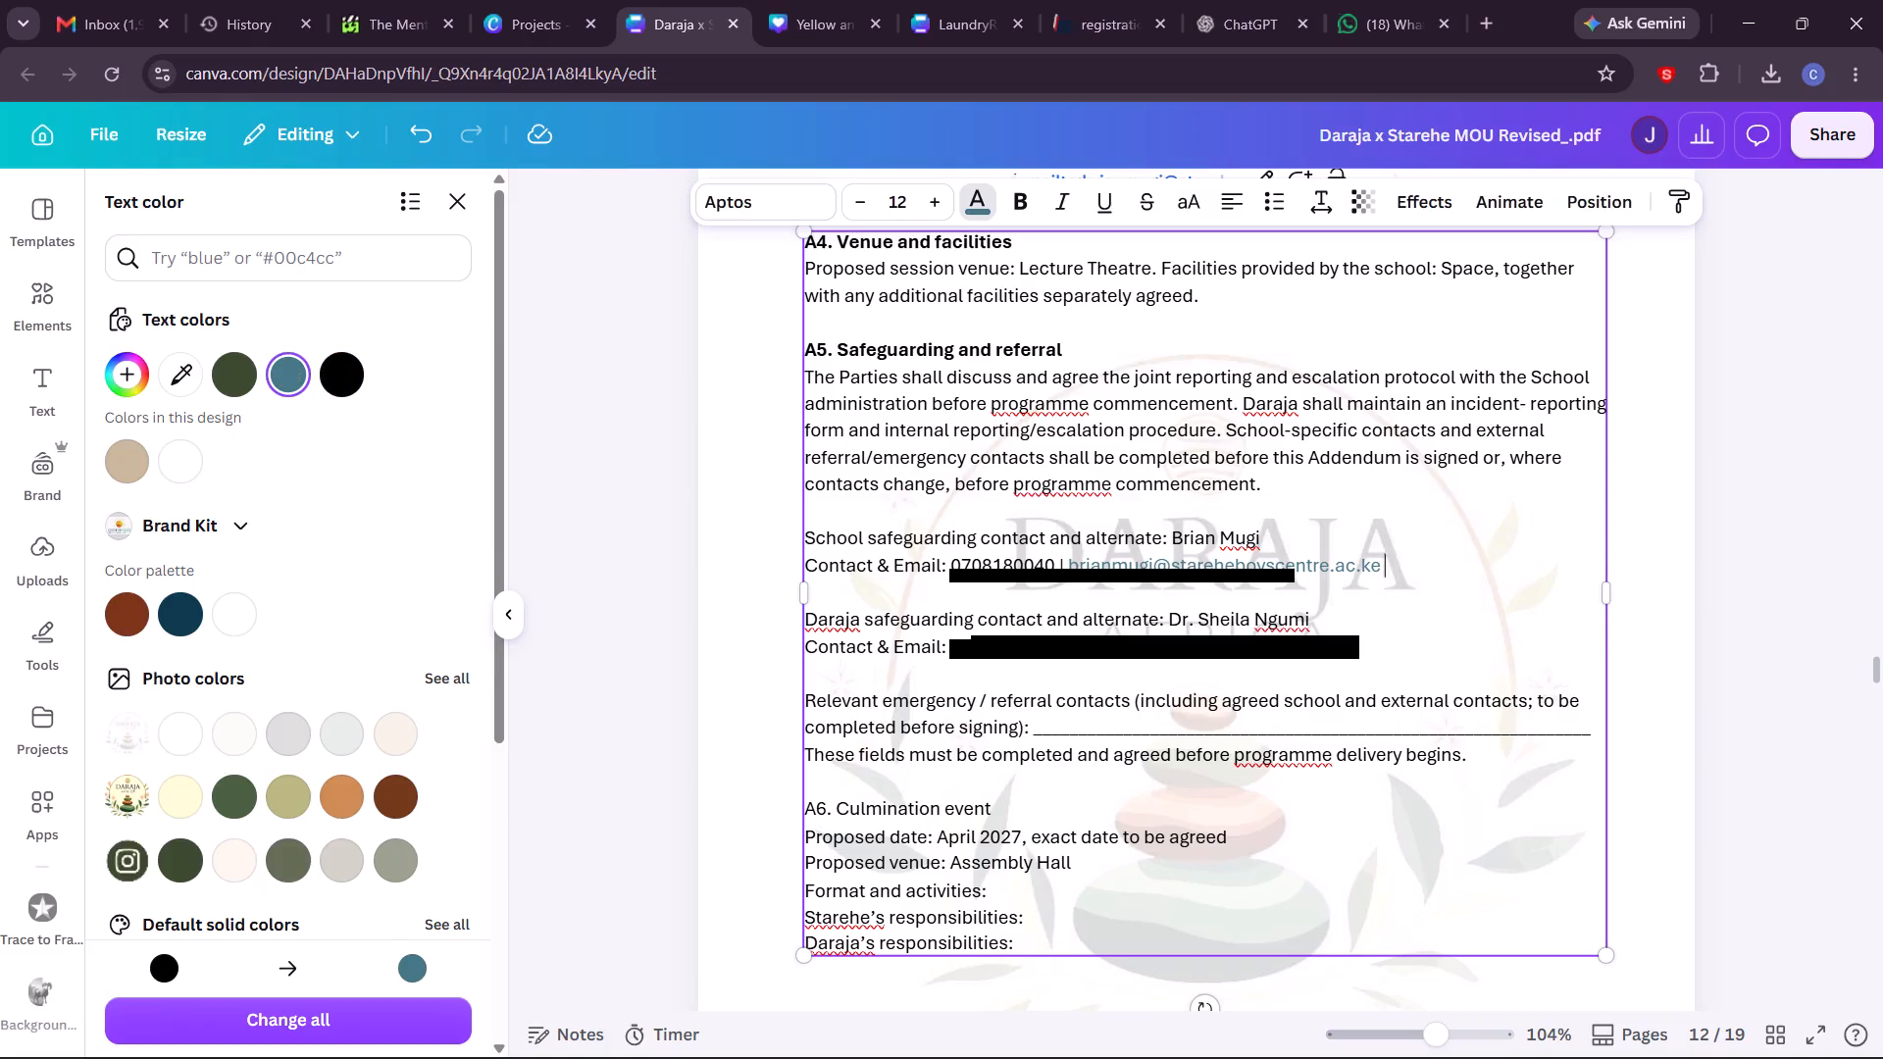
pyautogui.scroll(1, 1036, 574)
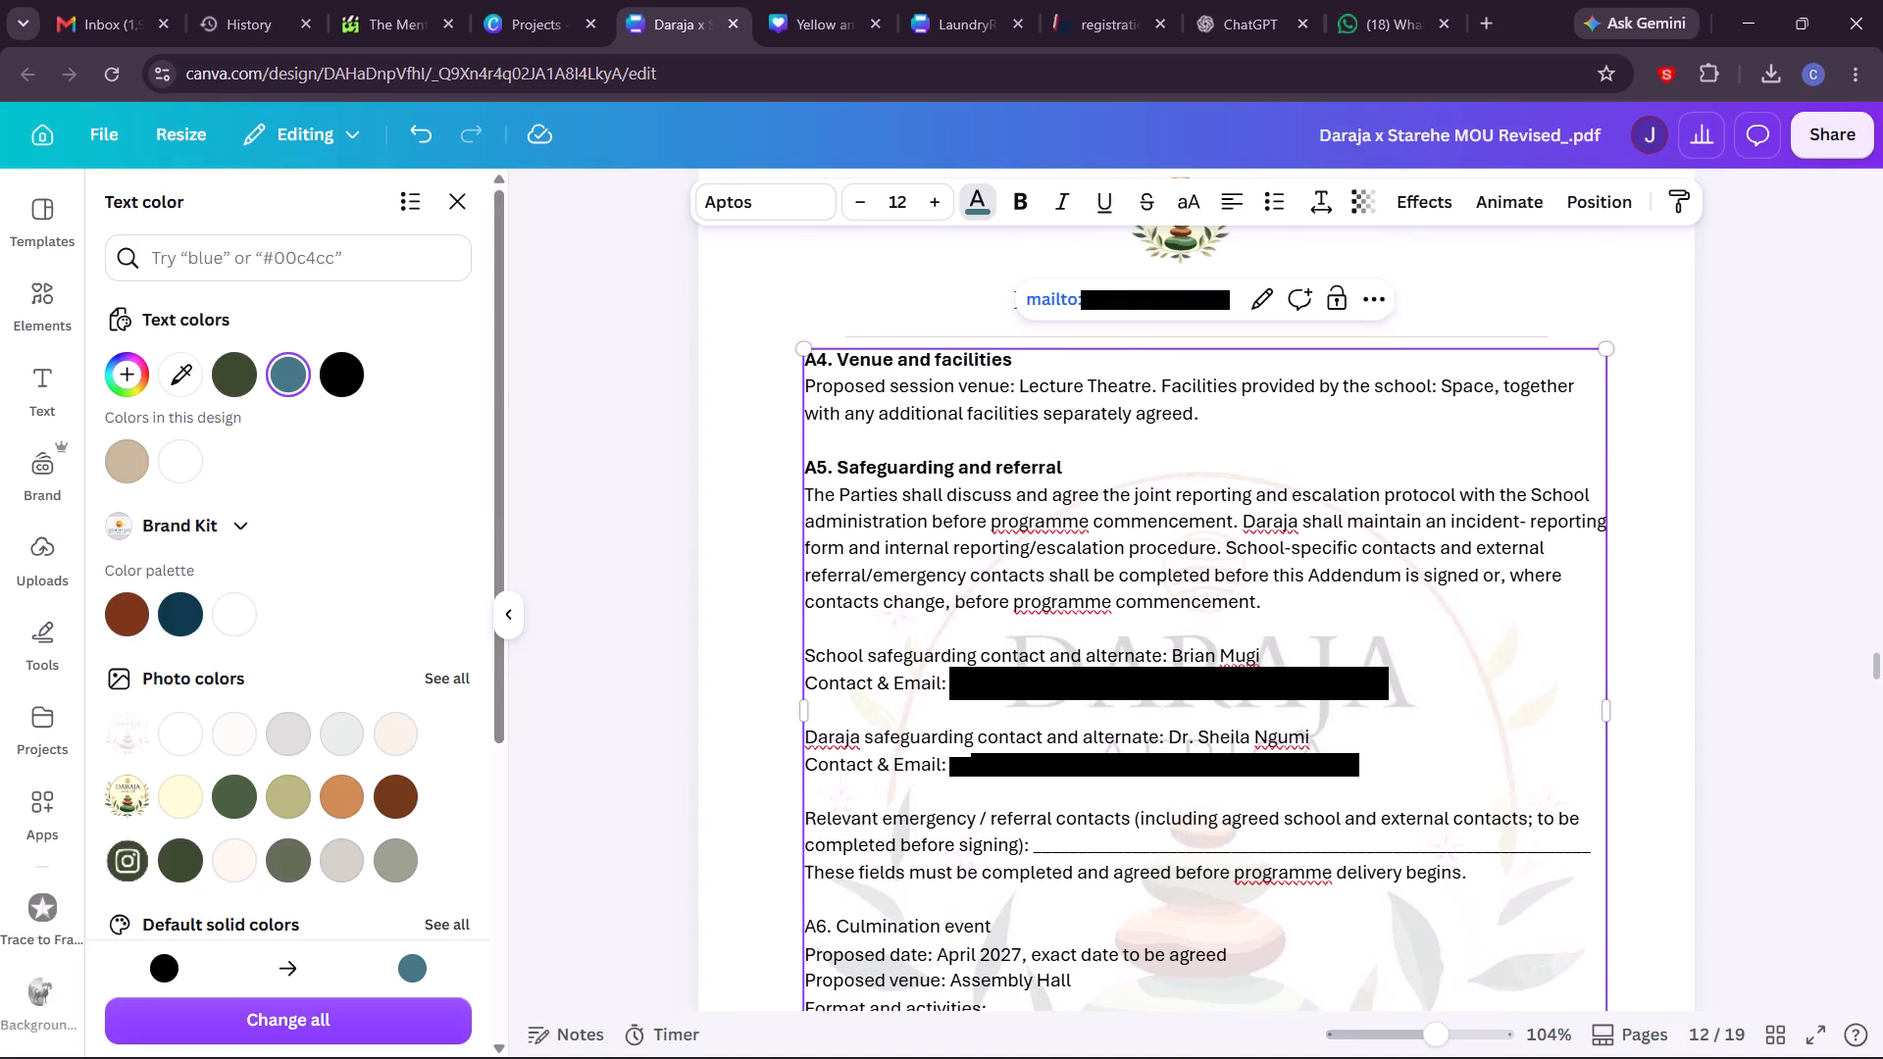
pyautogui.scroll(-1, 1247, 625)
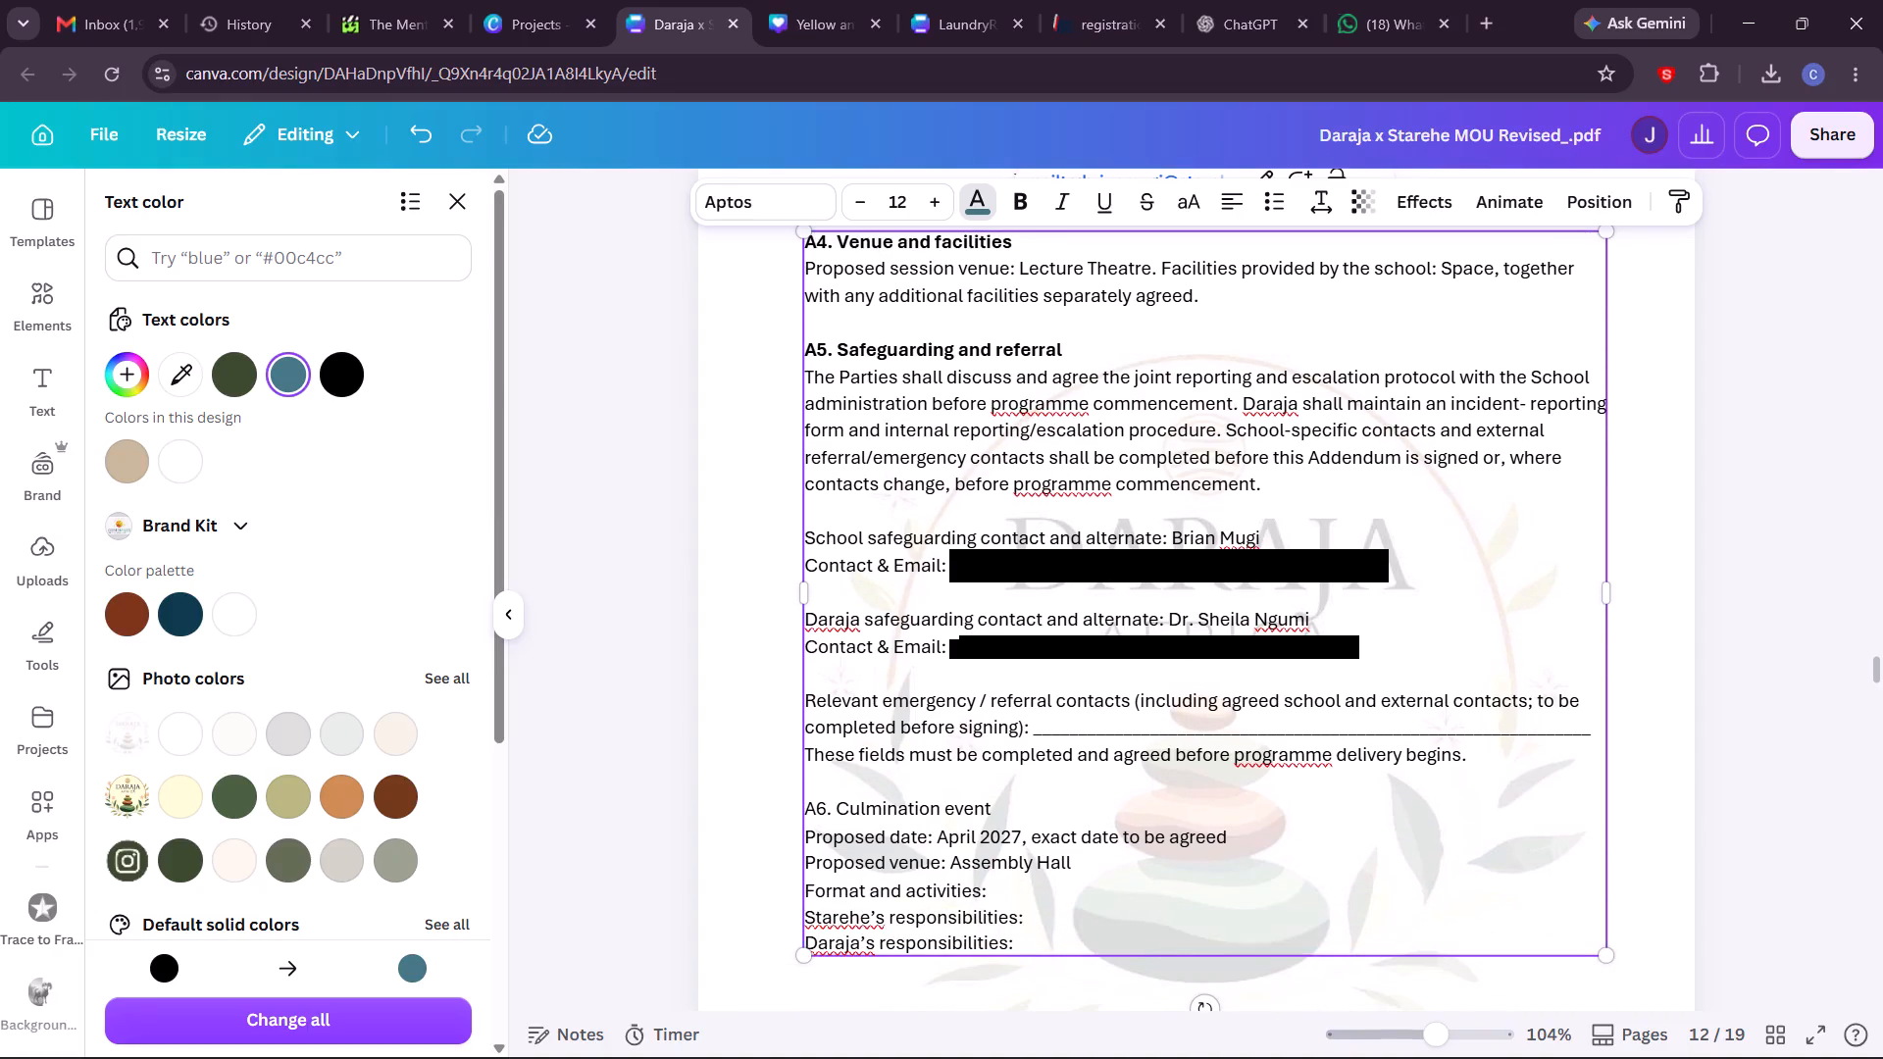
# Bold the names of the school and Daraja safeguarding contacts in section A5 on page 12.
pyautogui.moveTo(1262, 534); pyautogui.dragTo(1172, 538)
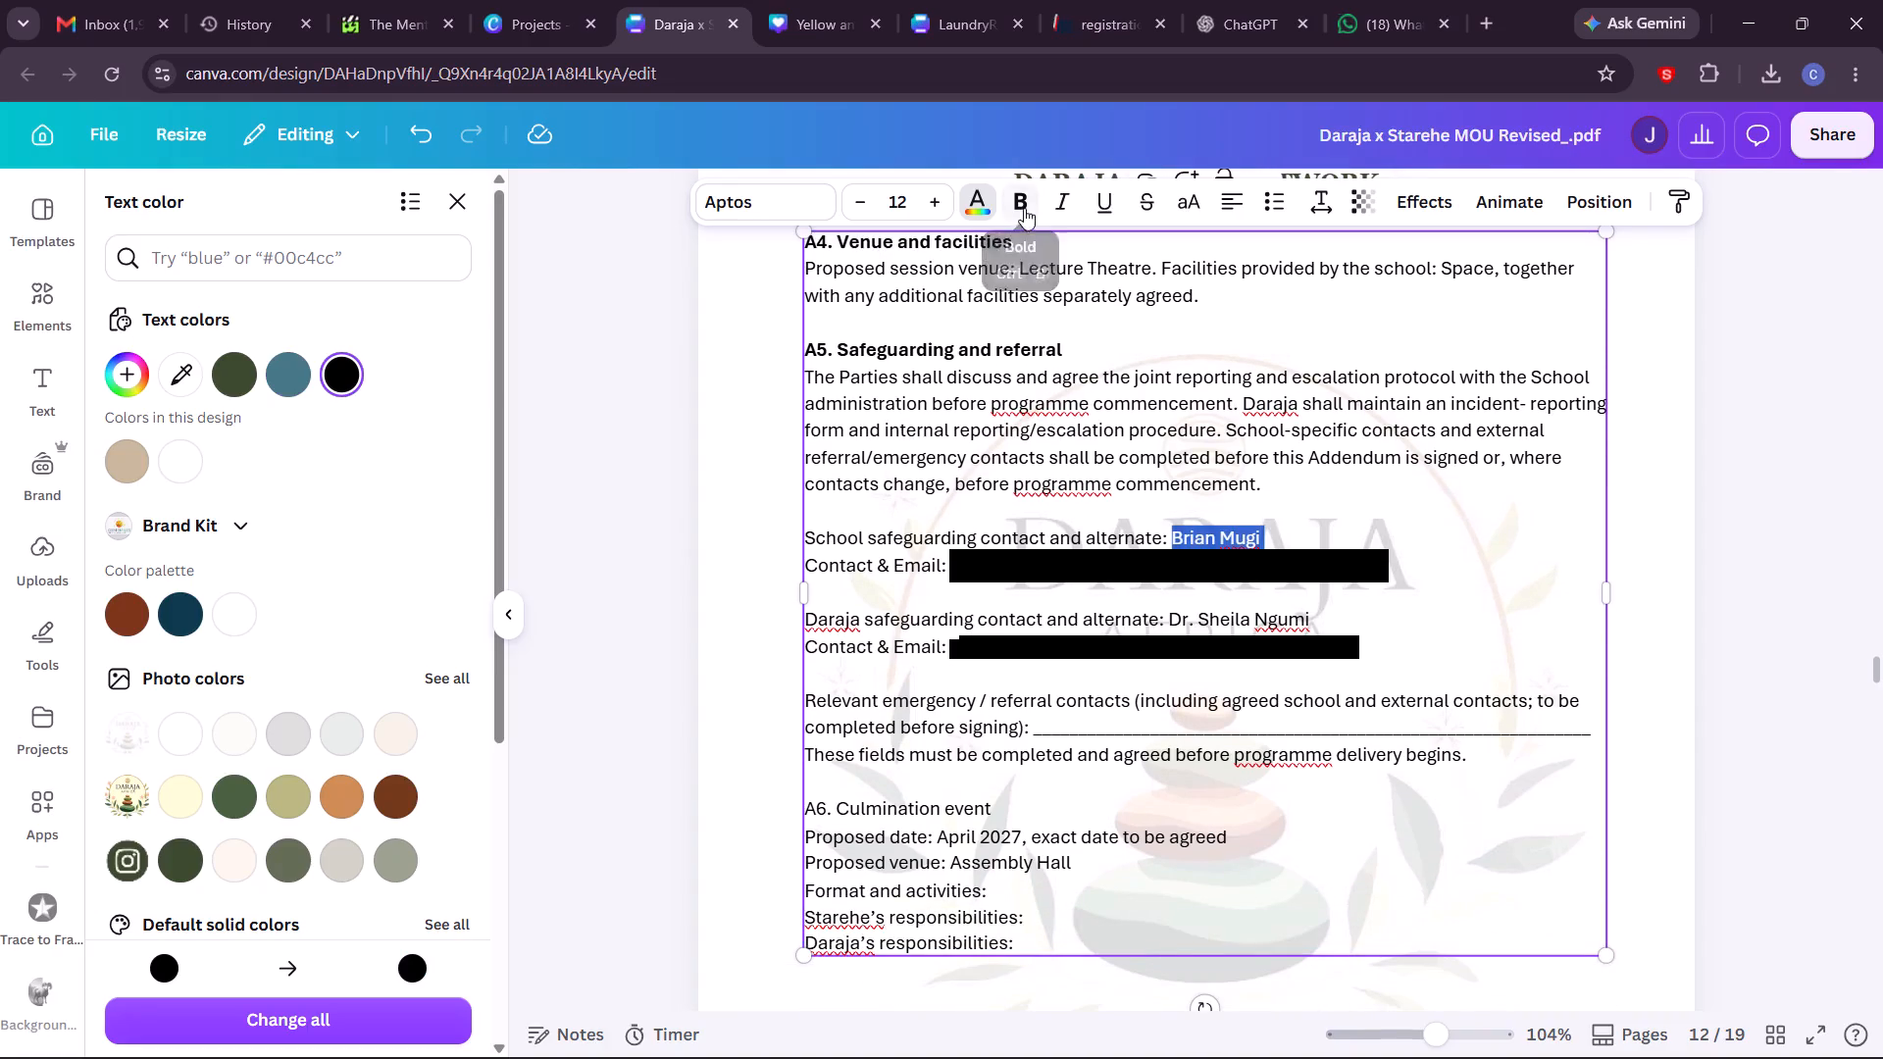
pyautogui.click(1024, 208)
pyautogui.moveTo(1321, 622); pyautogui.dragTo(1176, 625)
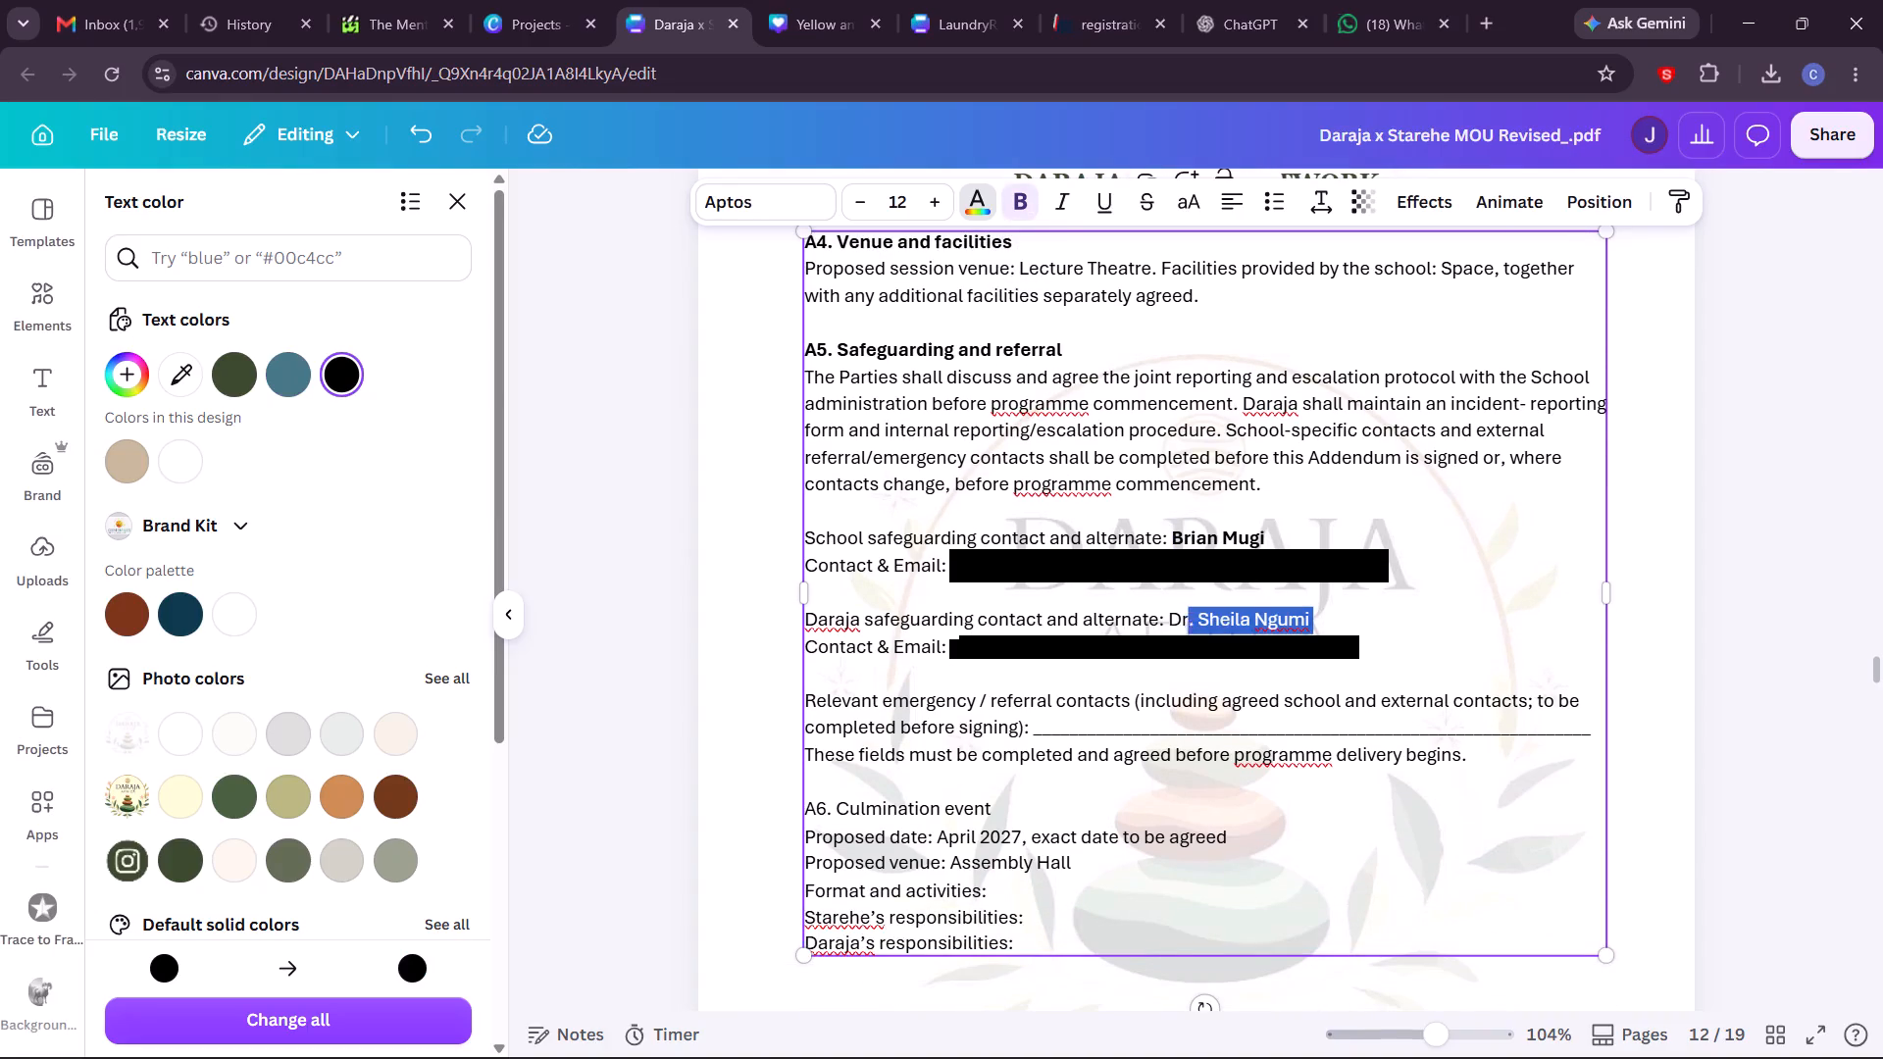
pyautogui.moveTo(1176, 625); pyautogui.dragTo(1169, 625)
pyautogui.click(1022, 205)
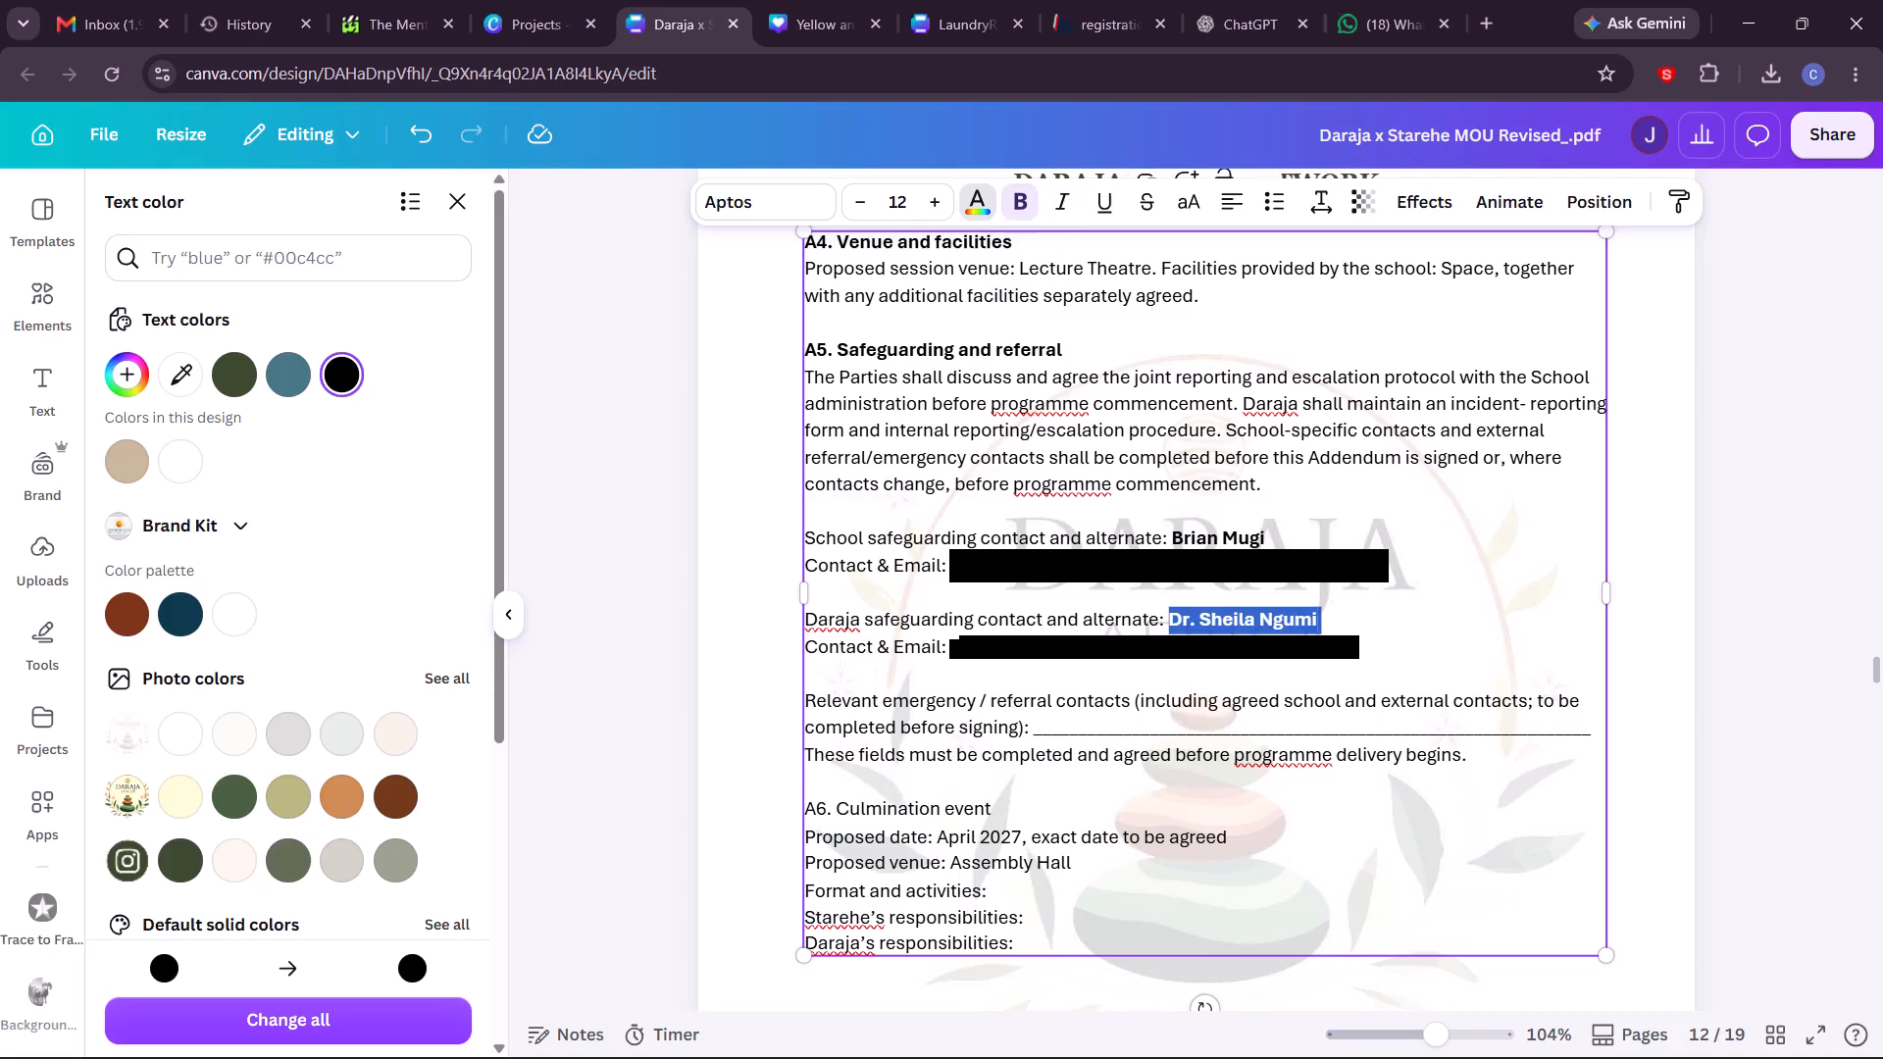
# Bold the page 12 section heading "A6. Culmination event".
pyautogui.scroll(-1, 1132, 590)
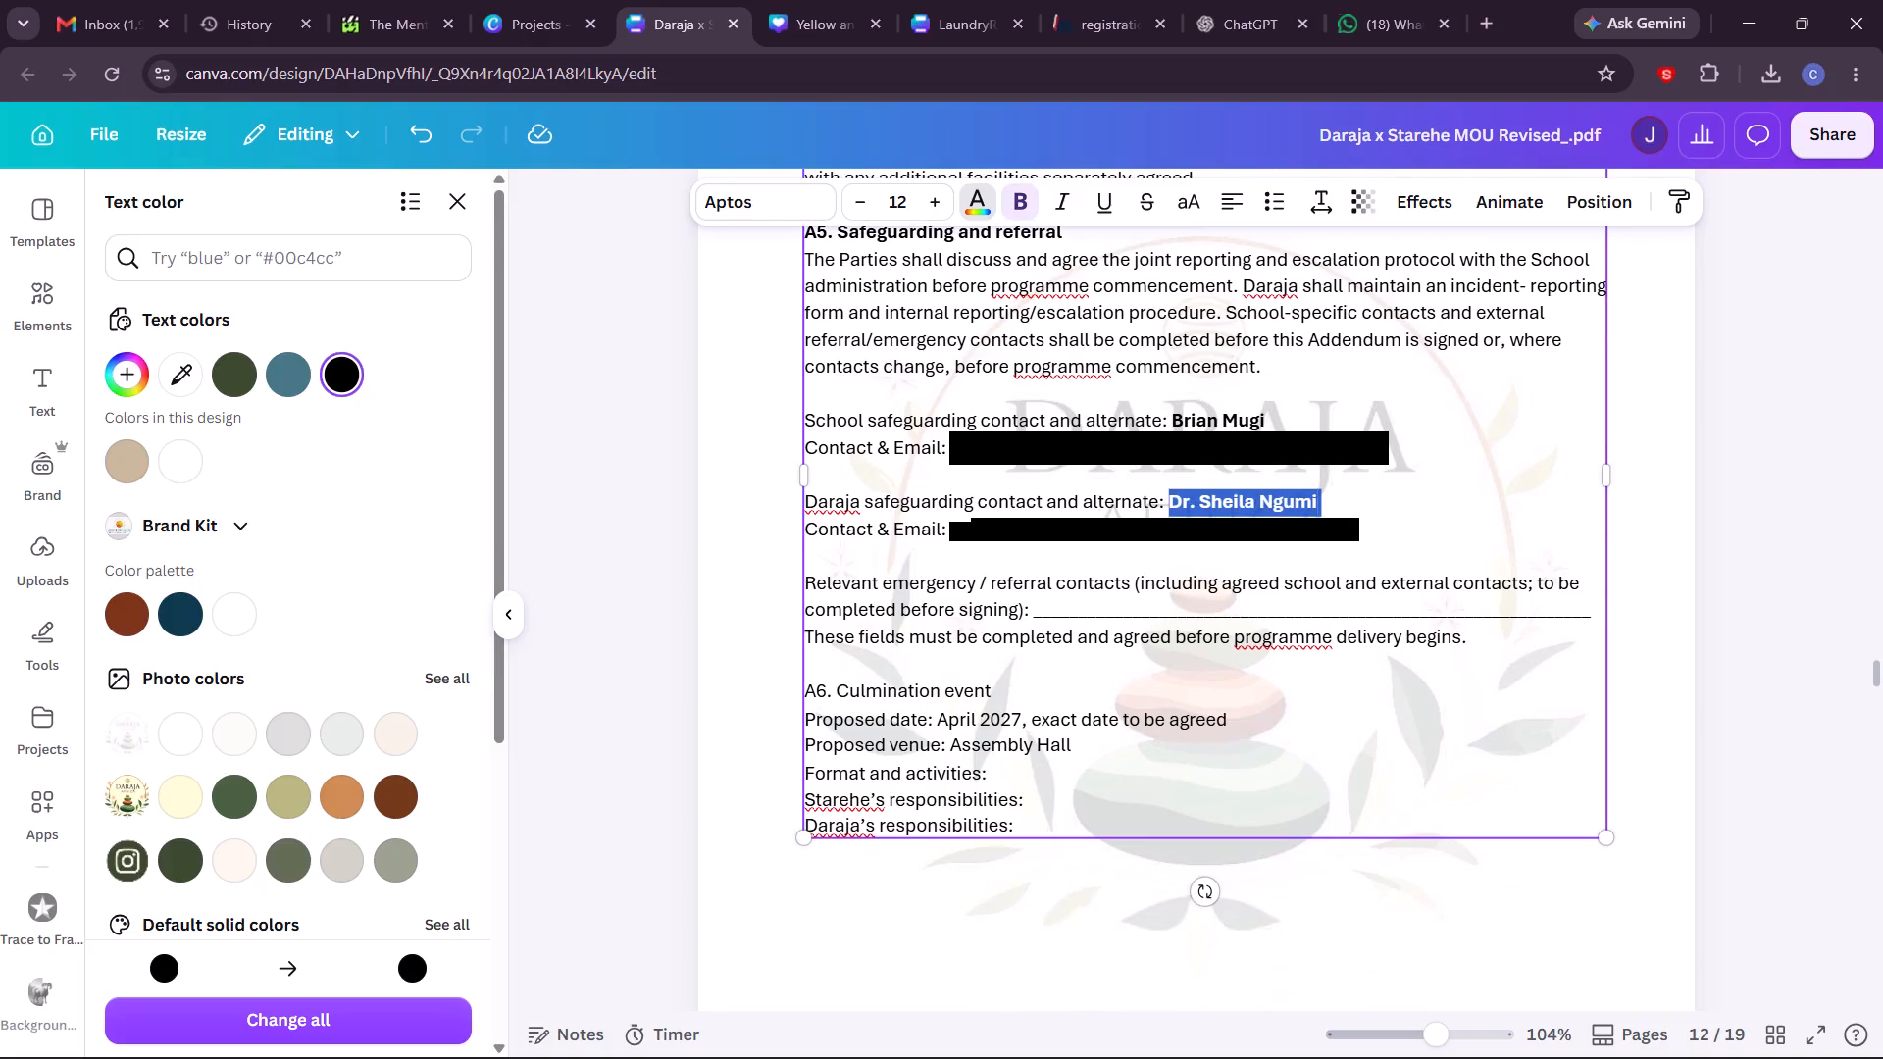
pyautogui.scroll(-2, 1138, 606)
pyautogui.moveTo(1011, 448); pyautogui.dragTo(999, 448)
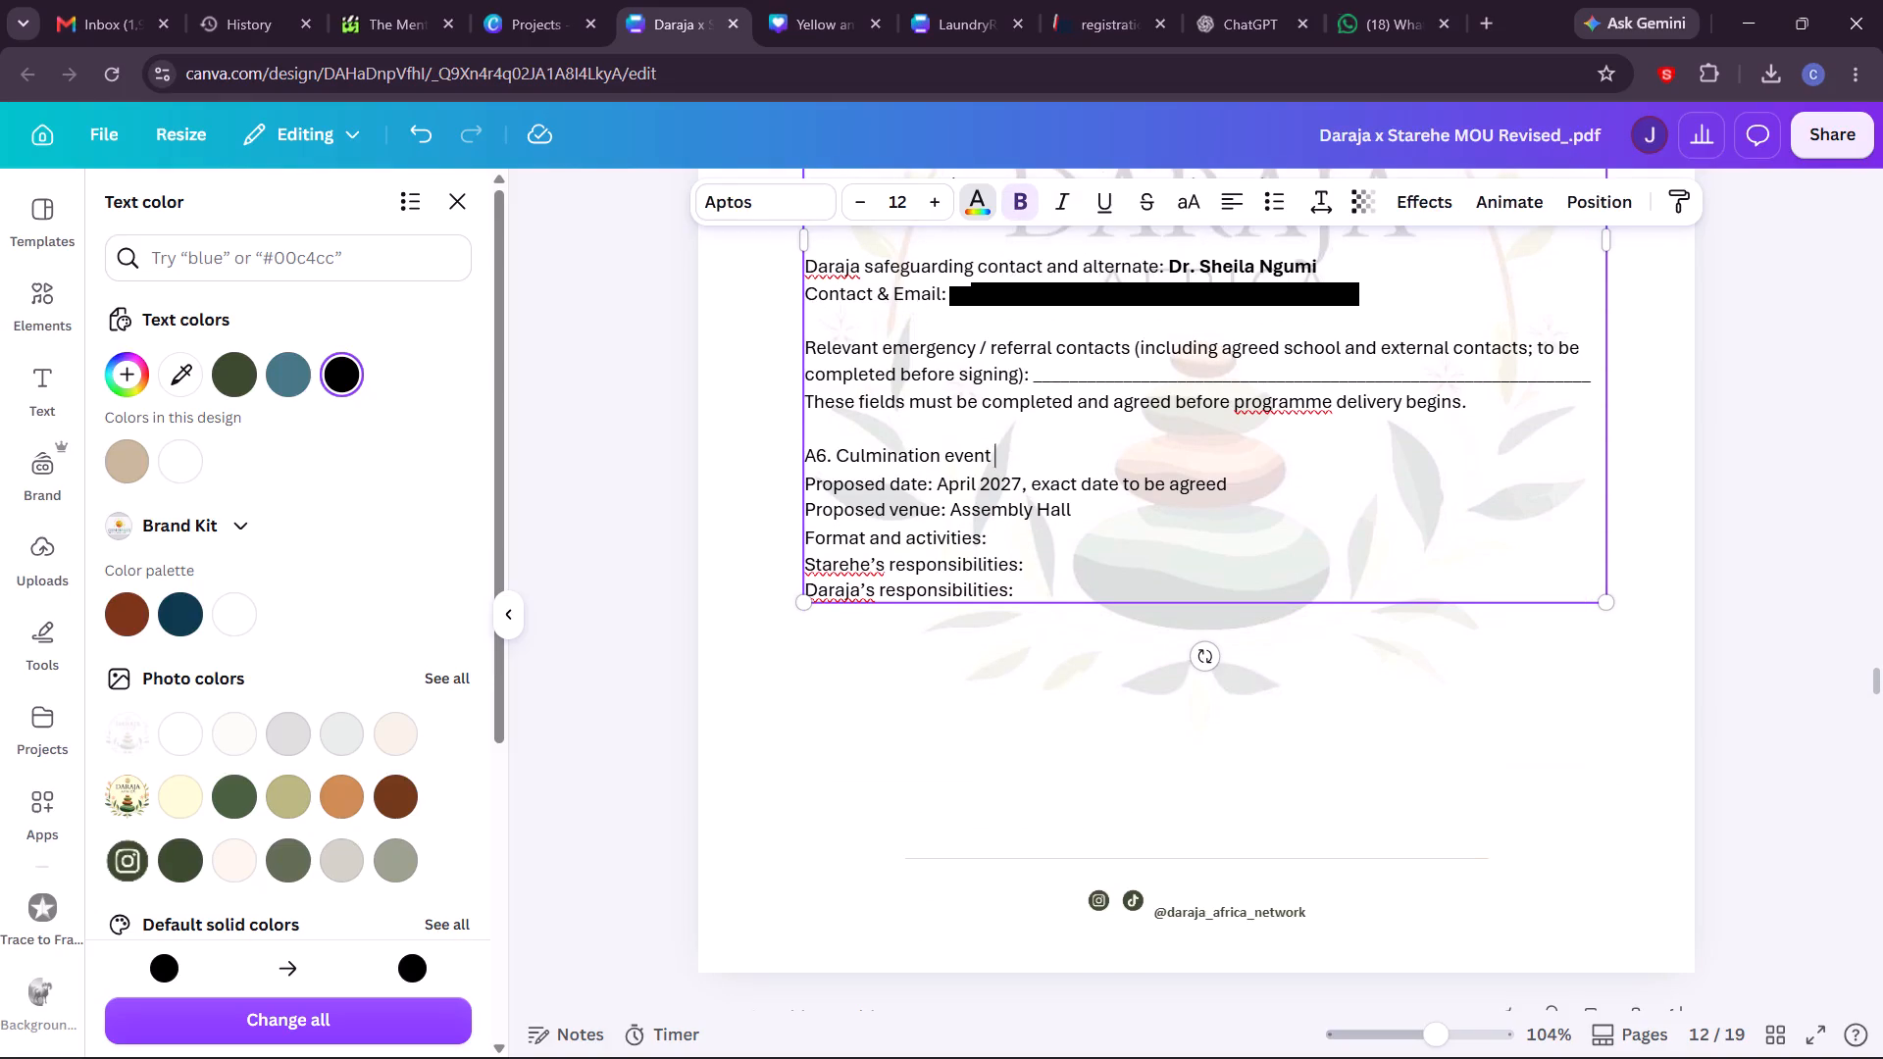
pyautogui.moveTo(999, 448); pyautogui.dragTo(798, 447)
pyautogui.click(1025, 201)
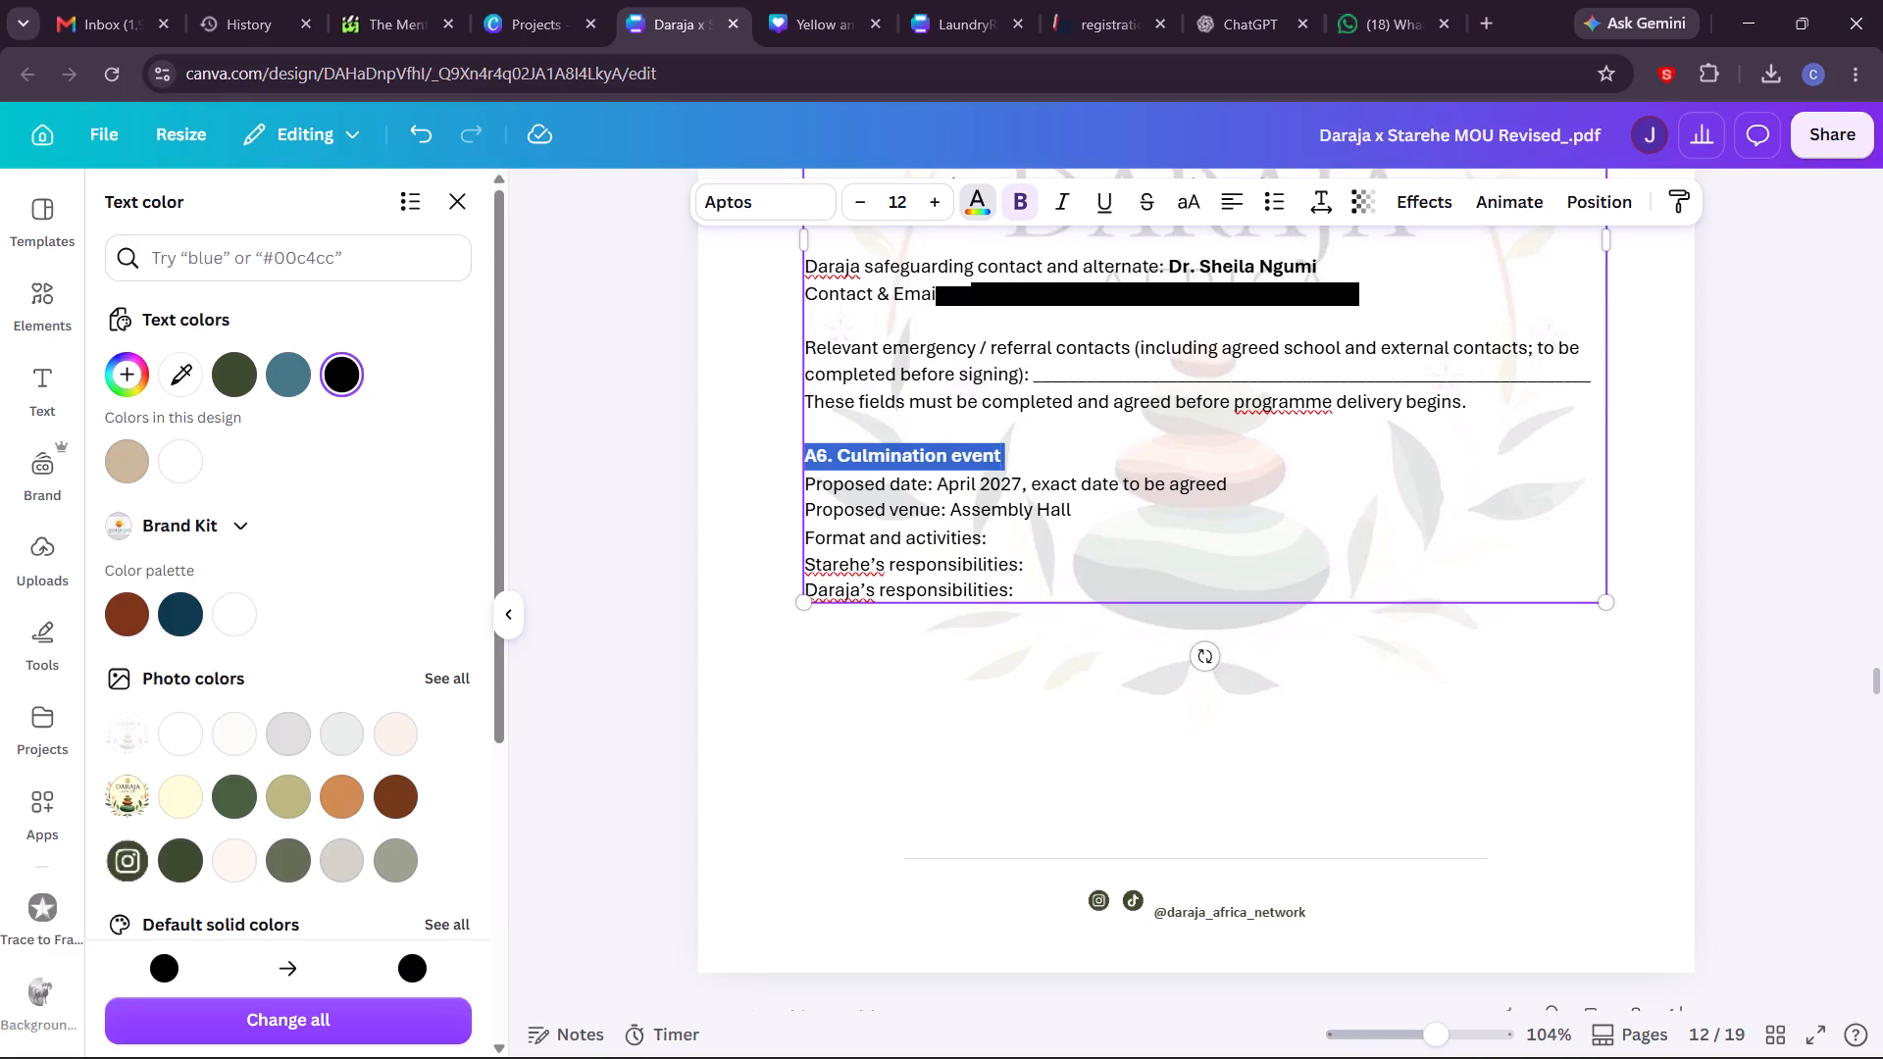
# Bold the phone numbers on the school and Daraja "Contact & Email" lines in section A5.
pyautogui.scroll(1, 1119, 382)
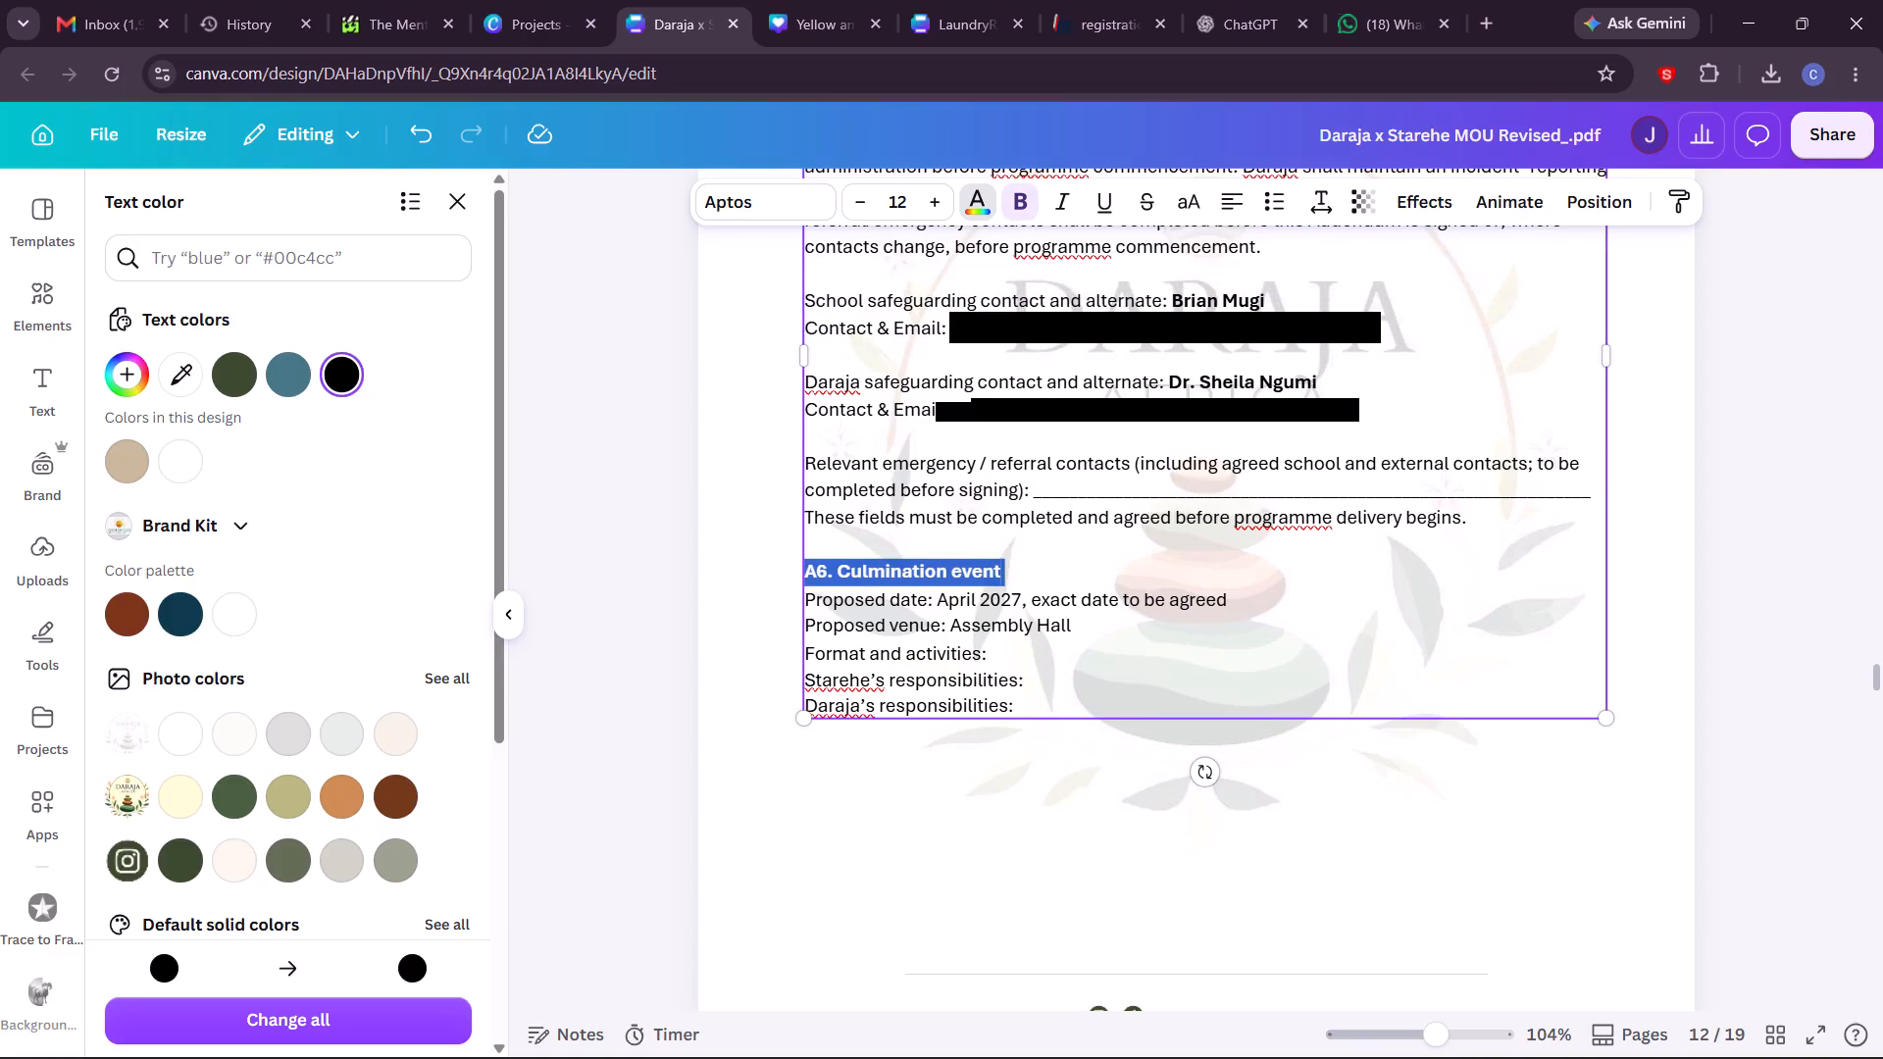
pyautogui.moveTo(949, 327); pyautogui.dragTo(1051, 328)
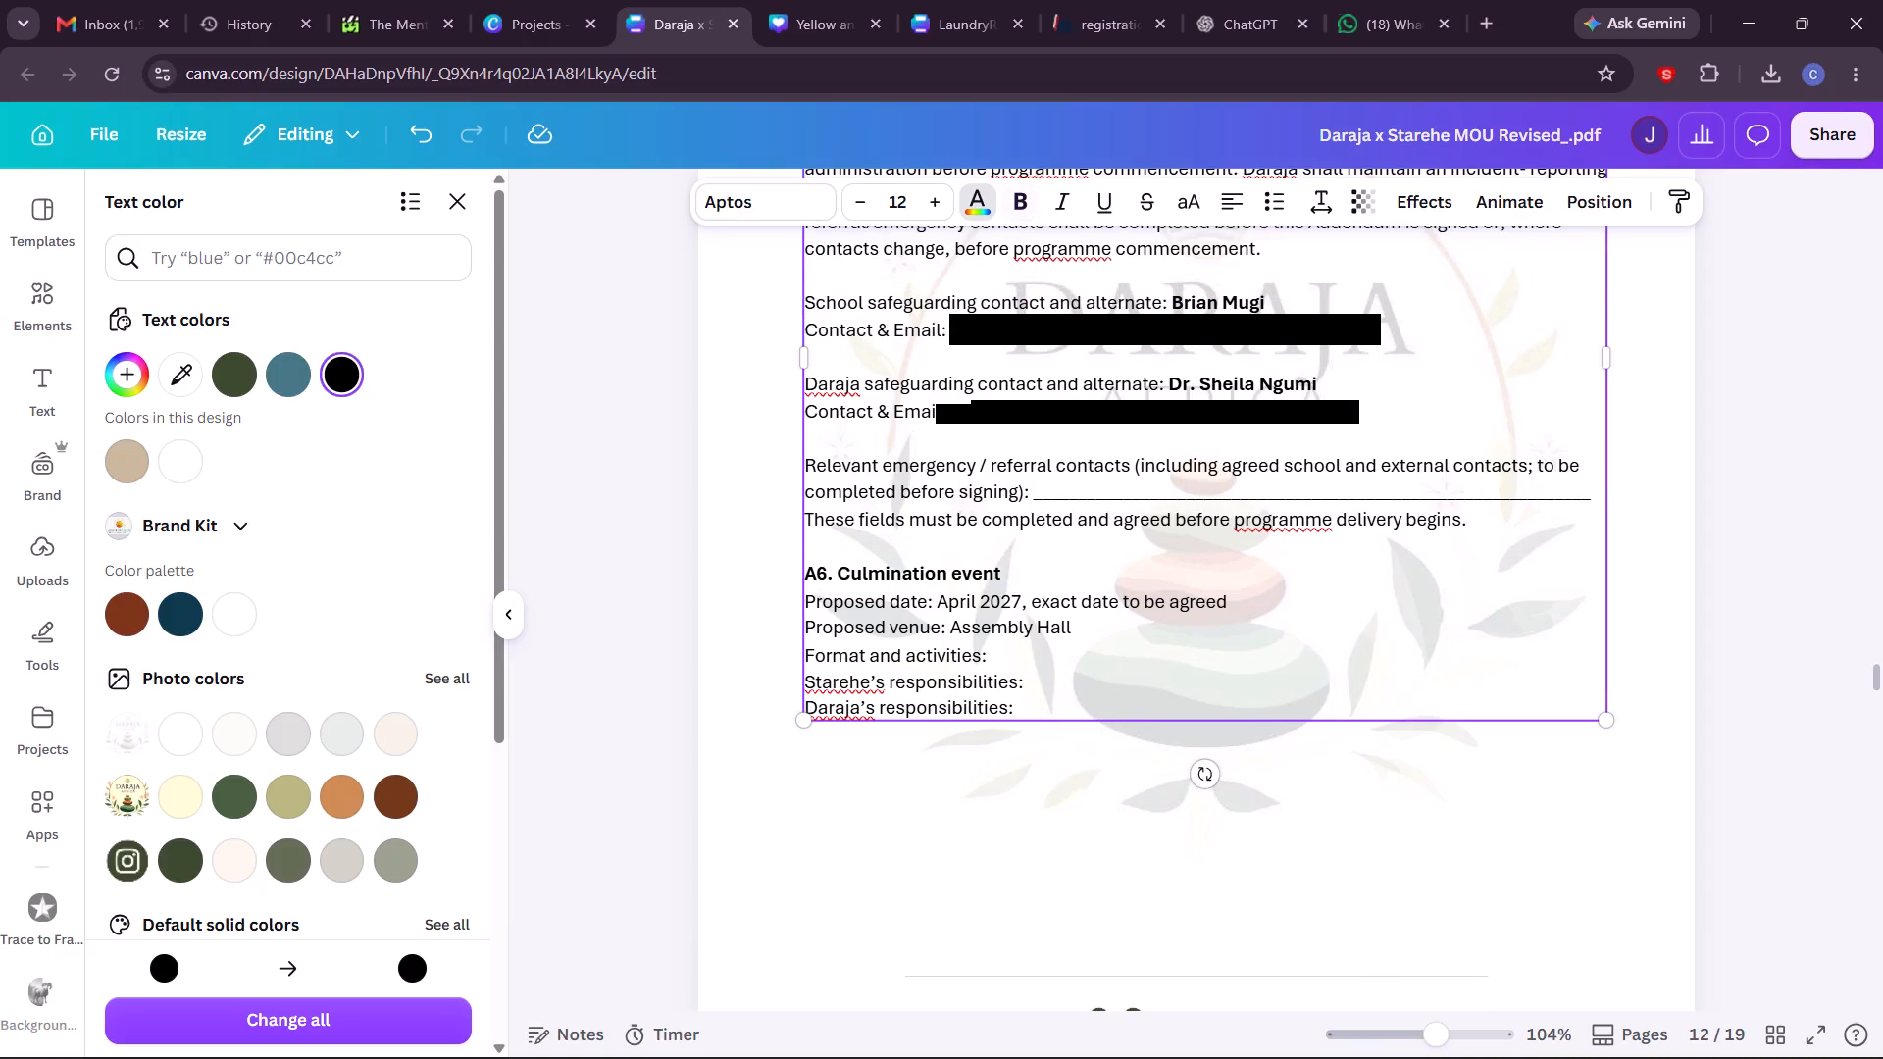
pyautogui.click(1023, 194)
pyautogui.moveTo(953, 406); pyautogui.dragTo(965, 406)
# Bold the first contact entry on Daraja's "Contact & Email" line in section A5 on page 12.
pyautogui.moveTo(965, 406); pyautogui.dragTo(1092, 411)
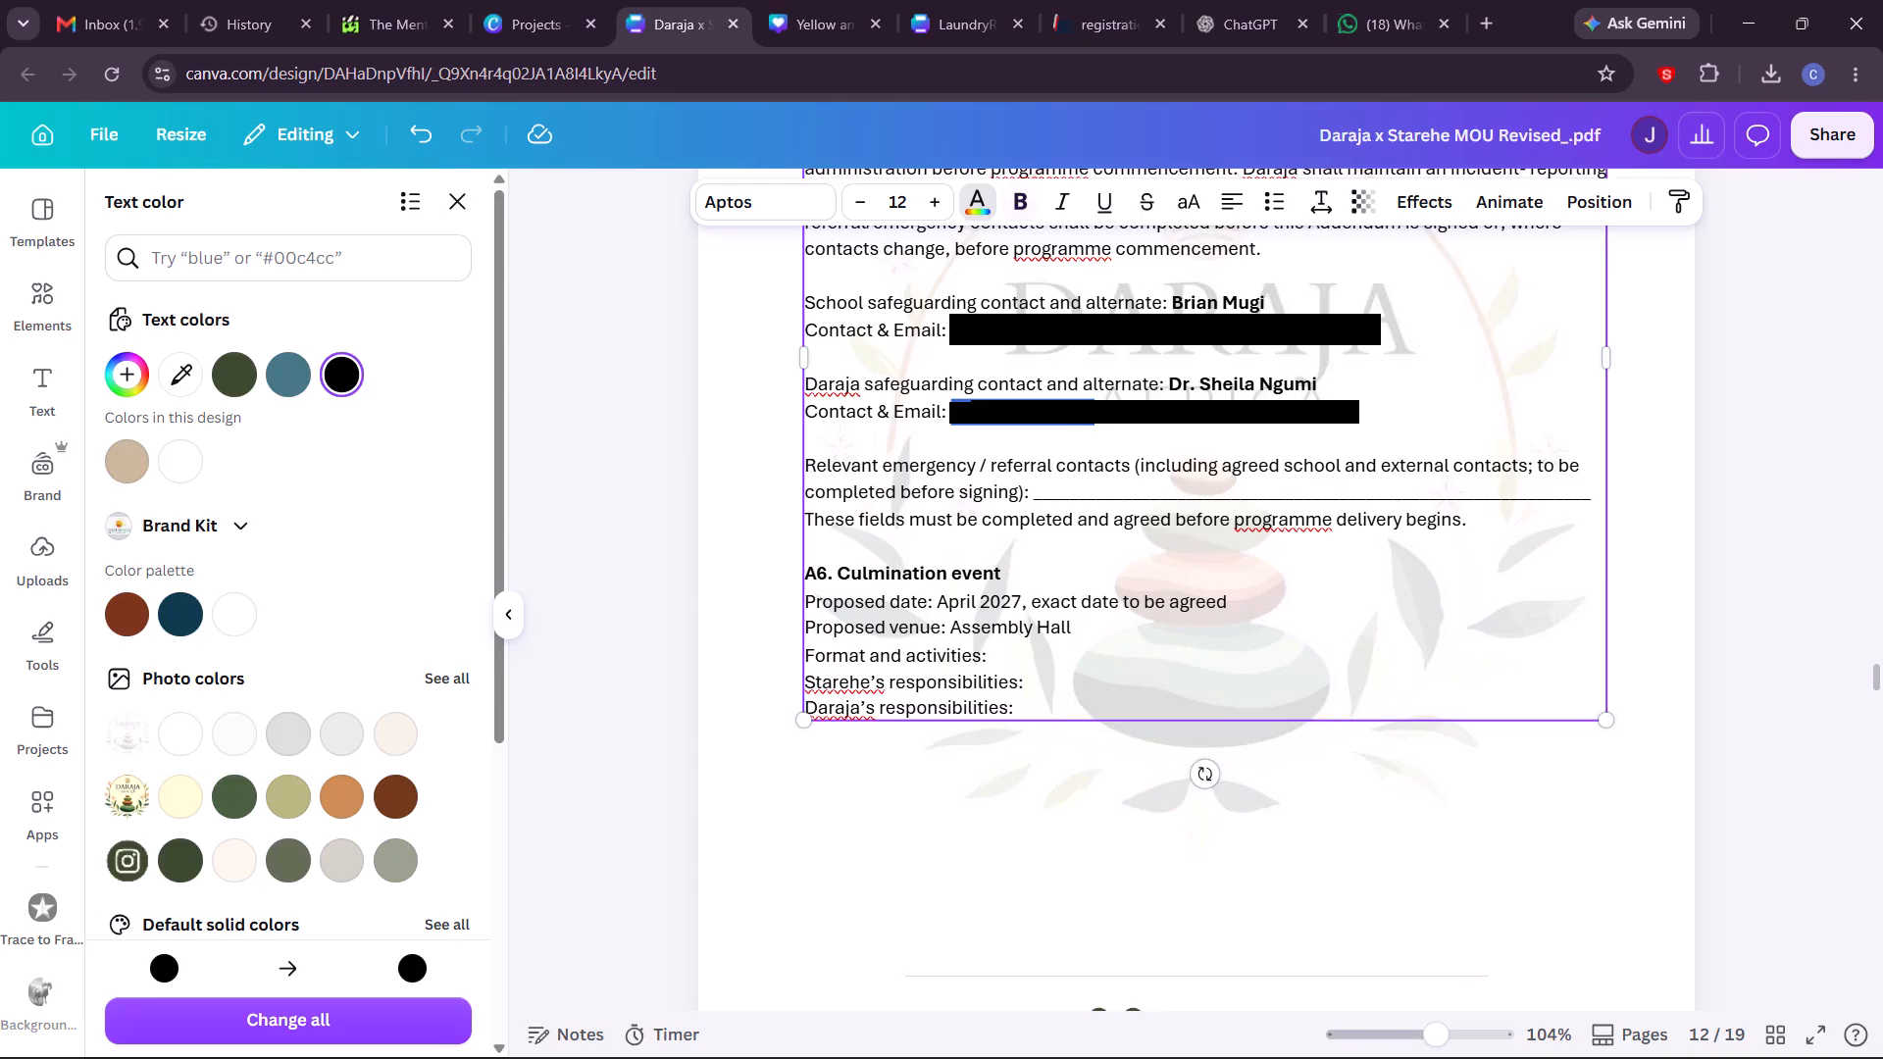
pyautogui.click(1022, 196)
pyautogui.click(1017, 582)
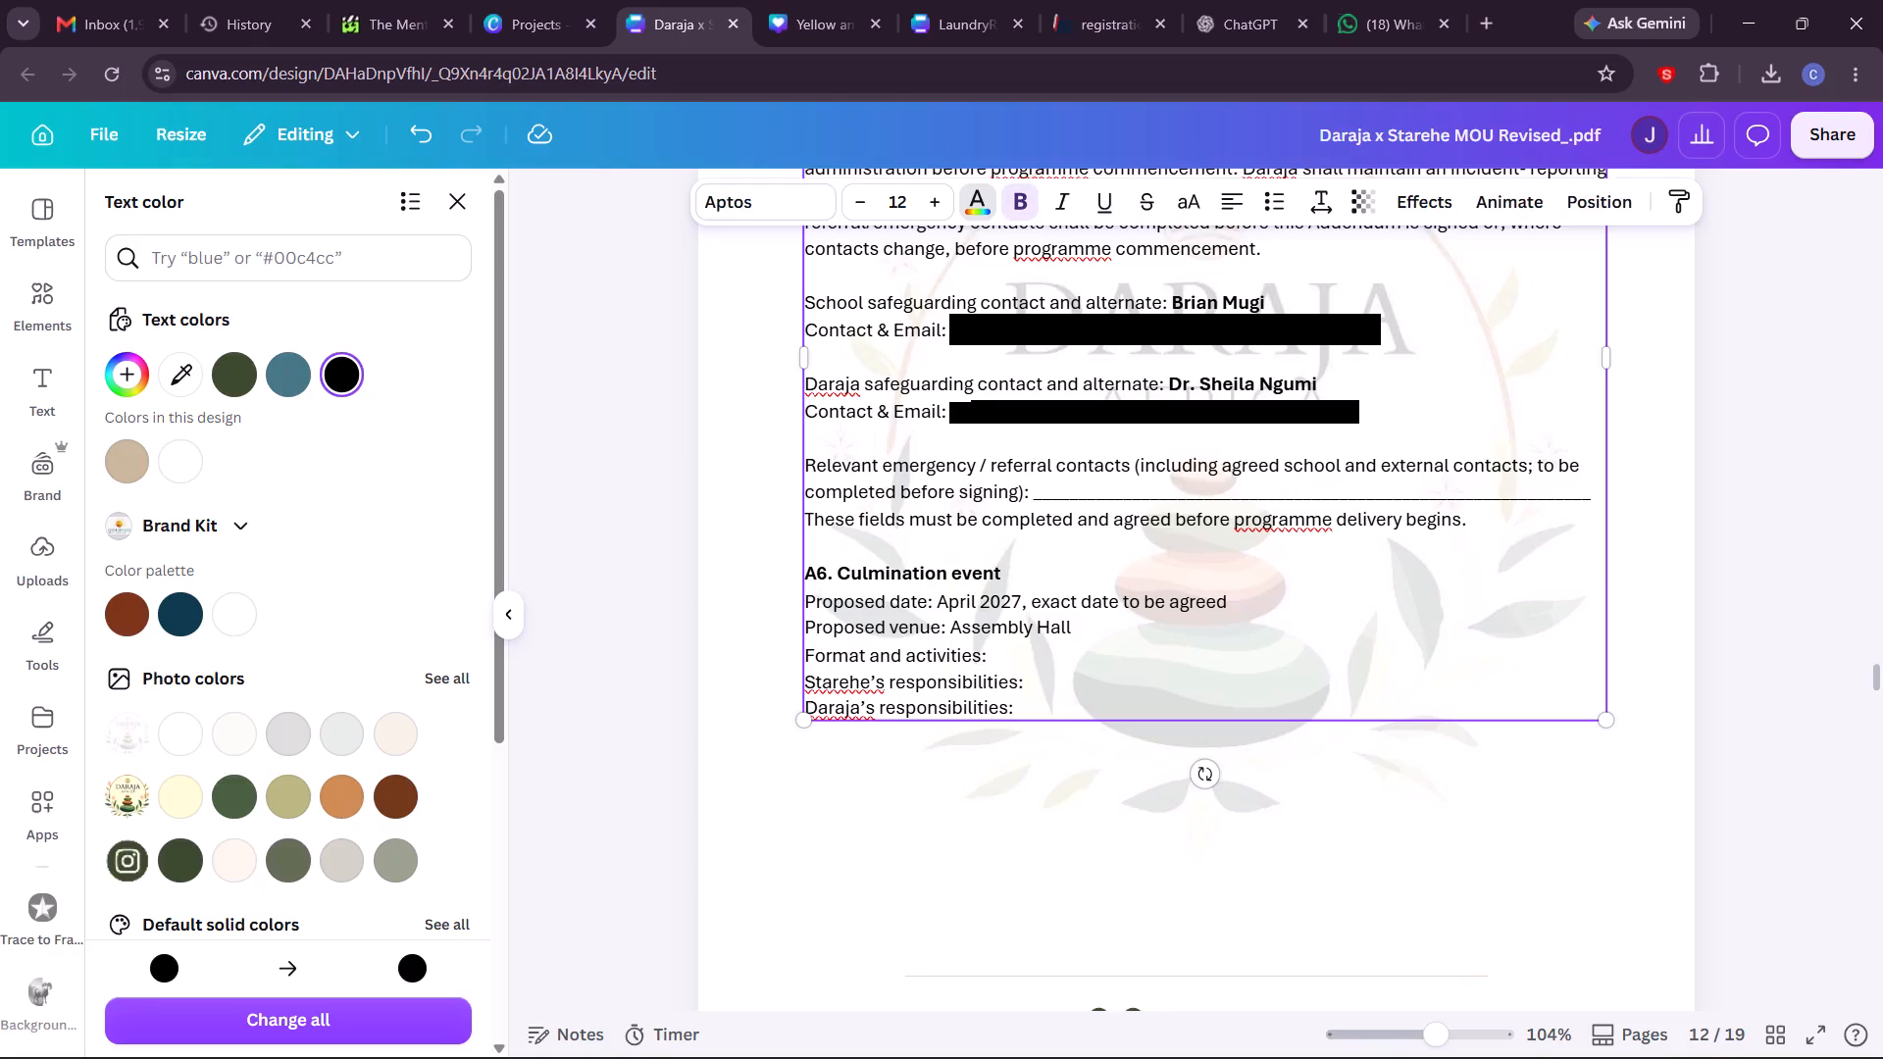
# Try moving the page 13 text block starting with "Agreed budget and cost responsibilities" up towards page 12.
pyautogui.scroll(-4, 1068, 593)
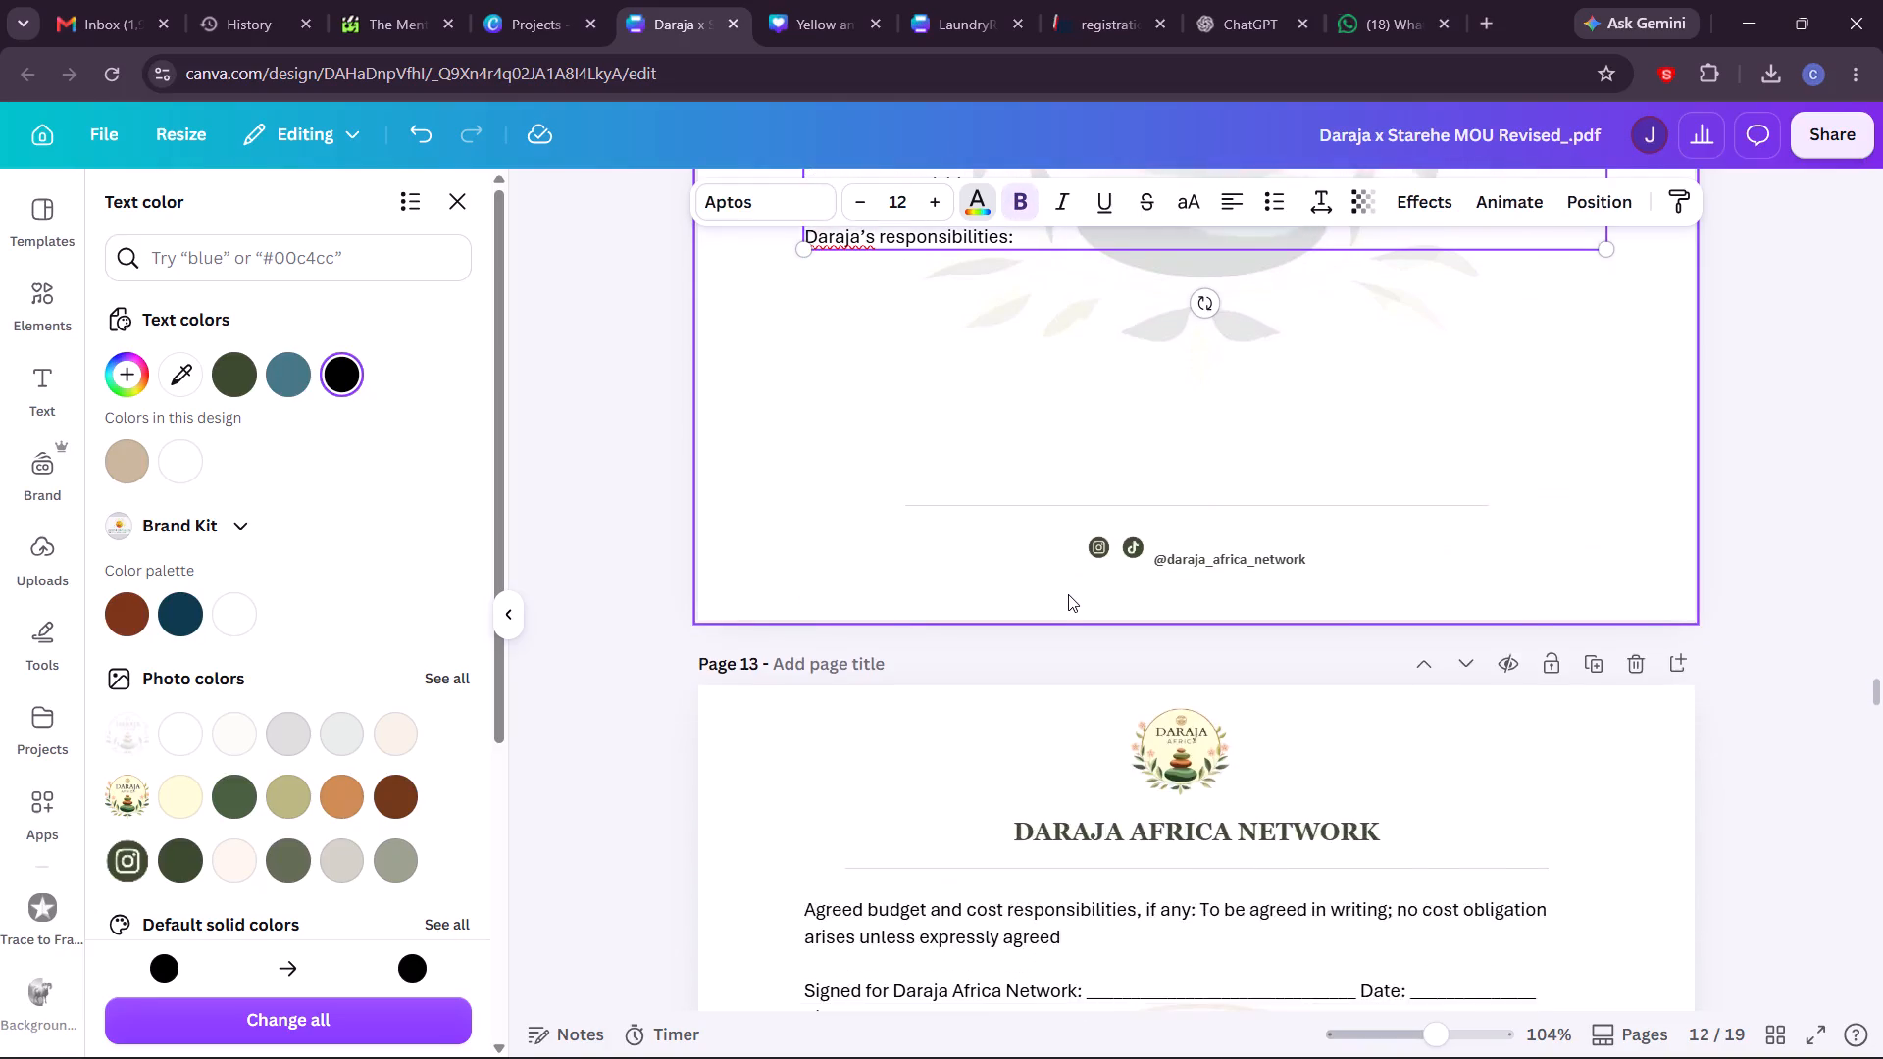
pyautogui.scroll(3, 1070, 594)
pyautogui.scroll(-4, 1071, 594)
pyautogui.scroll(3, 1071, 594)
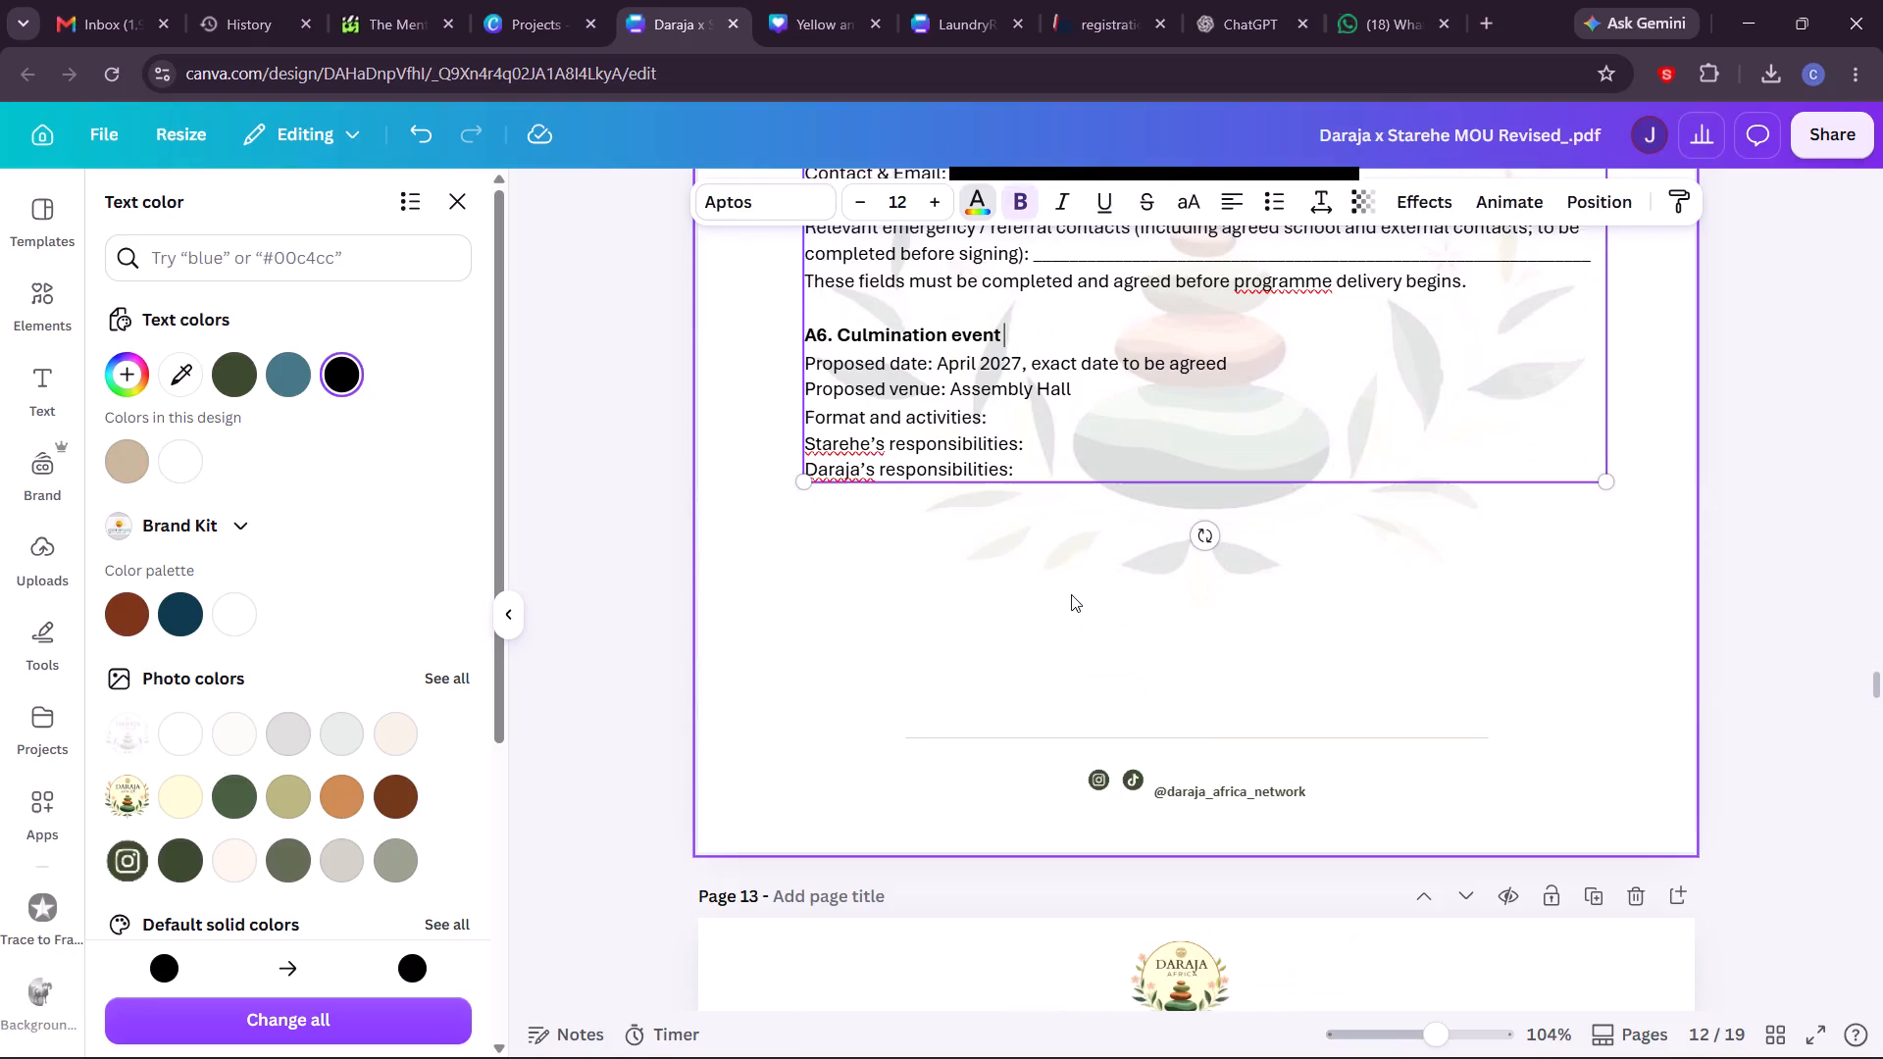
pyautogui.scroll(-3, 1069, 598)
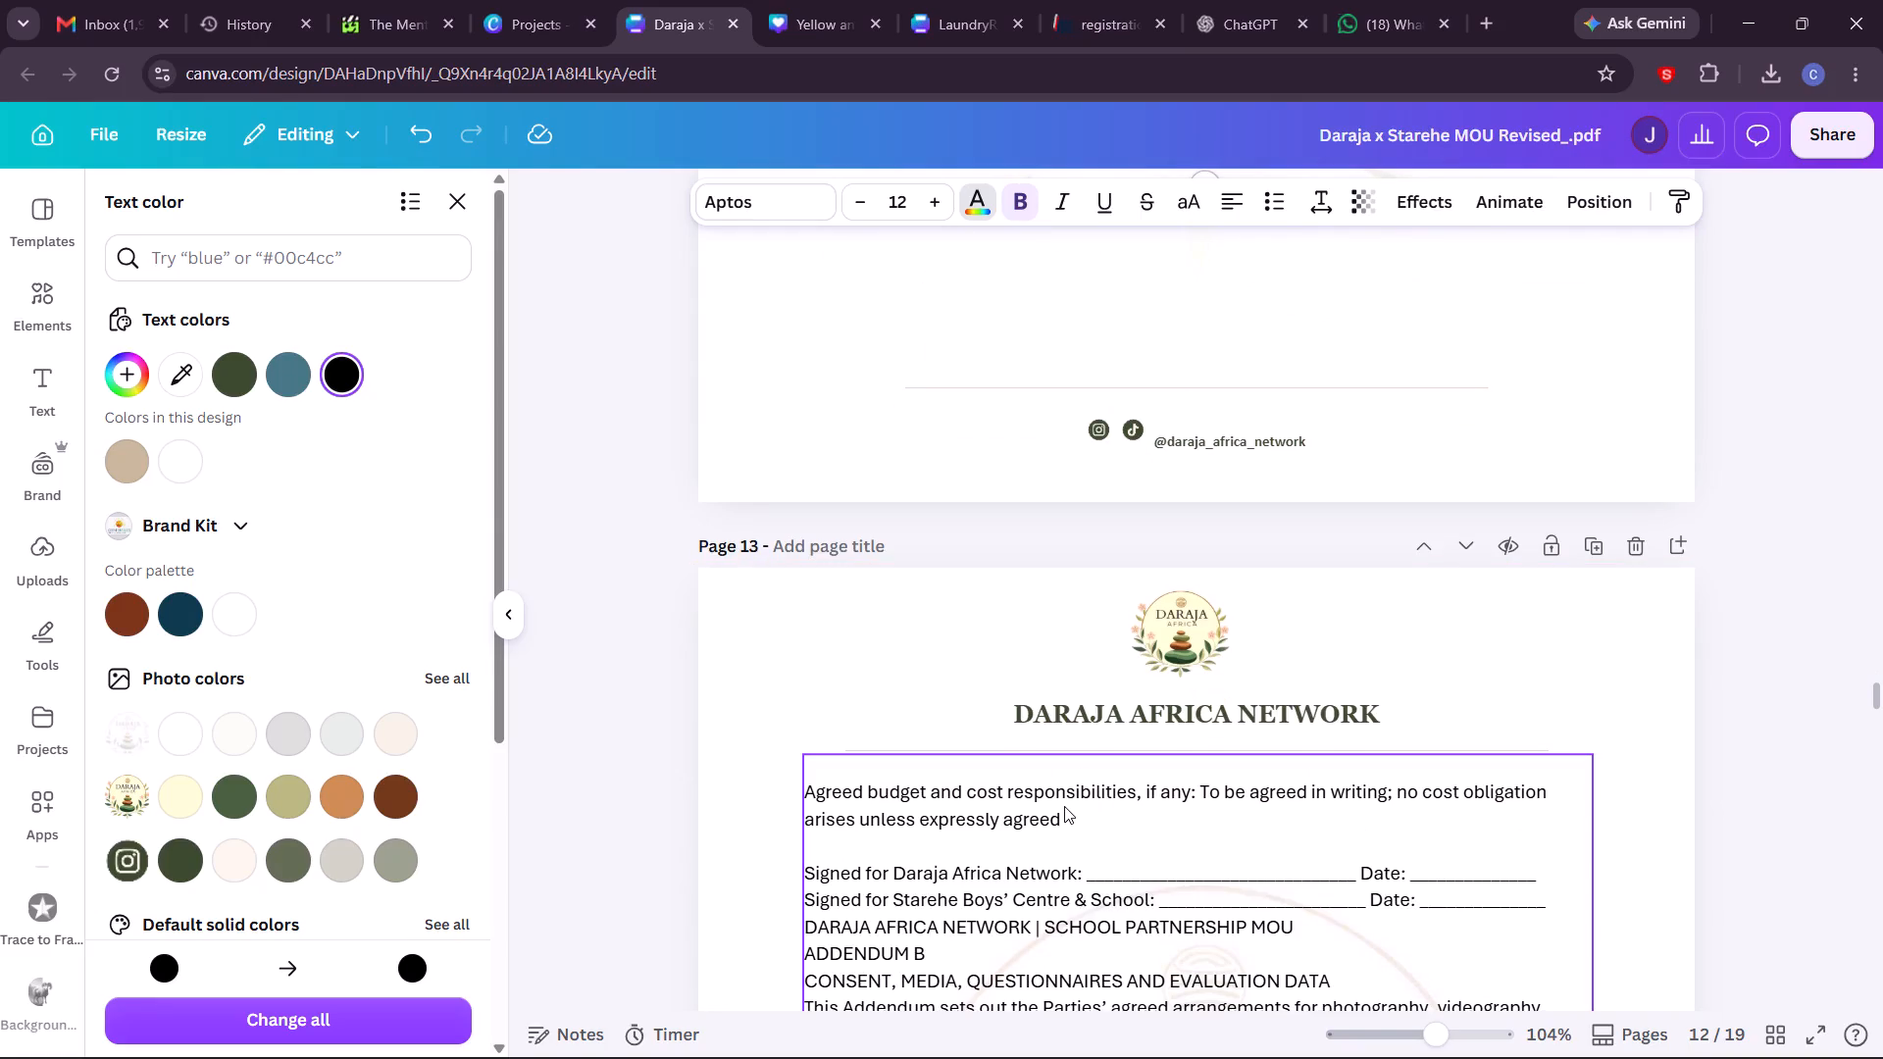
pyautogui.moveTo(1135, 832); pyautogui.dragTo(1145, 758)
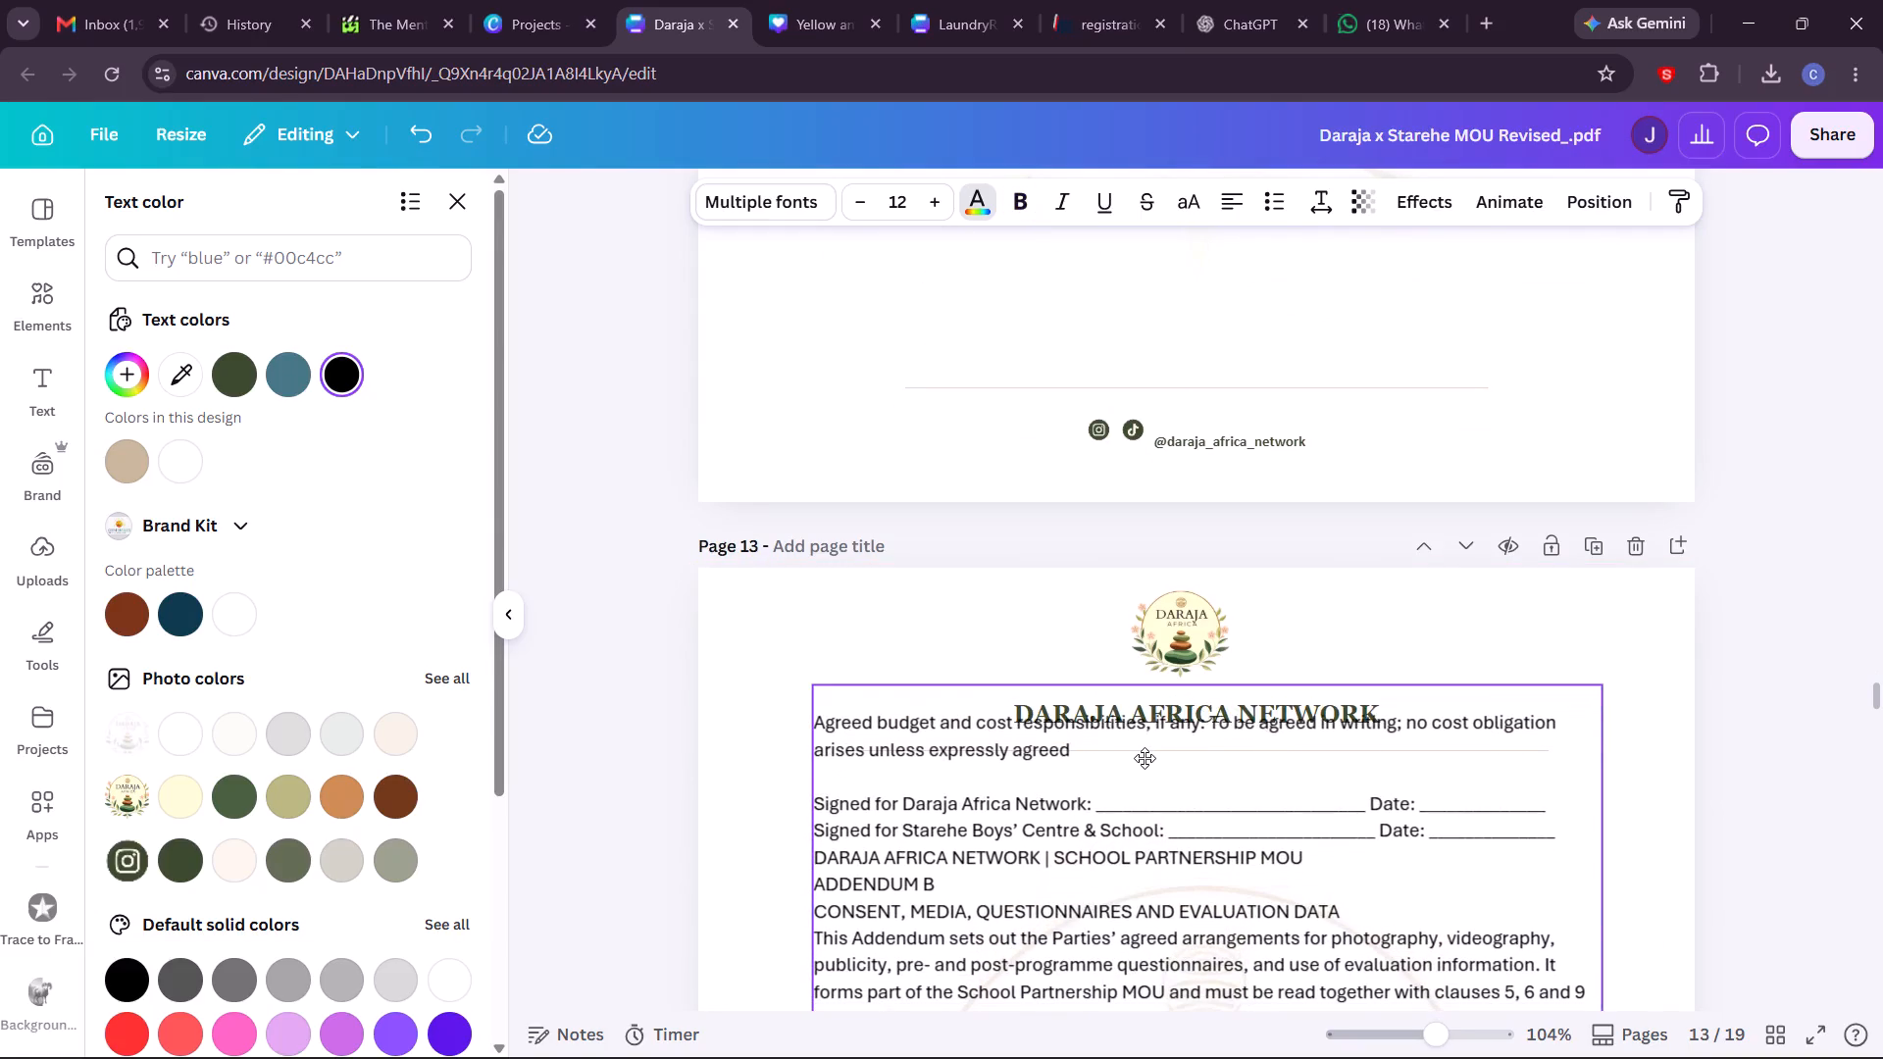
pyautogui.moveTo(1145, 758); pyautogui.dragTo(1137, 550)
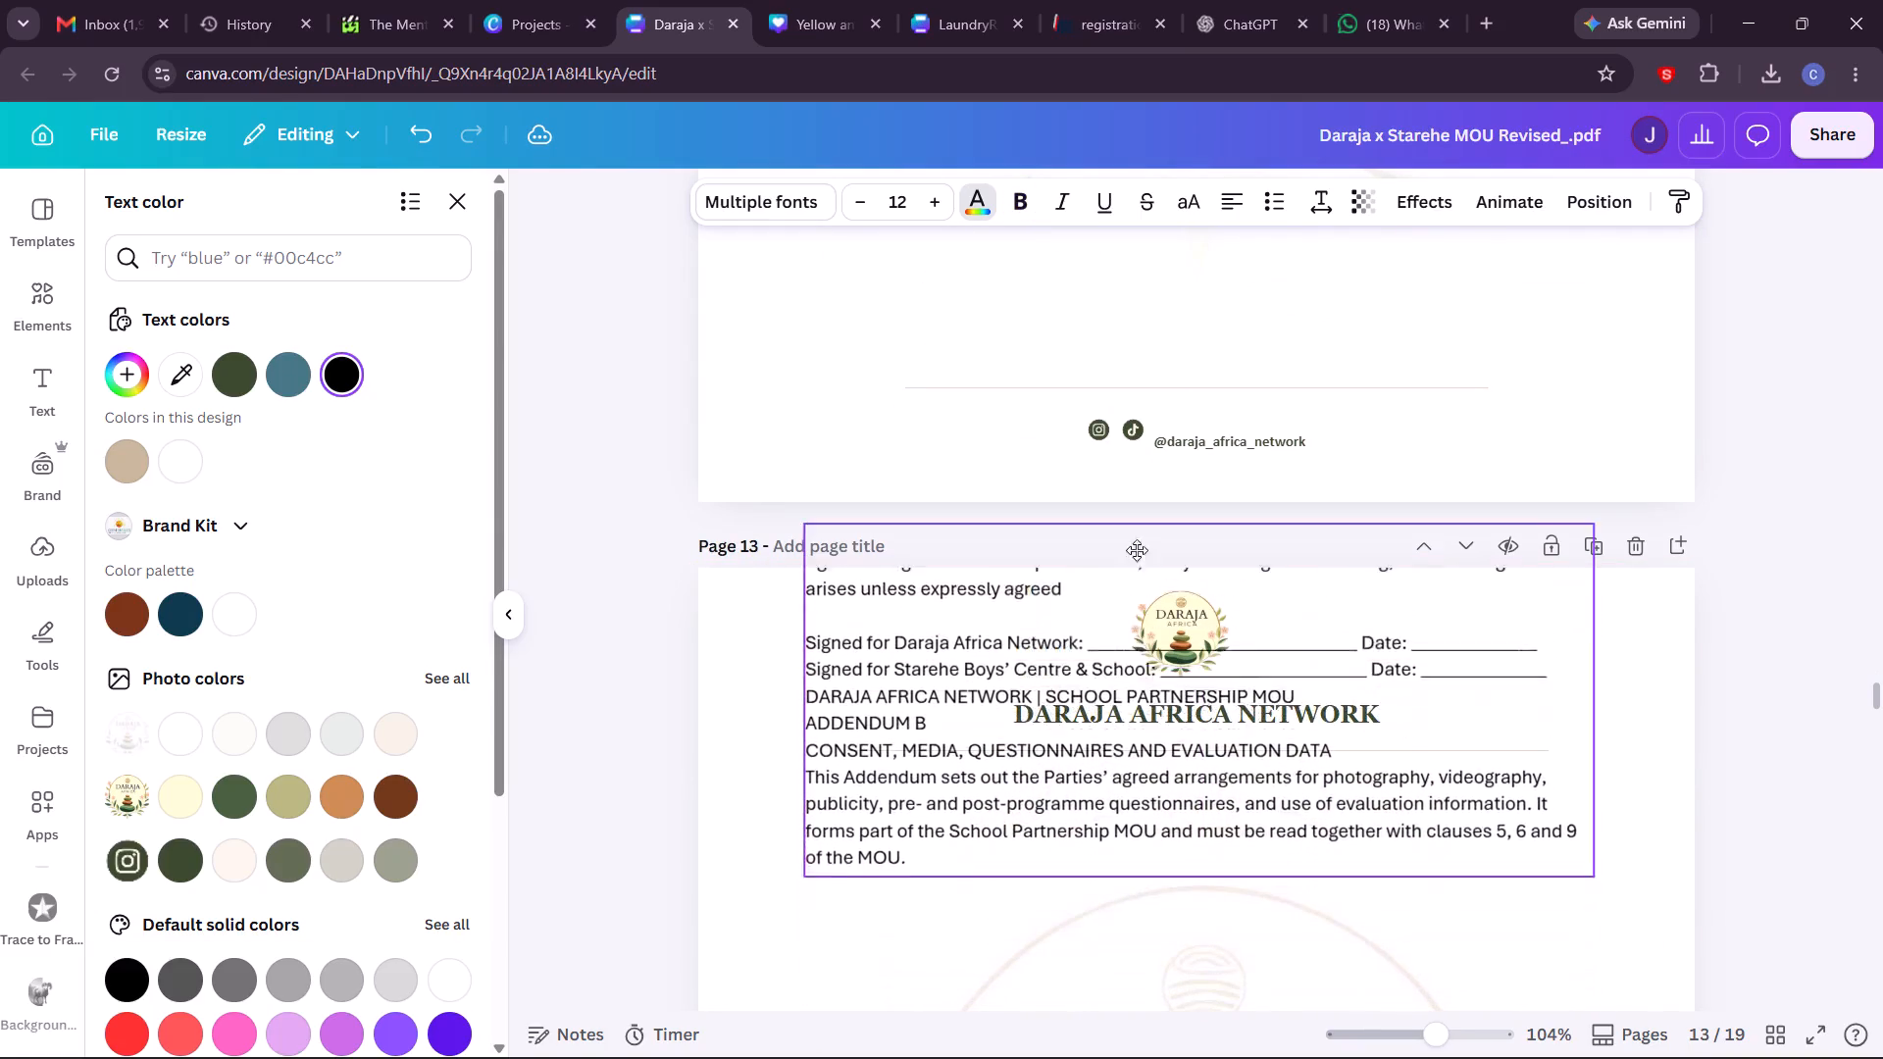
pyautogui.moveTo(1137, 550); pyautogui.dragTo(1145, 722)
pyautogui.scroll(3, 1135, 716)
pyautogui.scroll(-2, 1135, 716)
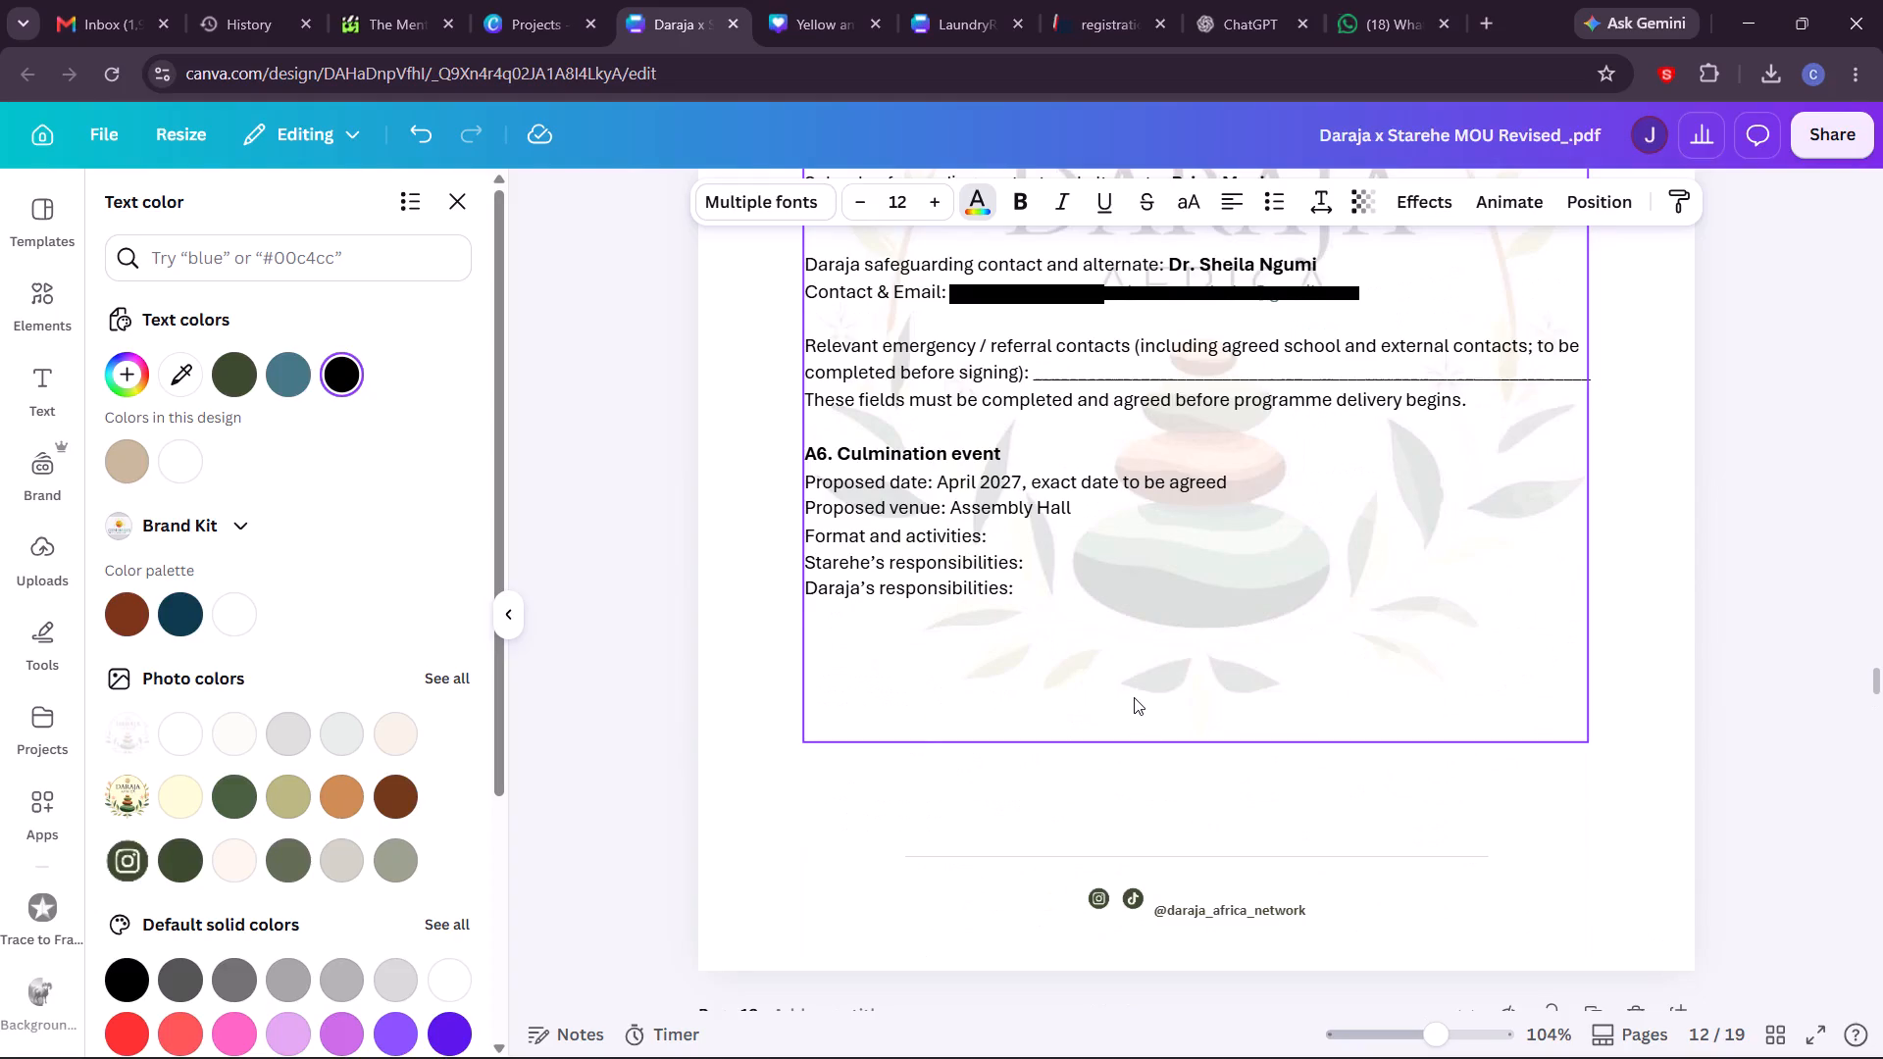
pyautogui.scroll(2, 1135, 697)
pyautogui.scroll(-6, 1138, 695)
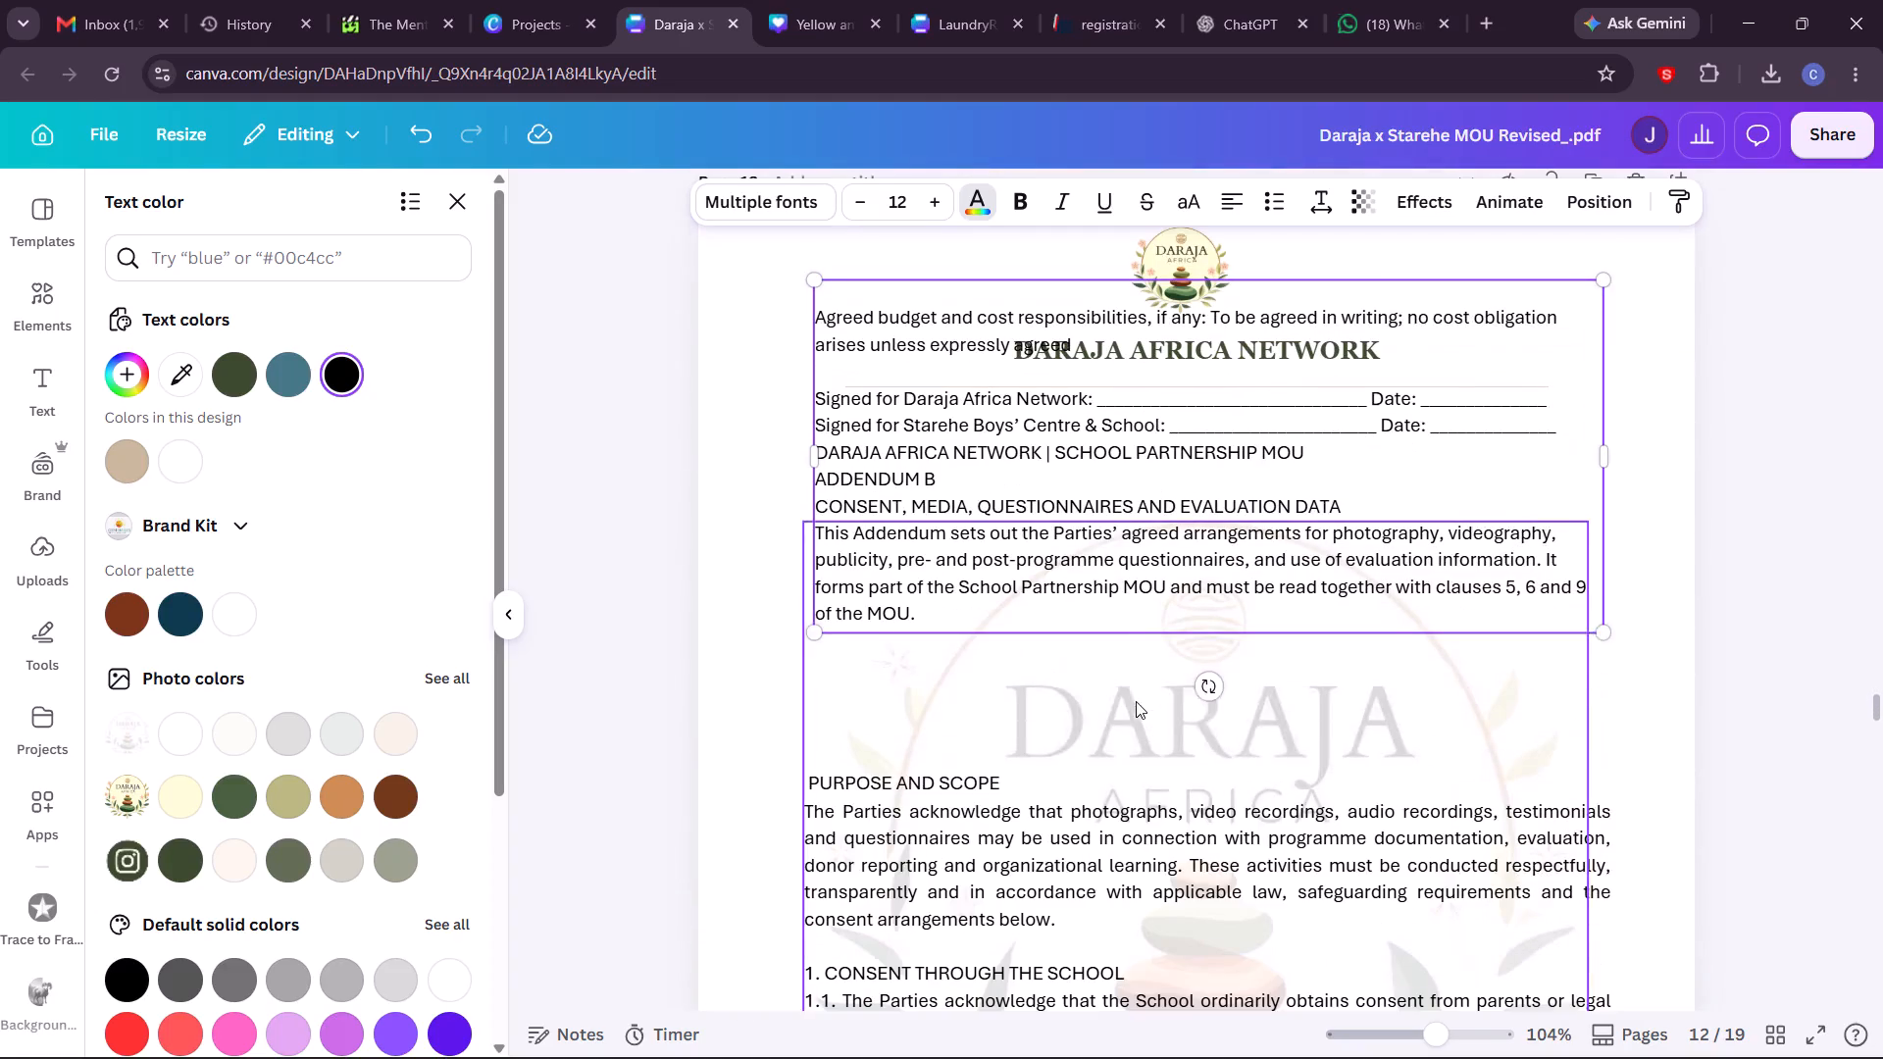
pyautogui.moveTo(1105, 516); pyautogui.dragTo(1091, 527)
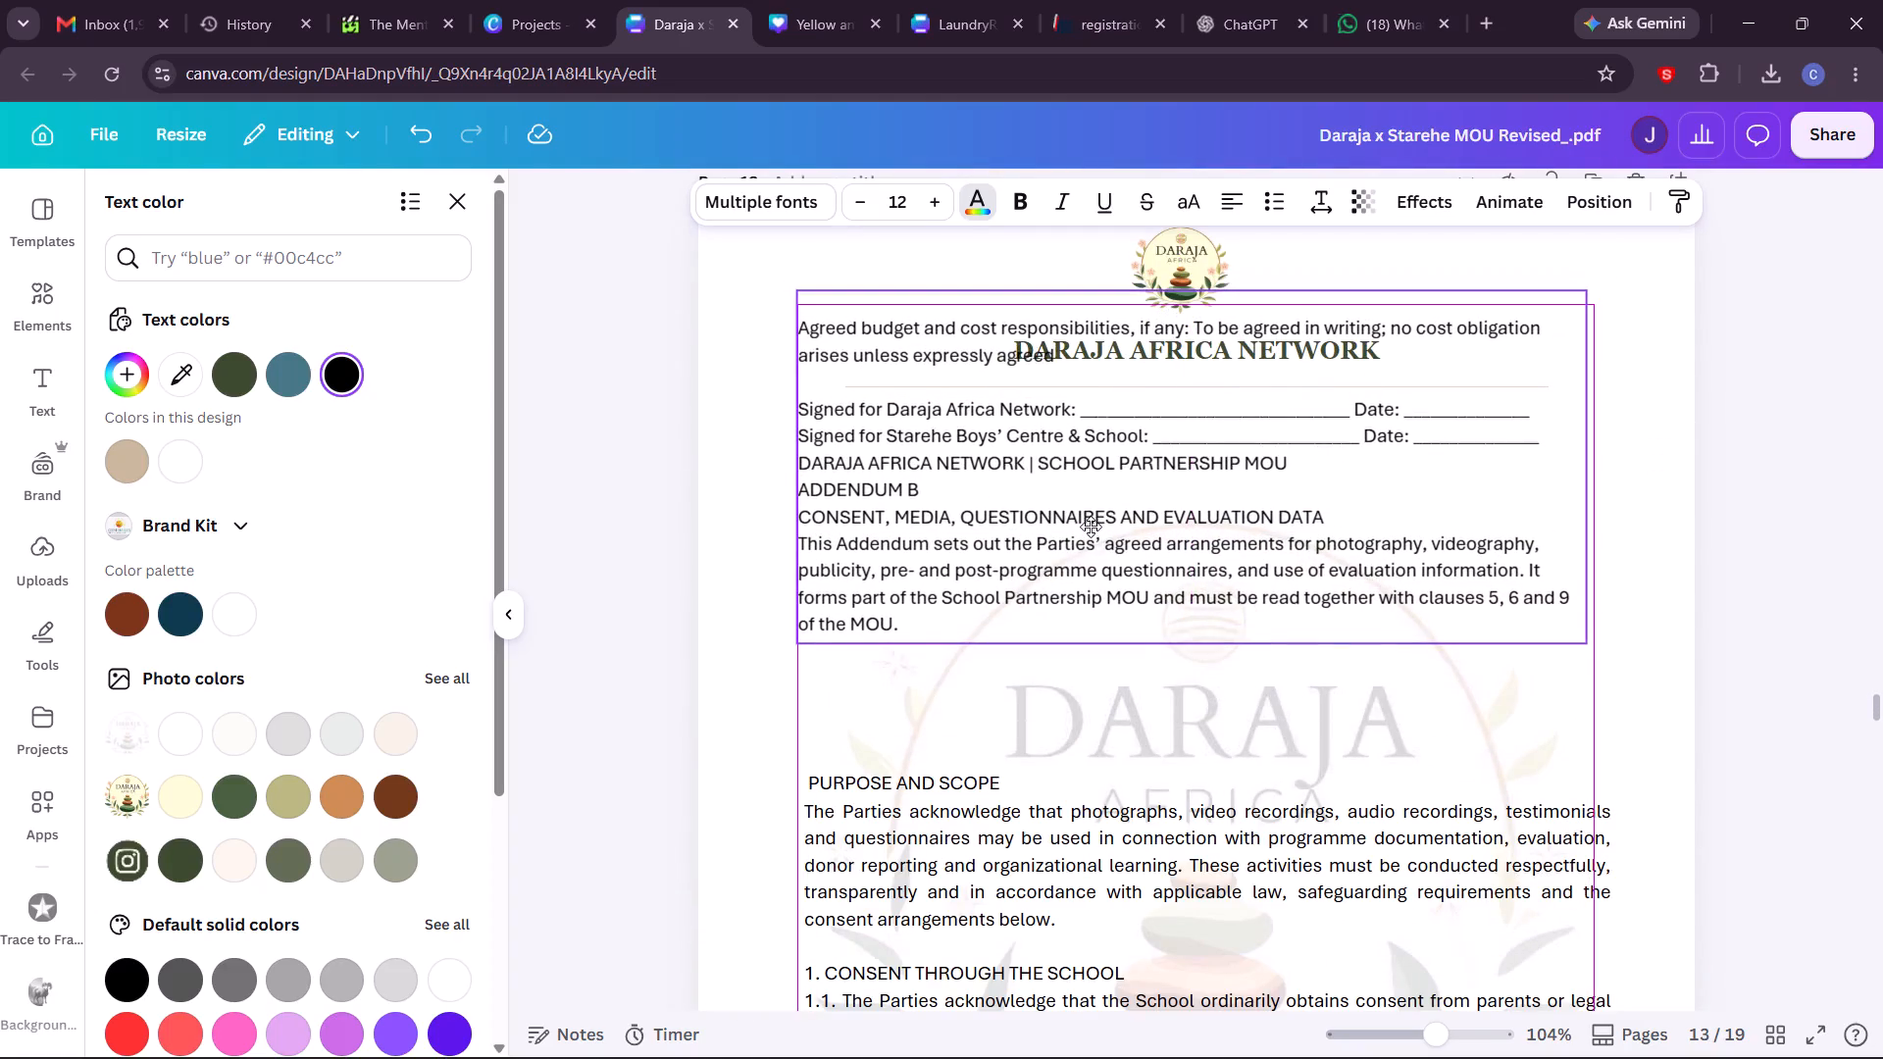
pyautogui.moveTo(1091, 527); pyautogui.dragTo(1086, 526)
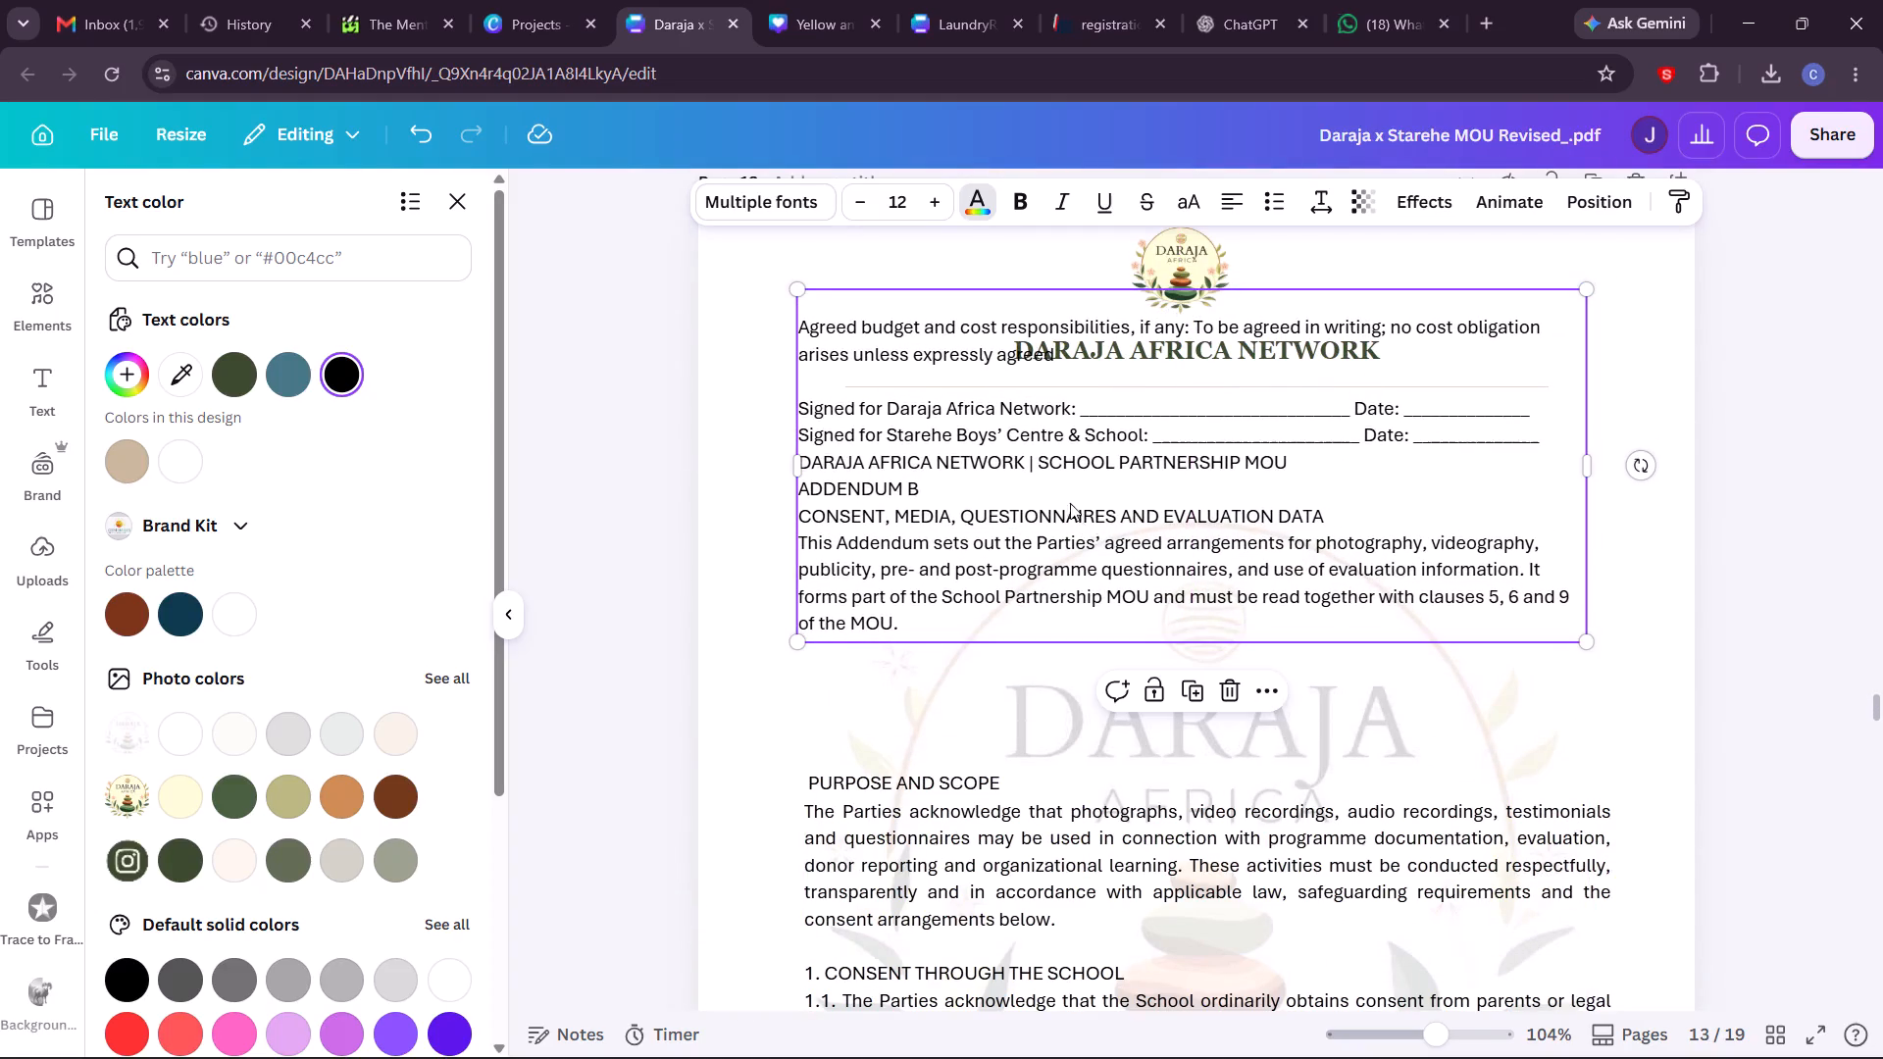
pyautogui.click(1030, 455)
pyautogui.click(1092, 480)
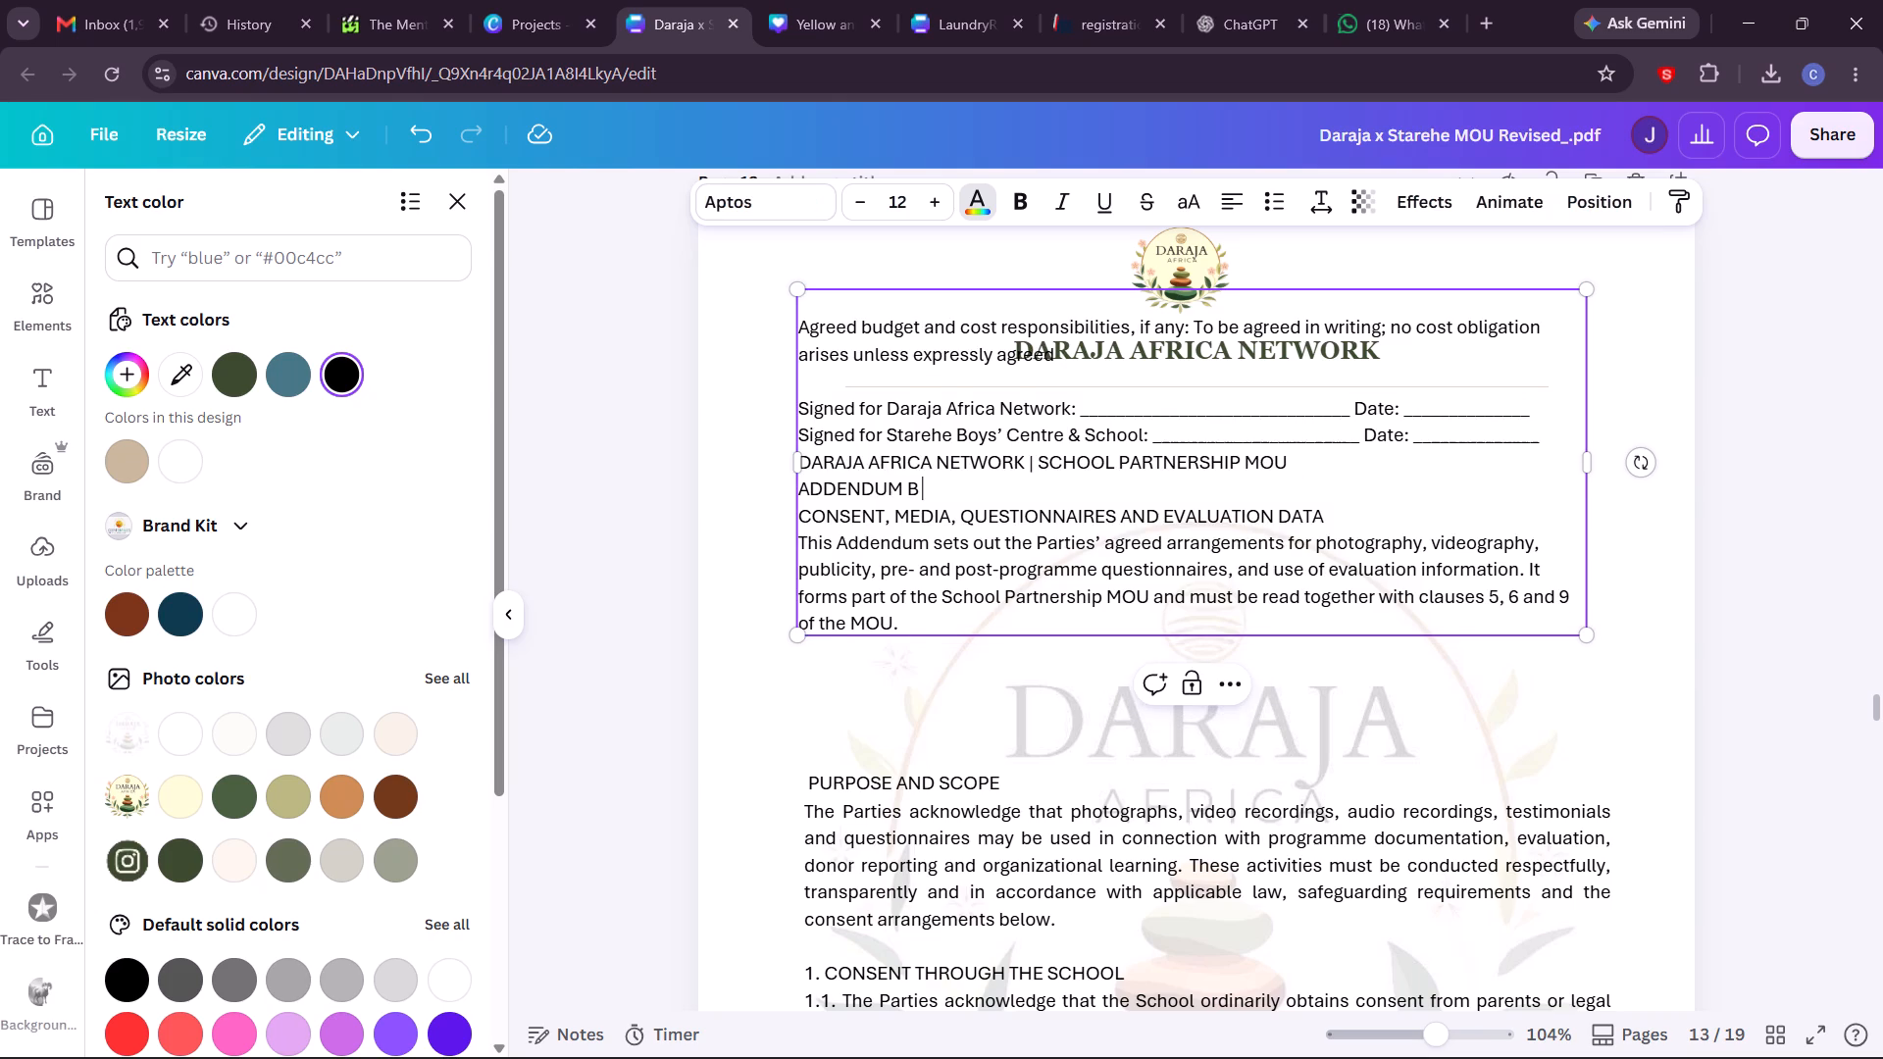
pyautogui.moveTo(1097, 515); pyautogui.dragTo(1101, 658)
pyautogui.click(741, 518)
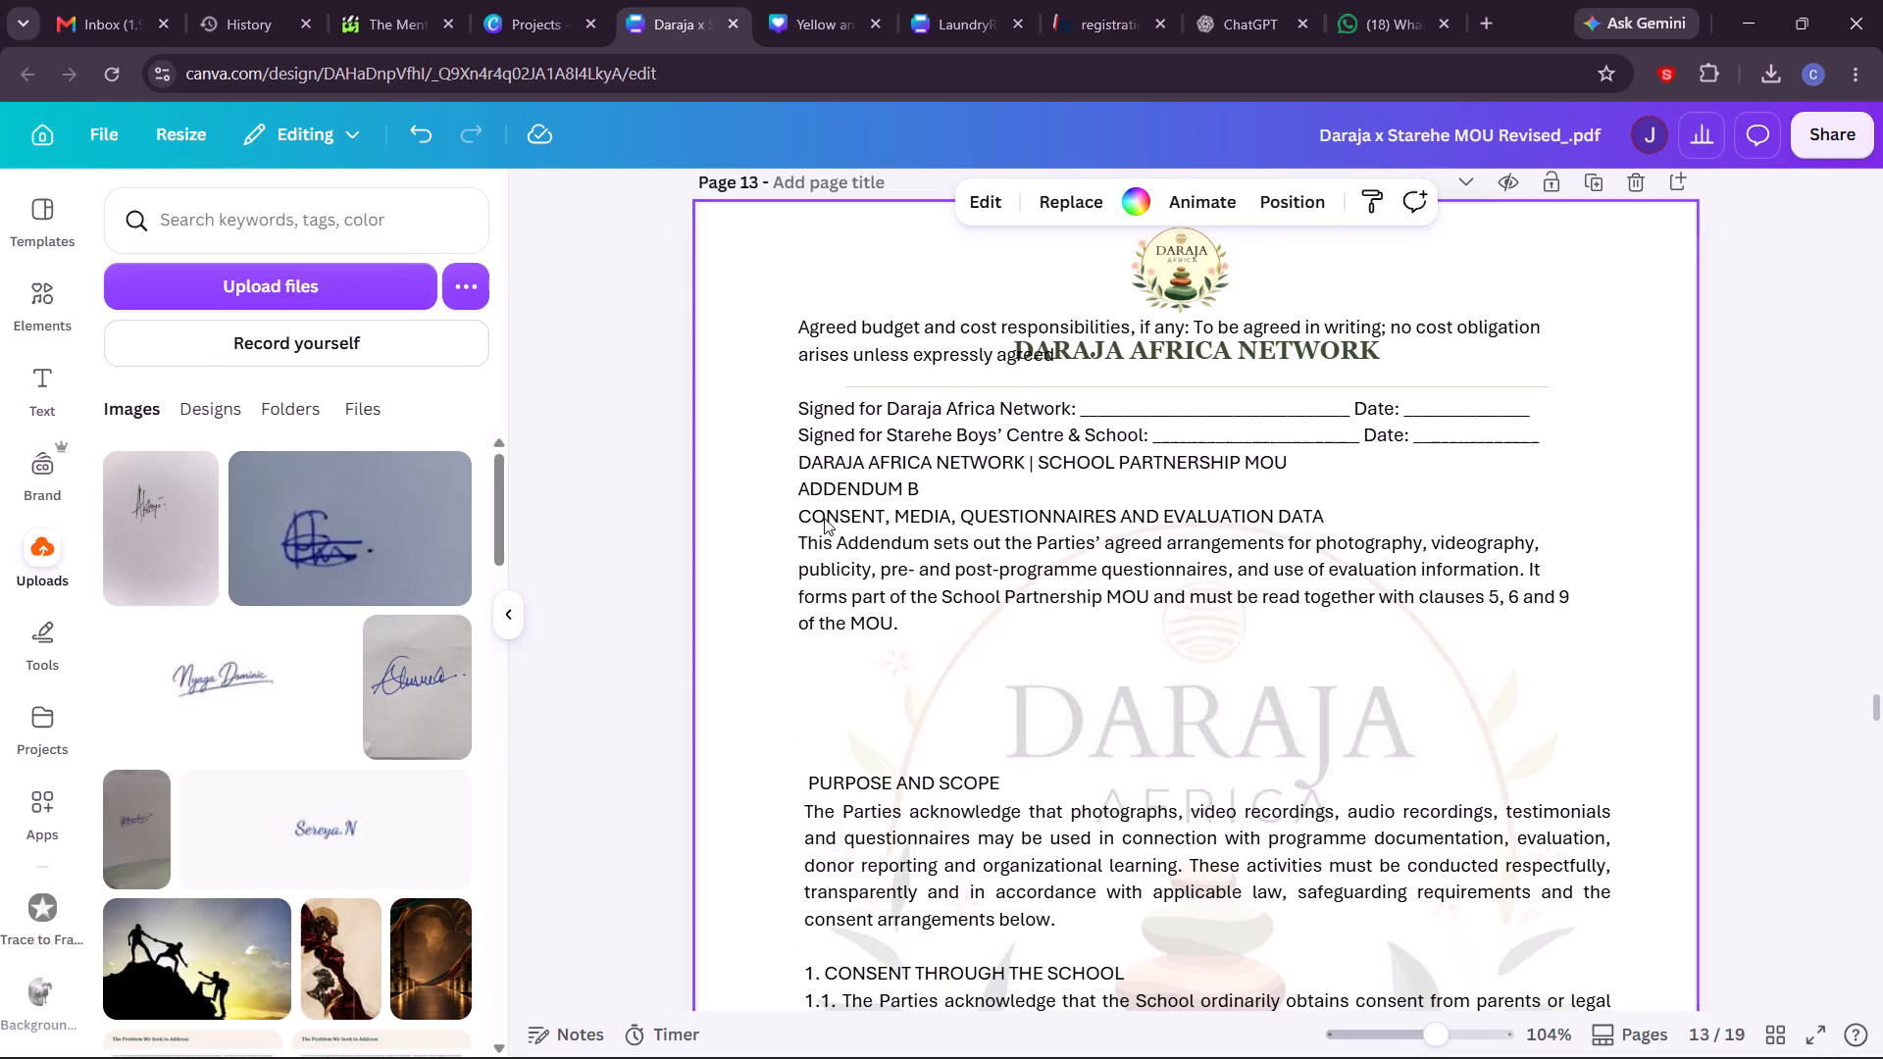
# Move the page 13 text block starting with "Agreed budget and cost responsibilities" down to sit just below the header line.
pyautogui.click(1100, 471)
pyautogui.moveTo(1230, 443); pyautogui.dragTo(1232, 573)
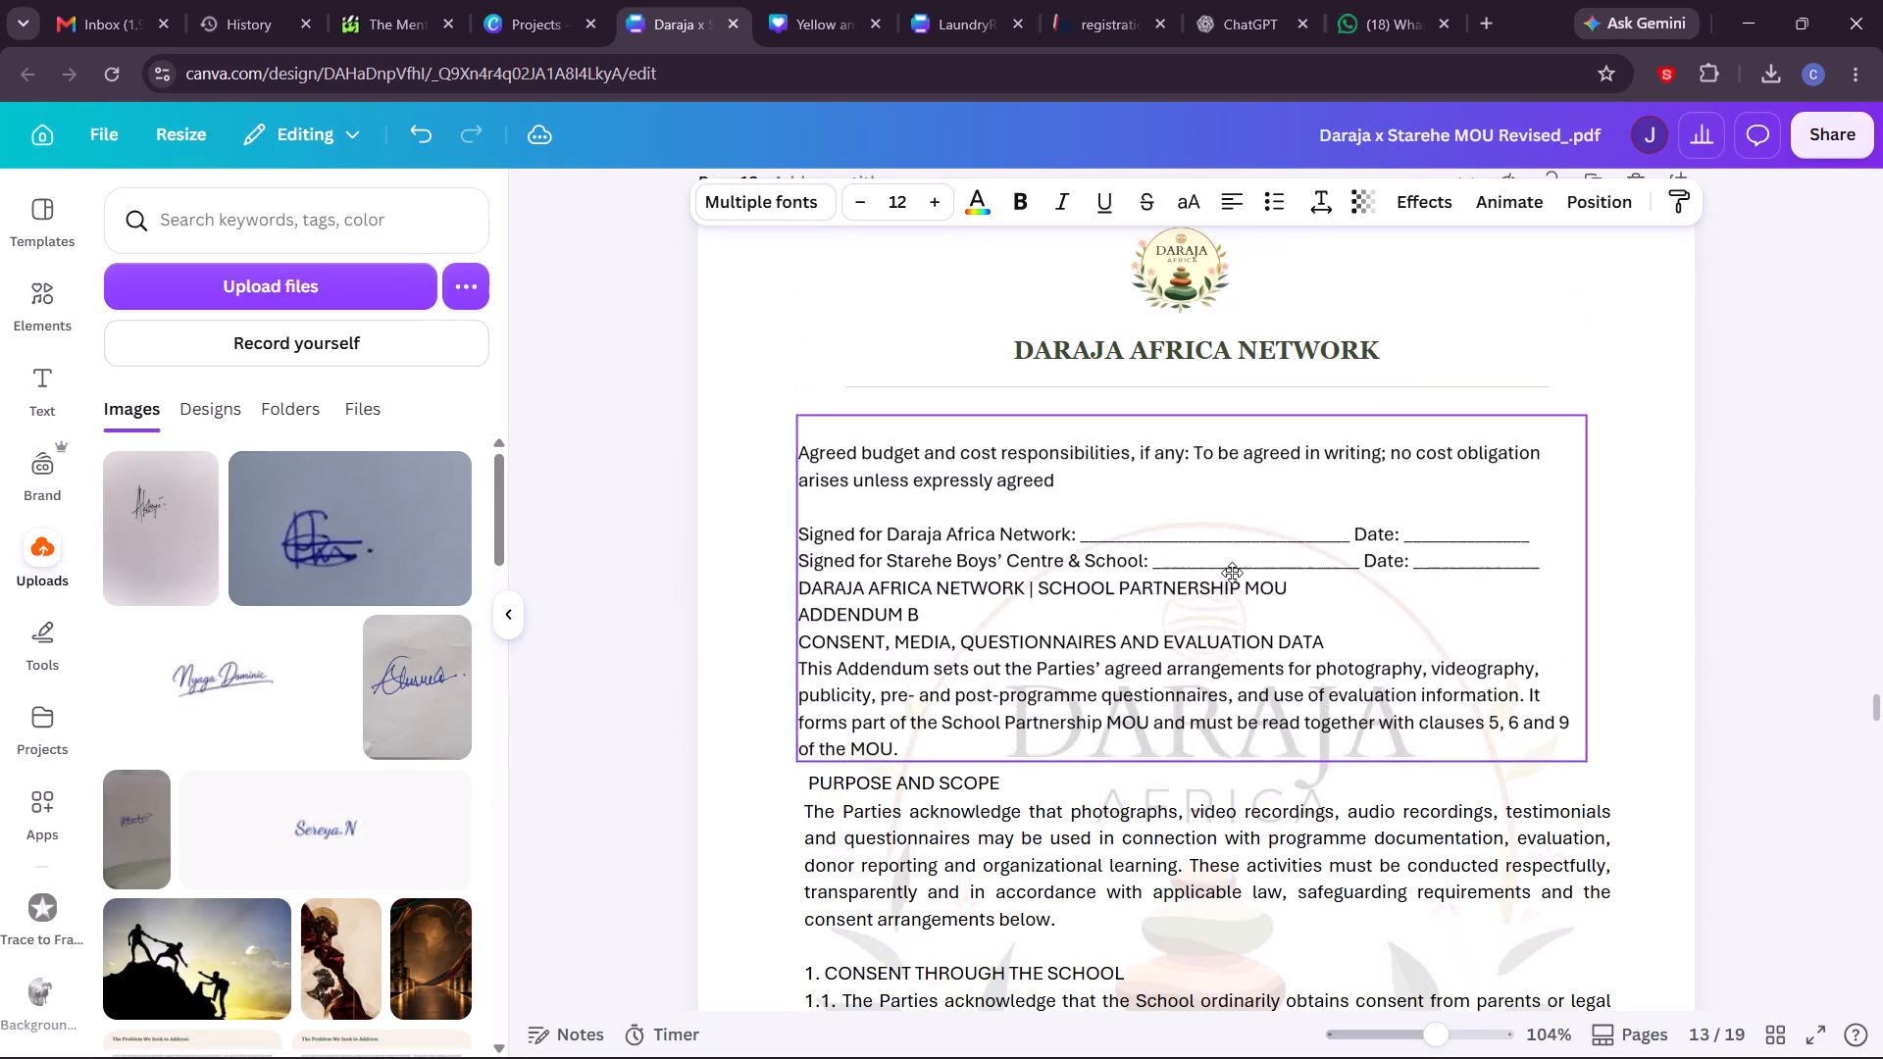
pyautogui.moveTo(1232, 573); pyautogui.dragTo(1236, 569)
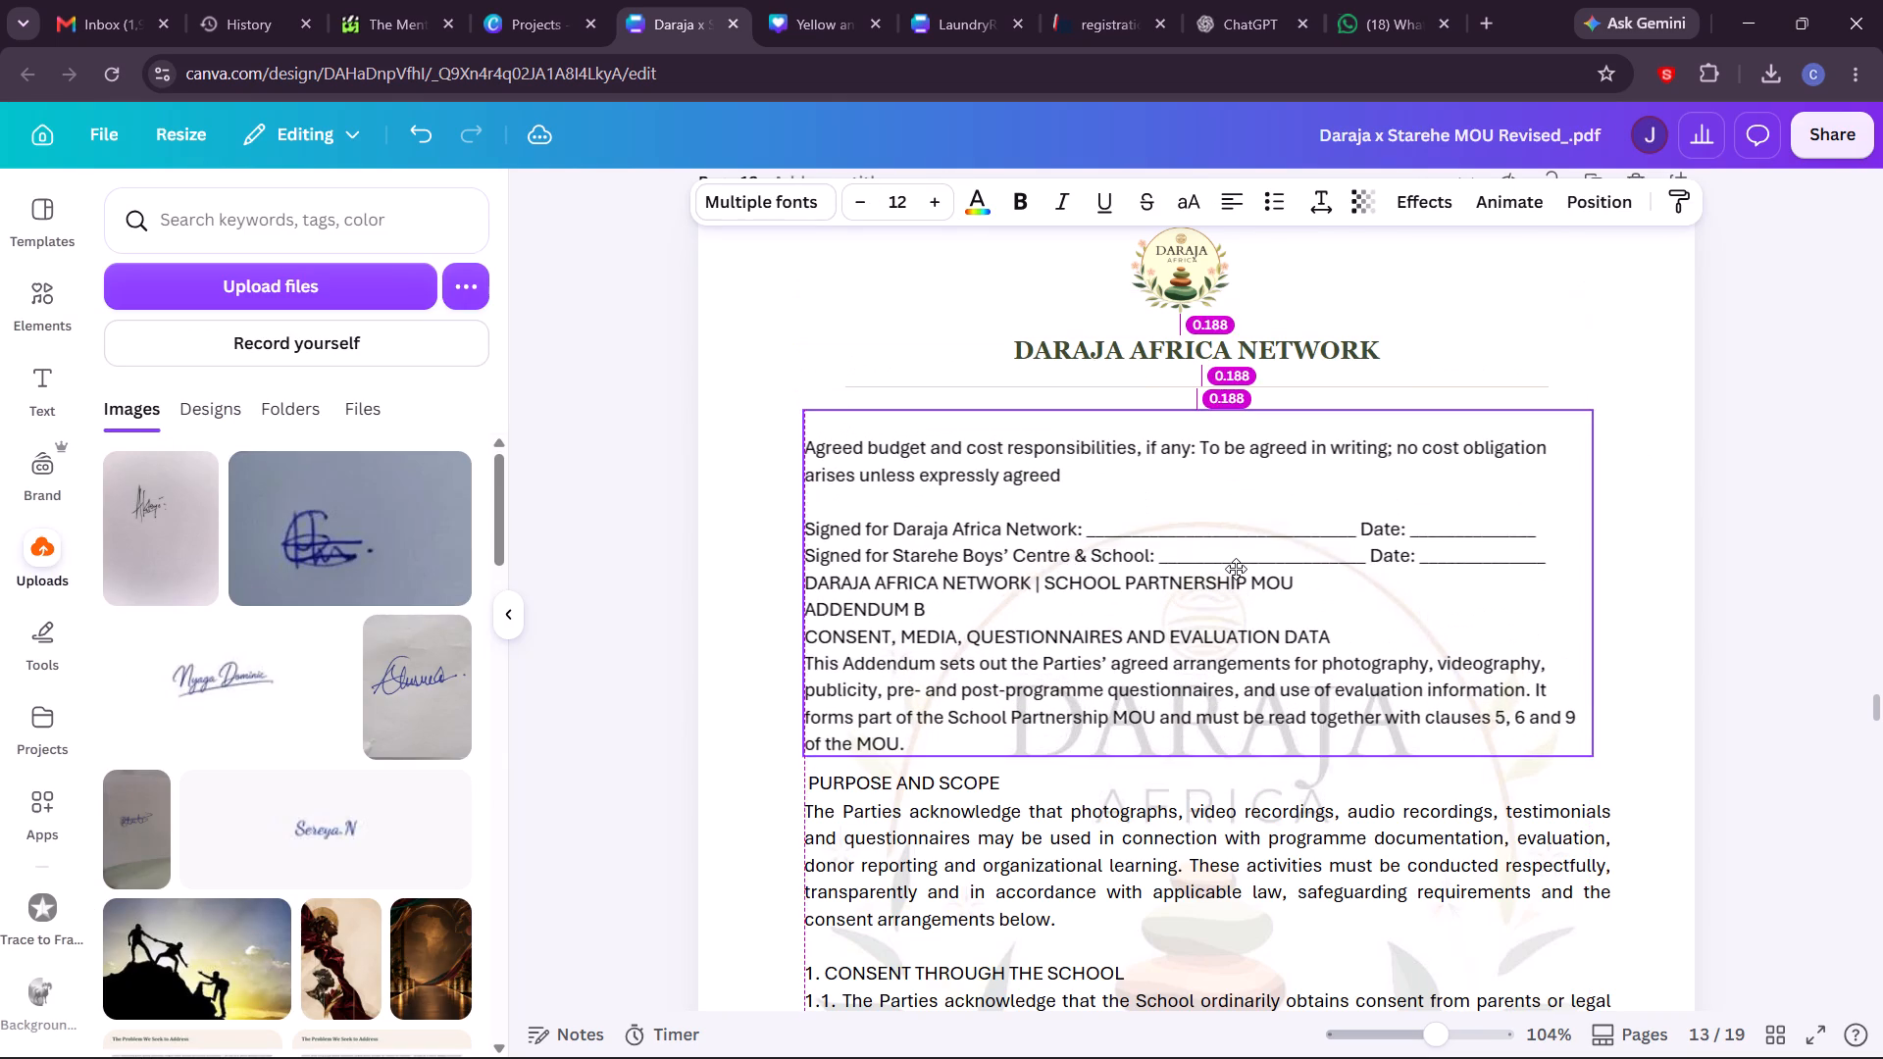
pyautogui.moveTo(1236, 569); pyautogui.dragTo(1233, 574)
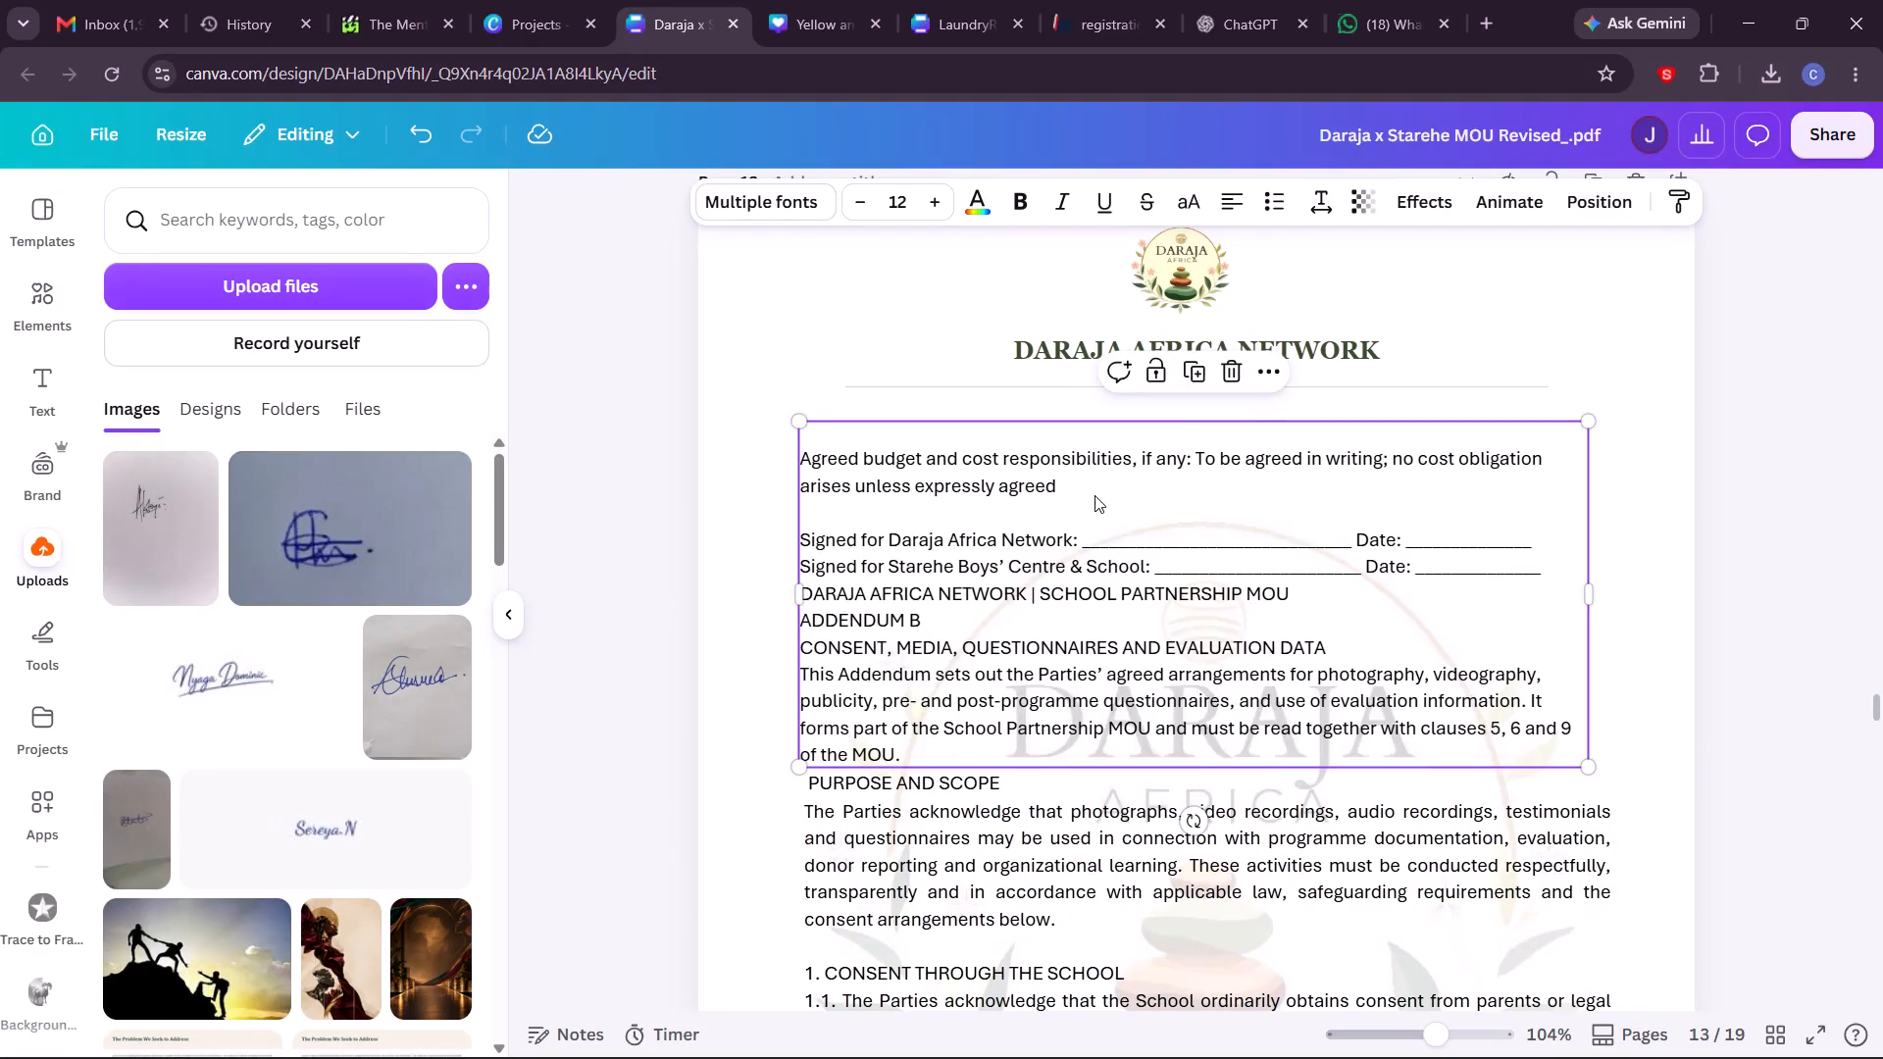
# Move the "Agreed budget and cost responsibilities" paragraph from page 13 to page 12, on a new line below "Daraja's responsibilities:".
pyautogui.click(1094, 495)
pyautogui.click(1083, 493)
pyautogui.moveTo(1059, 488); pyautogui.dragTo(800, 462)
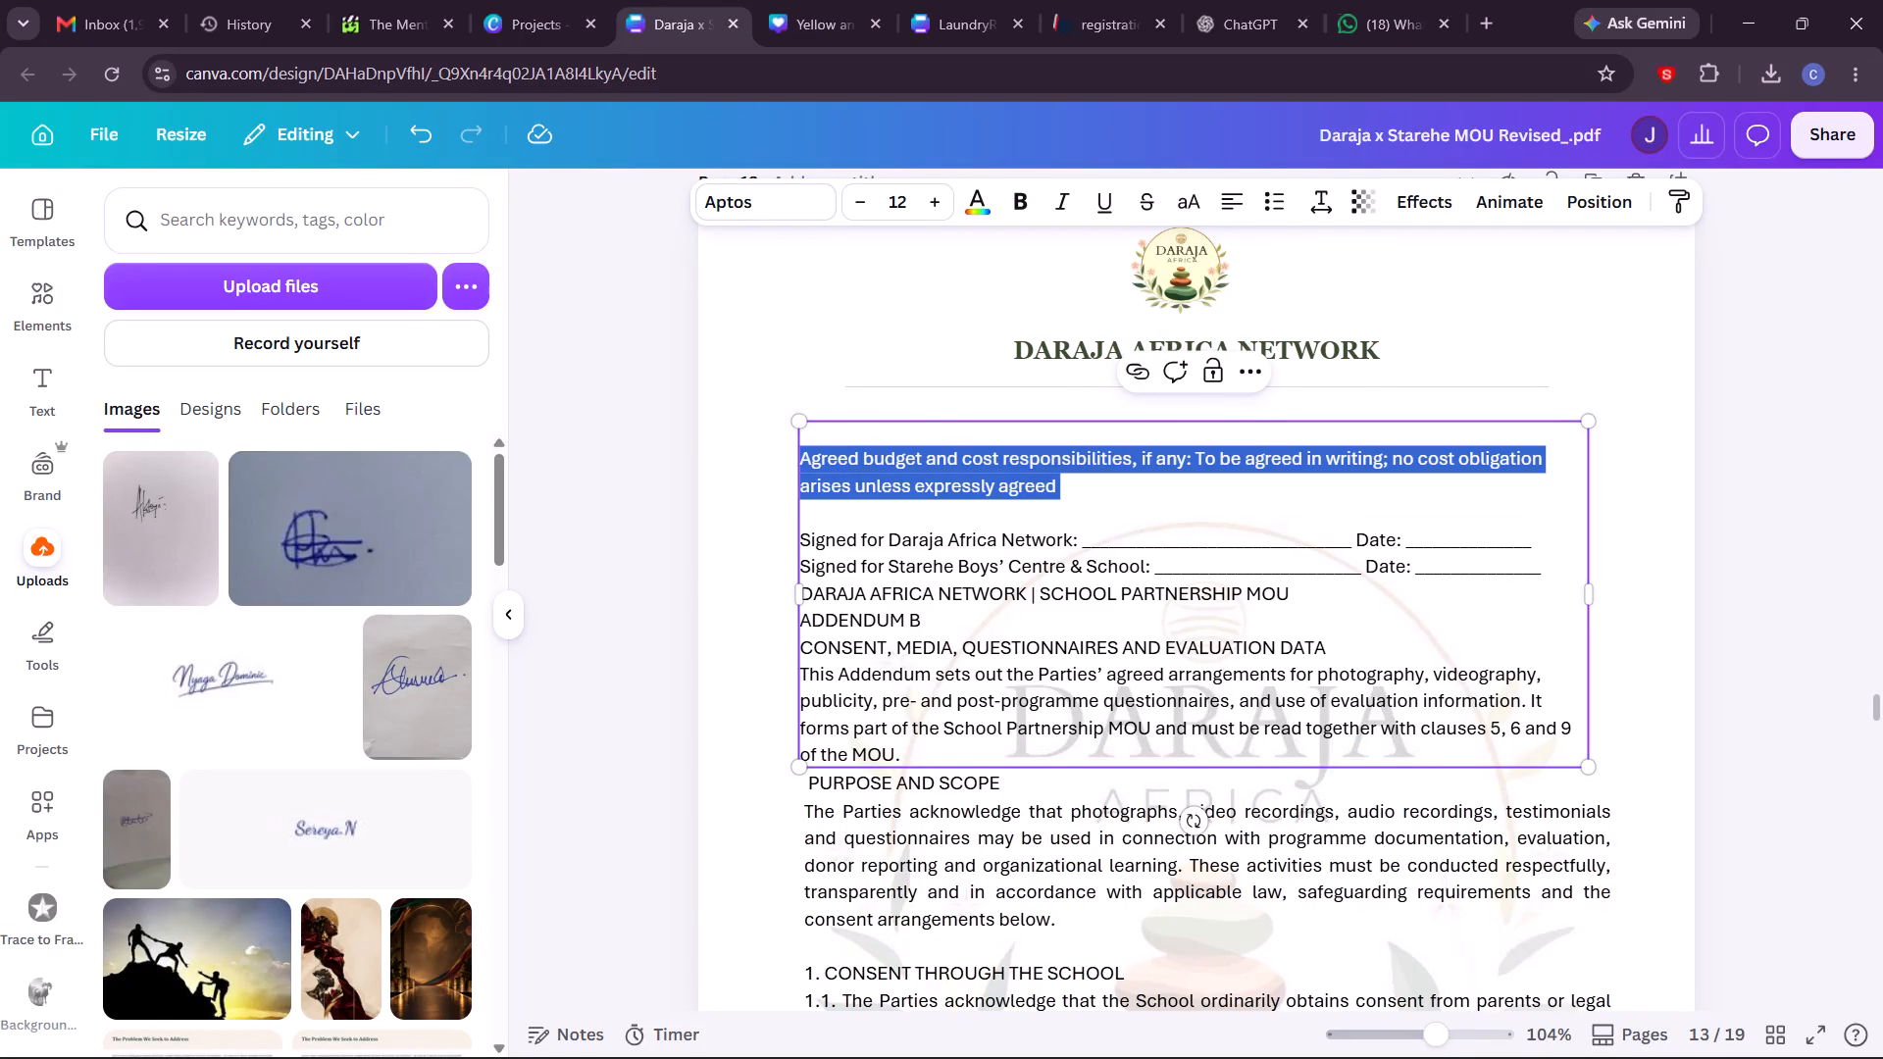
pyautogui.rightClick(855, 491)
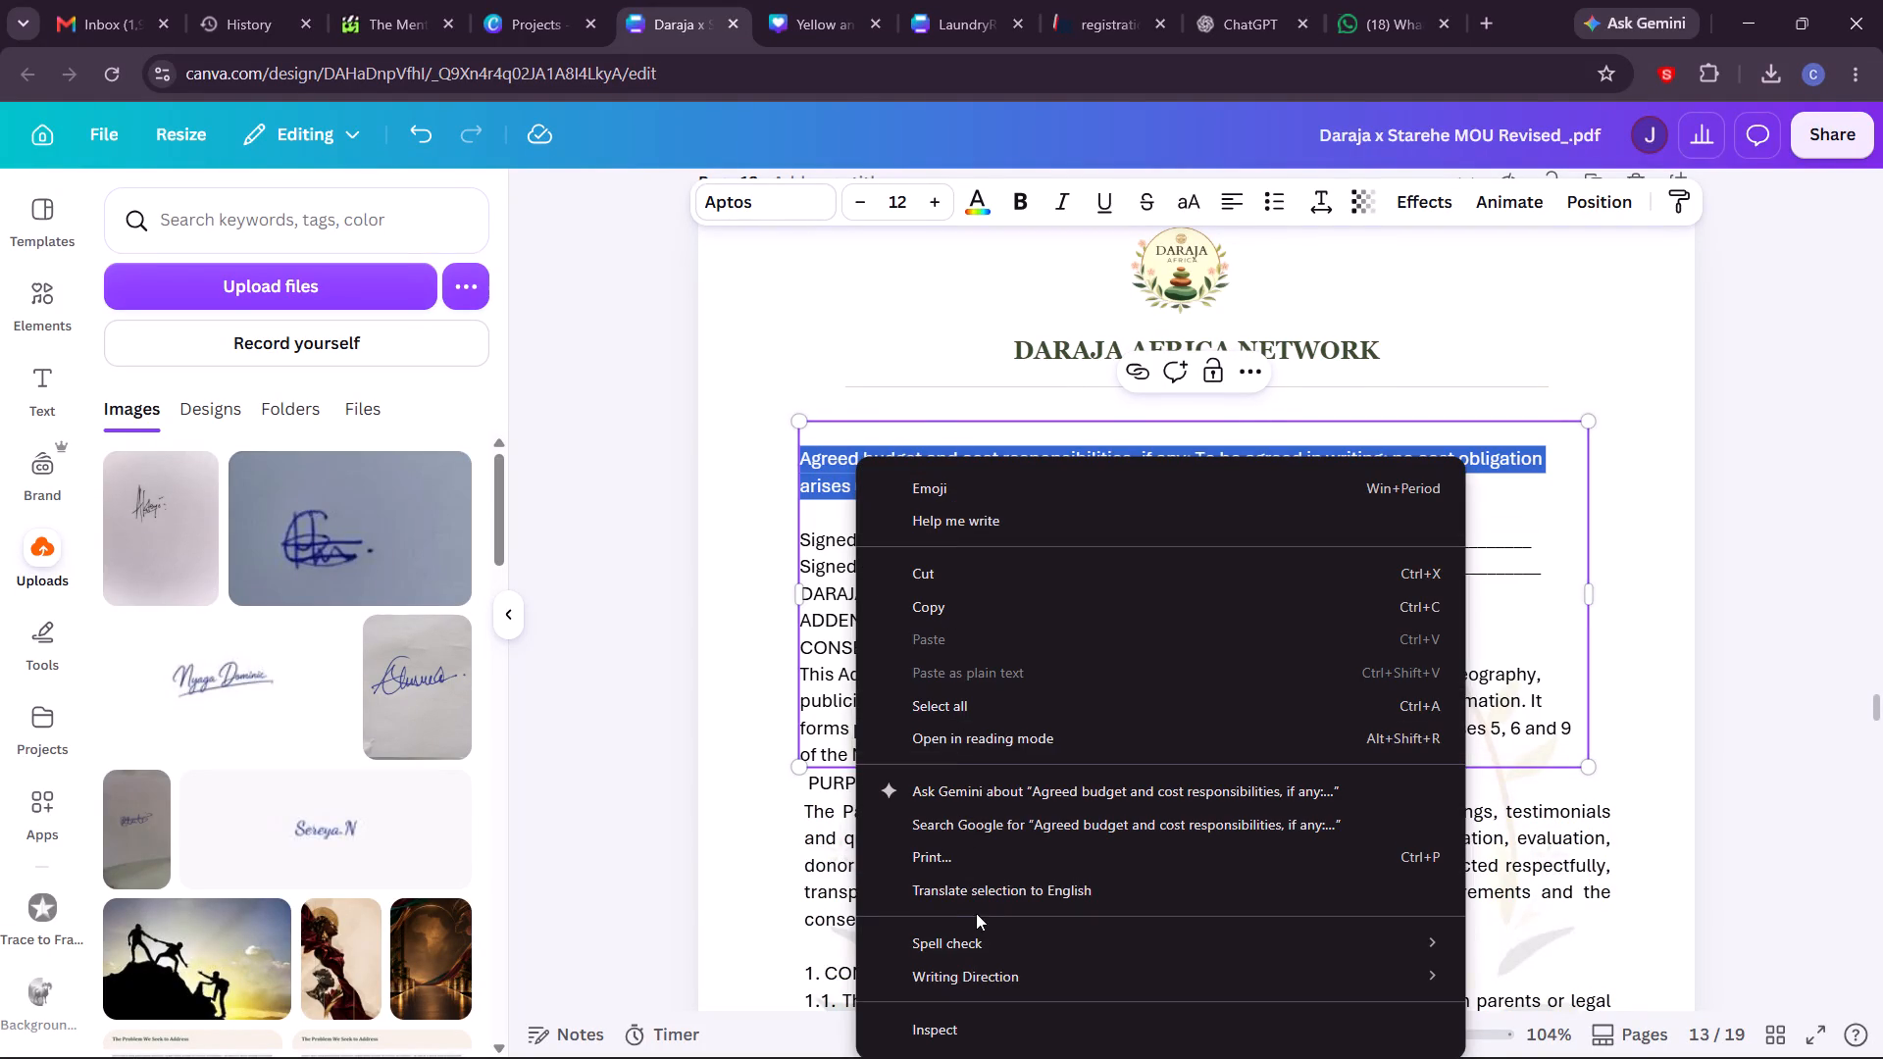
pyautogui.click(945, 573)
pyautogui.scroll(2, 968, 577)
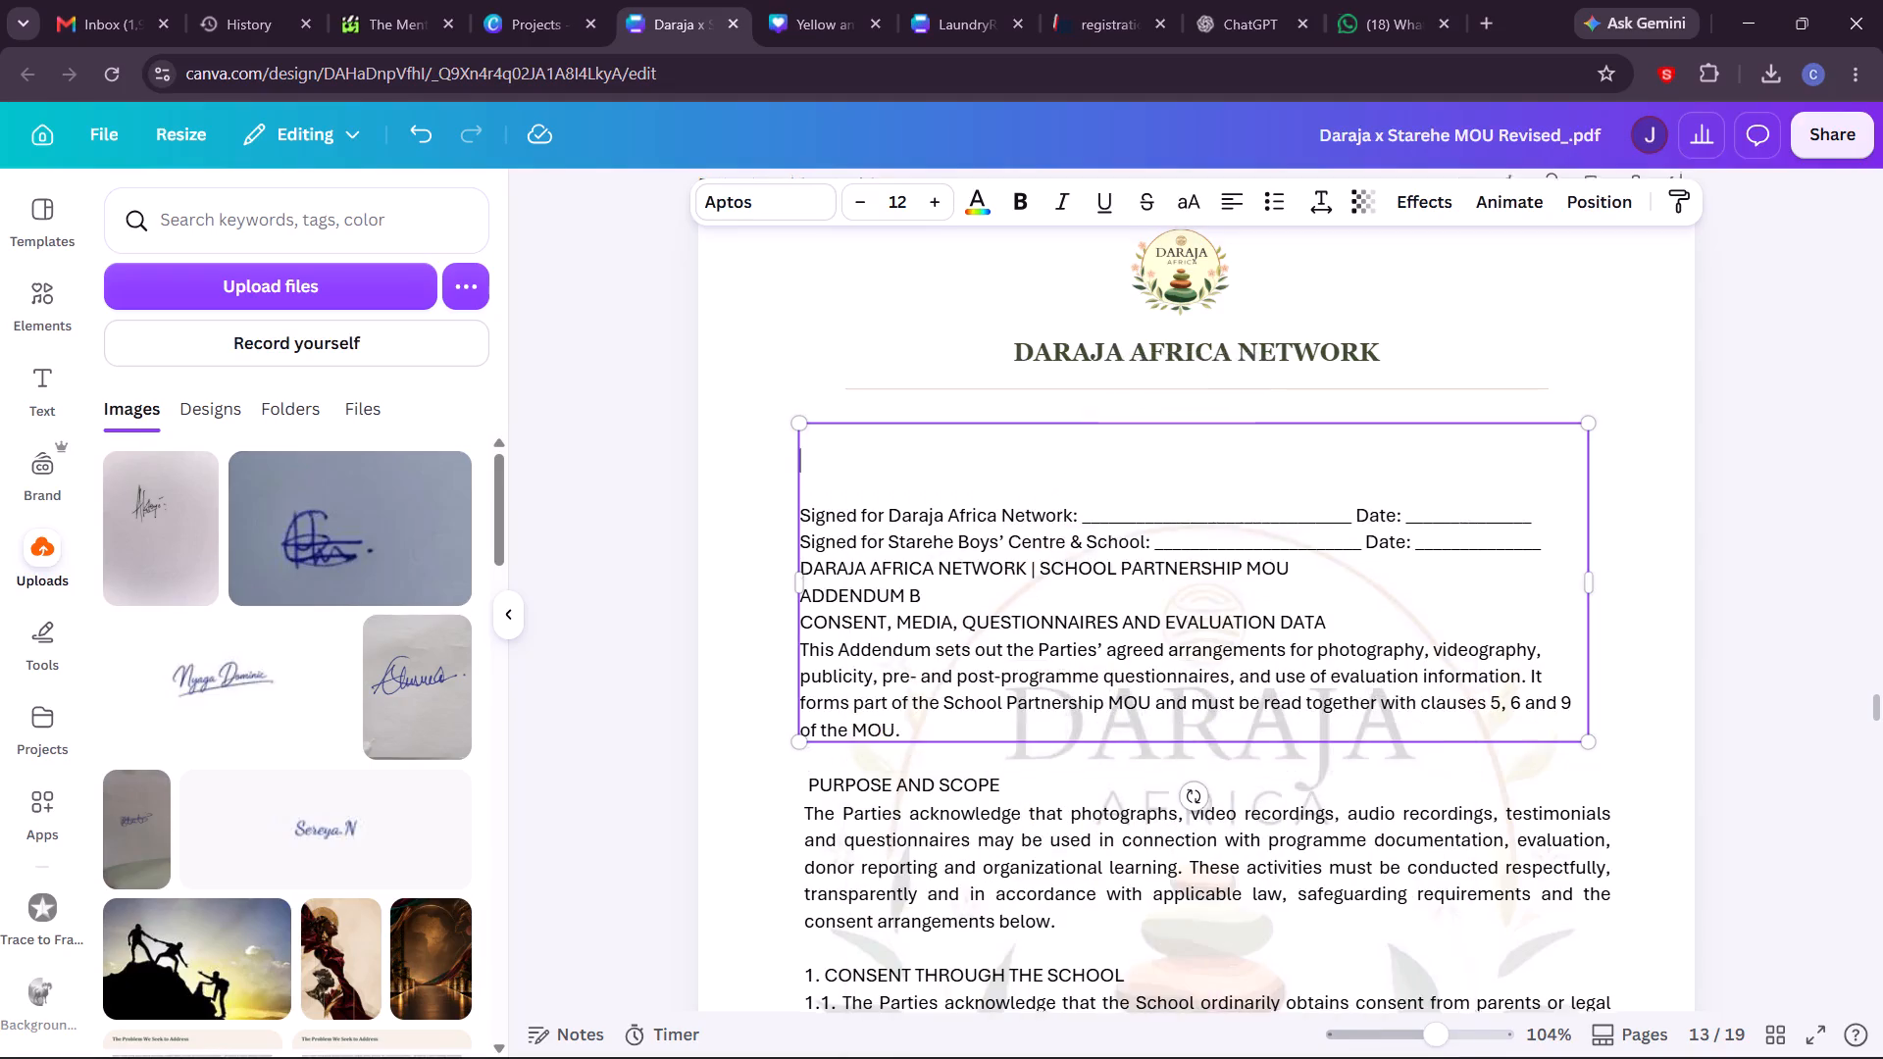
pyautogui.scroll(5, 971, 576)
pyautogui.click(1007, 565)
pyautogui.click(1029, 580)
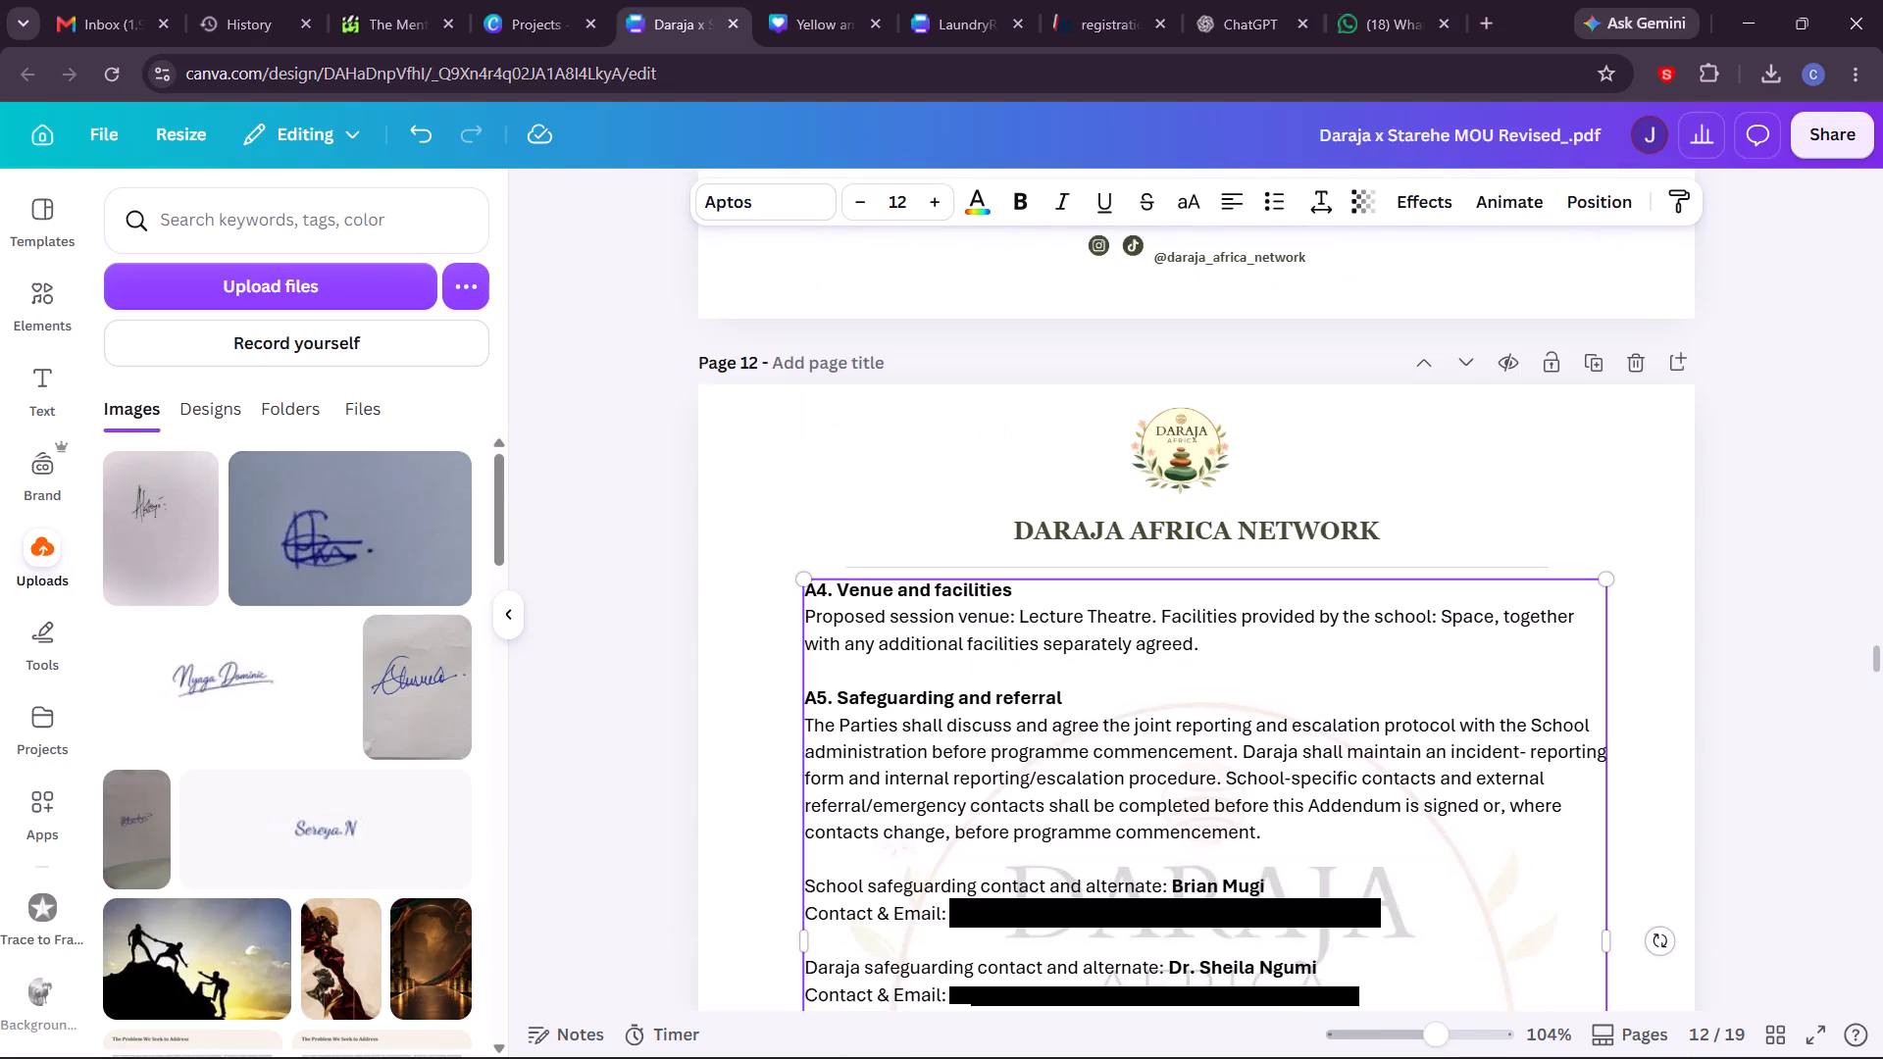
pyautogui.scroll(-8, 1071, 605)
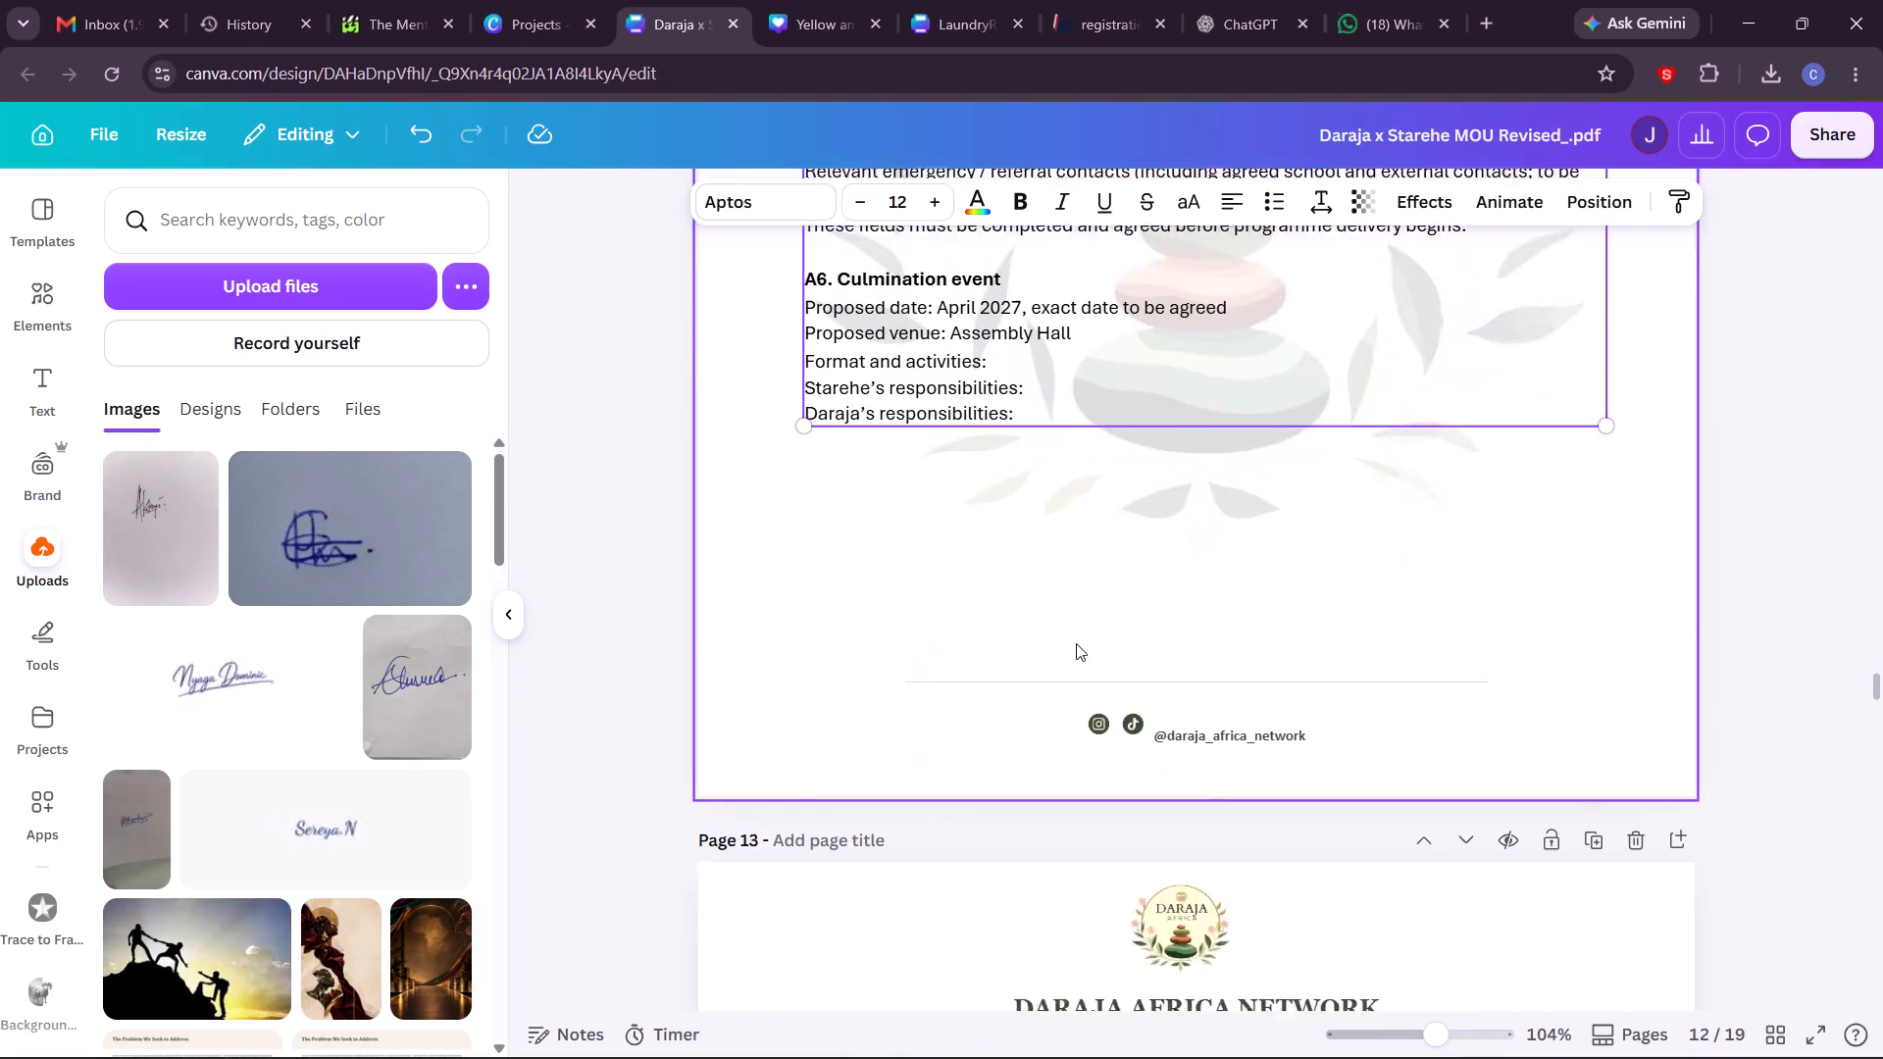
pyautogui.click(1052, 353)
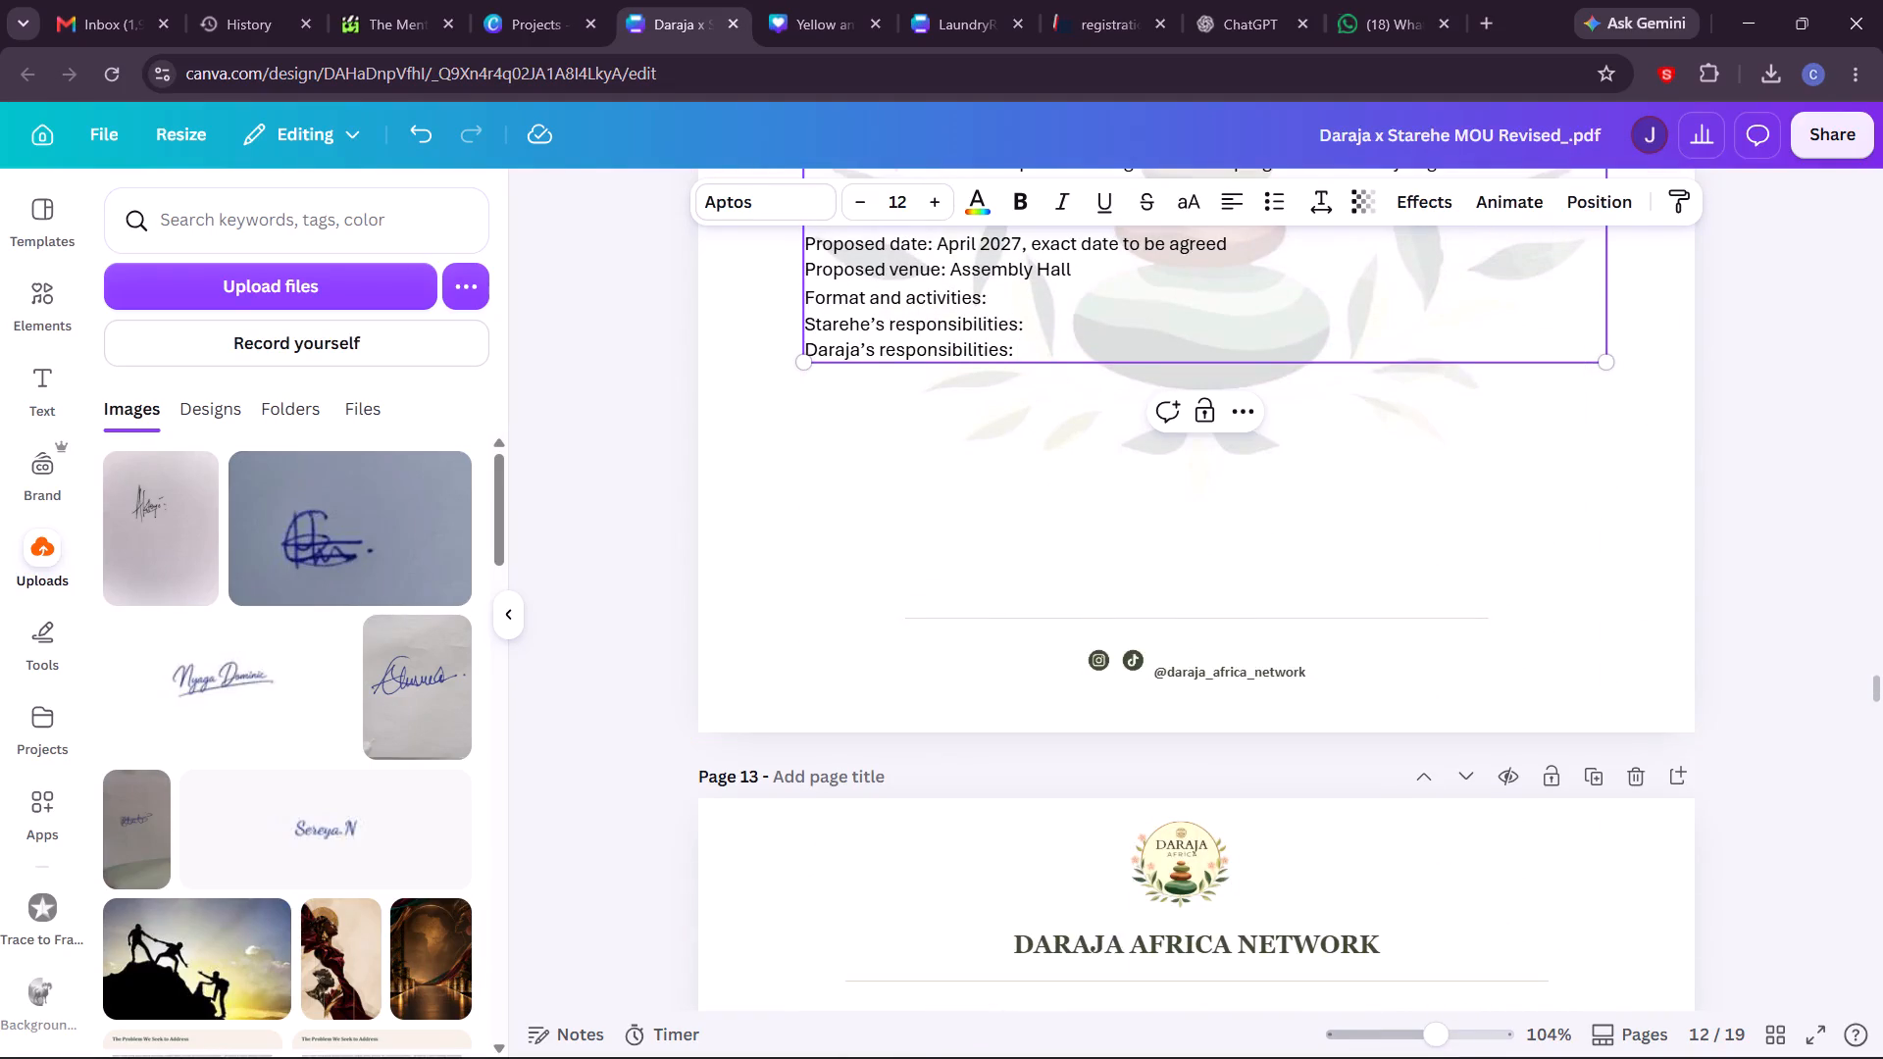
pyautogui.press('Return')
pyautogui.press('Return')
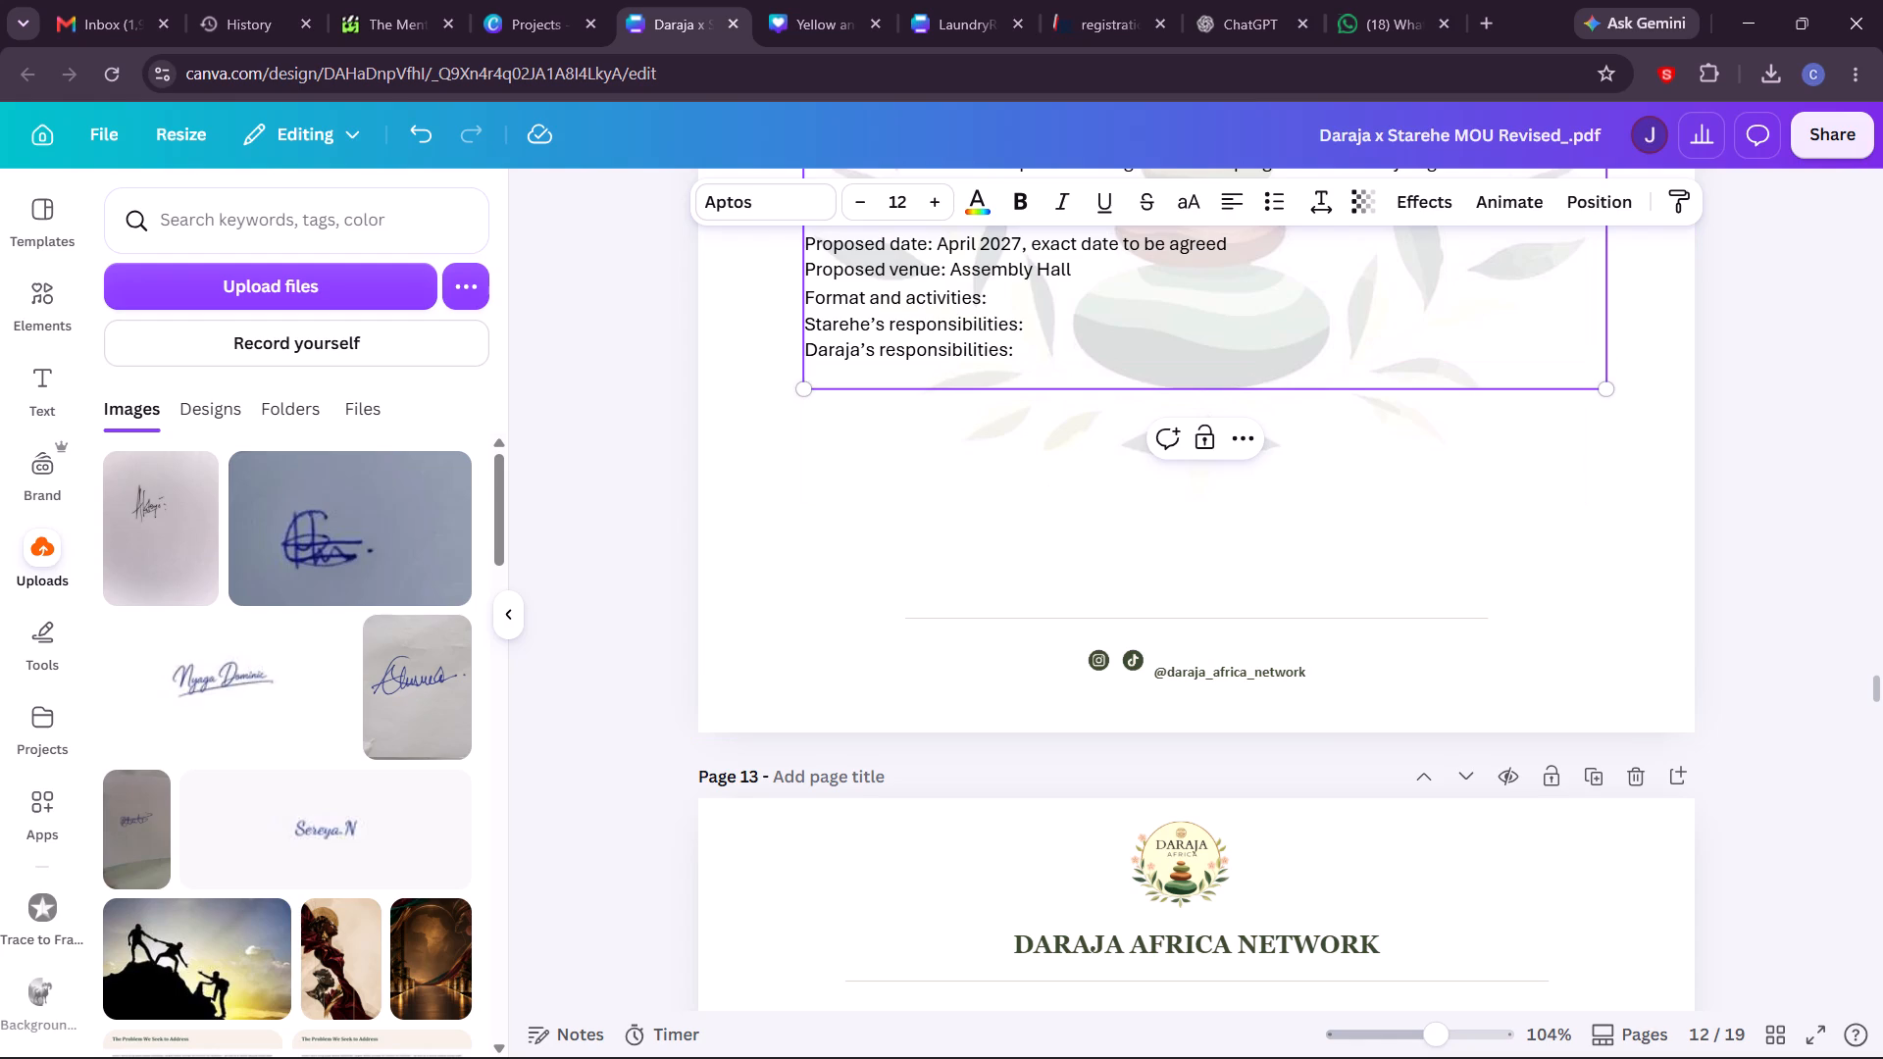
pyautogui.press('BackSpace')
pyautogui.hotkey('ctrl', 'v')
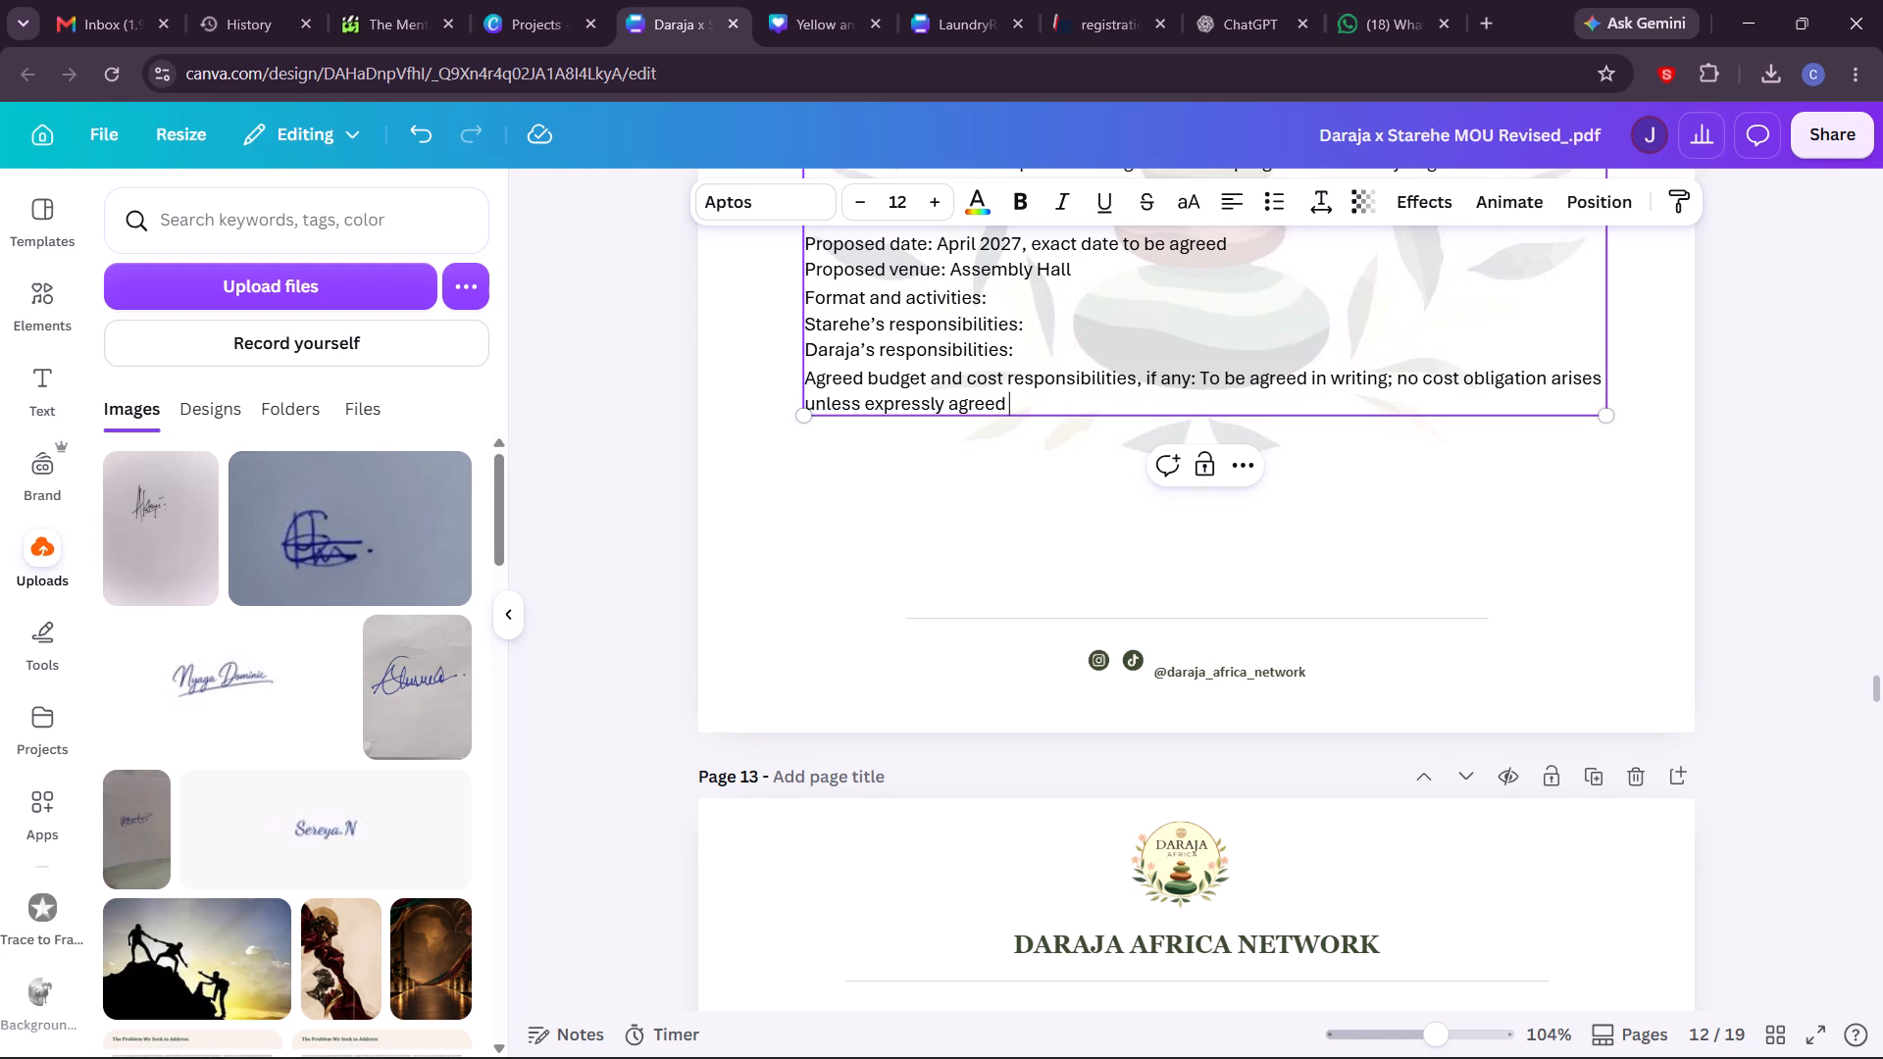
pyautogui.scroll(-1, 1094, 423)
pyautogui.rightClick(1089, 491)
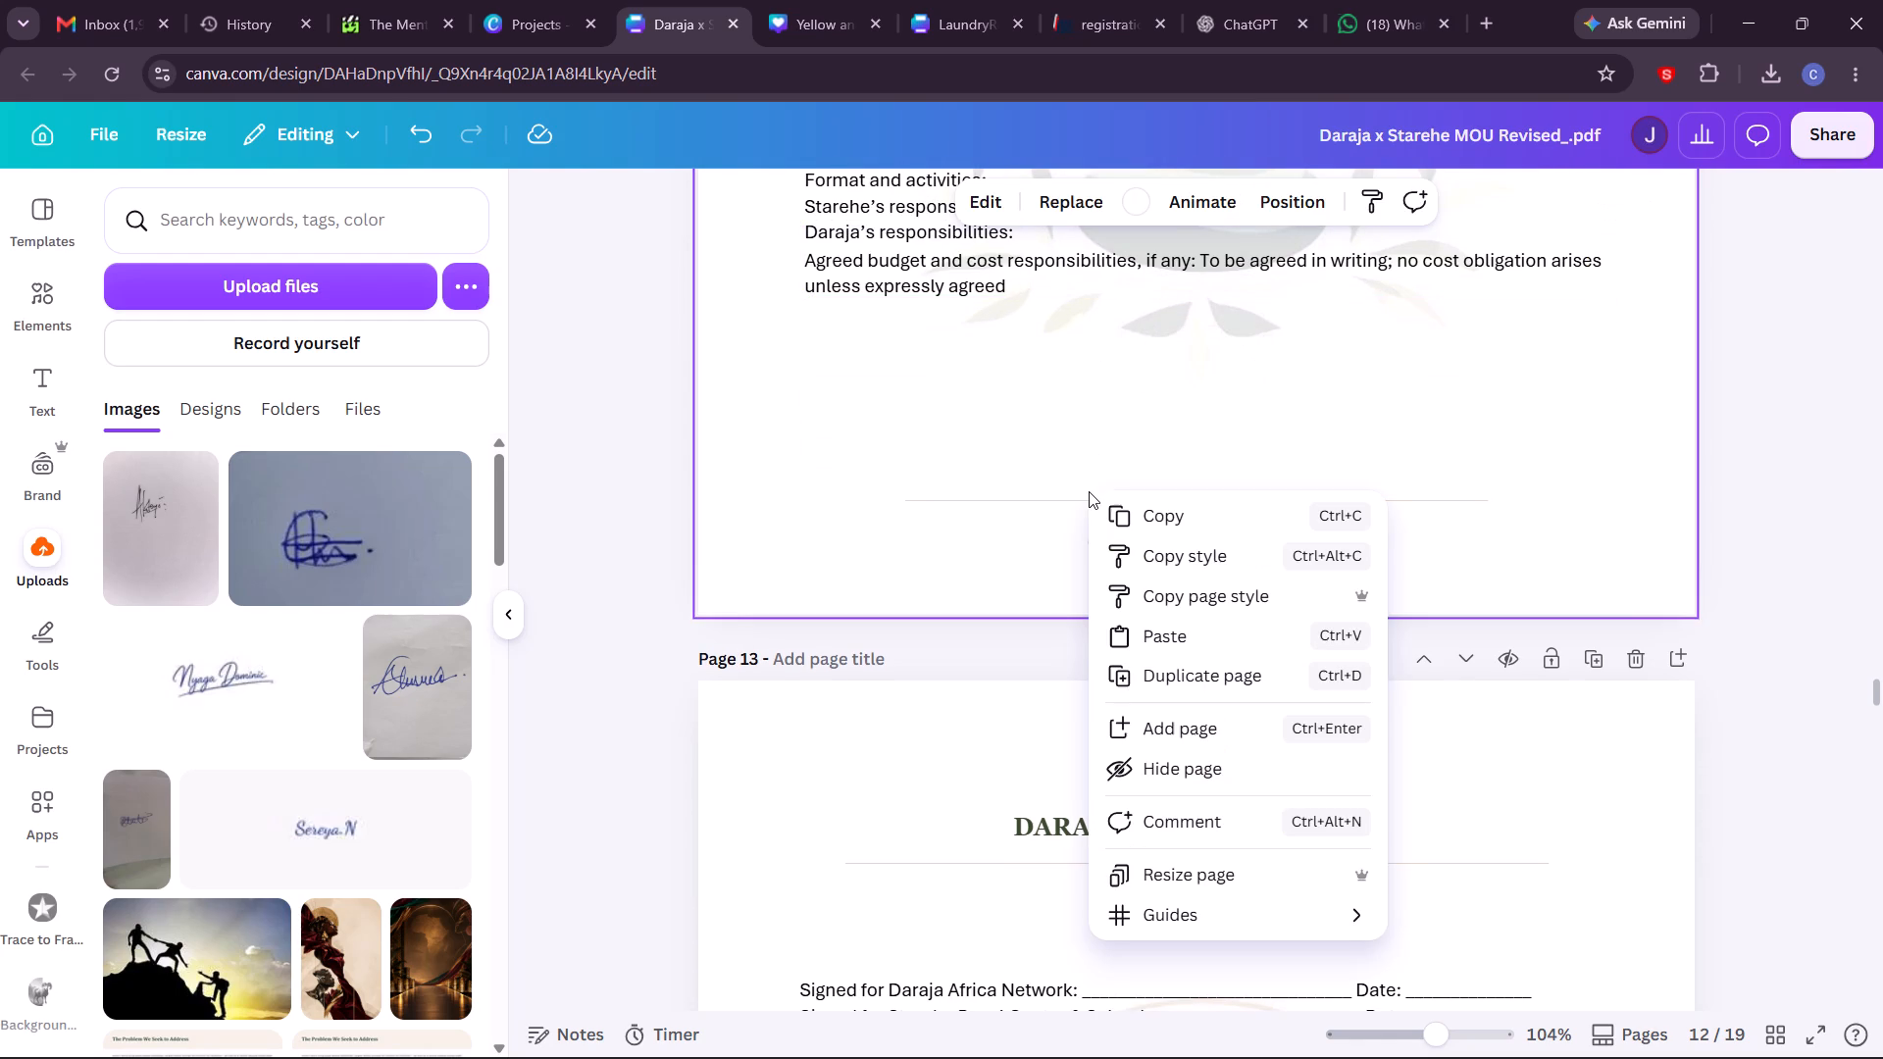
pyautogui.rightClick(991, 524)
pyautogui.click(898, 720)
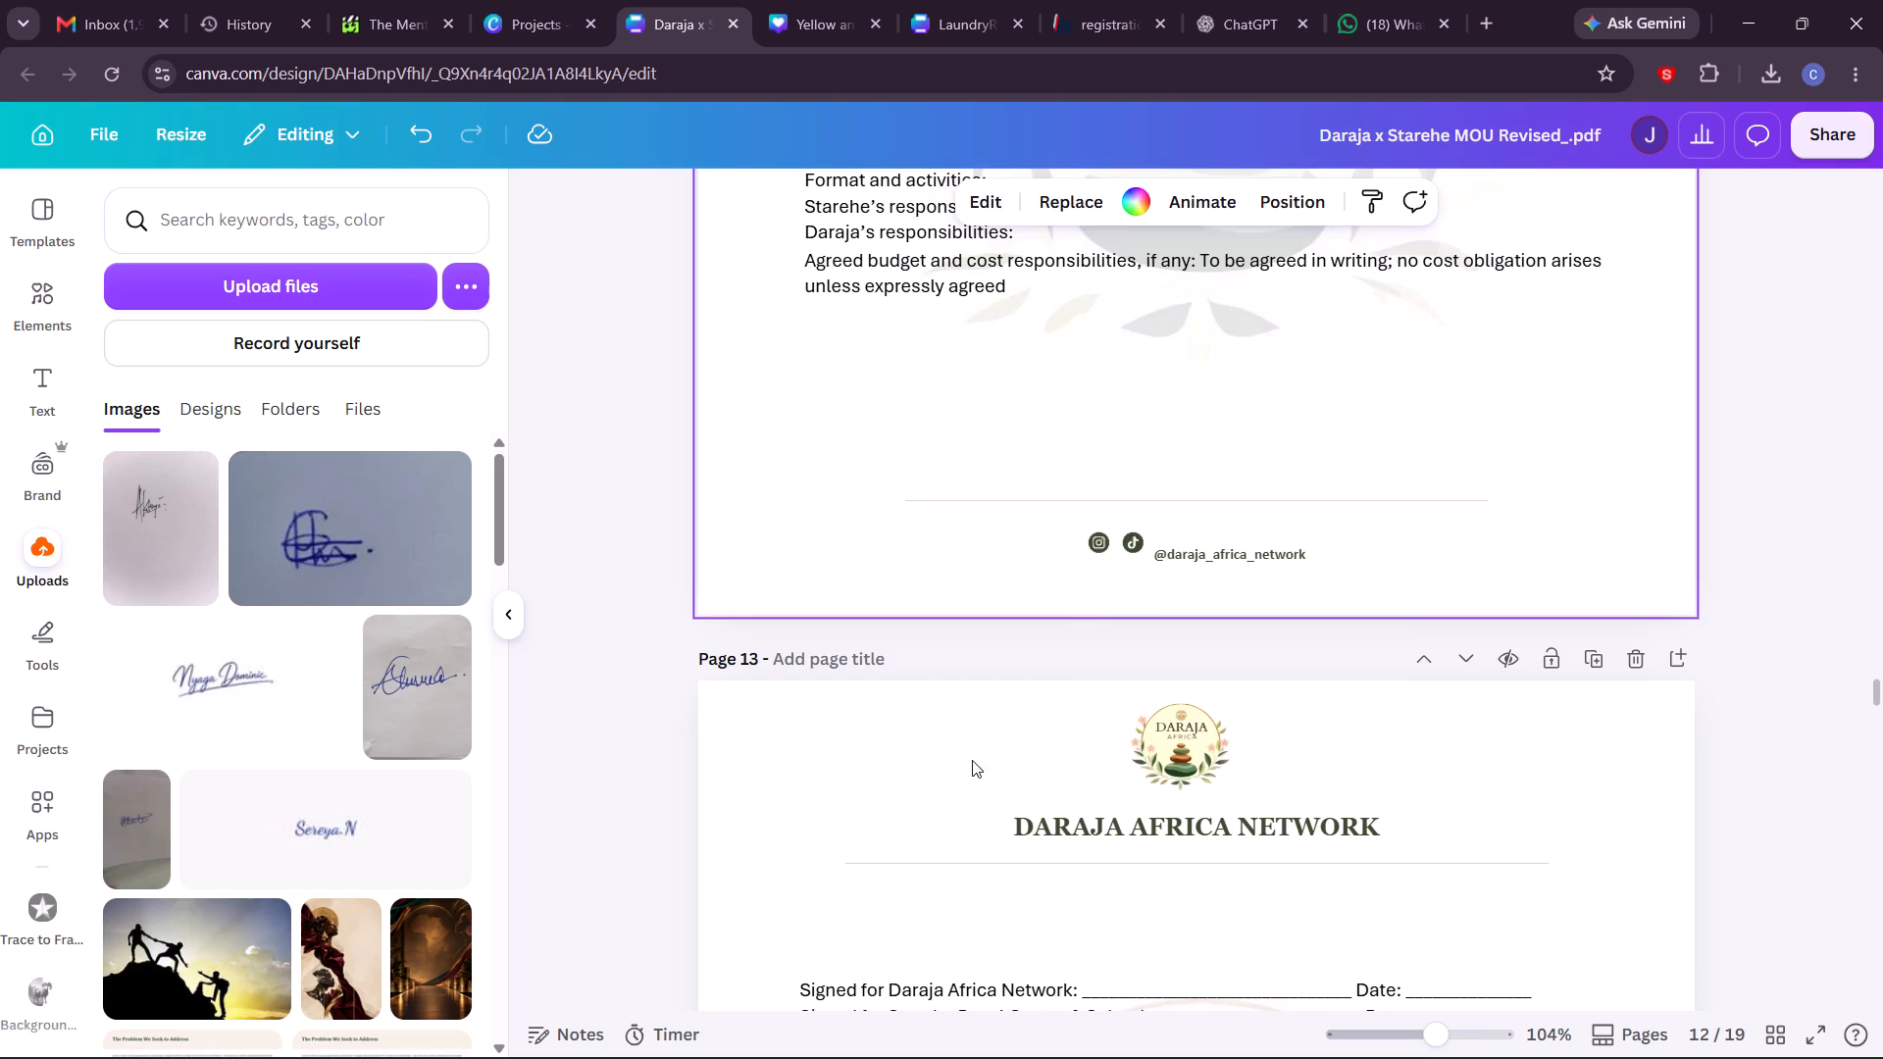
# Cut the Daraja Africa Network and Starehe Boys' Centre & School "Signed for" lines from the page 13 text block.
pyautogui.scroll(-2, 972, 760)
pyautogui.click(1016, 776)
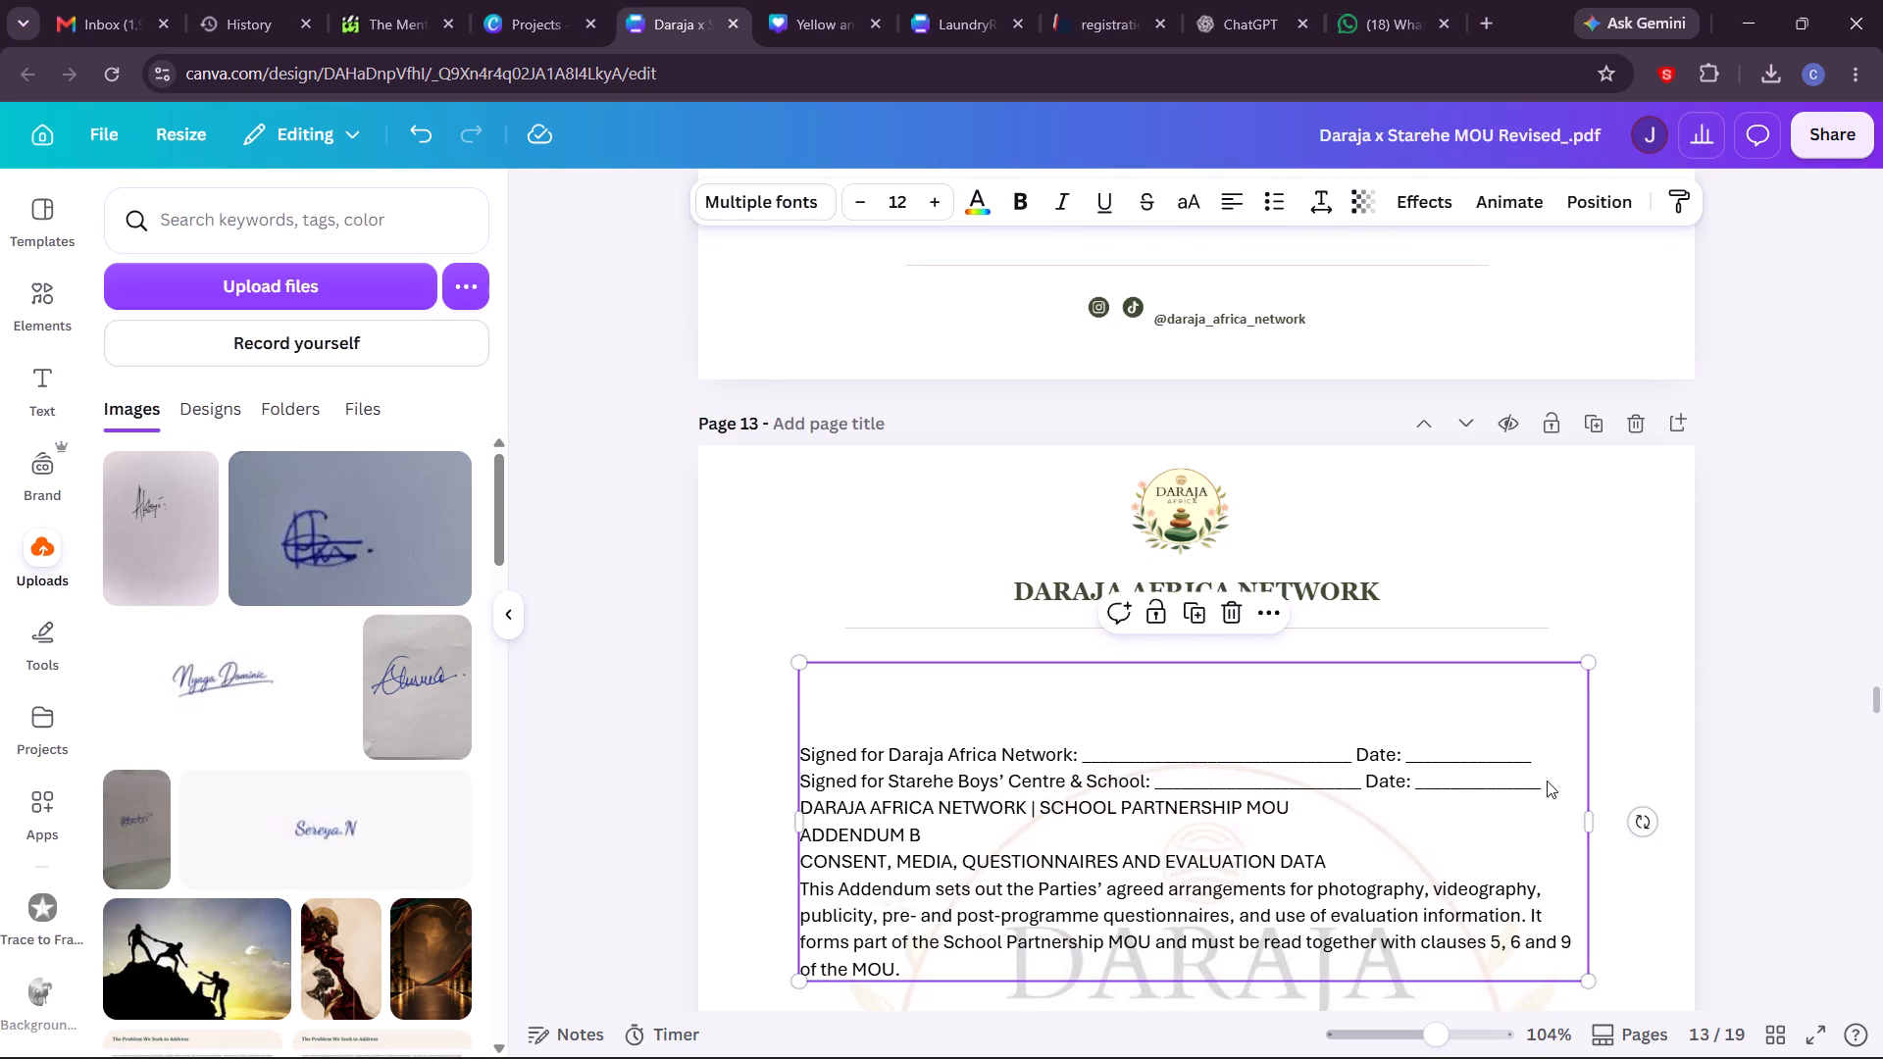
pyautogui.click(1549, 781)
pyautogui.moveTo(1548, 787); pyautogui.dragTo(796, 734)
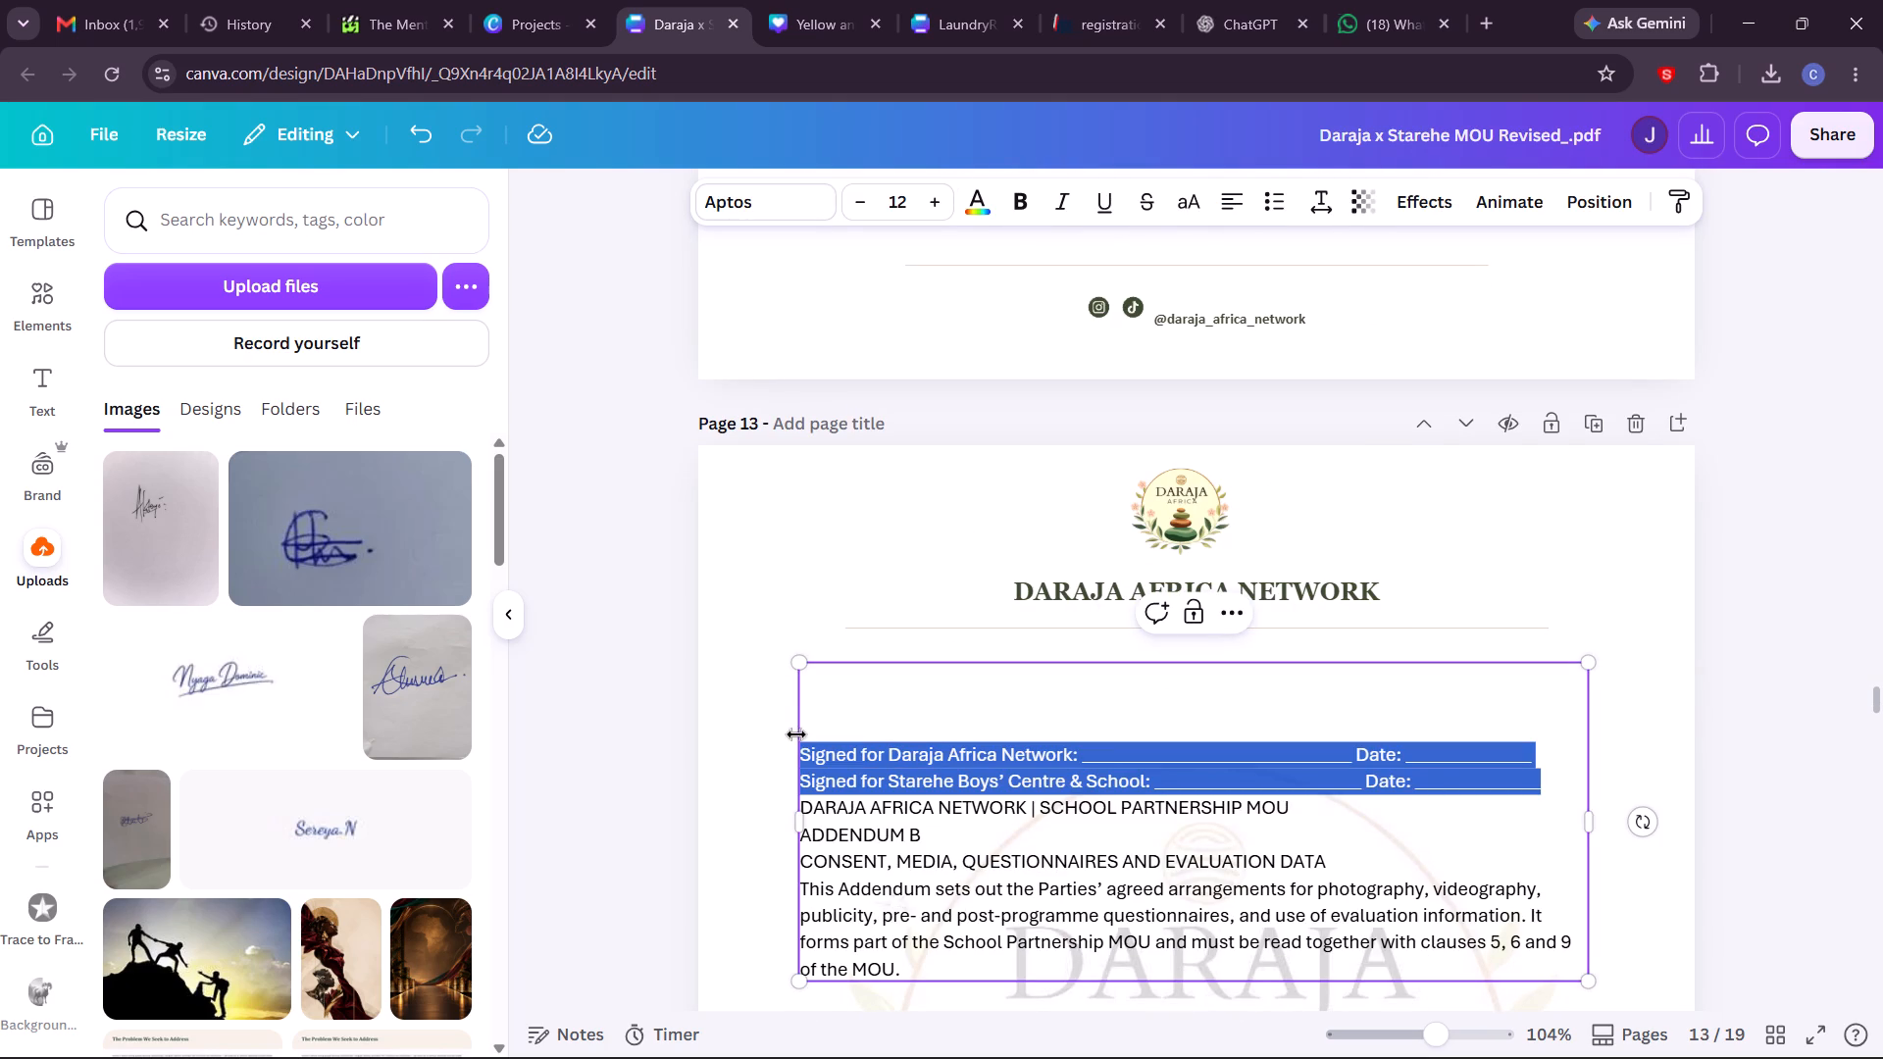
pyautogui.moveTo(796, 734); pyautogui.dragTo(800, 735)
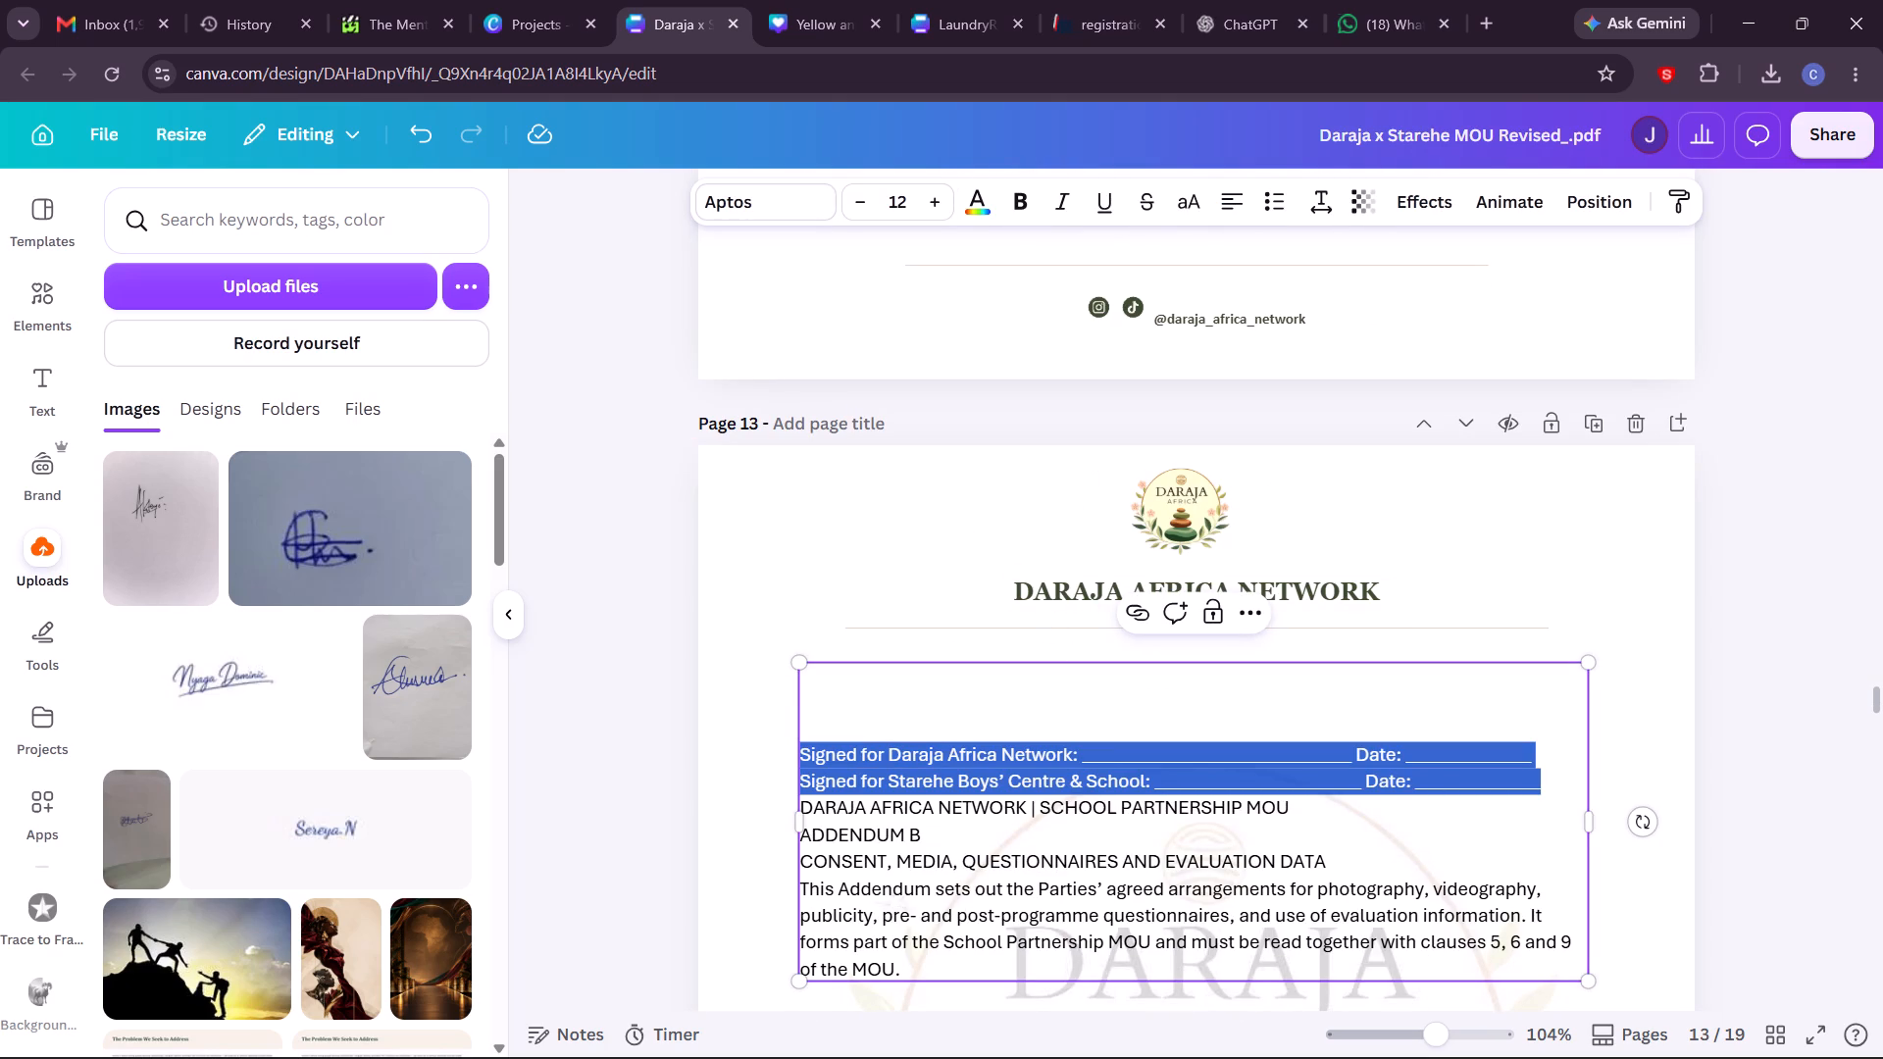
pyautogui.rightClick(1072, 766)
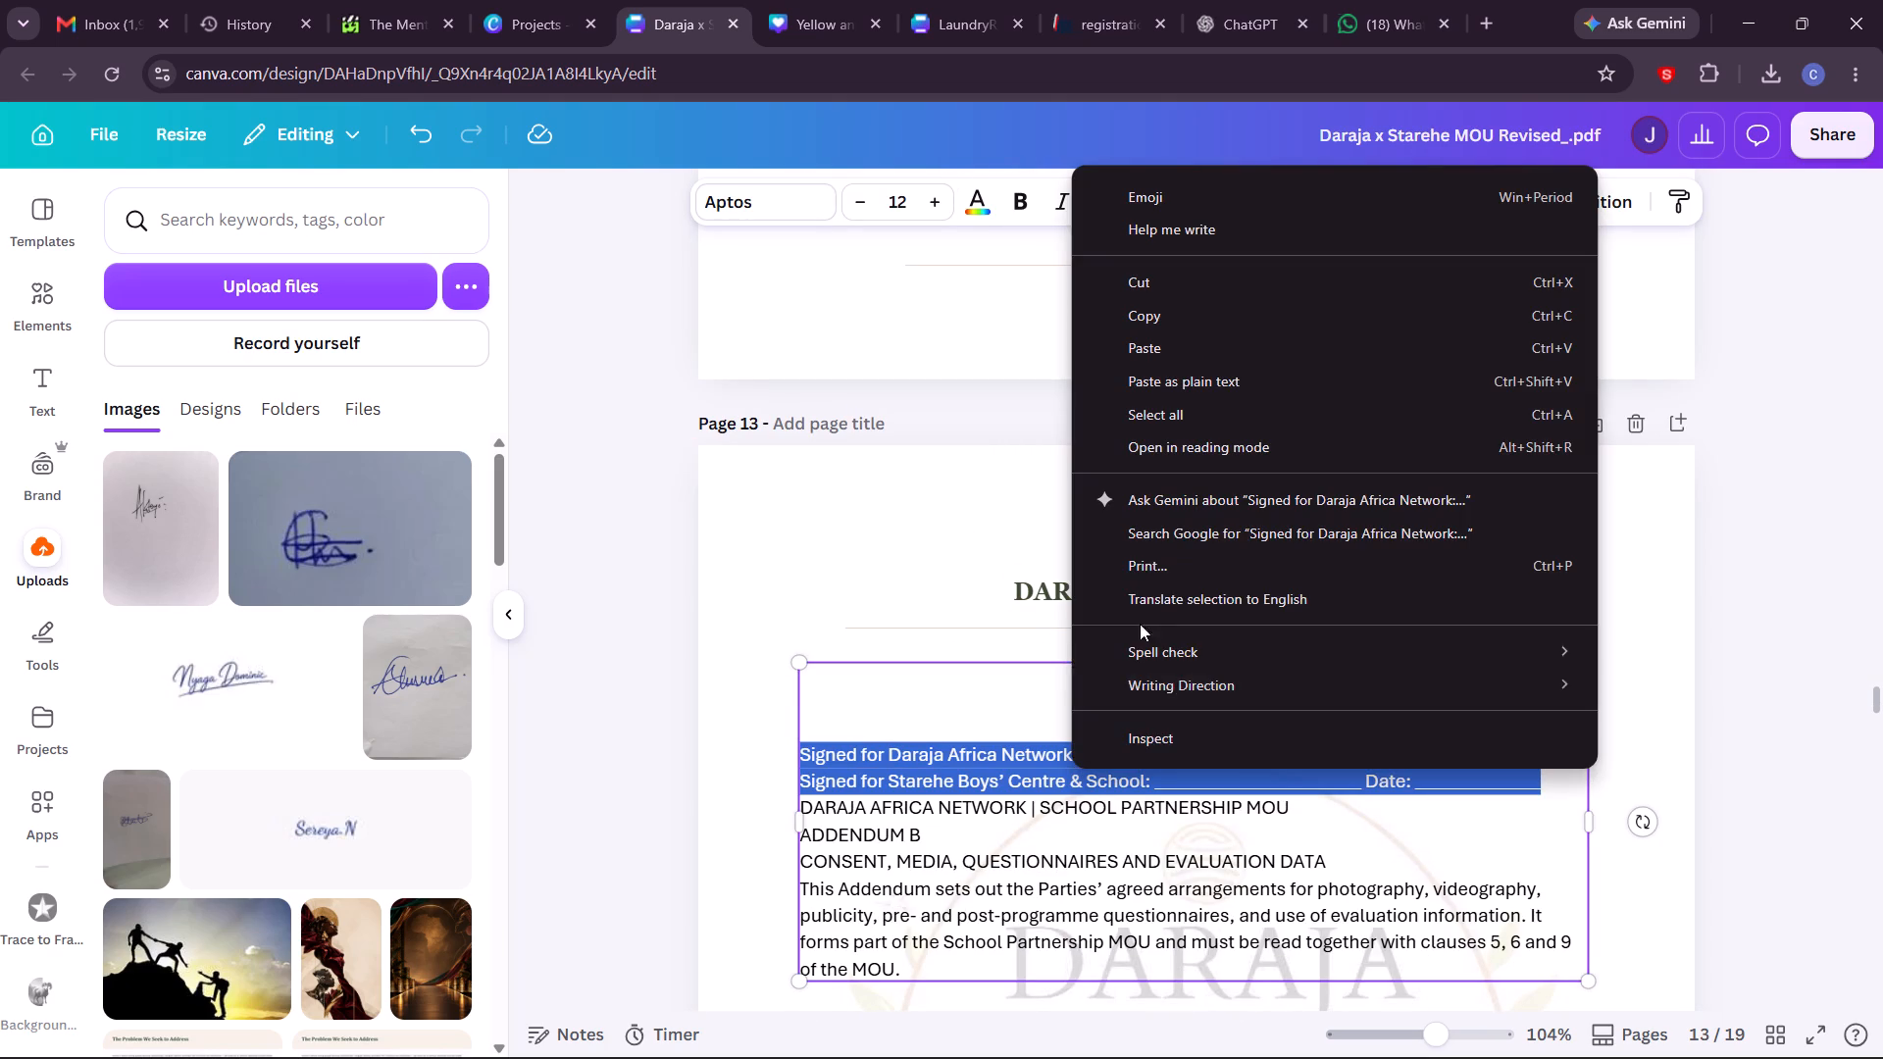
pyautogui.click(1140, 283)
# Add a new text box on page 12 and paste the two cut "Signed for" lines into it, replacing the placeholder text.
pyautogui.scroll(7, 1110, 630)
pyautogui.scroll(-2, 1033, 731)
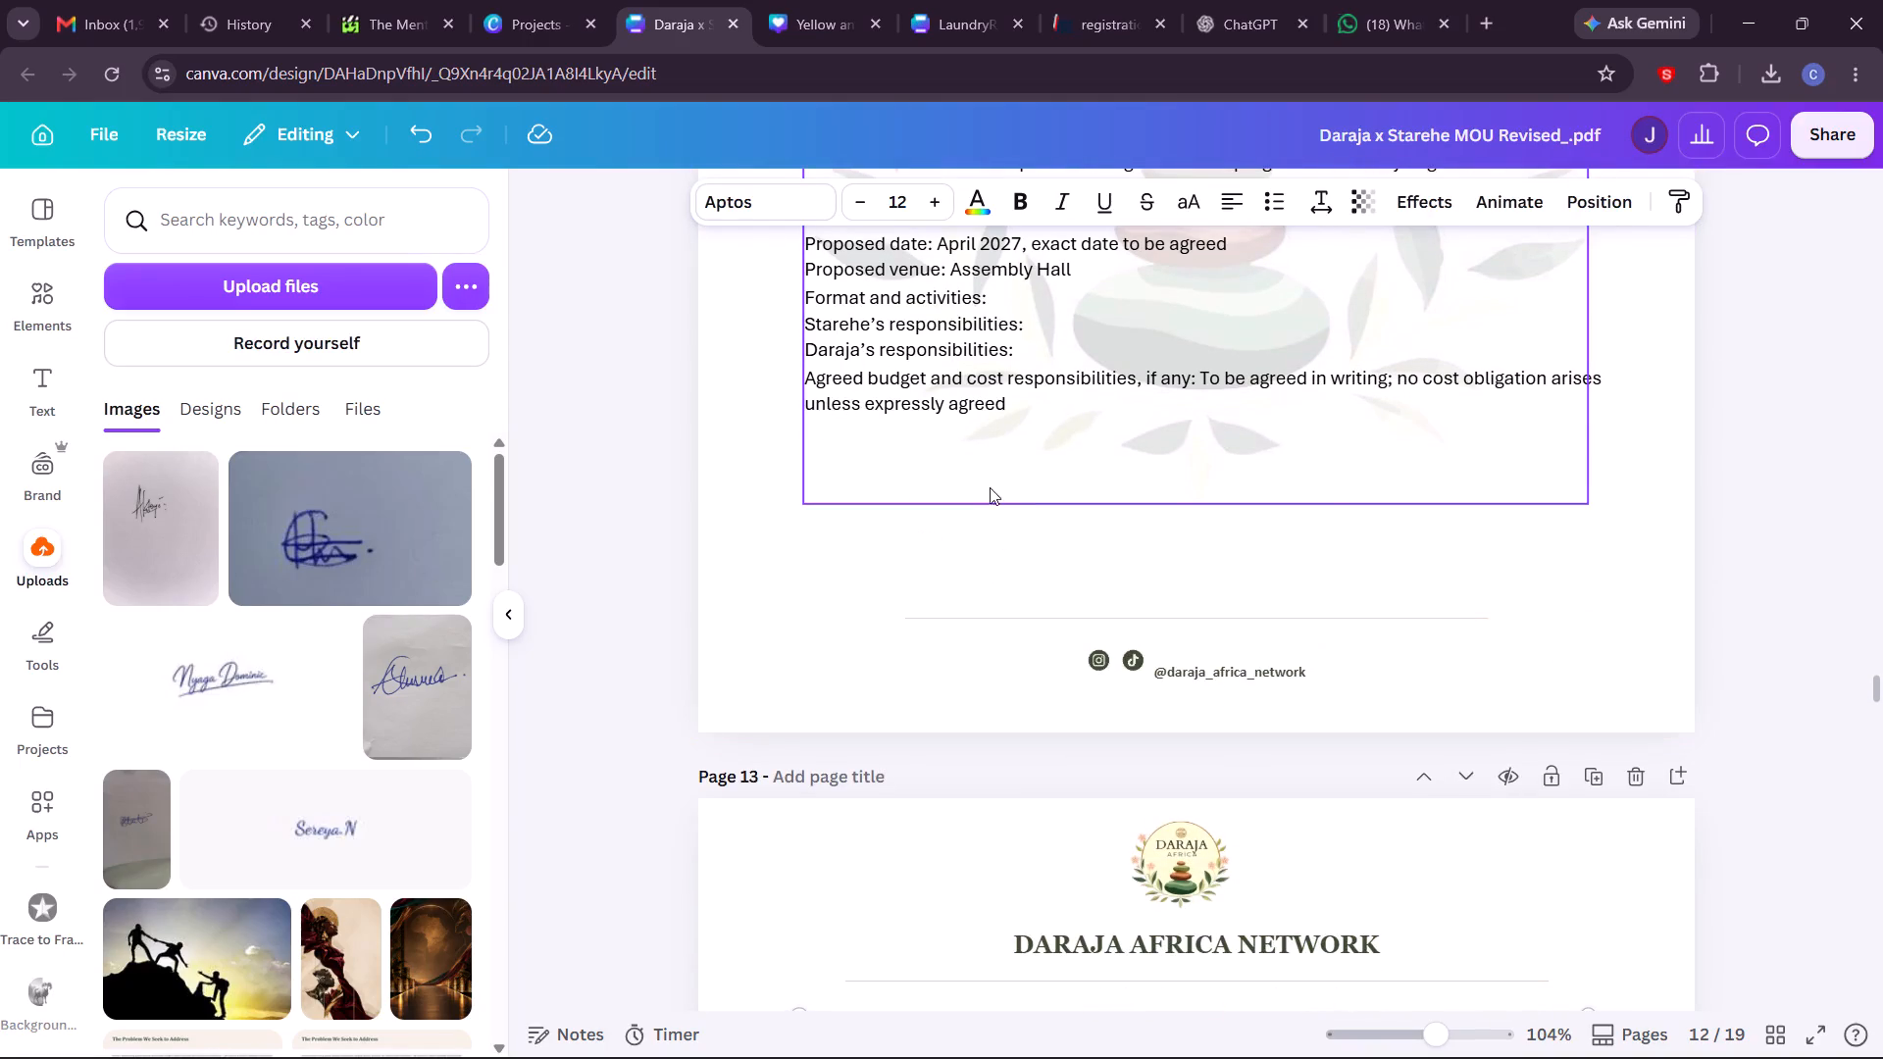
pyautogui.click(1087, 437)
pyautogui.click(955, 566)
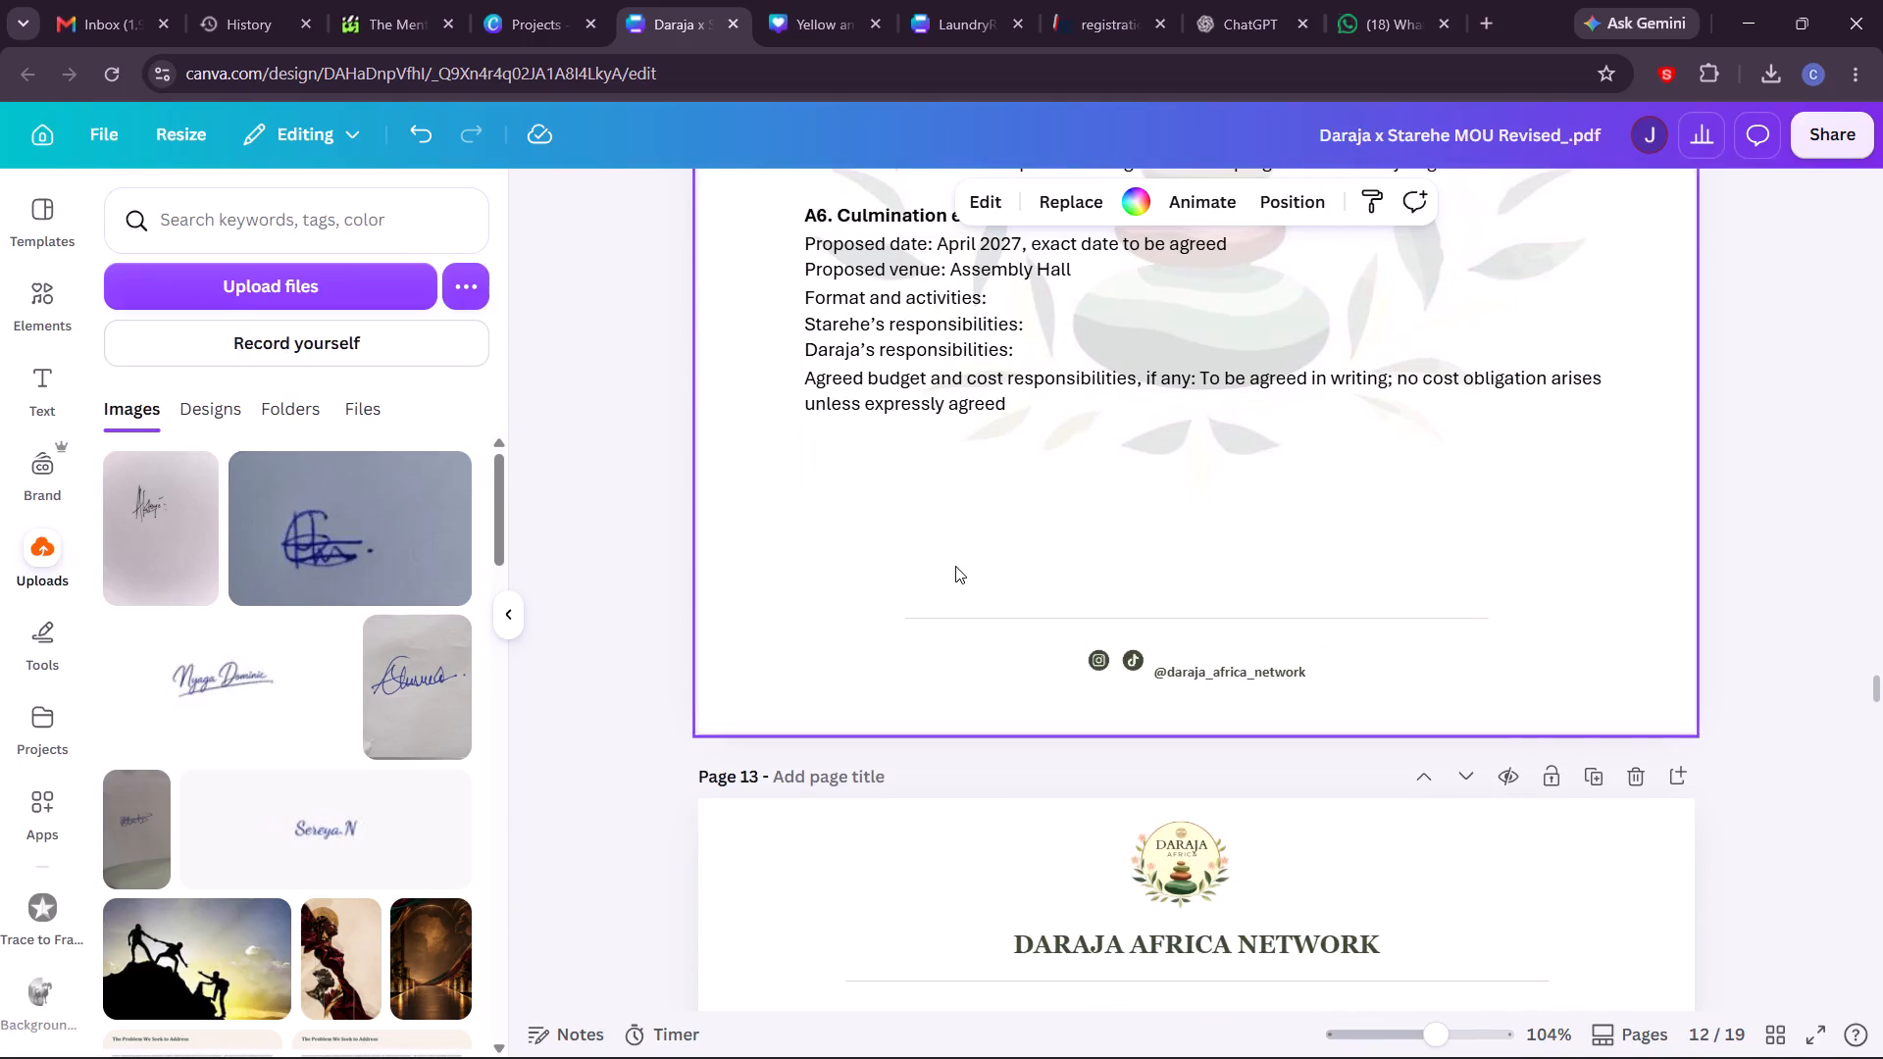
pyautogui.click(507, 614)
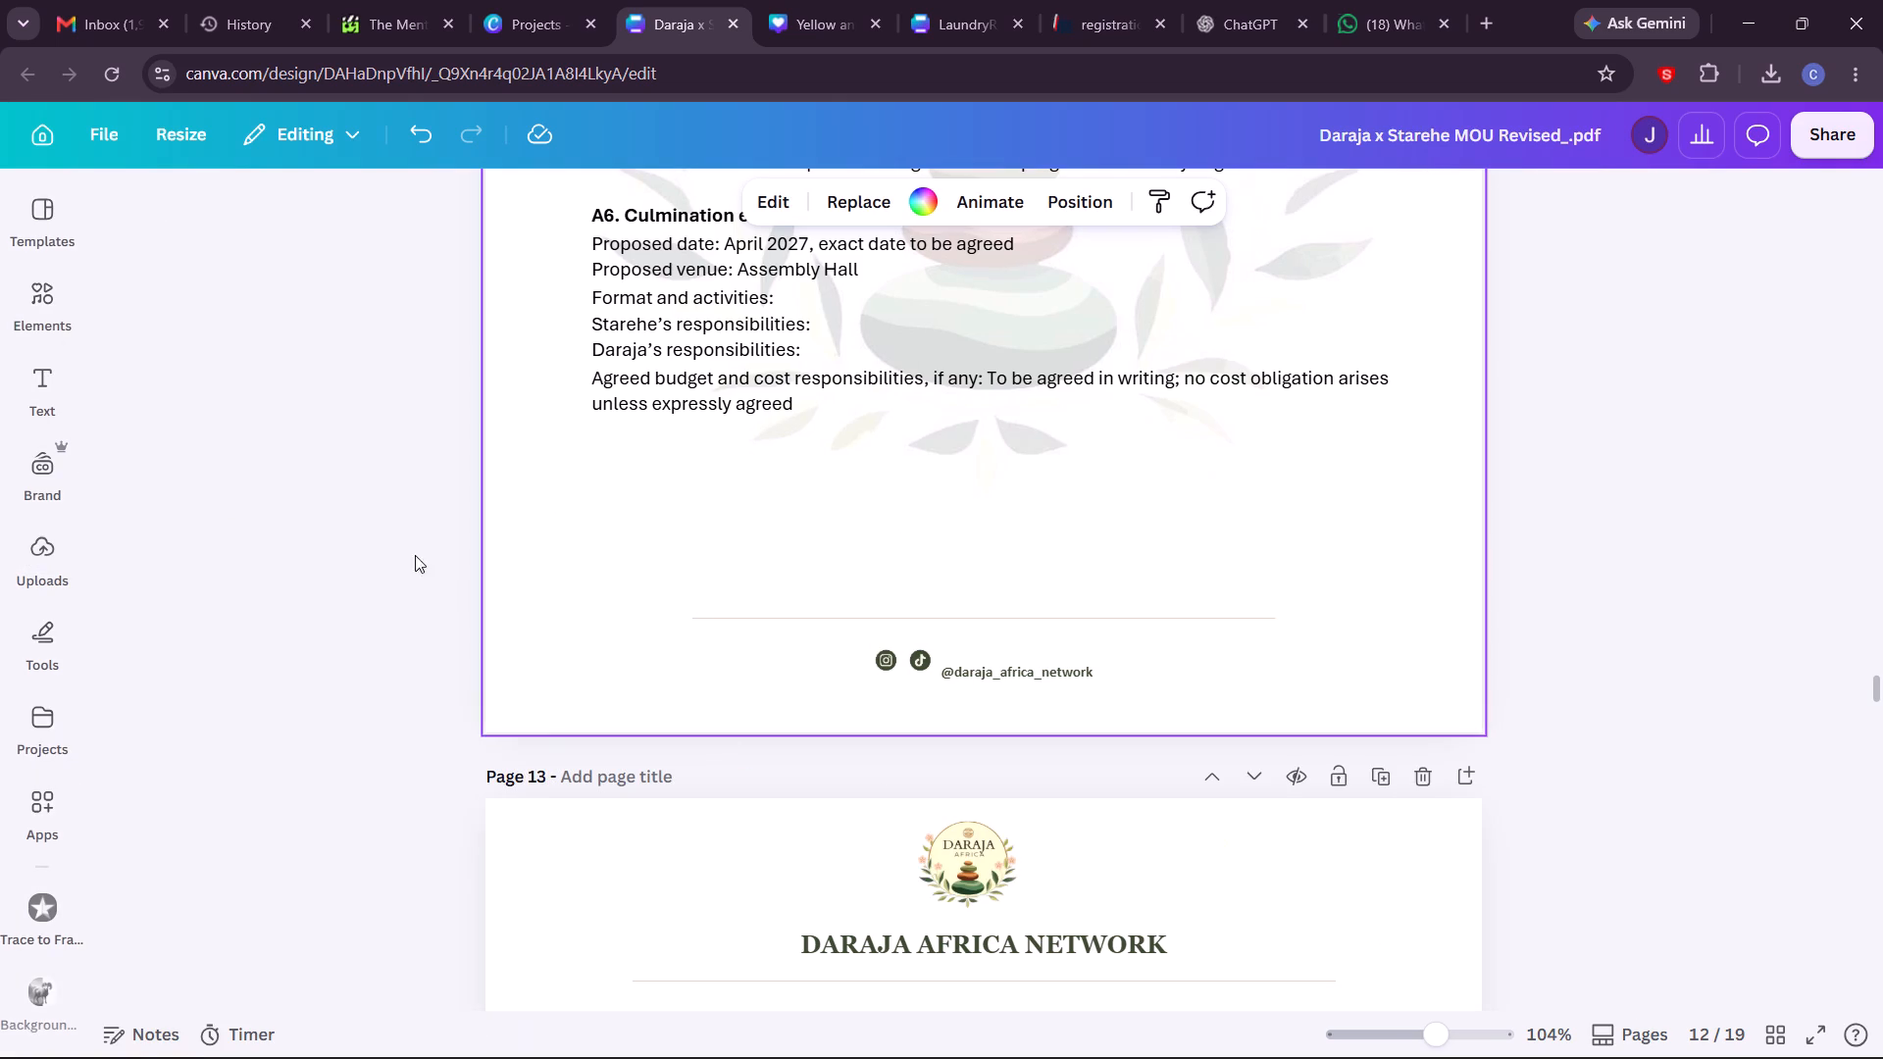
pyautogui.click(50, 371)
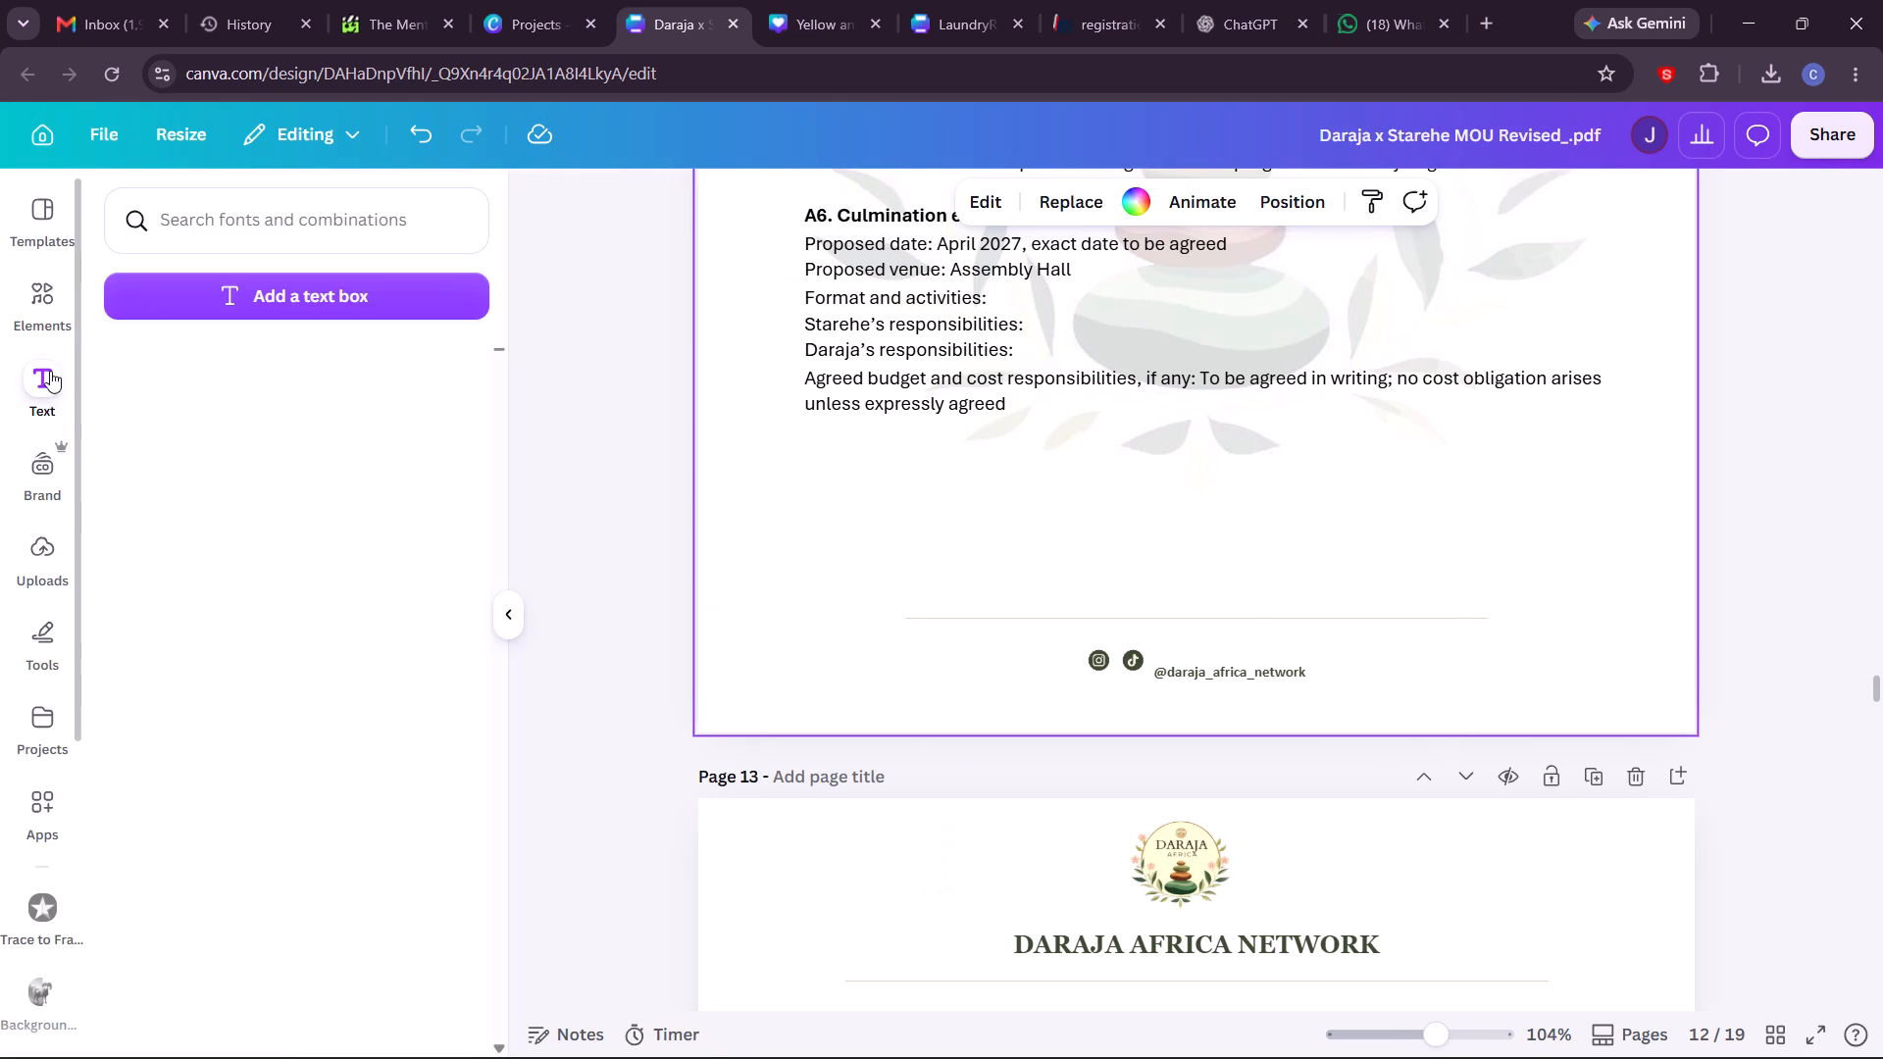
pyautogui.click(335, 283)
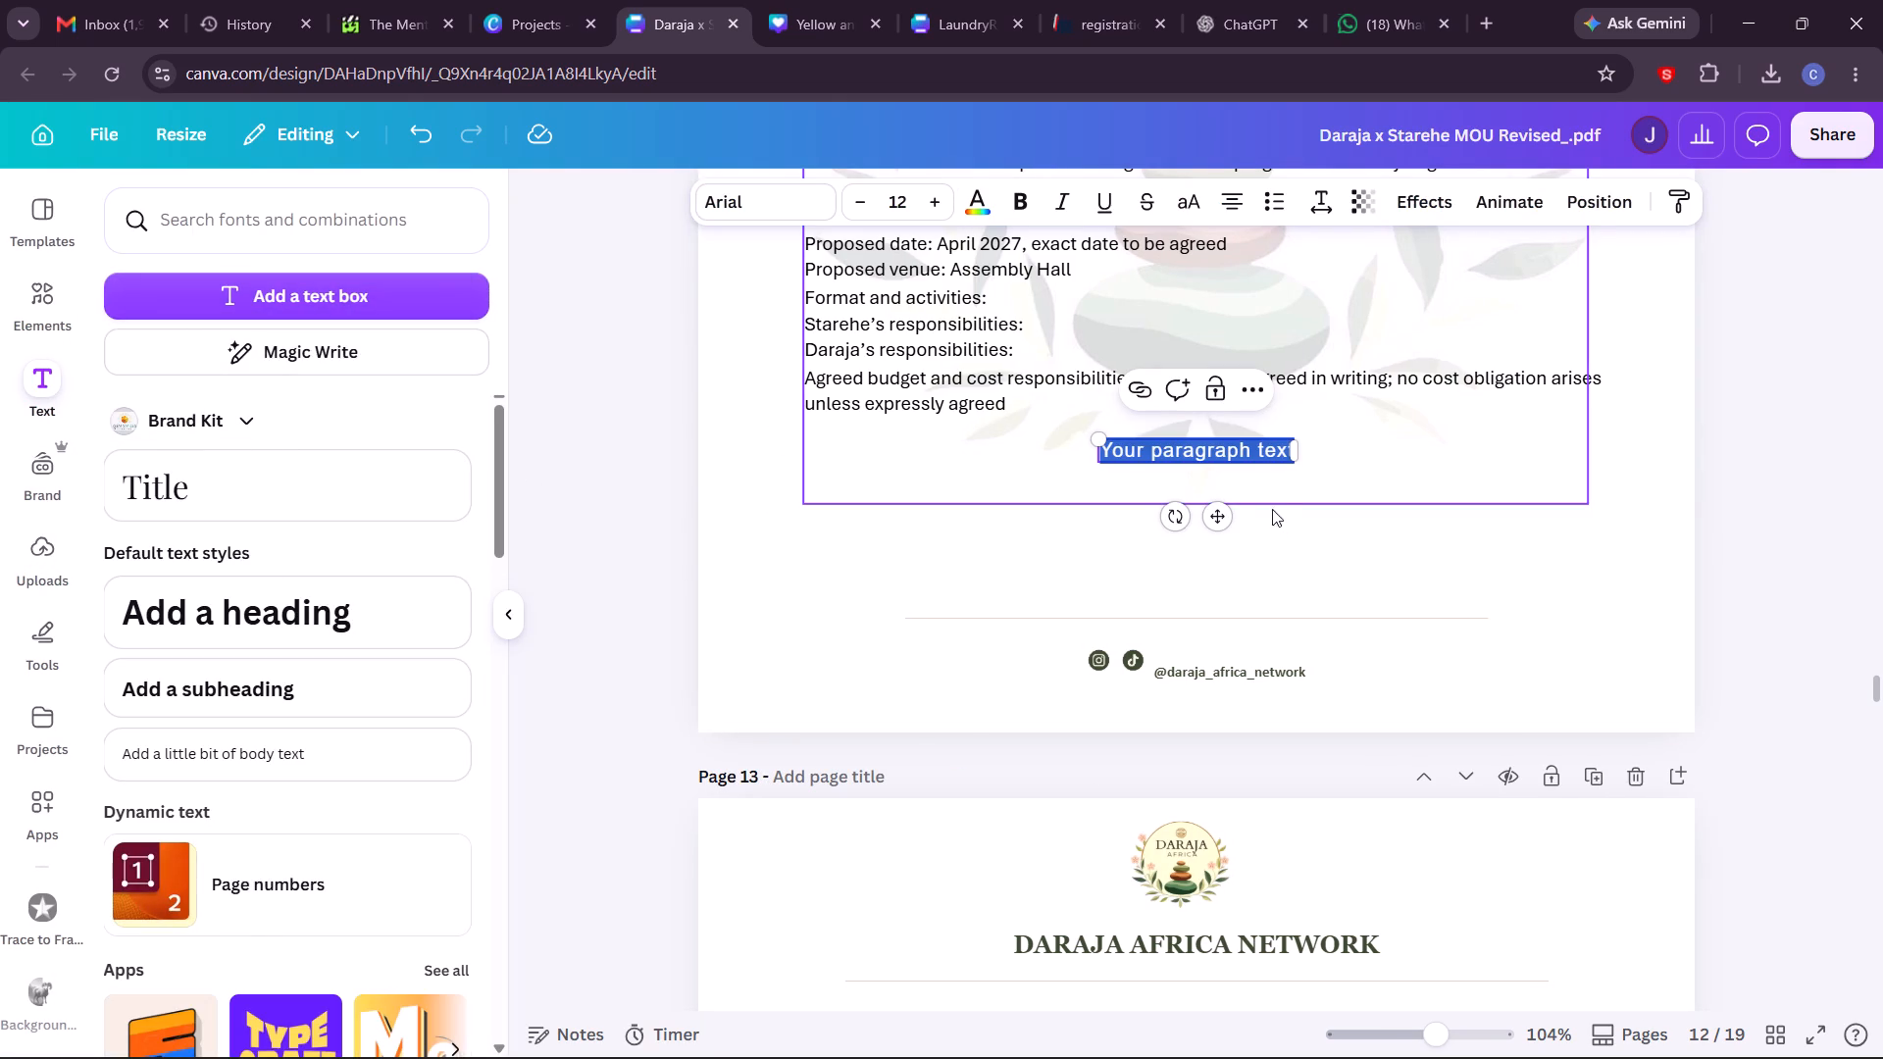
pyautogui.press('BackSpace')
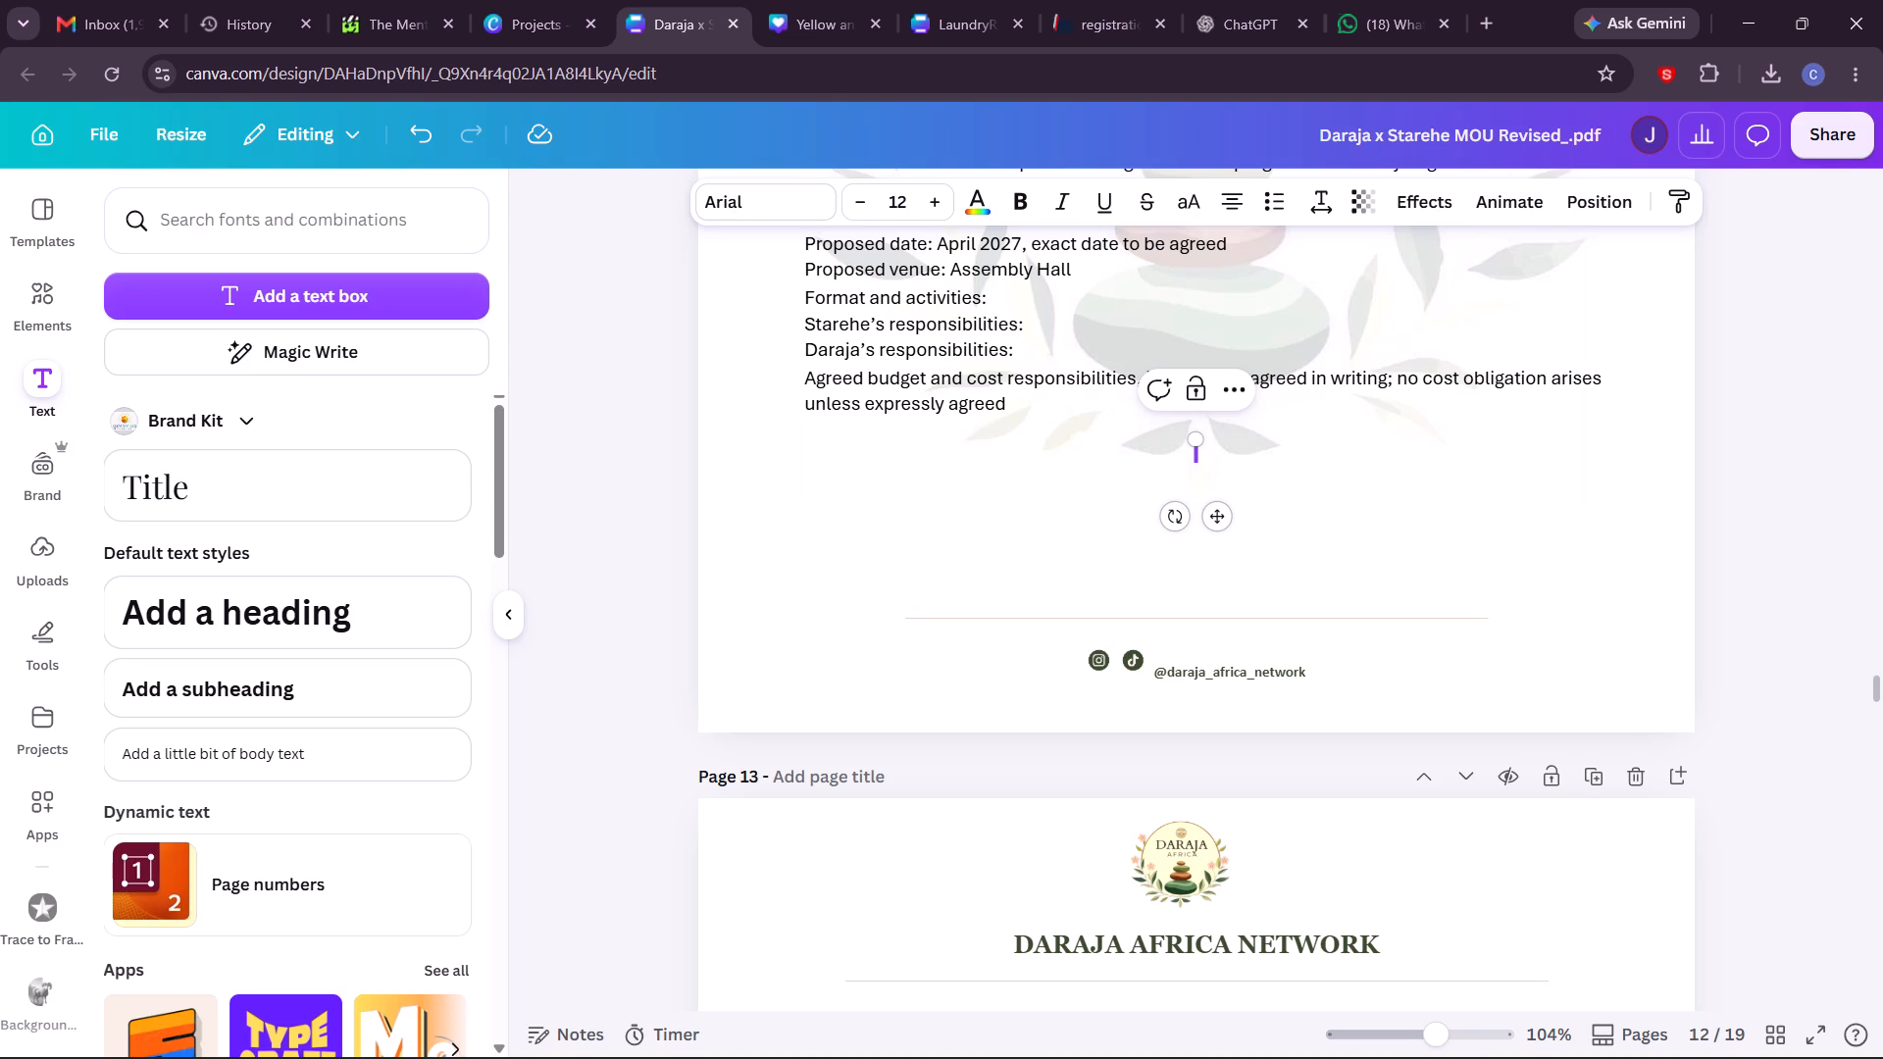
pyautogui.hotkey('ctrl', 'v')
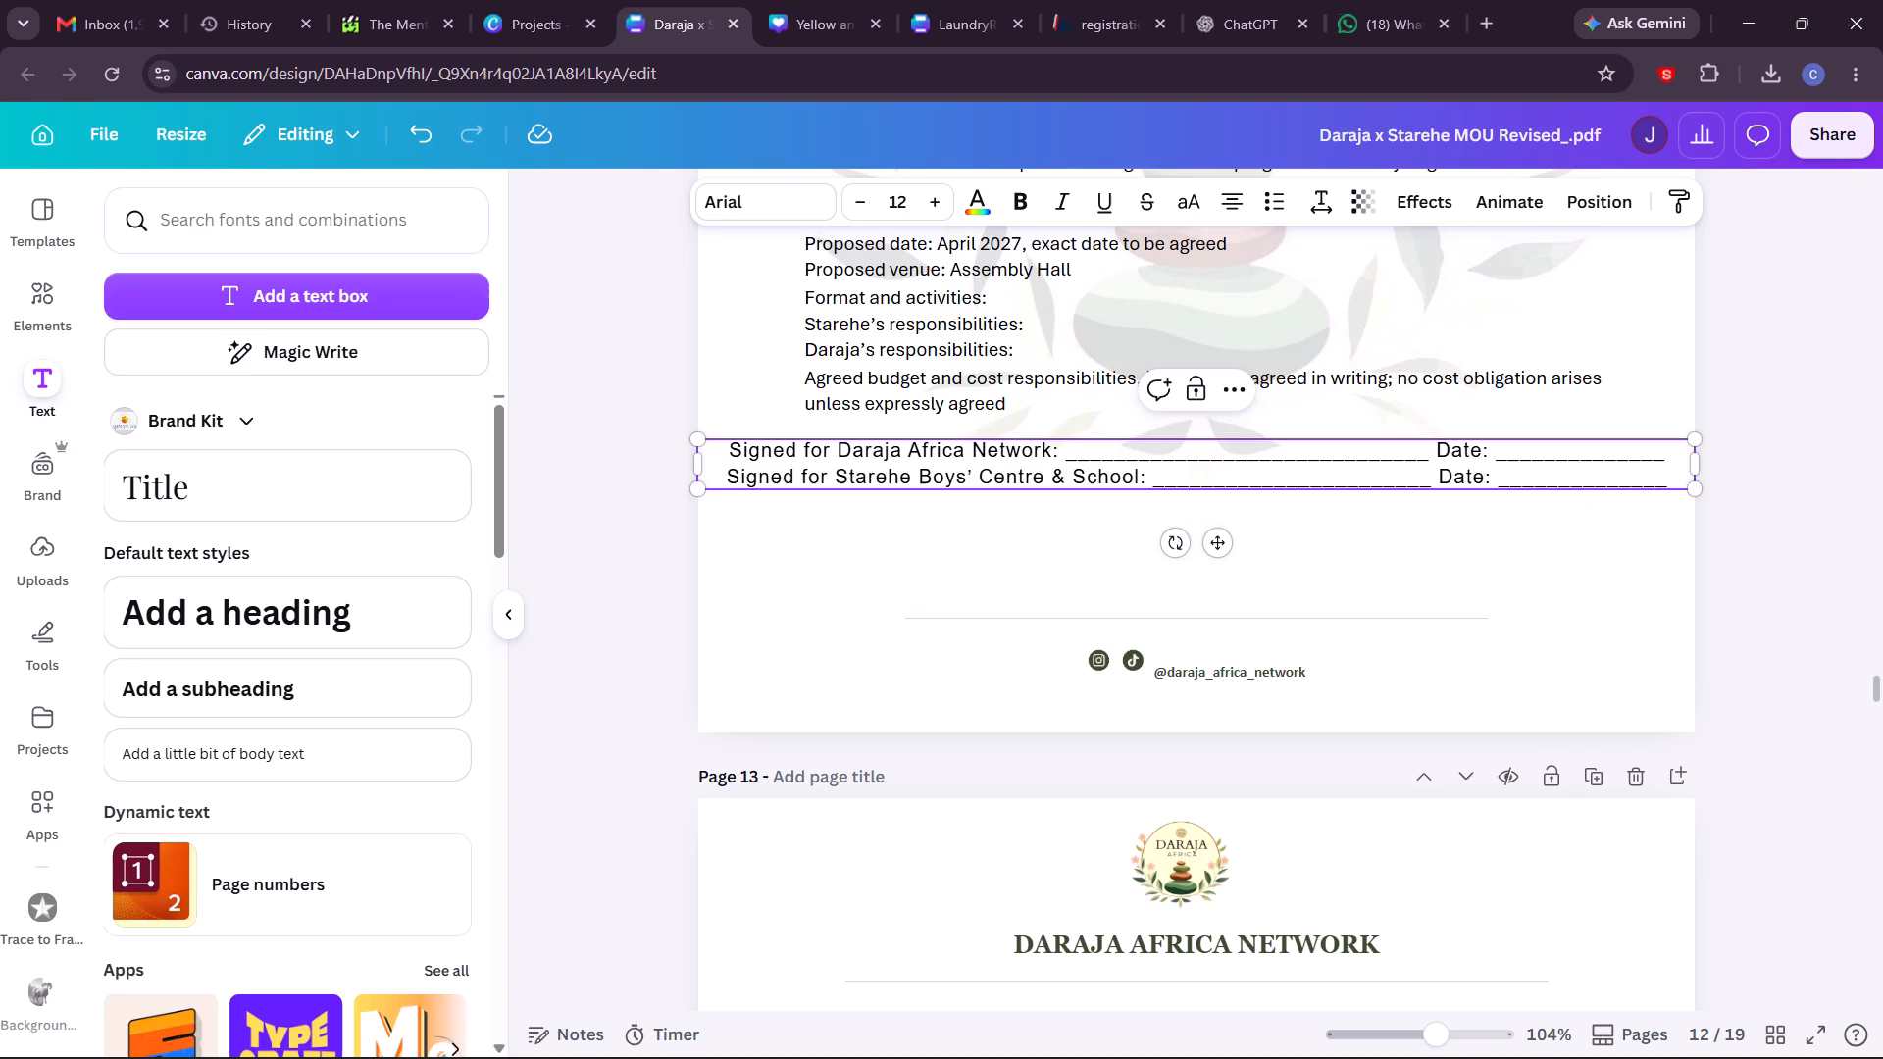
# Scale the pasted signature lines to font size 10.2 and position them between the budget paragraph and page 12's footer line.
pyautogui.moveTo(1697, 444); pyautogui.dragTo(1657, 454)
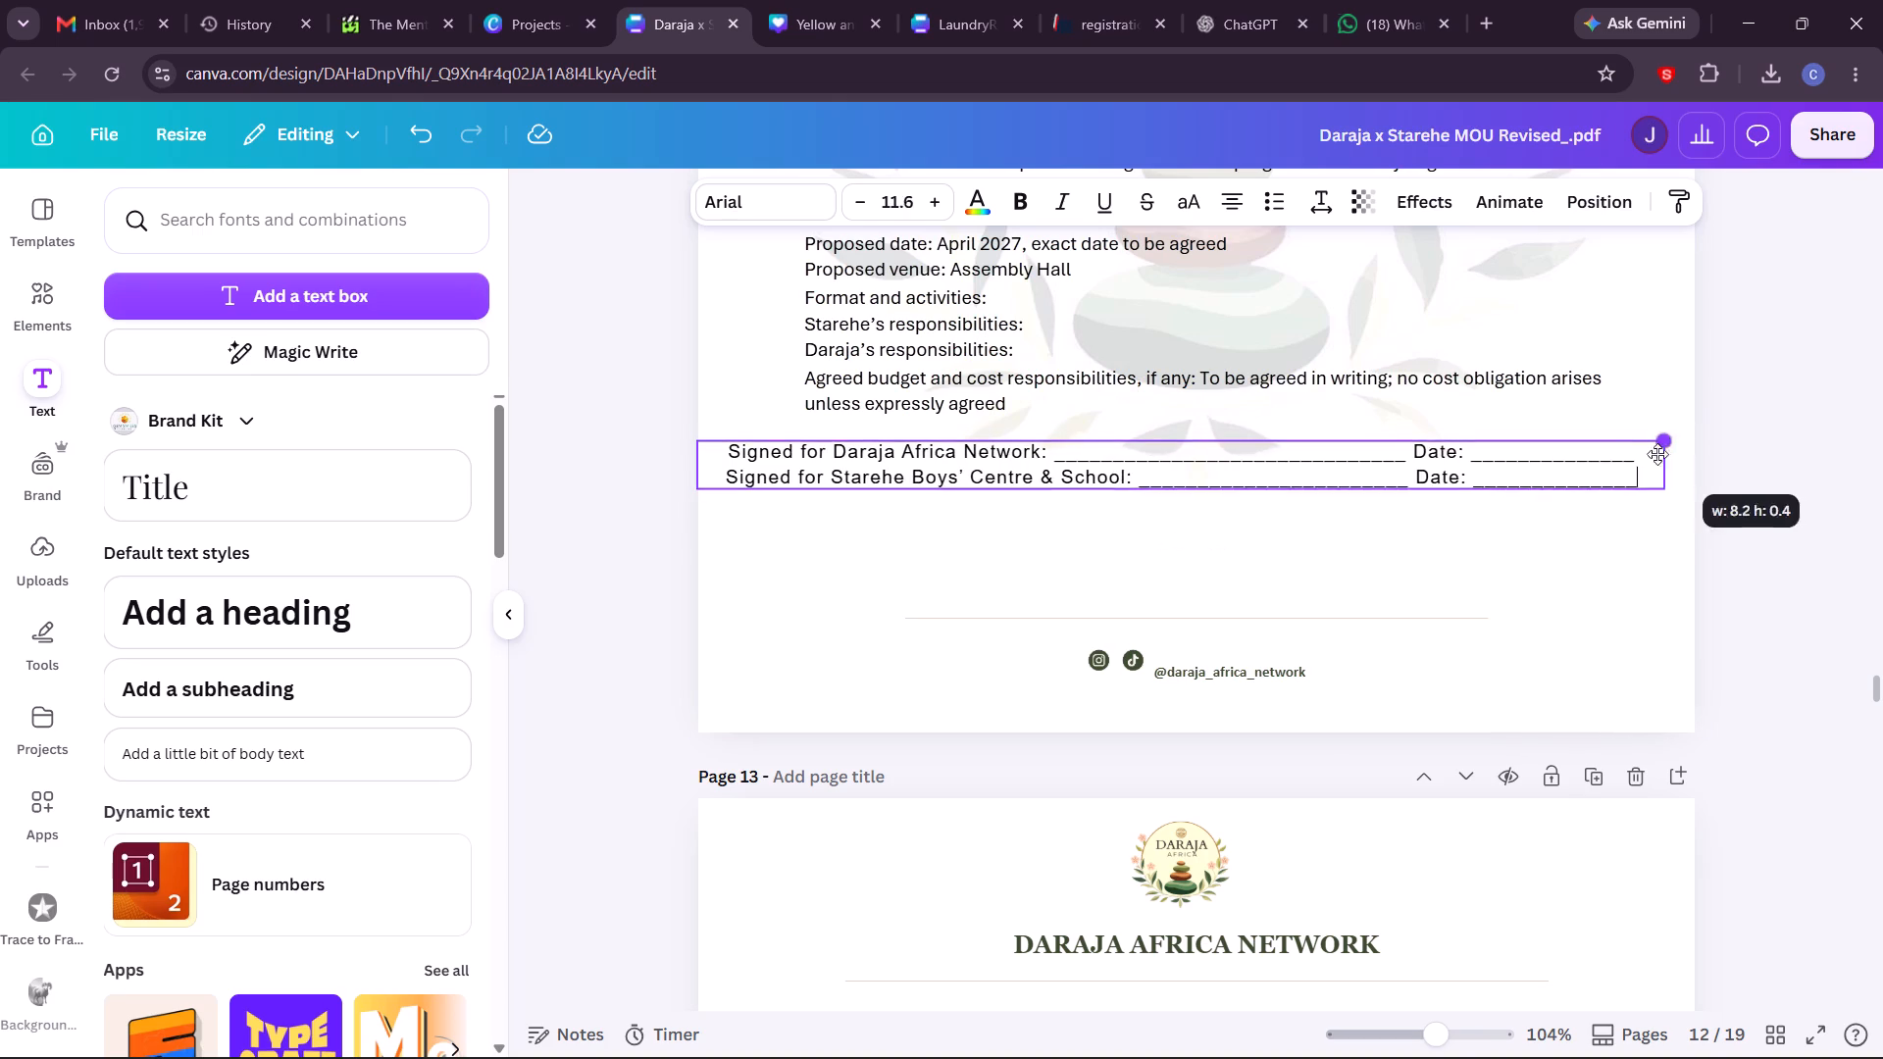
pyautogui.moveTo(1657, 454); pyautogui.dragTo(1466, 496)
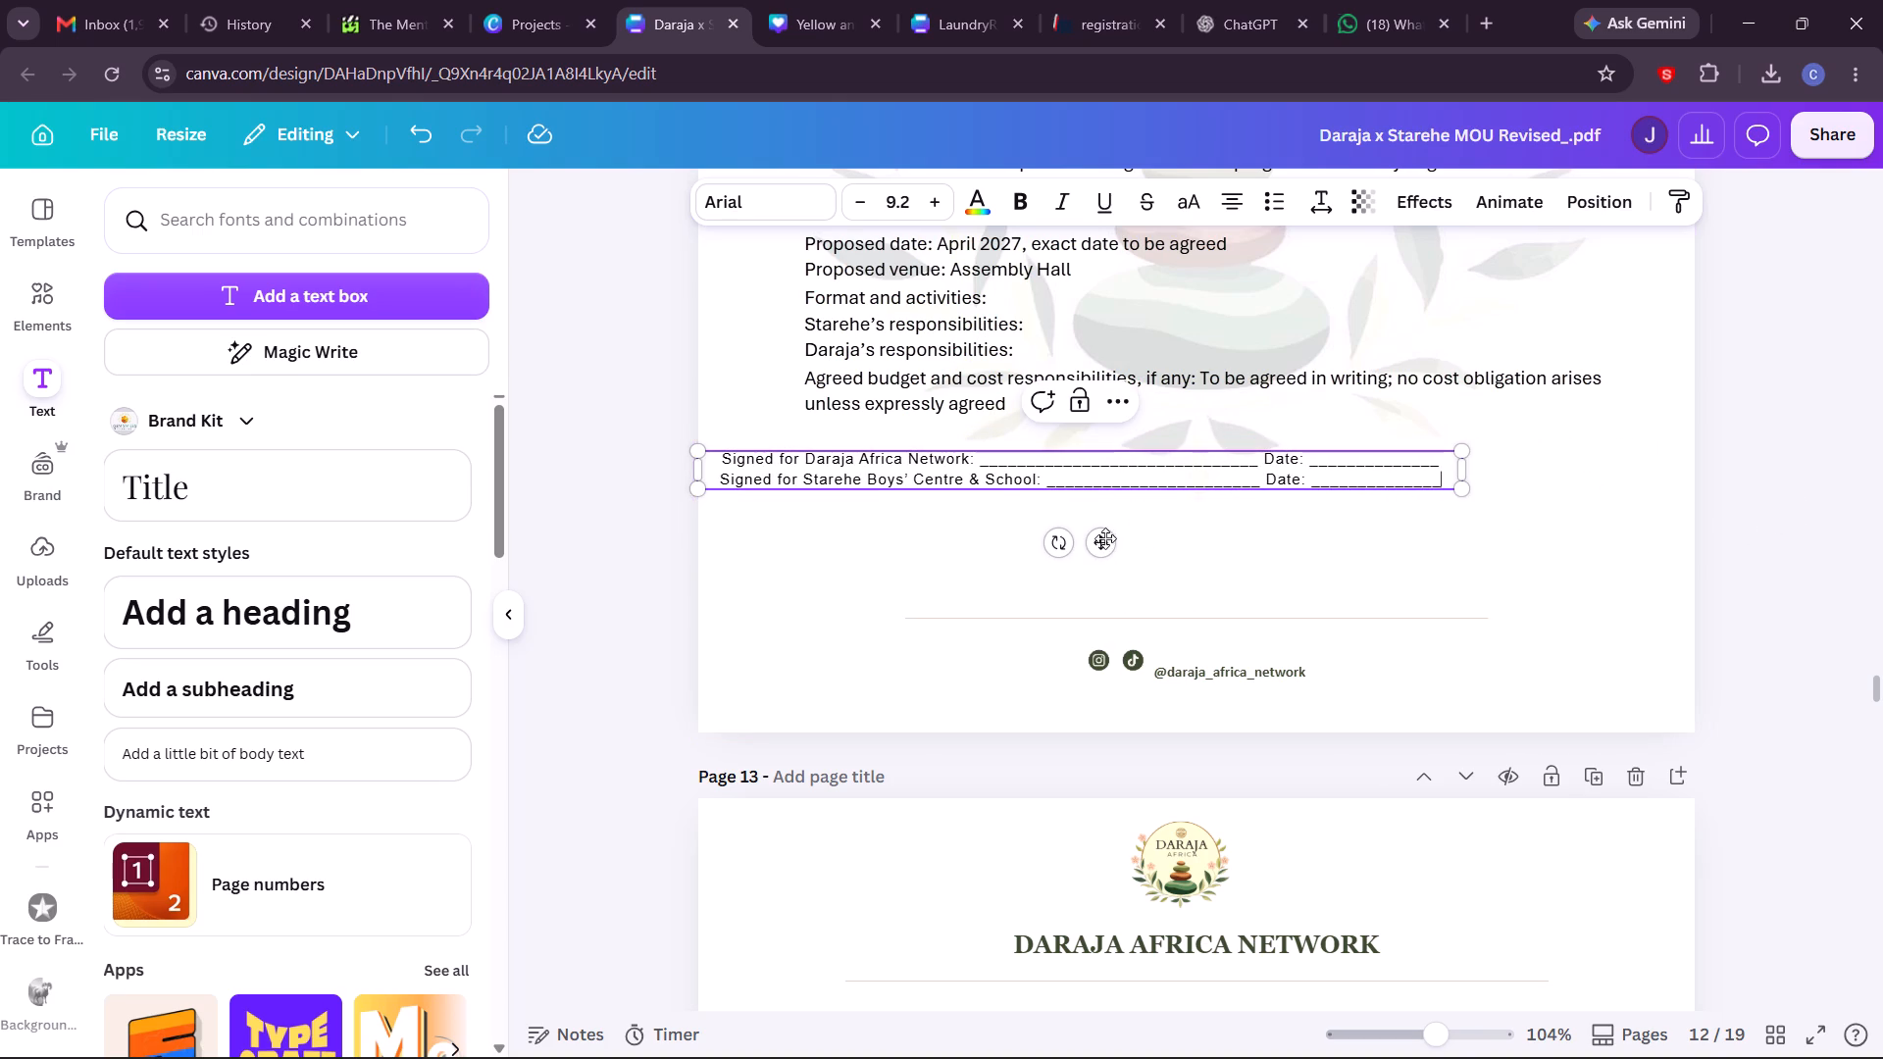
pyautogui.moveTo(1105, 538); pyautogui.dragTo(1180, 628)
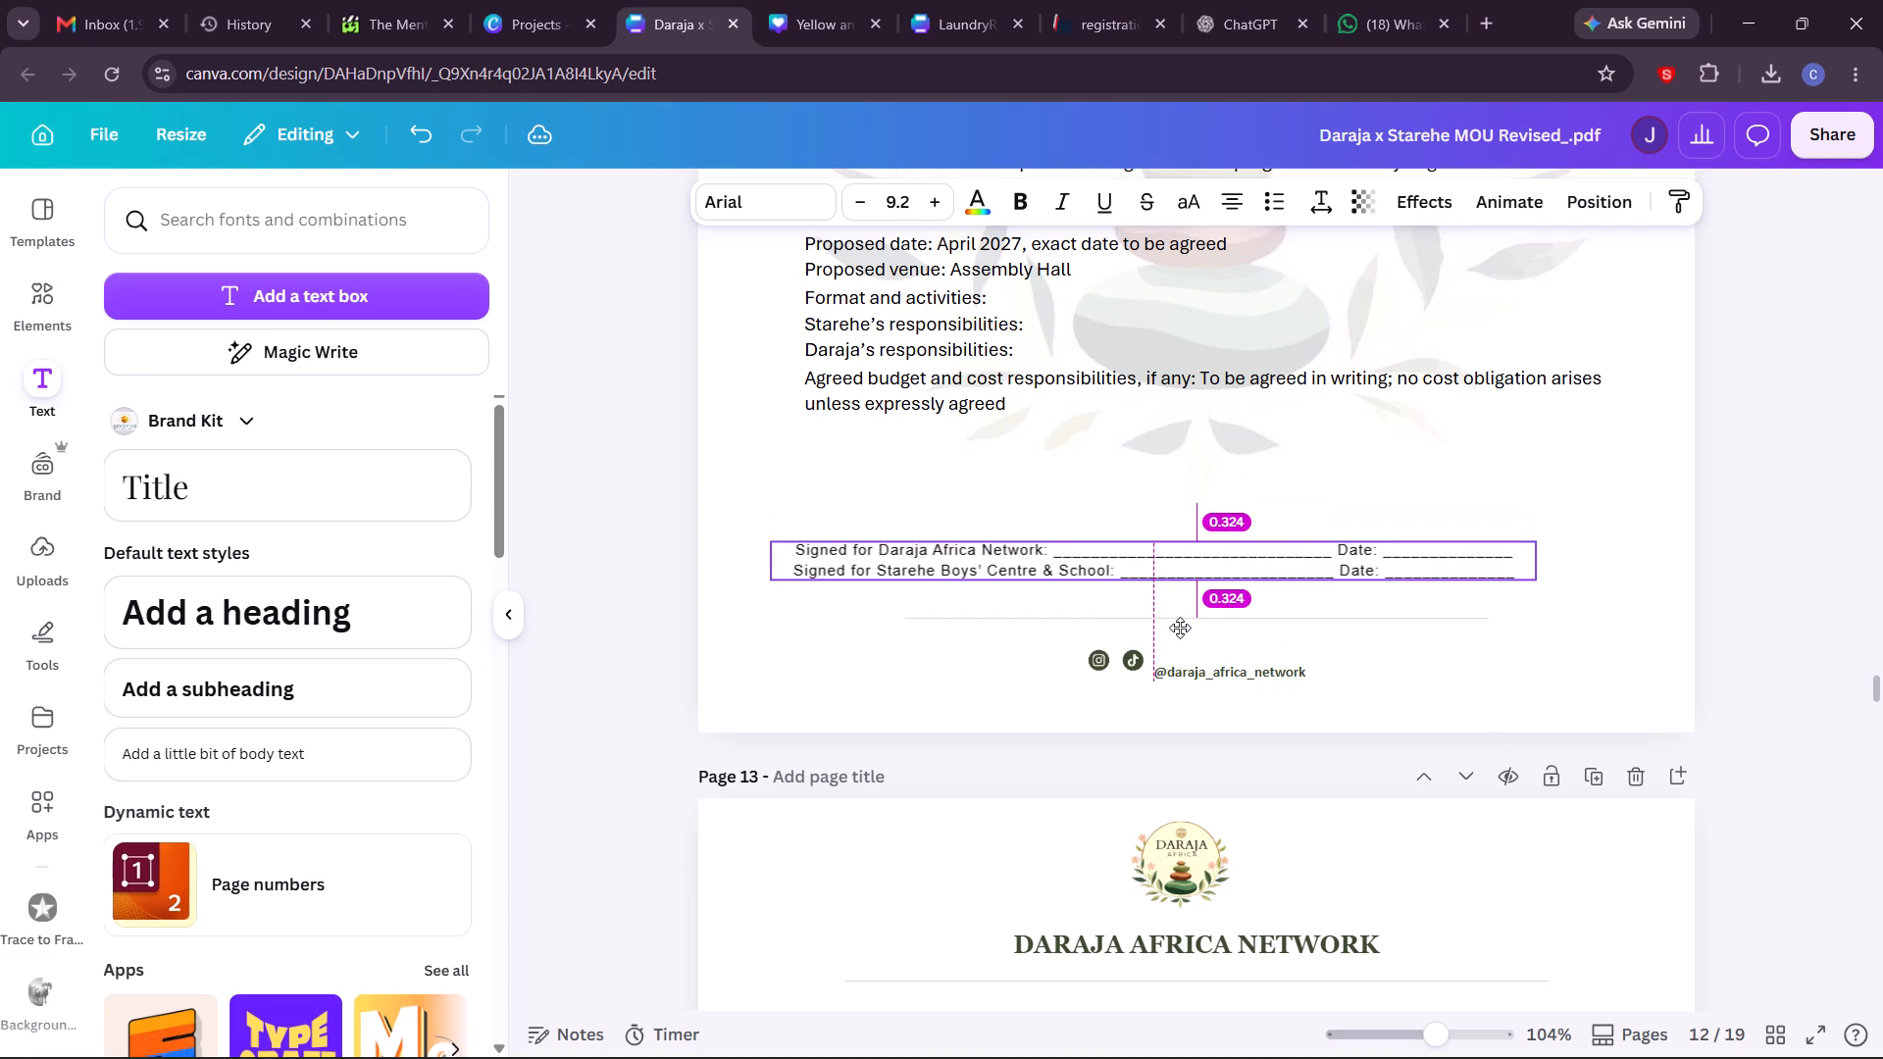
pyautogui.moveTo(1180, 628); pyautogui.dragTo(1184, 614)
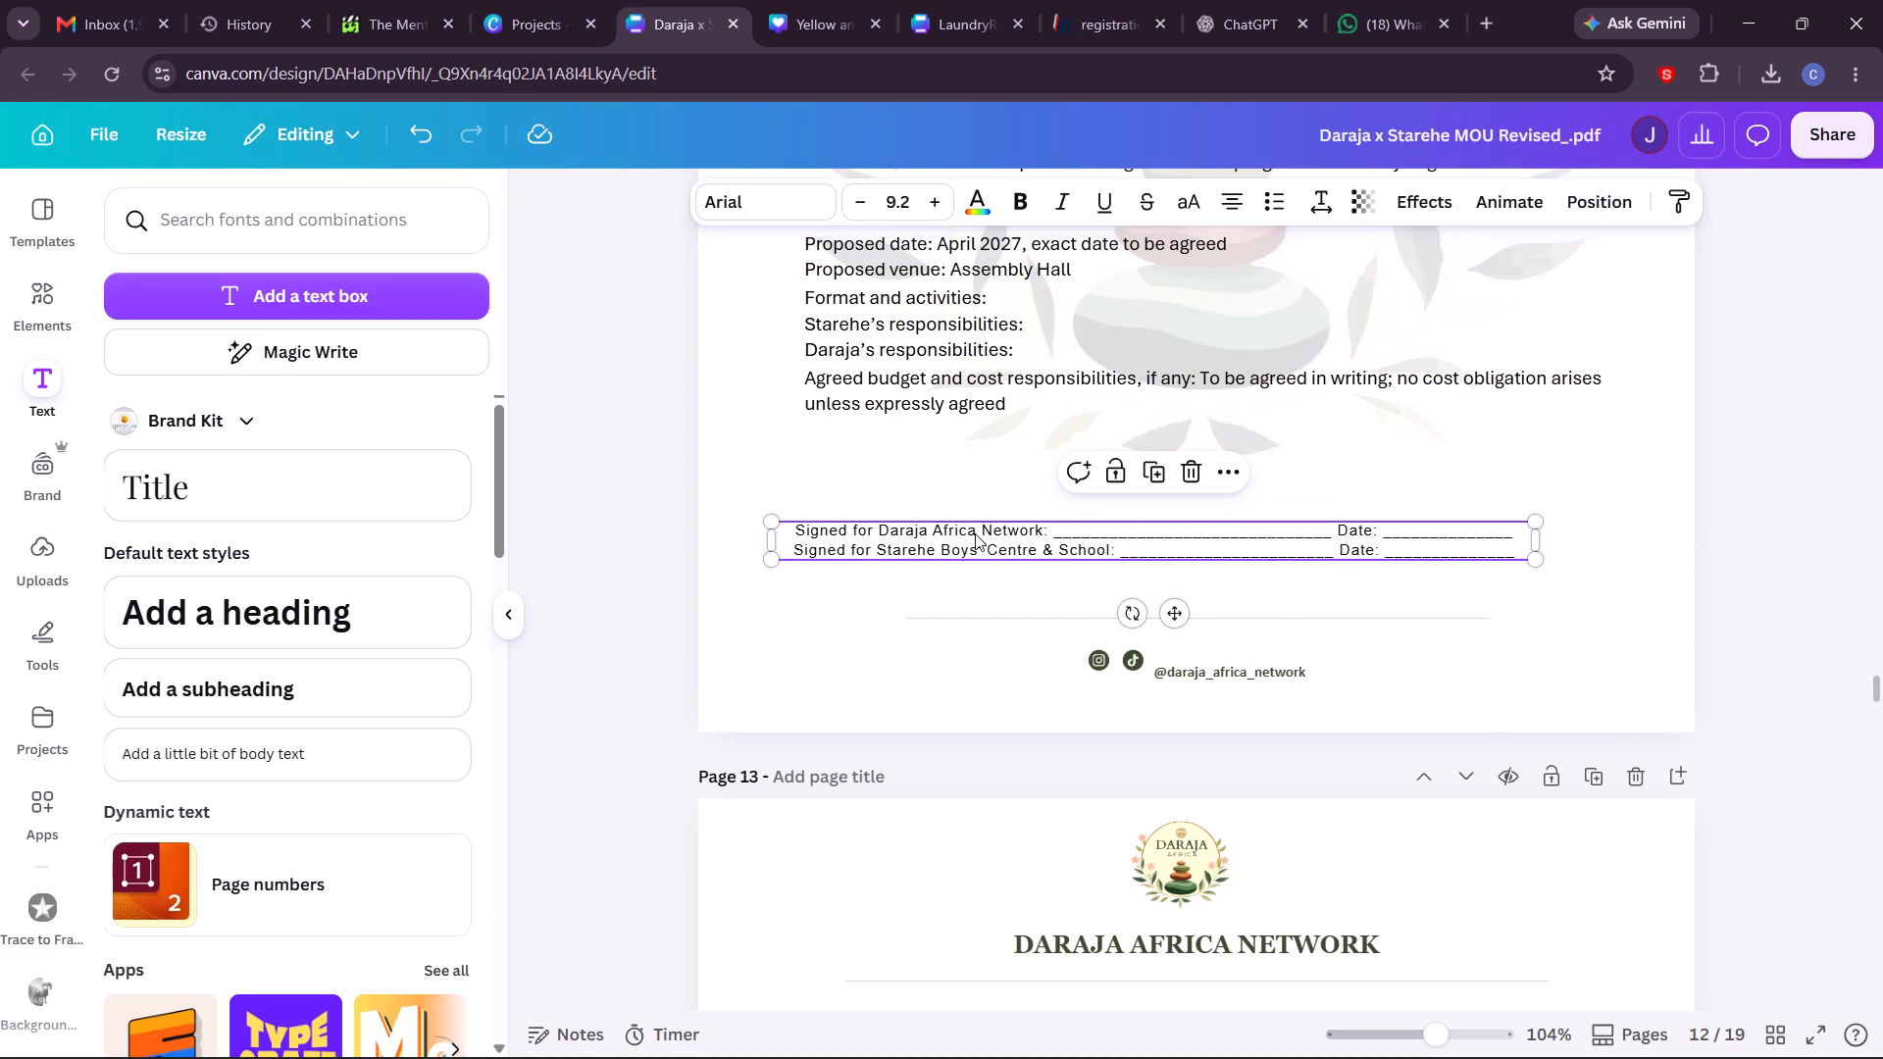
pyautogui.tripleClick(935, 196)
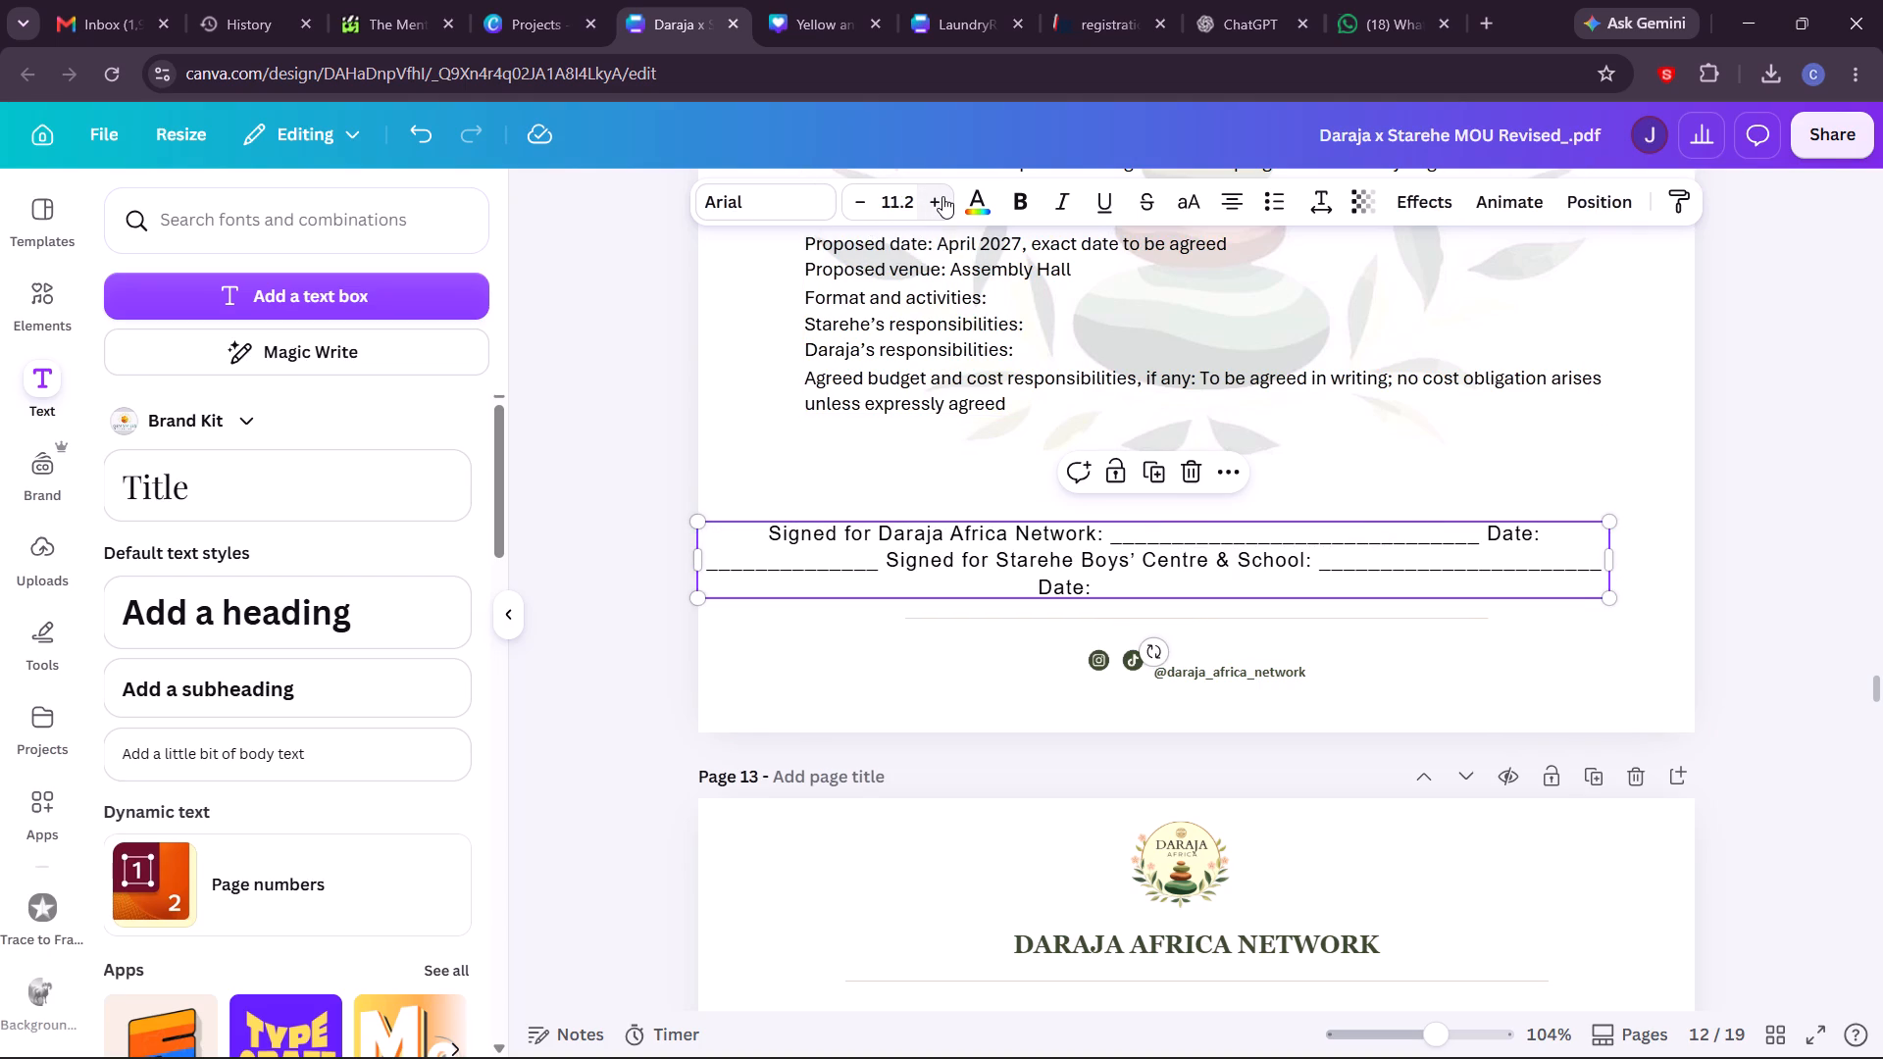
pyautogui.click(942, 196)
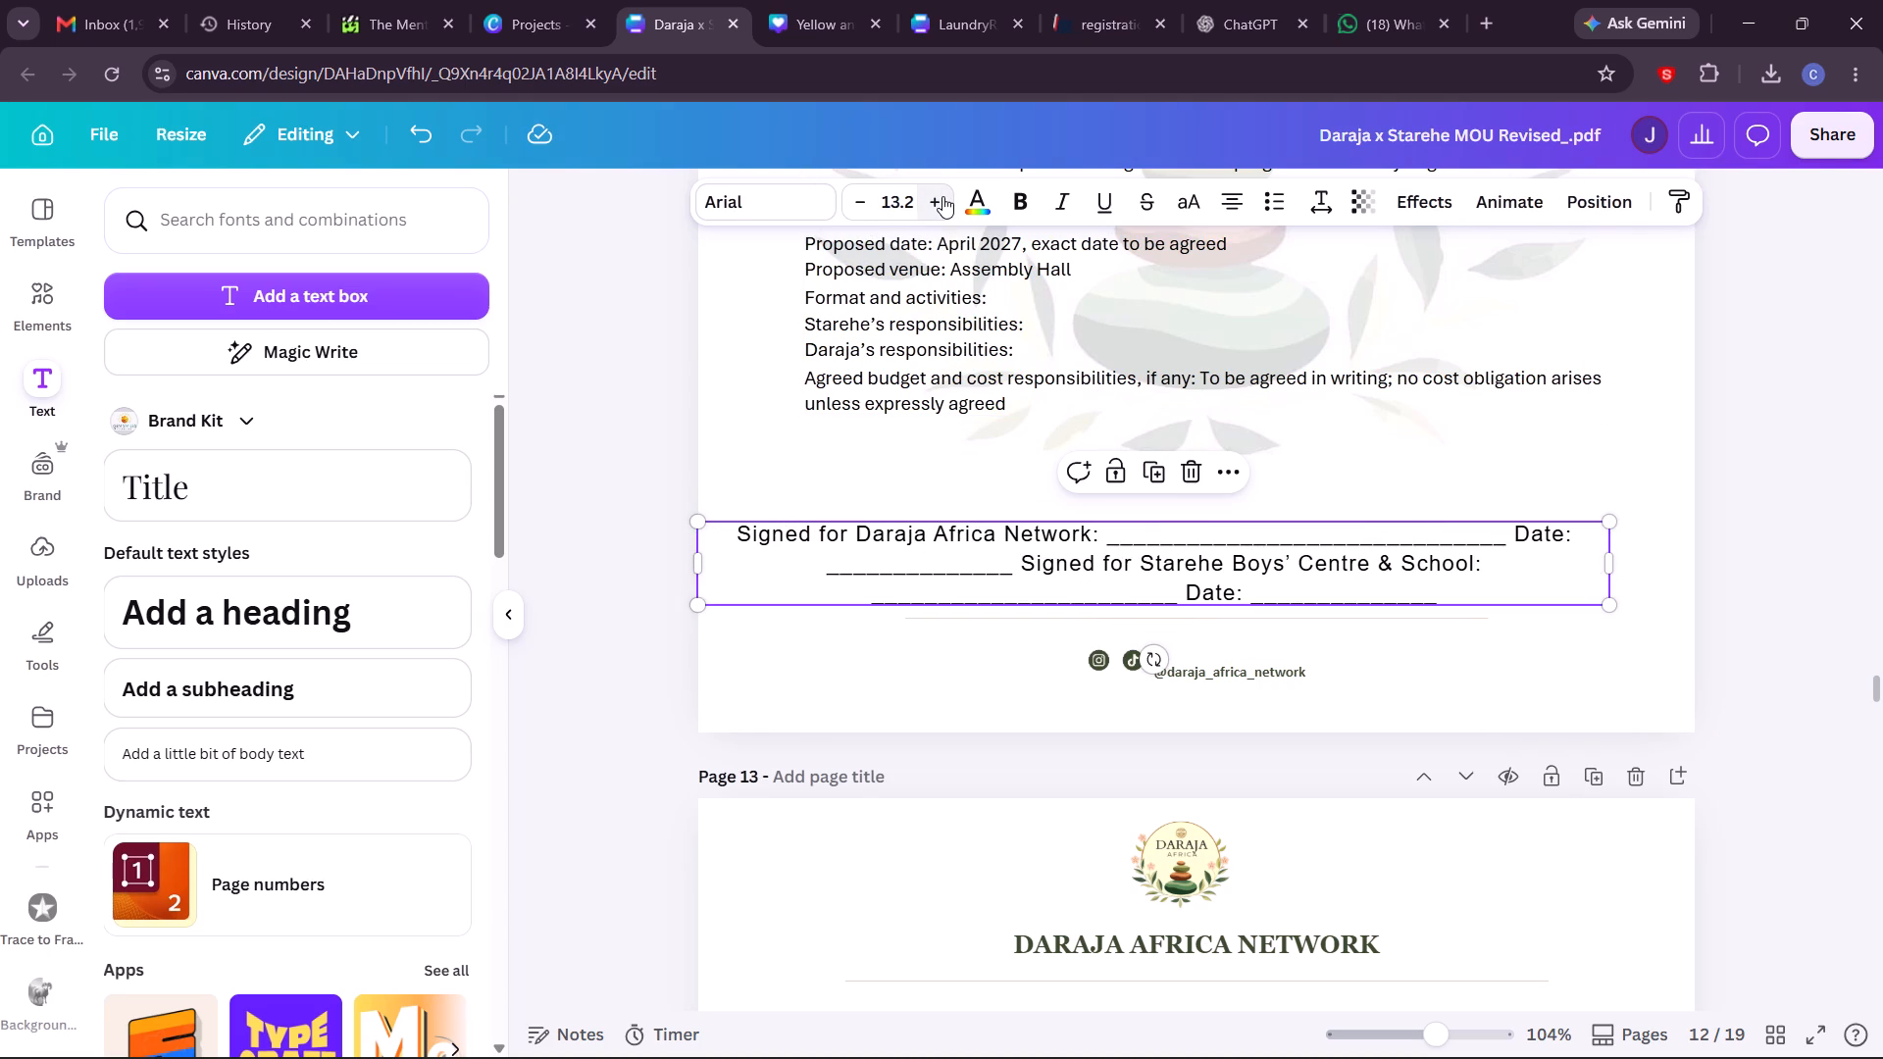
pyautogui.click(854, 205)
pyautogui.click(854, 205)
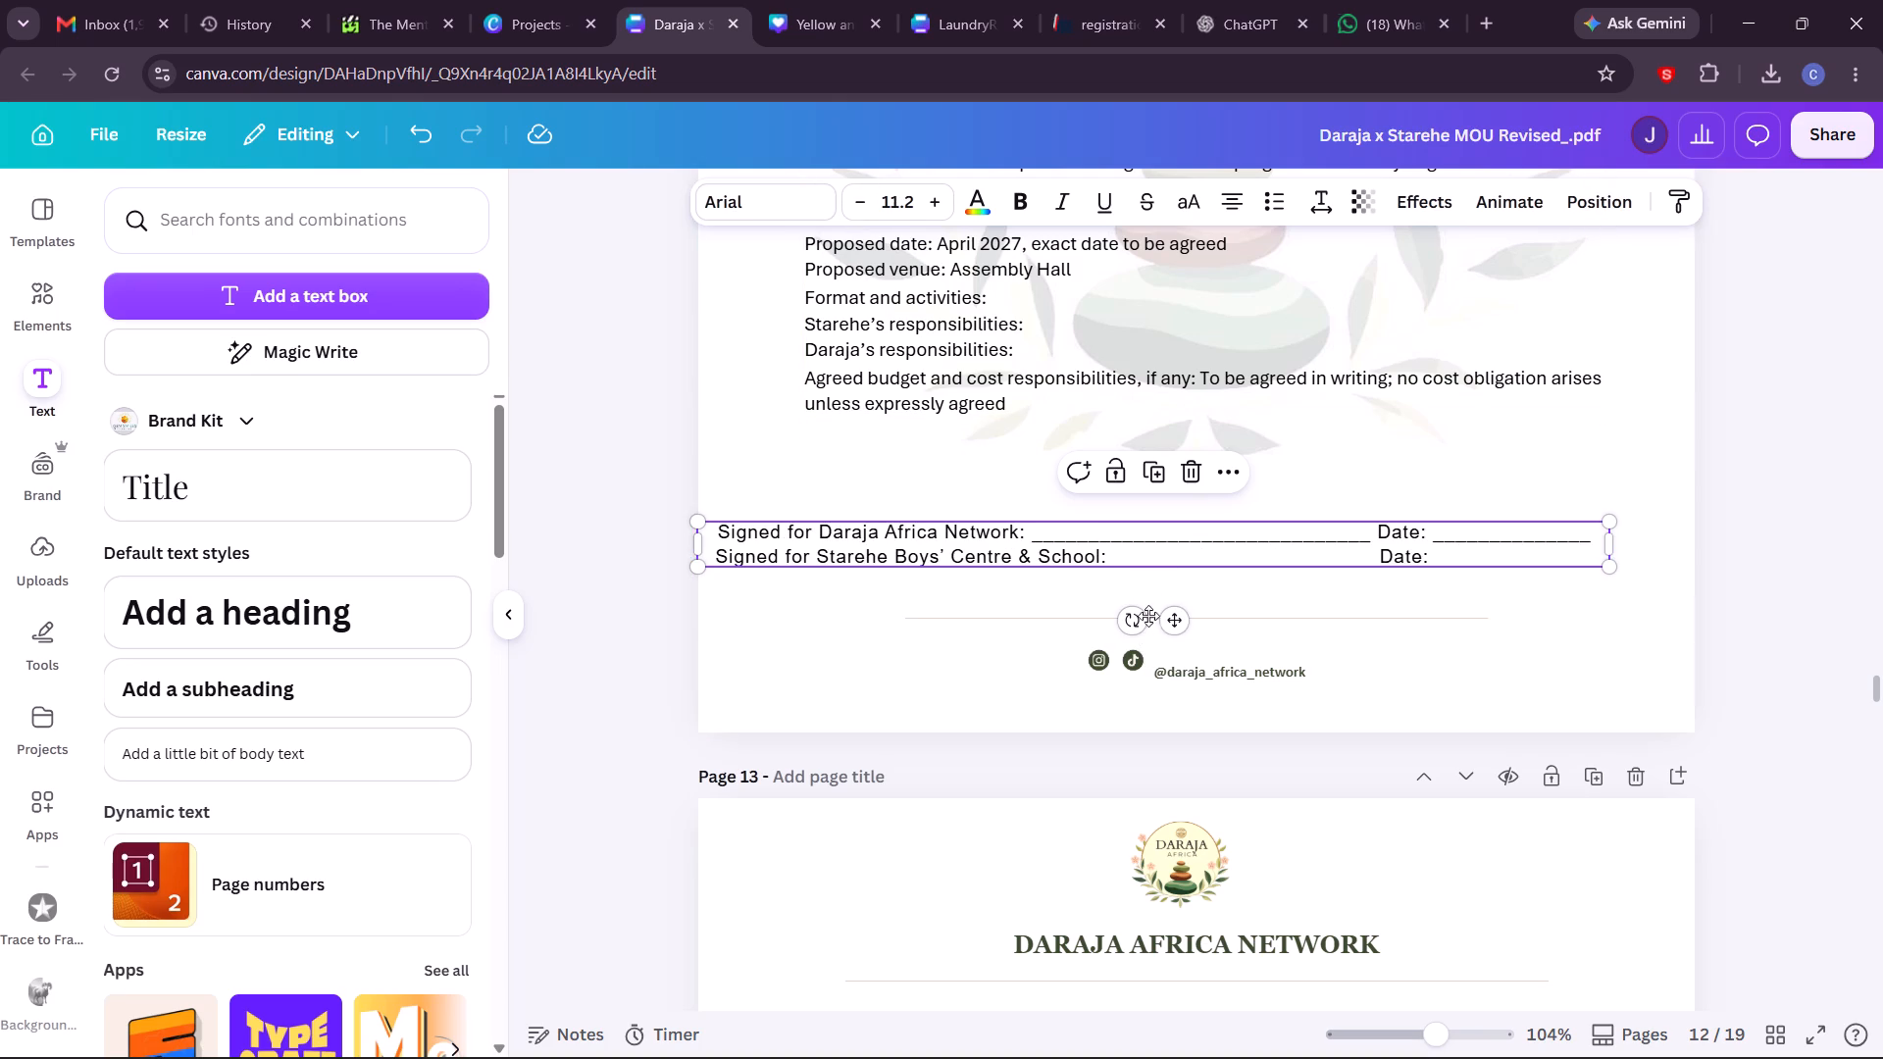
pyautogui.moveTo(700, 519); pyautogui.dragTo(783, 528)
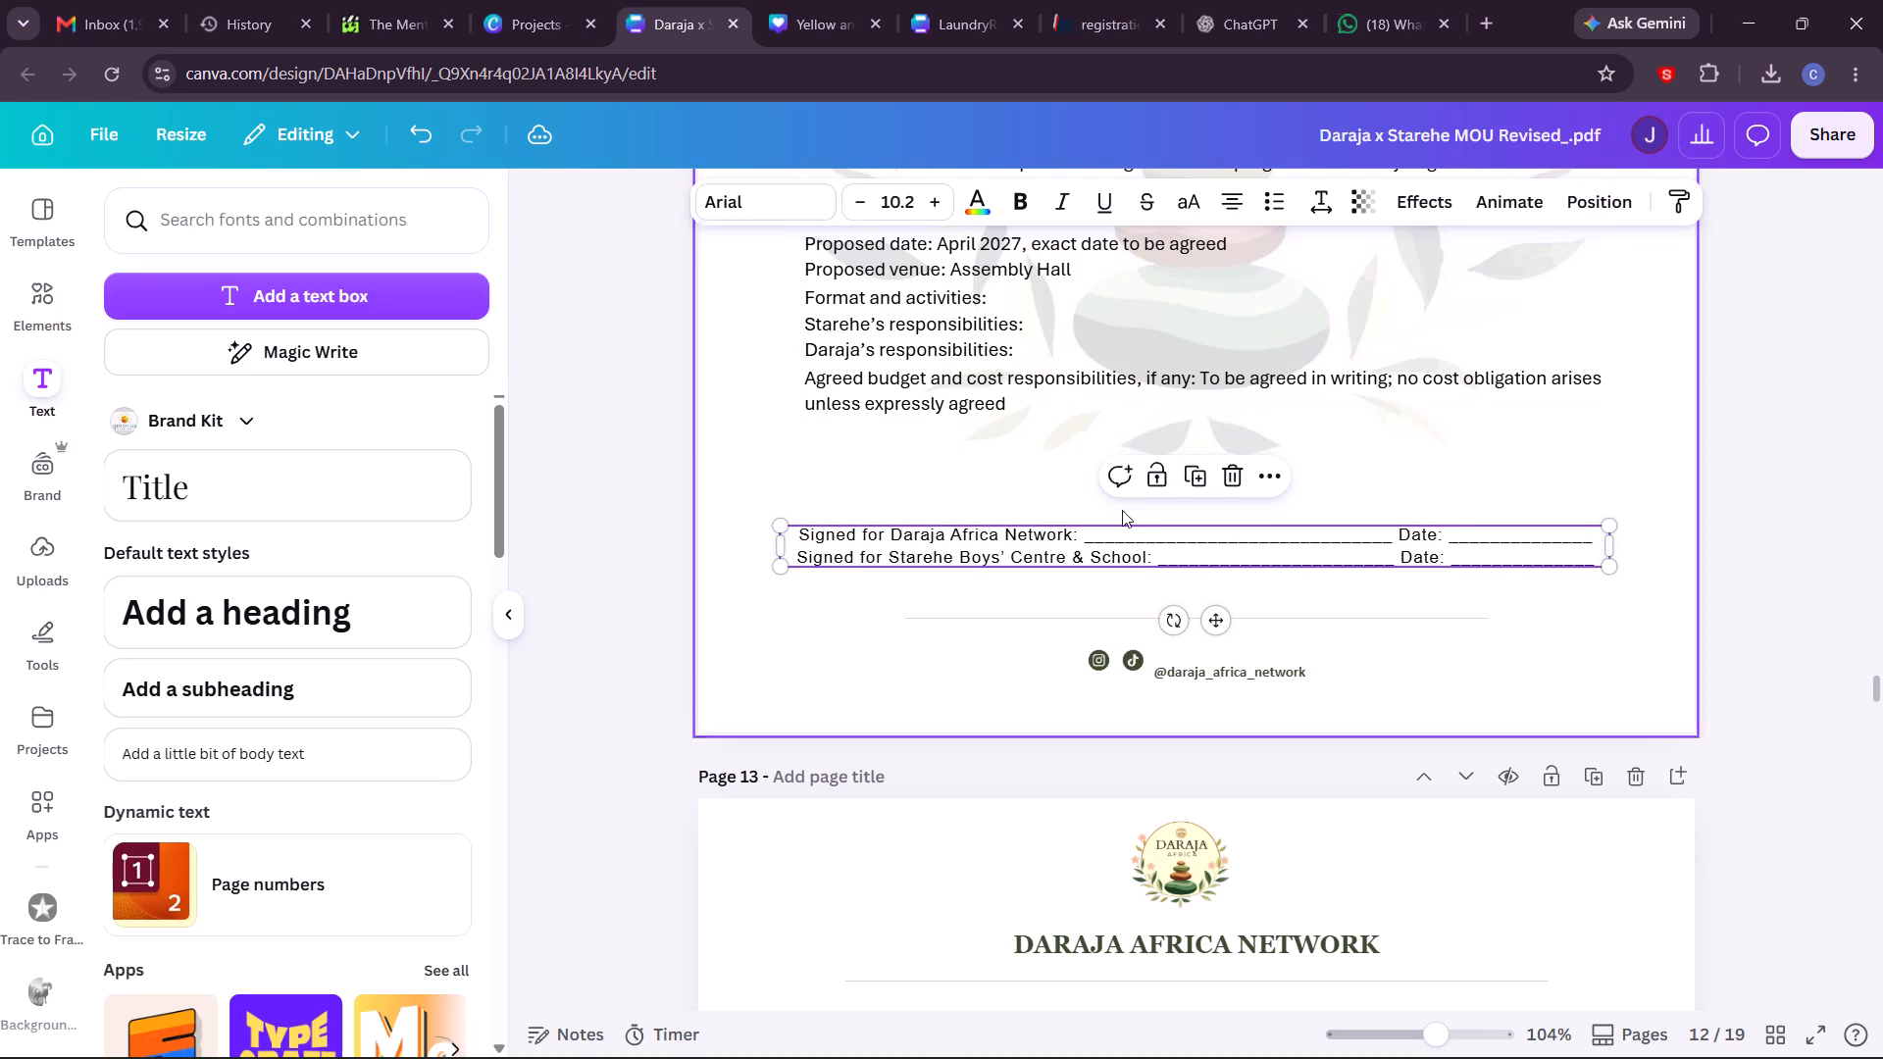
# Change the font of the signature lines to Aptos.
pyautogui.click(787, 196)
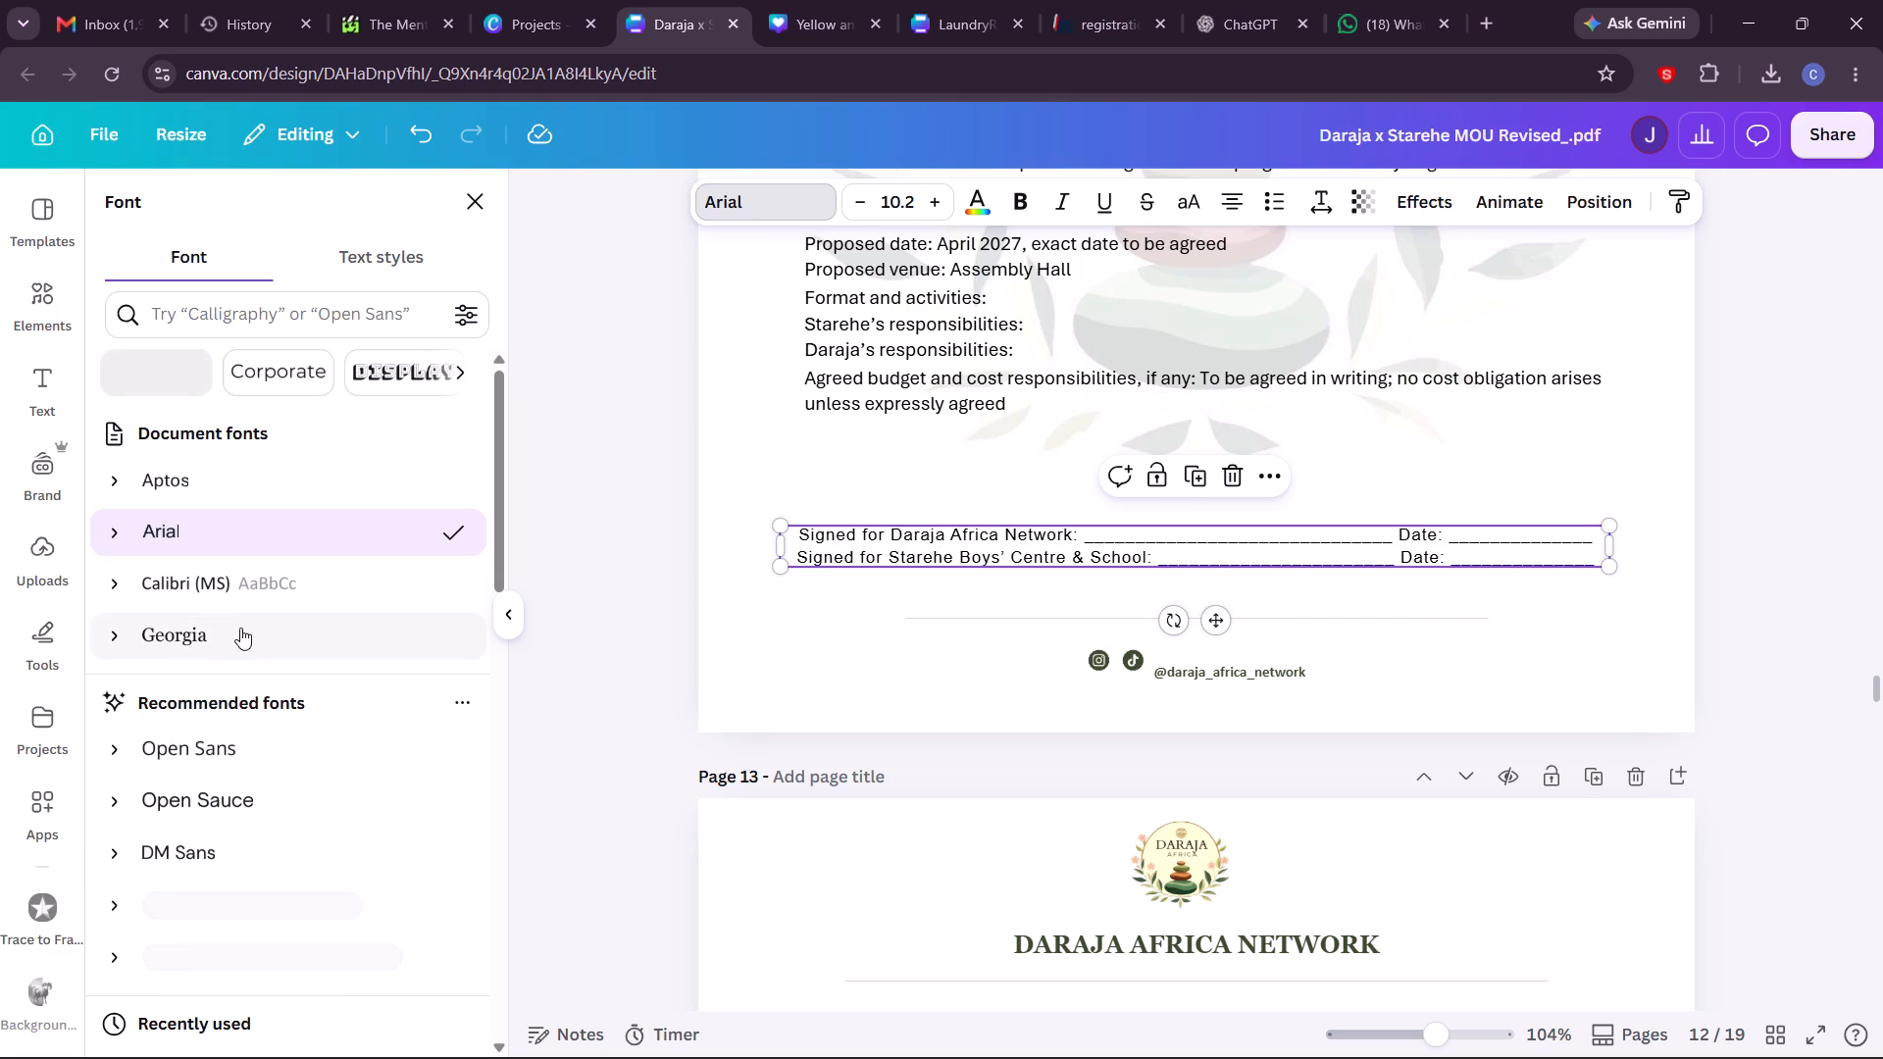
pyautogui.click(192, 474)
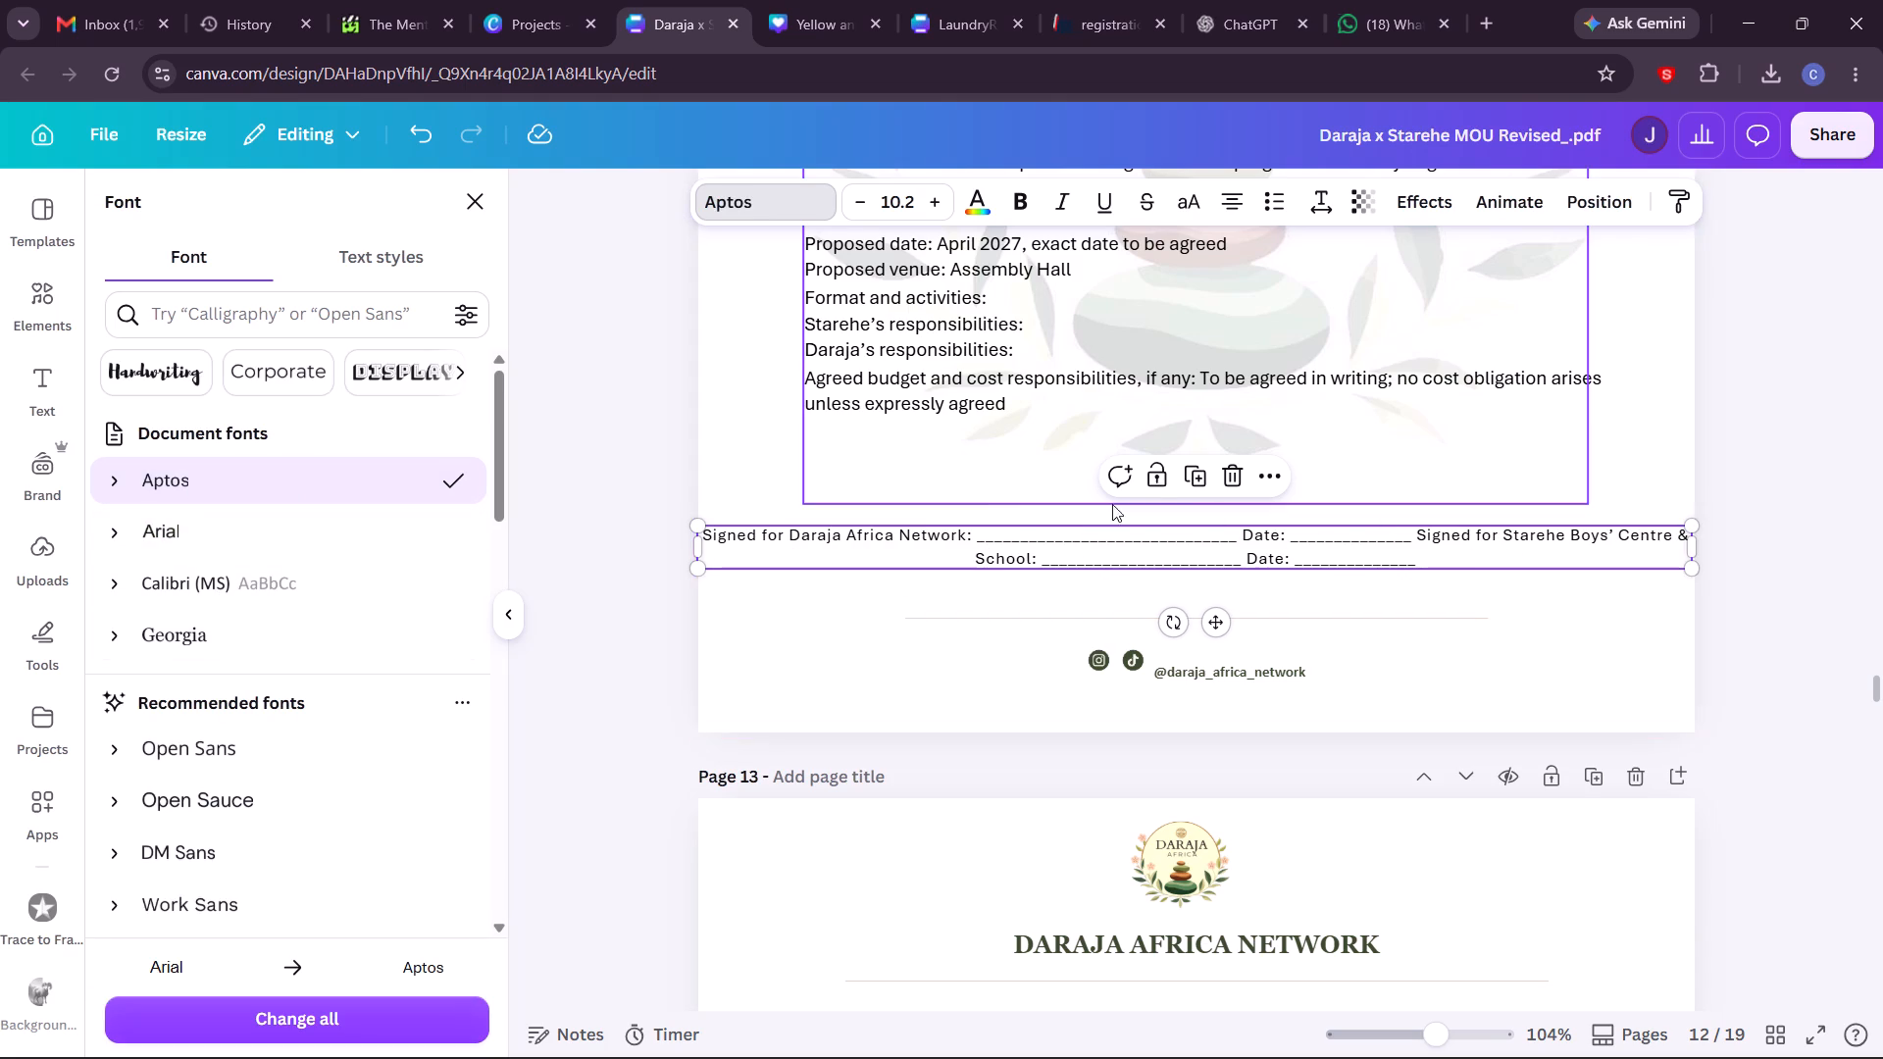
# Narrow the signature box so each signatory has one row, enlarge its text to size 11.4, and place it above the footer line.
pyautogui.moveTo(693, 553); pyautogui.dragTo(715, 553)
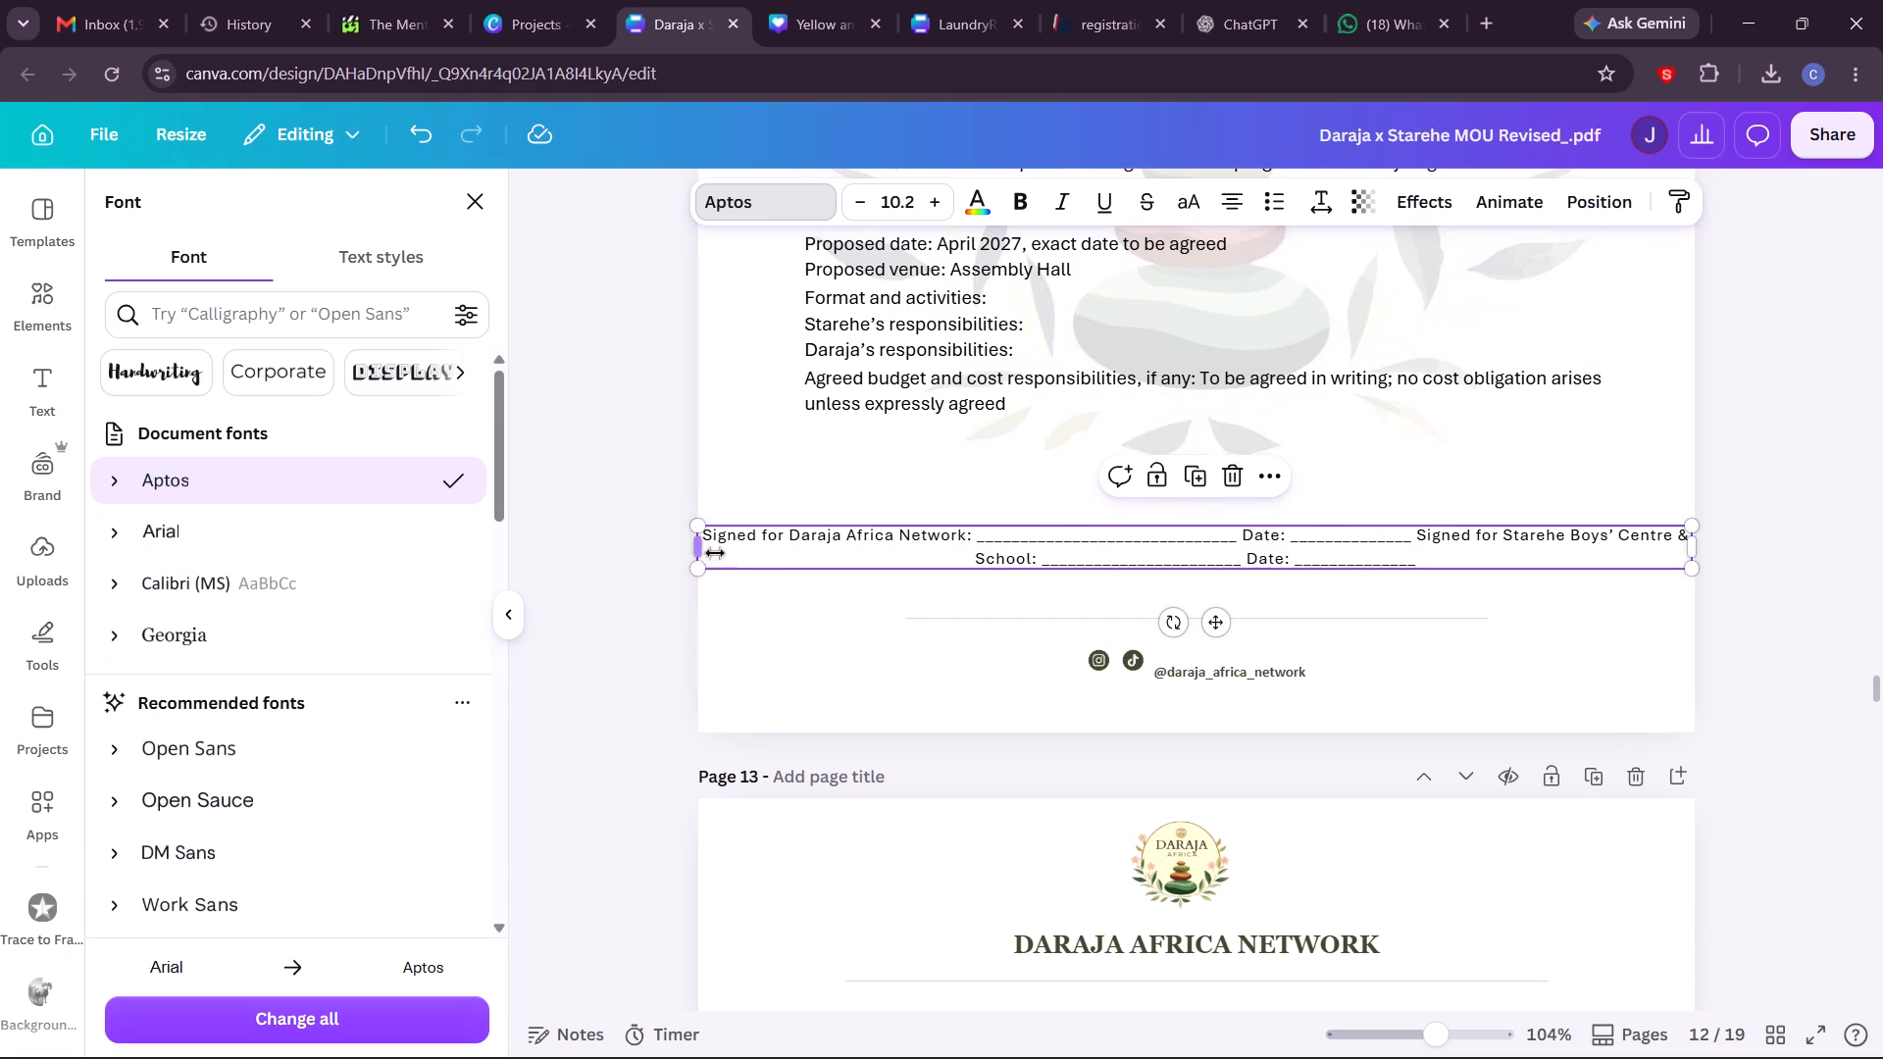
pyautogui.moveTo(715, 553); pyautogui.dragTo(933, 543)
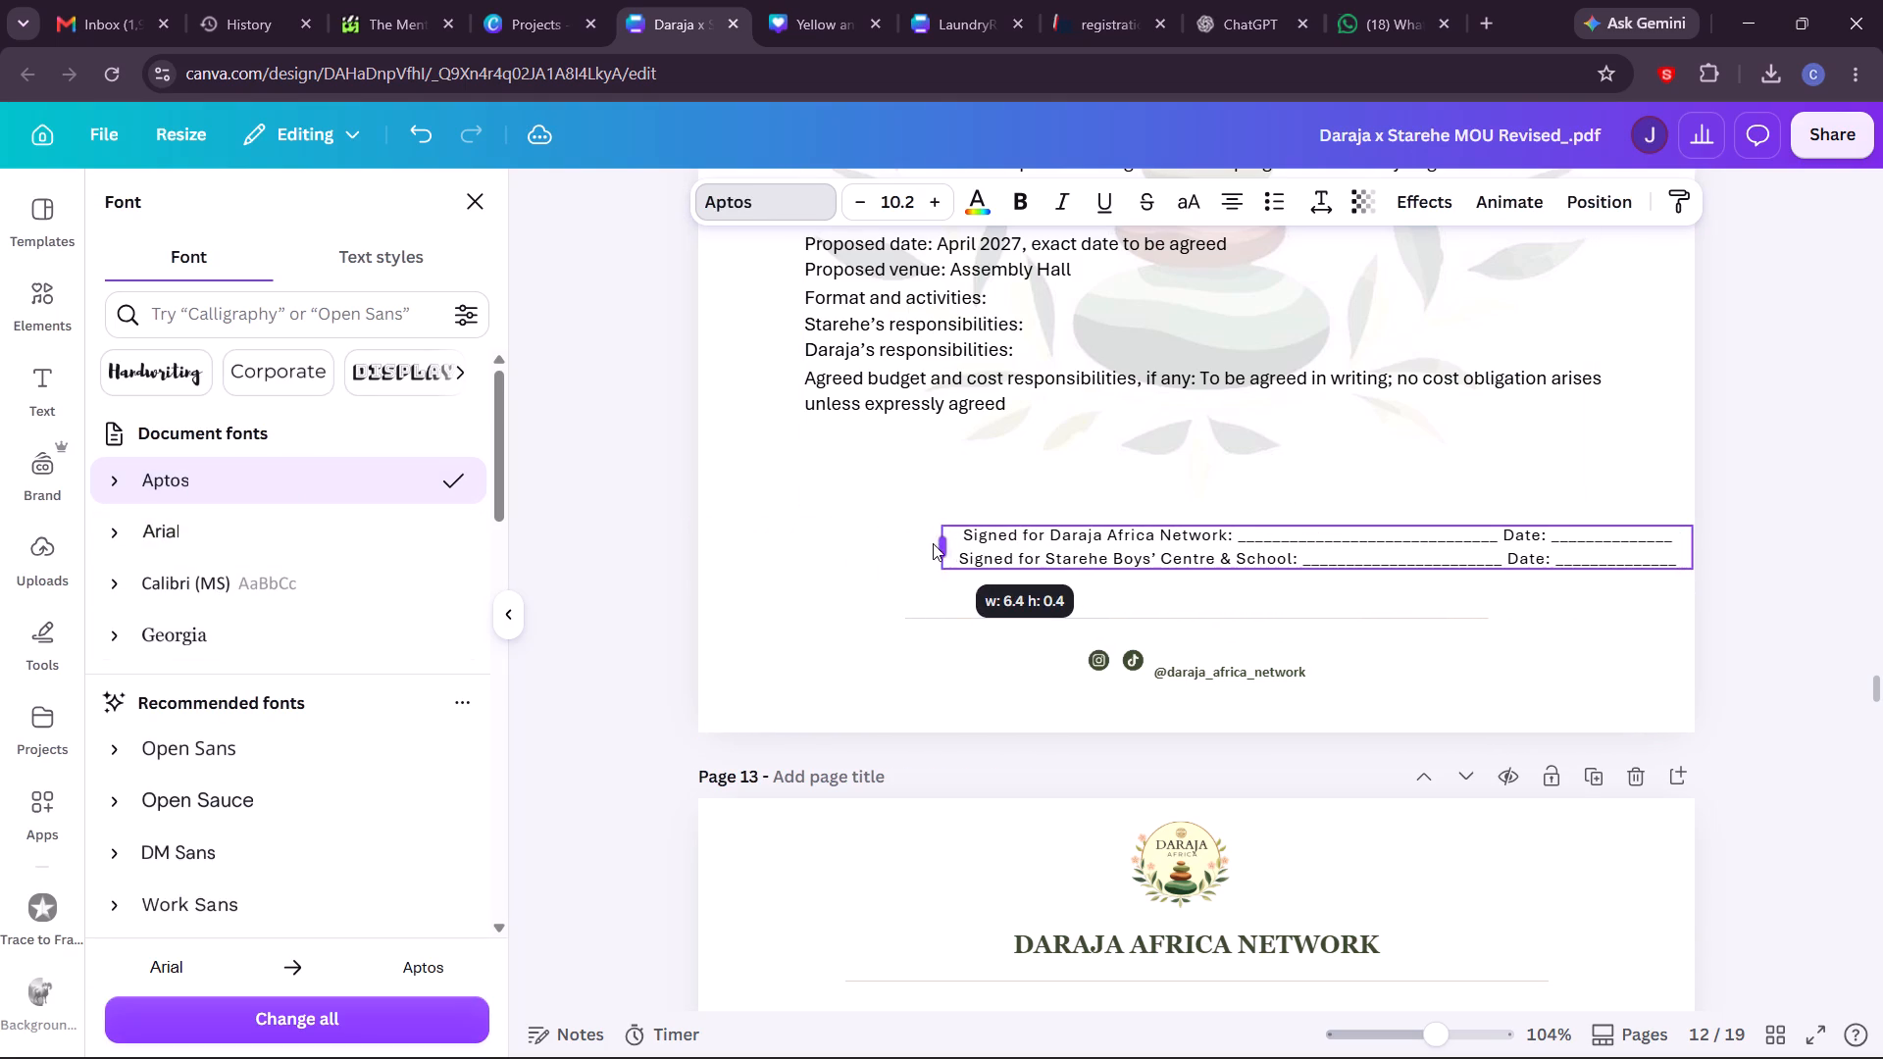
pyautogui.moveTo(933, 543); pyautogui.dragTo(932, 543)
pyautogui.moveTo(1110, 550); pyautogui.dragTo(947, 503)
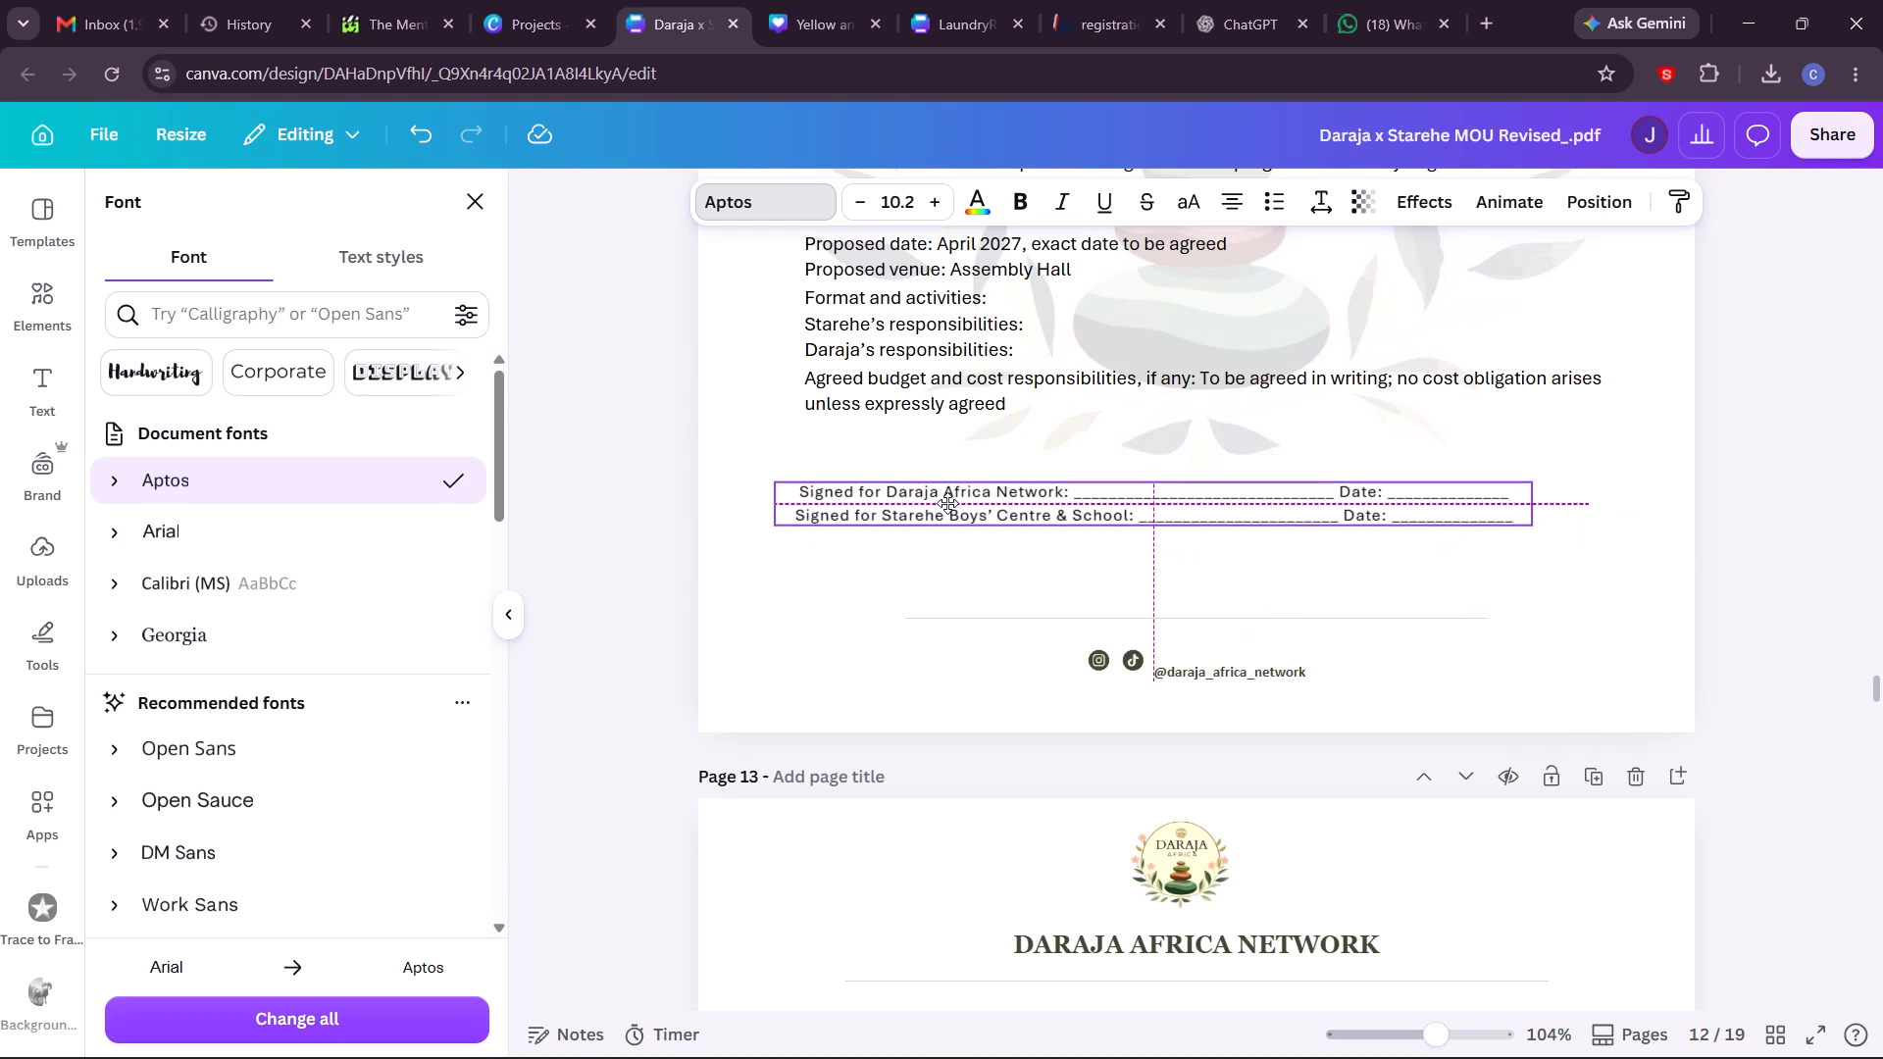
pyautogui.moveTo(947, 503); pyautogui.dragTo(961, 499)
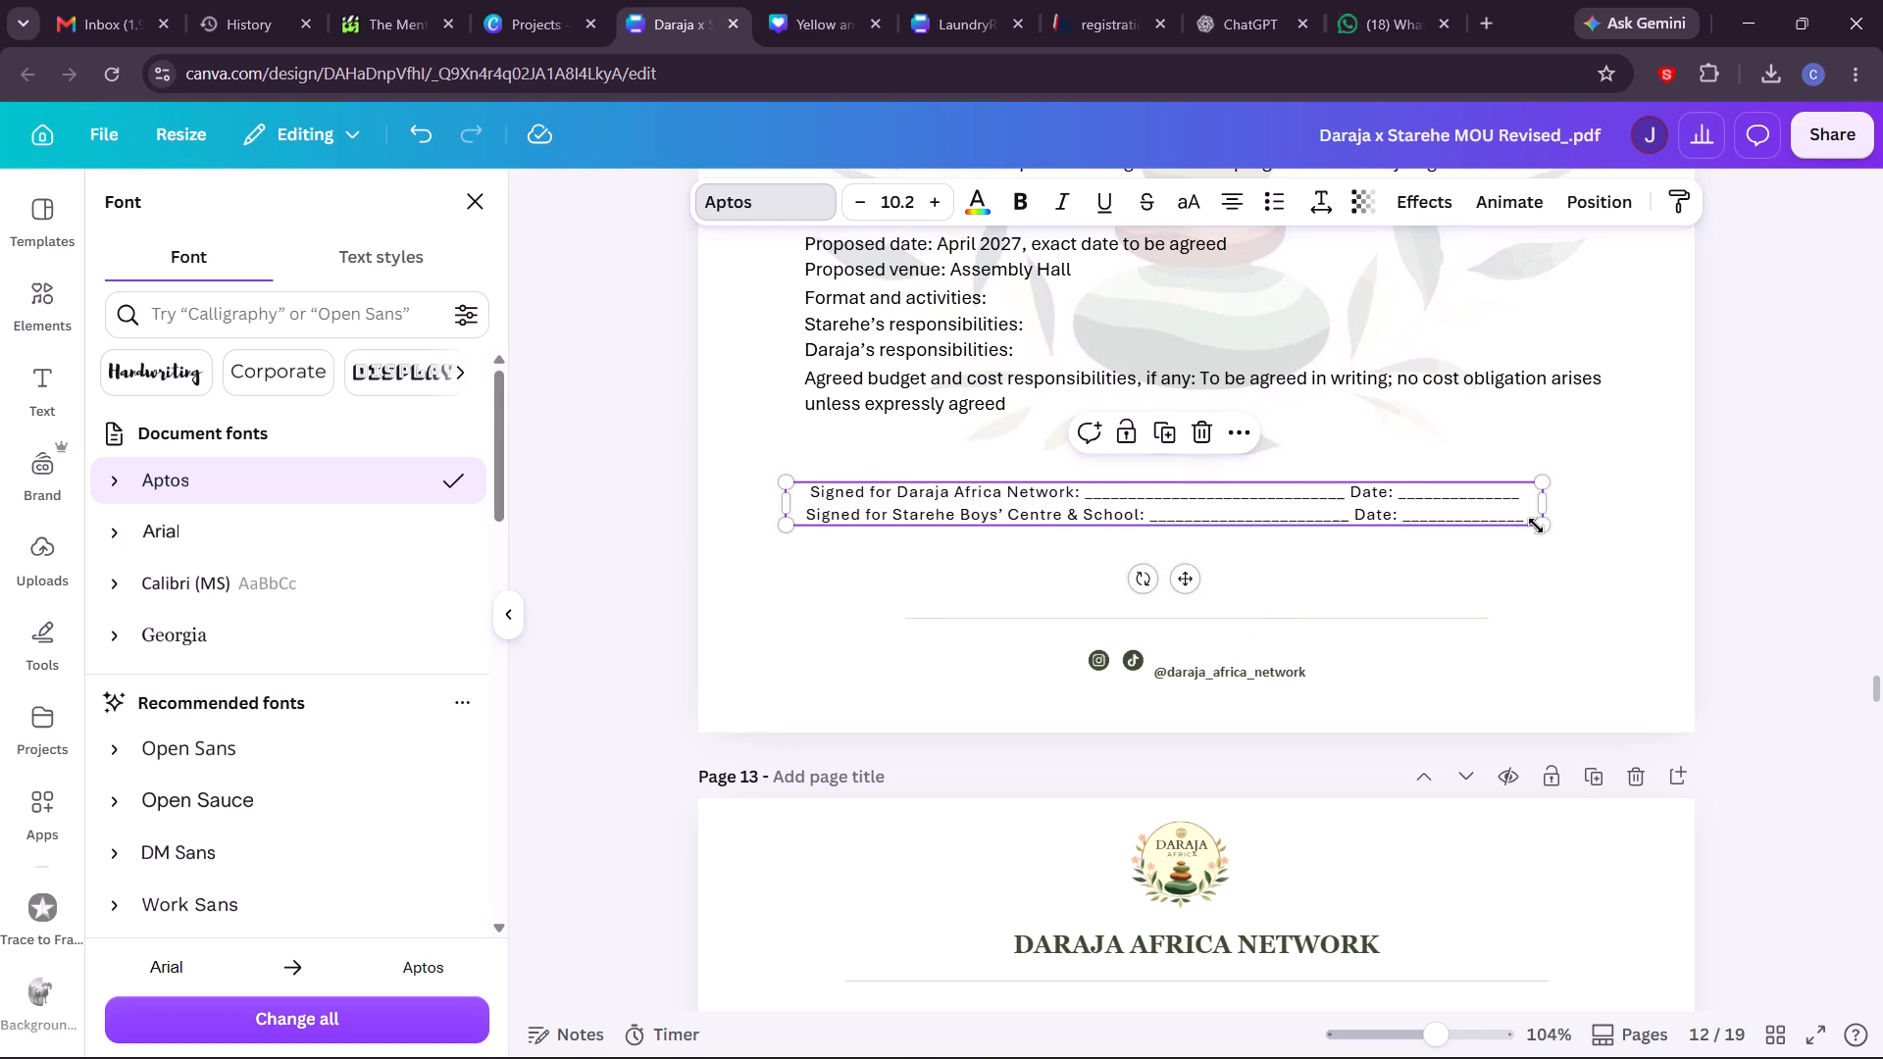
pyautogui.moveTo(1536, 526); pyautogui.dragTo(1620, 585)
pyautogui.moveTo(1350, 503); pyautogui.dragTo(1302, 535)
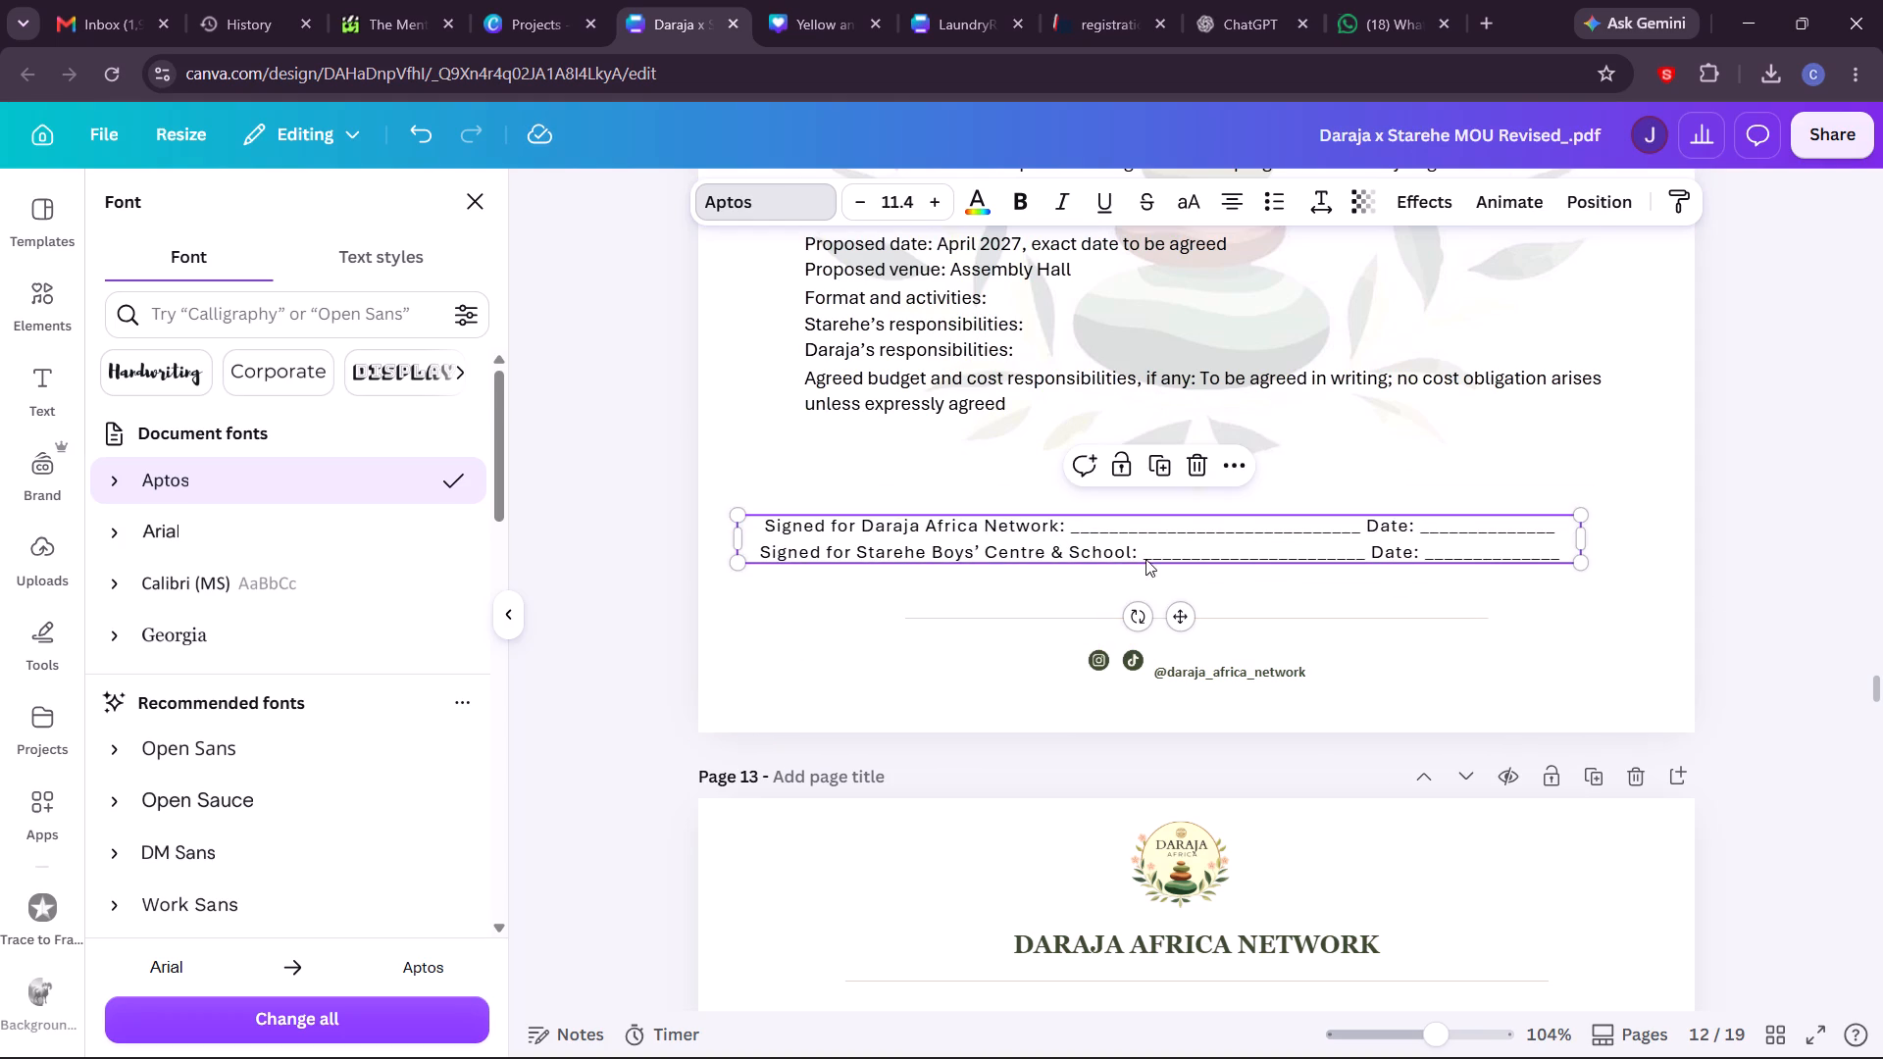
# Insert a blank line between the Daraja Africa Network and Starehe Boys' Centre & School signature lines.
pyautogui.click(1115, 531)
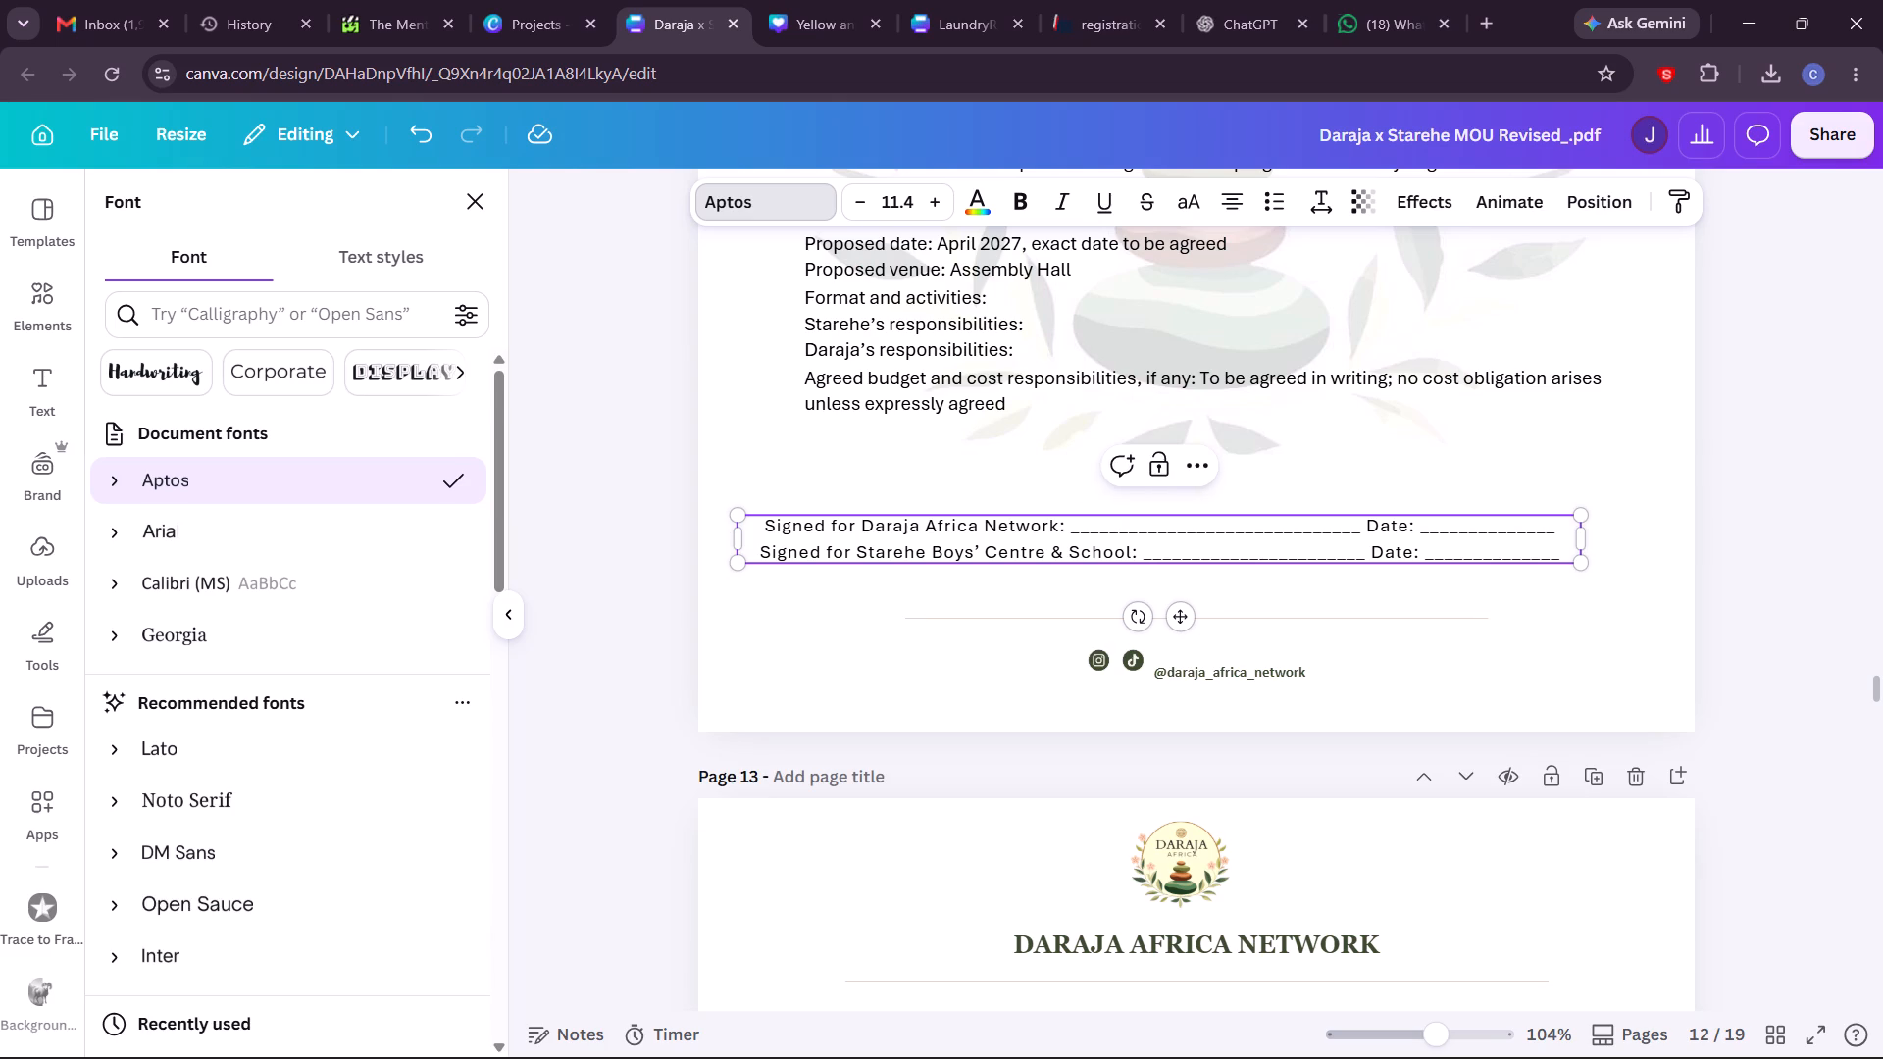
pyautogui.click(1287, 441)
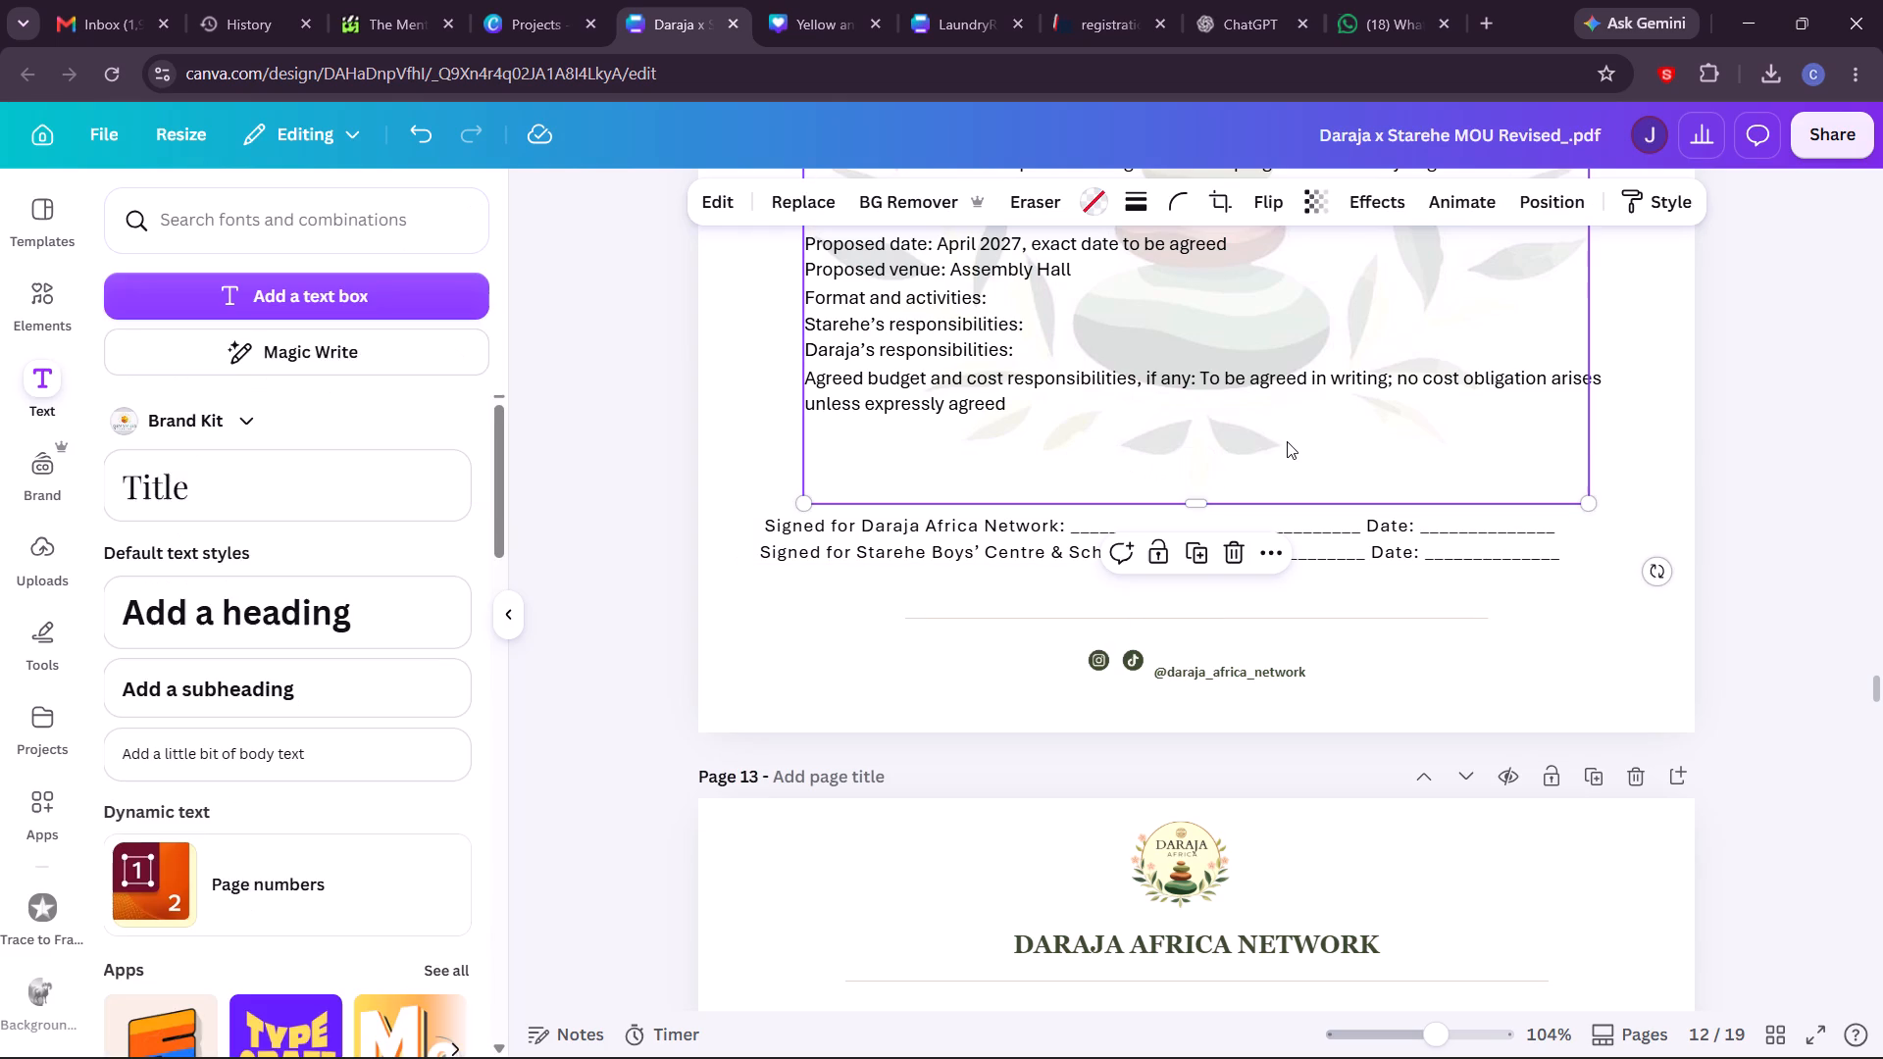
pyautogui.click(1022, 538)
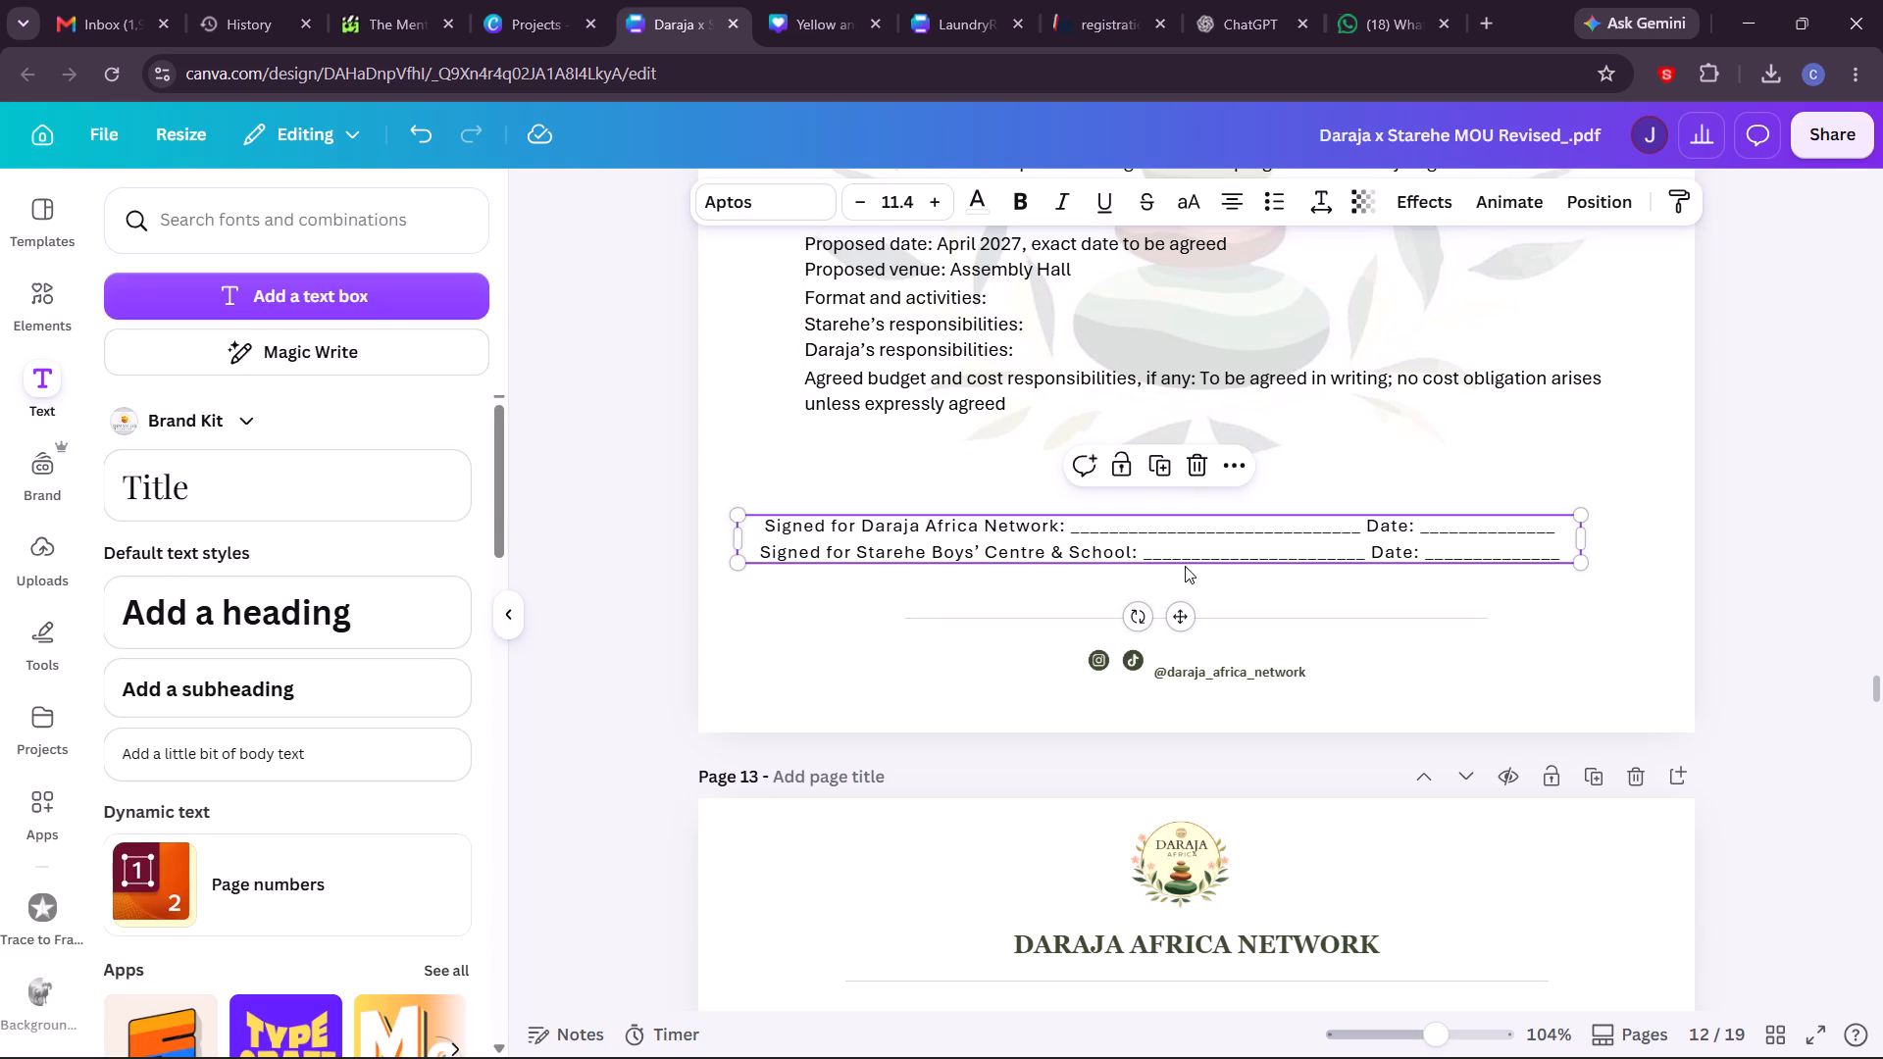
pyautogui.click(1555, 527)
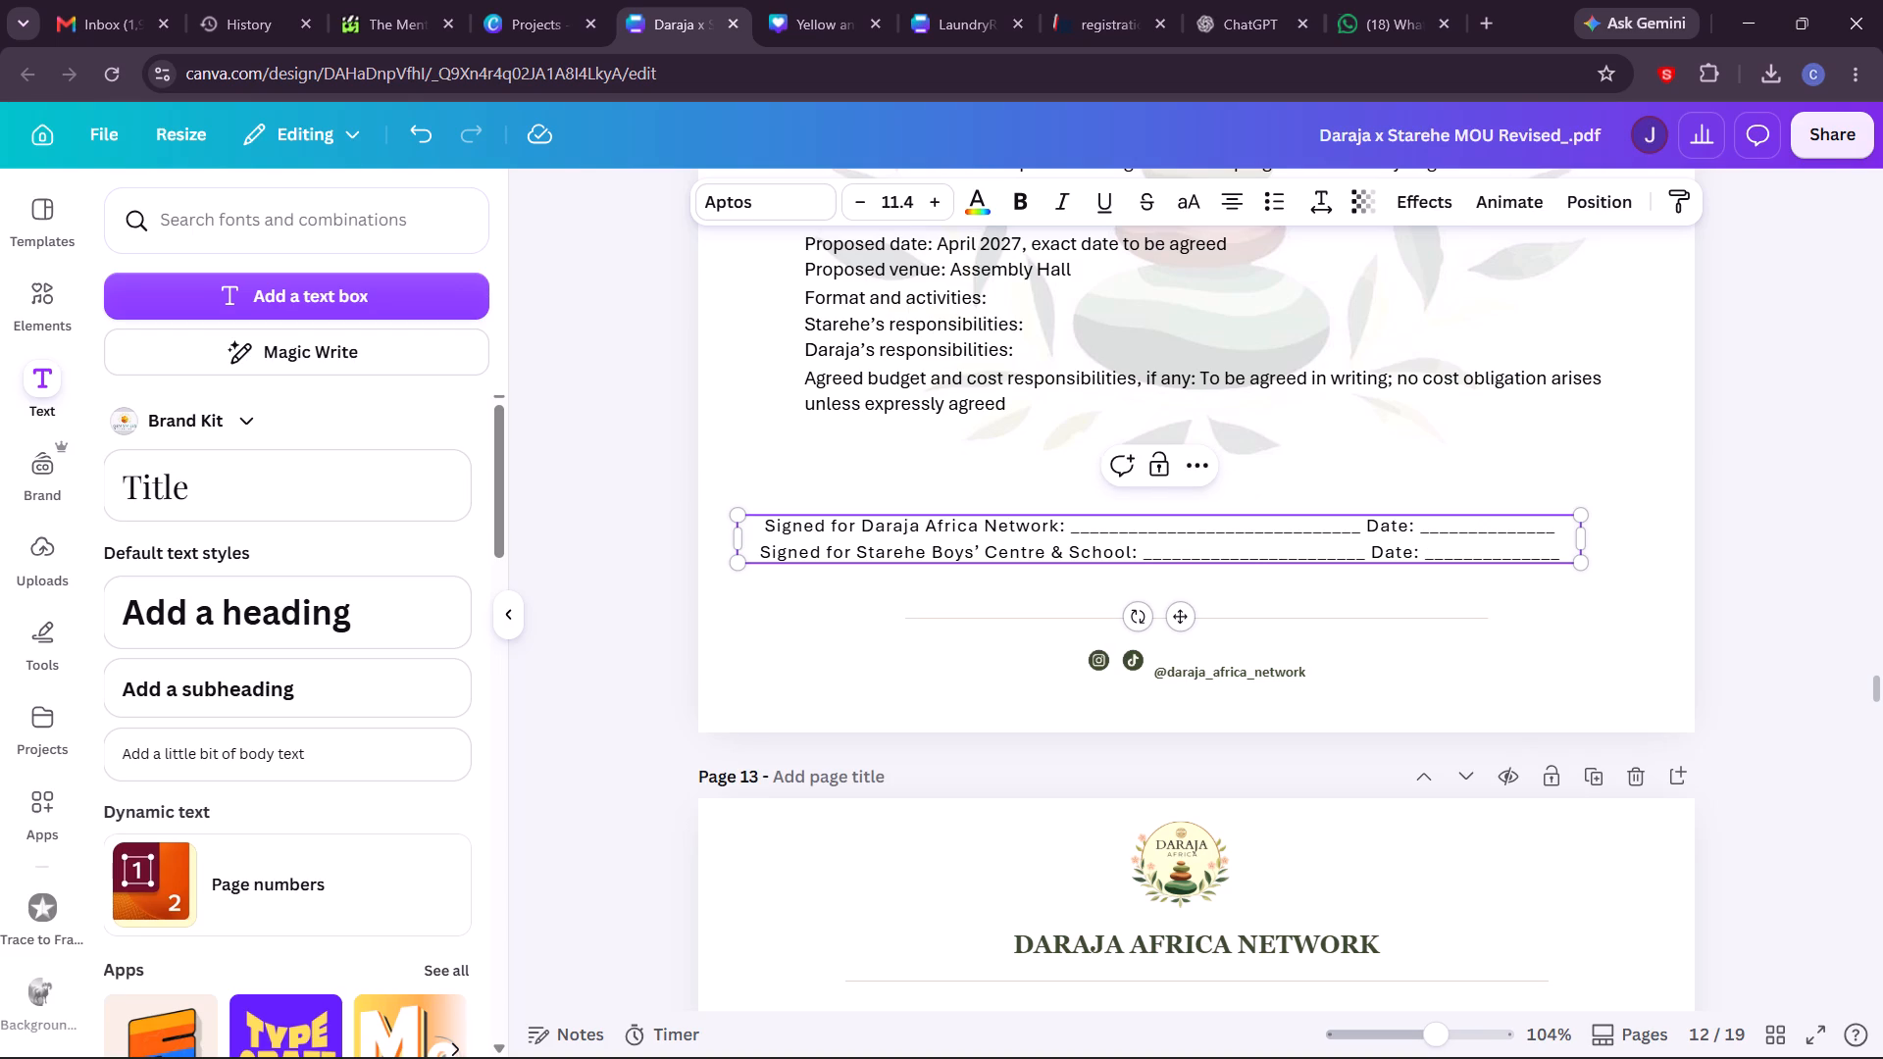
pyautogui.press('Return')
pyautogui.press('Return')
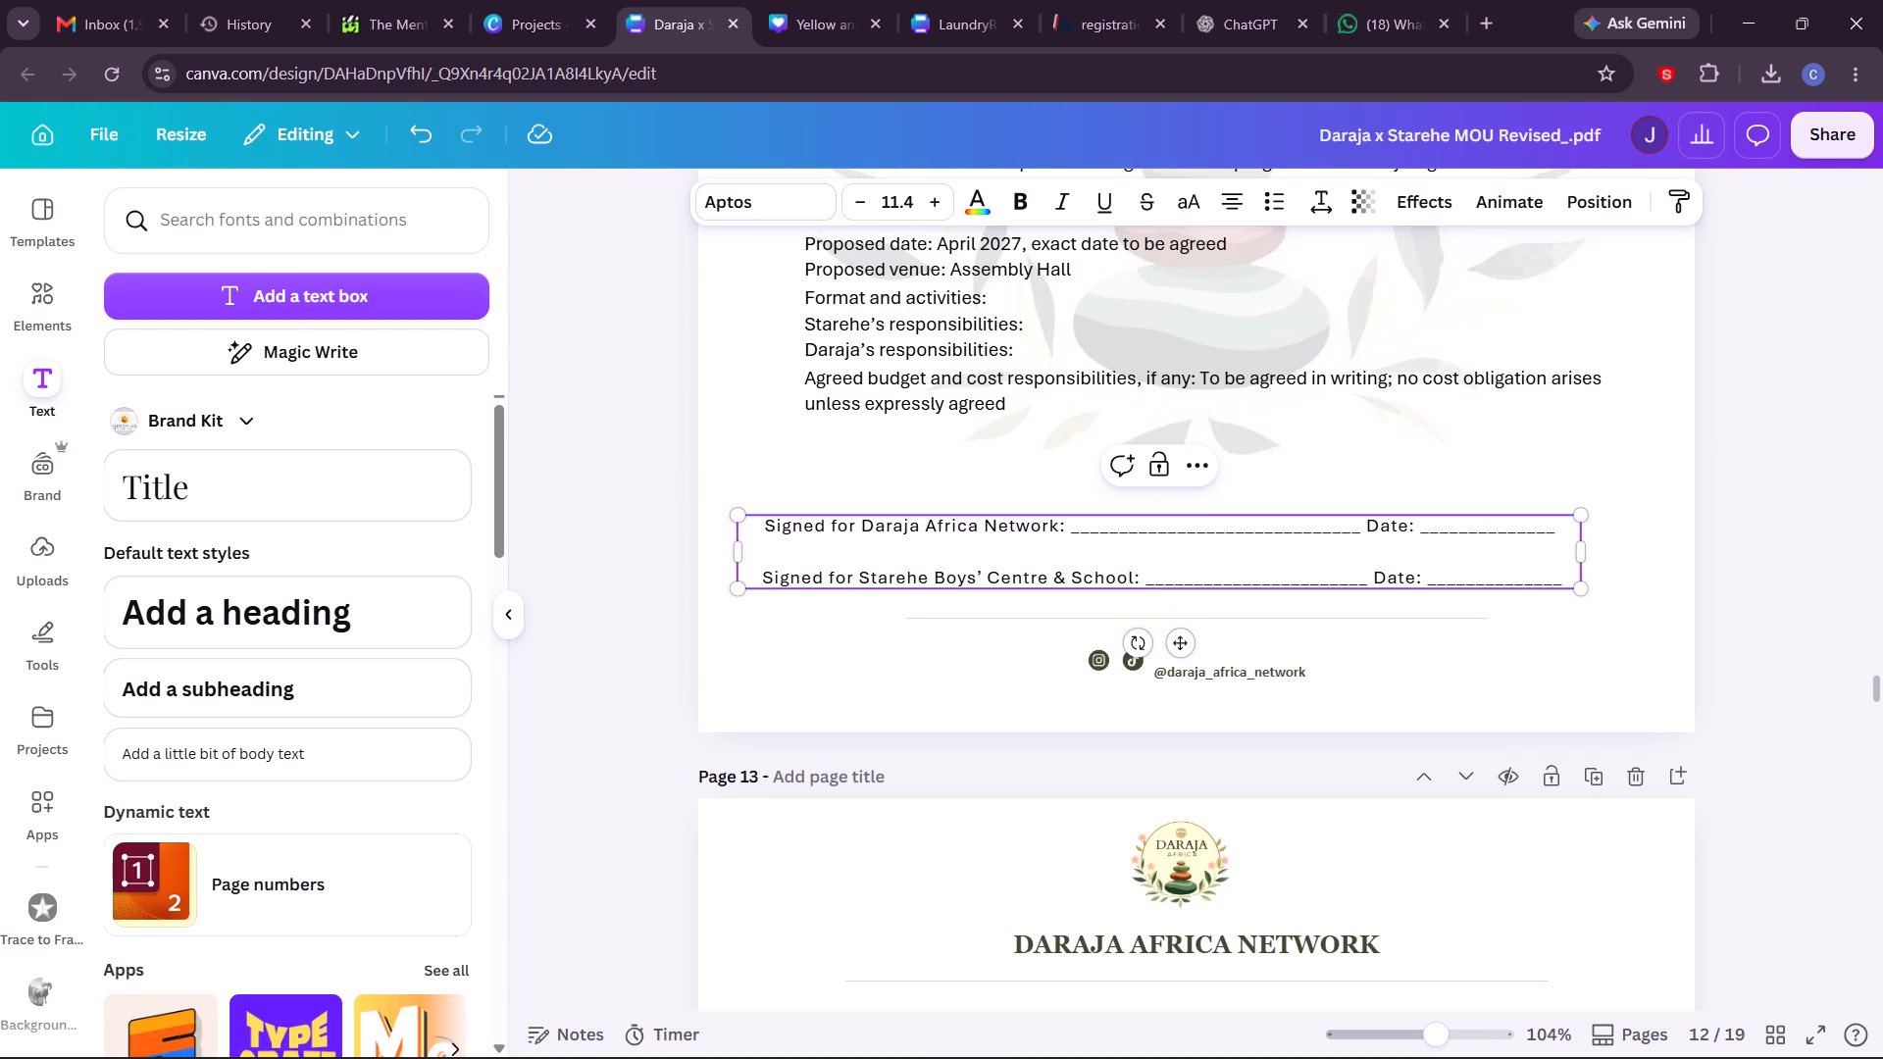
pyautogui.click(1456, 450)
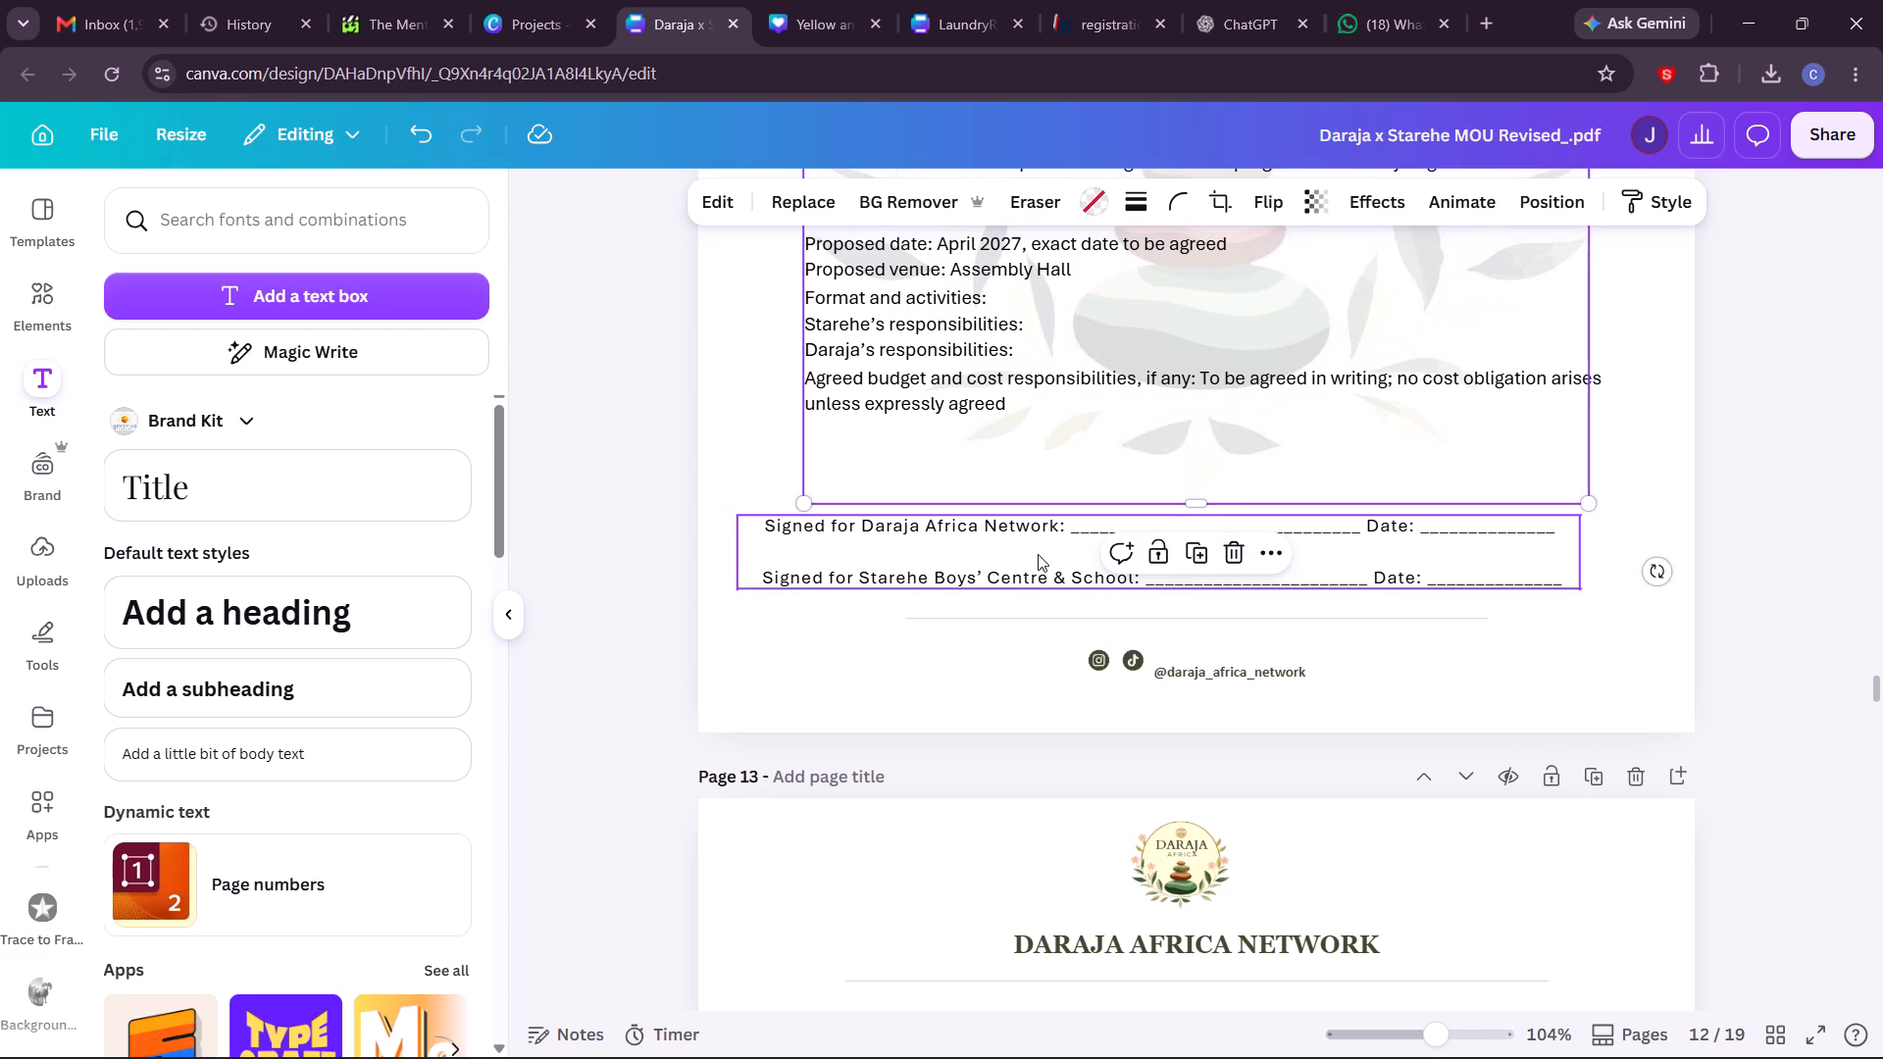
# Nudge the signature block slightly to the right so it lines up better with the body text on page 12.
pyautogui.click(1021, 551)
pyautogui.moveTo(1039, 550); pyautogui.dragTo(1058, 546)
pyautogui.click(1084, 525)
pyautogui.click(1110, 526)
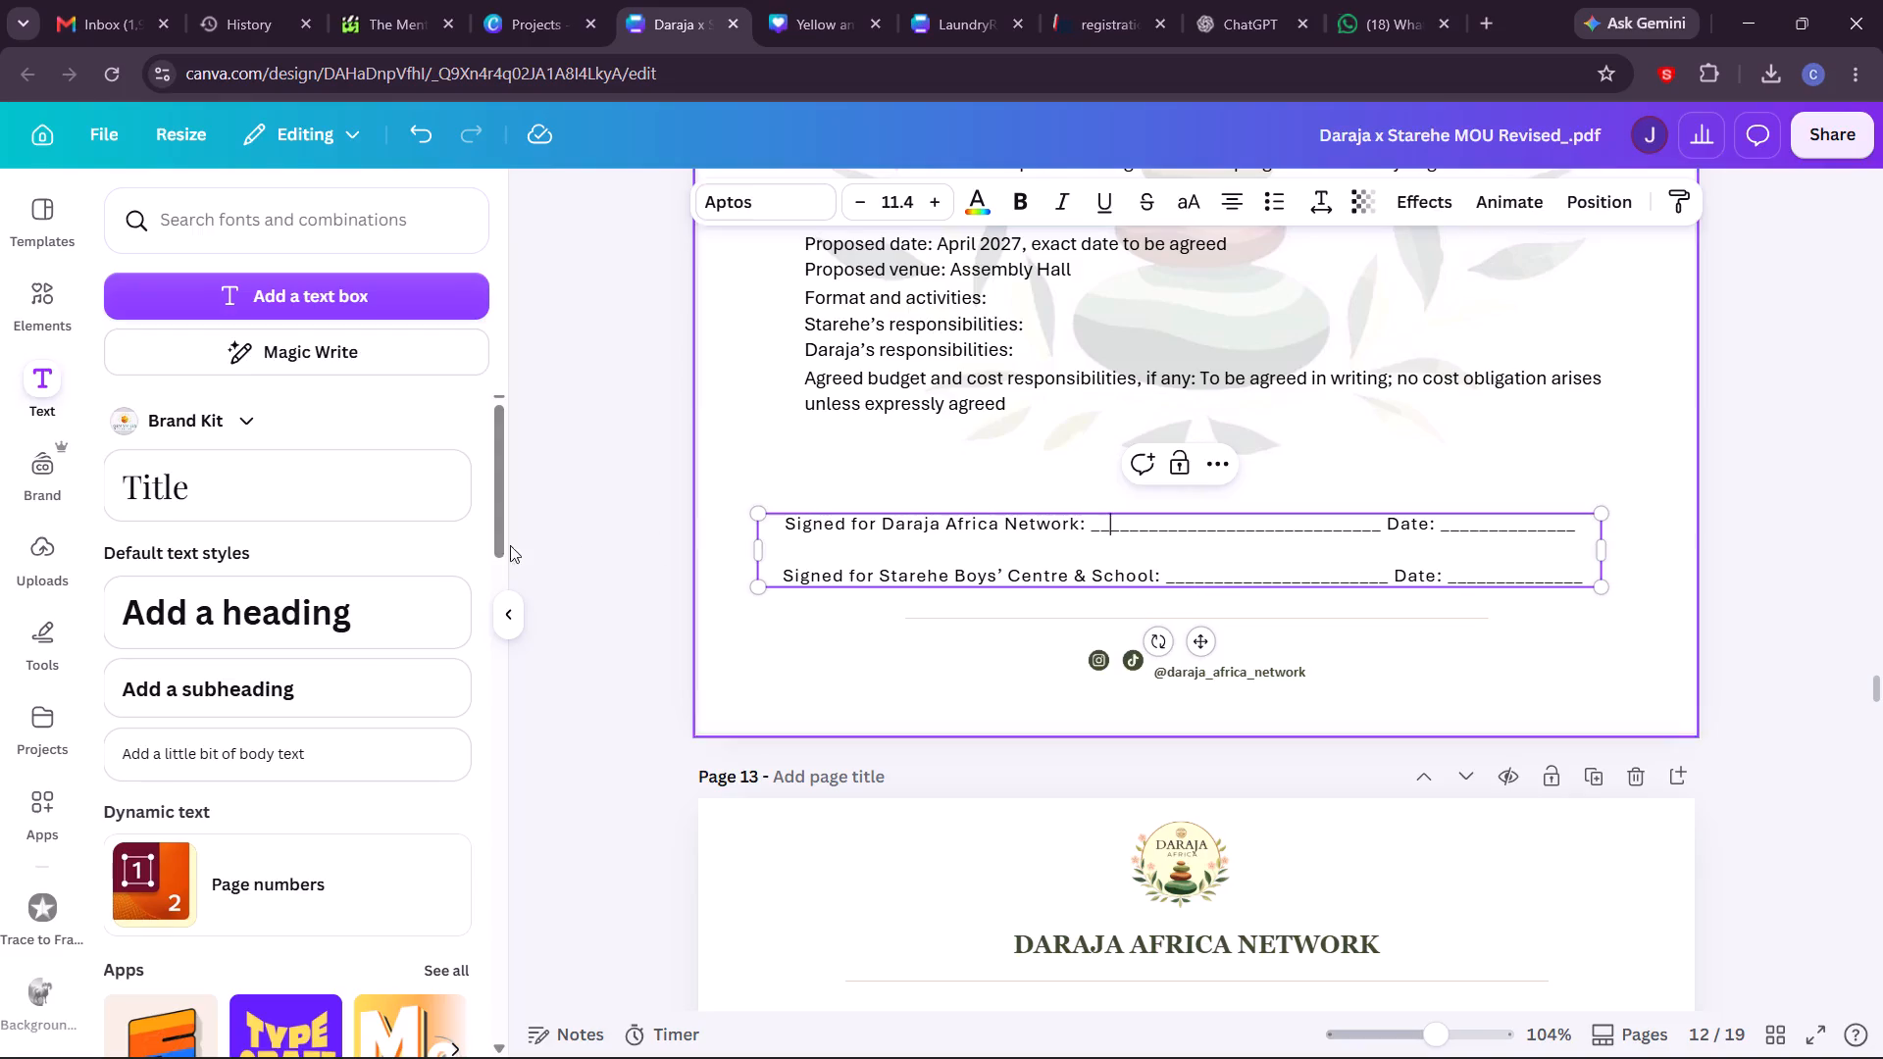
# Insert the first uploaded handwritten signature image, the one on pinkish paper, onto page 12 and remove its background.
pyautogui.click(508, 632)
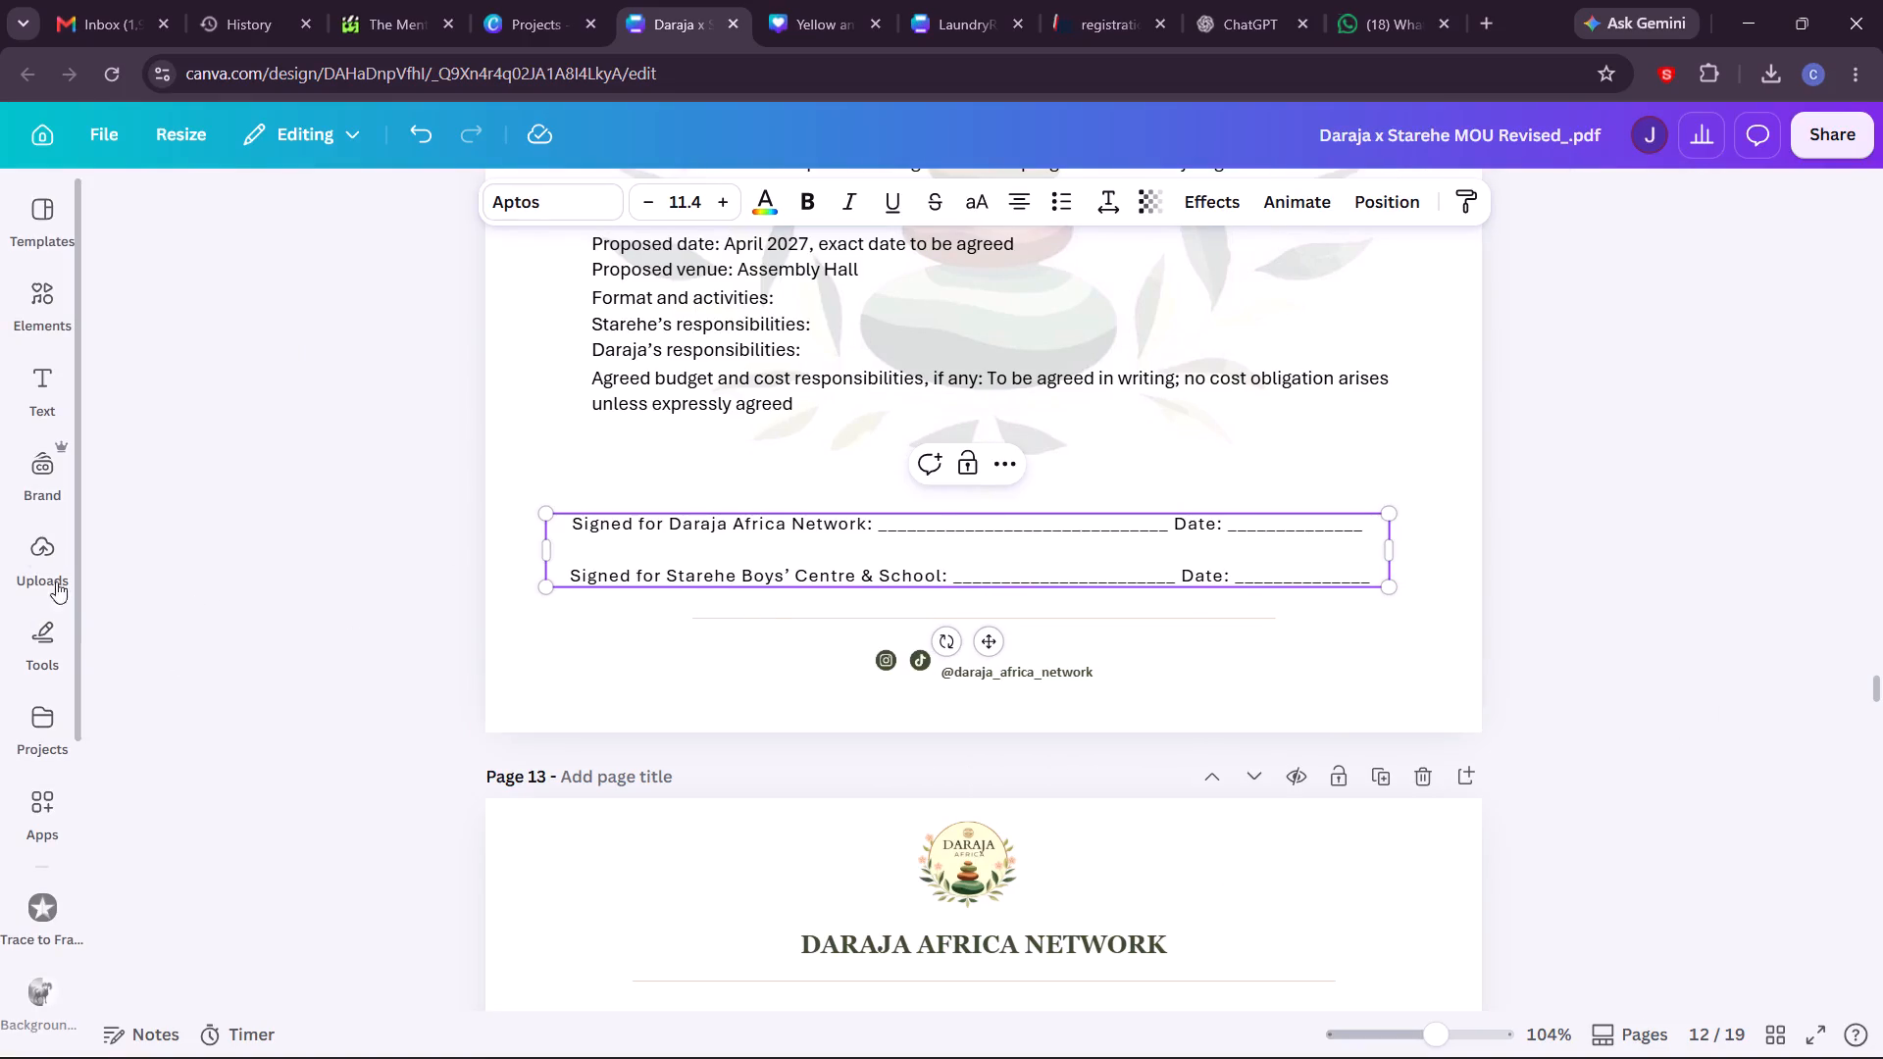
pyautogui.click(43, 563)
pyautogui.click(170, 524)
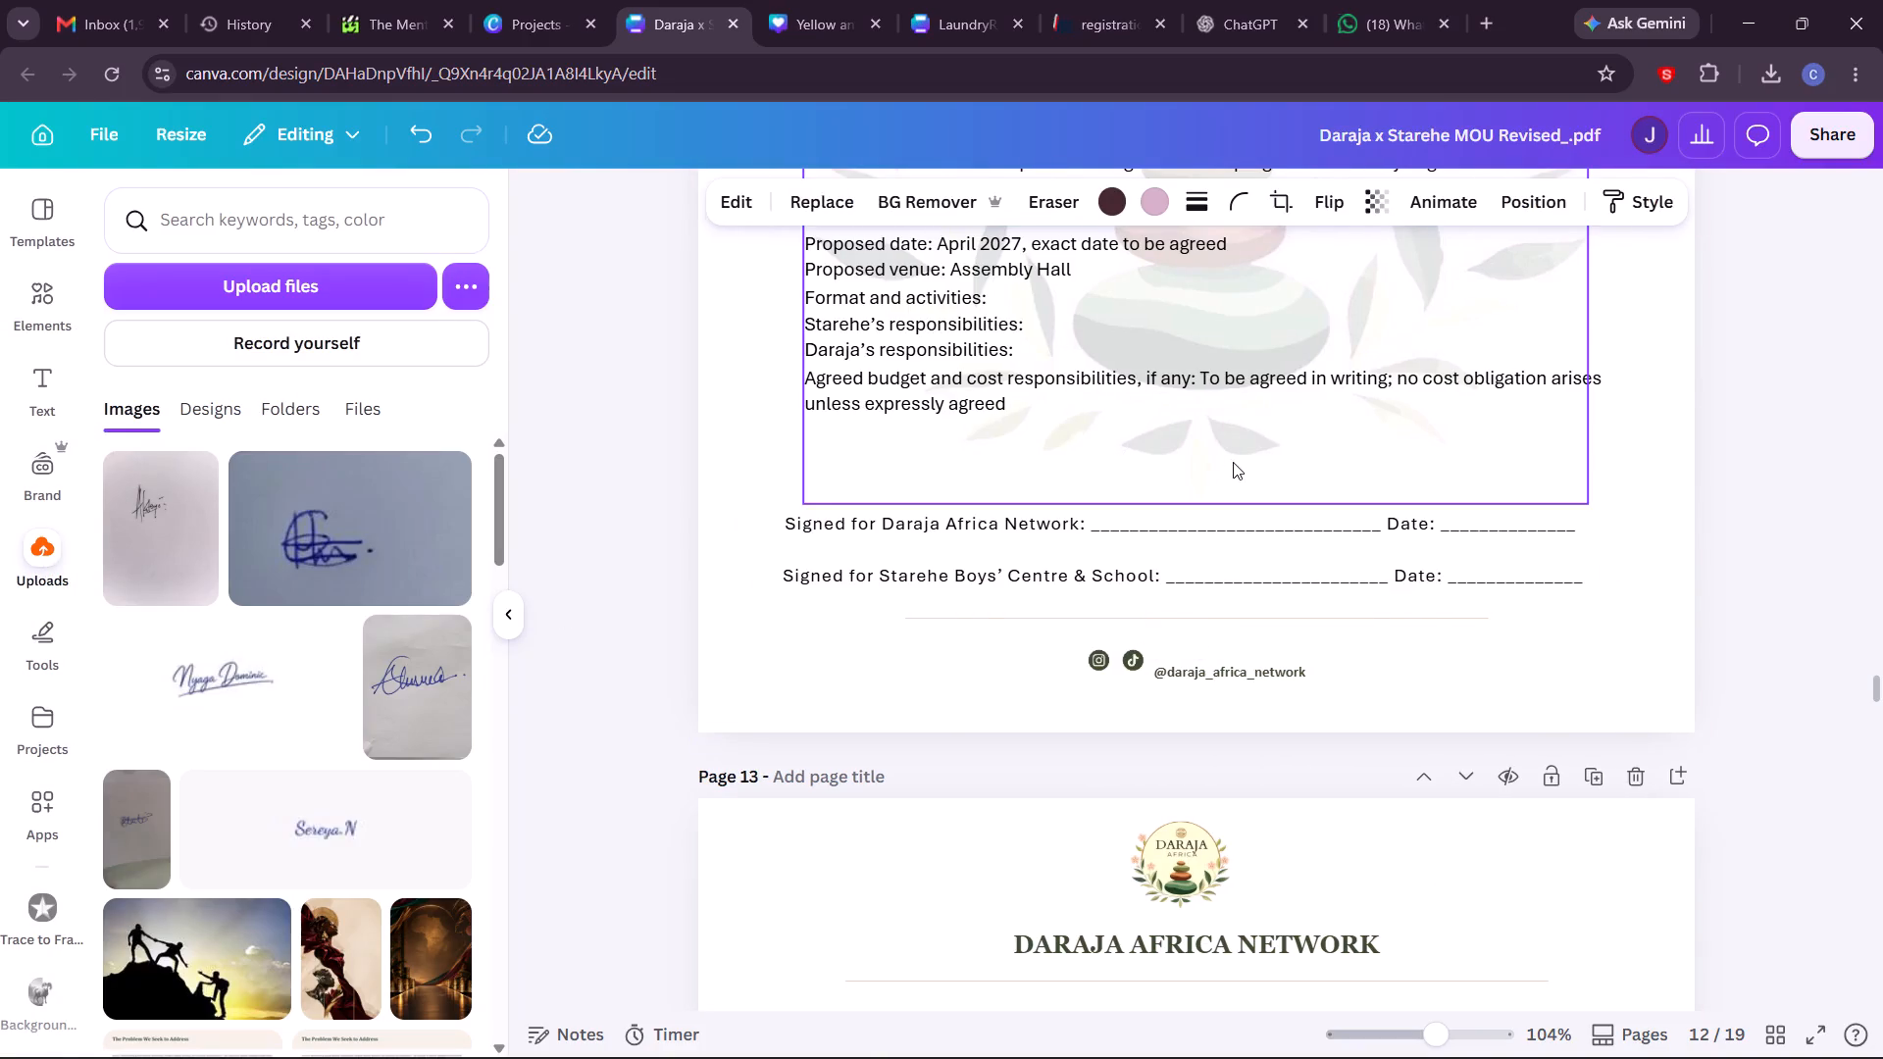
pyautogui.scroll(2, 1123, 557)
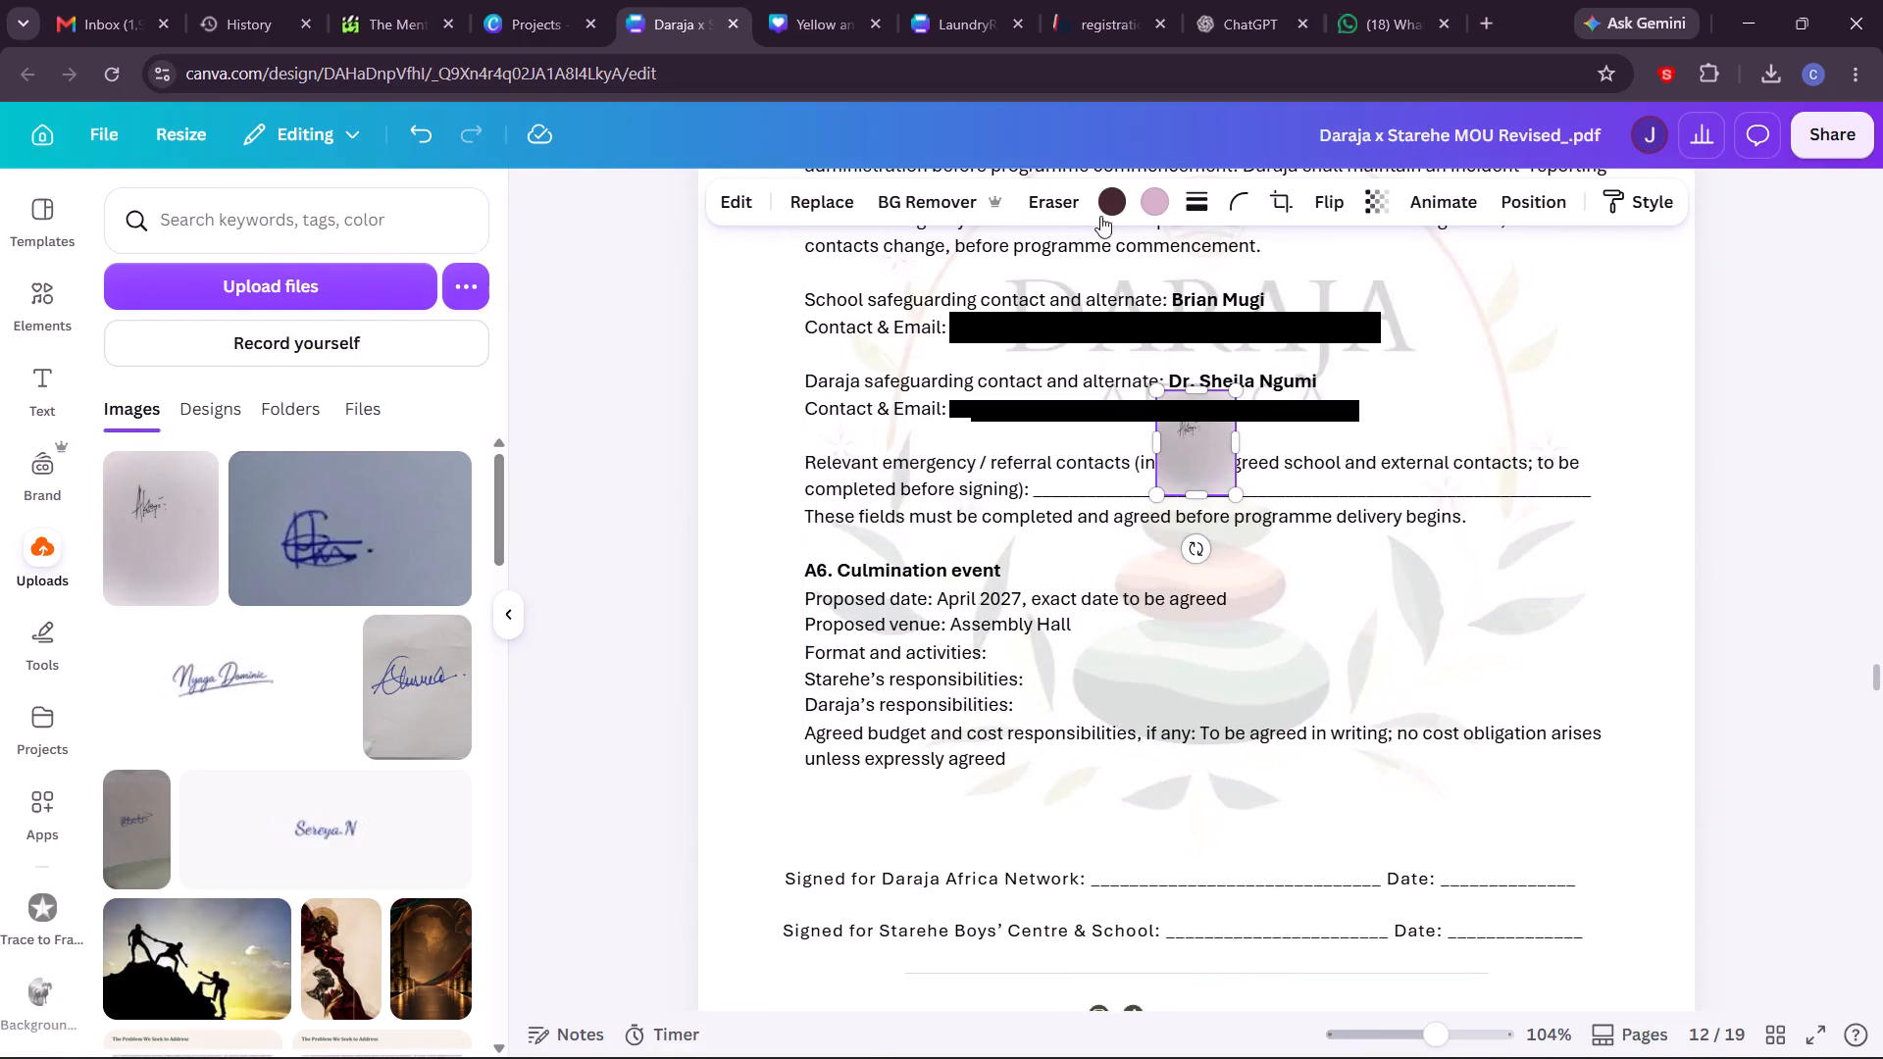
pyautogui.click(920, 209)
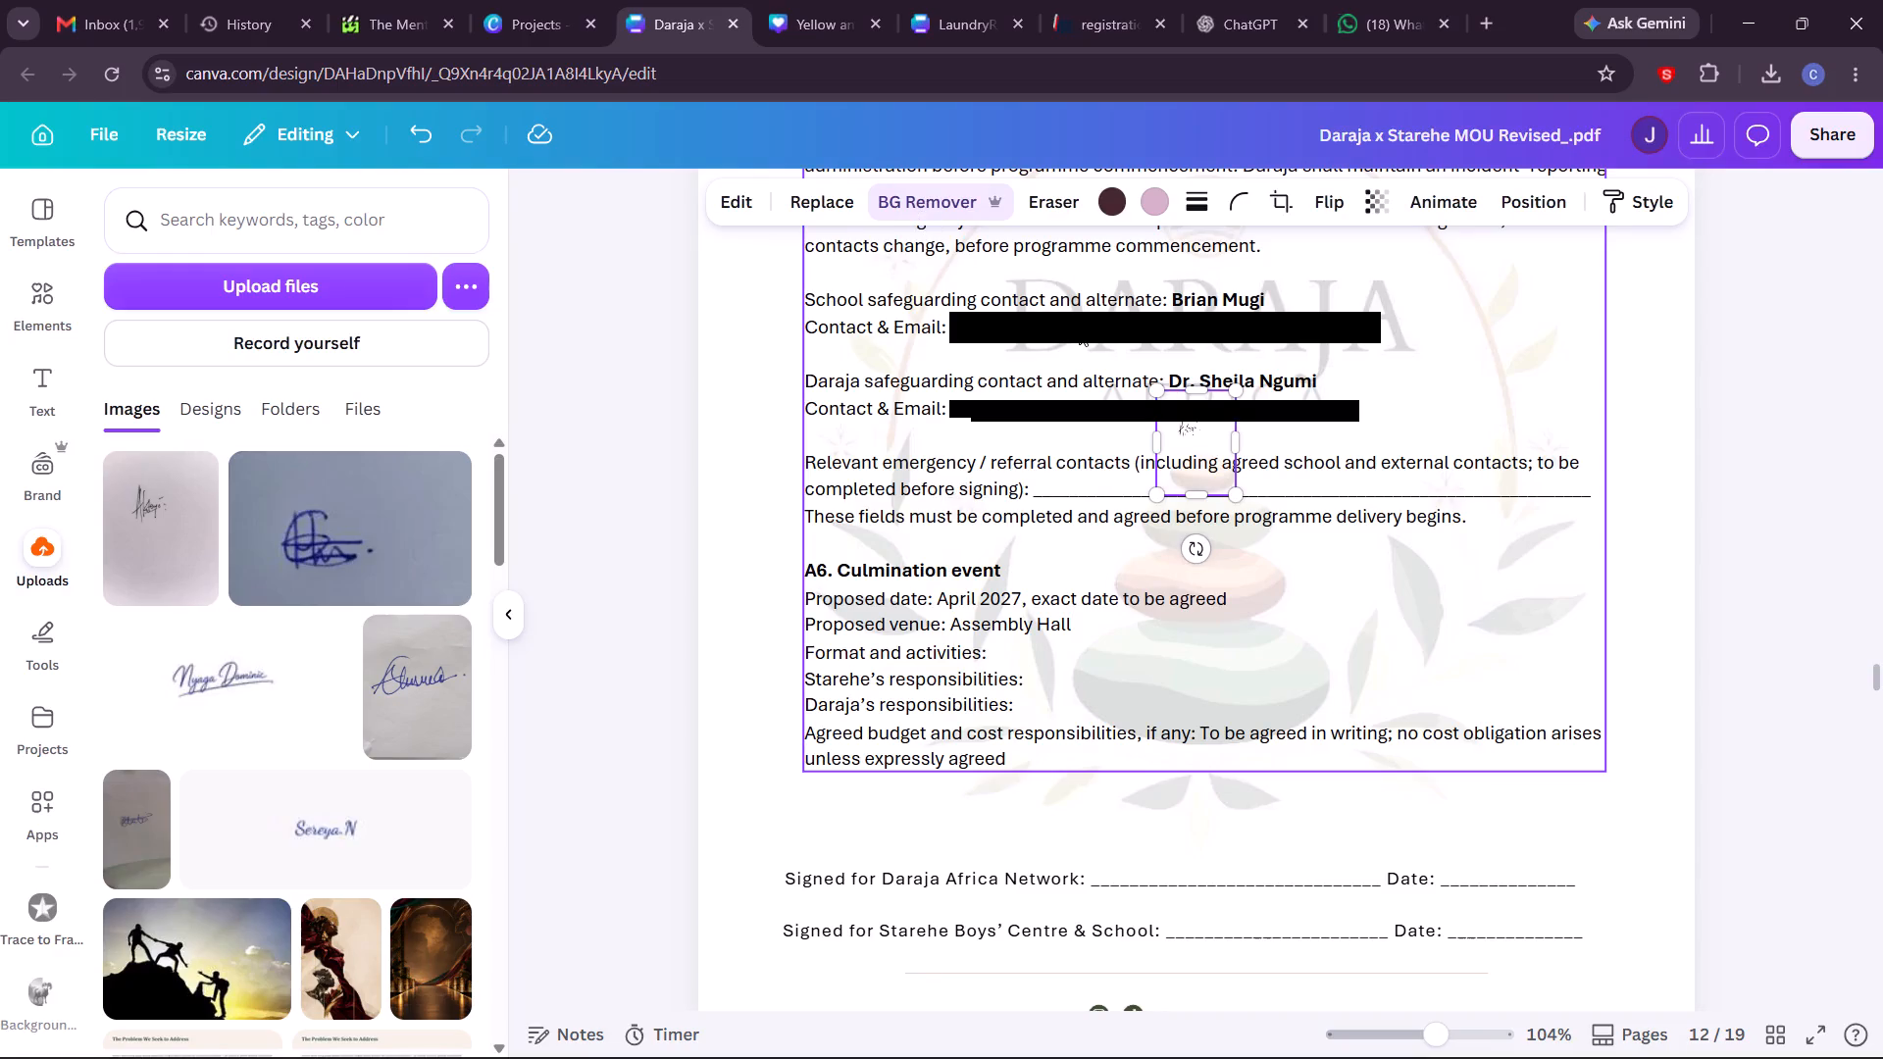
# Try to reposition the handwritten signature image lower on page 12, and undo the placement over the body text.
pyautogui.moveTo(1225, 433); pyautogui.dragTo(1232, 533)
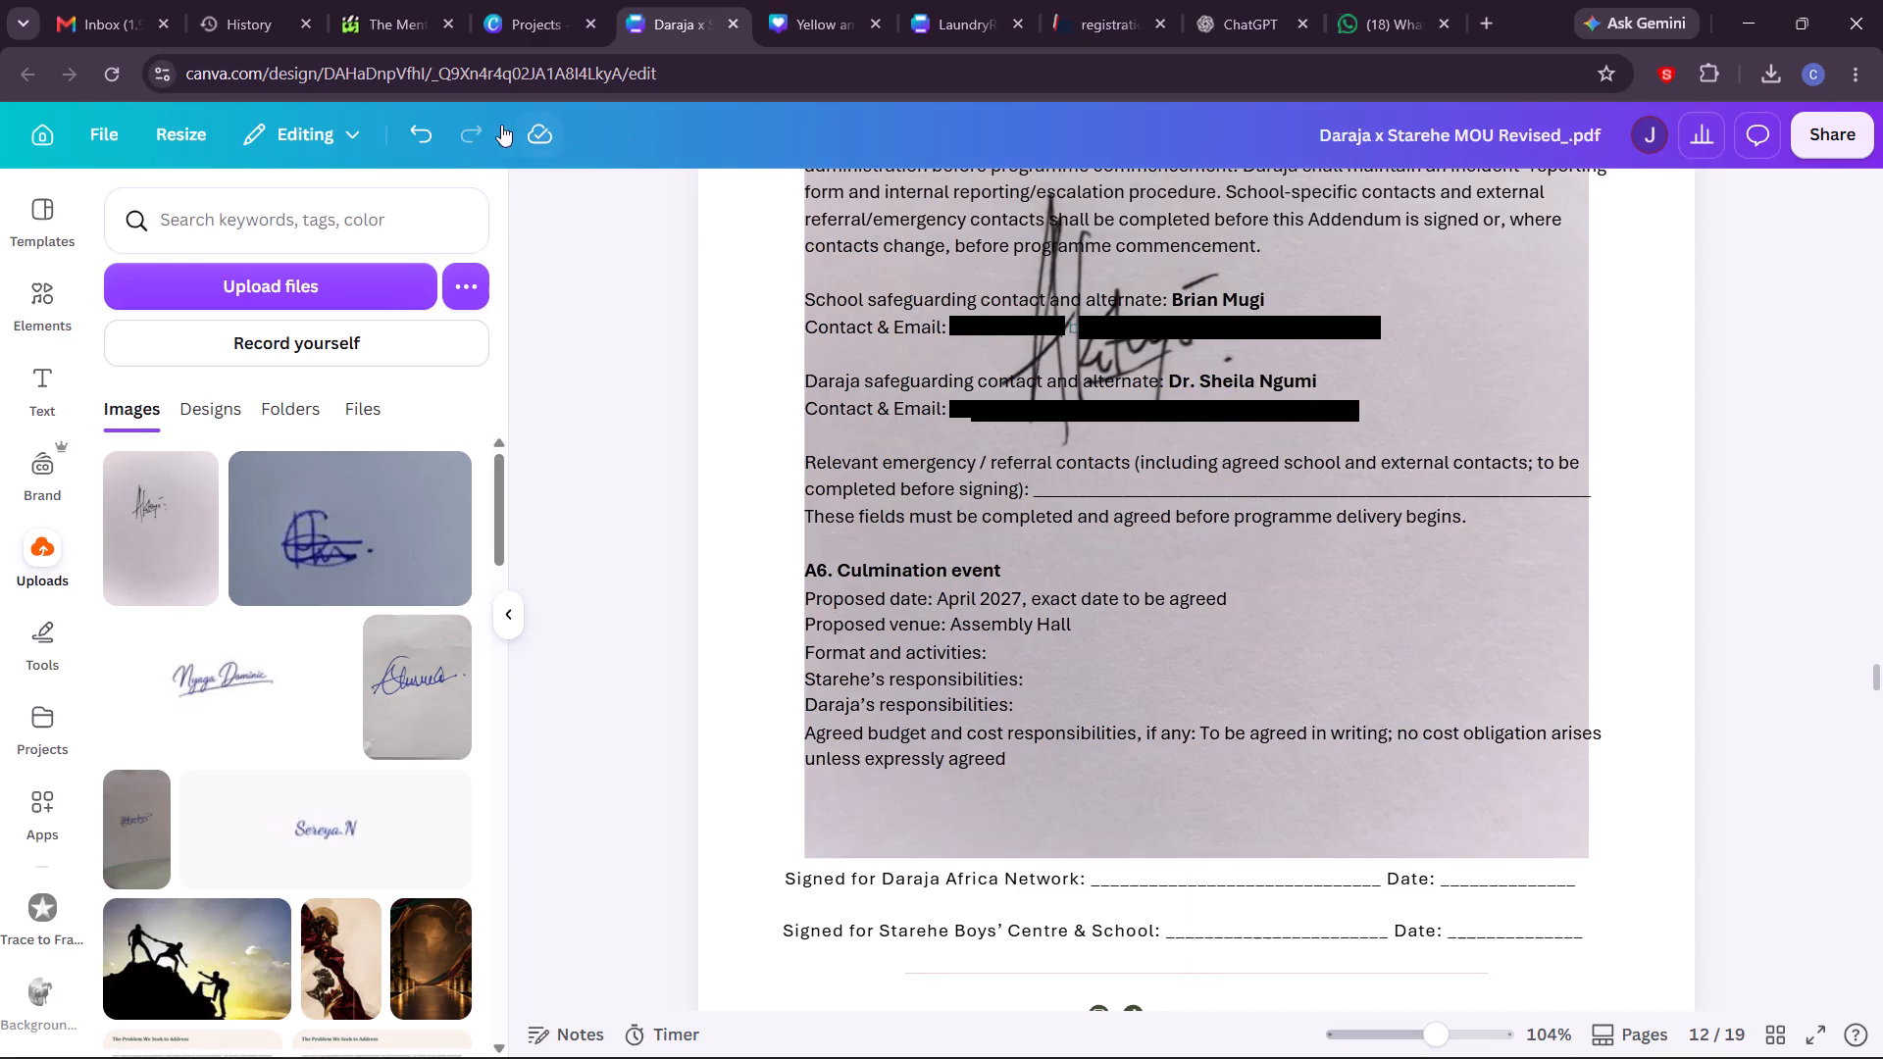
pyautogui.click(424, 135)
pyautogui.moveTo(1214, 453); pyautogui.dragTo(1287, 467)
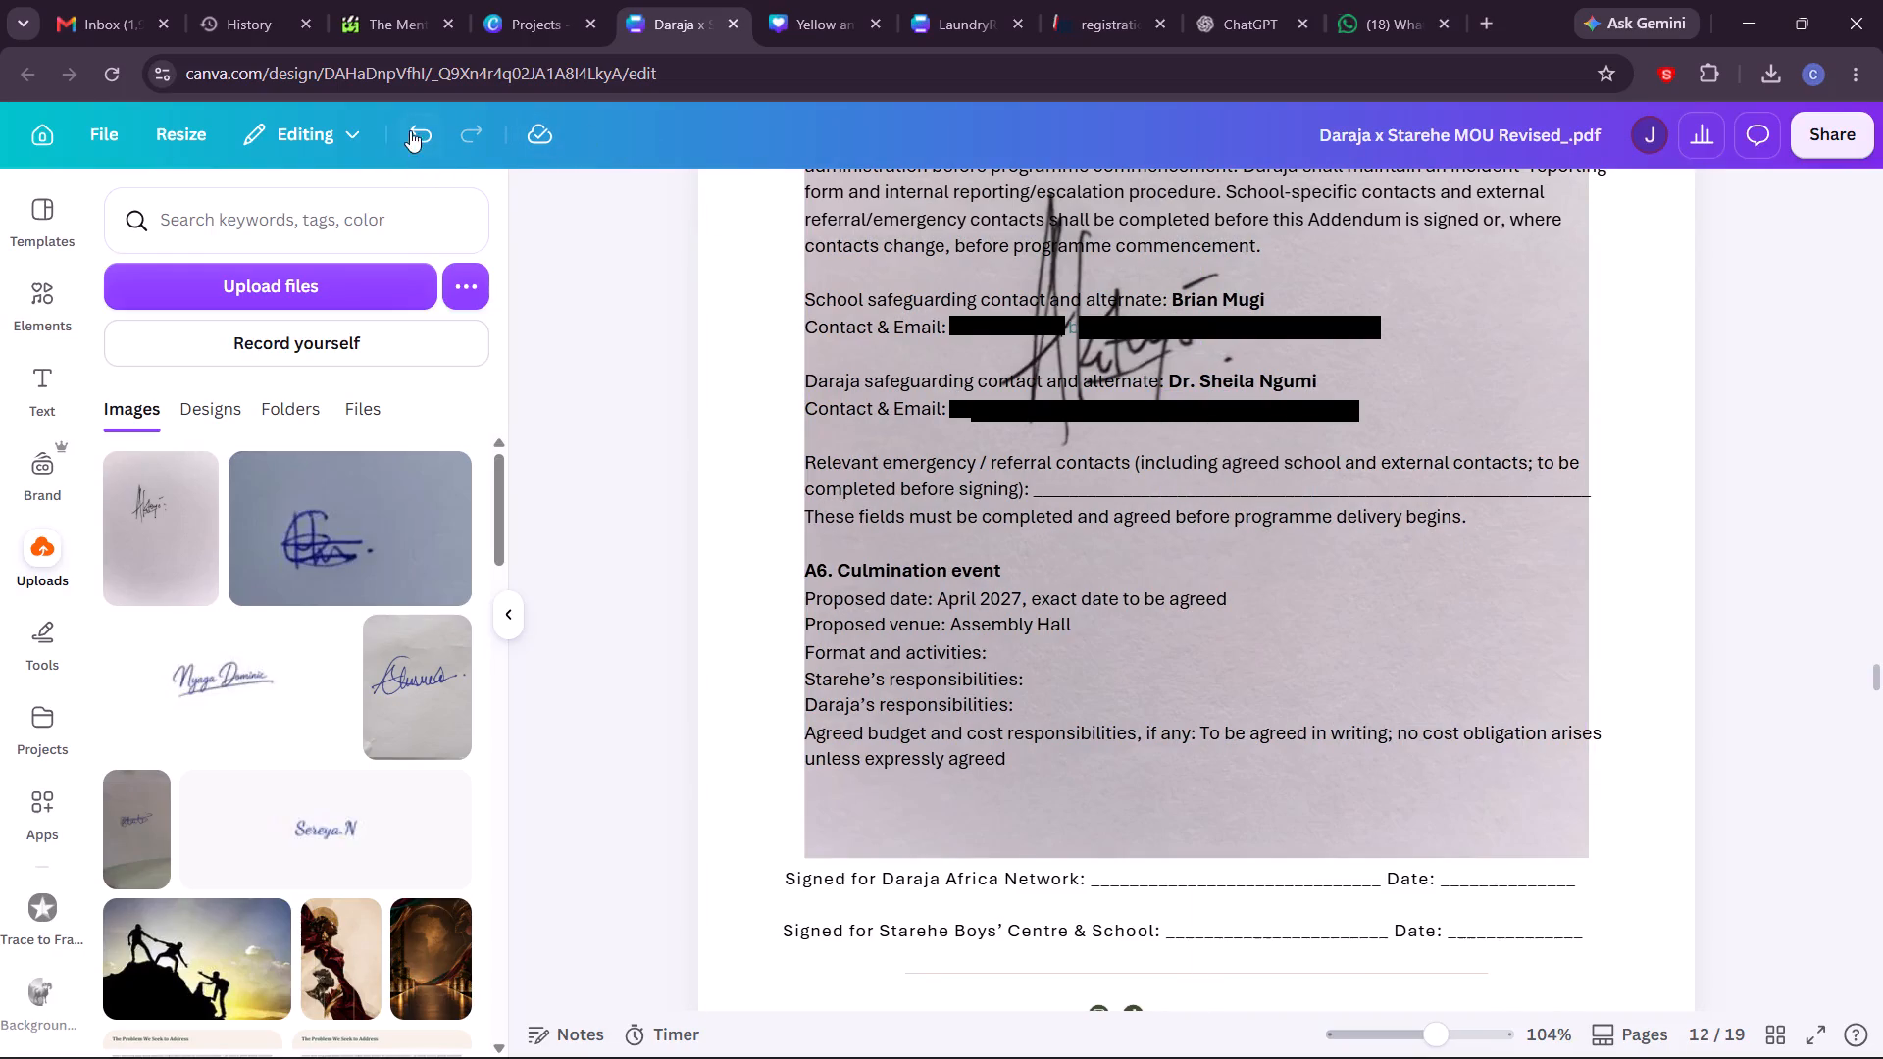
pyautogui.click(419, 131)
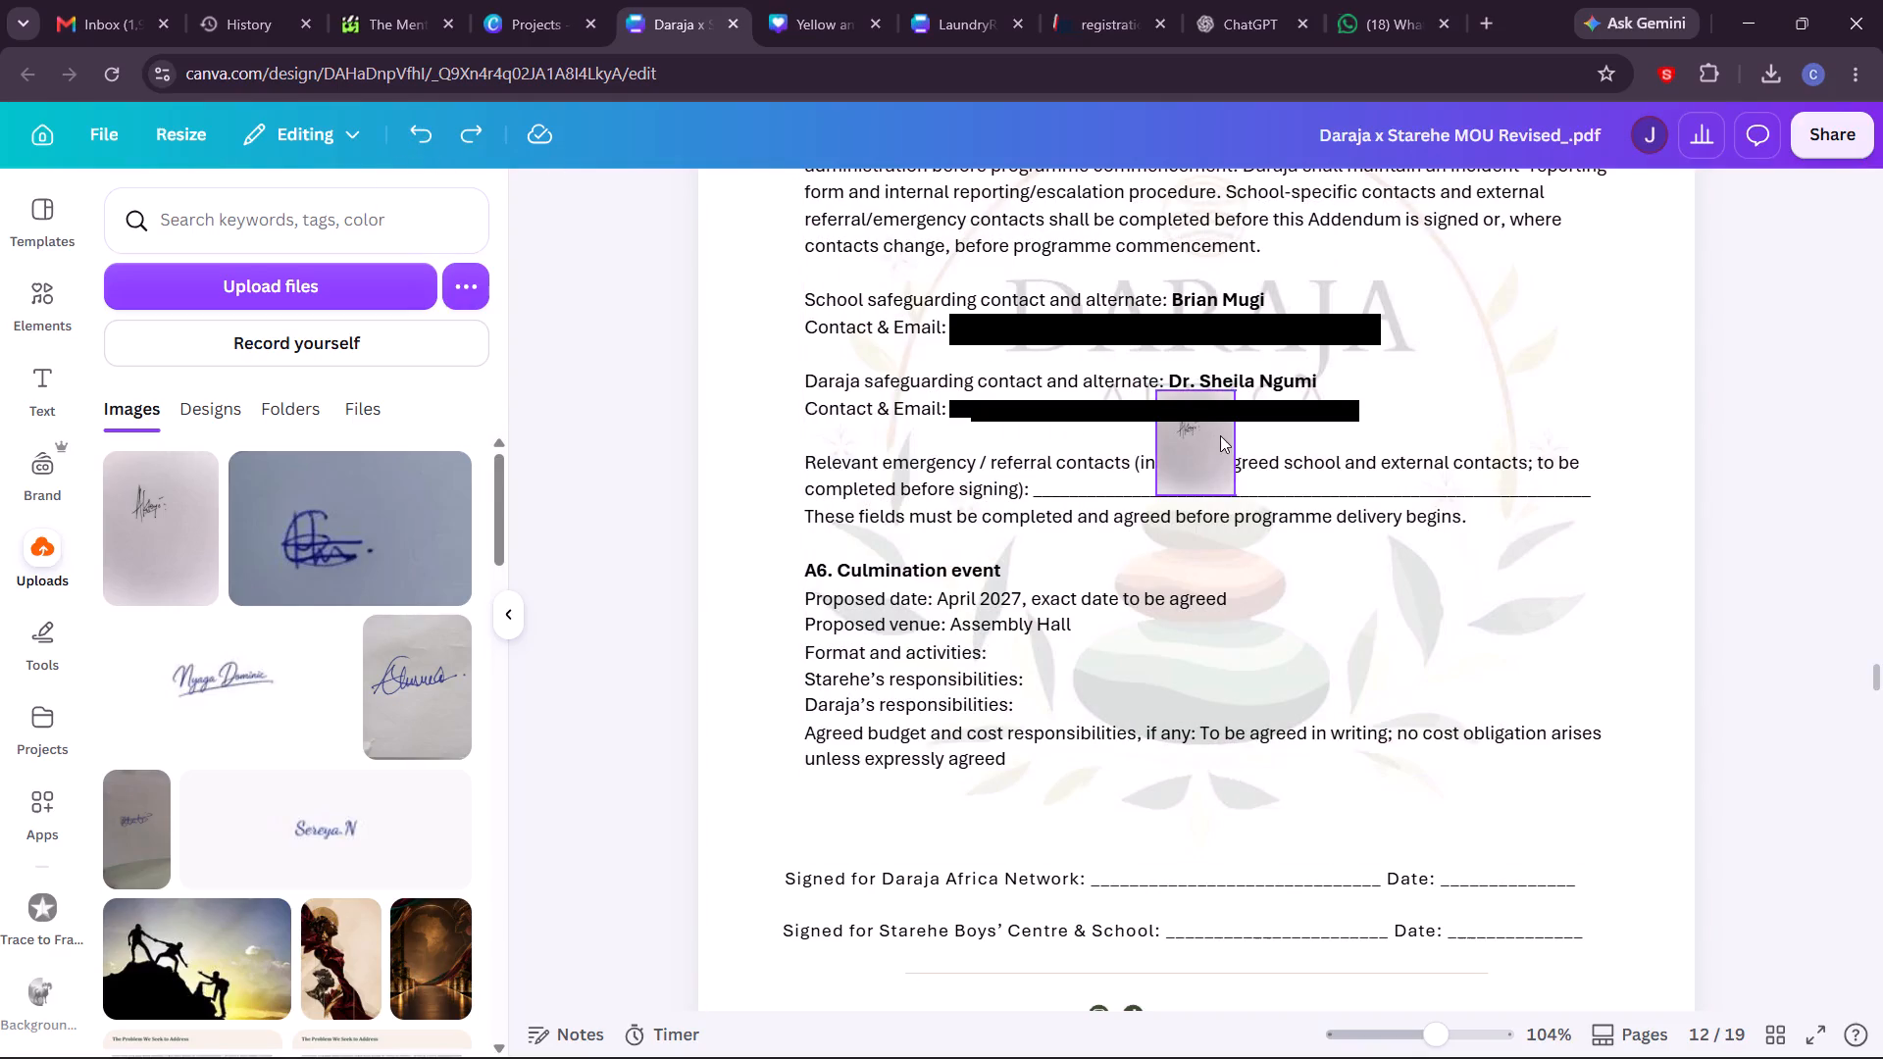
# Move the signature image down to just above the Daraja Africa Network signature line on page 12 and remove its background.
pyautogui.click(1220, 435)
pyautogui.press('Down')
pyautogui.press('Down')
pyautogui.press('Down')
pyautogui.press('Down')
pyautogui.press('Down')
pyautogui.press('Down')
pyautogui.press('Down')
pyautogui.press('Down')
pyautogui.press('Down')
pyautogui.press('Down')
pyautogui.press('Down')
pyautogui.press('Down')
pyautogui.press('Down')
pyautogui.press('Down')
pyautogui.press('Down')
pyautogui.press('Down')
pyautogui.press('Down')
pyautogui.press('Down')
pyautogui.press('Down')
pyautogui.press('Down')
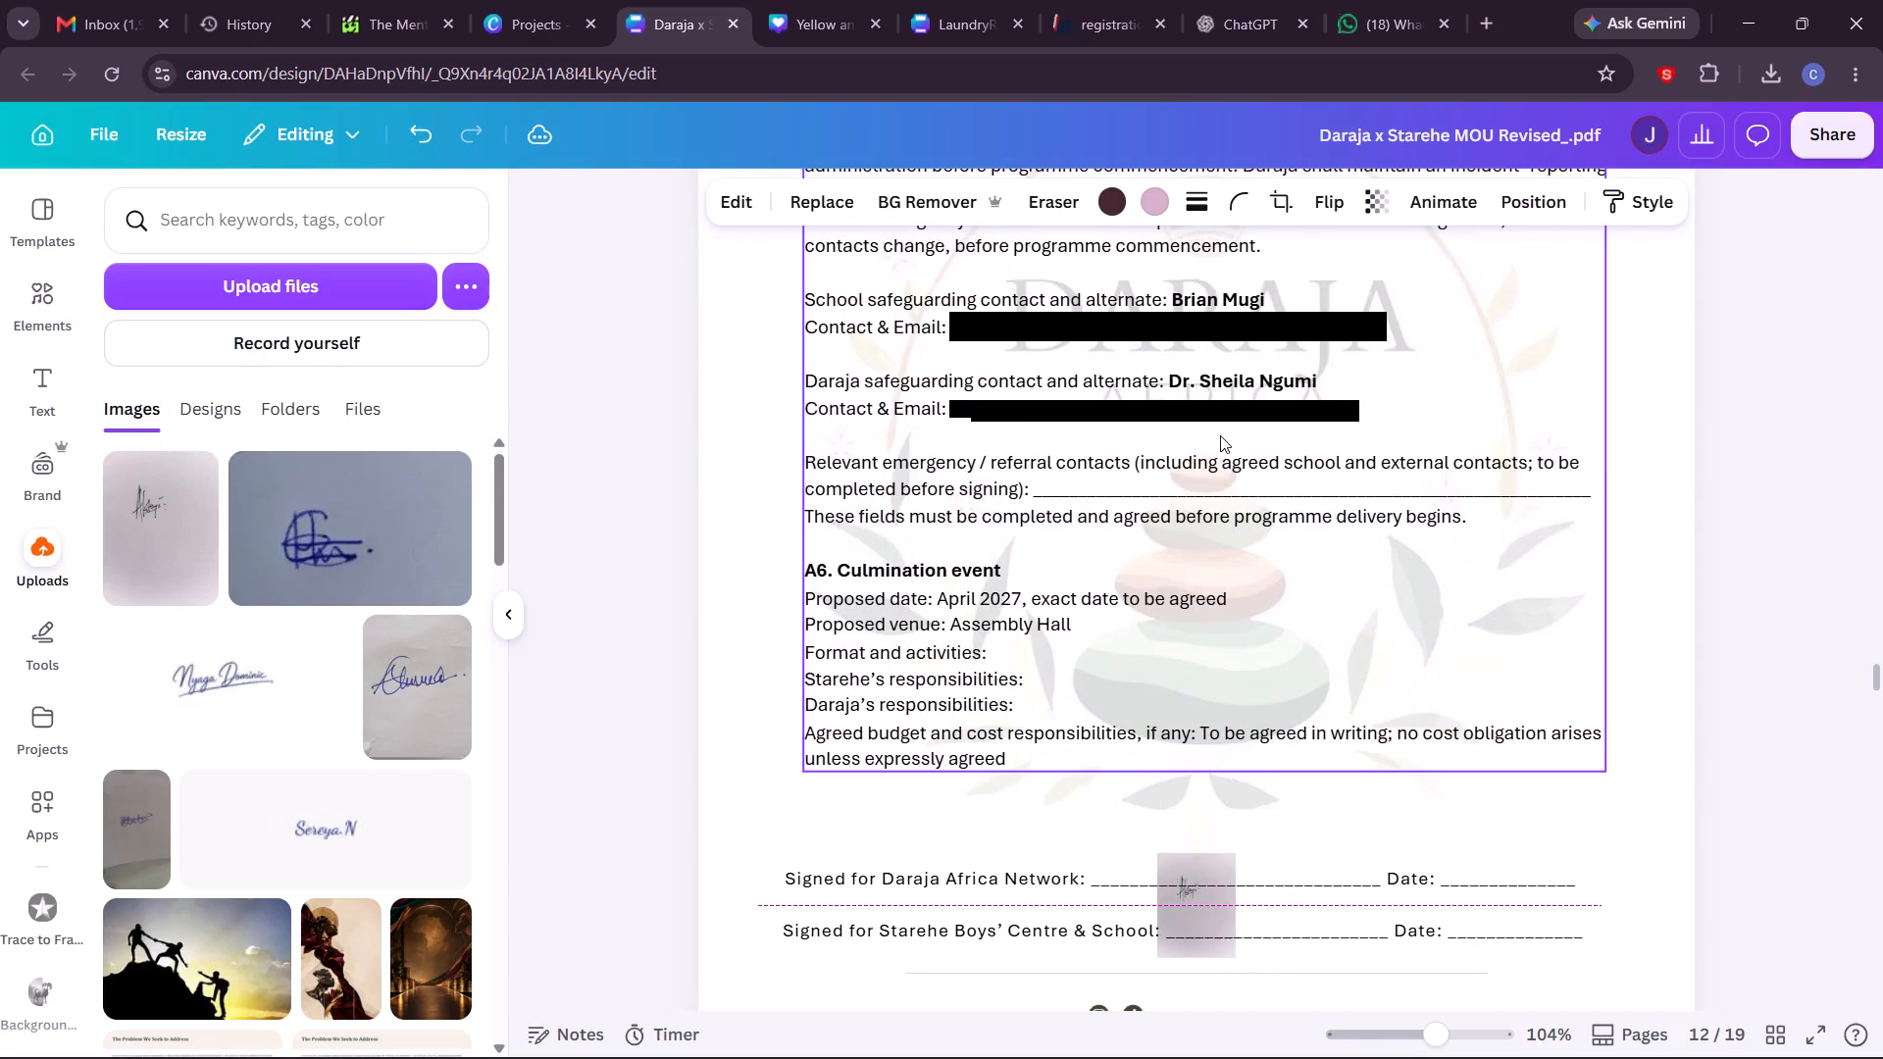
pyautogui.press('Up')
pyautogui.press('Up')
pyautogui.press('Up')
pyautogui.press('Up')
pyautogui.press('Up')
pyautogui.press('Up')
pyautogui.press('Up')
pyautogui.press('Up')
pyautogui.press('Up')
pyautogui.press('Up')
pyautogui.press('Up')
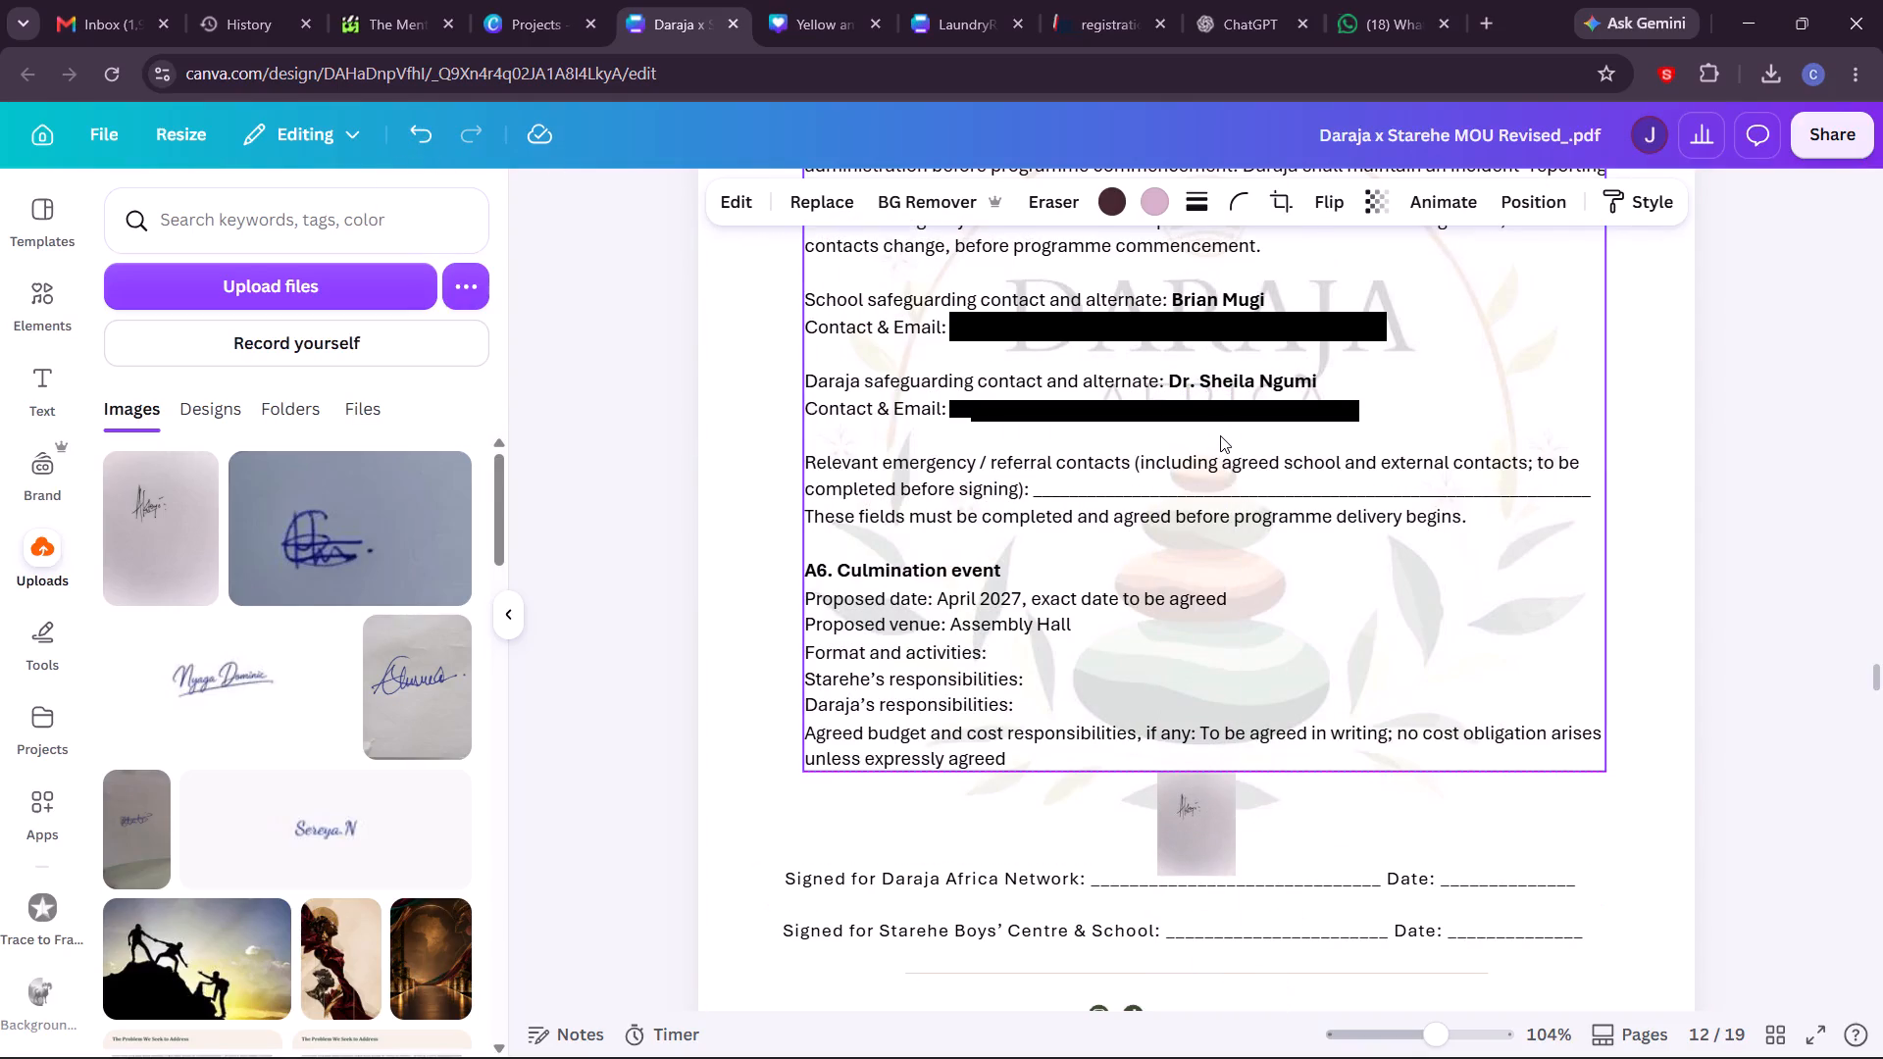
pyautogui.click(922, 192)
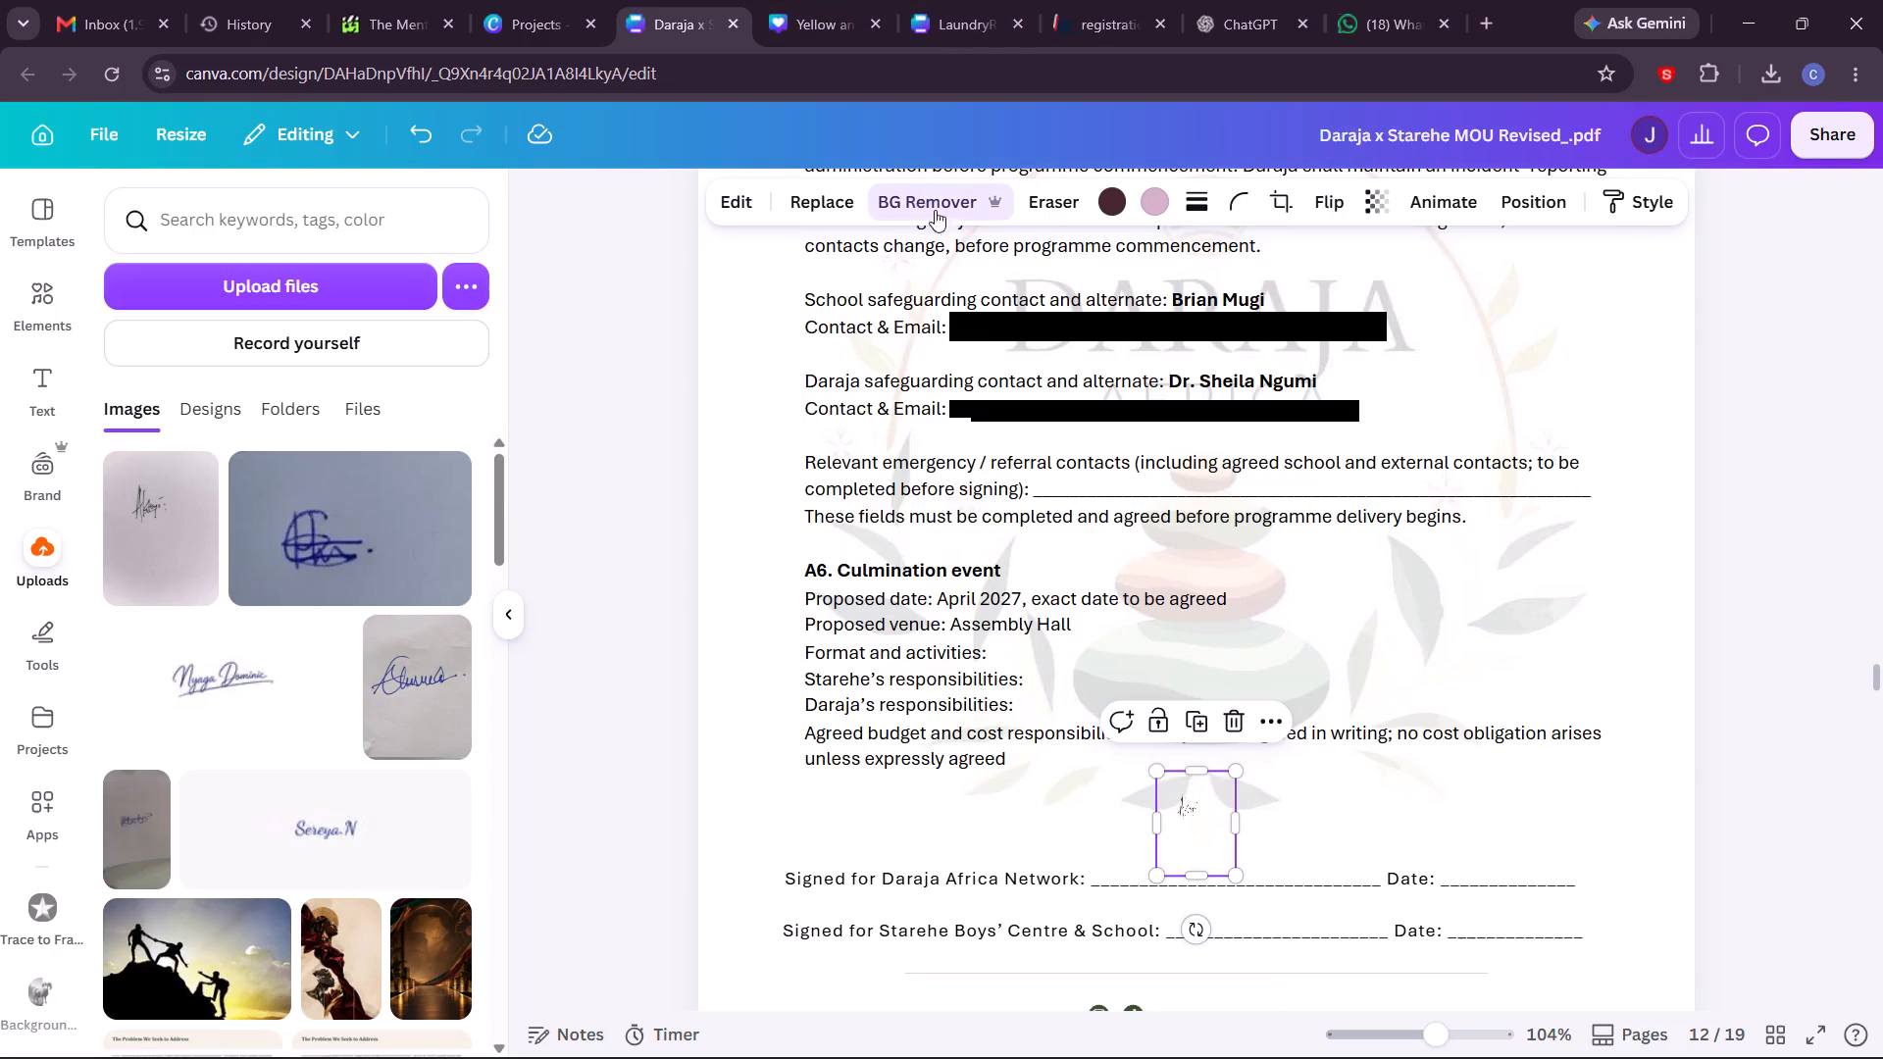
# Move the signature image off page 12 into the empty canvas area beside it.
pyautogui.moveTo(1198, 831); pyautogui.dragTo(639, 640)
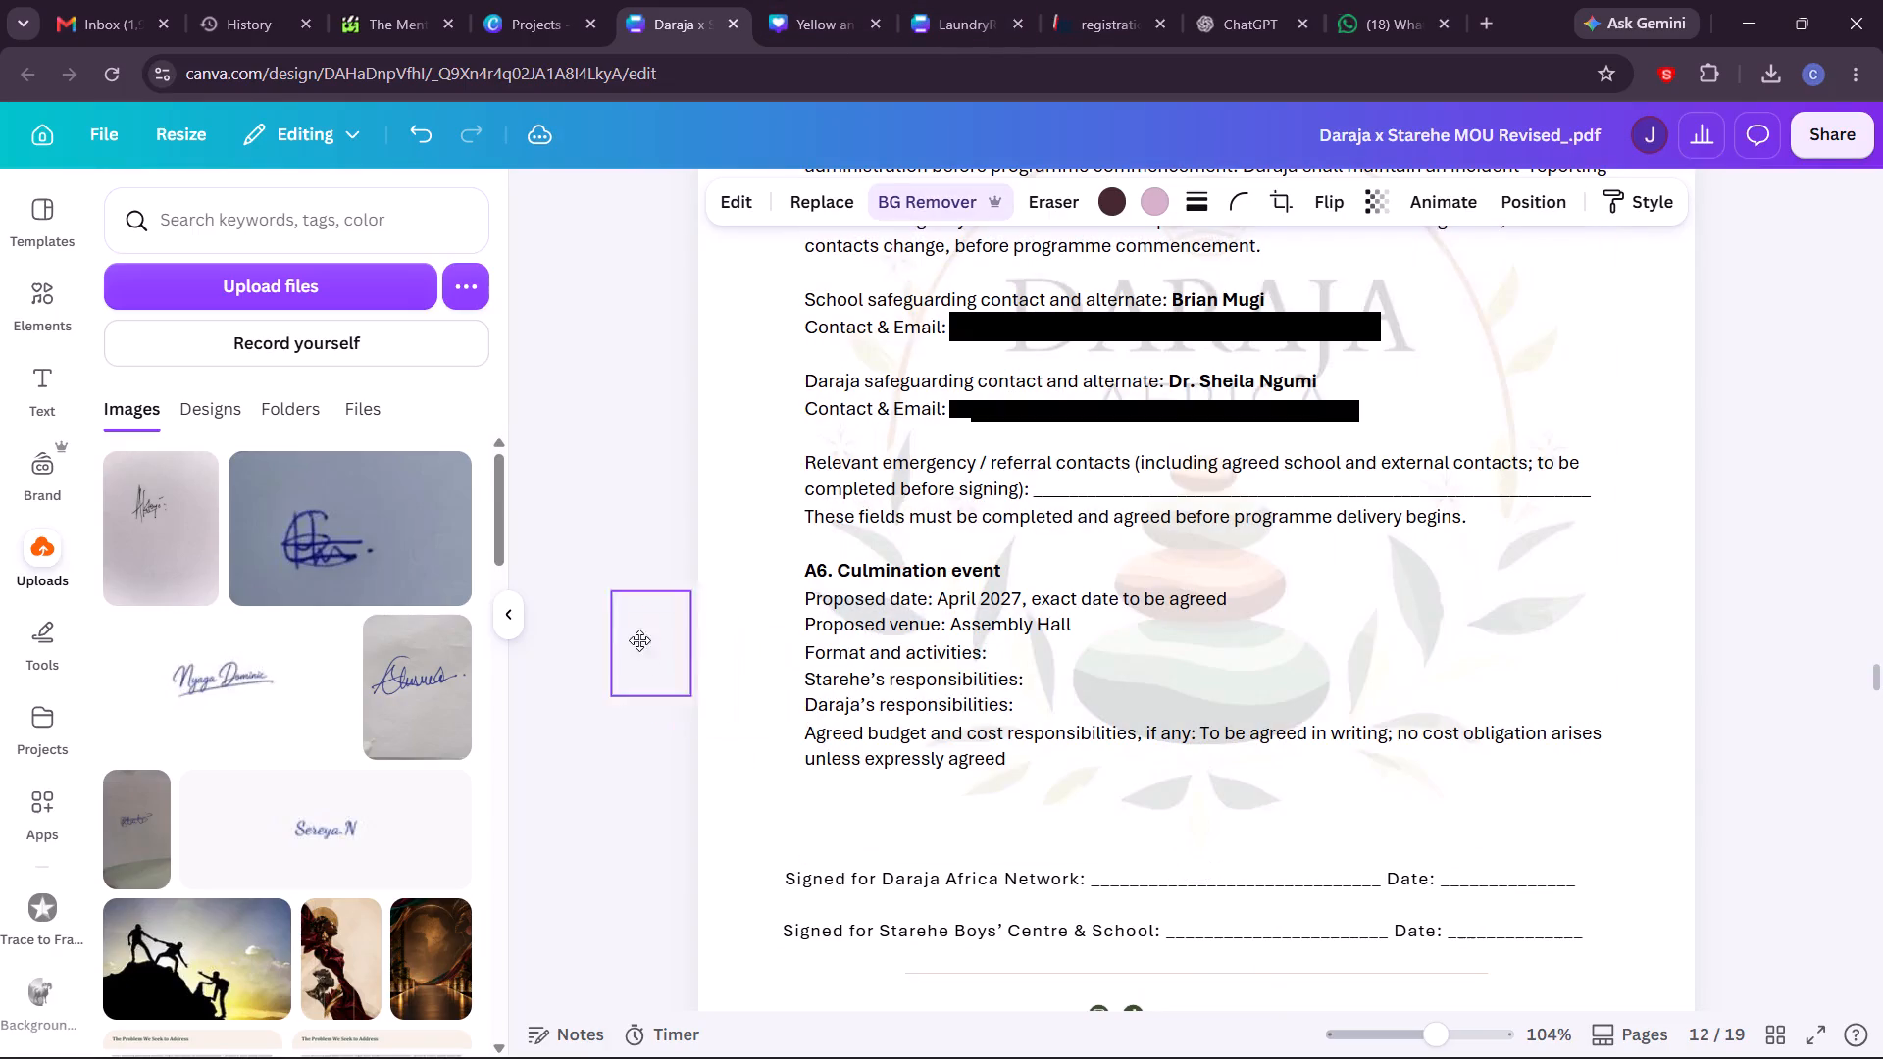
pyautogui.moveTo(639, 640); pyautogui.dragTo(632, 635)
# Duplicate the Founder & CEO's handwritten signature in the section 13 signature table on page 10.
pyautogui.scroll(14, 820, 658)
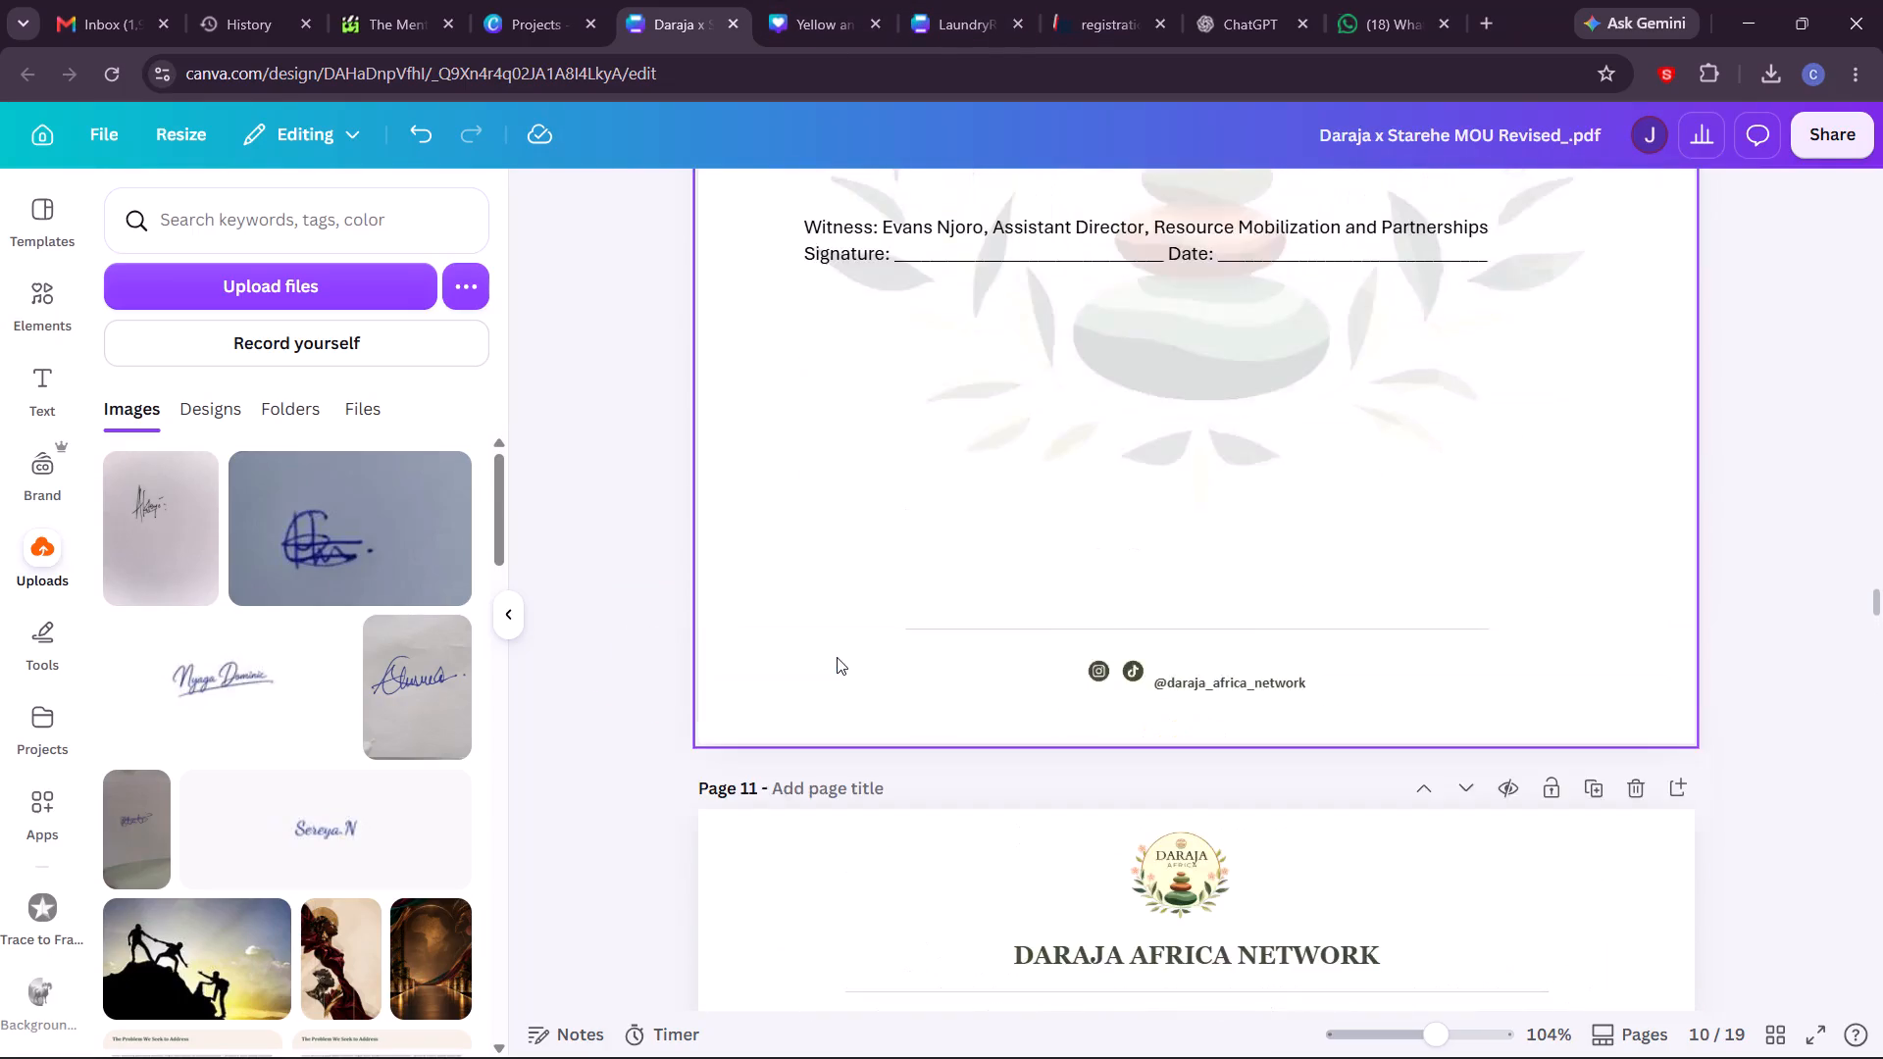
pyautogui.scroll(2, 837, 658)
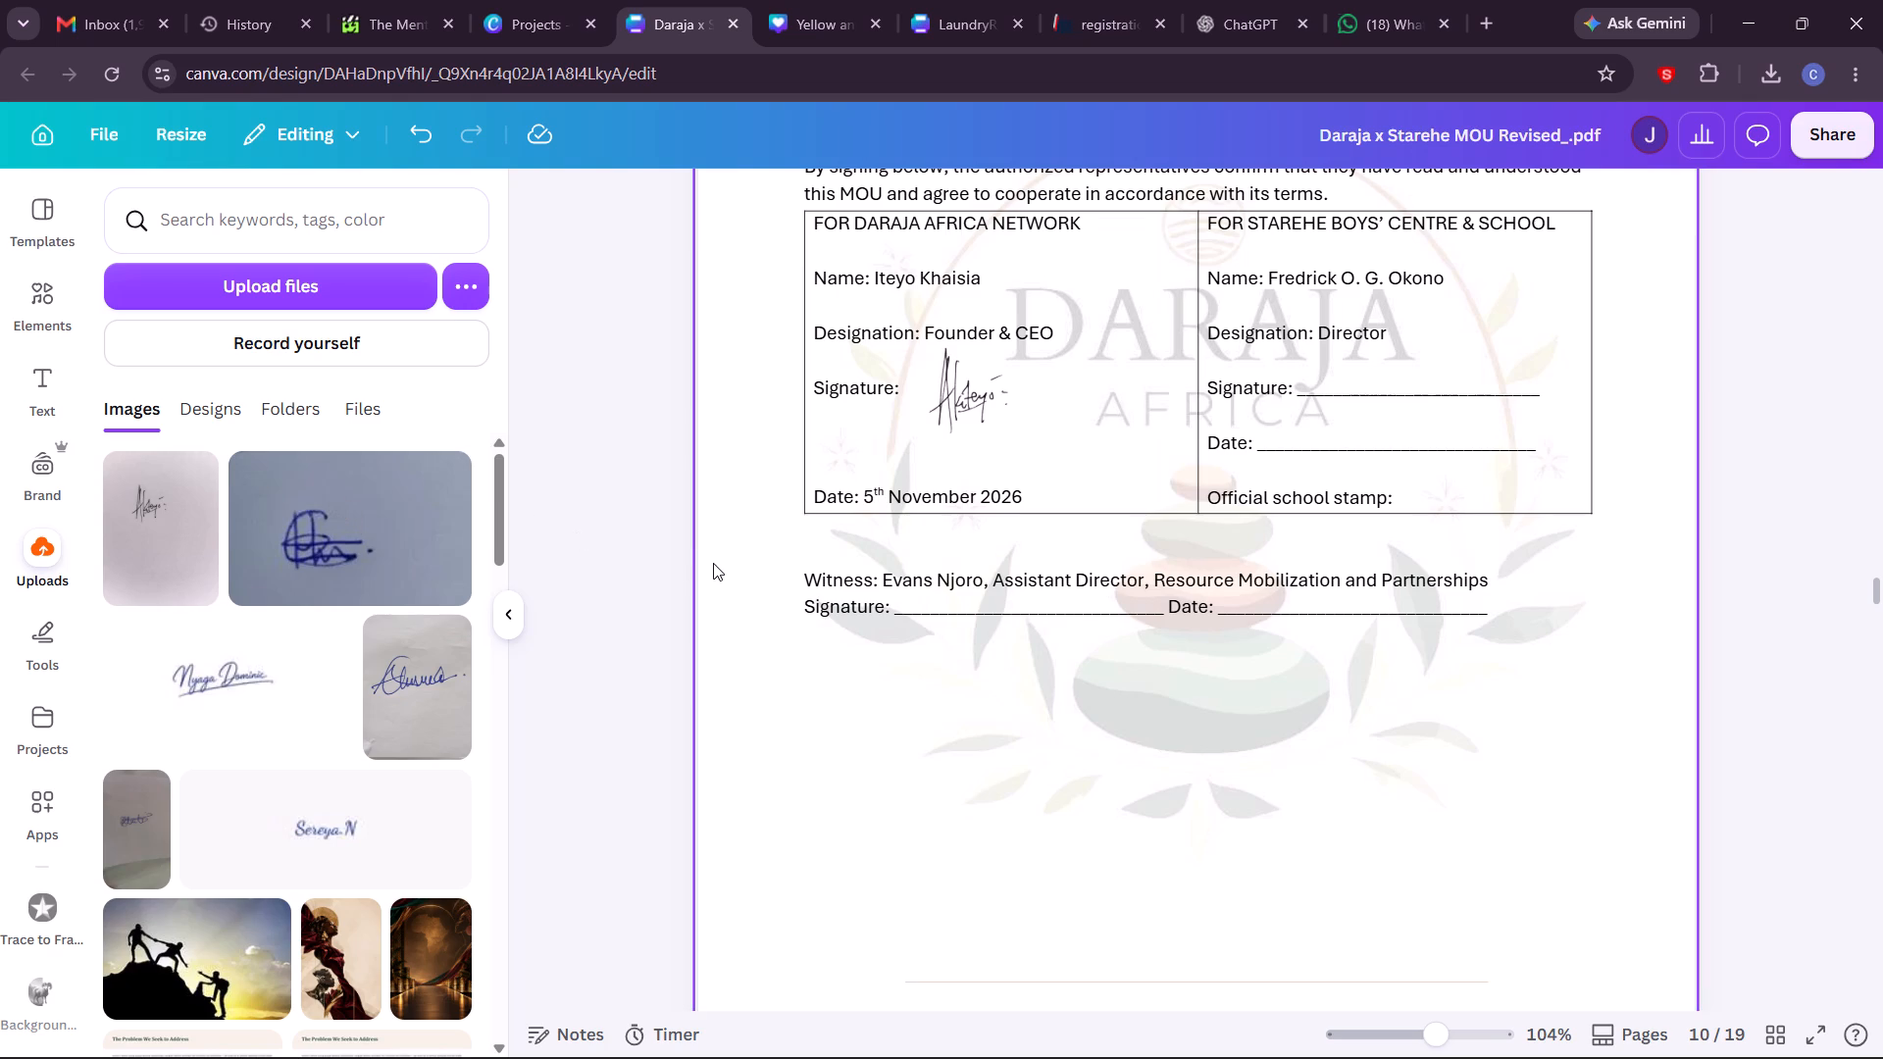
pyautogui.hotkey('alt', '1')
pyautogui.scroll(-2, 357, 748)
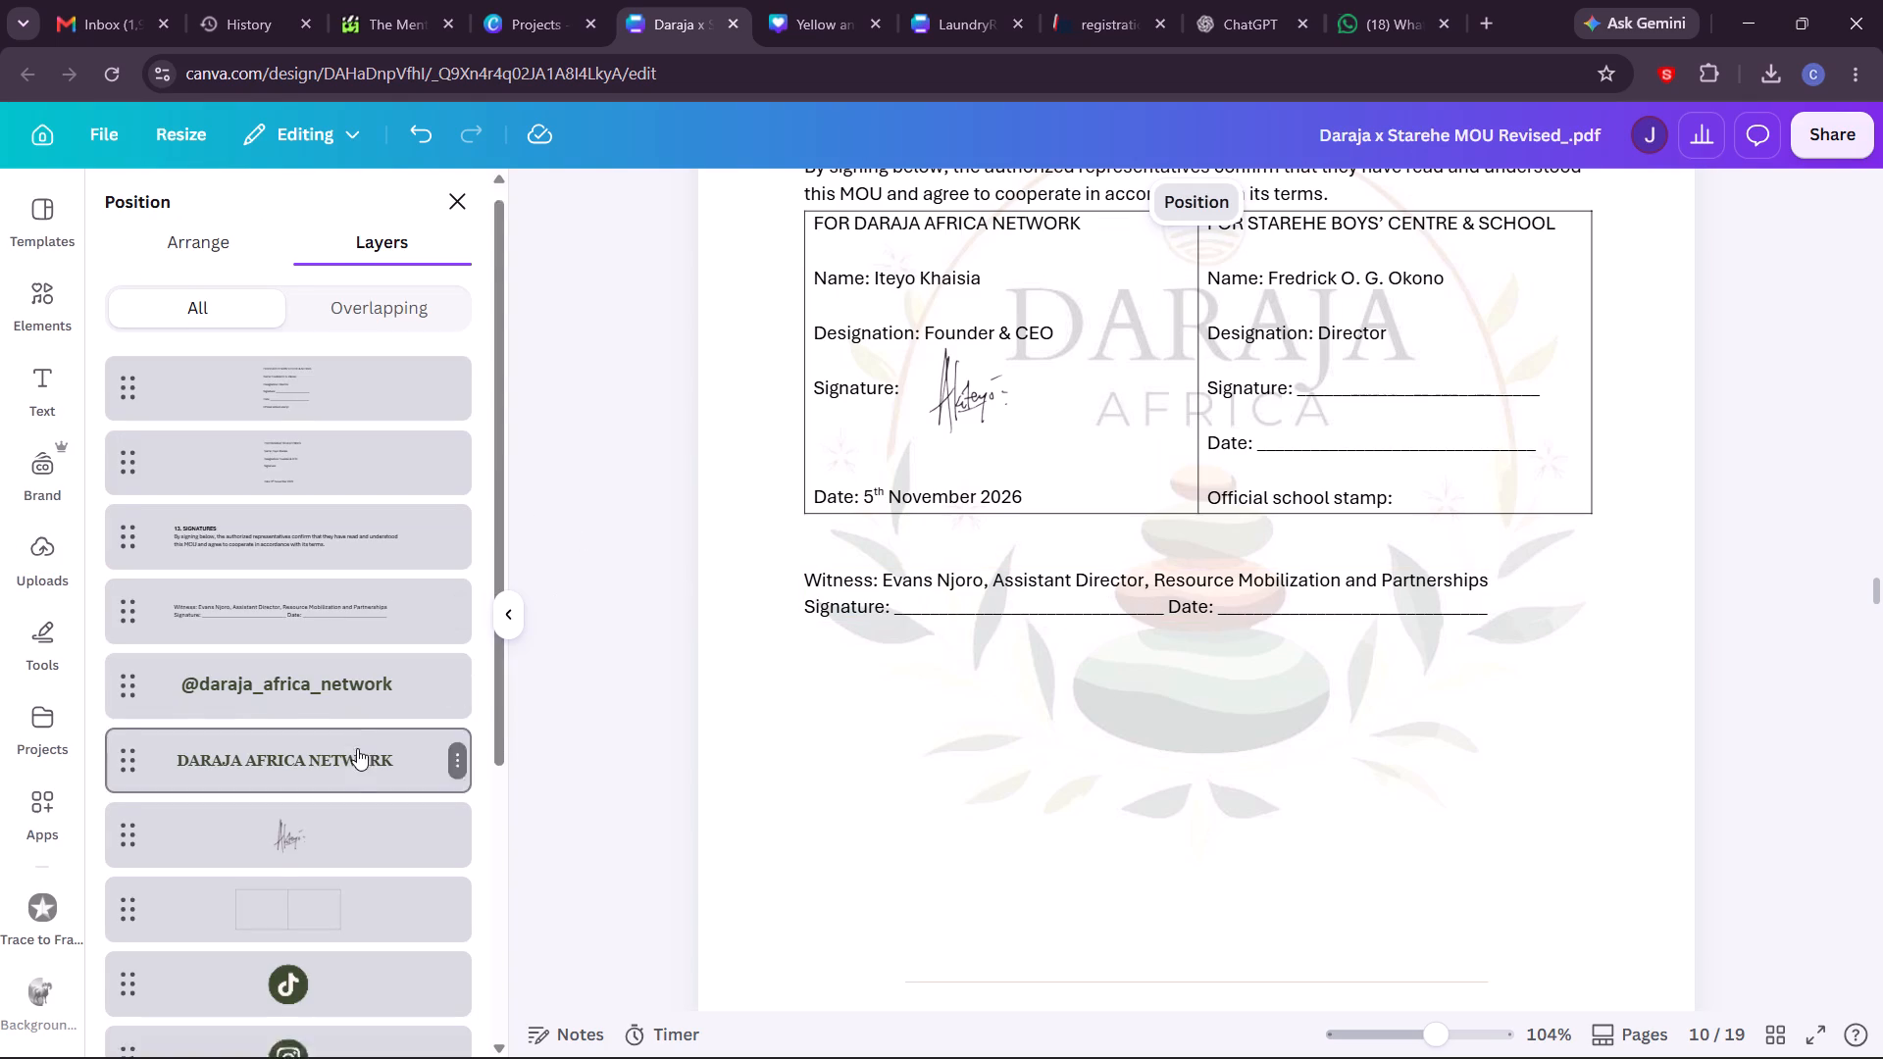
pyautogui.scroll(-1, 357, 748)
pyautogui.click(316, 479)
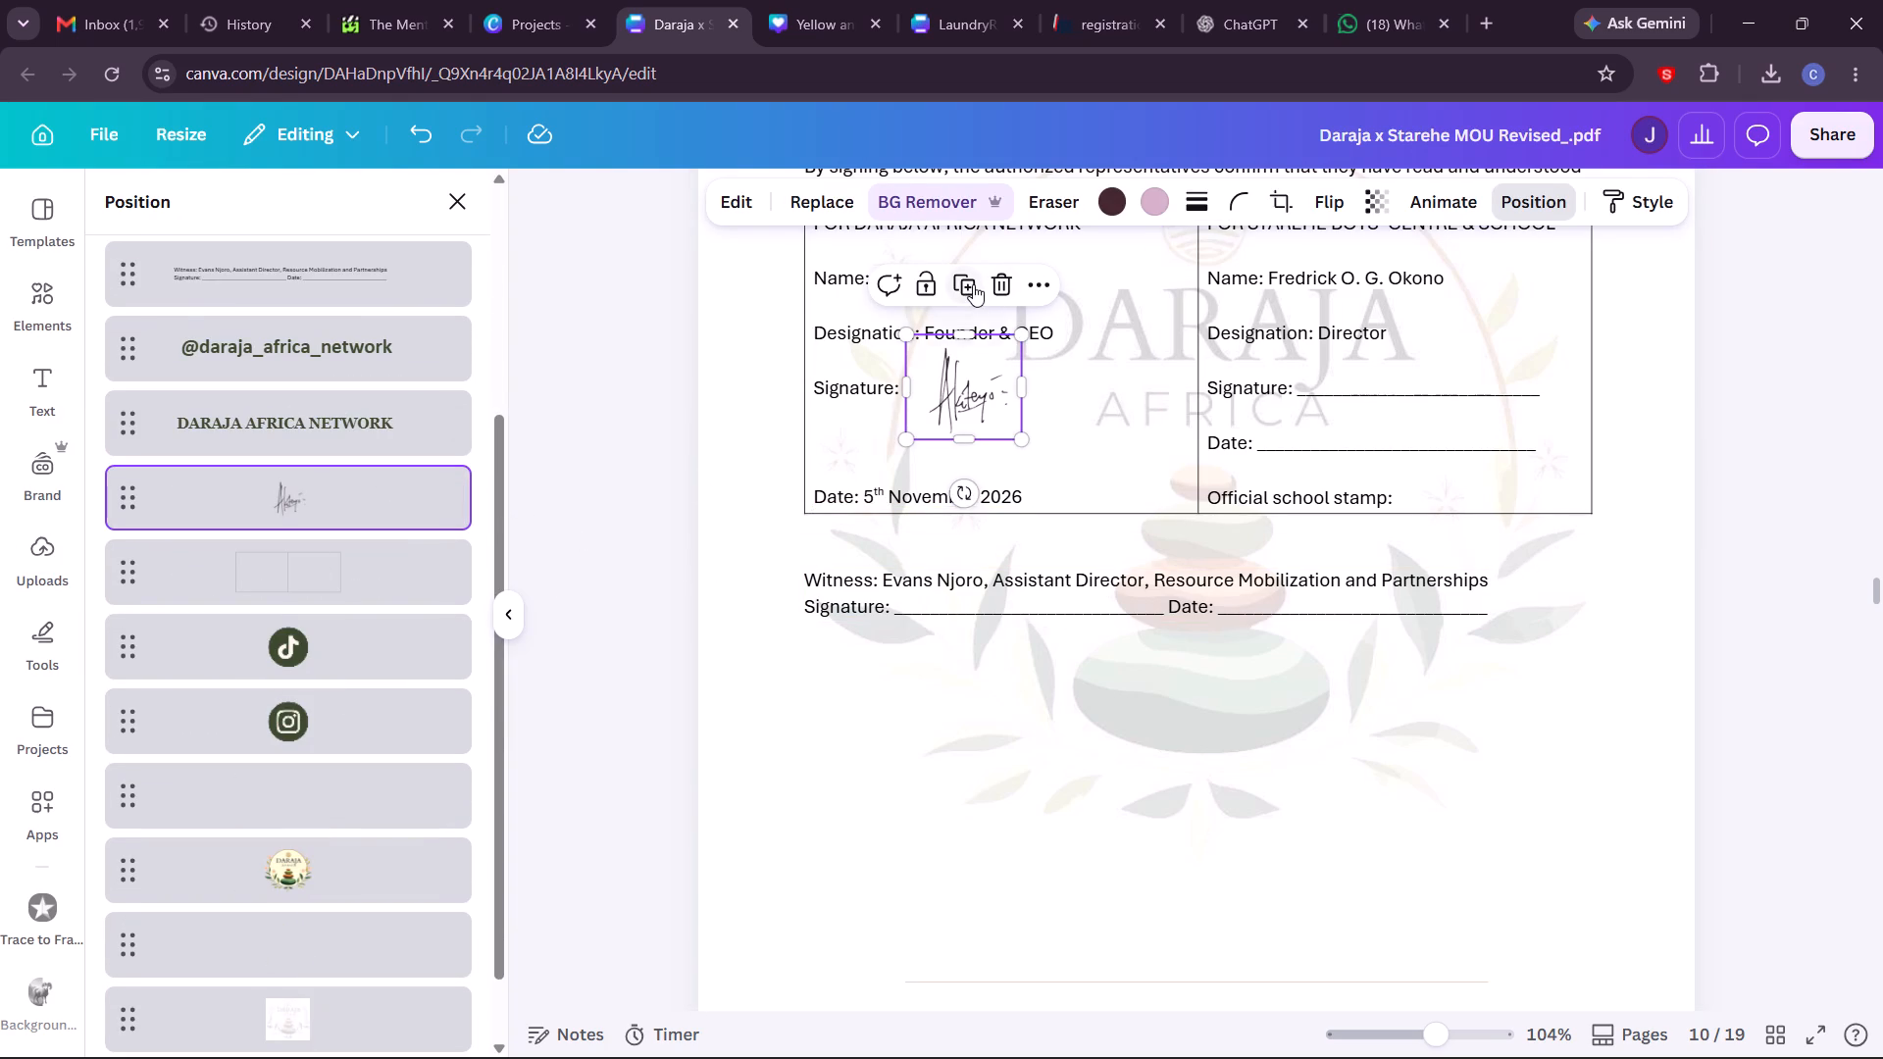
pyautogui.click(973, 284)
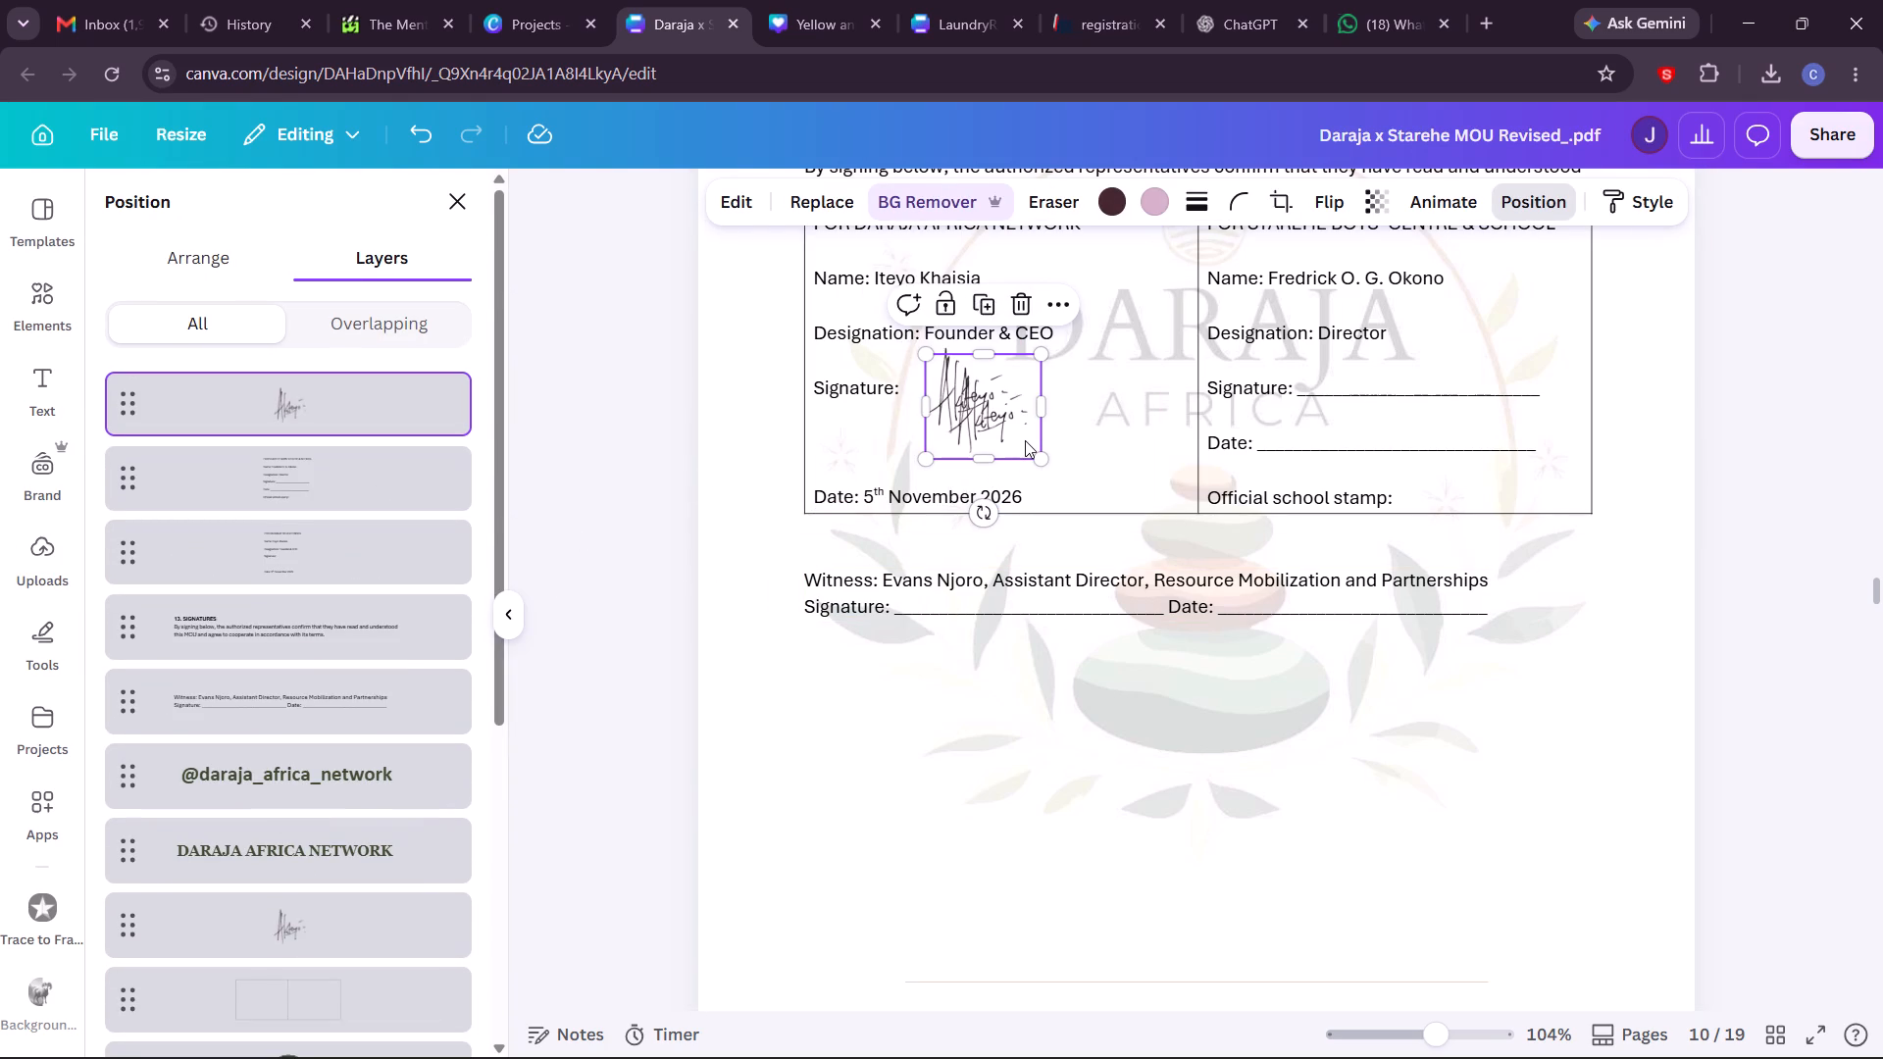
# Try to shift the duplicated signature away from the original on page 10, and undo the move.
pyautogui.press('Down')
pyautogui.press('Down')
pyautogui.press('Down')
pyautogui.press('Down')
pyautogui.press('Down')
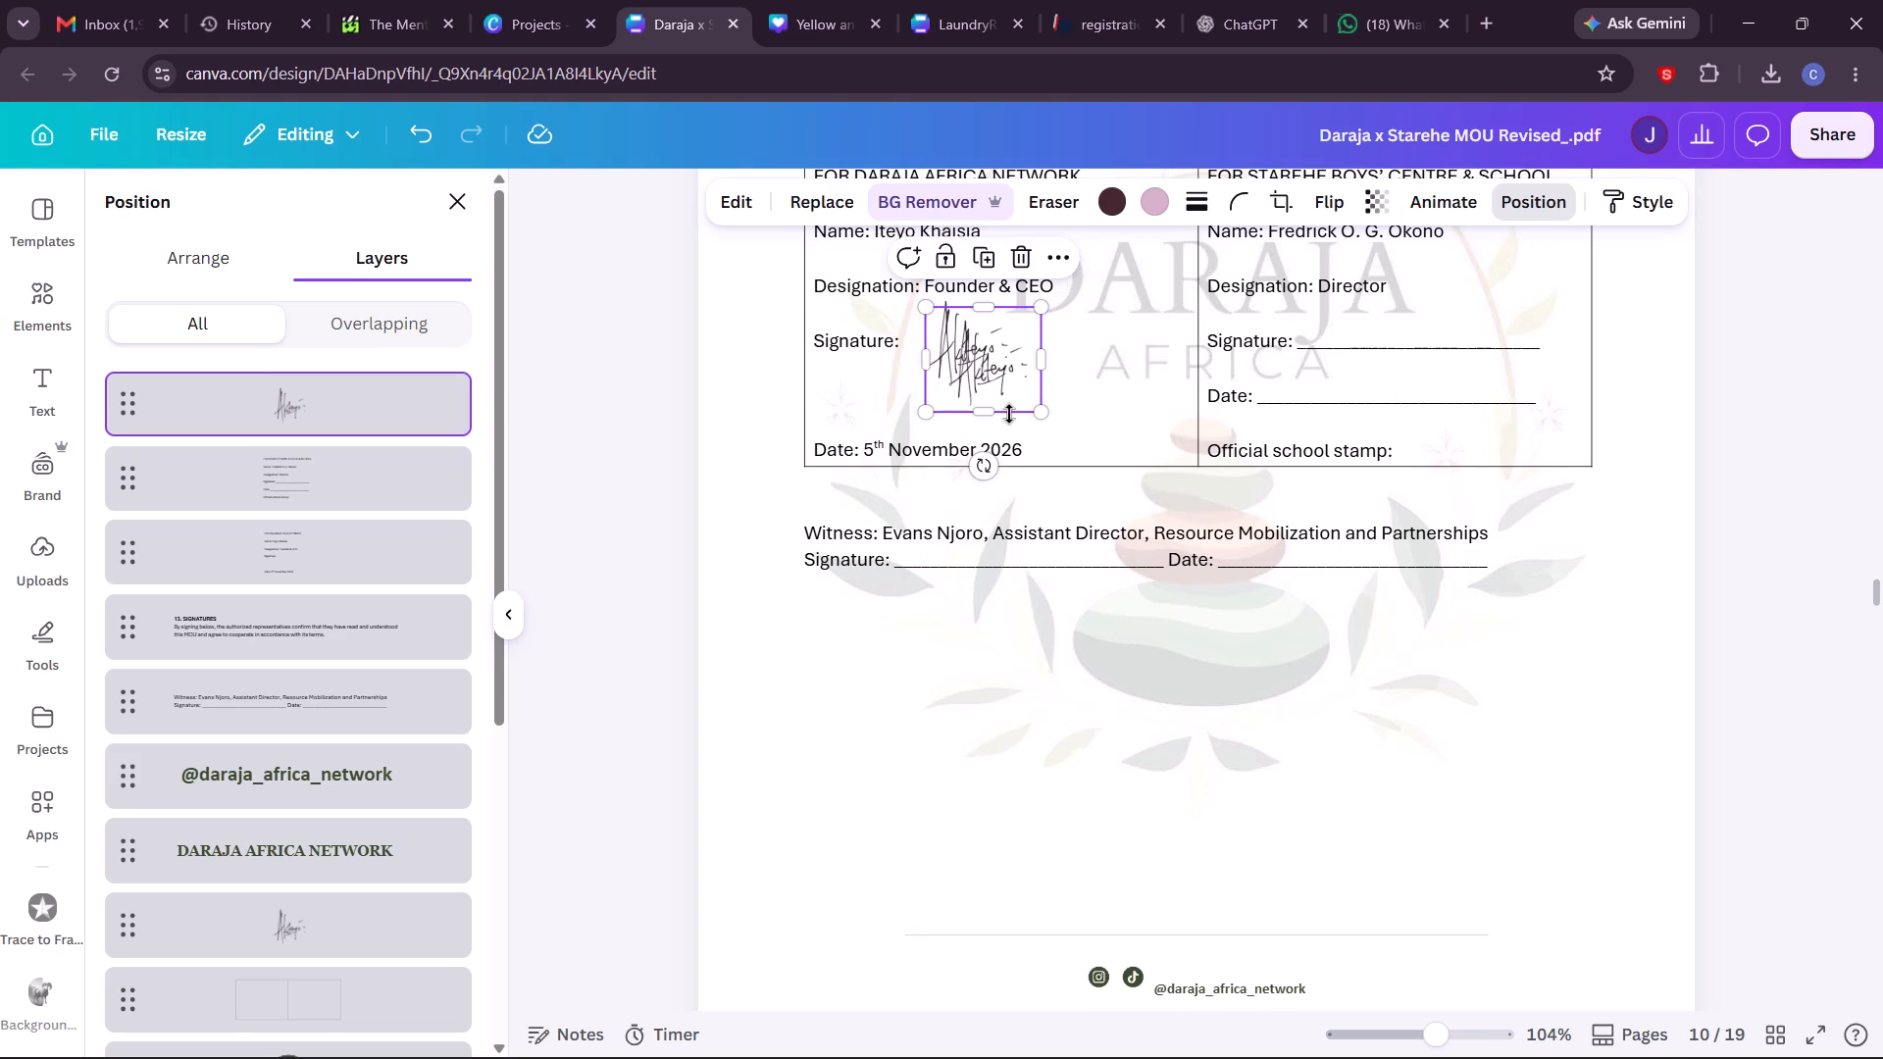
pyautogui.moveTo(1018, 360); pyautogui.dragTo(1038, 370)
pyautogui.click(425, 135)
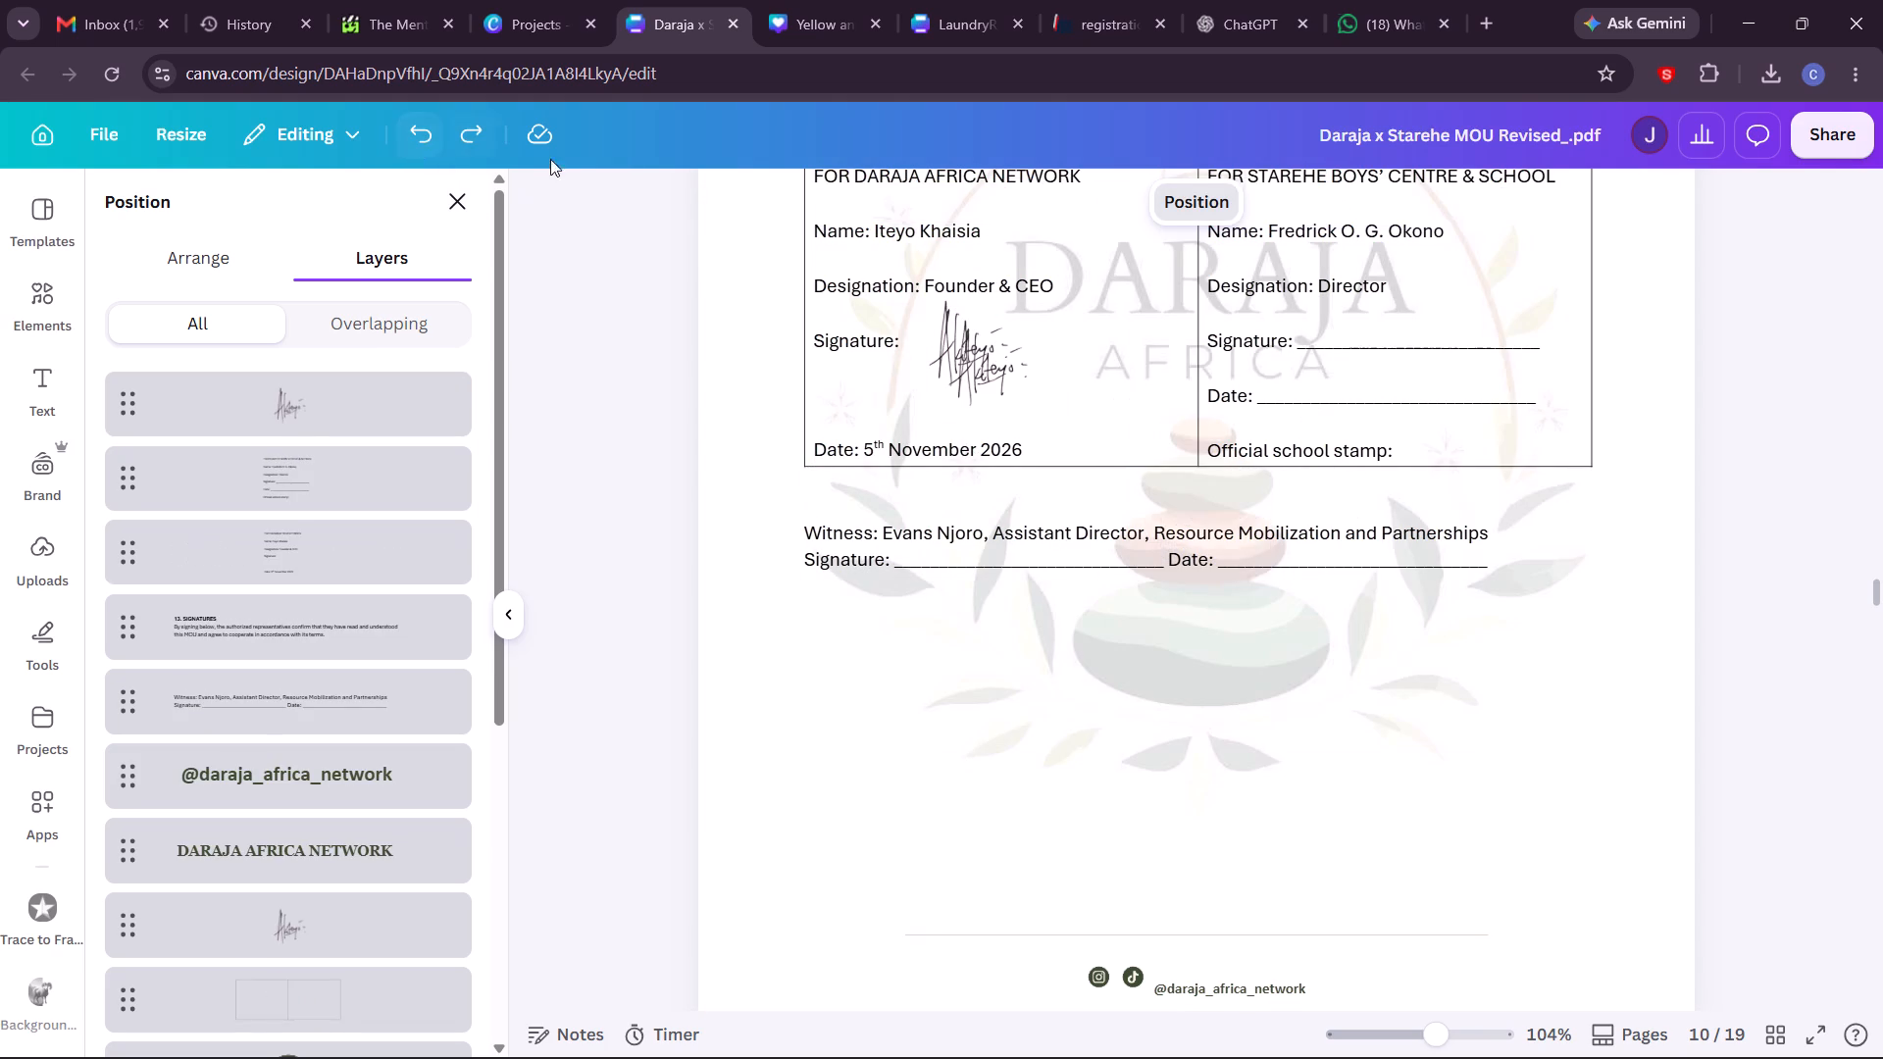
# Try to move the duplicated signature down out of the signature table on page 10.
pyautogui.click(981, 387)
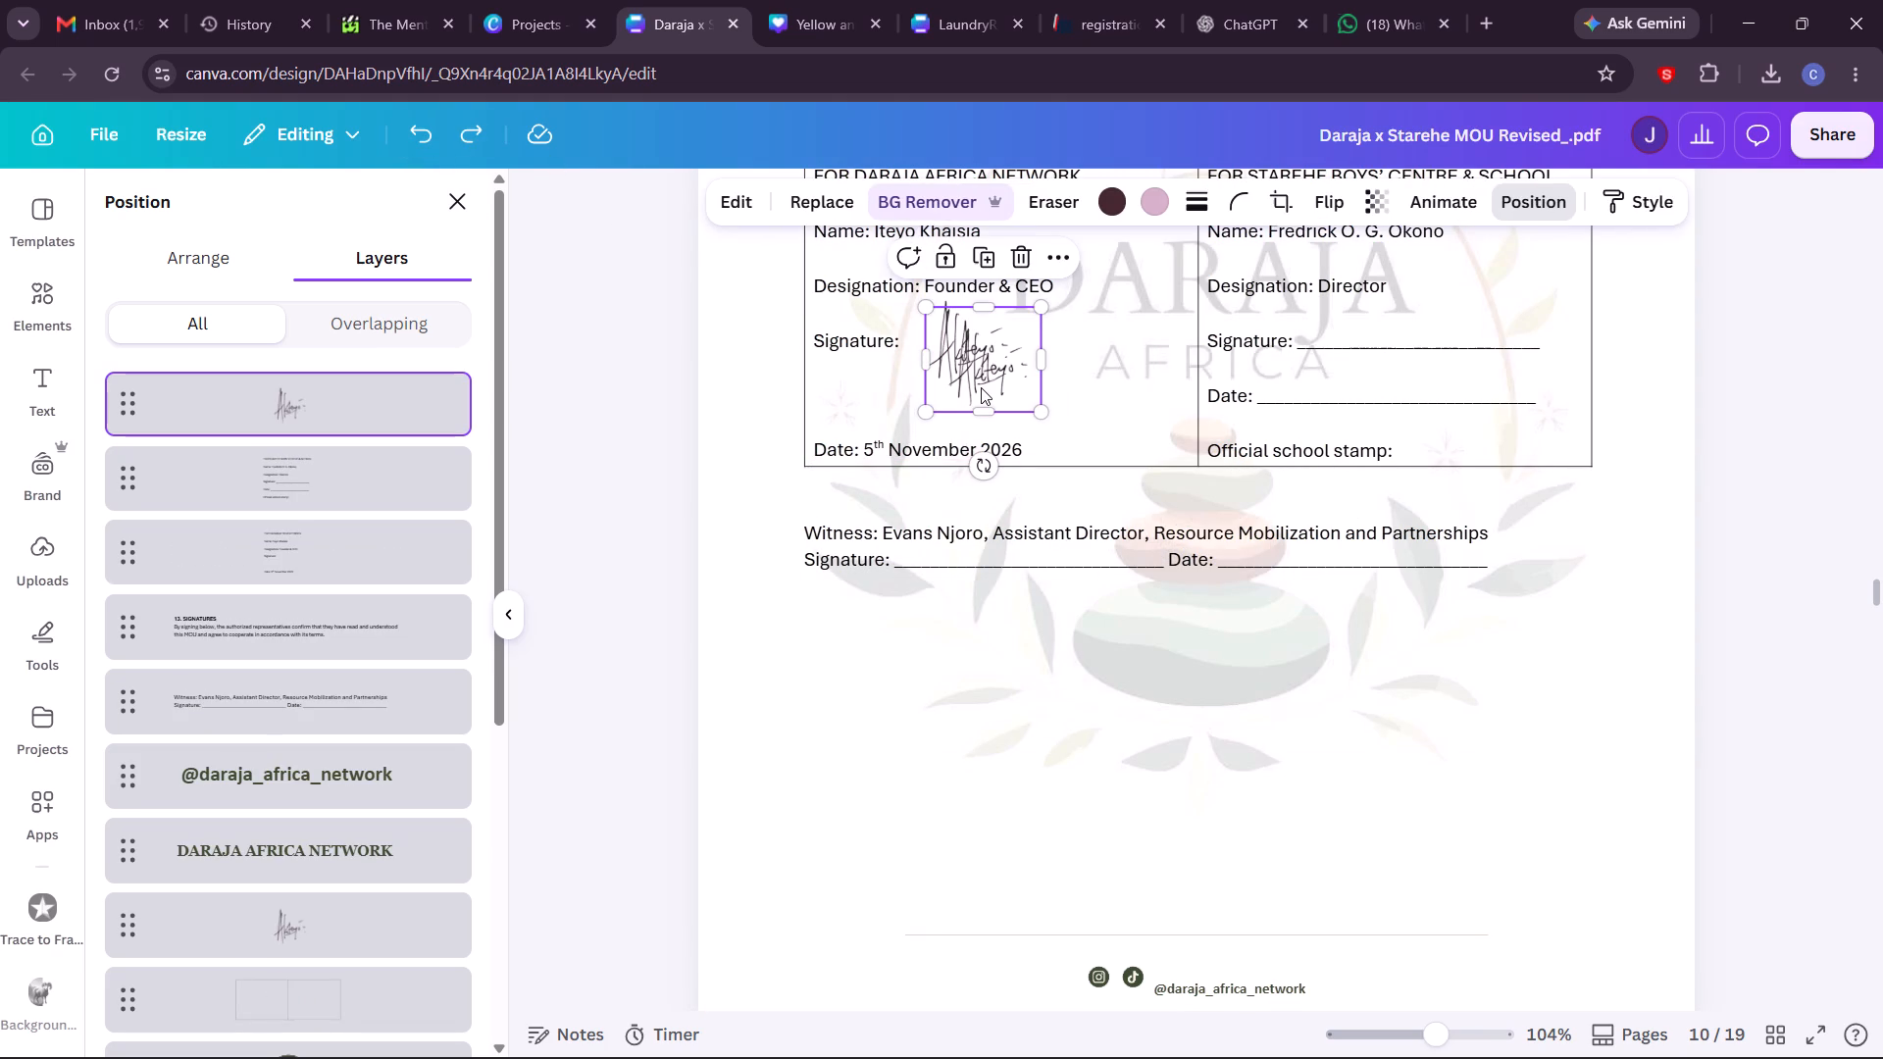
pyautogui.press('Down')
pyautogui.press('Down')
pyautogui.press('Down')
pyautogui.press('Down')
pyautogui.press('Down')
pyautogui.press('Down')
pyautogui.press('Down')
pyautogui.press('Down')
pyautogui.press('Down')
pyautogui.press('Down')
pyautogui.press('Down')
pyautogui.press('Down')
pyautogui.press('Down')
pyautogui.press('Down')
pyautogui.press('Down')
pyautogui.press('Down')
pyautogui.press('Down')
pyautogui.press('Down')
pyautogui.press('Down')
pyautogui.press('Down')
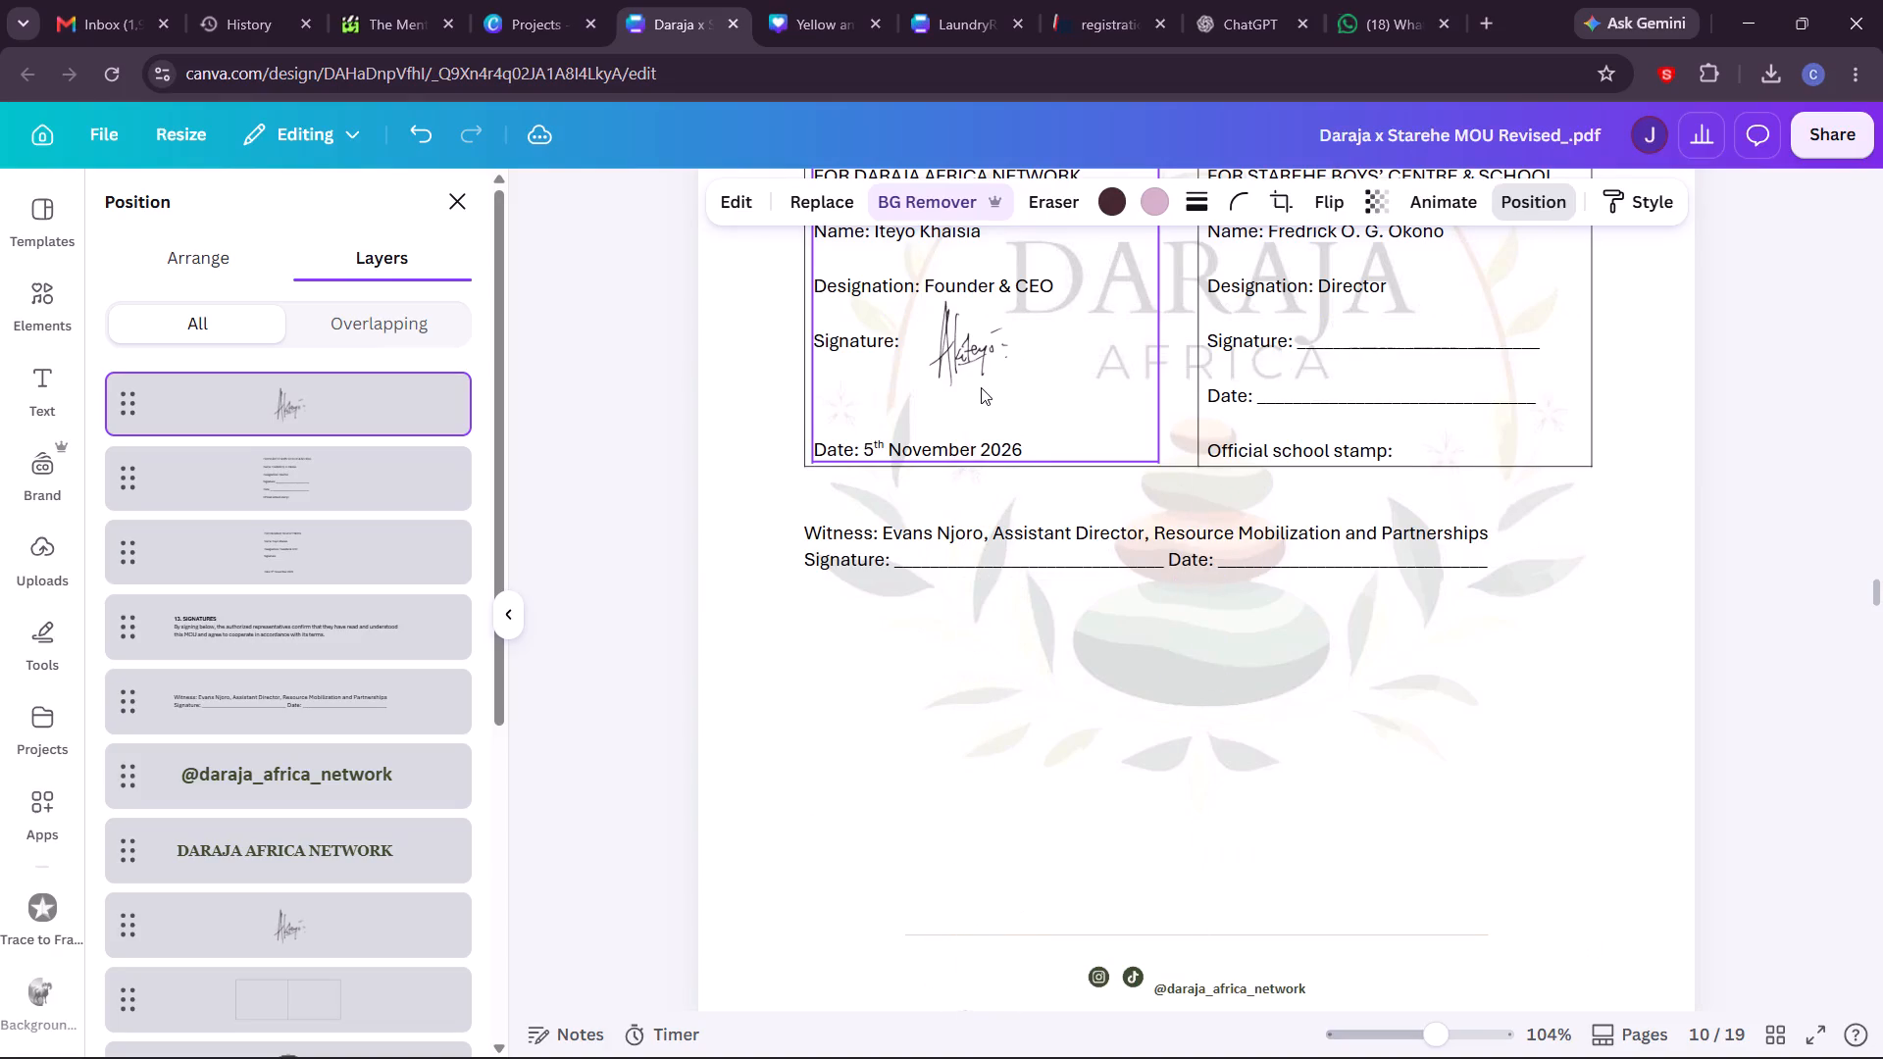
# Look through pages 10 to 12 and the layers of page 11 for the moved signature copy.
pyautogui.scroll(-8, 998, 415)
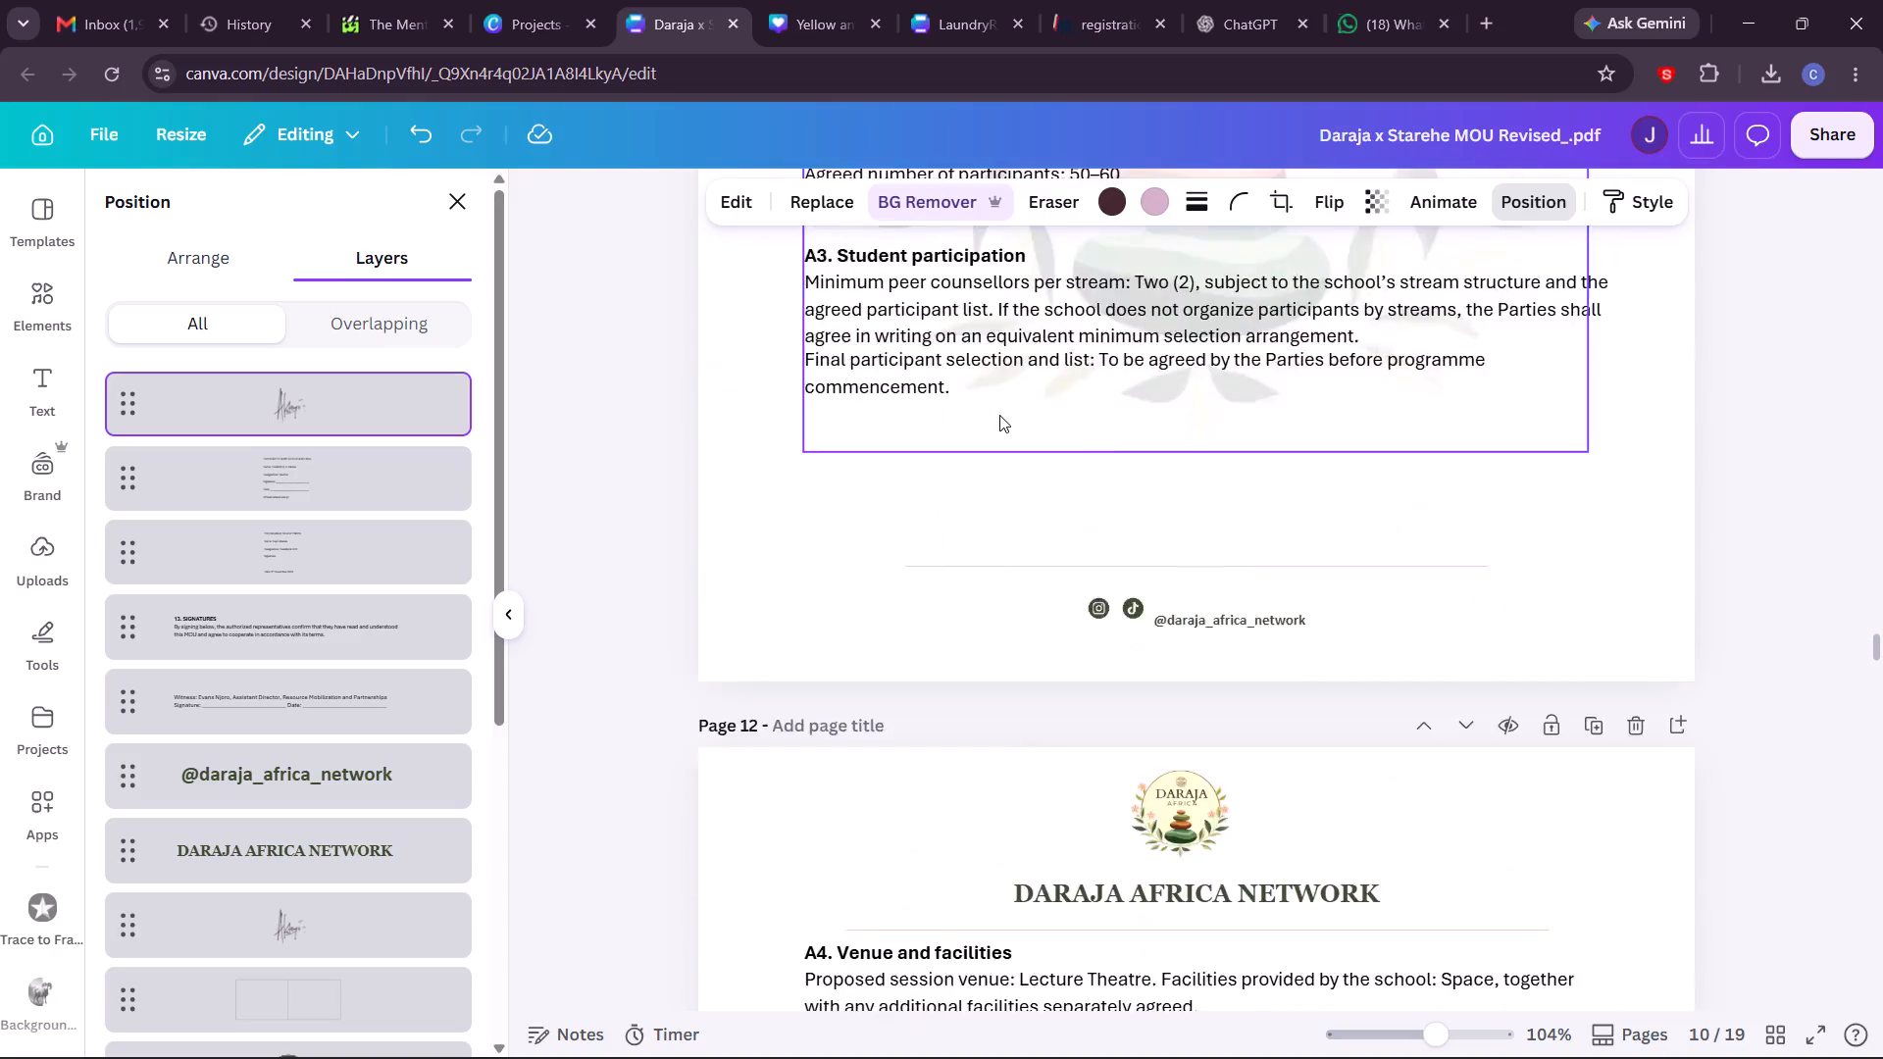
pyautogui.rightClick(1001, 414)
pyautogui.scroll(6, 1003, 412)
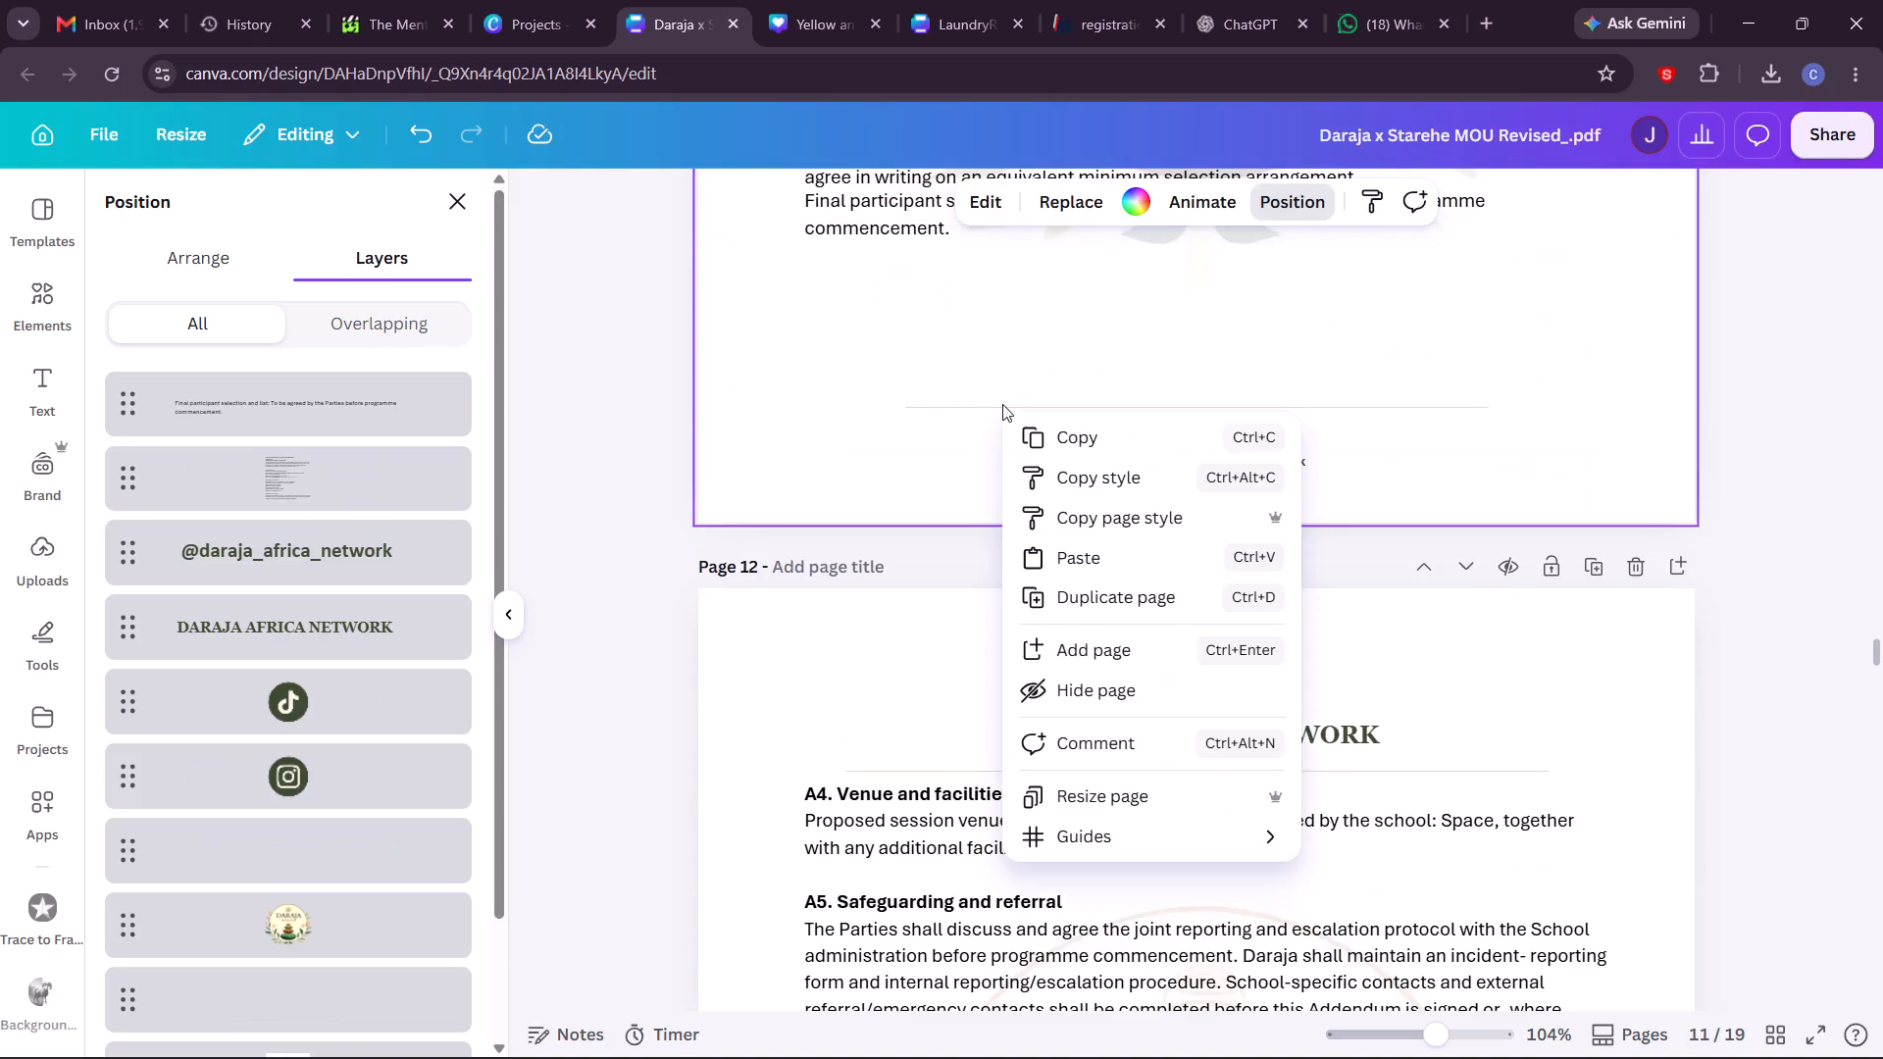
pyautogui.scroll(3, 1001, 404)
pyautogui.click(1833, 454)
pyautogui.scroll(8, 1821, 456)
pyautogui.scroll(11, 1695, 500)
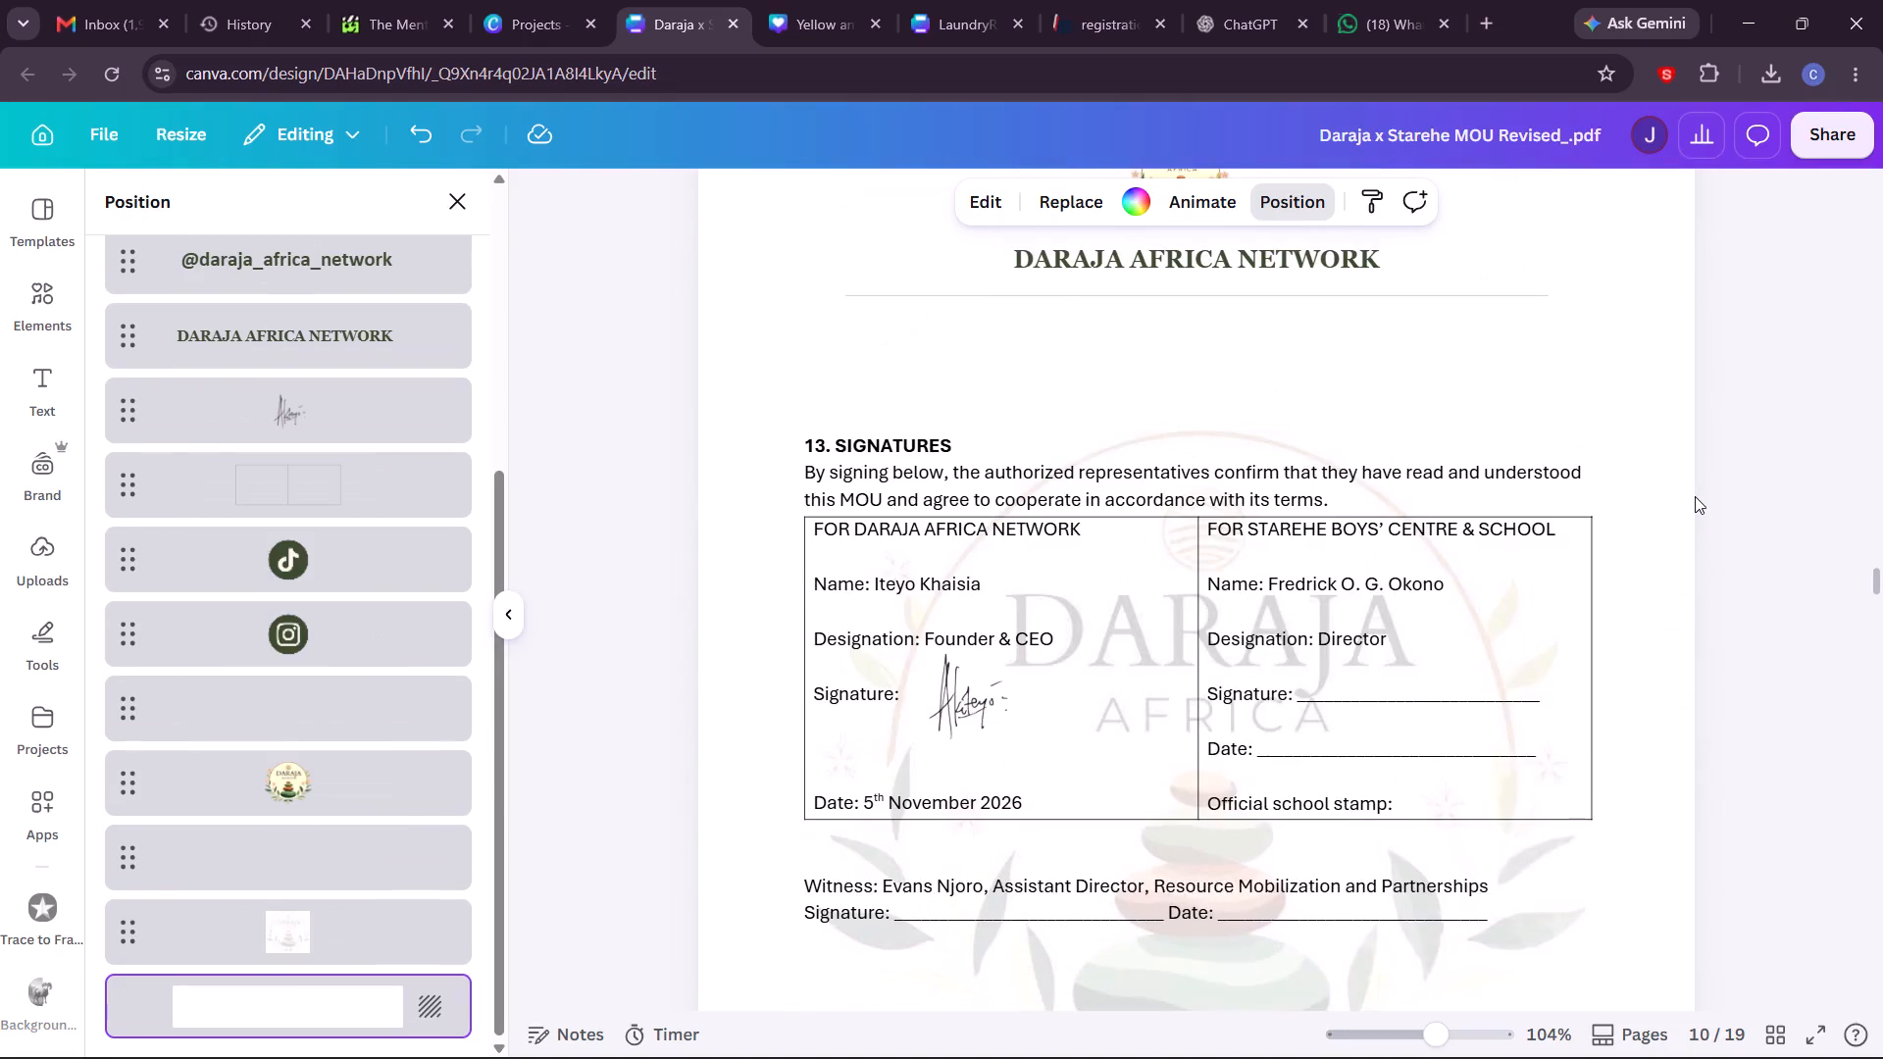
pyautogui.scroll(-15, 1695, 497)
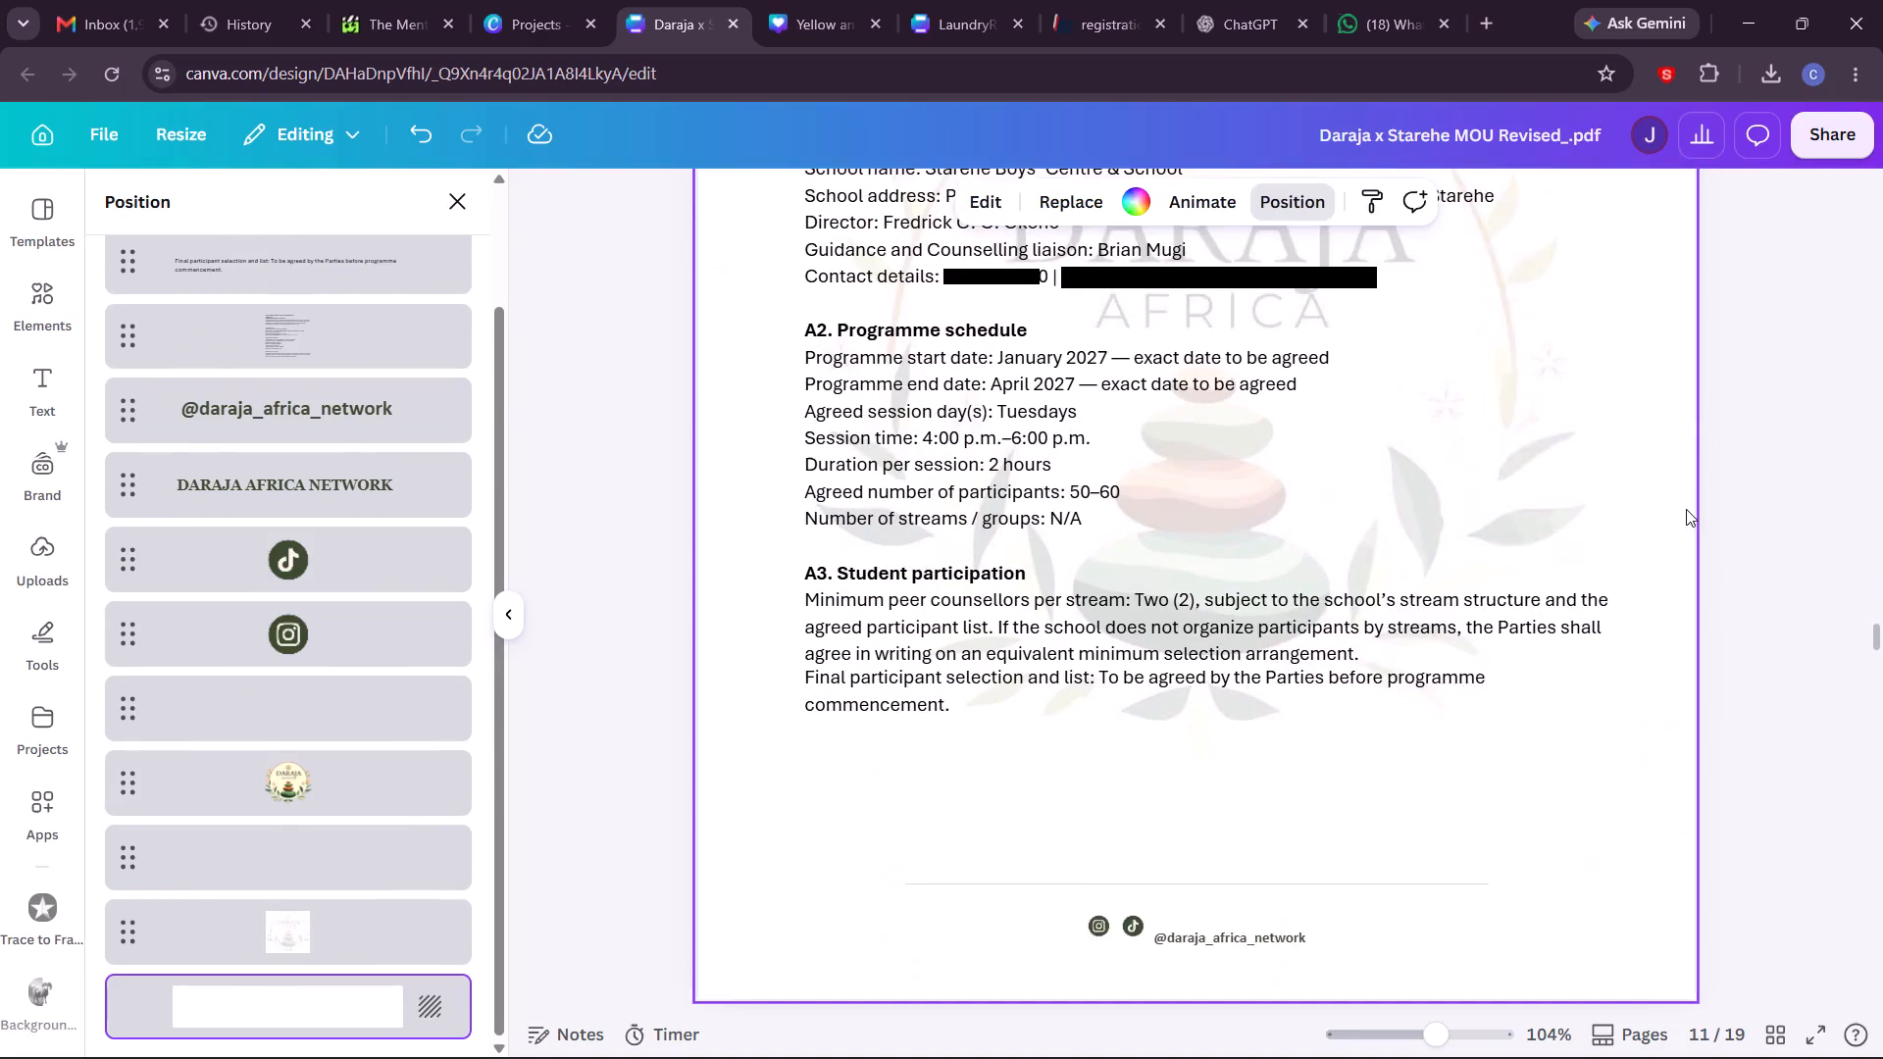
pyautogui.scroll(-3, 1683, 513)
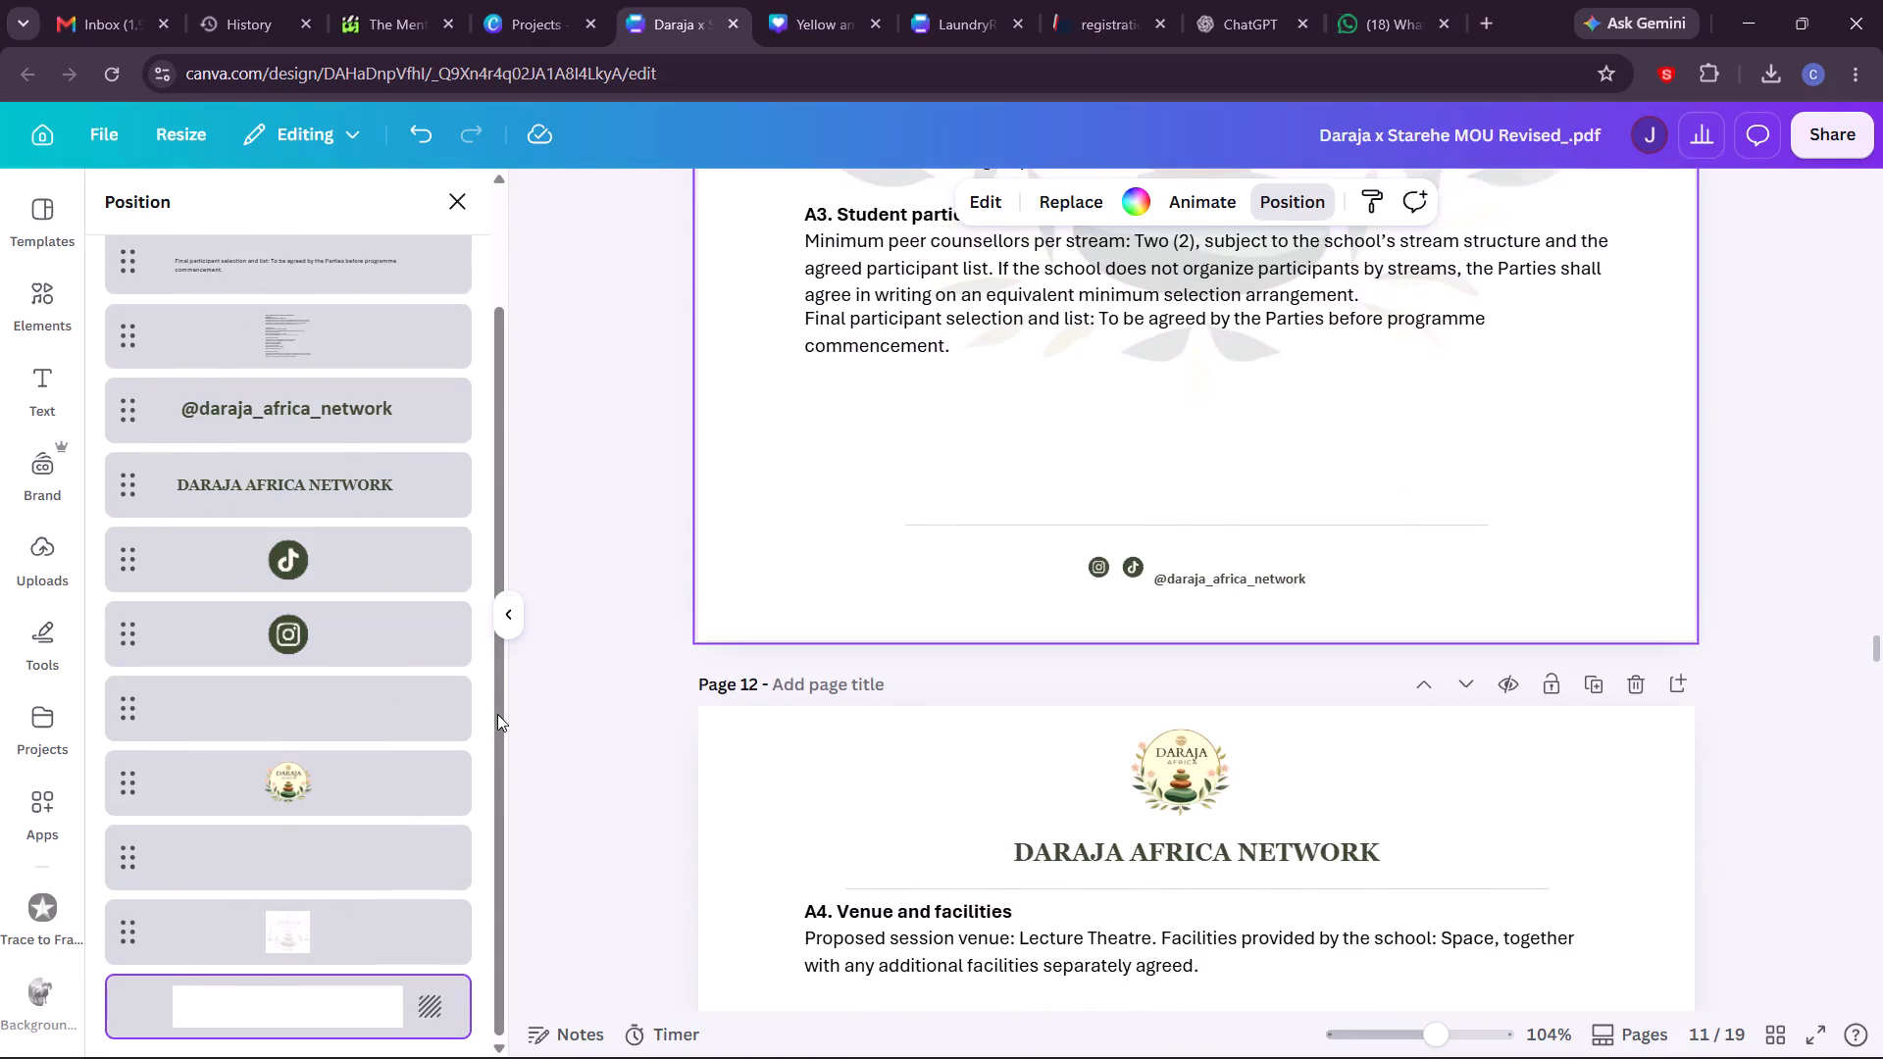
pyautogui.moveTo(497, 714); pyautogui.dragTo(498, 756)
pyautogui.moveTo(497, 755); pyautogui.dragTo(489, 774)
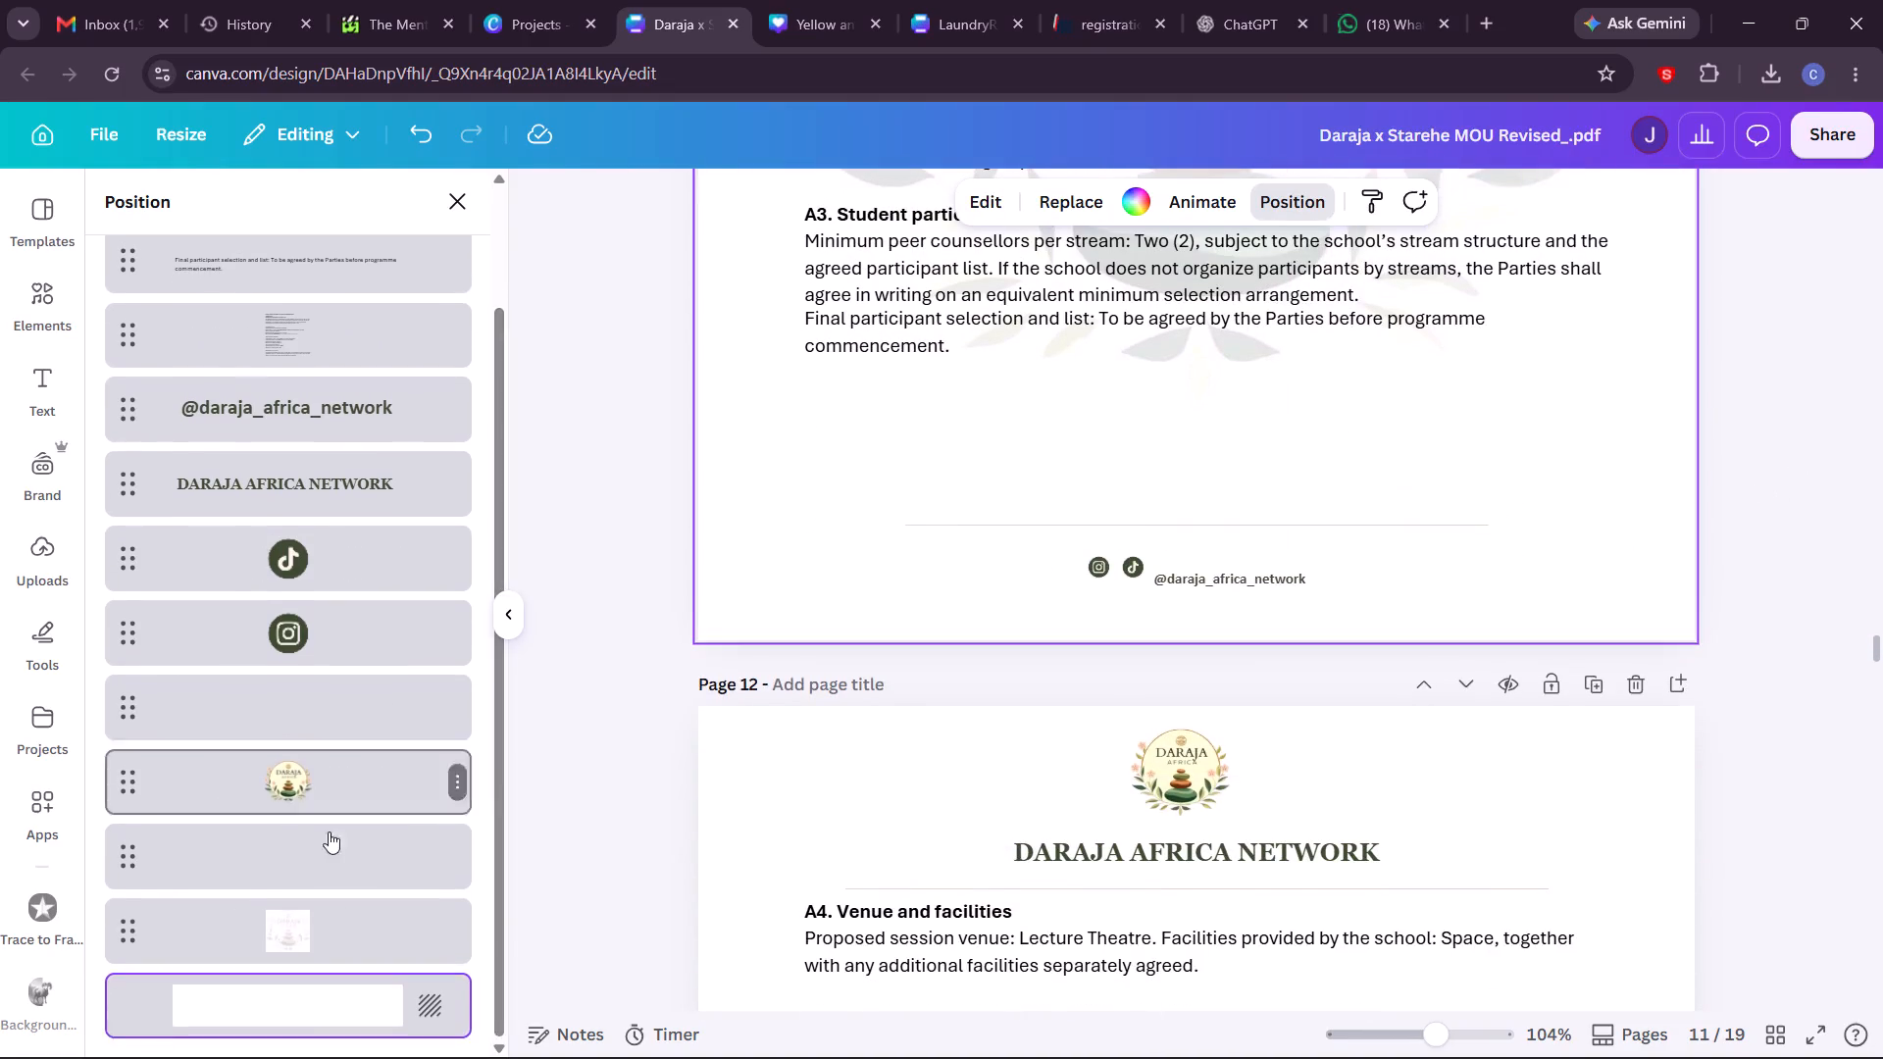
pyautogui.click(313, 857)
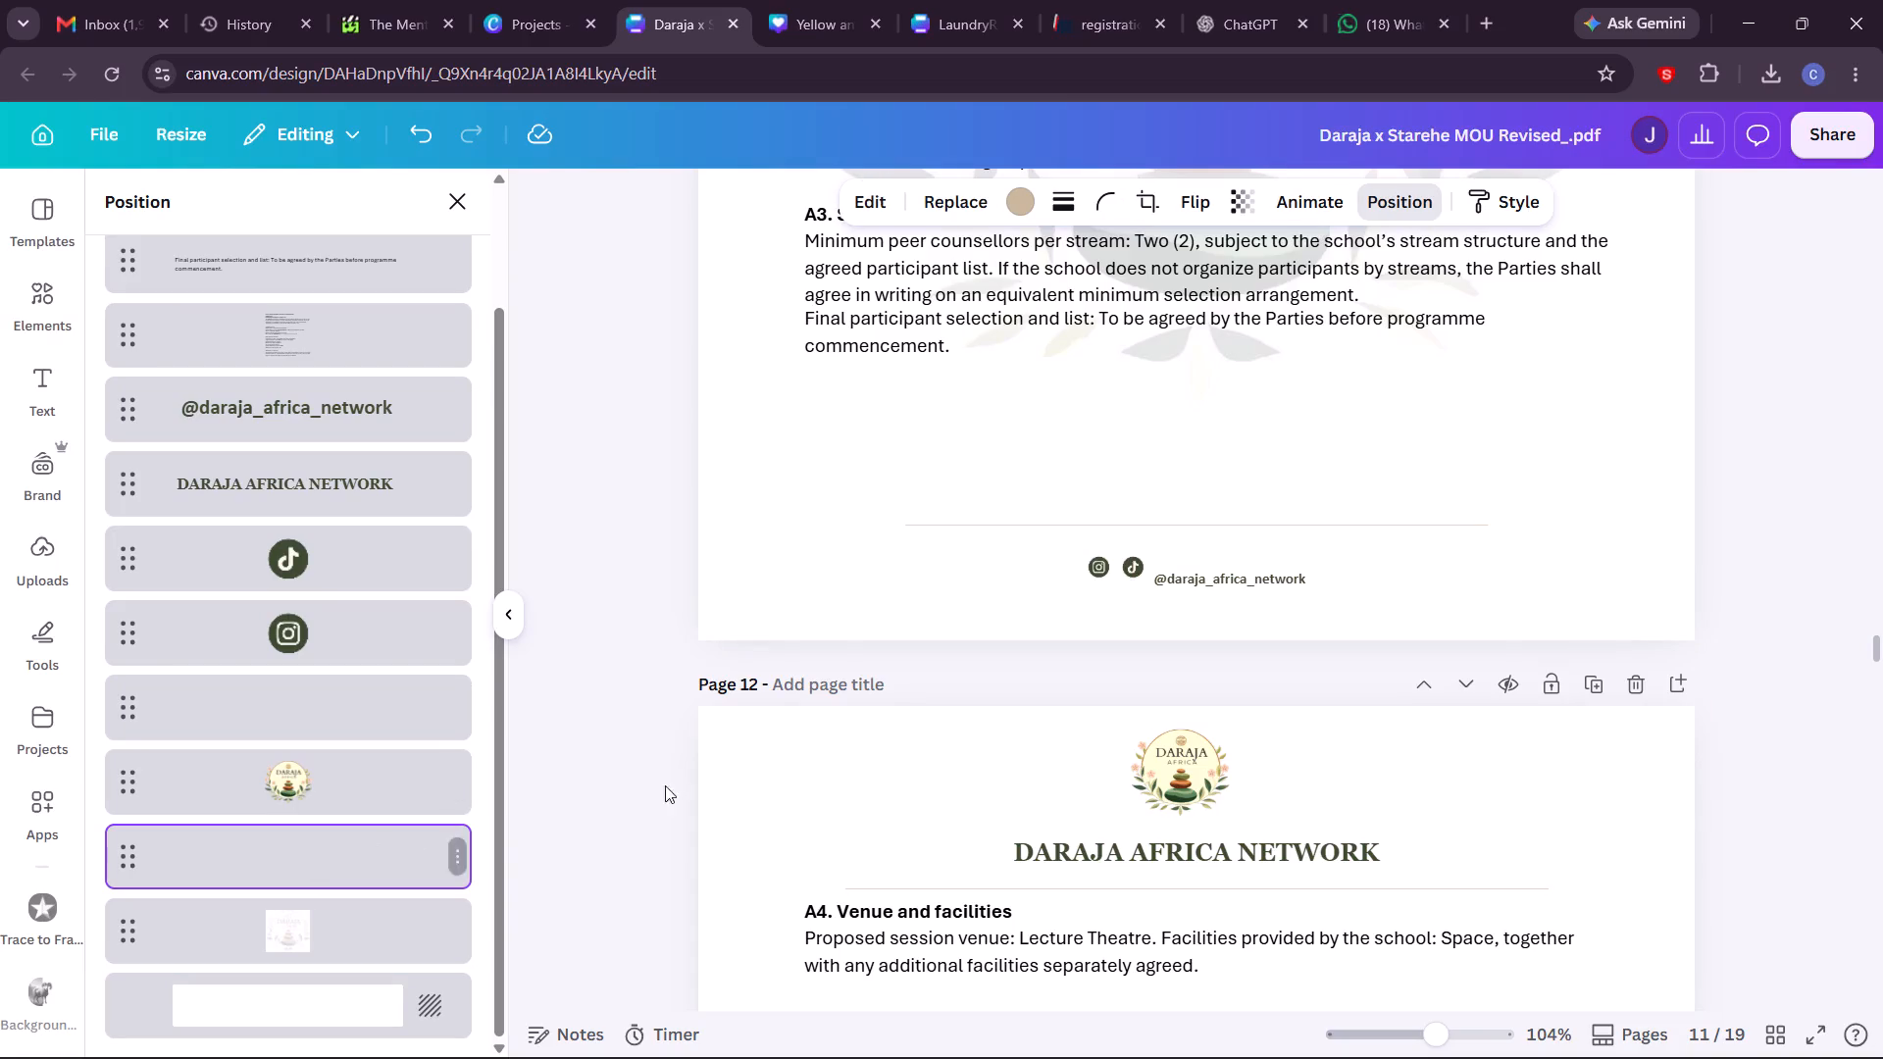
pyautogui.scroll(9, 725, 765)
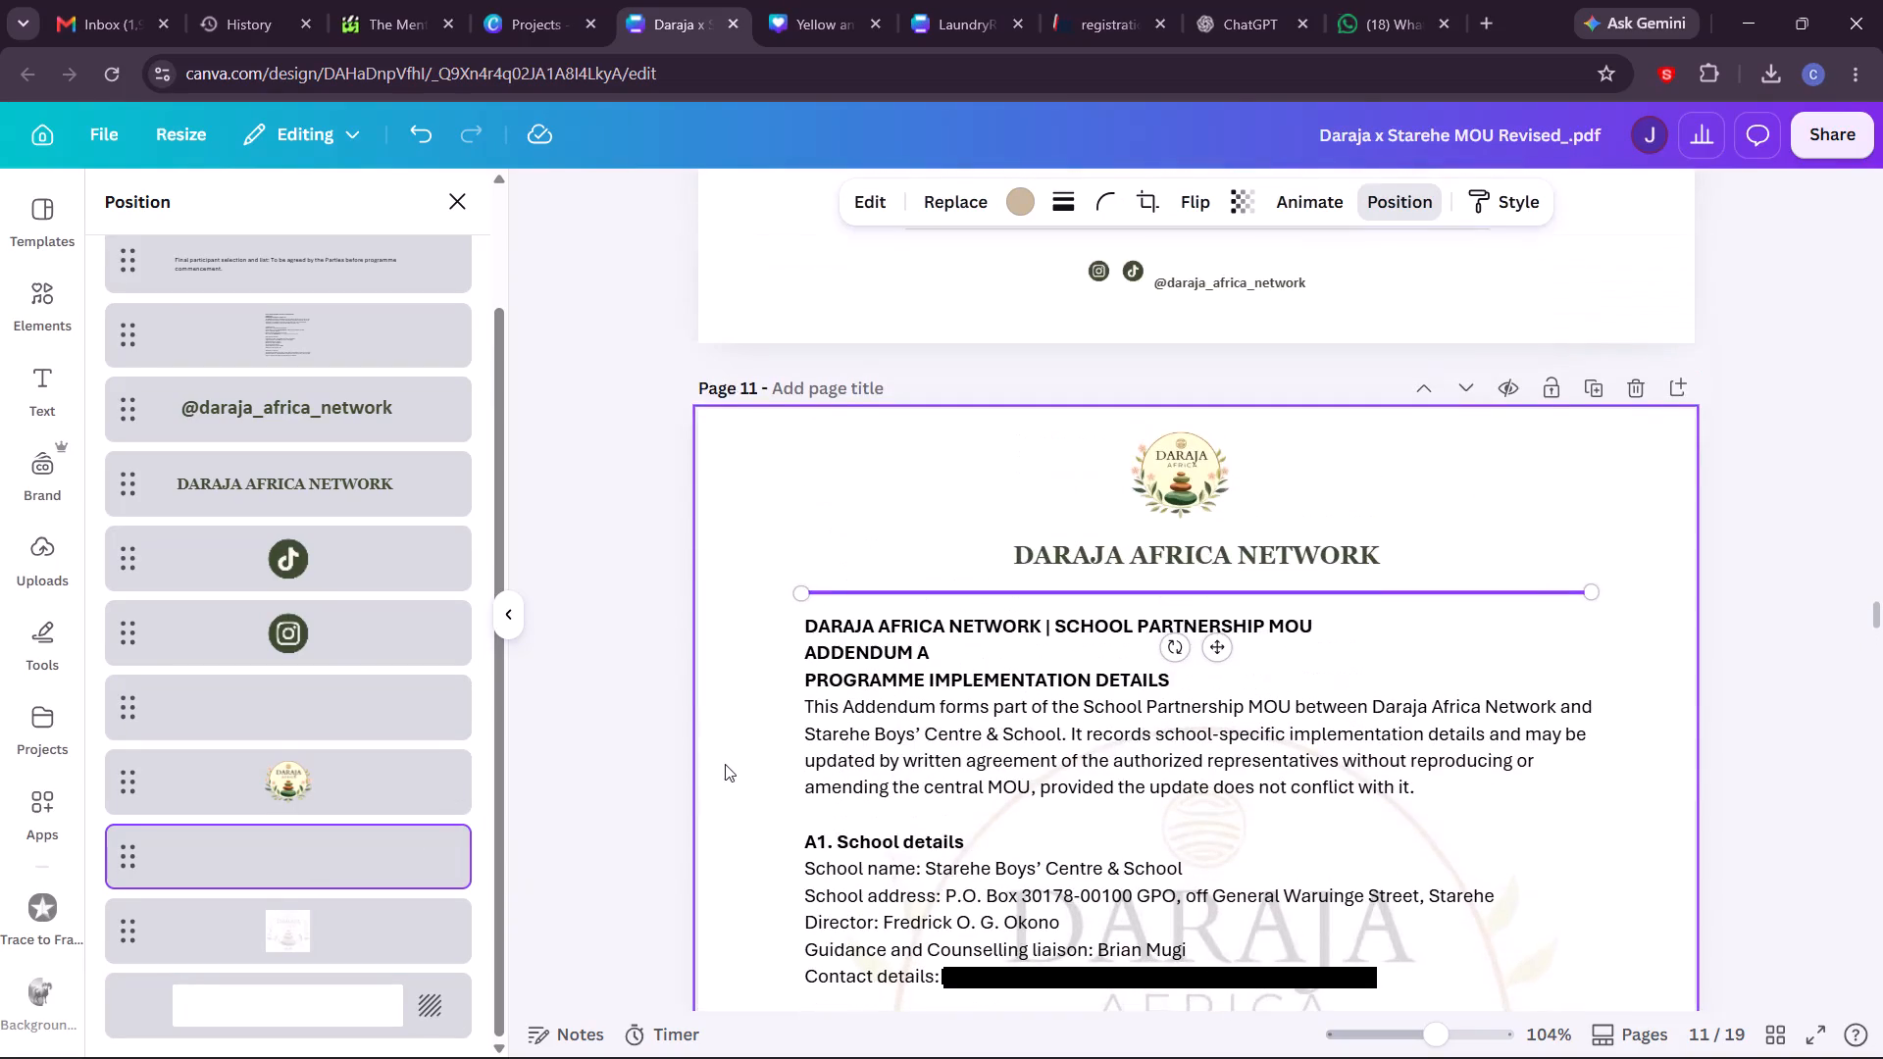
pyautogui.scroll(3, 397, 600)
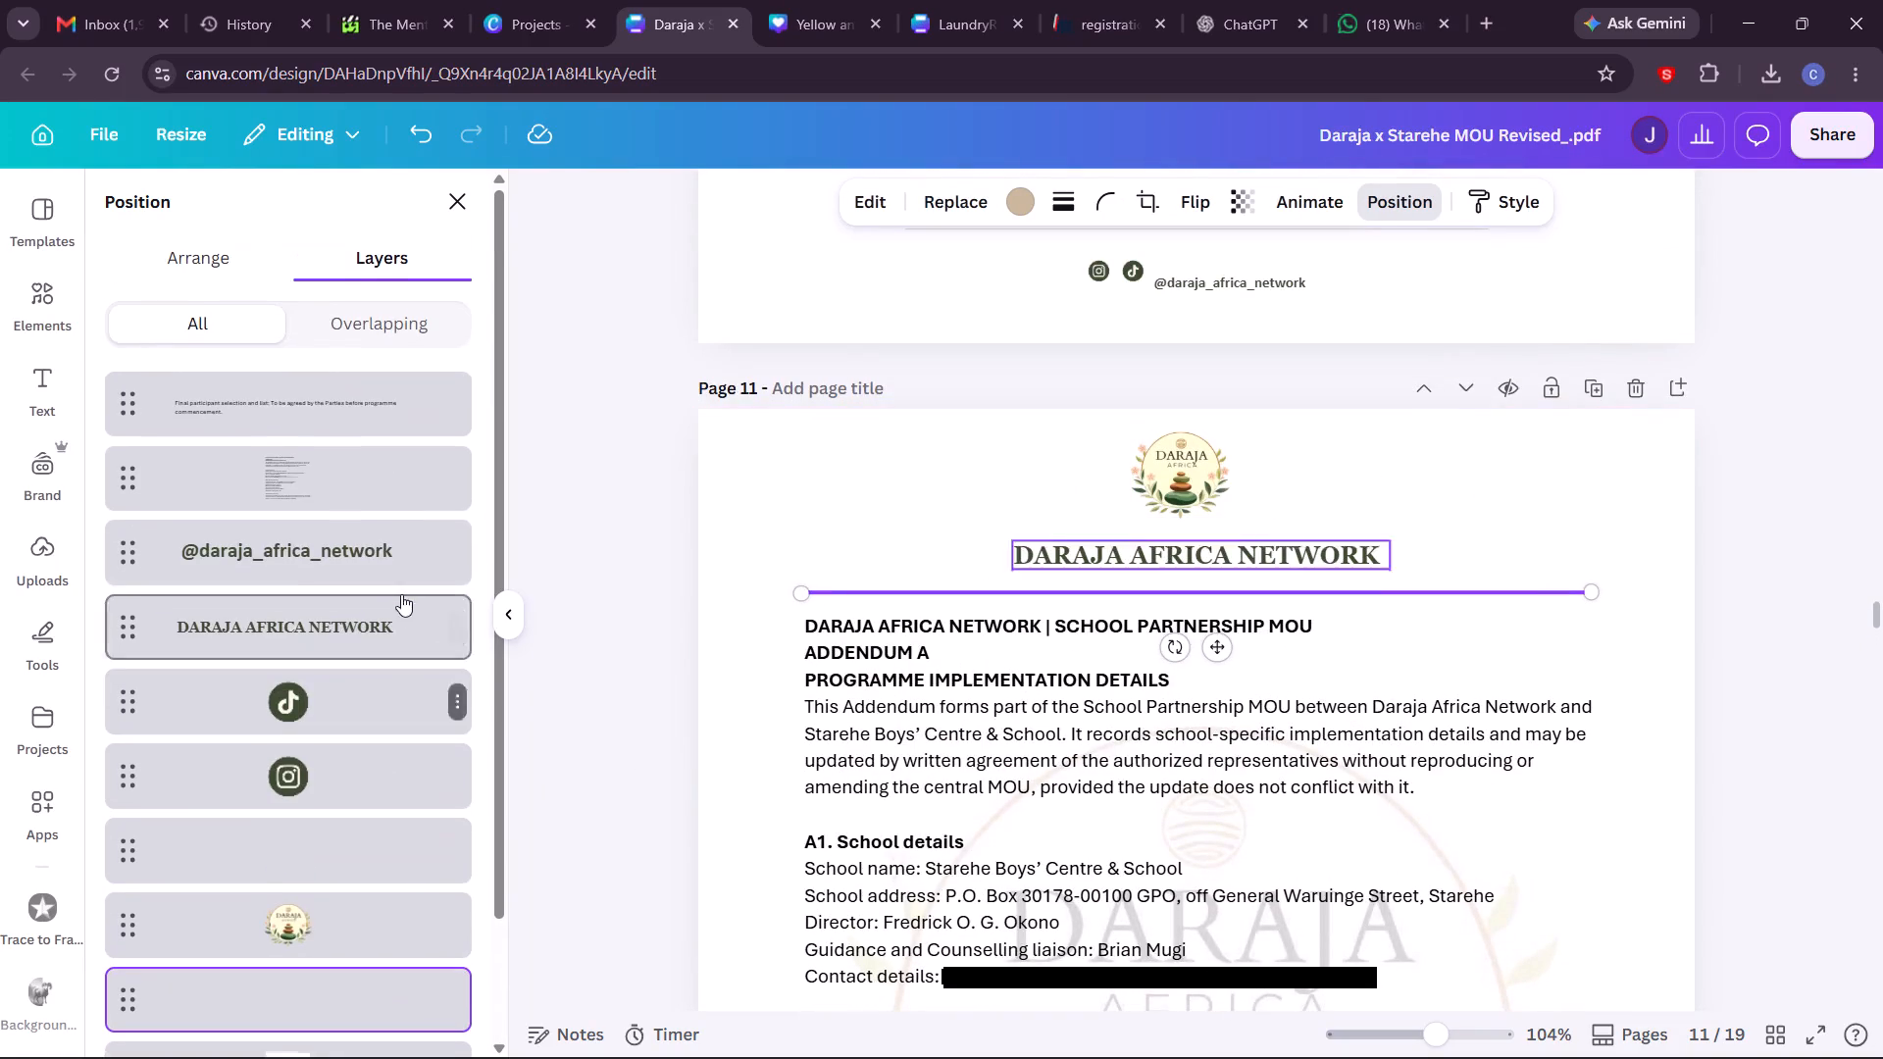
pyautogui.scroll(1, 394, 579)
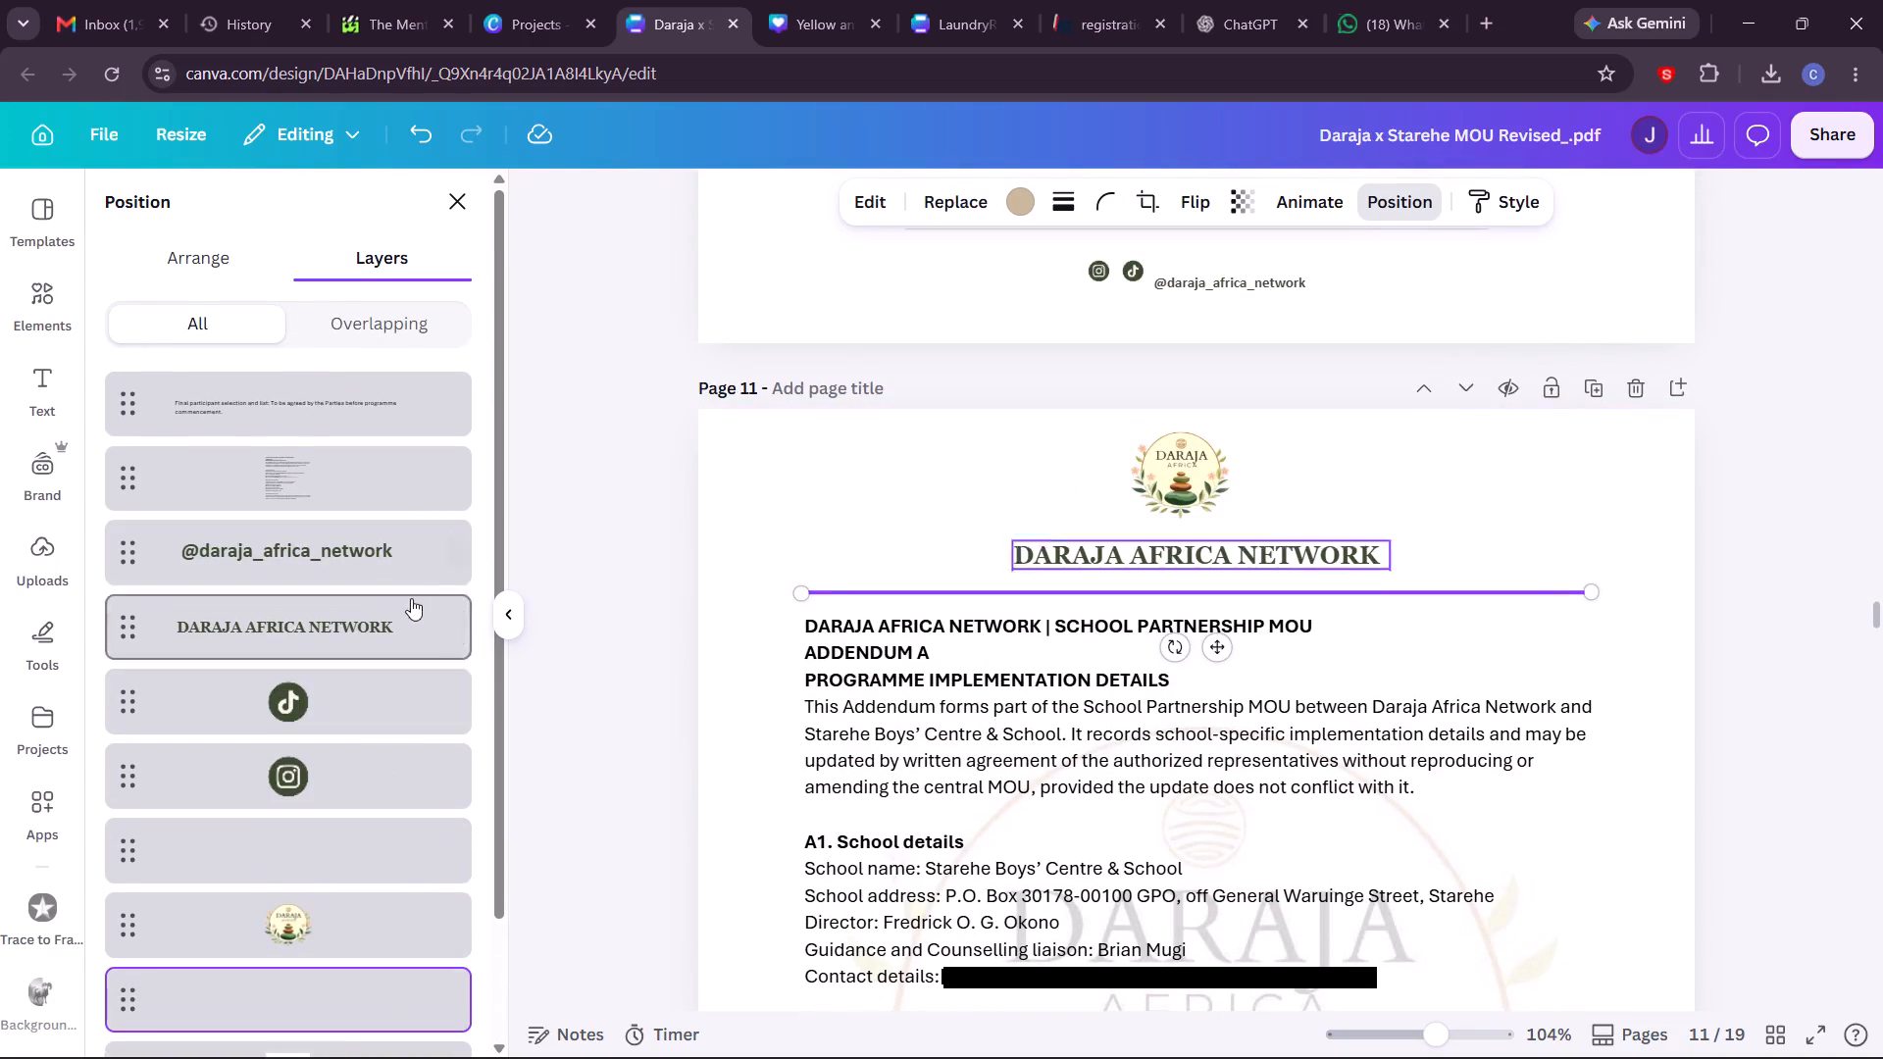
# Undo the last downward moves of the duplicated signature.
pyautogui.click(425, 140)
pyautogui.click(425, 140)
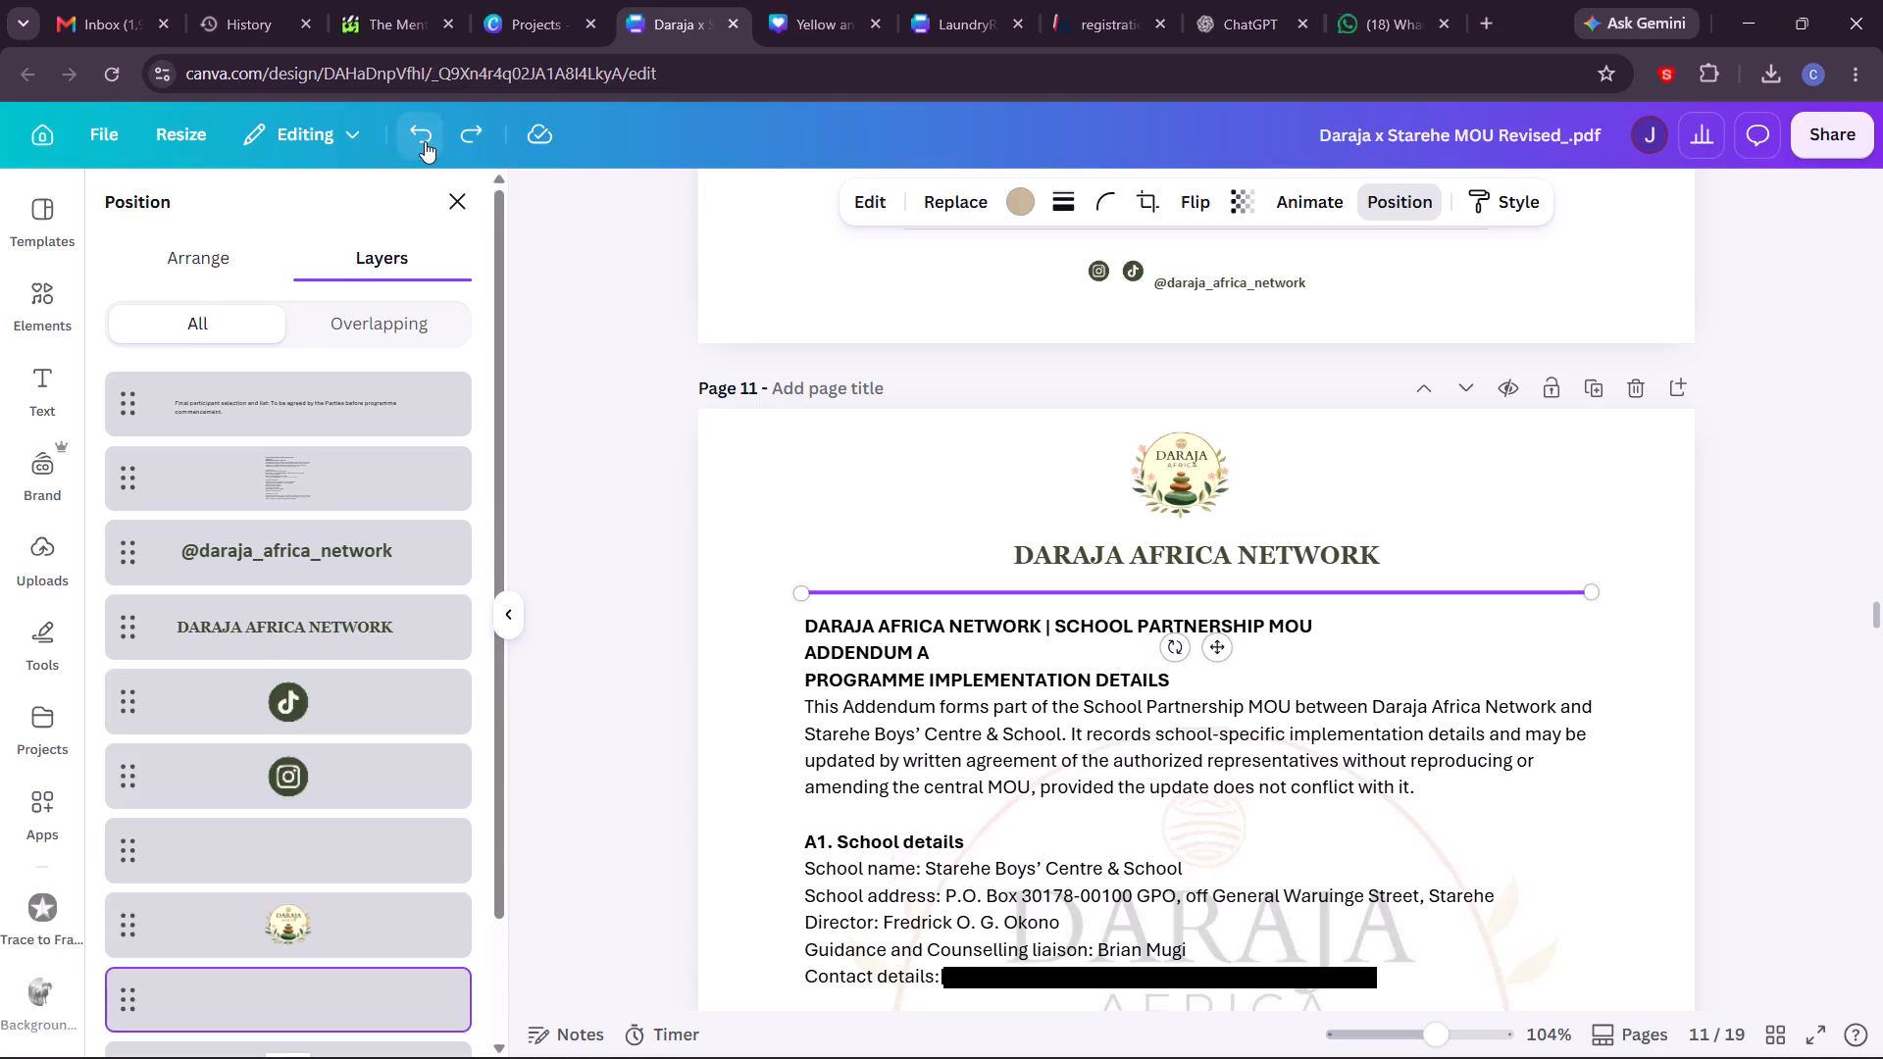
# Move the duplicated signature down into the blank area below the witness signature line on page 10.
pyautogui.scroll(7, 969, 511)
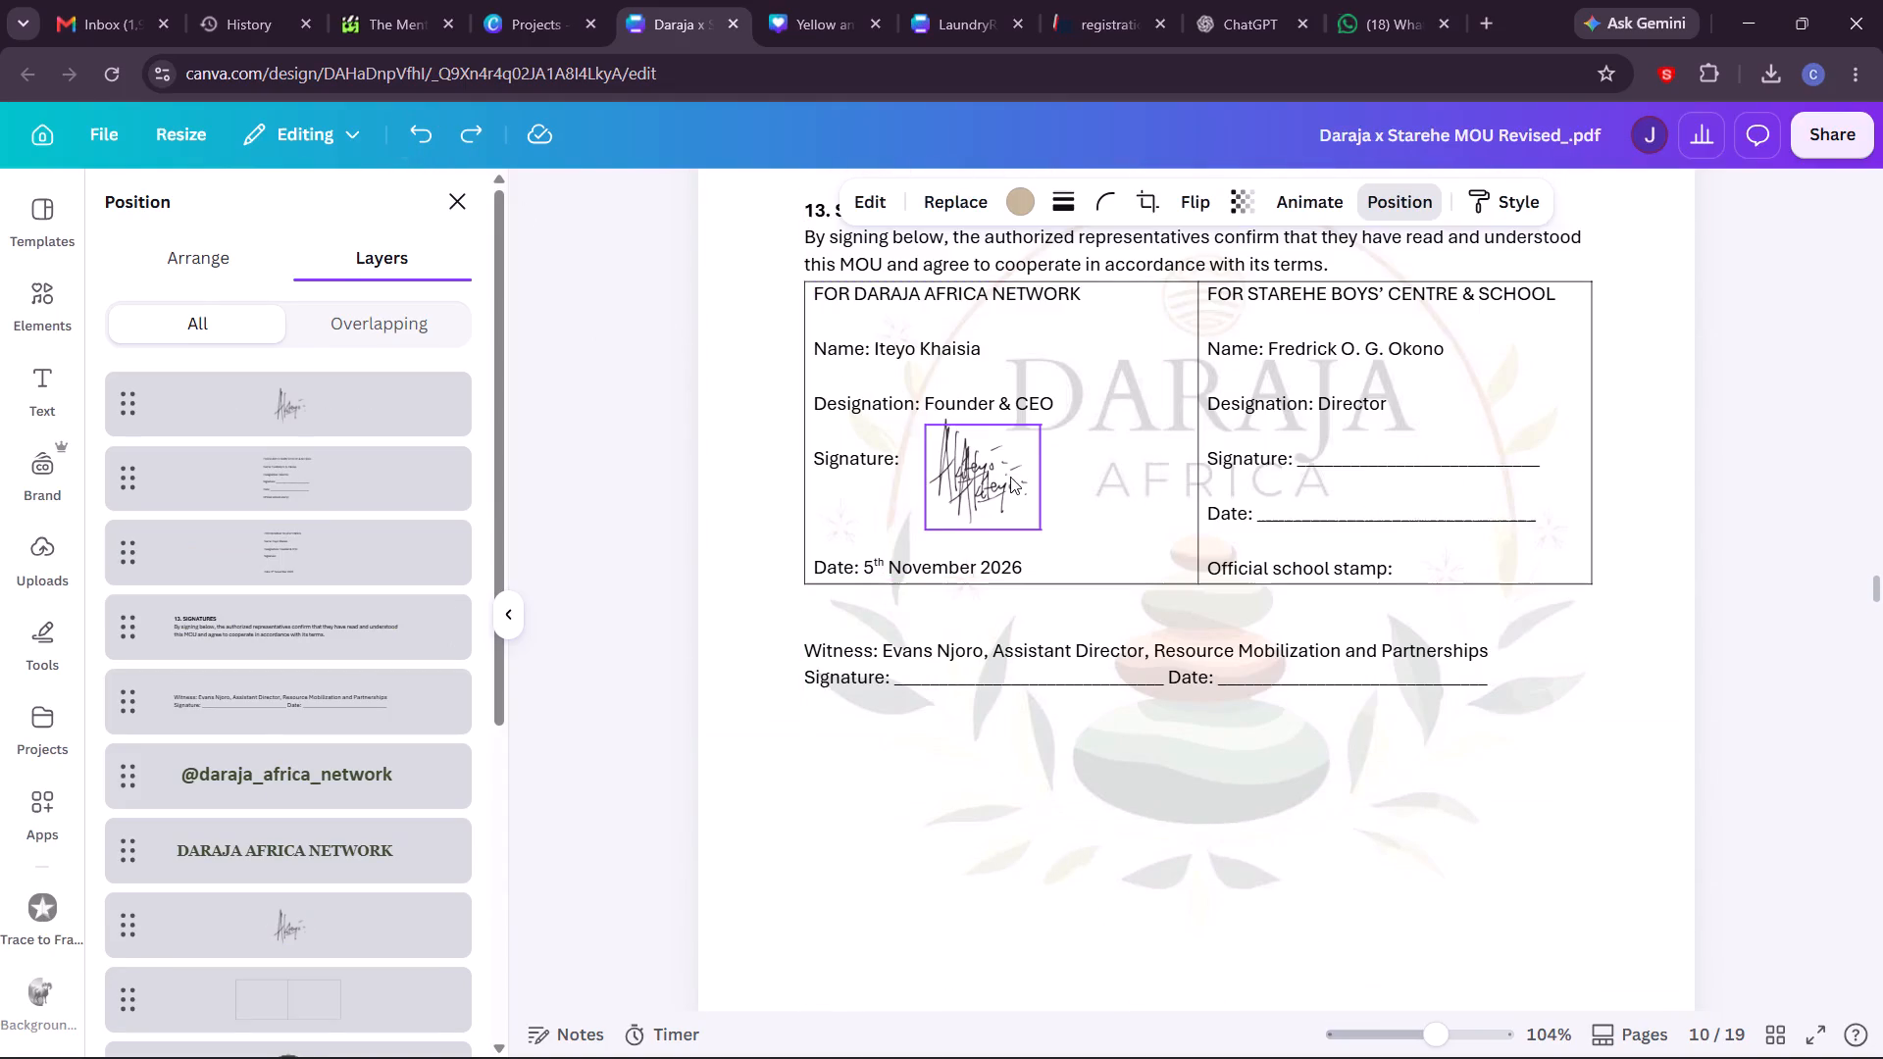
pyautogui.click(1013, 482)
pyautogui.press('Down')
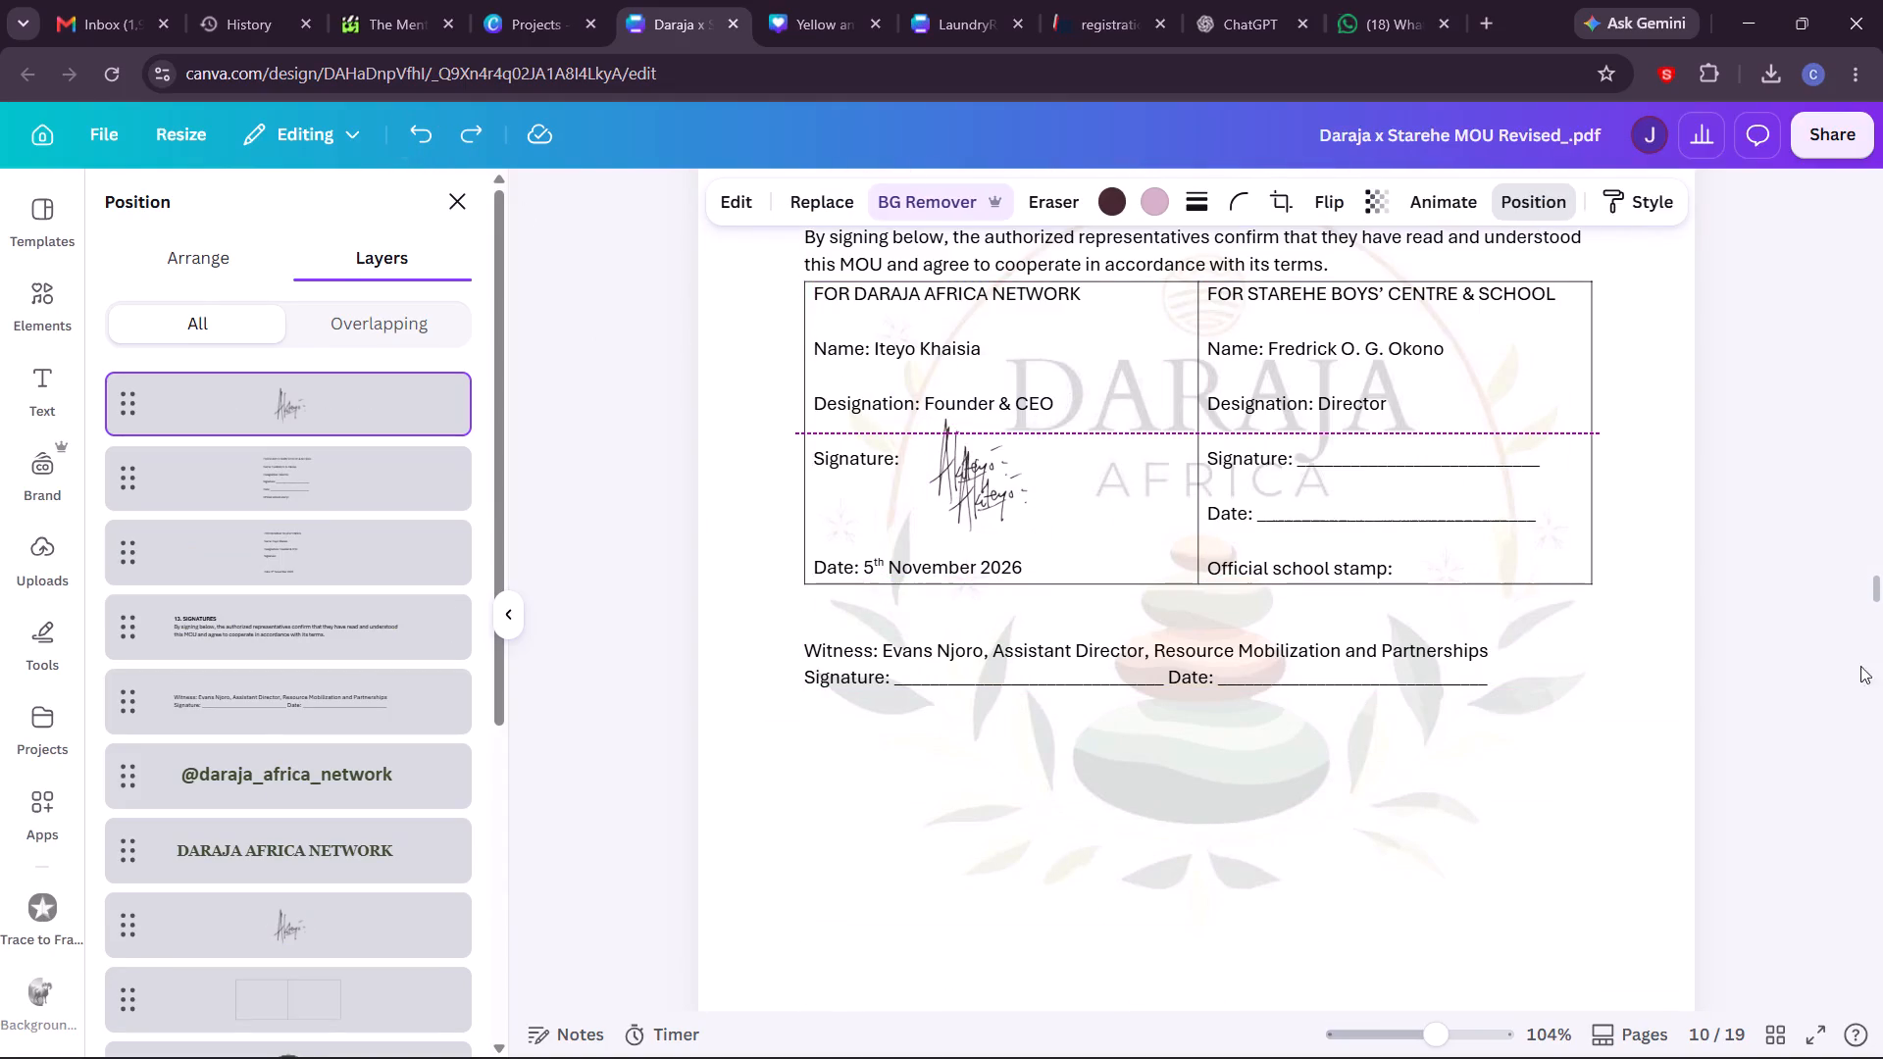
pyautogui.press('Down')
pyautogui.click(1877, 592)
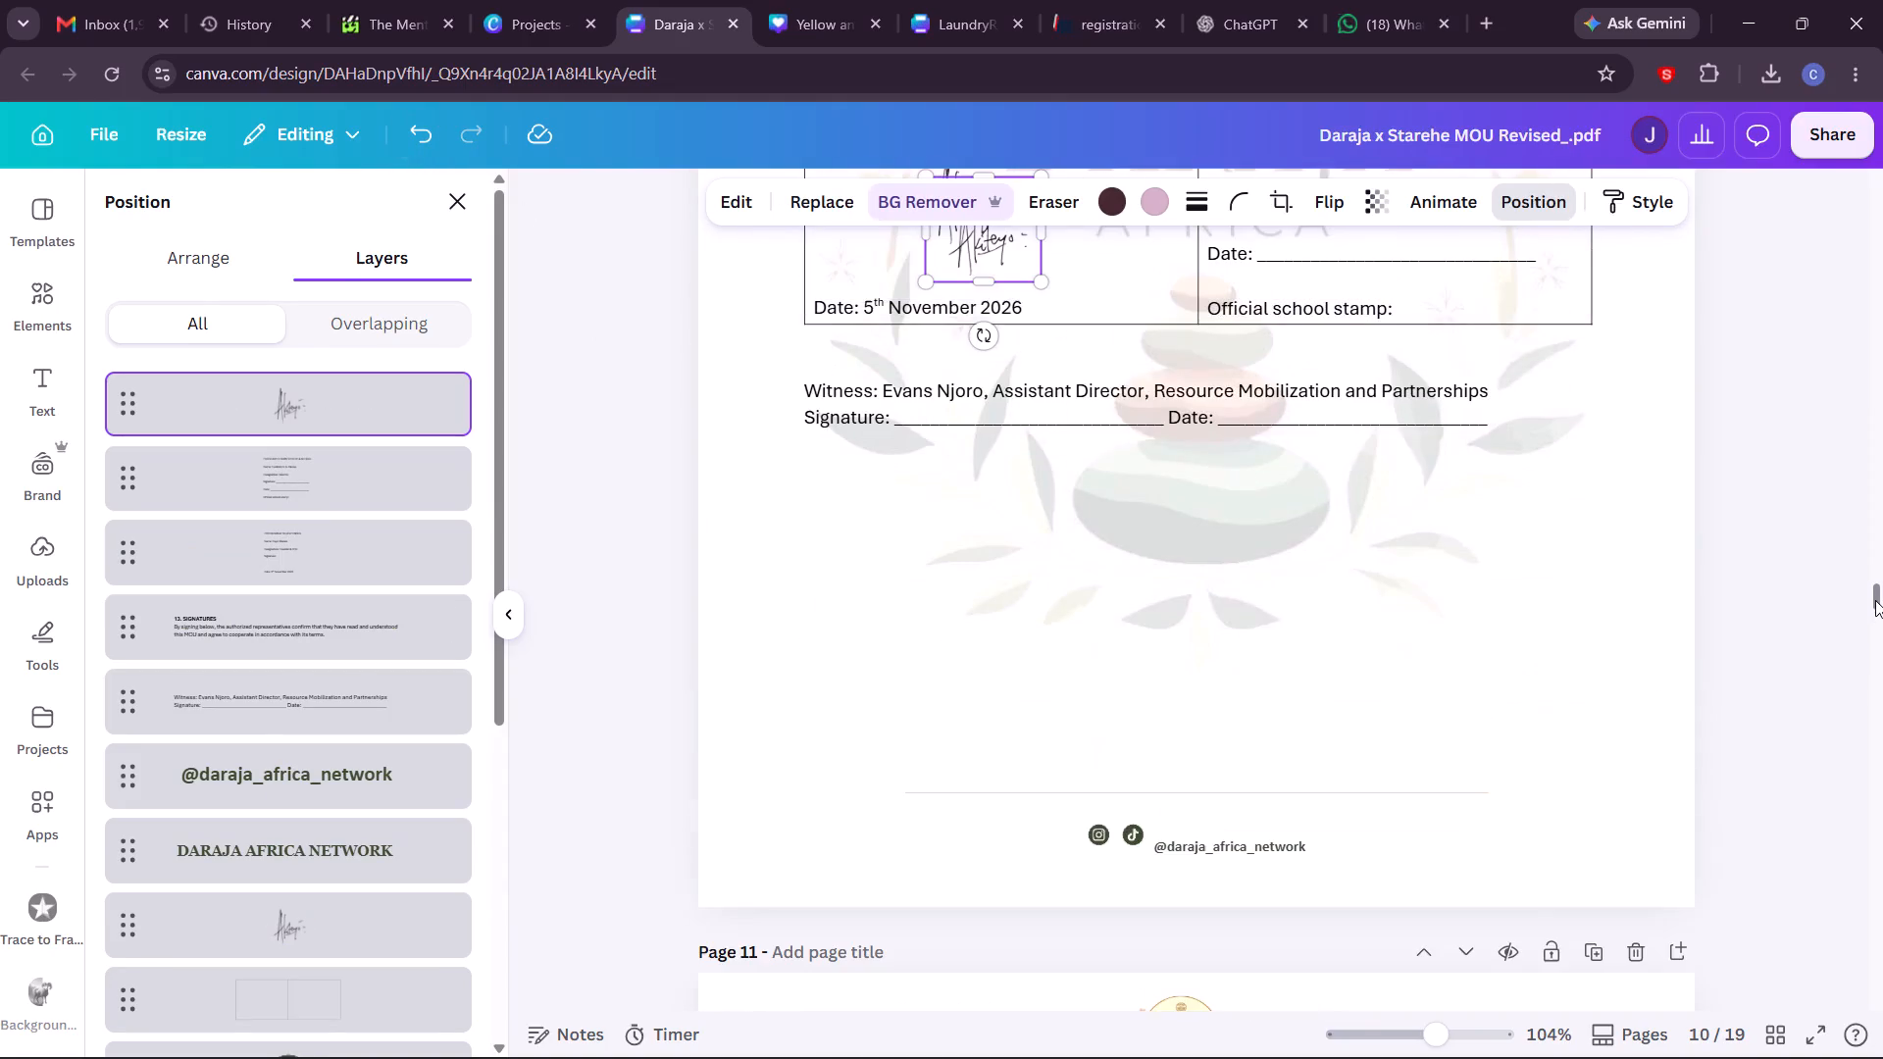
pyautogui.press('Down')
pyautogui.press('Down')
pyautogui.click(1875, 600)
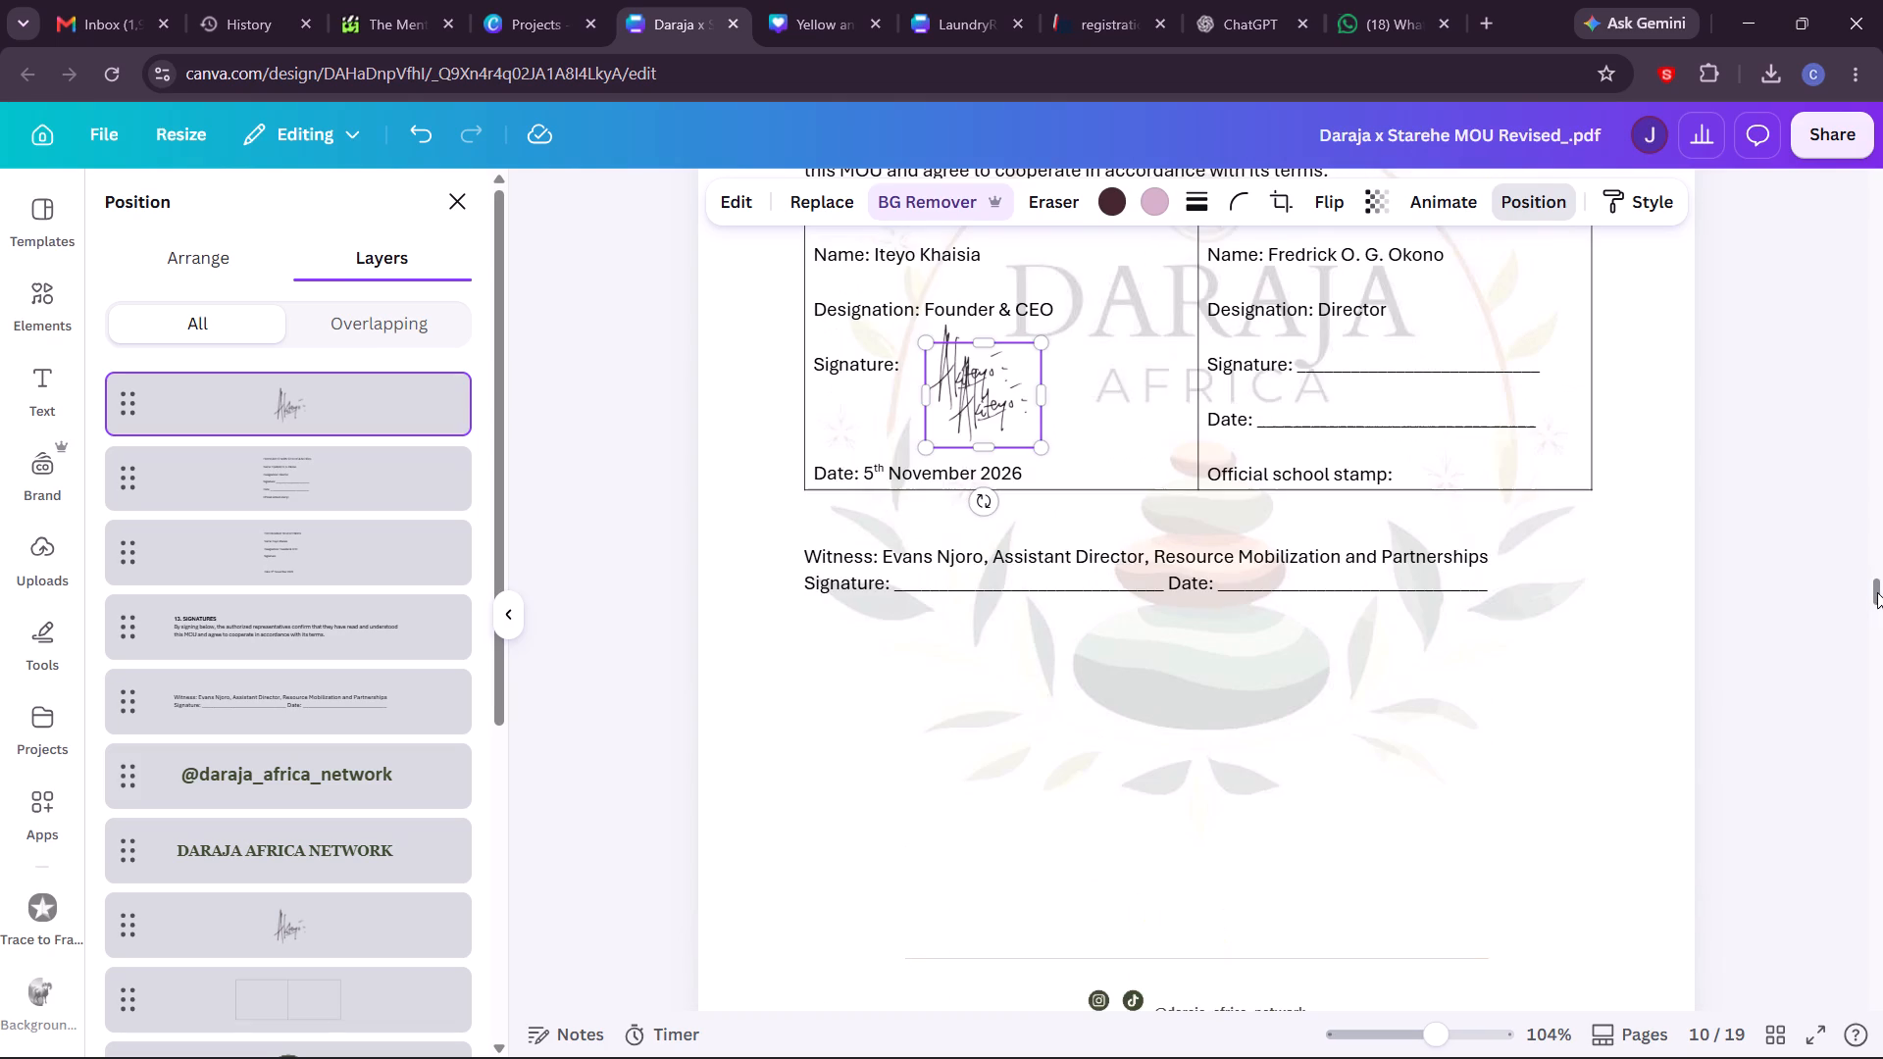
pyautogui.click(991, 427)
pyautogui.press('Down')
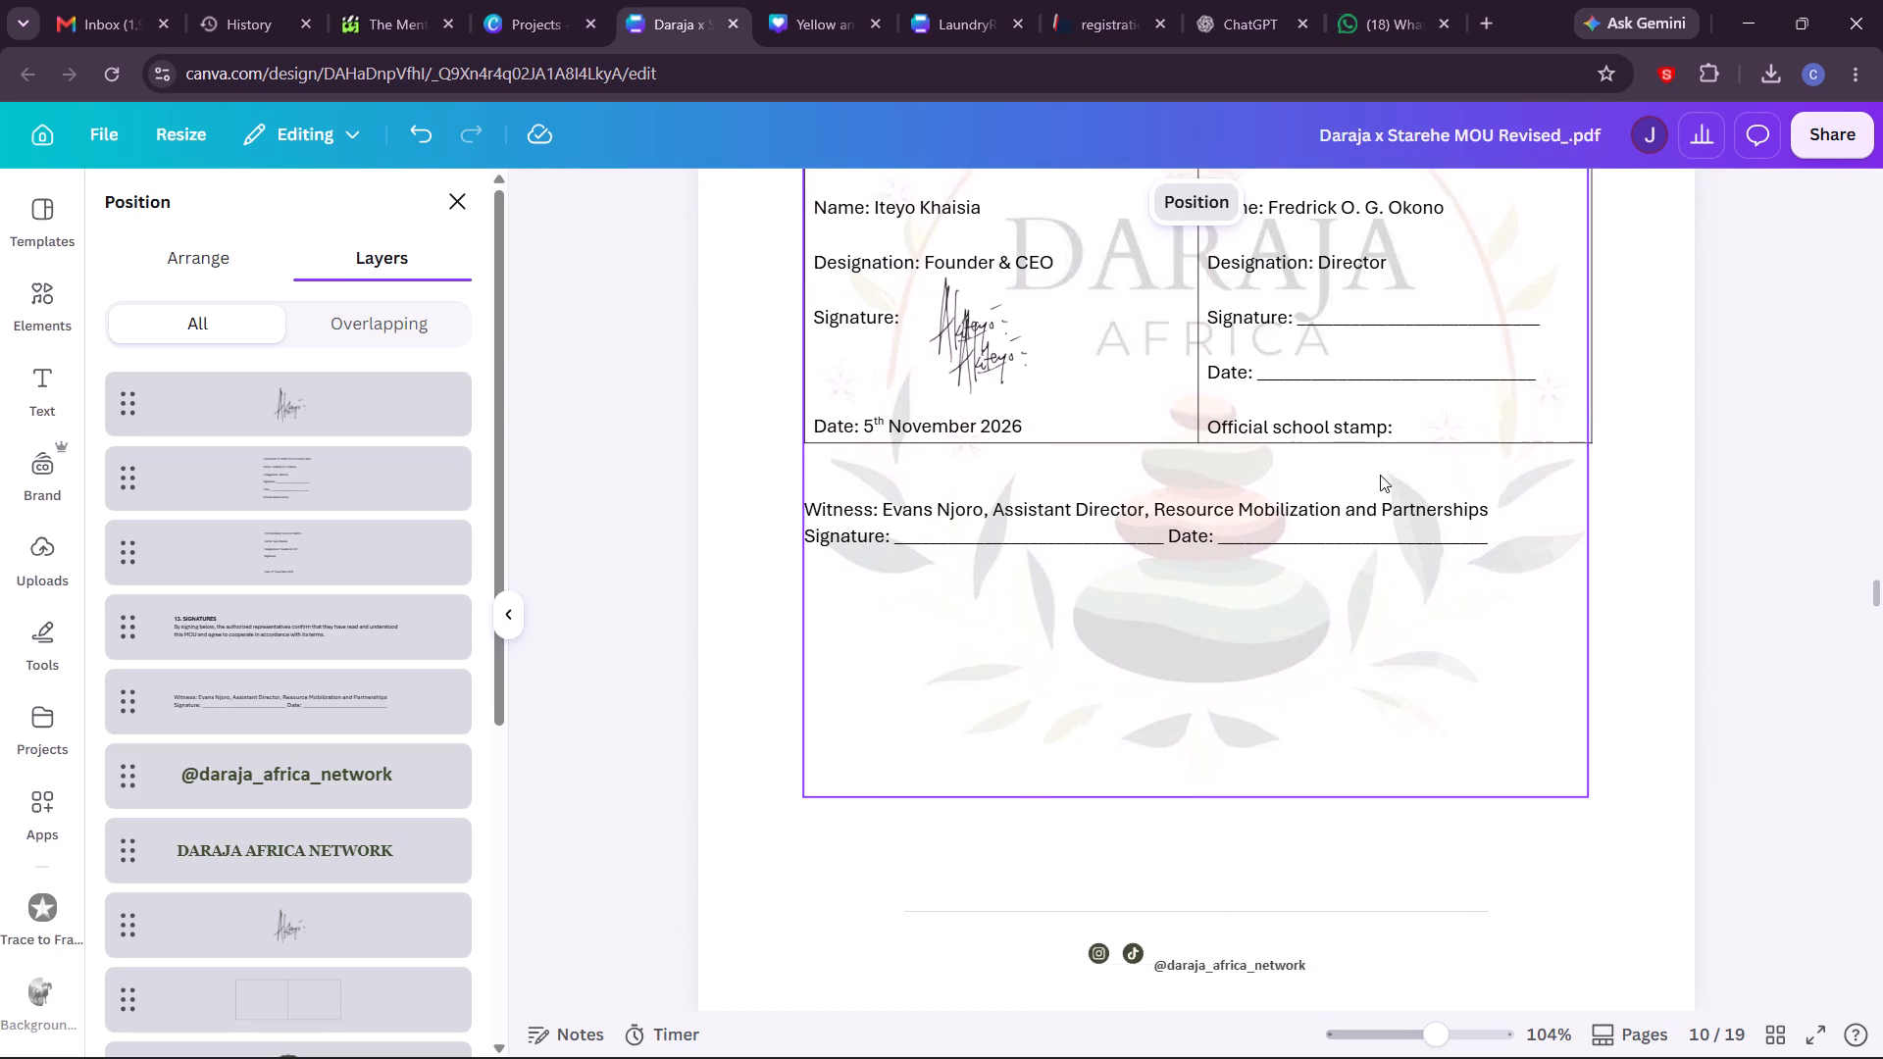
pyautogui.press('Down')
pyautogui.click(1016, 314)
pyautogui.press('Down')
pyautogui.press('Down')
pyautogui.press('Down')
pyautogui.press('Down')
pyautogui.press('Down')
pyautogui.press('Down')
pyautogui.press('Down')
pyautogui.press('Down')
pyautogui.press('Down')
pyautogui.press('Down')
pyautogui.press('Down')
pyautogui.press('Down')
pyautogui.press('Down')
pyautogui.press('Down')
pyautogui.press('Down')
pyautogui.press('Down')
pyautogui.press('Down')
pyautogui.press('Down')
pyautogui.press('Down')
pyautogui.press('Down')
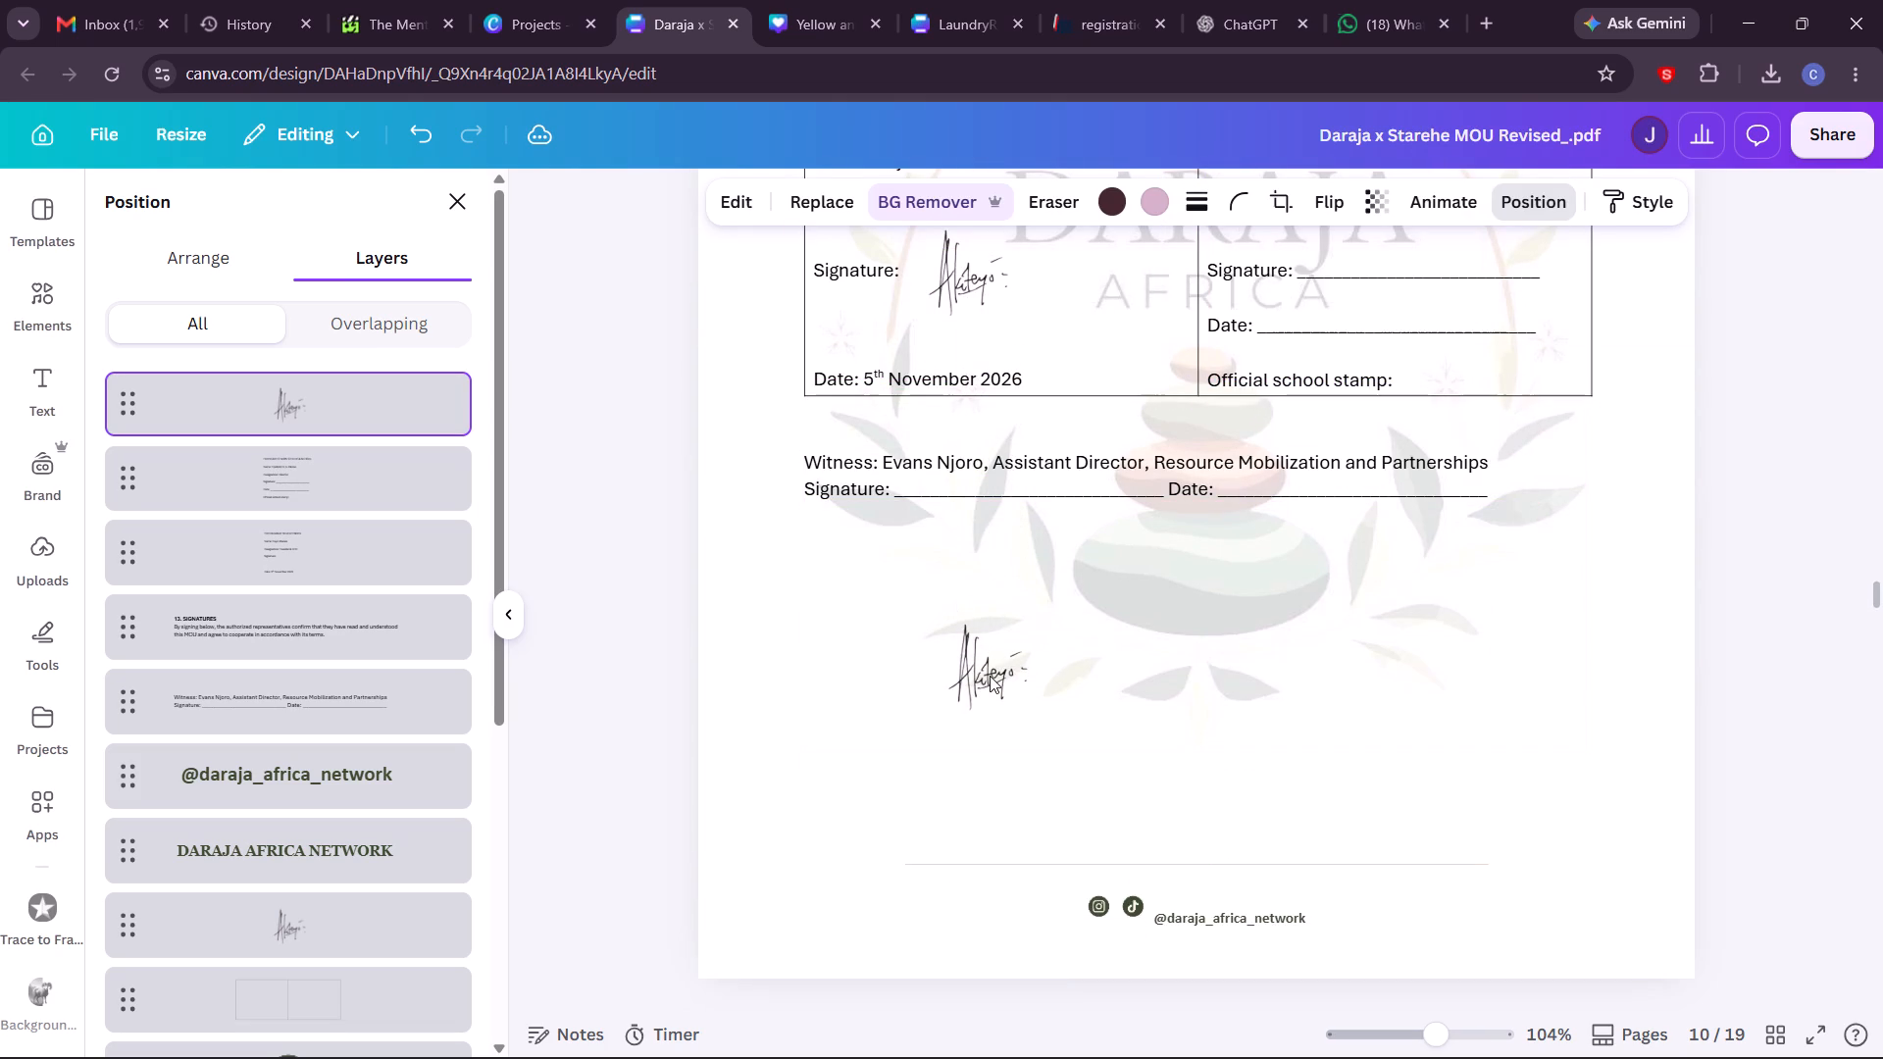
# Copy the spare signature below the witness line on page 10 and move the original off the page.
pyautogui.click(1064, 564)
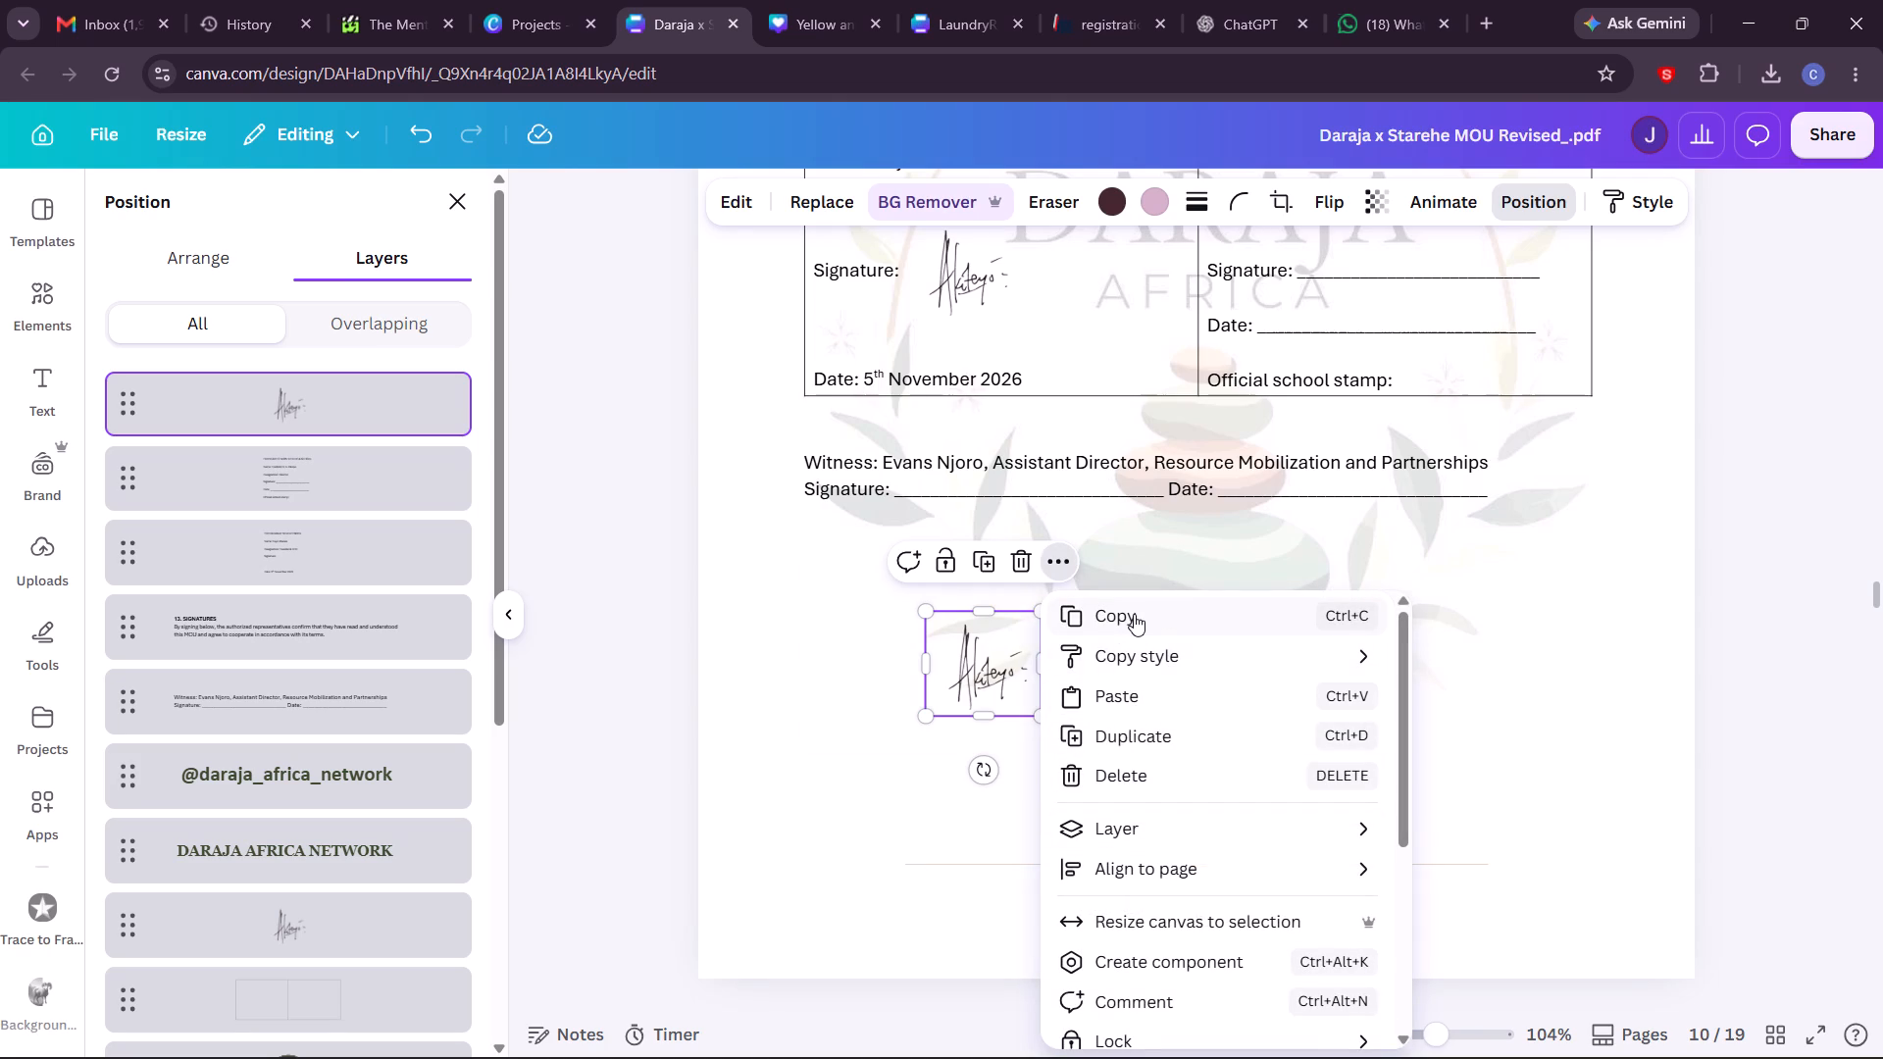
pyautogui.click(1134, 614)
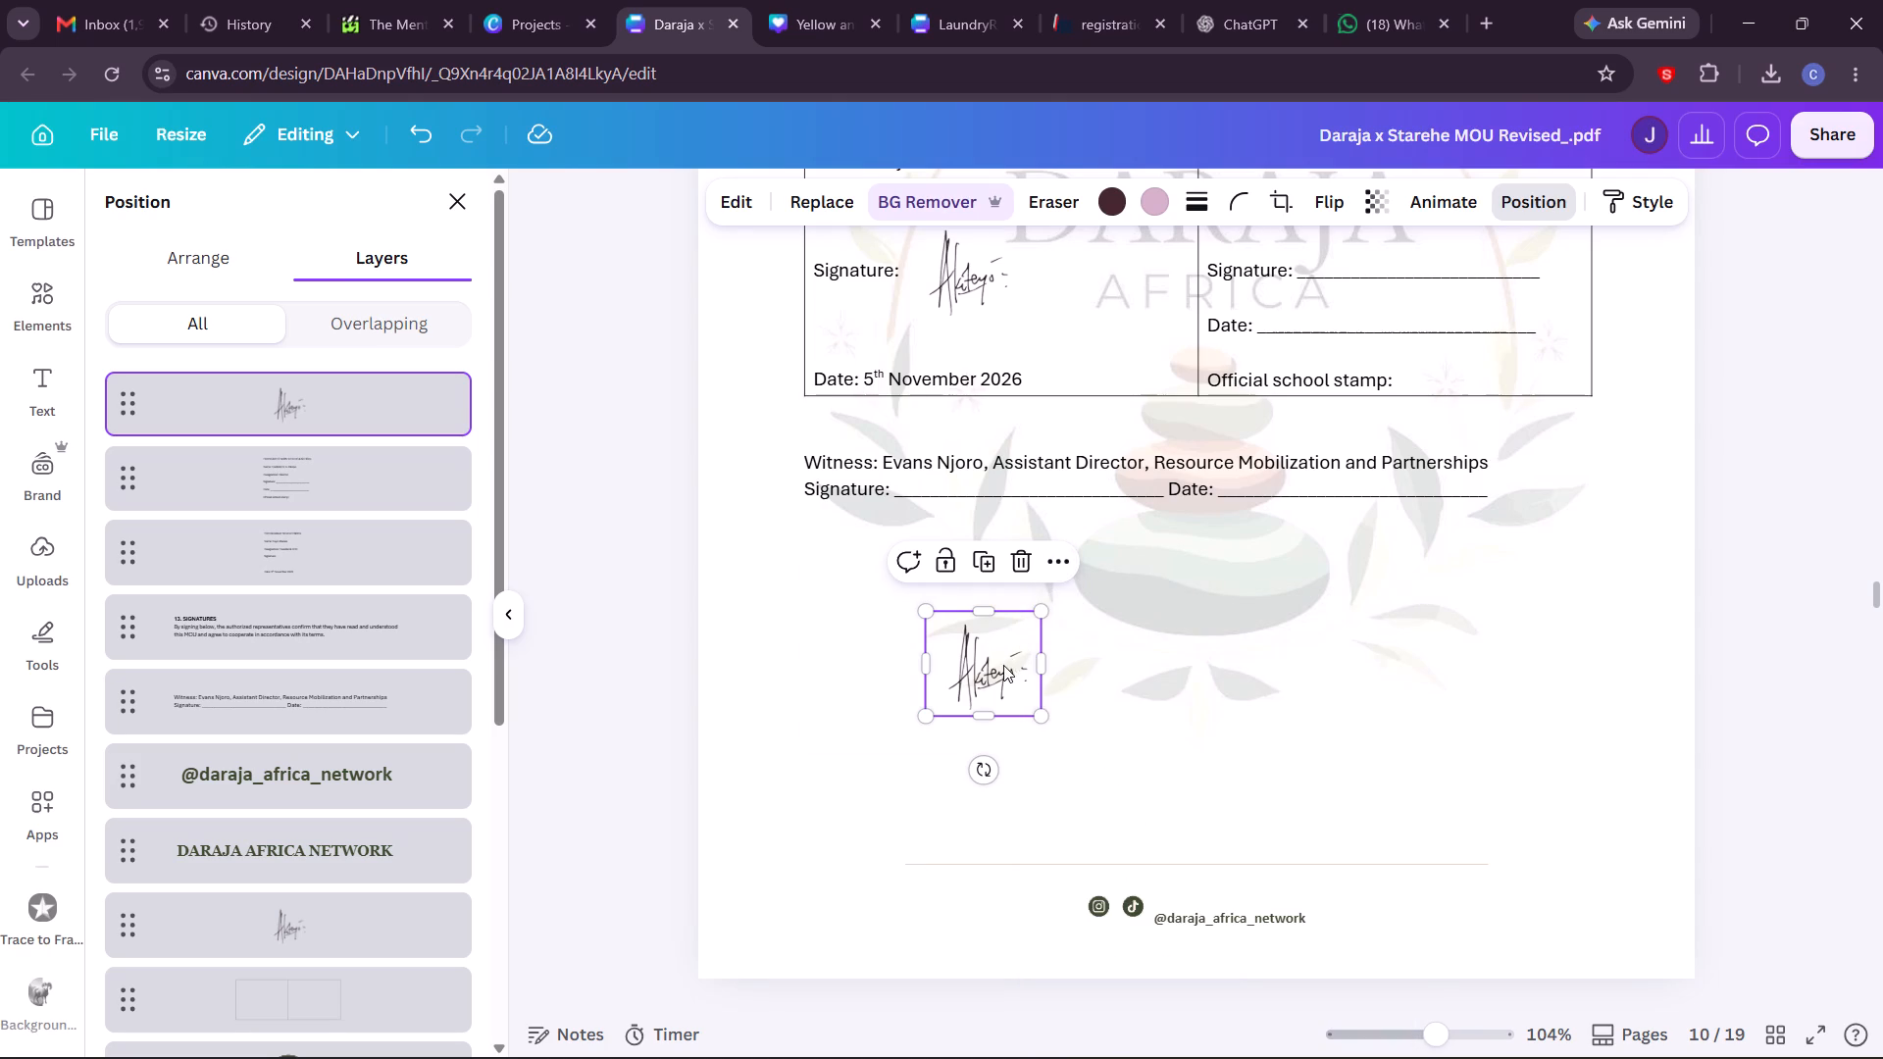
pyautogui.moveTo(1003, 665); pyautogui.dragTo(594, 577)
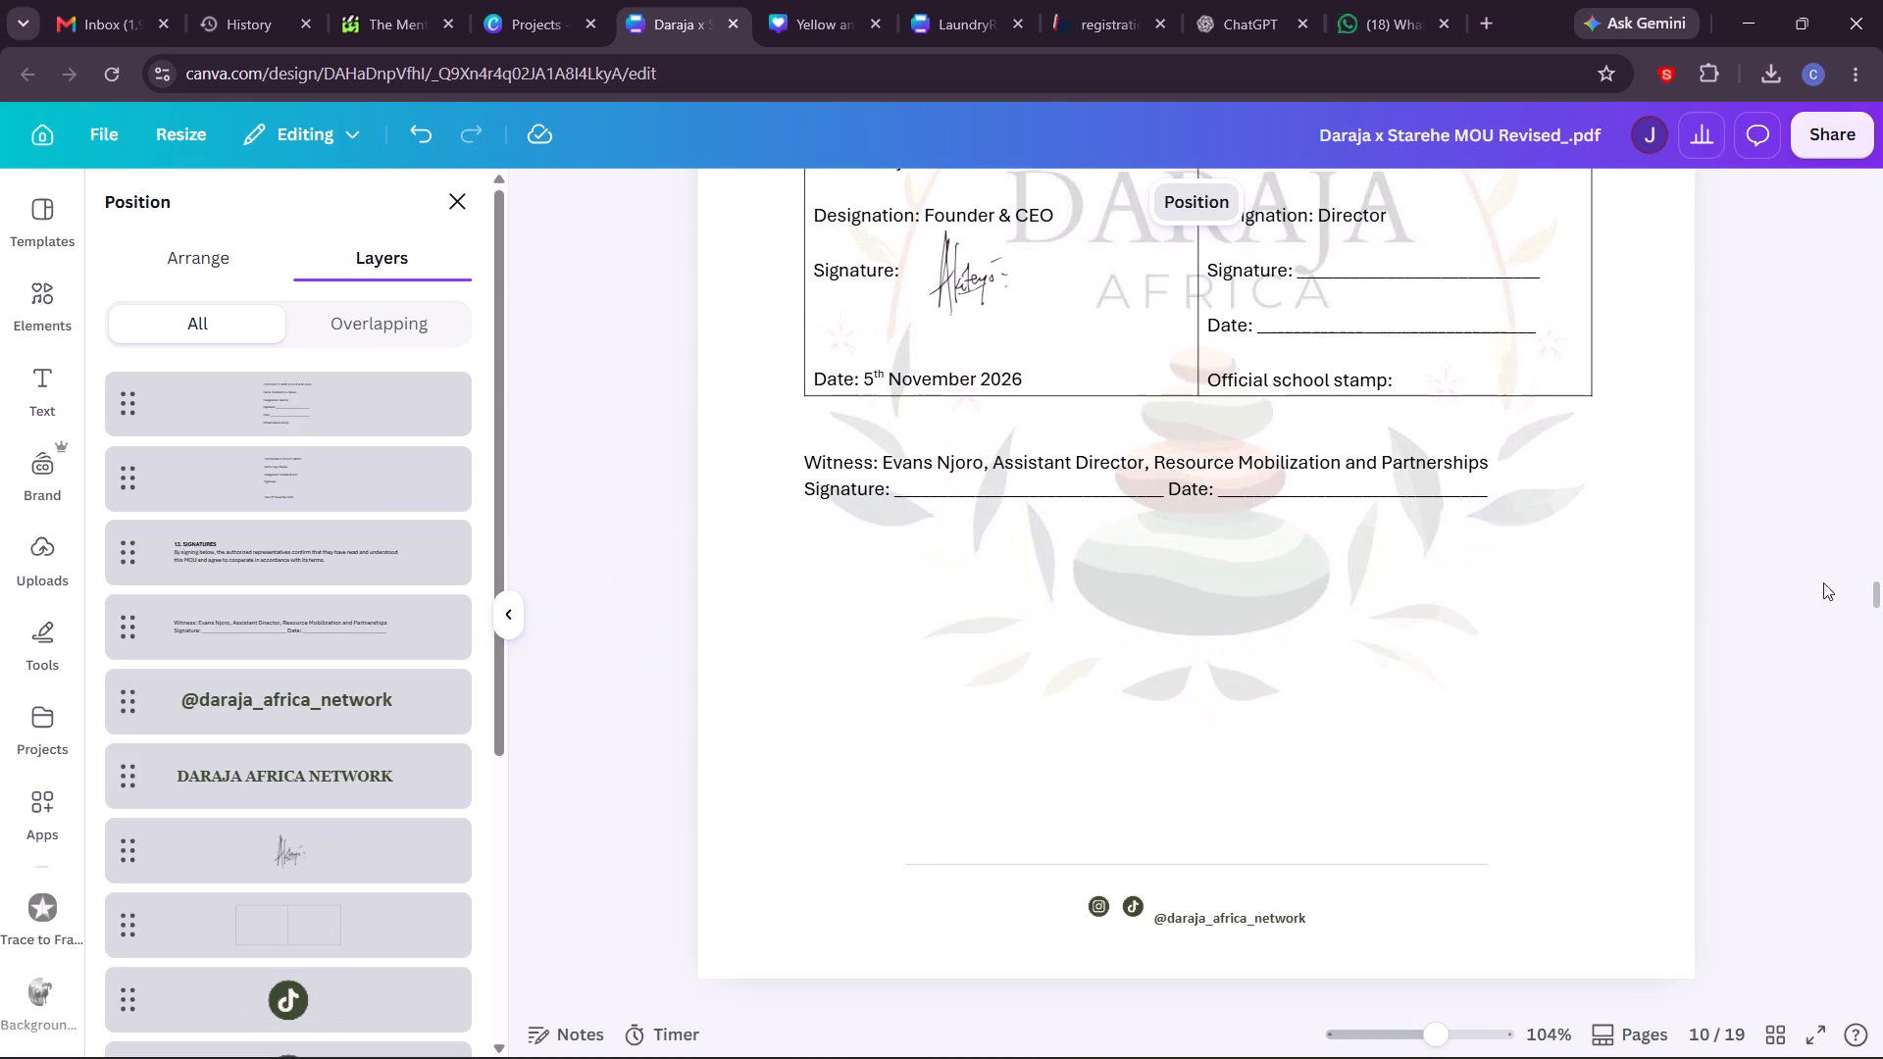
# Paste the copied signature onto page 12 near the Addendum A signature lines.
pyautogui.moveTo(1882, 589); pyautogui.dragTo(1873, 680)
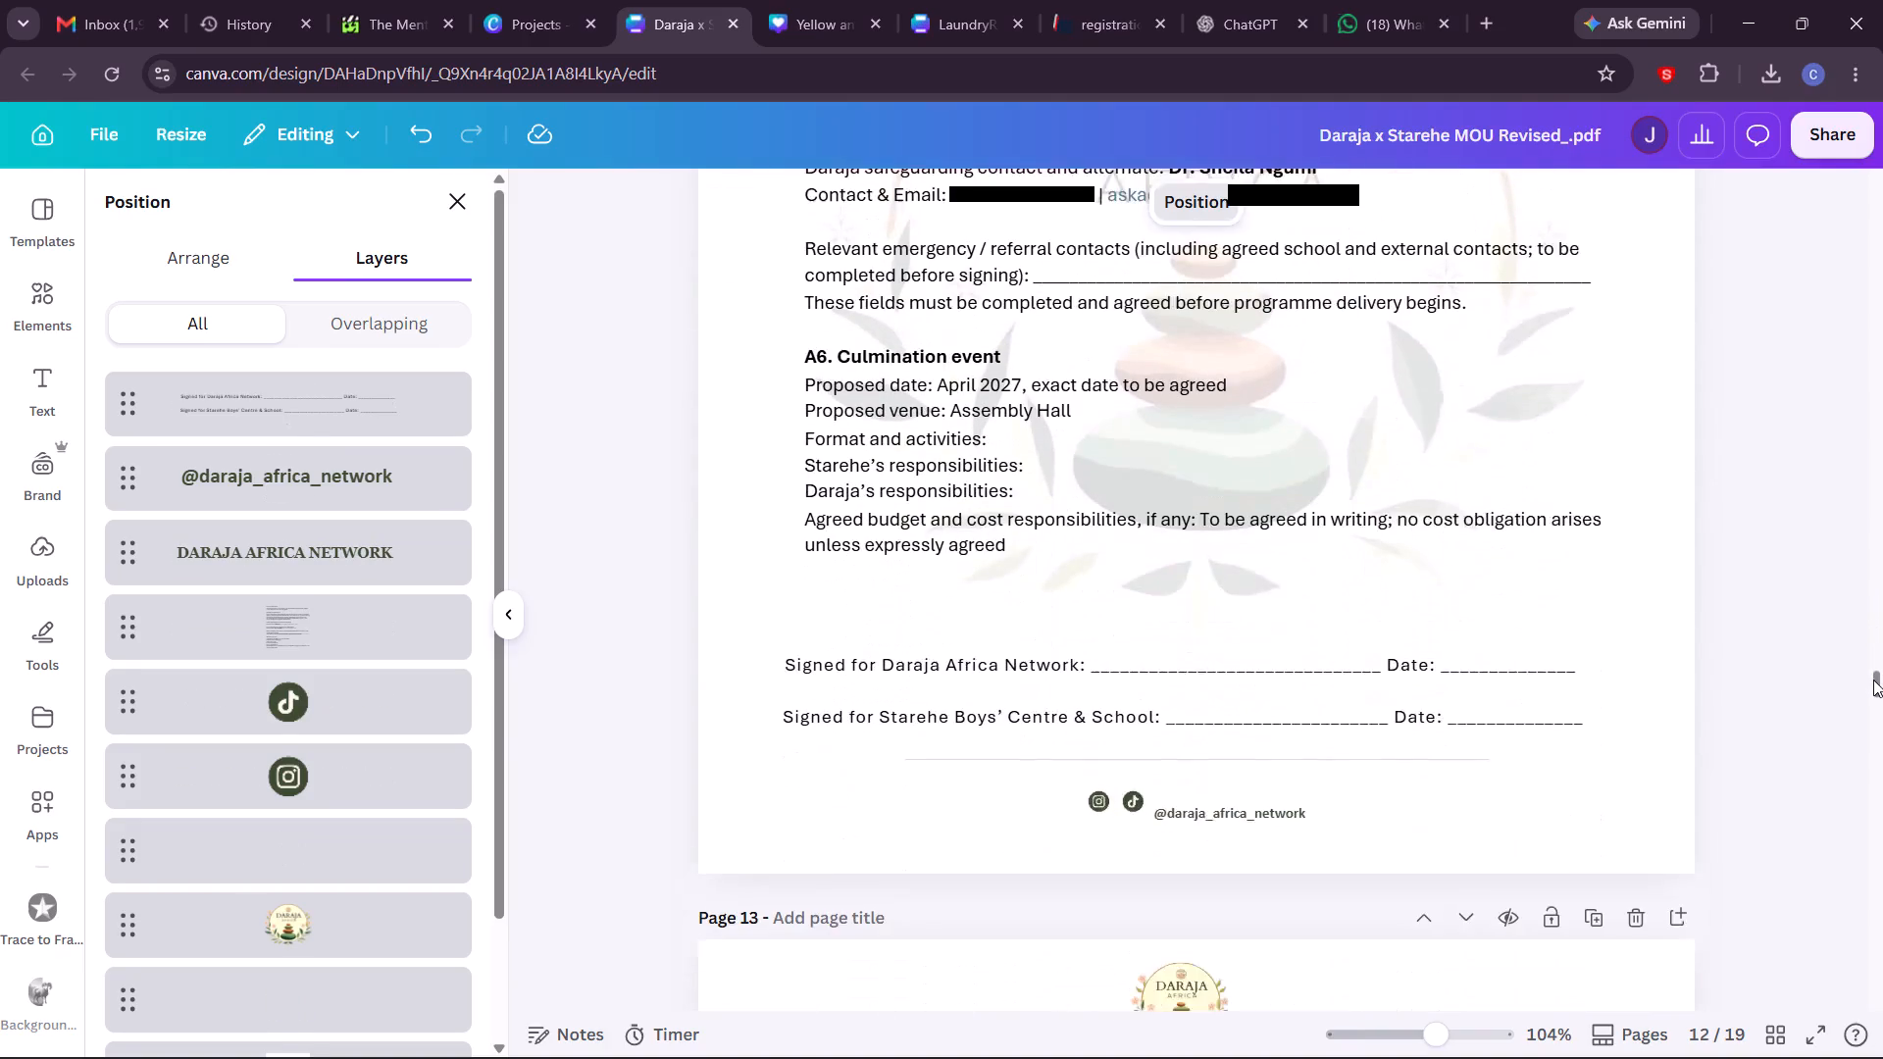
pyautogui.moveTo(1873, 680); pyautogui.dragTo(1873, 685)
pyautogui.click(1177, 454)
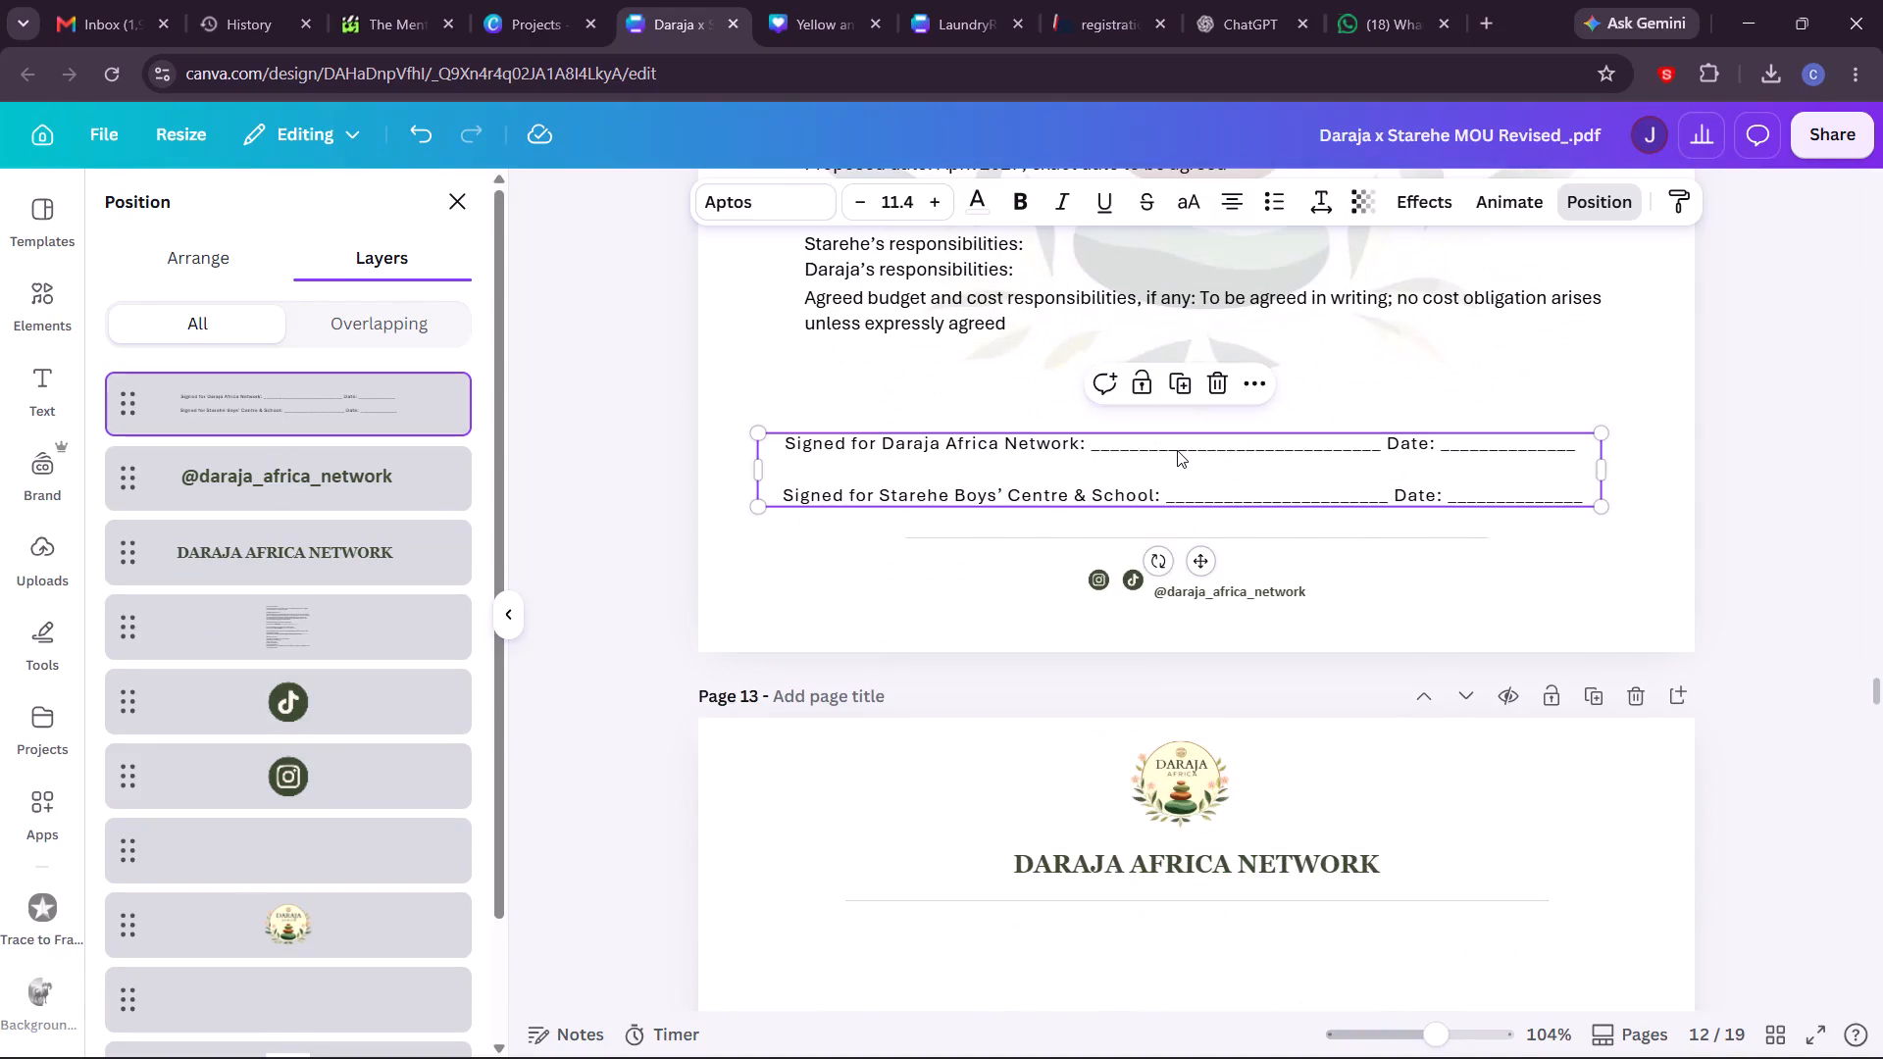
pyautogui.hotkey('ctrl', 'v')
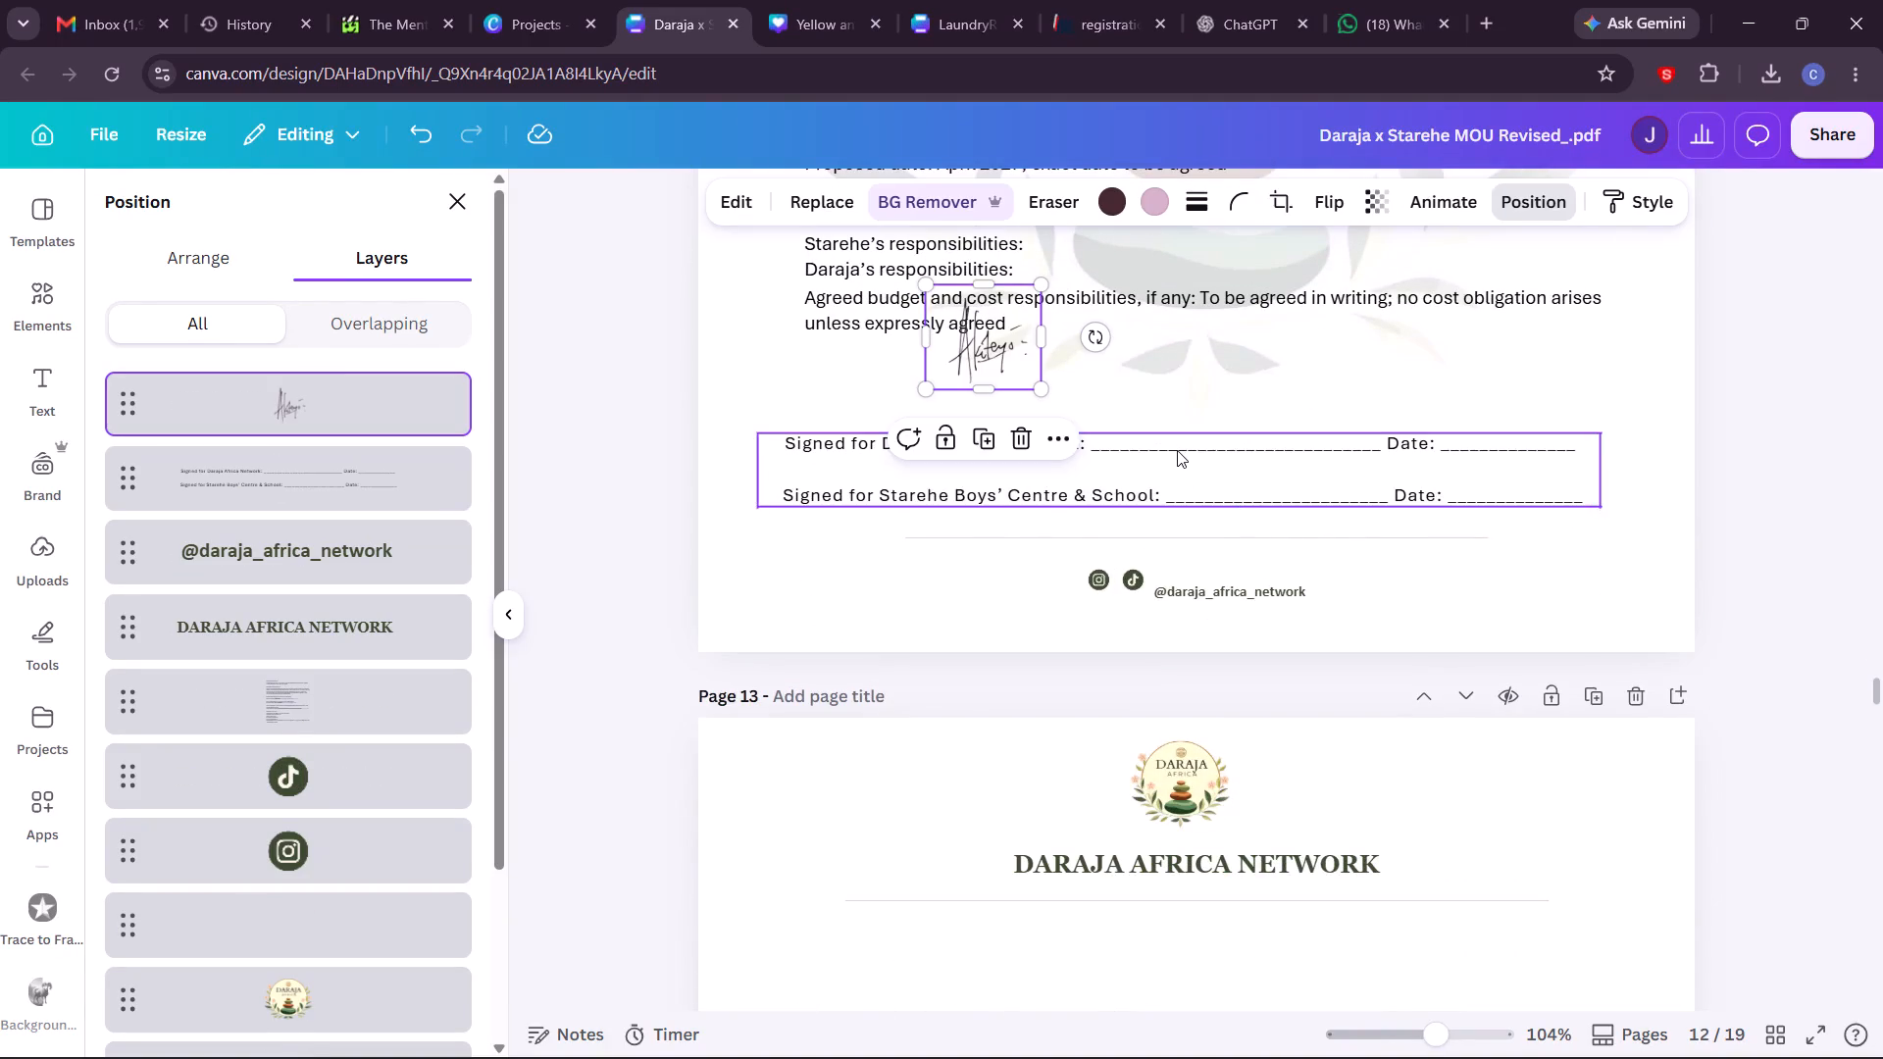
# Move the pasted signature onto the blank of the "Signed for Daraja Africa Network" line on page 12.
pyautogui.press('Right')
pyautogui.press('Right')
pyautogui.press('Right')
pyautogui.press('Right')
pyautogui.press('Right')
pyautogui.press('Right')
pyautogui.press('Right')
pyautogui.press('Right')
pyautogui.press('Right')
pyautogui.press('Right')
pyautogui.press('Right')
pyautogui.press('Right')
pyautogui.press('Right')
pyautogui.press('Right')
pyautogui.press('Right')
pyautogui.press('Right')
pyautogui.press('Right')
pyautogui.press('Right')
pyautogui.press('Right')
pyautogui.press('Right')
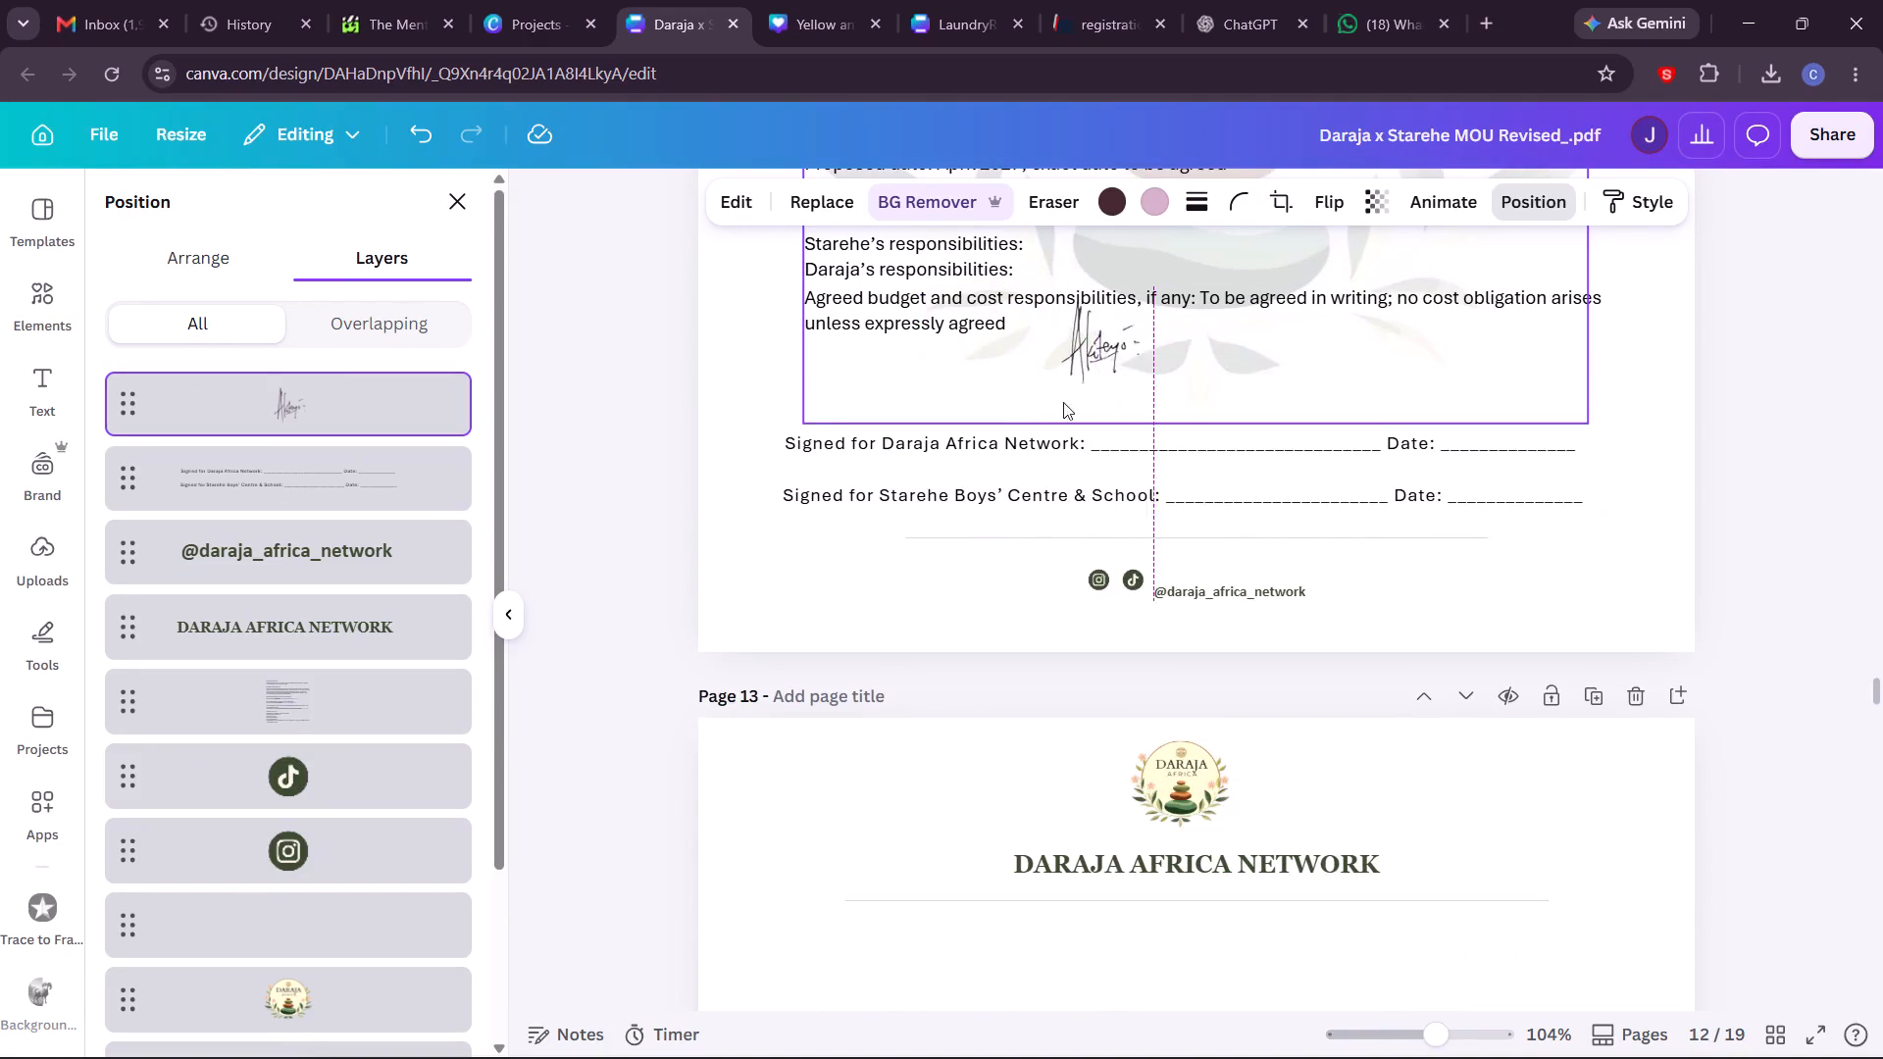
pyautogui.press('Down')
pyautogui.press('Down')
pyautogui.press('Down')
pyautogui.press('Down')
pyautogui.press('Down')
pyautogui.press('Down')
pyautogui.press('Down')
pyautogui.press('Down')
pyautogui.press('Down')
pyautogui.press('Down')
pyautogui.press('Down')
pyautogui.press('Left')
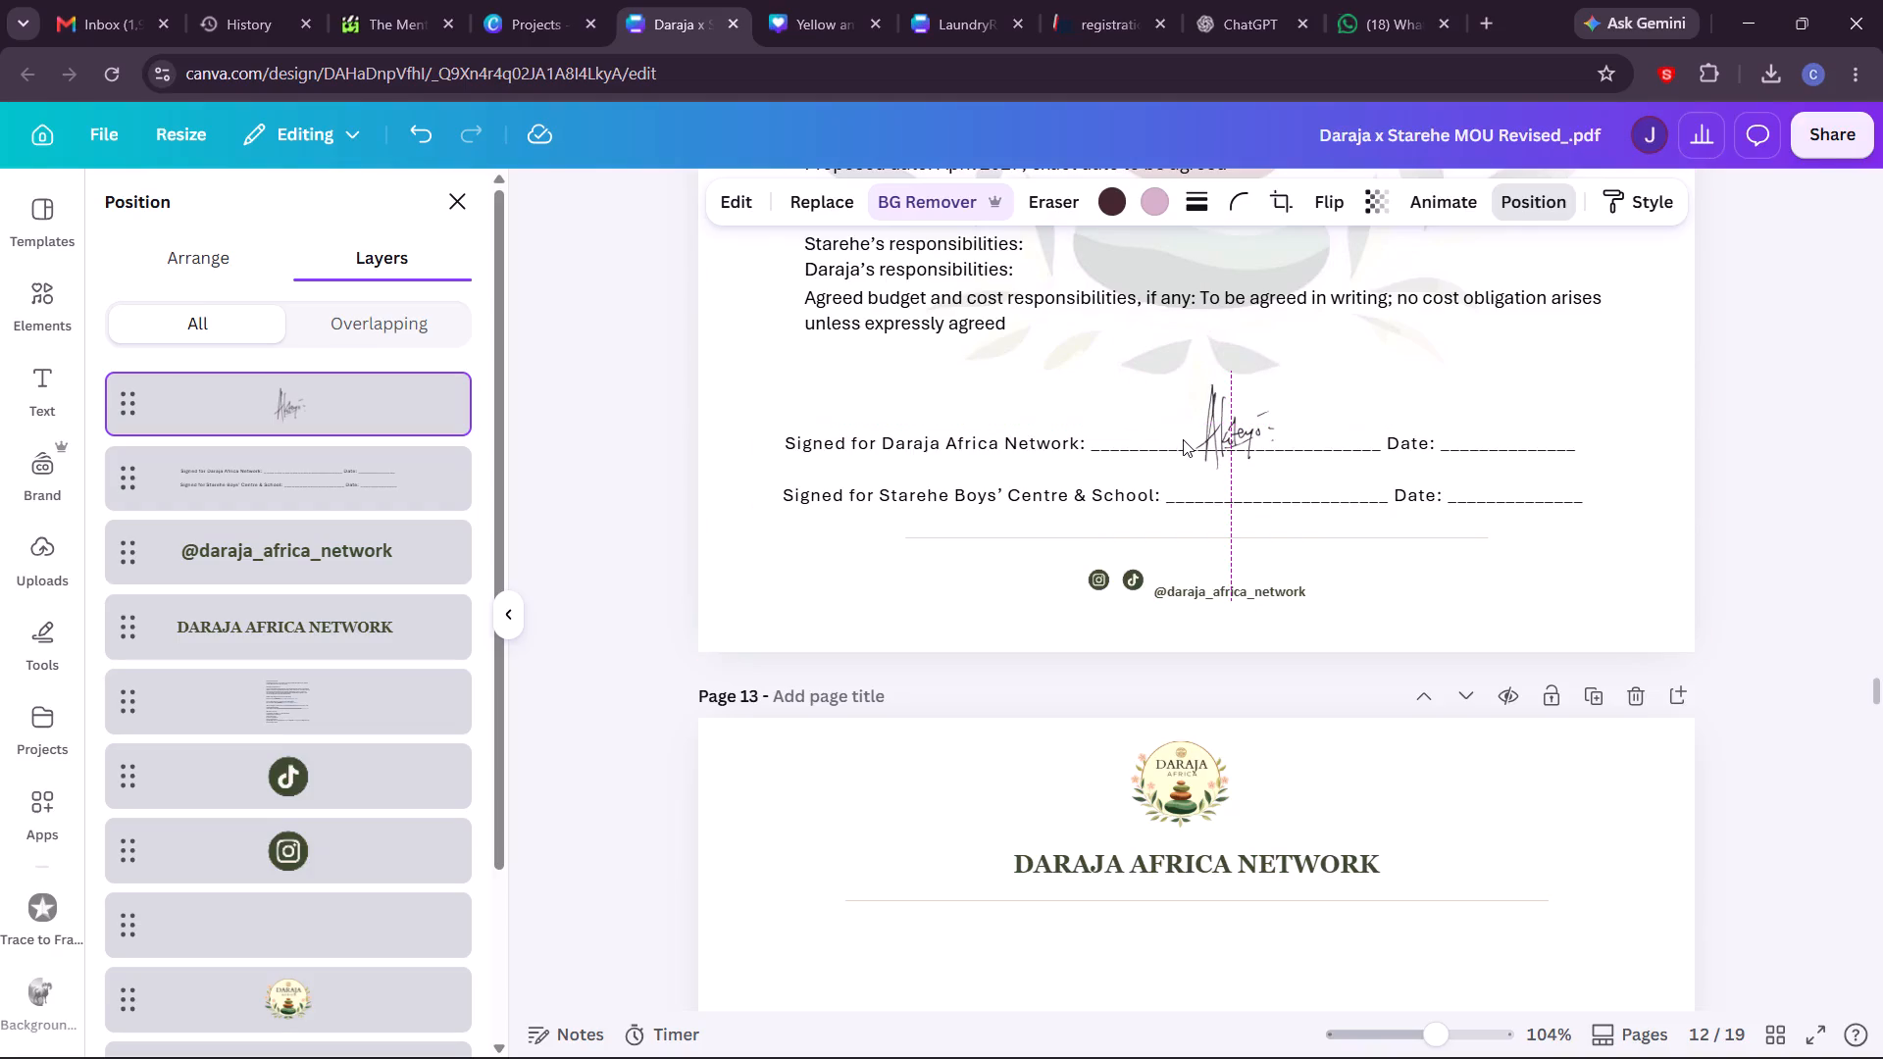
pyautogui.press('Left')
pyautogui.press('Down')
pyautogui.press('Up')
pyautogui.press('Up')
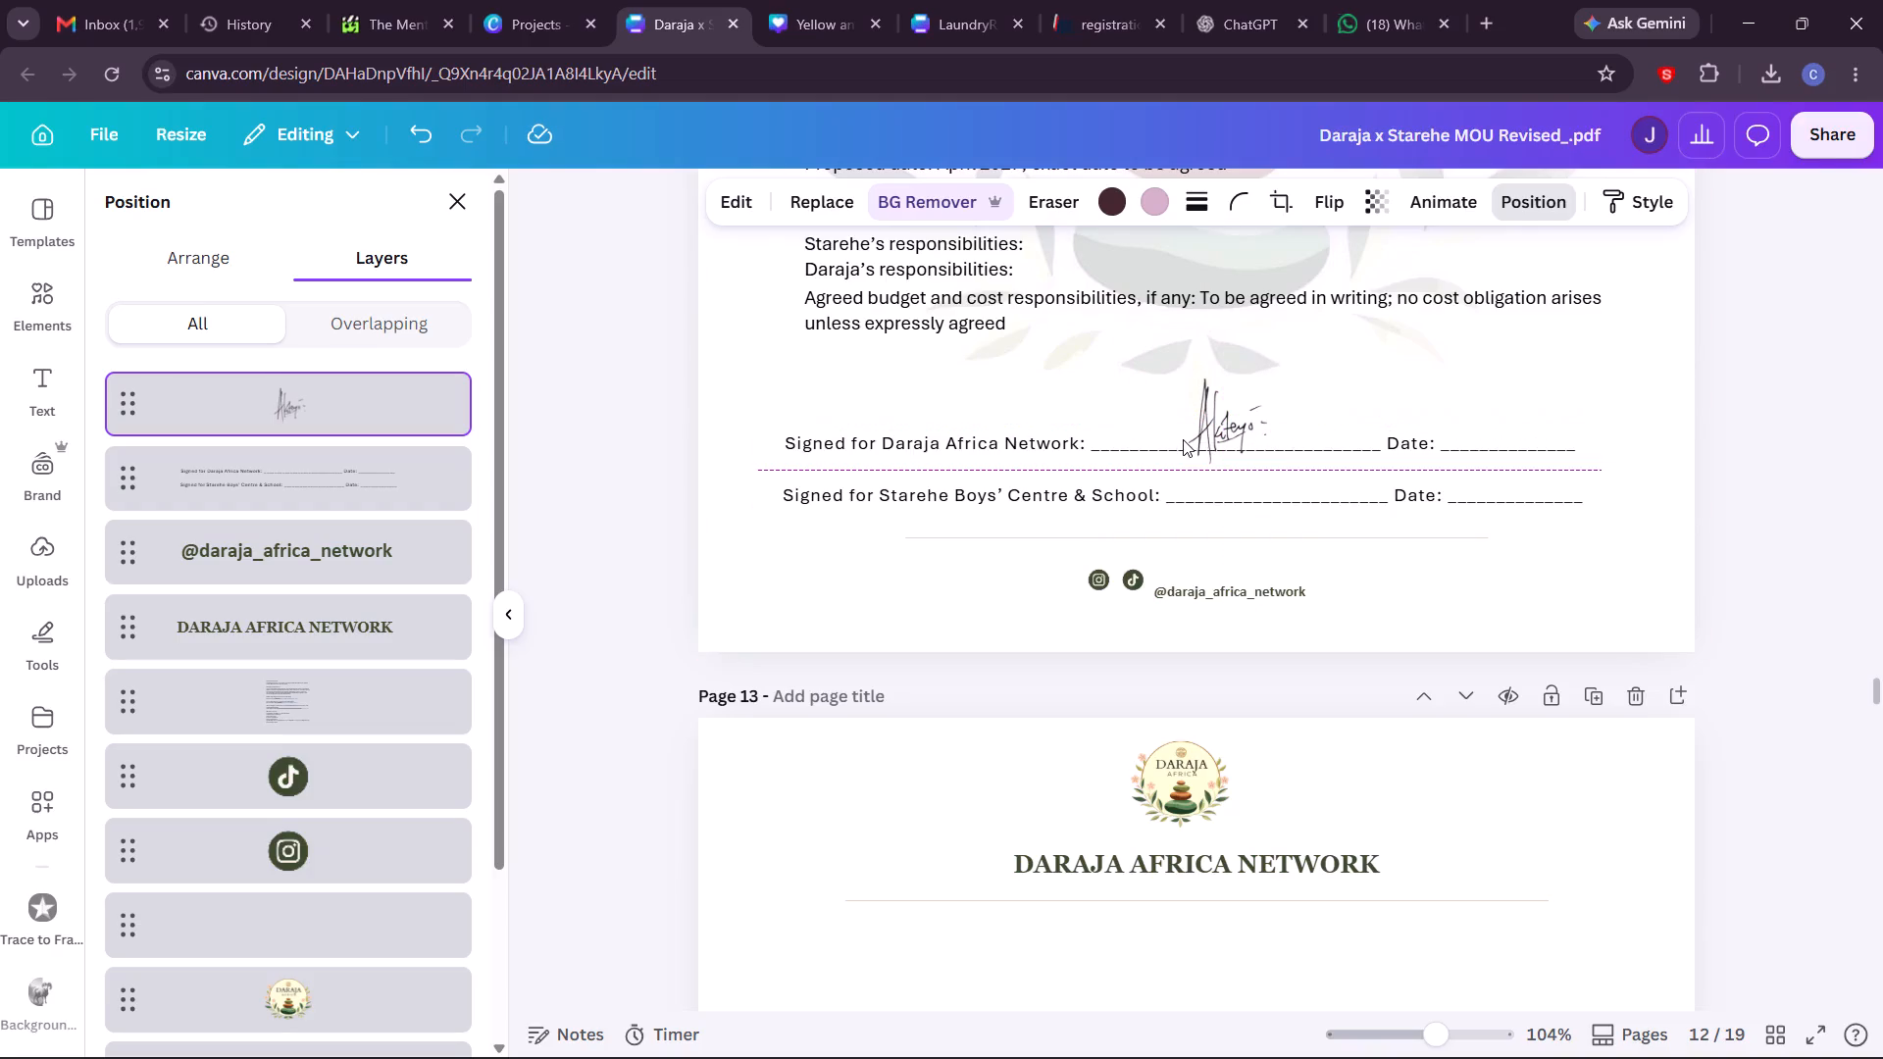
pyautogui.press('Up')
pyautogui.press('Down')
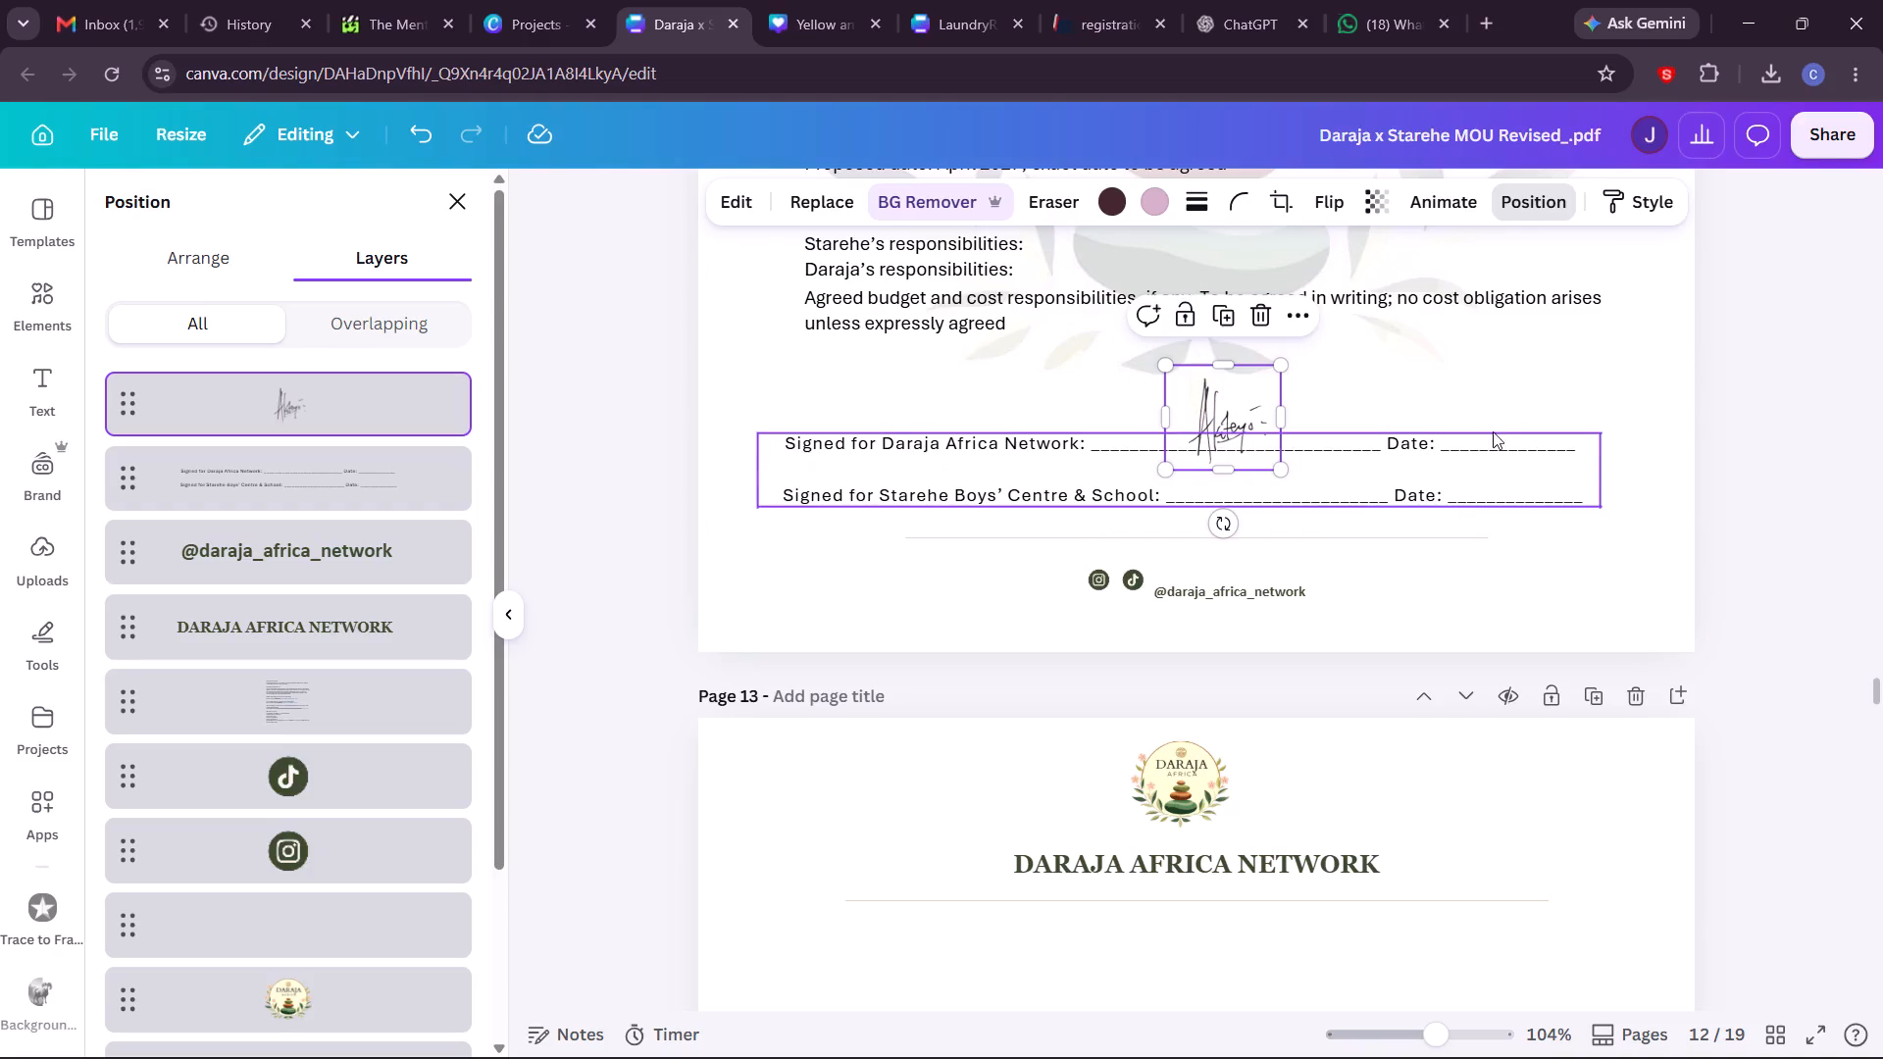
# Copy the date "5th November 2026" from the Daraja Africa Network signature block on page 10.
pyautogui.scroll(7, 1469, 432)
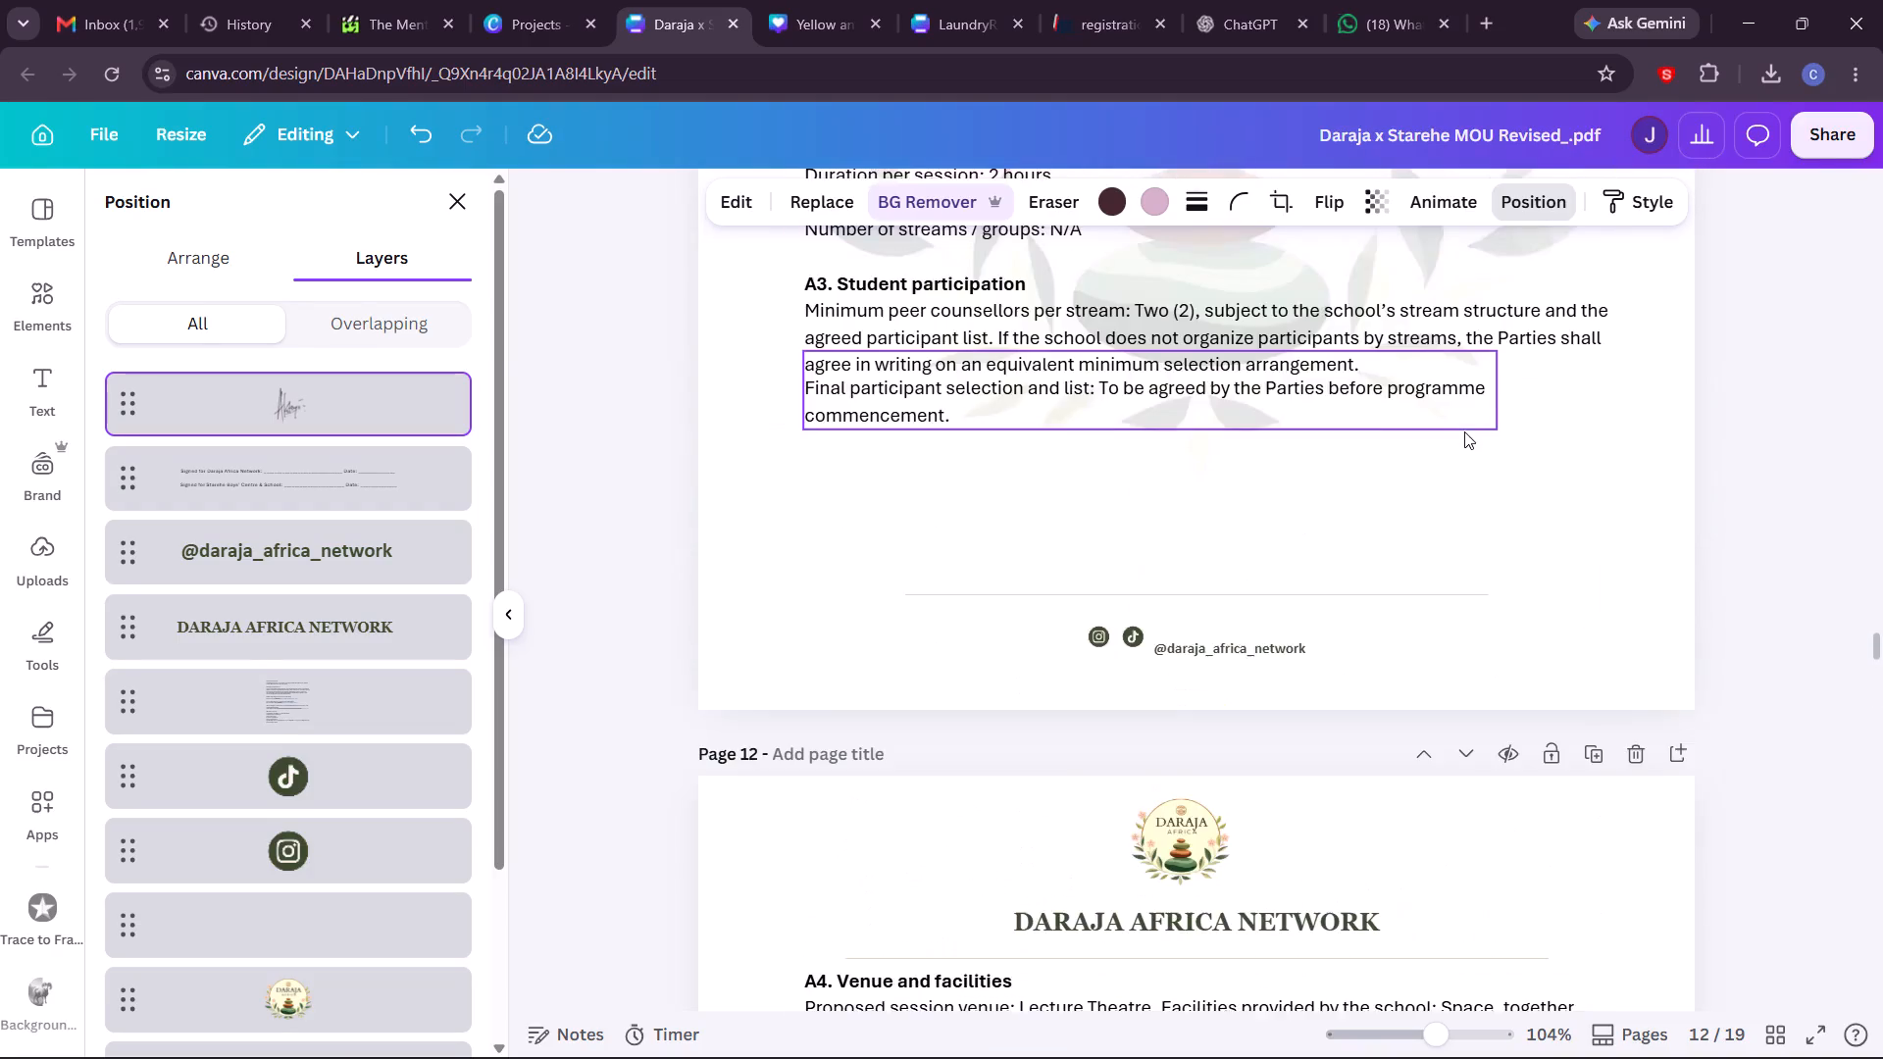
pyautogui.scroll(10, 1462, 431)
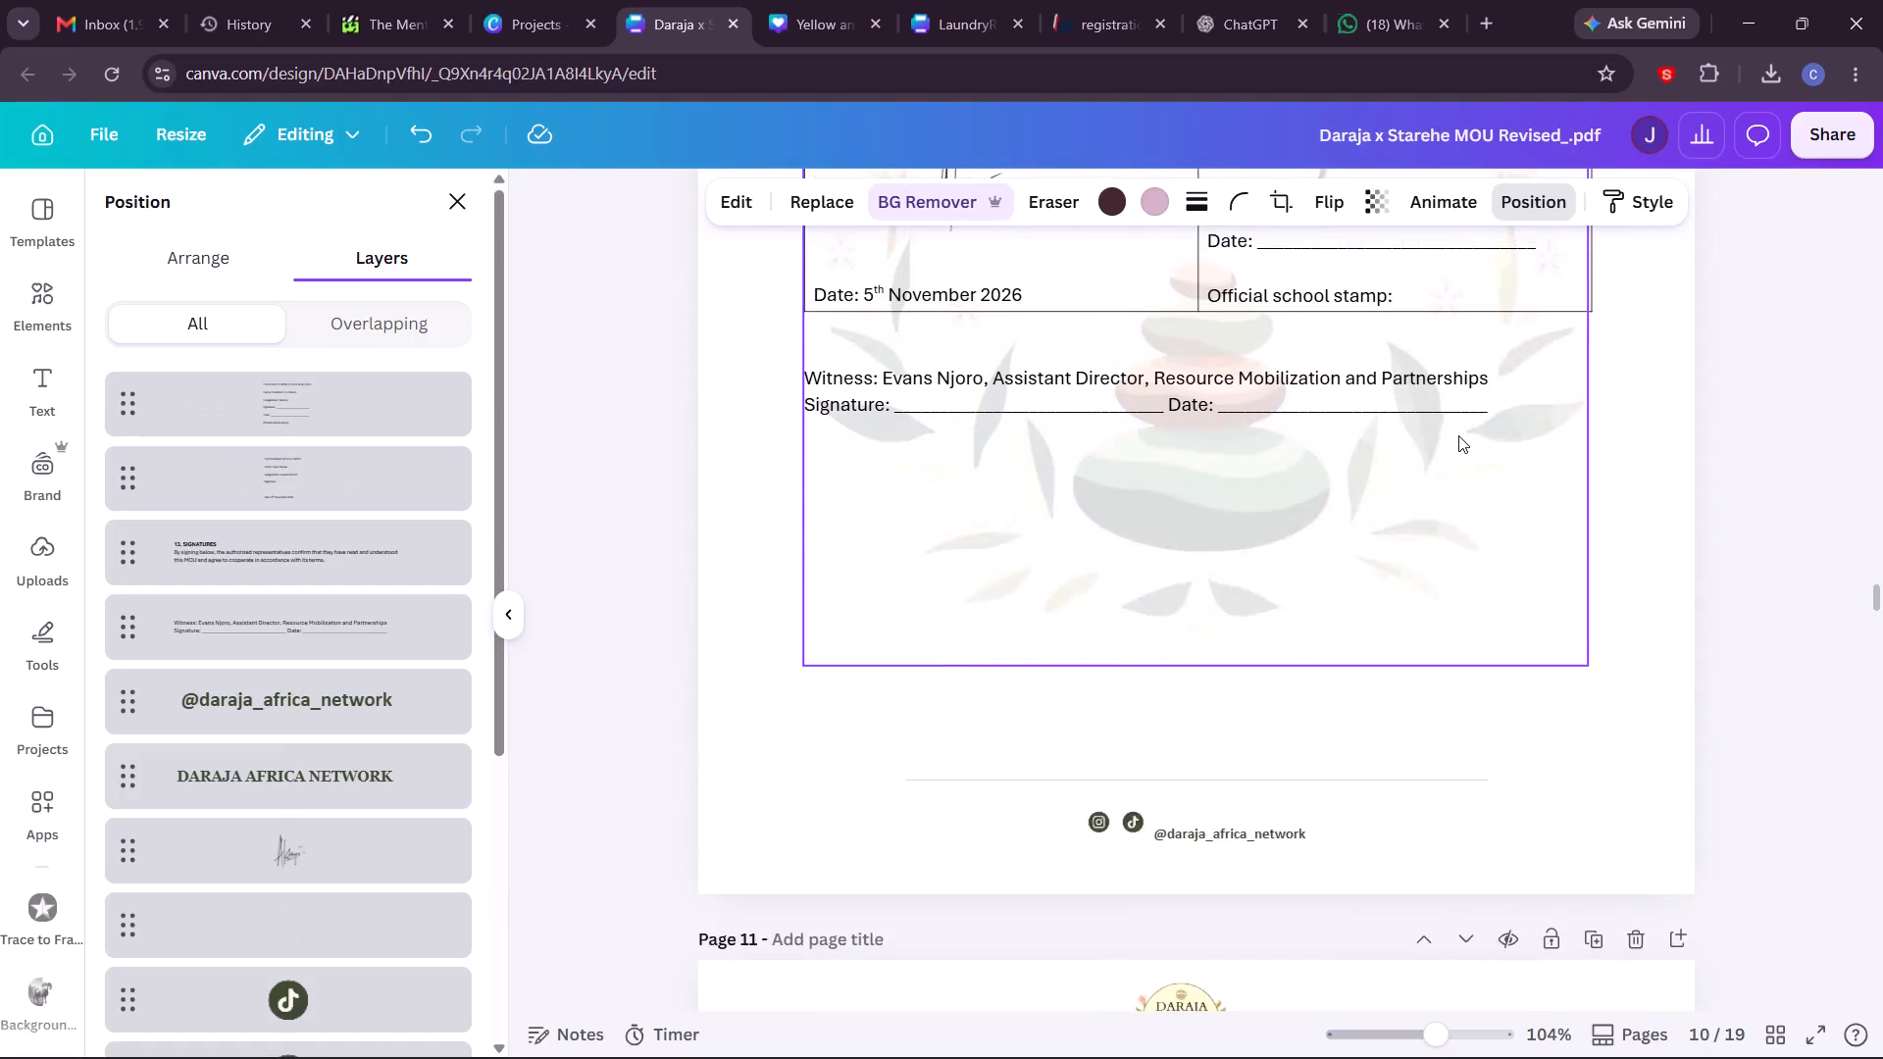
pyautogui.scroll(3, 1458, 435)
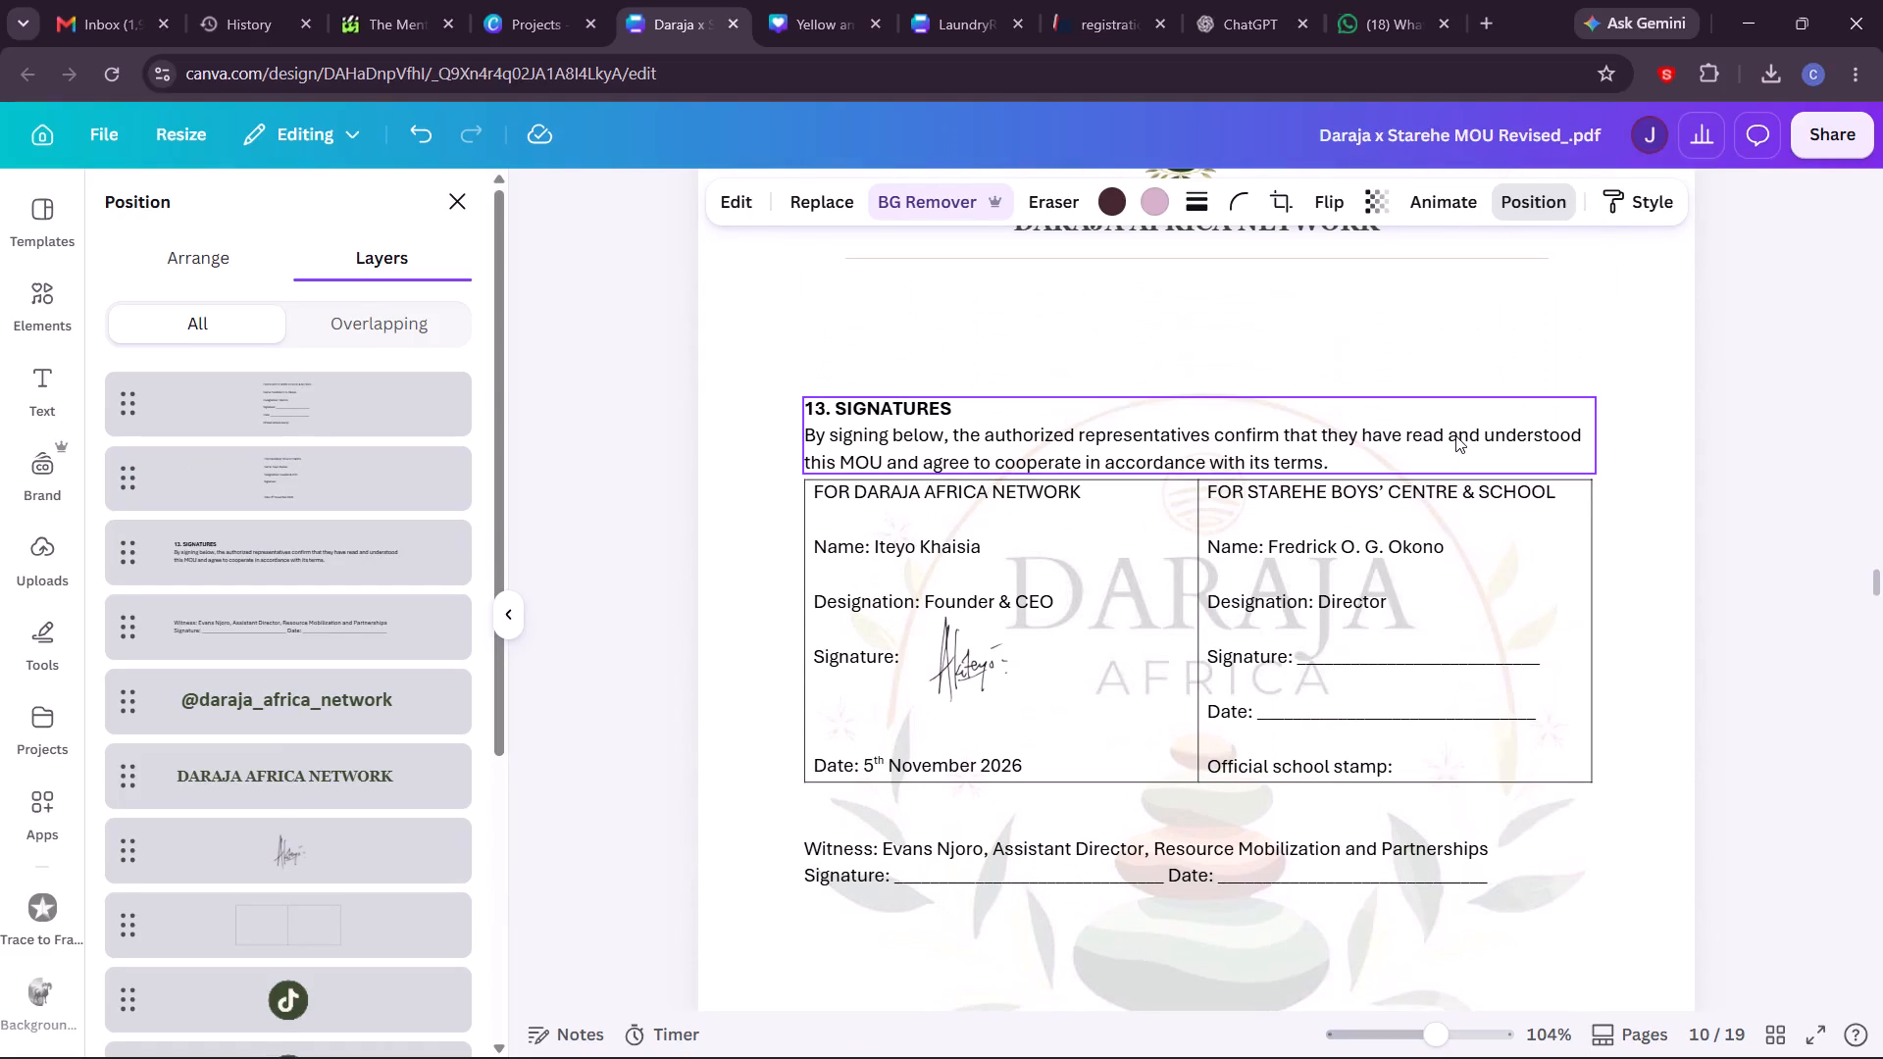
pyautogui.click(999, 764)
pyautogui.click(1028, 759)
pyautogui.moveTo(1026, 760); pyautogui.dragTo(998, 760)
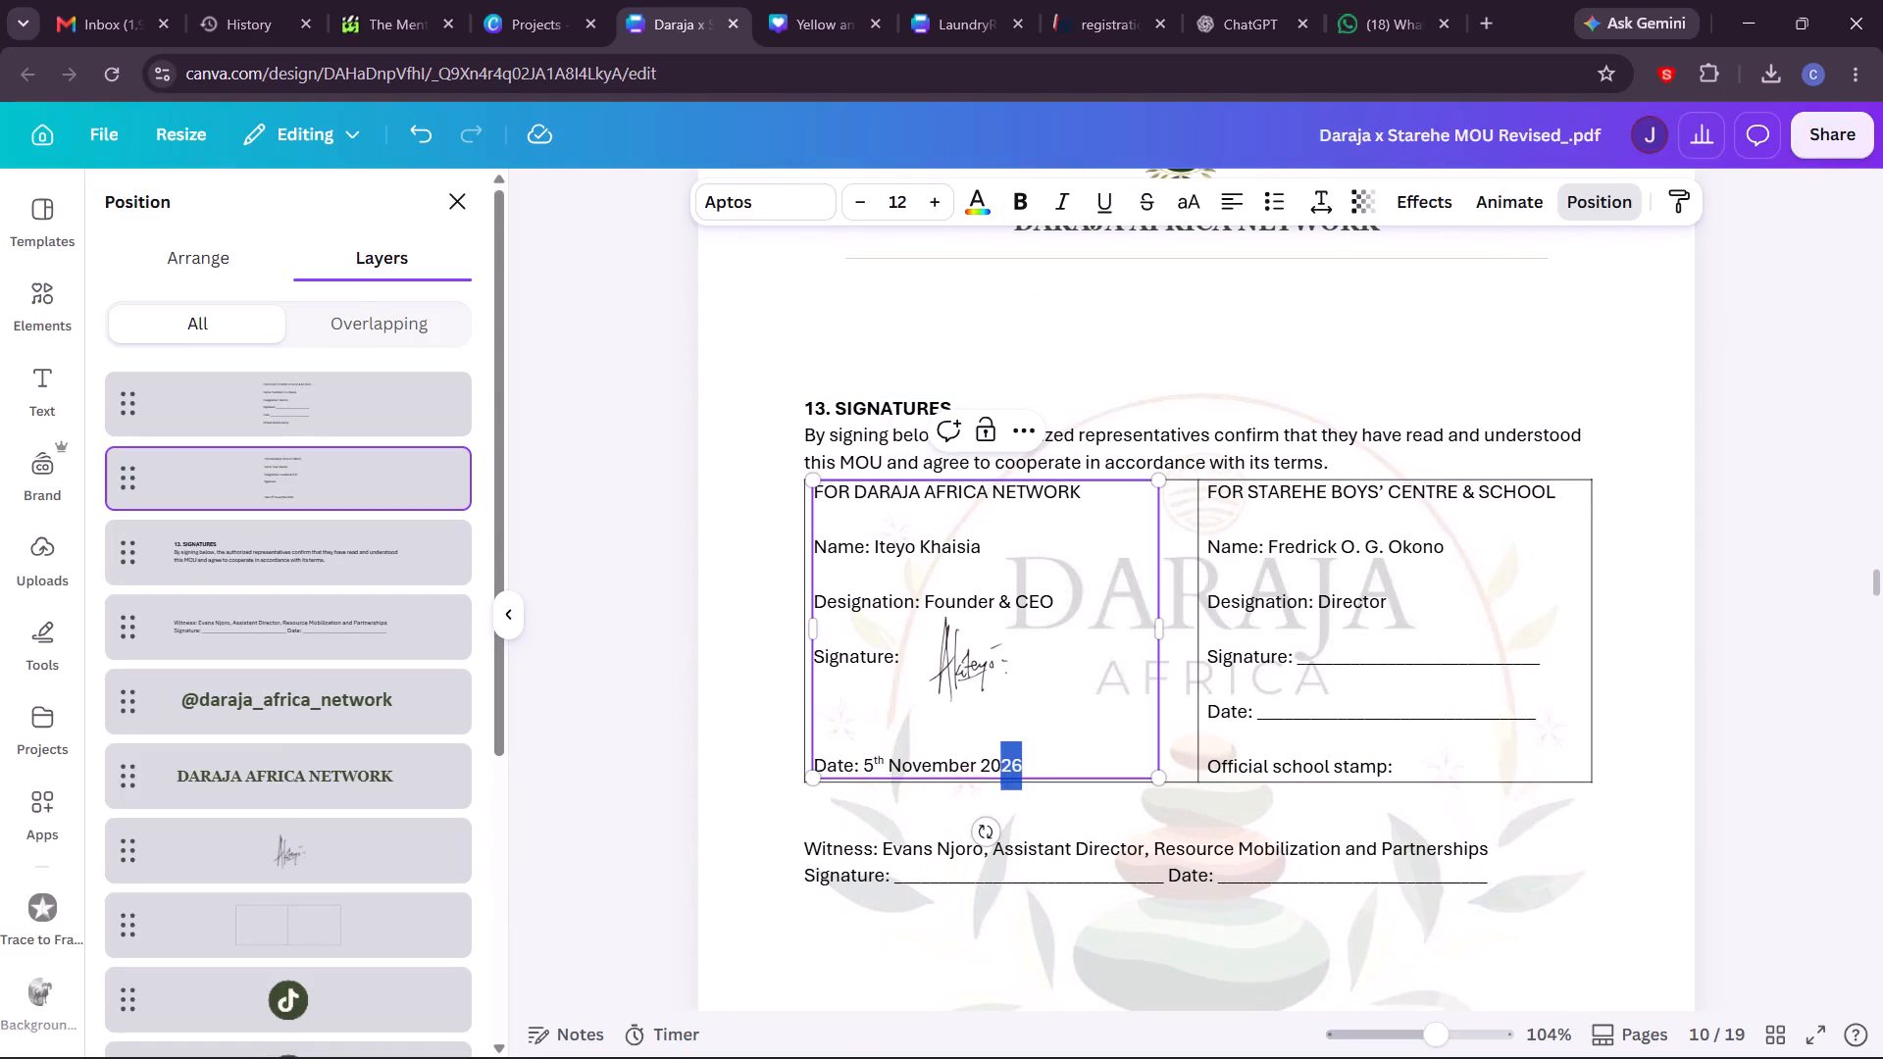
pyautogui.moveTo(998, 760); pyautogui.dragTo(867, 759)
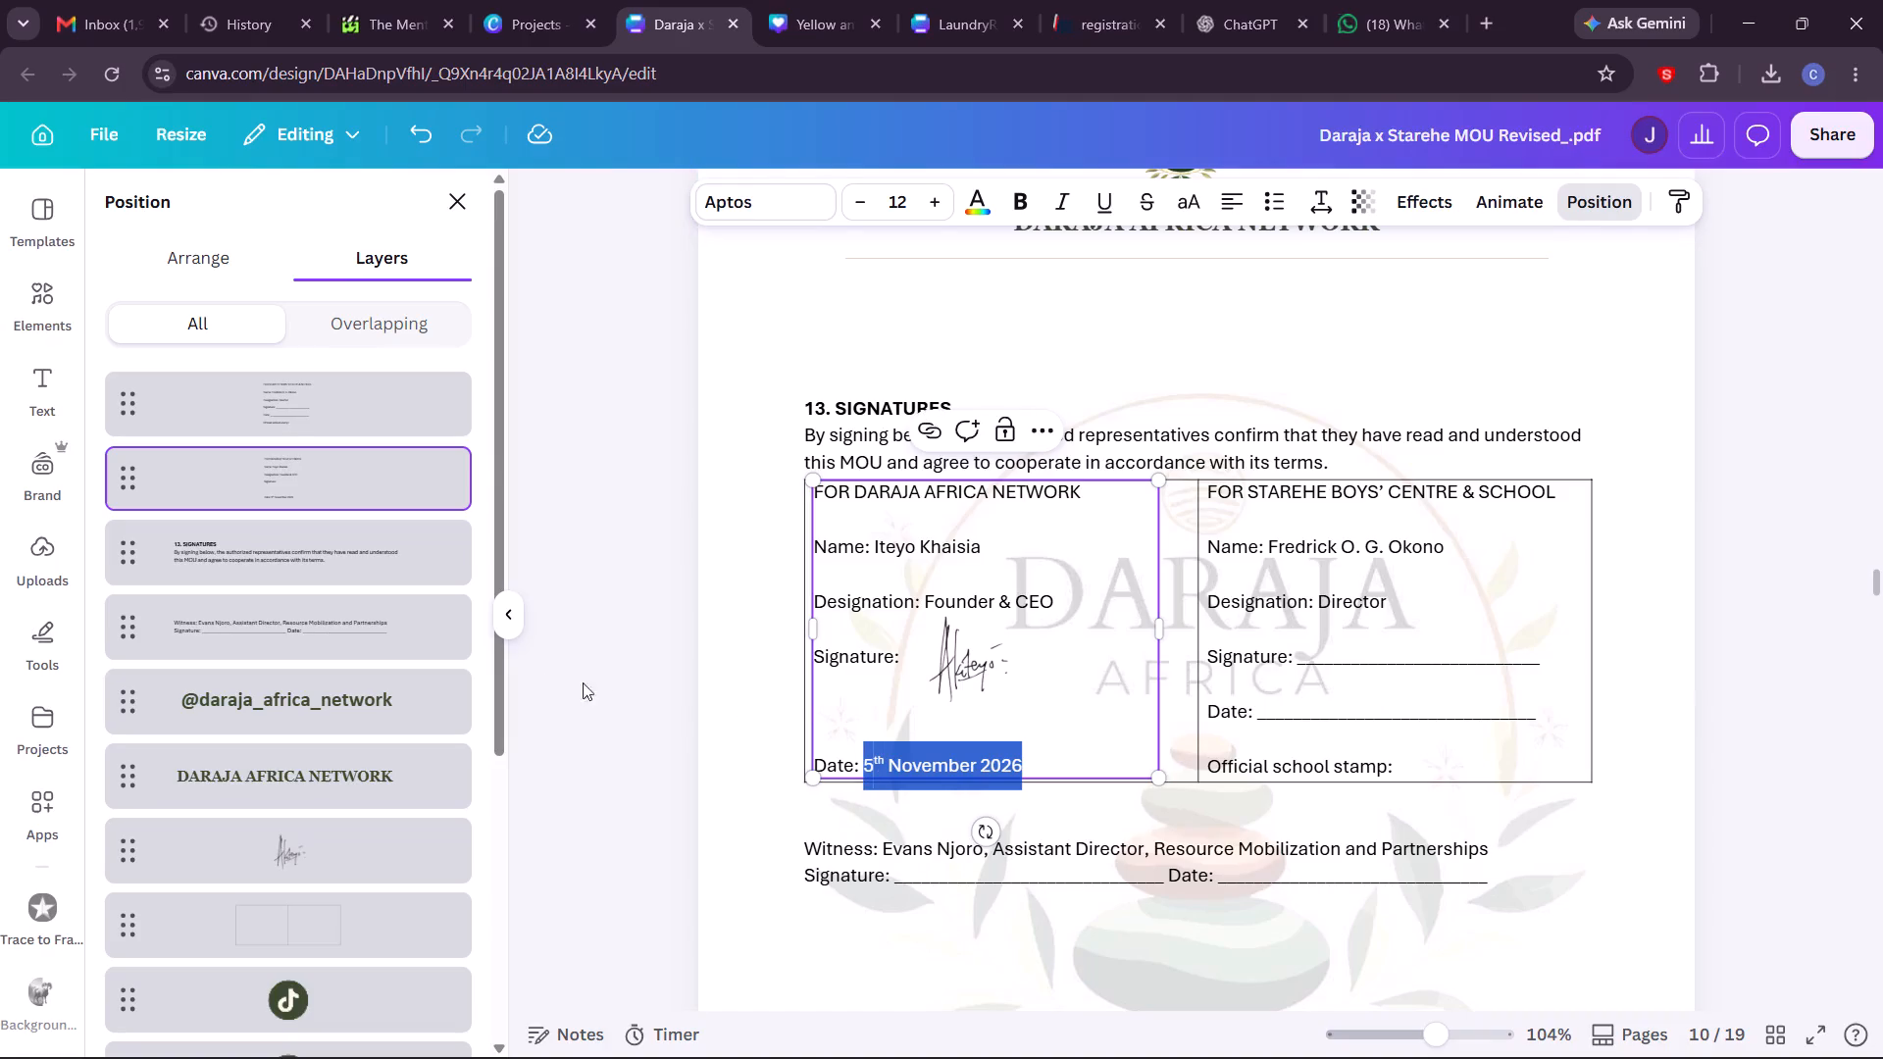
pyautogui.rightClick(973, 760)
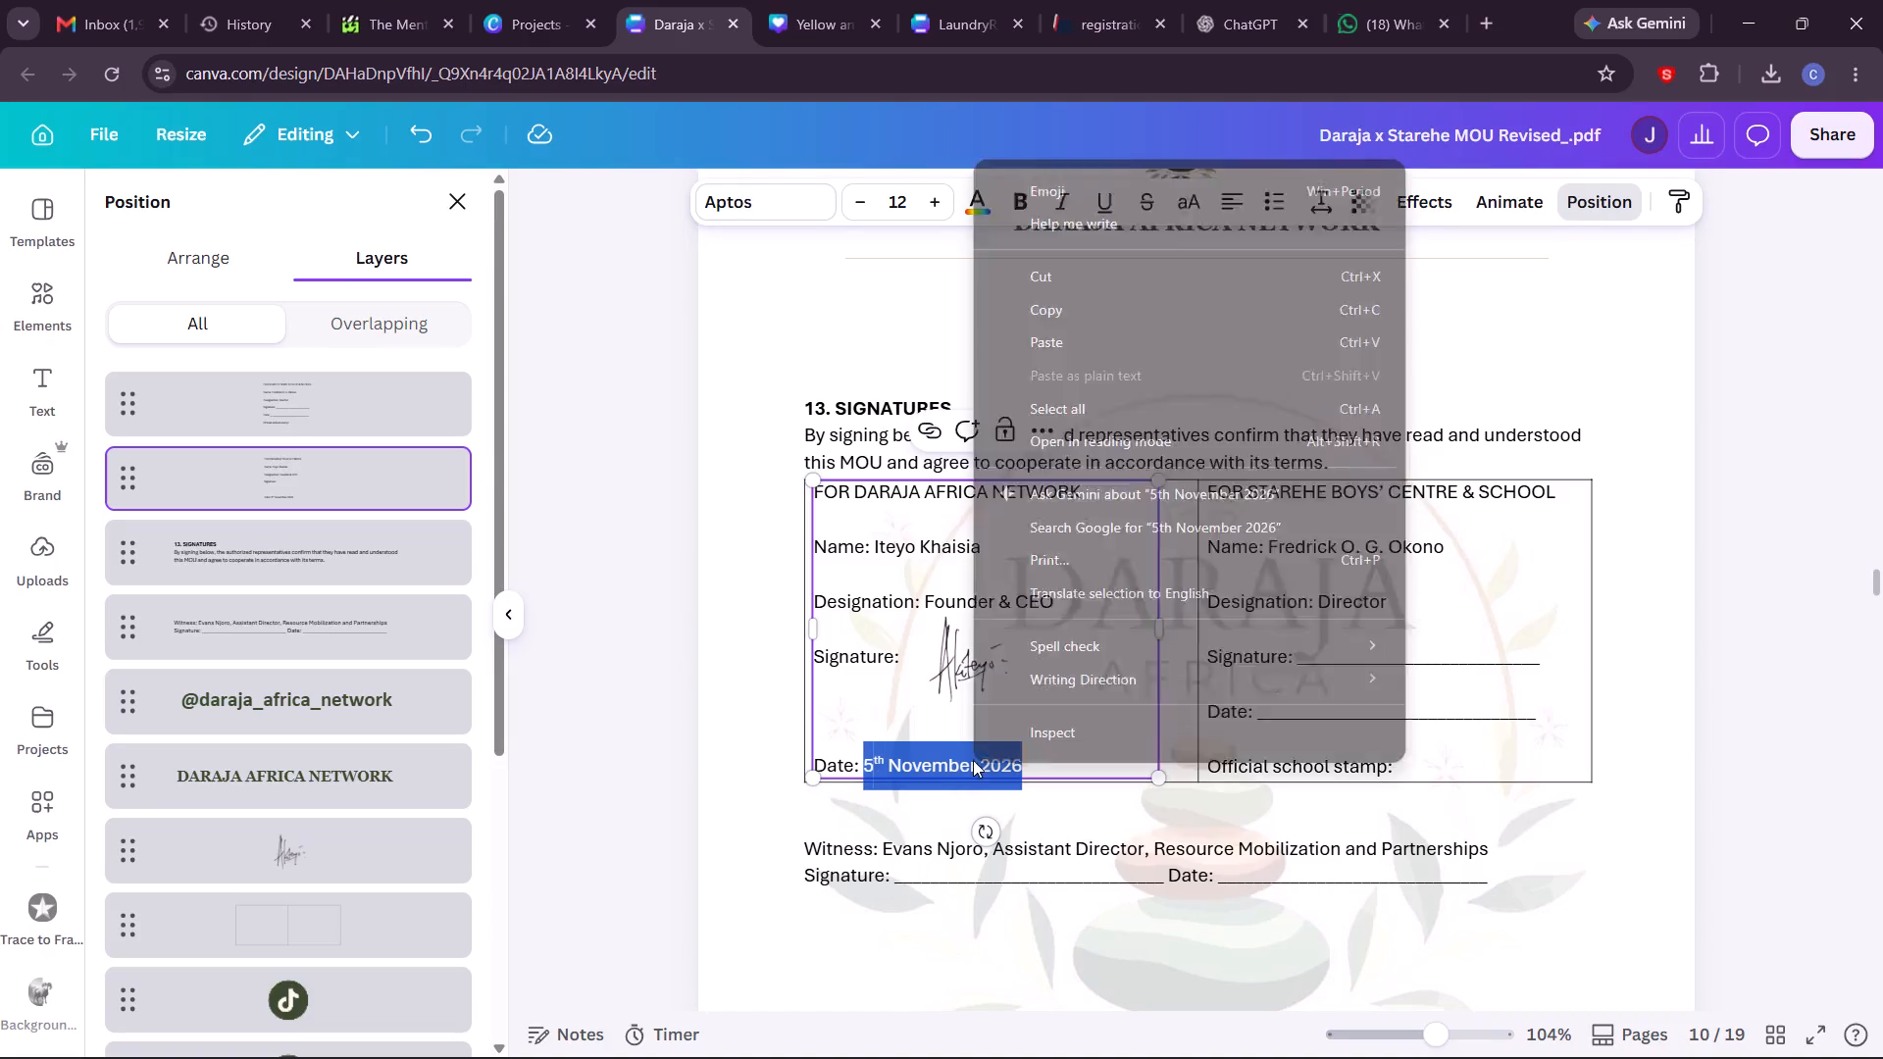
pyautogui.click(1049, 309)
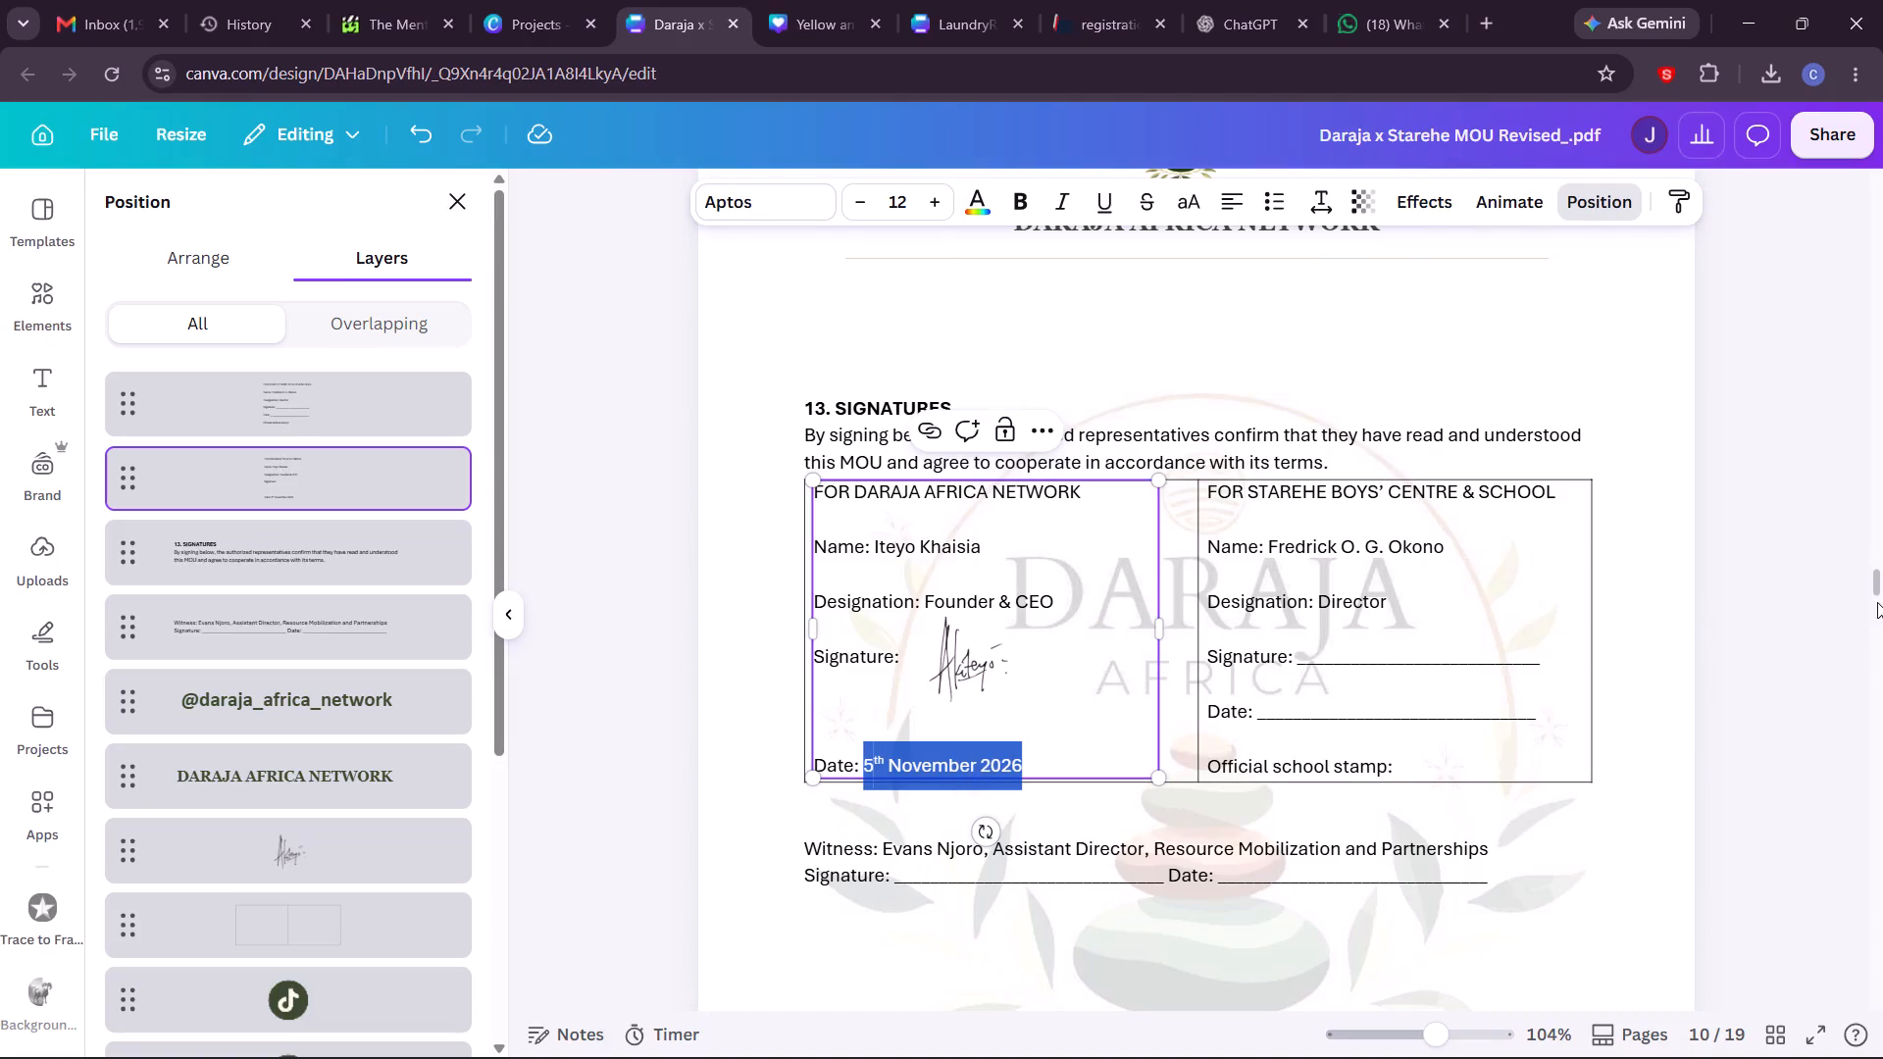
pyautogui.moveTo(1879, 589); pyautogui.dragTo(1882, 686)
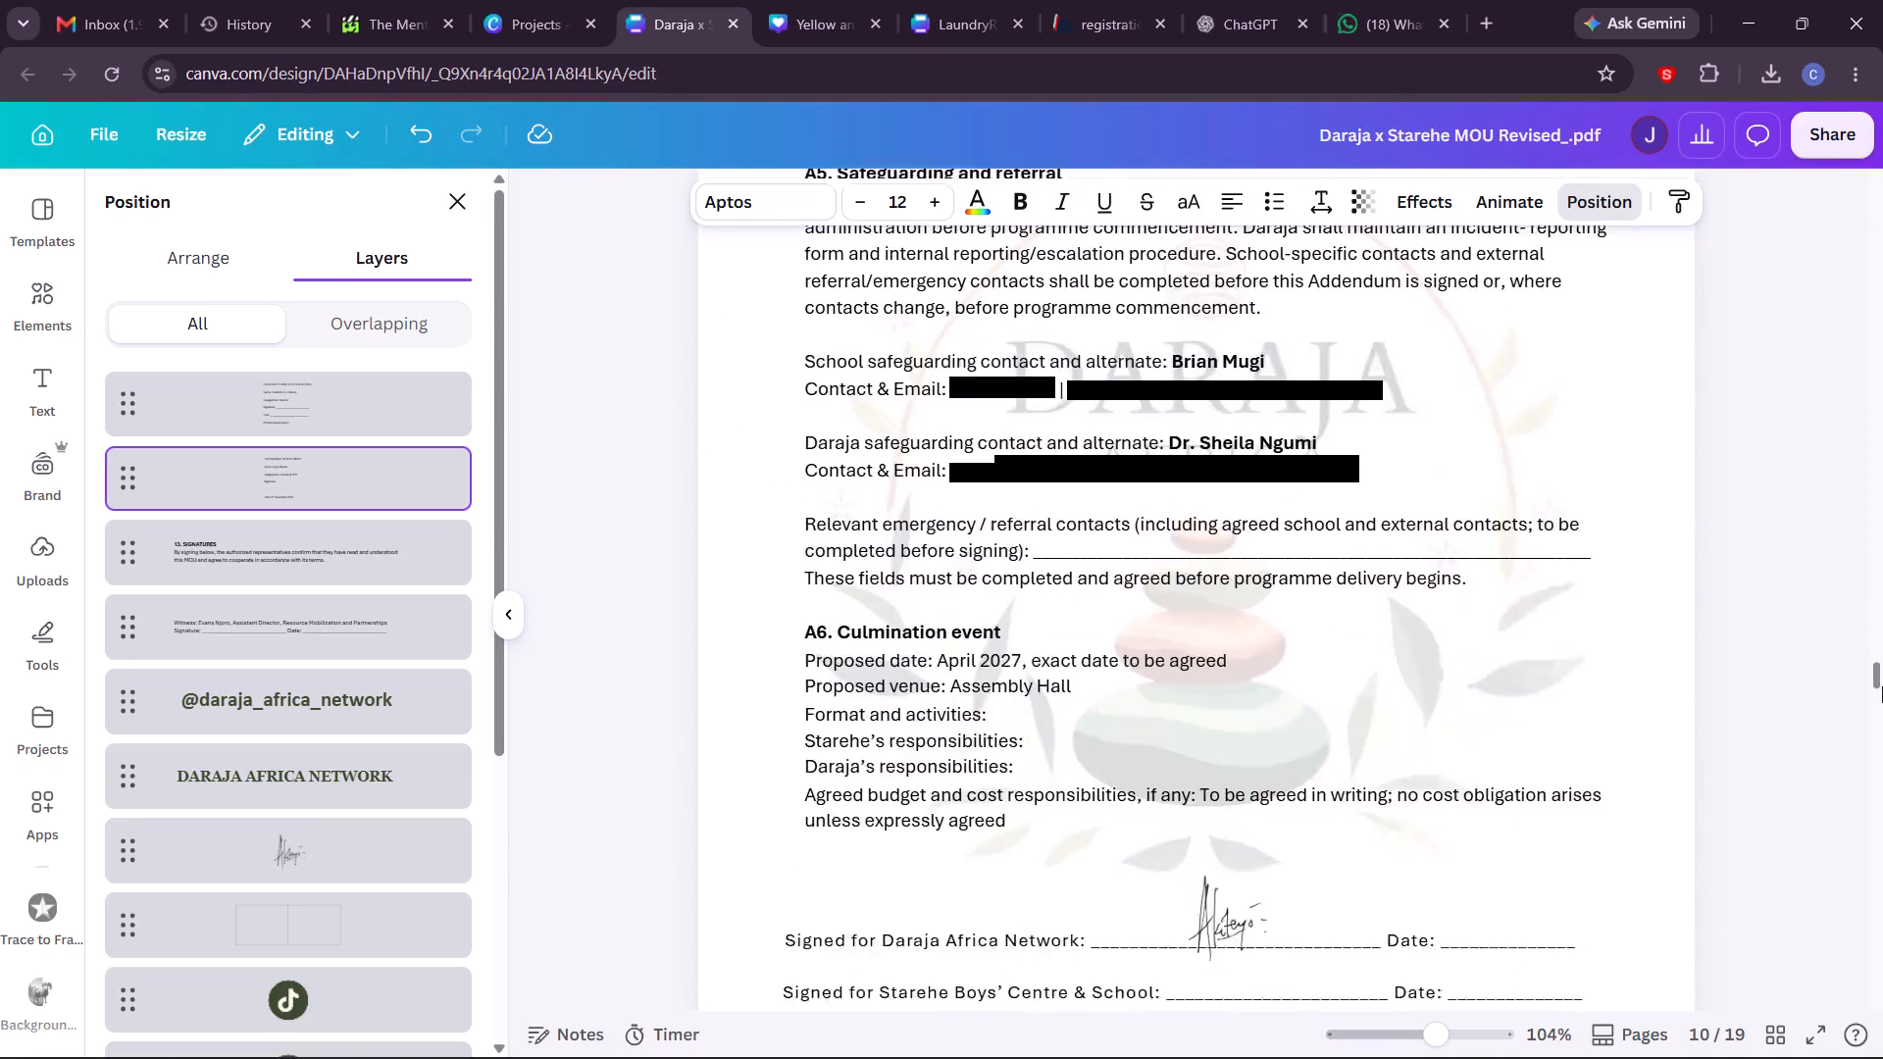
pyautogui.moveTo(1882, 686); pyautogui.dragTo(1881, 690)
pyautogui.click(1505, 686)
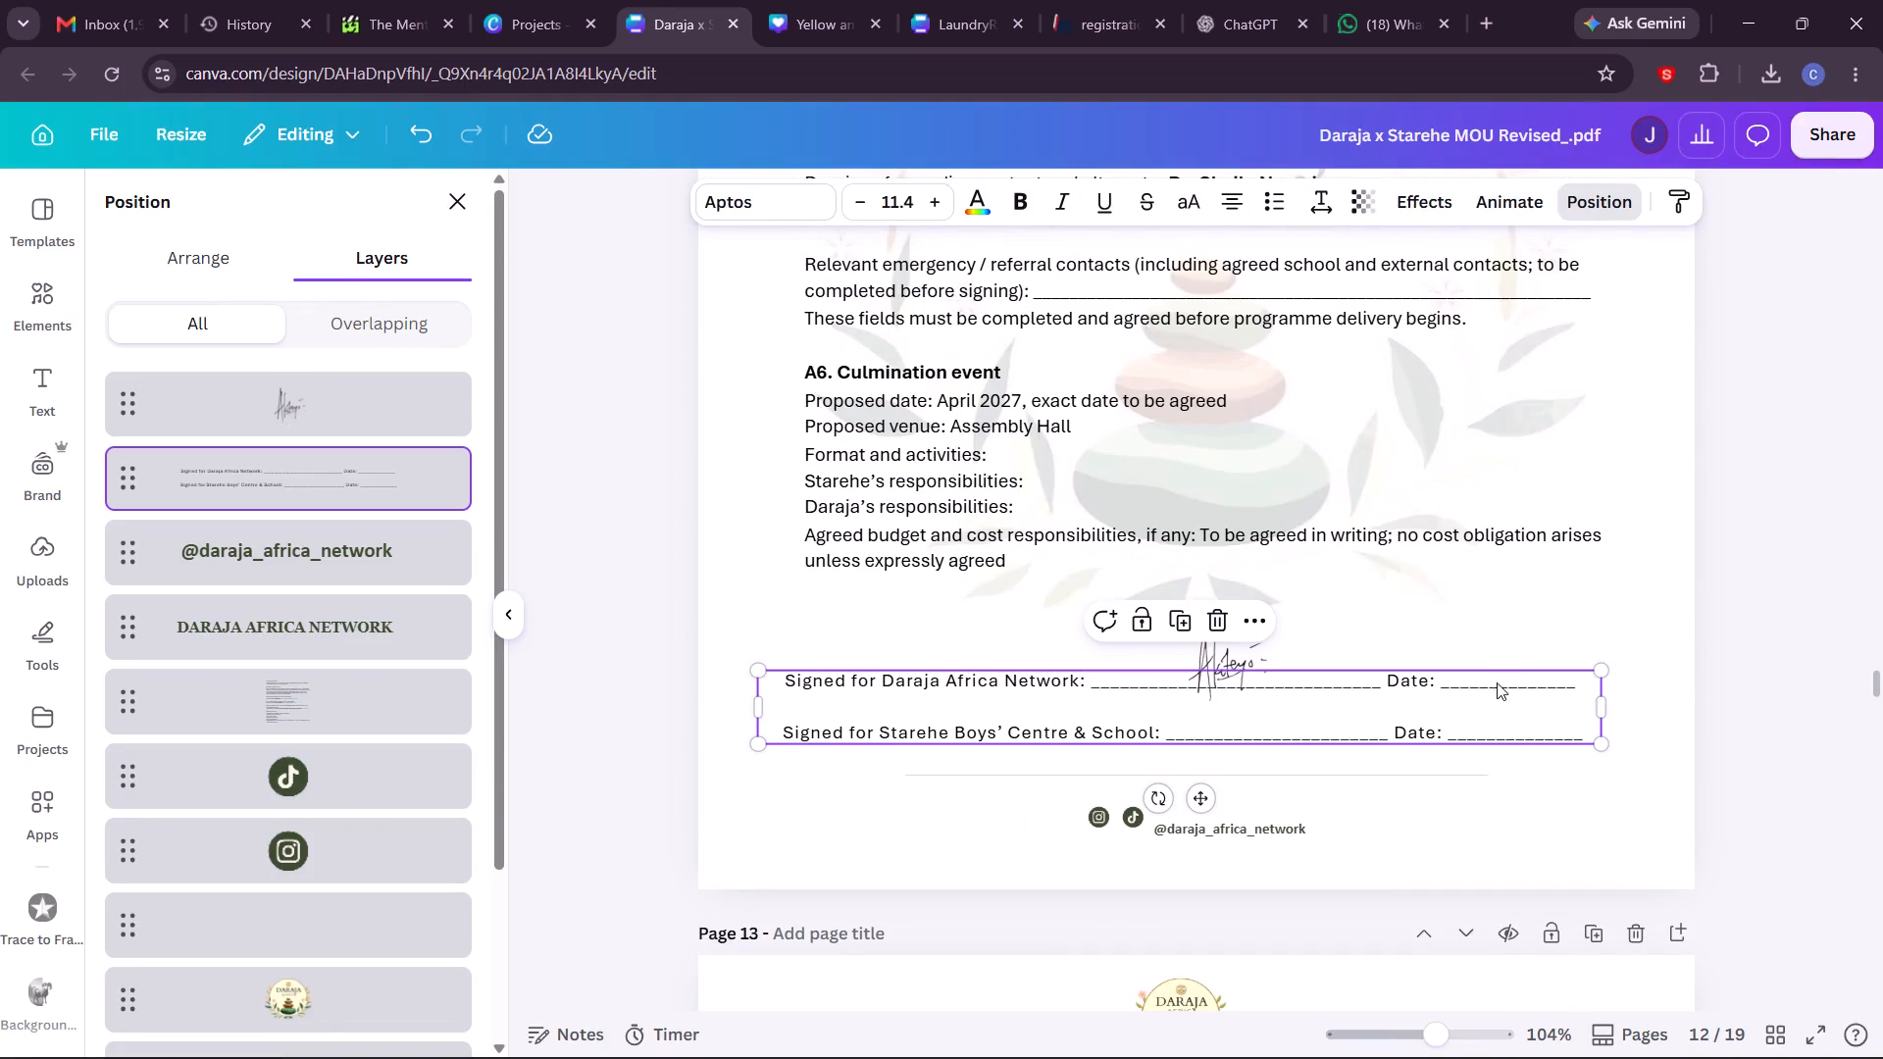
pyautogui.click(1492, 681)
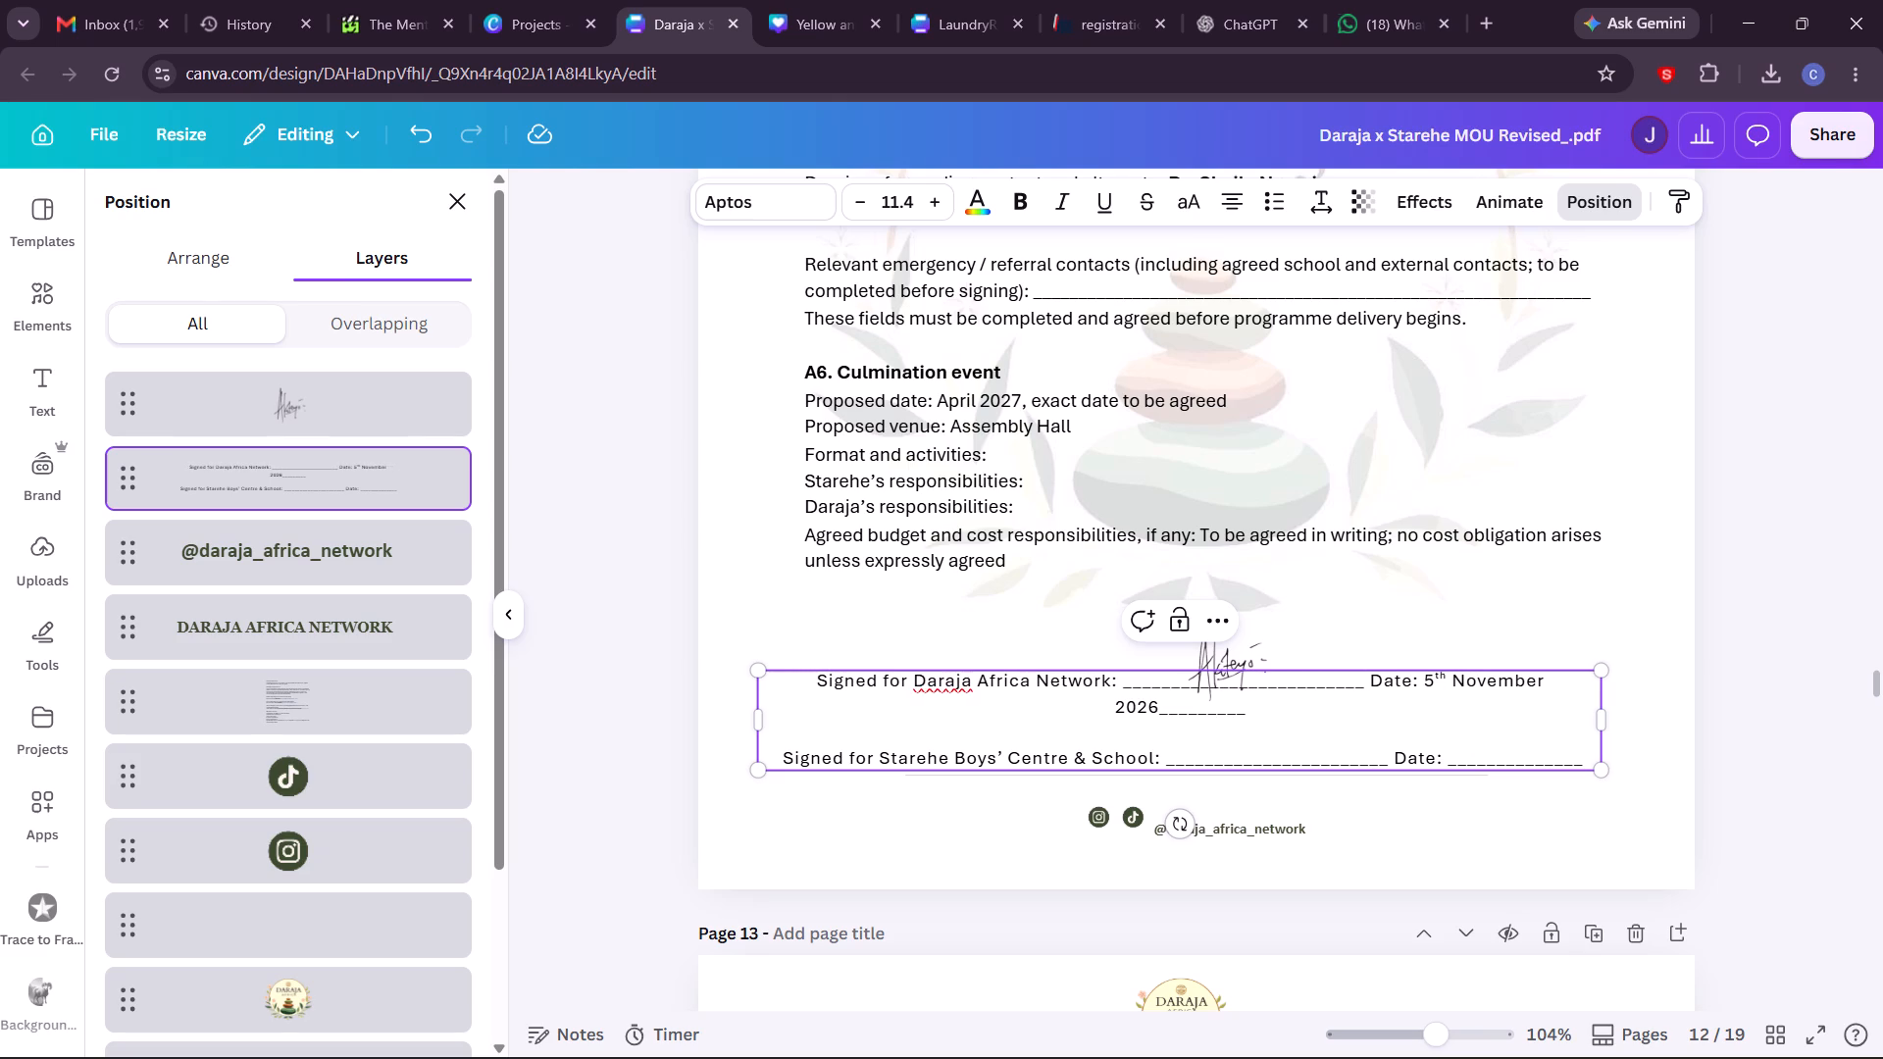
pyautogui.press('BackSpace')
# Close the gap before 2026 and trim the underscores after it so the Daraja date fits on one line.
pyautogui.click(1101, 708)
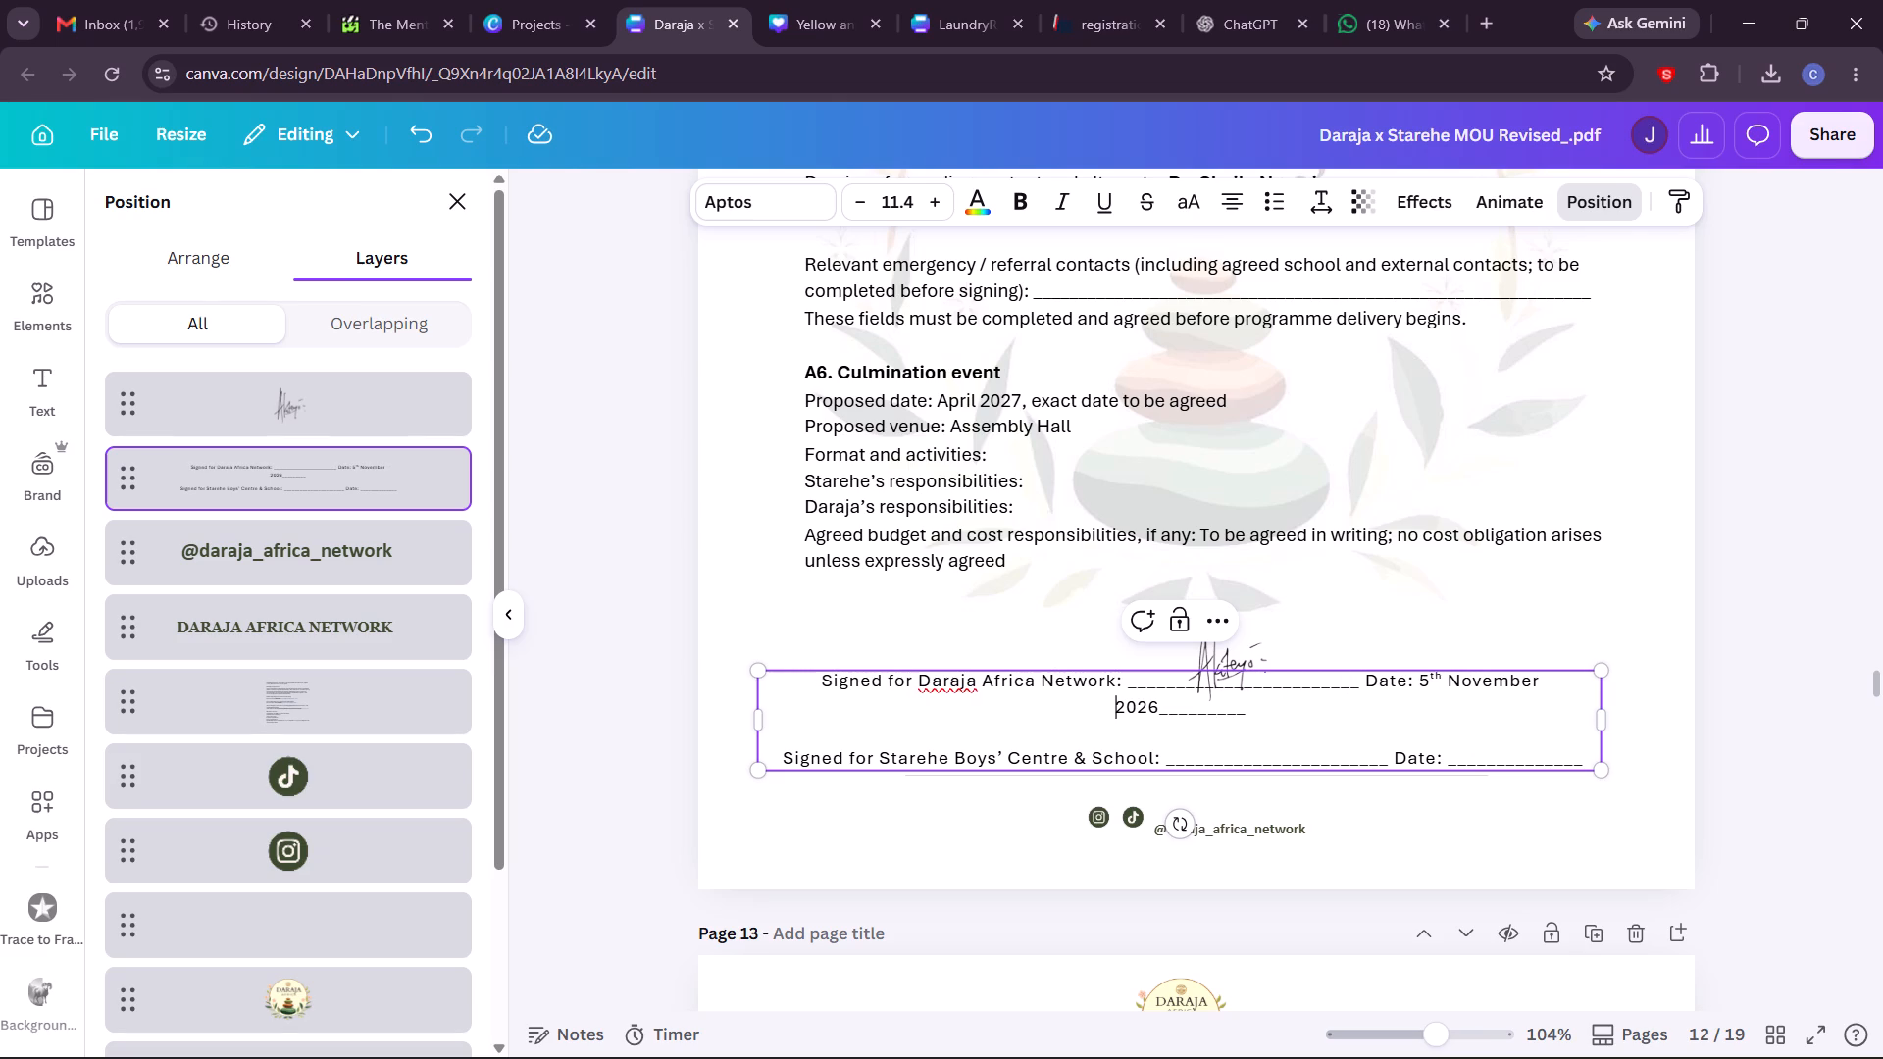
pyautogui.press('BackSpace')
pyautogui.press('BackSpace')
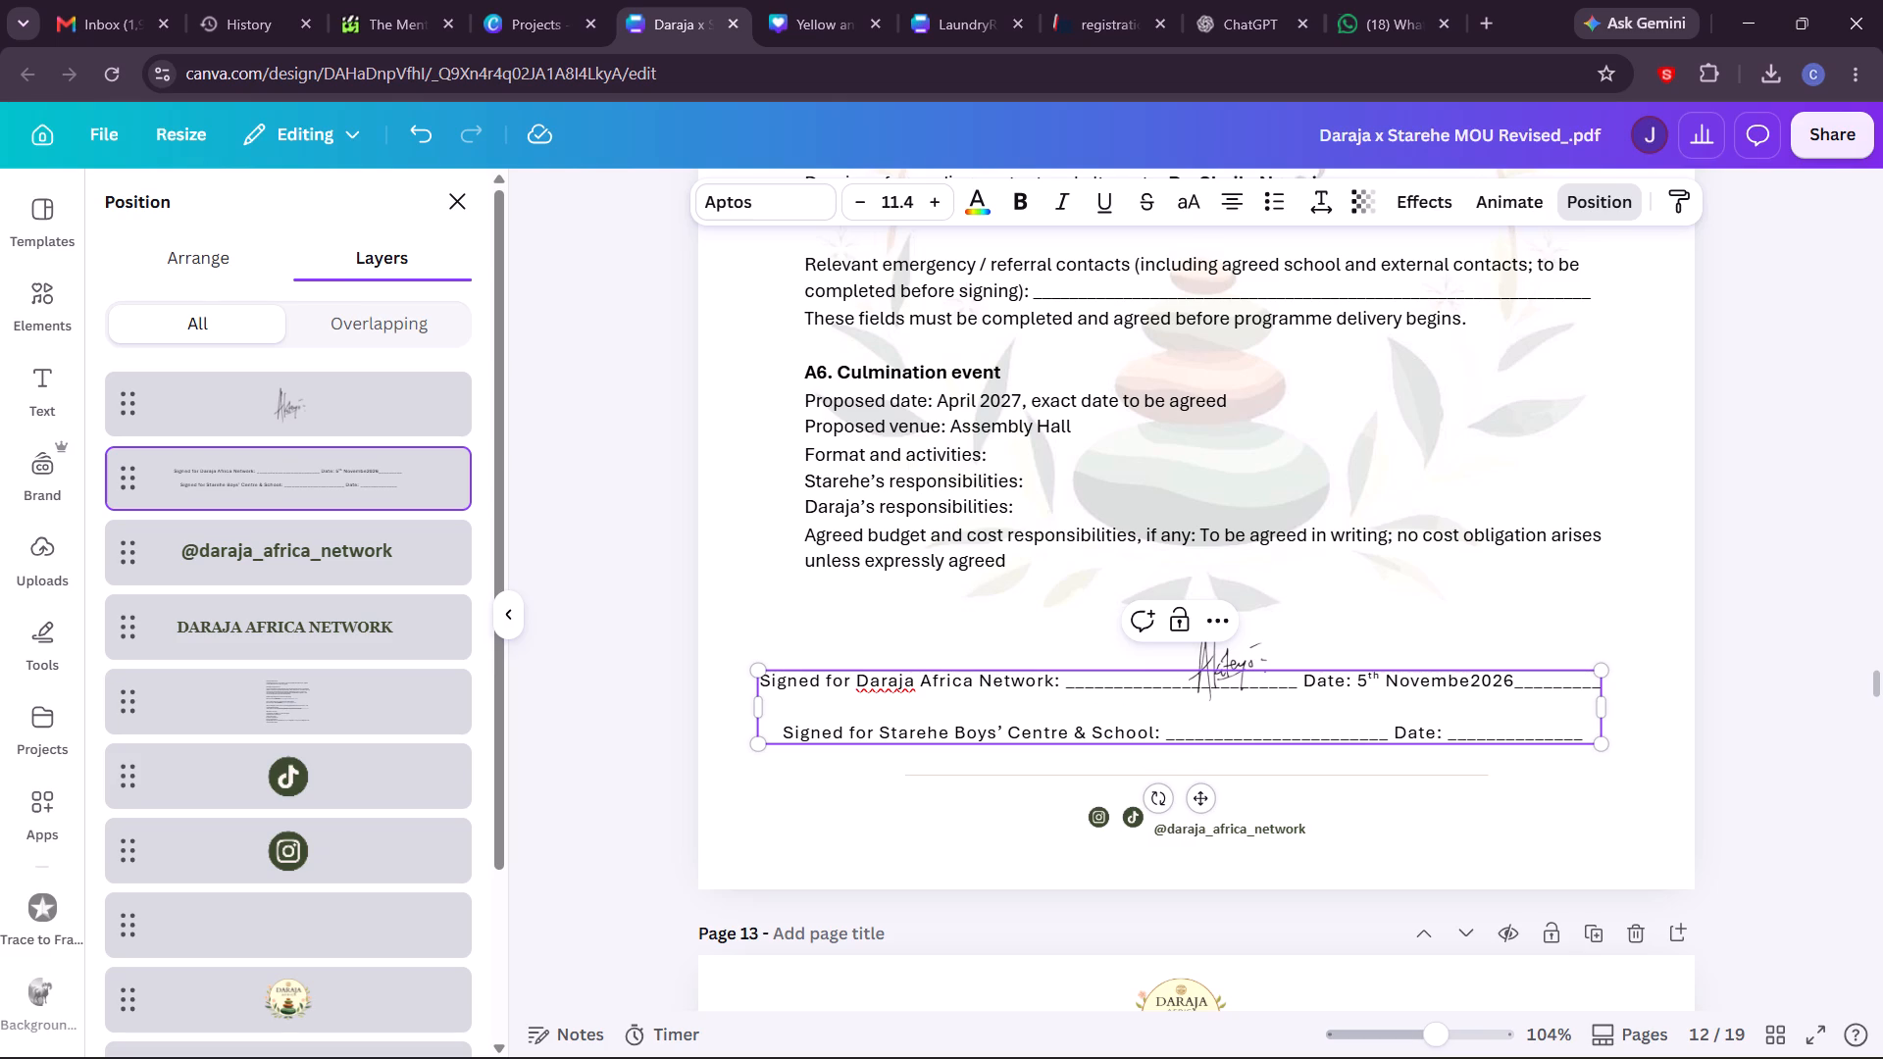
pyautogui.press('r')
pyautogui.click(1292, 714)
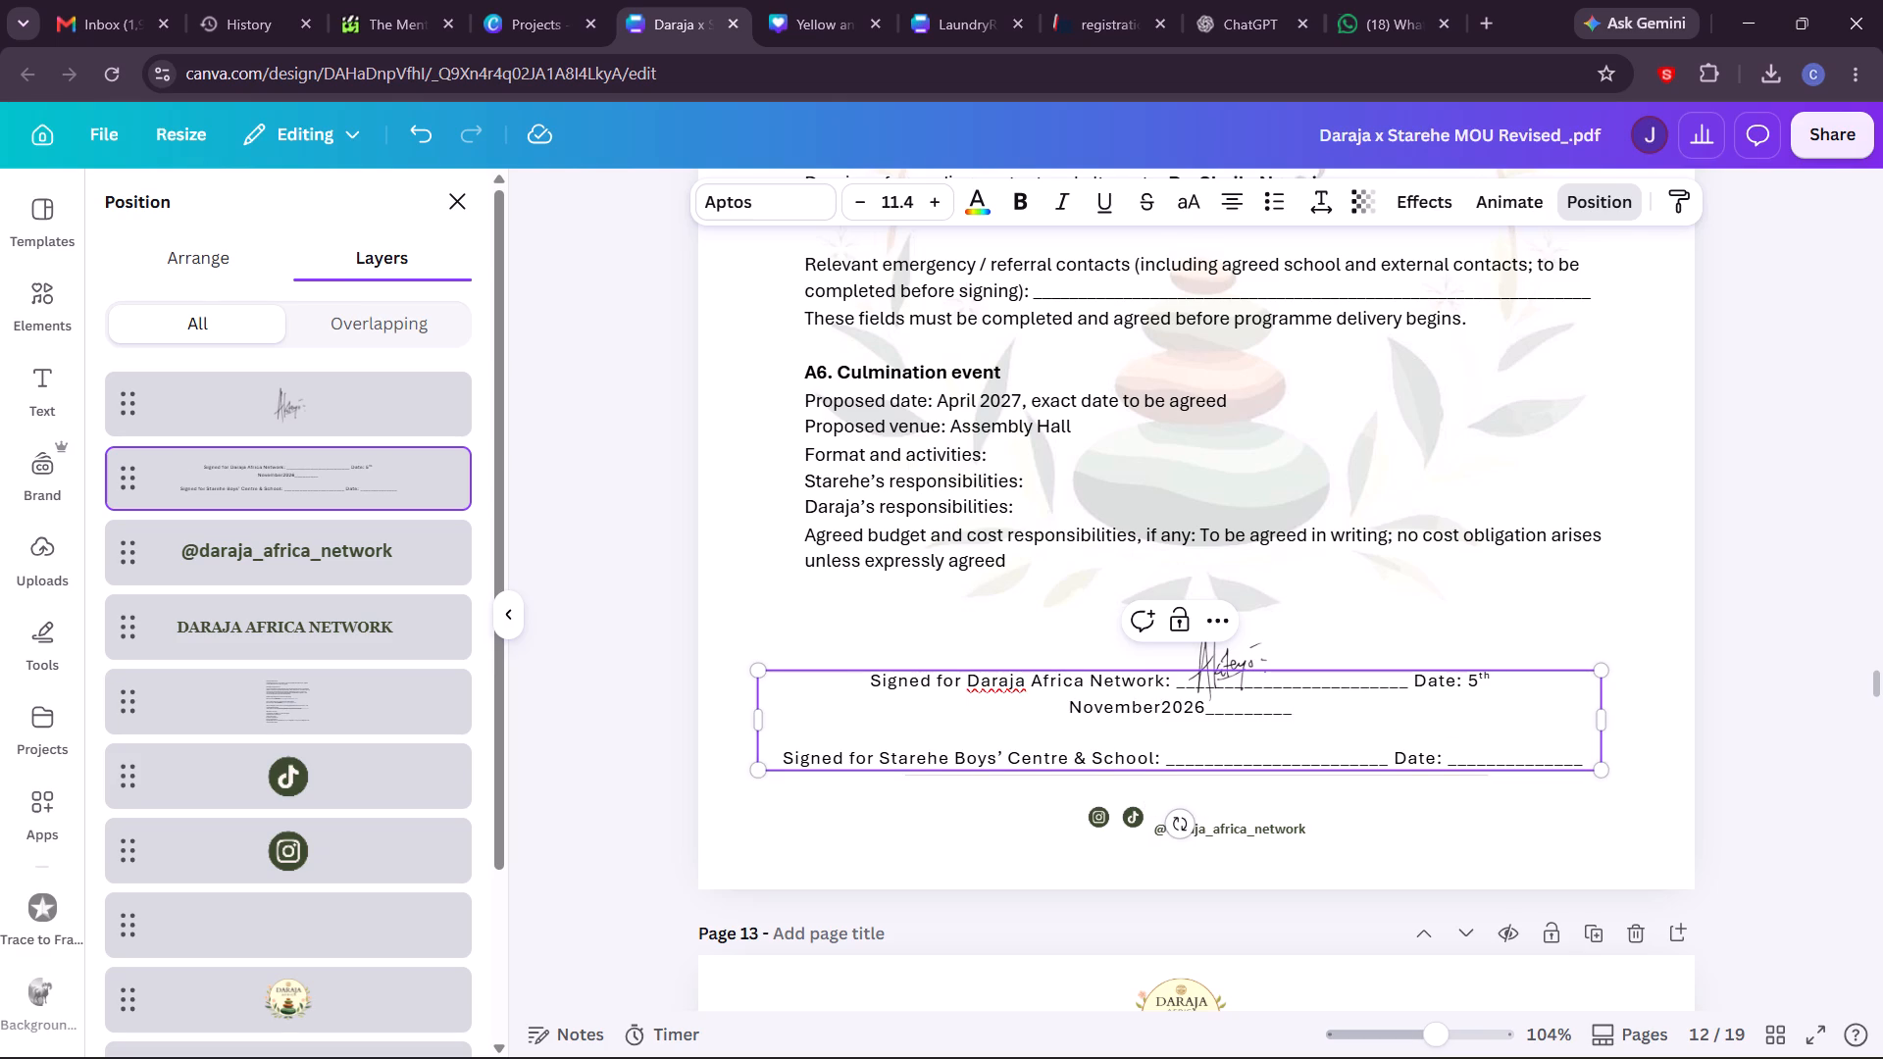
pyautogui.press('BackSpace')
pyautogui.press('BackSpace')
pyautogui.press('BackSpace')
pyautogui.press('BackSpace')
pyautogui.press('BackSpace')
pyautogui.press('BackSpace')
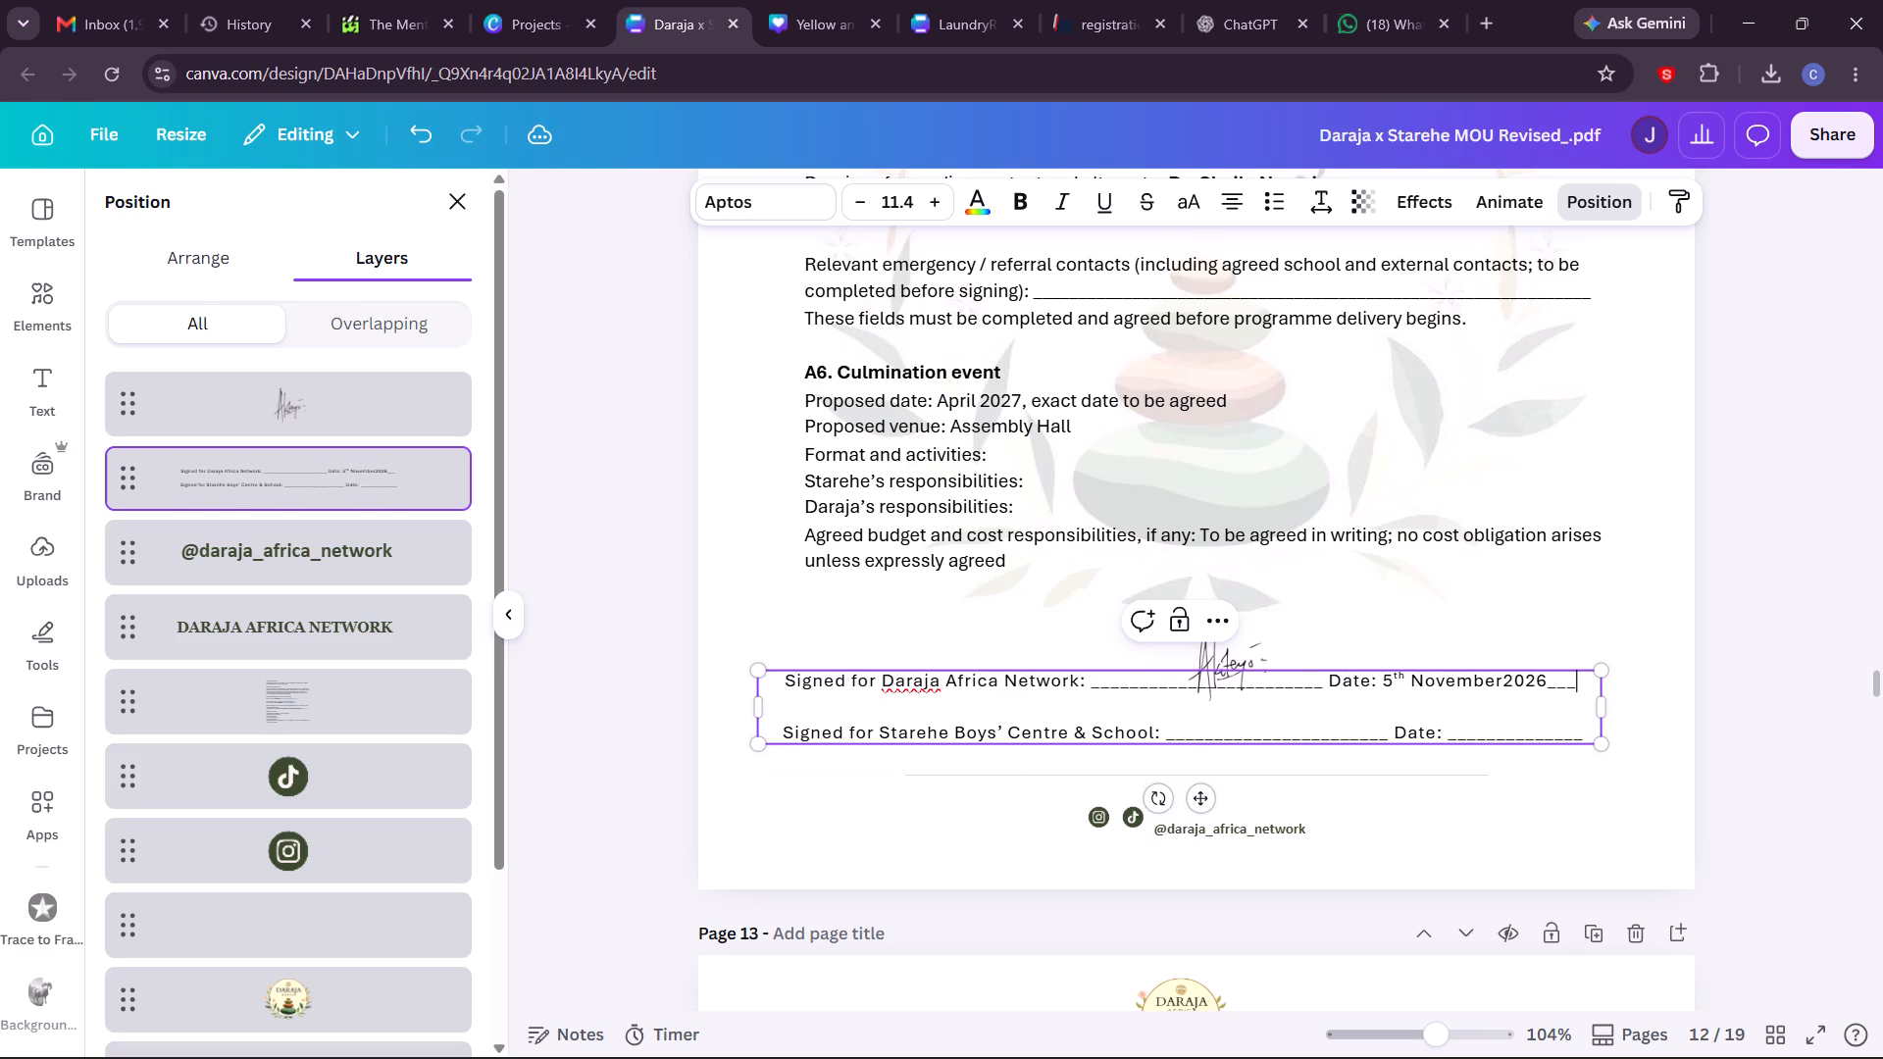
pyautogui.press('BackSpace')
pyautogui.press('BackSpace')
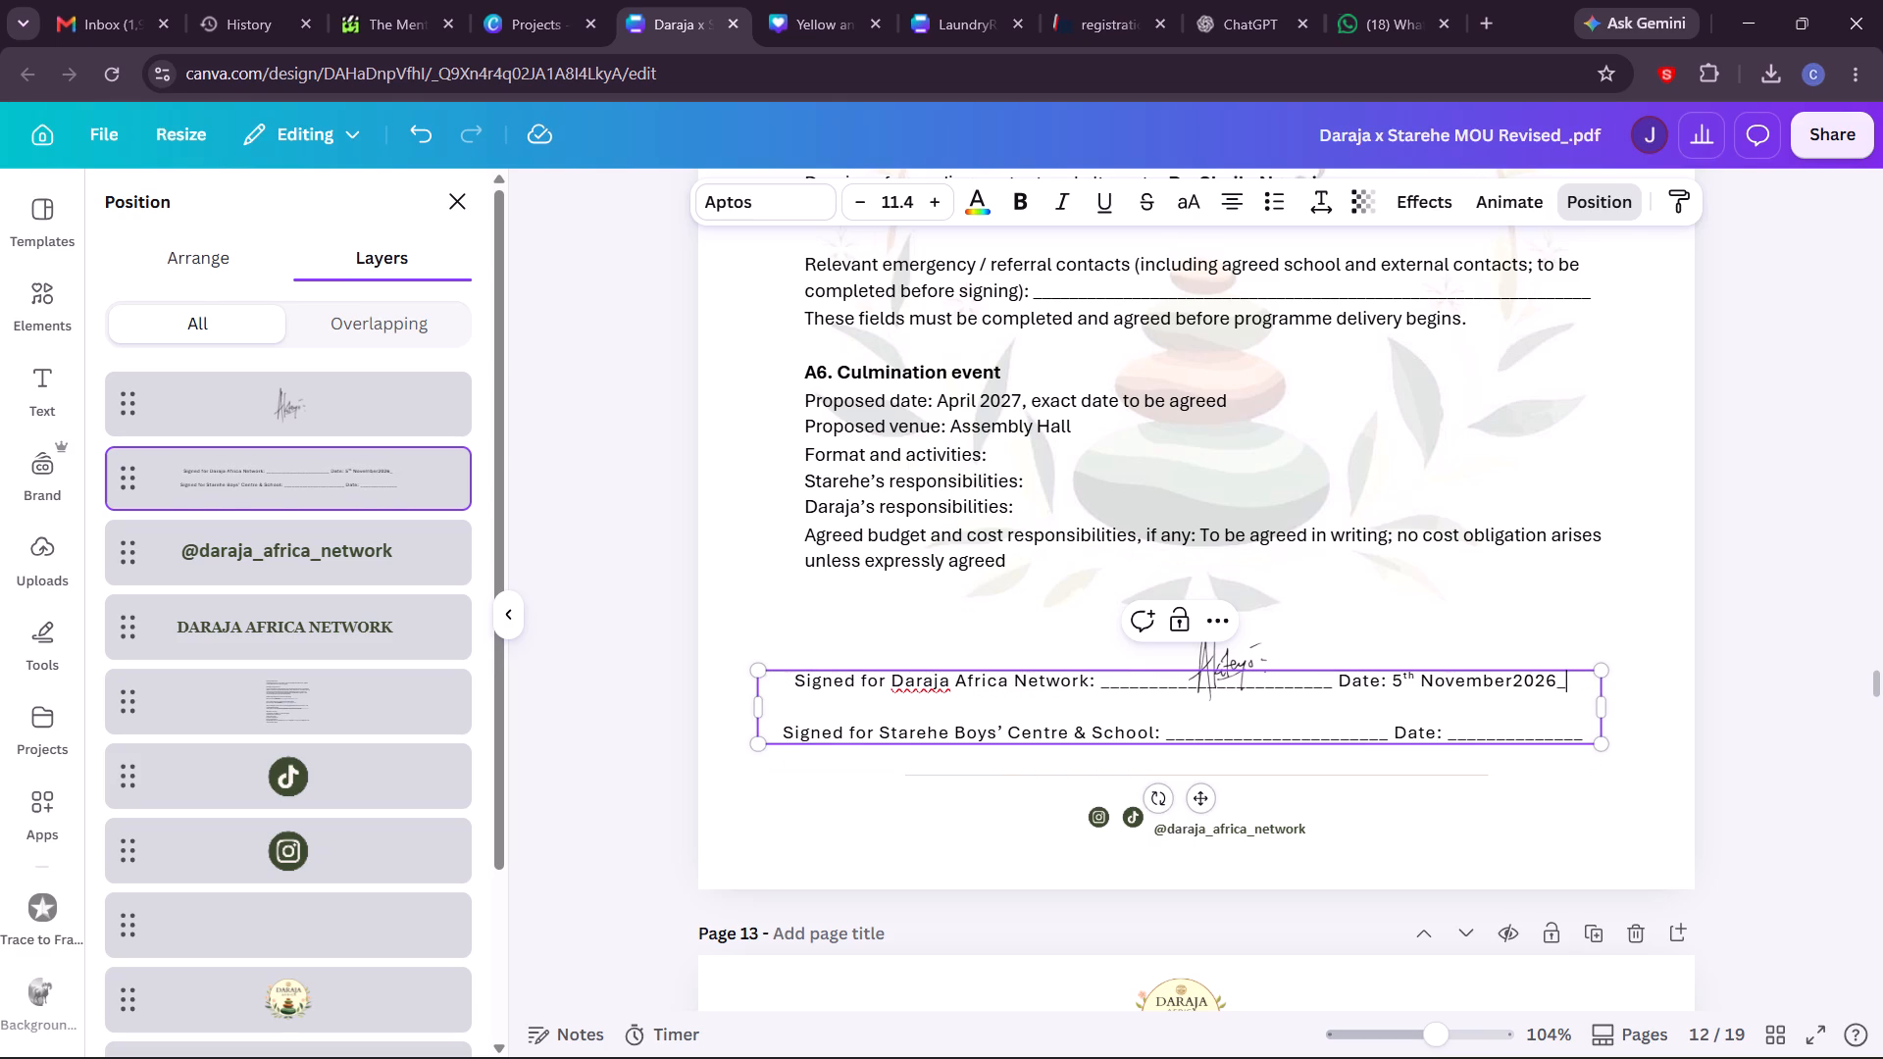
pyautogui.click(1686, 575)
# Move the Addendum B heading and introduction text block up to just below the header line on page 13.
pyautogui.moveTo(1878, 677); pyautogui.dragTo(1875, 699)
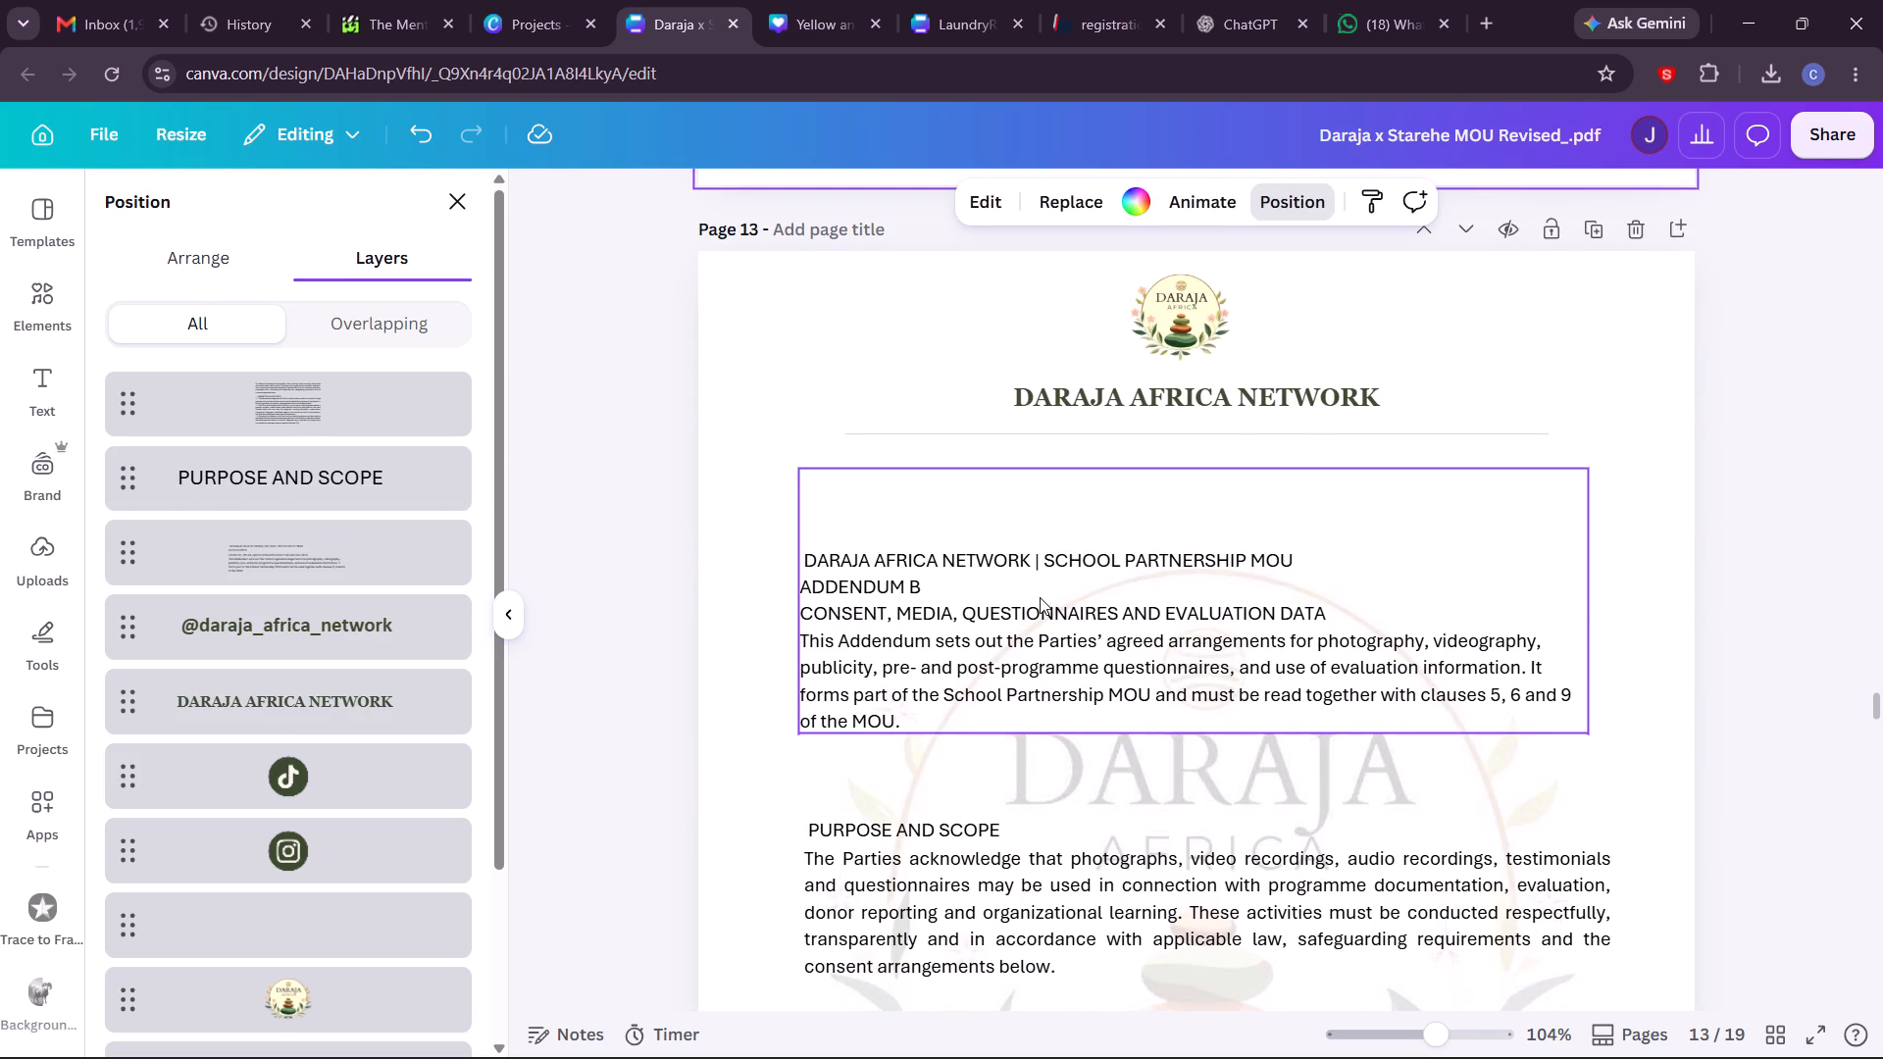
pyautogui.moveTo(1040, 597); pyautogui.dragTo(1040, 497)
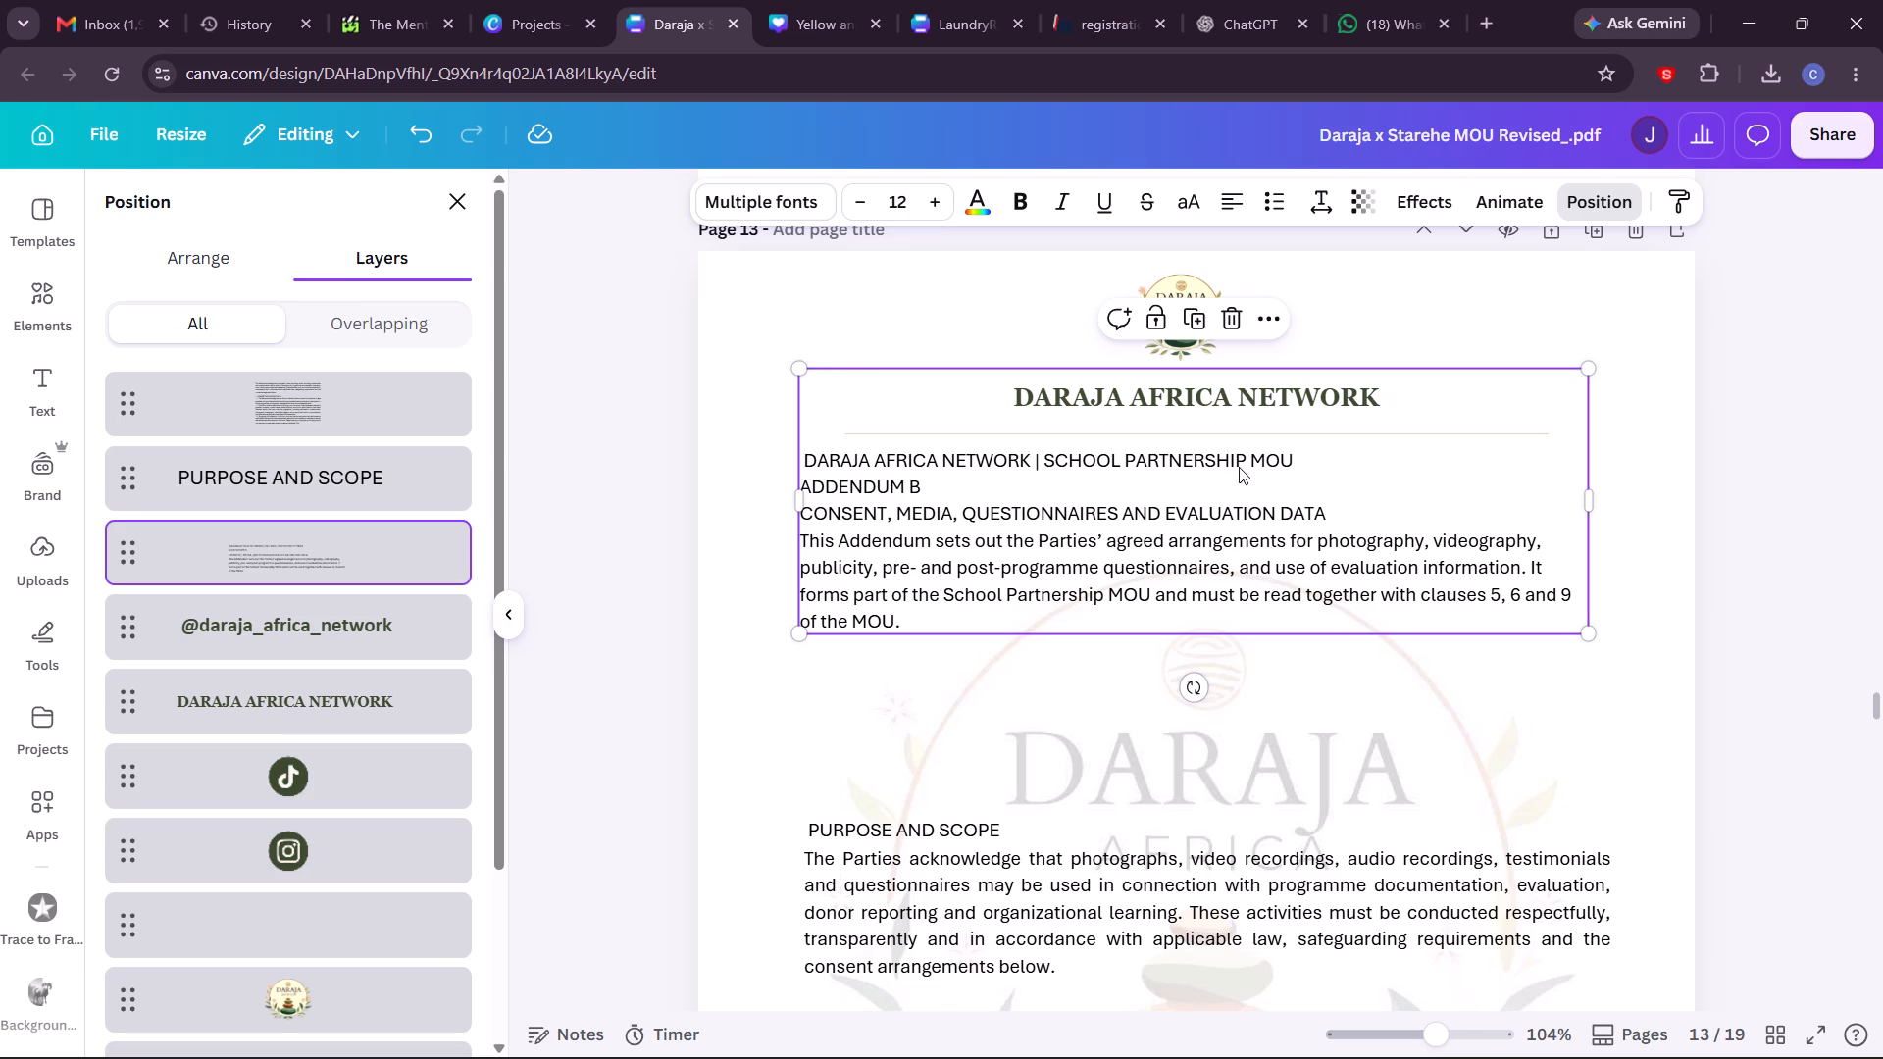
# Make the three Addendum B title lines bold, from "DARAJA AFRICA NETWORK | SCHOOL PARTNERSHIP MOU" to "EVALUATION DATA".
pyautogui.click(945, 486)
pyautogui.moveTo(1326, 509); pyautogui.dragTo(954, 499)
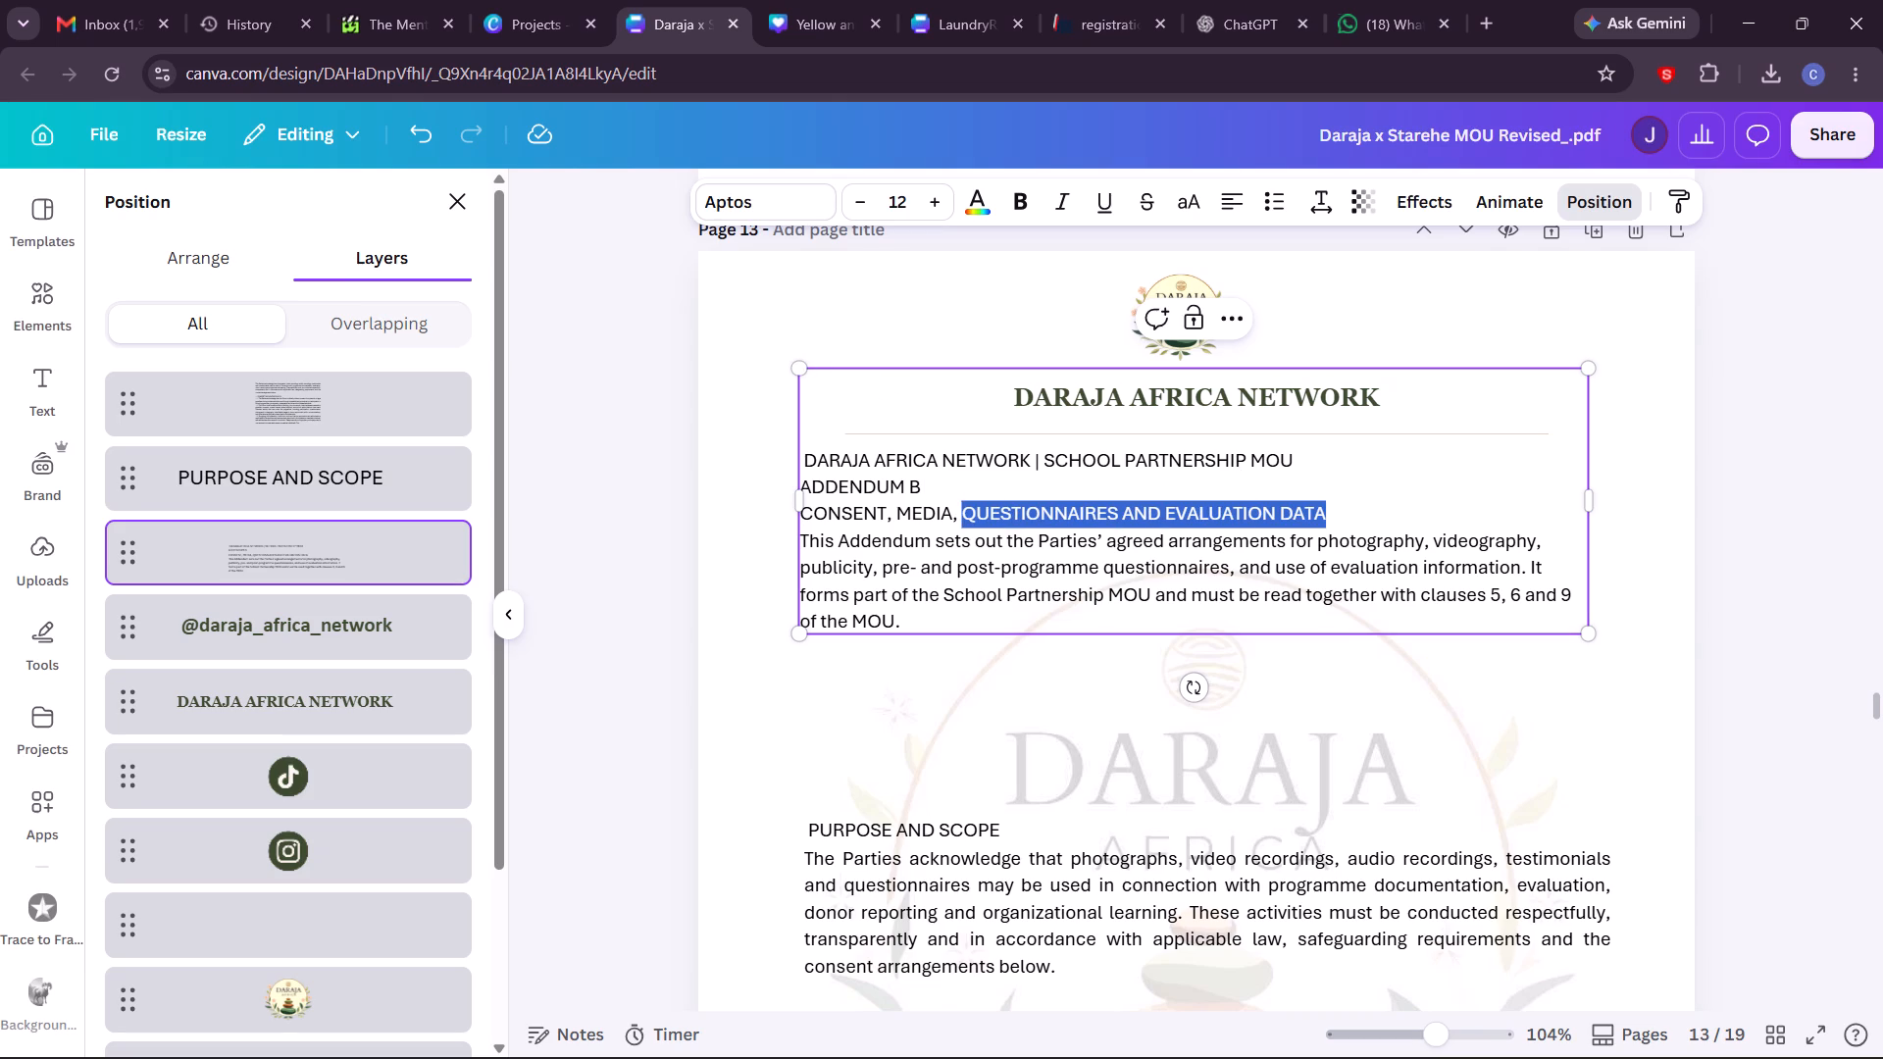
pyautogui.moveTo(954, 499); pyautogui.dragTo(799, 450)
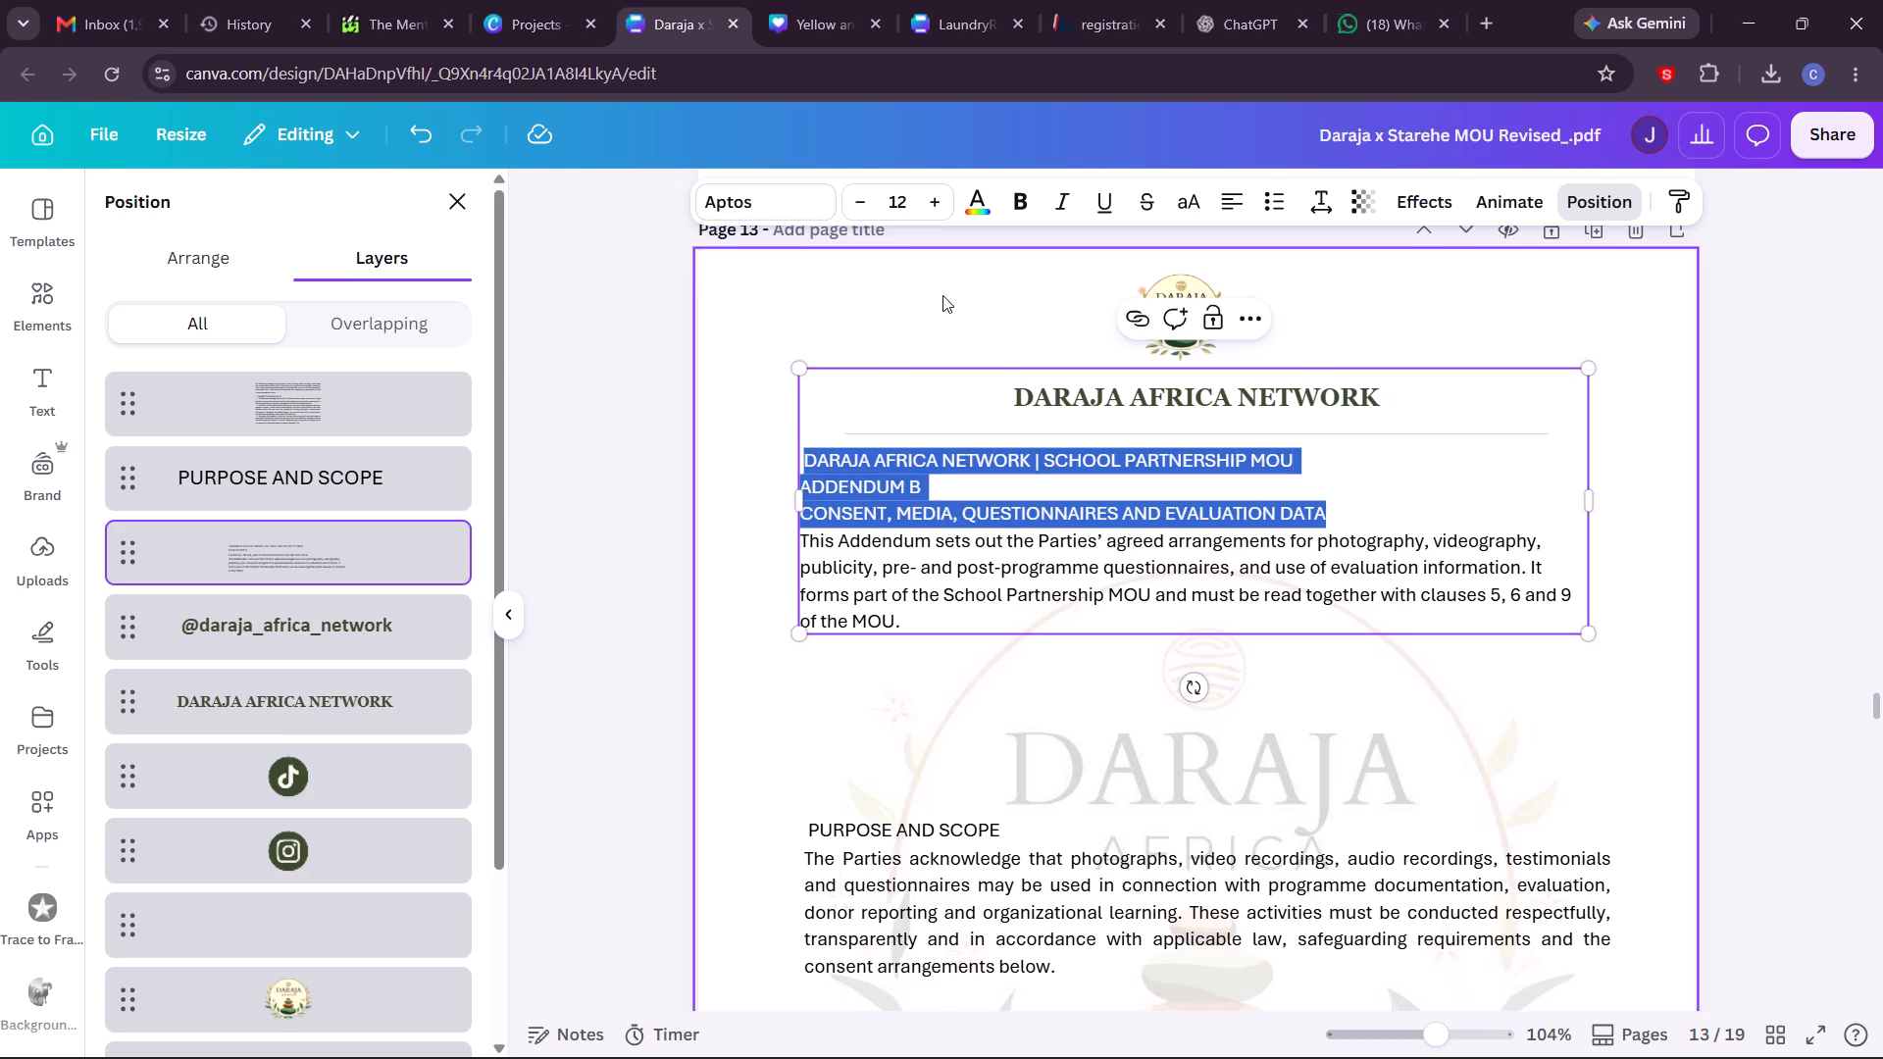
pyautogui.click(1021, 207)
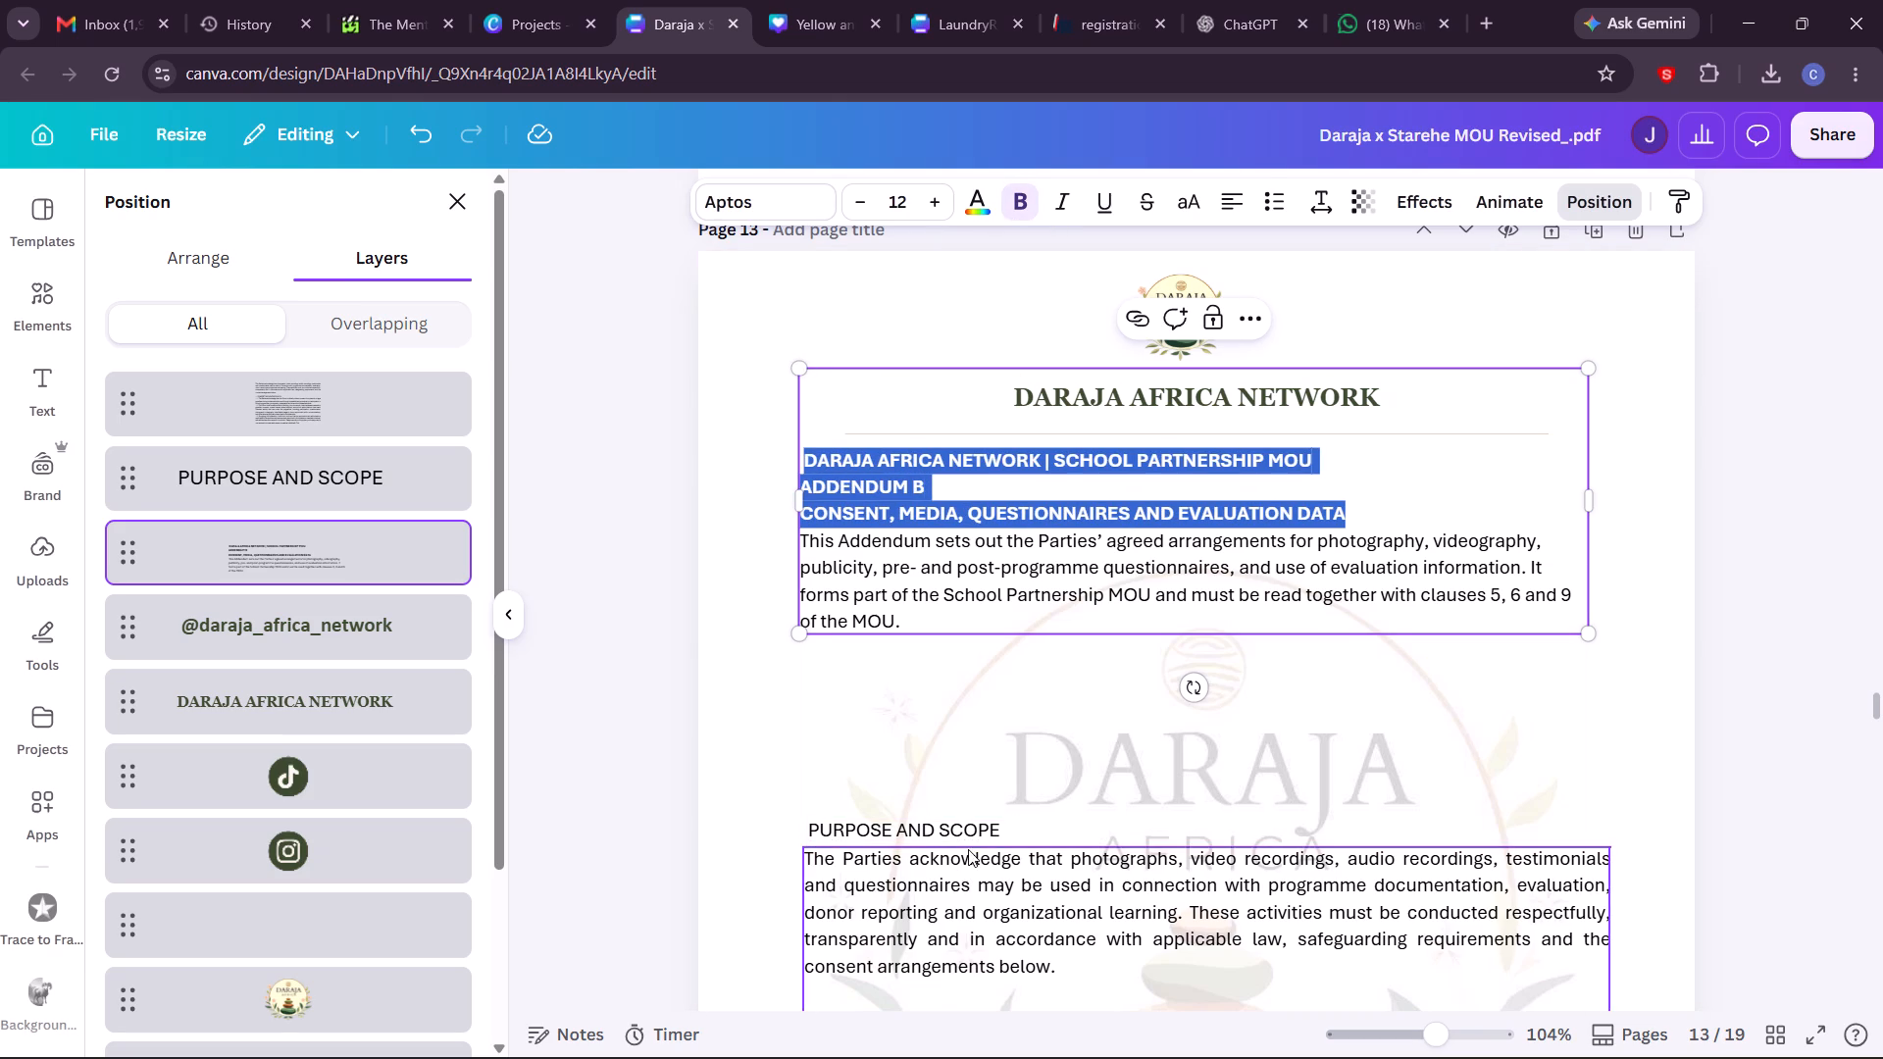
# Place the "PURPOSE AND SCOPE" heading directly below the Addendum B introduction, aligned with its left edge, and make it bold.
pyautogui.moveTo(966, 829); pyautogui.dragTo(947, 656)
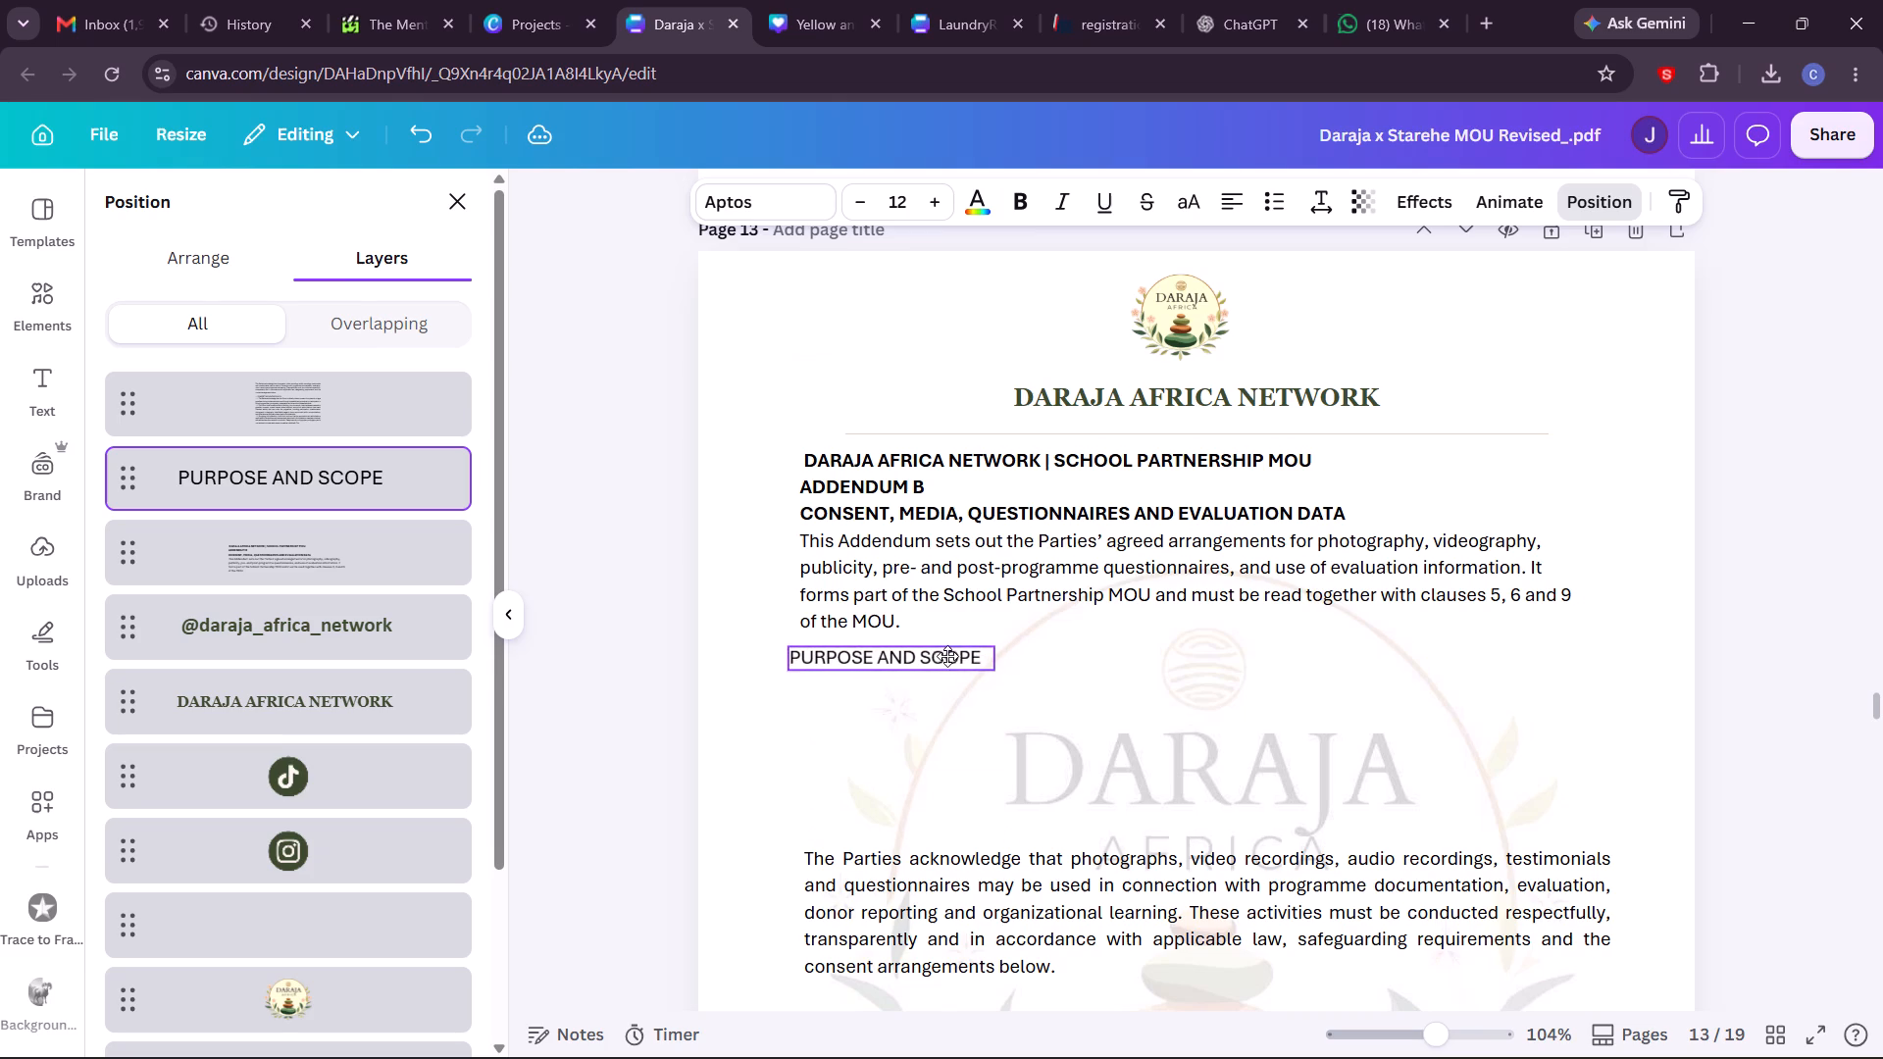
pyautogui.moveTo(947, 656); pyautogui.dragTo(952, 655)
pyautogui.click(1017, 201)
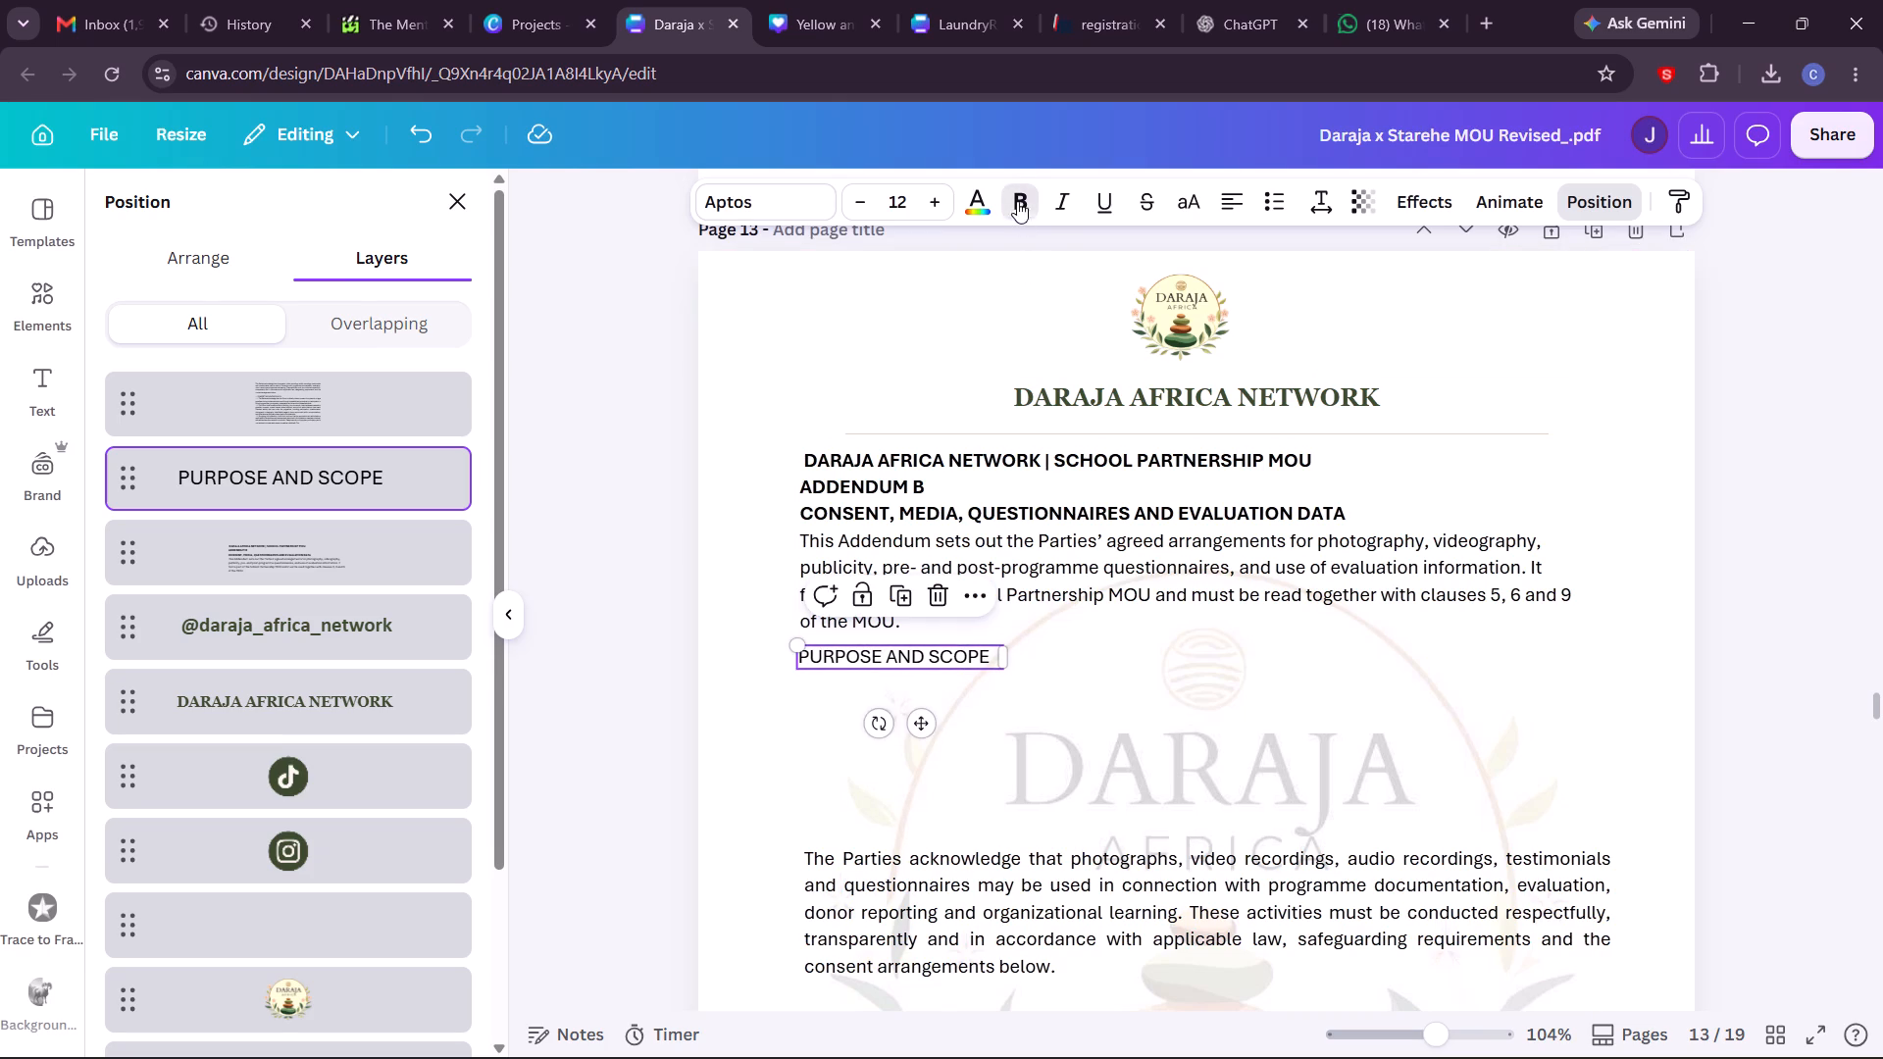
# Move the page 13 body text block up directly beneath the "PURPOSE AND SCOPE" heading, aligned with its left edge.
pyautogui.scroll(-2, 1152, 551)
pyautogui.moveTo(1074, 634); pyautogui.dragTo(1035, 442)
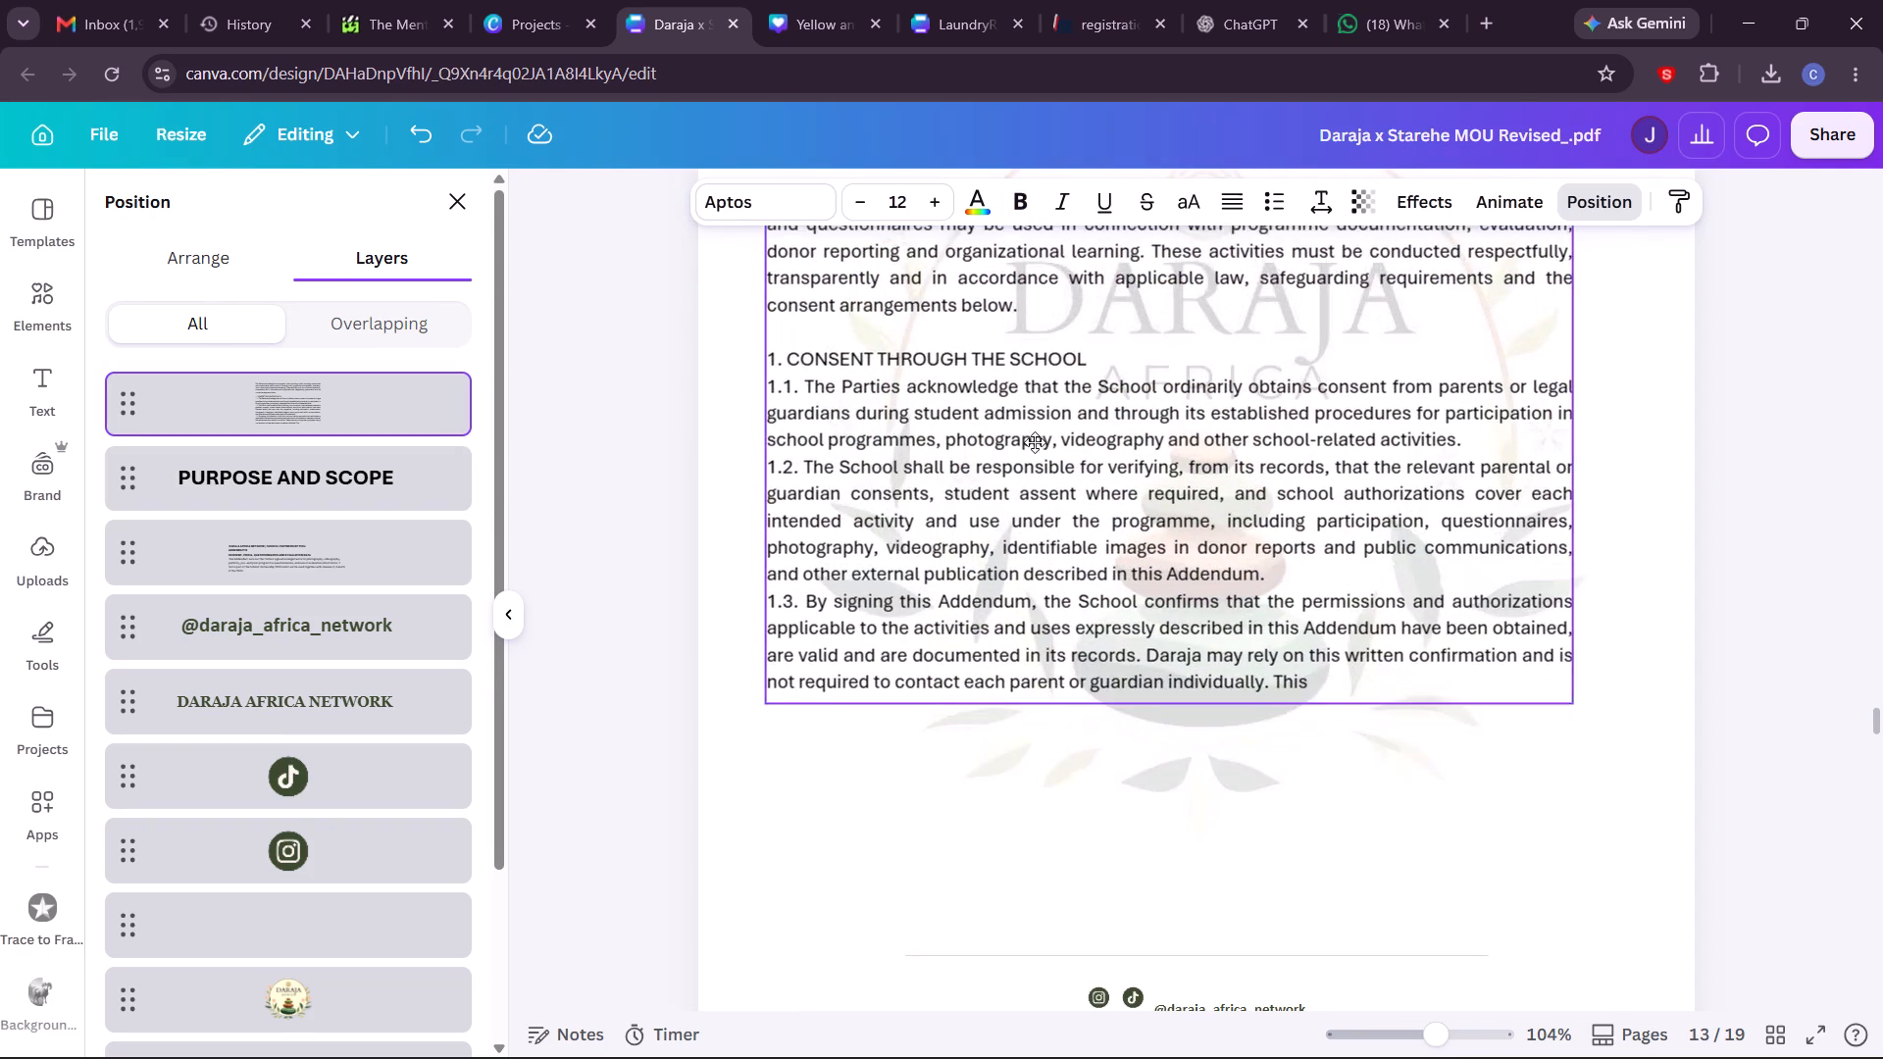
pyautogui.moveTo(1035, 442); pyautogui.dragTo(1056, 452)
pyautogui.scroll(2, 1065, 469)
pyautogui.moveTo(1054, 784); pyautogui.dragTo(1063, 786)
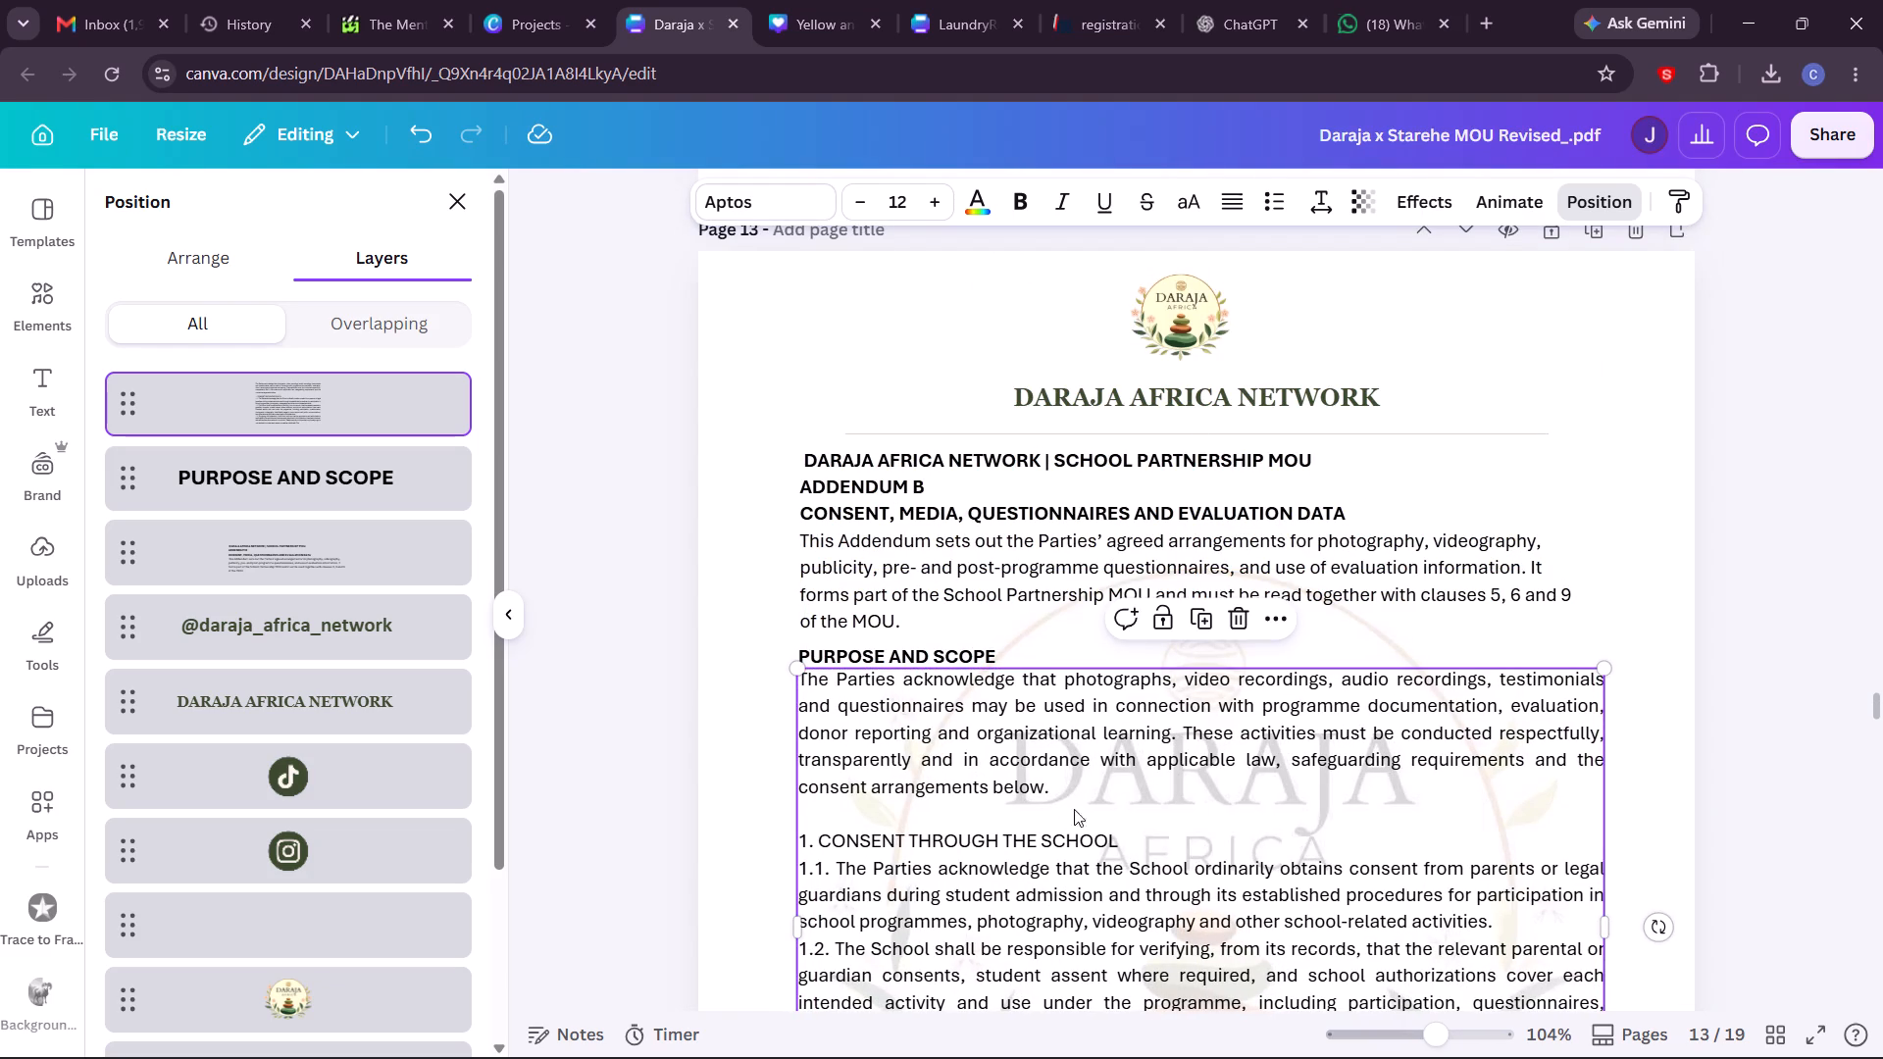
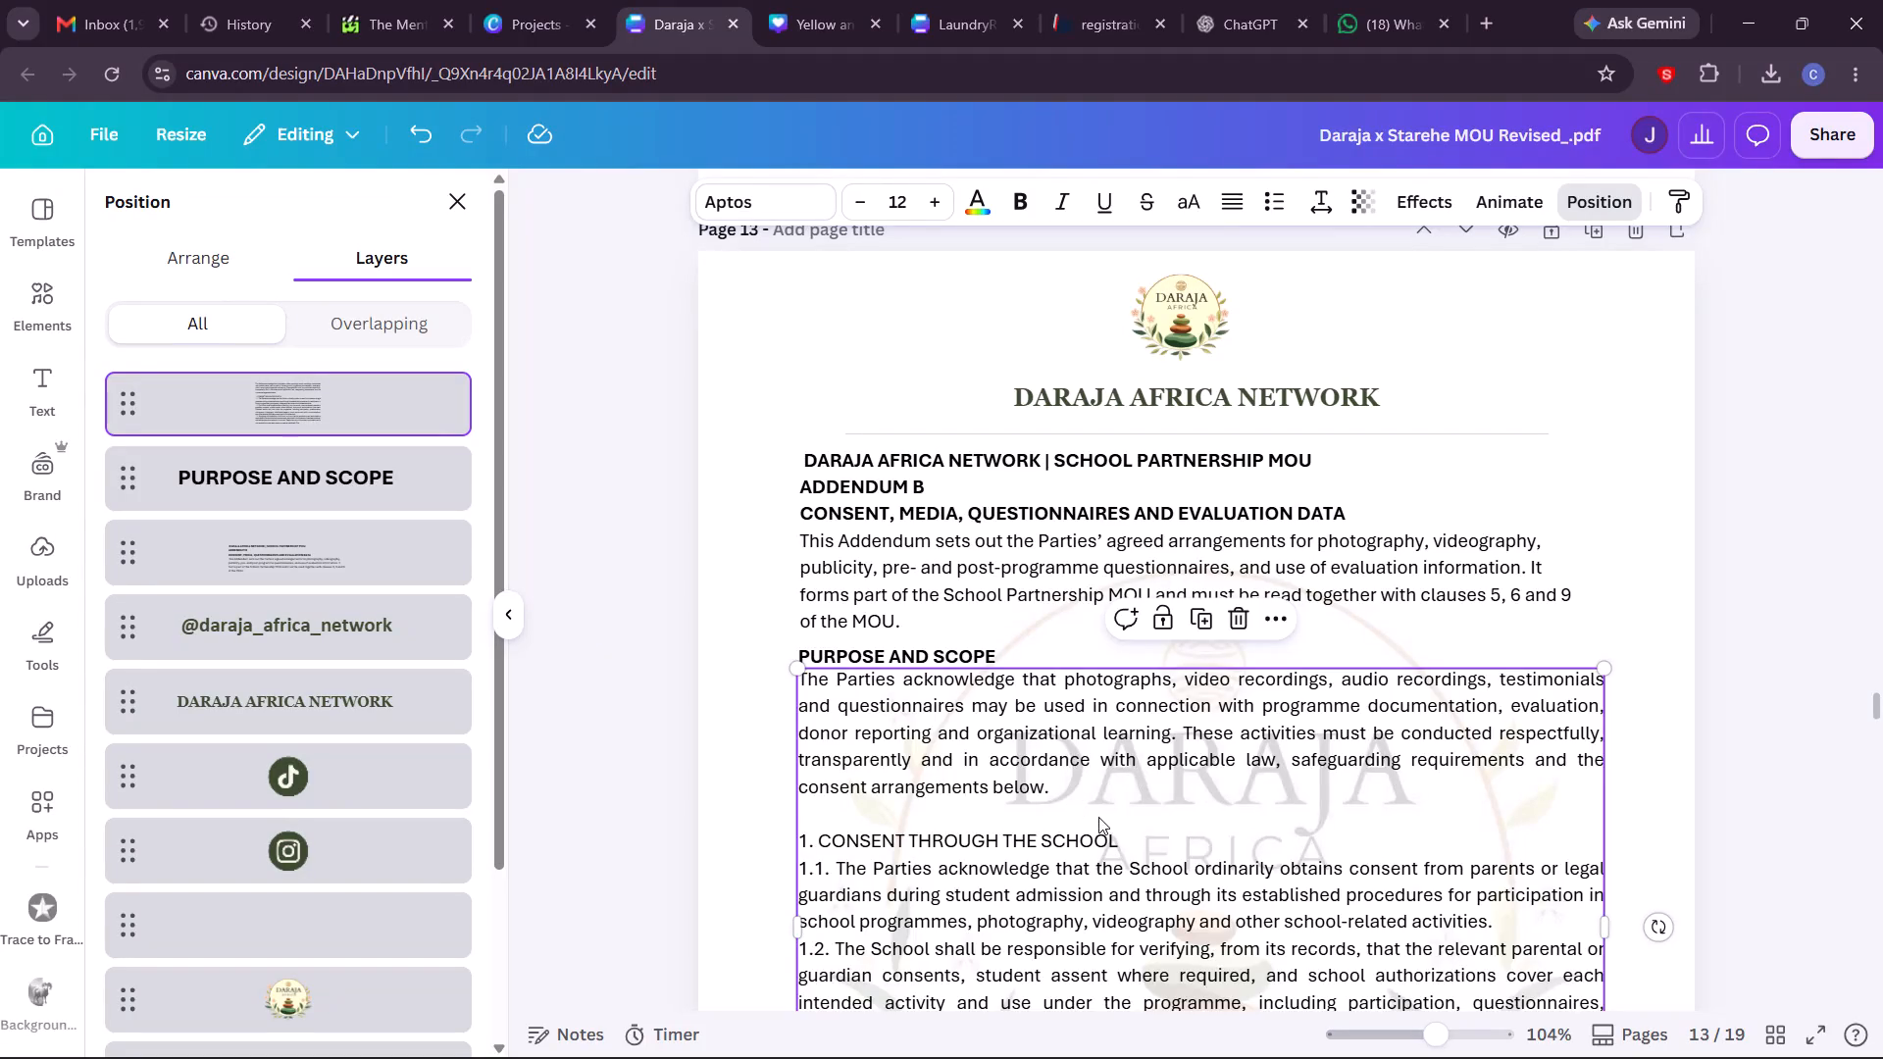
# Make the "1. CONSENT THROUGH THE SCHOOL" heading on page 13 bold.
pyautogui.click(1108, 833)
pyautogui.click(1133, 840)
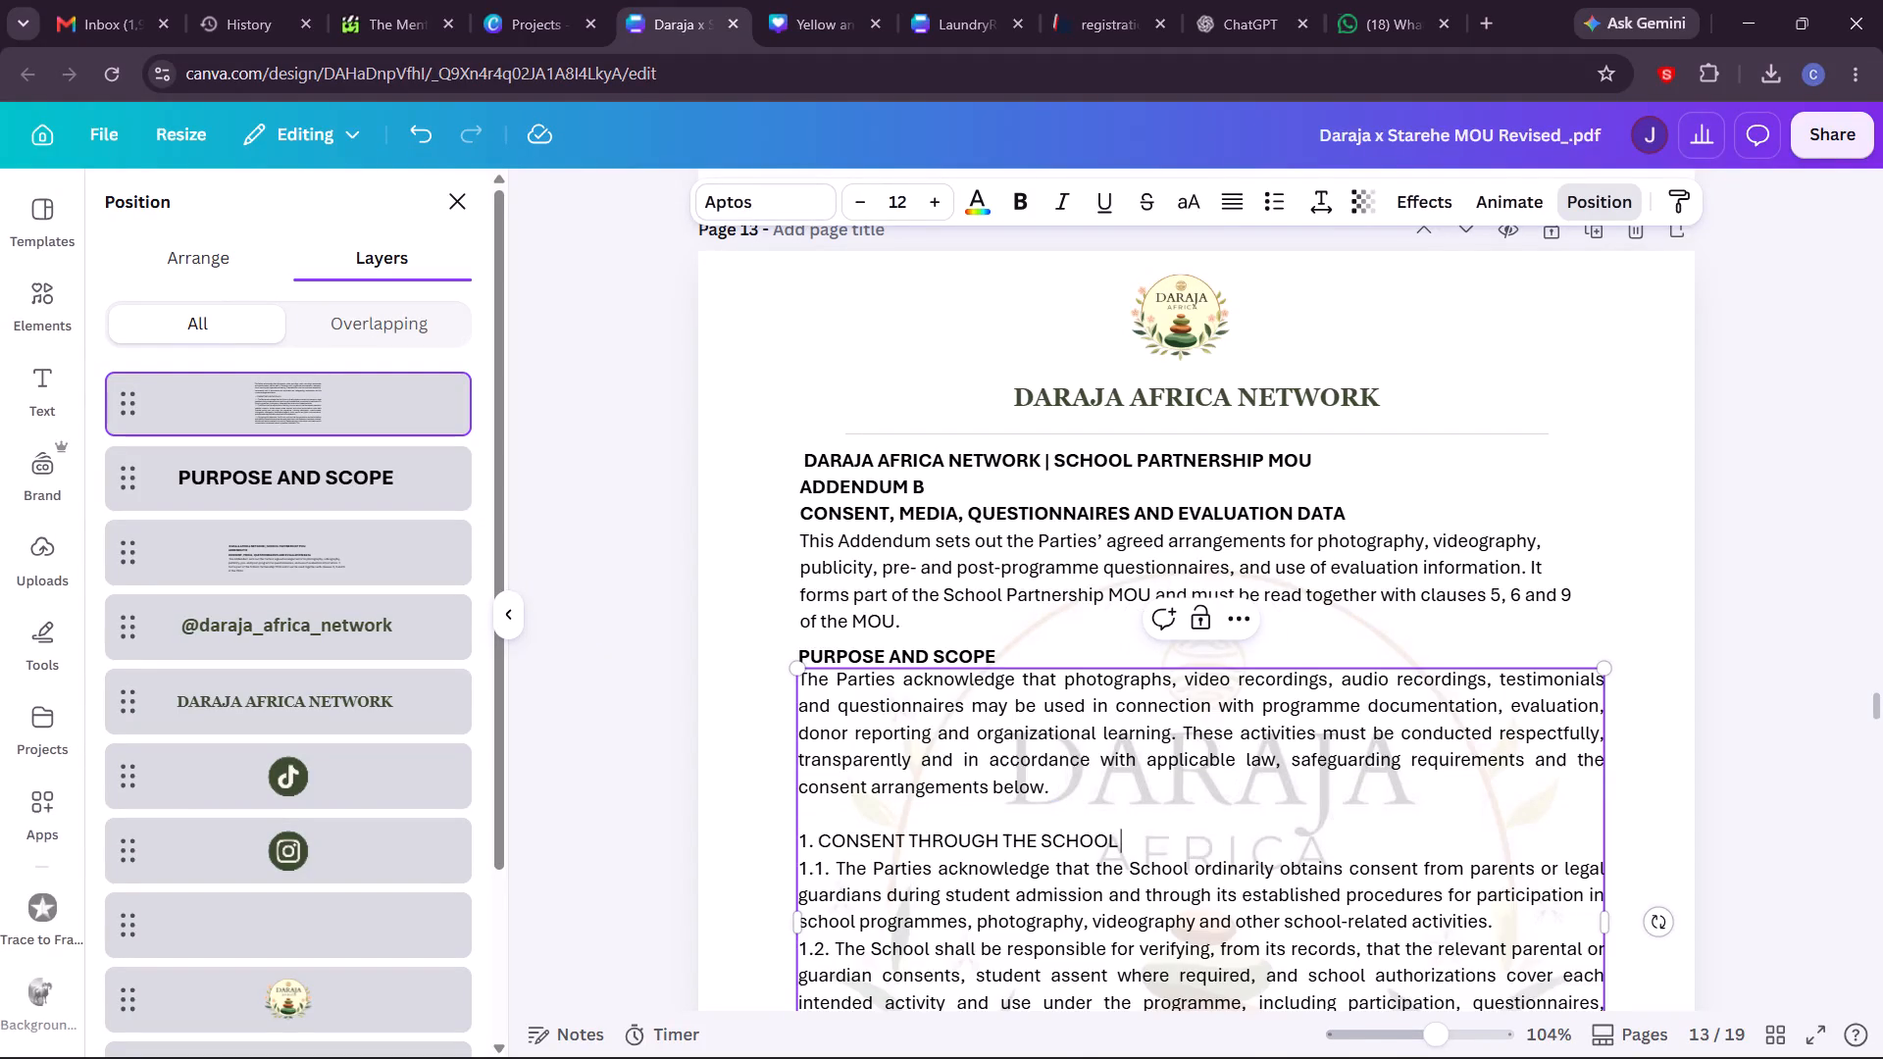
pyautogui.moveTo(1124, 840); pyautogui.dragTo(799, 839)
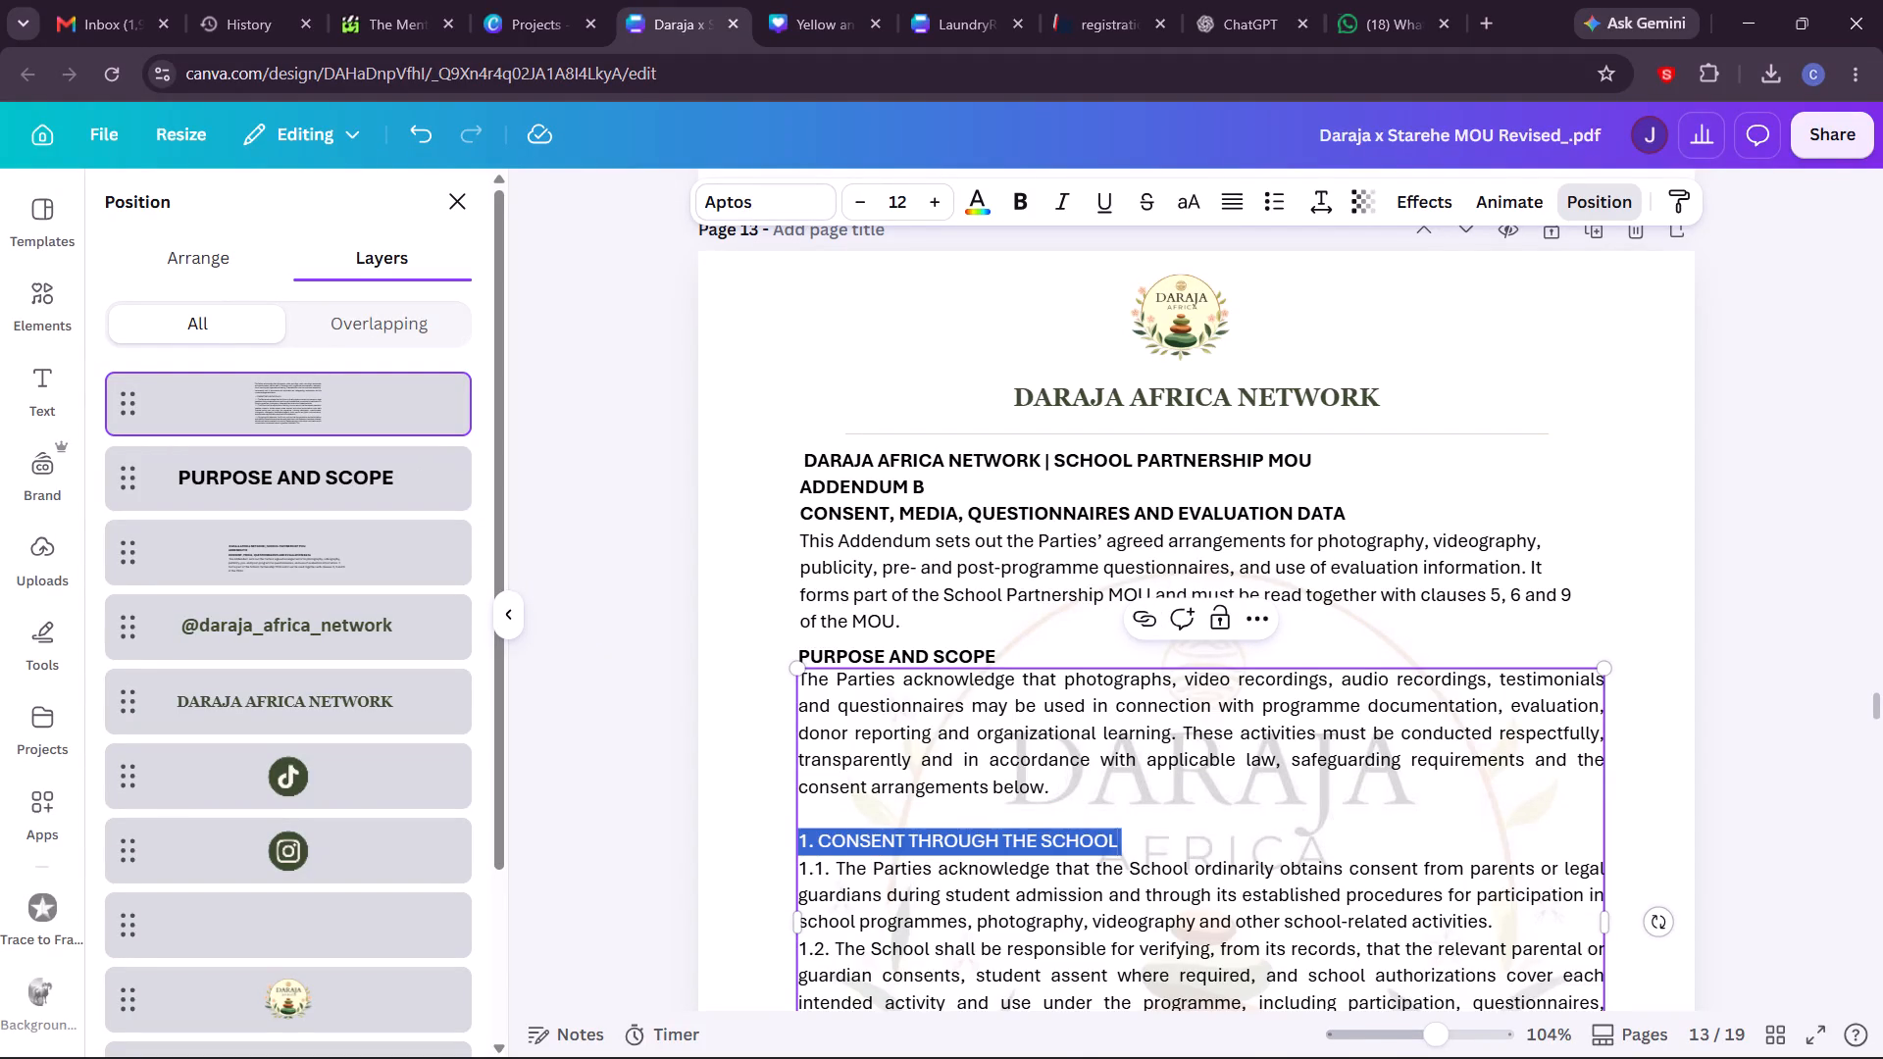
pyautogui.click(1018, 202)
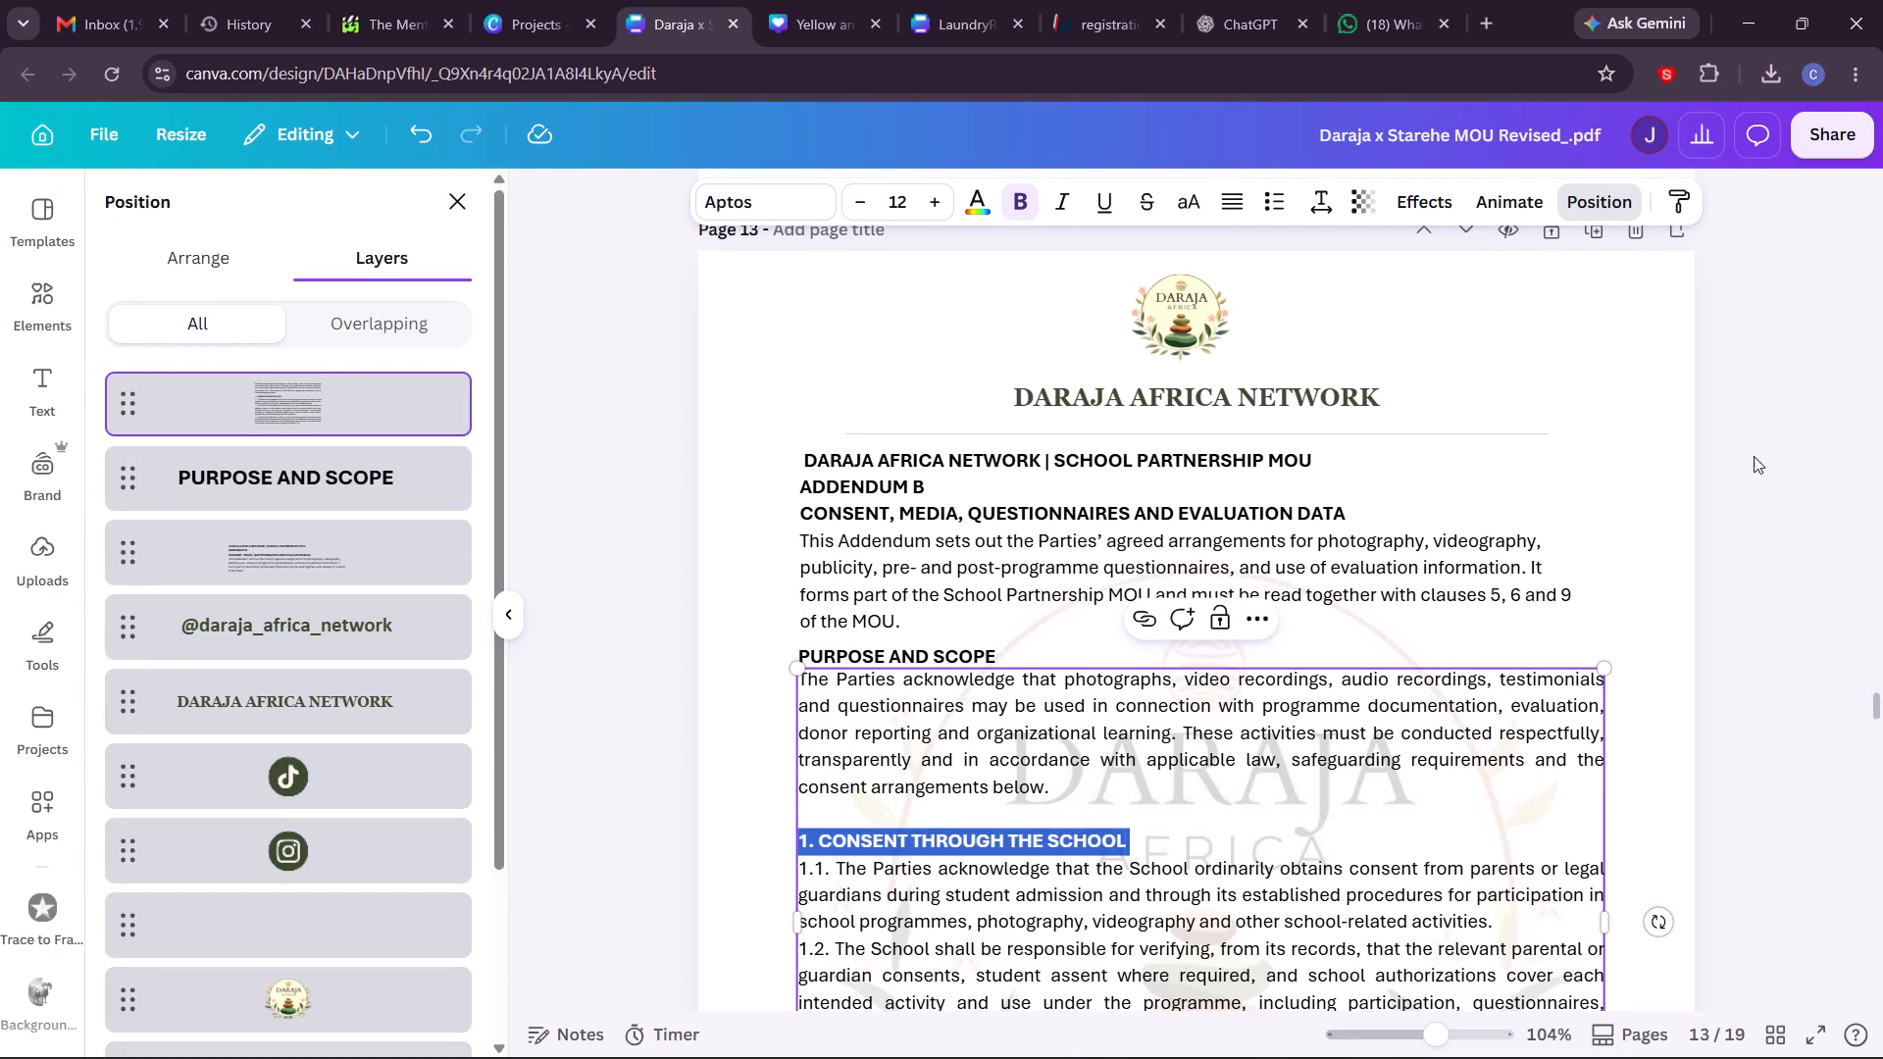
# Move the main body text block on page 14 down to just below the header line, clear of the logo and network name.
pyautogui.moveTo(1877, 696); pyautogui.dragTo(1876, 716)
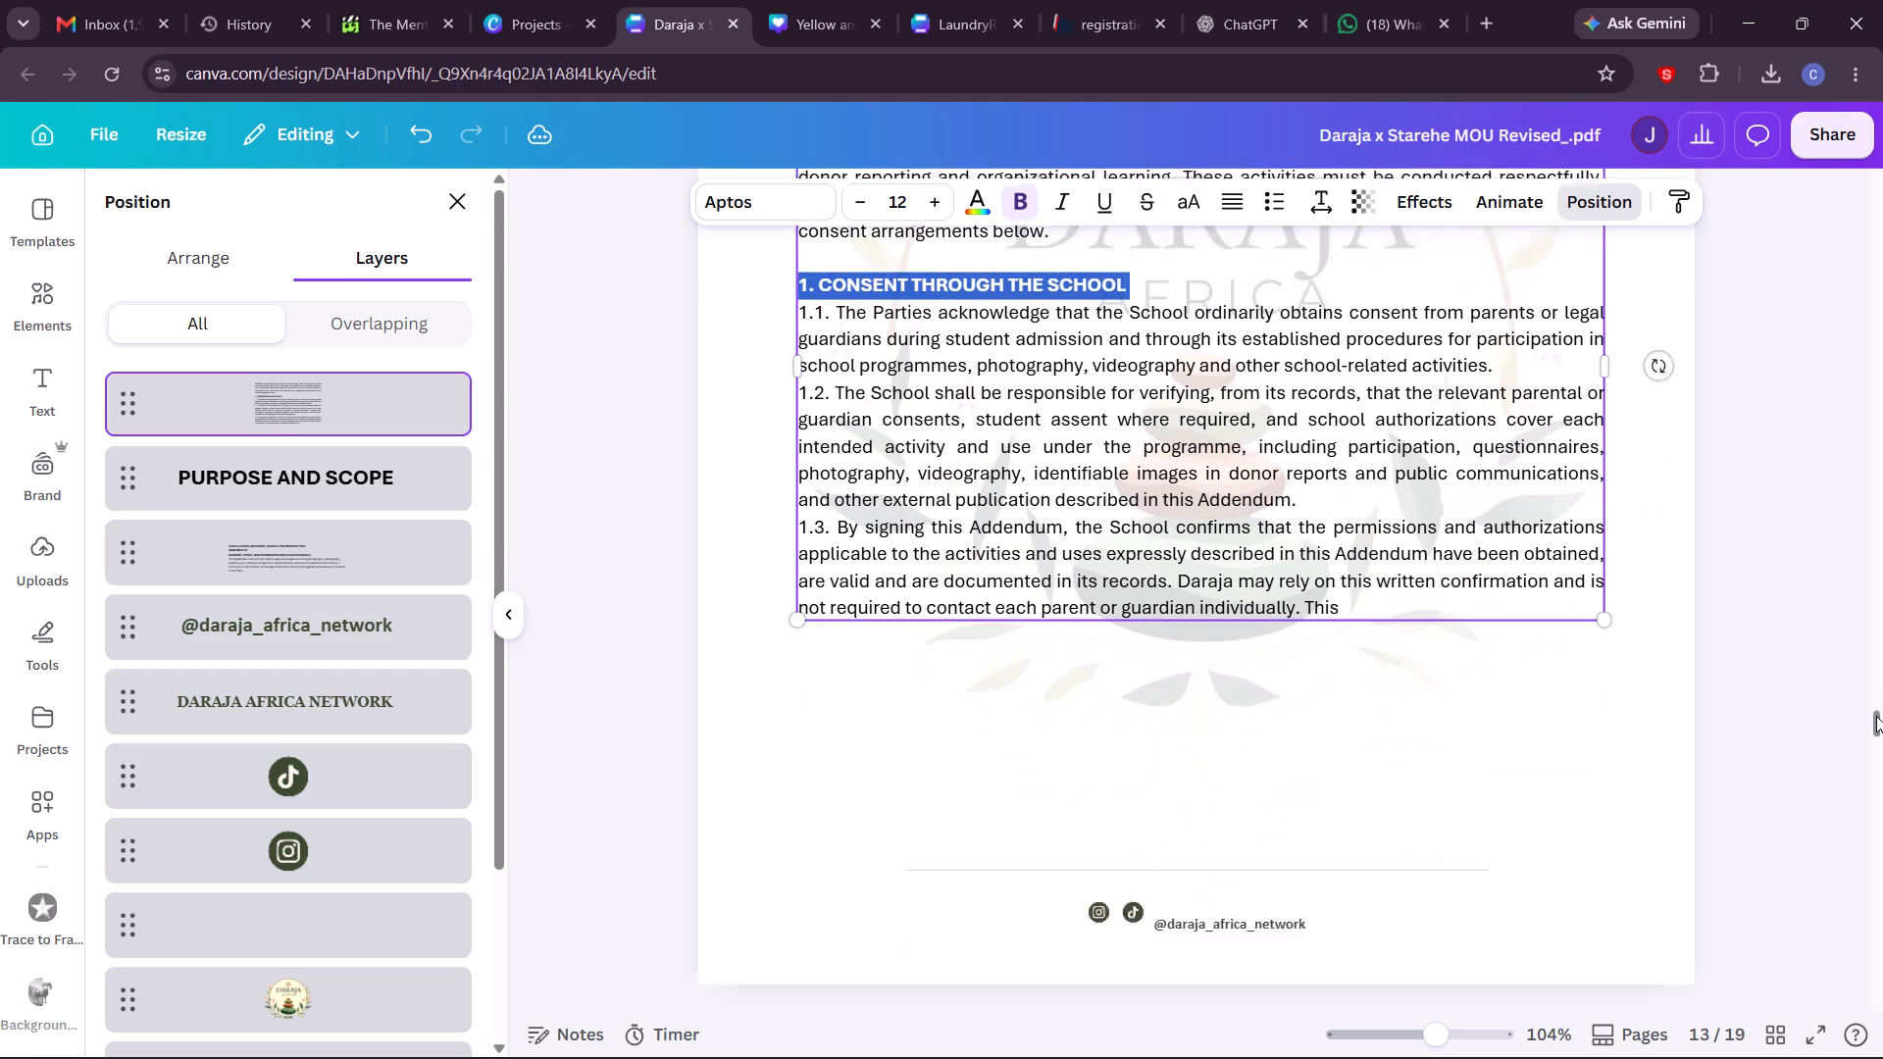
pyautogui.moveTo(1876, 716); pyautogui.dragTo(1873, 732)
pyautogui.moveTo(1345, 881); pyautogui.dragTo(1348, 618)
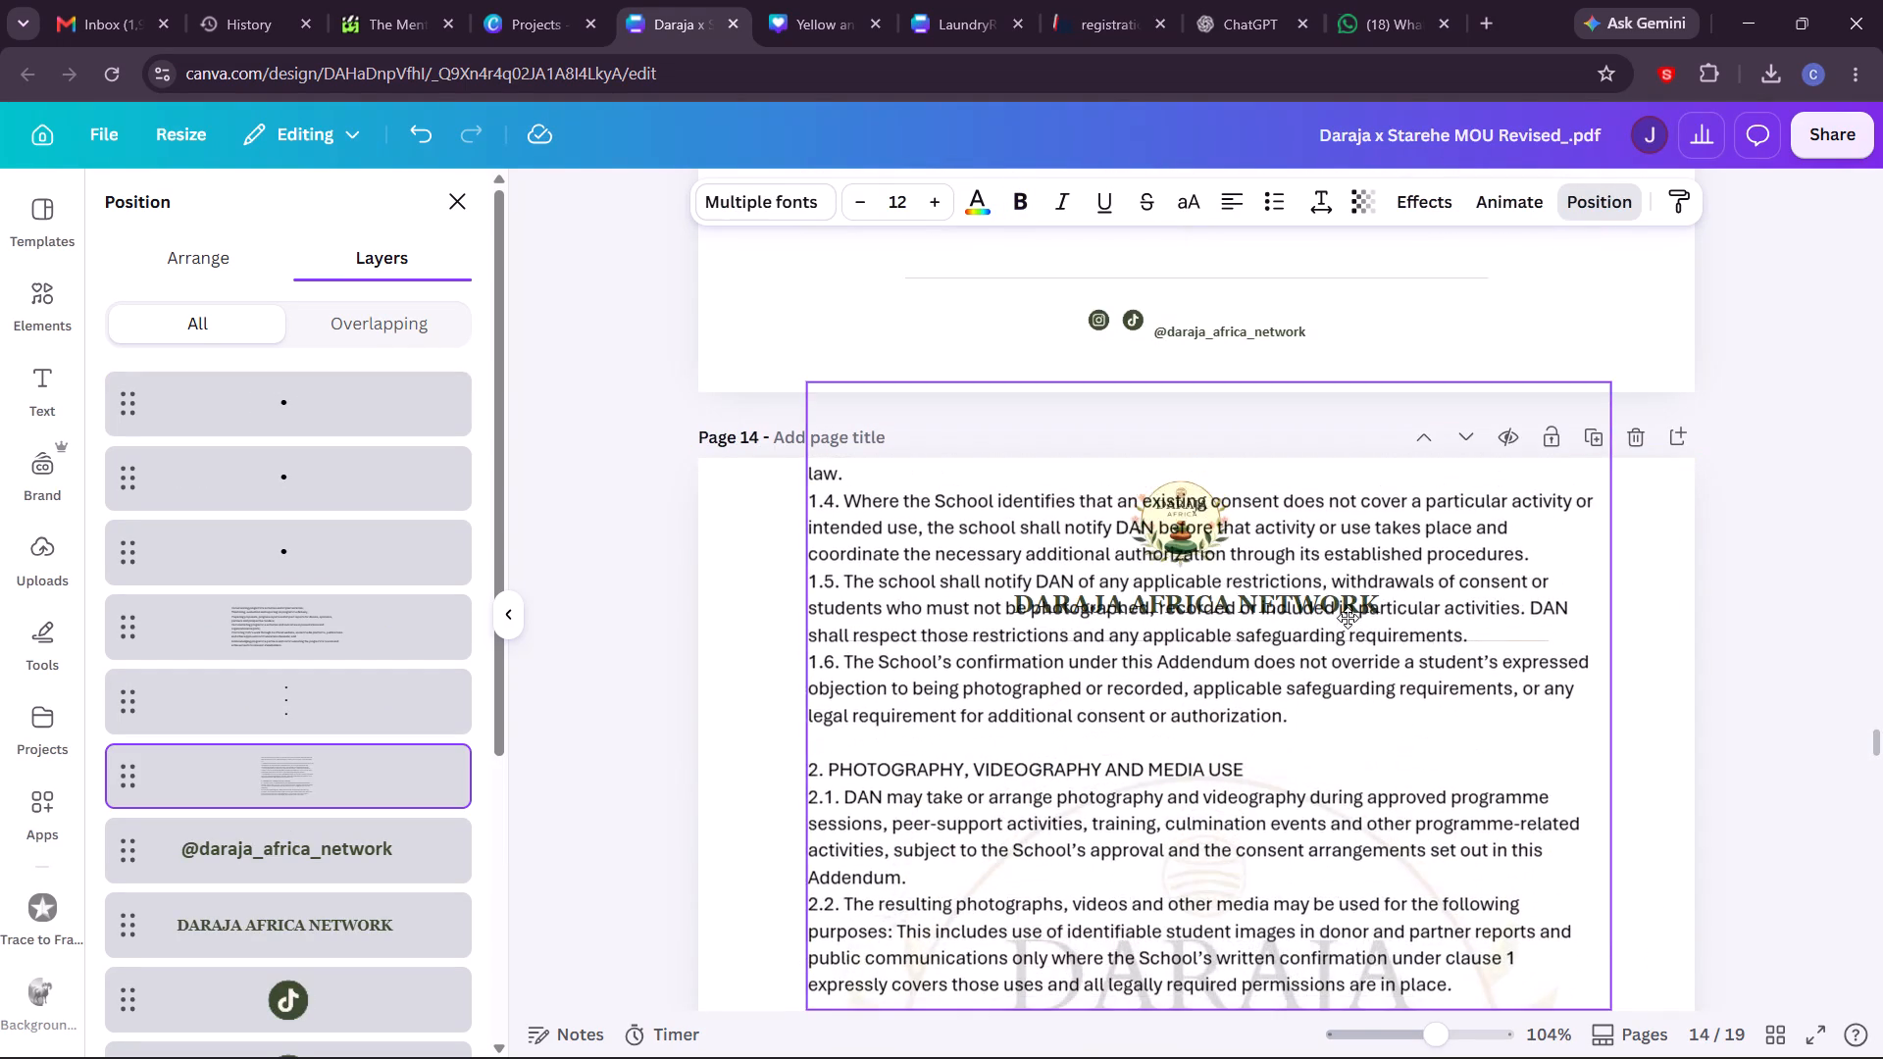
pyautogui.moveTo(1348, 618); pyautogui.dragTo(1349, 900)
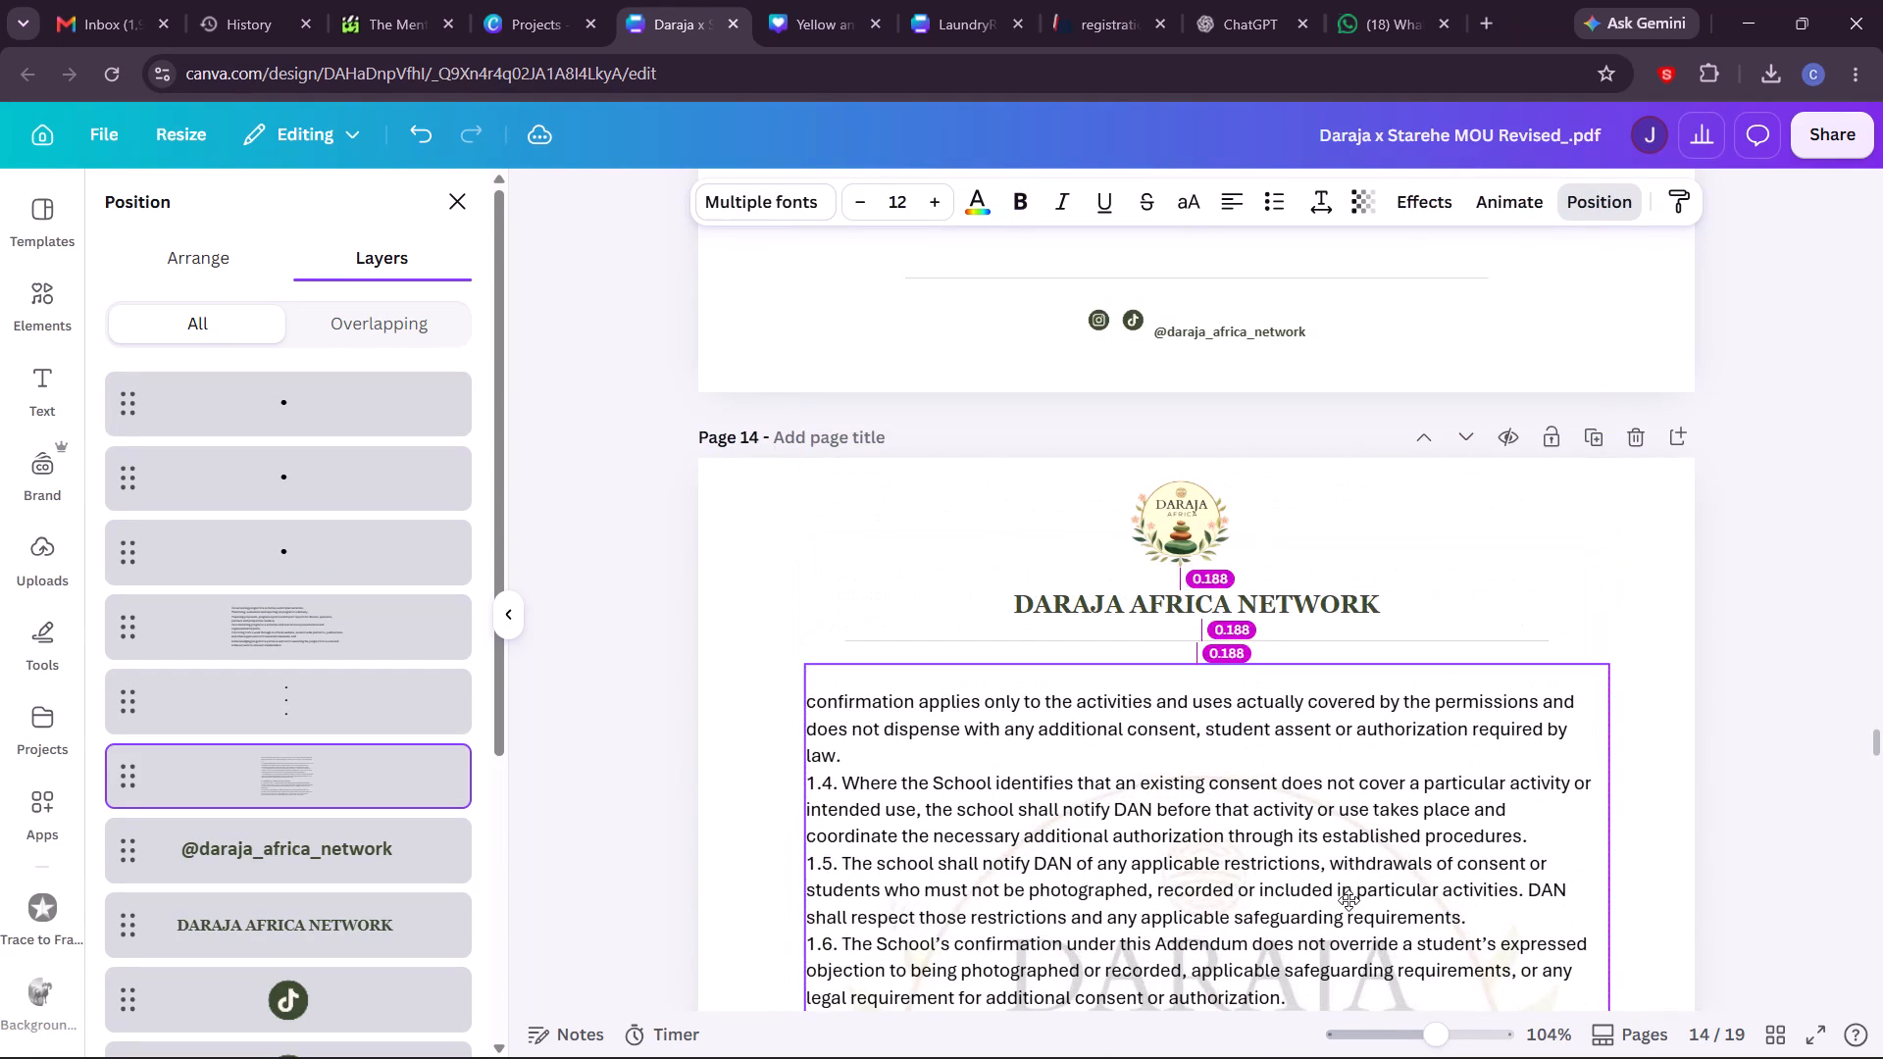
pyautogui.moveTo(1349, 900); pyautogui.dragTo(1355, 888)
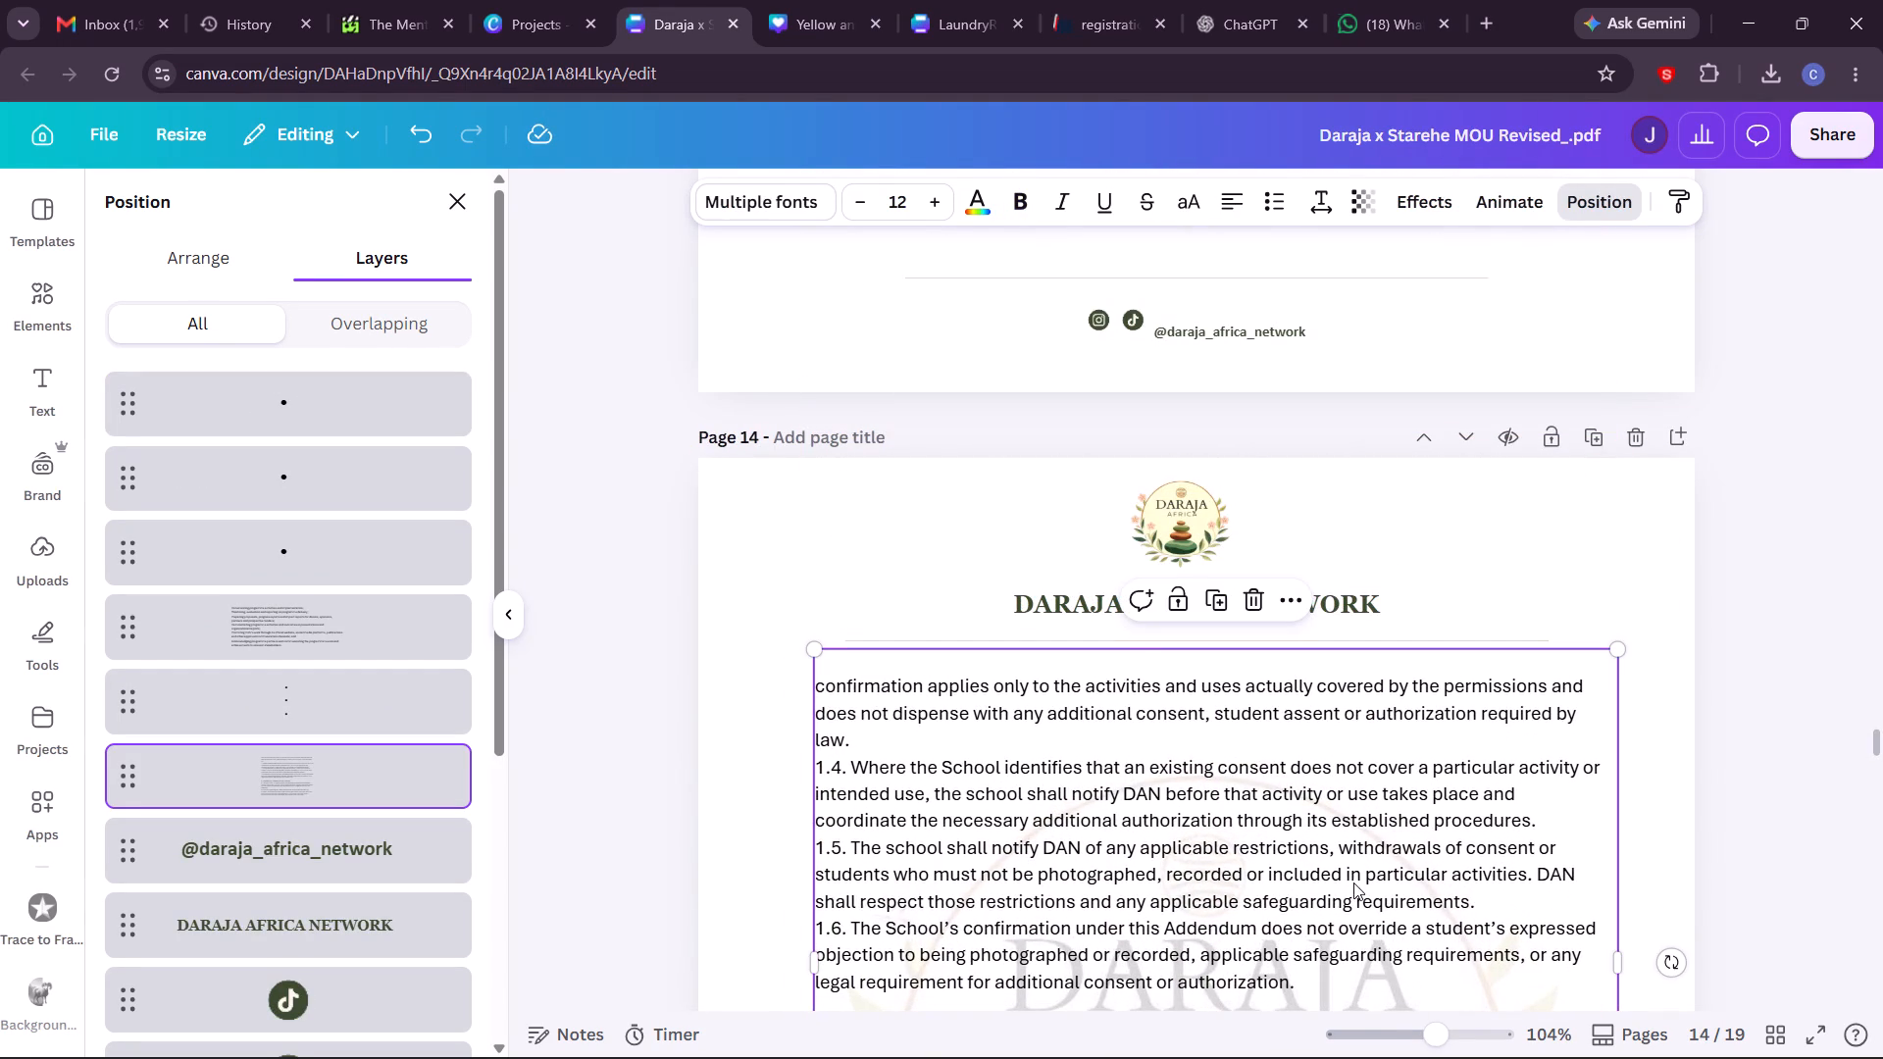
# Compare the free space beneath clause 1.3 on page 13 with the continuation text starting page 14.
pyautogui.scroll(2, 1351, 880)
pyautogui.click(1025, 433)
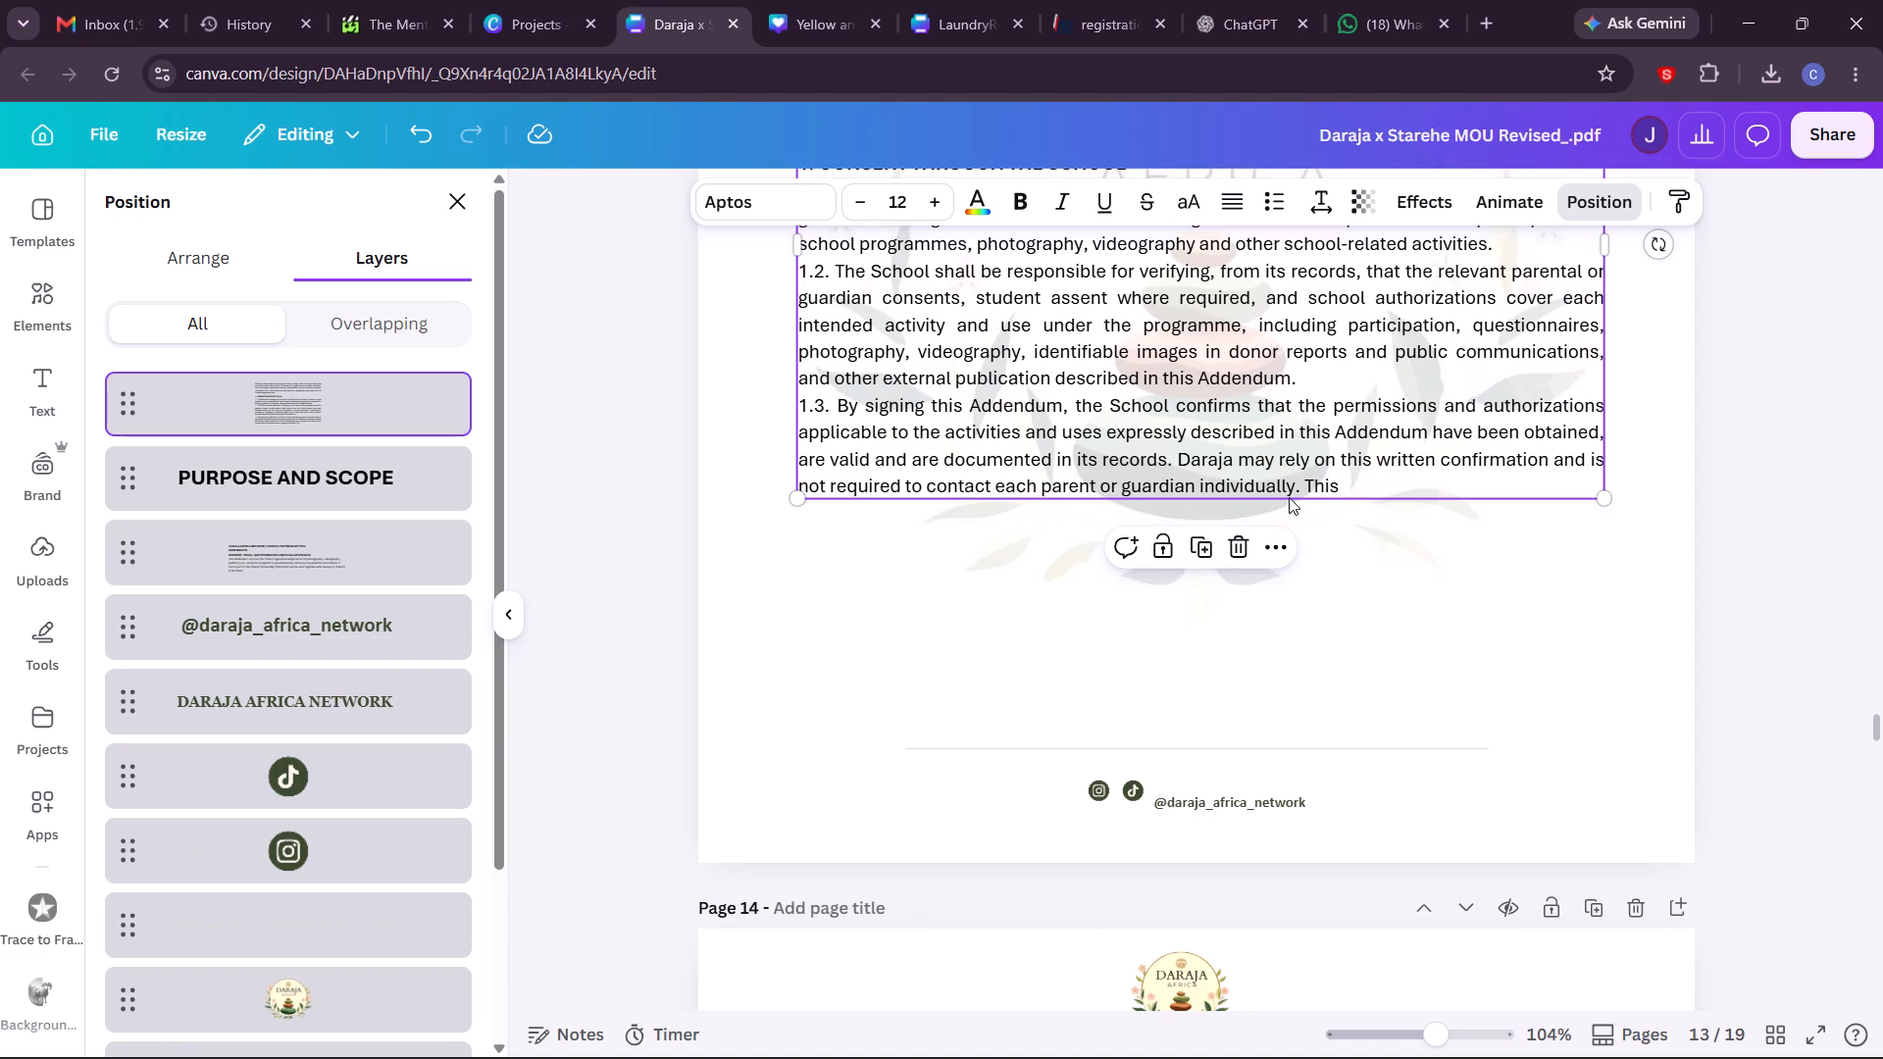
pyautogui.click(1316, 580)
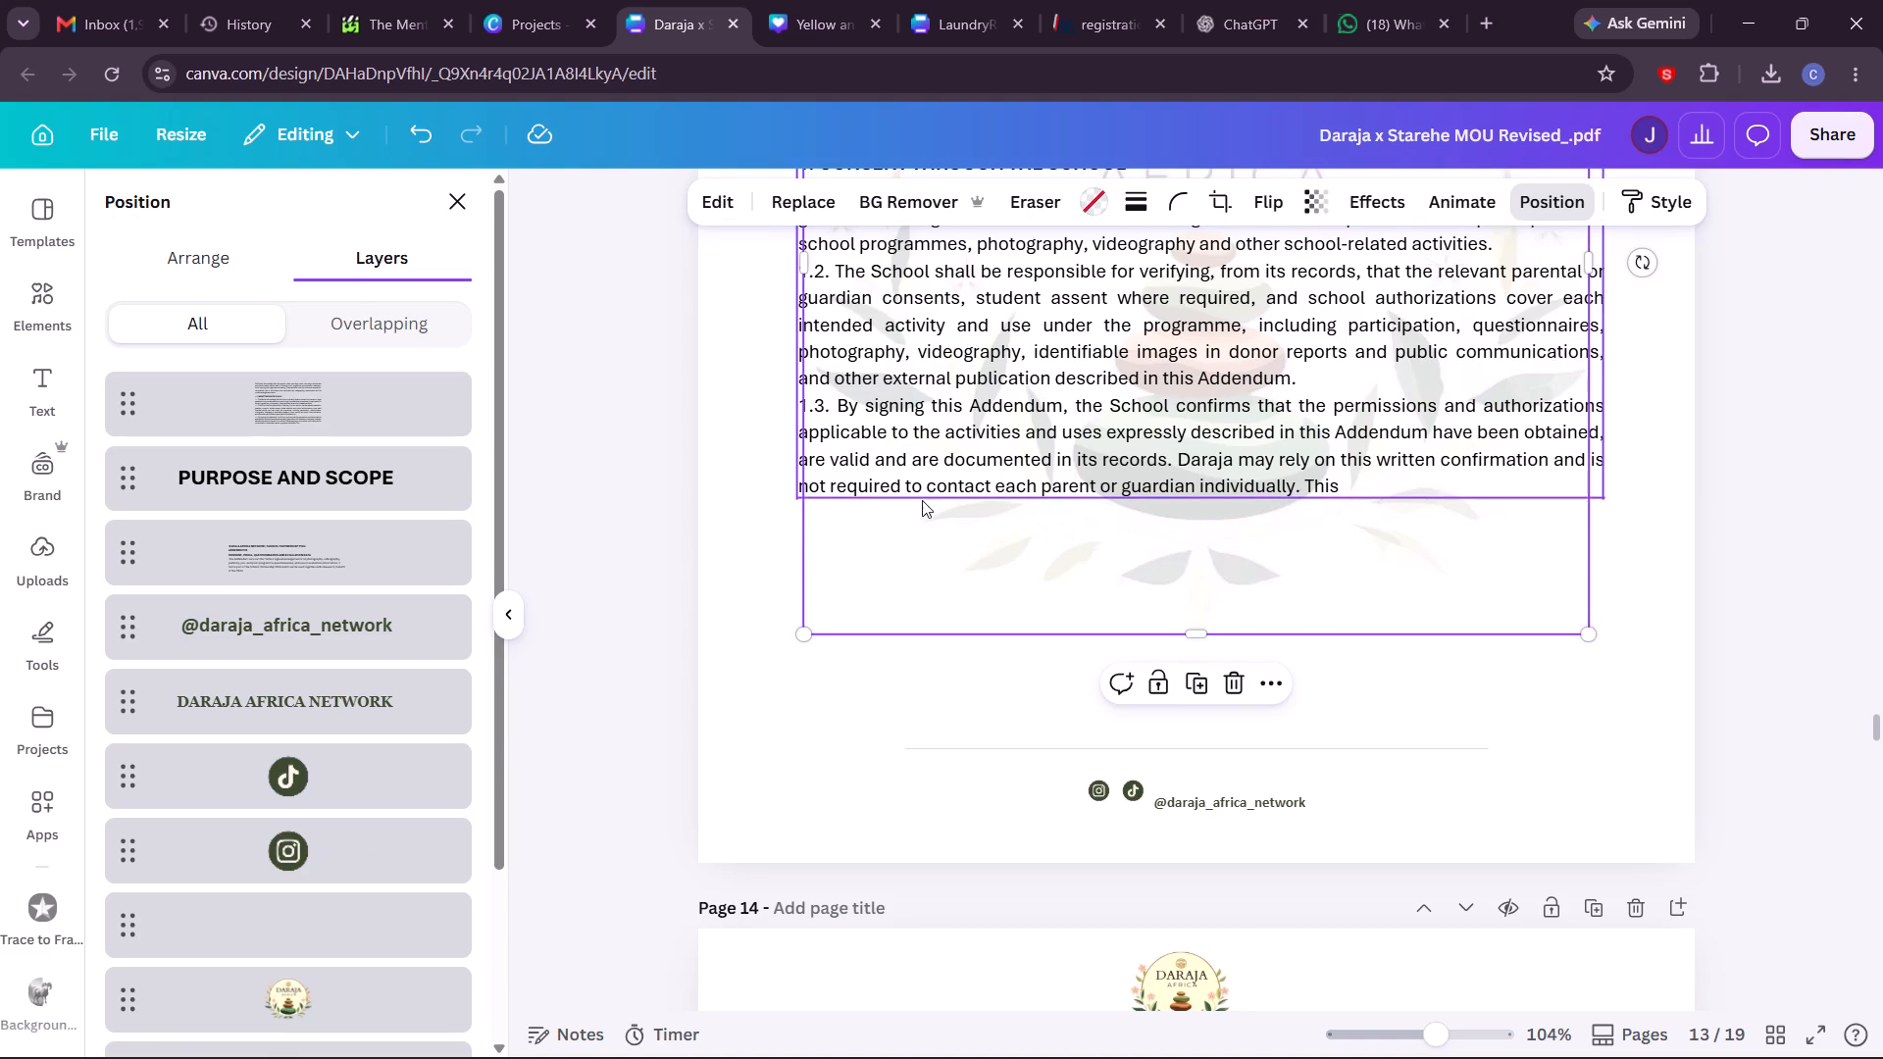
pyautogui.scroll(3, 926, 500)
pyautogui.scroll(-5, 945, 535)
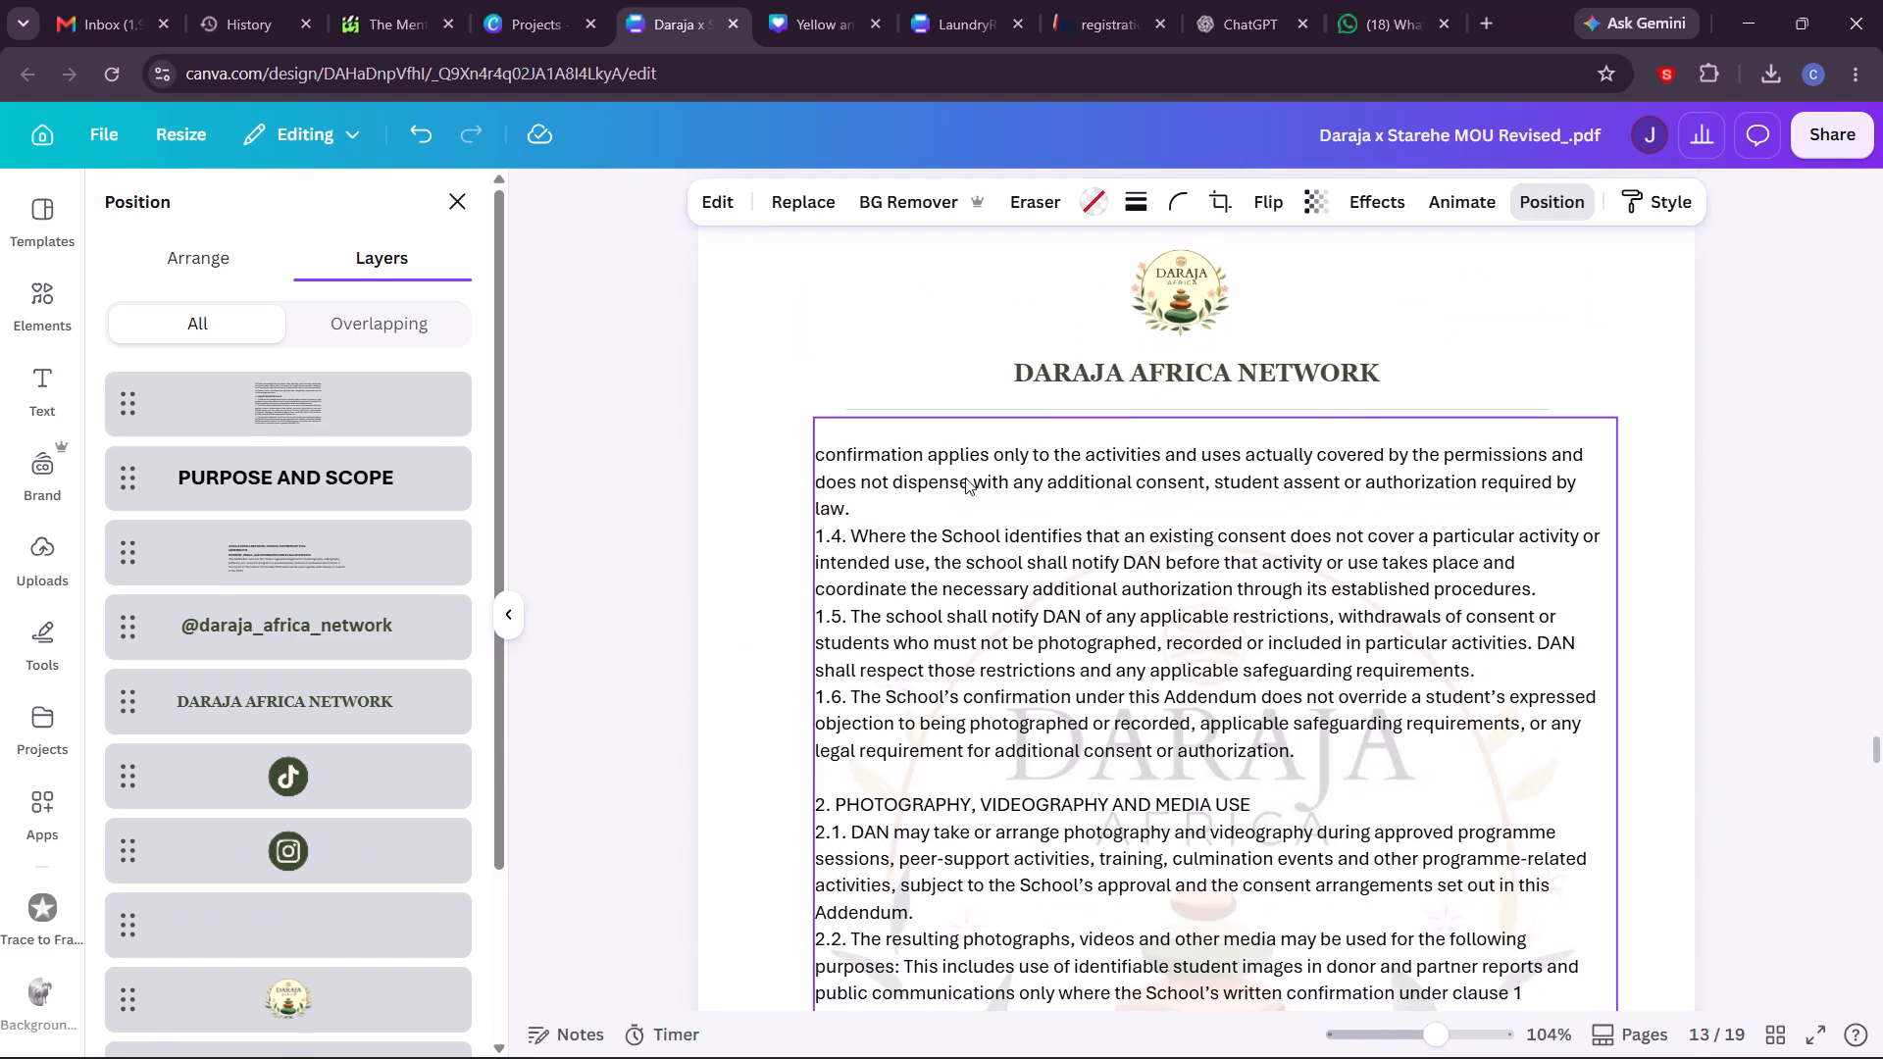
pyautogui.scroll(2, 964, 474)
pyautogui.scroll(2, 982, 328)
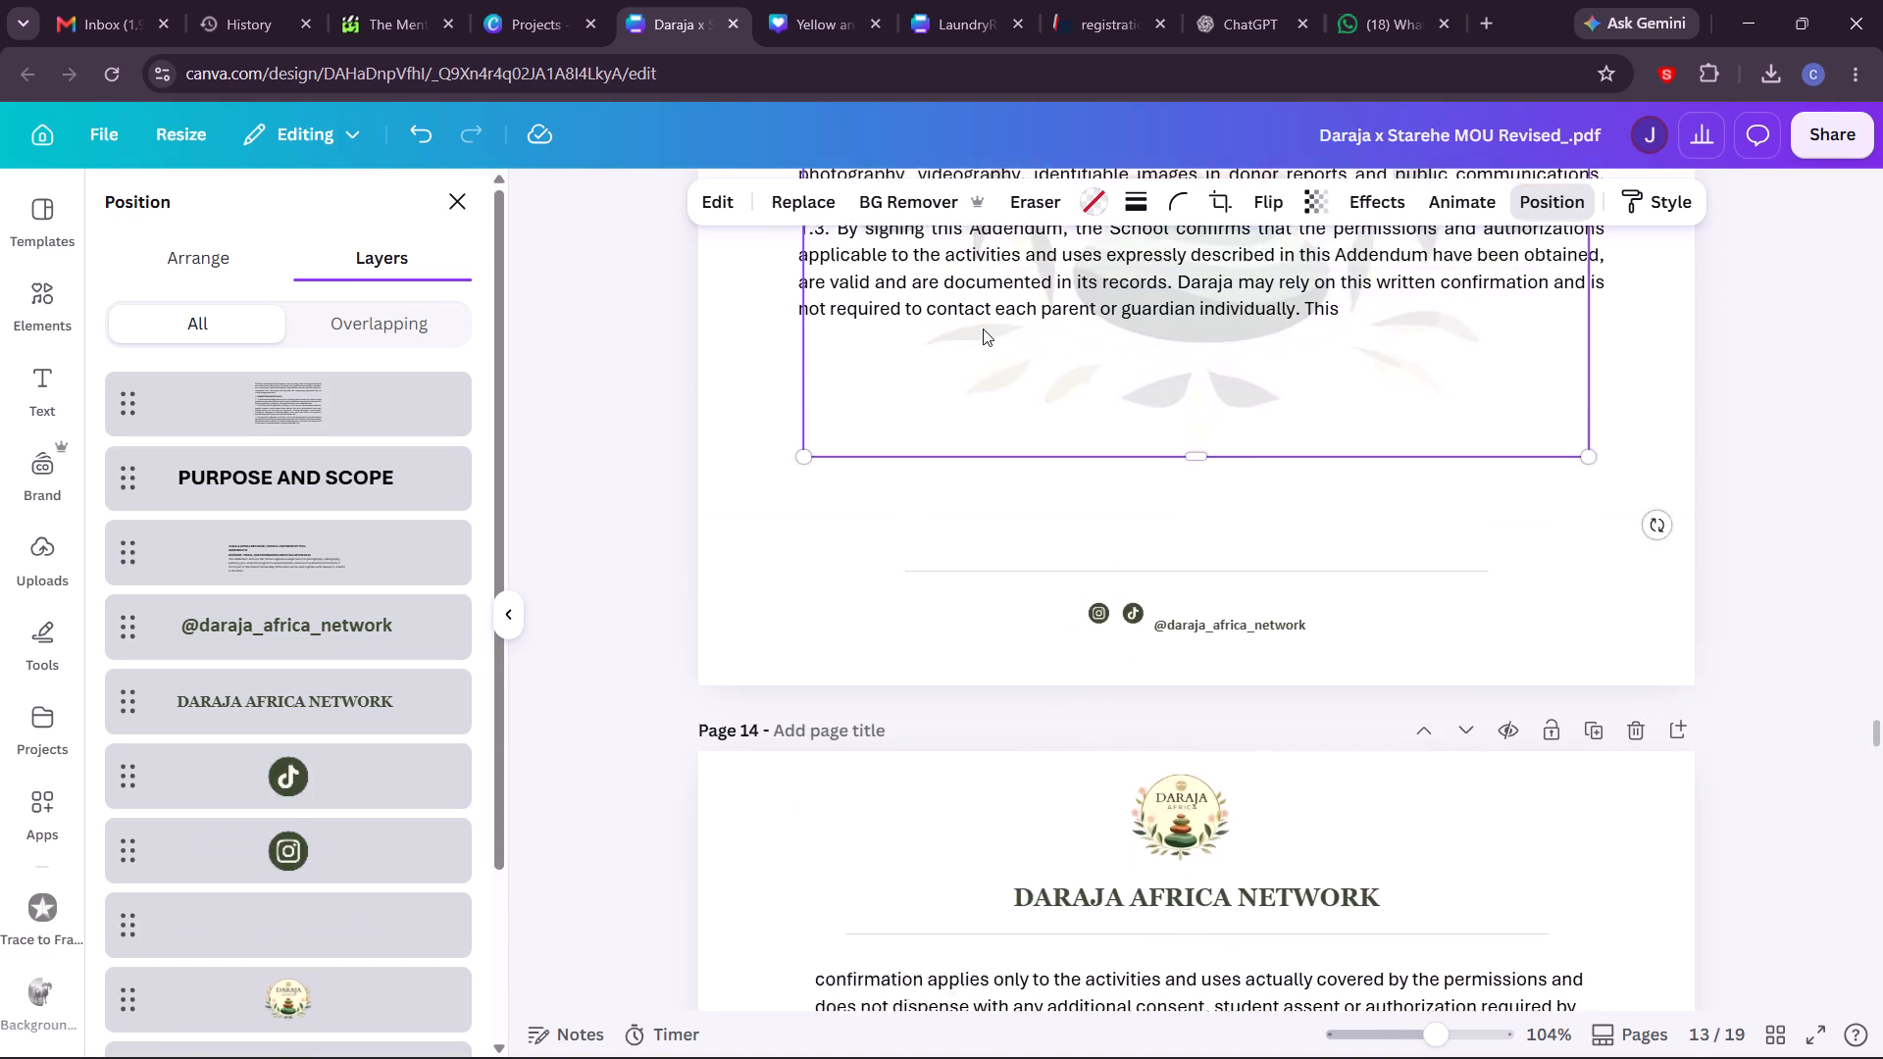
pyautogui.click(979, 359)
# Copy the page 14 text from "confirmation applies only to the activities" through the end of clause 1.6.
pyautogui.scroll(-1, 970, 665)
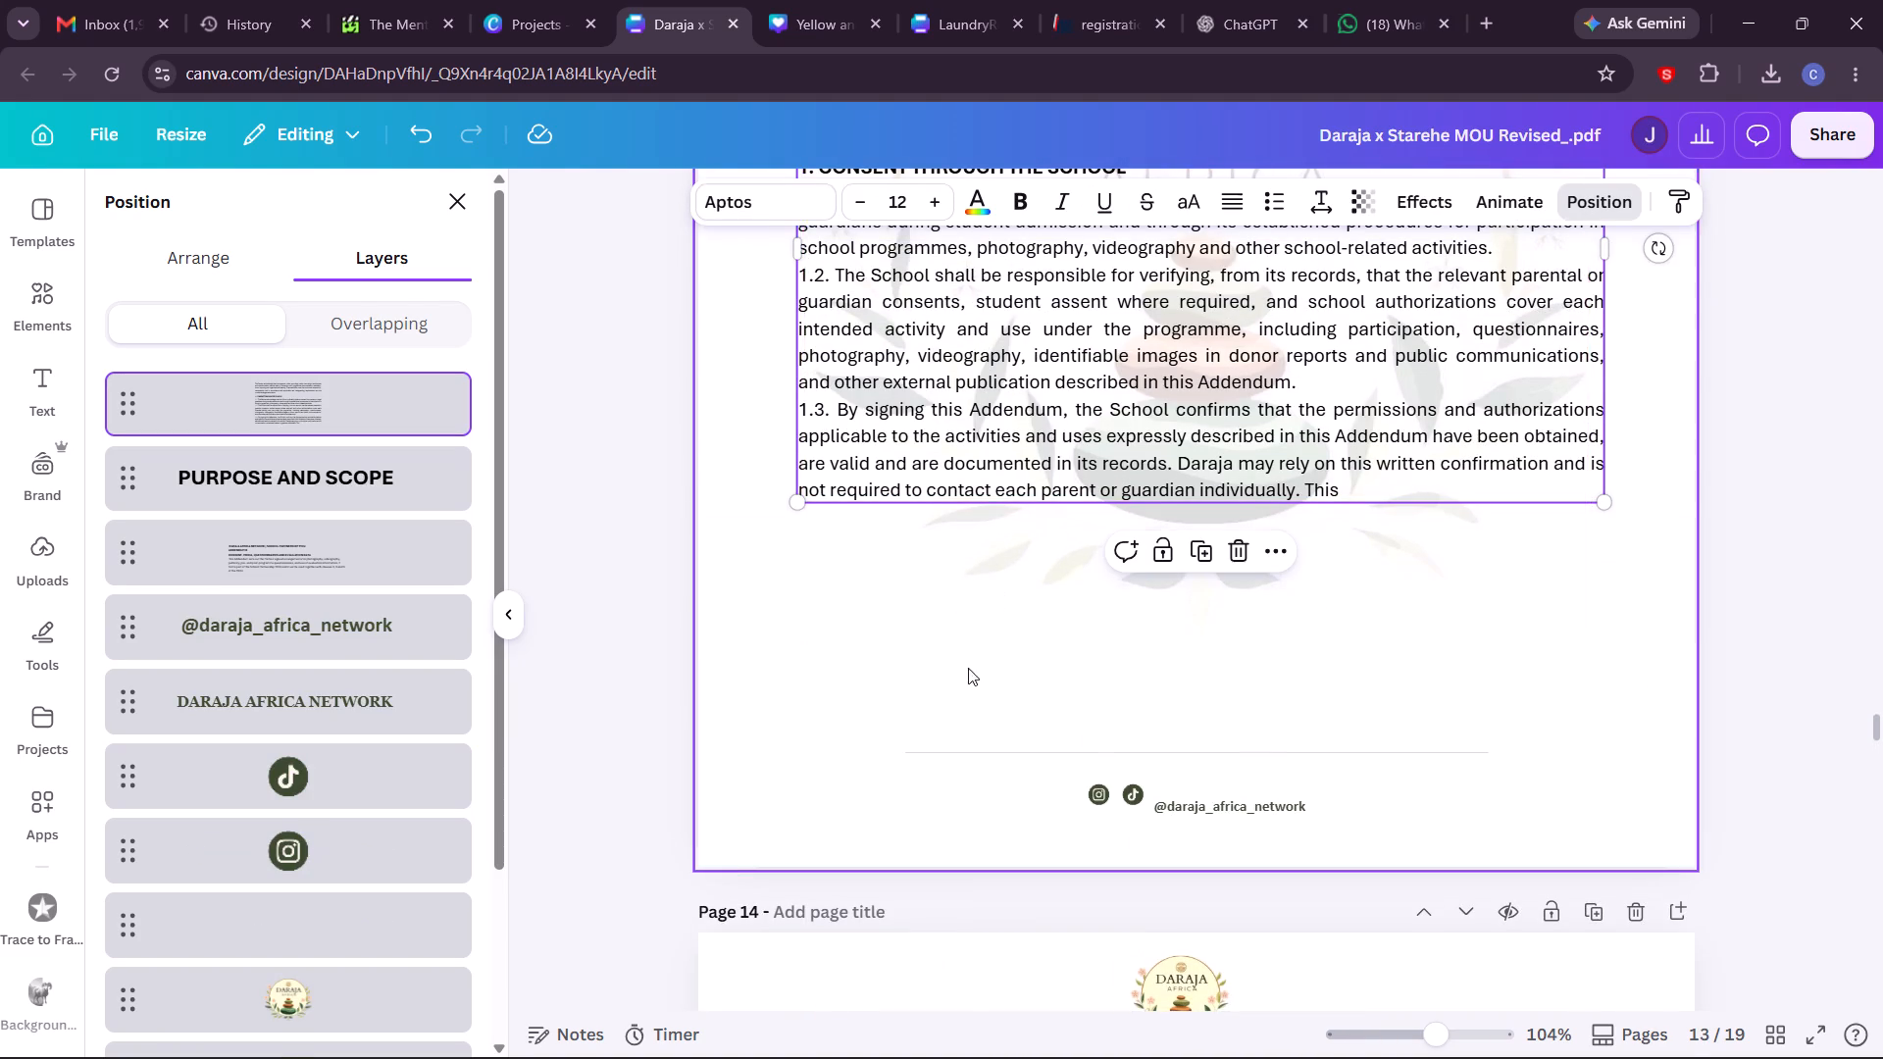
pyautogui.scroll(-6, 968, 668)
pyautogui.click(993, 591)
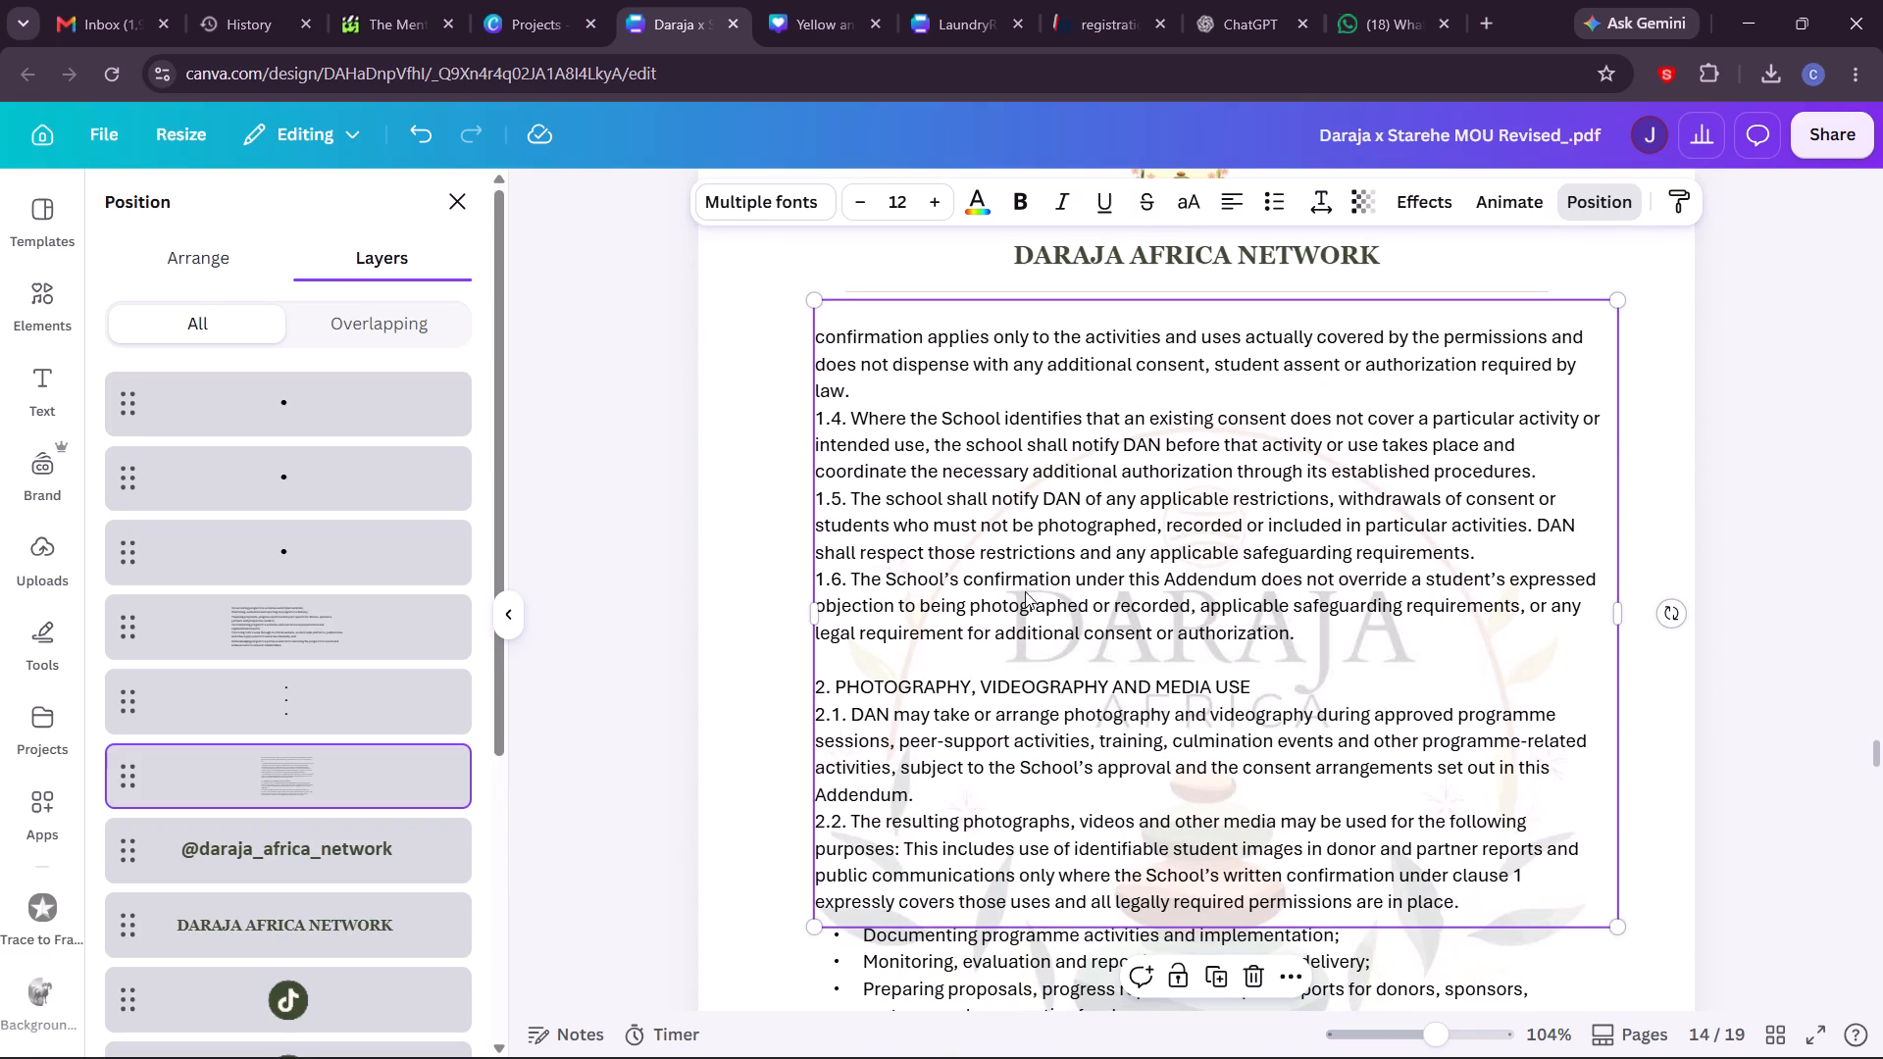
pyautogui.click(1293, 626)
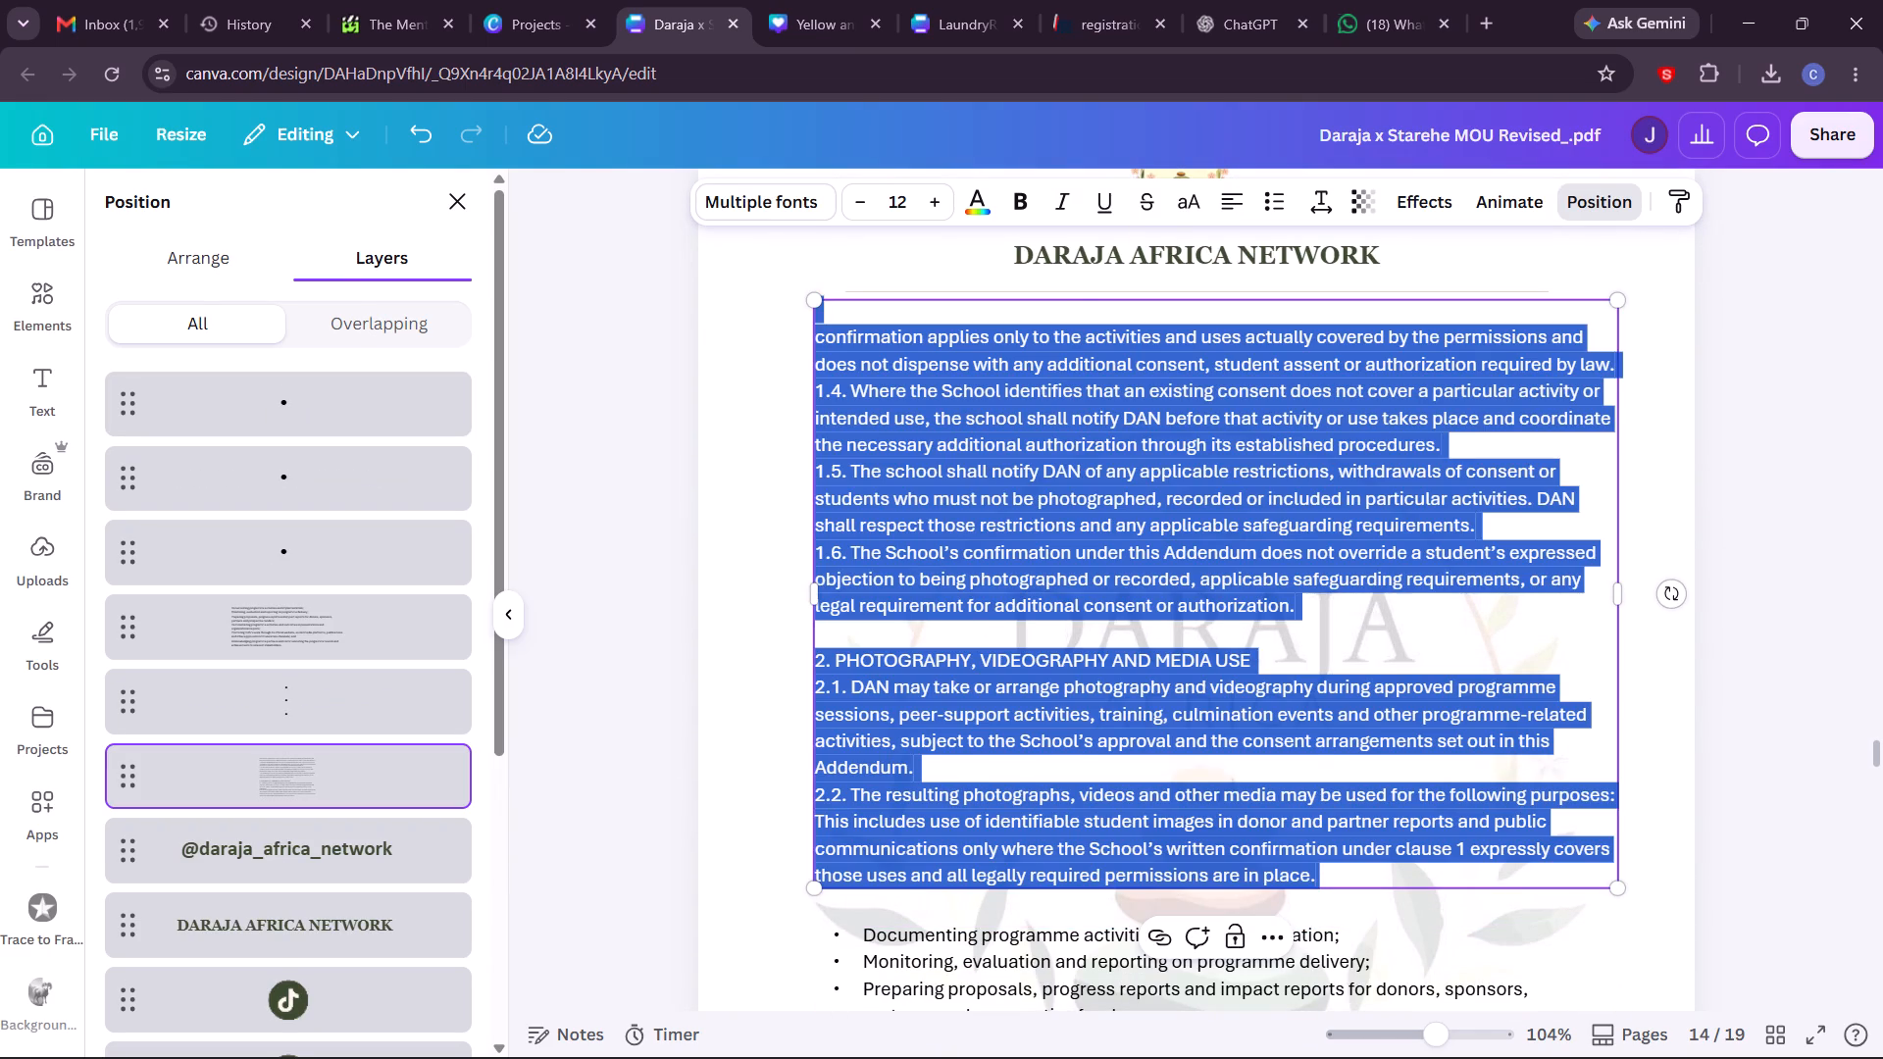
pyautogui.click(1298, 616)
pyautogui.moveTo(1294, 605); pyautogui.dragTo(855, 364)
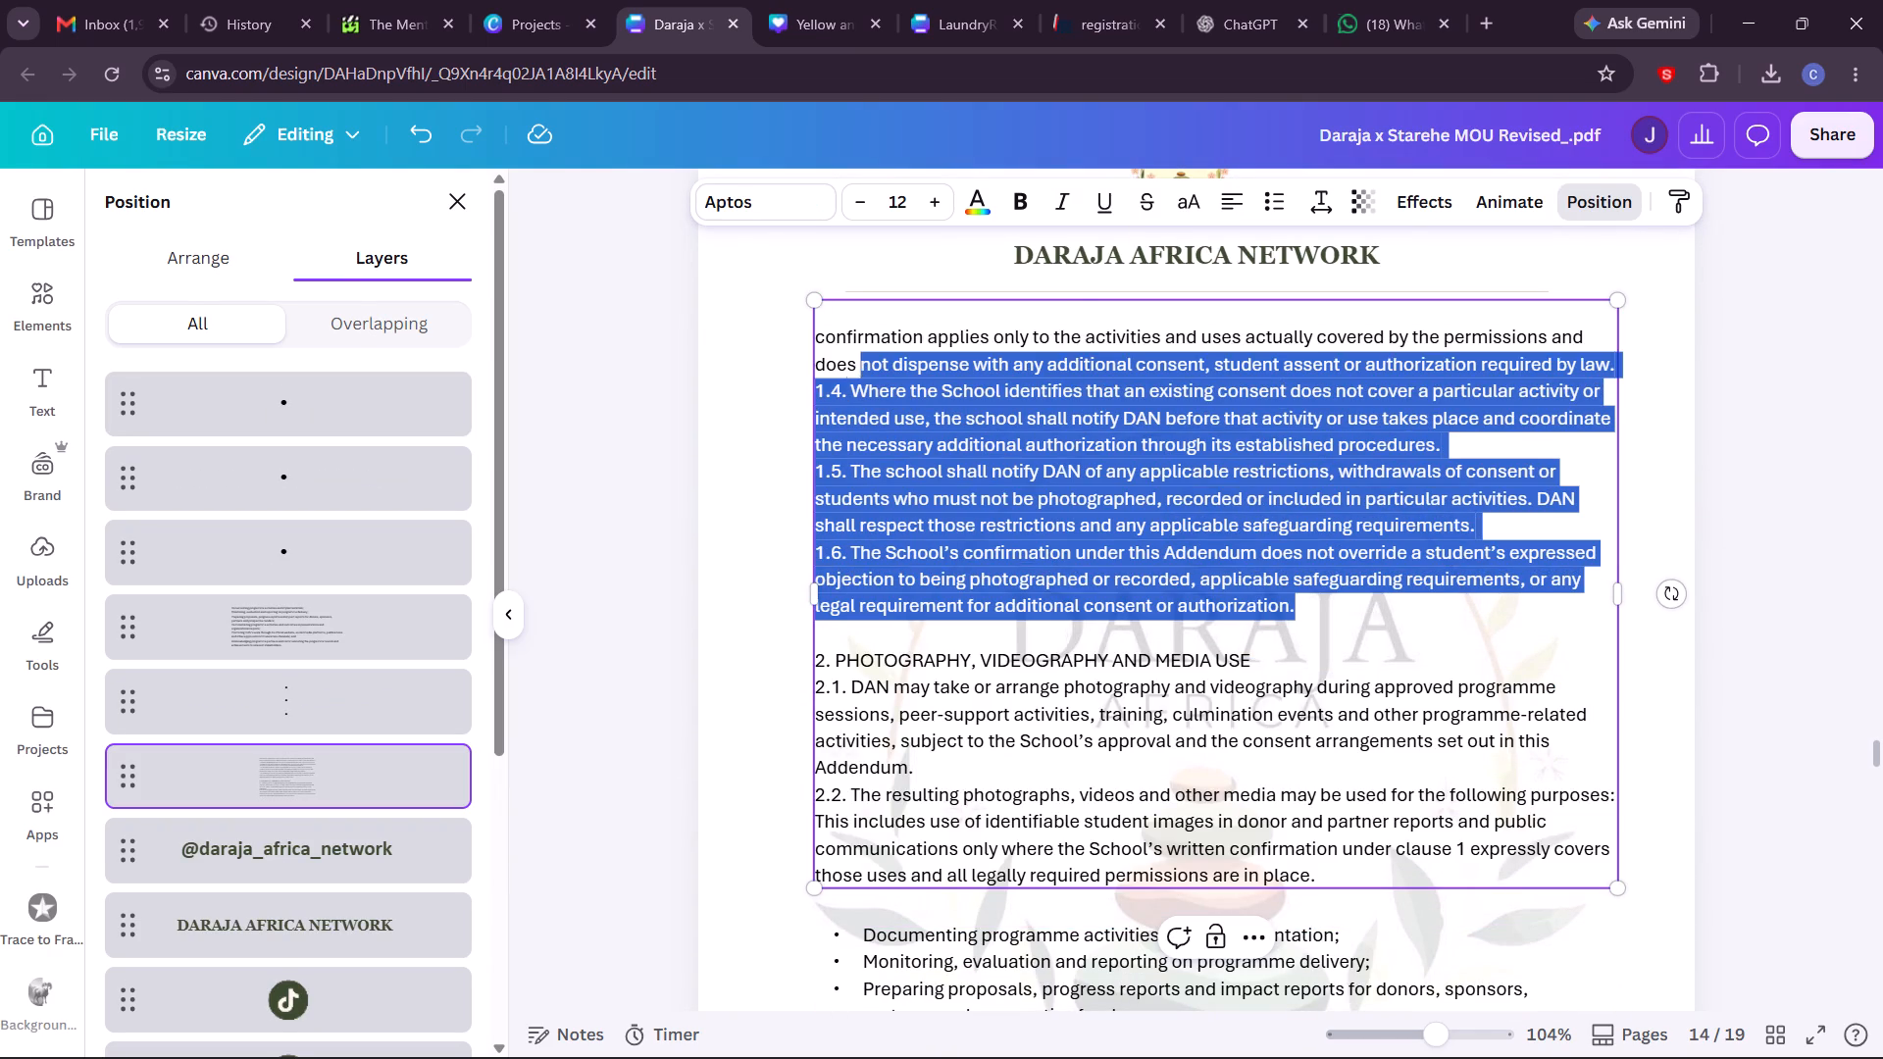
pyautogui.moveTo(855, 364); pyautogui.dragTo(815, 339)
pyautogui.rightClick(885, 386)
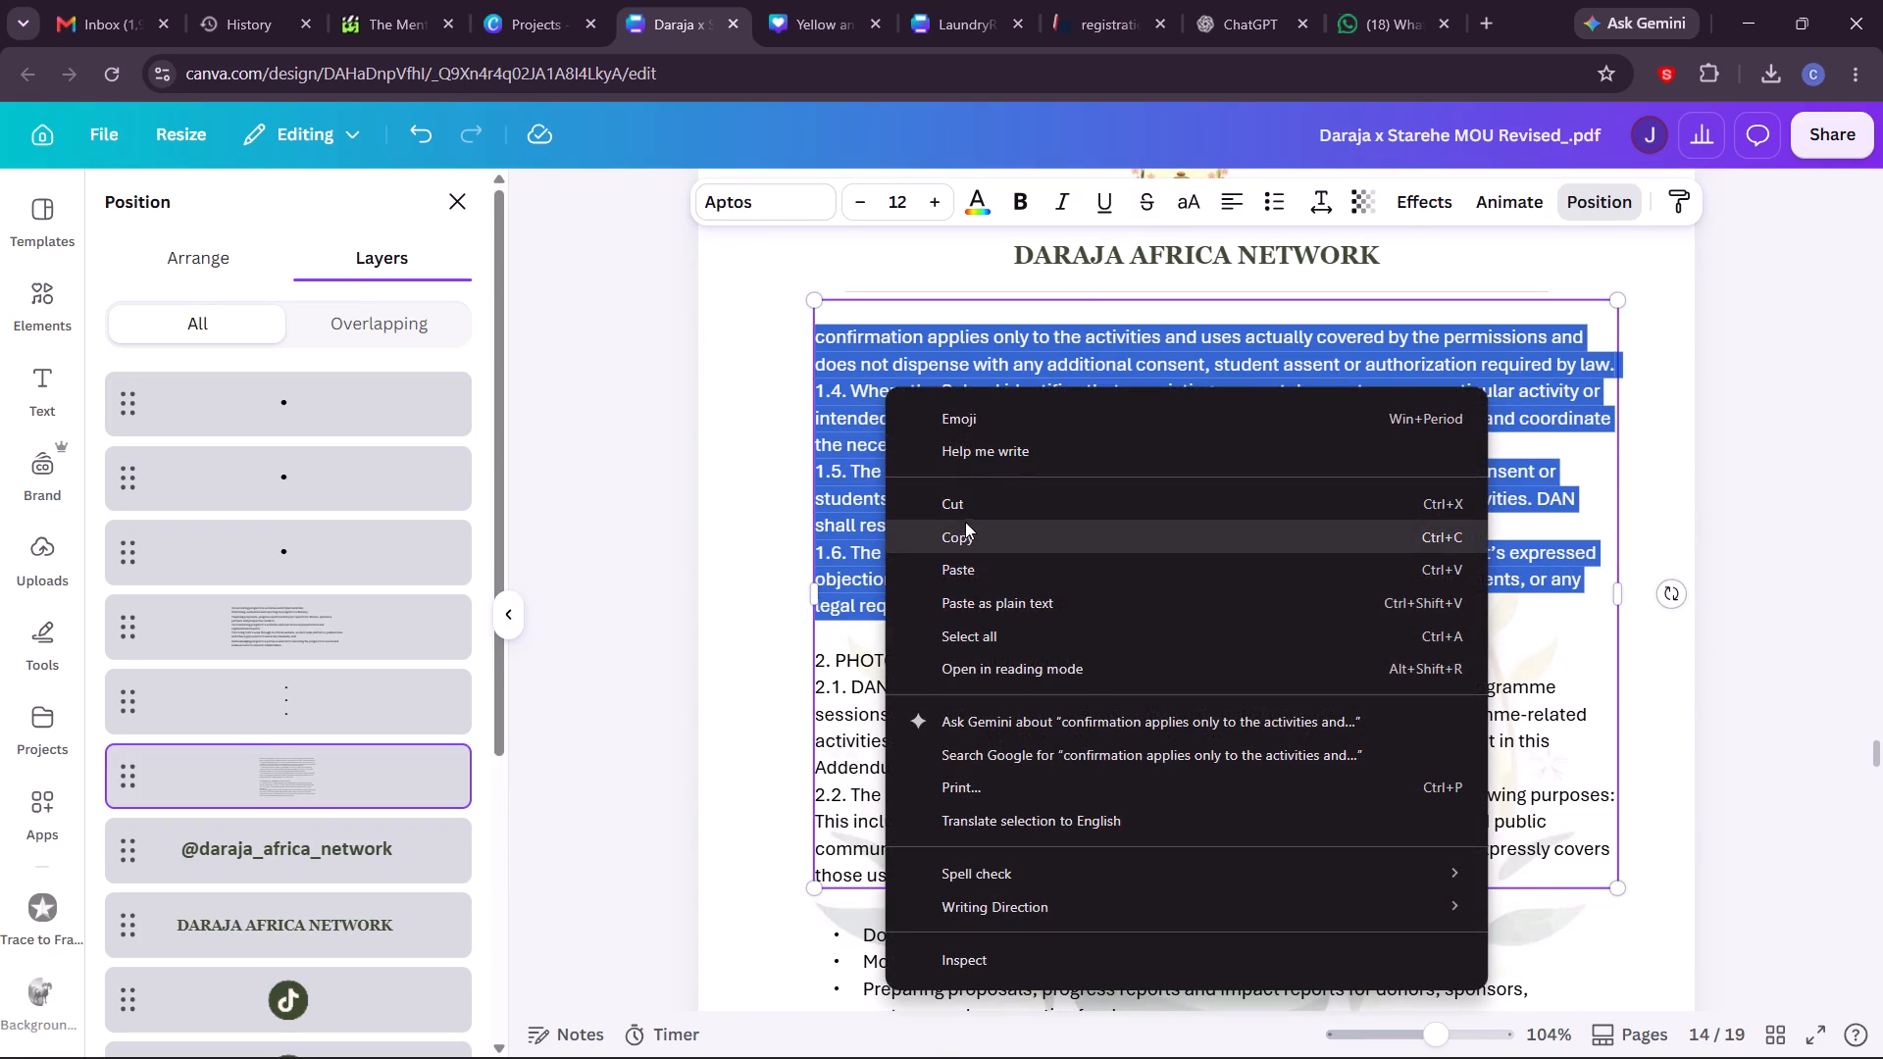
pyautogui.click(968, 529)
# Paste the copied text after "This" at the end of clause 1.3 in the page 13 body text.
pyautogui.scroll(7, 978, 530)
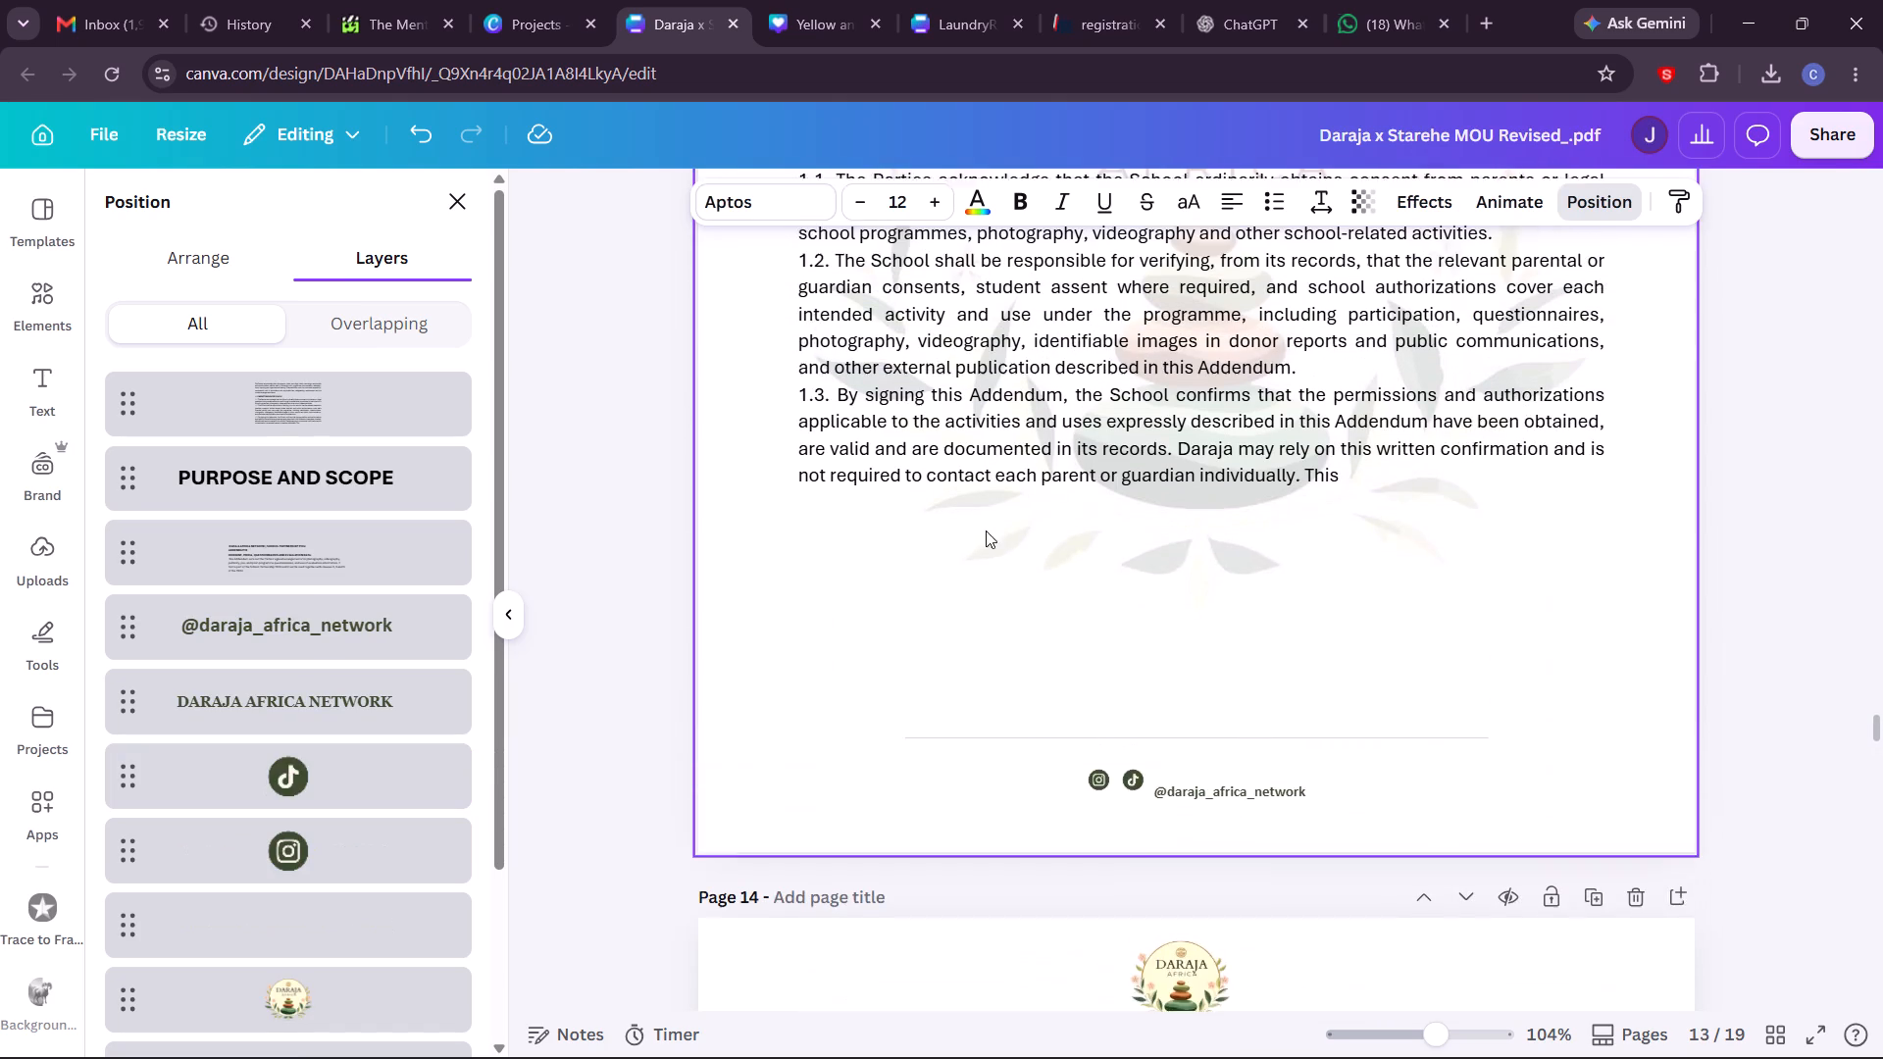
pyautogui.click(1228, 479)
pyautogui.click(1394, 484)
pyautogui.scroll(-3, 1353, 573)
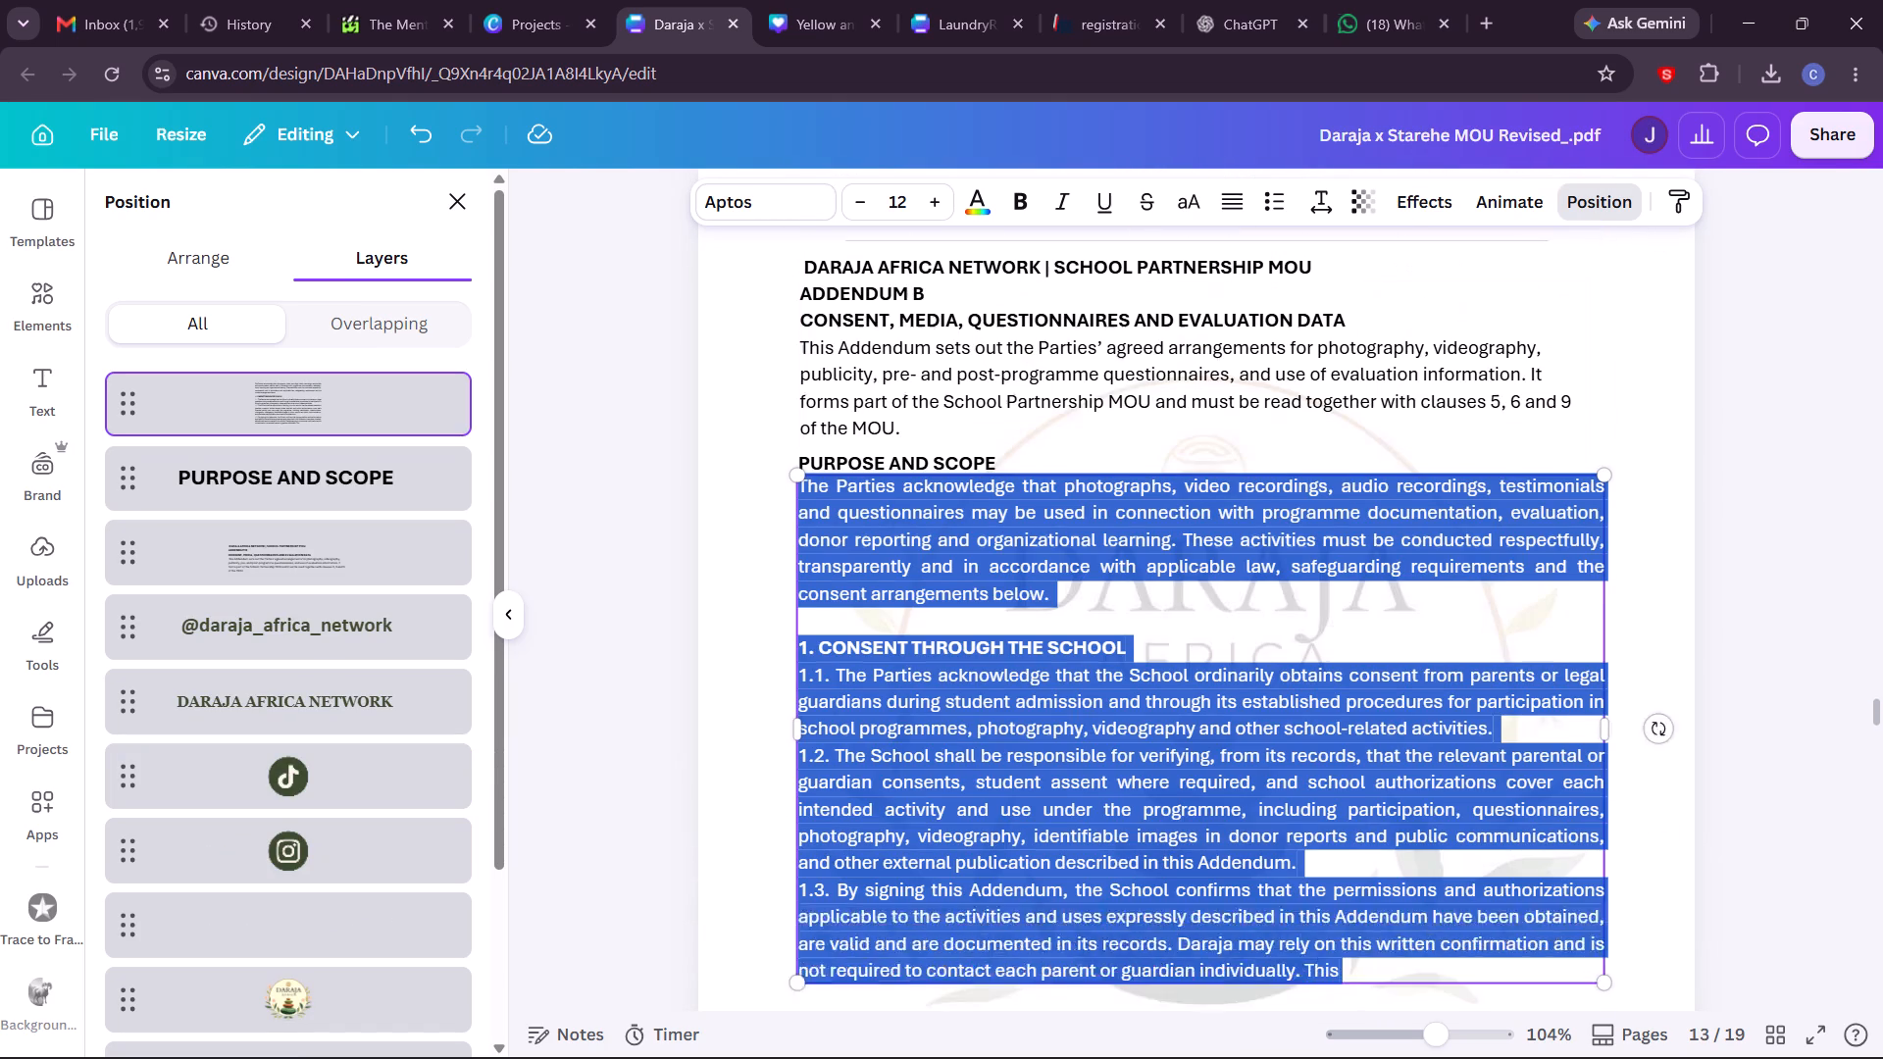
pyautogui.scroll(-2, 1353, 578)
pyautogui.click(1361, 482)
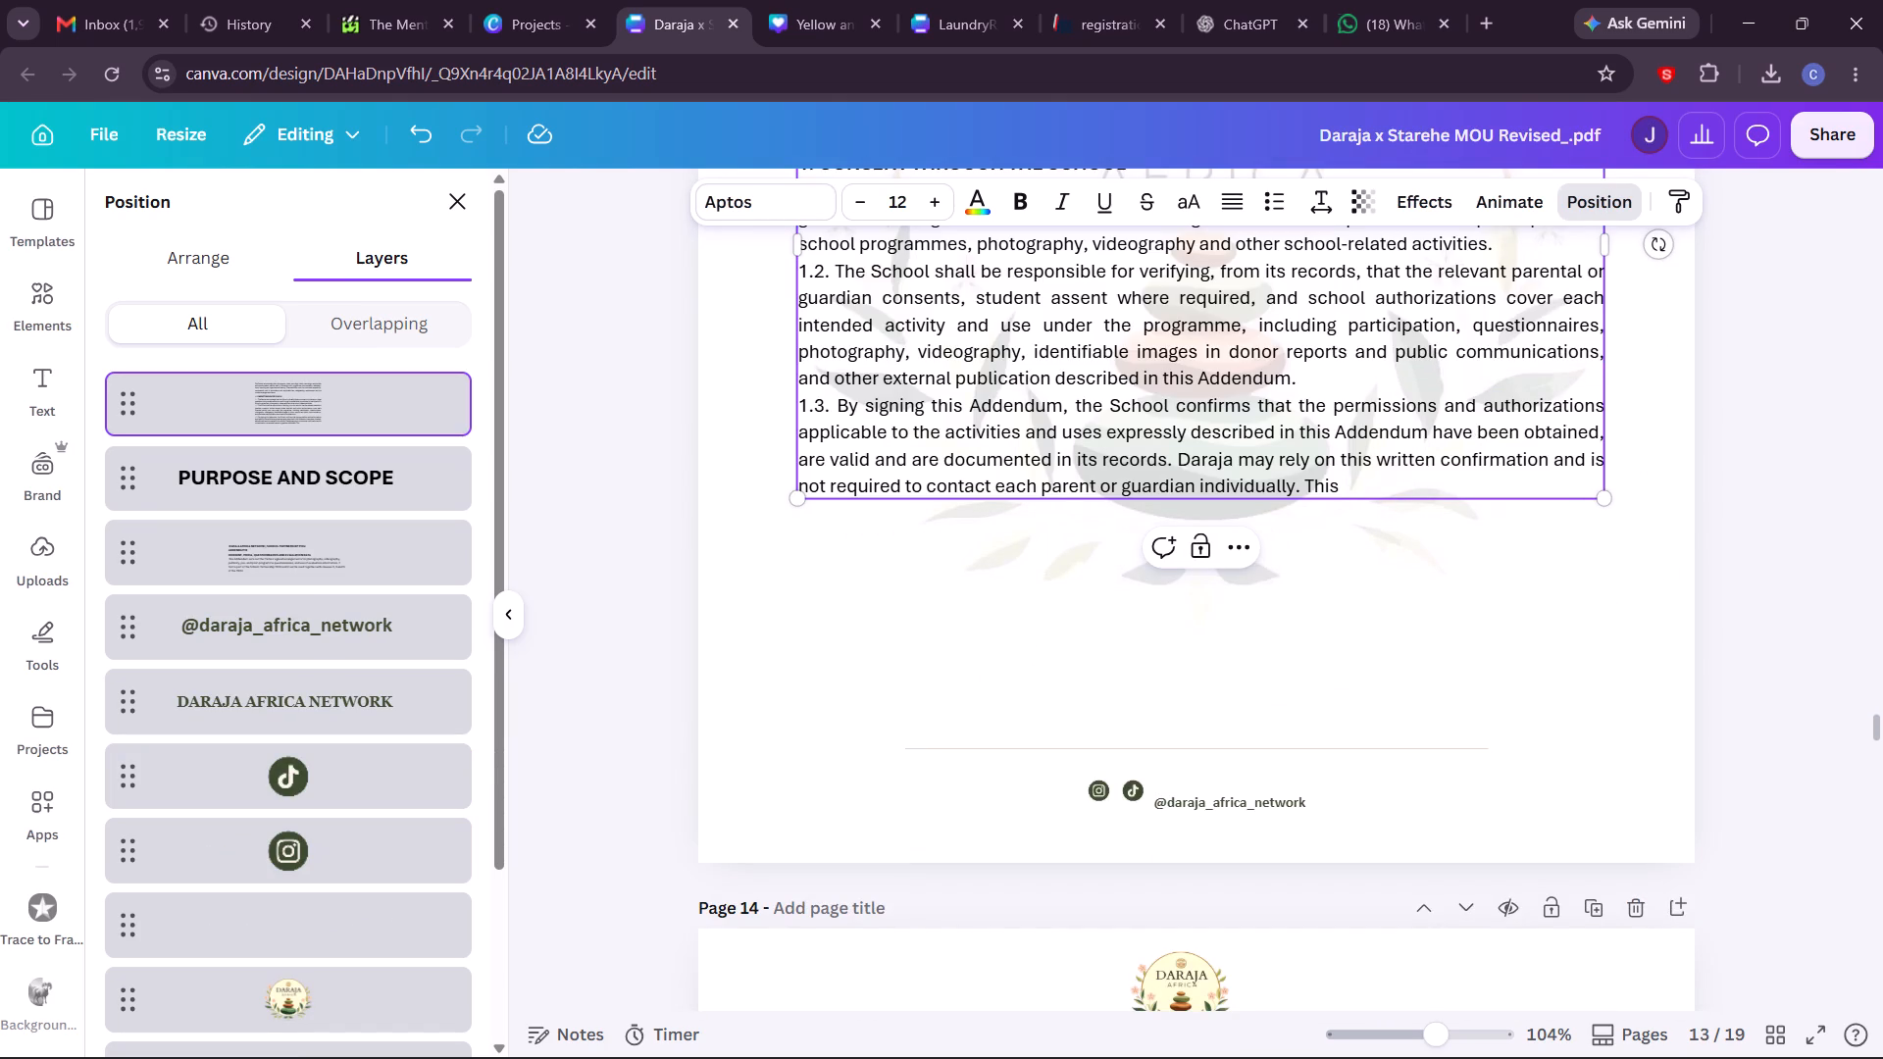
pyautogui.hotkey('ctrl', 'v')
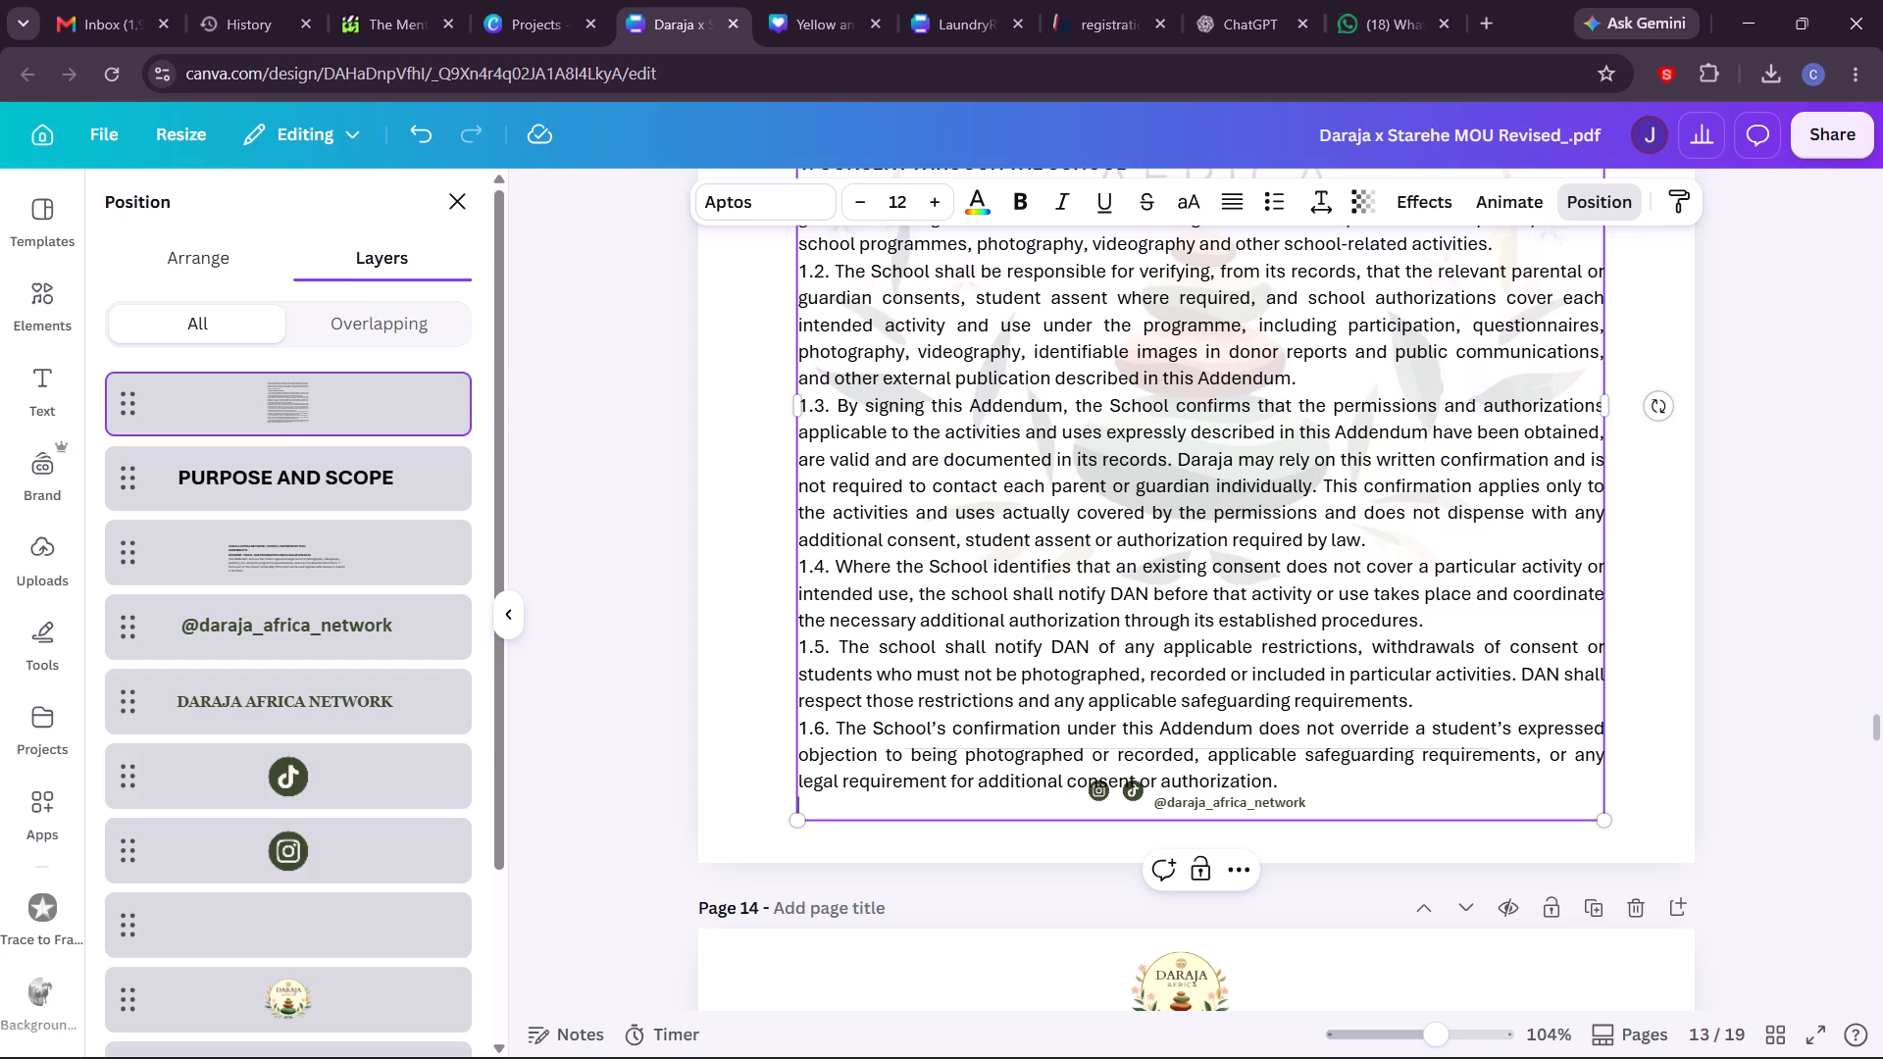
# Delete clause 1.6 from the end of the page 13 body text so it clears the footer.
pyautogui.moveTo(1290, 782); pyautogui.dragTo(1289, 782)
pyautogui.moveTo(1289, 782); pyautogui.dragTo(813, 728)
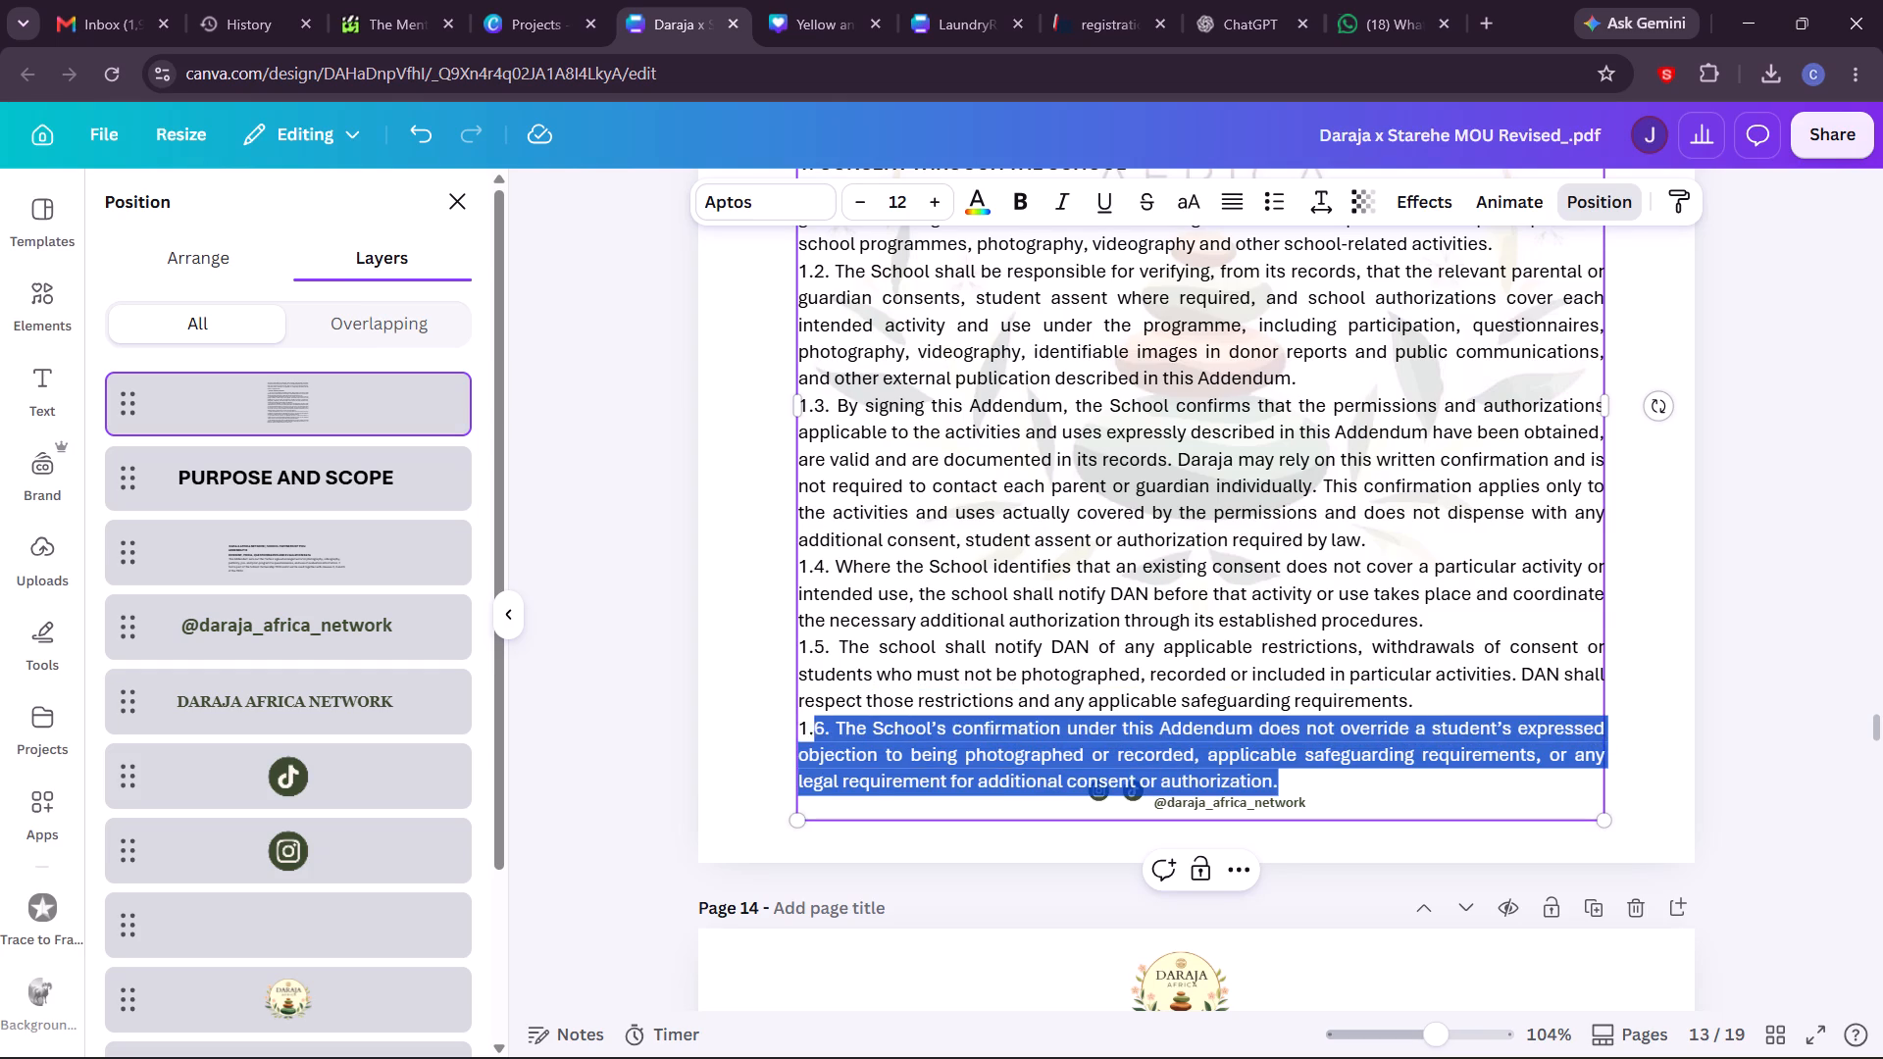
pyautogui.moveTo(813, 728); pyautogui.dragTo(789, 713)
pyautogui.press('BackSpace')
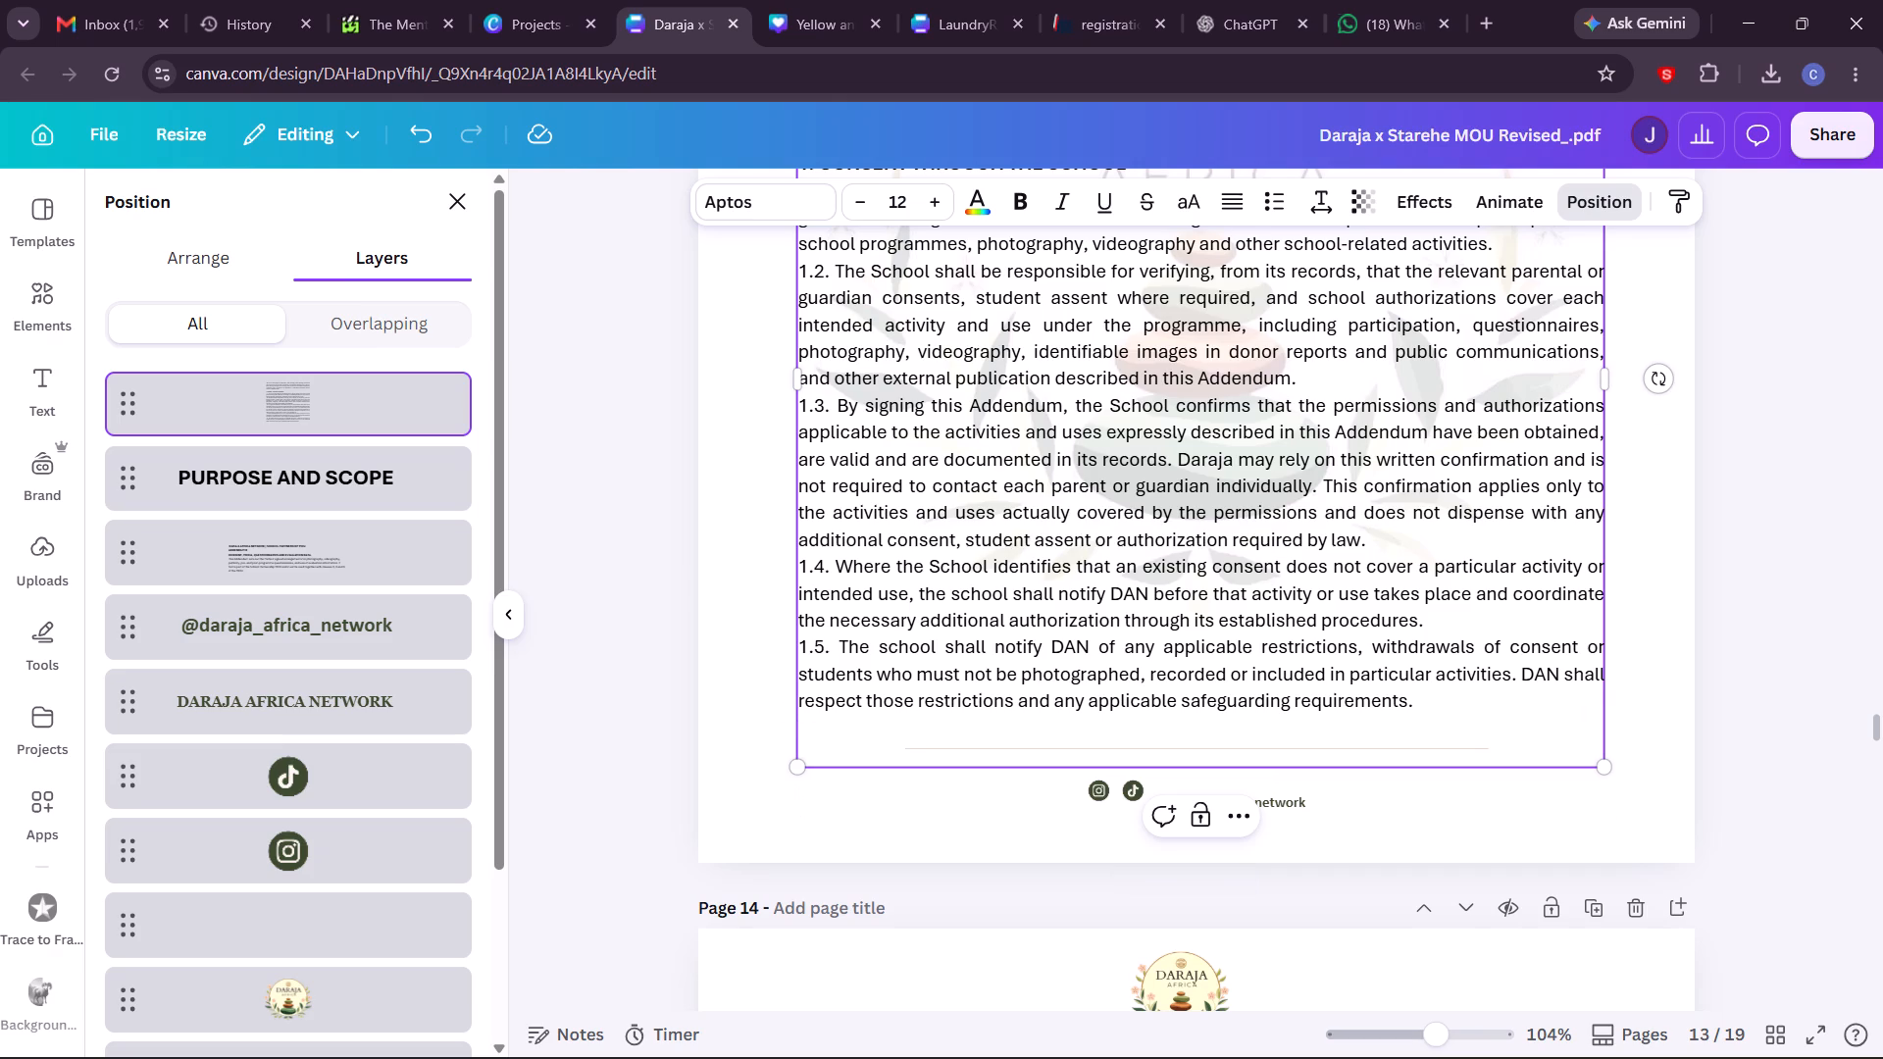
pyautogui.click(1687, 626)
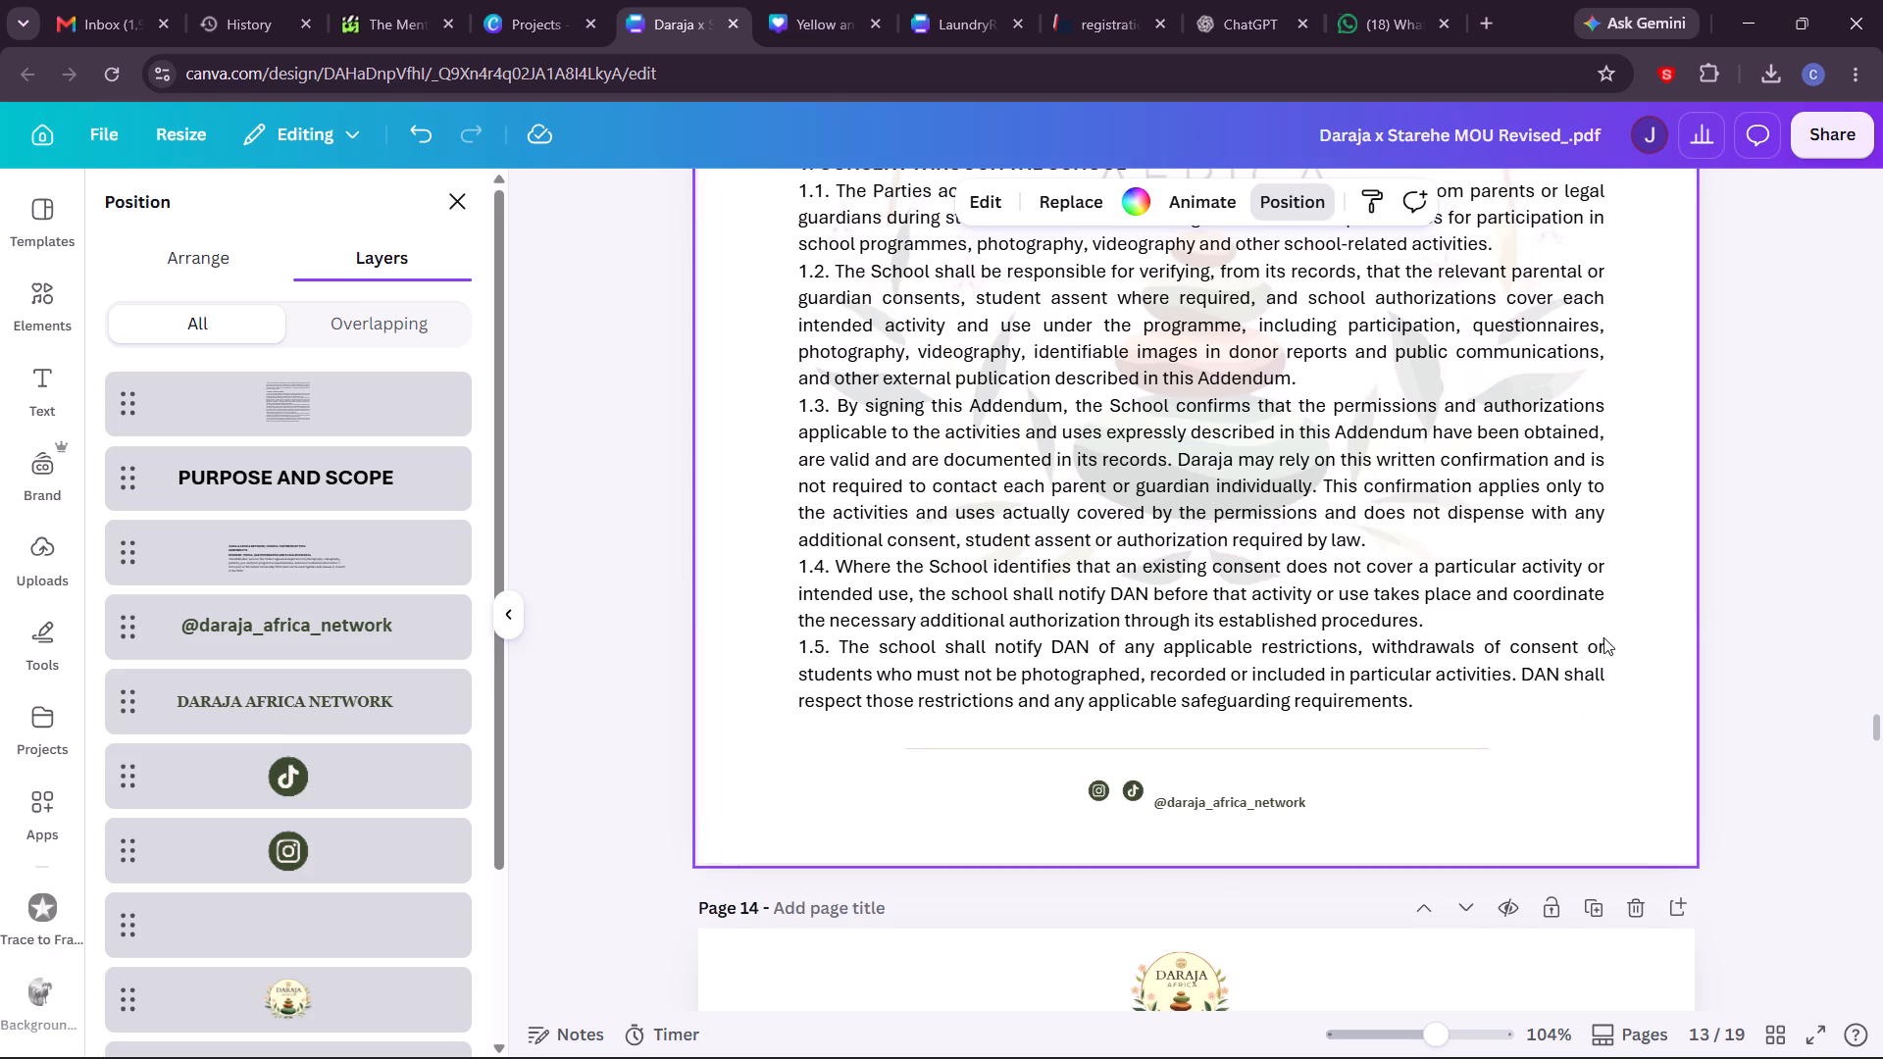
# Delete the duplicated text on page 14 from "confirmation applies only" through clause 1.5, so the block starts at clause 1.6.
pyautogui.scroll(2, 1600, 636)
pyautogui.scroll(-2, 1584, 623)
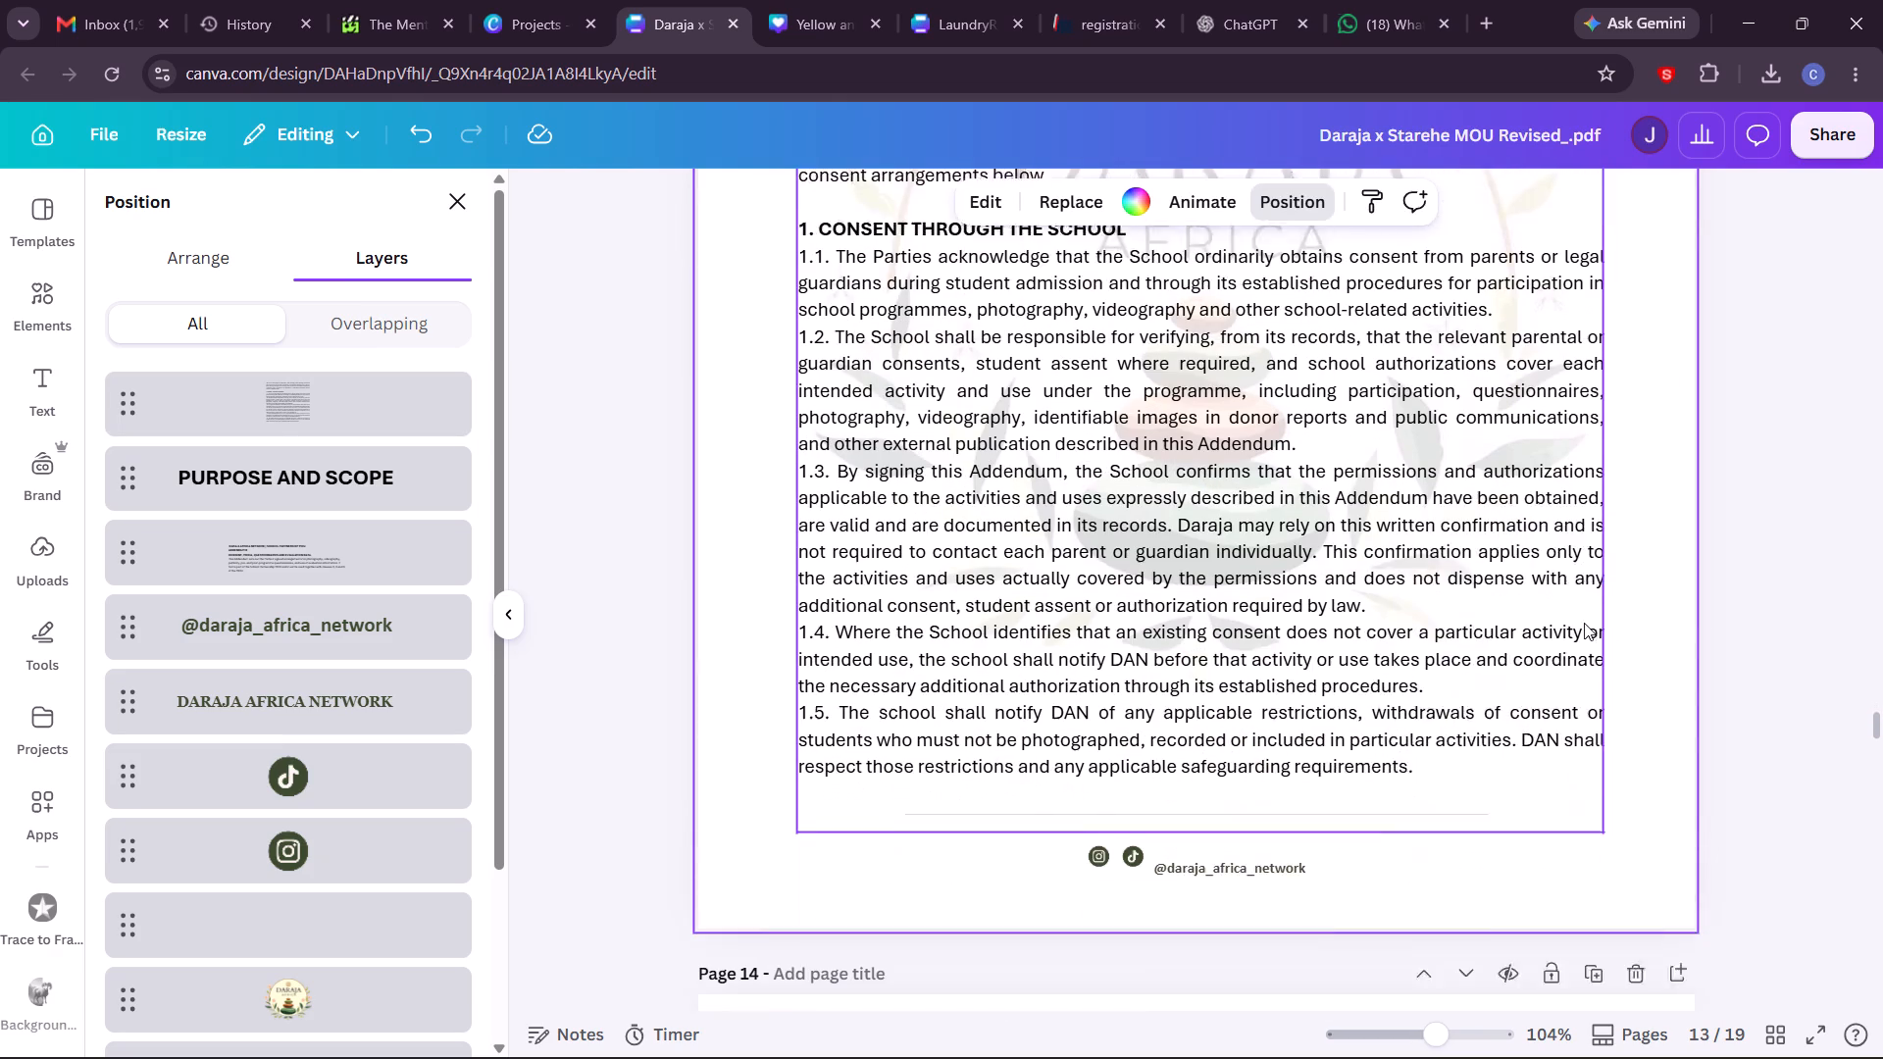
pyautogui.scroll(2, 1585, 612)
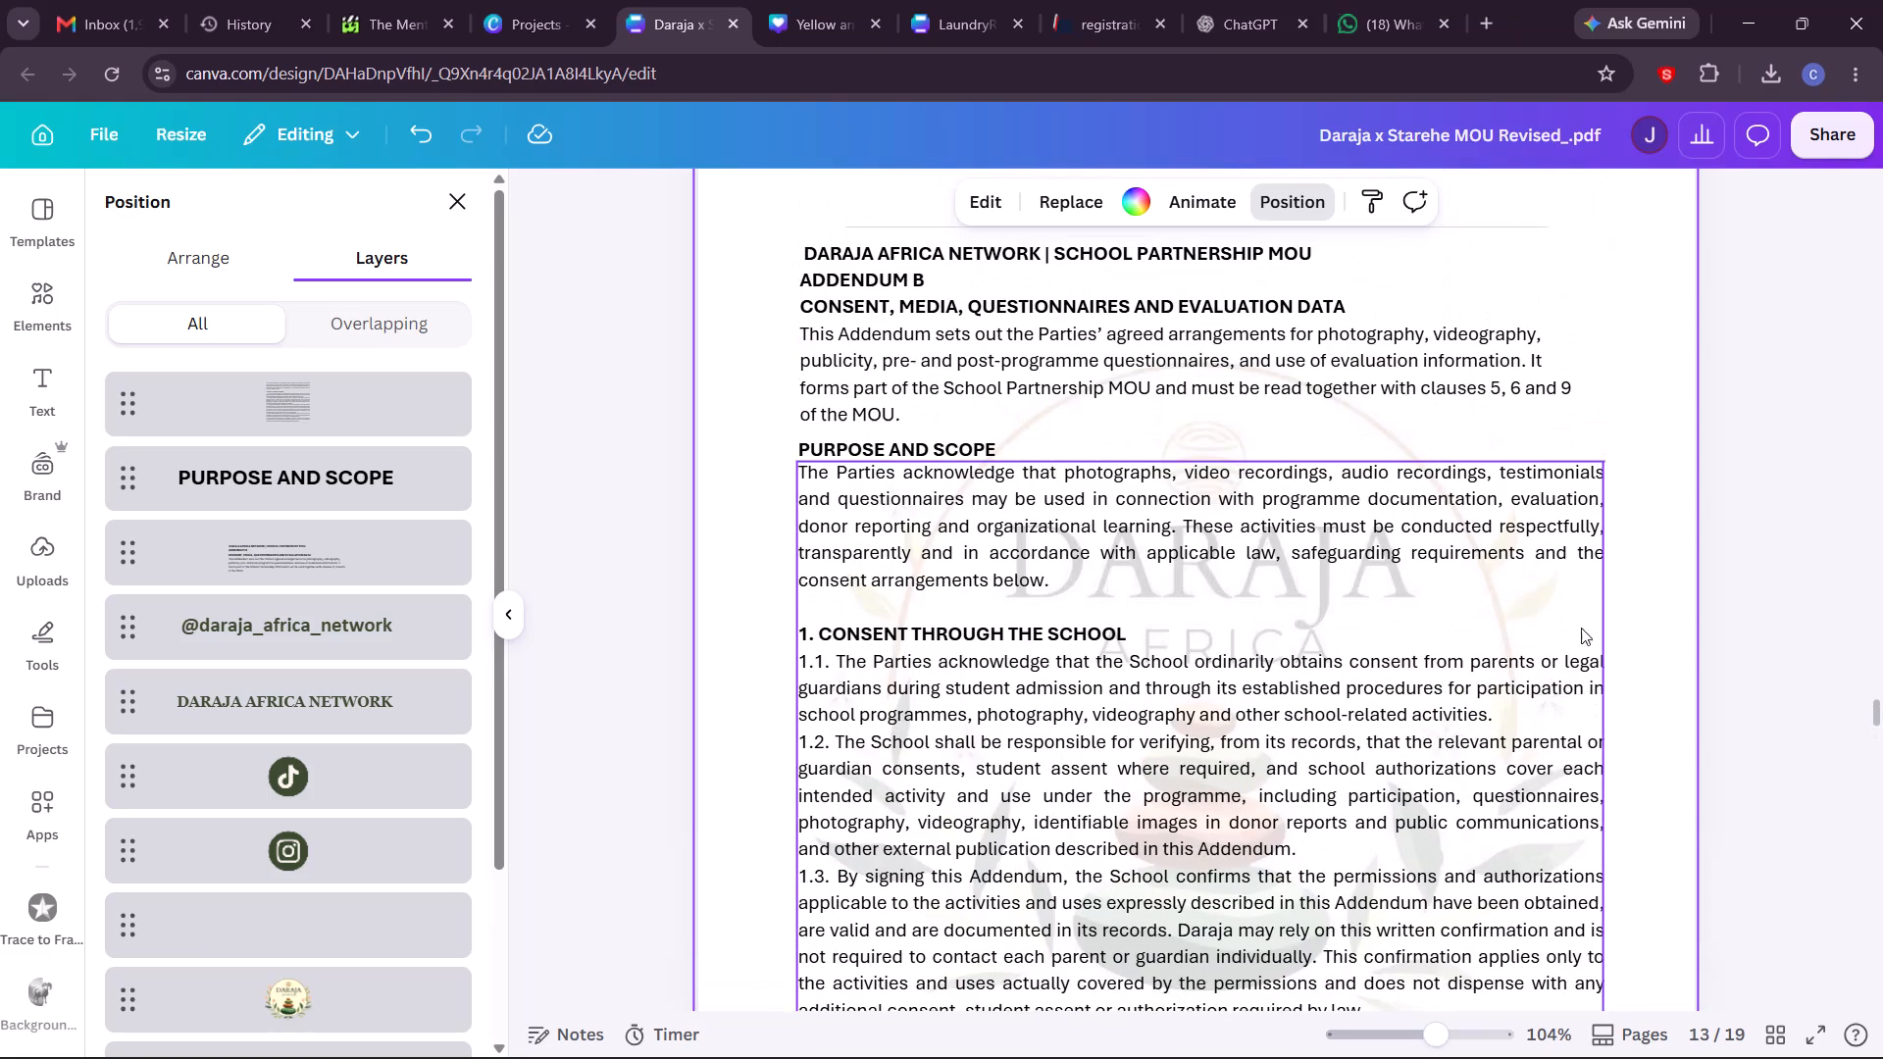
pyautogui.click(1674, 611)
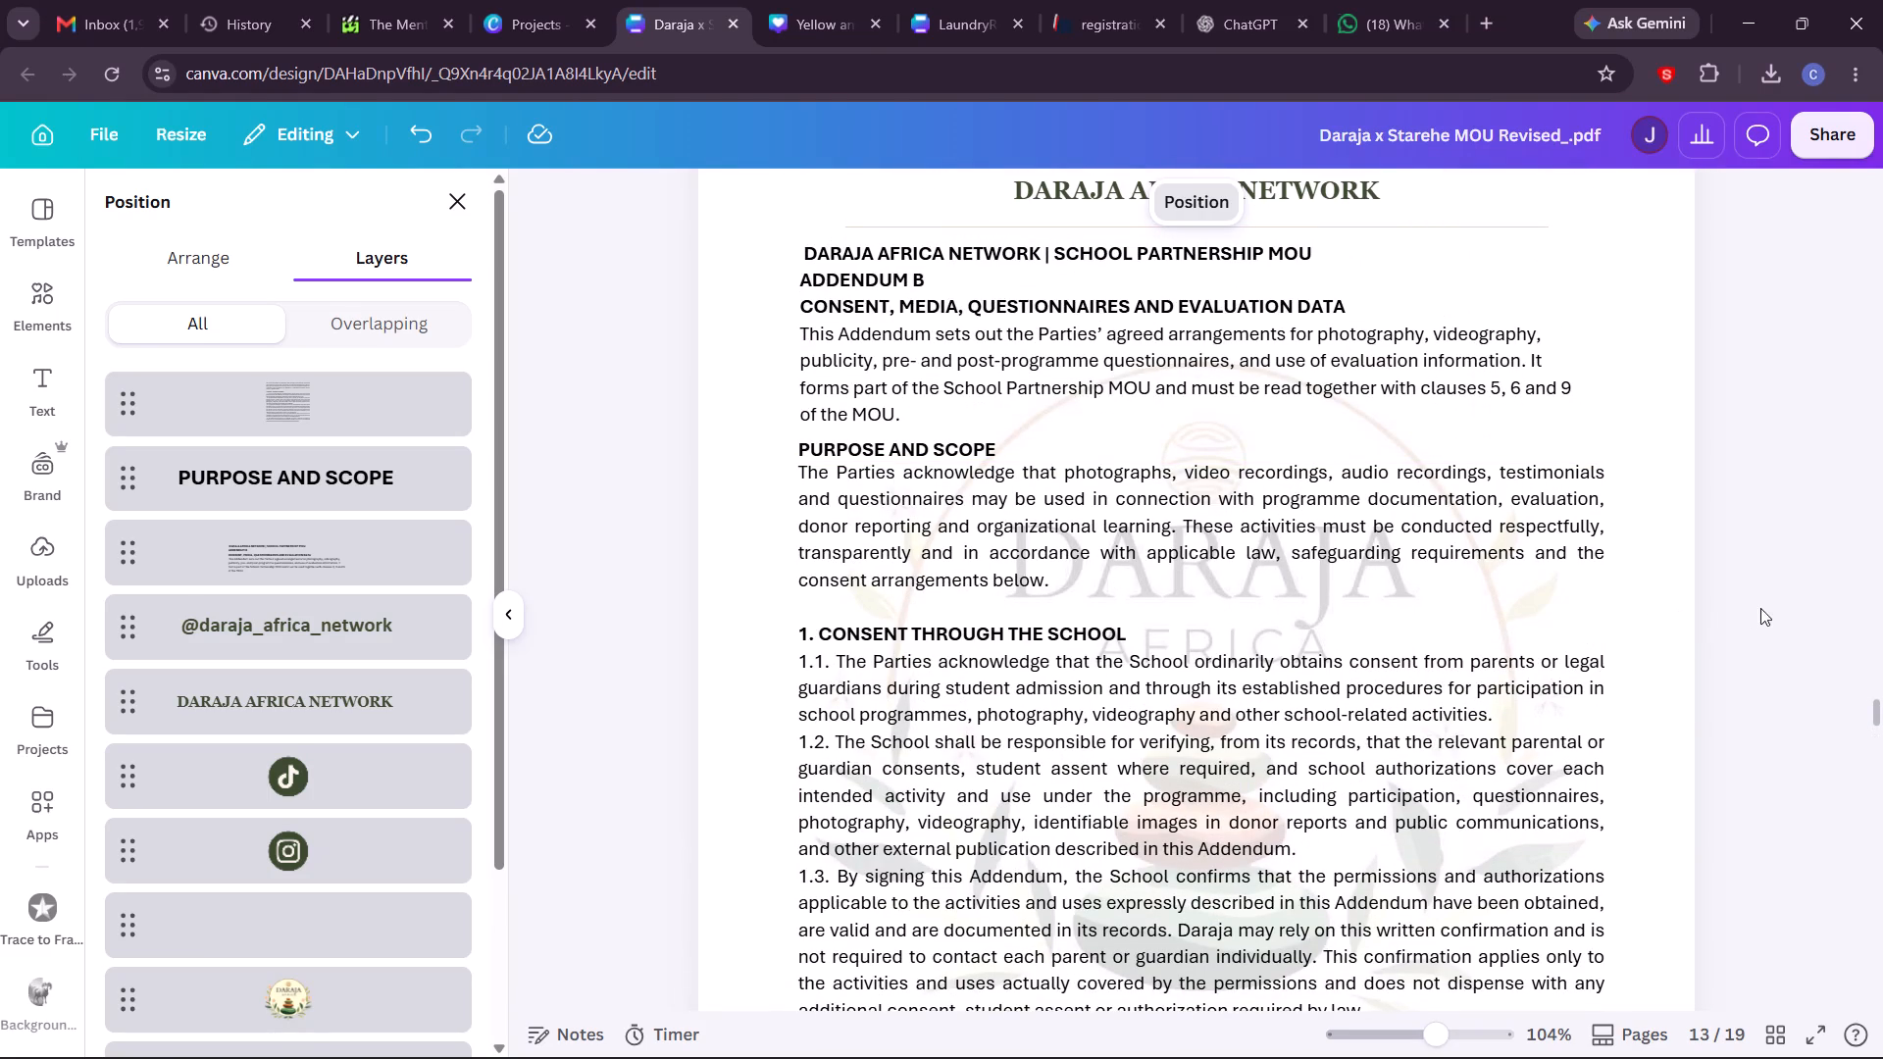
pyautogui.moveTo(1876, 705); pyautogui.dragTo(1877, 711)
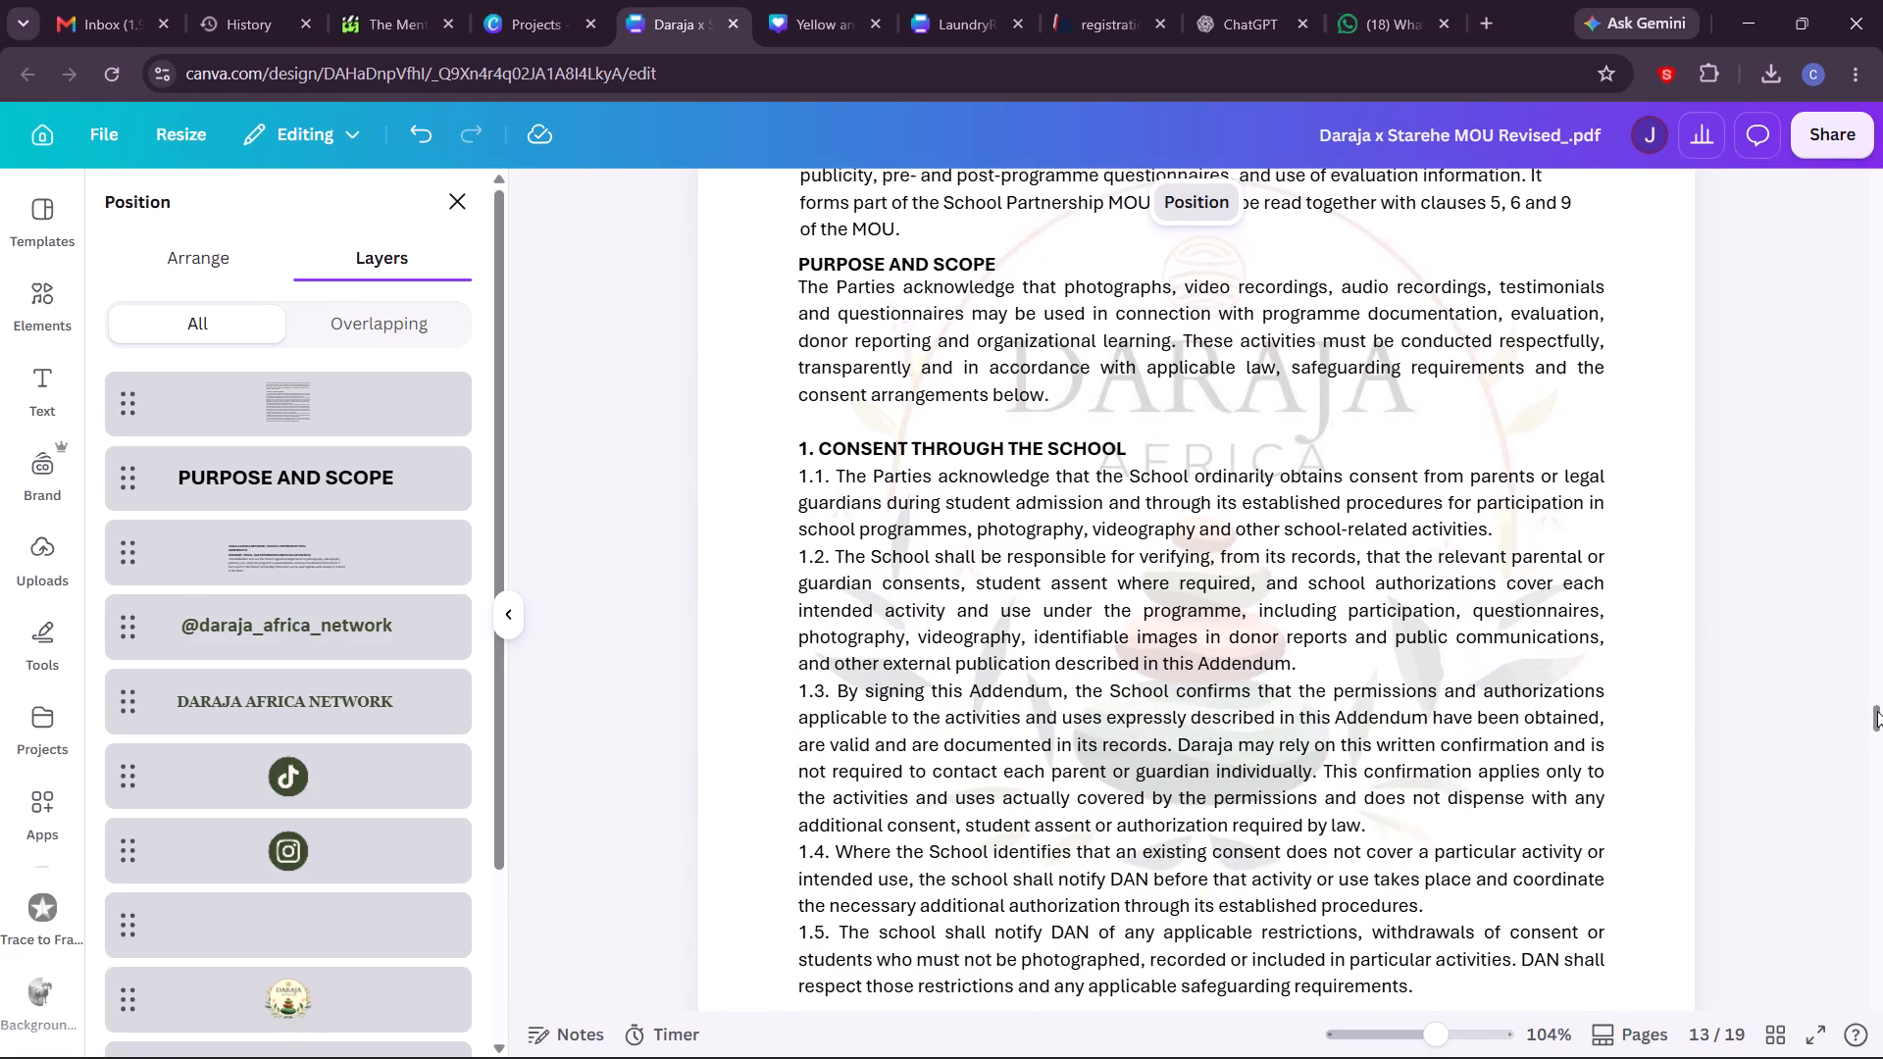
pyautogui.moveTo(1877, 711); pyautogui.dragTo(1879, 713)
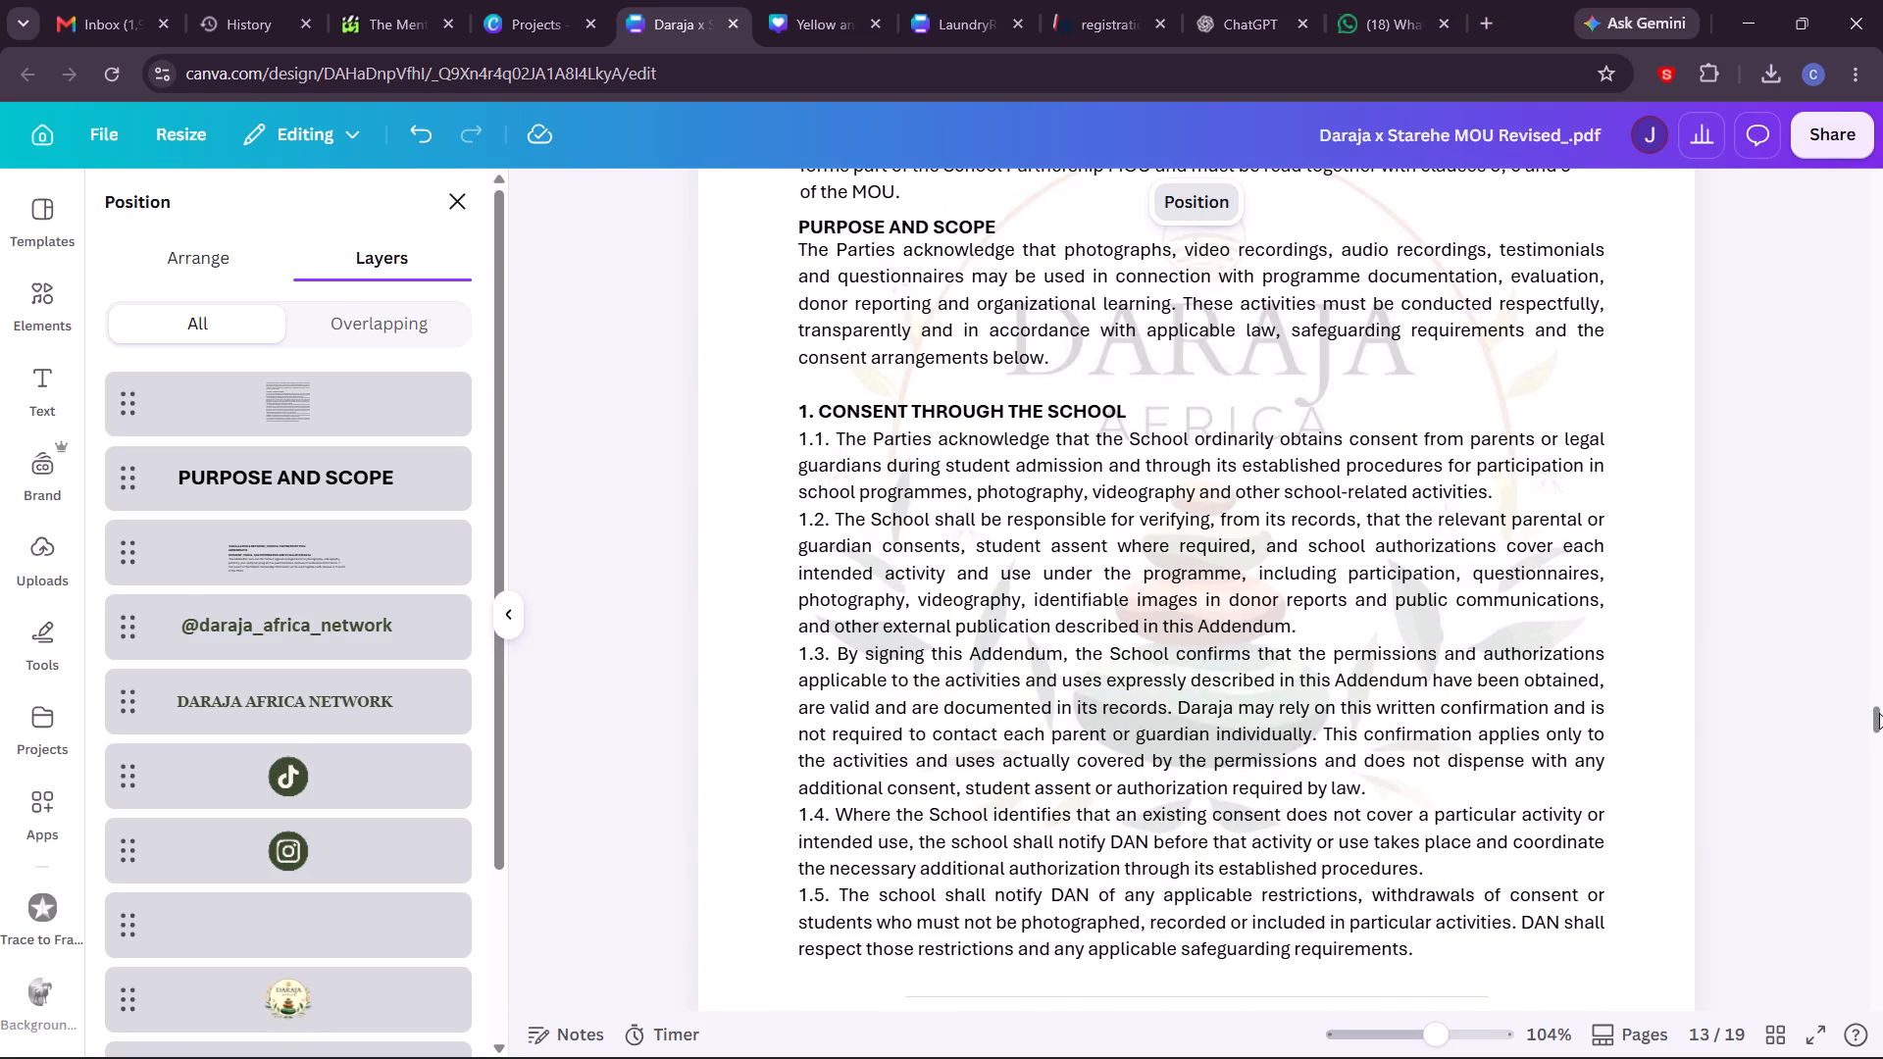
pyautogui.moveTo(1879, 713); pyautogui.dragTo(1876, 738)
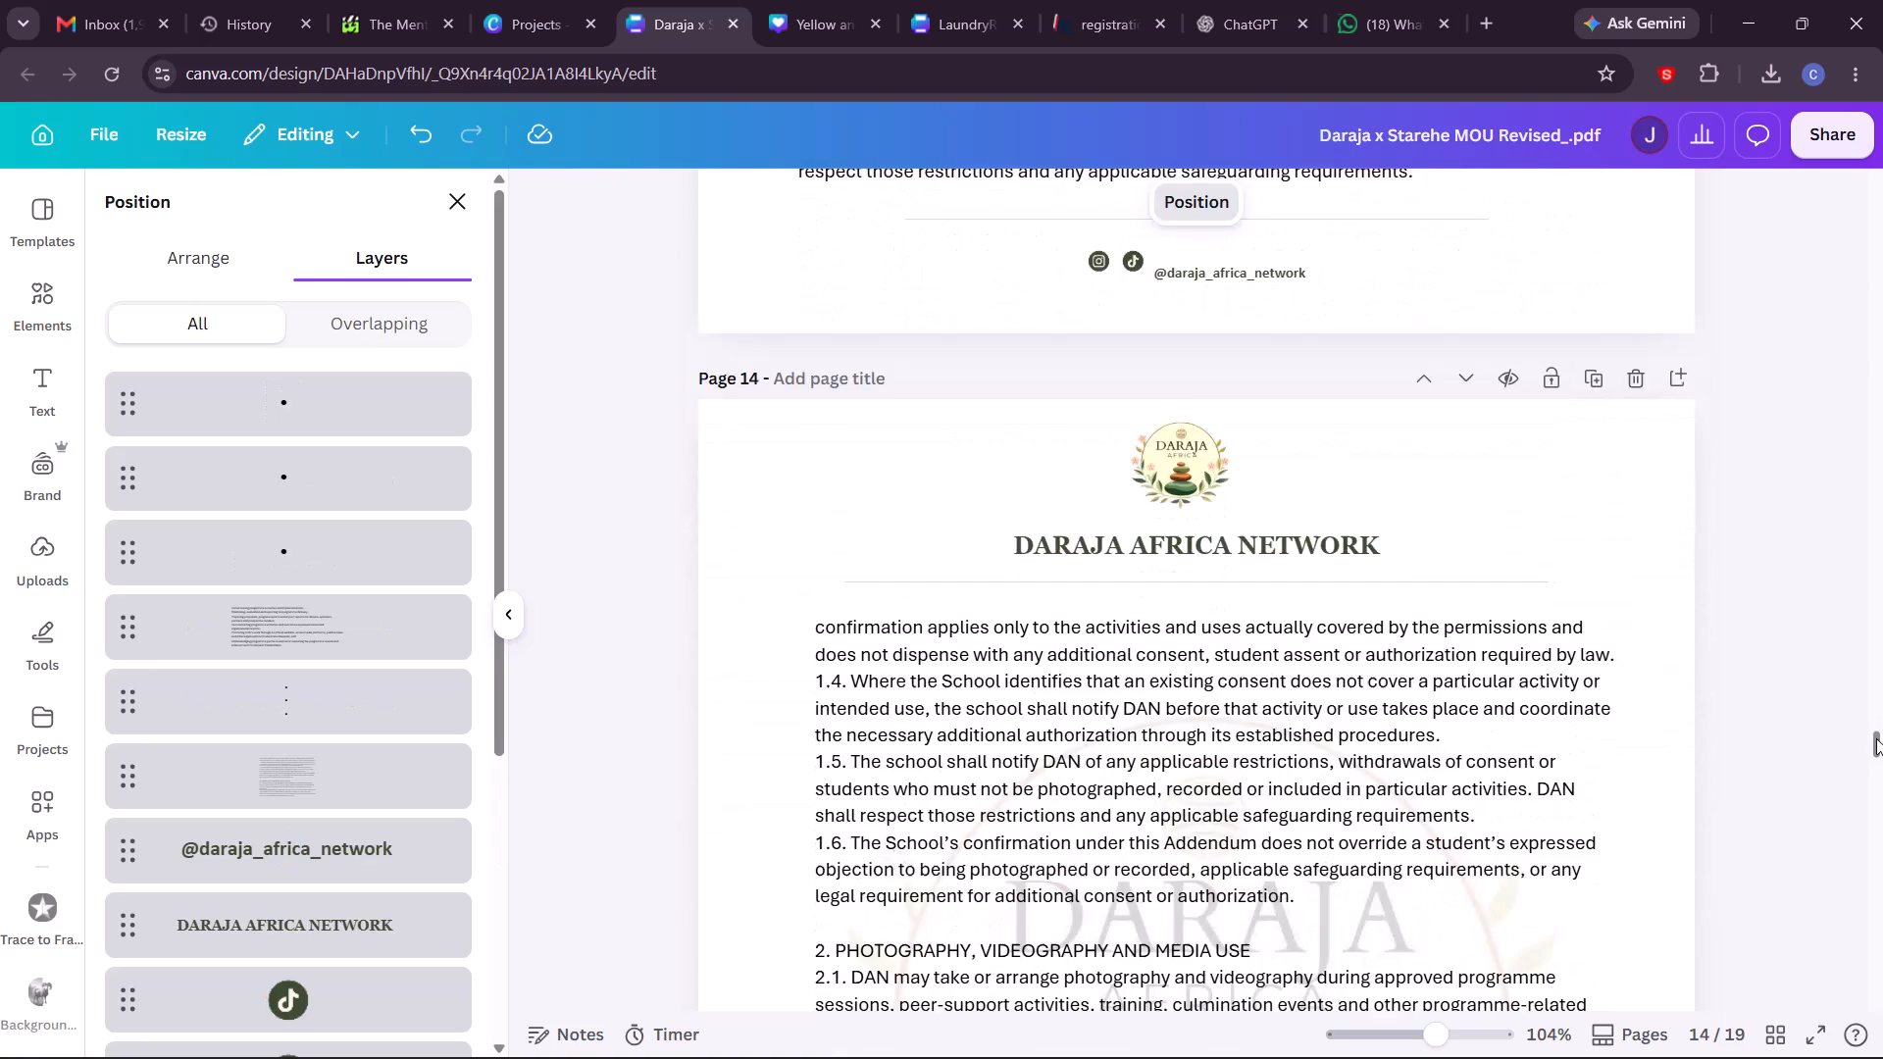
pyautogui.moveTo(1876, 738); pyautogui.dragTo(1875, 741)
pyautogui.click(1336, 656)
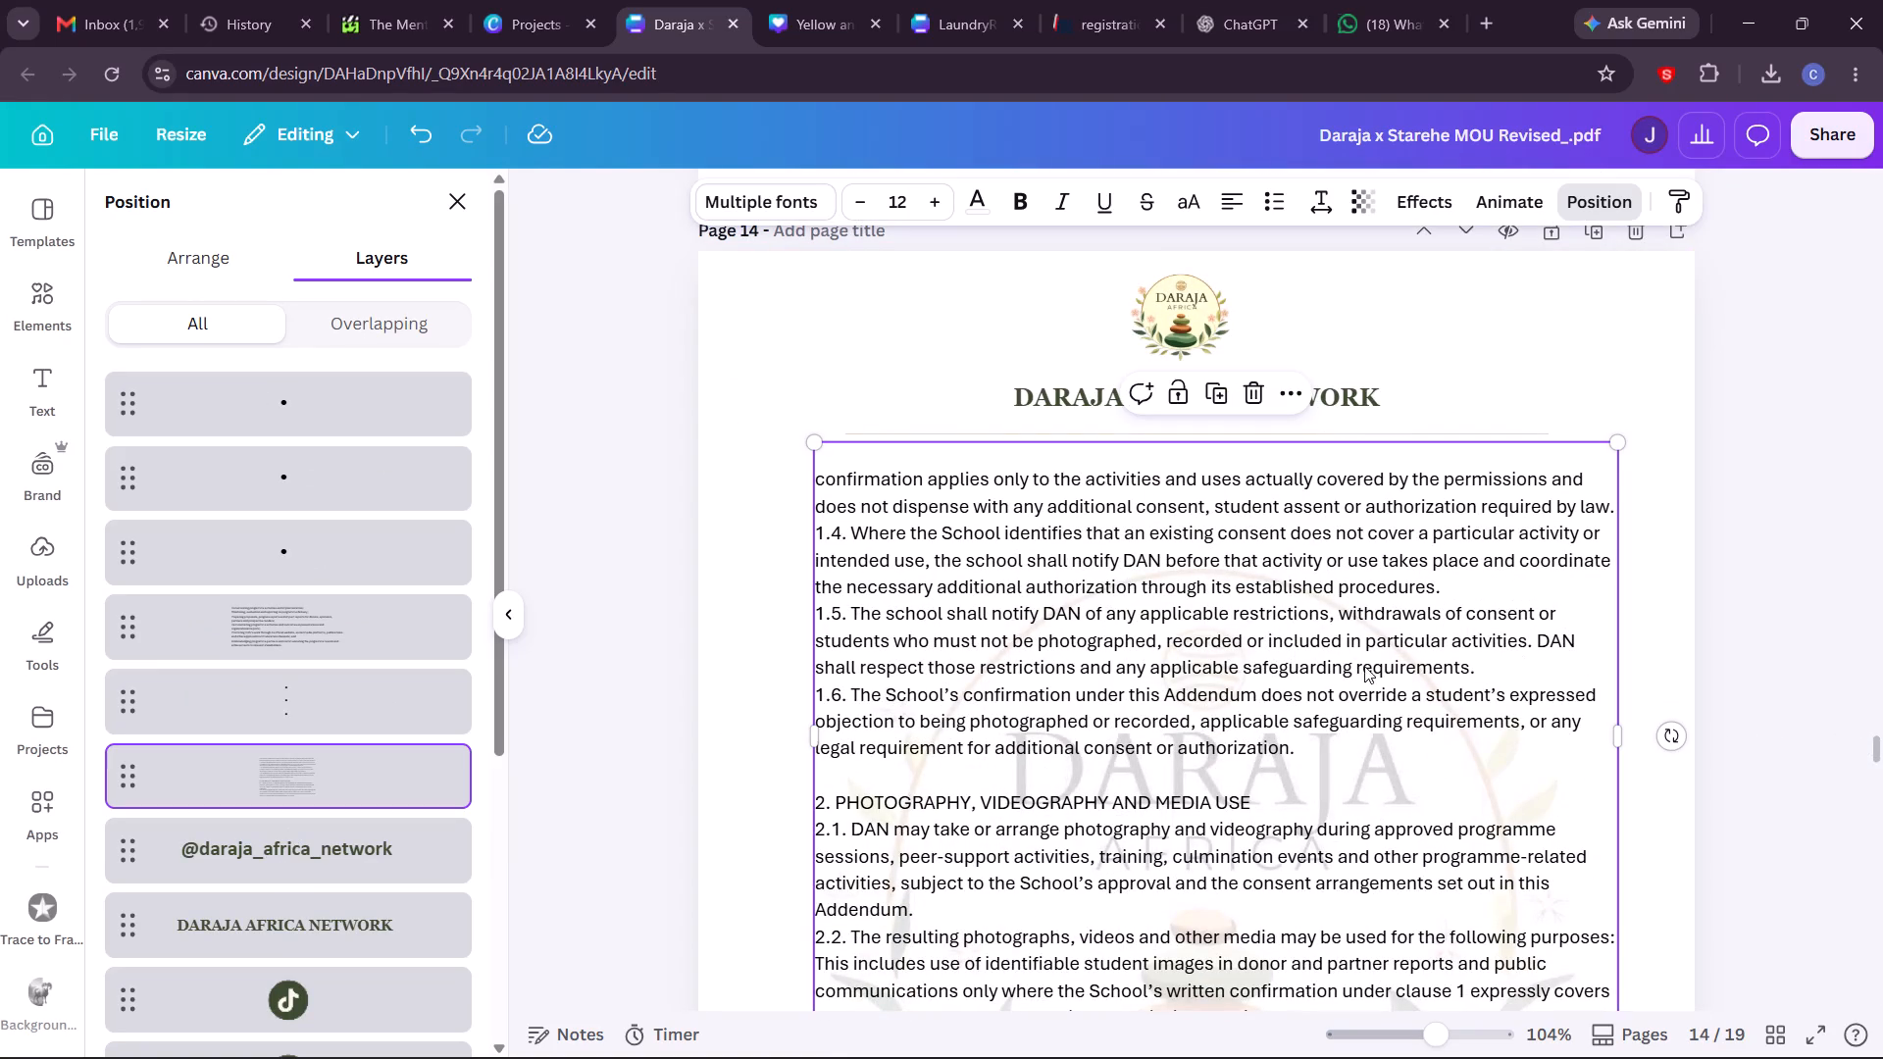
pyautogui.click(1466, 670)
pyautogui.click(1481, 670)
pyautogui.moveTo(1481, 670); pyautogui.dragTo(1174, 585)
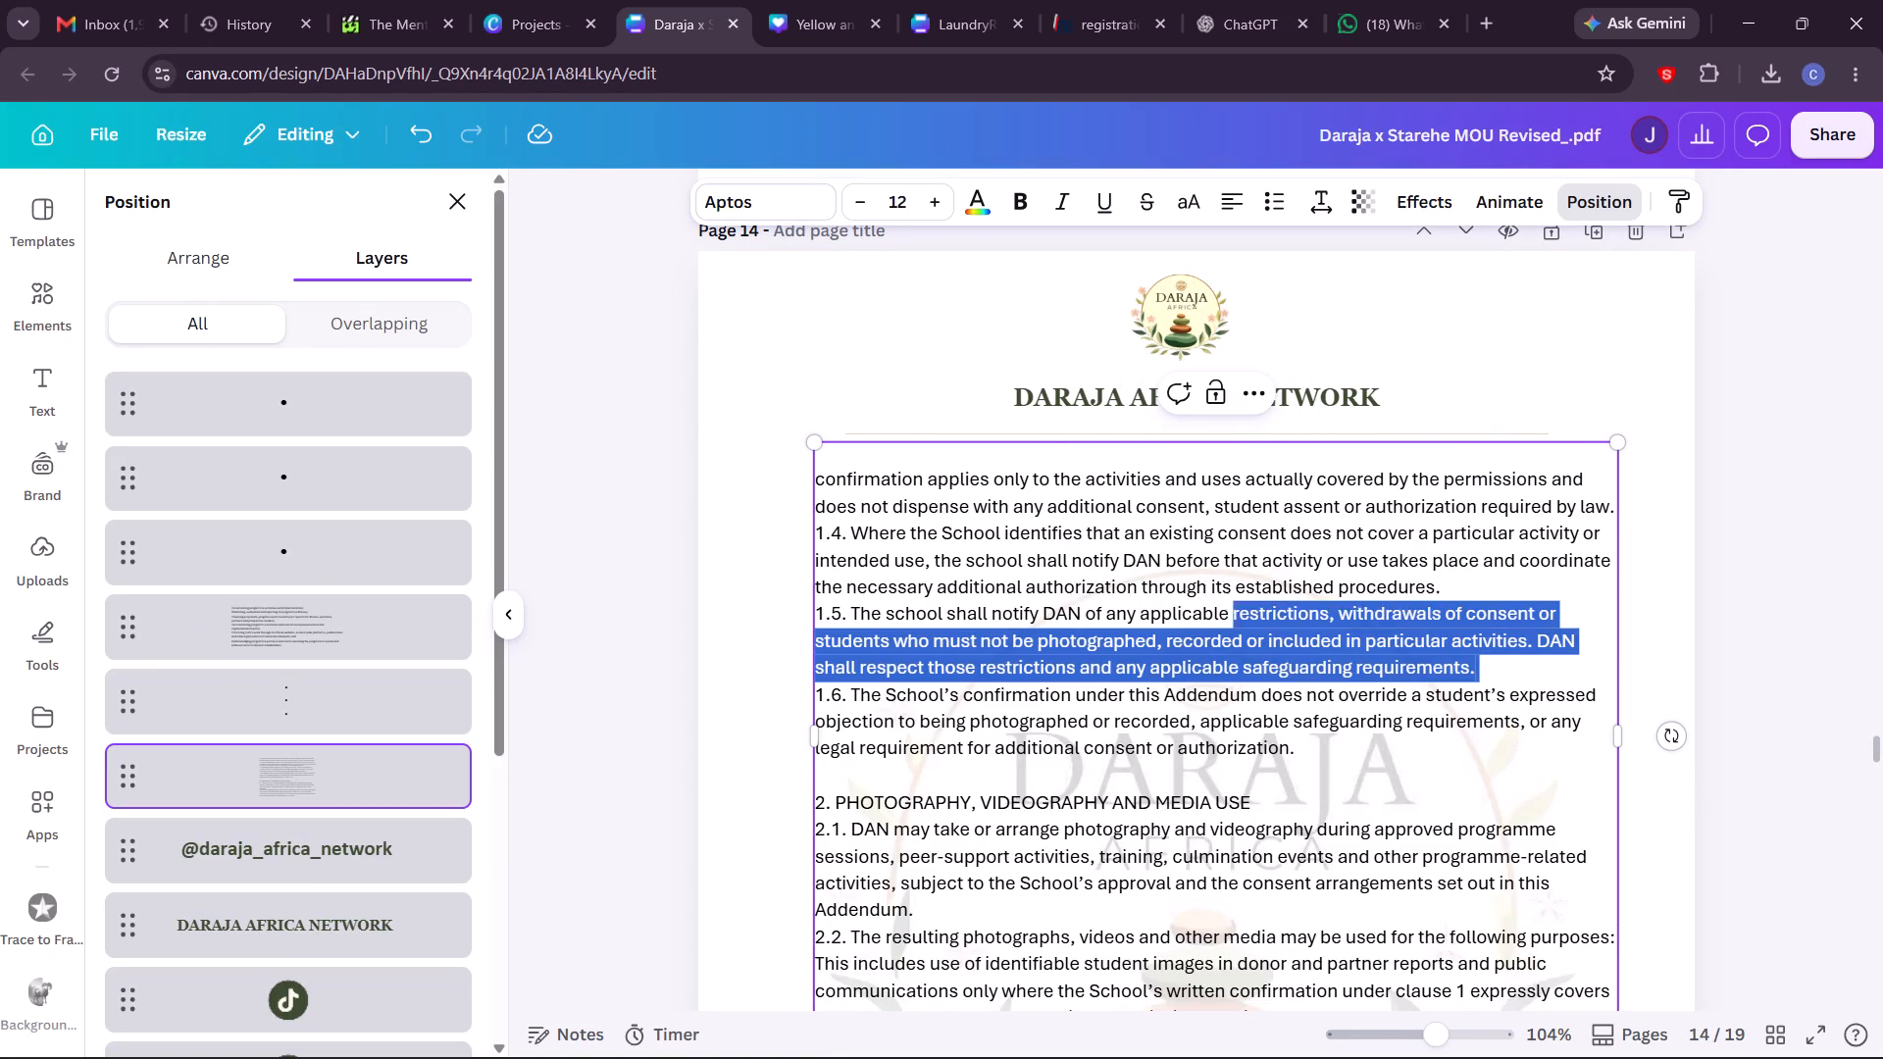
pyautogui.moveTo(1174, 585); pyautogui.dragTo(843, 463)
pyautogui.press('BackSpace')
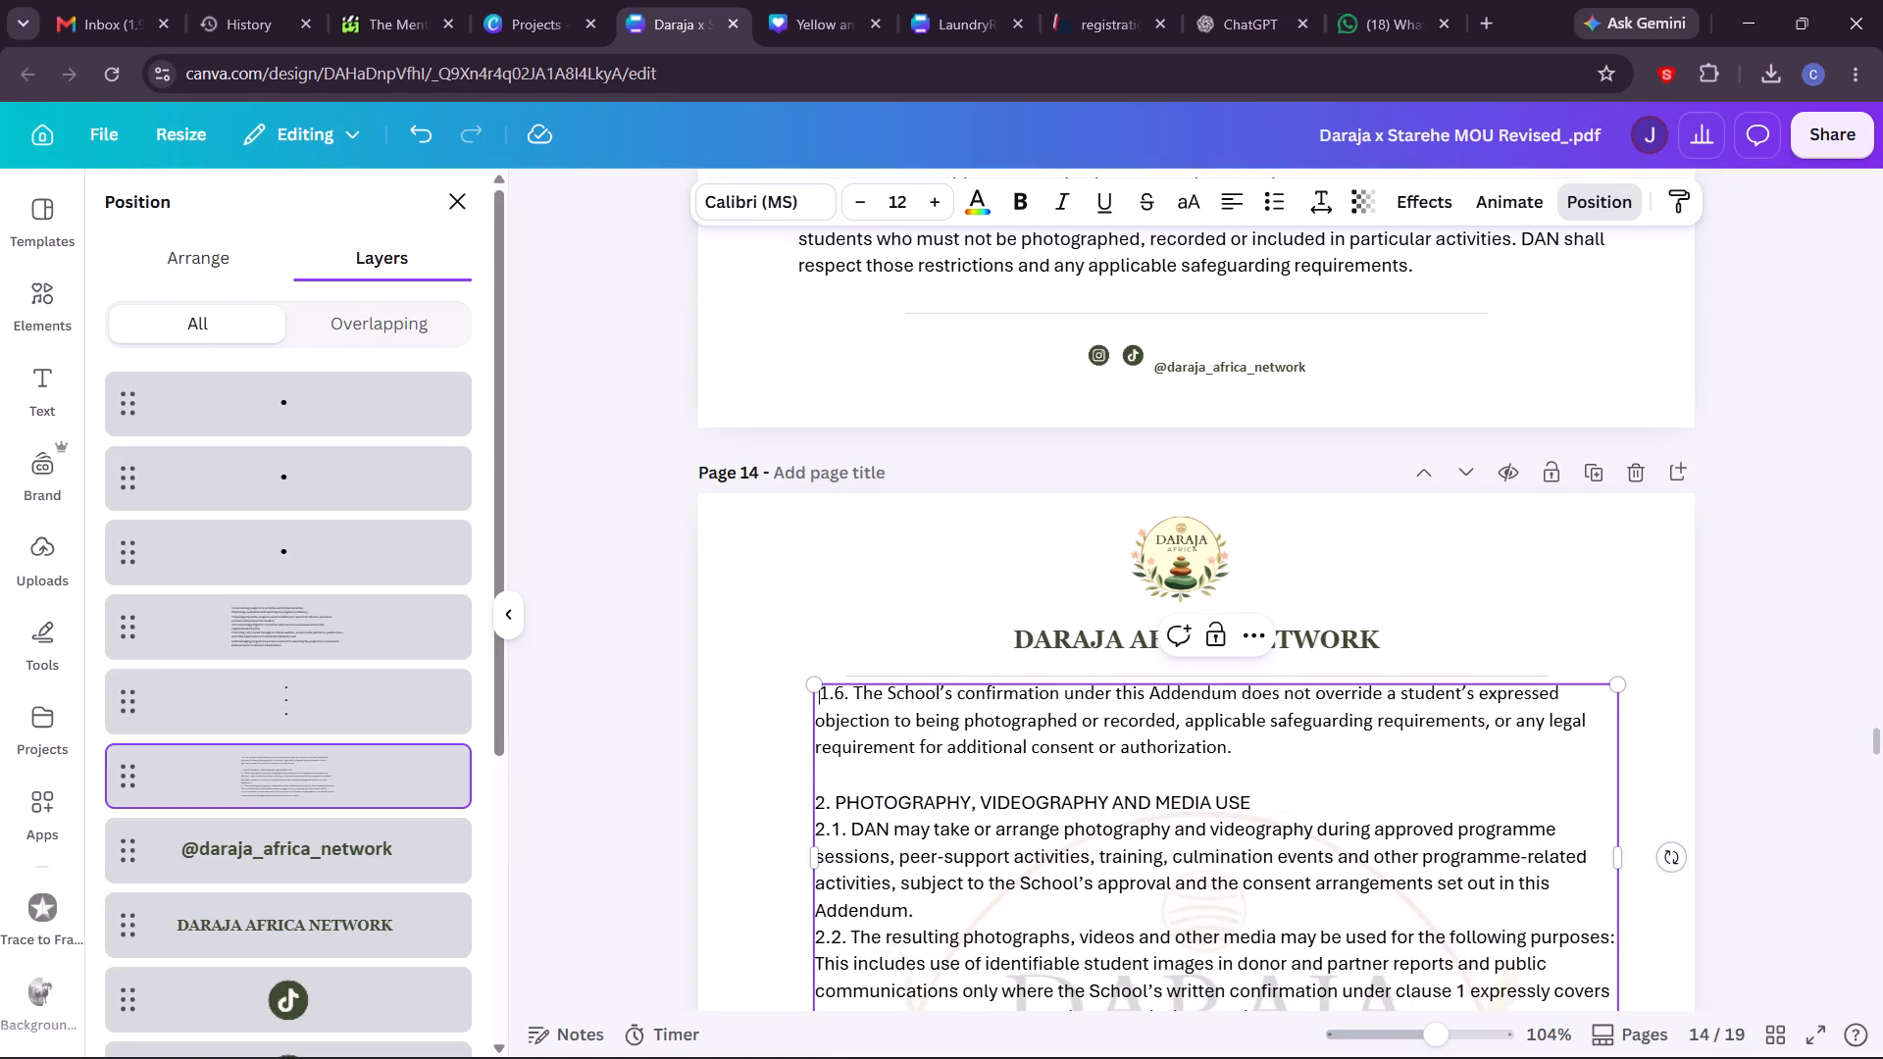
# Bold the heading "2. PHOTOGRAPHY, VIDEOGRAPHY AND MEDIA USE" on page 14.
pyautogui.scroll(-4, 1347, 704)
pyautogui.click(1246, 334)
pyautogui.moveTo(1253, 324); pyautogui.dragTo(1165, 324)
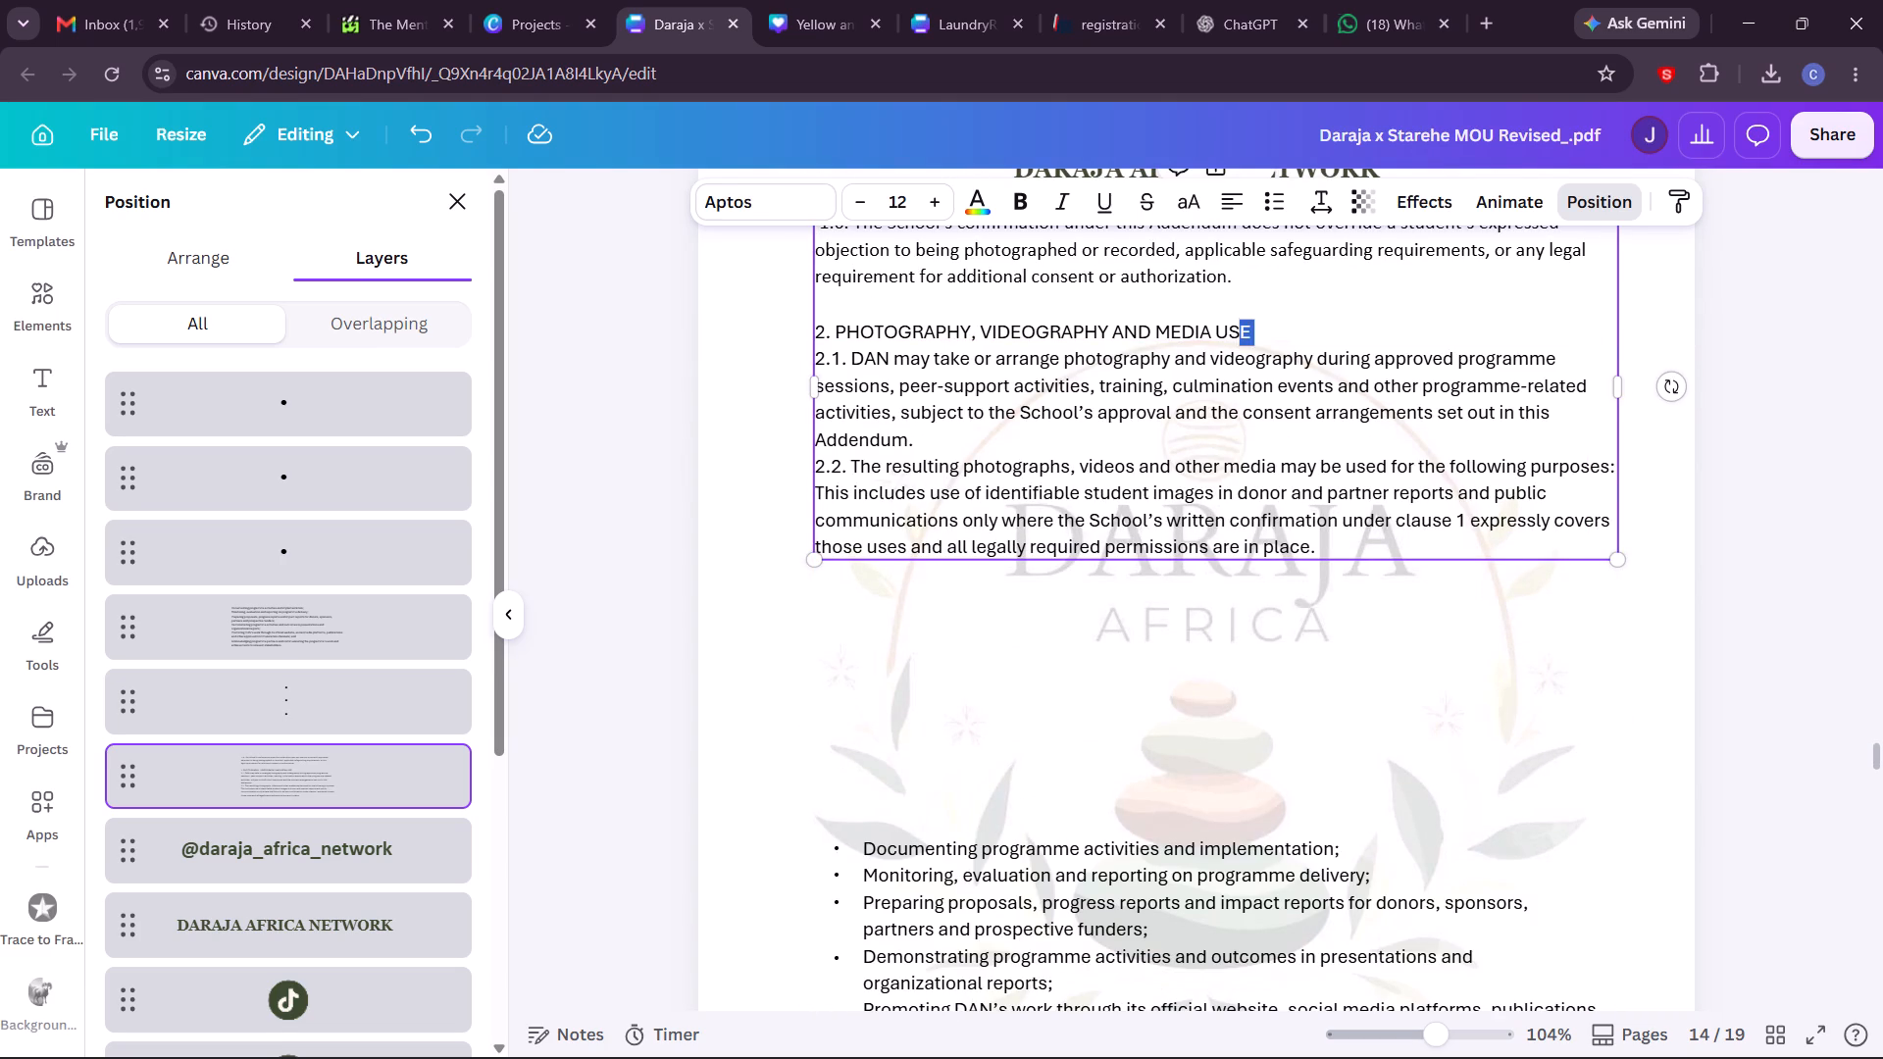
pyautogui.moveTo(1165, 324); pyautogui.dragTo(814, 327)
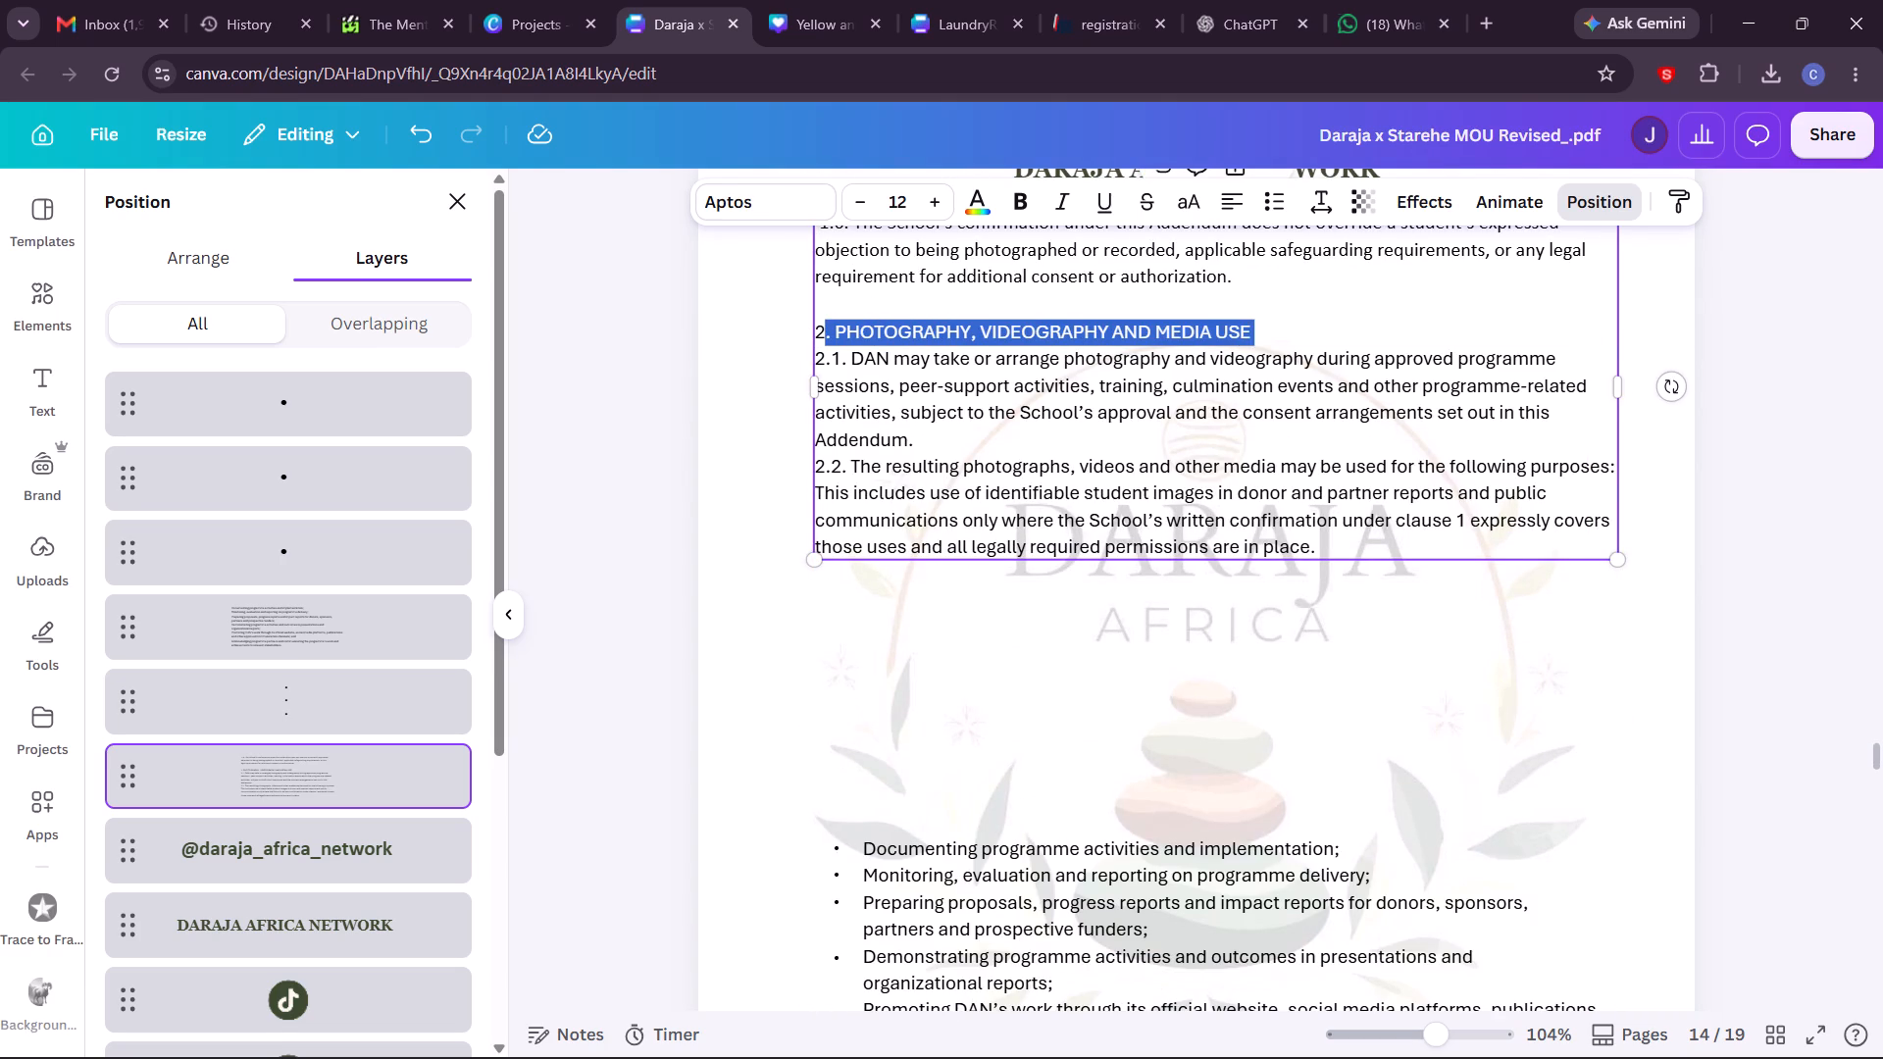
pyautogui.click(1253, 333)
pyautogui.moveTo(1260, 329); pyautogui.dragTo(807, 341)
pyautogui.click(1026, 196)
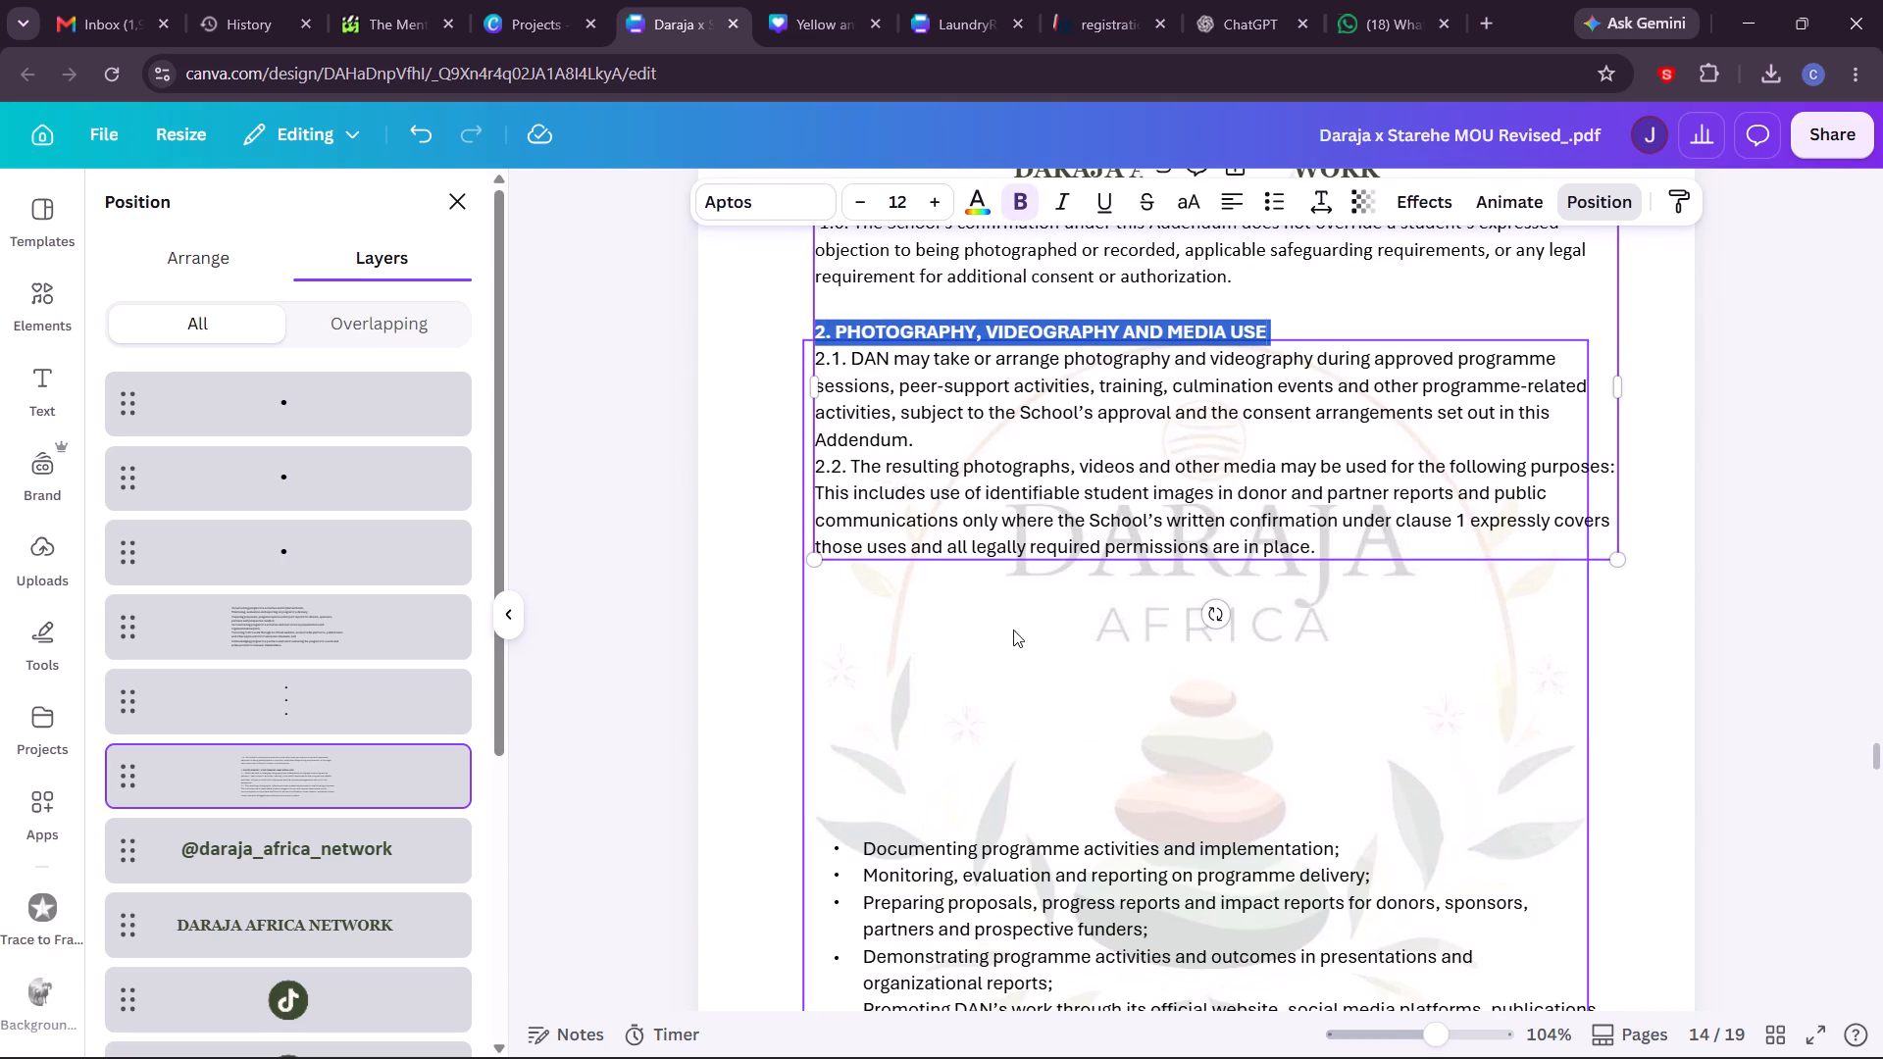
# Move the media purposes text on page 14 up to just below clause 2.2 and format it as a bulleted list.
pyautogui.click(1064, 874)
pyautogui.moveTo(1064, 874); pyautogui.dragTo(1072, 731)
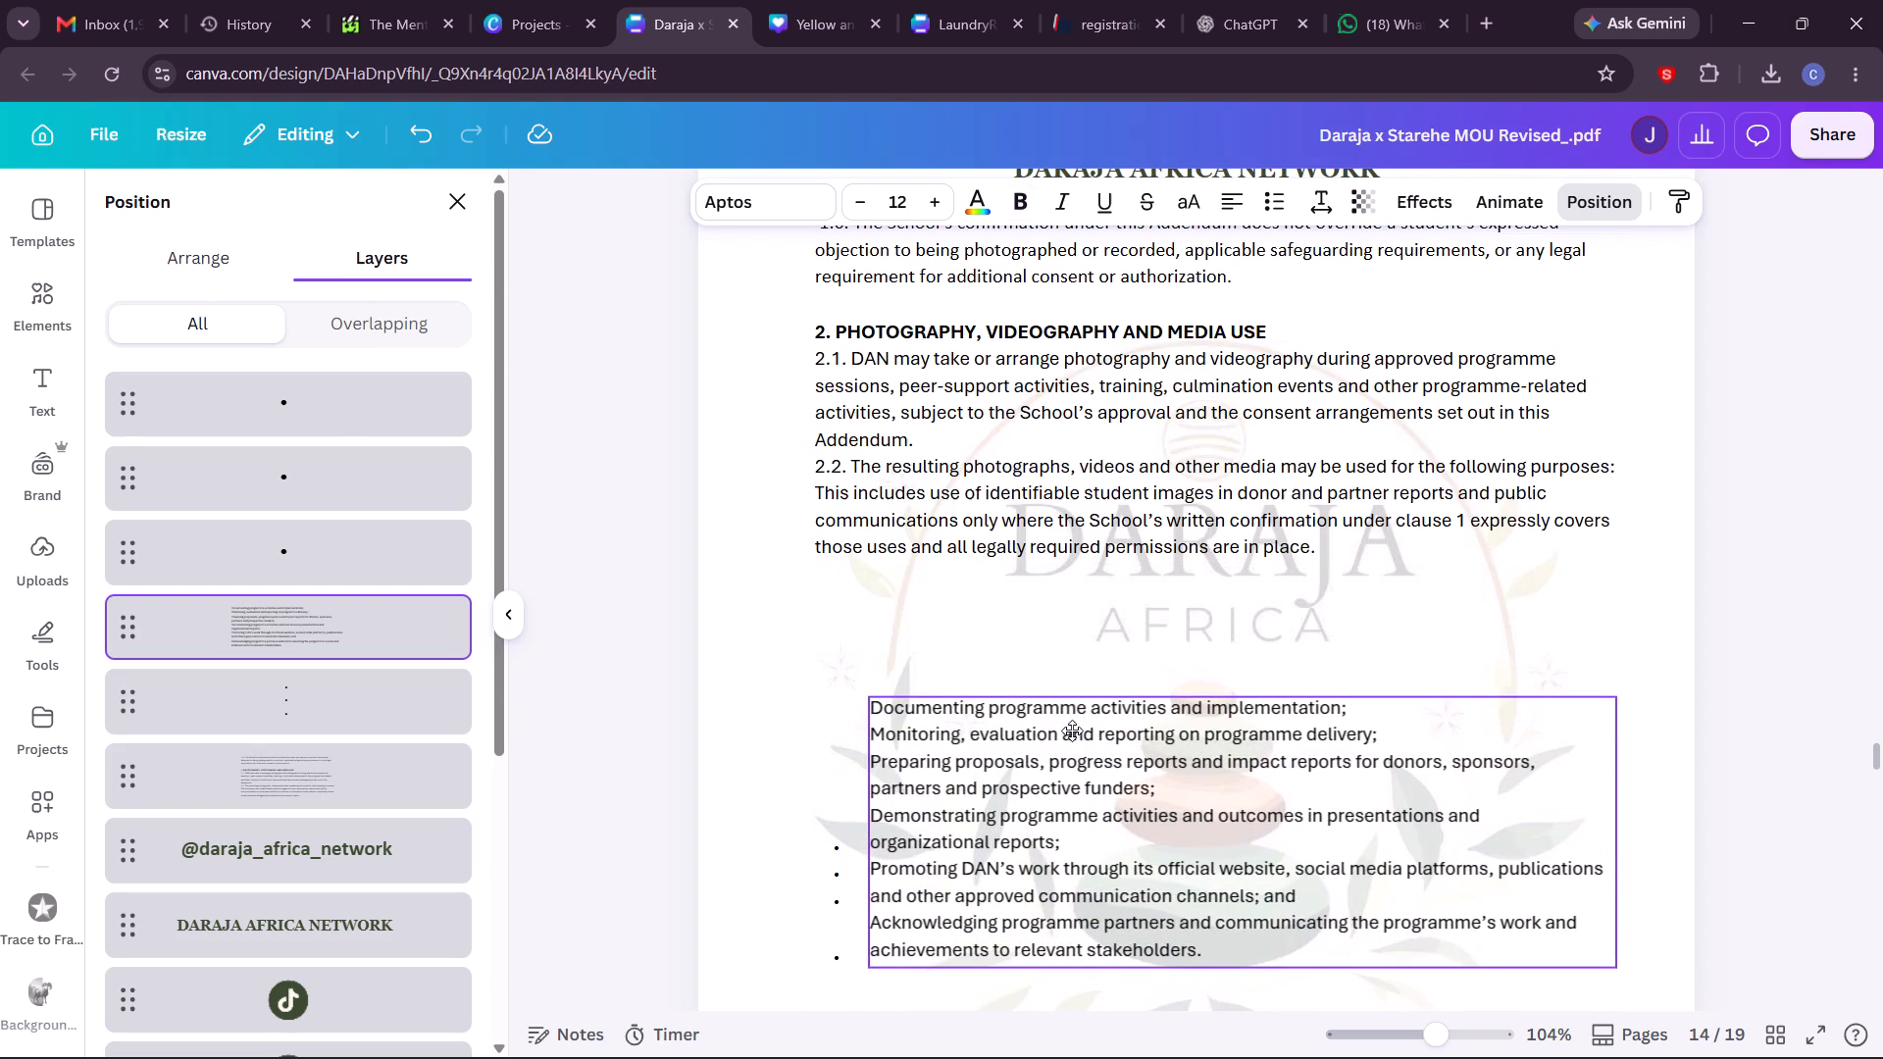
pyautogui.moveTo(1072, 731); pyautogui.dragTo(1041, 628)
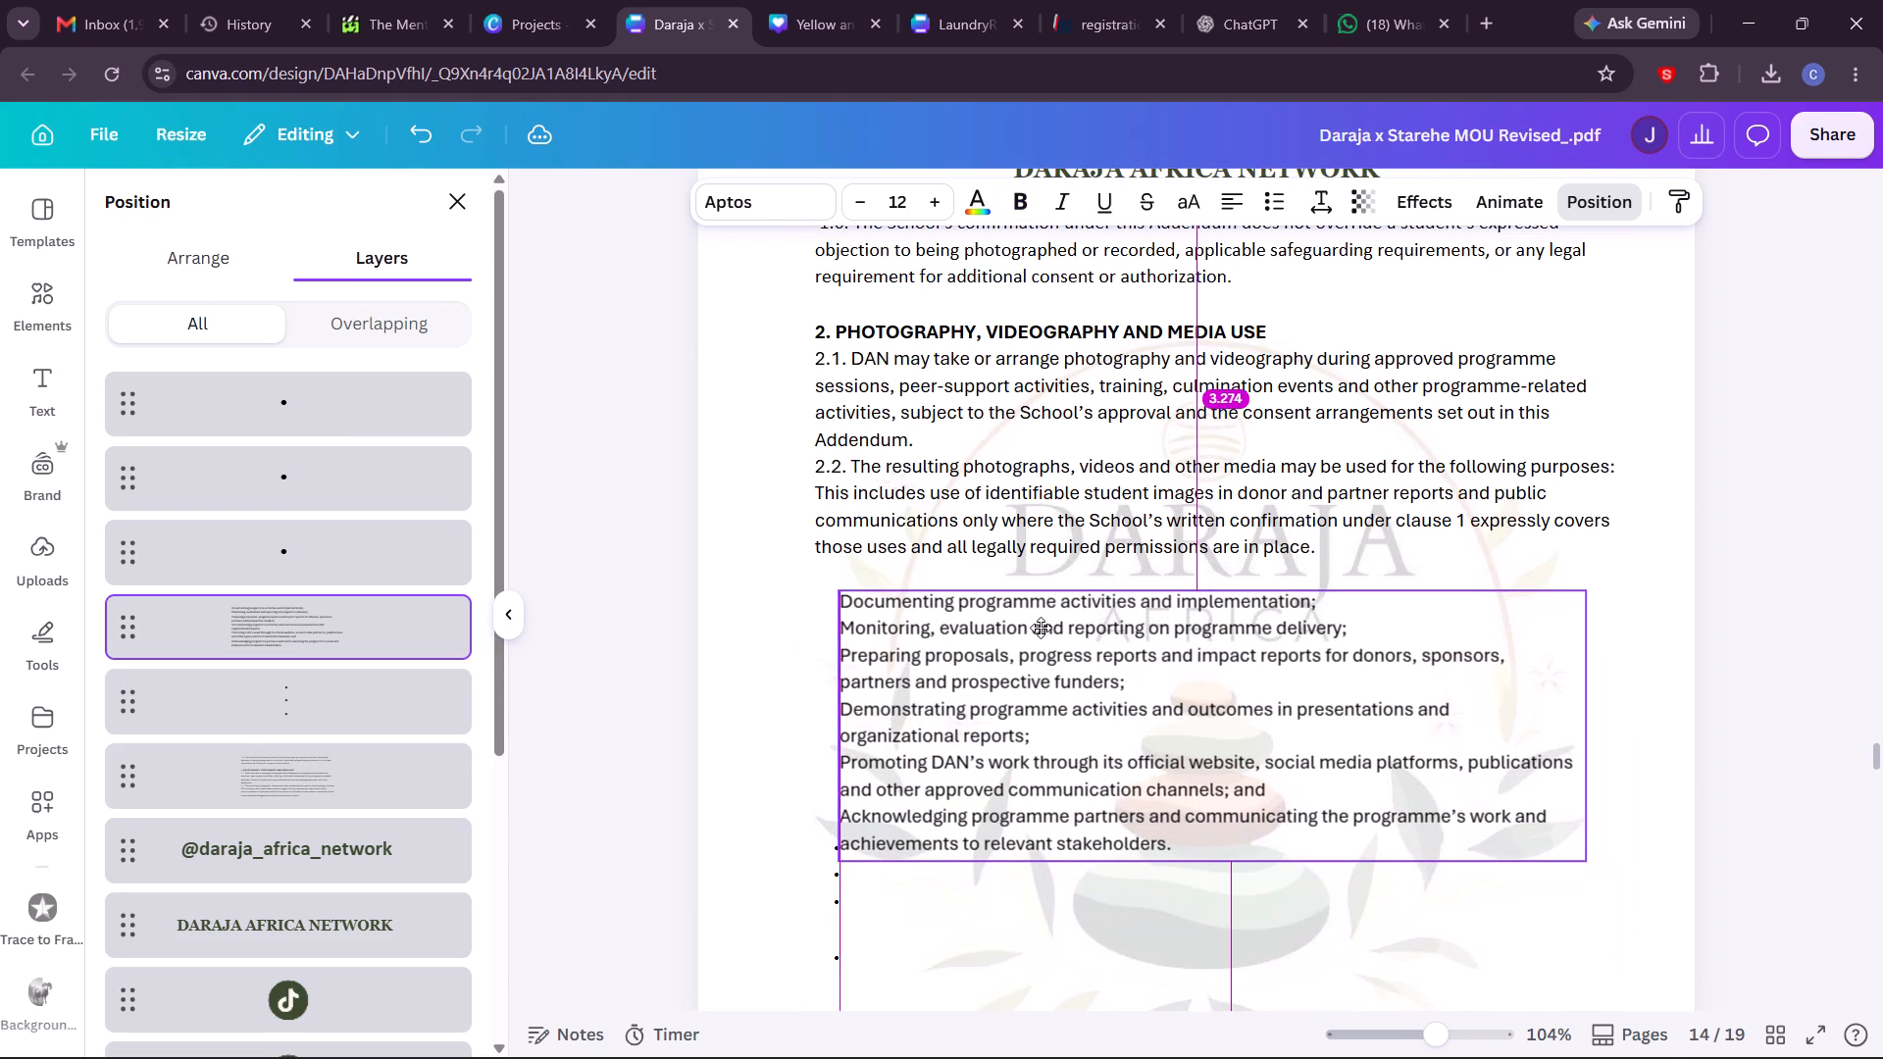
pyautogui.moveTo(1041, 628); pyautogui.dragTo(1043, 618)
pyautogui.click(1269, 198)
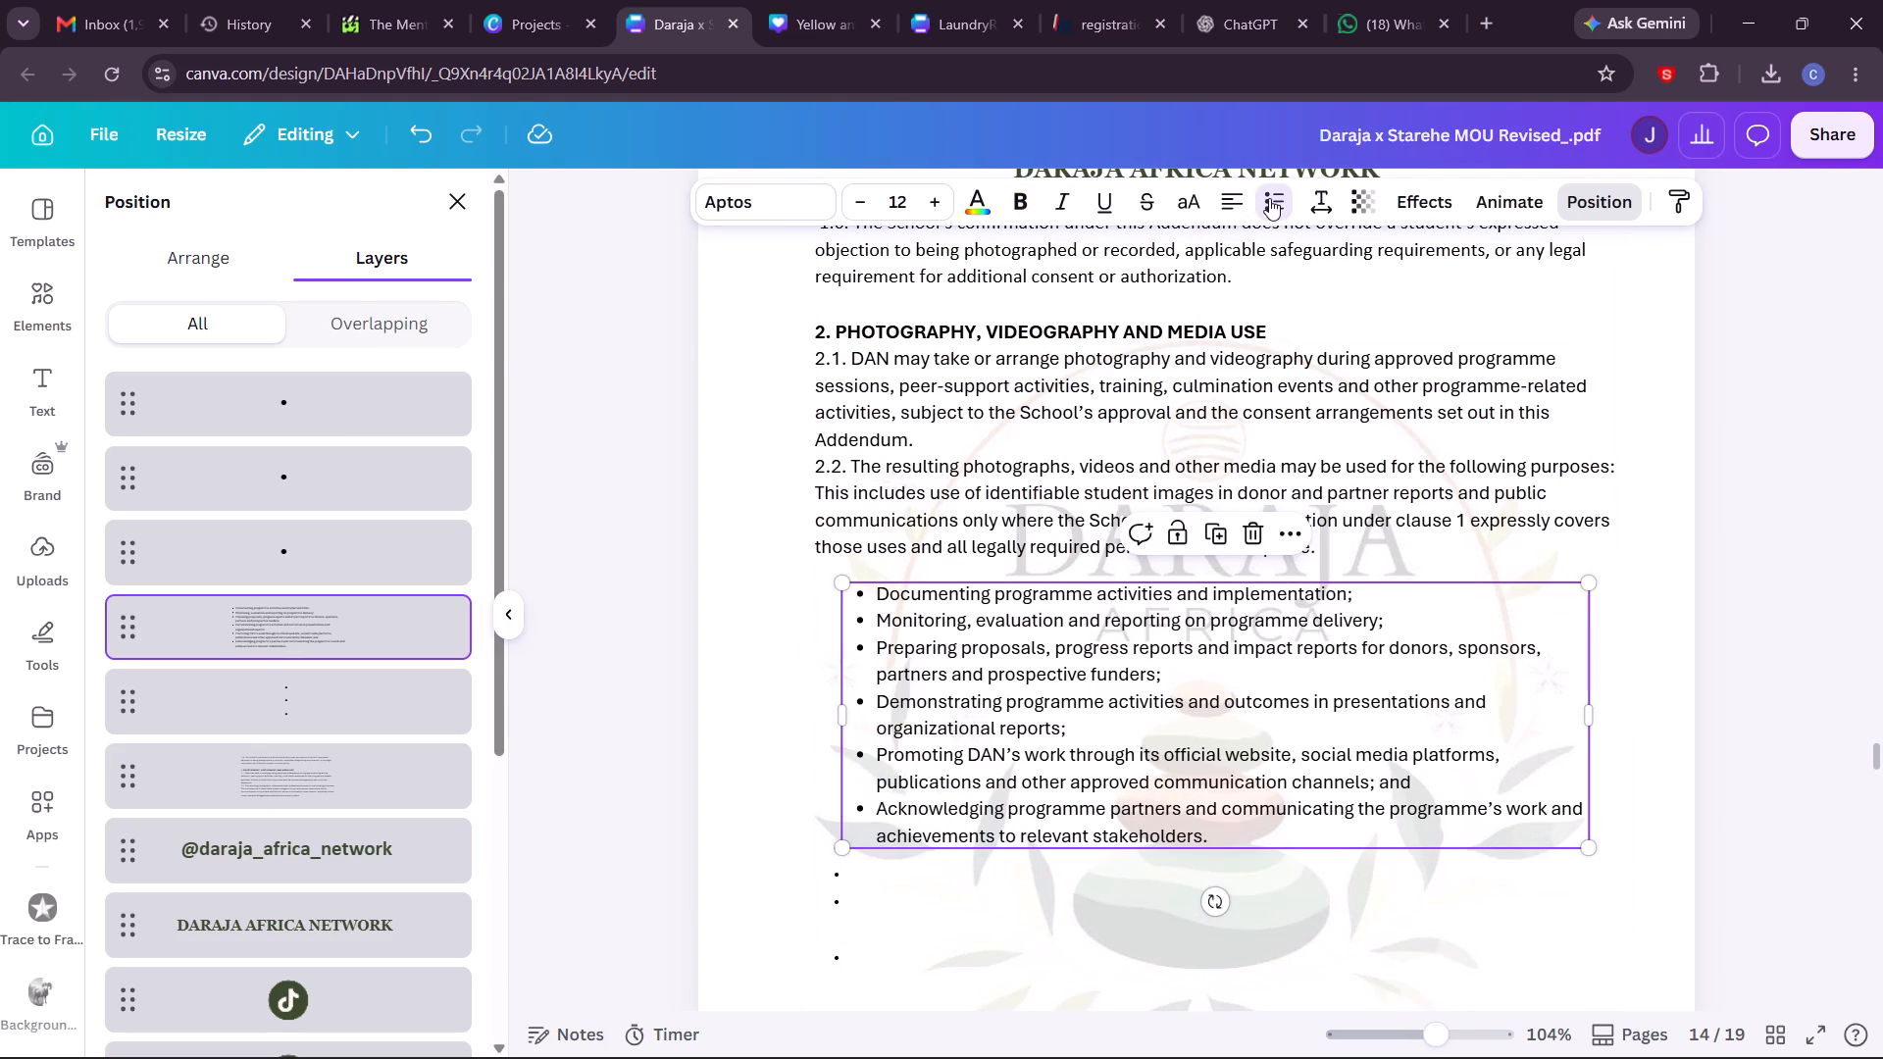
# Delete the stray standalone bullet dots below the purposes list on page 14, and nudge the list closer to clause 2.2.
pyautogui.click(835, 914)
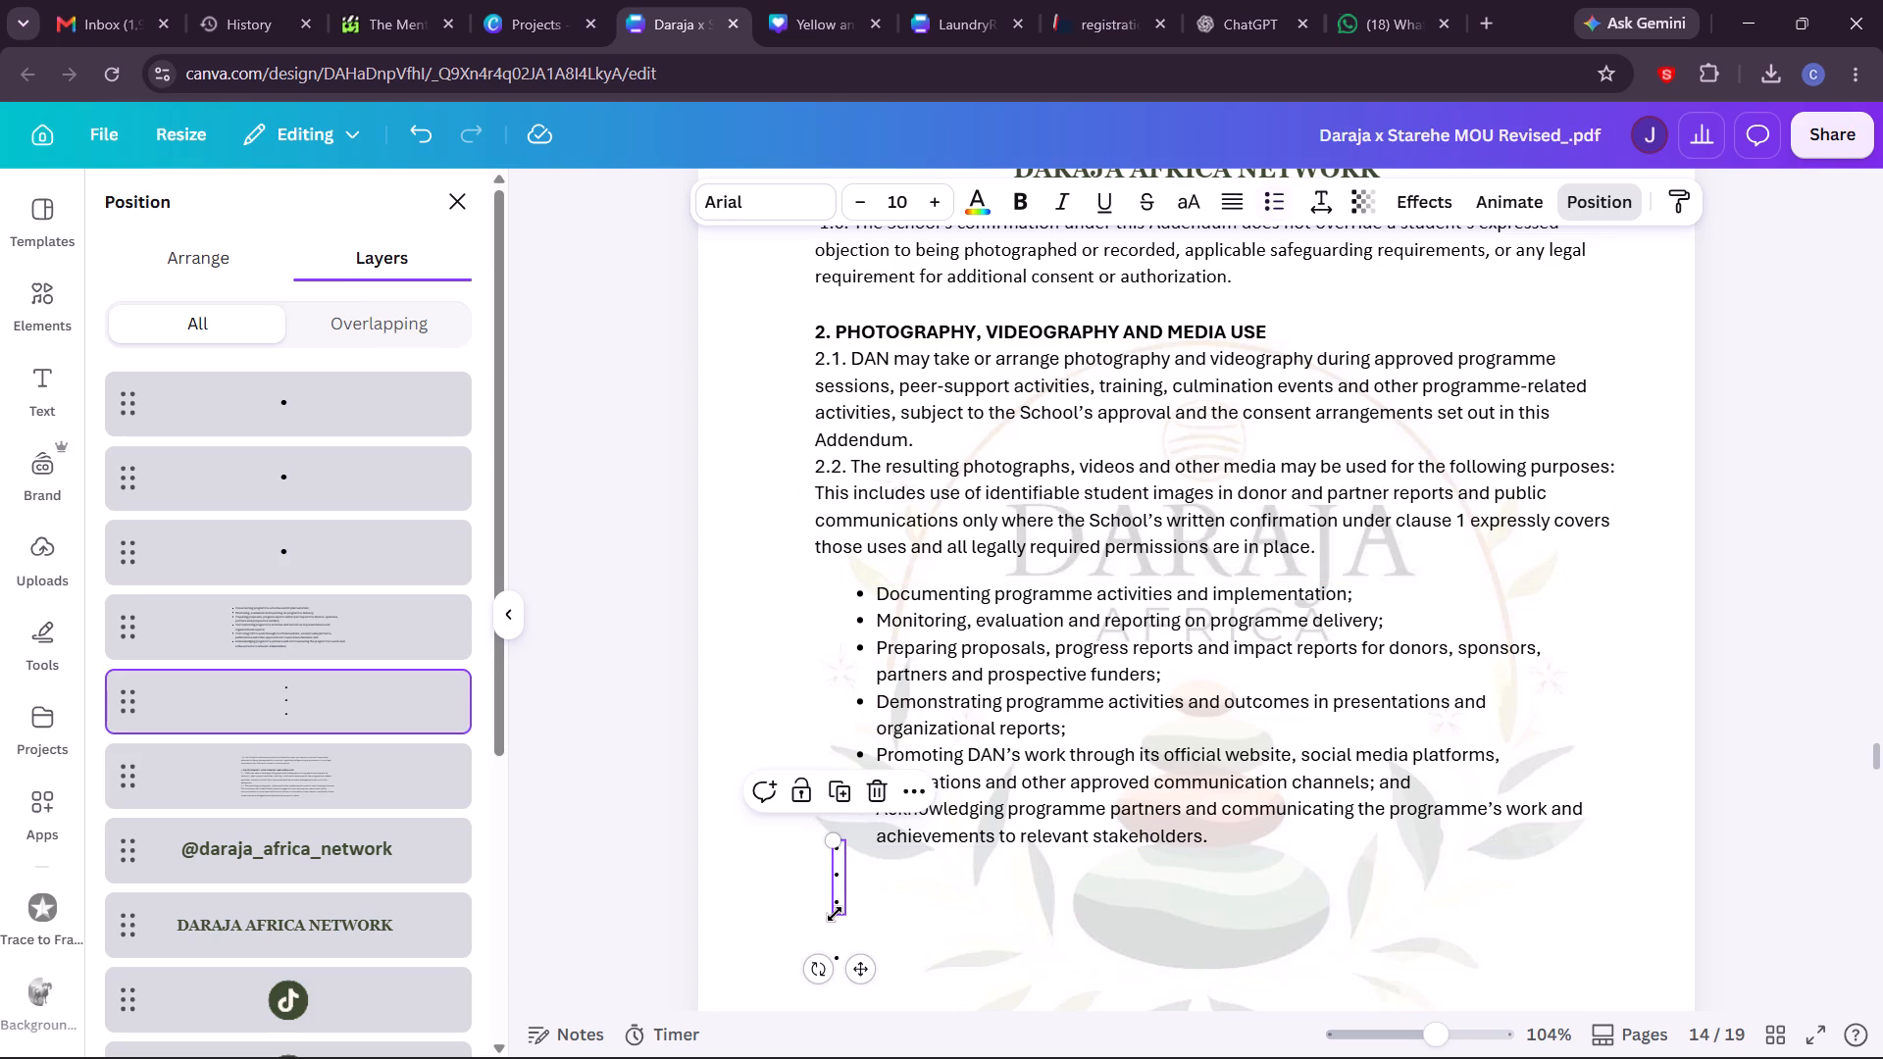
pyautogui.press('BackSpace')
pyautogui.click(839, 955)
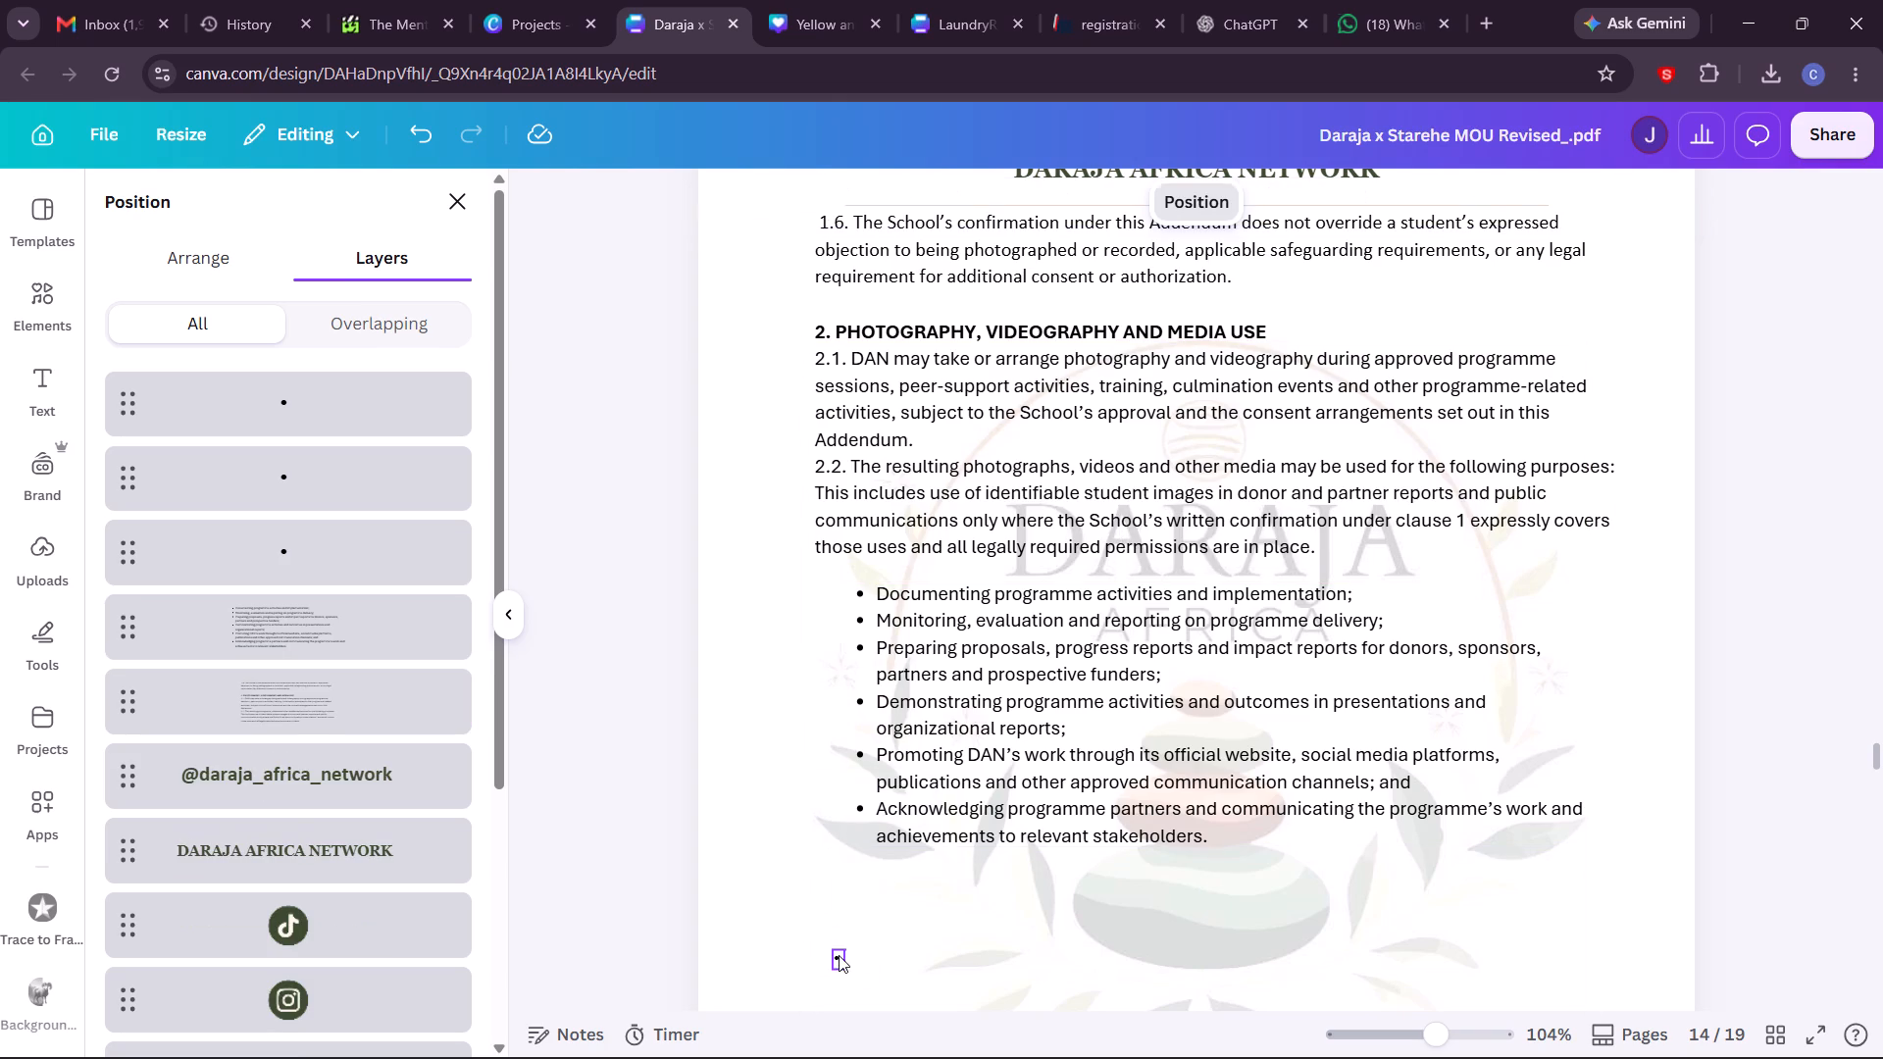
pyautogui.press('BackSpace')
pyautogui.moveTo(1107, 746); pyautogui.dragTo(1099, 735)
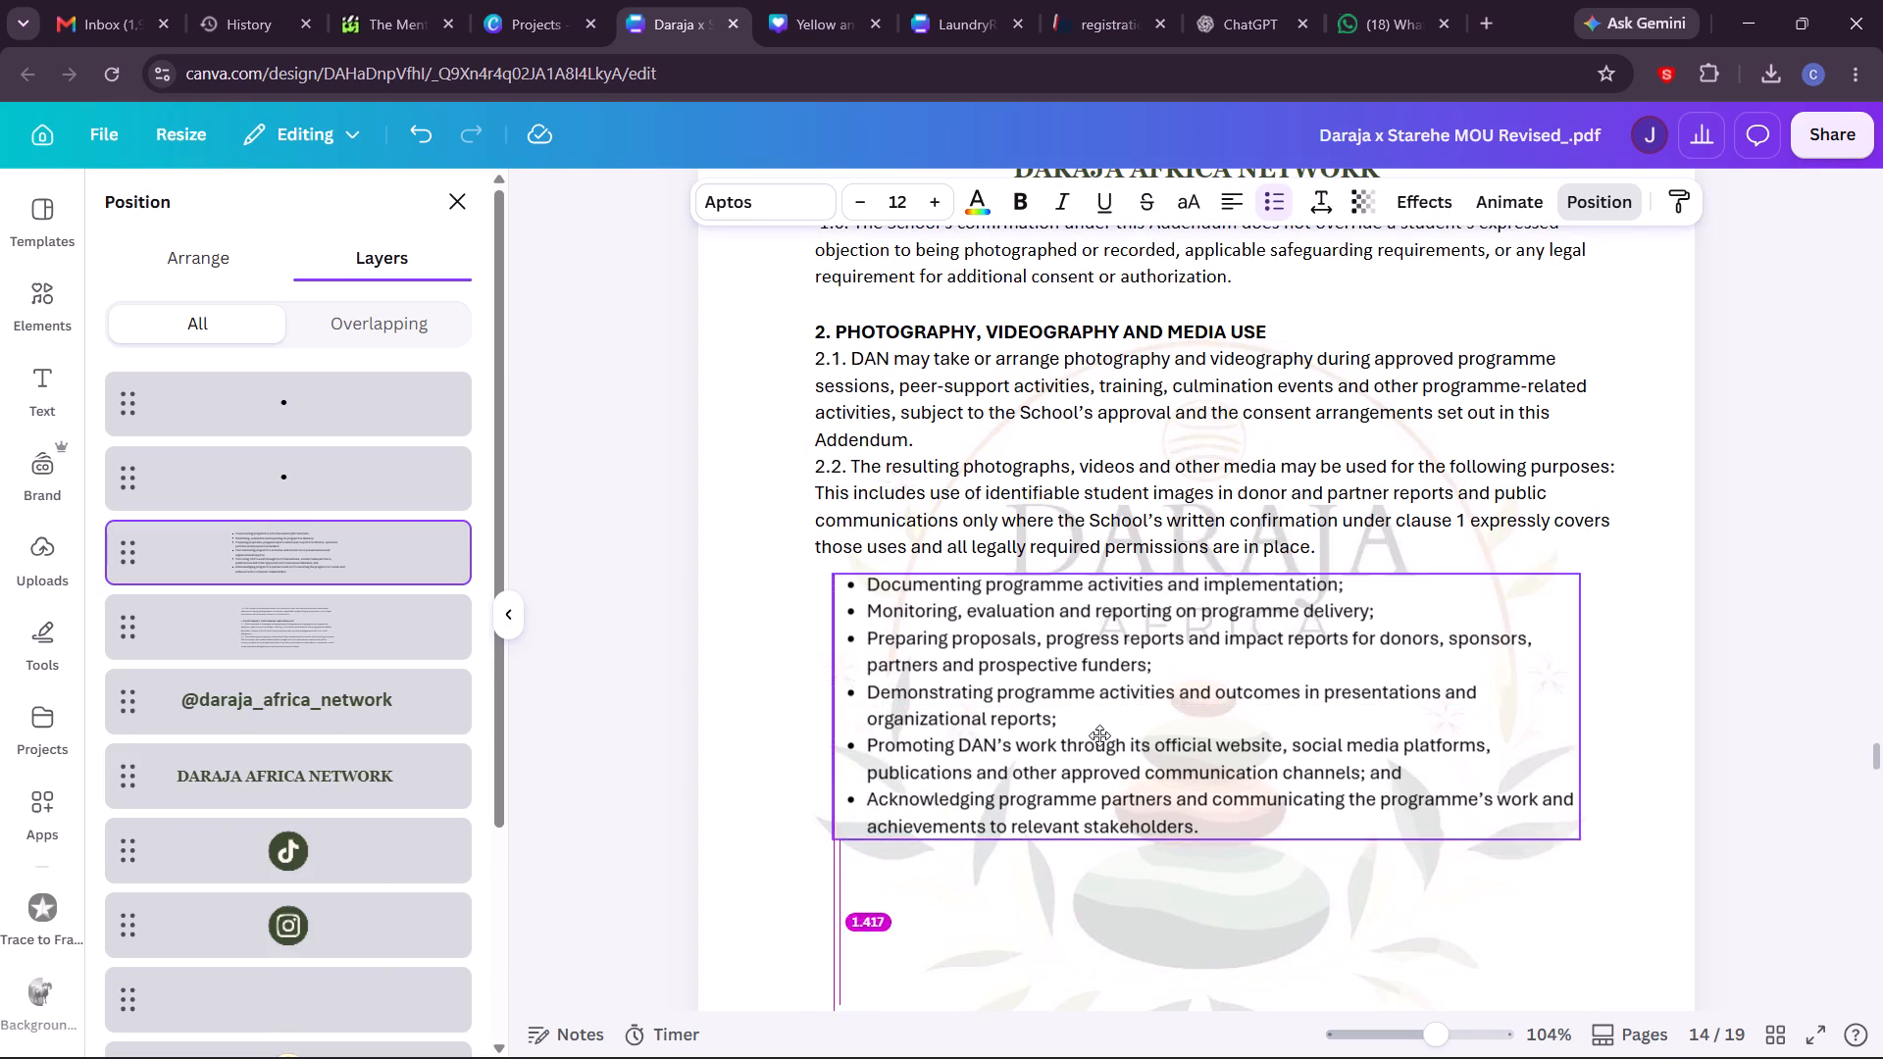
pyautogui.moveTo(1099, 735); pyautogui.dragTo(1102, 734)
pyautogui.scroll(-2, 1103, 737)
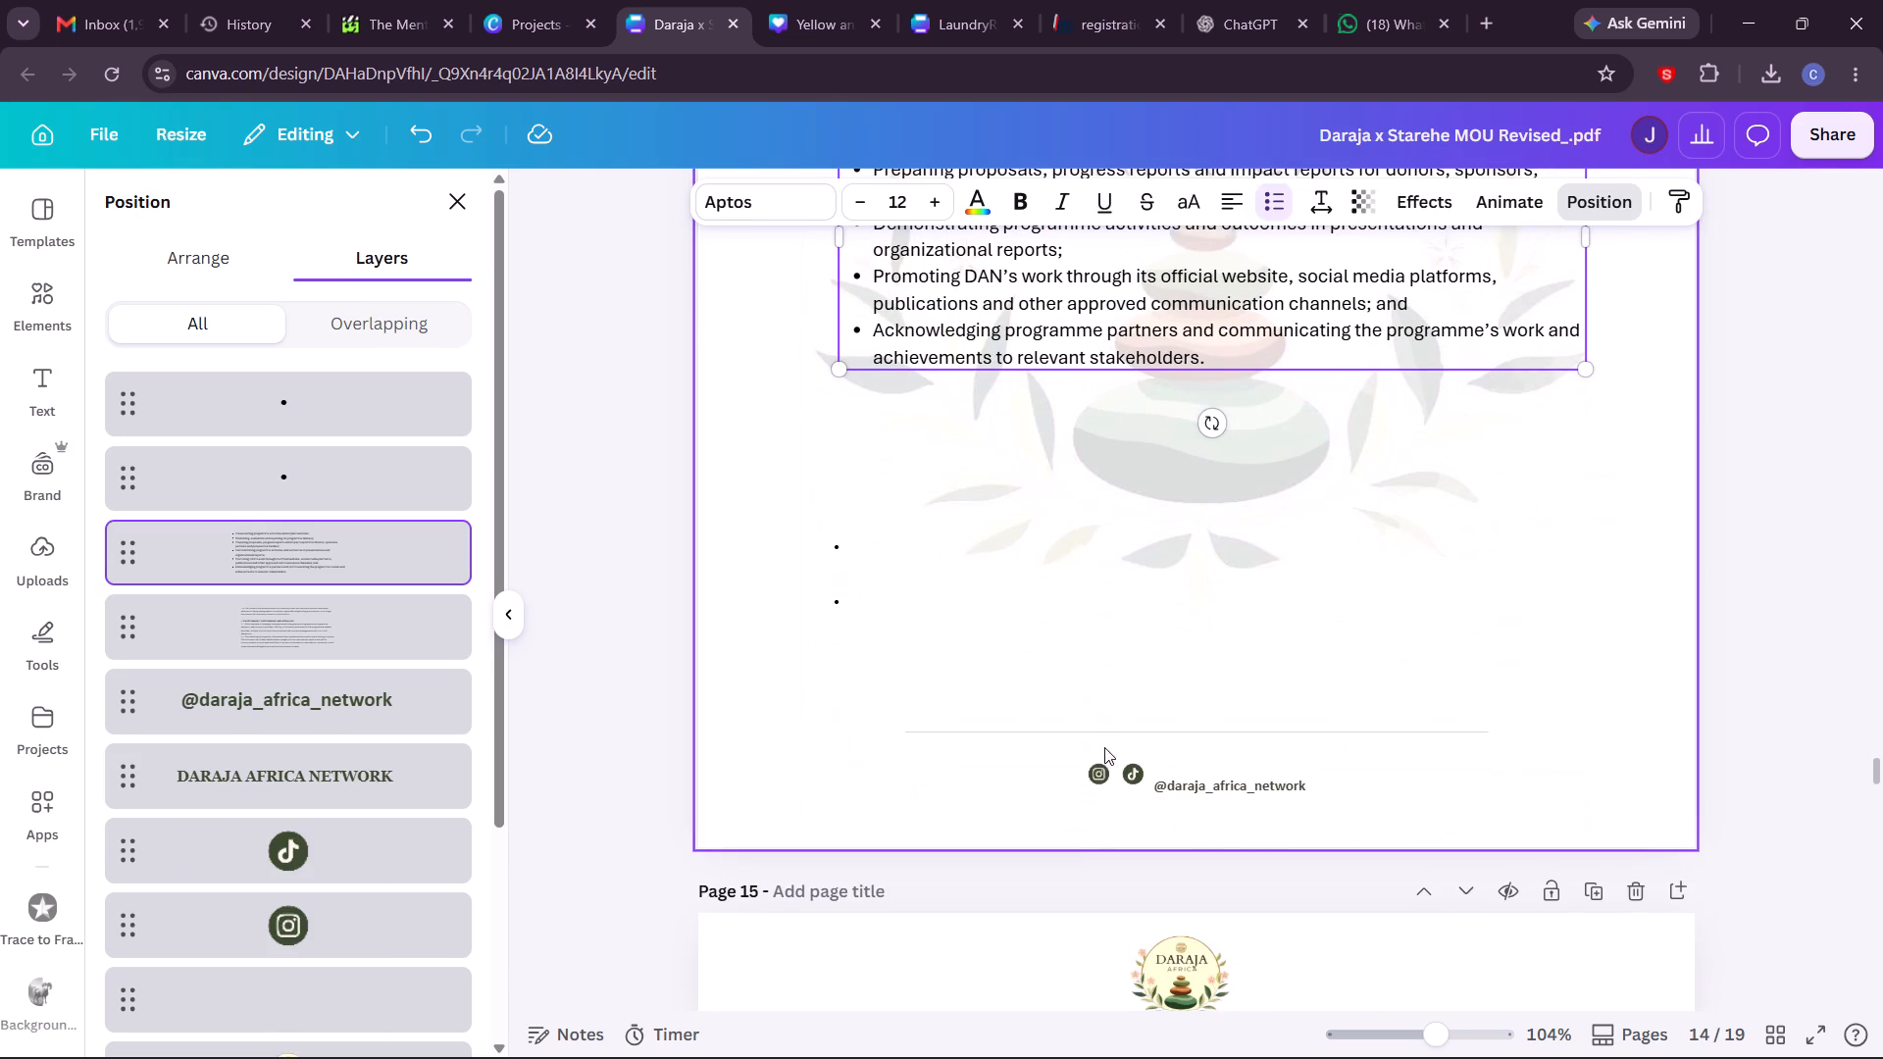
pyautogui.click(846, 597)
pyautogui.click(839, 598)
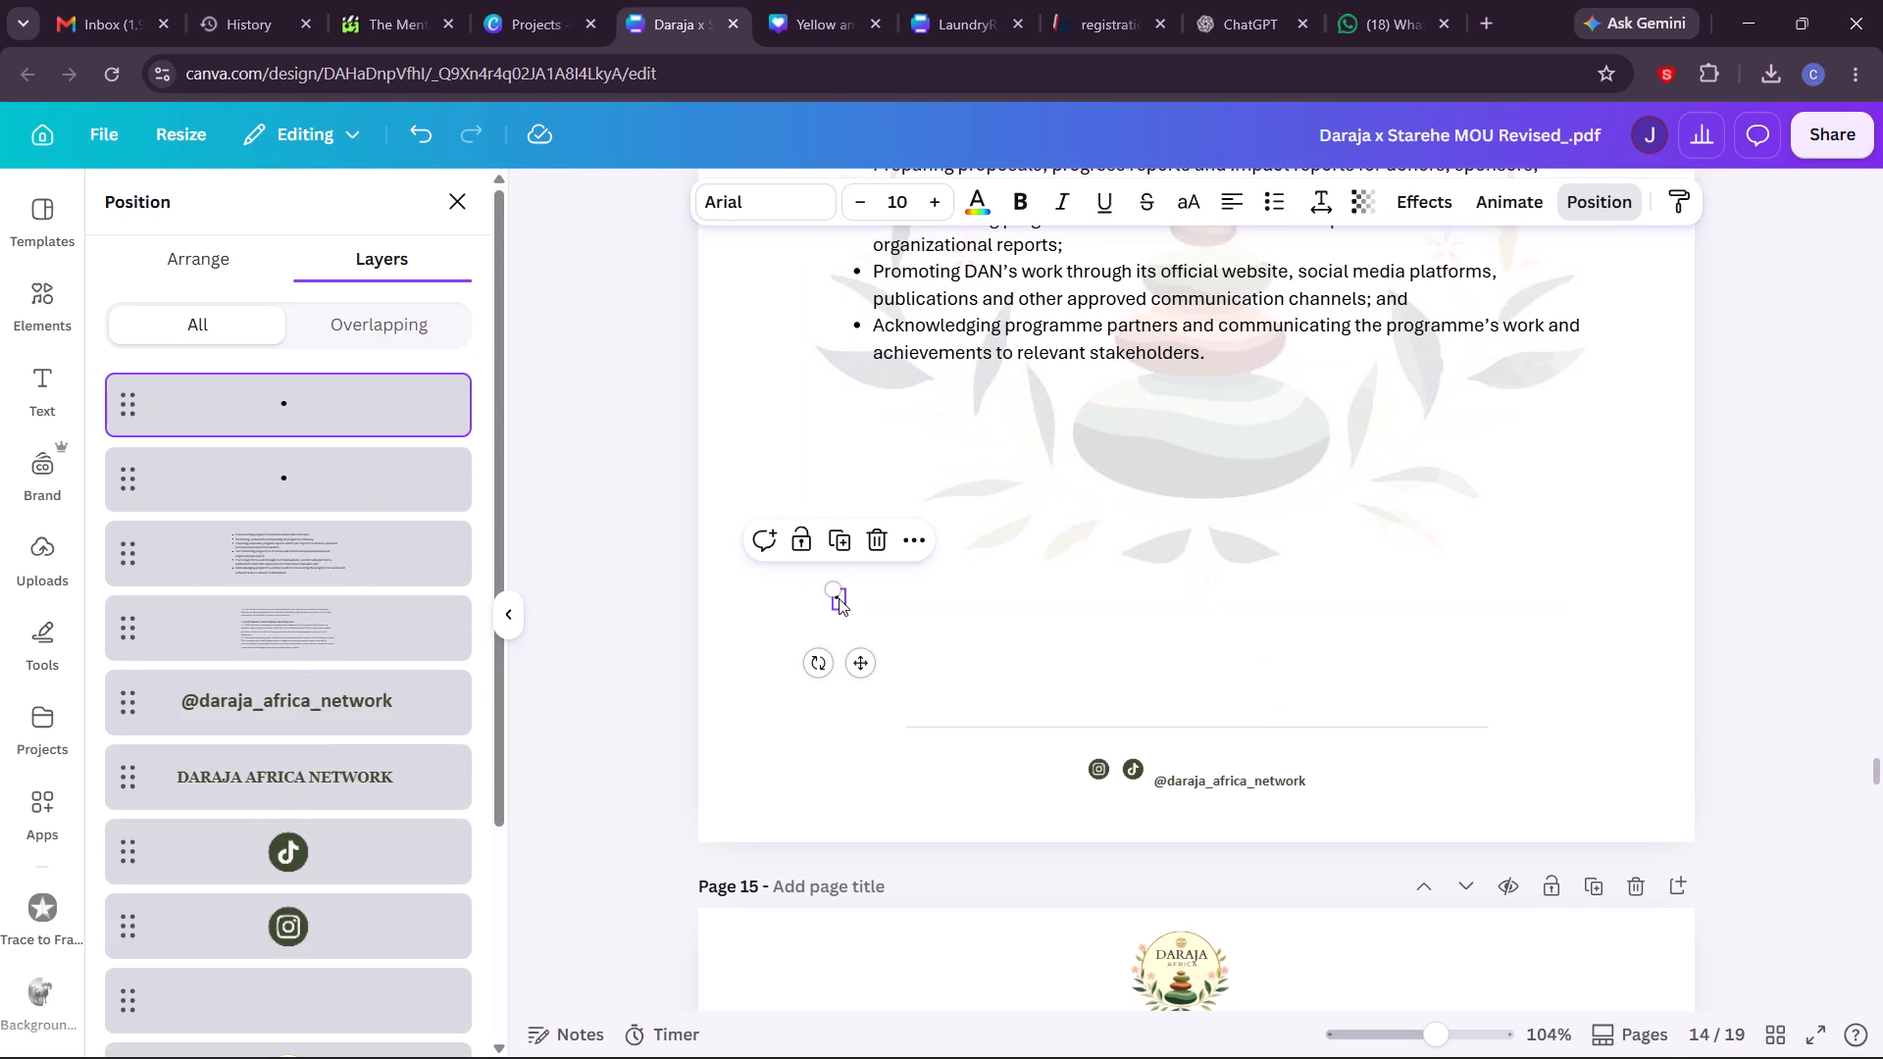
pyautogui.press('BackSpace')
pyautogui.click(840, 544)
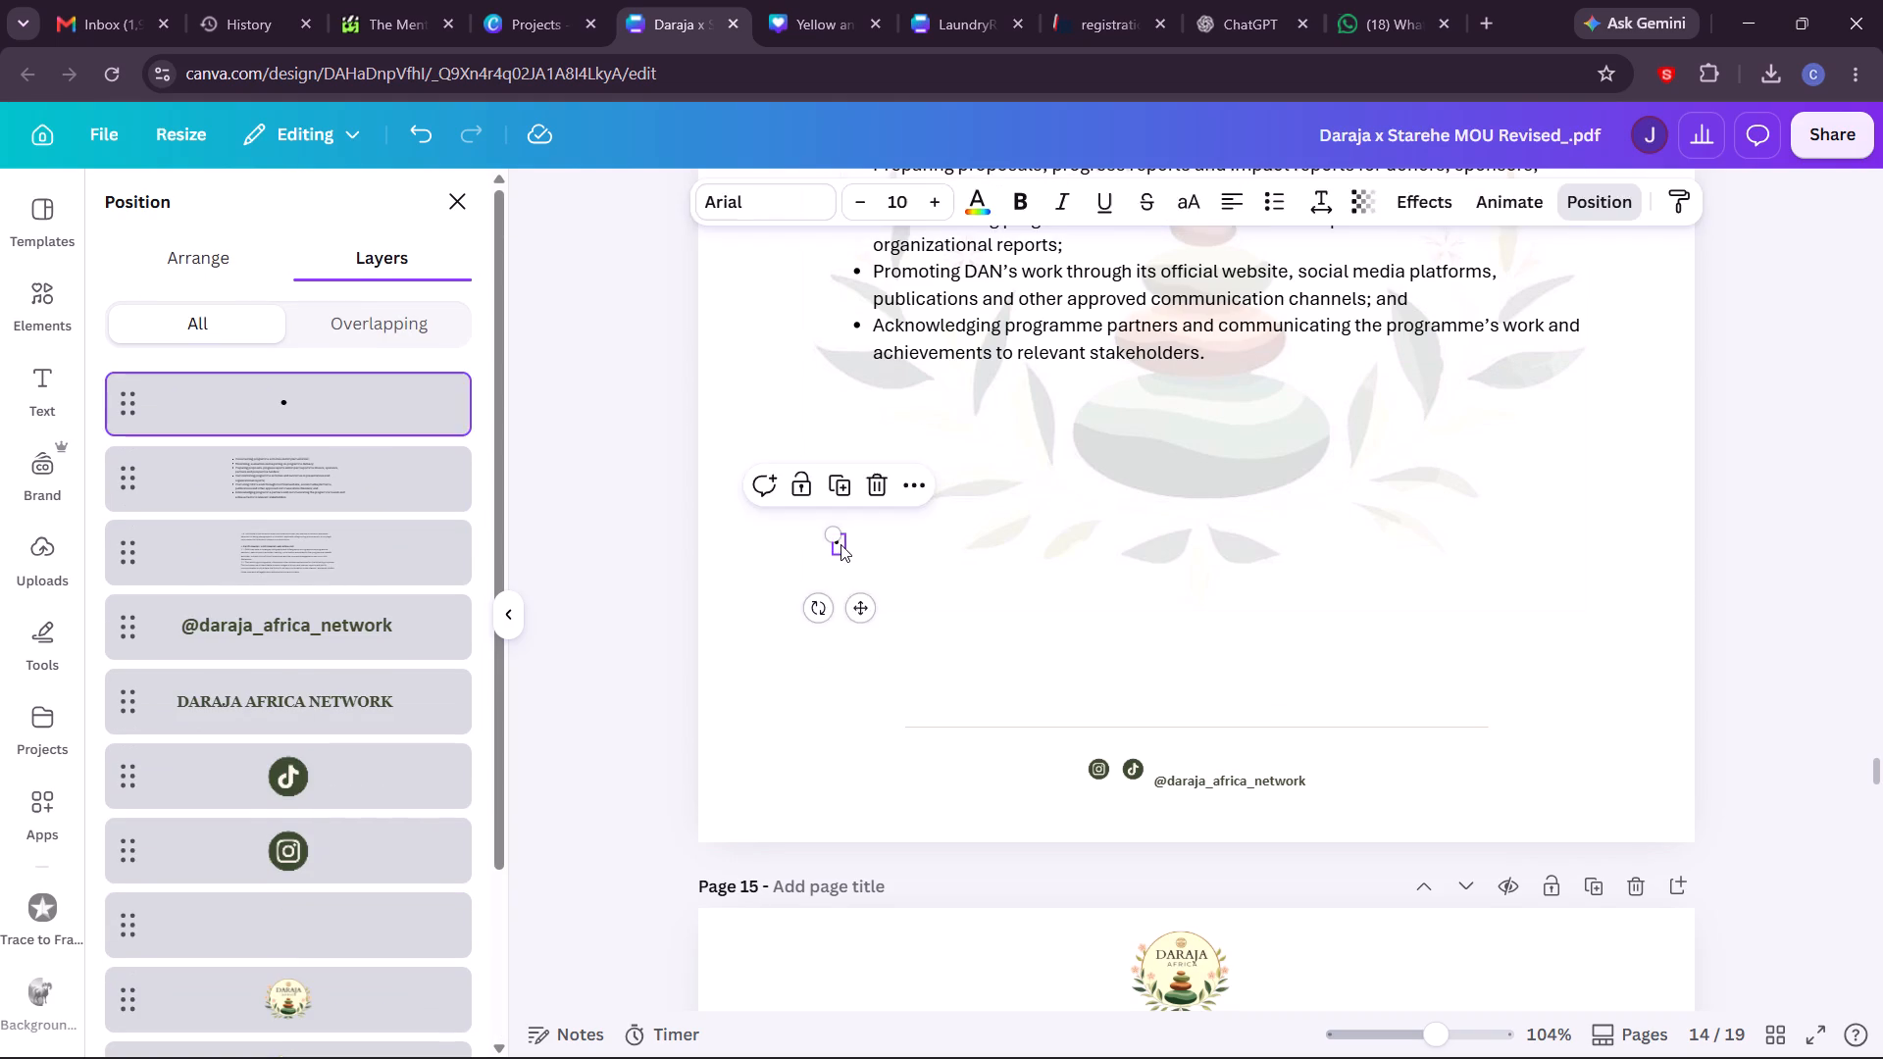
pyautogui.press('BackSpace')
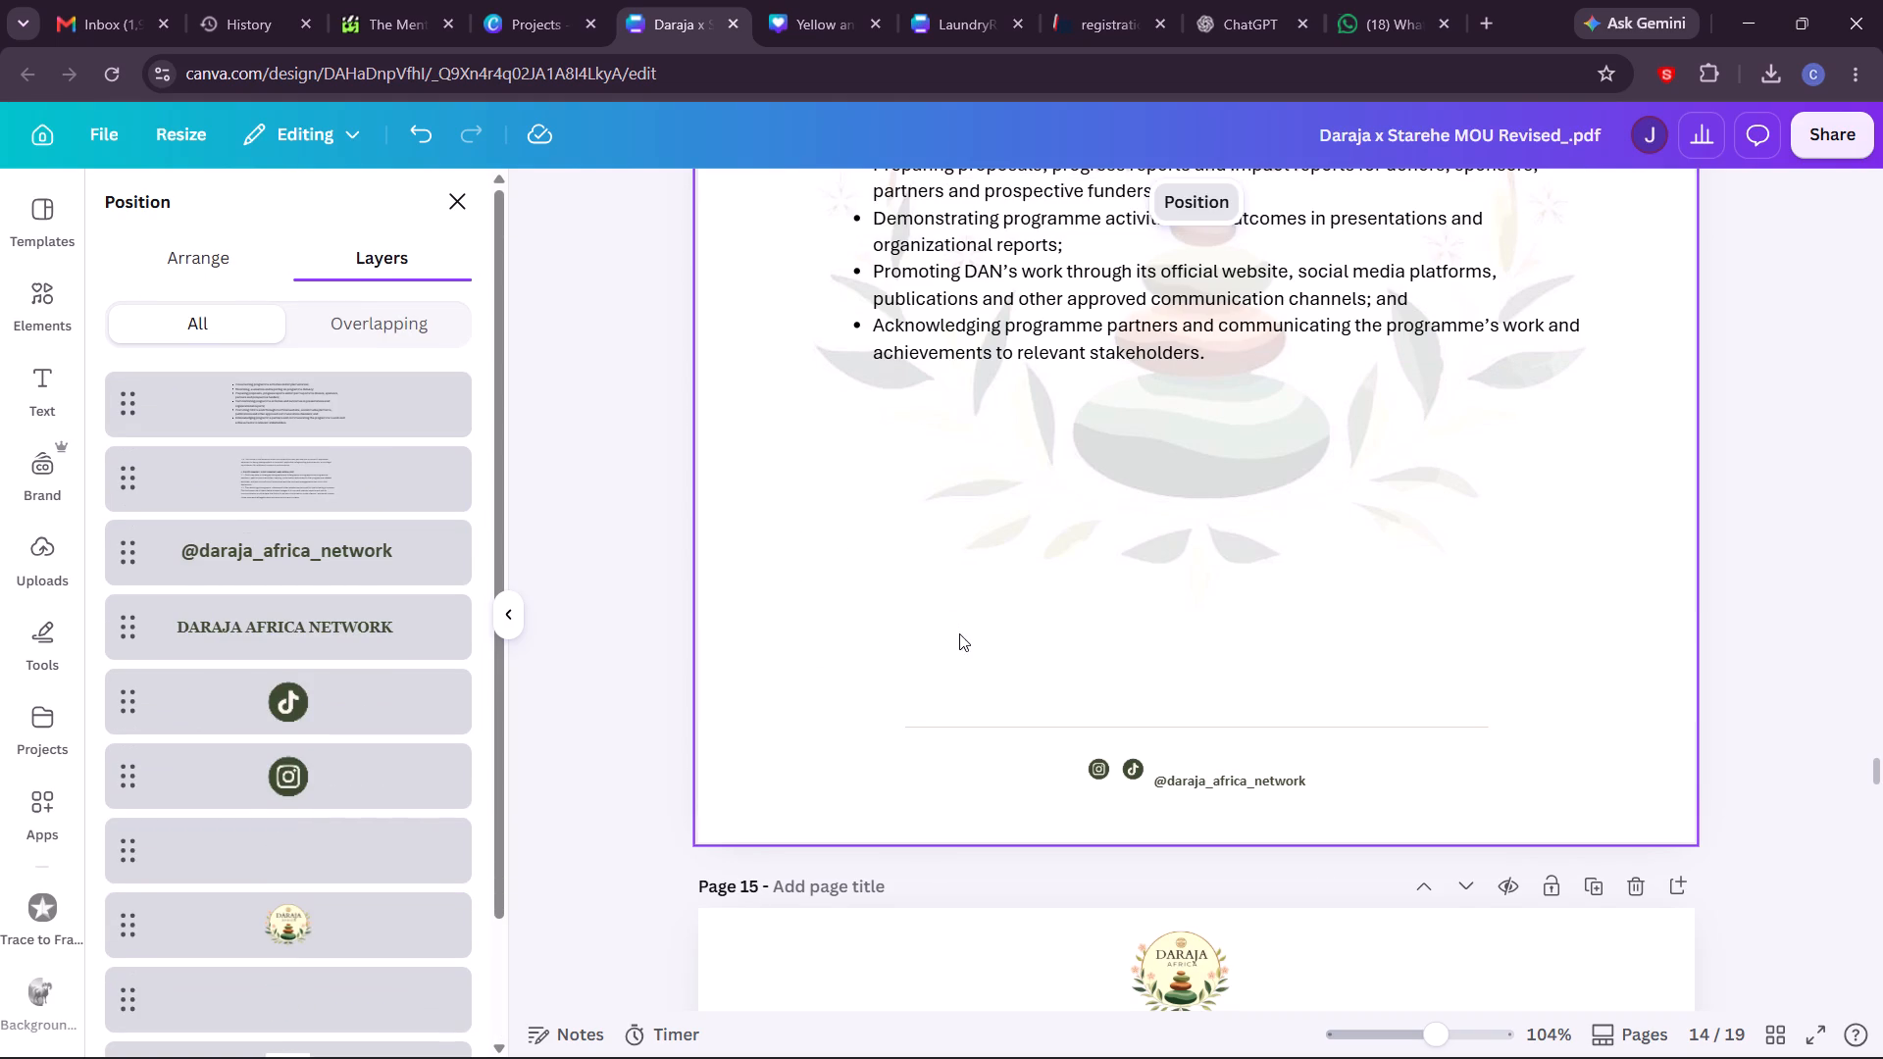
# Start clause 2.6 on its own line after clause 2.5 in the page 15 body text.
pyautogui.rightClick(966, 631)
pyautogui.scroll(-5, 966, 631)
pyautogui.click(893, 557)
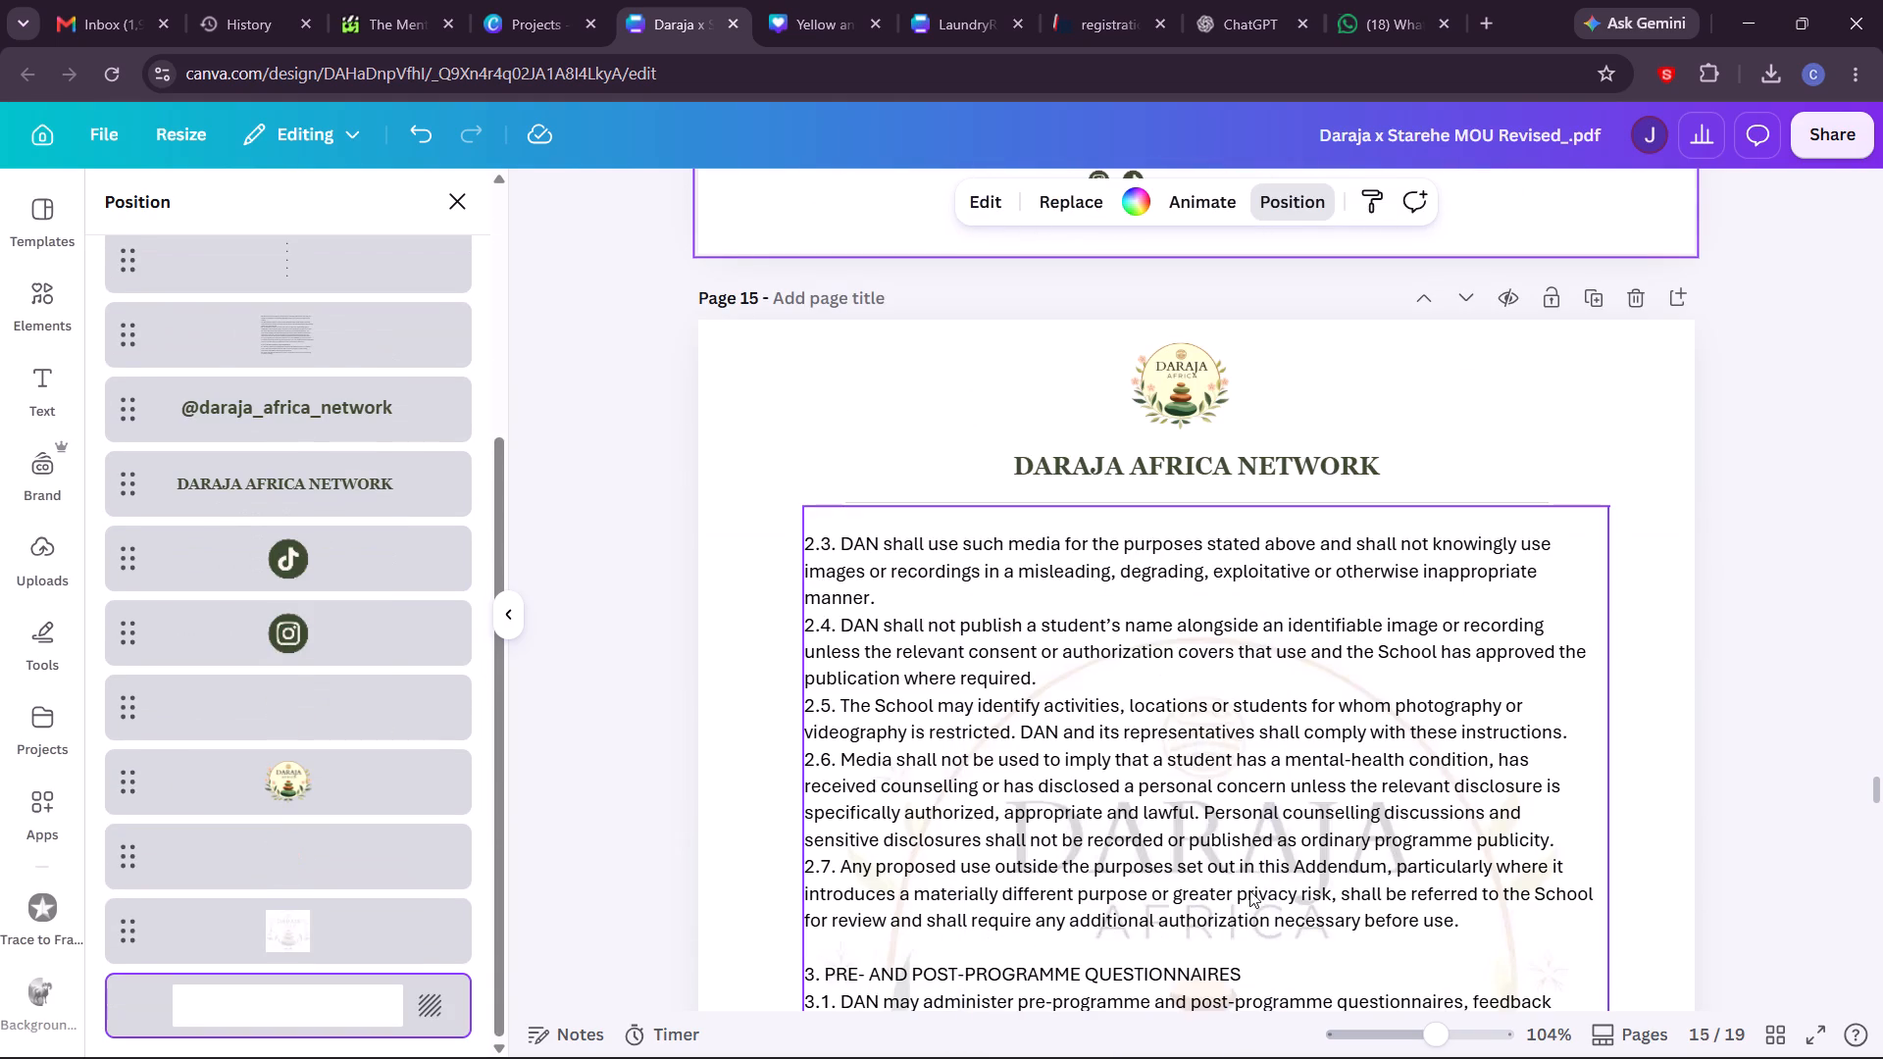
pyautogui.click(1463, 928)
pyautogui.click(1007, 770)
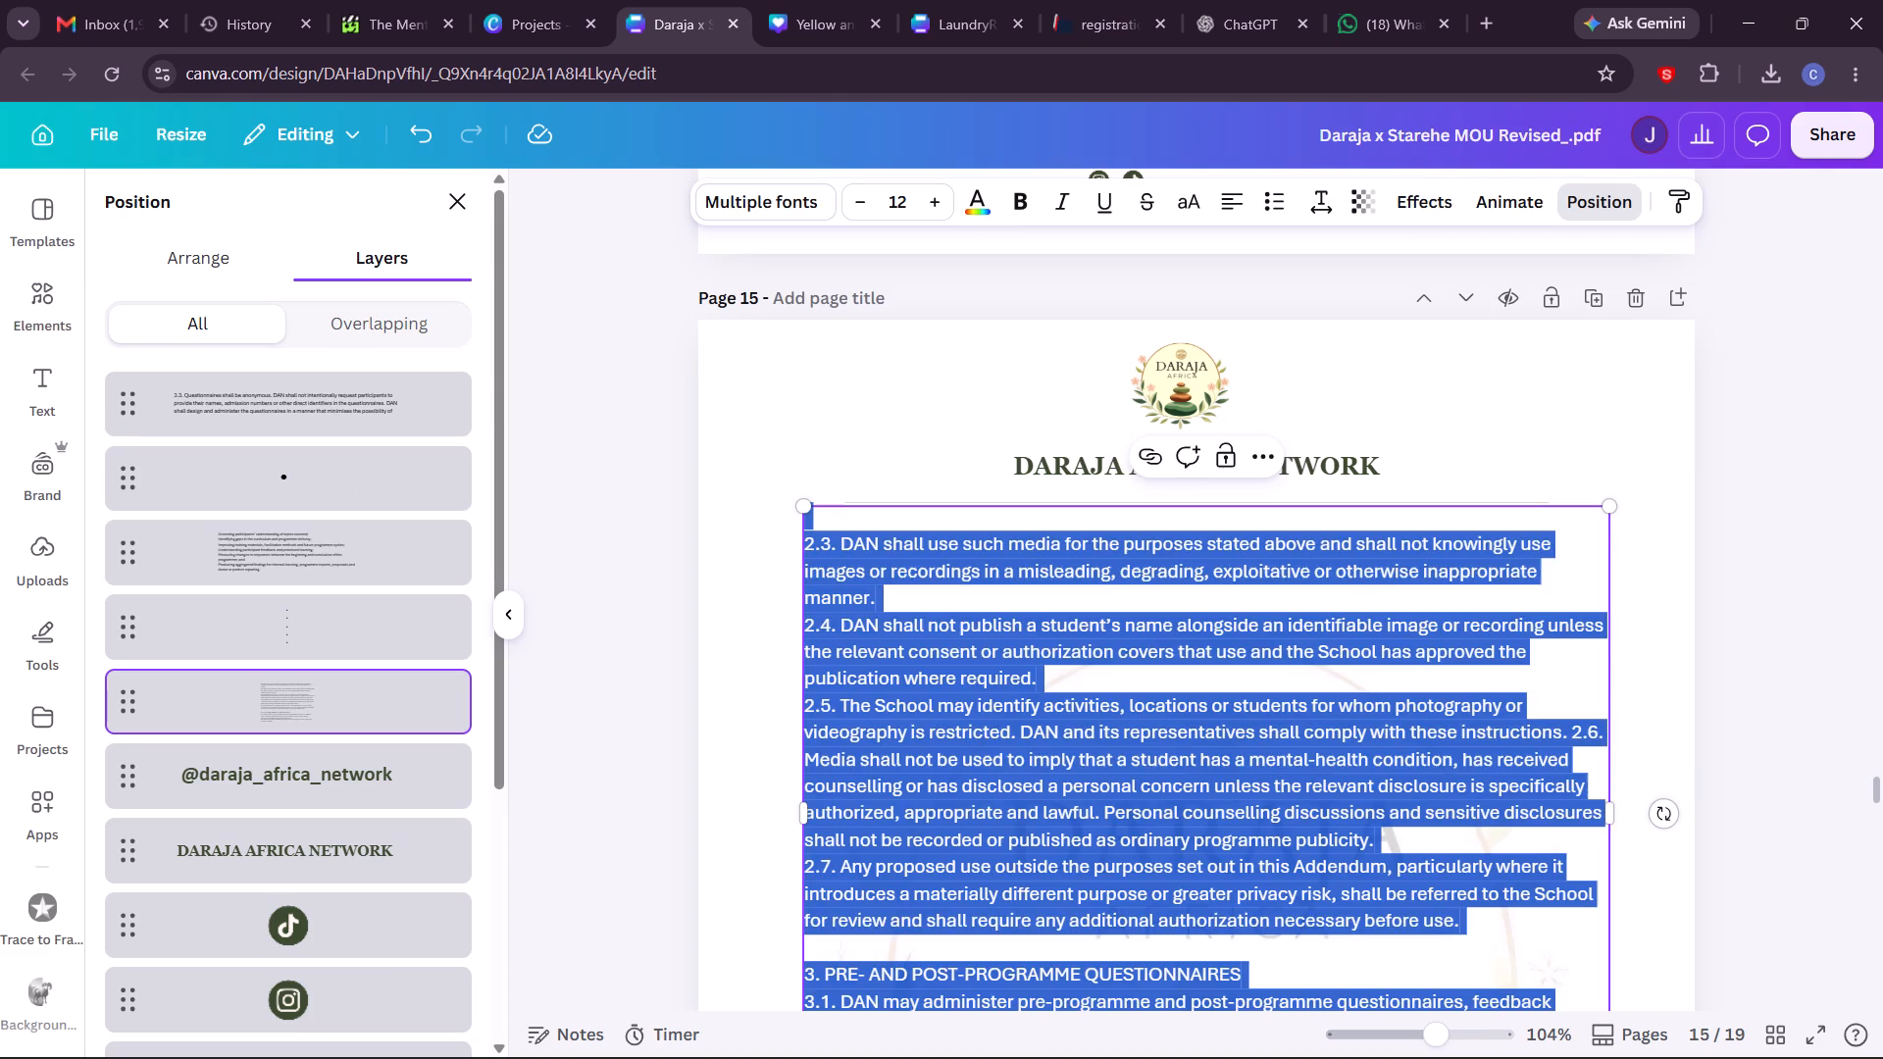
pyautogui.click(1306, 785)
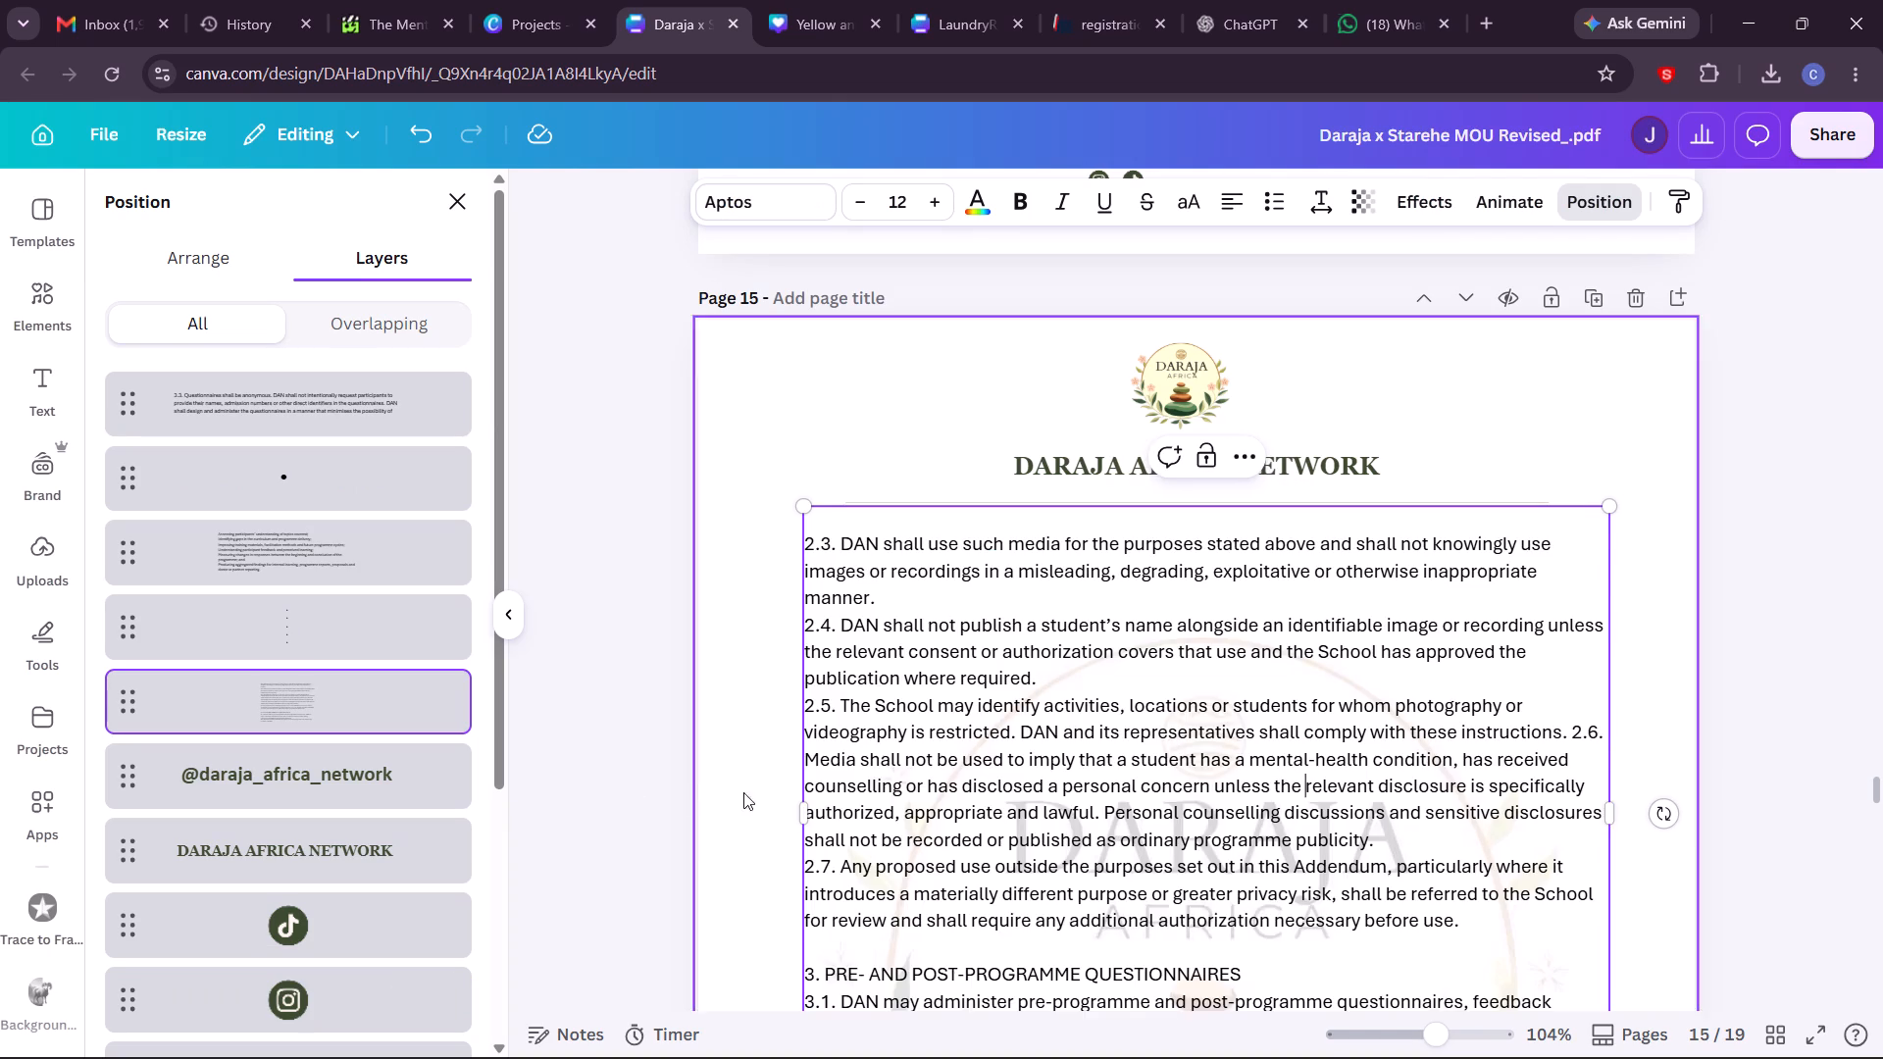
pyautogui.click(992, 774)
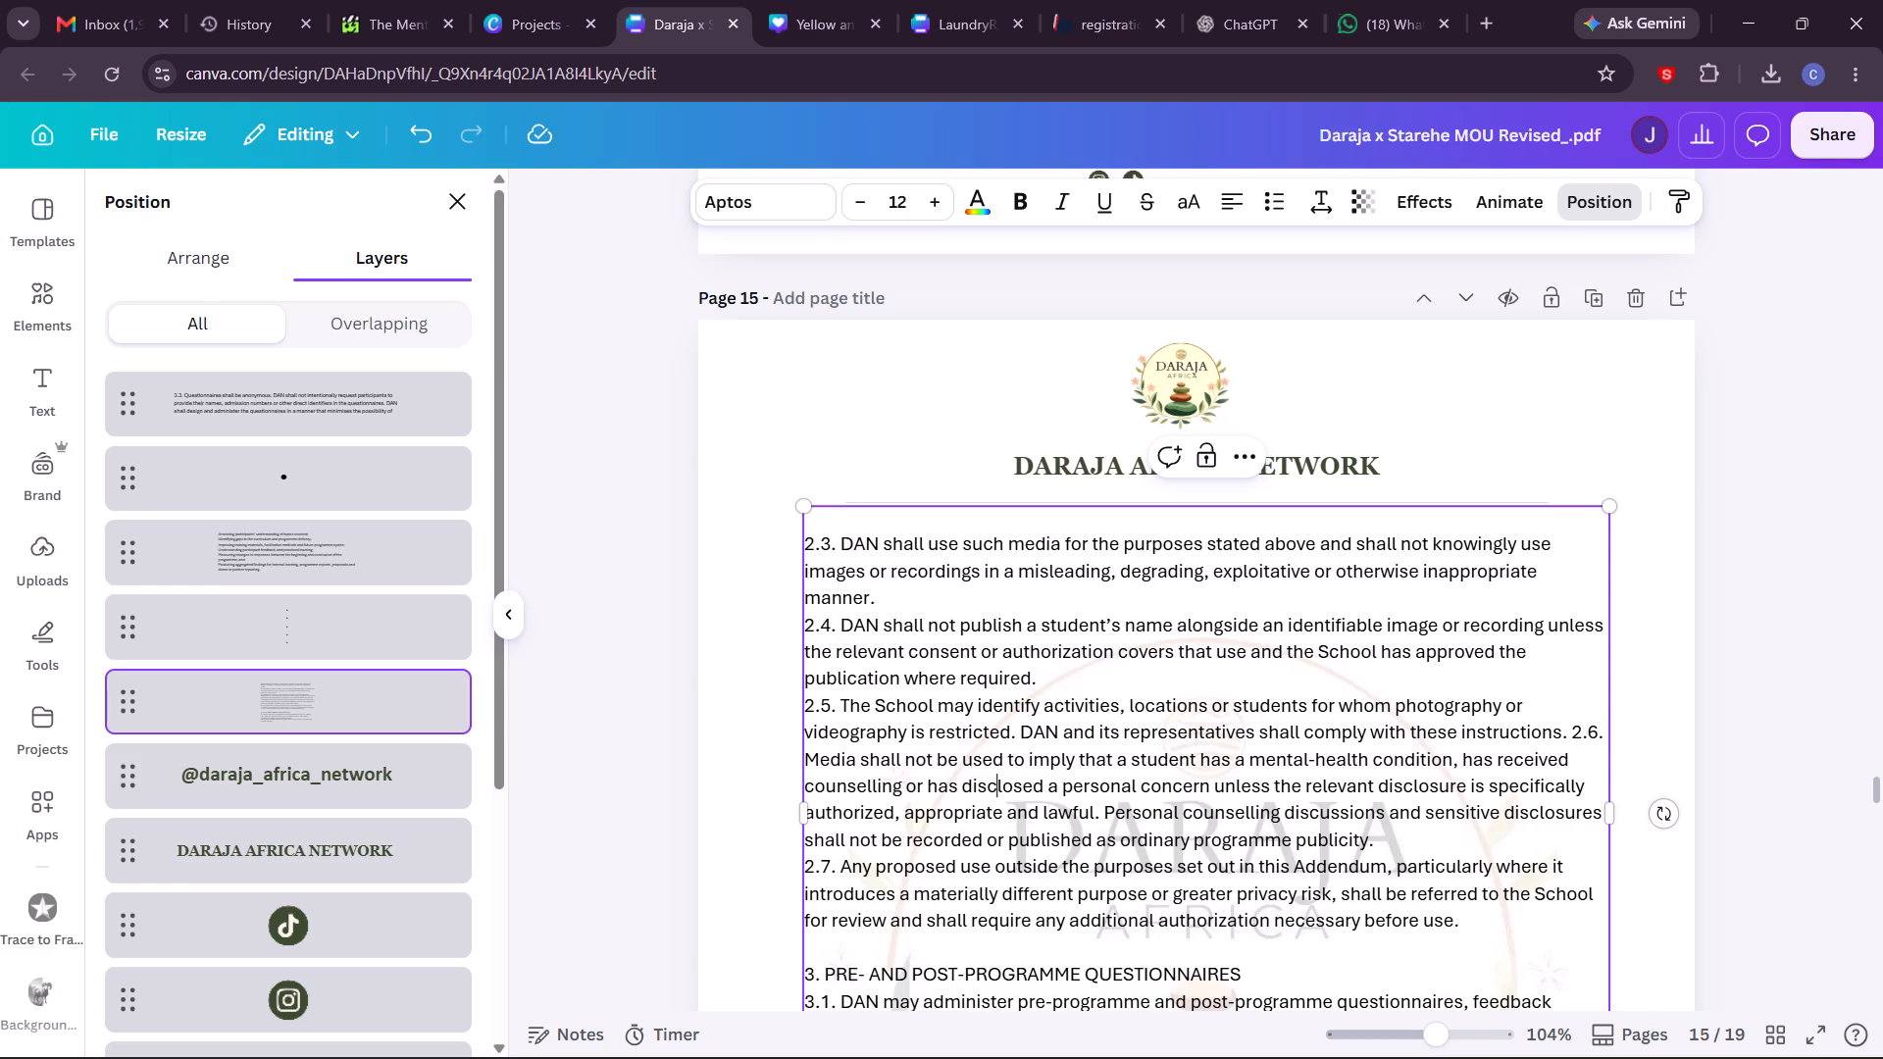
pyautogui.click(1570, 732)
pyautogui.press('Return')
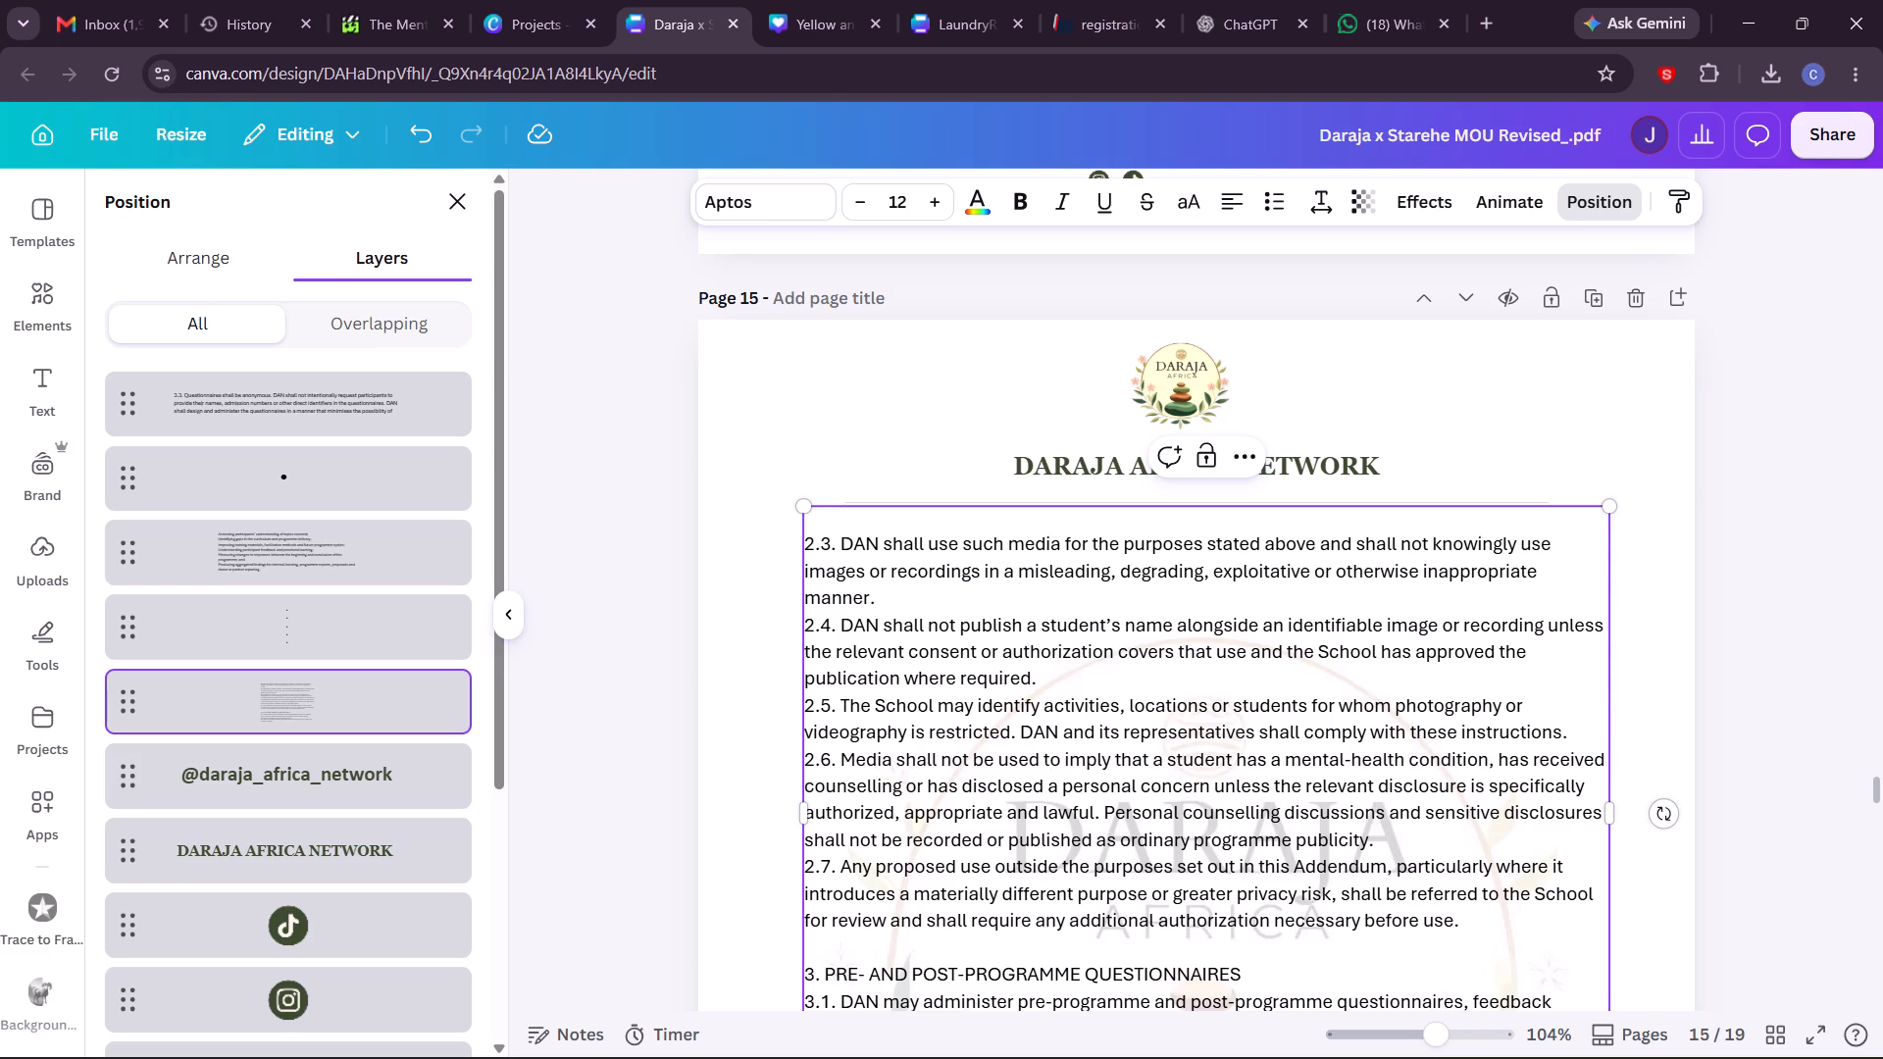
# Copy clauses 2.3 through 2.6 from the page 15 body text.
pyautogui.moveTo(1383, 838); pyautogui.dragTo(869, 557)
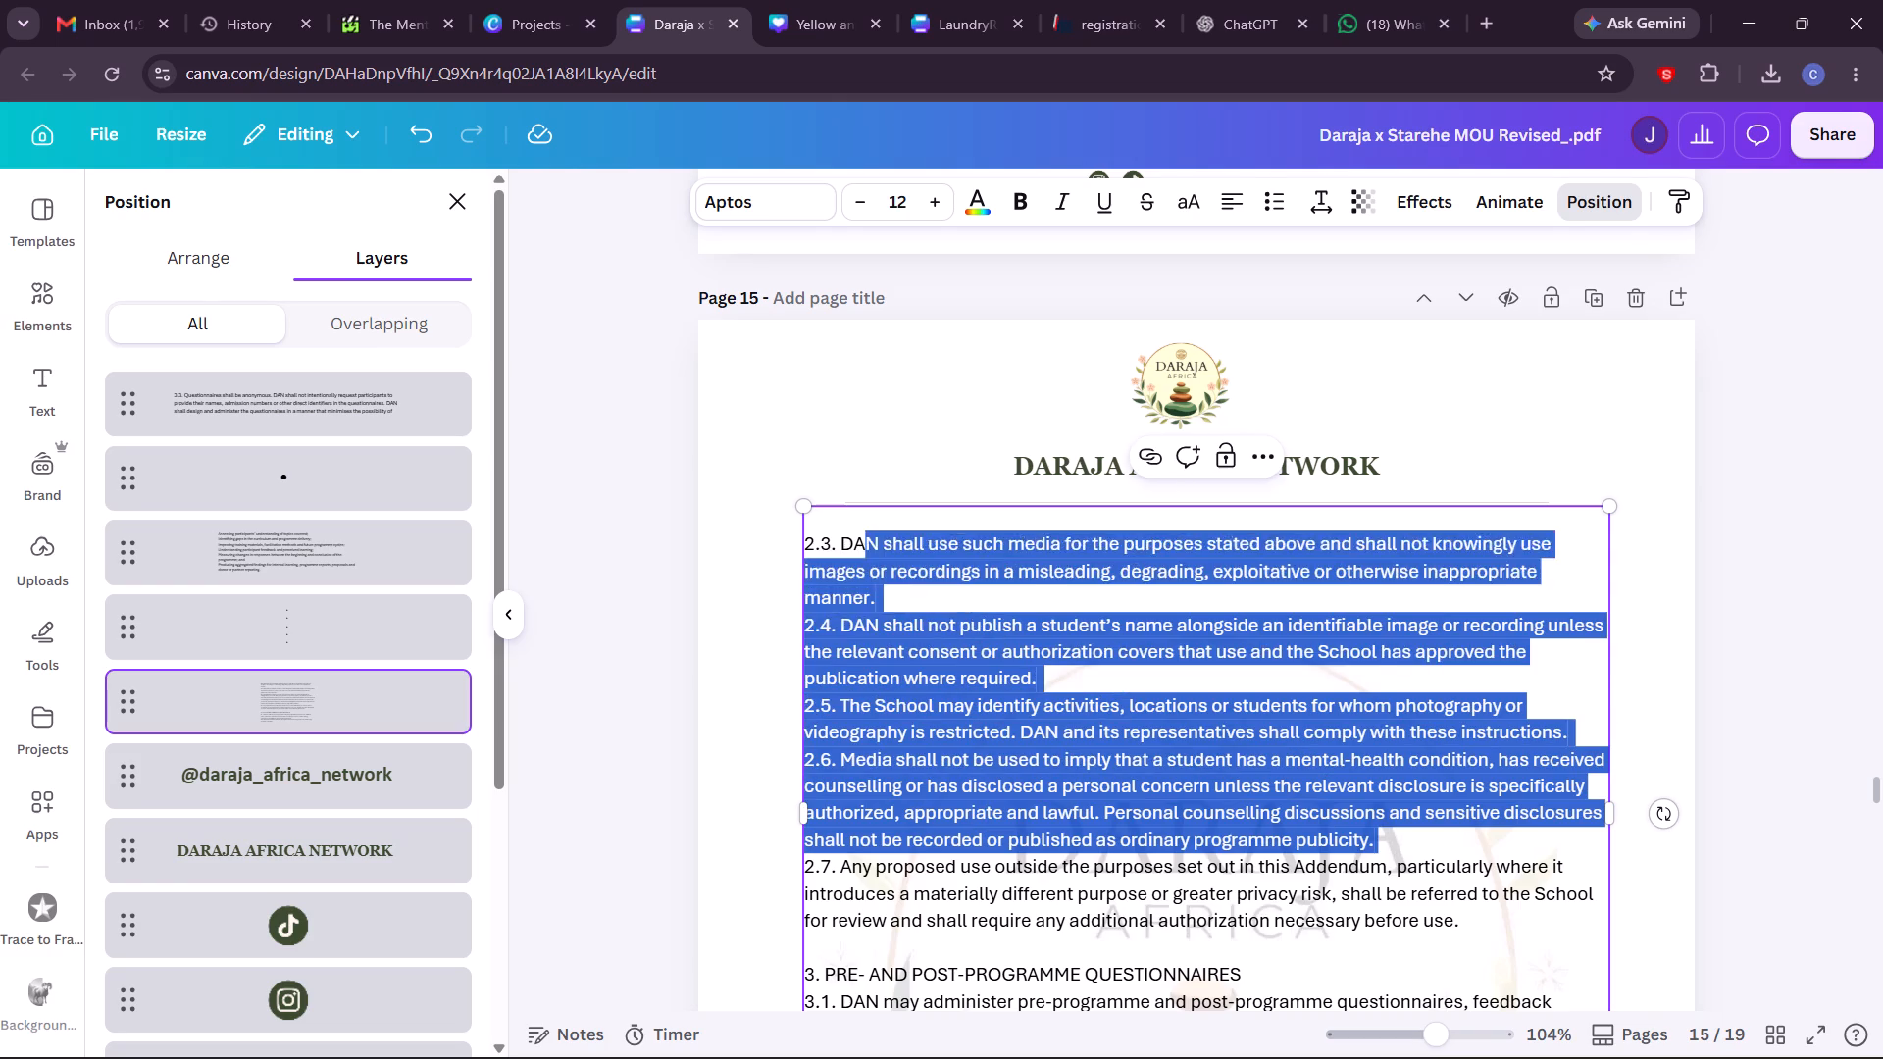
pyautogui.click(835, 542)
pyautogui.moveTo(1375, 842); pyautogui.dragTo(807, 541)
pyautogui.rightClick(867, 617)
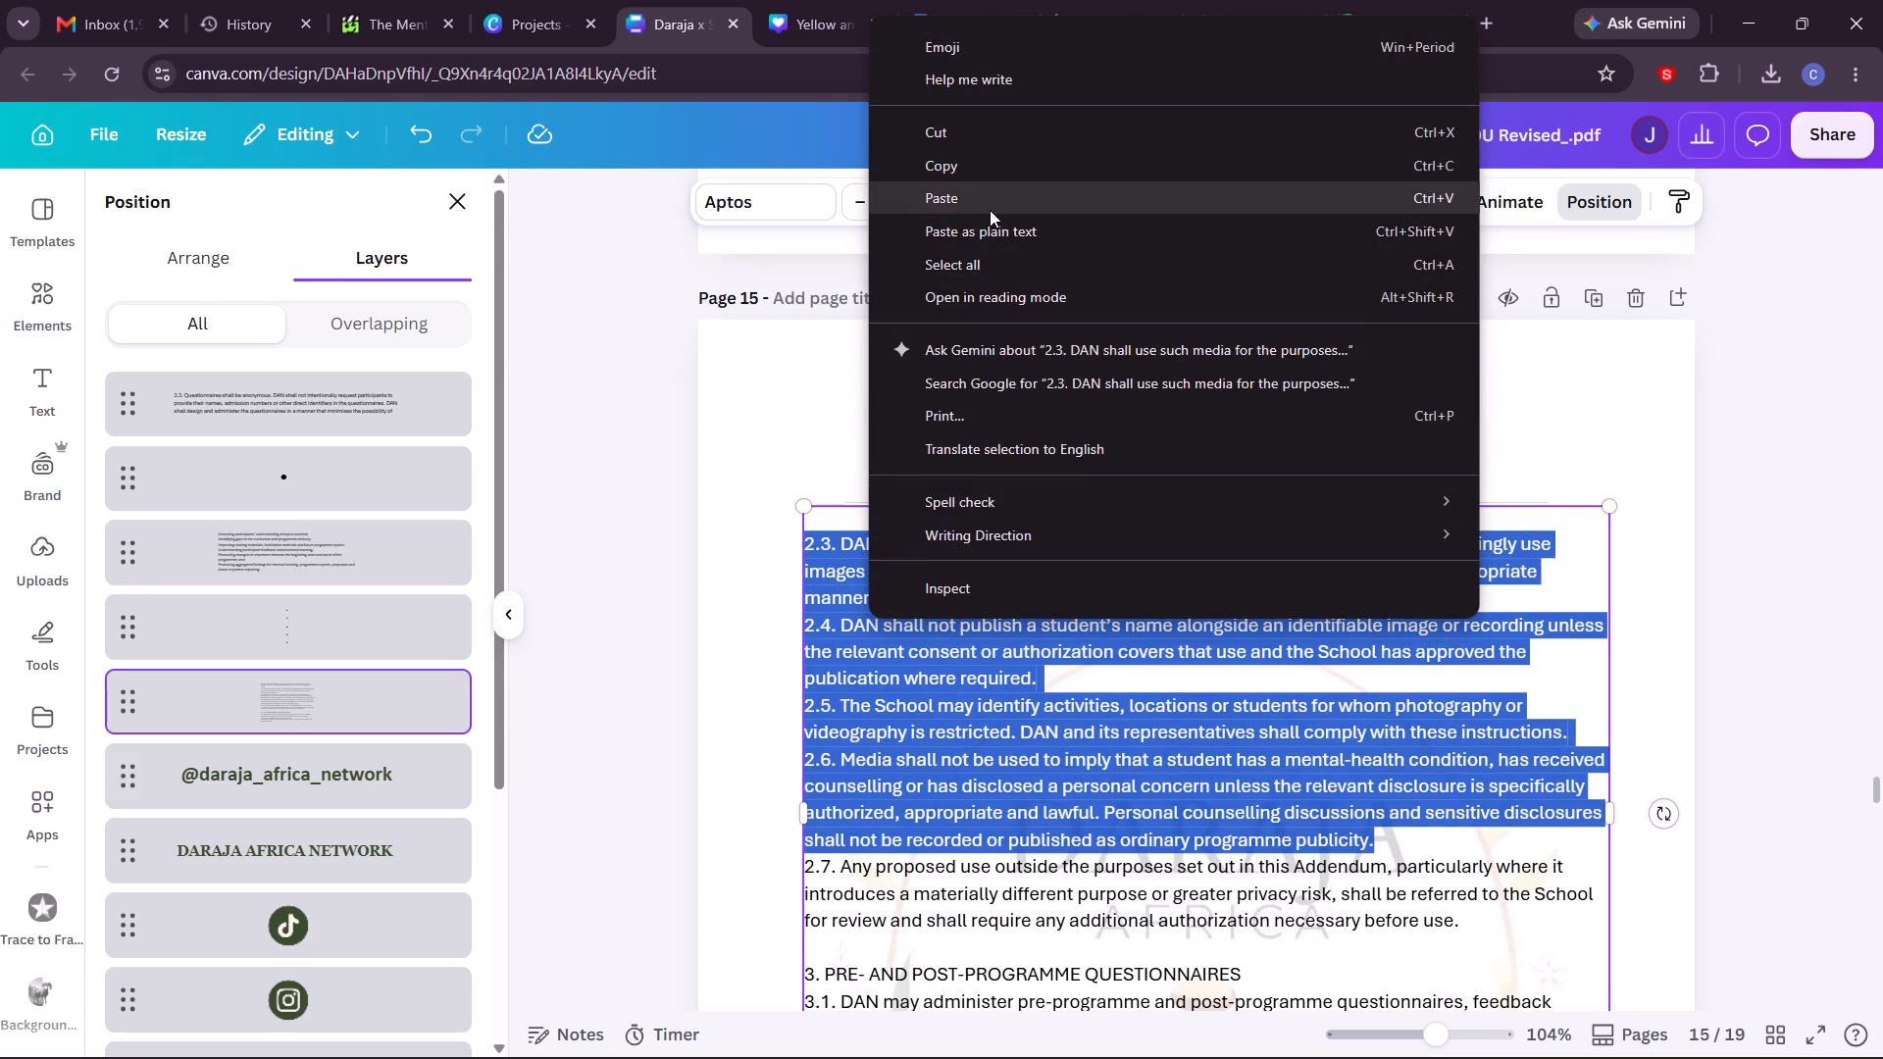
pyautogui.click(984, 167)
# Paste the copied clauses on a new unbulleted line at the end of the purposes list on page 14.
pyautogui.scroll(5, 1097, 619)
pyautogui.click(1038, 404)
pyautogui.click(884, 379)
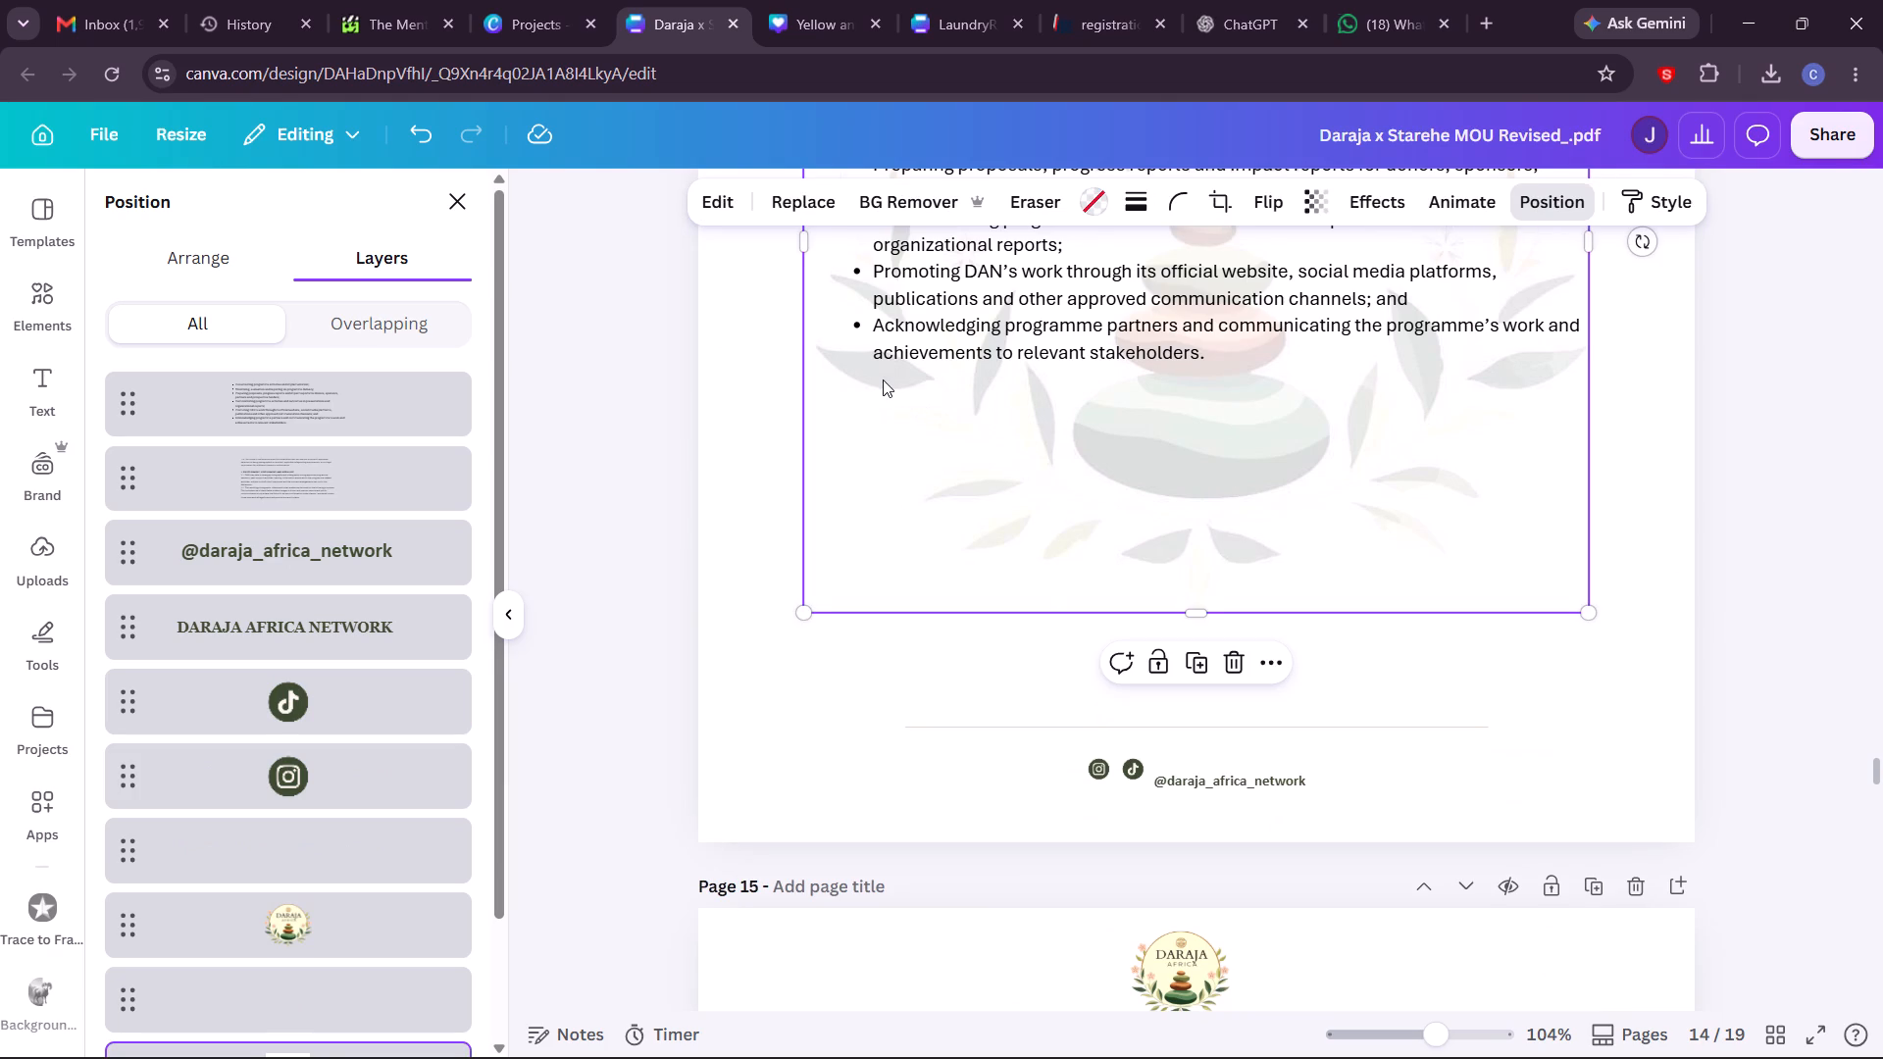
pyautogui.click(868, 380)
pyautogui.click(1237, 365)
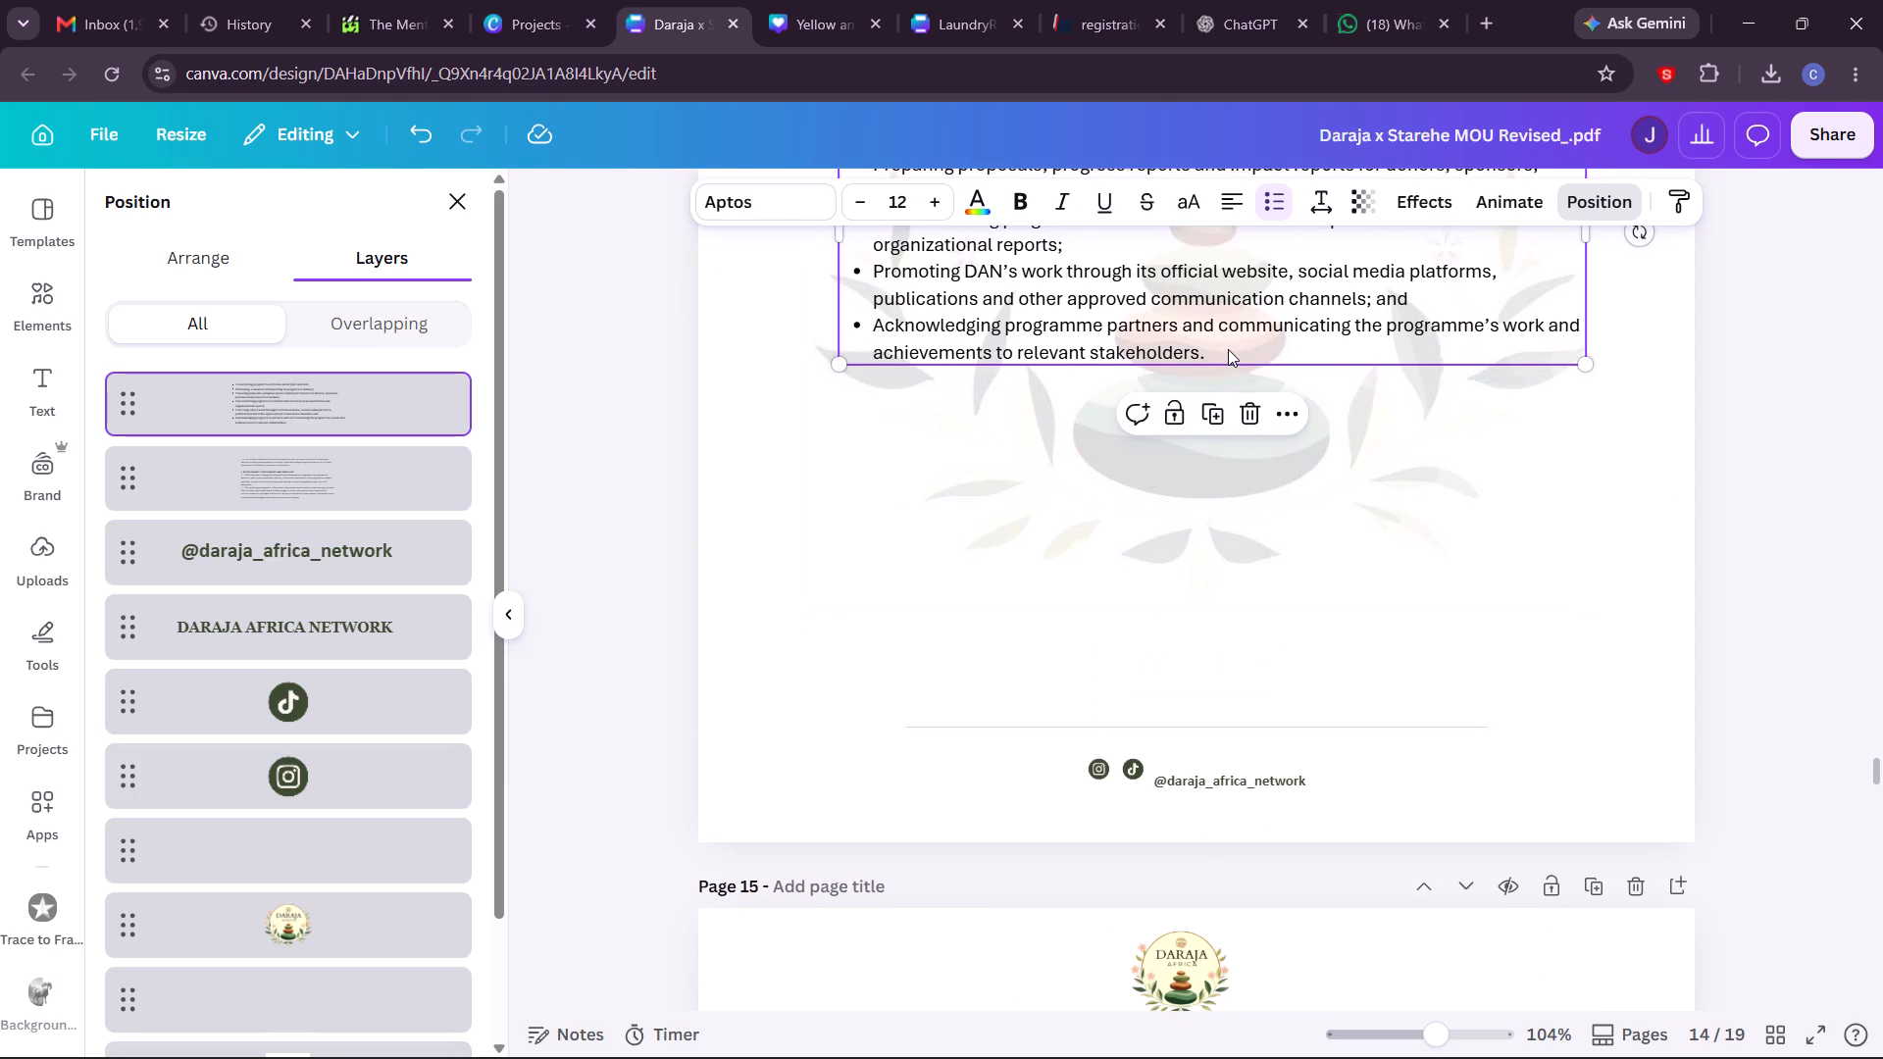
pyautogui.click(1228, 349)
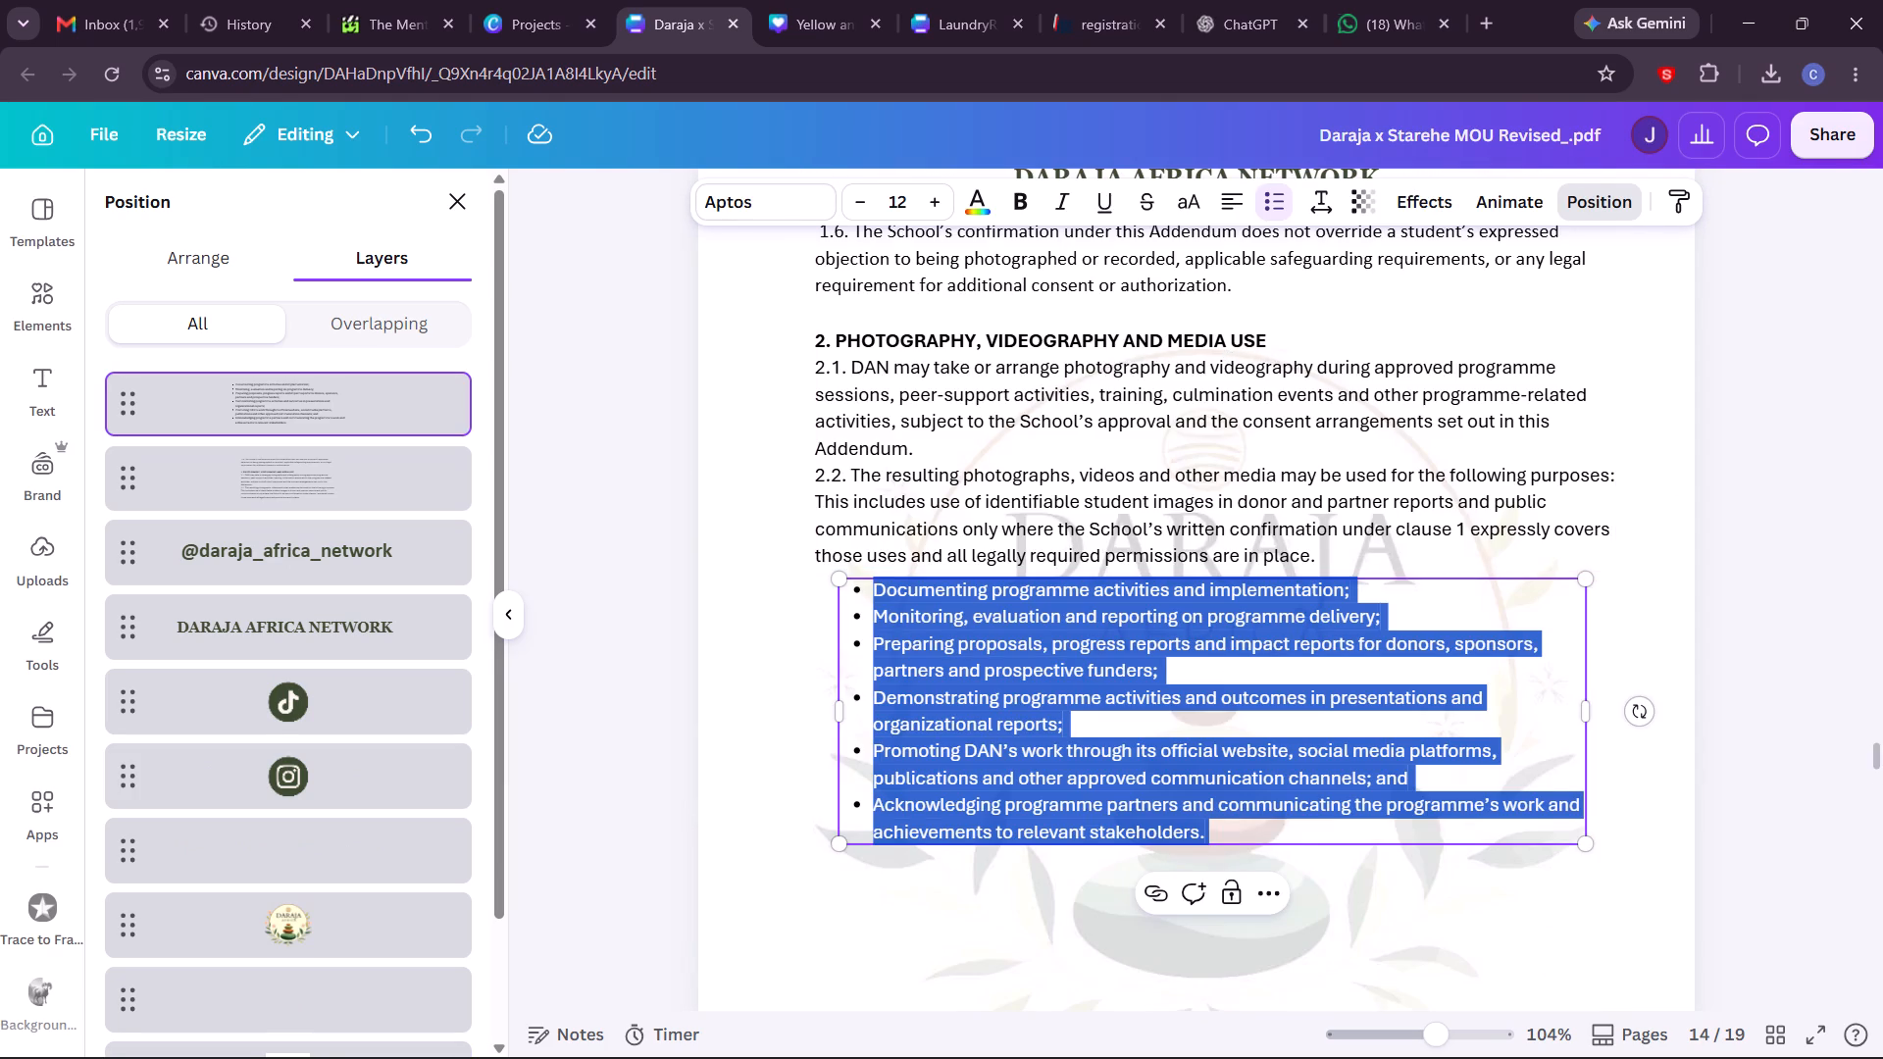
pyautogui.click(1047, 508)
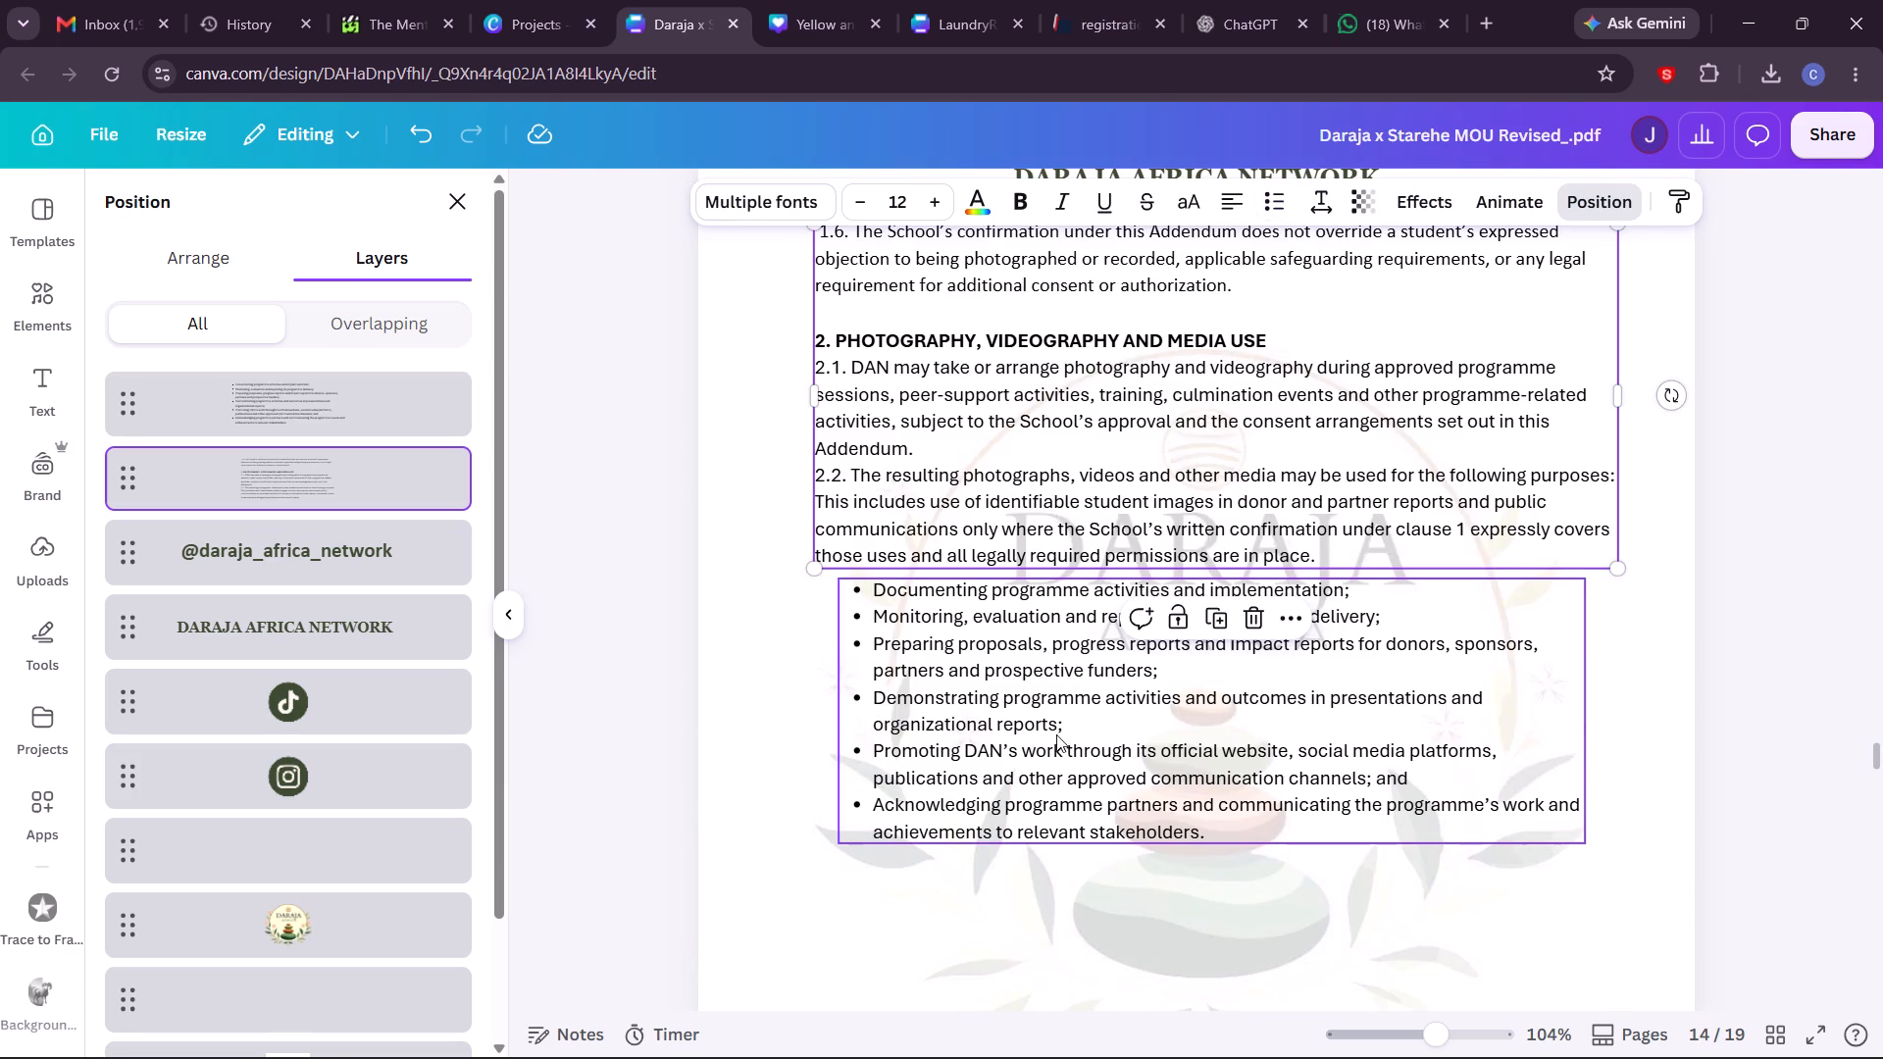
pyautogui.click(1199, 795)
pyautogui.click(1217, 832)
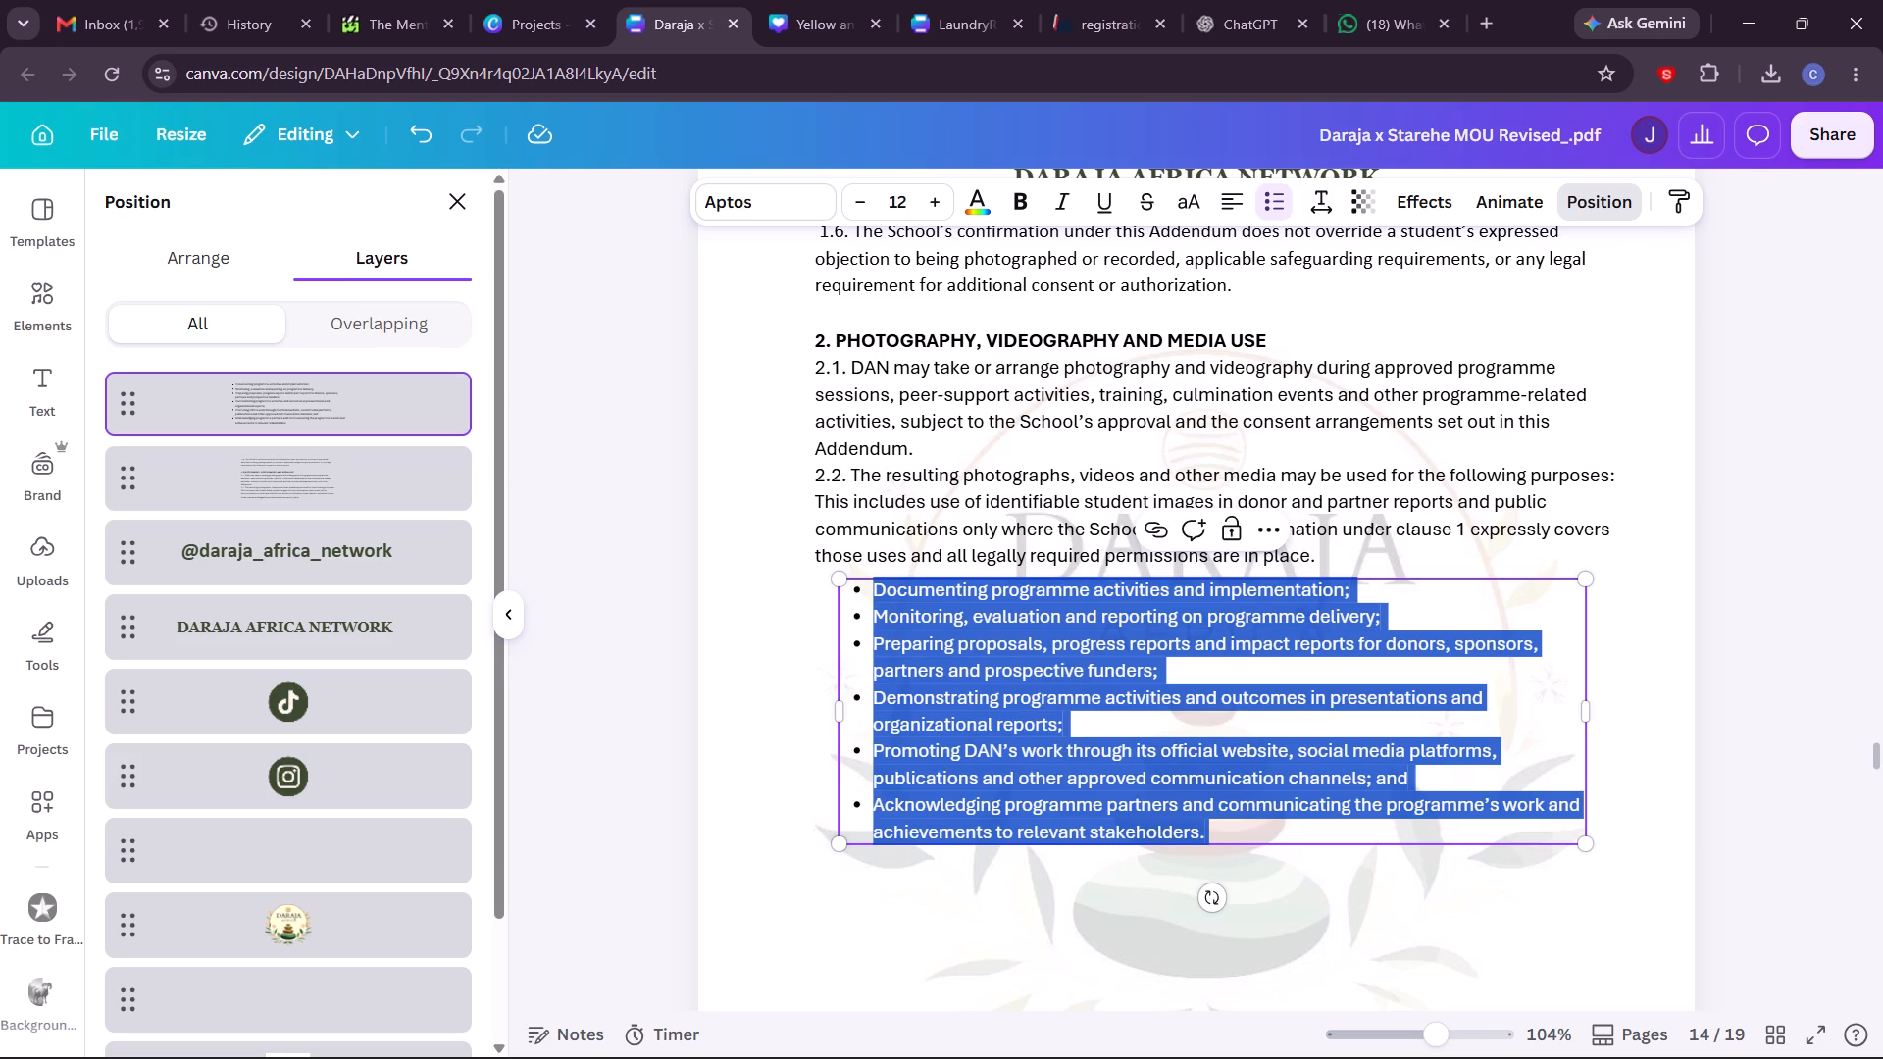
pyautogui.click(1209, 833)
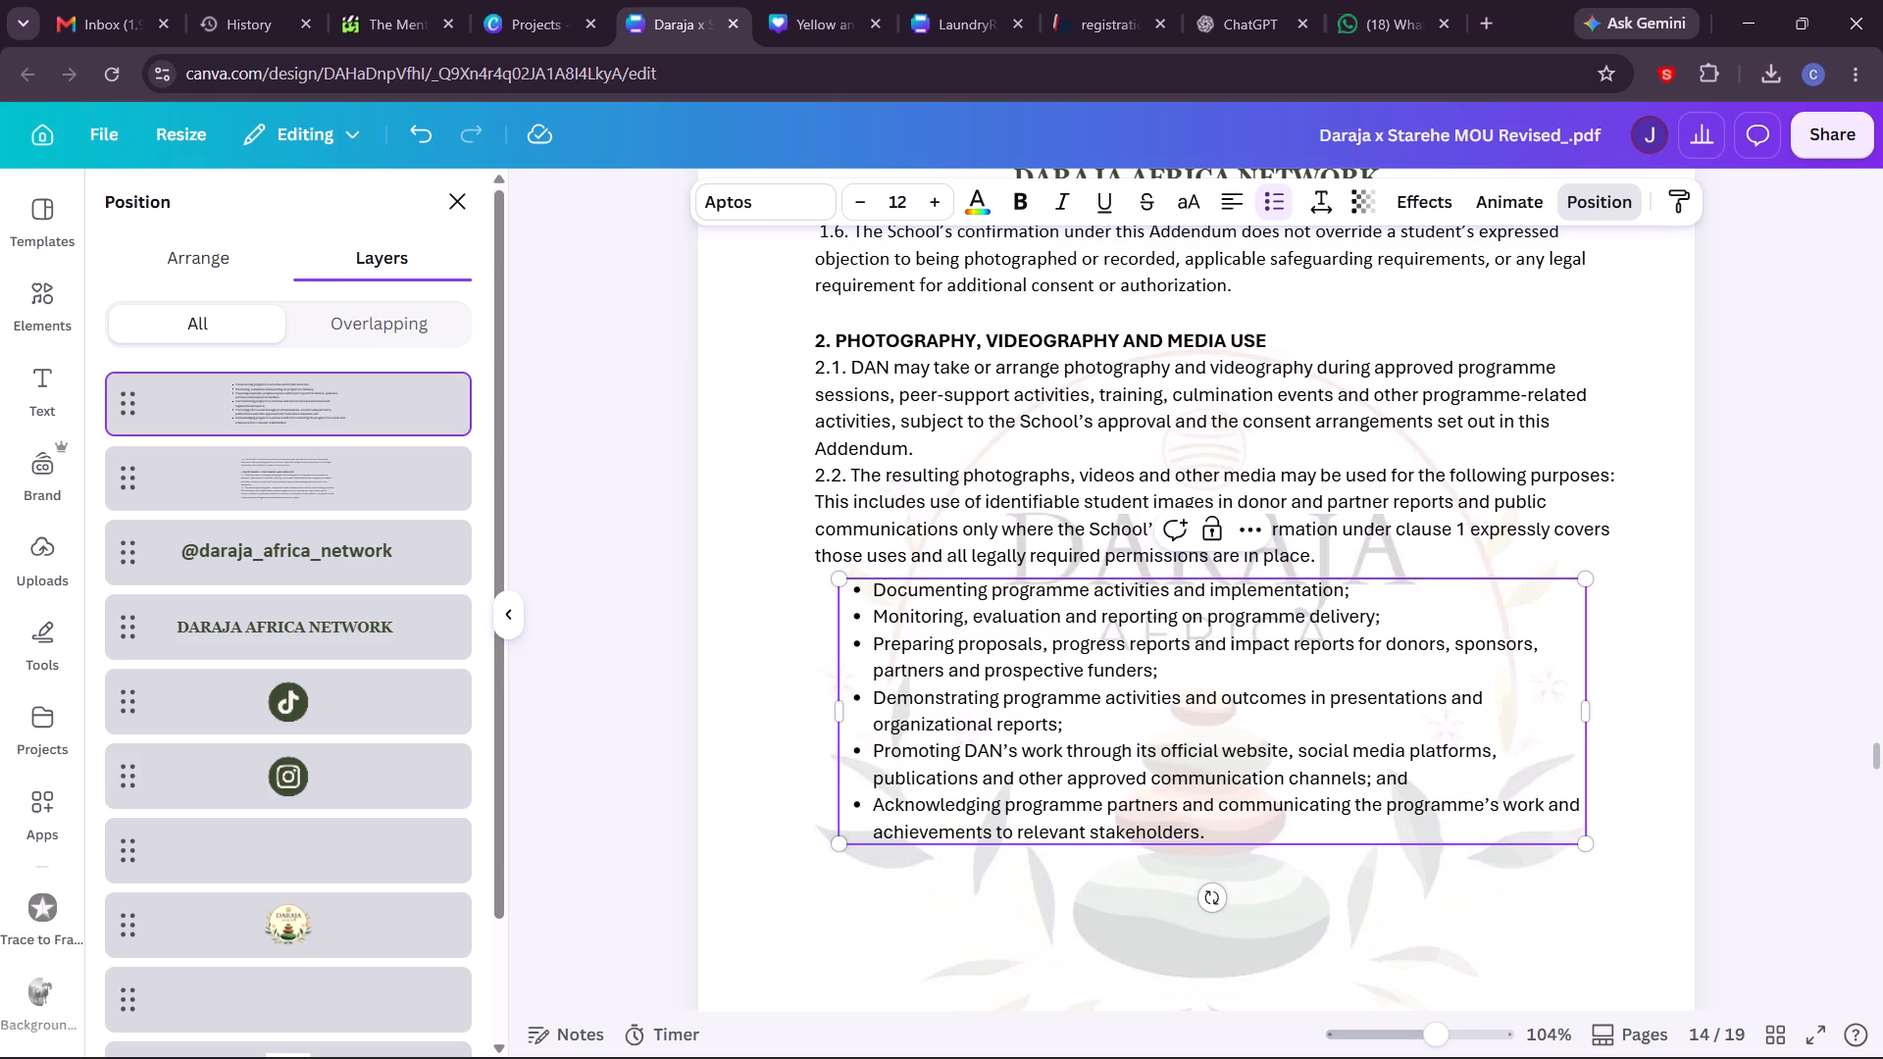
pyautogui.press('Return')
pyautogui.press('BackSpace')
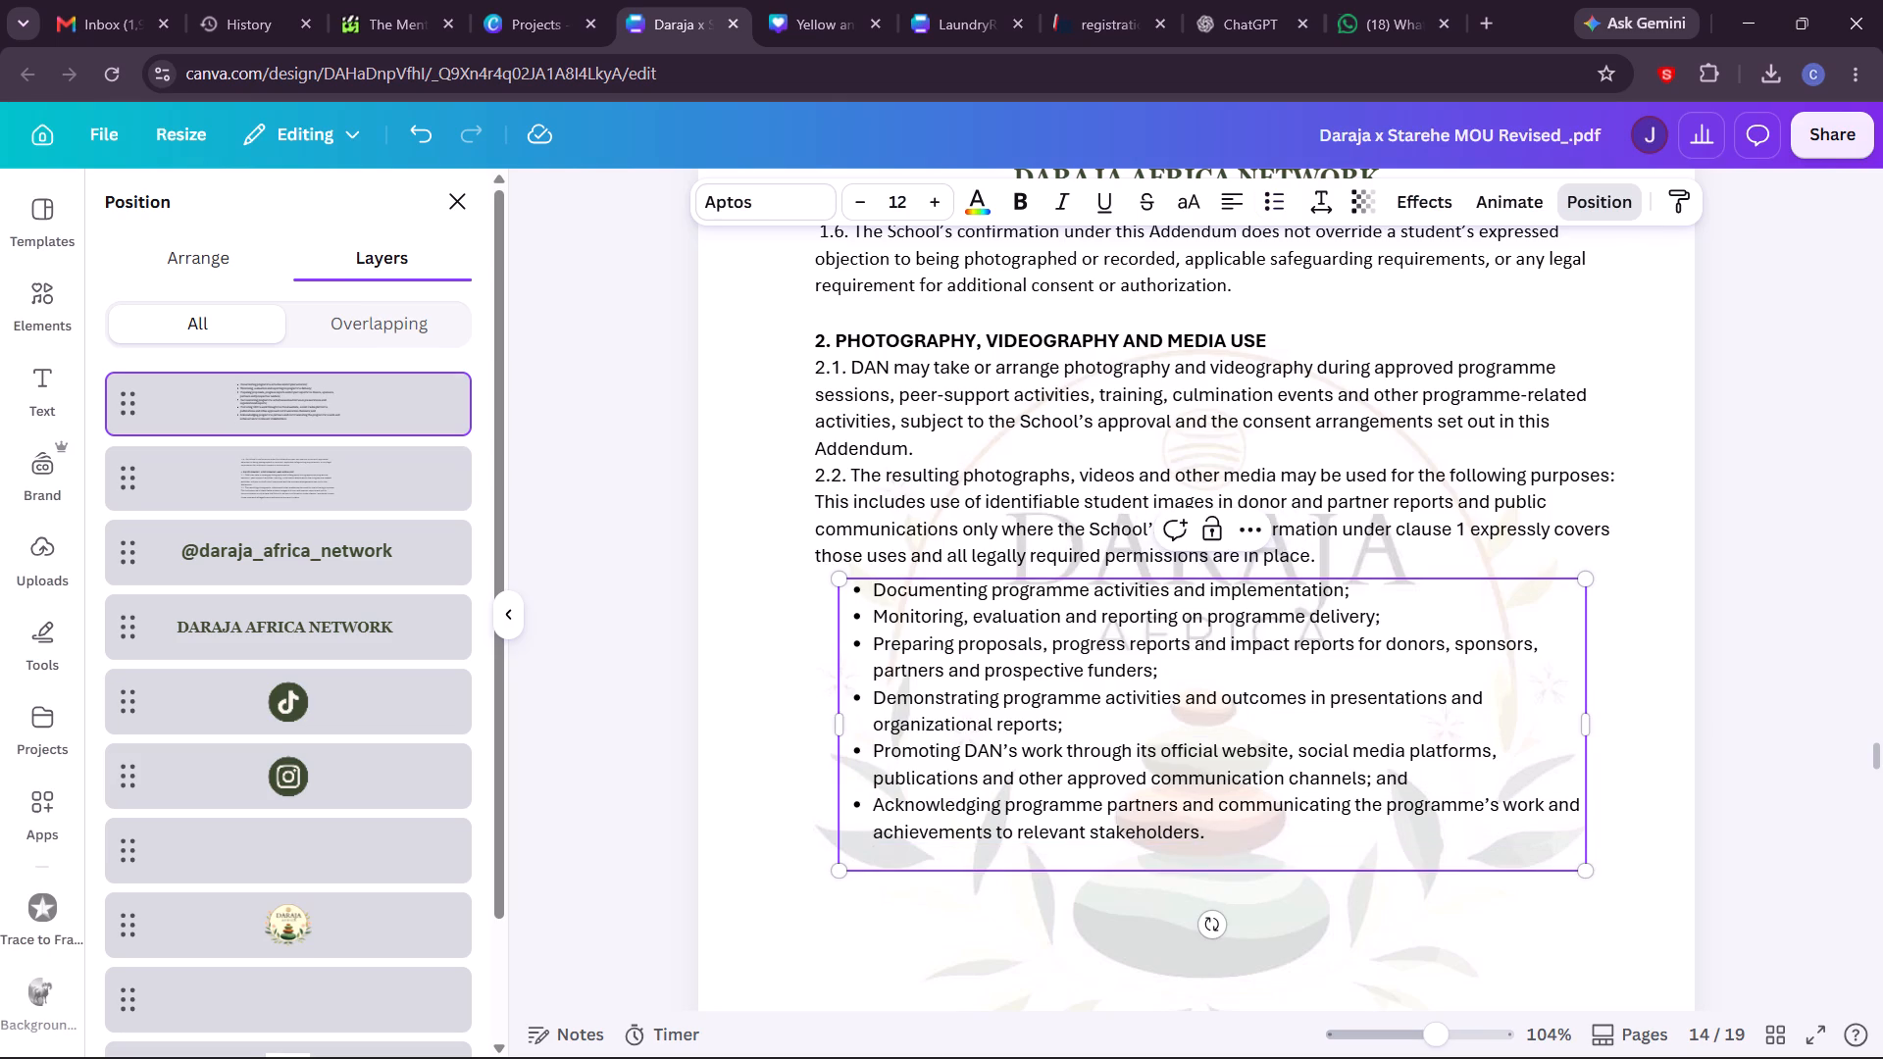
pyautogui.hotkey('ctrl', 'v')
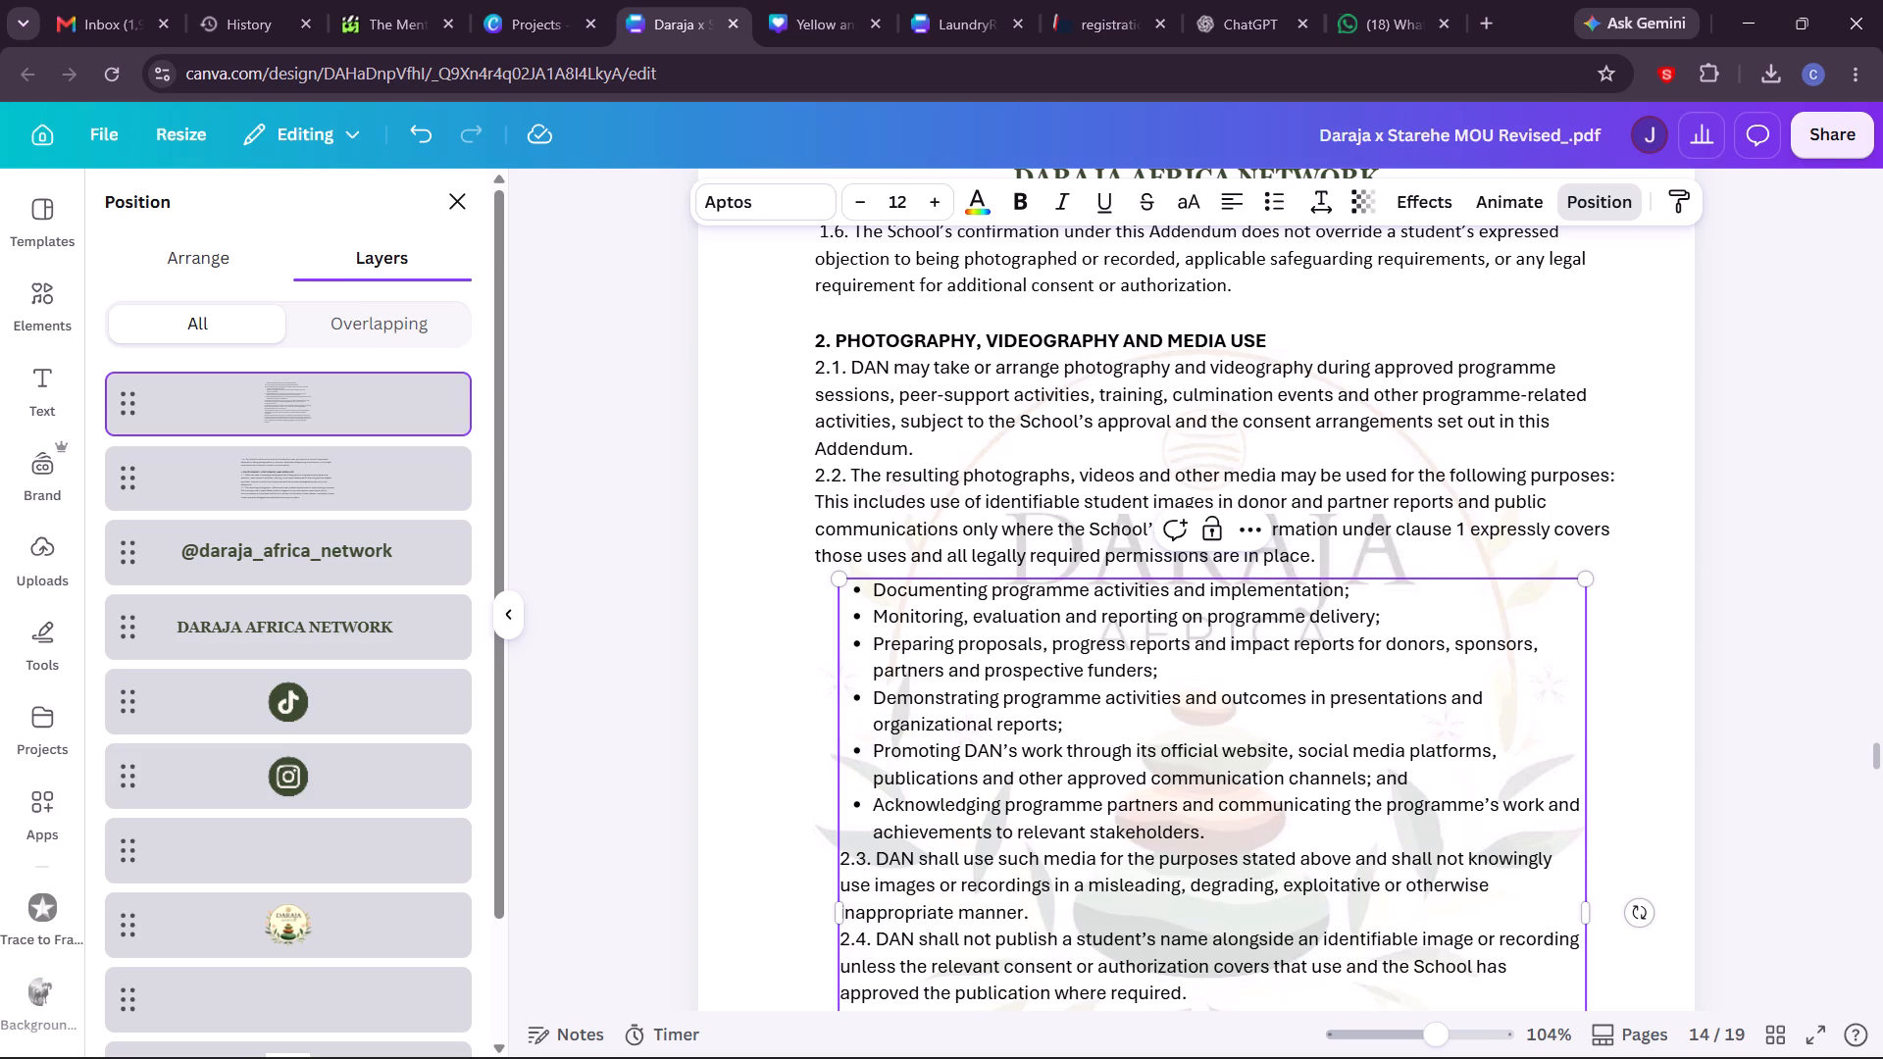
# Align the left edge of the page 14 list and pasted clauses block with the clause 2.1–2.2 text above.
pyautogui.moveTo(965, 875); pyautogui.dragTo(930, 874)
pyautogui.click(789, 814)
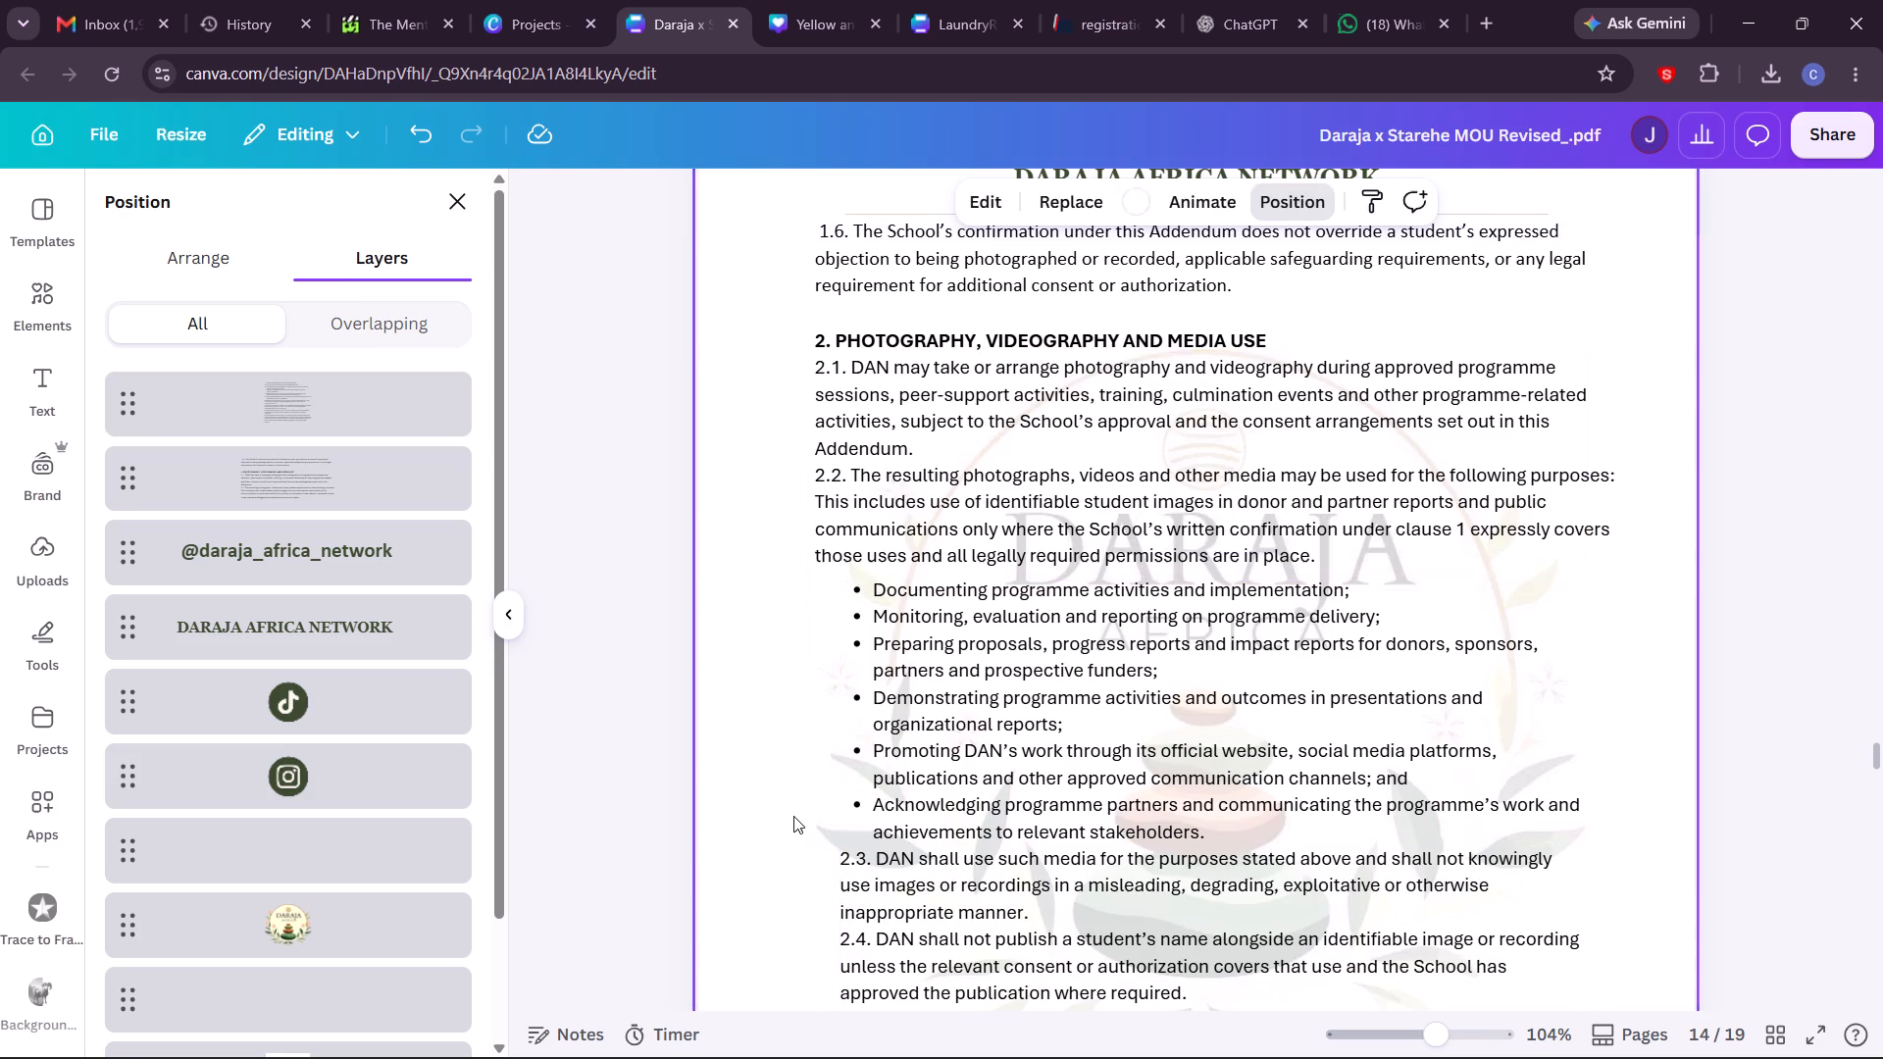
pyautogui.moveTo(1018, 838); pyautogui.dragTo(990, 838)
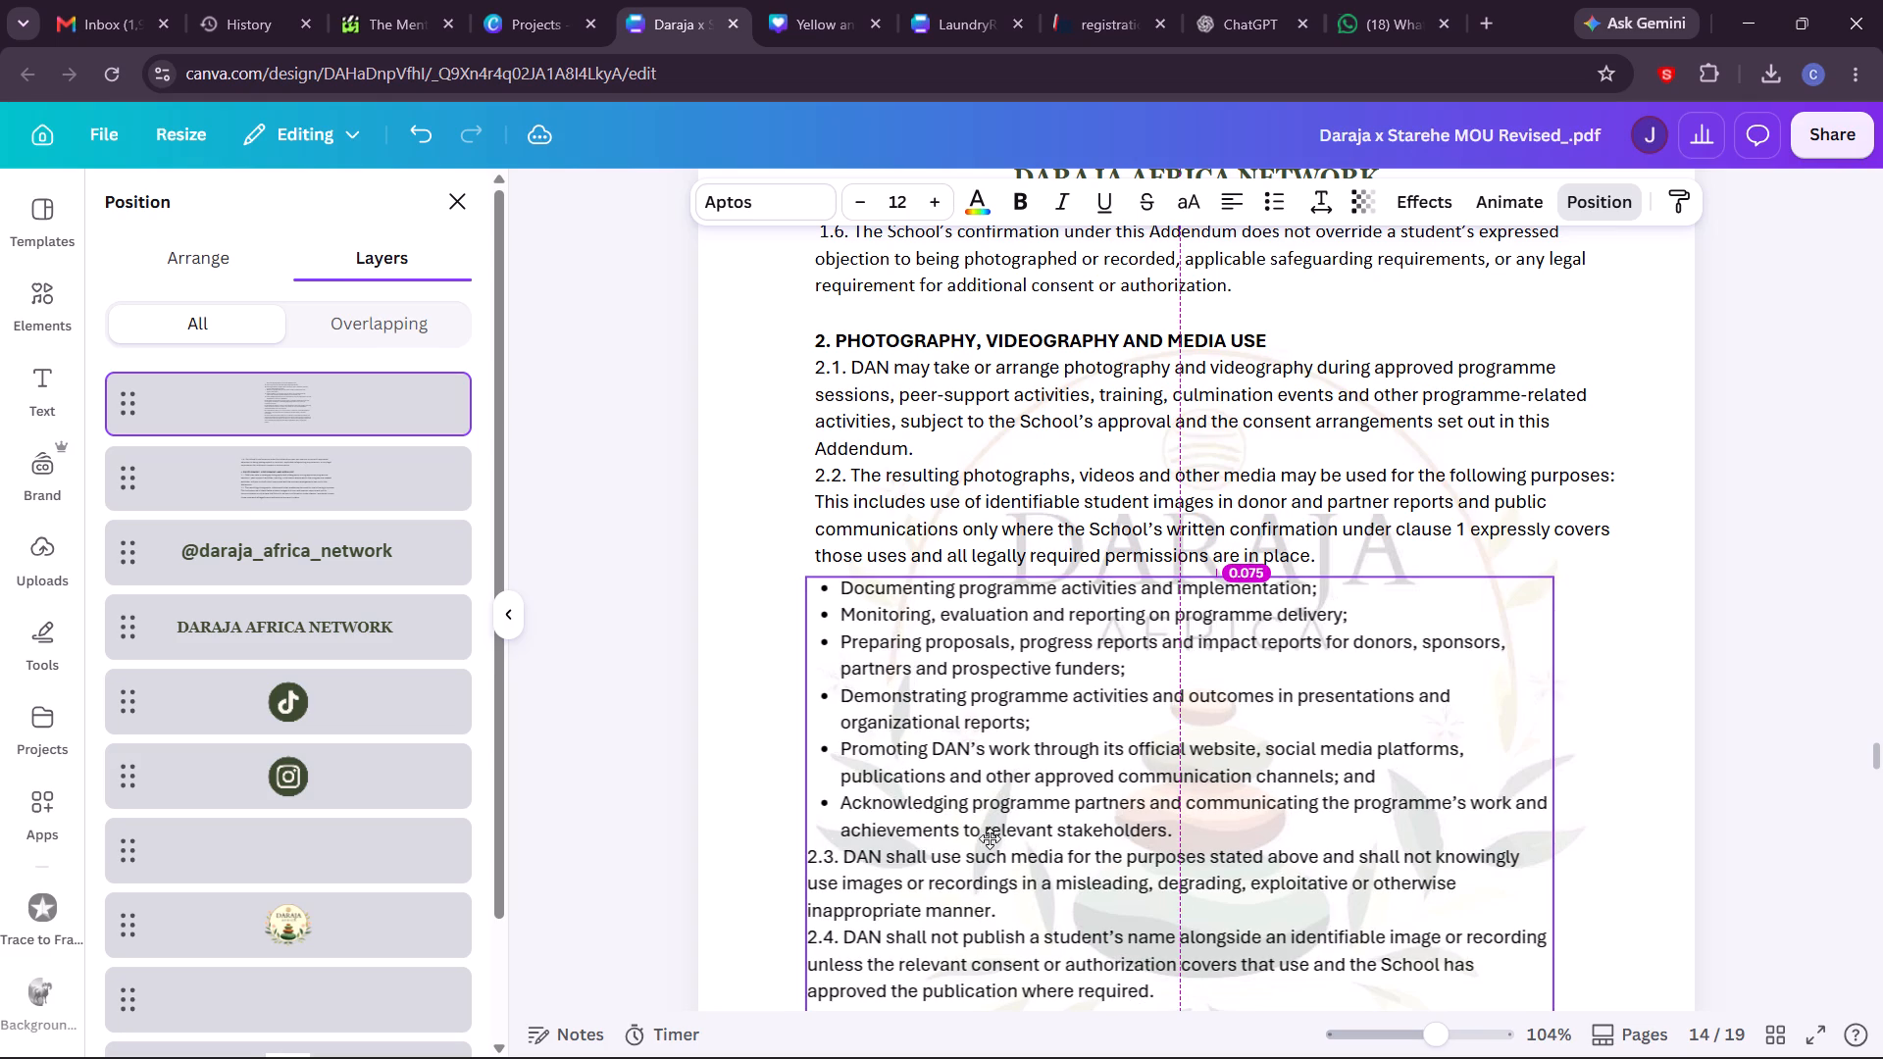
pyautogui.moveTo(990, 838); pyautogui.dragTo(992, 838)
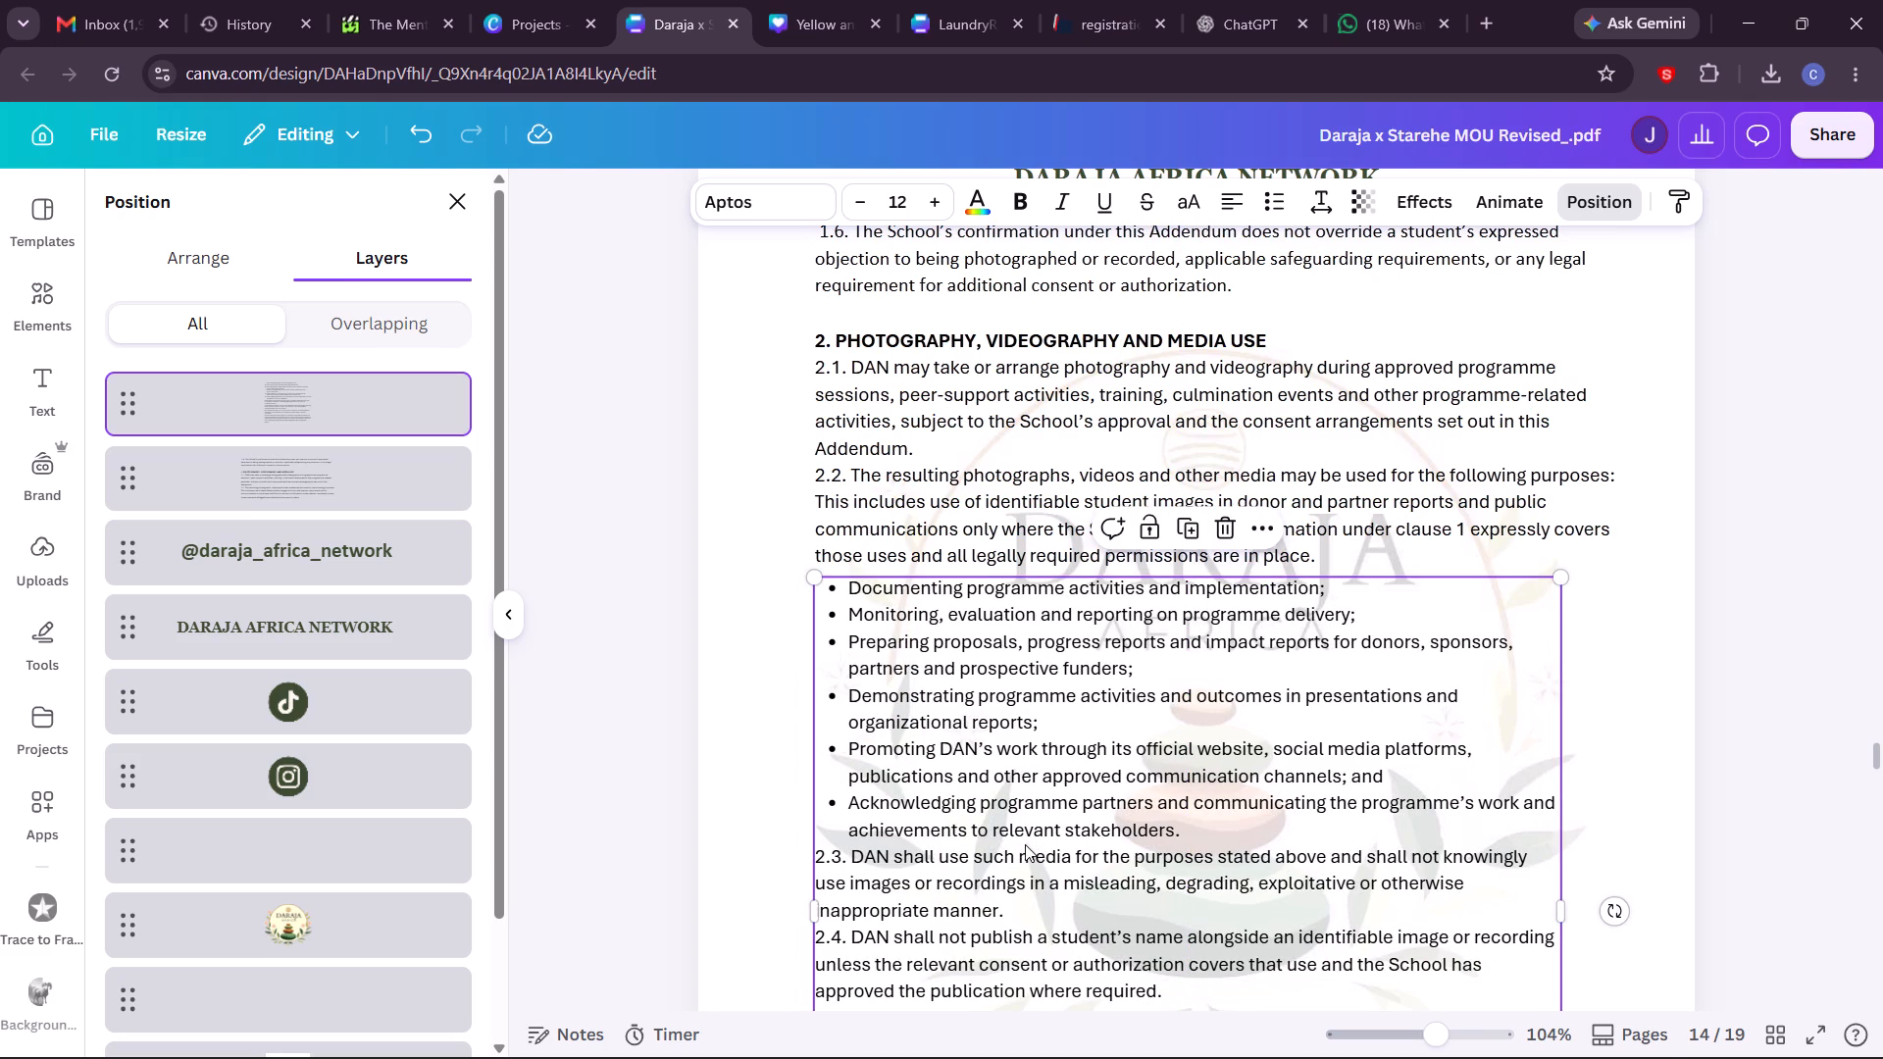
pyautogui.click(1409, 561)
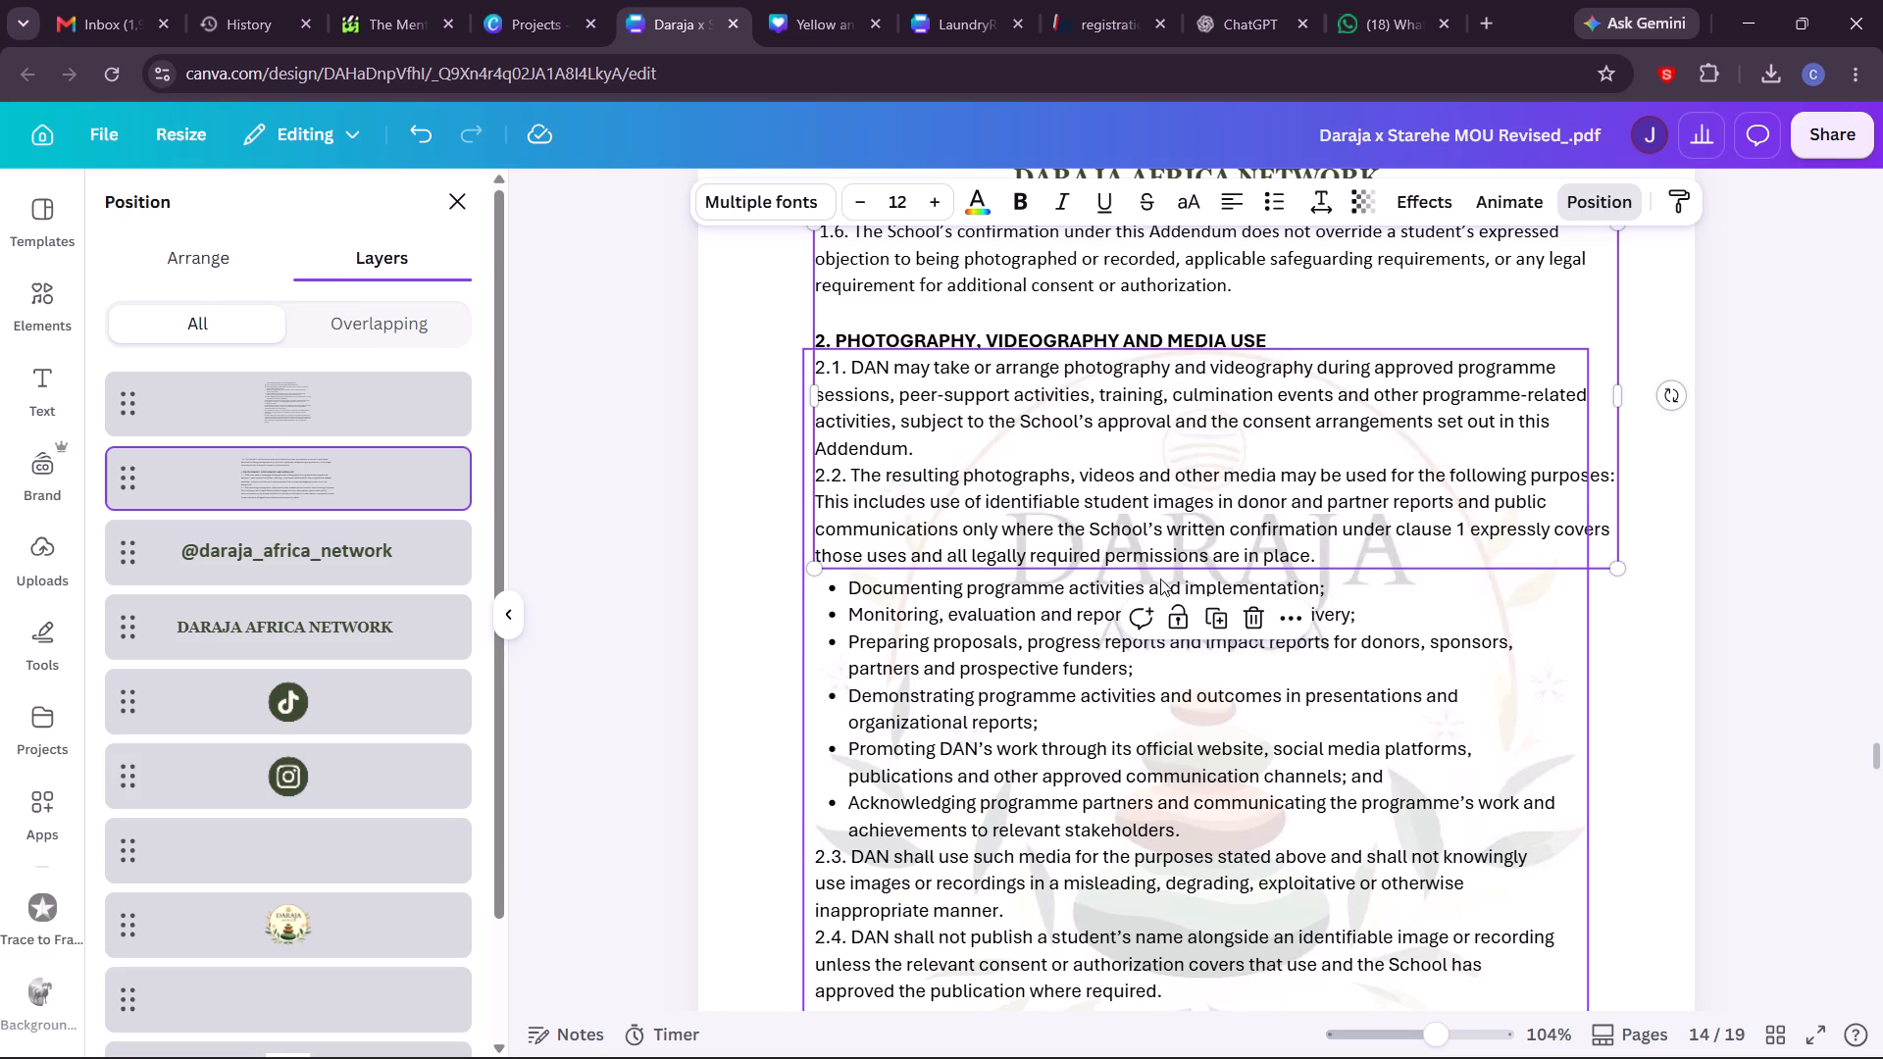
pyautogui.click(776, 582)
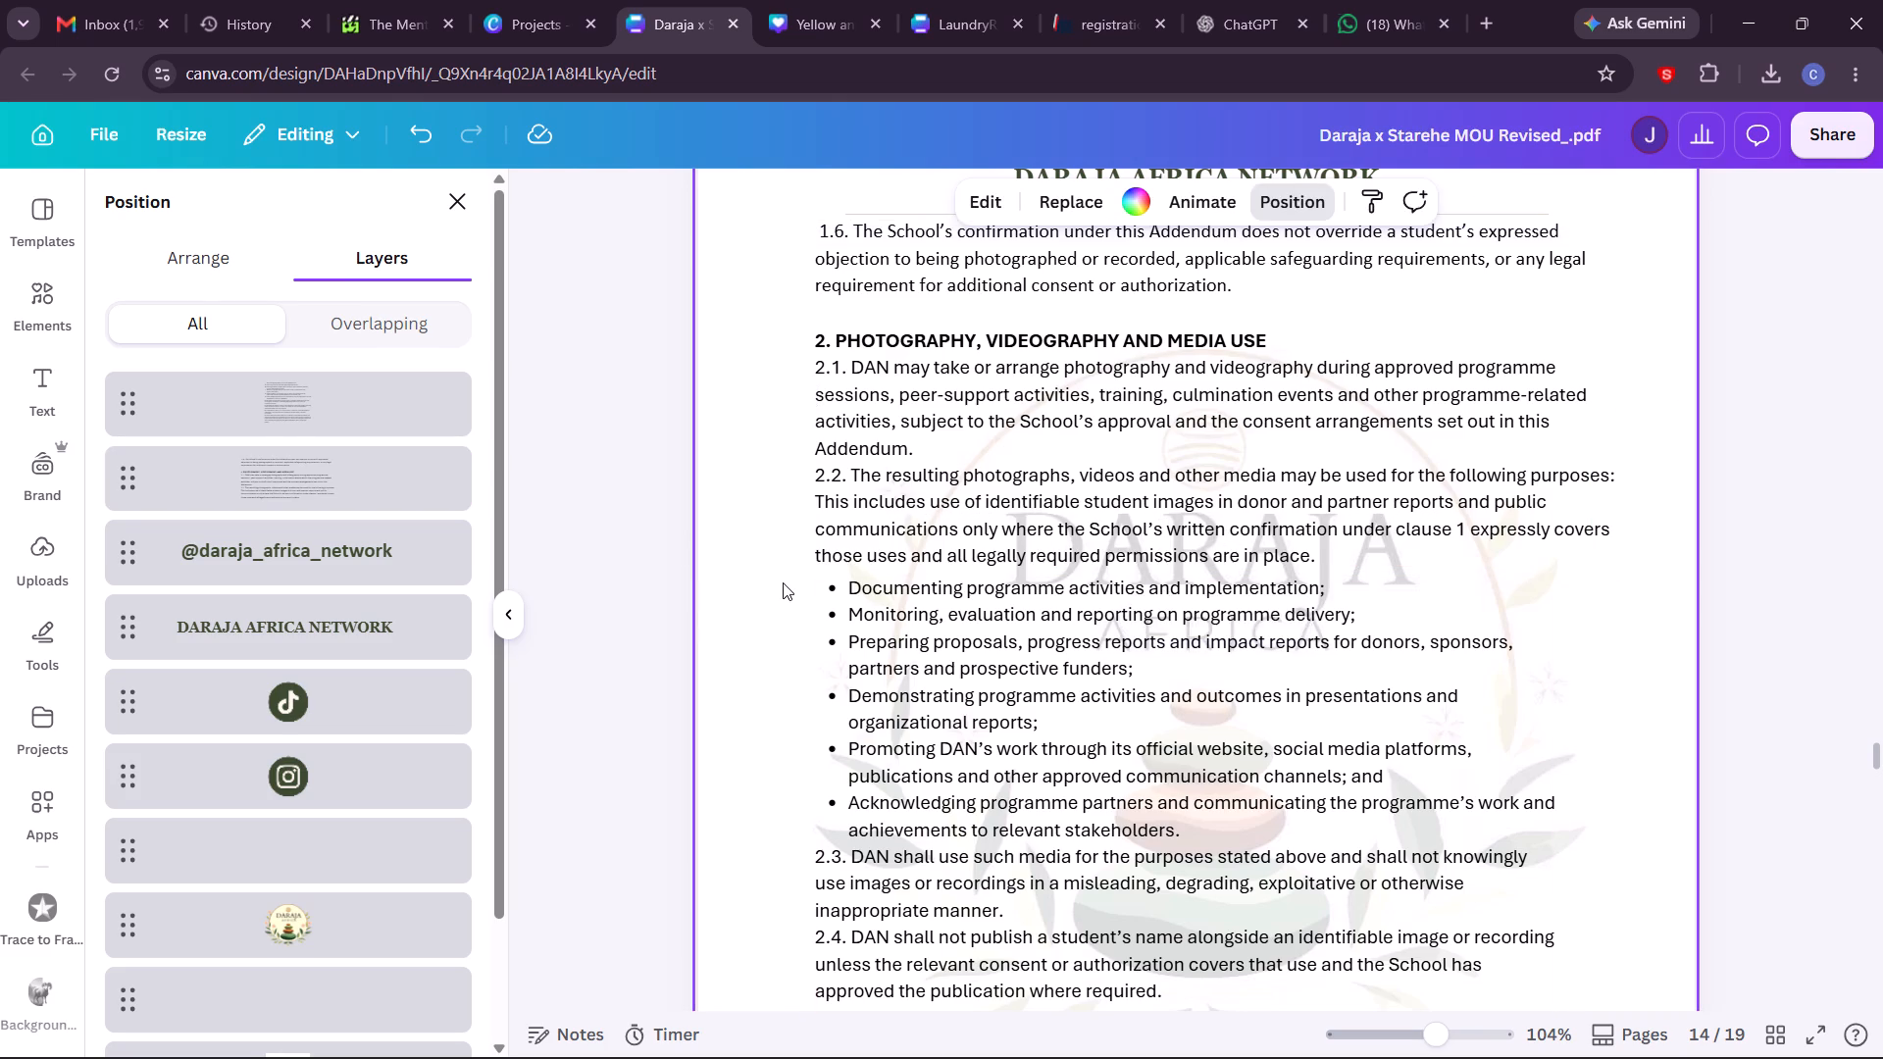
# Delete clause 2.6 from the end of the pasted clauses on page 14, ending the block at clause 2.5.
pyautogui.scroll(-4, 795, 581)
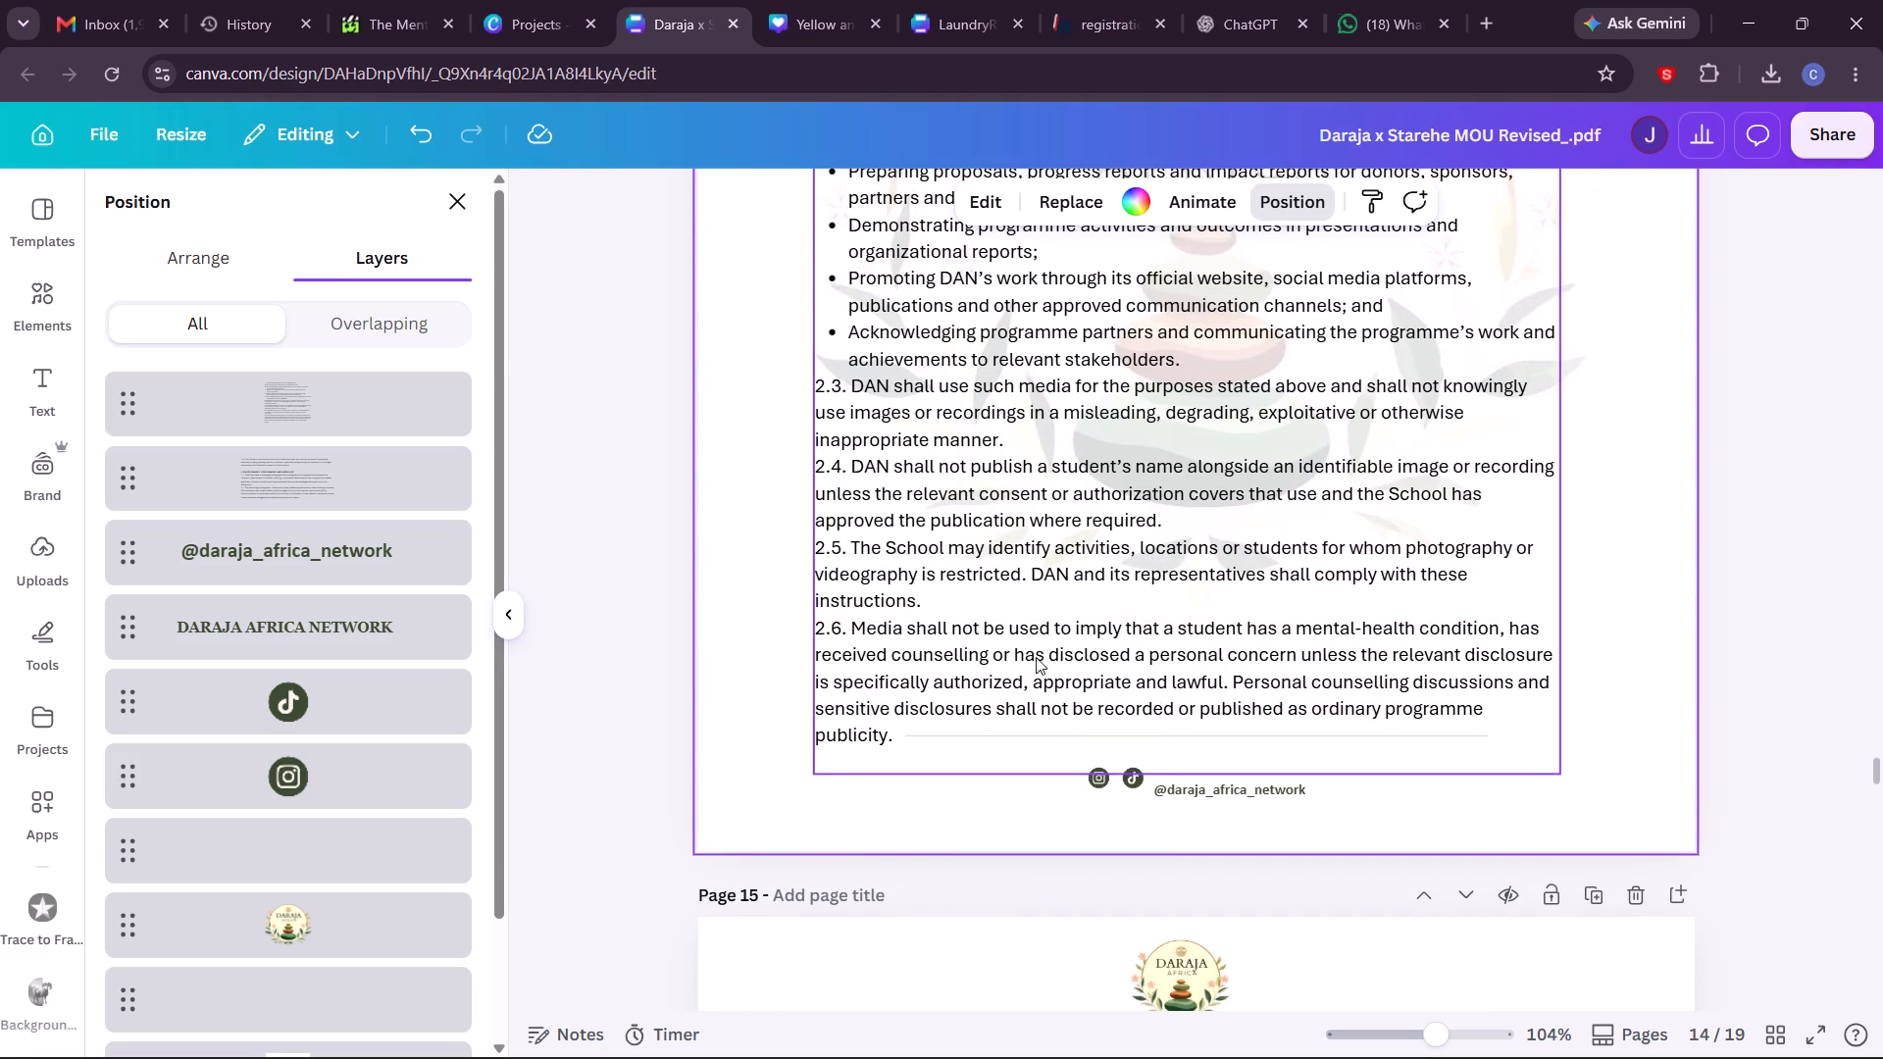
pyautogui.click(923, 712)
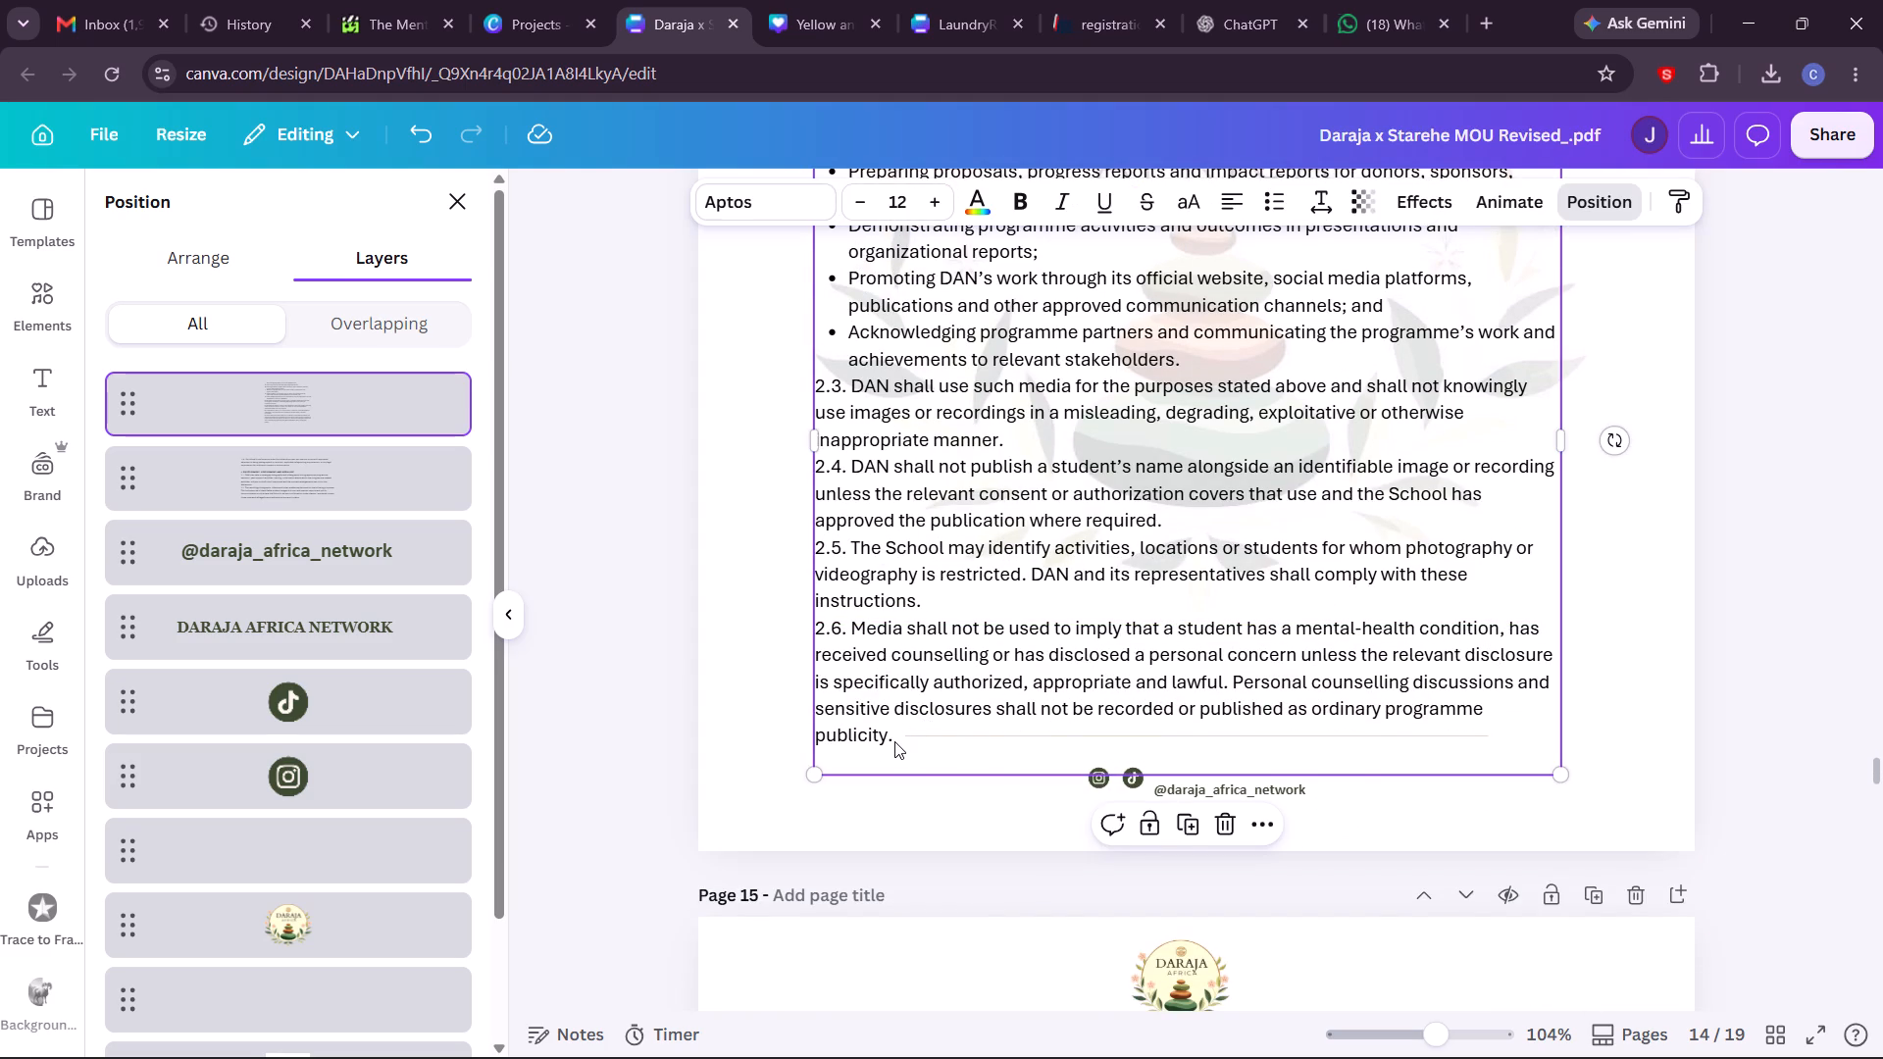
pyautogui.click(894, 741)
pyautogui.scroll(-1, 963, 699)
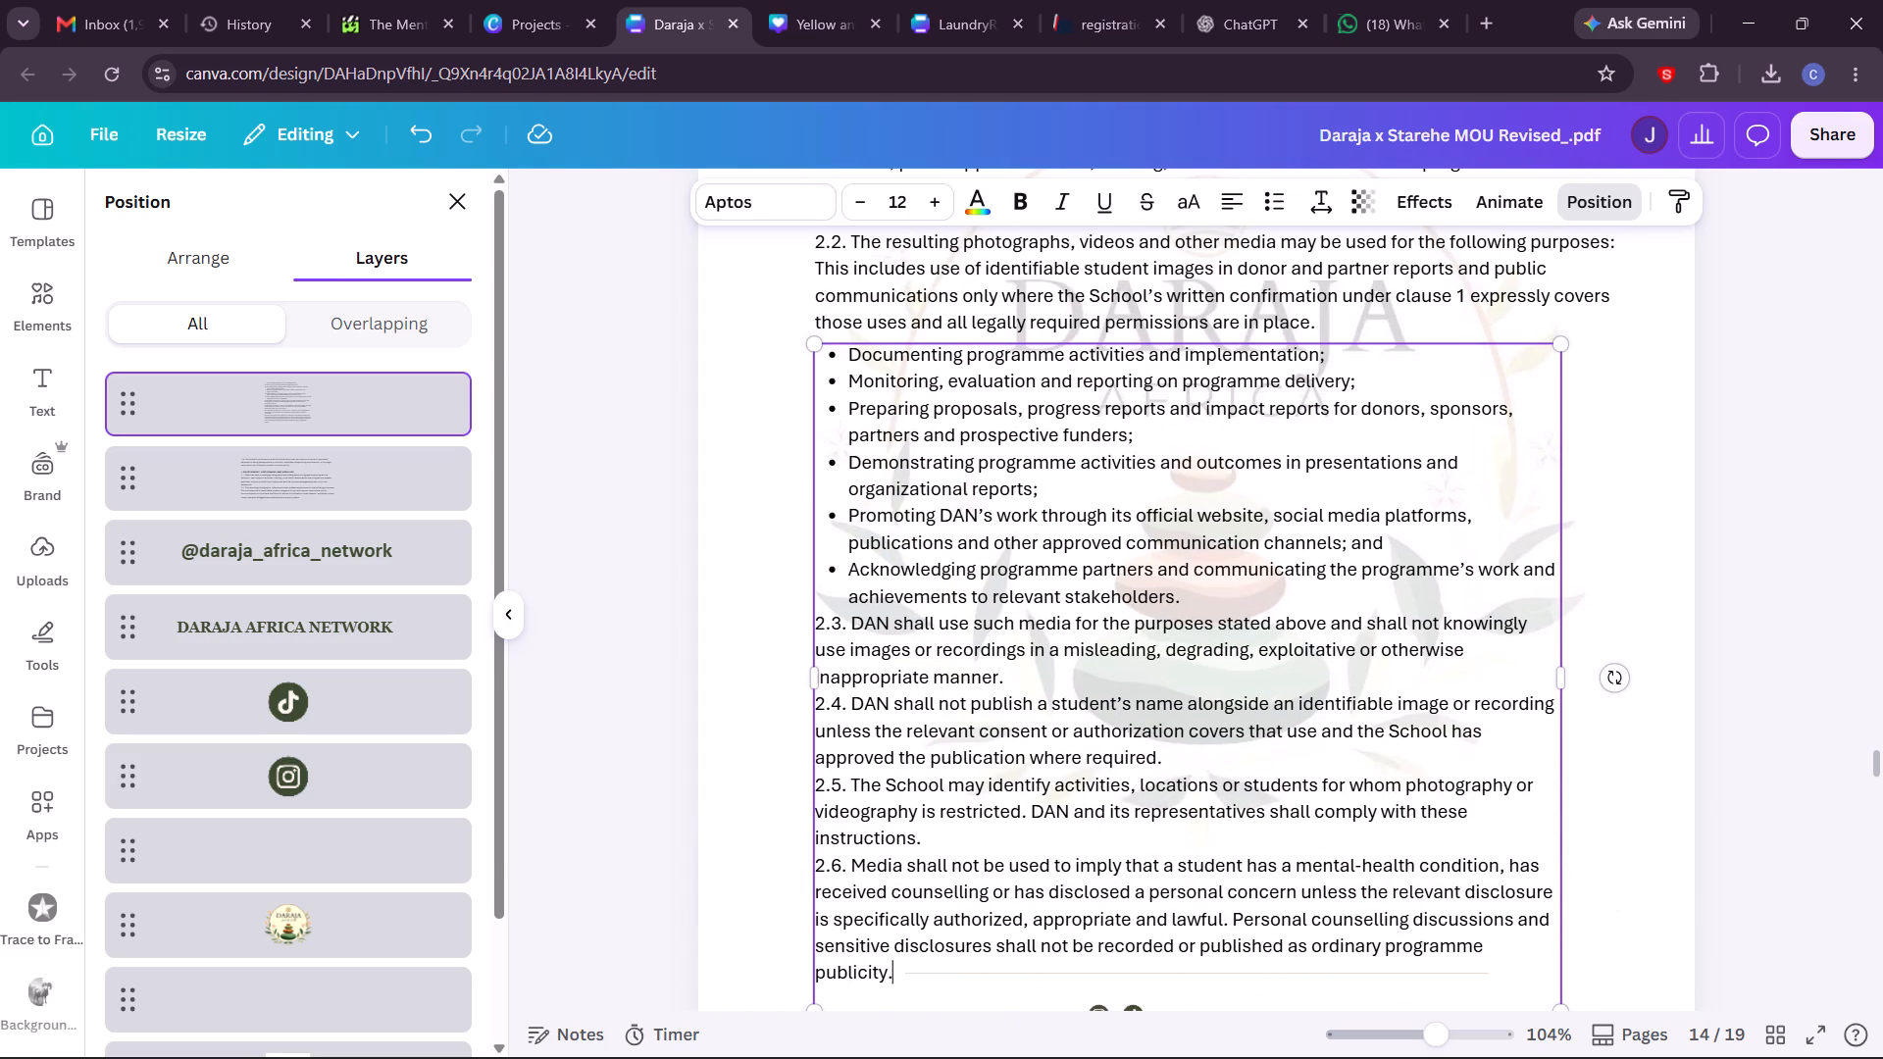
pyautogui.scroll(-2, 963, 715)
pyautogui.moveTo(890, 747); pyautogui.dragTo(888, 744)
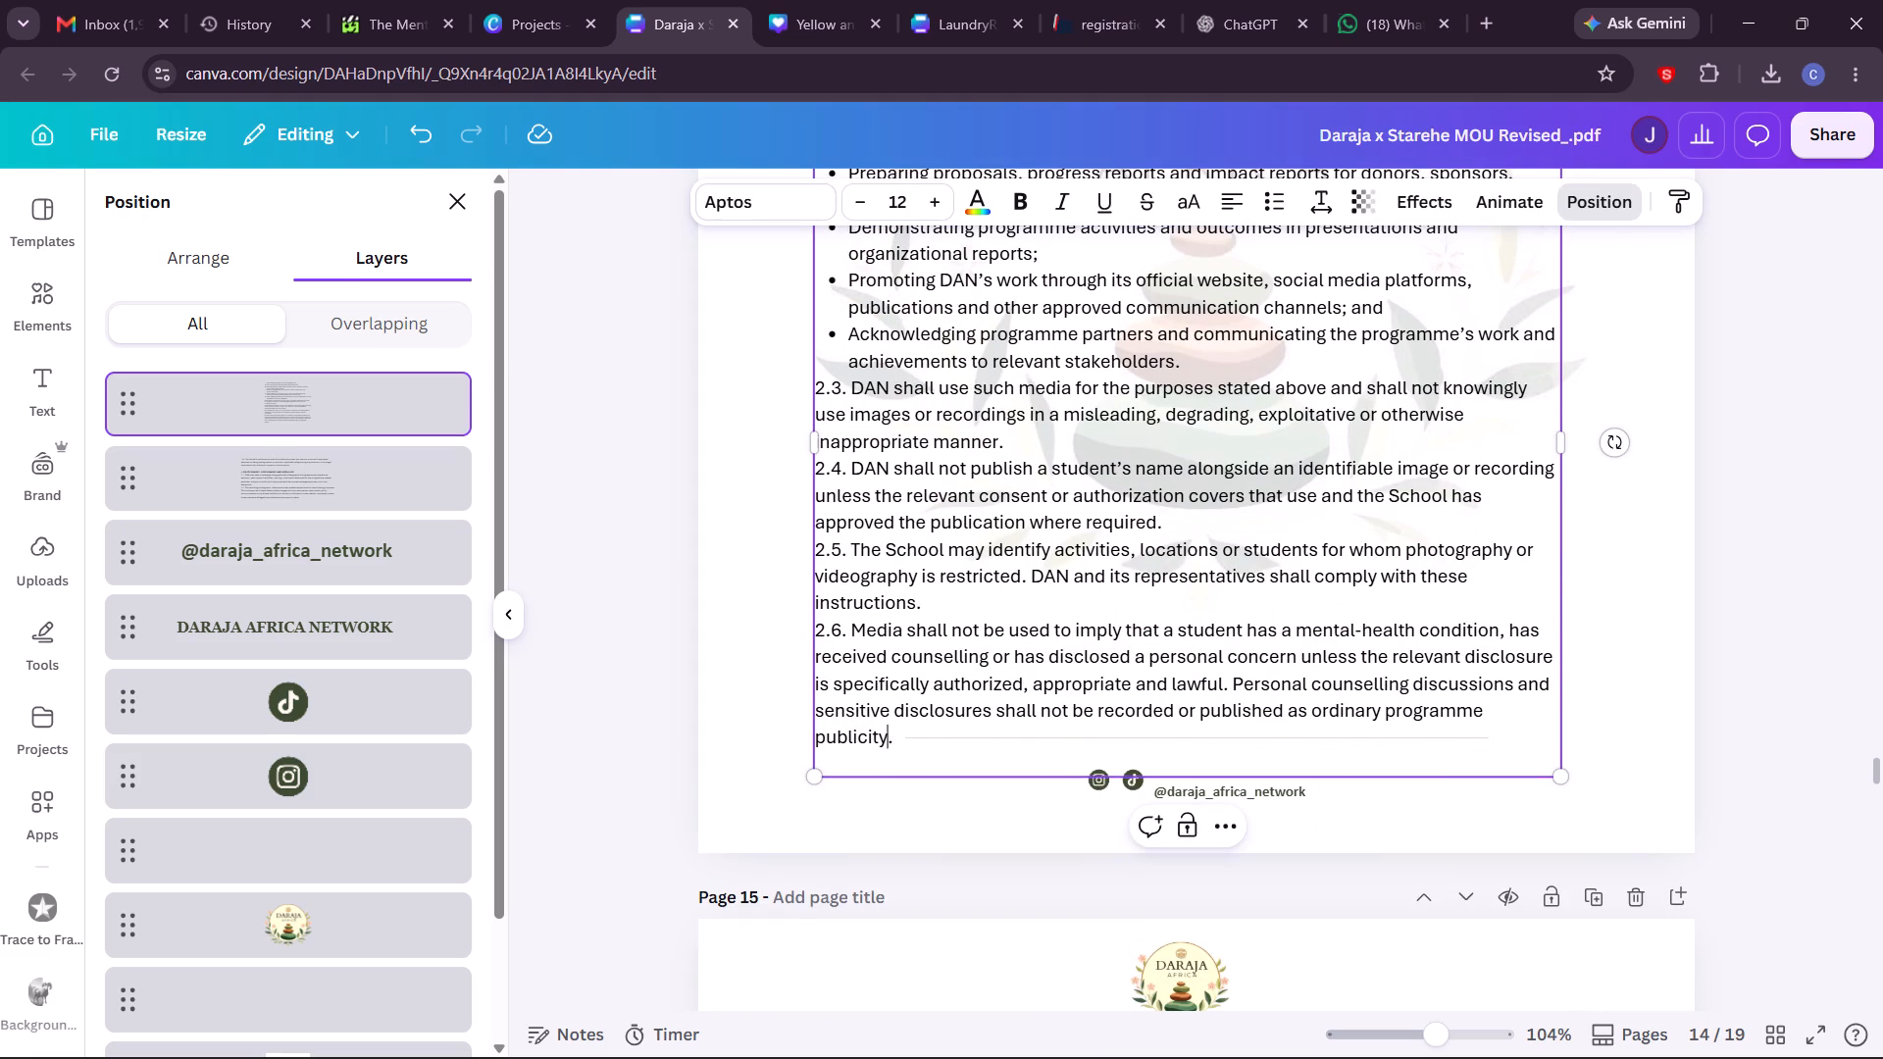
pyautogui.moveTo(888, 744); pyautogui.dragTo(817, 628)
pyautogui.press('BackSpace')
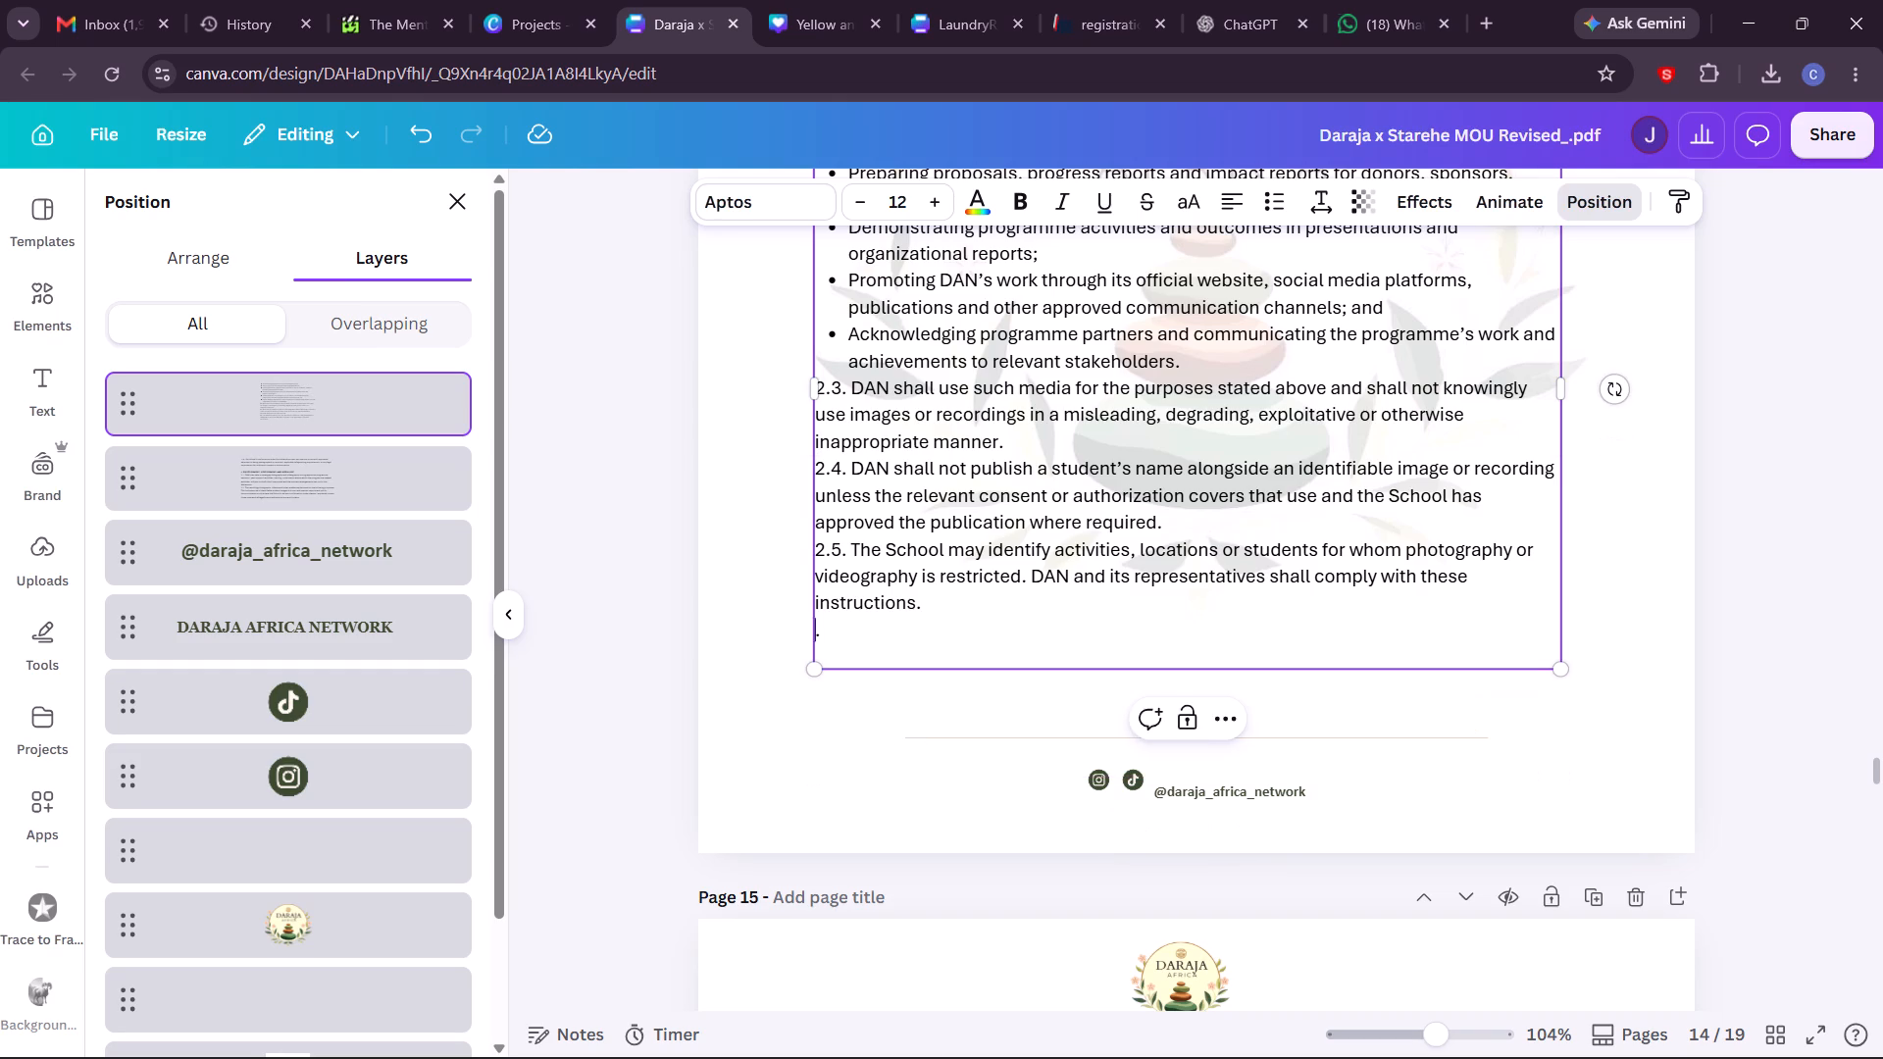
pyautogui.click(879, 643)
pyautogui.click(838, 631)
pyautogui.press('BackSpace')
# Delete the duplicated clauses 2.3 through 2.5 from the page 15 body text so it begins with clause 2.6.
pyautogui.scroll(2, 1047, 673)
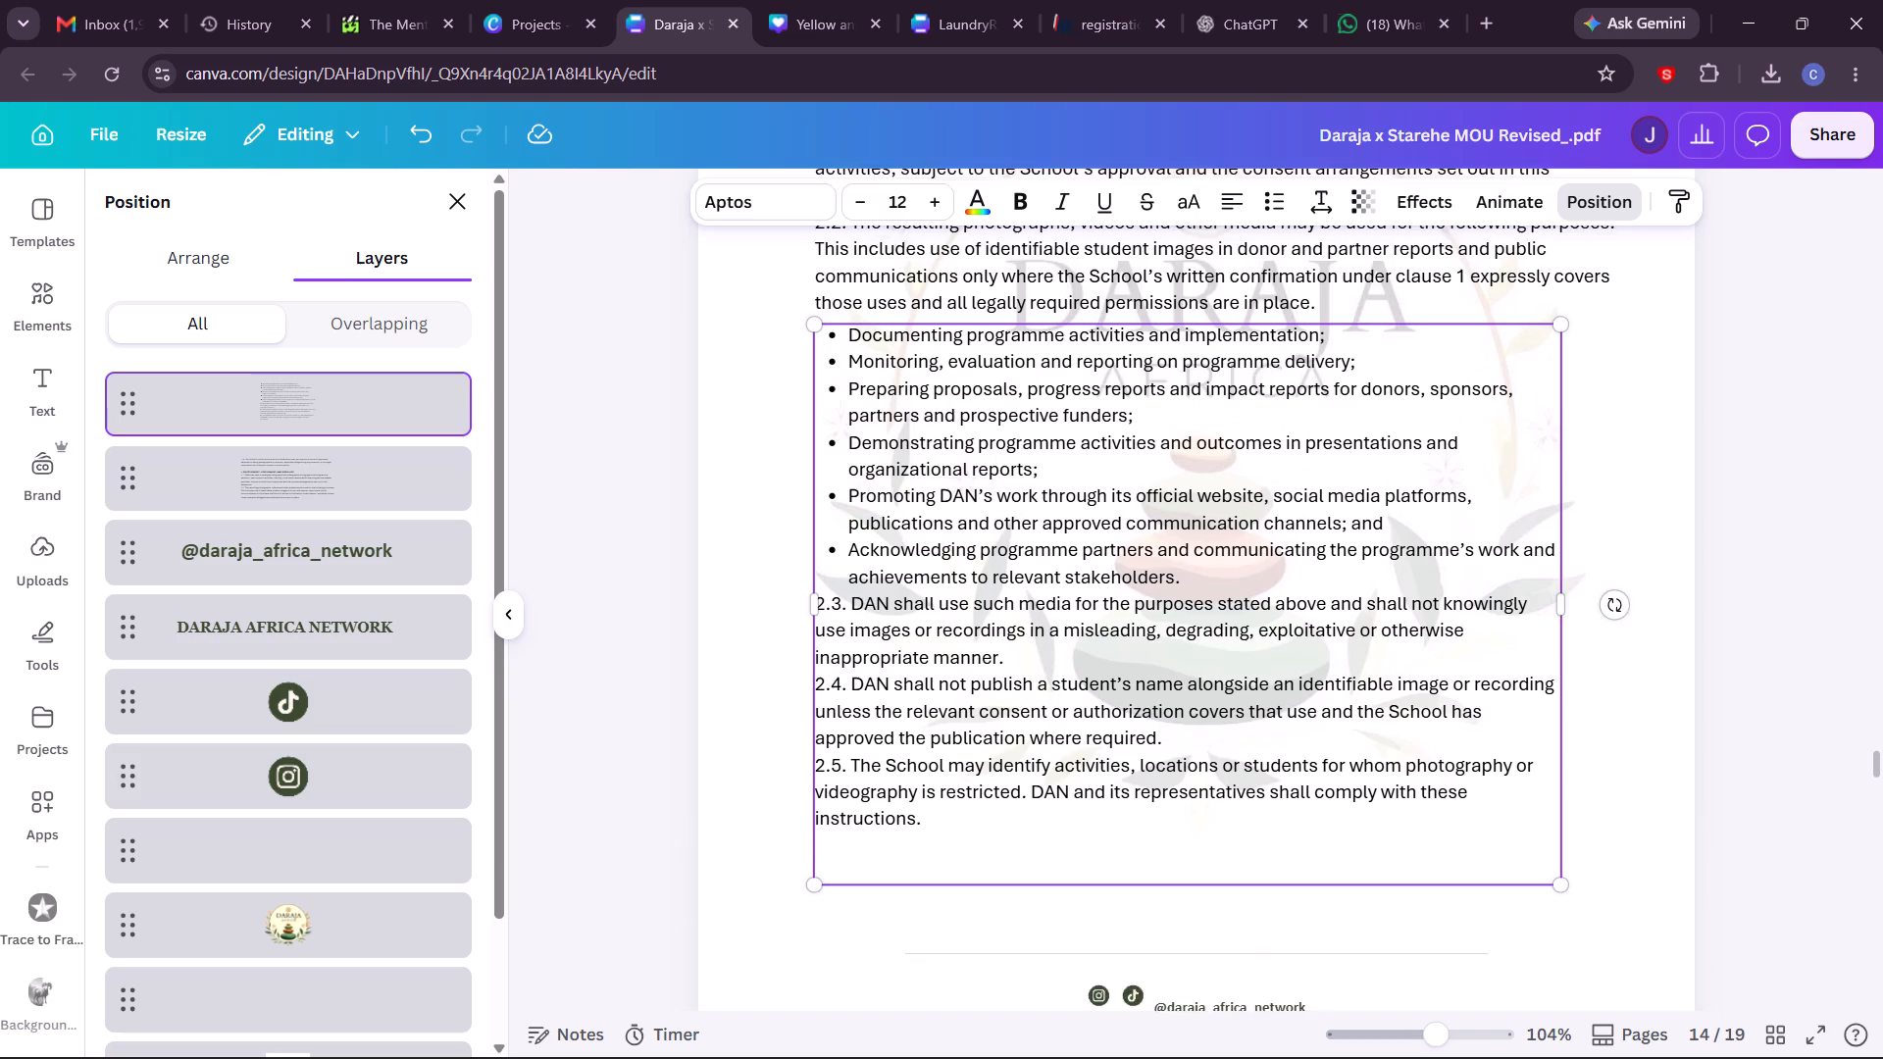
pyautogui.scroll(1, 1048, 671)
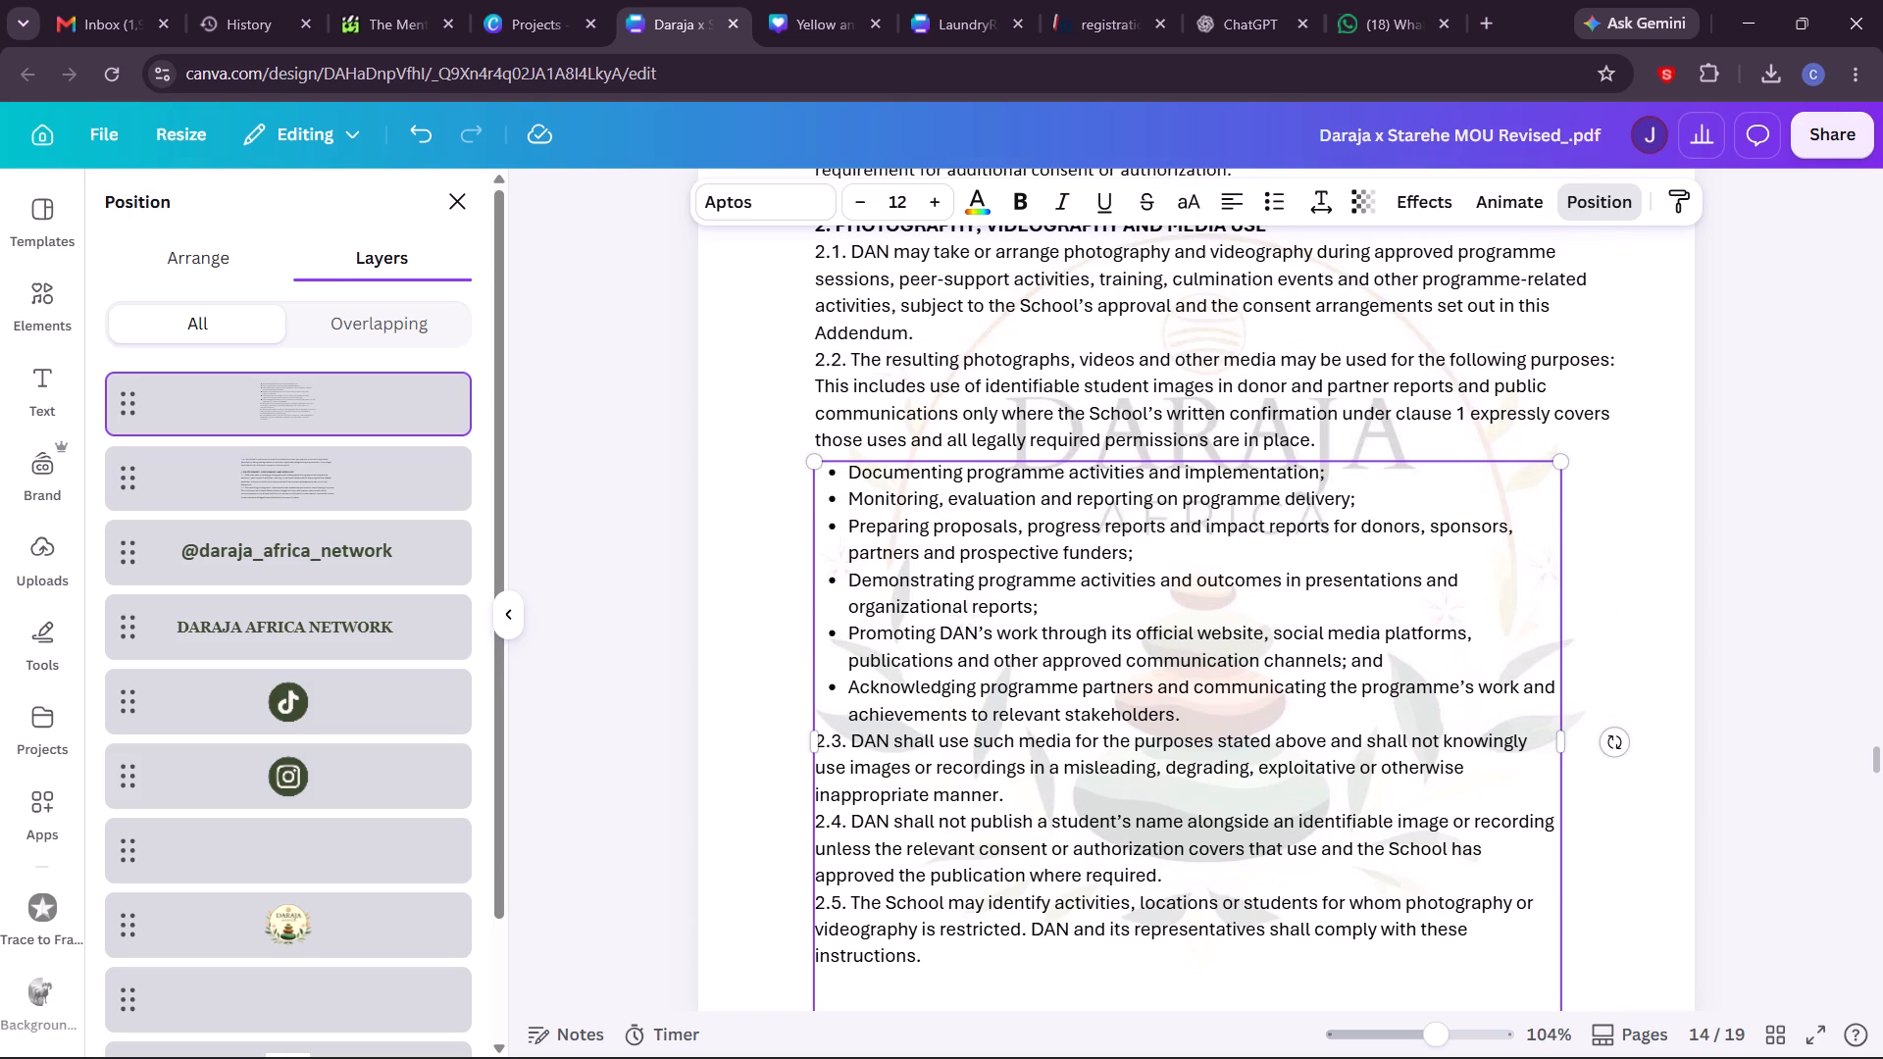
pyautogui.scroll(-3, 1051, 667)
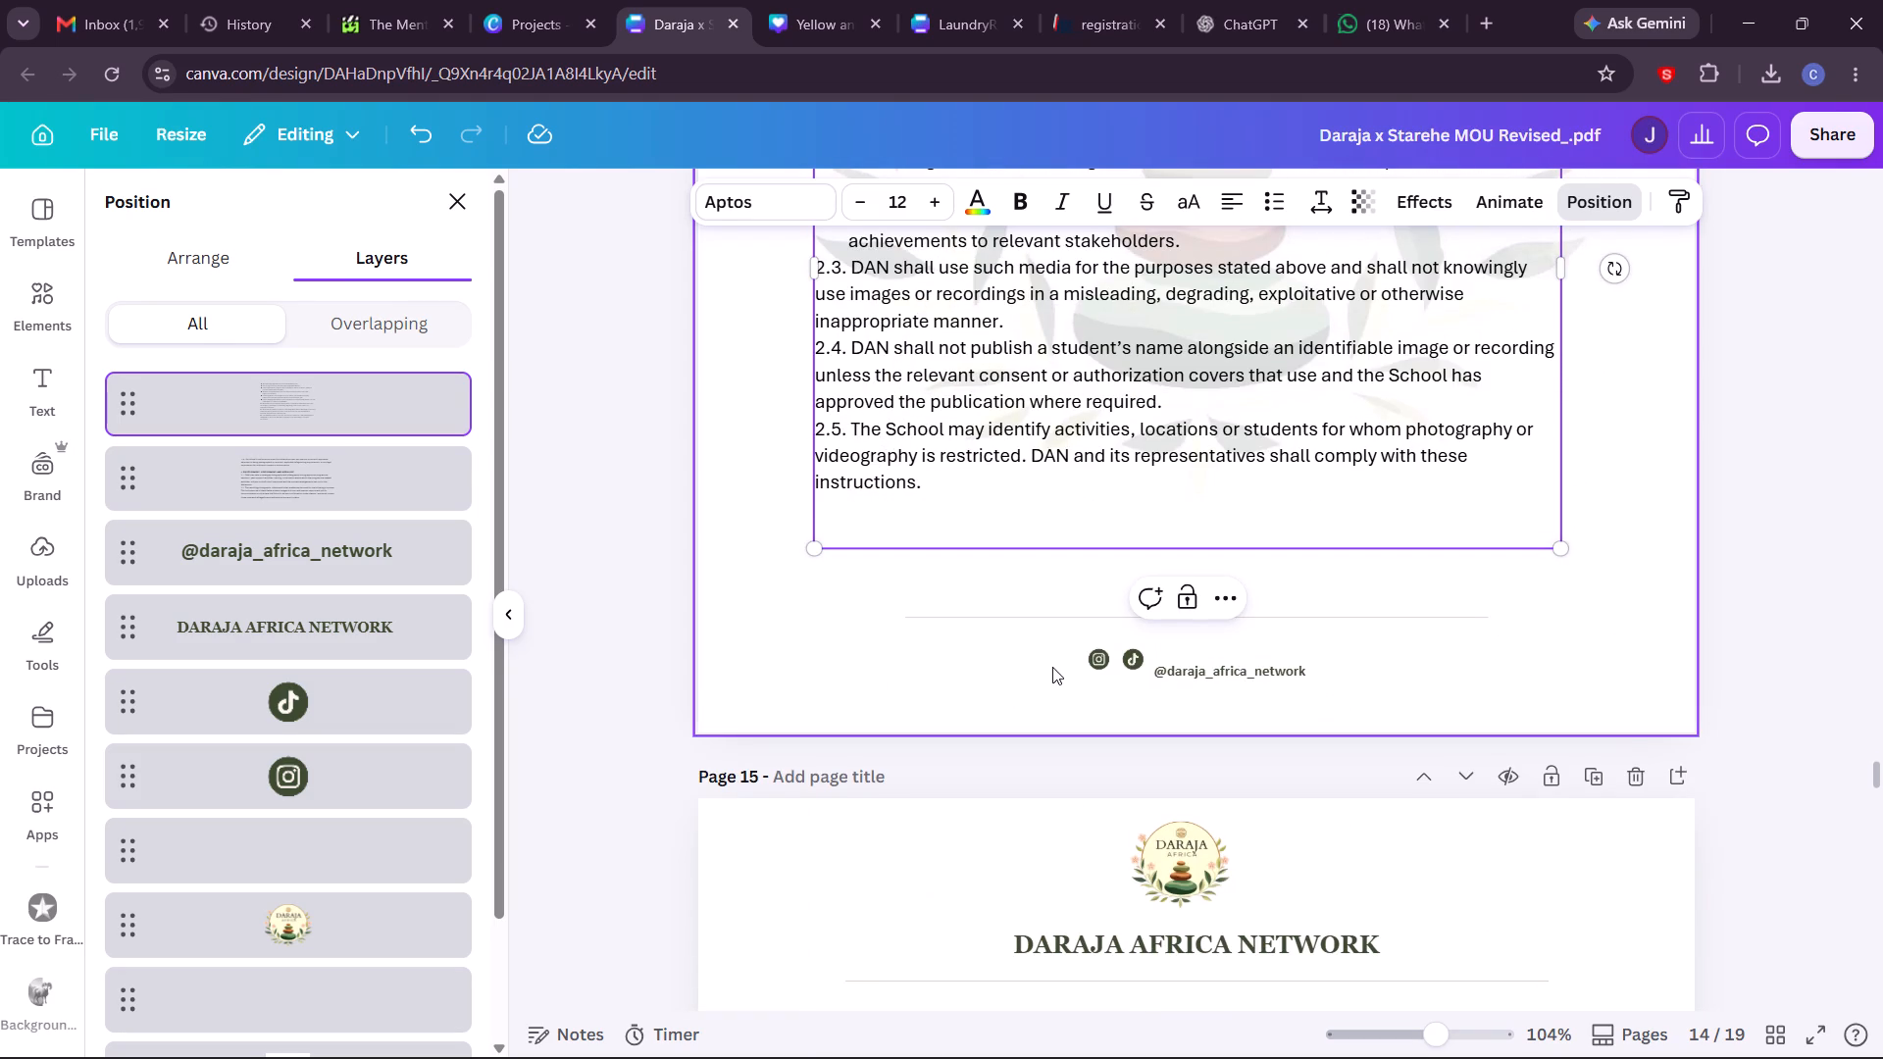
pyautogui.moveTo(1878, 761); pyautogui.dragTo(1880, 772)
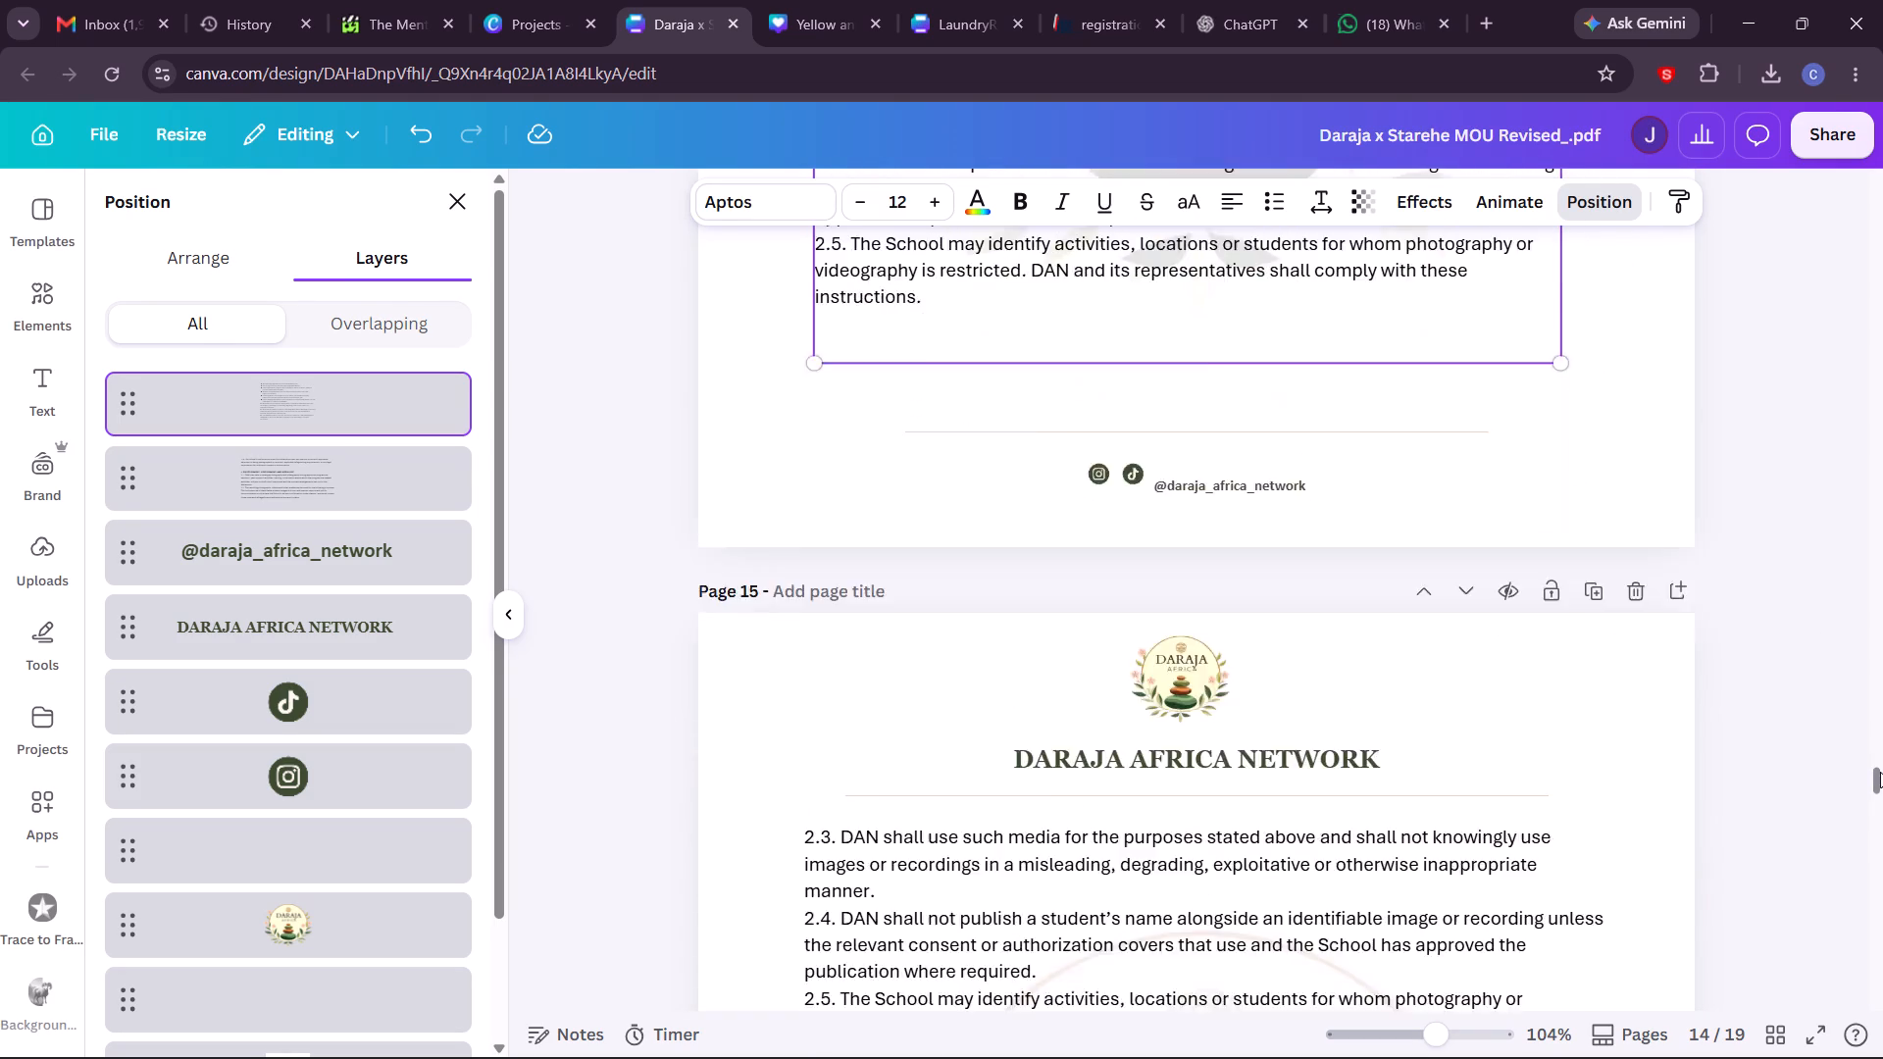
pyautogui.moveTo(1880, 772); pyautogui.dragTo(1881, 782)
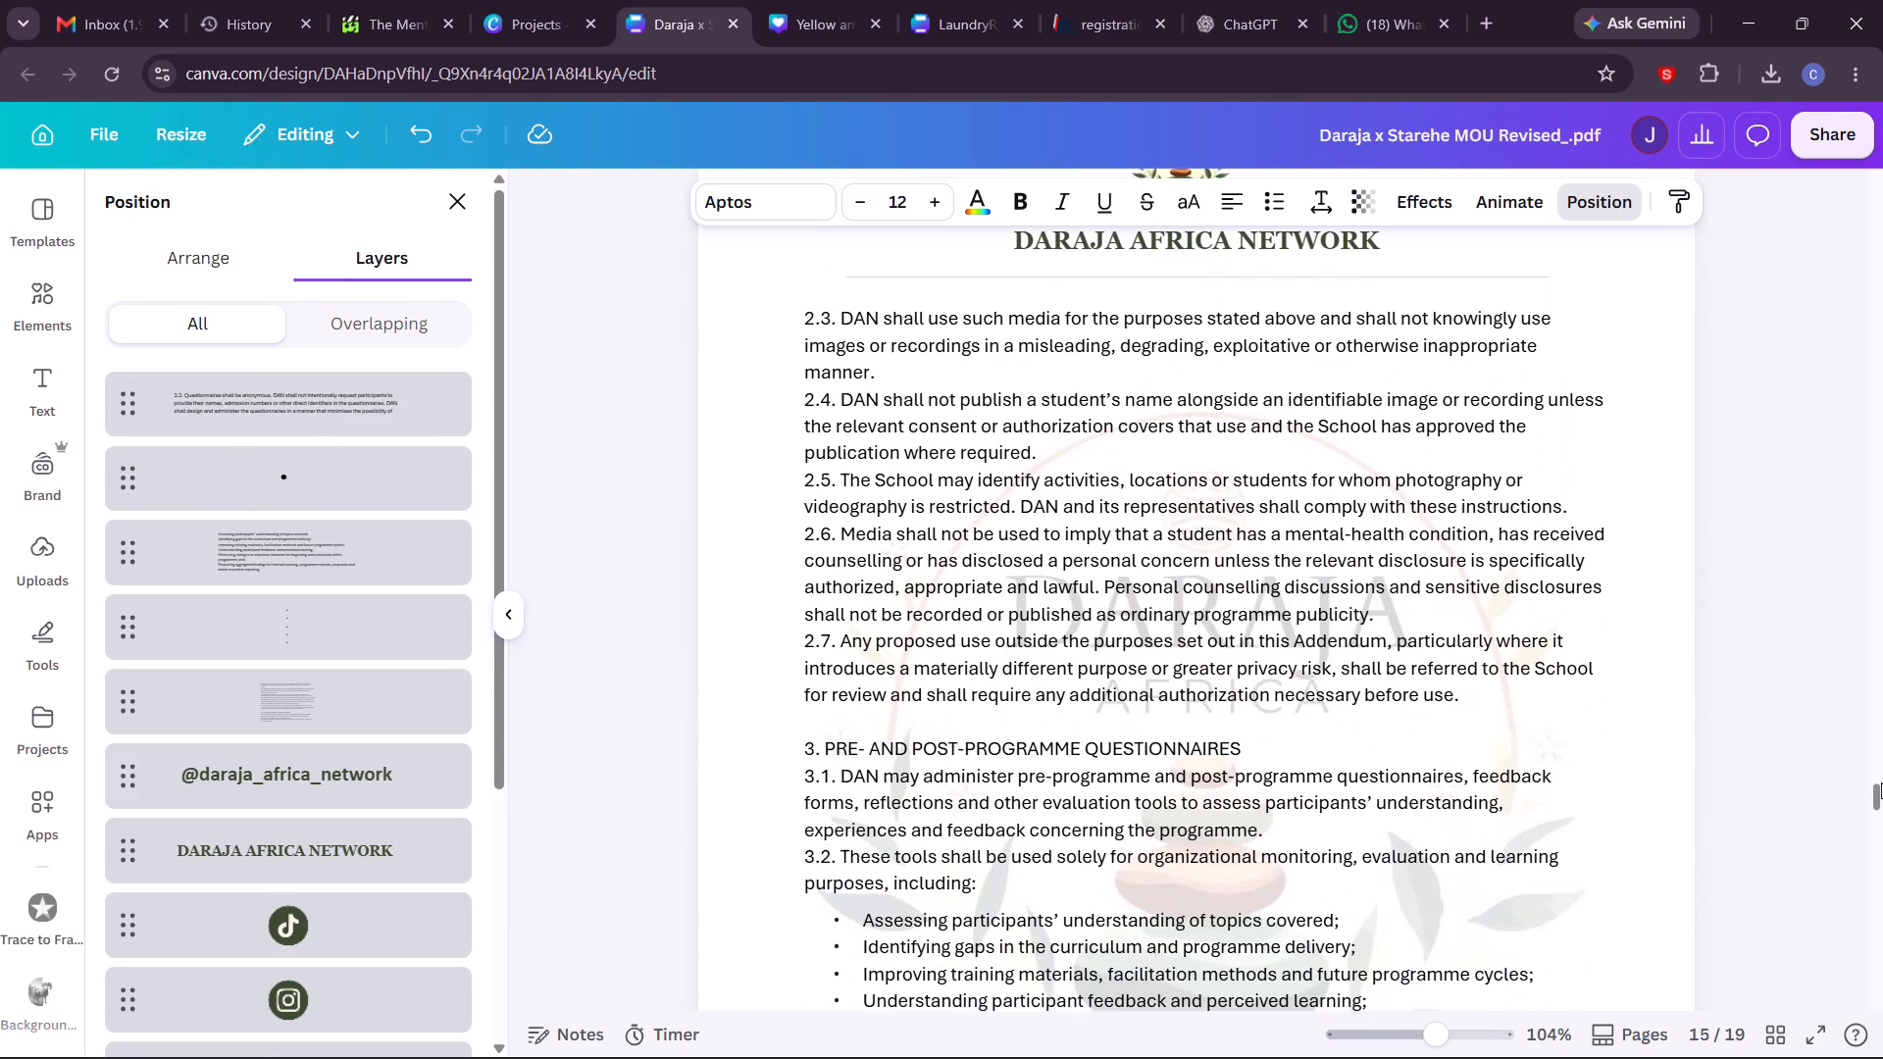
pyautogui.moveTo(1881, 782); pyautogui.dragTo(1882, 782)
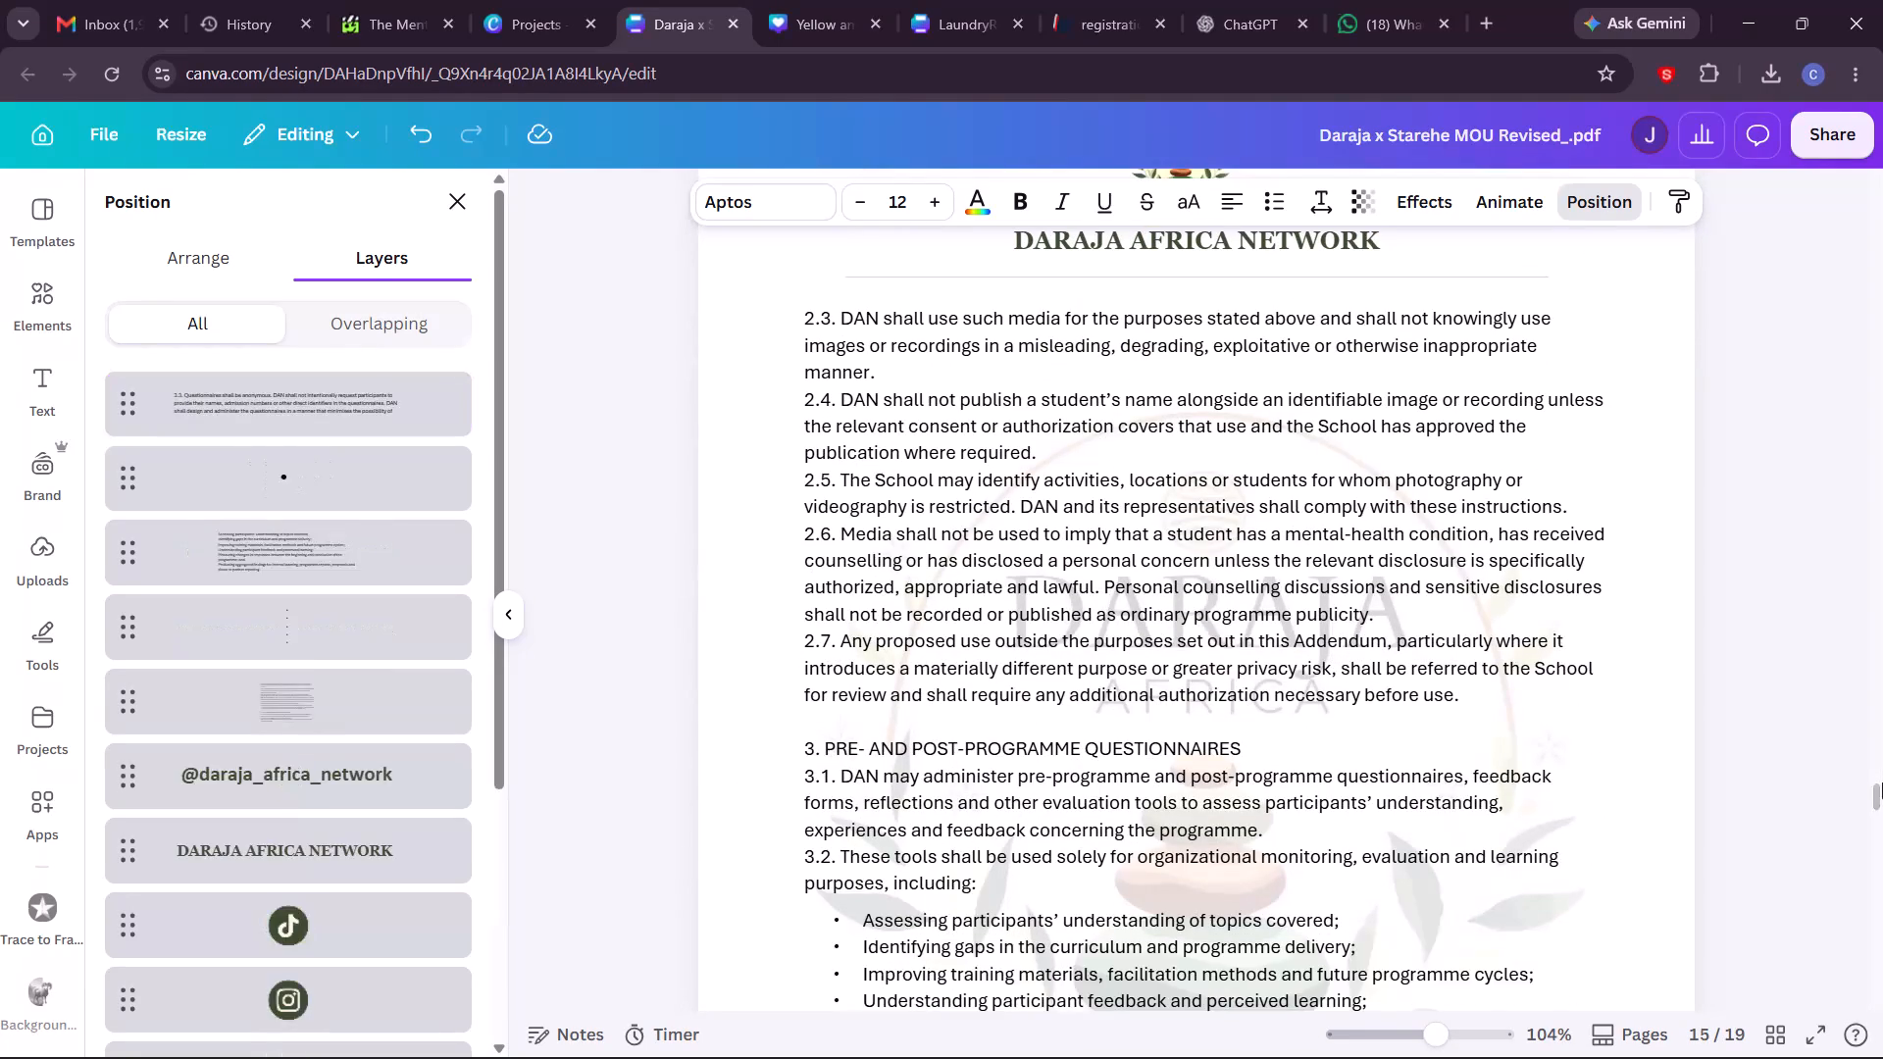
pyautogui.click(1559, 501)
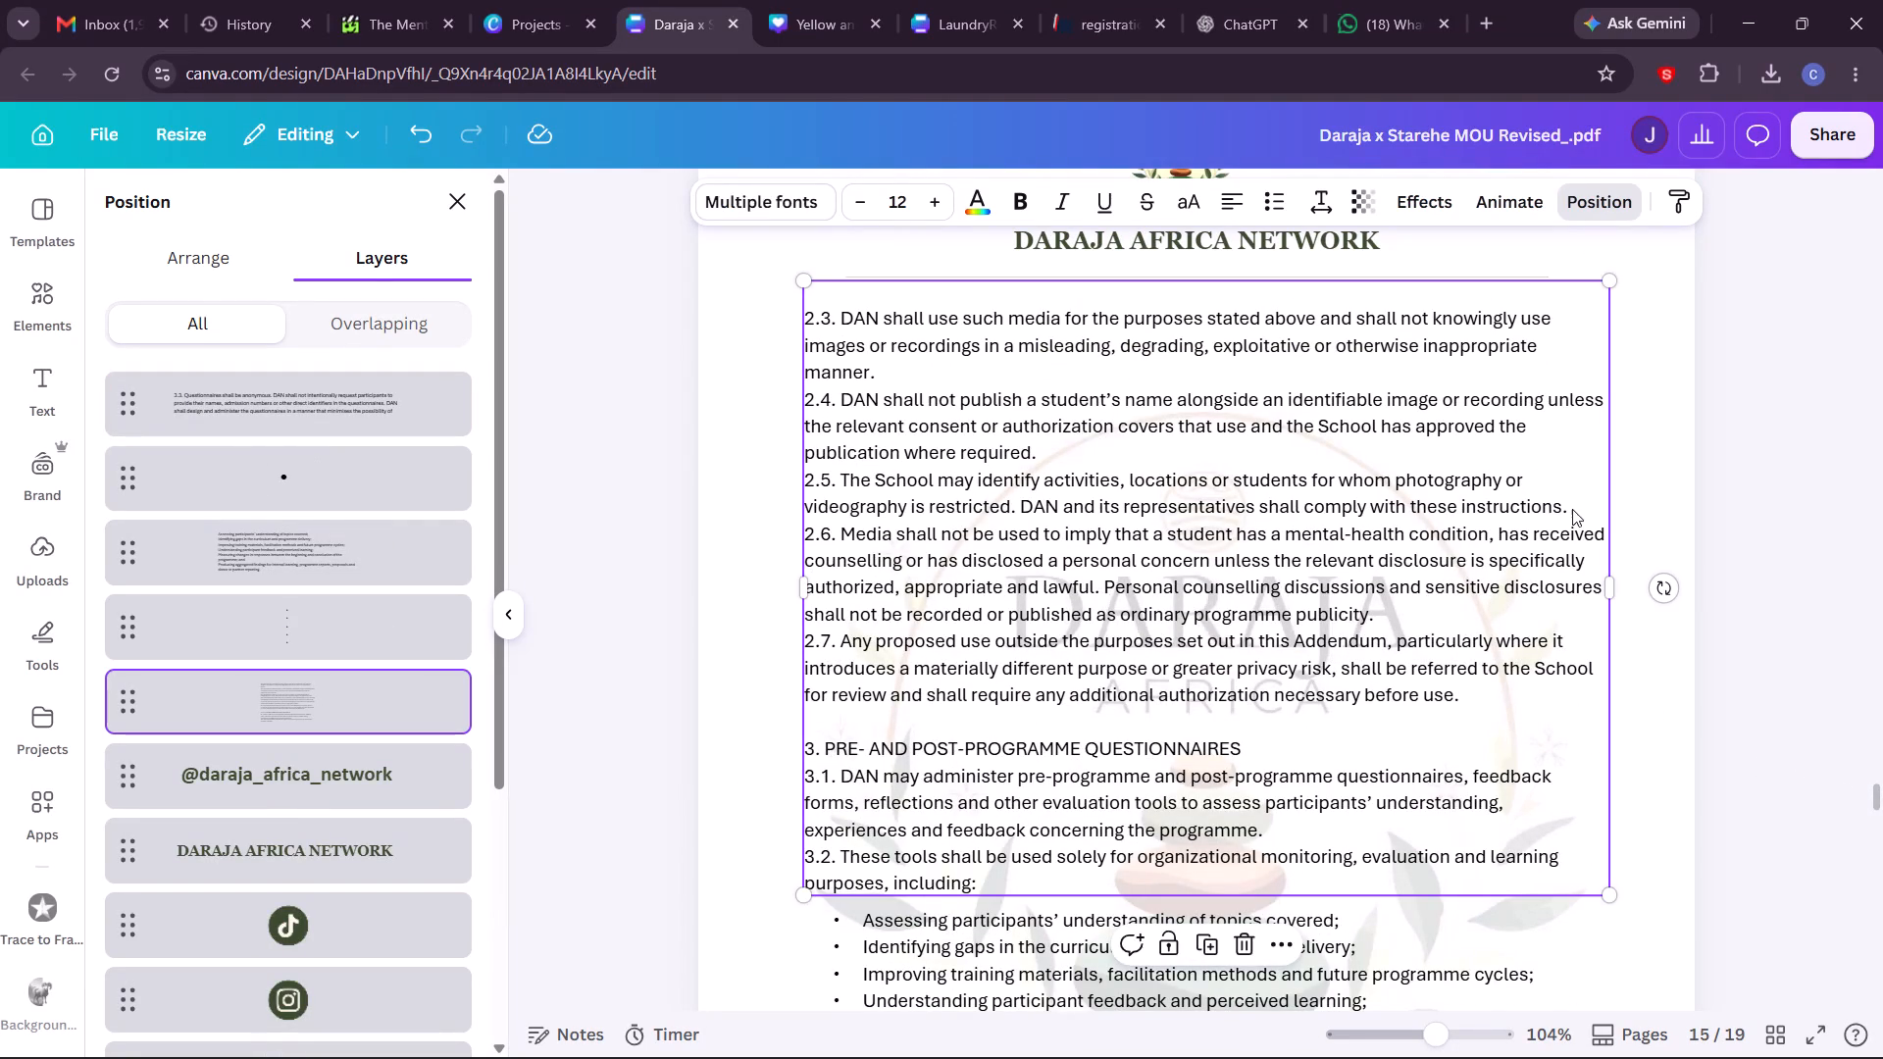
pyautogui.click(1572, 509)
pyautogui.moveTo(1572, 509); pyautogui.dragTo(854, 304)
pyautogui.press('BackSpace')
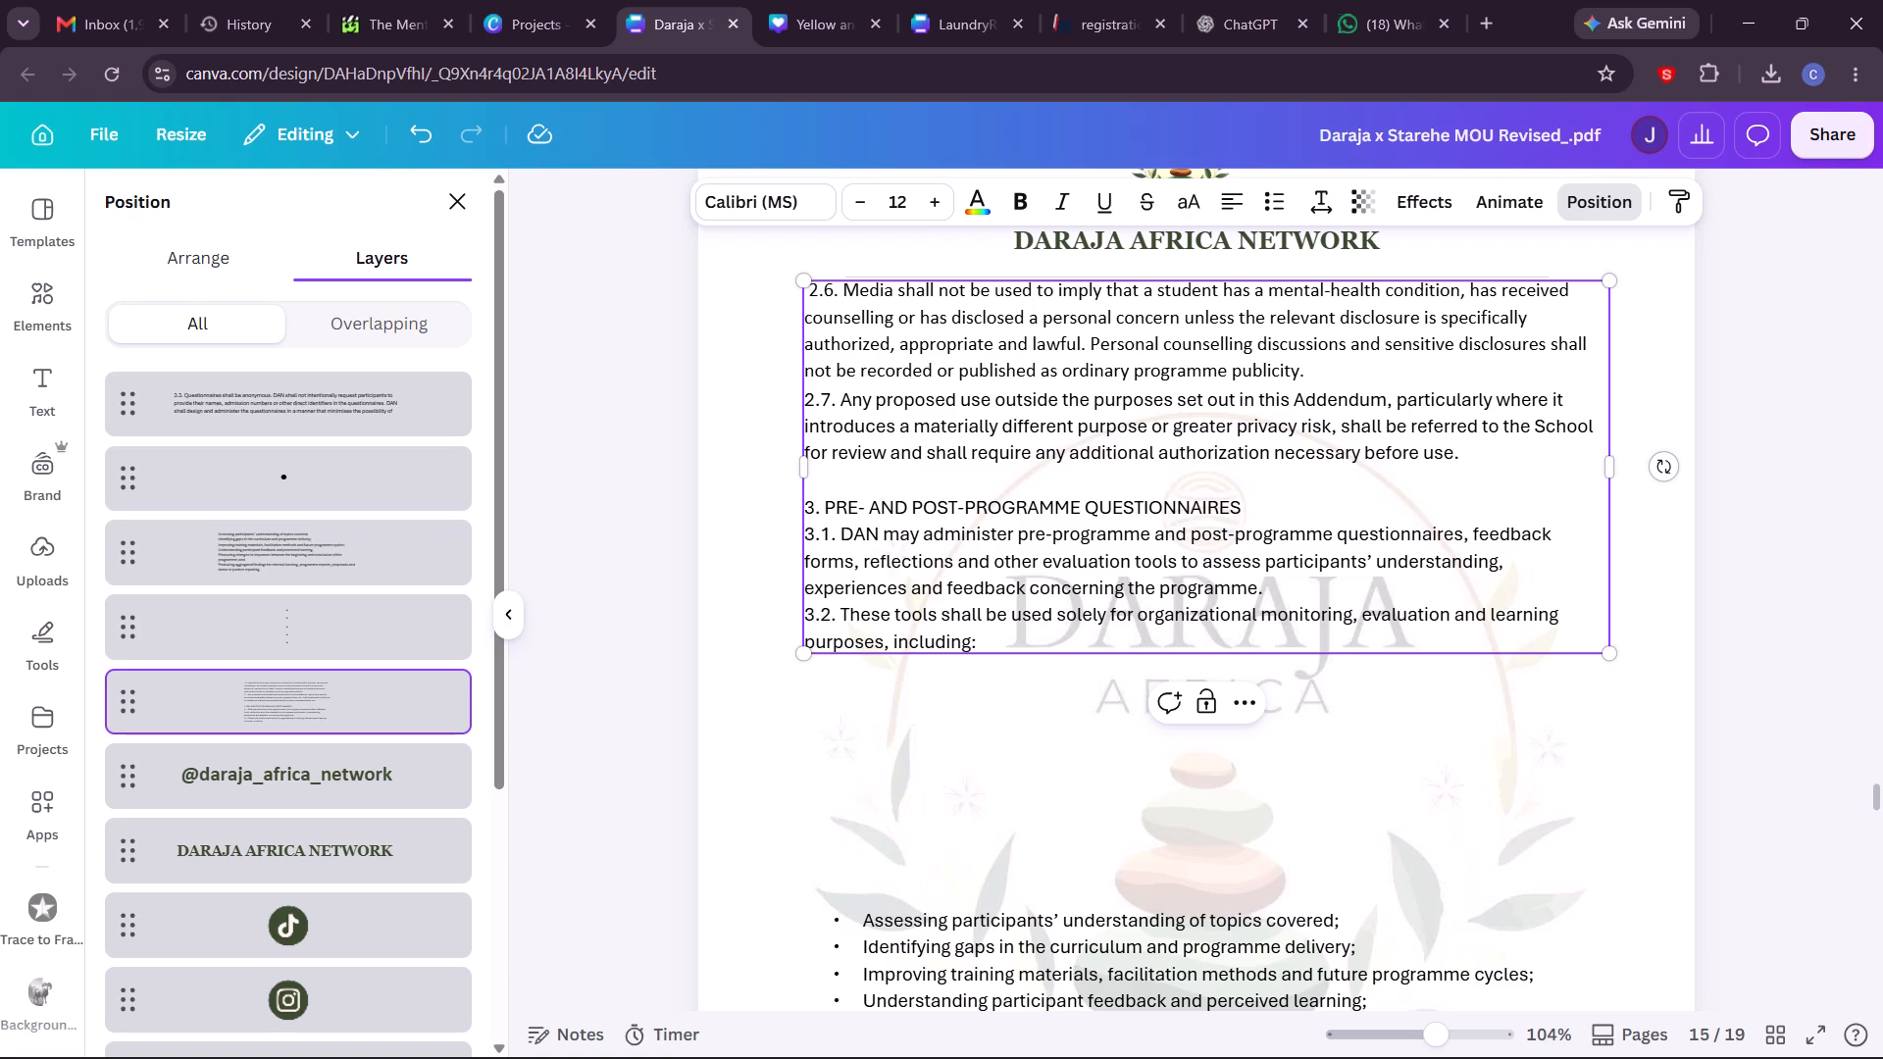
# Bold the heading "3. PRE- AND POST-PROGRAMME QUESTIONNAIRES" on page 15.
pyautogui.moveTo(1261, 509); pyautogui.dragTo(1153, 509)
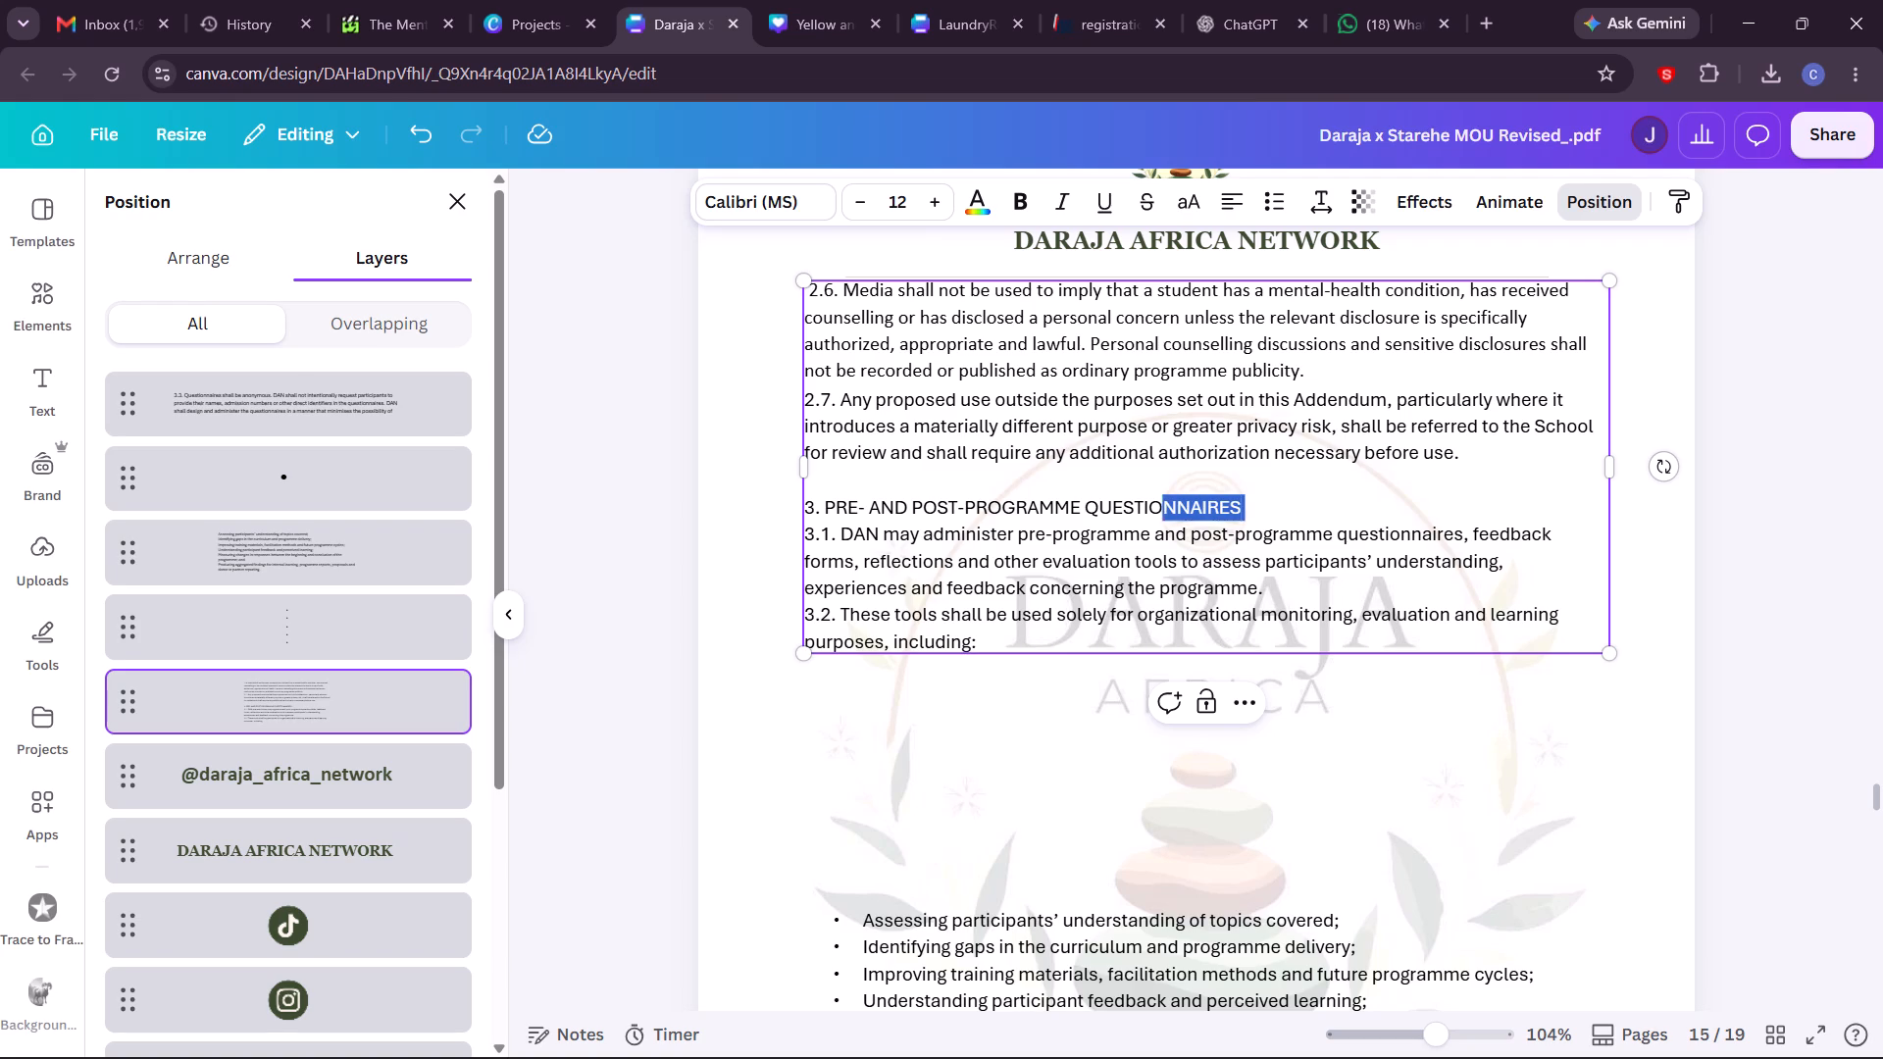
pyautogui.moveTo(1153, 509); pyautogui.dragTo(804, 509)
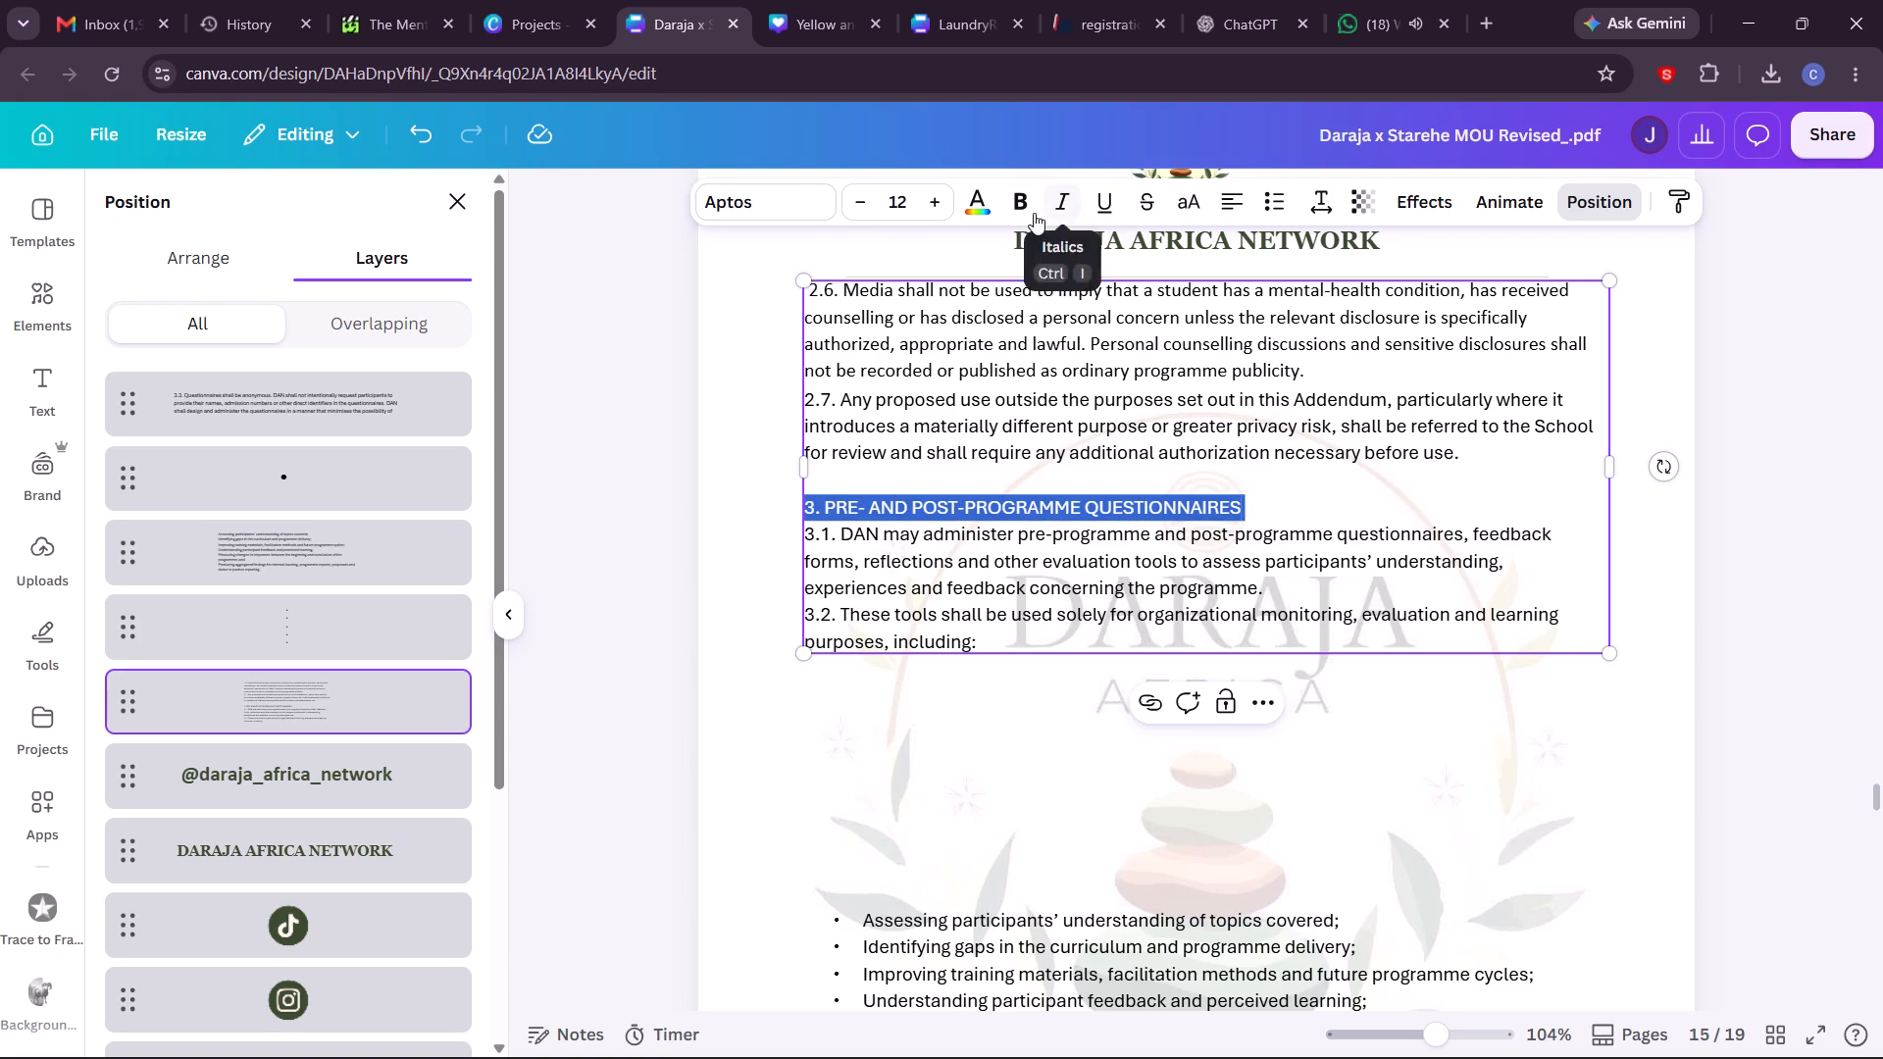
pyautogui.click(1027, 210)
# Move the unbulleted list of questionnaire purposes on page 15 up to sit just below clause 3.2, slightly indented.
pyautogui.scroll(-1, 1032, 685)
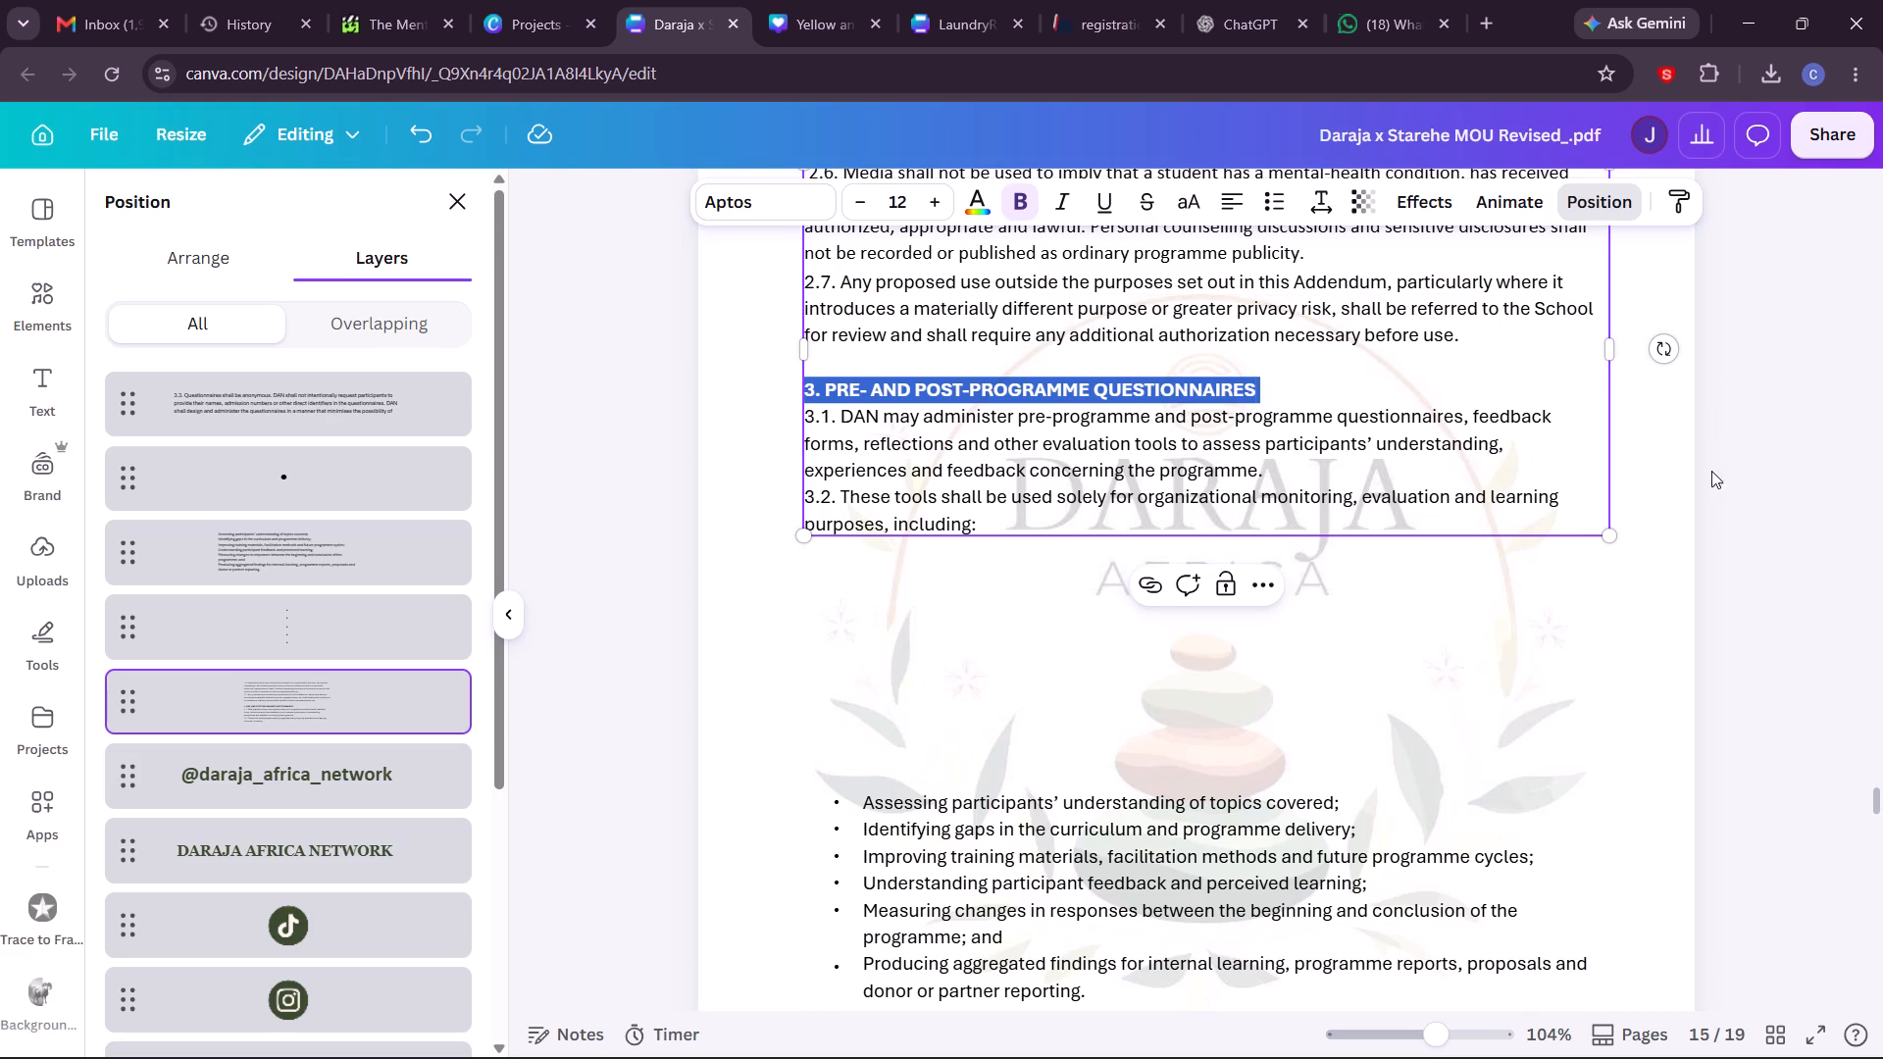
pyautogui.click(1875, 791)
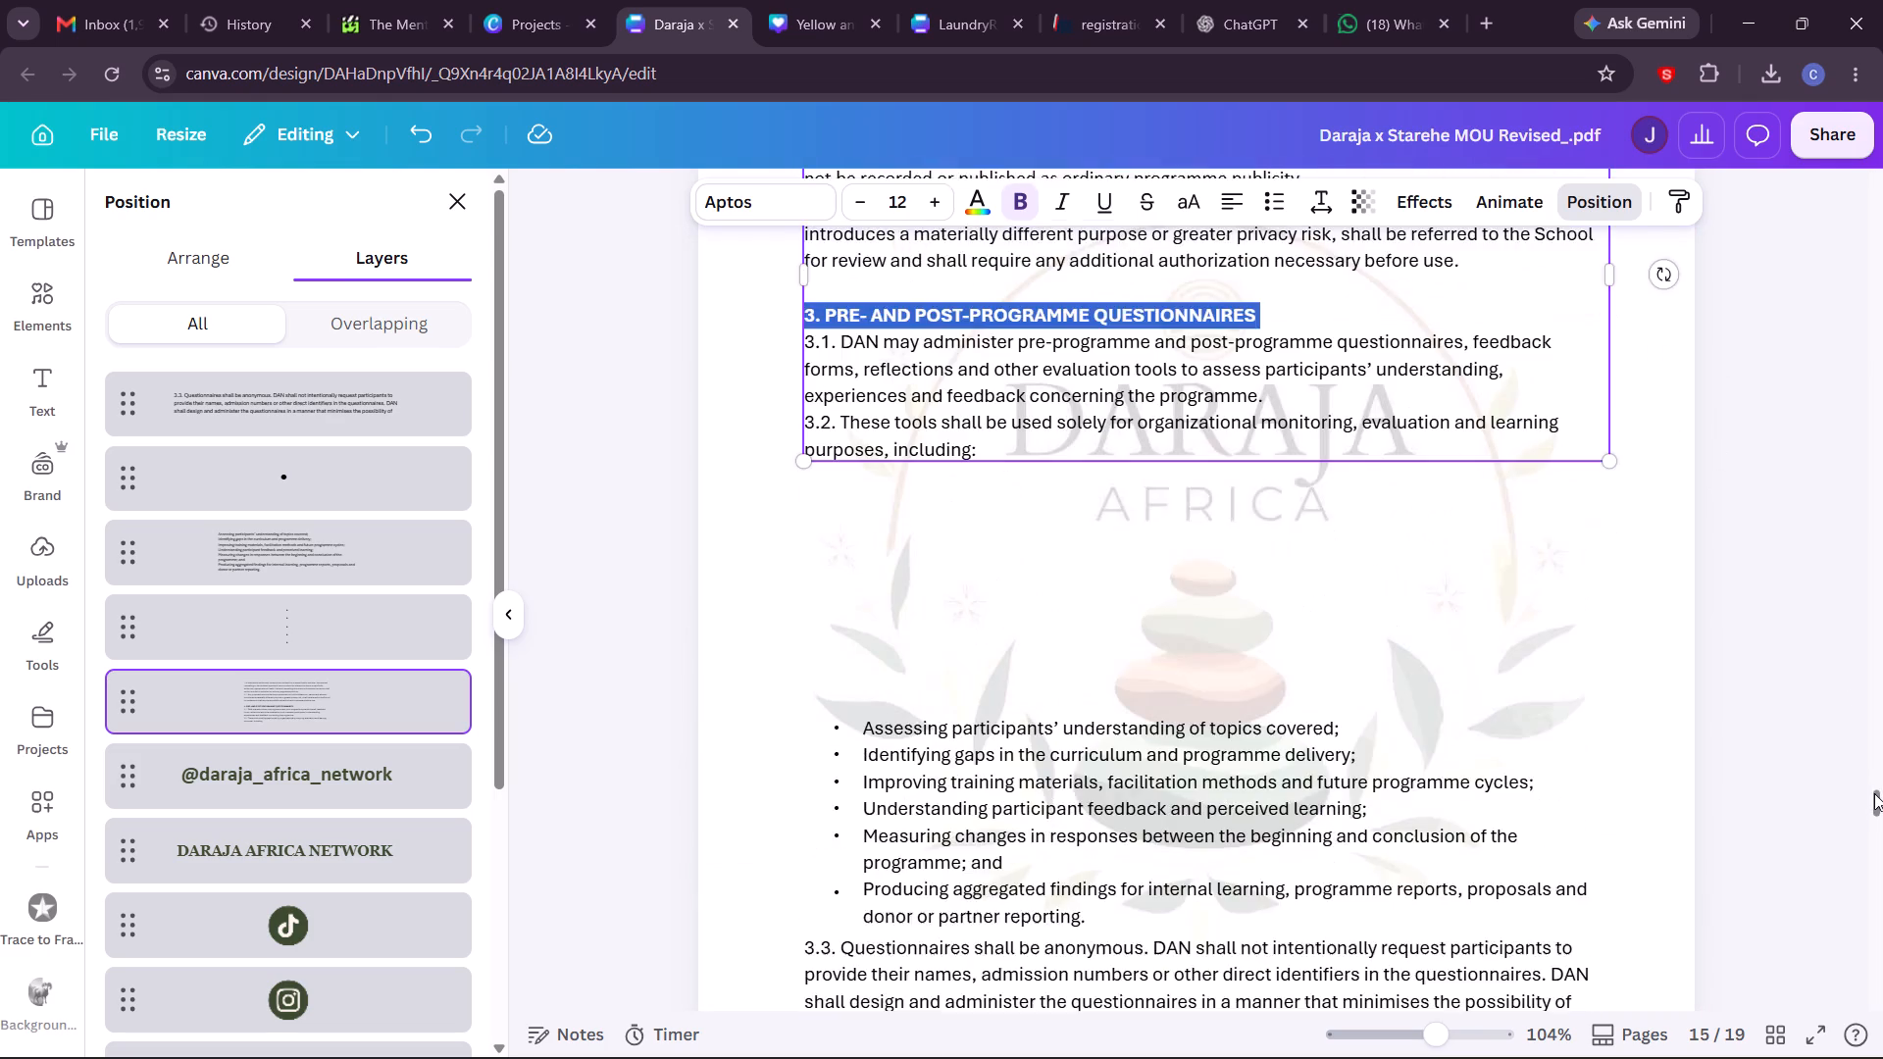
pyautogui.click(1199, 645)
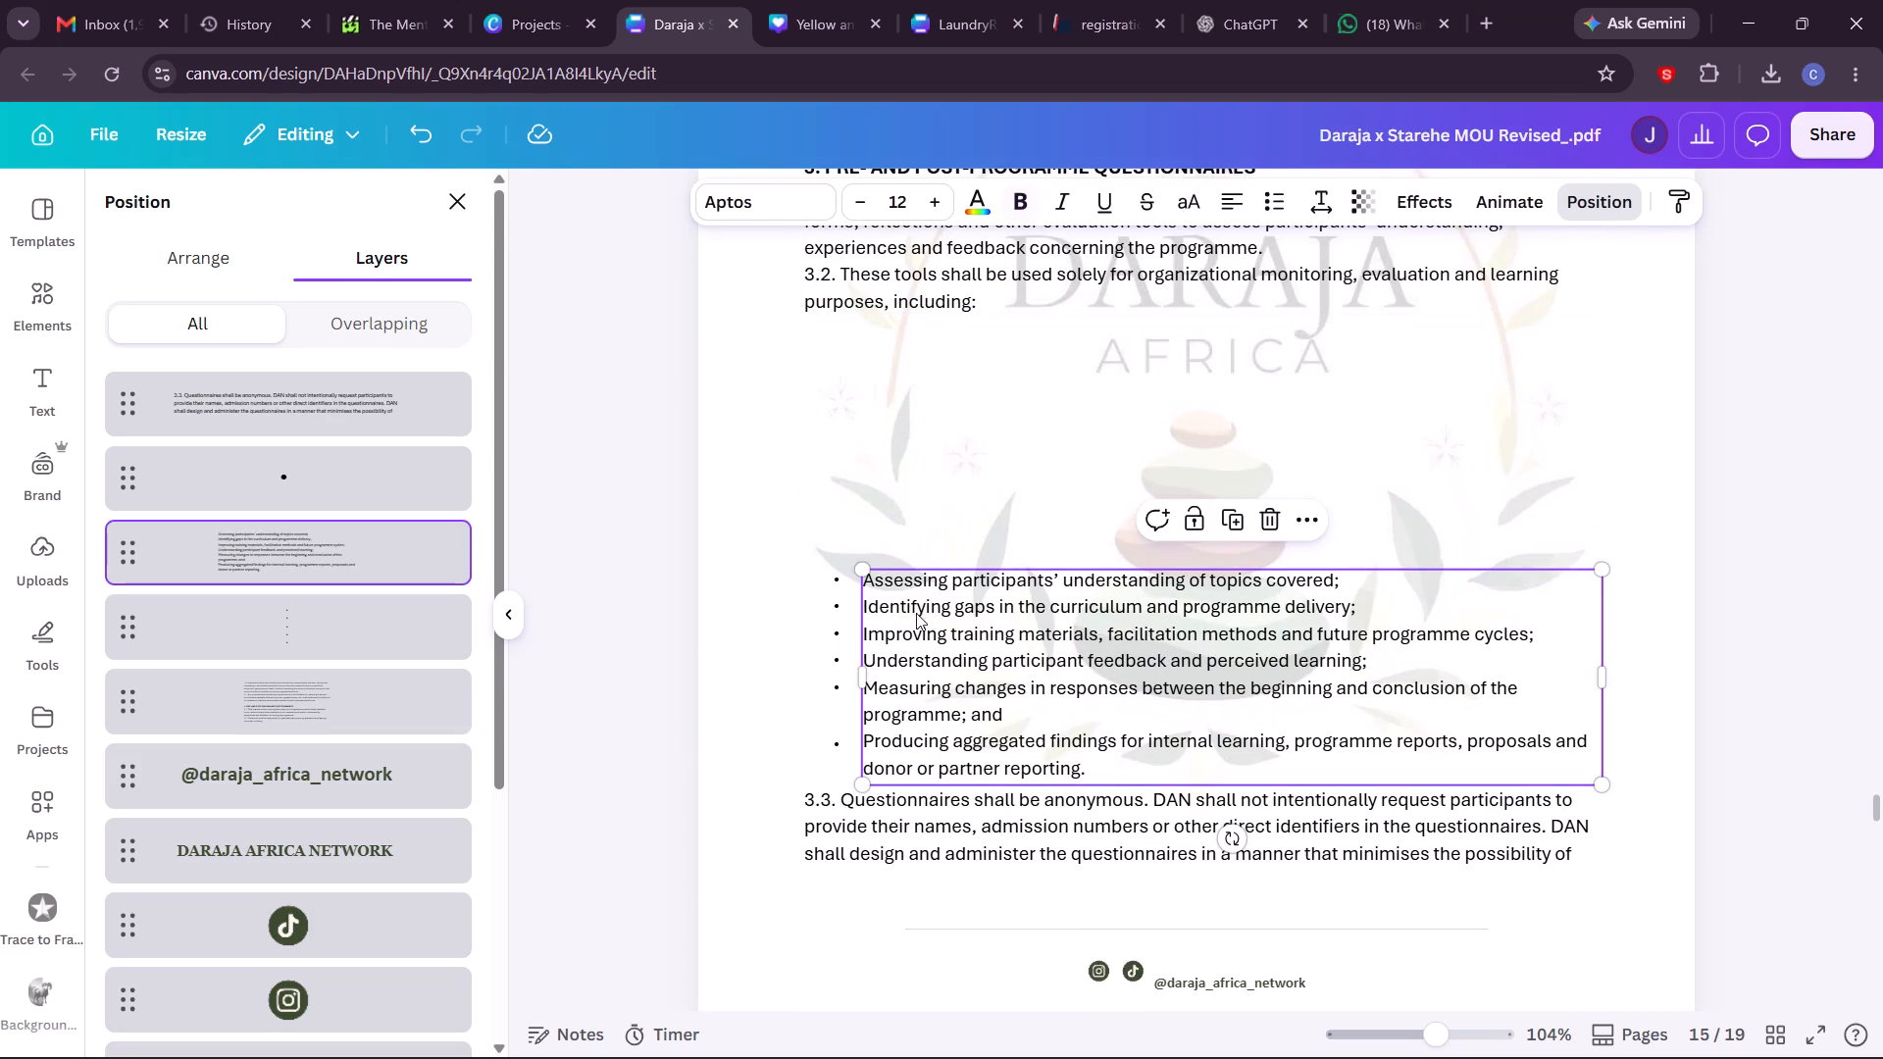
pyautogui.moveTo(1018, 664); pyautogui.dragTo(967, 407)
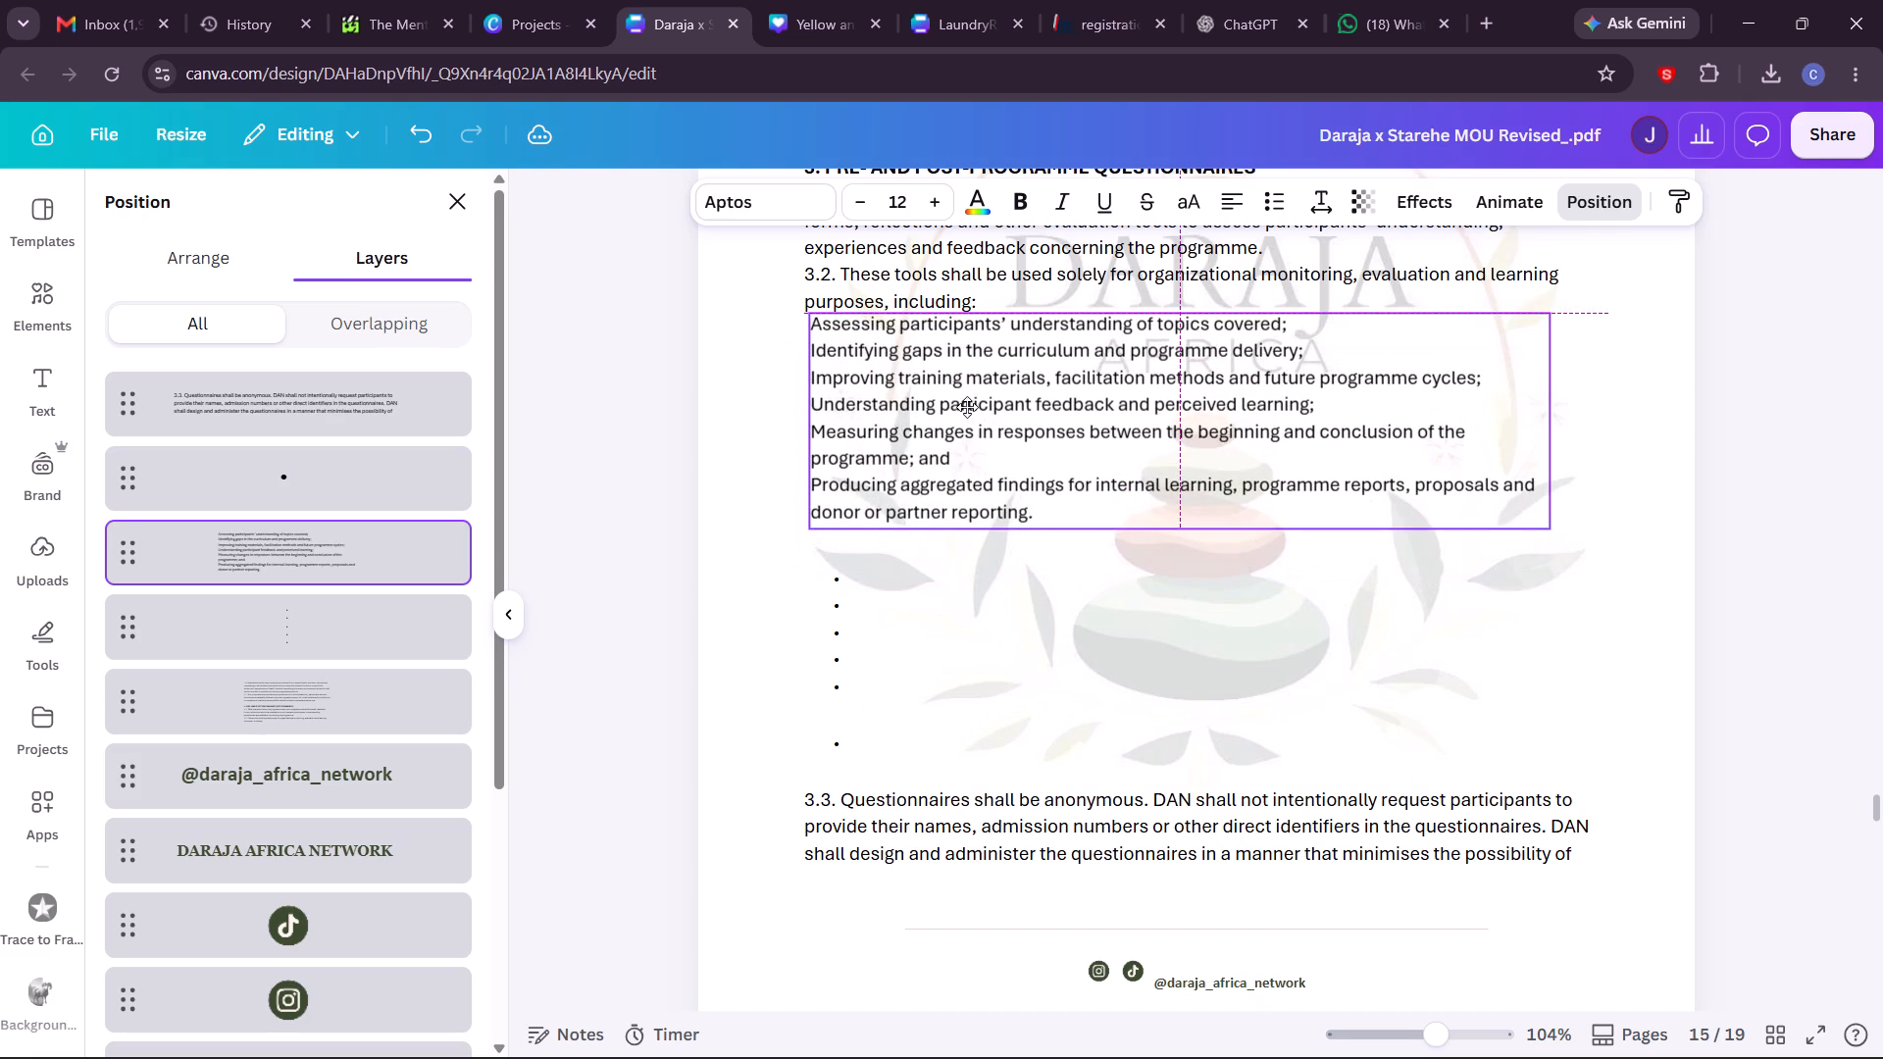
pyautogui.moveTo(967, 407); pyautogui.dragTo(982, 412)
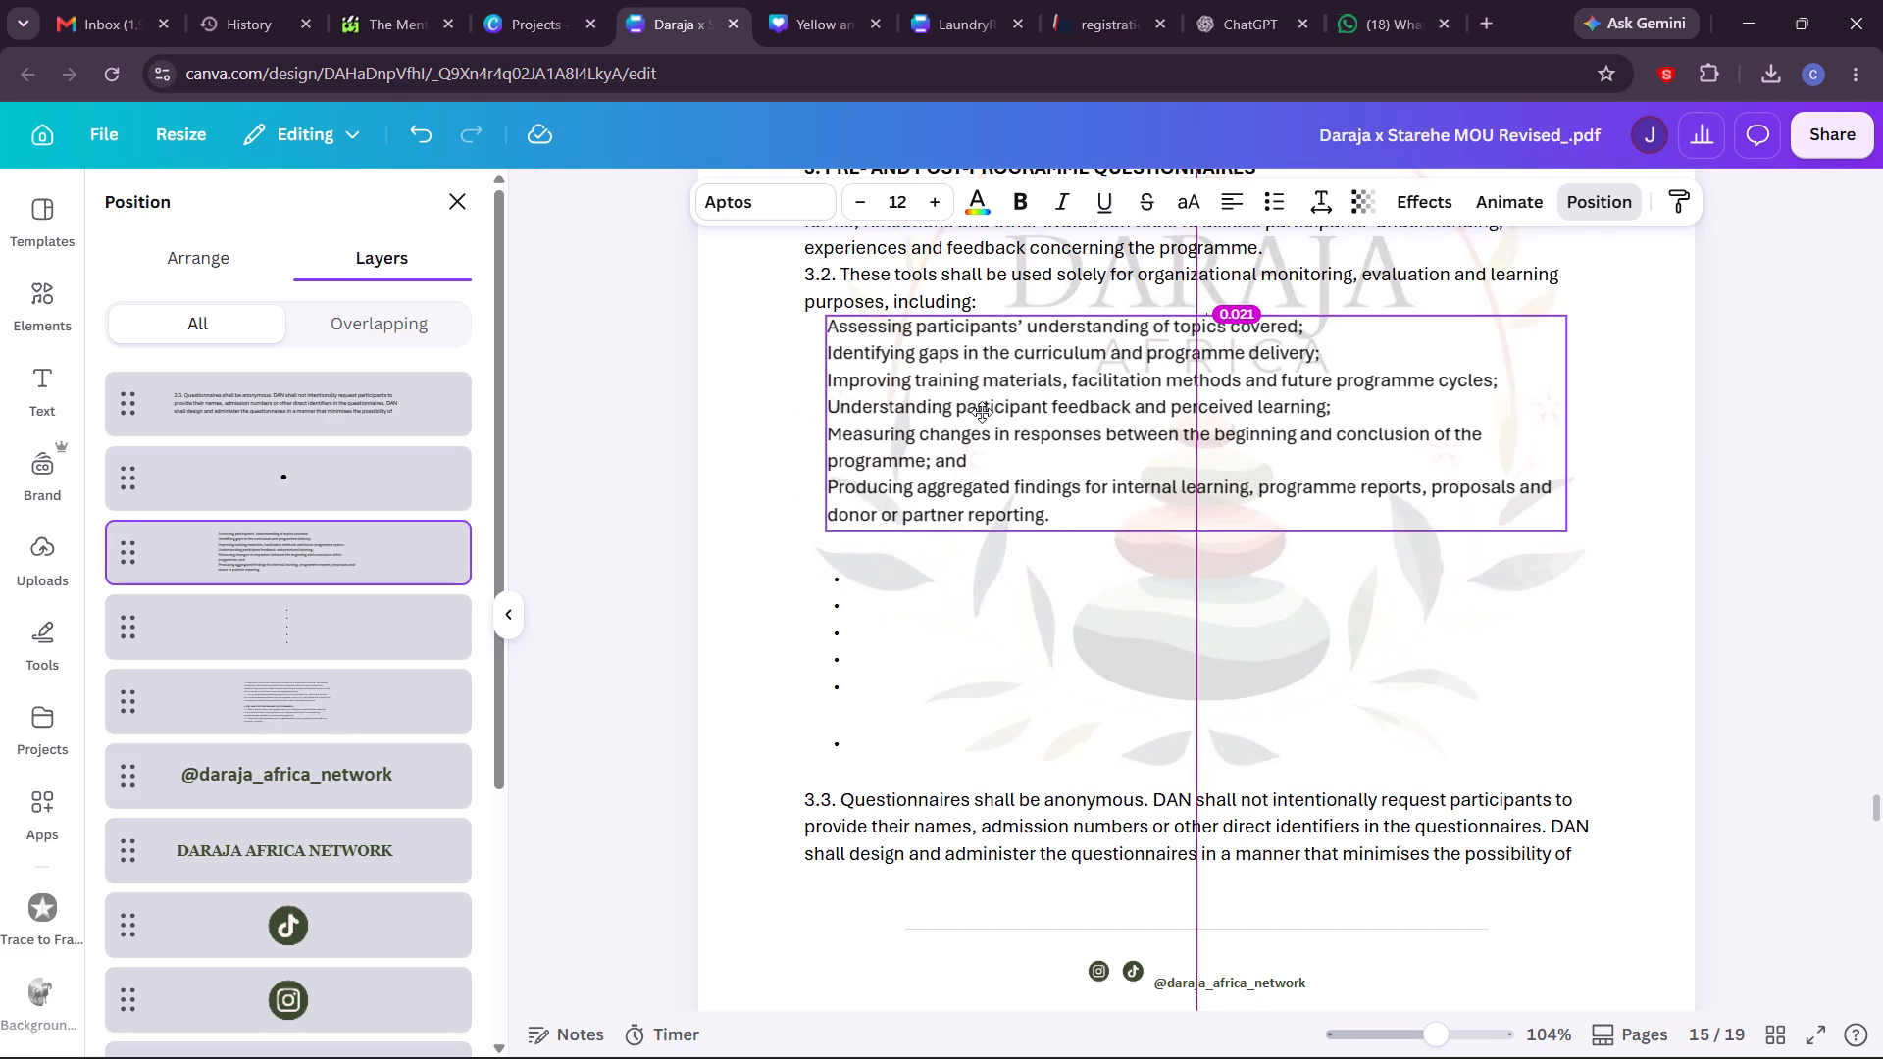
pyautogui.moveTo(982, 412); pyautogui.dragTo(997, 416)
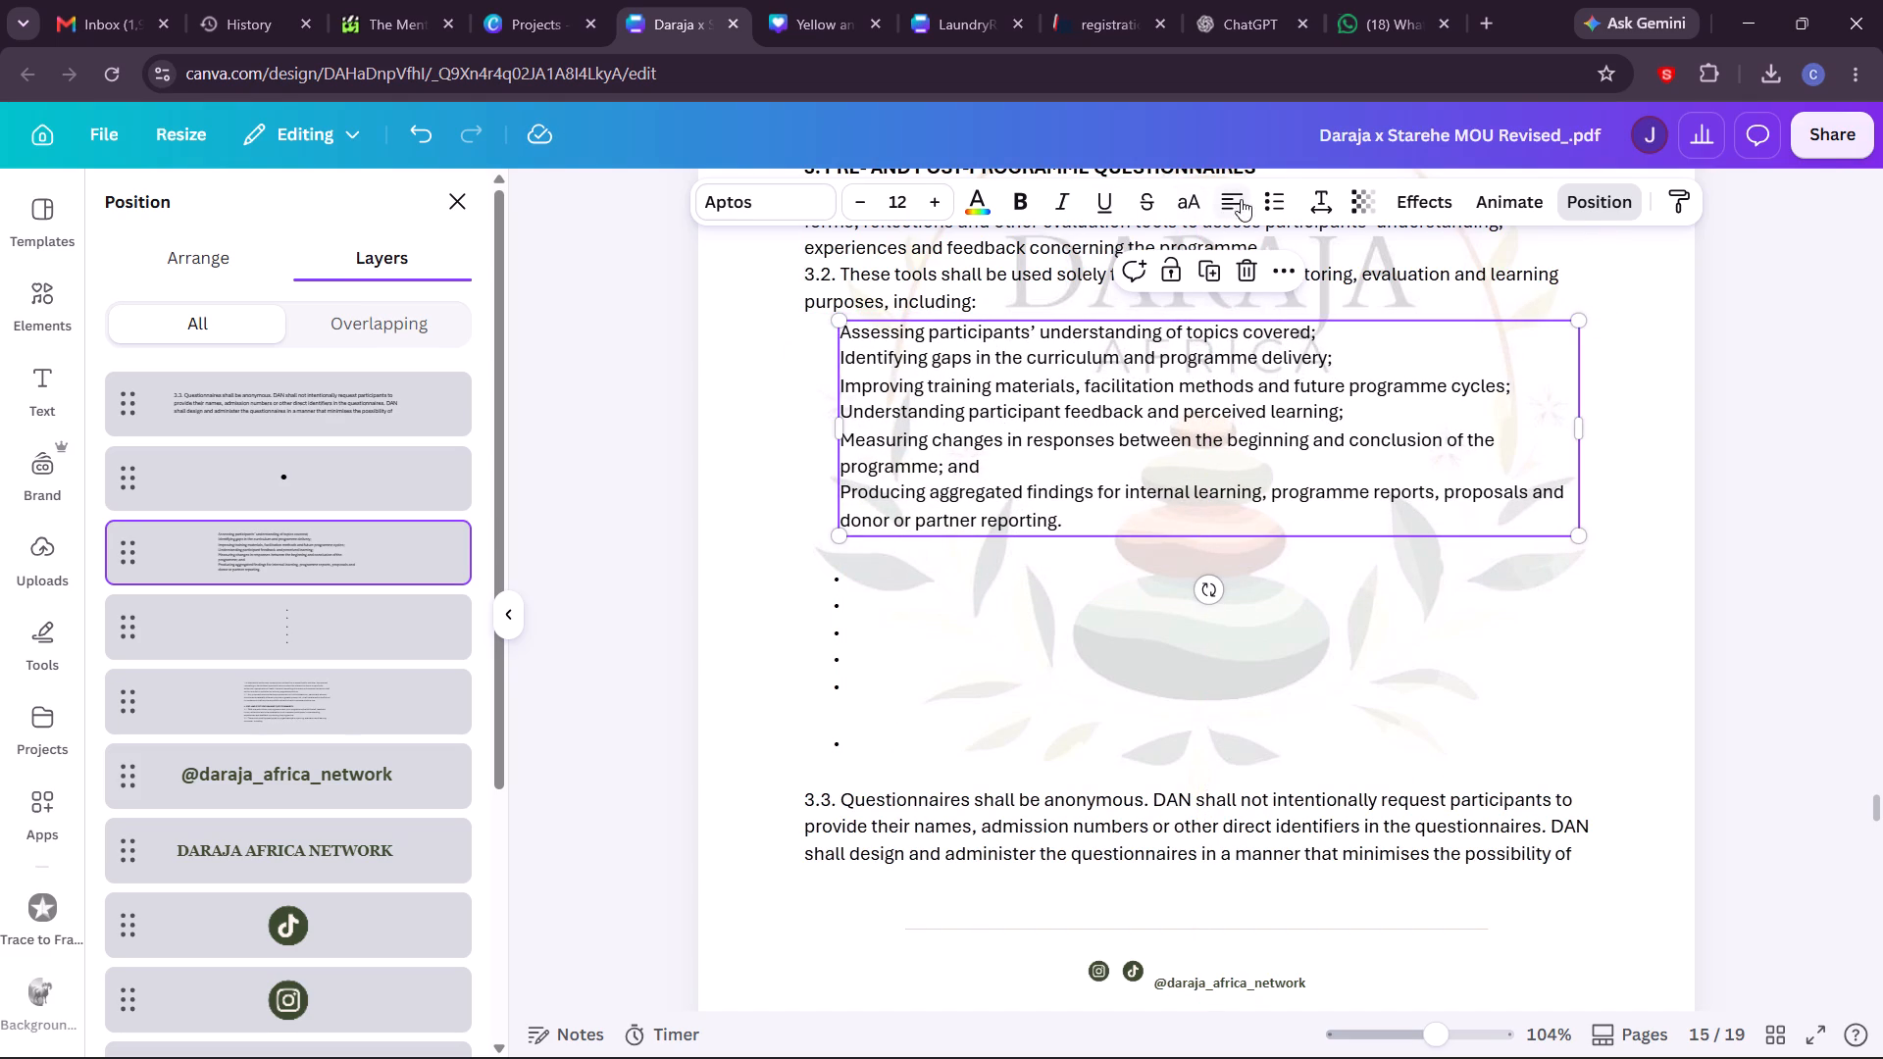
# Format the page 15 questionnaire purposes as a bulleted list and nudge it into place beneath clause 3.2.
pyautogui.click(1269, 205)
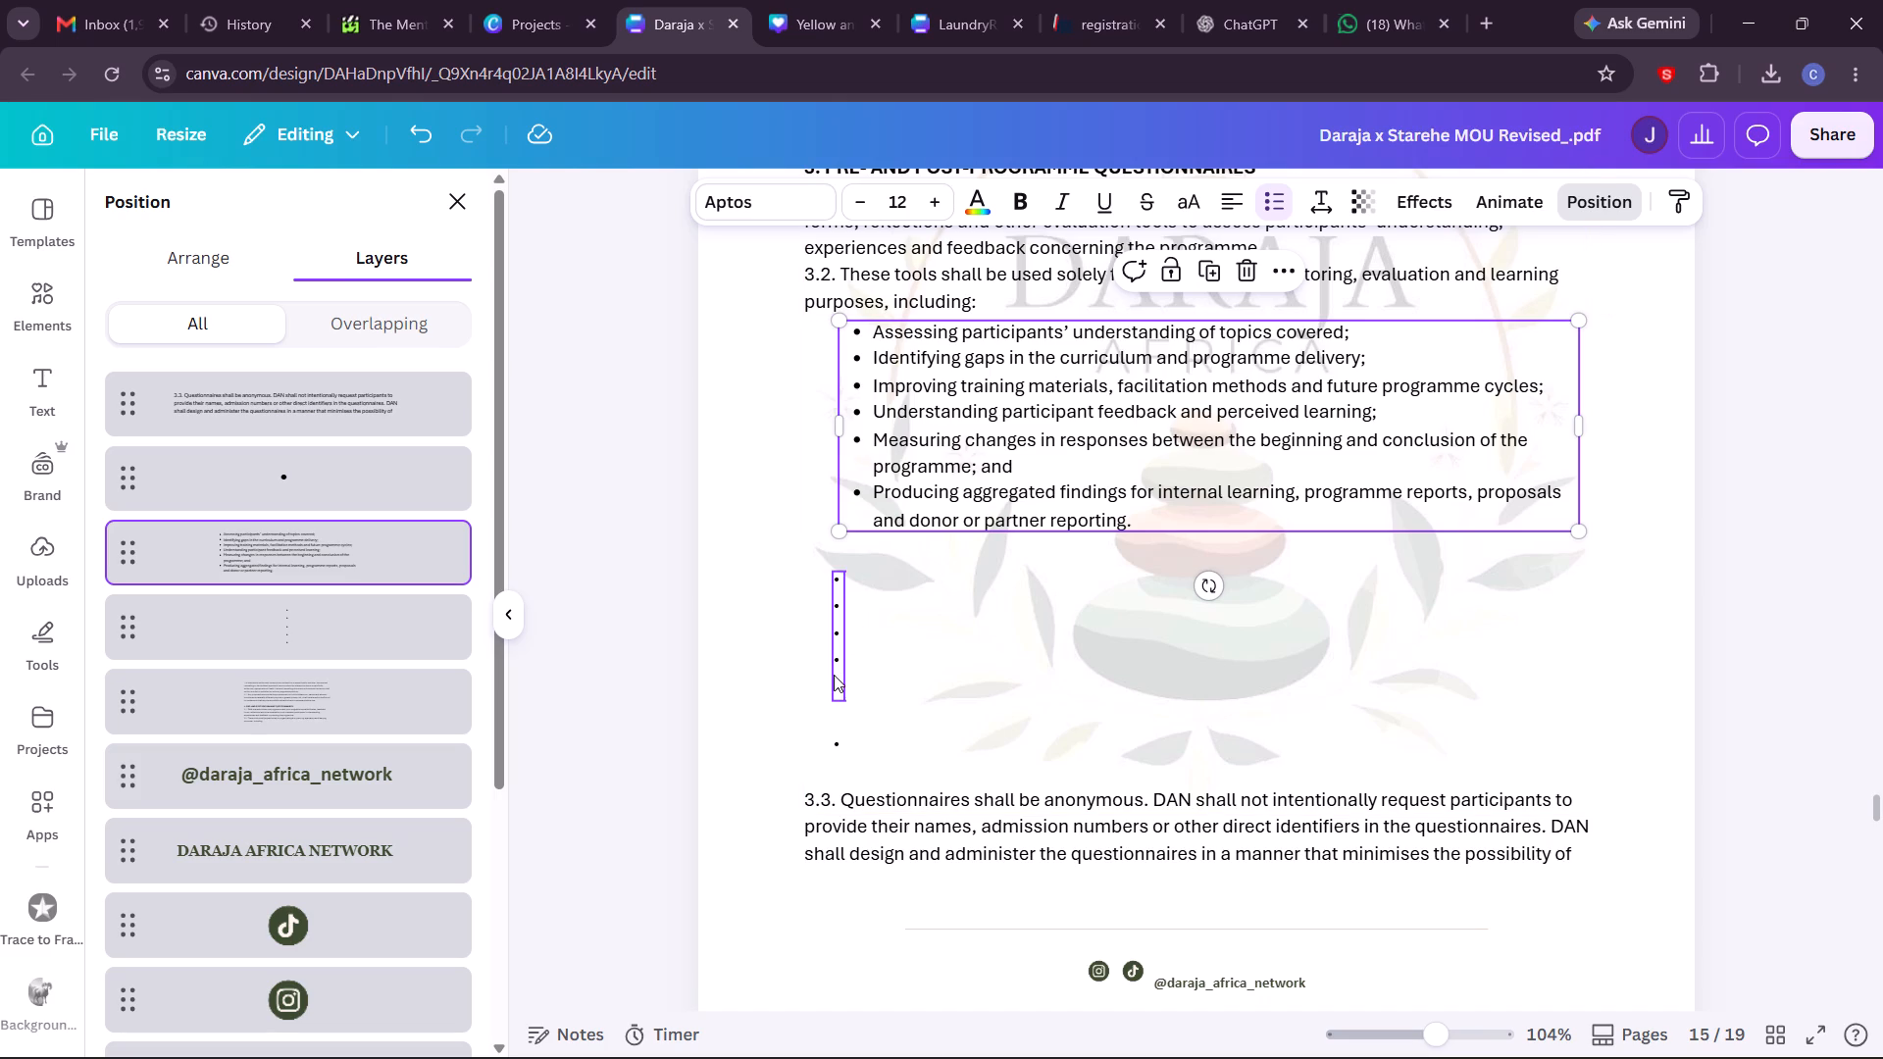
pyautogui.moveTo(1039, 484); pyautogui.dragTo(1027, 482)
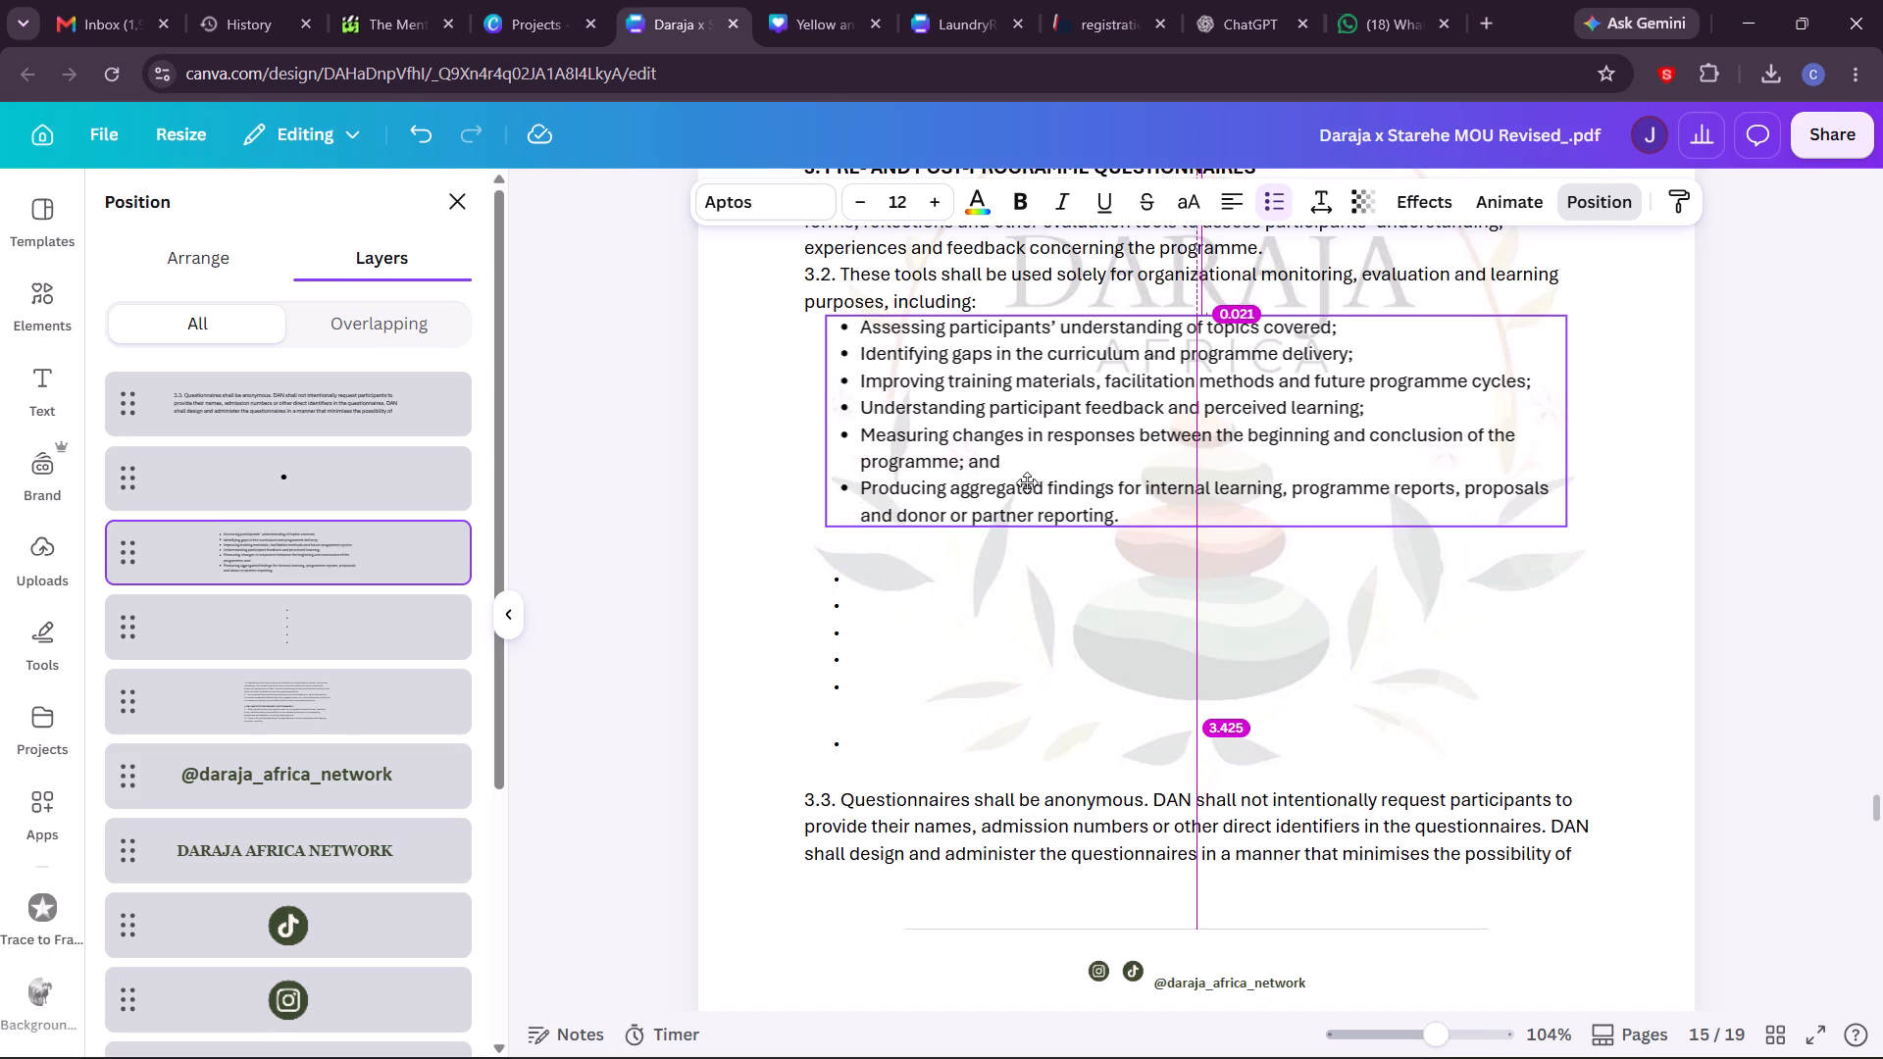
pyautogui.moveTo(1027, 482); pyautogui.dragTo(1020, 487)
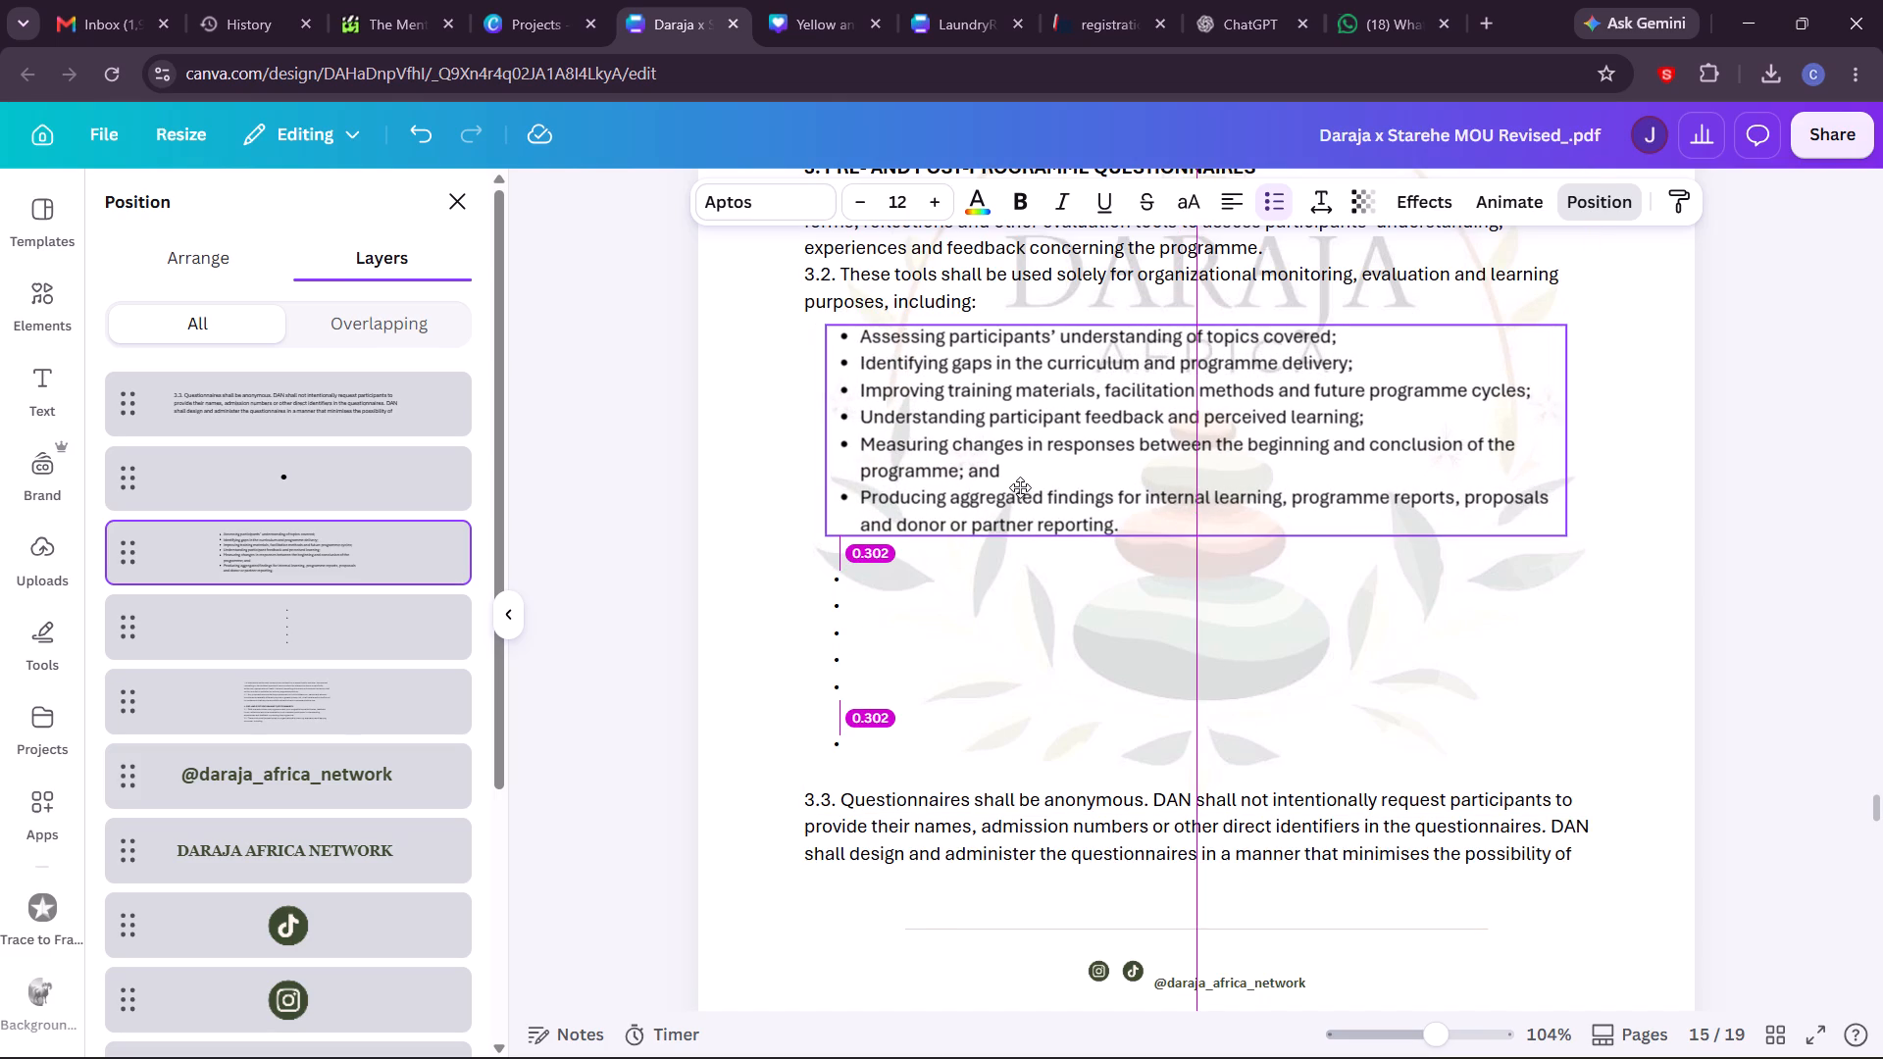
pyautogui.moveTo(1020, 487); pyautogui.dragTo(1023, 486)
pyautogui.moveTo(1023, 486); pyautogui.dragTo(1020, 486)
# Delete the two leftover text boxes of loose bullet dots below the page 15 list.
pyautogui.click(843, 656)
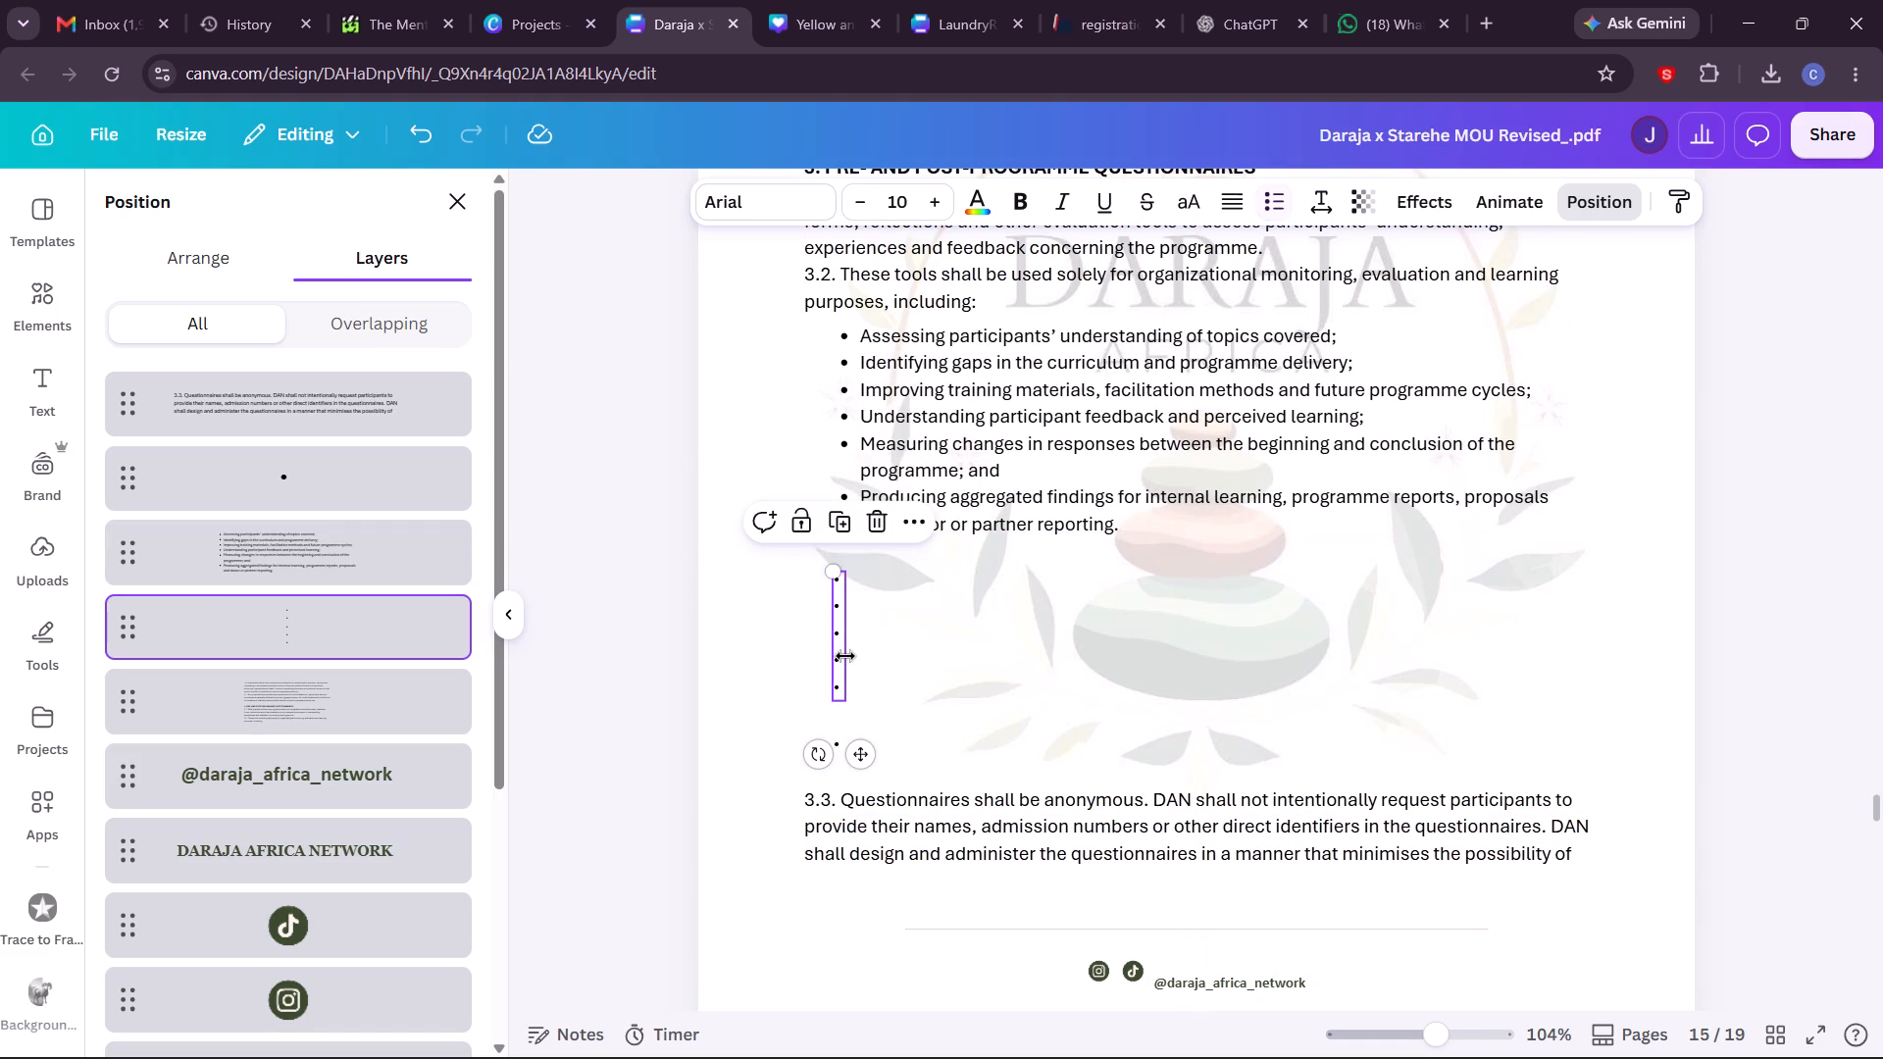
pyautogui.press('BackSpace')
pyautogui.click(835, 746)
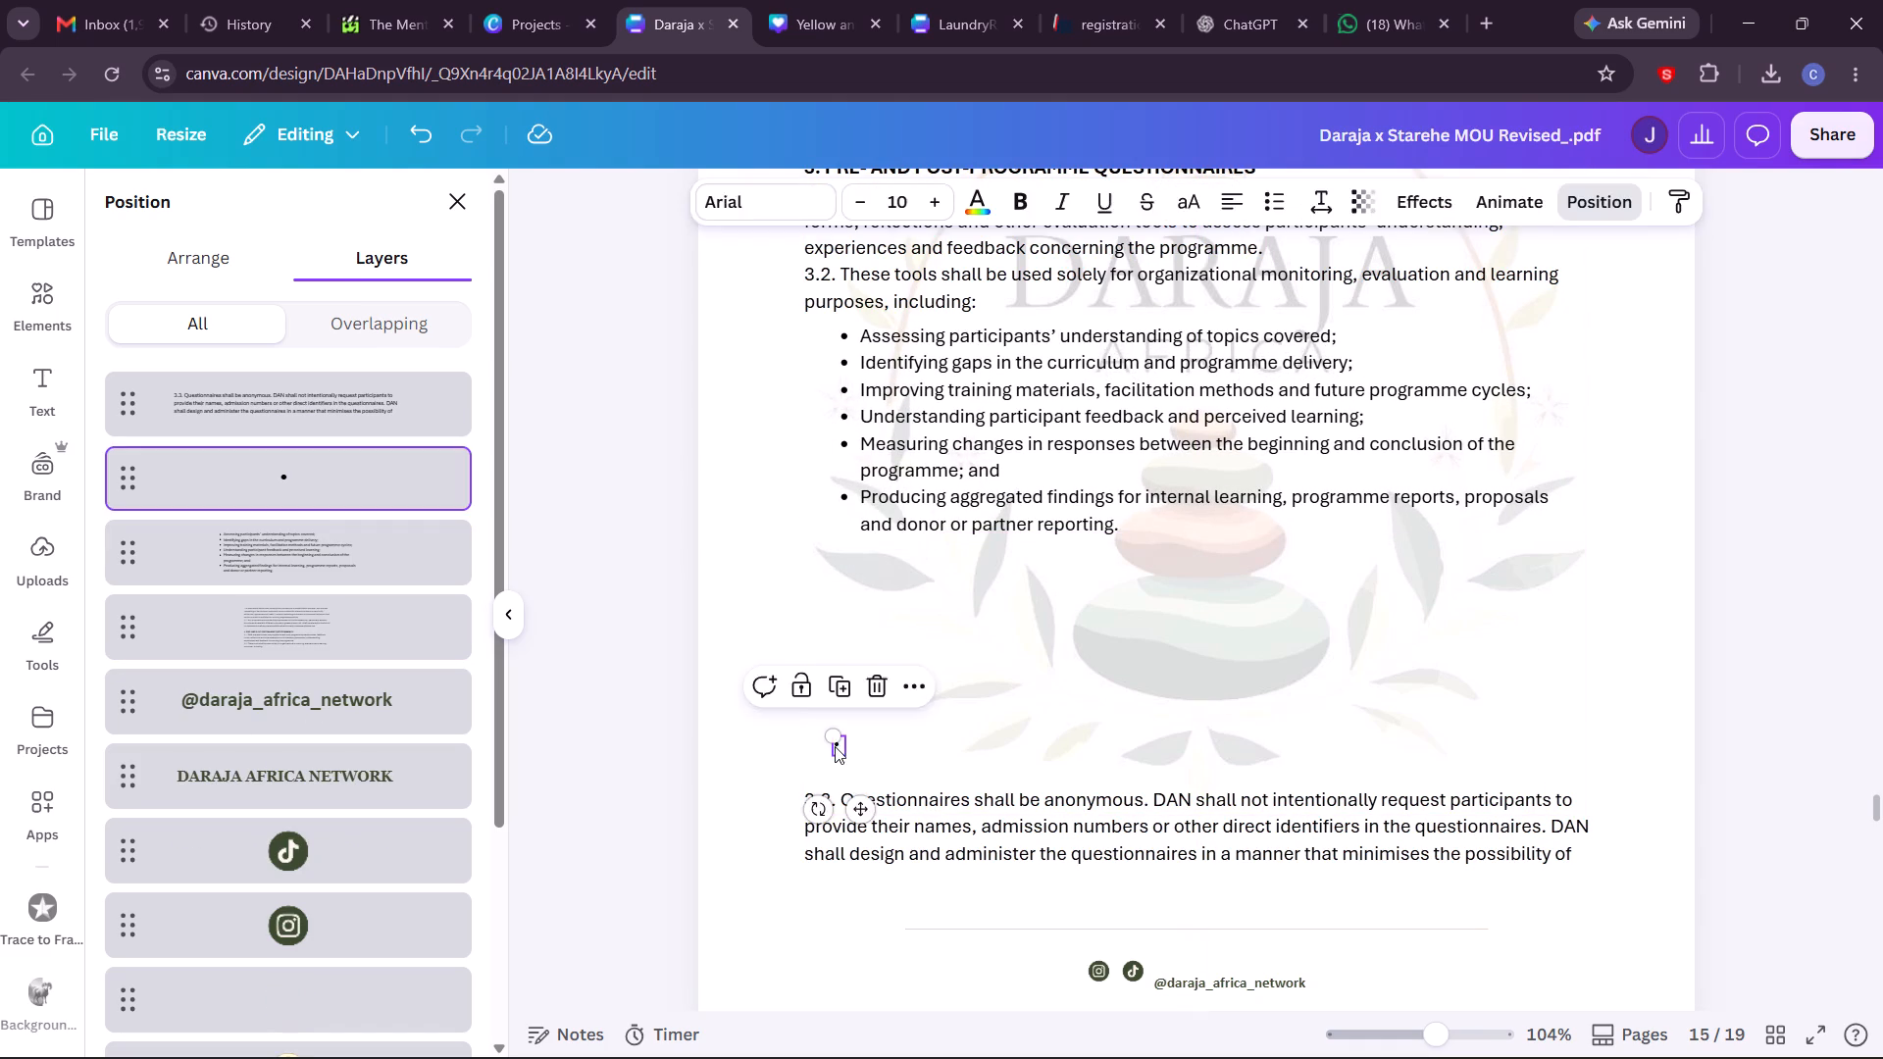
pyautogui.press('BackSpace')
# Move the clause 3.3 text on page 15 up to sit directly below the bulleted list, aligned with the body text.
pyautogui.moveTo(1032, 853); pyautogui.dragTo(1037, 664)
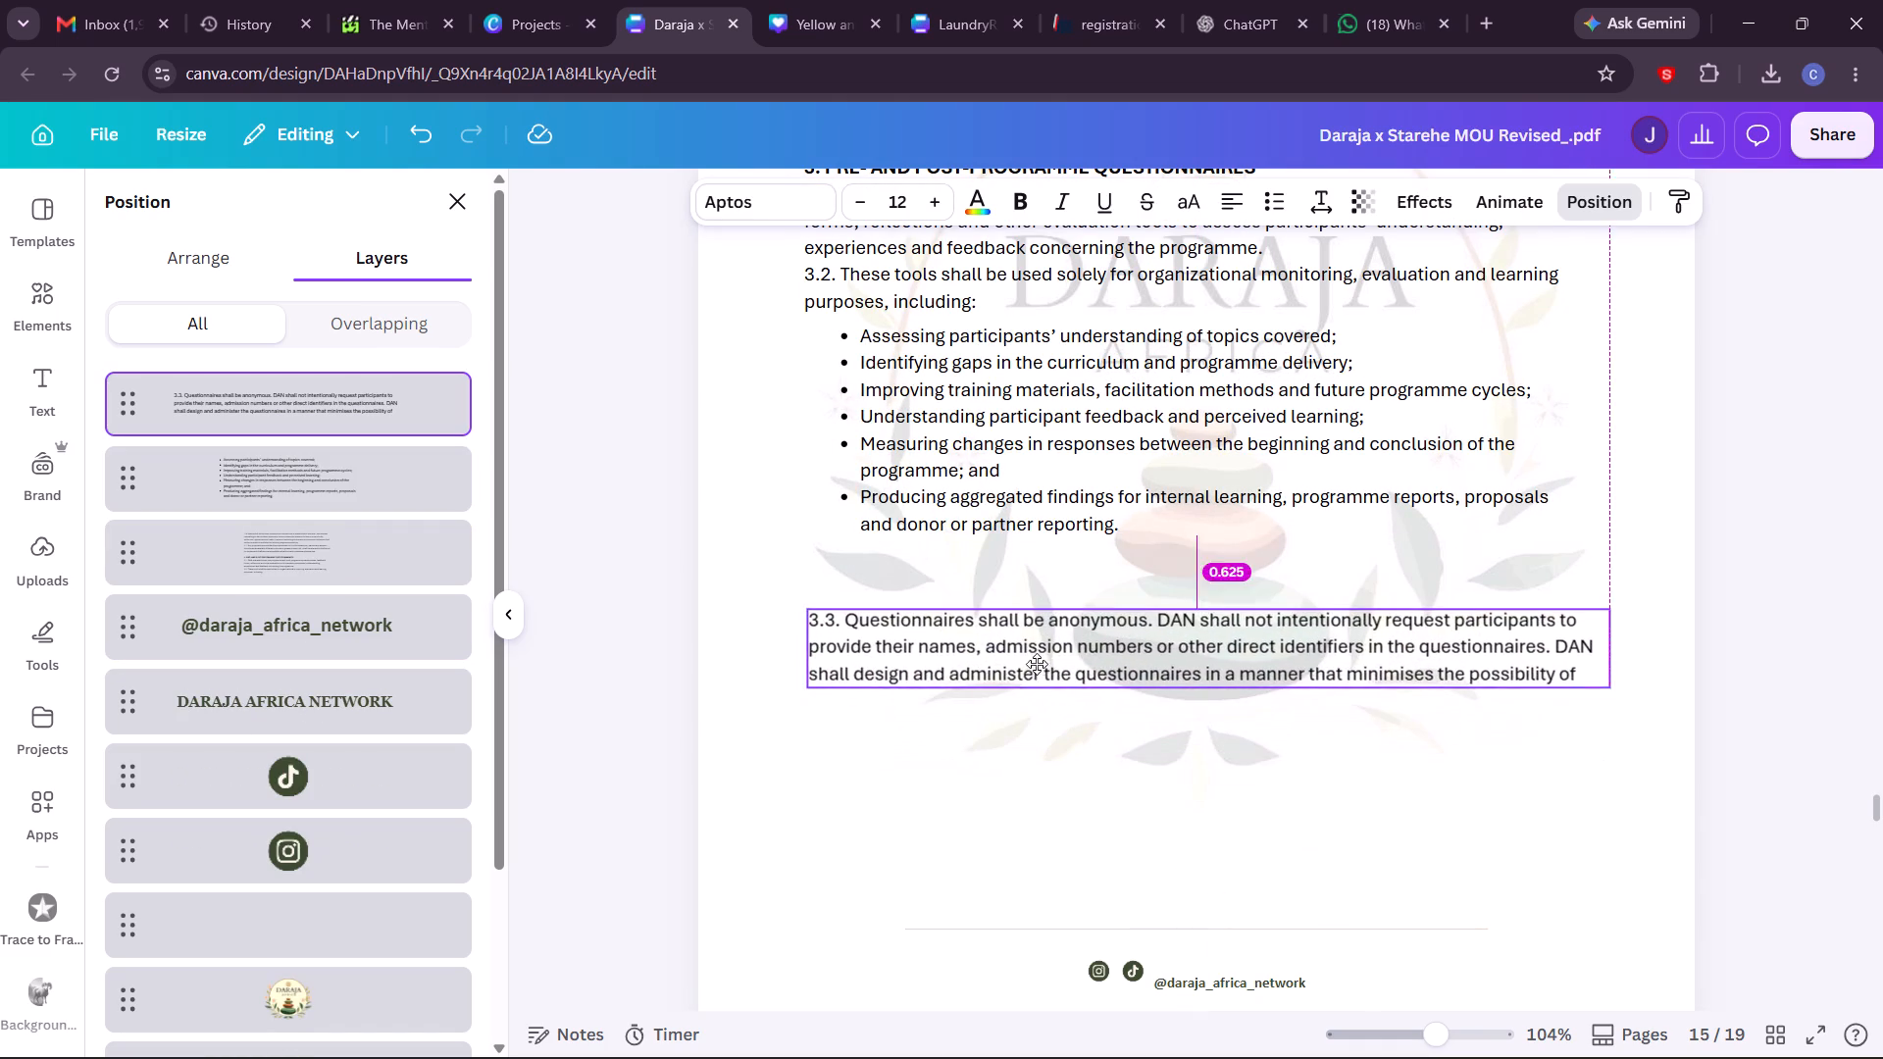
pyautogui.moveTo(1037, 664); pyautogui.dragTo(1031, 628)
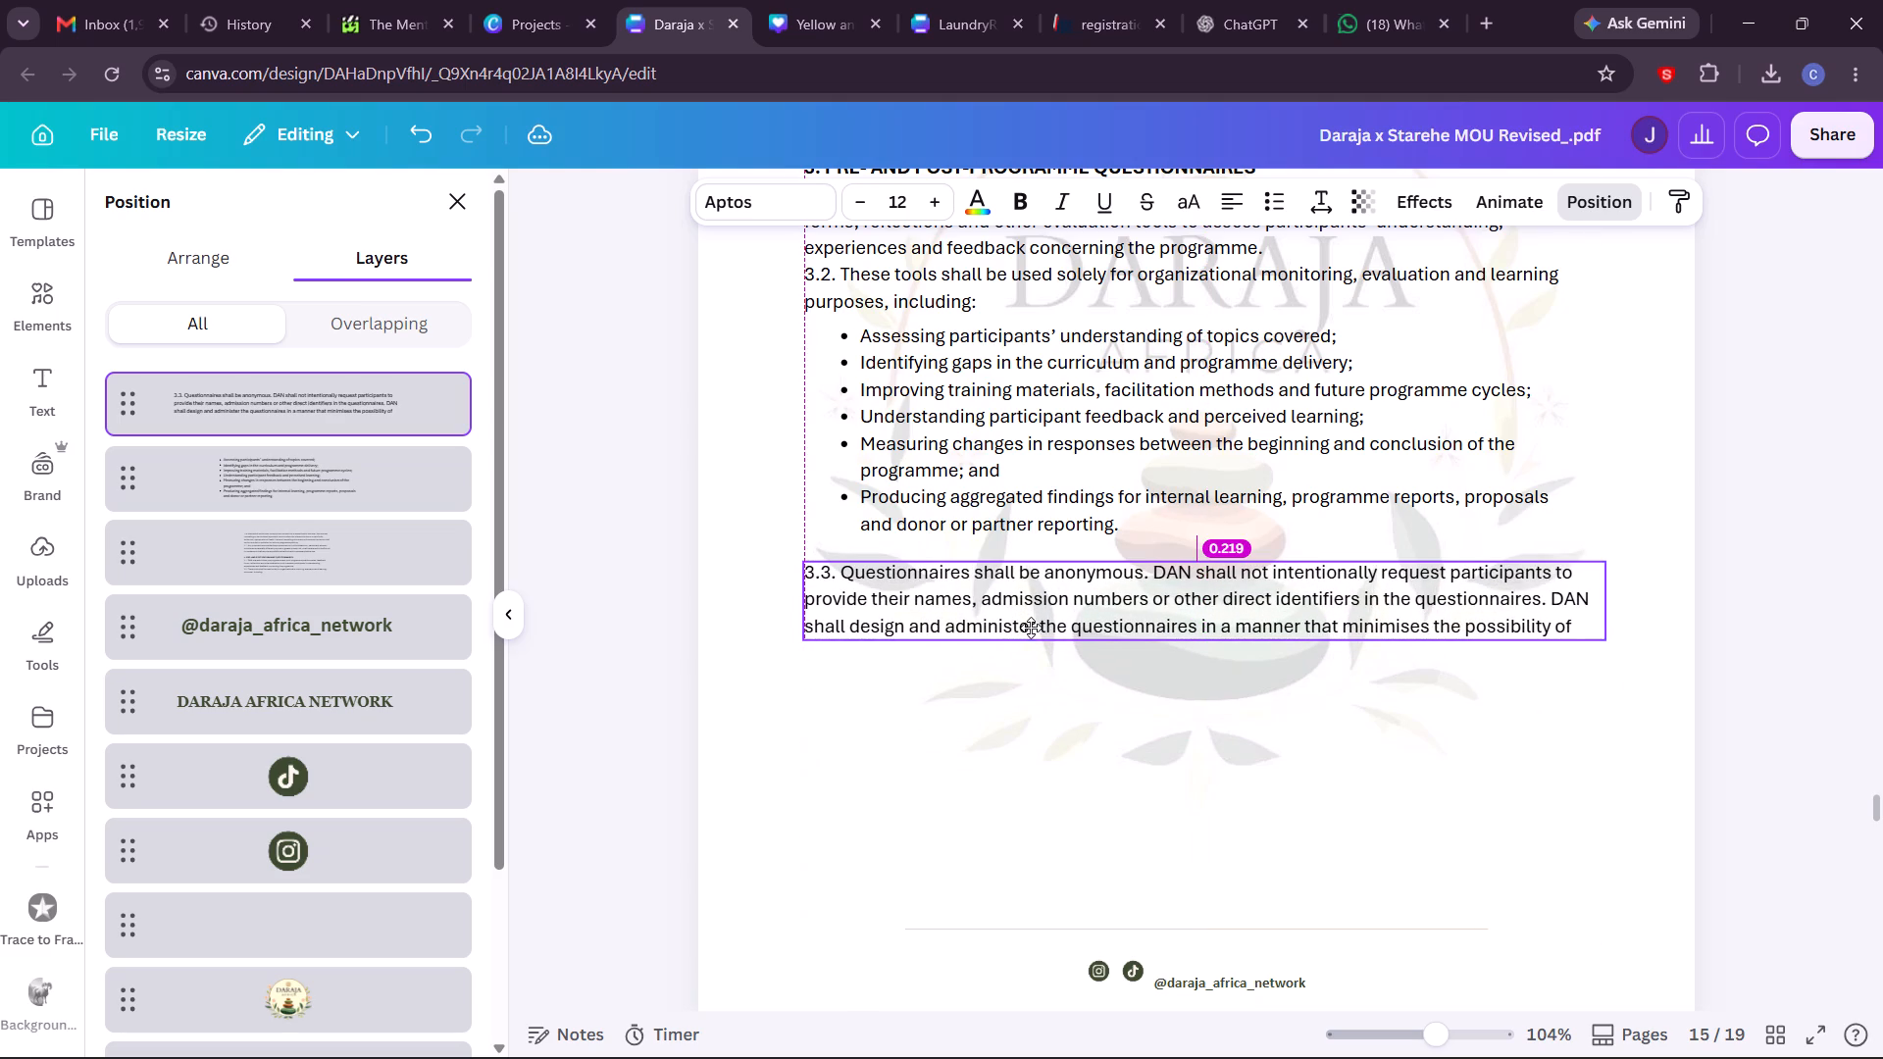
pyautogui.moveTo(1031, 628); pyautogui.dragTo(1033, 617)
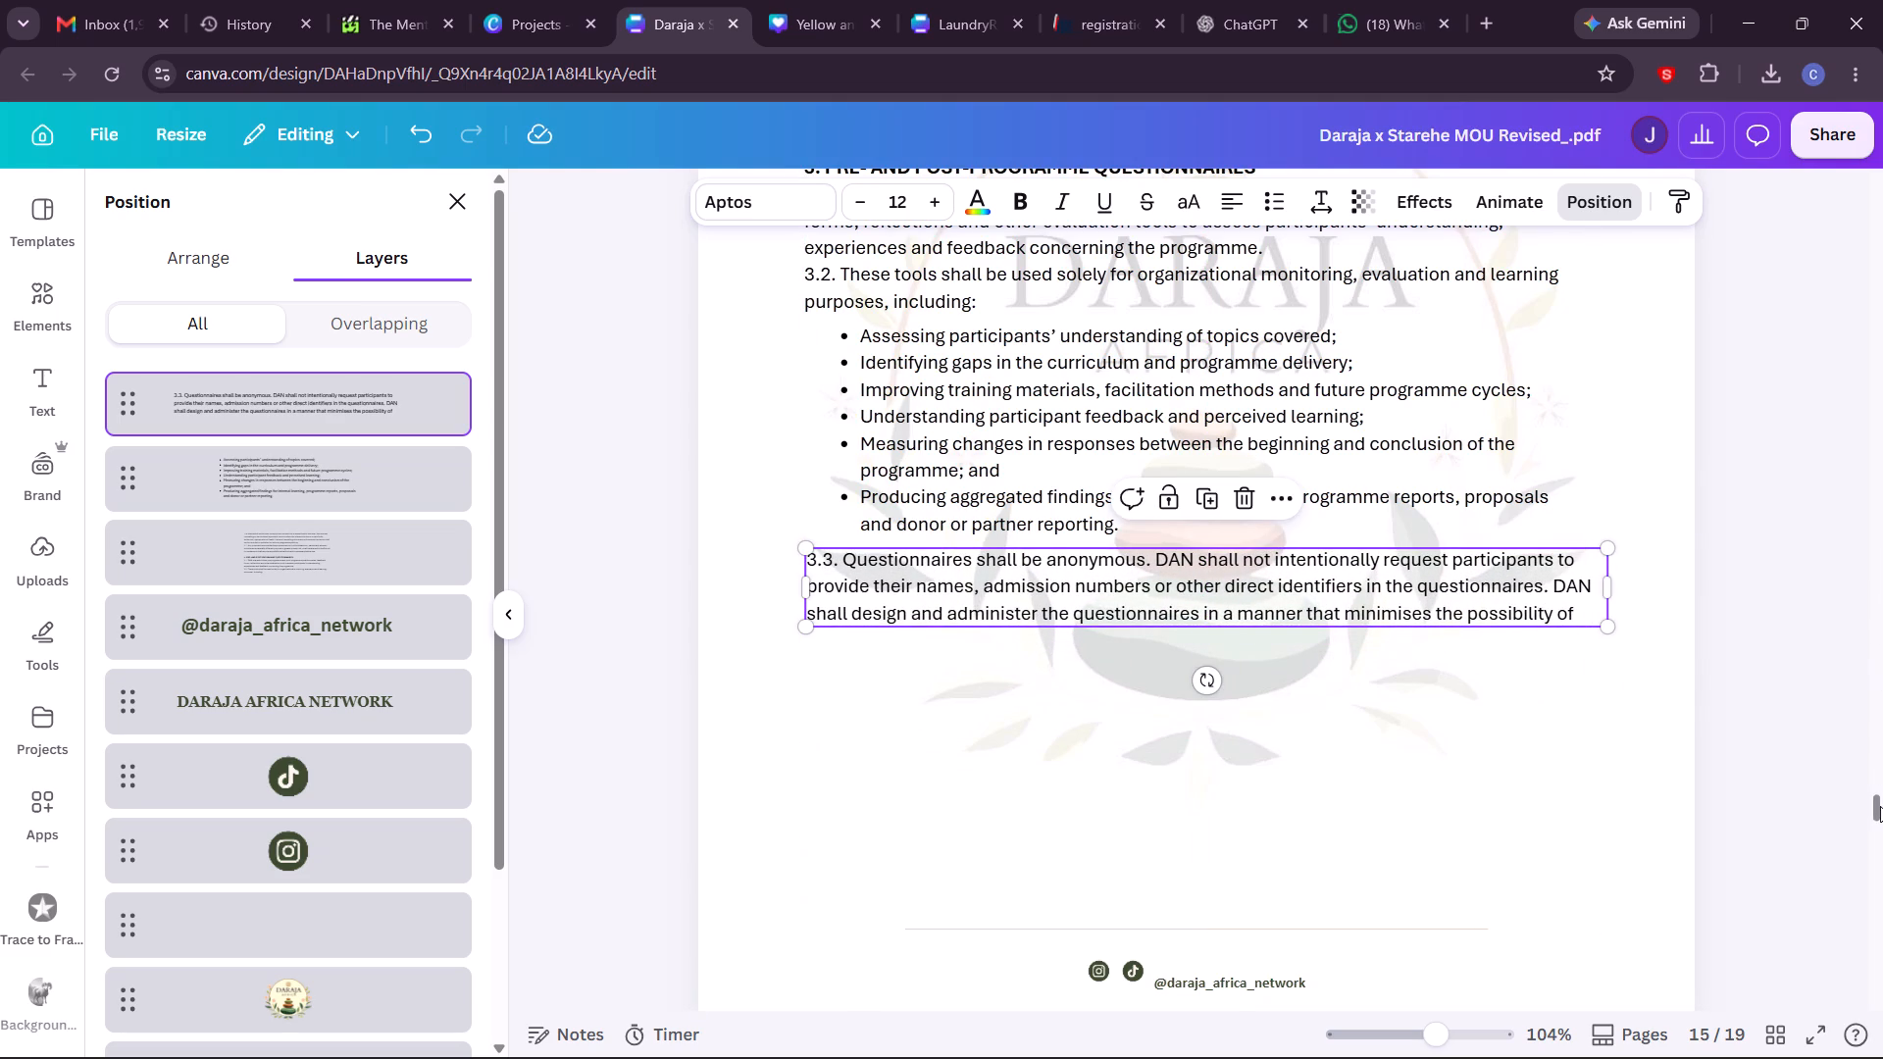
# Move the remainder of clause 3.3 and all of clause 3.4 from the top of page 16 onto the end of page 15's clause 3.3 text.
pyautogui.moveTo(1880, 806); pyautogui.dragTo(1872, 832)
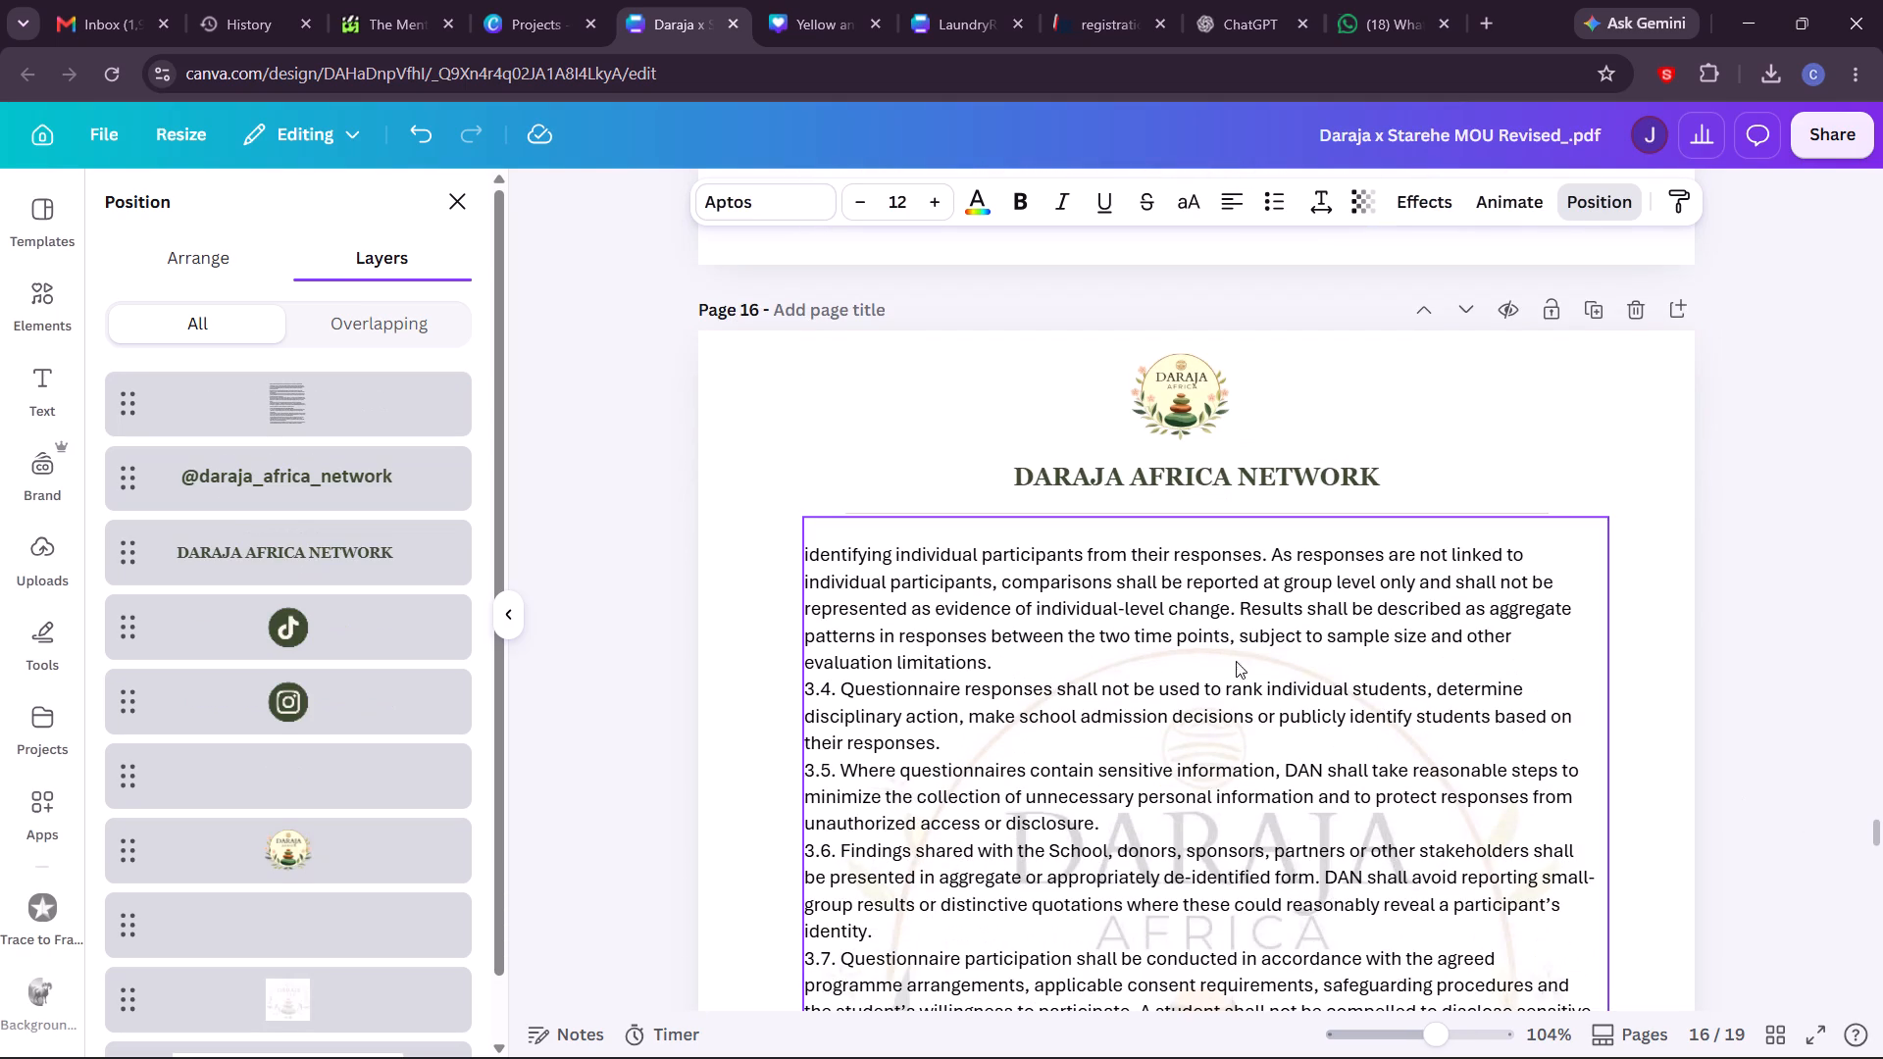
pyautogui.click(1027, 643)
pyautogui.click(1008, 669)
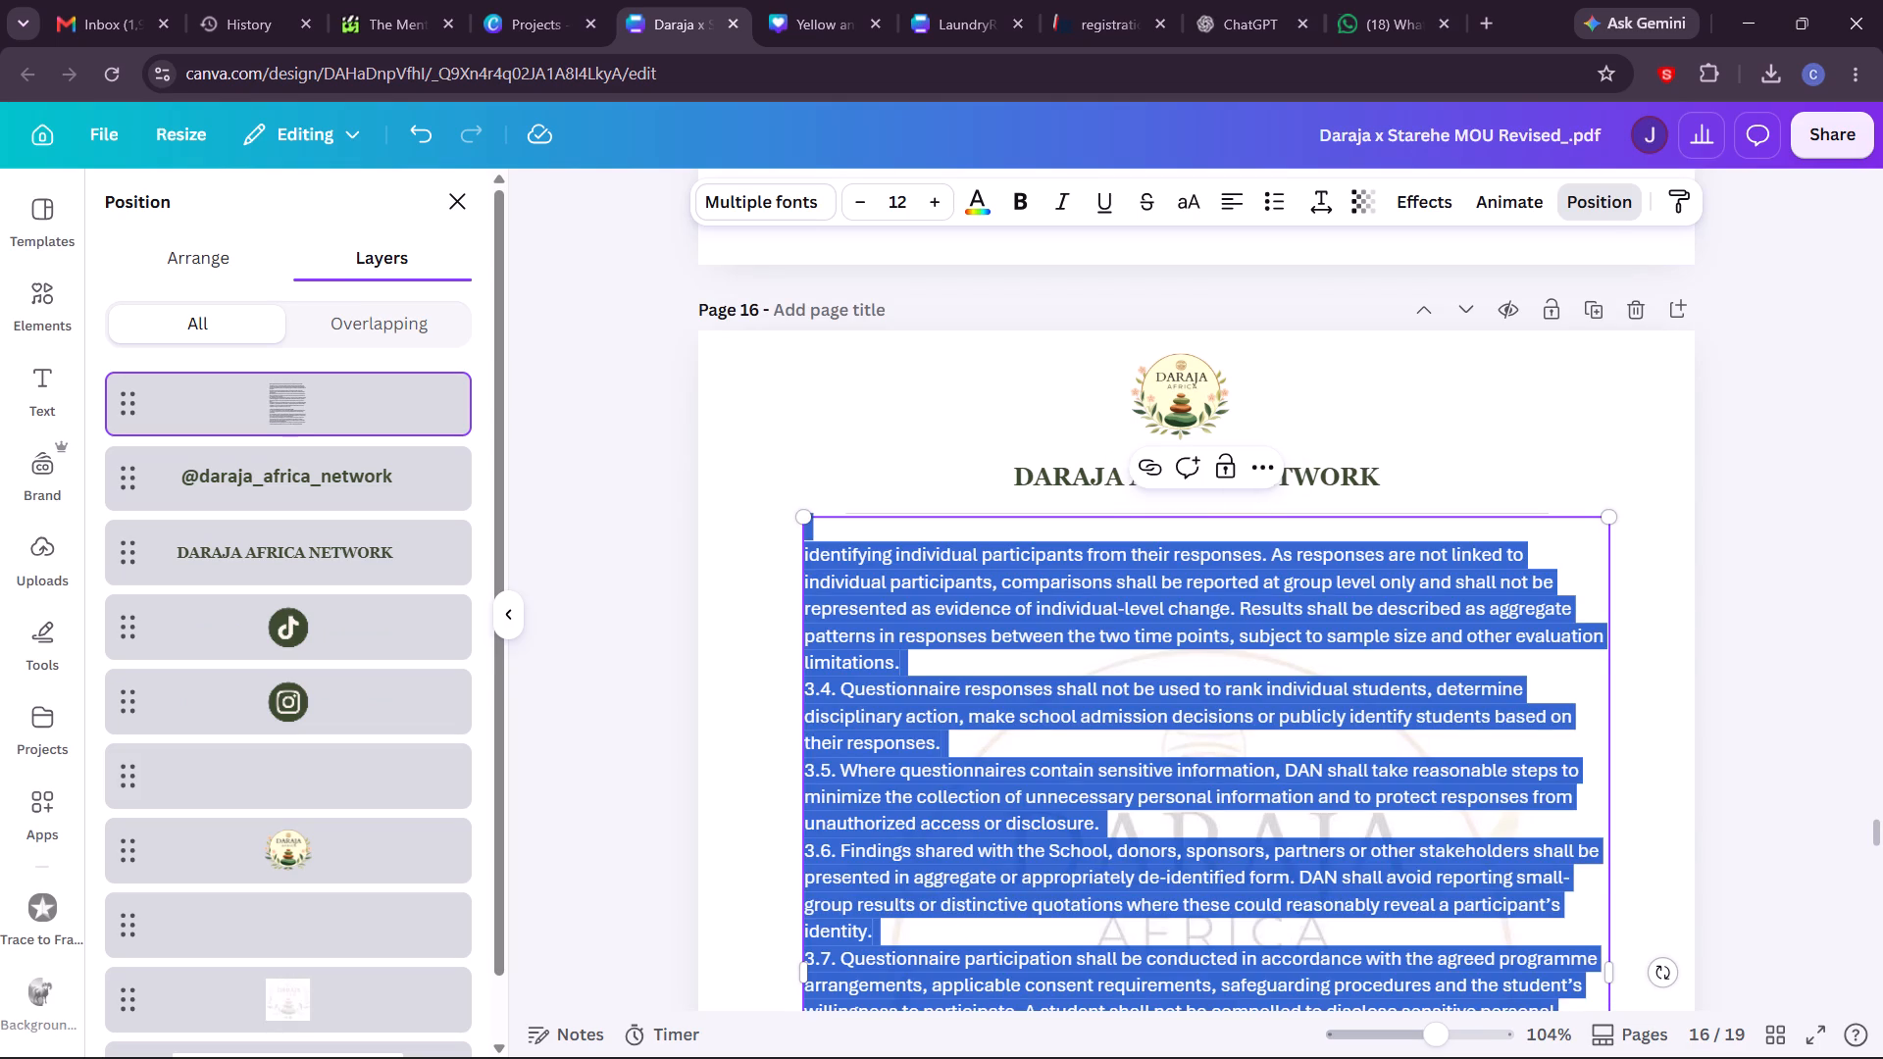
pyautogui.click(932, 714)
pyautogui.moveTo(948, 749); pyautogui.dragTo(890, 634)
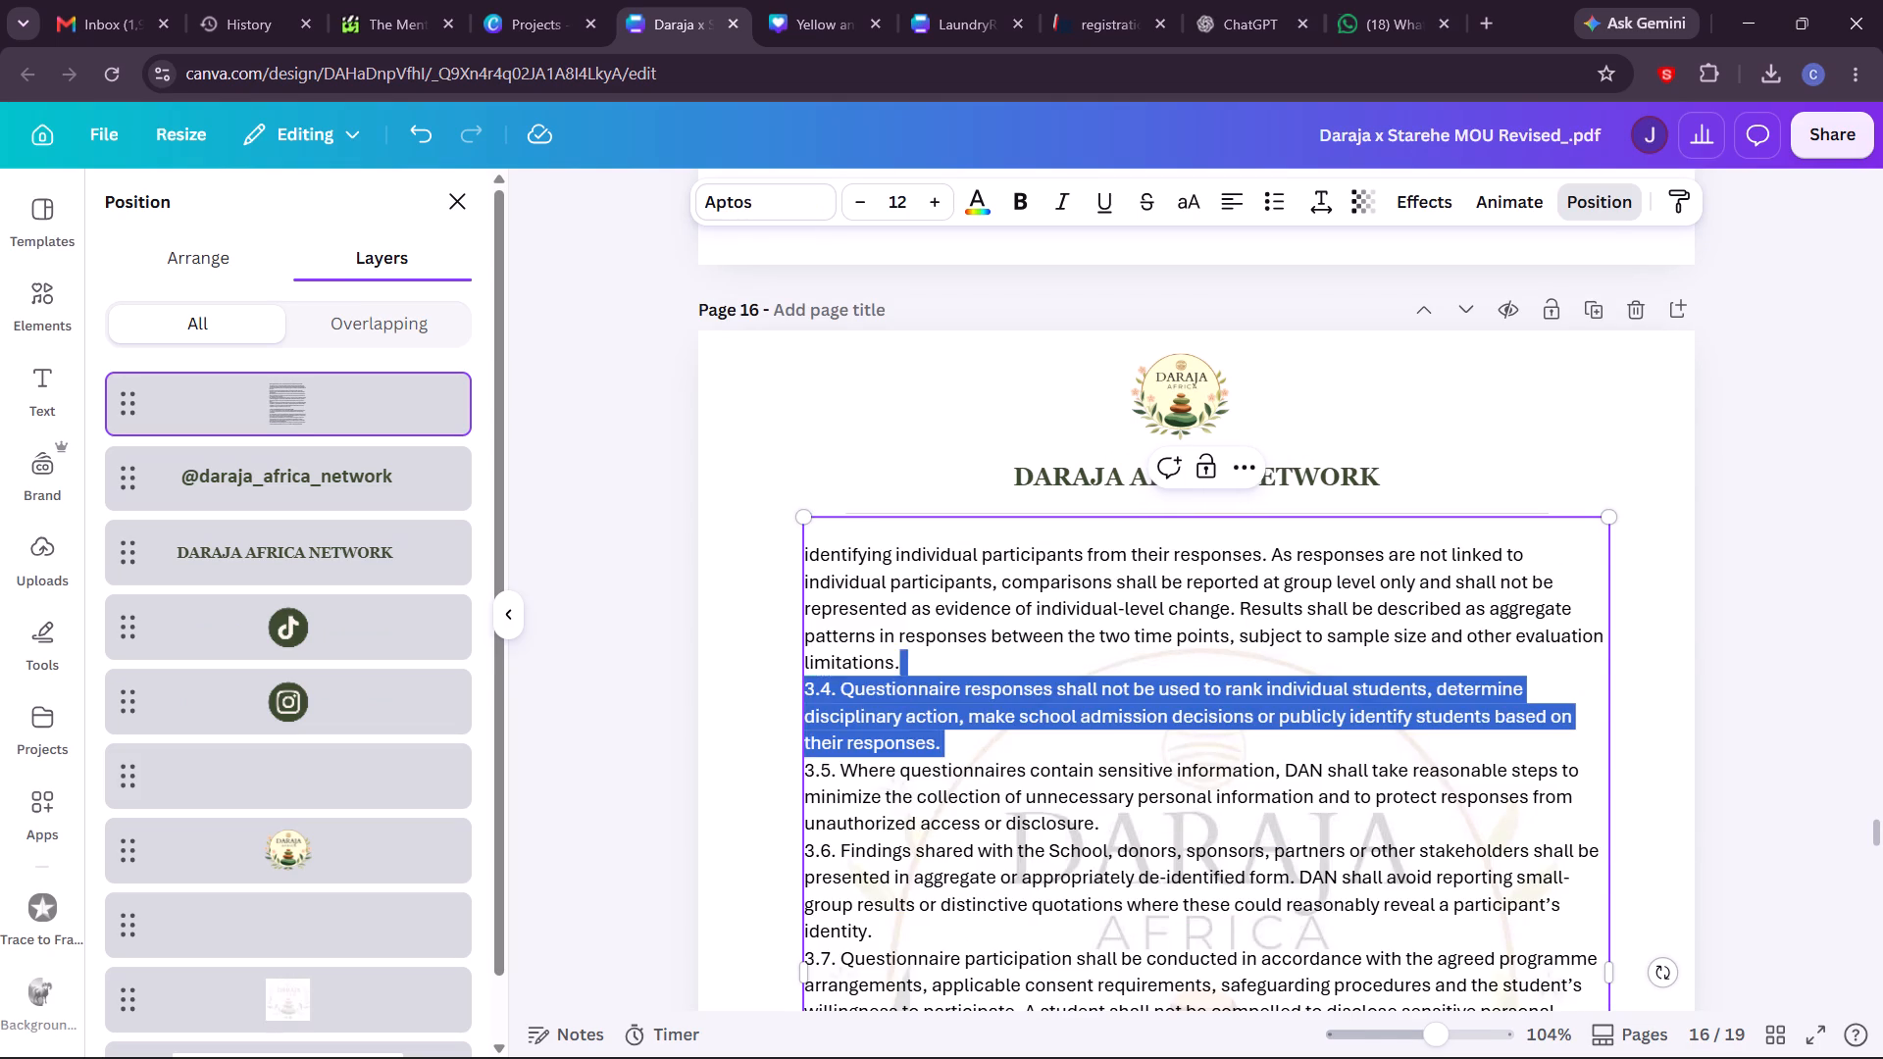
pyautogui.moveTo(890, 634); pyautogui.dragTo(786, 544)
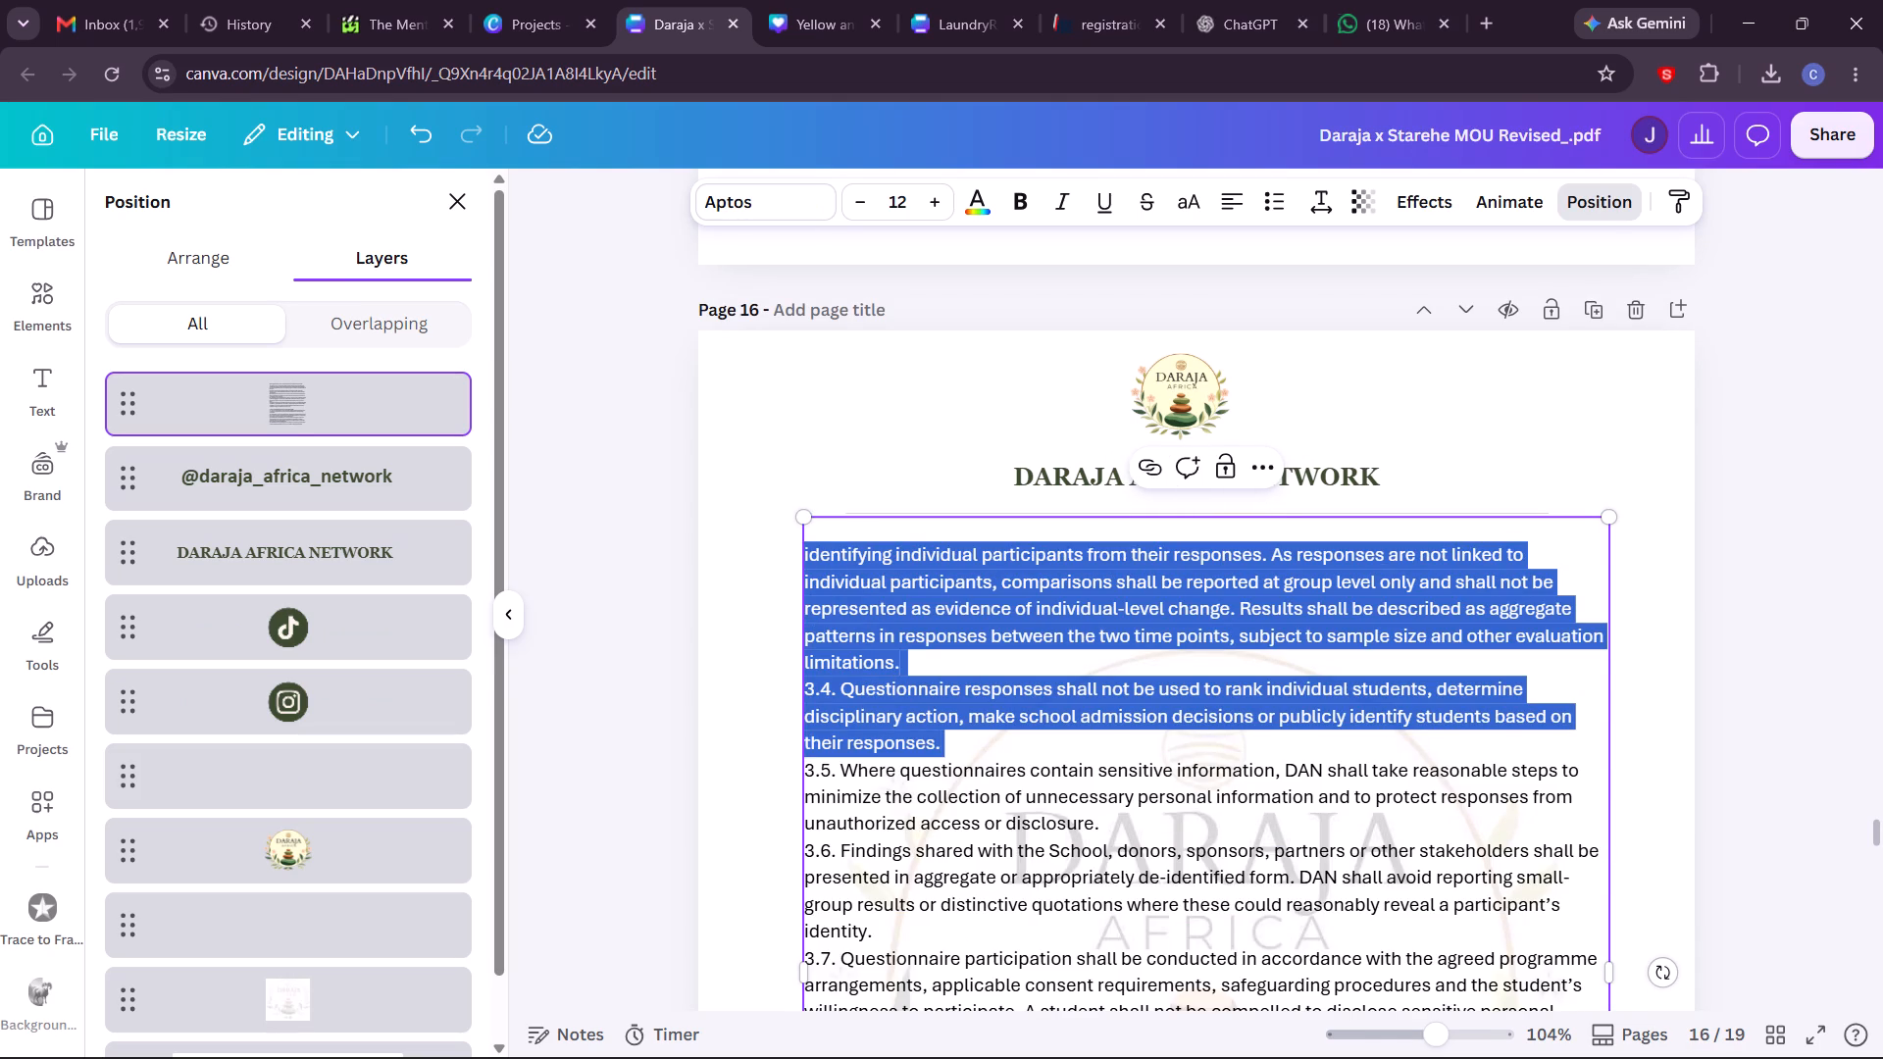
pyautogui.hotkey('ctrl', 'x')
pyautogui.scroll(1, 1075, 671)
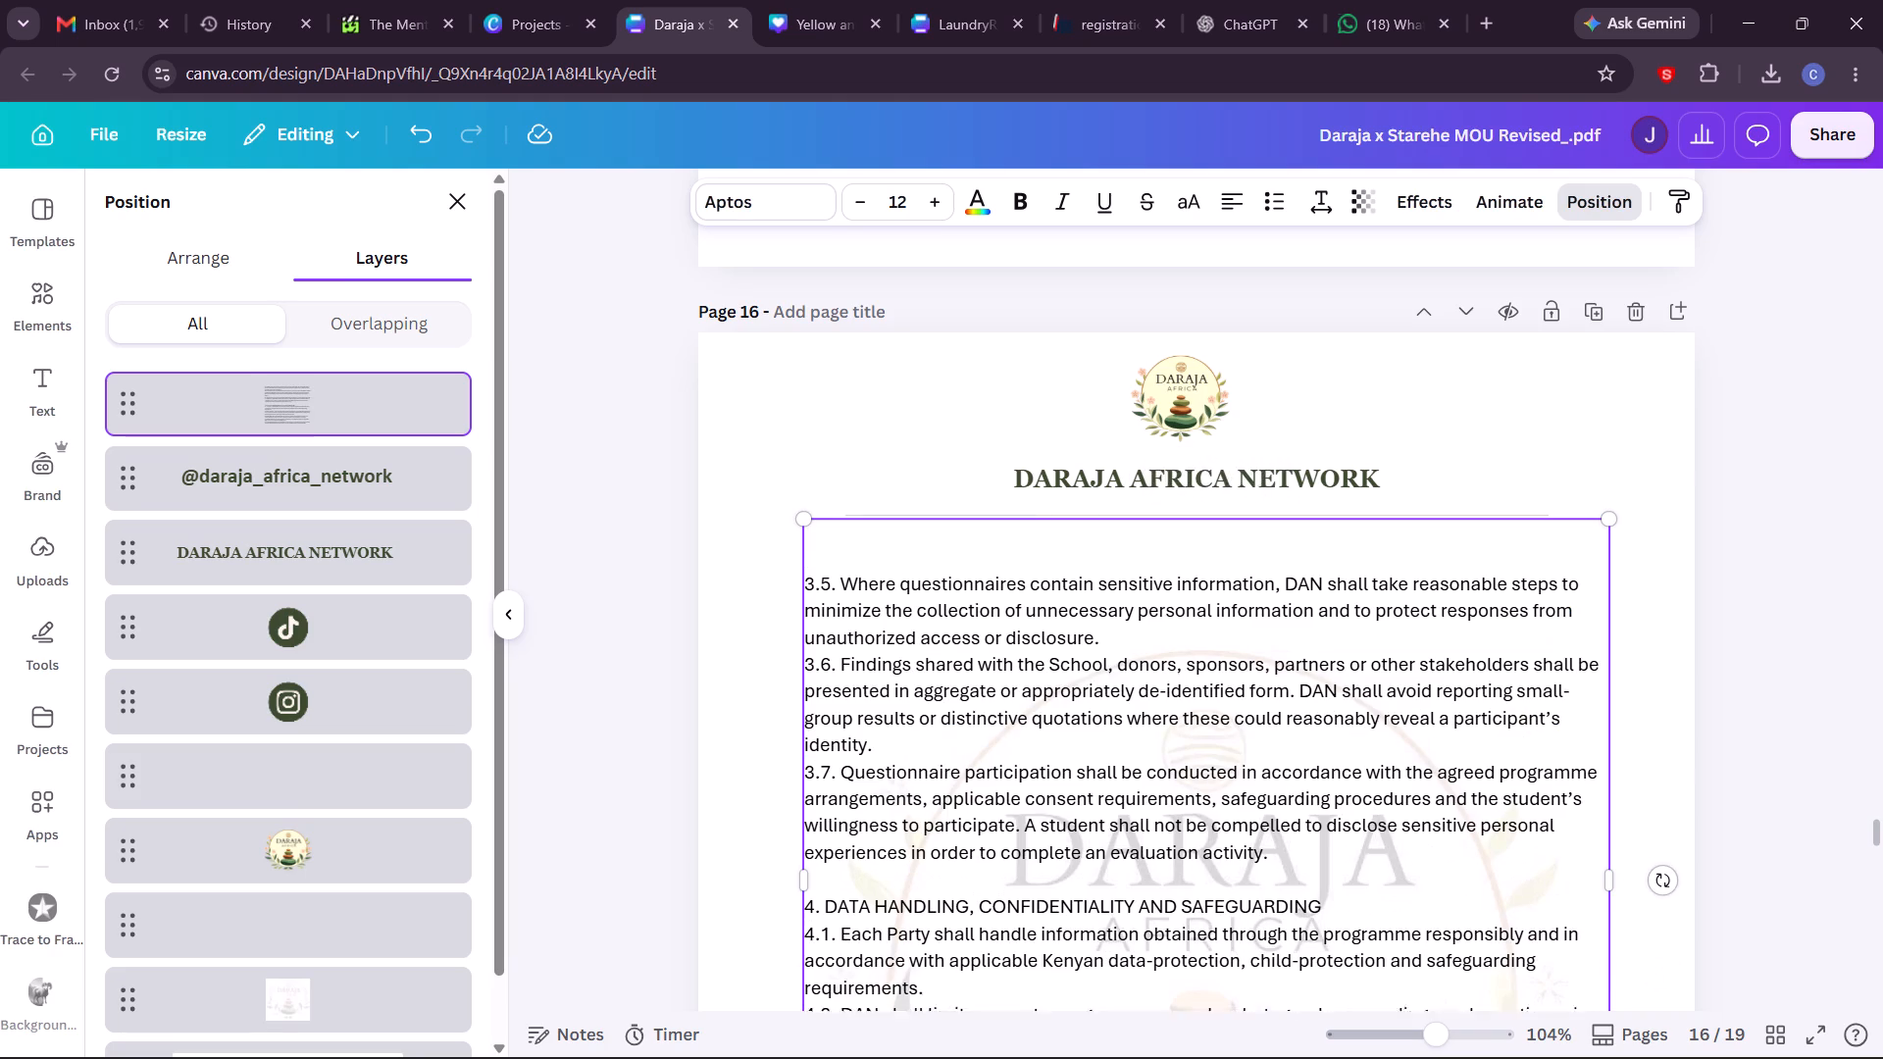
pyautogui.scroll(5, 1075, 670)
pyautogui.click(1014, 641)
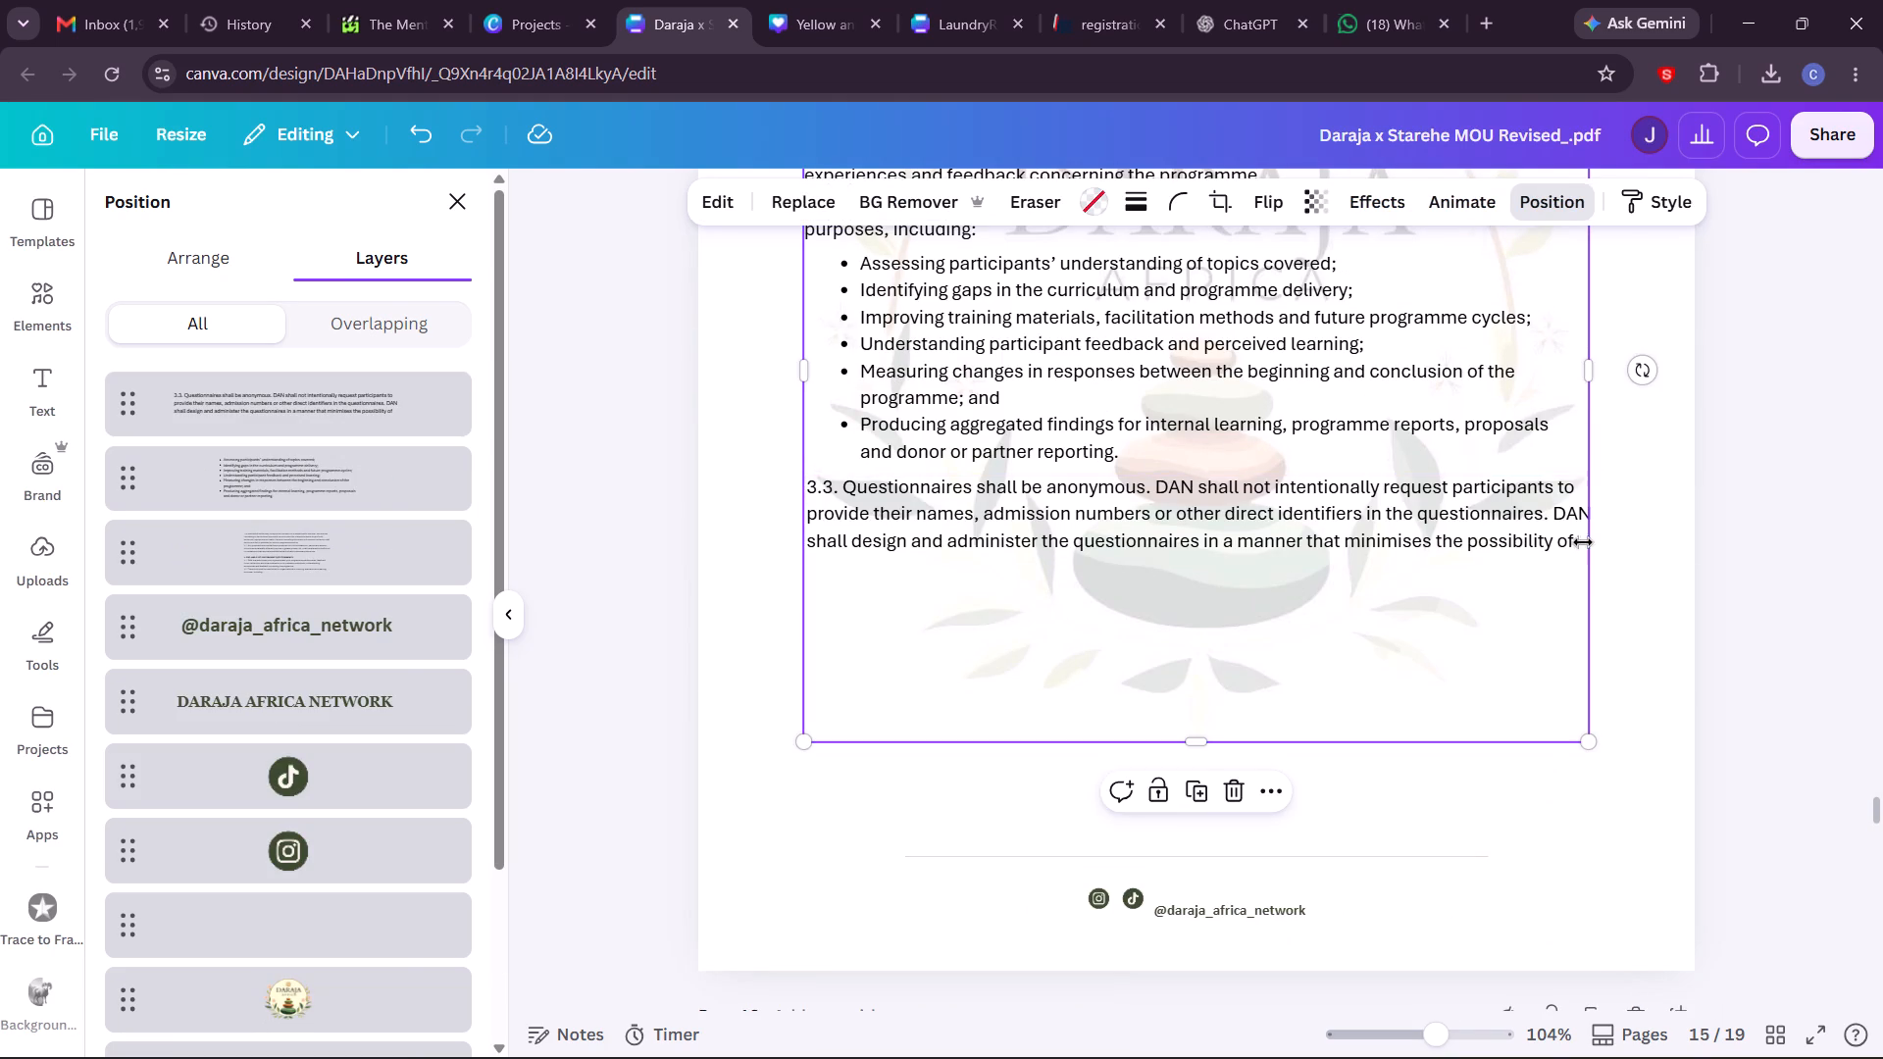
pyautogui.click(1570, 542)
pyautogui.click(1576, 540)
pyautogui.click(1577, 540)
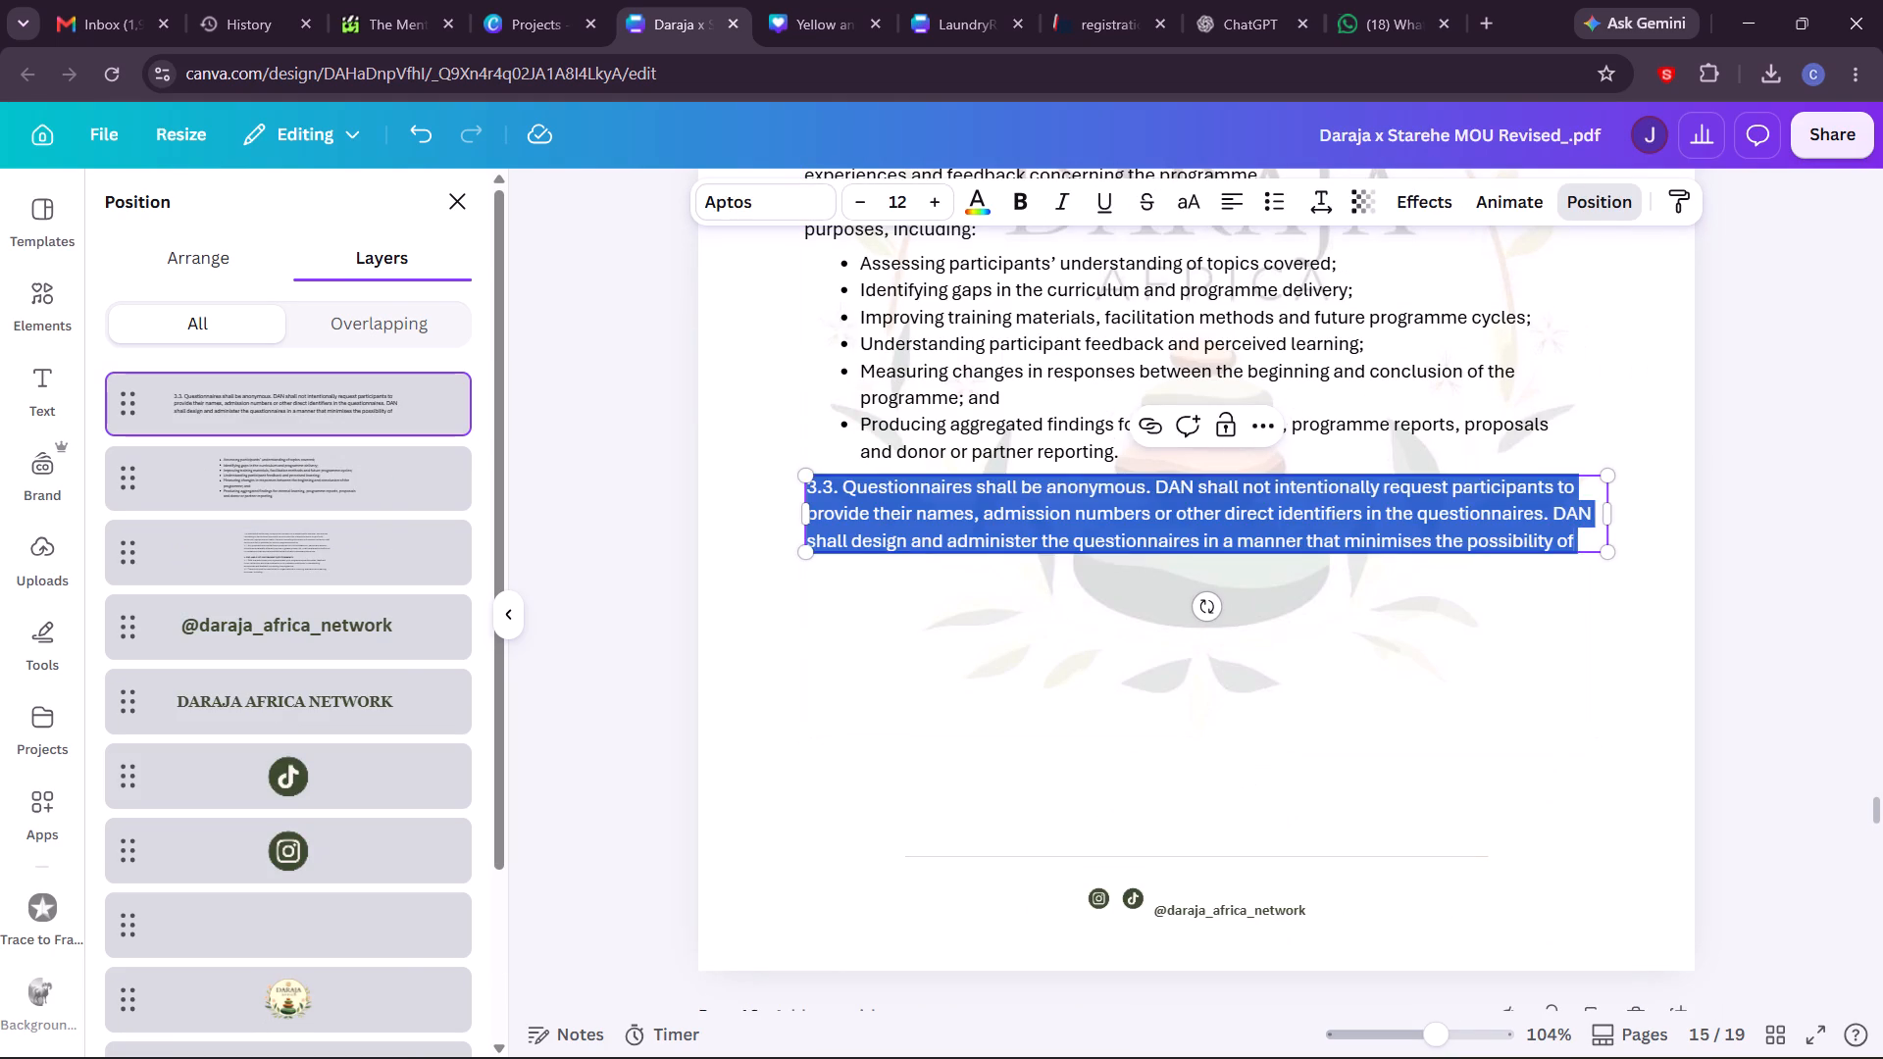
pyautogui.hotkey('ctrl', 'v')
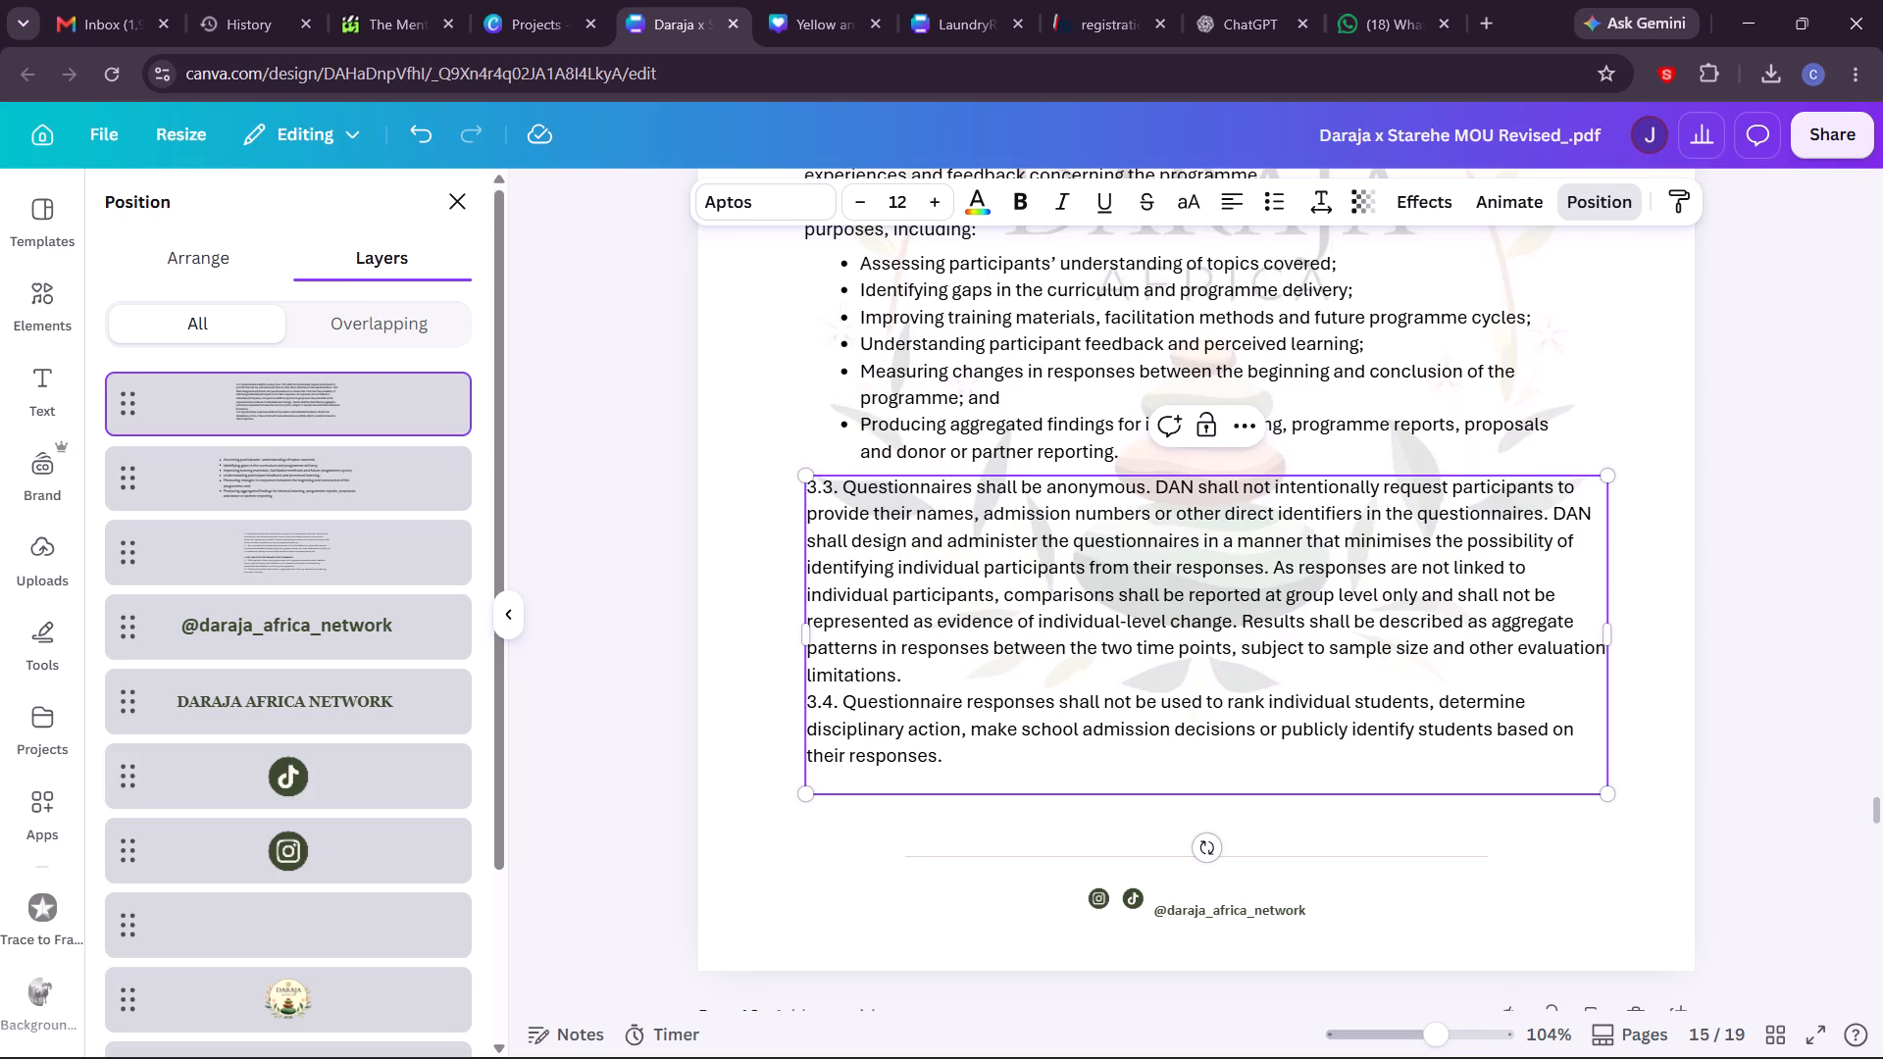
# Enlarge the page 16 body text box very slightly and remove the extra blank line above clause 3.5.
pyautogui.scroll(-5, 1302, 530)
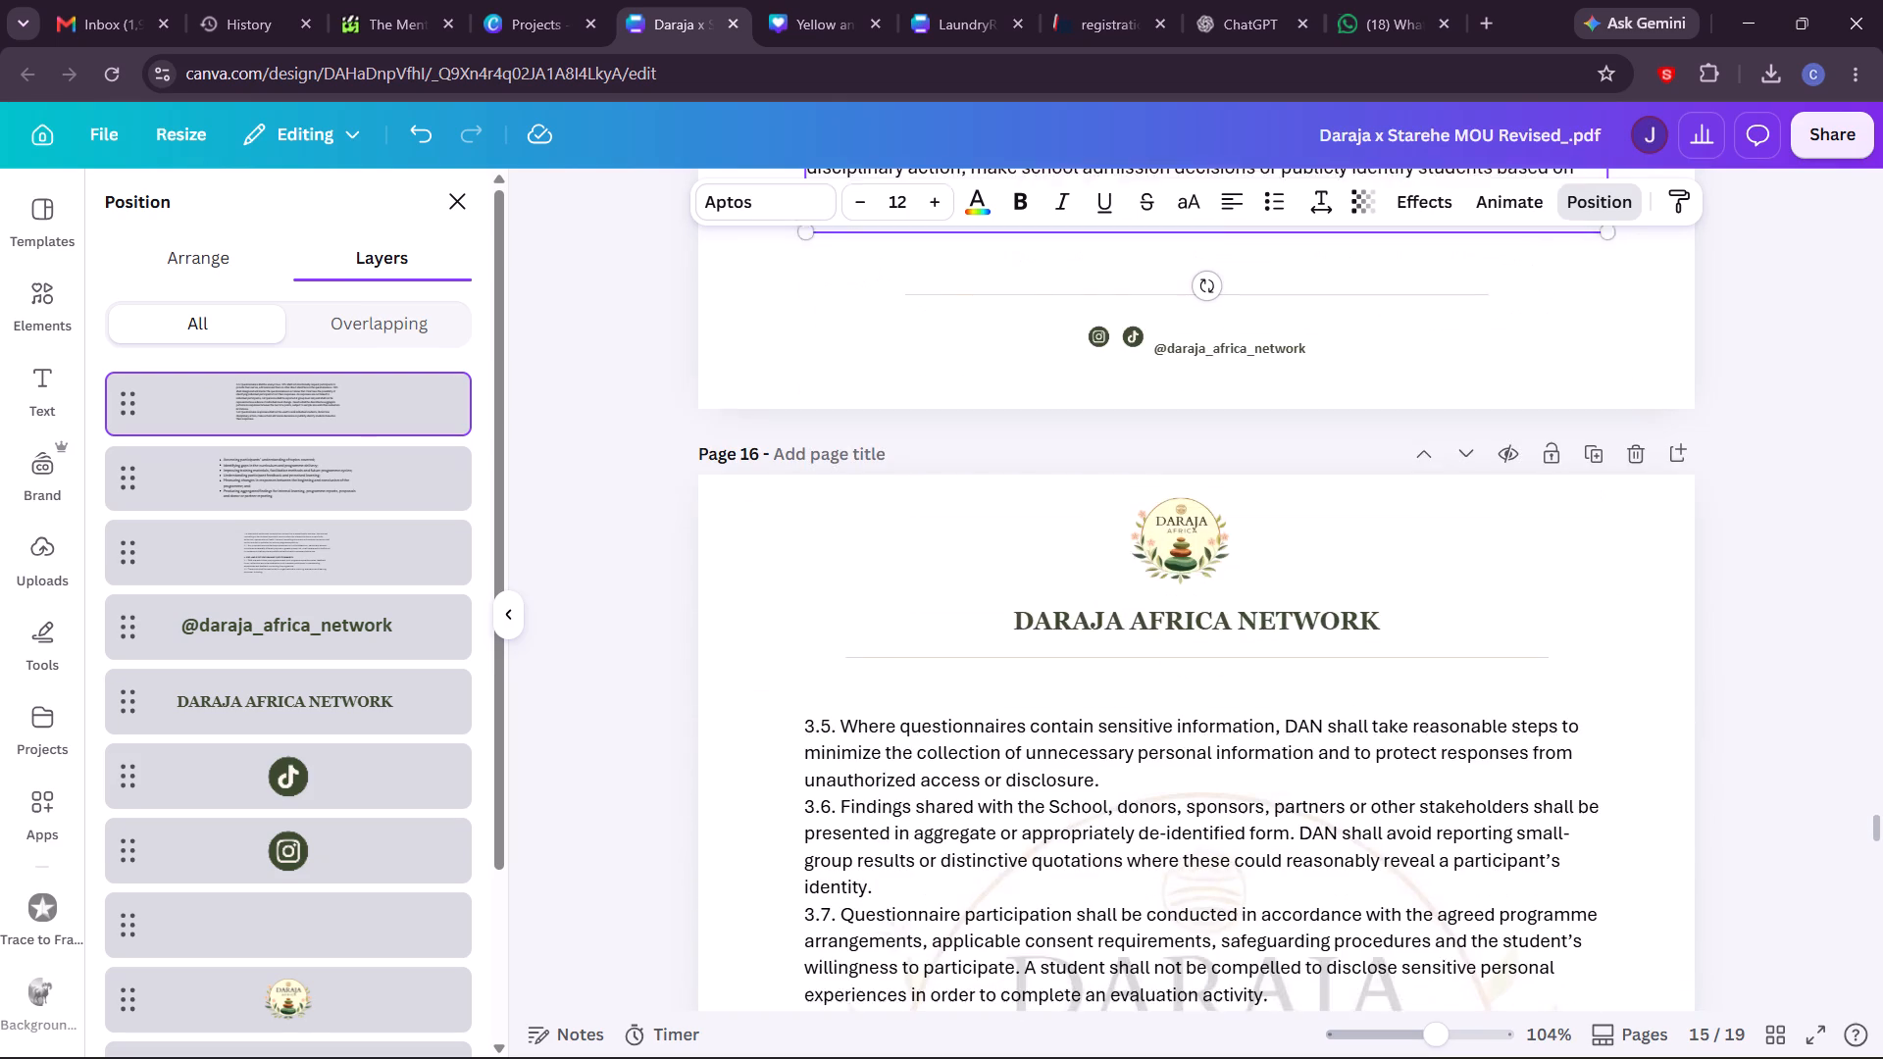
pyautogui.click(1093, 857)
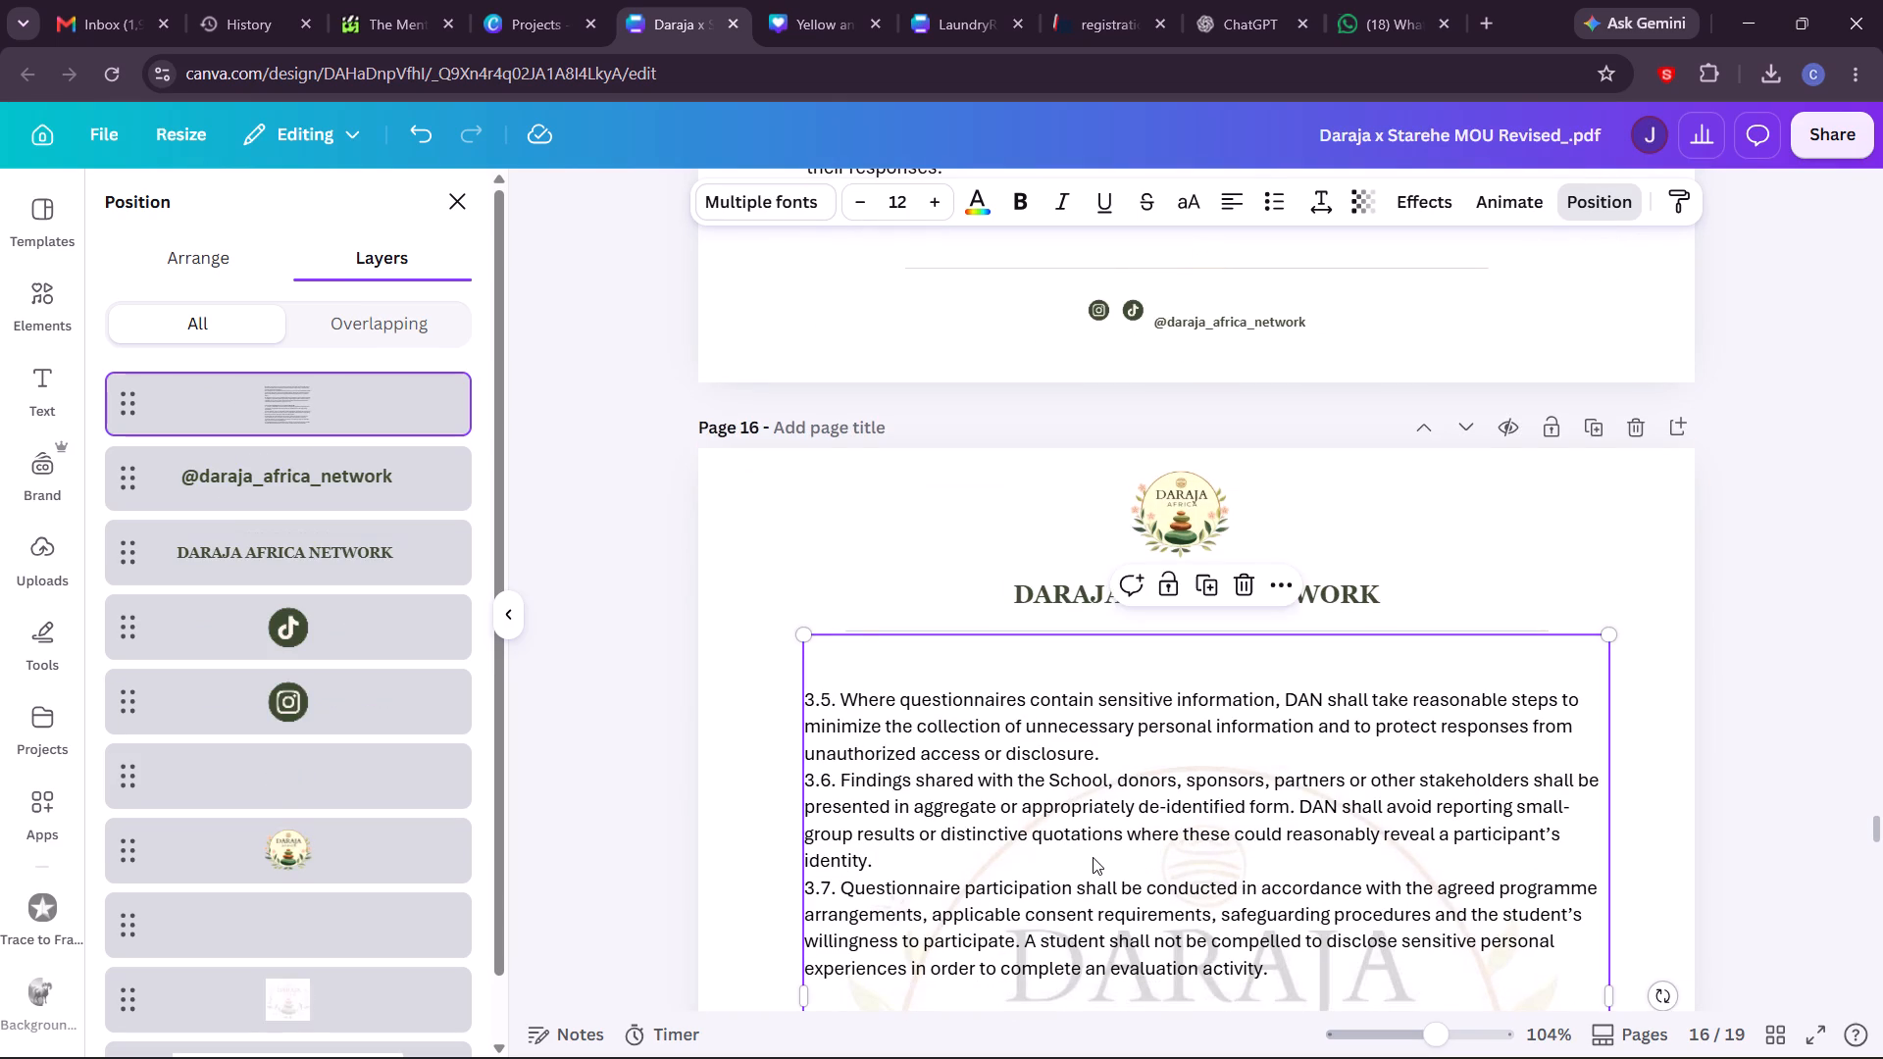
pyautogui.click(1610, 635)
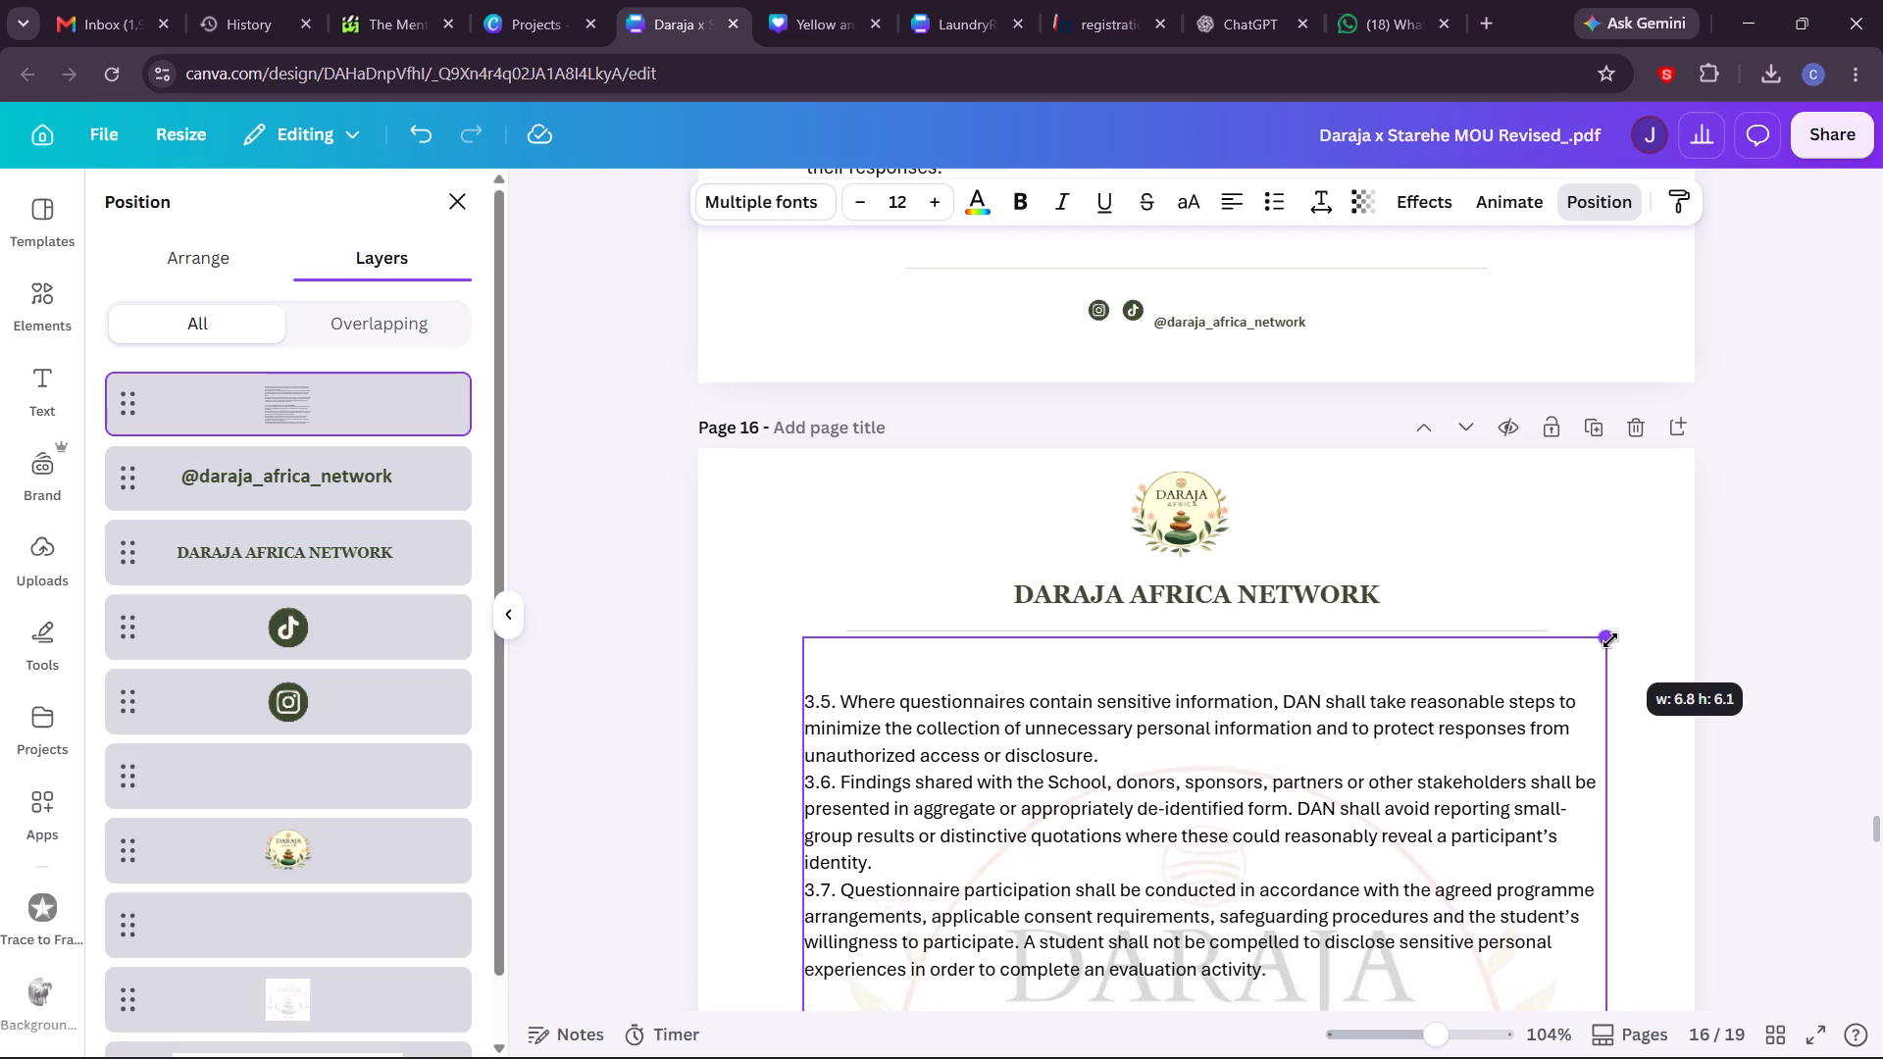
pyautogui.click(833, 671)
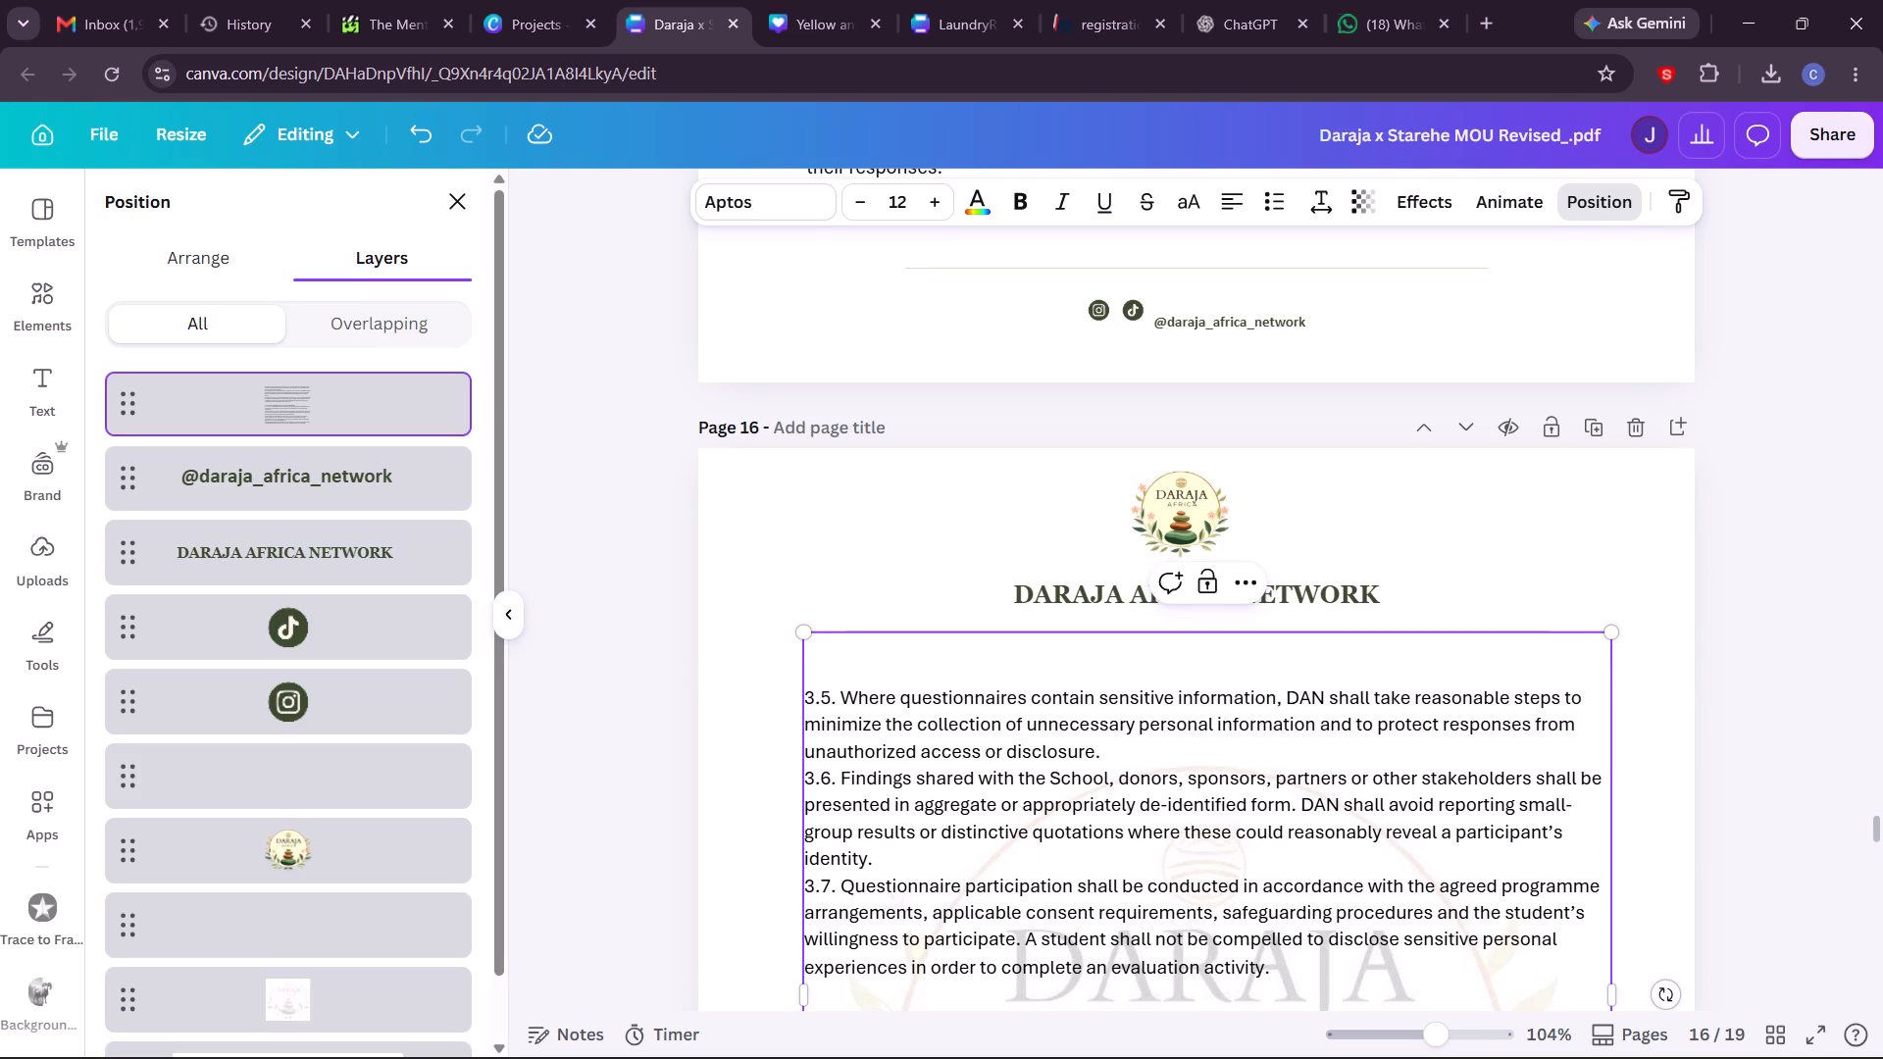
pyautogui.press('BackSpace')
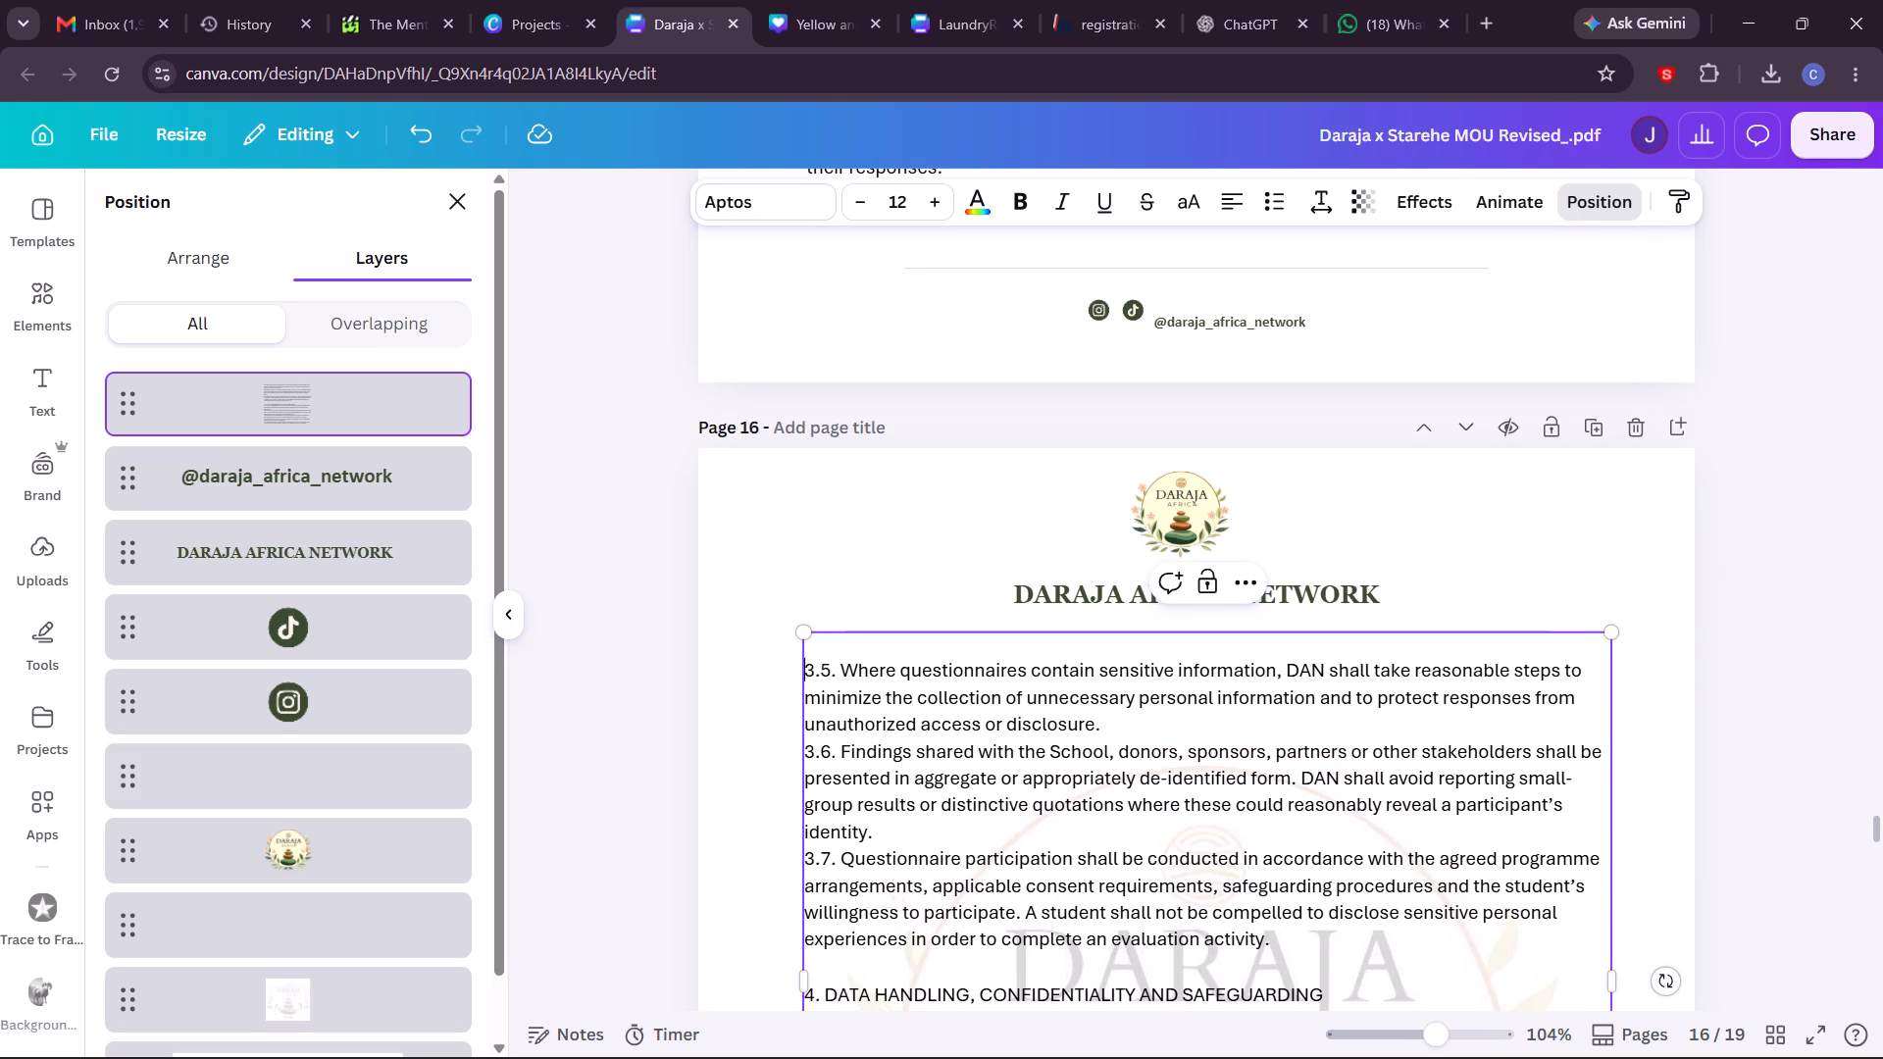
pyautogui.click(884, 578)
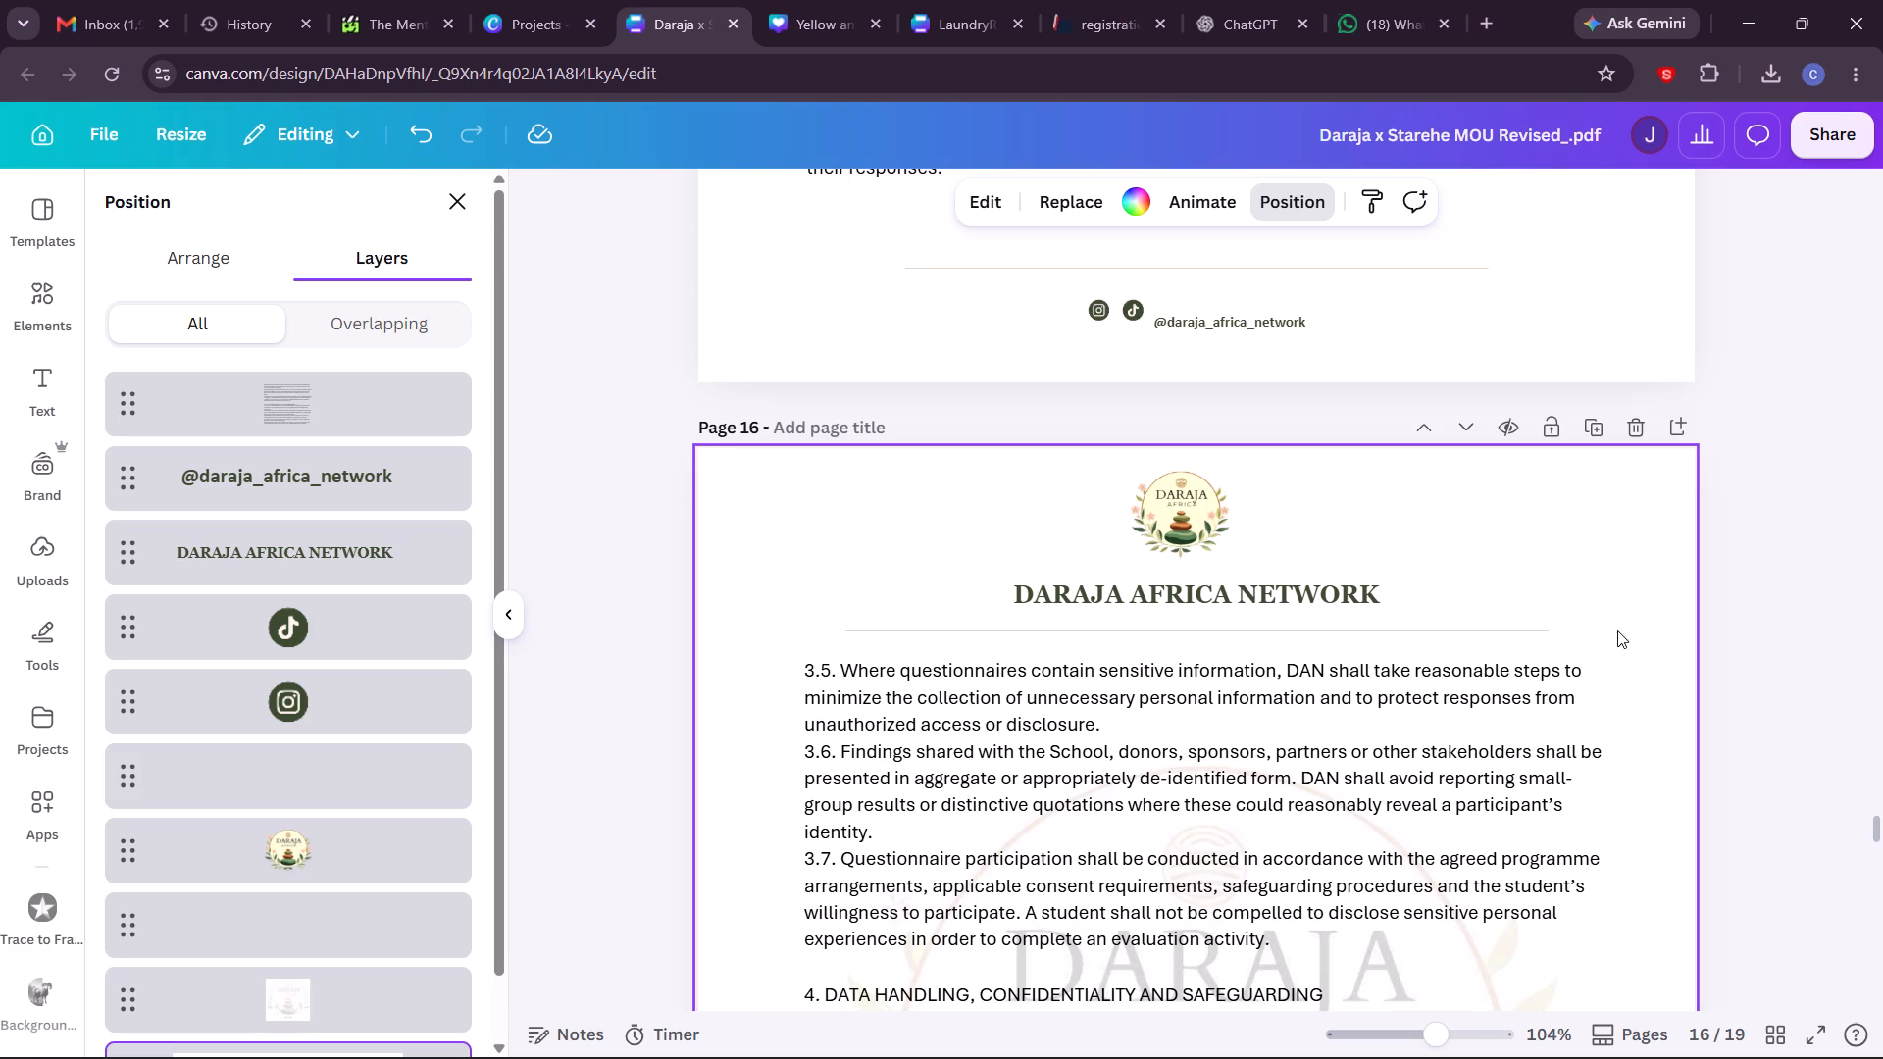
# Make the heading "4. DATA HANDLING, CONFIDENTIALITY AND SAFEGUARDING" on page 16 bold.
pyautogui.scroll(-1, 1552, 656)
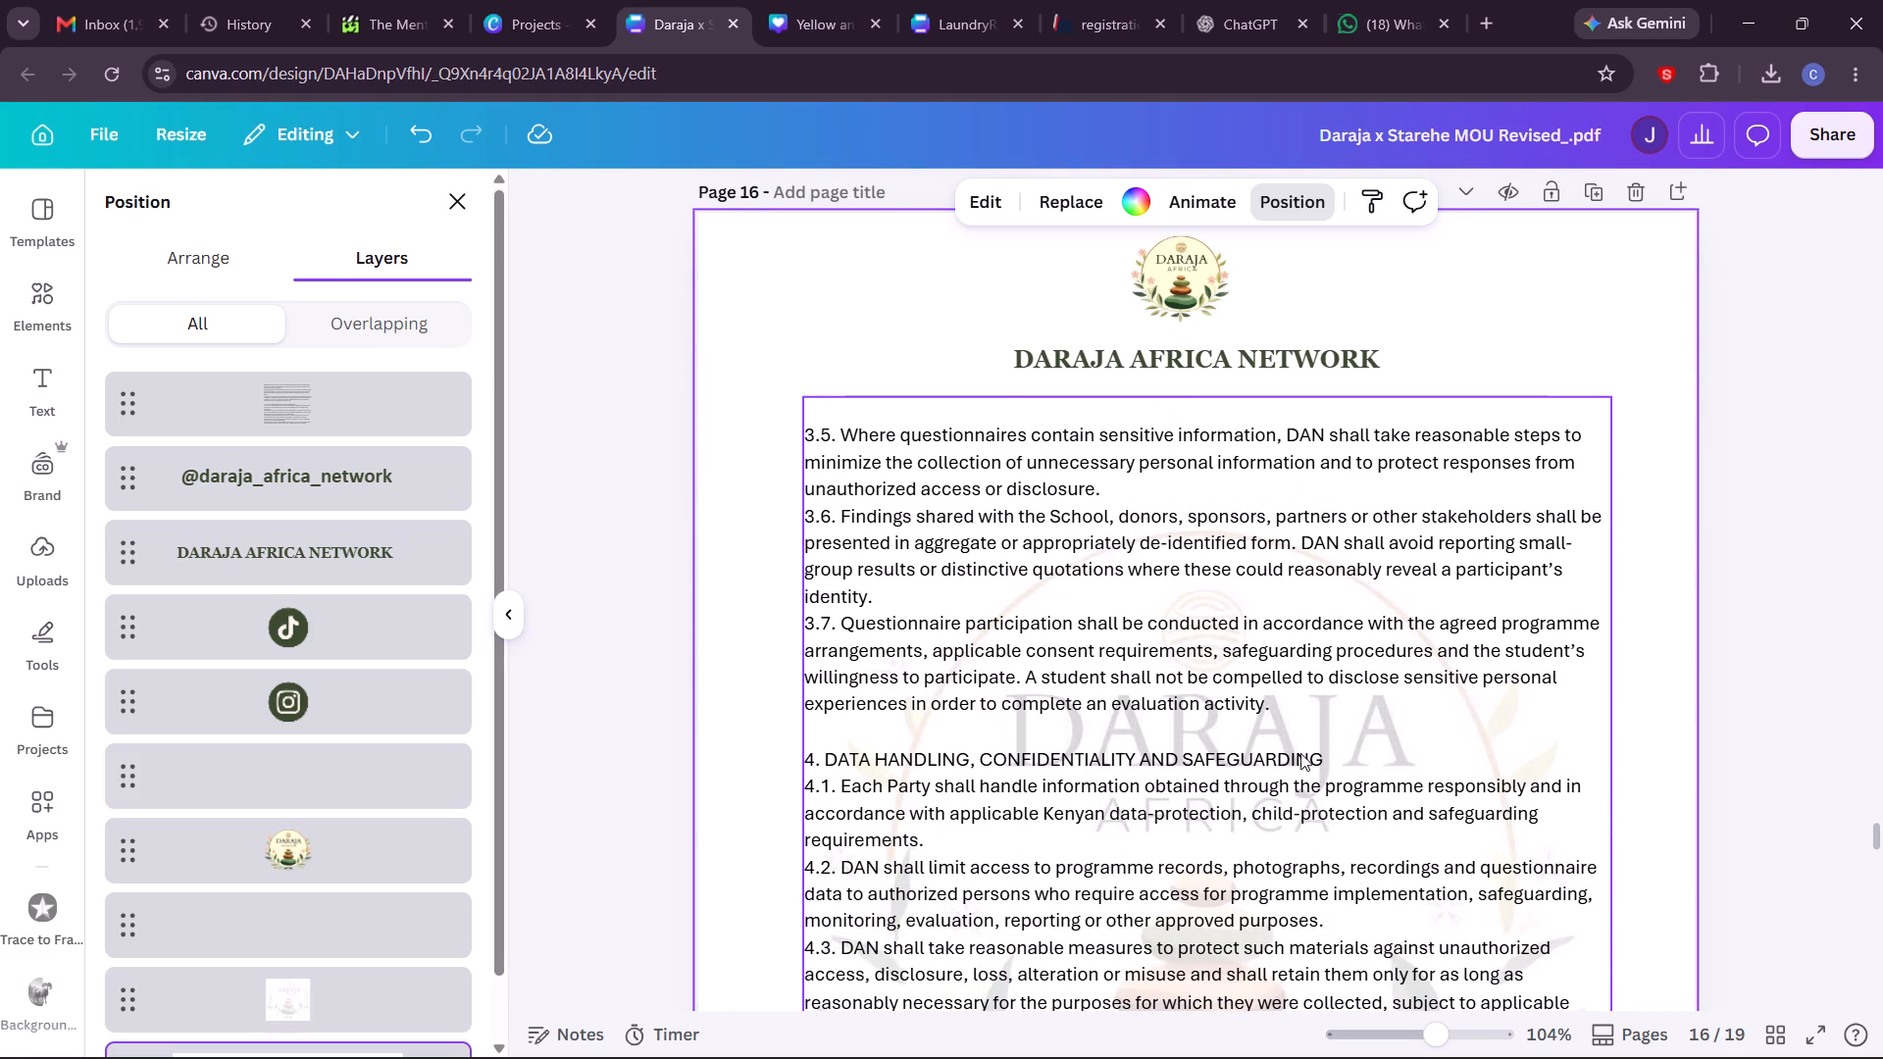
pyautogui.click(1335, 761)
pyautogui.click(1328, 752)
pyautogui.moveTo(1325, 760); pyautogui.dragTo(1110, 761)
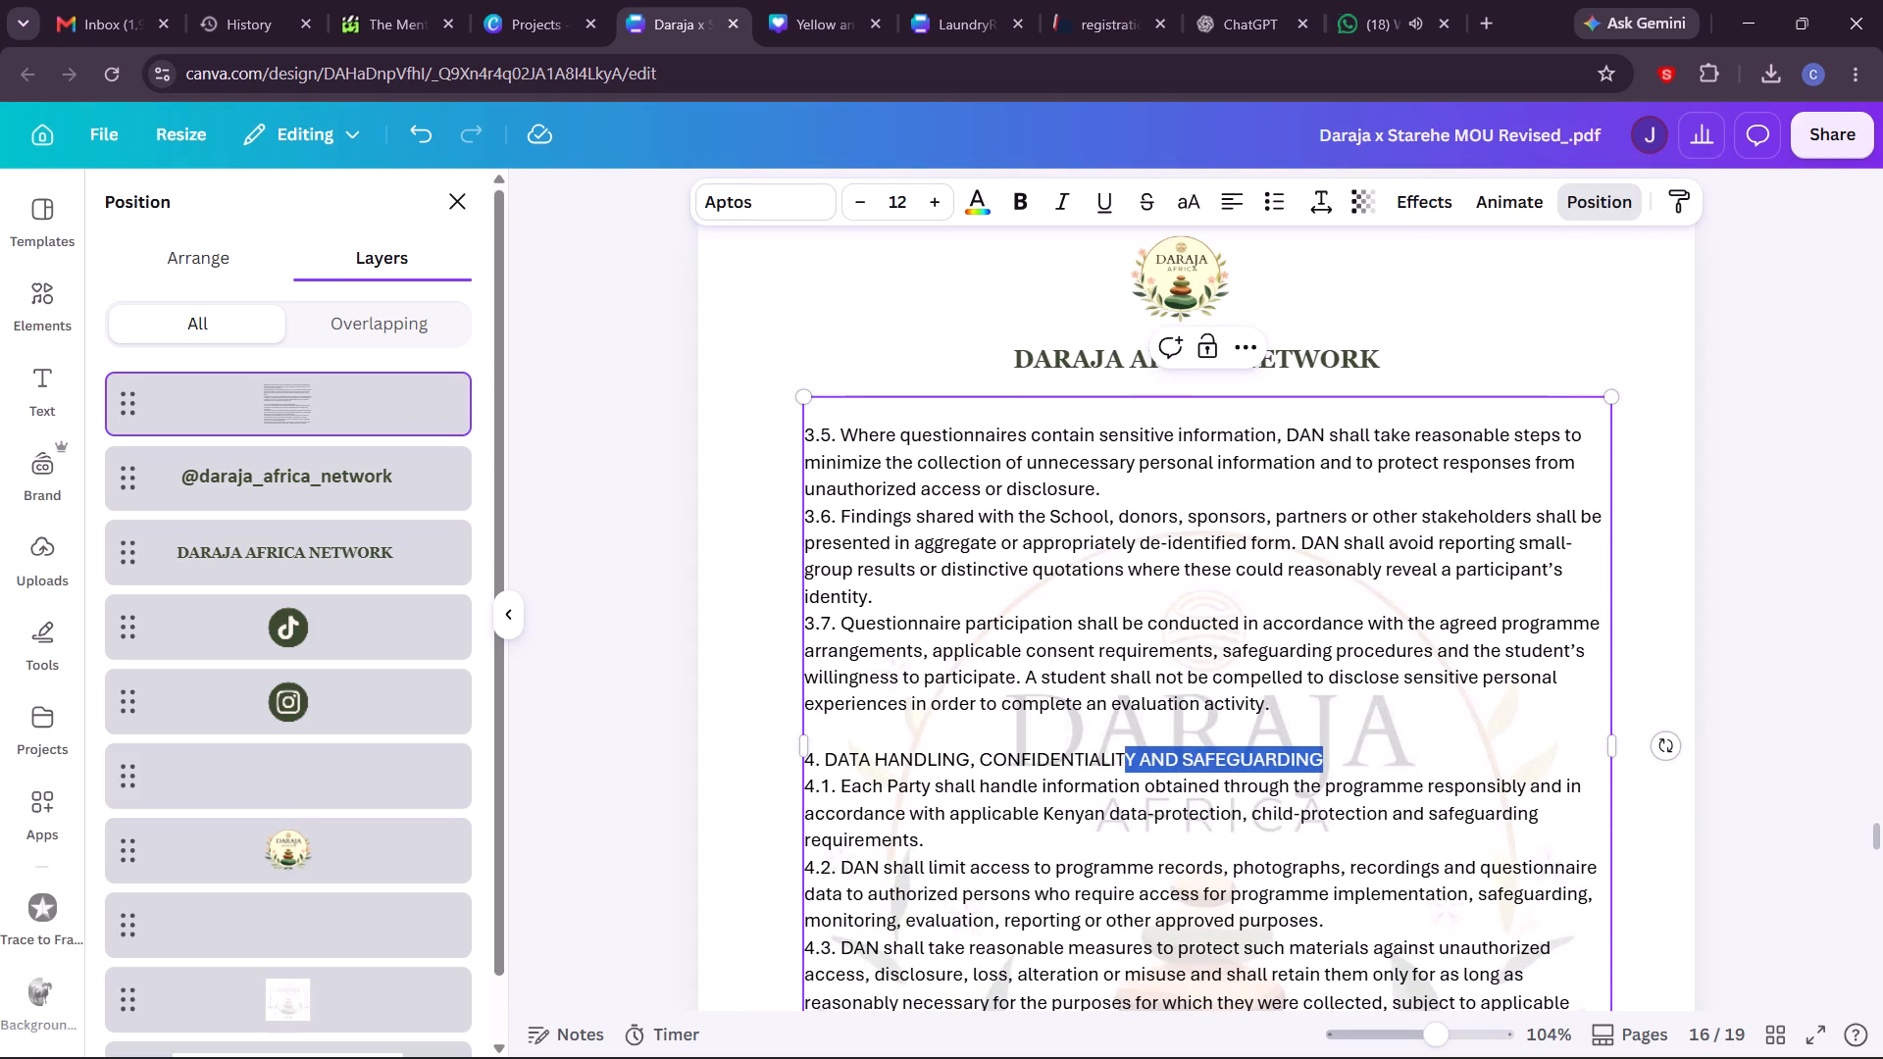
pyautogui.moveTo(1110, 761); pyautogui.dragTo(795, 749)
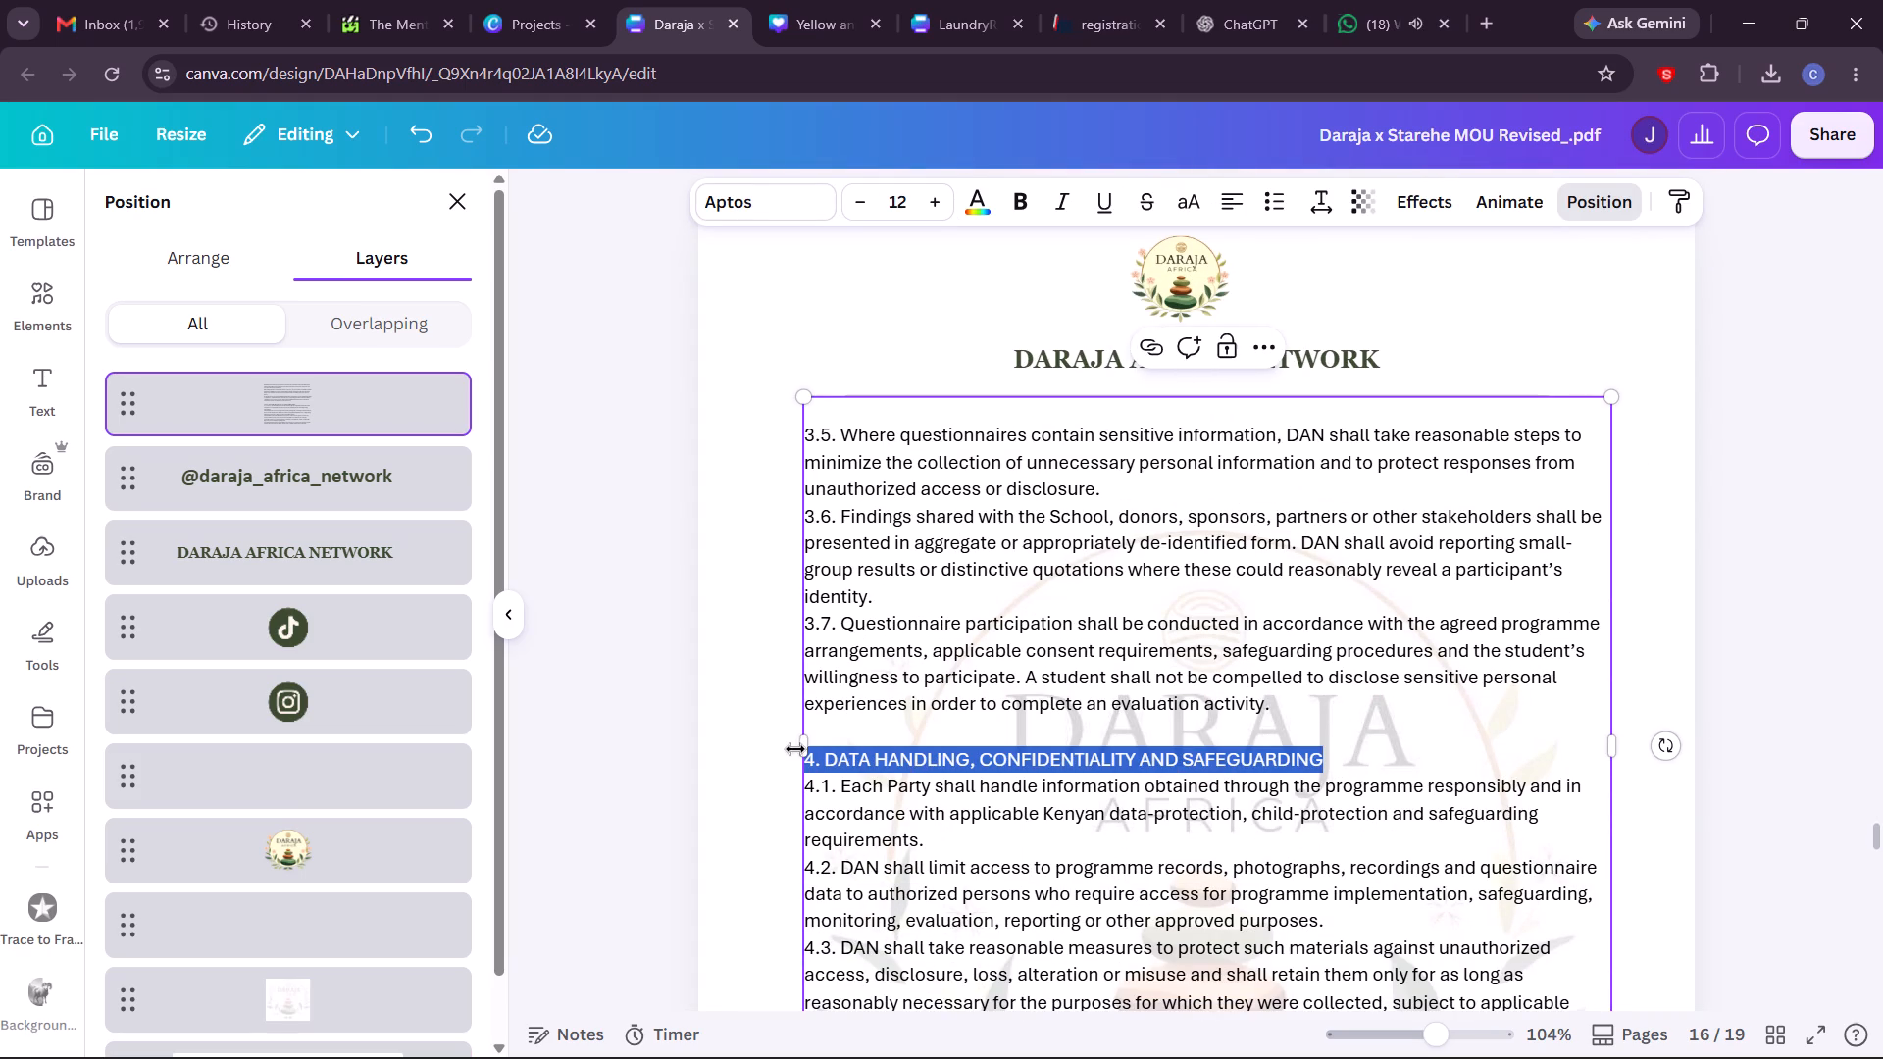
pyautogui.click(1012, 202)
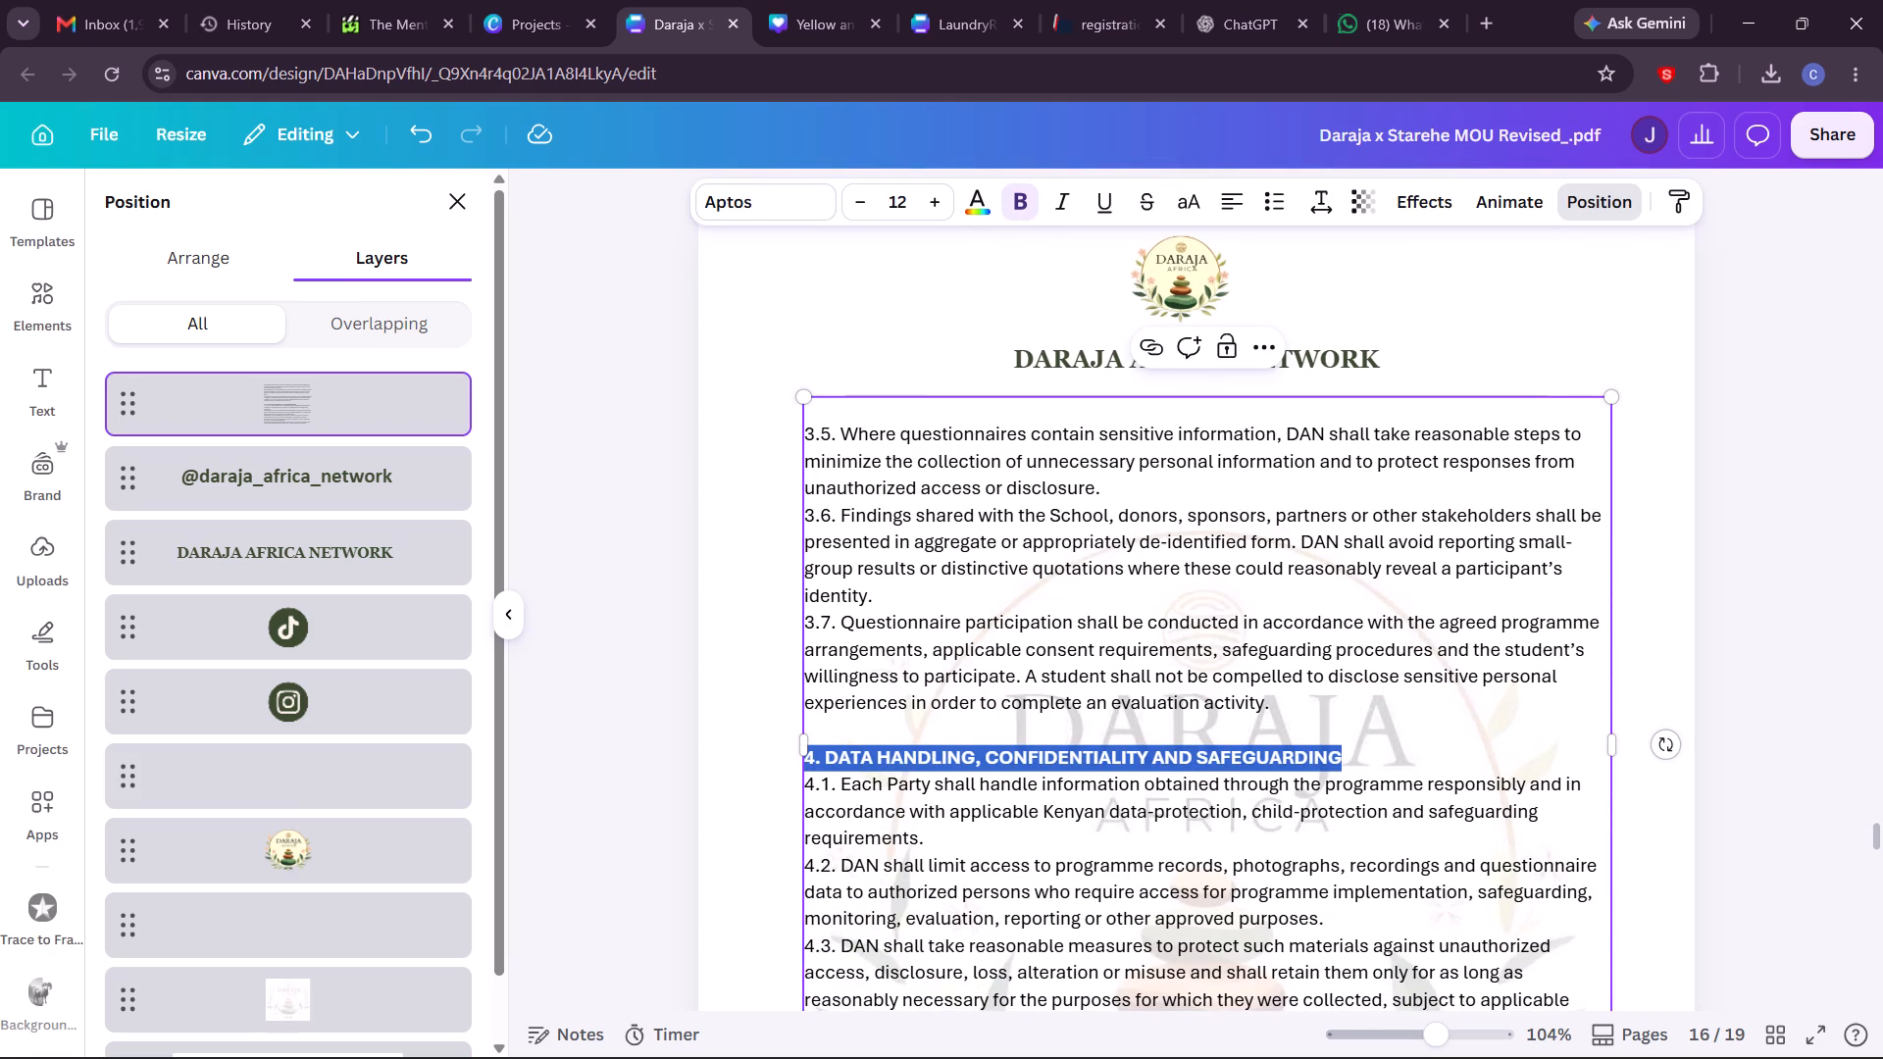
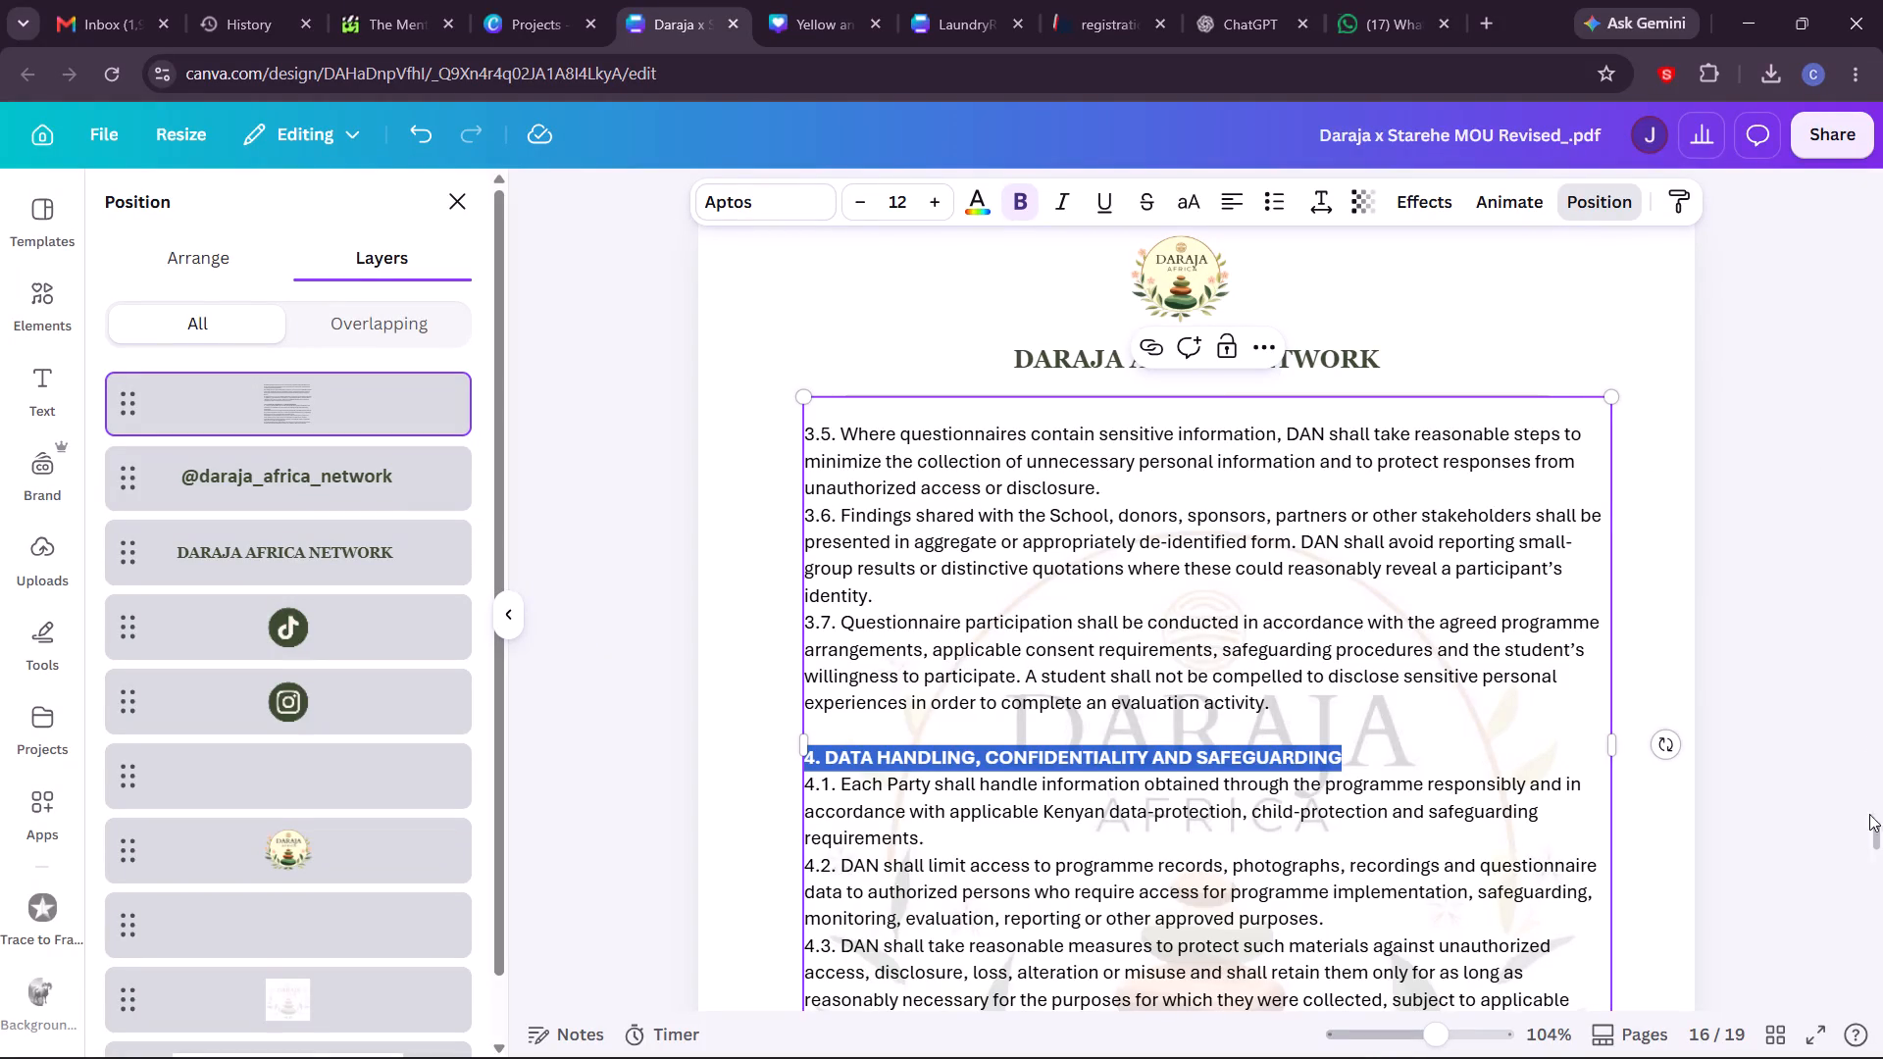
# Move the remainder of clause 4.4 and all of clause 4.5 from the top of page 17 onto the end of page 16's text.
pyautogui.moveTo(1877, 837); pyautogui.dragTo(1878, 848)
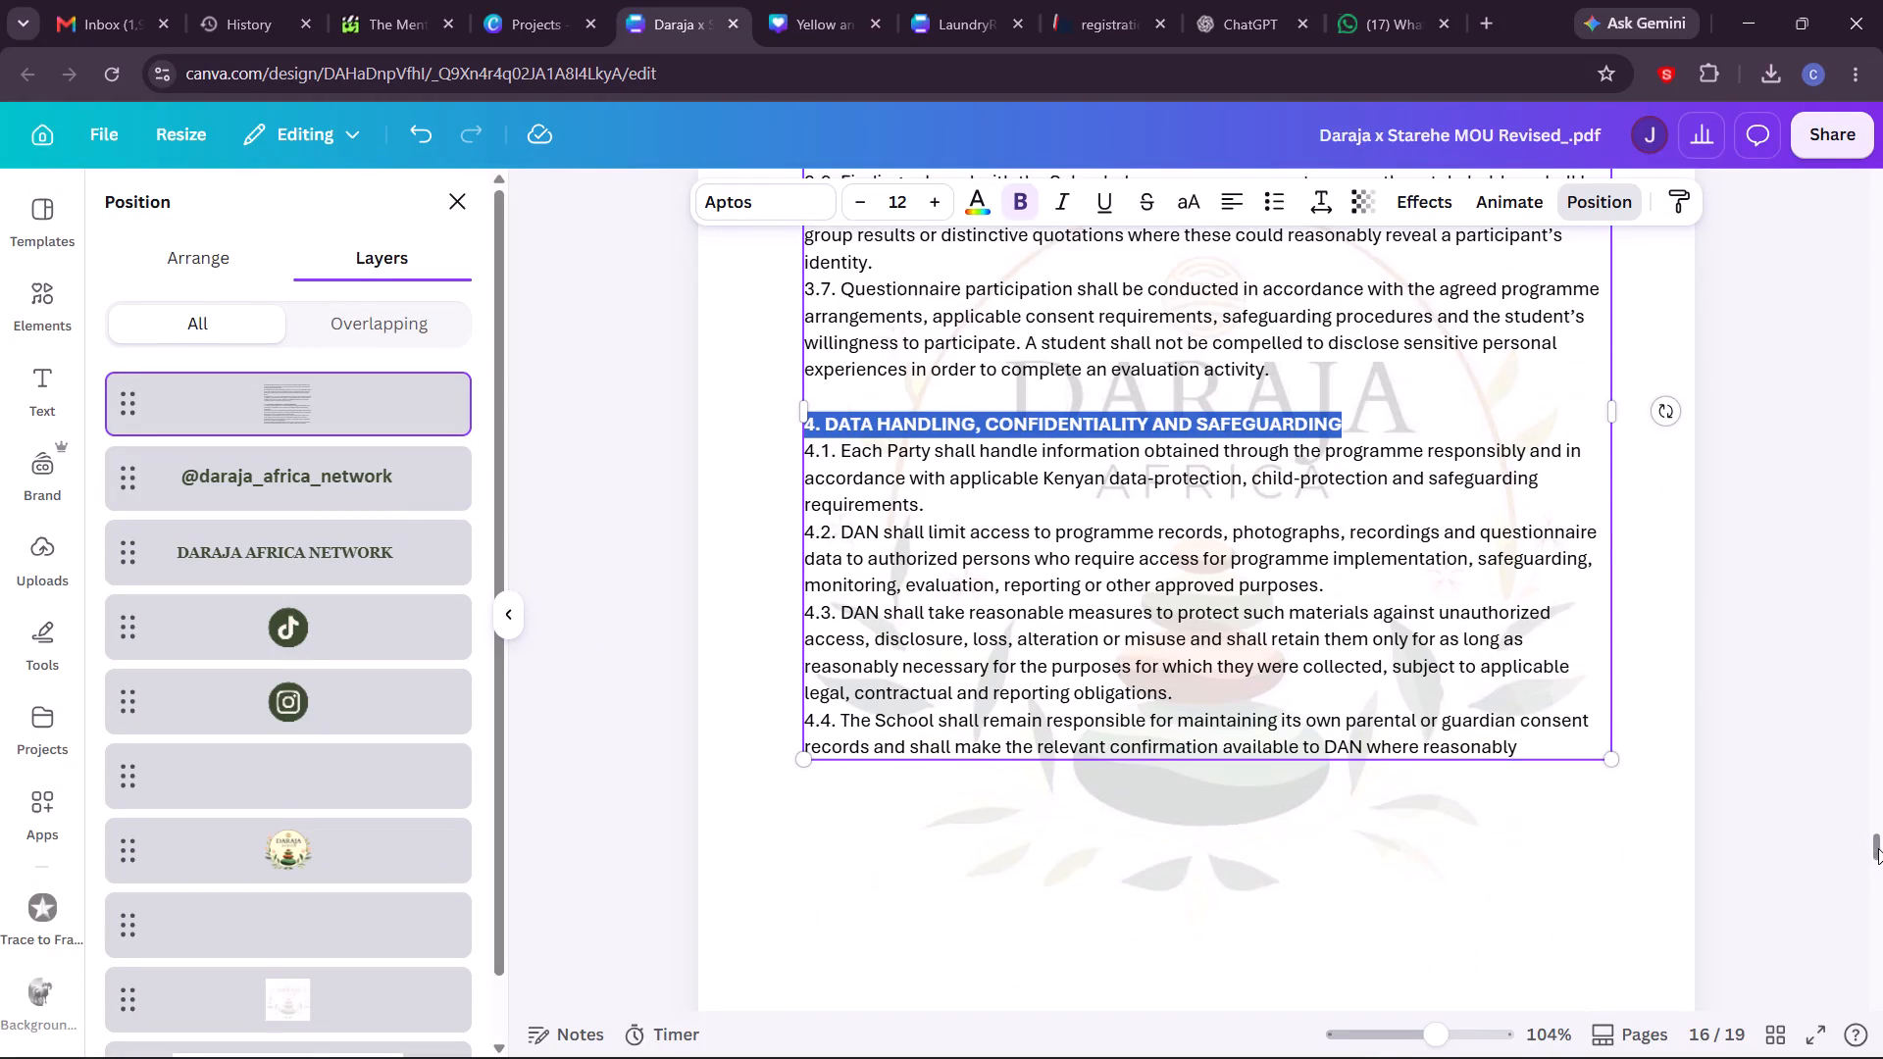
pyautogui.moveTo(1878, 848); pyautogui.dragTo(1874, 875)
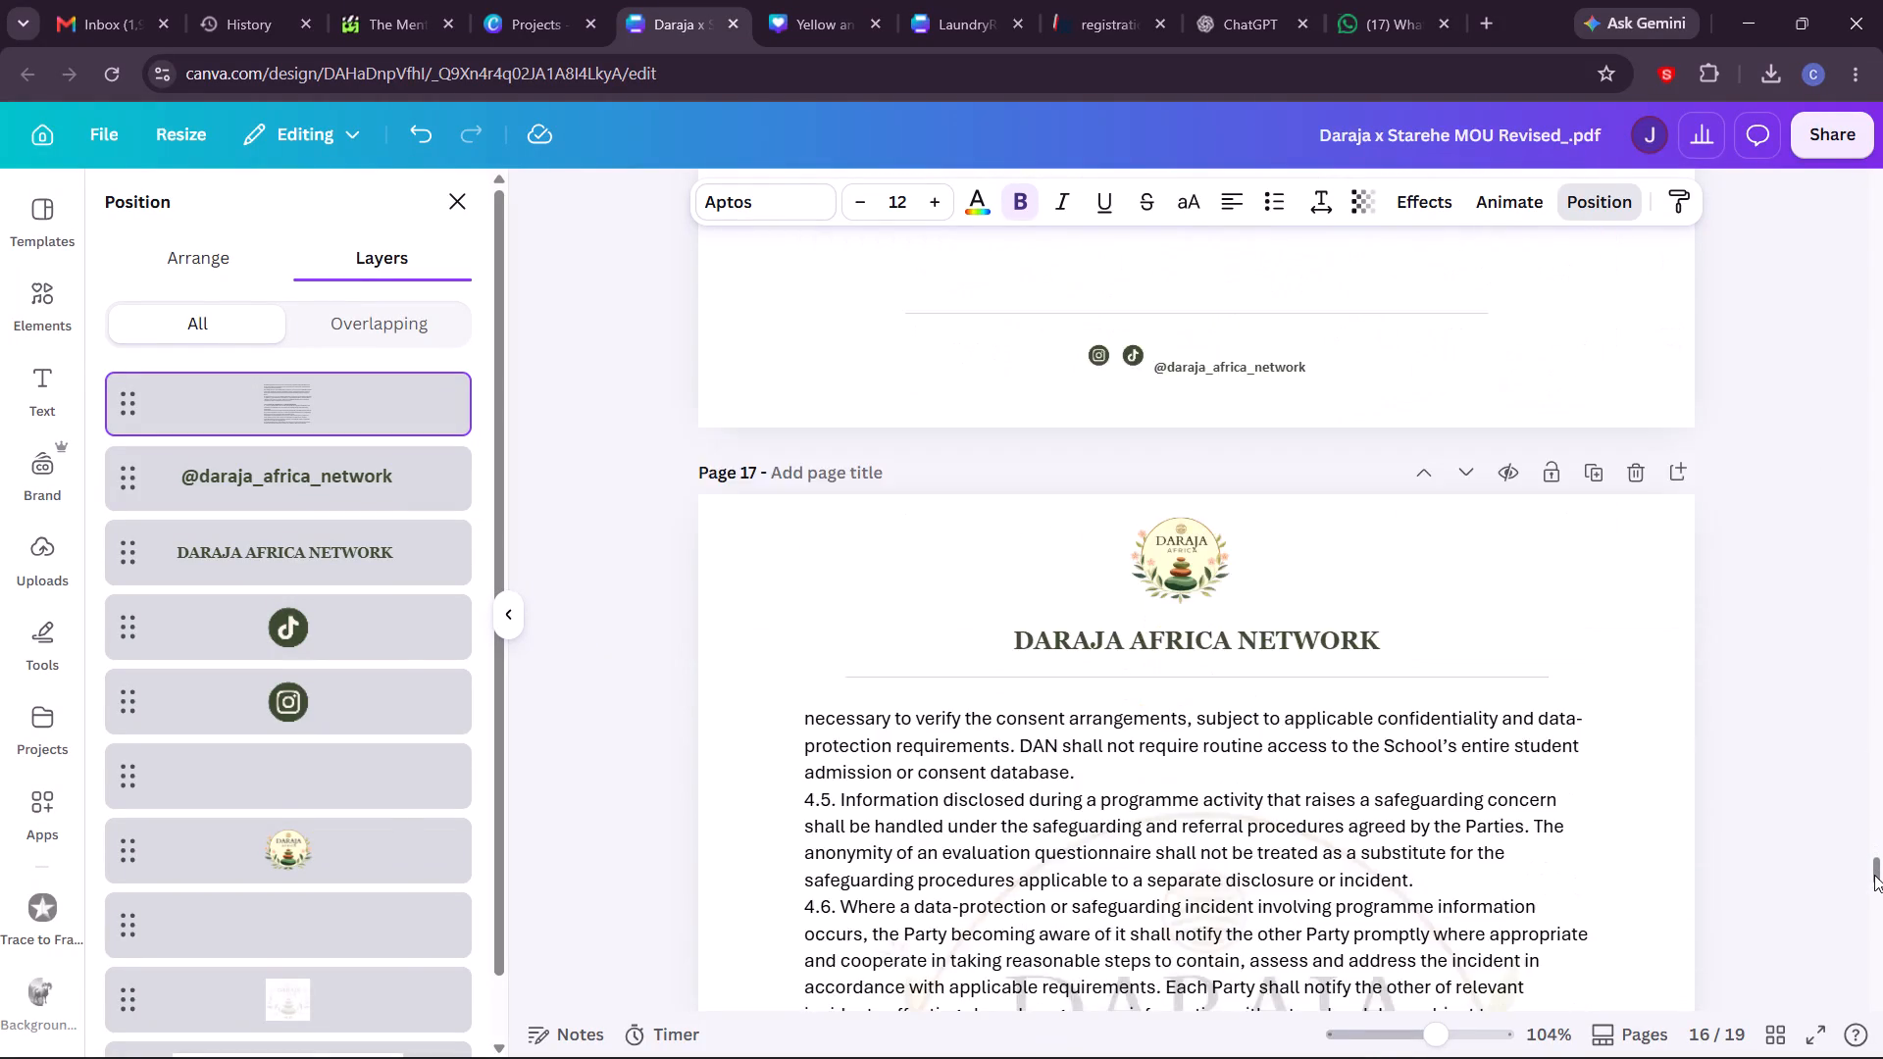
pyautogui.moveTo(1874, 875); pyautogui.dragTo(1877, 868)
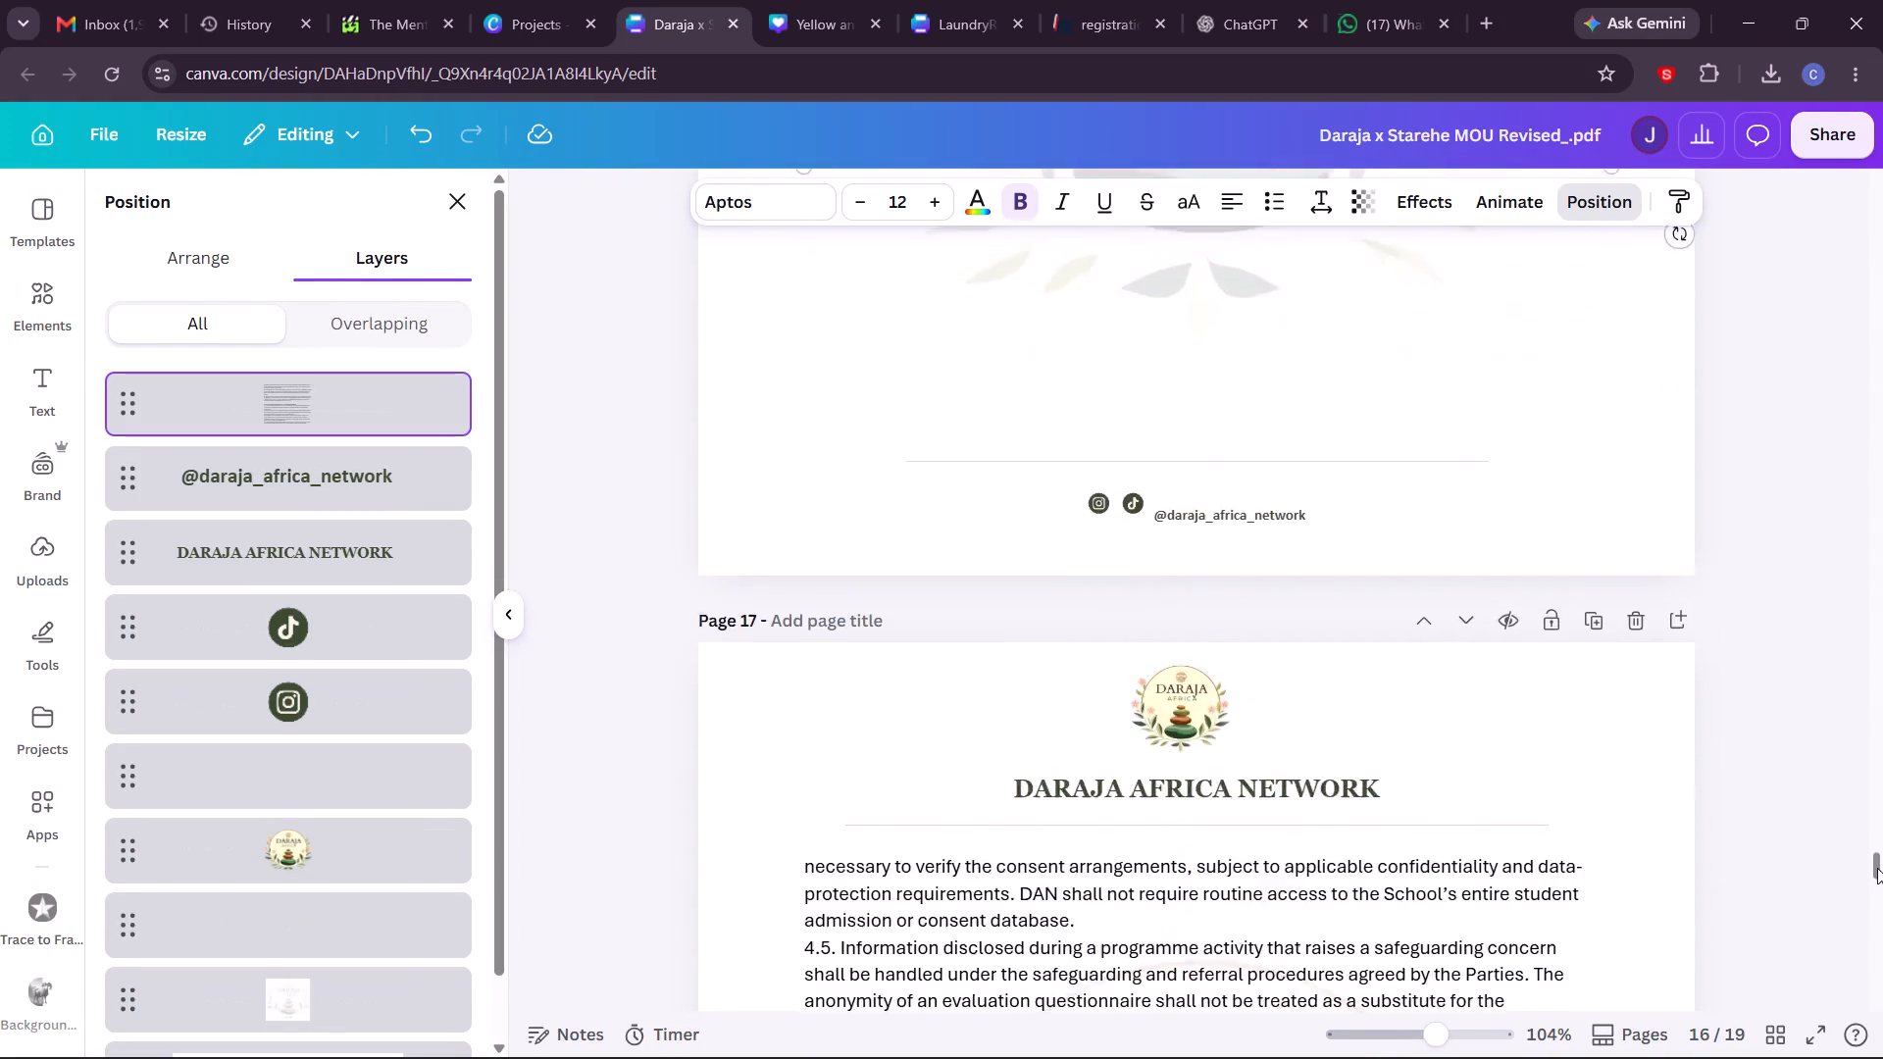
pyautogui.moveTo(1877, 868); pyautogui.dragTo(1875, 876)
pyautogui.click(1421, 729)
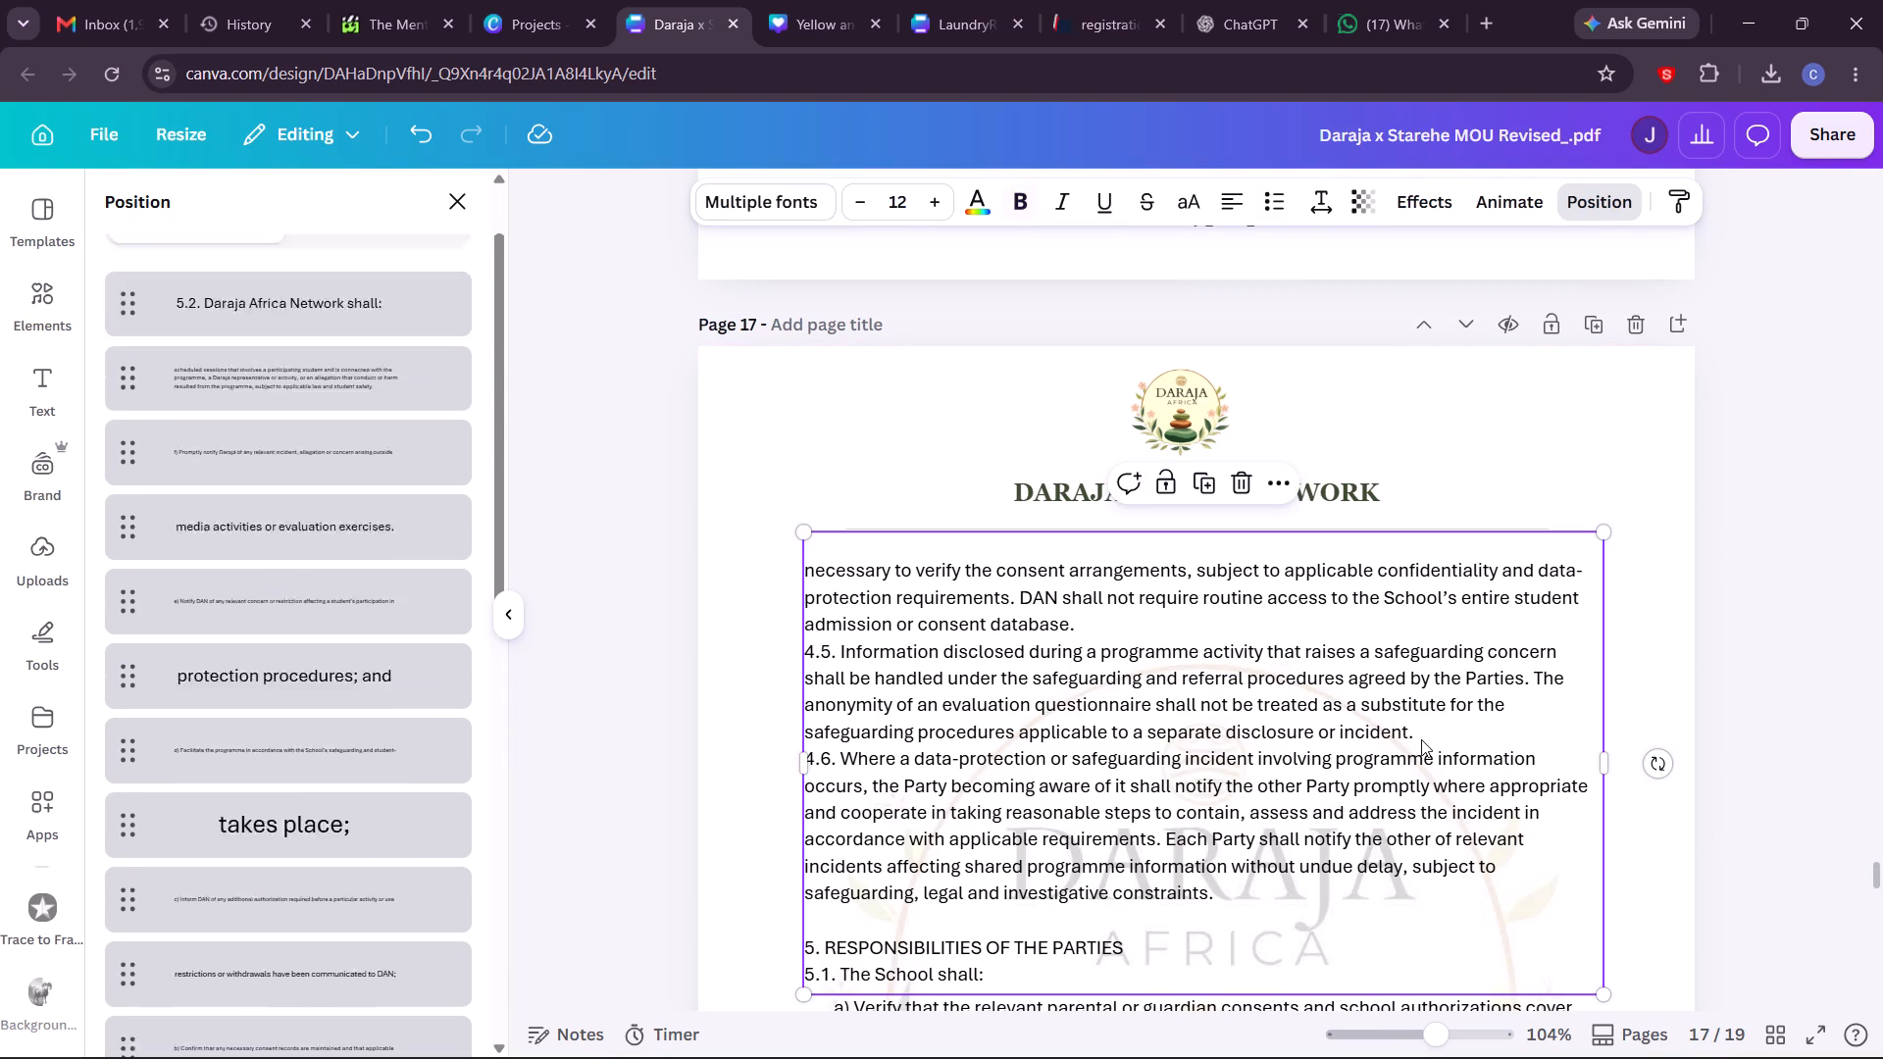
pyautogui.click(1419, 740)
pyautogui.click(1425, 743)
pyautogui.moveTo(1421, 736); pyautogui.dragTo(1086, 647)
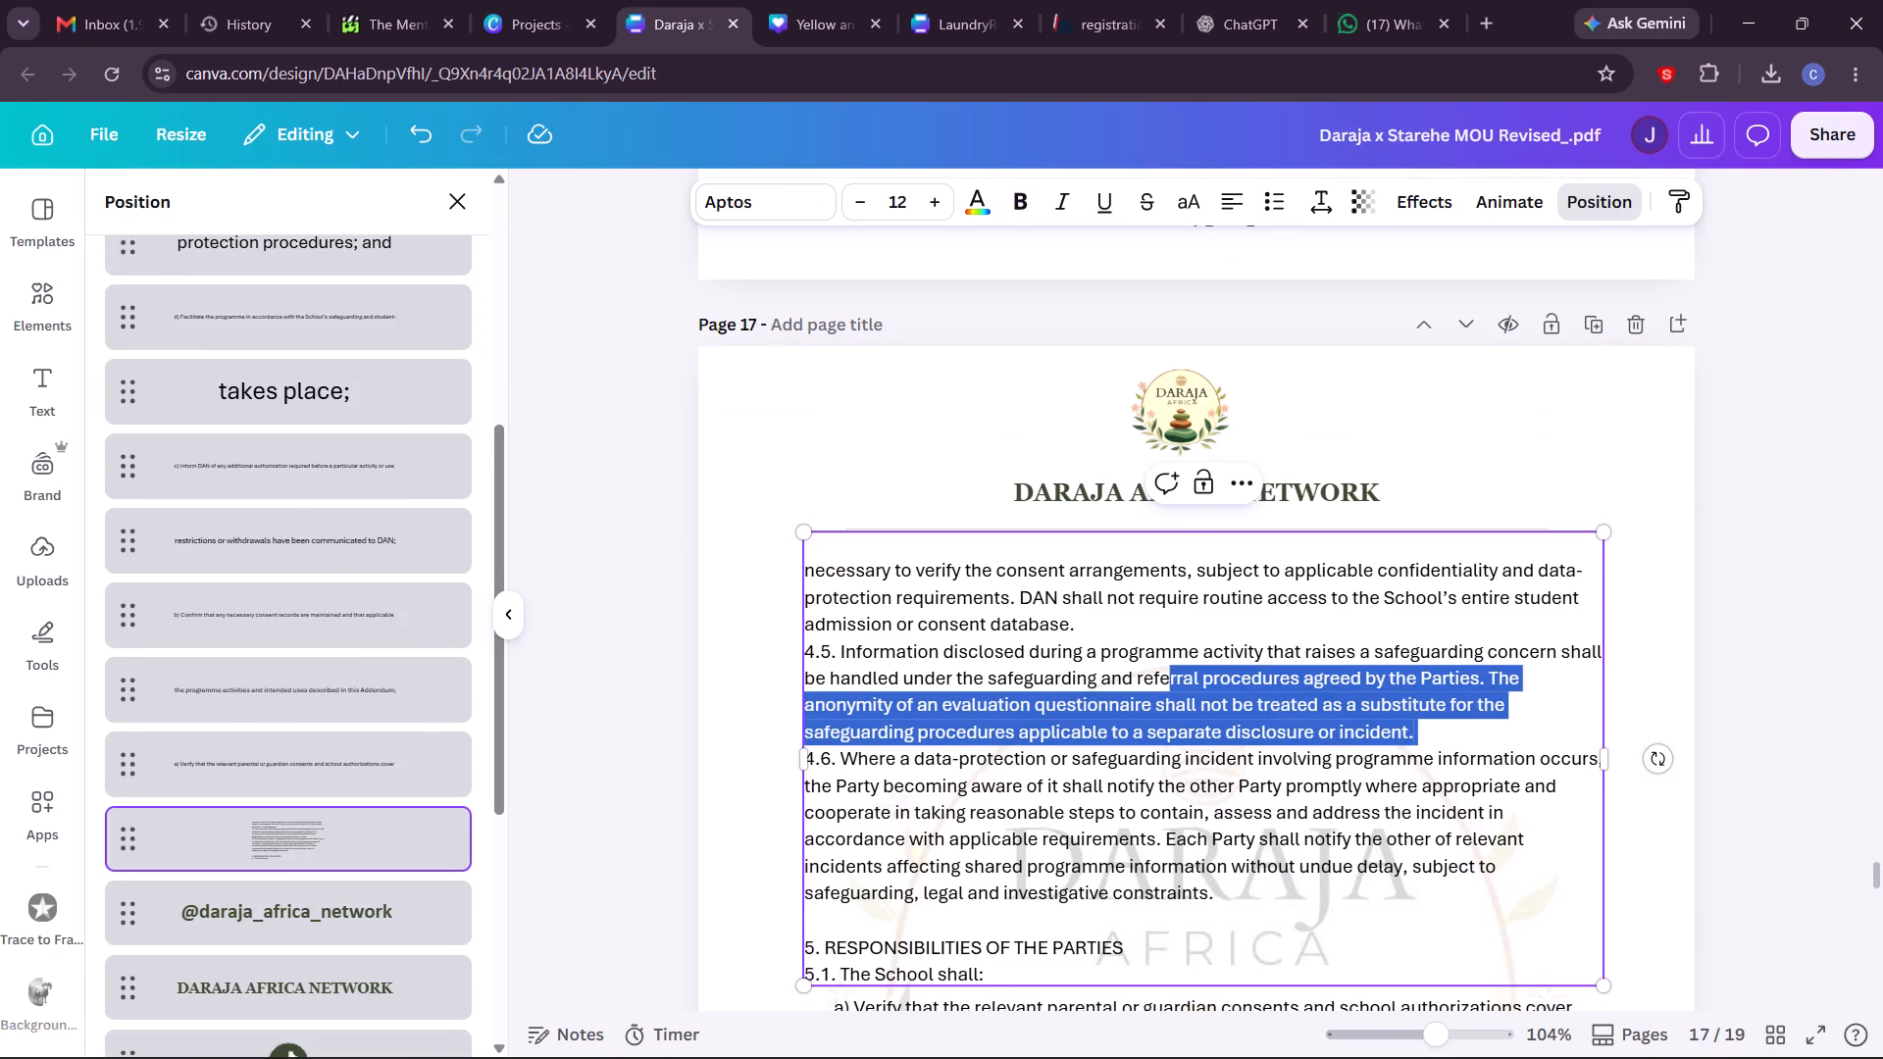
pyautogui.moveTo(1086, 647); pyautogui.dragTo(836, 554)
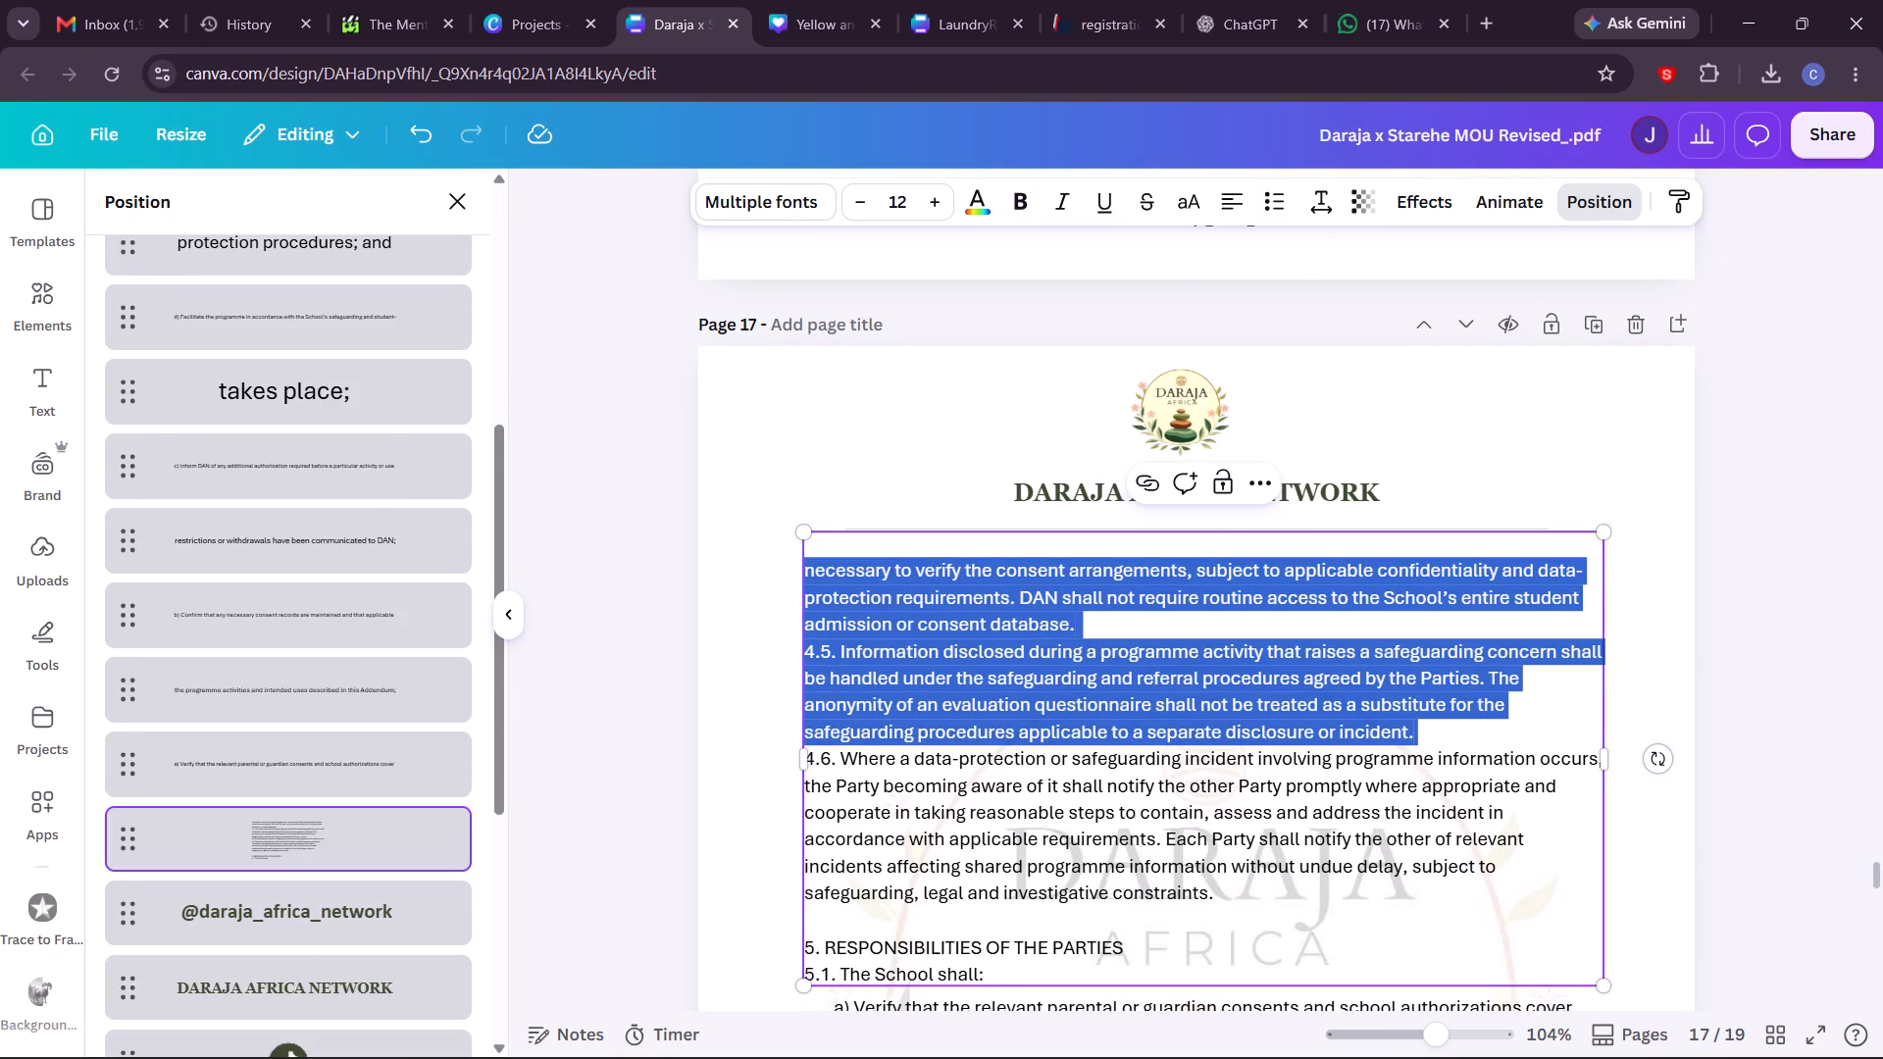
pyautogui.hotkey('ctrl', 'x')
pyautogui.scroll(5, 1020, 608)
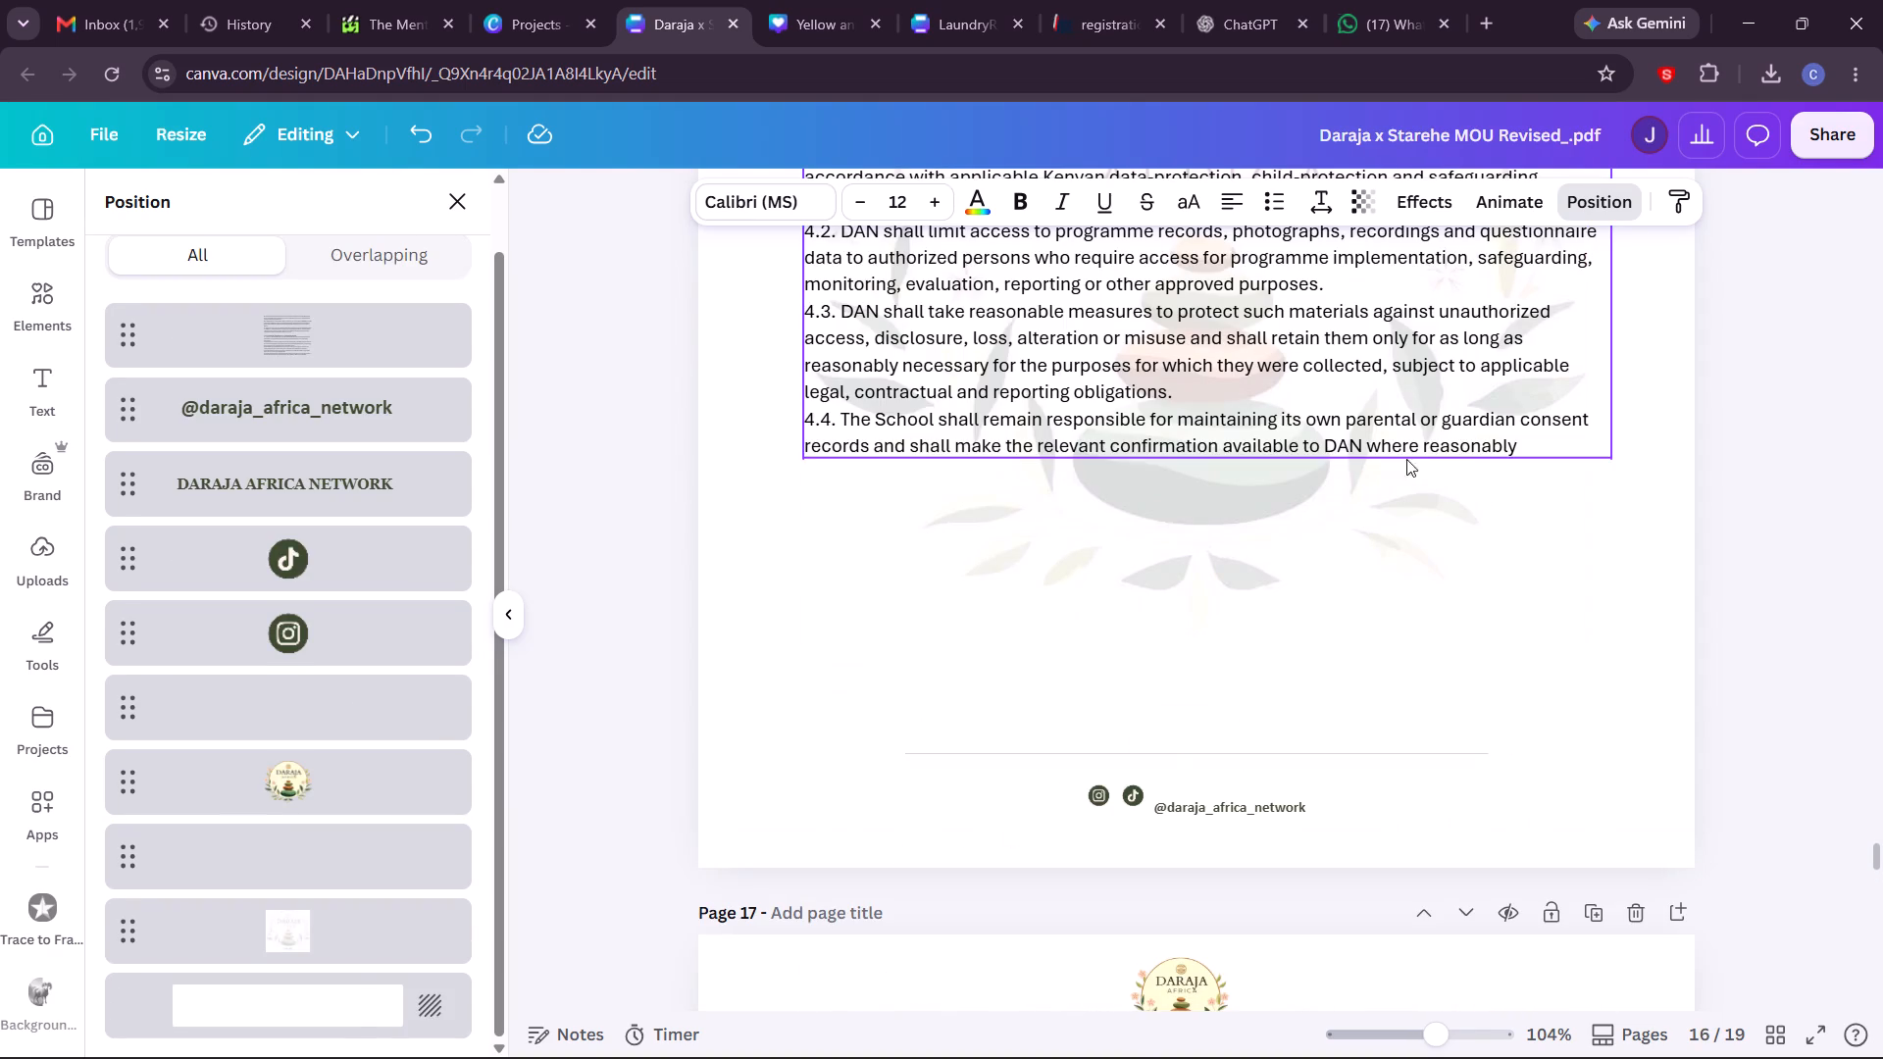
pyautogui.click(1421, 454)
pyautogui.click(1522, 442)
pyautogui.scroll(-3, 1520, 586)
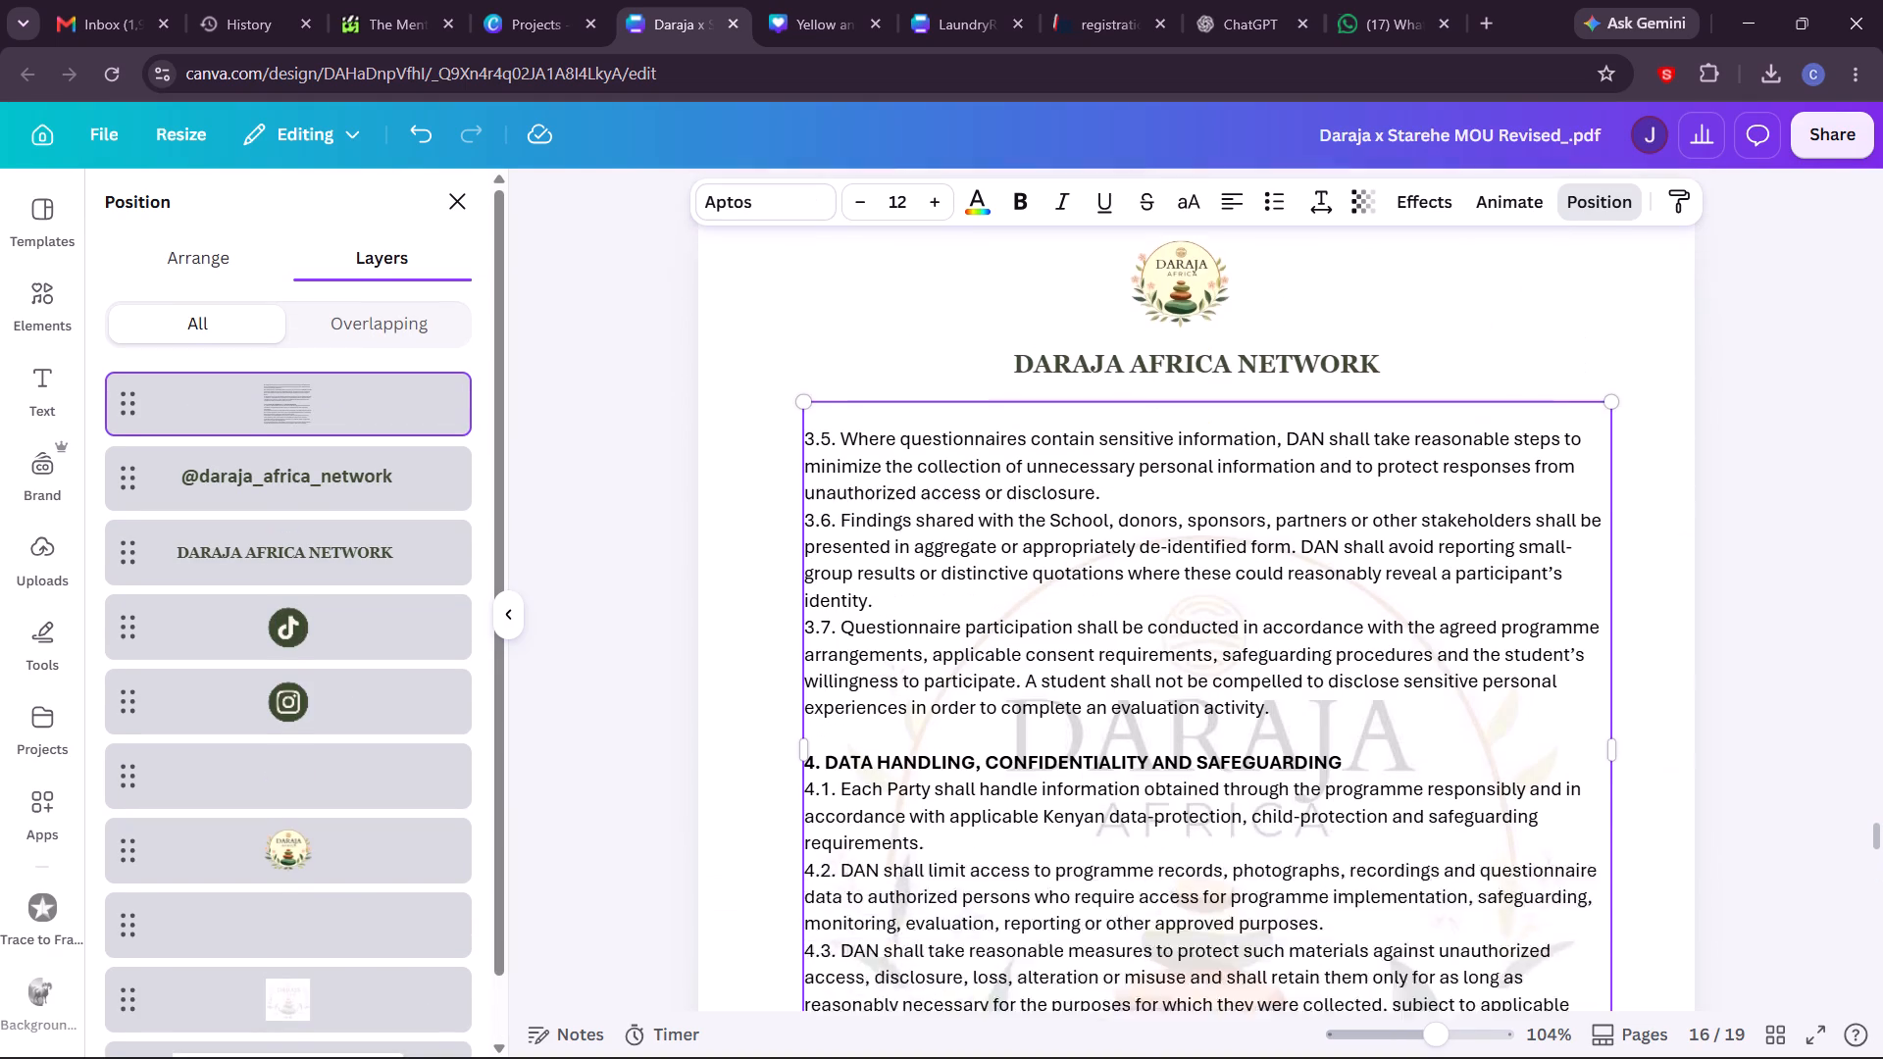
pyautogui.hotkey('ctrl', 'v')
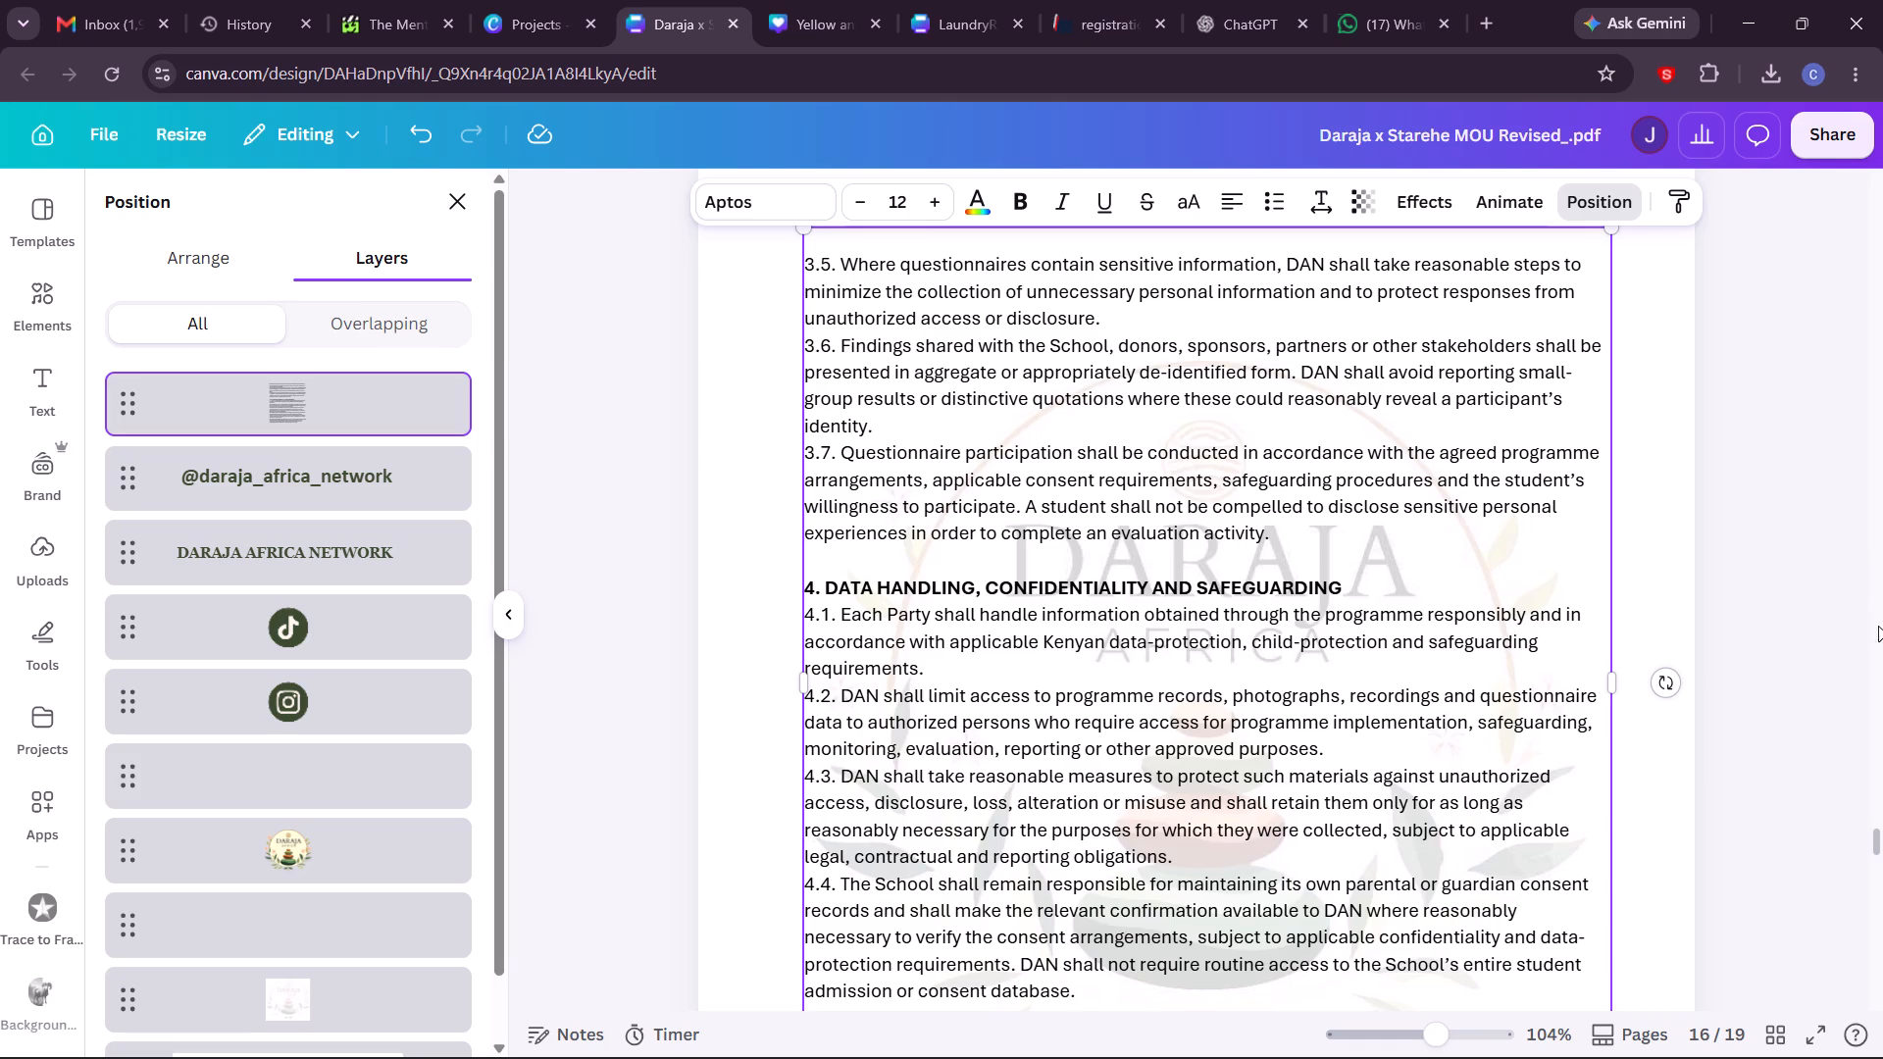
# Make the heading "5. RESPONSIBILITIES OF THE PARTIES" on page 17 bold.
pyautogui.moveTo(1880, 832); pyautogui.dragTo(1877, 849)
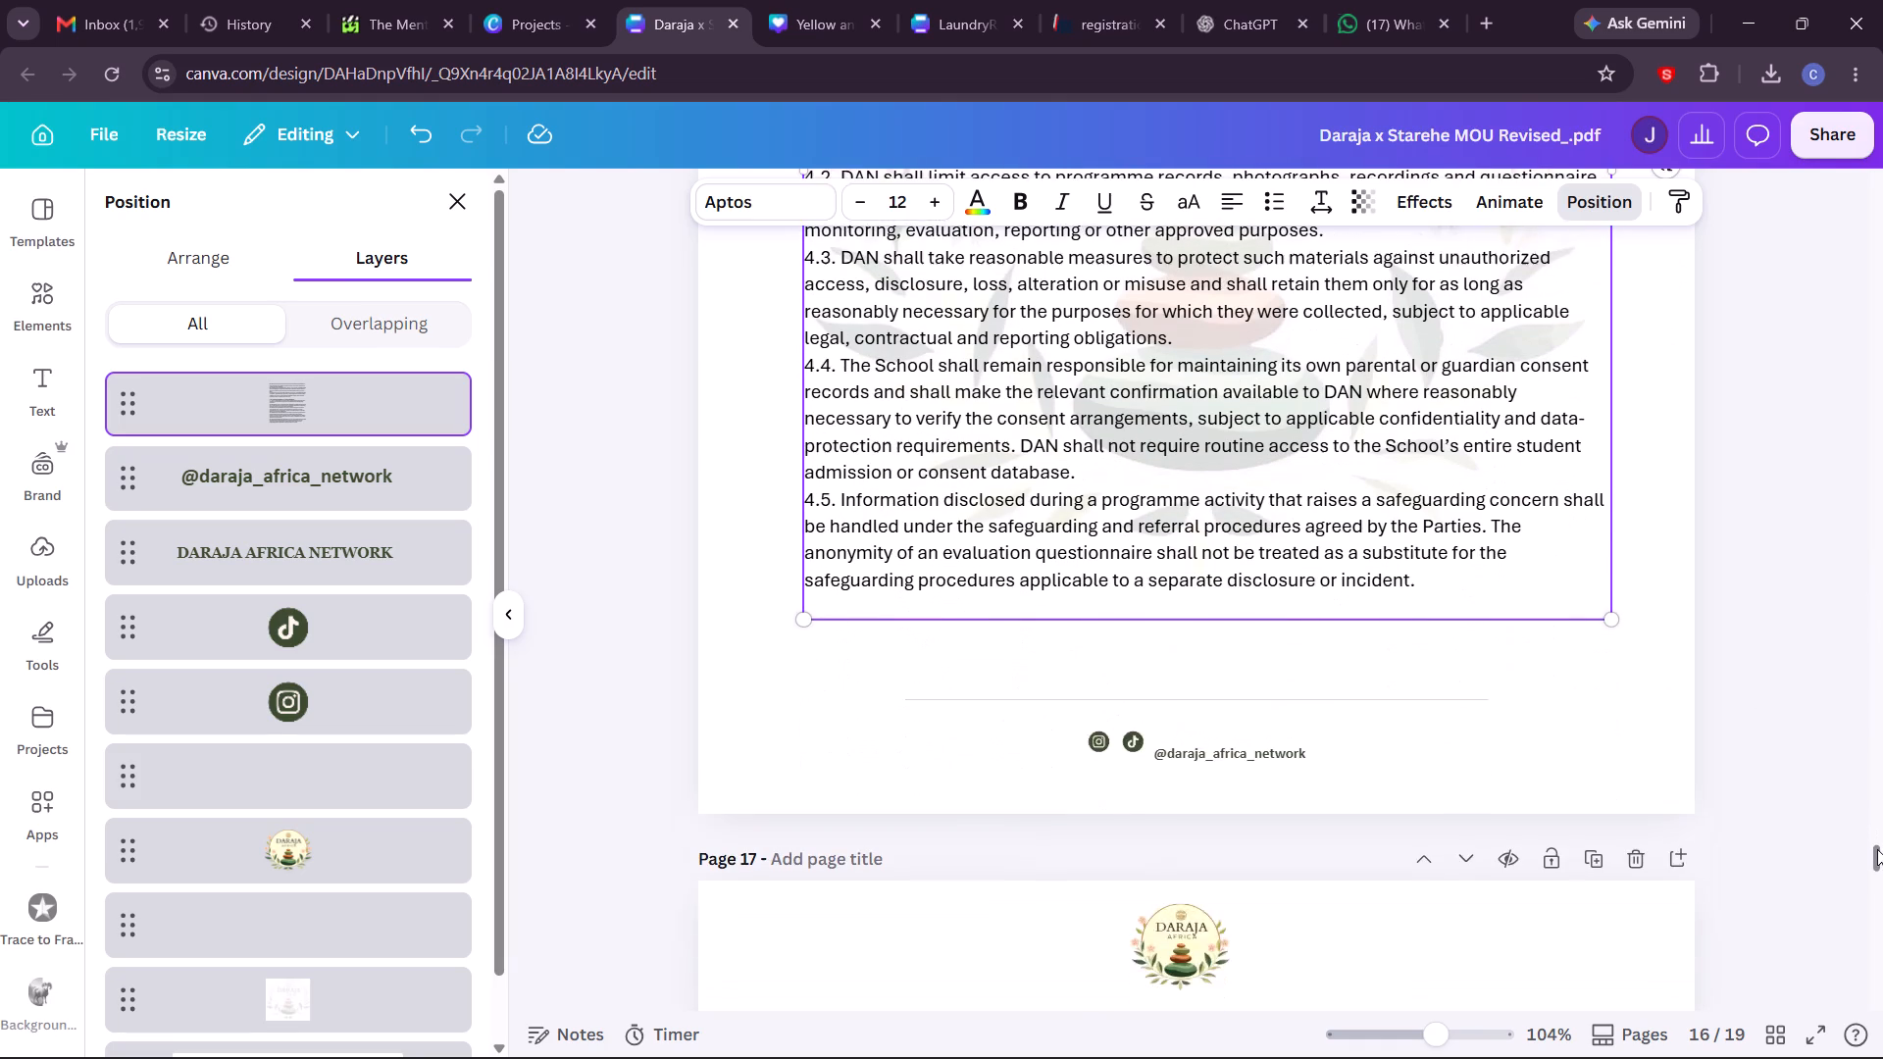
pyautogui.moveTo(1877, 849); pyautogui.dragTo(1872, 866)
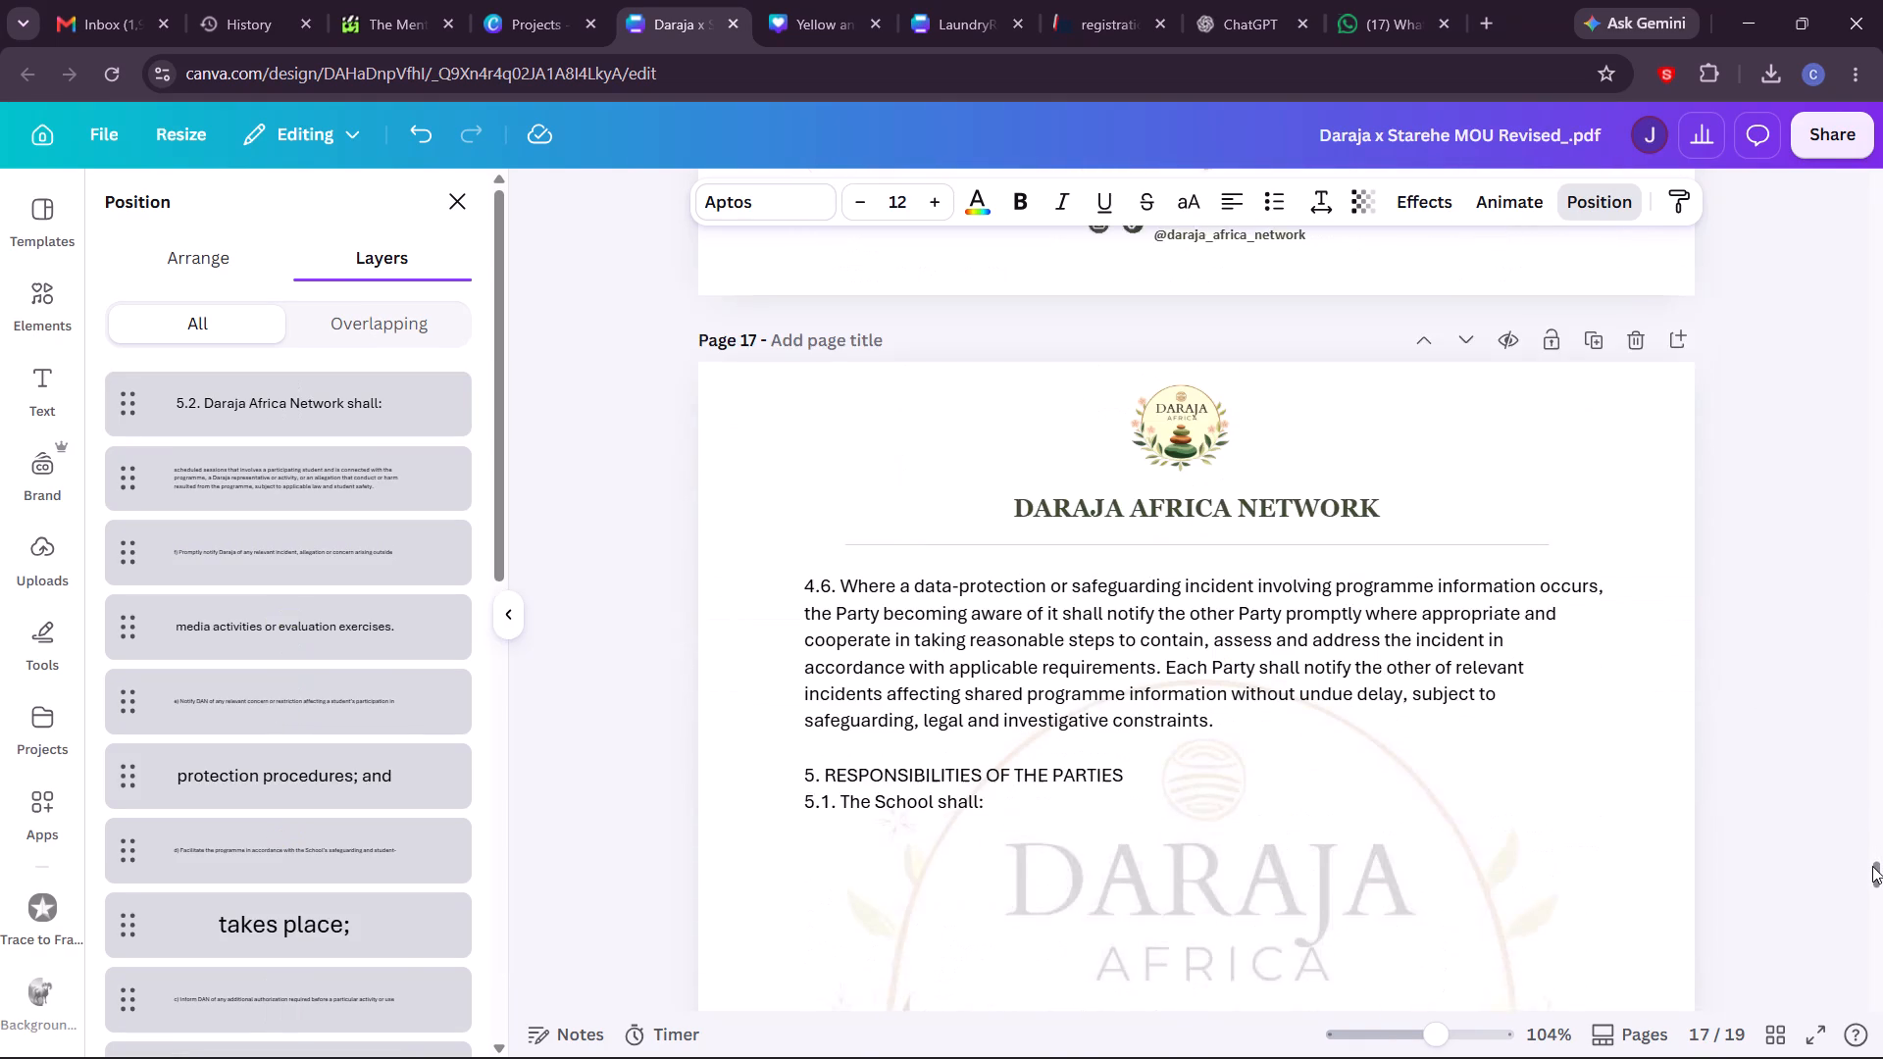
pyautogui.moveTo(1872, 866); pyautogui.dragTo(1871, 871)
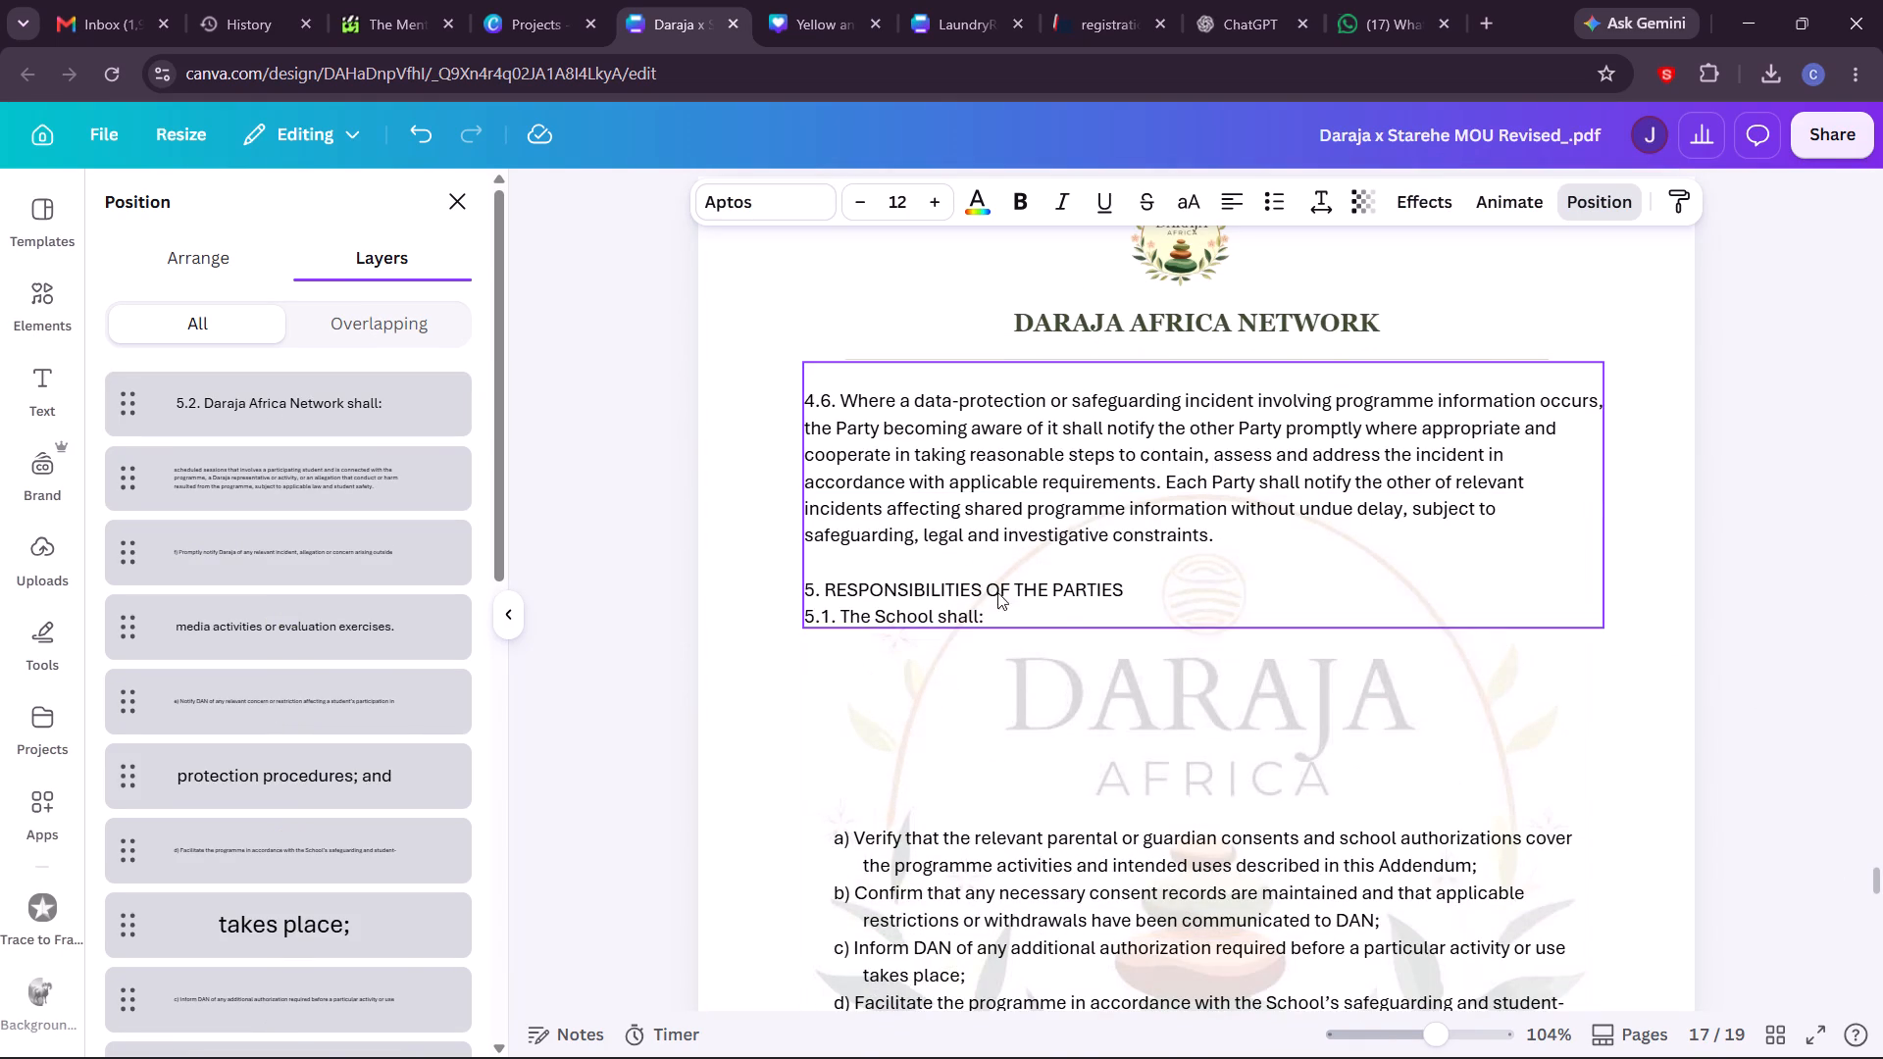
pyautogui.click(1140, 593)
pyautogui.click(1132, 585)
pyautogui.moveTo(1134, 589); pyautogui.dragTo(792, 591)
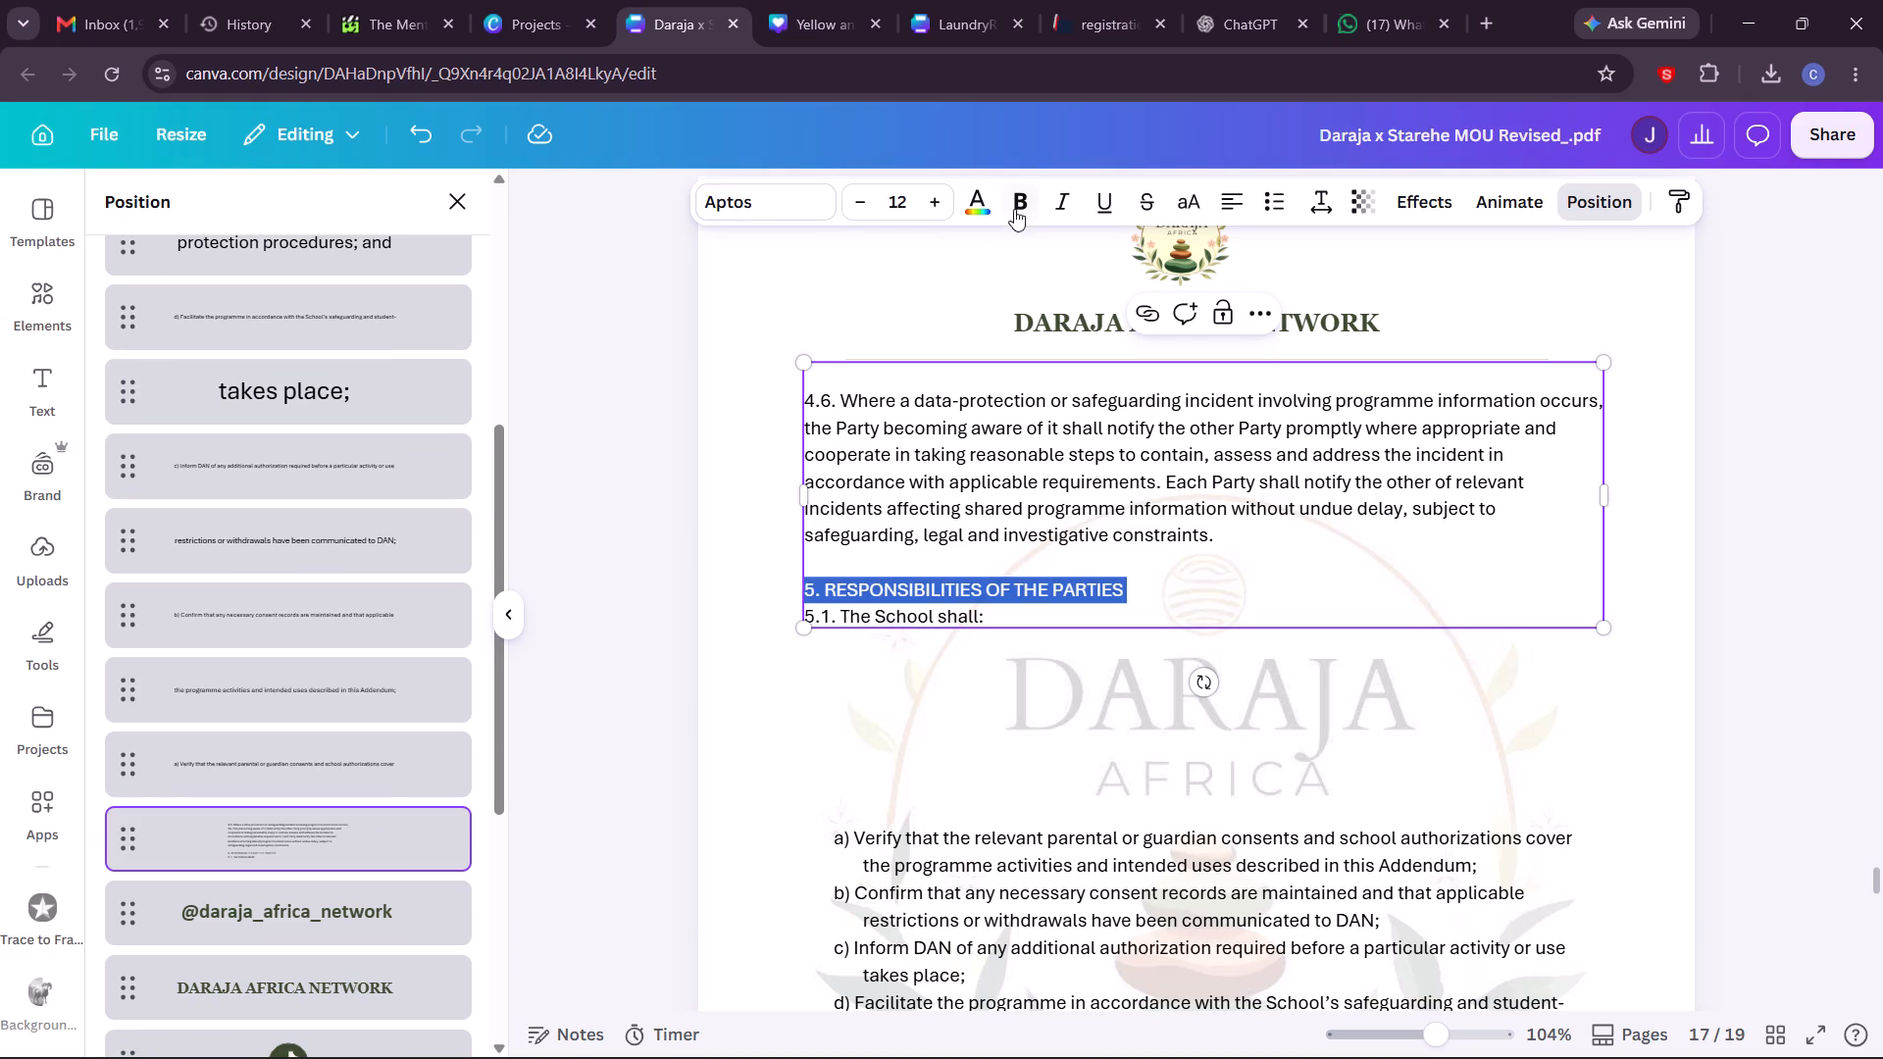
pyautogui.click(1027, 195)
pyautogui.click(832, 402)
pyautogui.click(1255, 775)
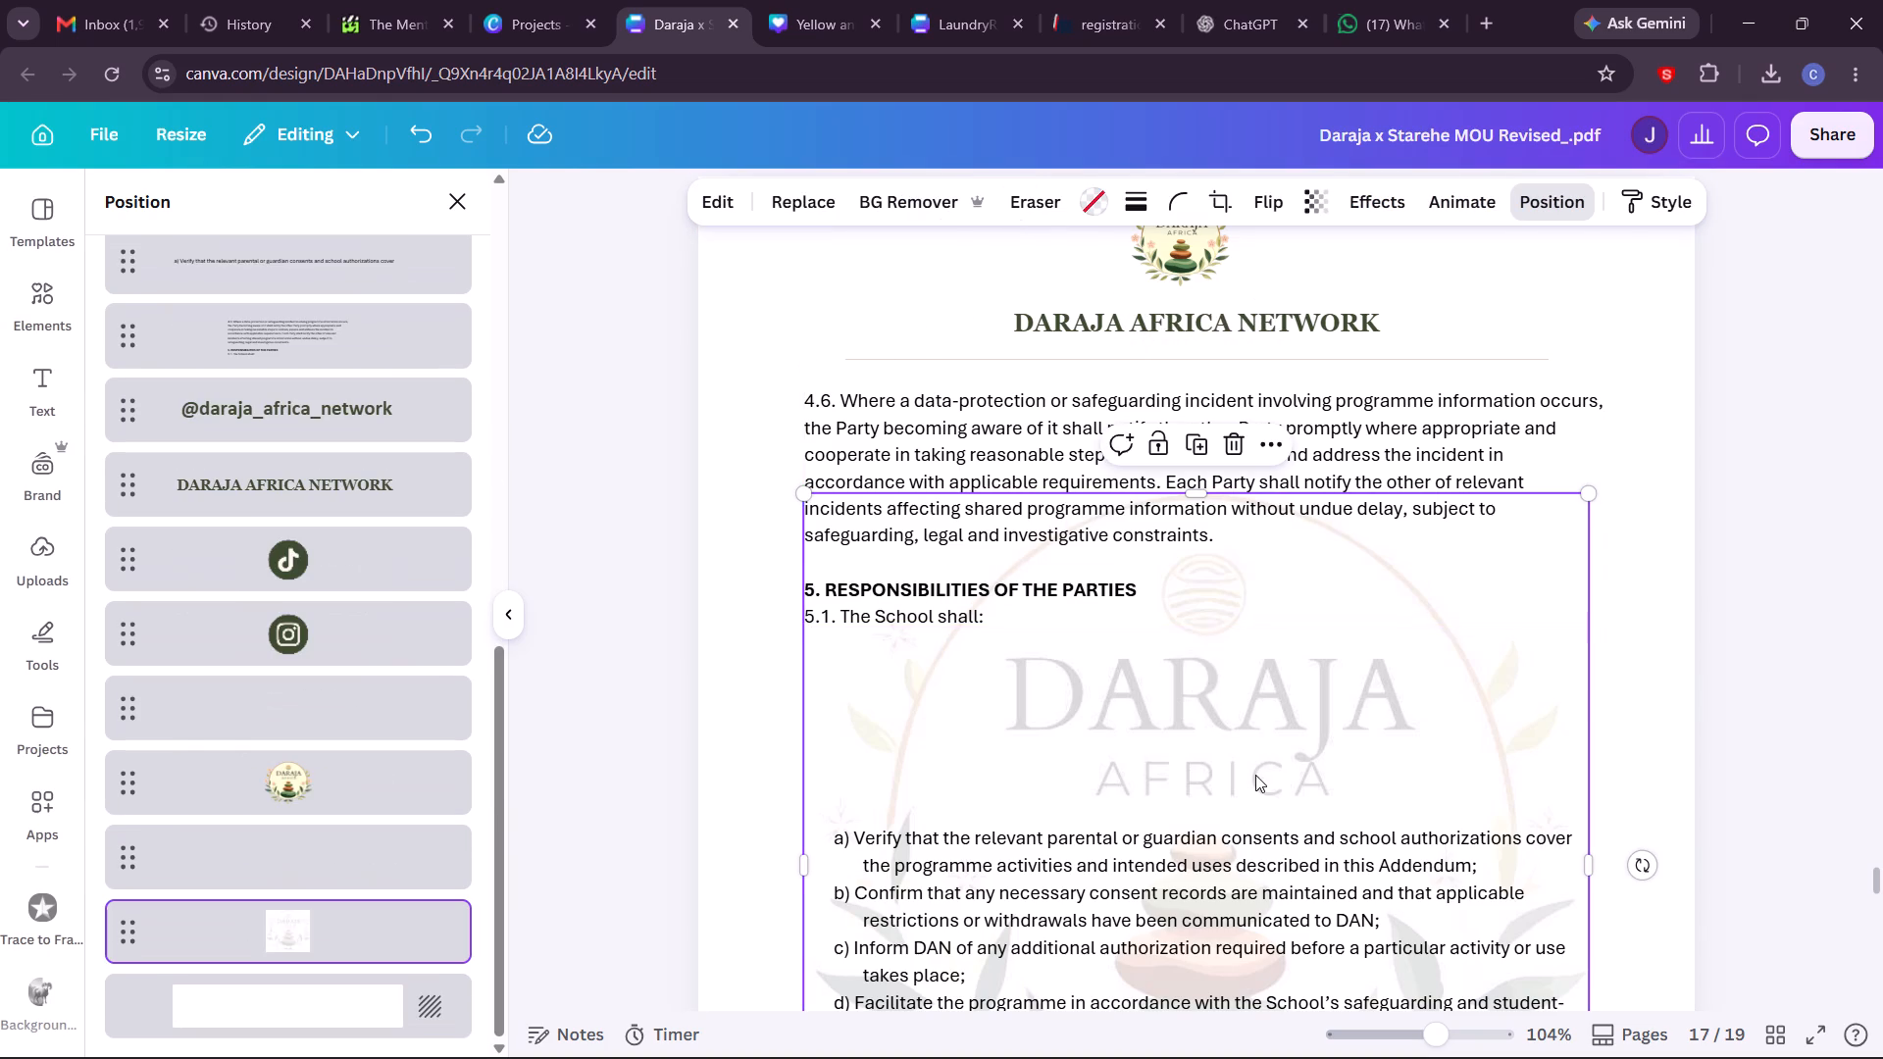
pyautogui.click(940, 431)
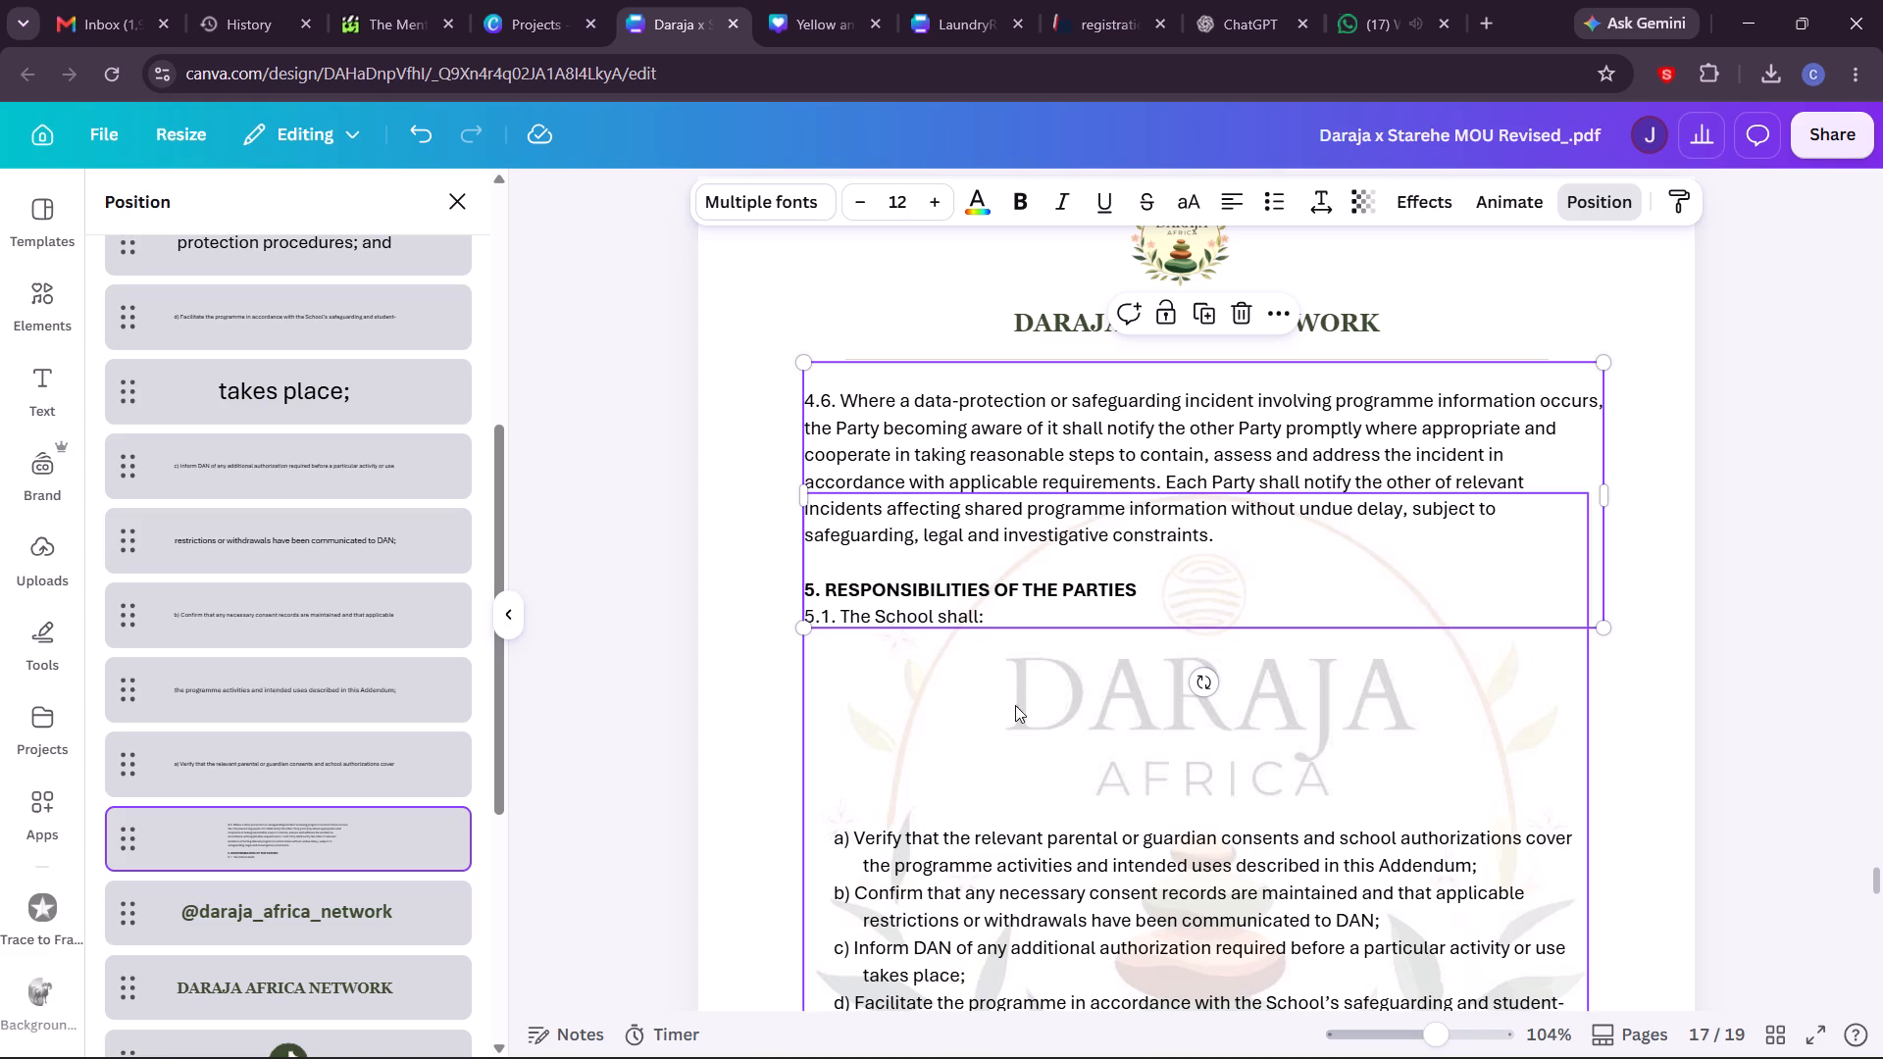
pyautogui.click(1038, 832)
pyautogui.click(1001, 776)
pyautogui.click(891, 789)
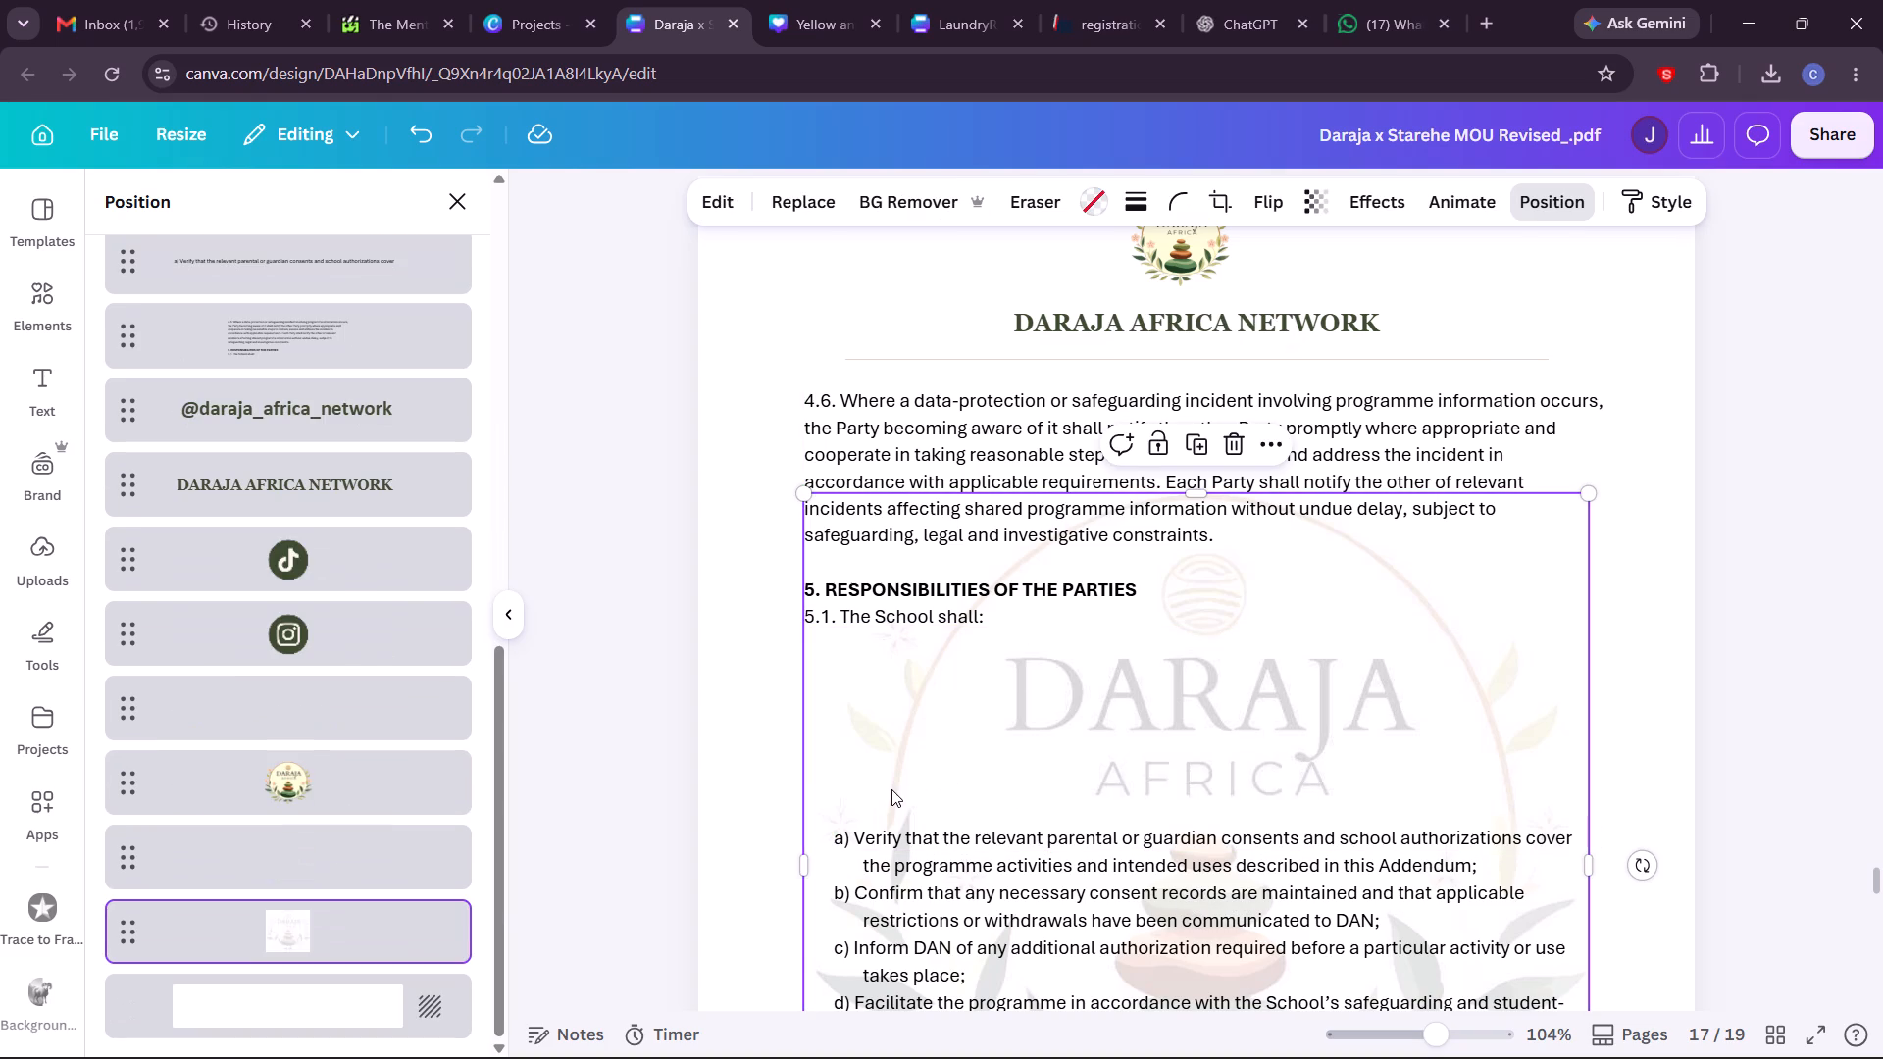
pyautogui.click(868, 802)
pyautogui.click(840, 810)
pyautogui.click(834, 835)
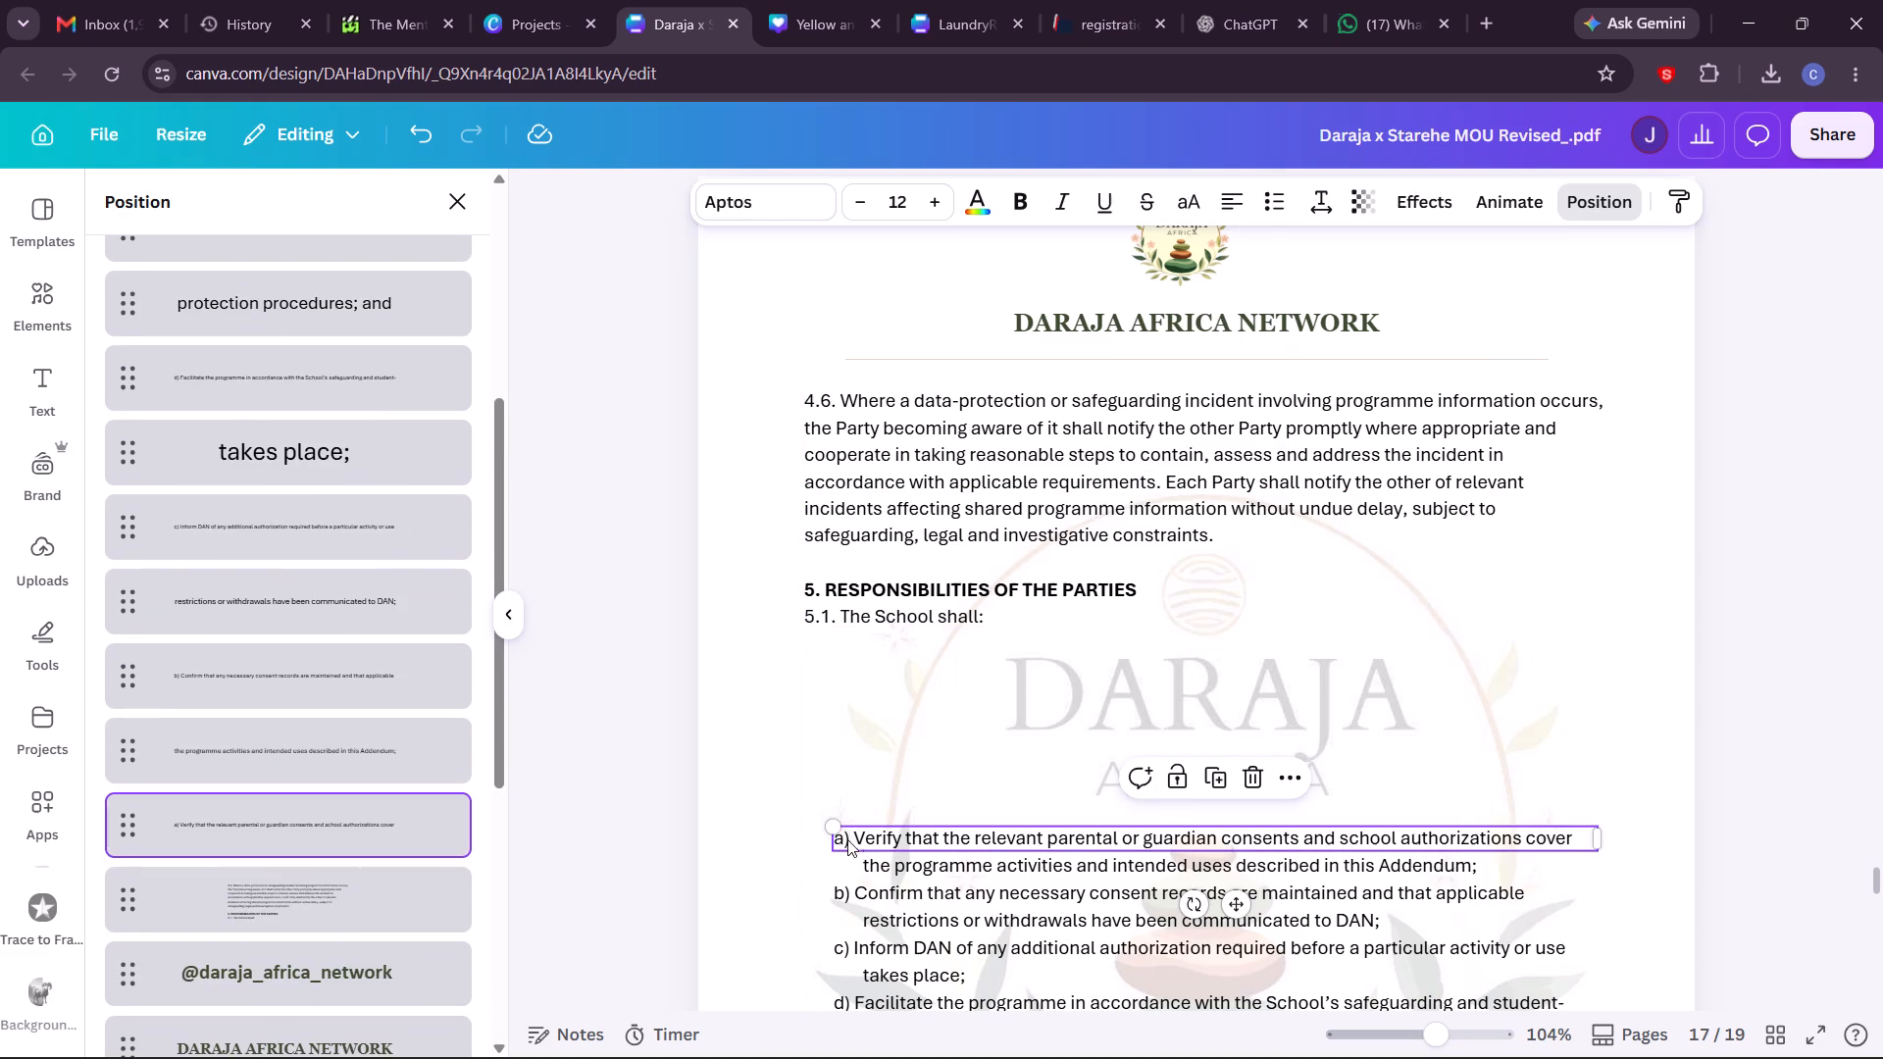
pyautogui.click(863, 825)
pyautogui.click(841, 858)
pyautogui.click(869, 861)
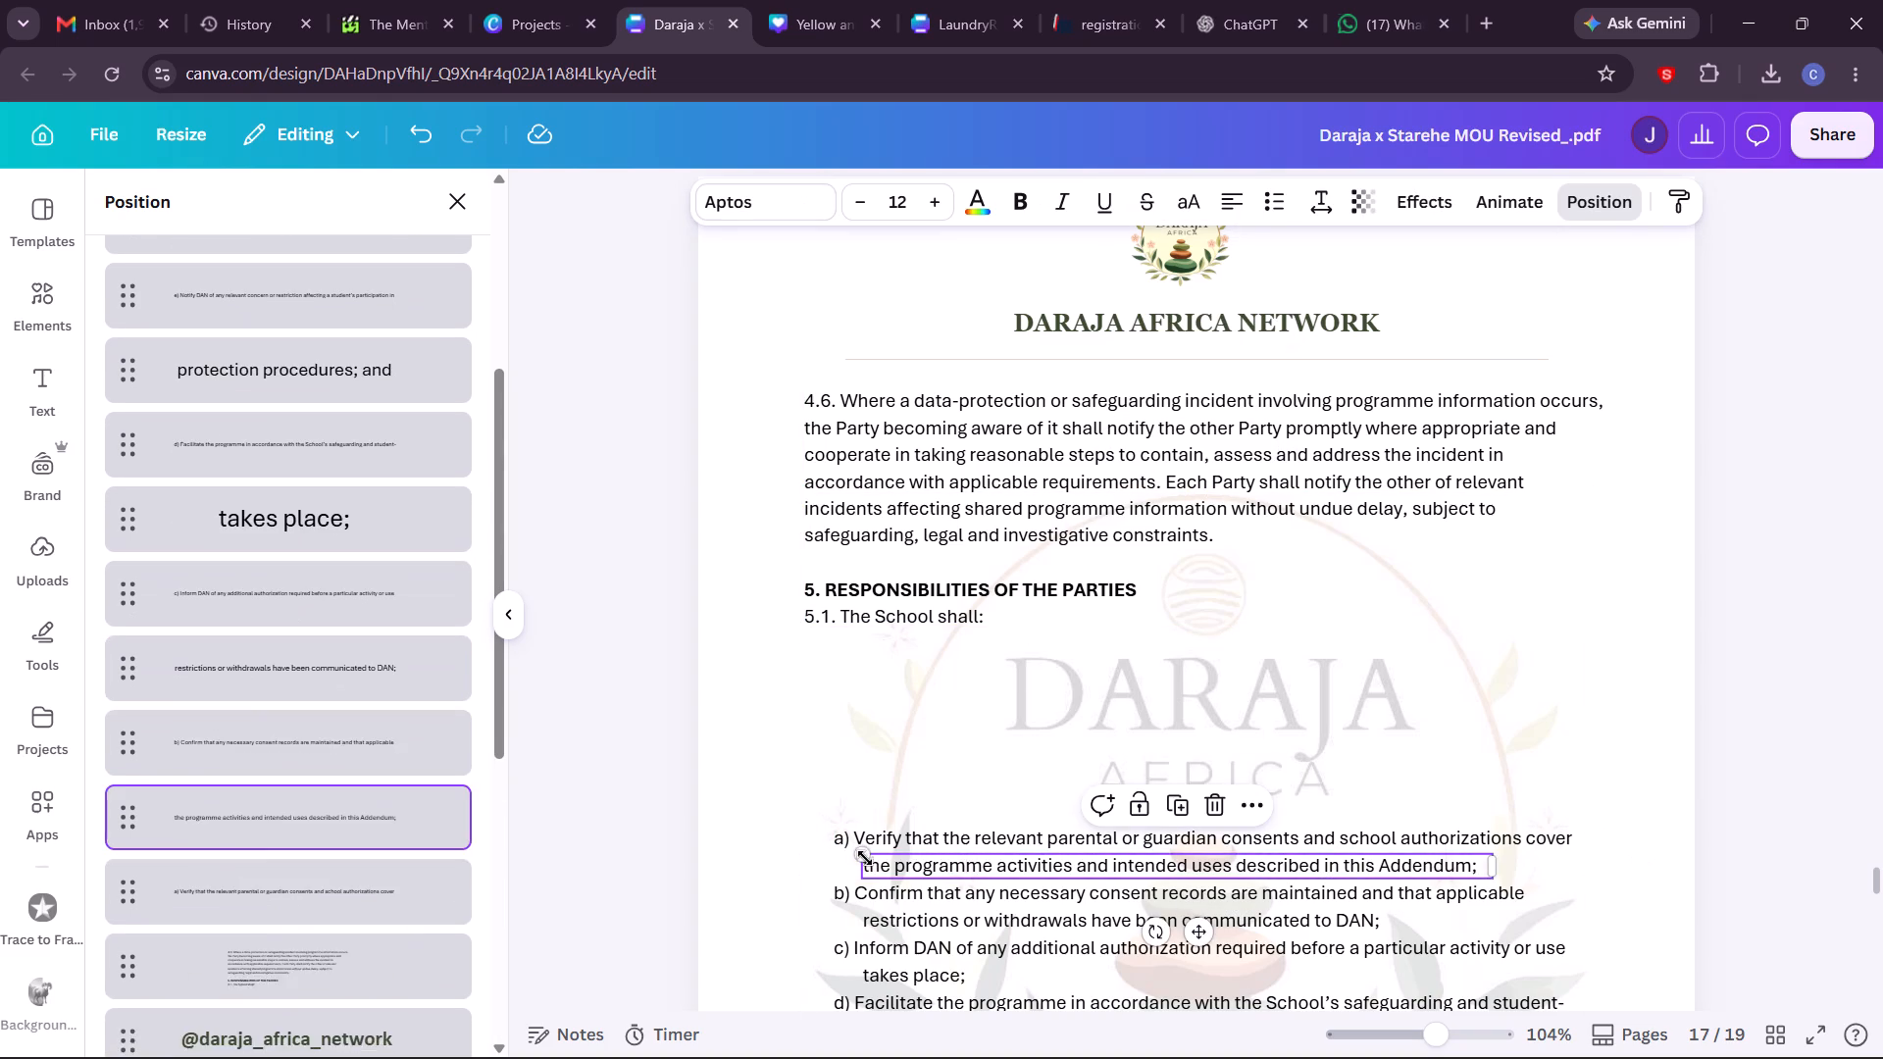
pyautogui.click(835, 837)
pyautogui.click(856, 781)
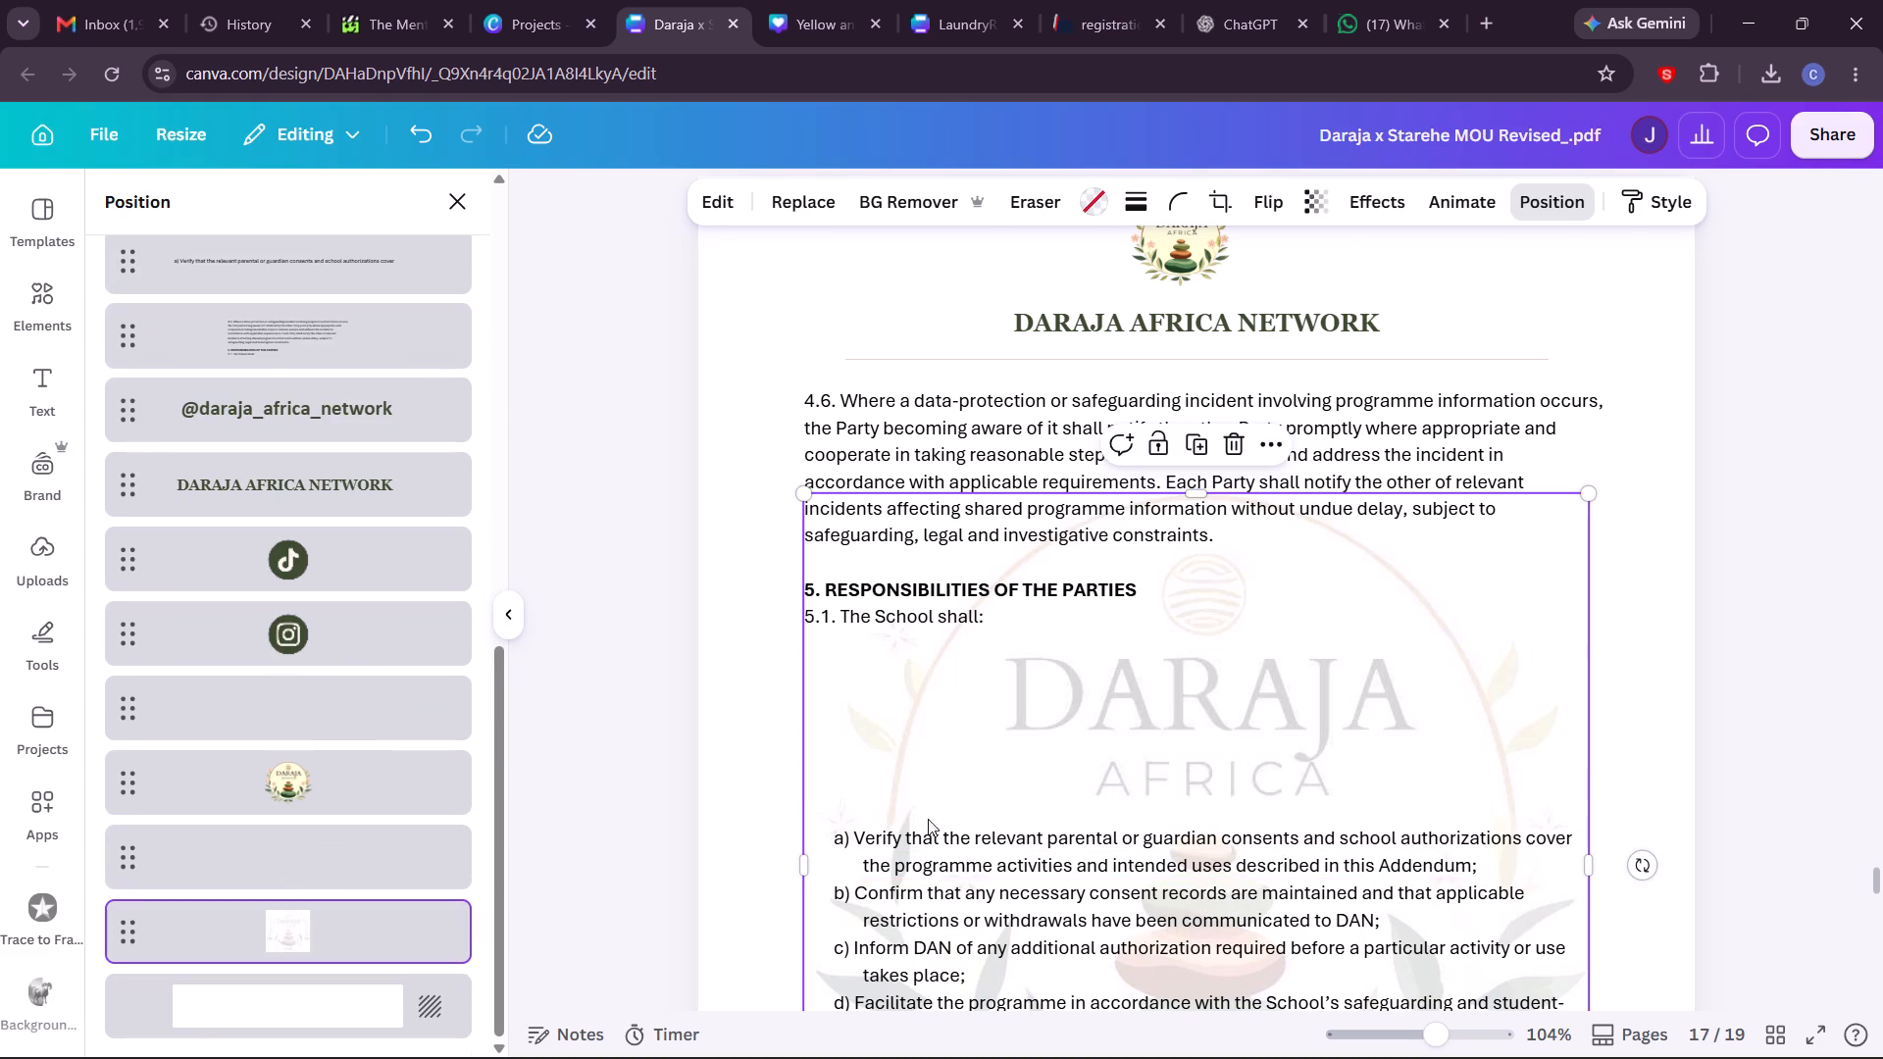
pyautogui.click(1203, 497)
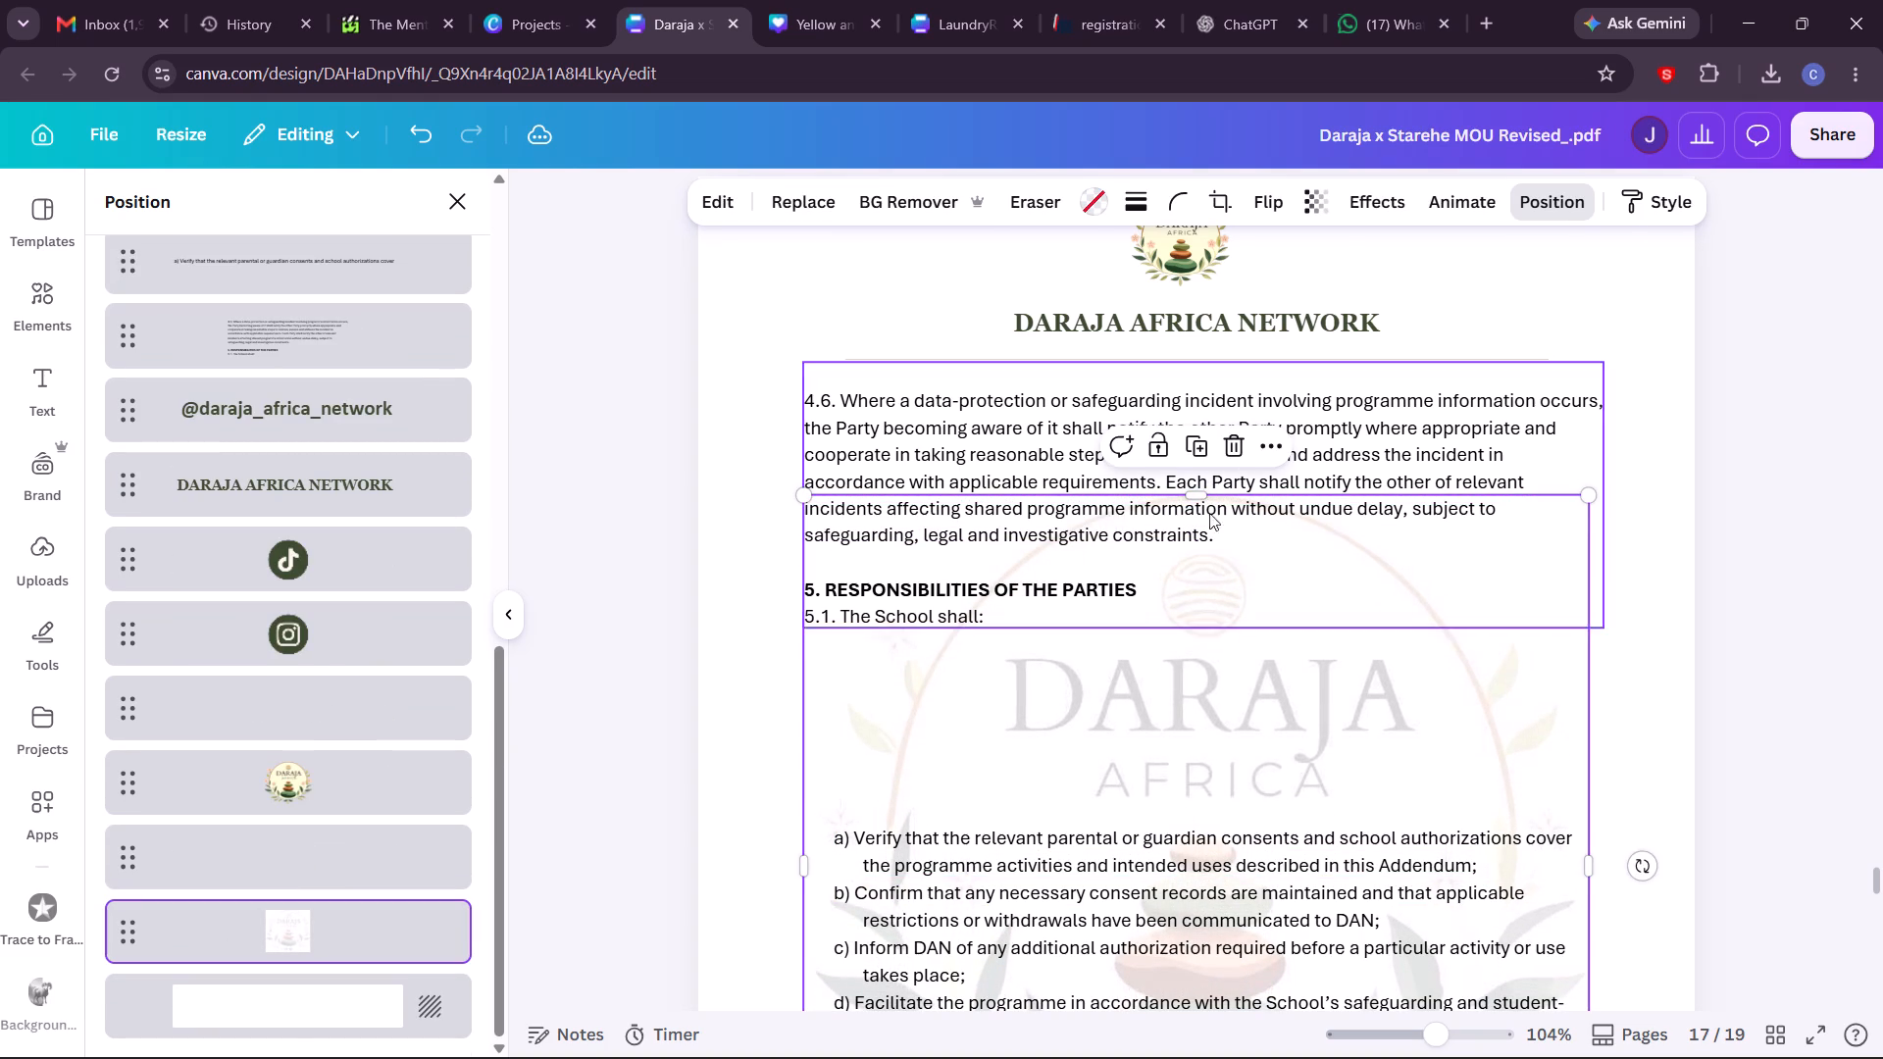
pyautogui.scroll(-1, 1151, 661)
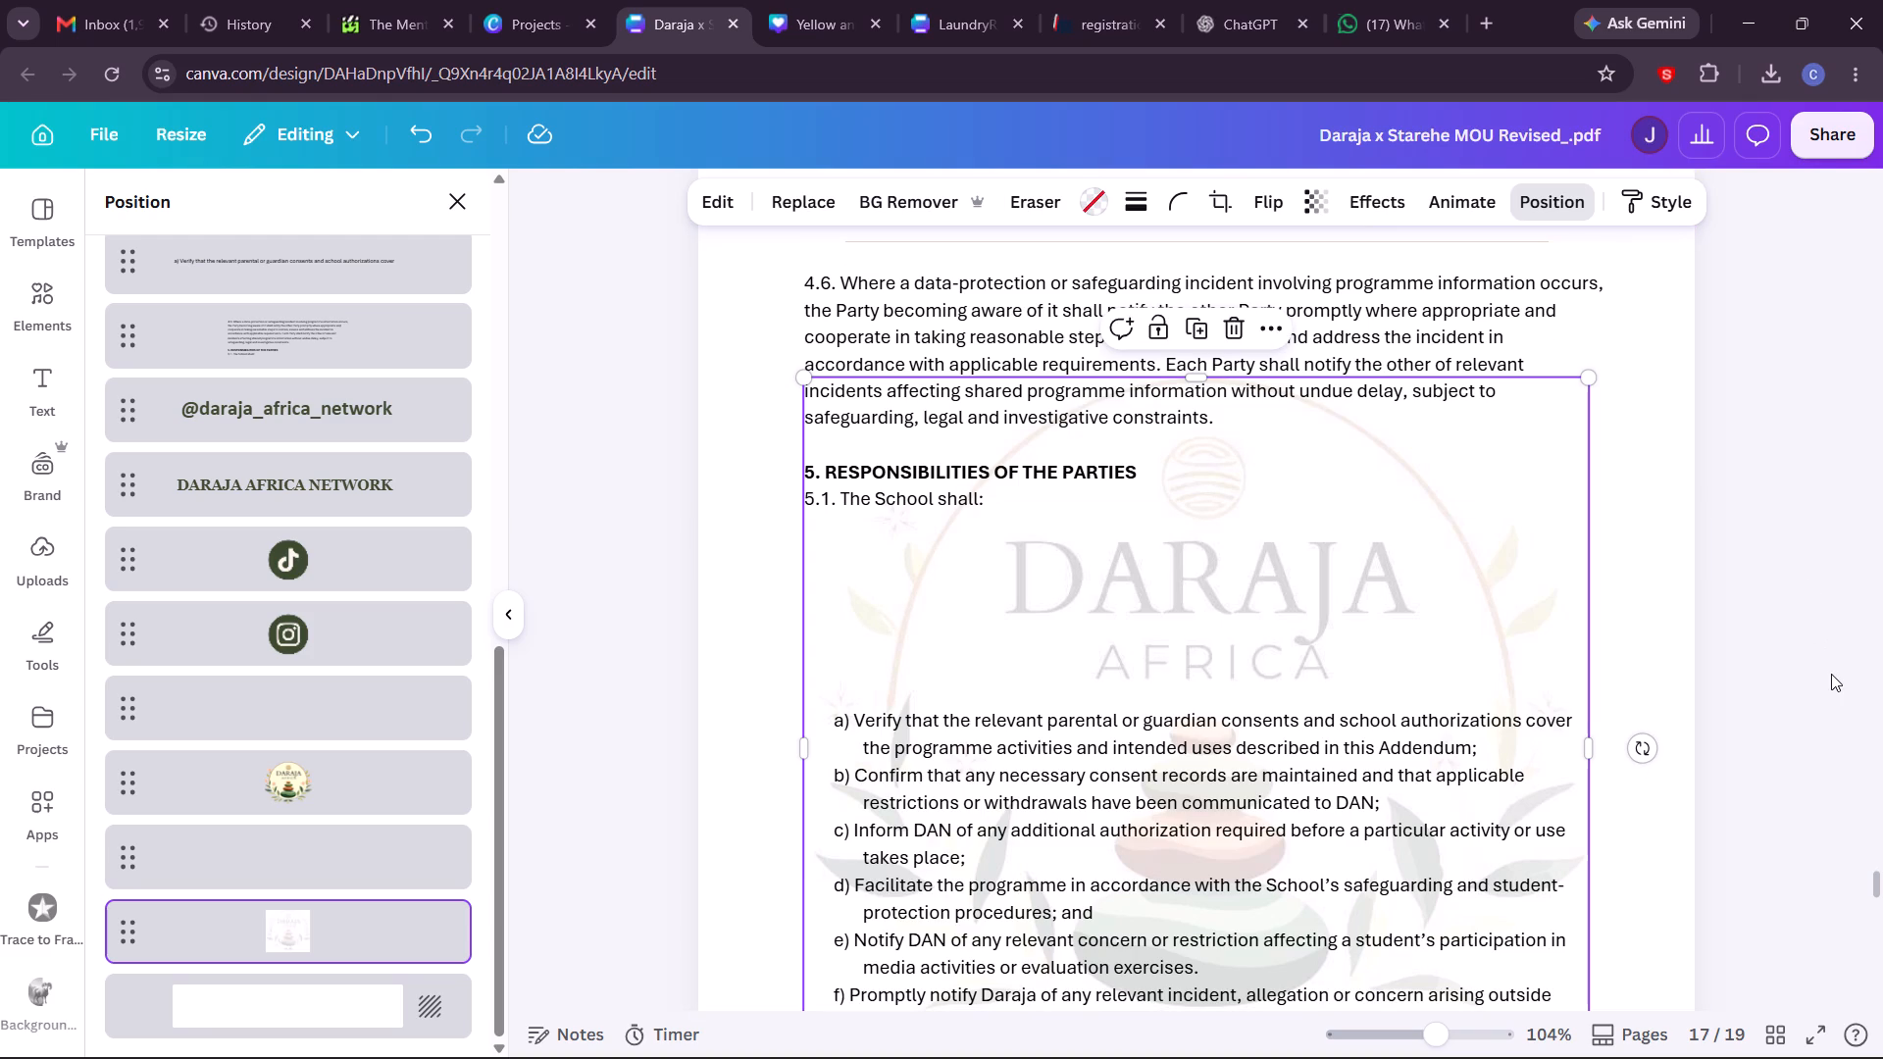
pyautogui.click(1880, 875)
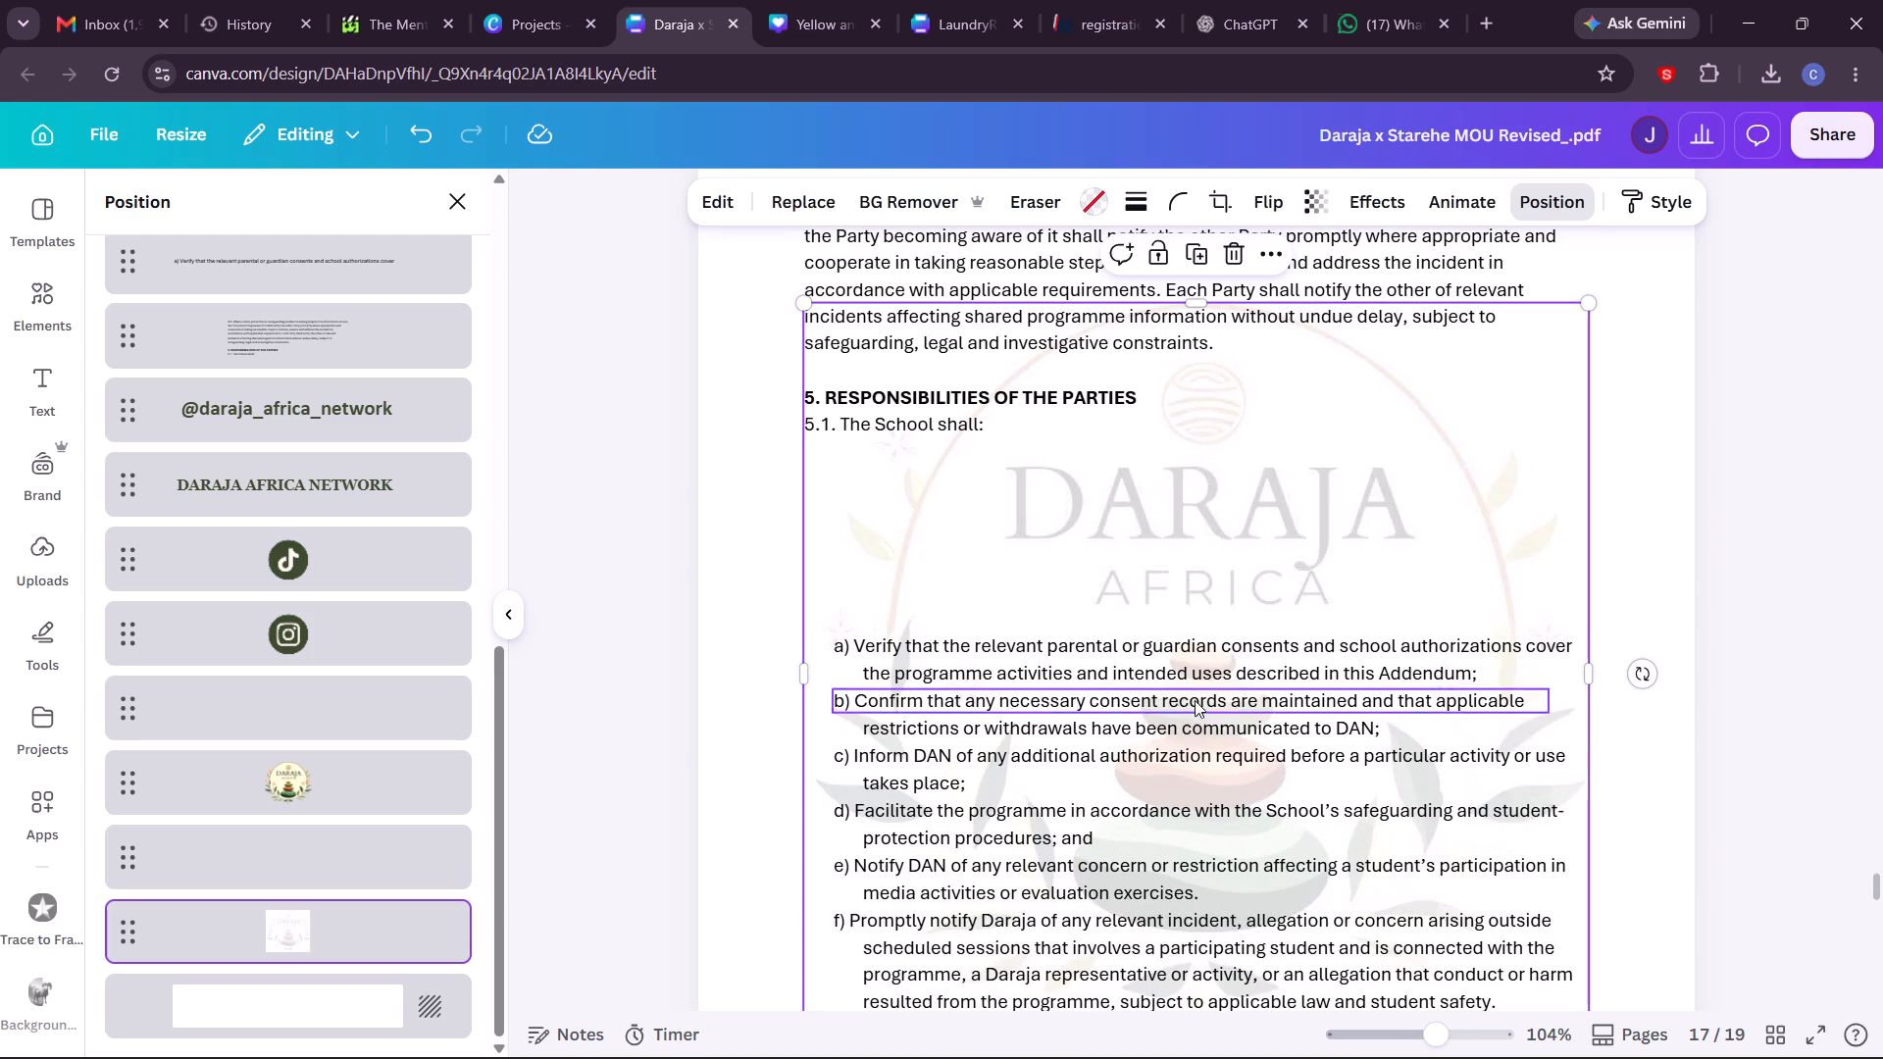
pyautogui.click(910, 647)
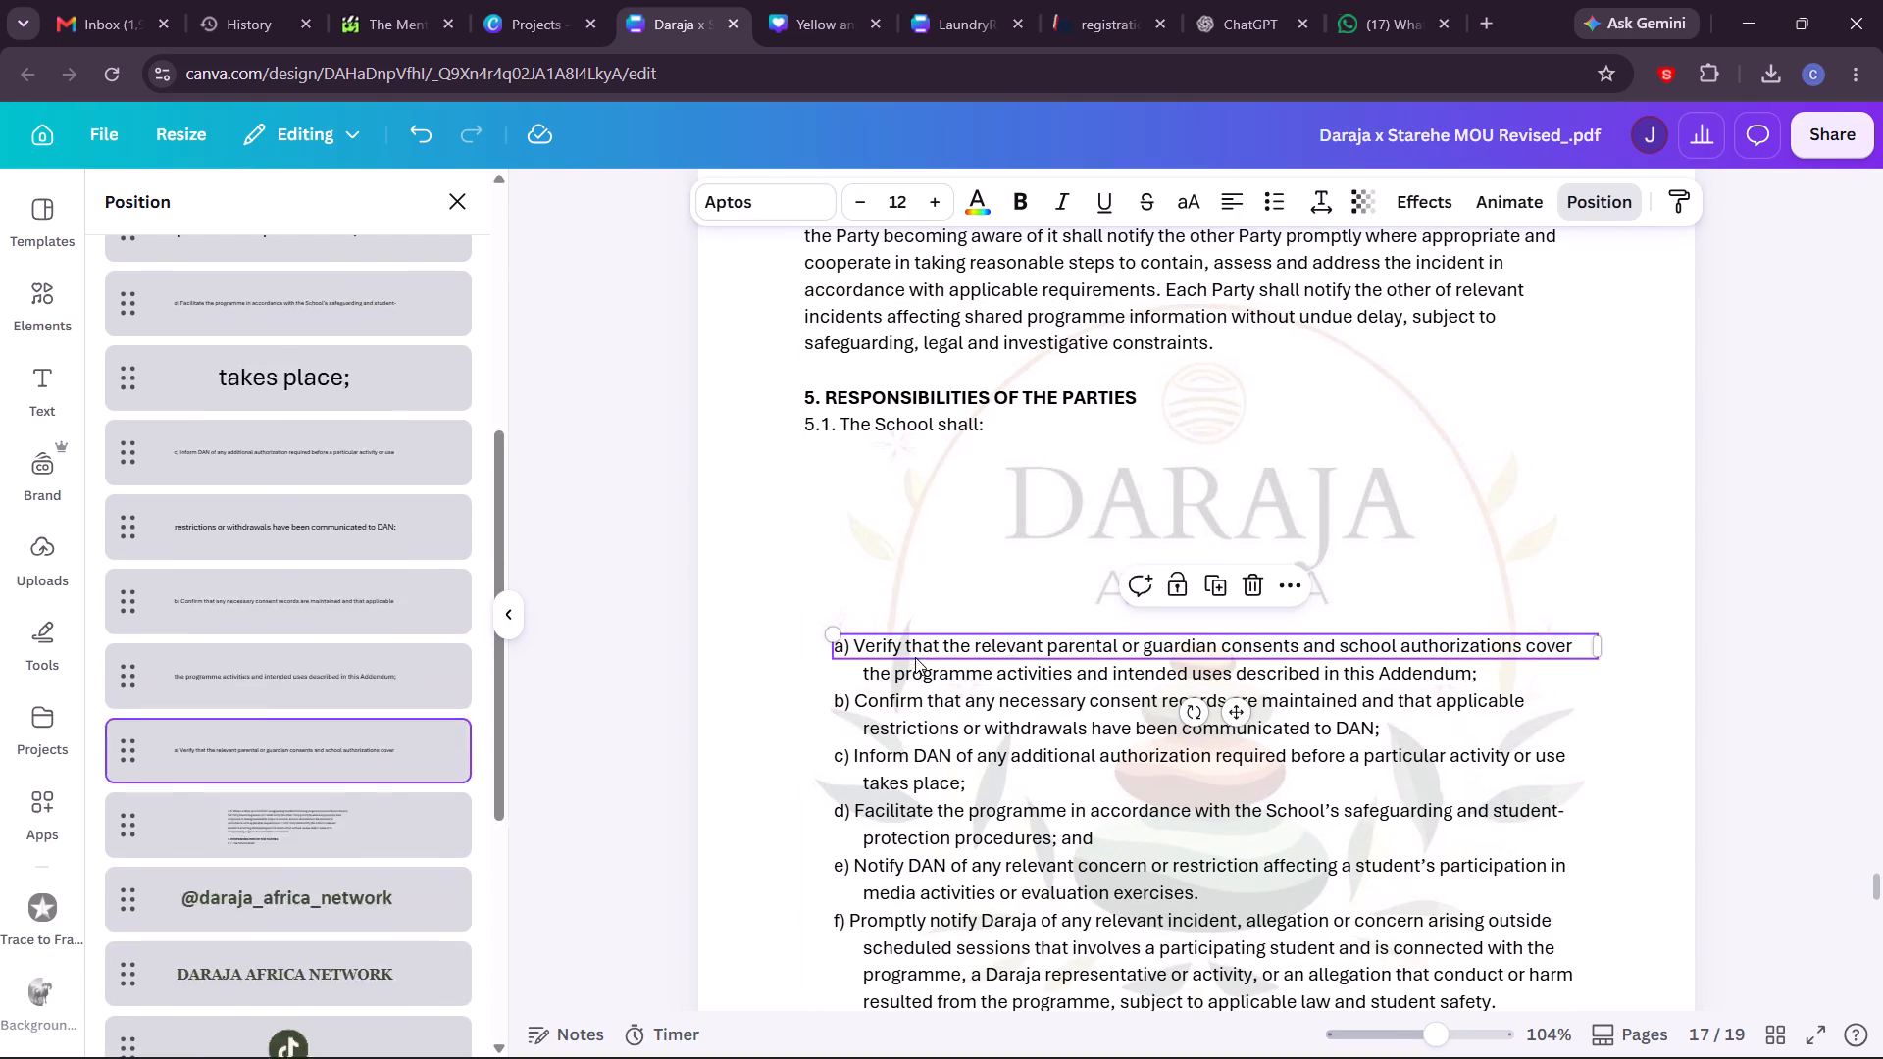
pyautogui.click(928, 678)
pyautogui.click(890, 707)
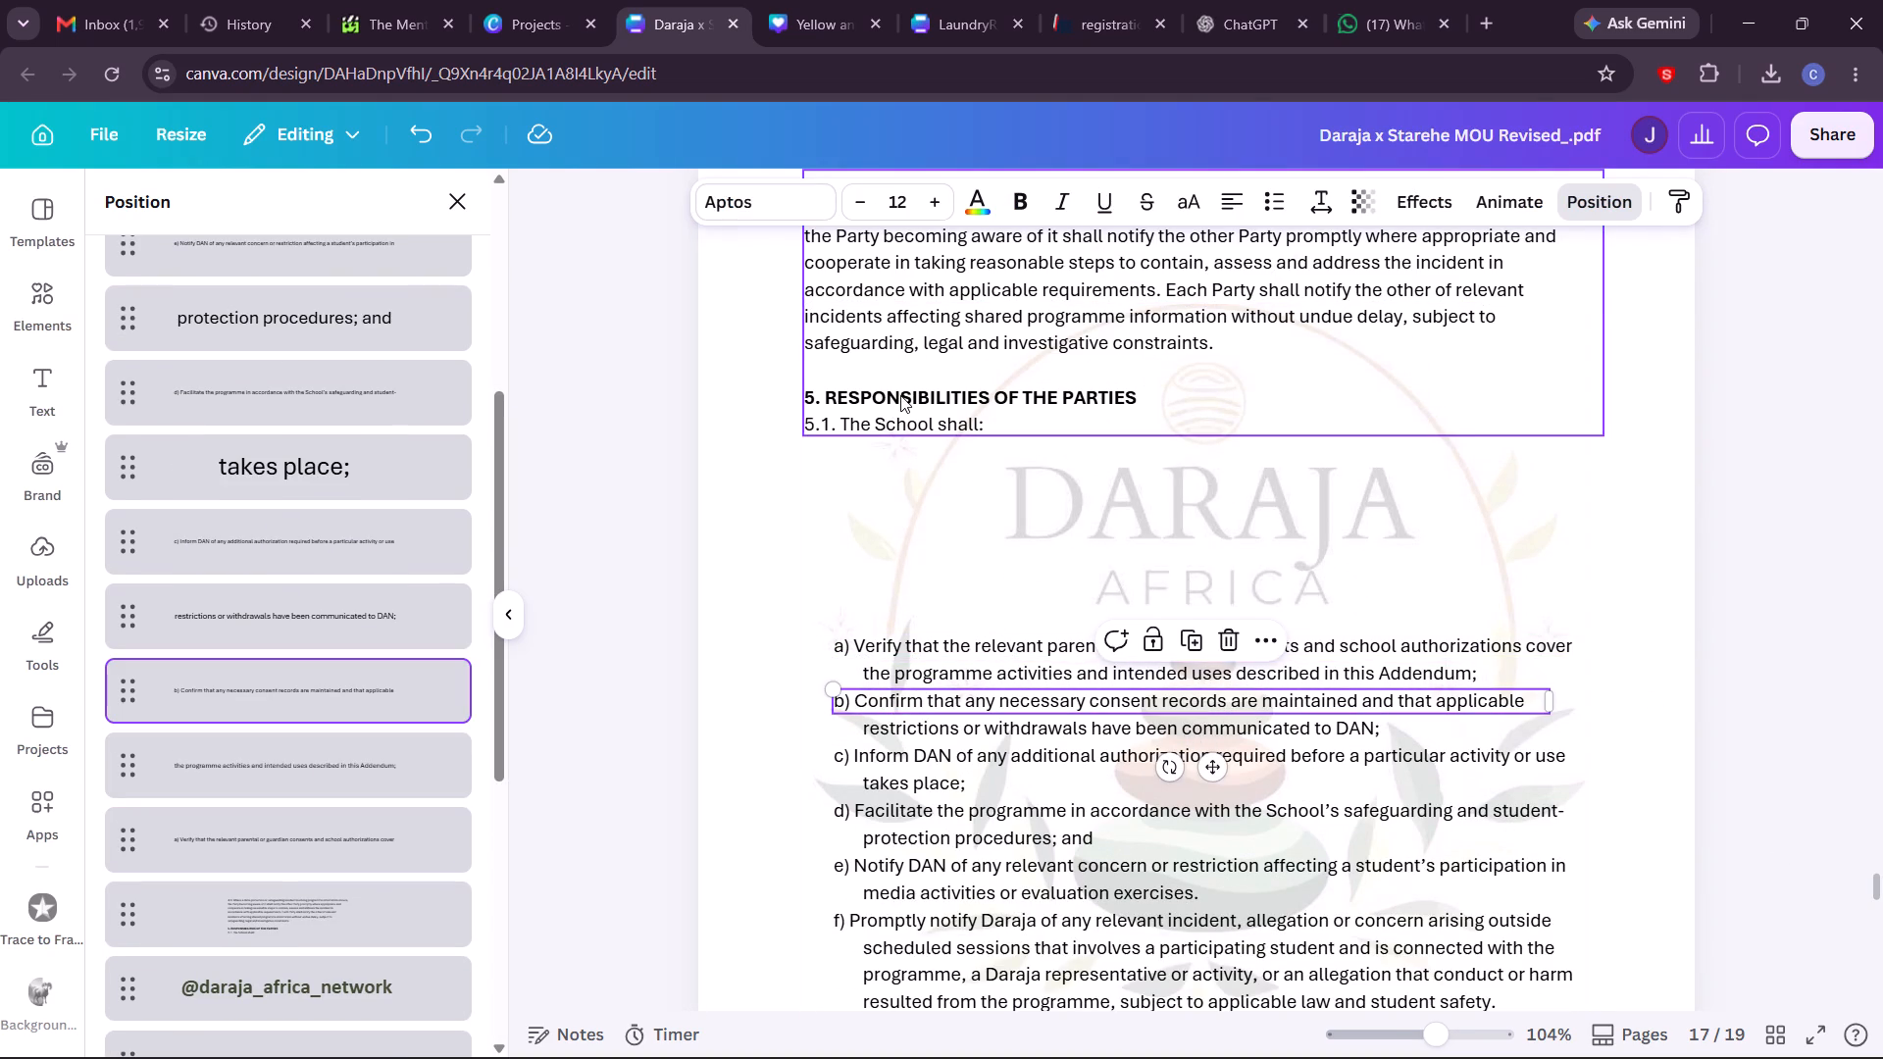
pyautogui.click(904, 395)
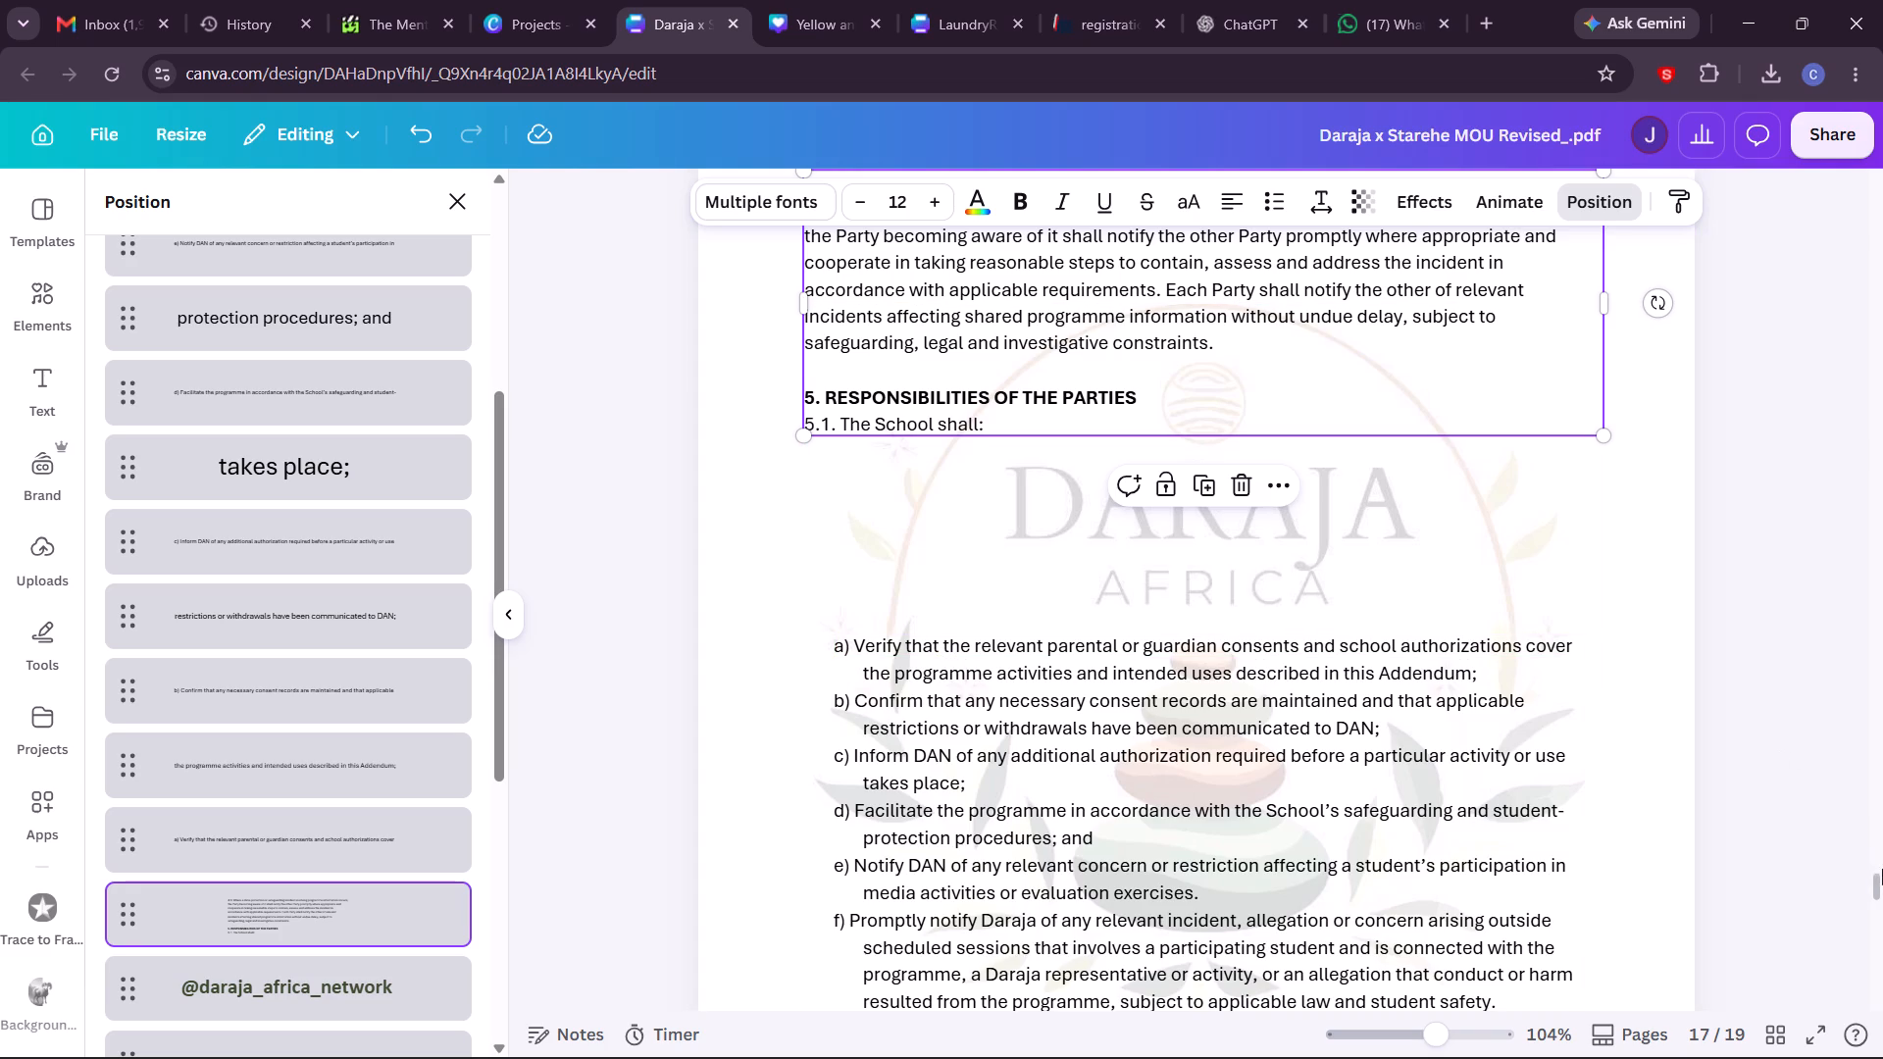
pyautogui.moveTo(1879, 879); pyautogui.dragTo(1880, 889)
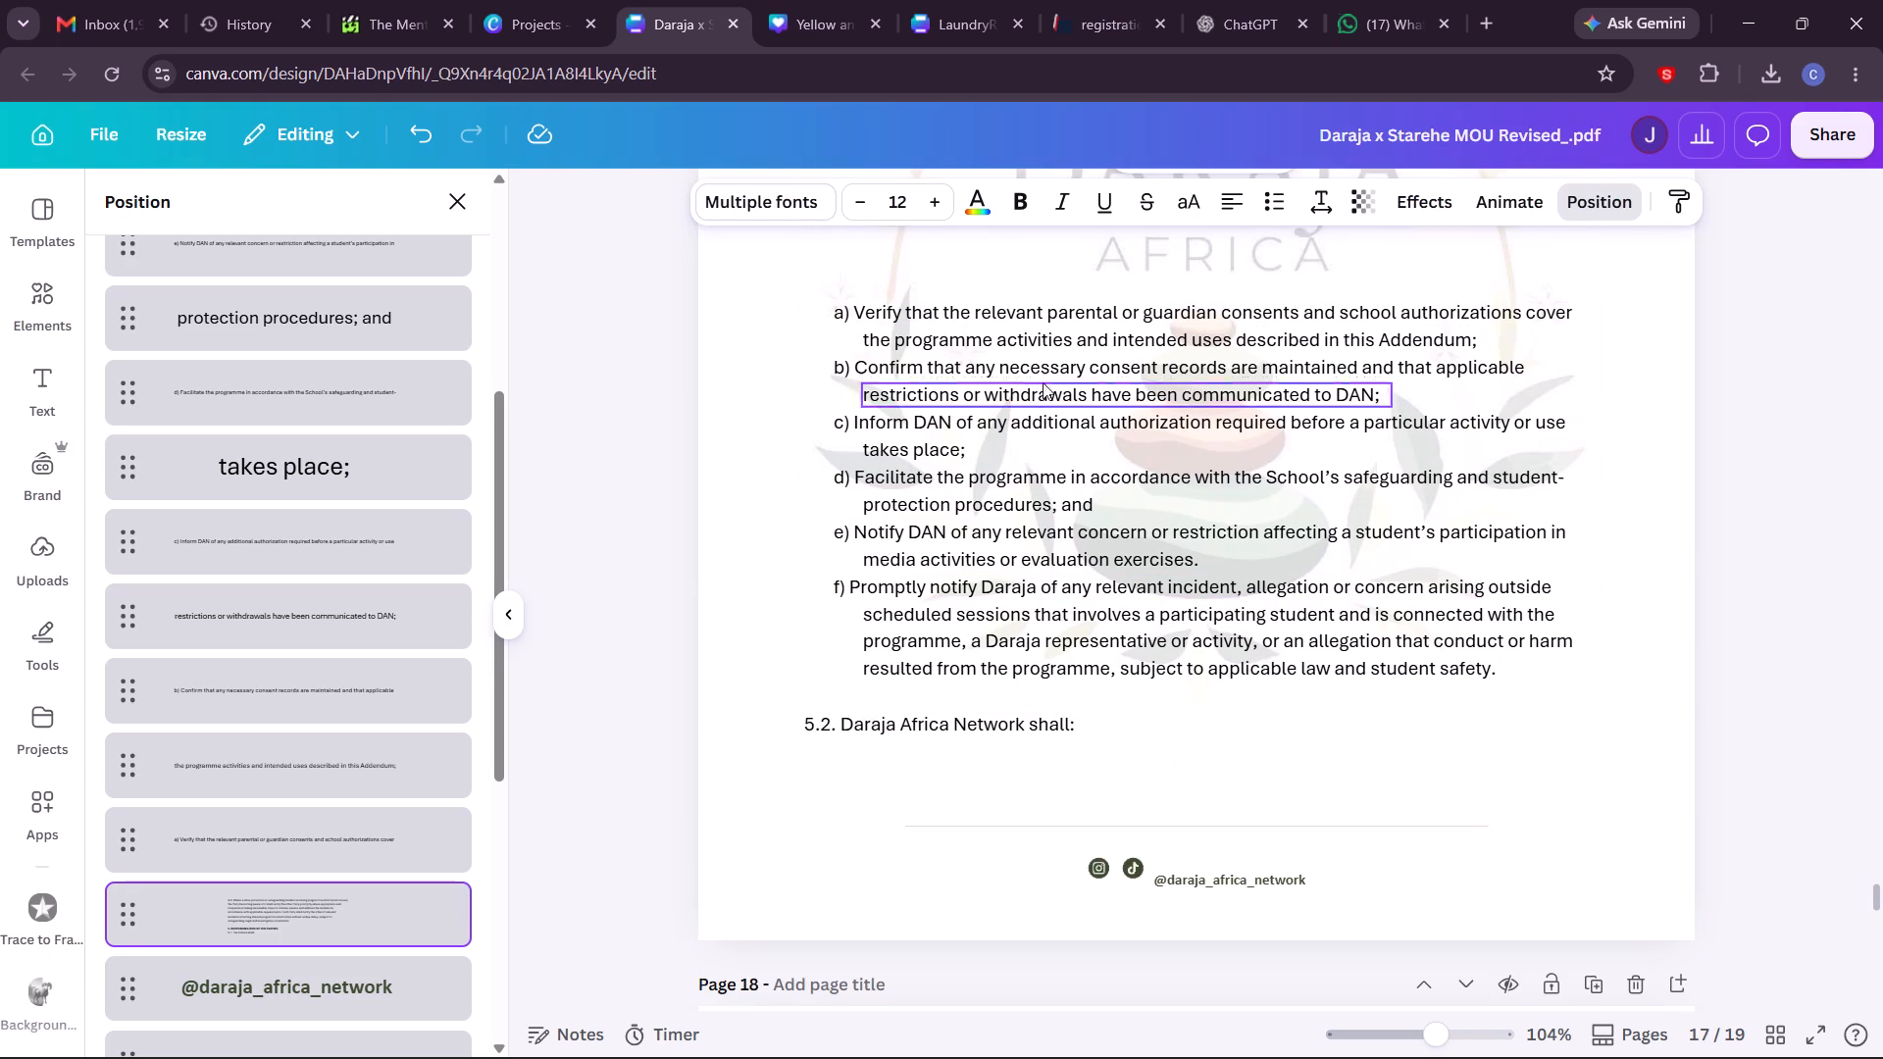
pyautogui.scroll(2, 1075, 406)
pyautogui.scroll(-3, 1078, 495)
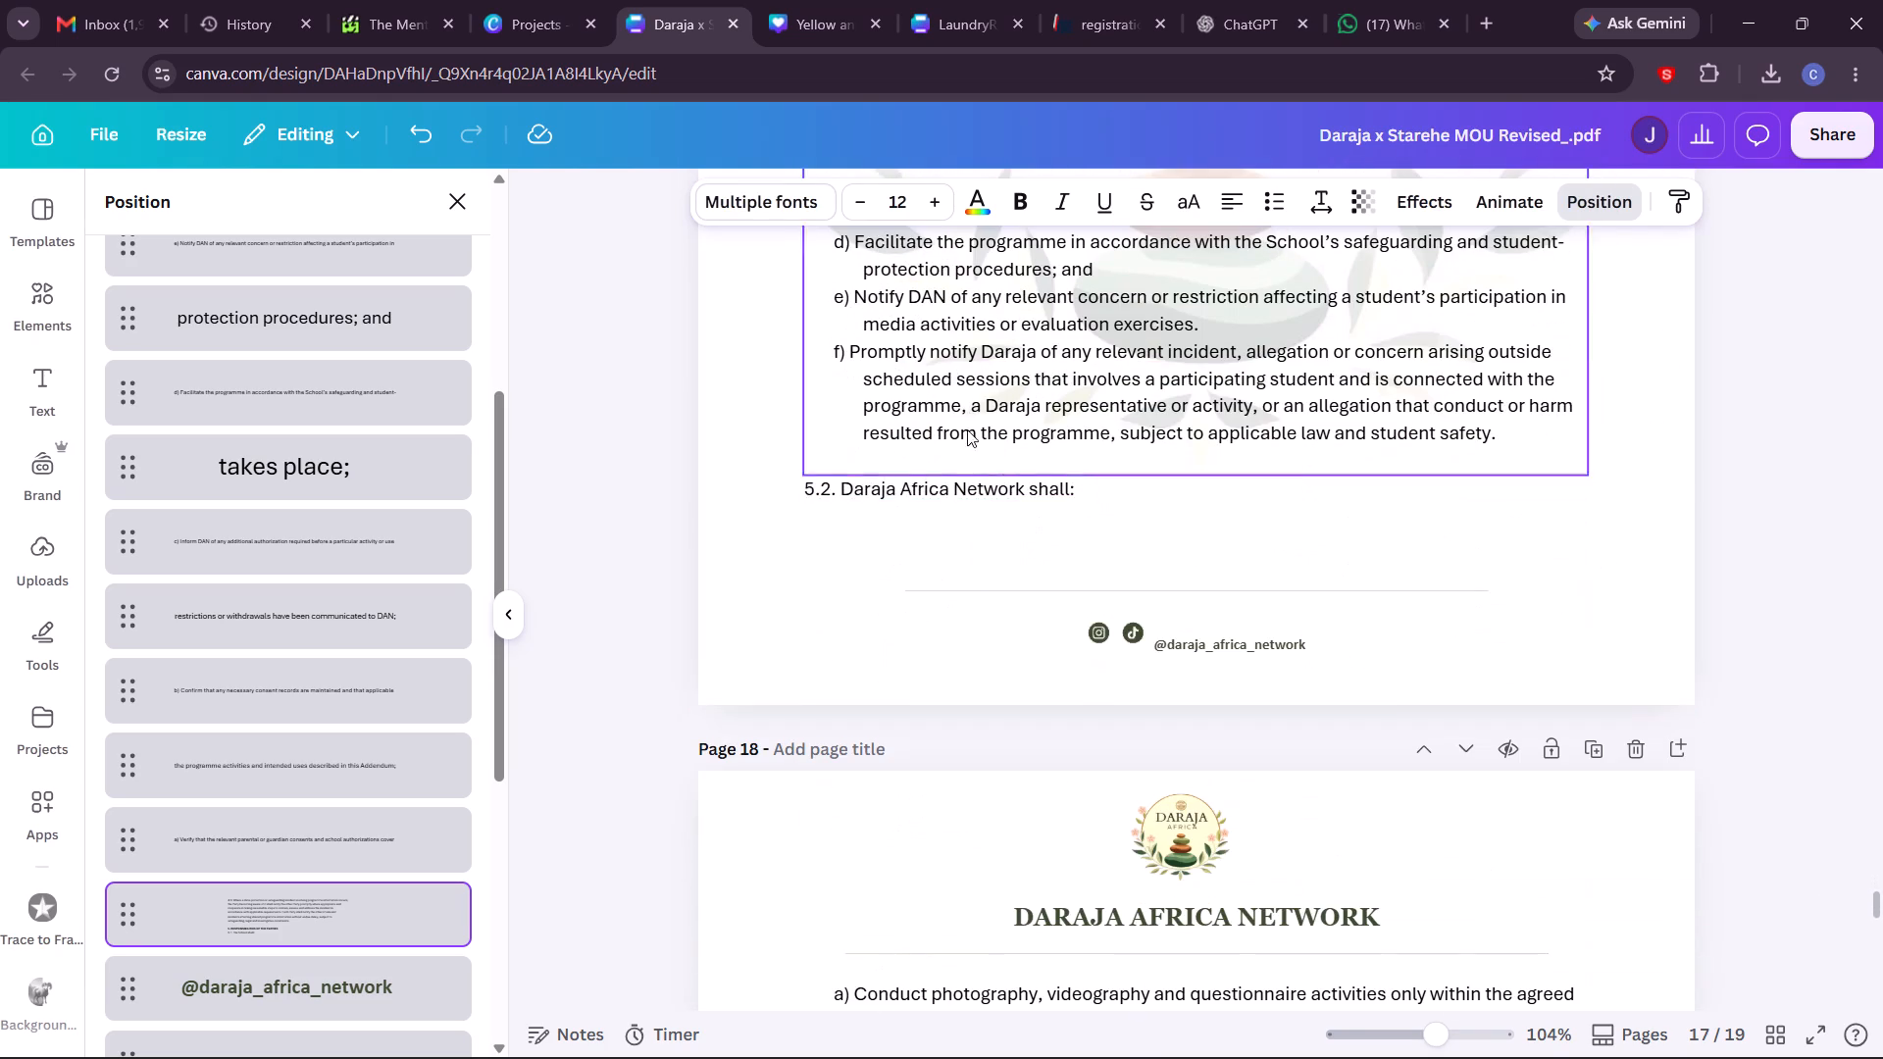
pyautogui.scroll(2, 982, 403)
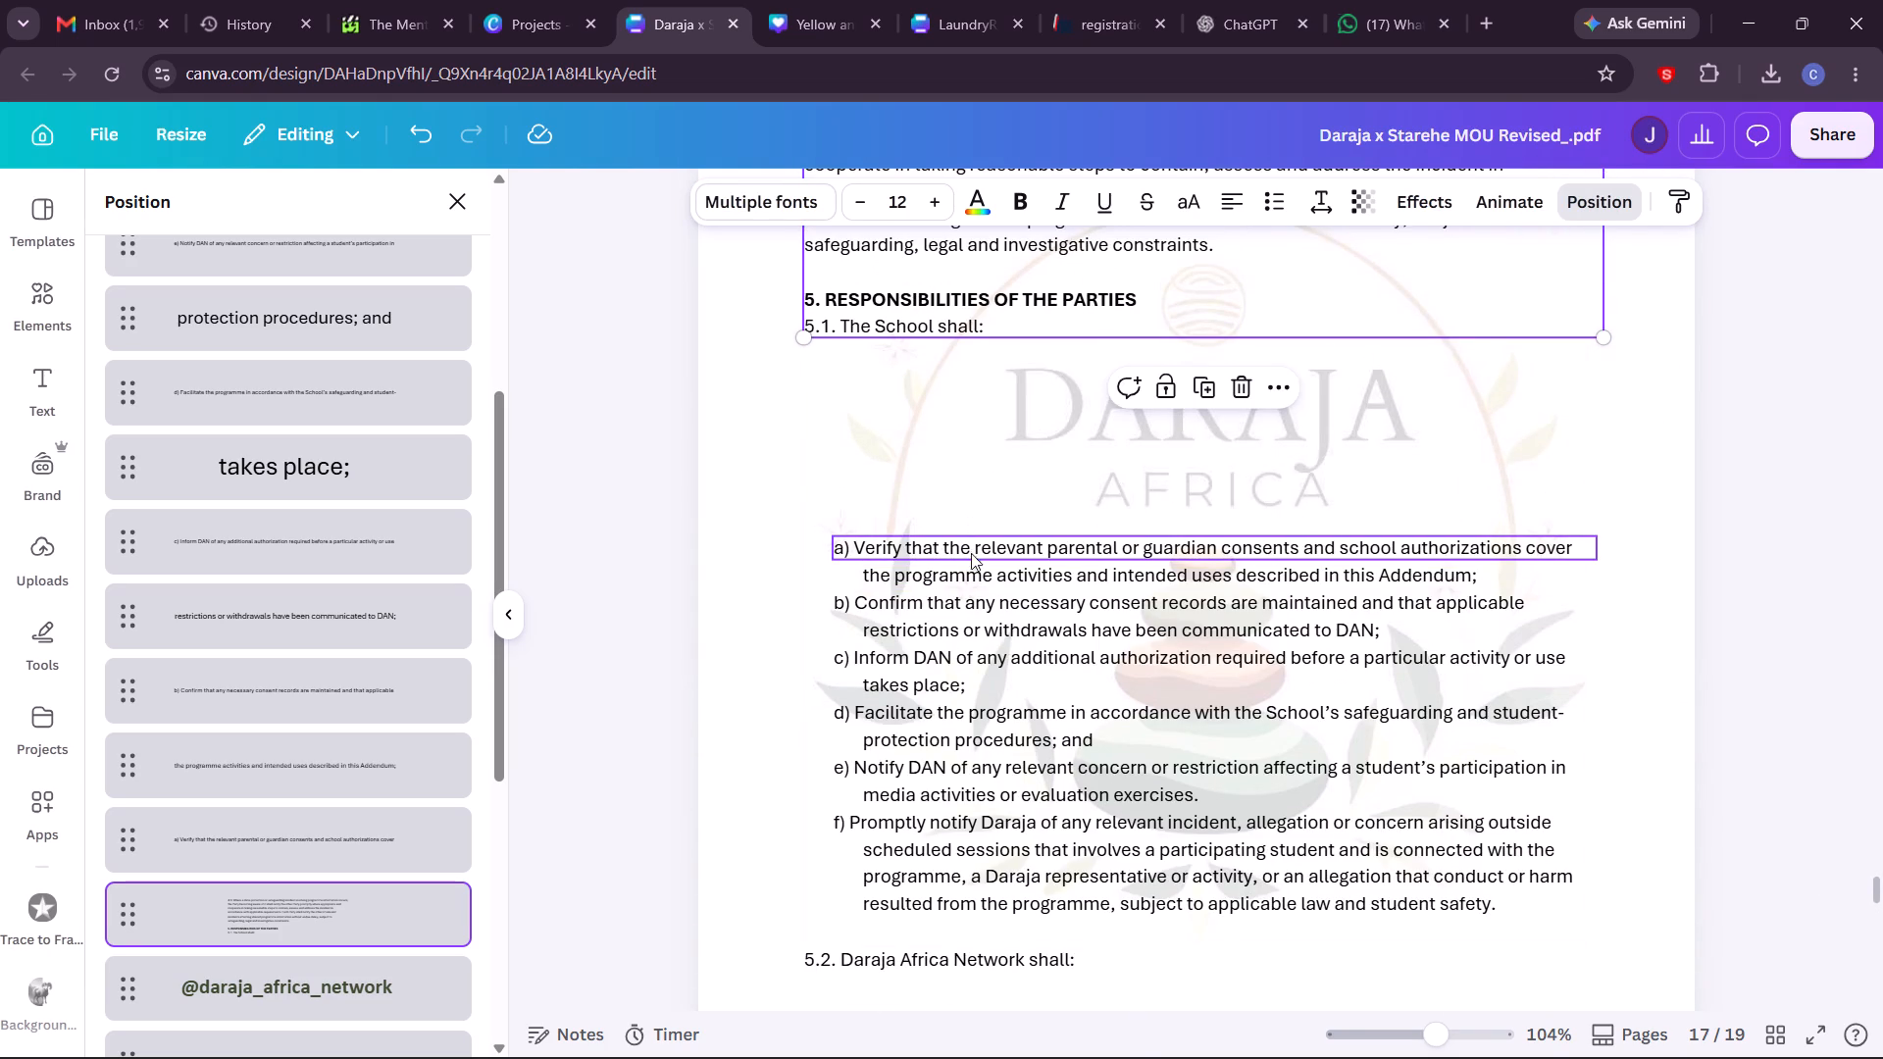
# Move the first line of item a) on page 17 straight up to sit just below "5.1. The School shall:".
pyautogui.click(971, 551)
pyautogui.press('Up')
pyautogui.press('Up')
pyautogui.press('Up')
pyautogui.press('Up')
pyautogui.press('Up')
pyautogui.press('Up')
pyautogui.press('Up')
pyautogui.press('Up')
pyautogui.press('Up')
pyautogui.press('Up')
pyautogui.press('Up')
pyautogui.press('Up')
pyautogui.press('Up')
pyautogui.press('Up')
pyautogui.press('Up')
pyautogui.press('Up')
pyautogui.press('Up')
pyautogui.press('Up')
pyautogui.press('Up')
pyautogui.press('Up')
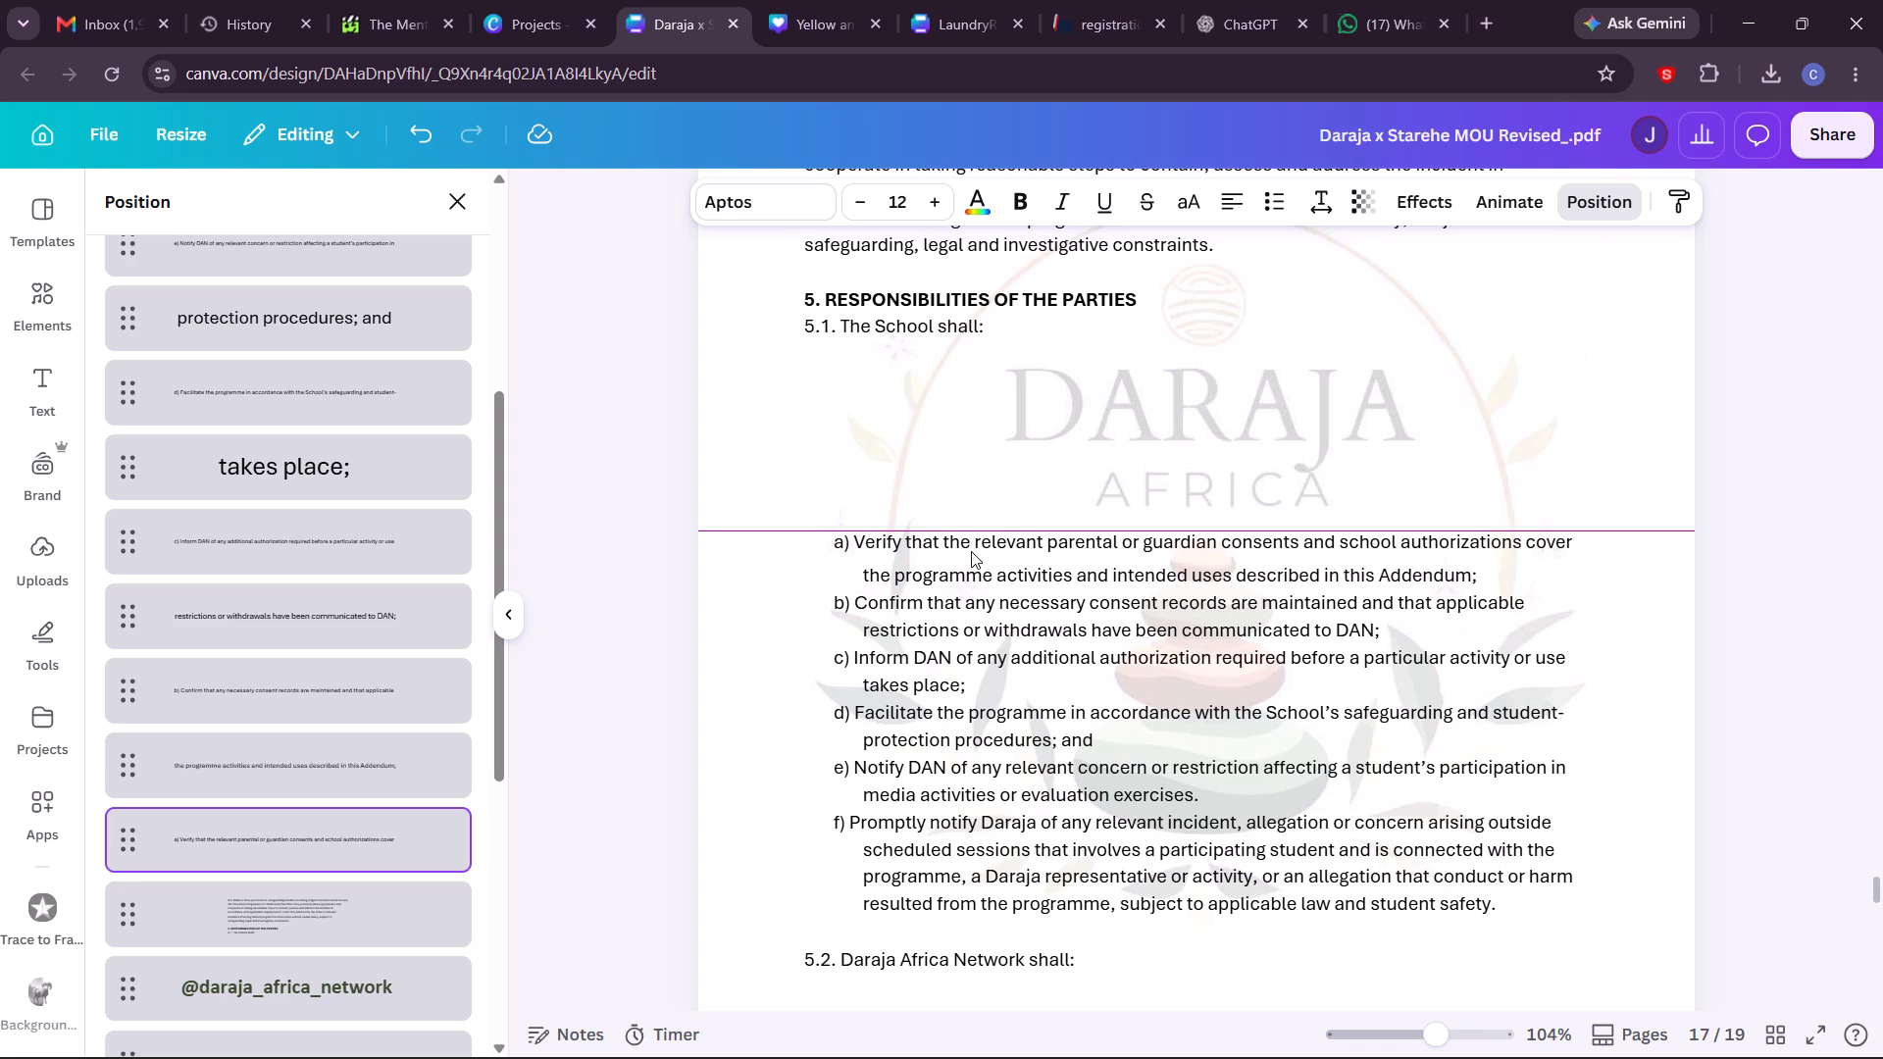
pyautogui.press('Up')
pyautogui.press('Up')
pyautogui.press('Up')
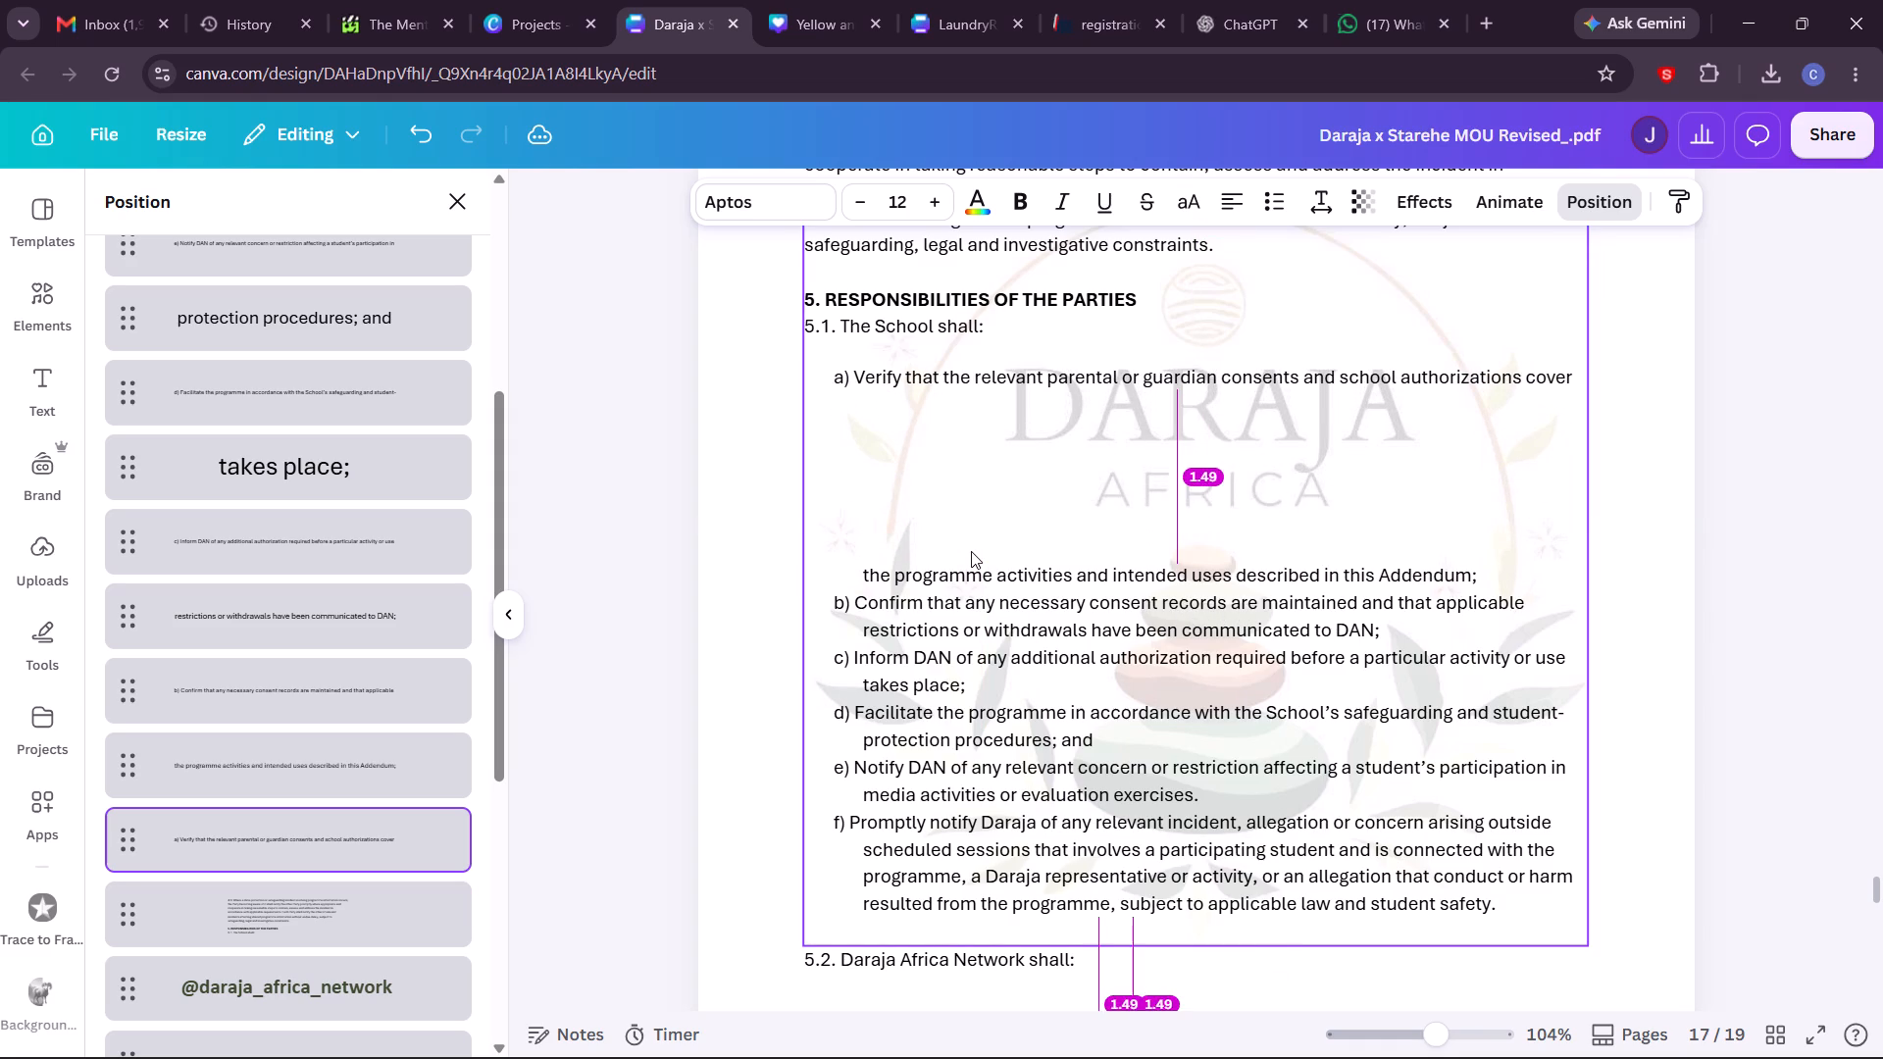
pyautogui.press('Up')
pyautogui.press('Up')
# Move item a)'s second line, "the programme activities and intended uses described in this Addendum;", up directly beneath its first line and slightly left.
pyautogui.click(969, 582)
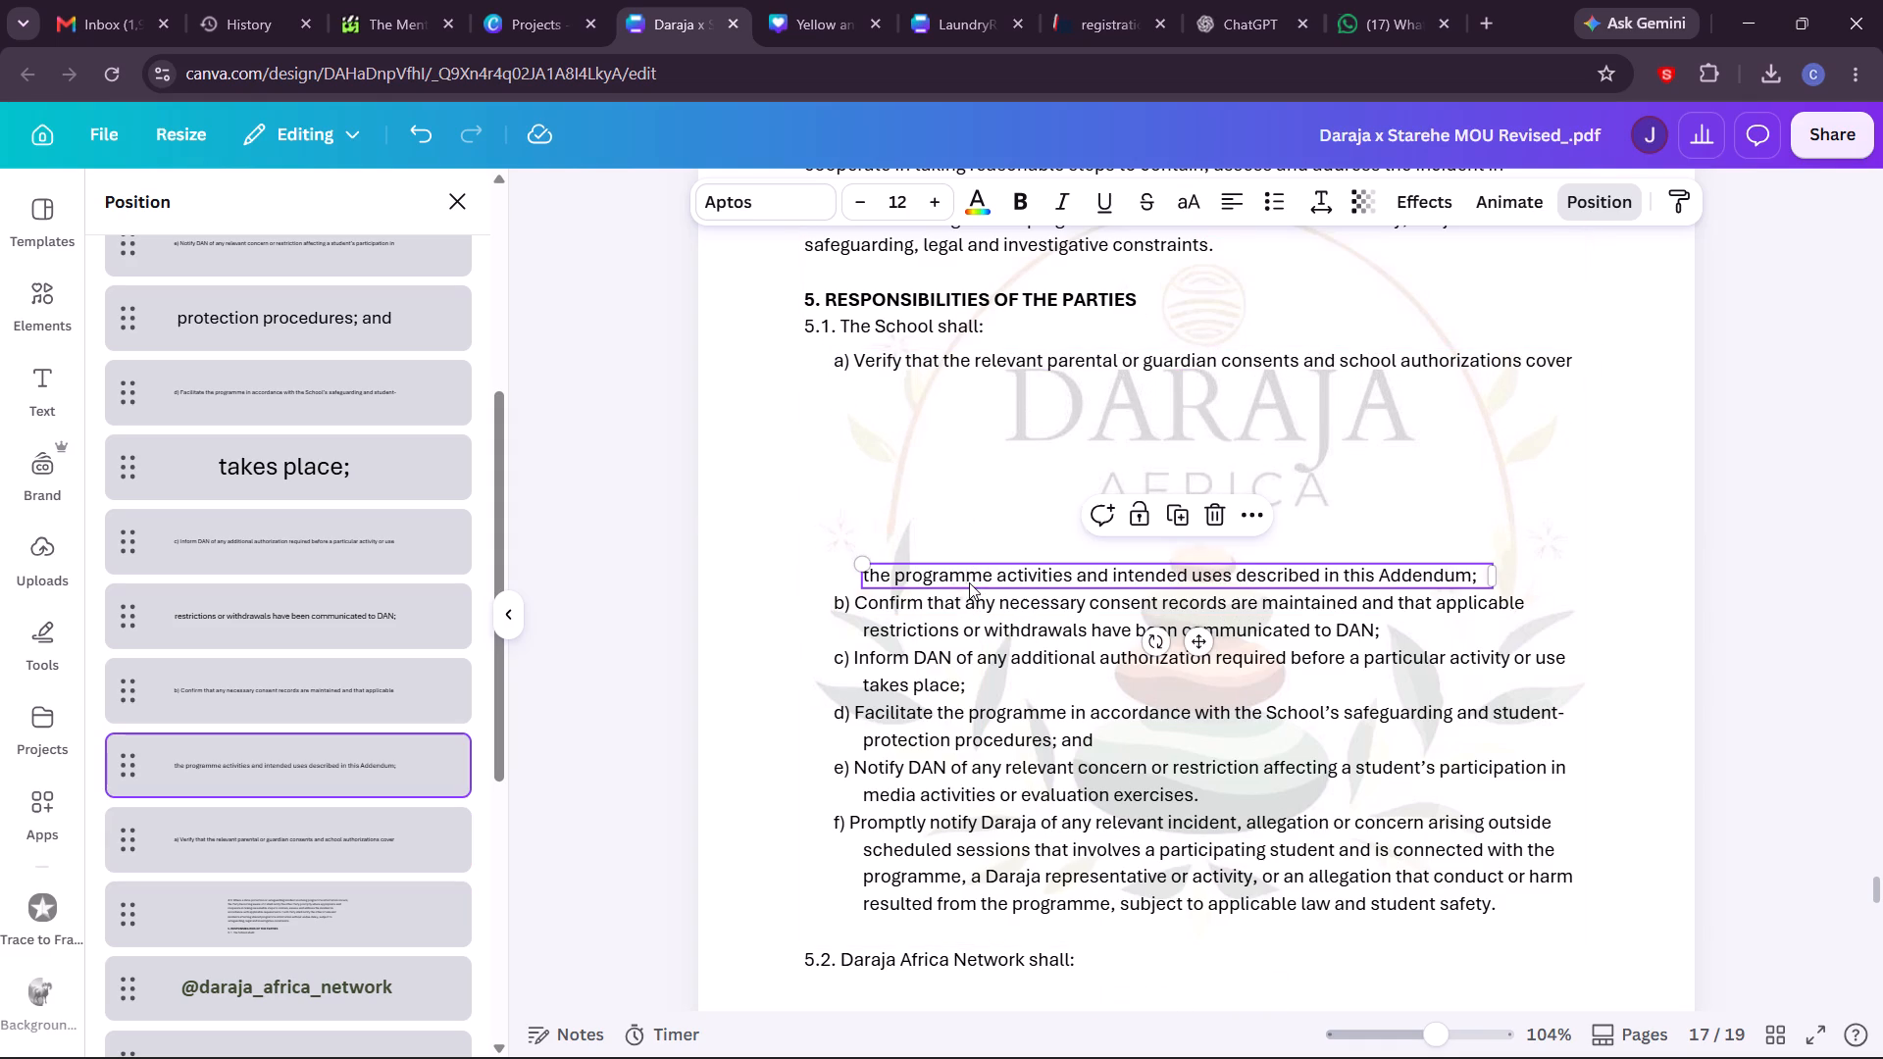
pyautogui.press('Up')
pyautogui.press('Up')
pyautogui.press('Up')
pyautogui.press('Up')
pyautogui.press('Up')
pyautogui.press('Up')
pyautogui.press('Up')
pyautogui.press('Up')
pyautogui.press('Up')
pyautogui.press('Up')
pyautogui.press('Up')
pyautogui.press('Up')
pyautogui.press('Up')
pyautogui.press('Up')
pyautogui.press('Up')
pyautogui.press('Up')
pyautogui.press('Up')
pyautogui.press('Up')
pyautogui.press('Up')
pyautogui.press('Up')
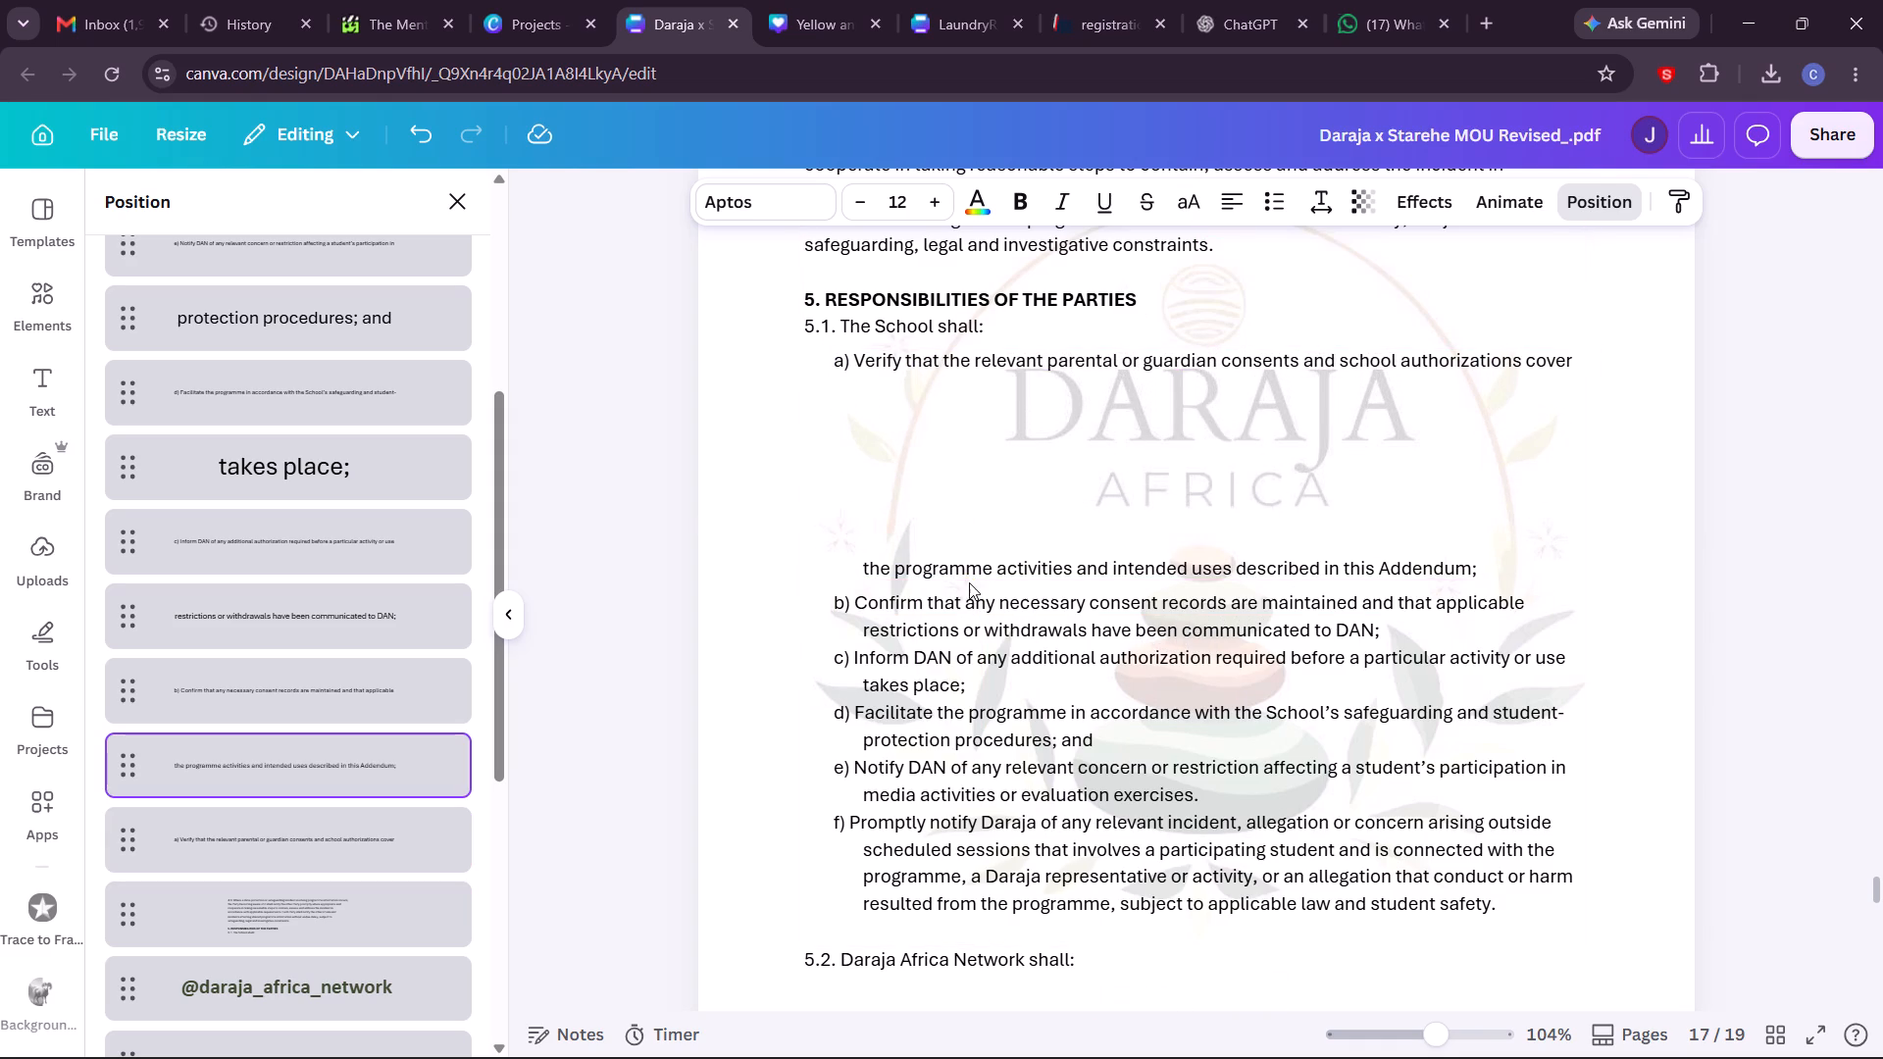
pyautogui.press('Down')
pyautogui.press('Down')
pyautogui.press('Down')
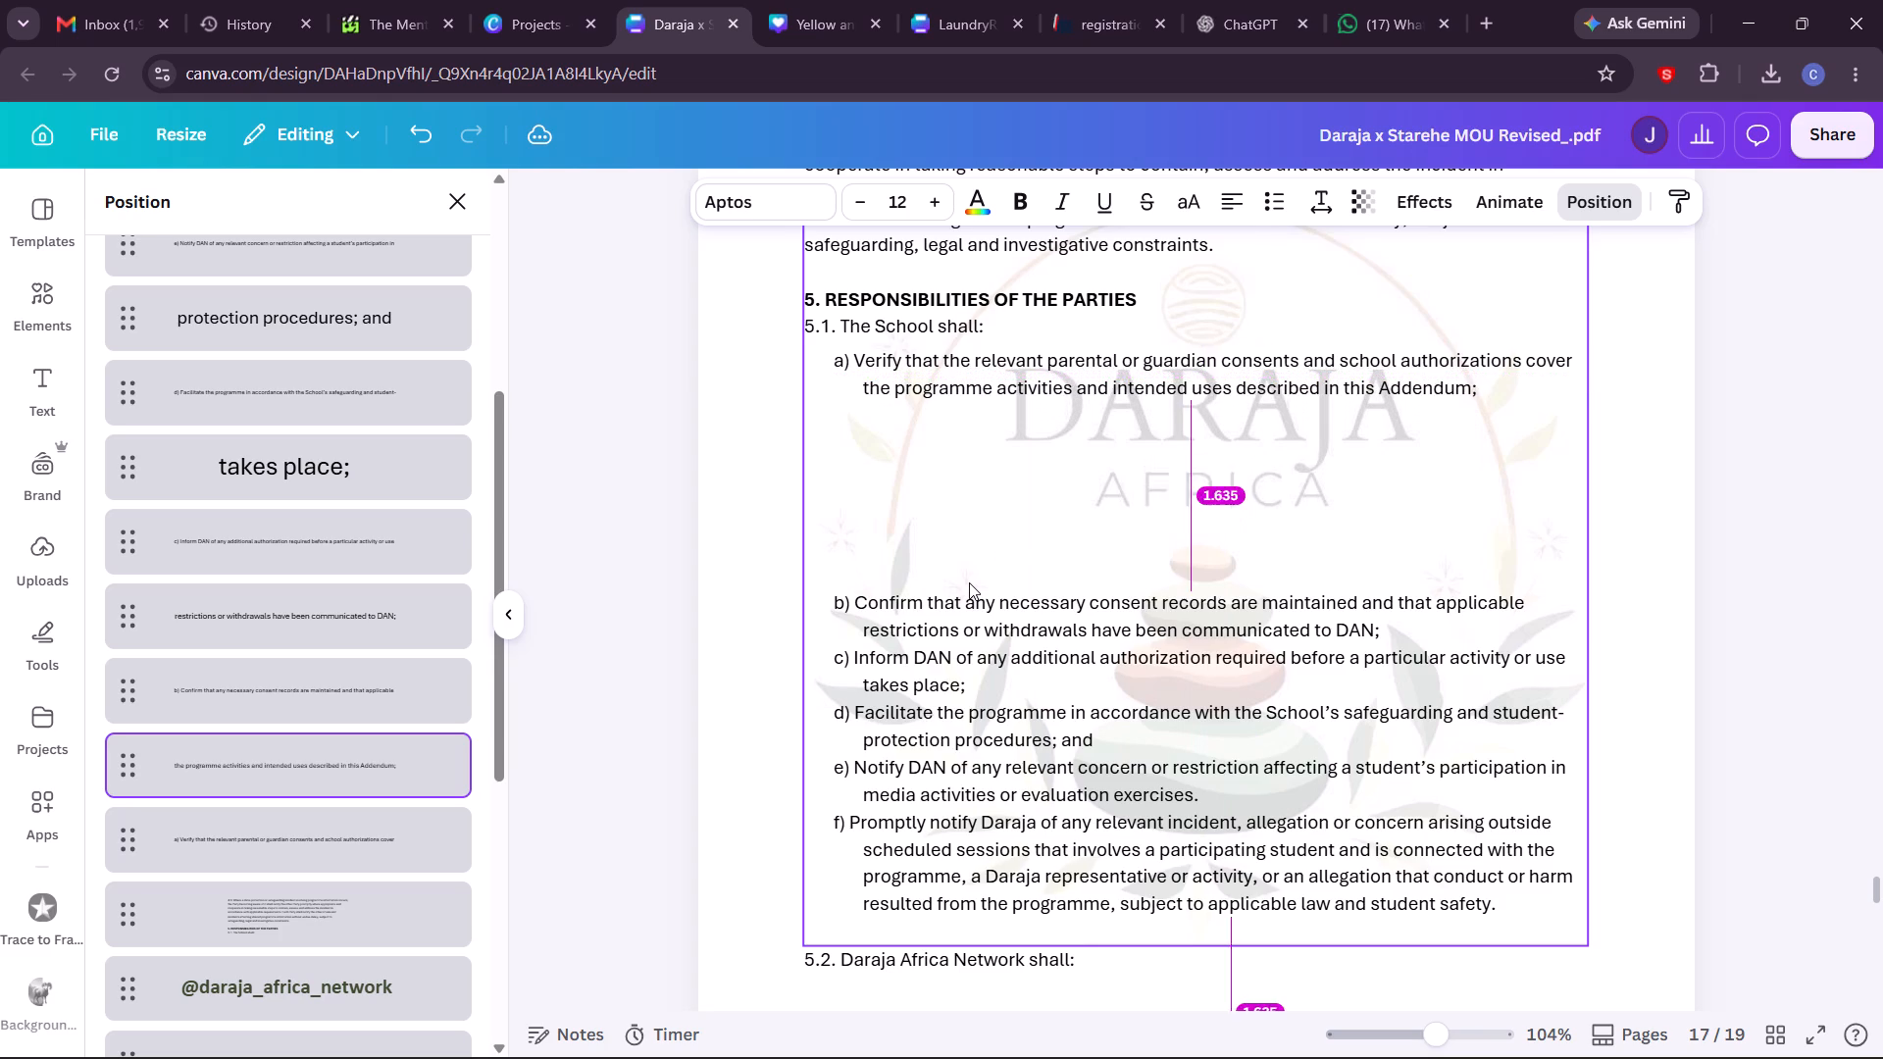
pyautogui.press('Down')
pyautogui.press('Up')
pyautogui.press('Left')
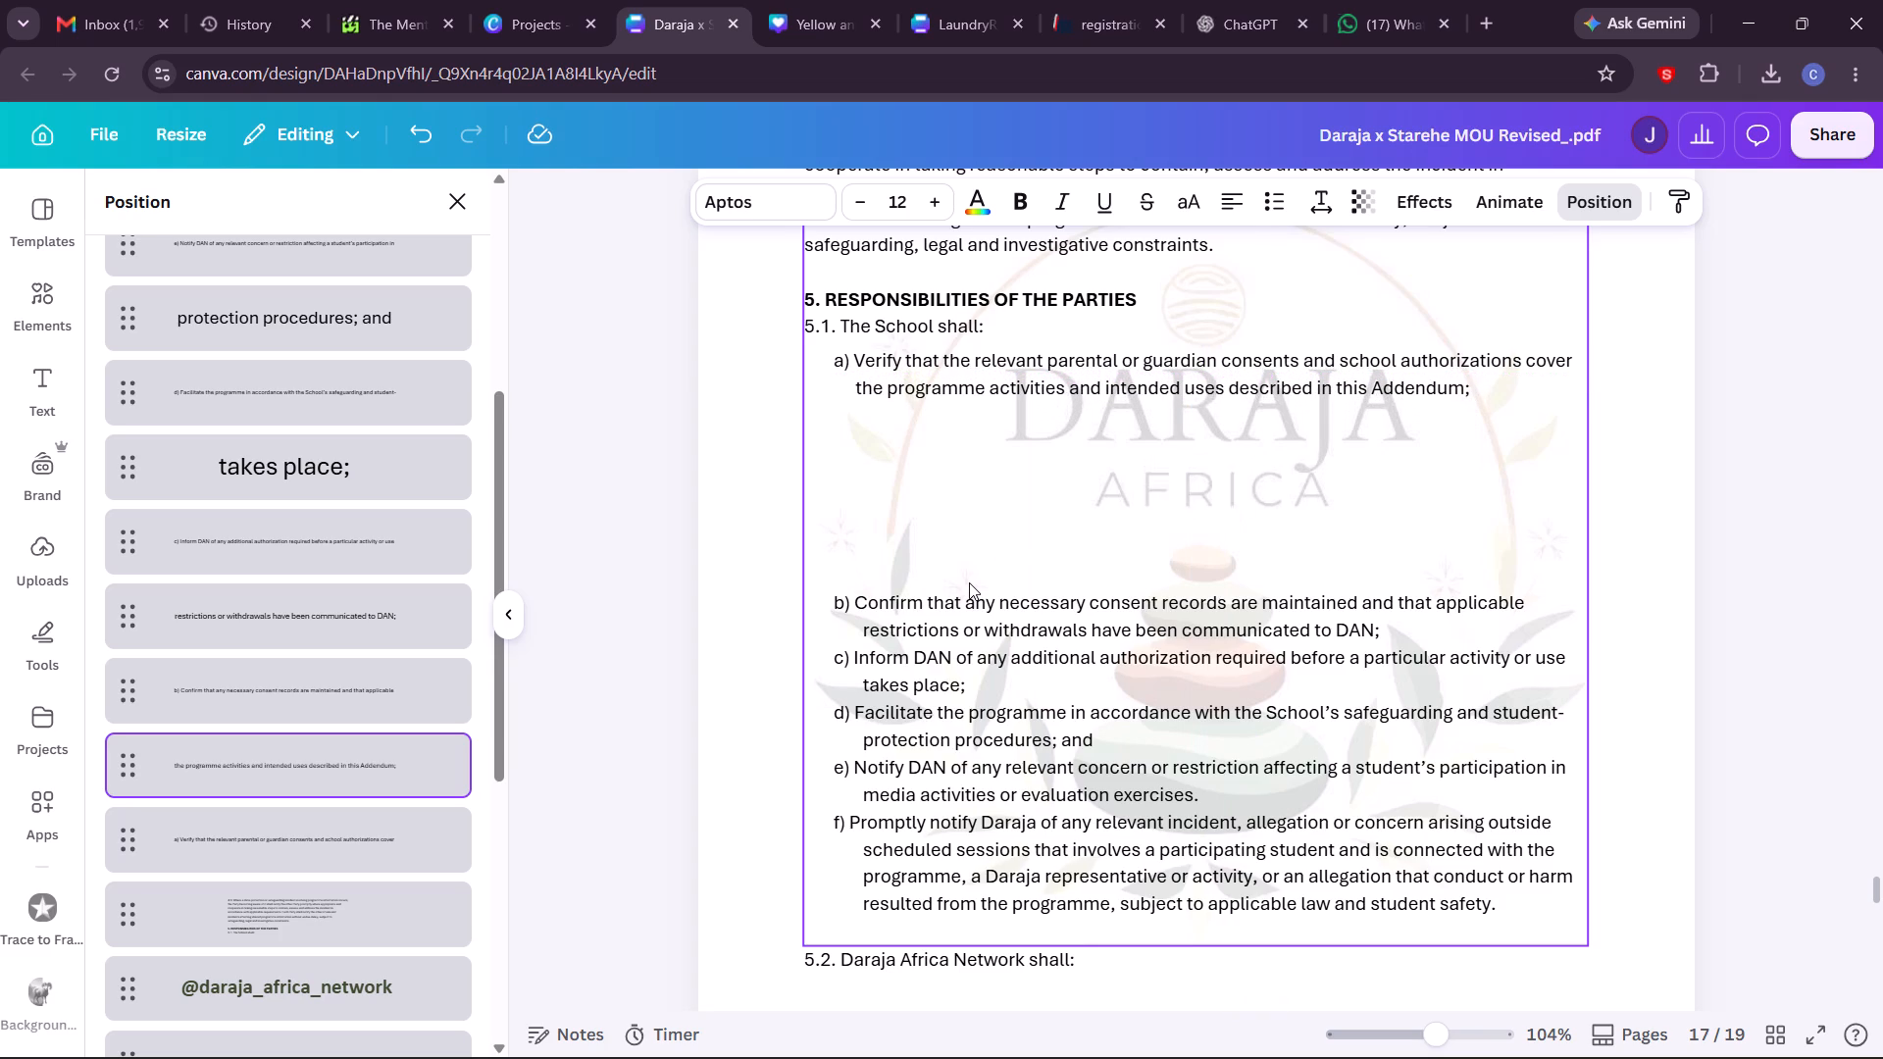
pyautogui.press('Up')
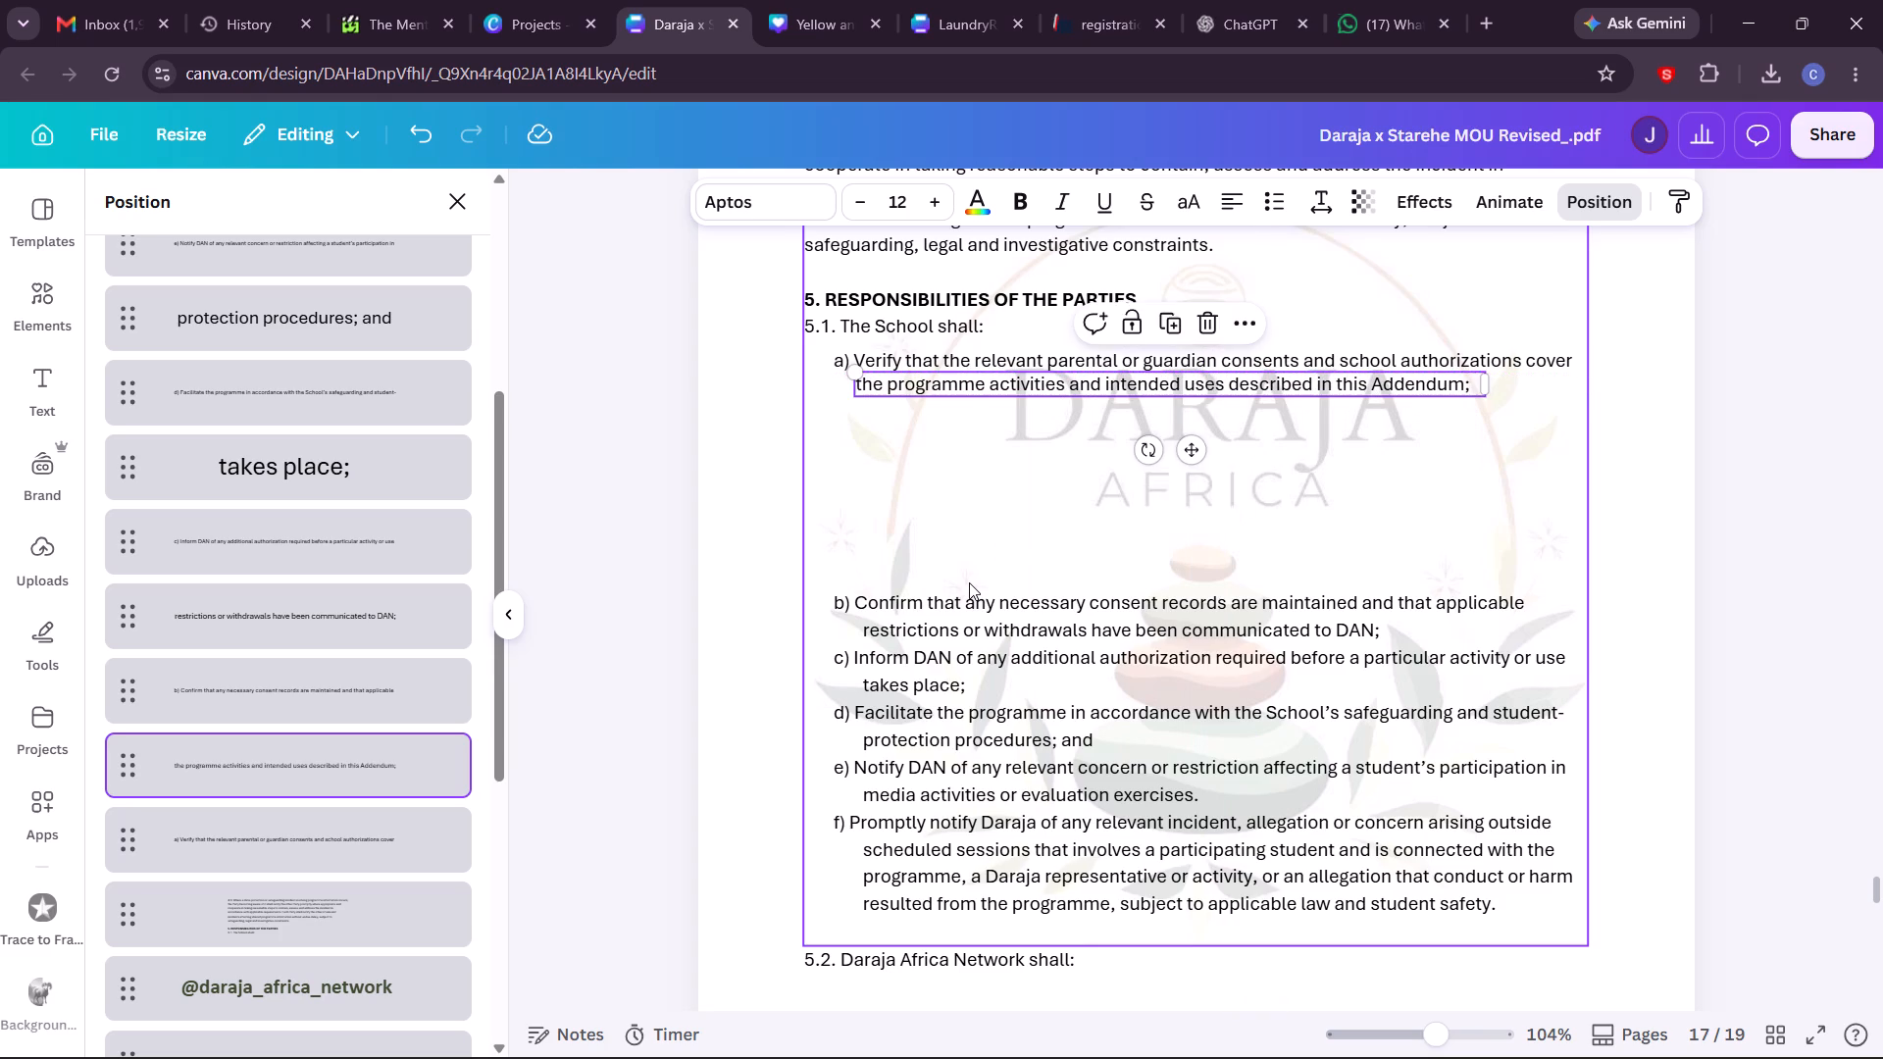
# Move the first line of item b), "Confirm that any necessary consent records...", straight up to sit directly beneath item a) on page 17.
pyautogui.click(938, 597)
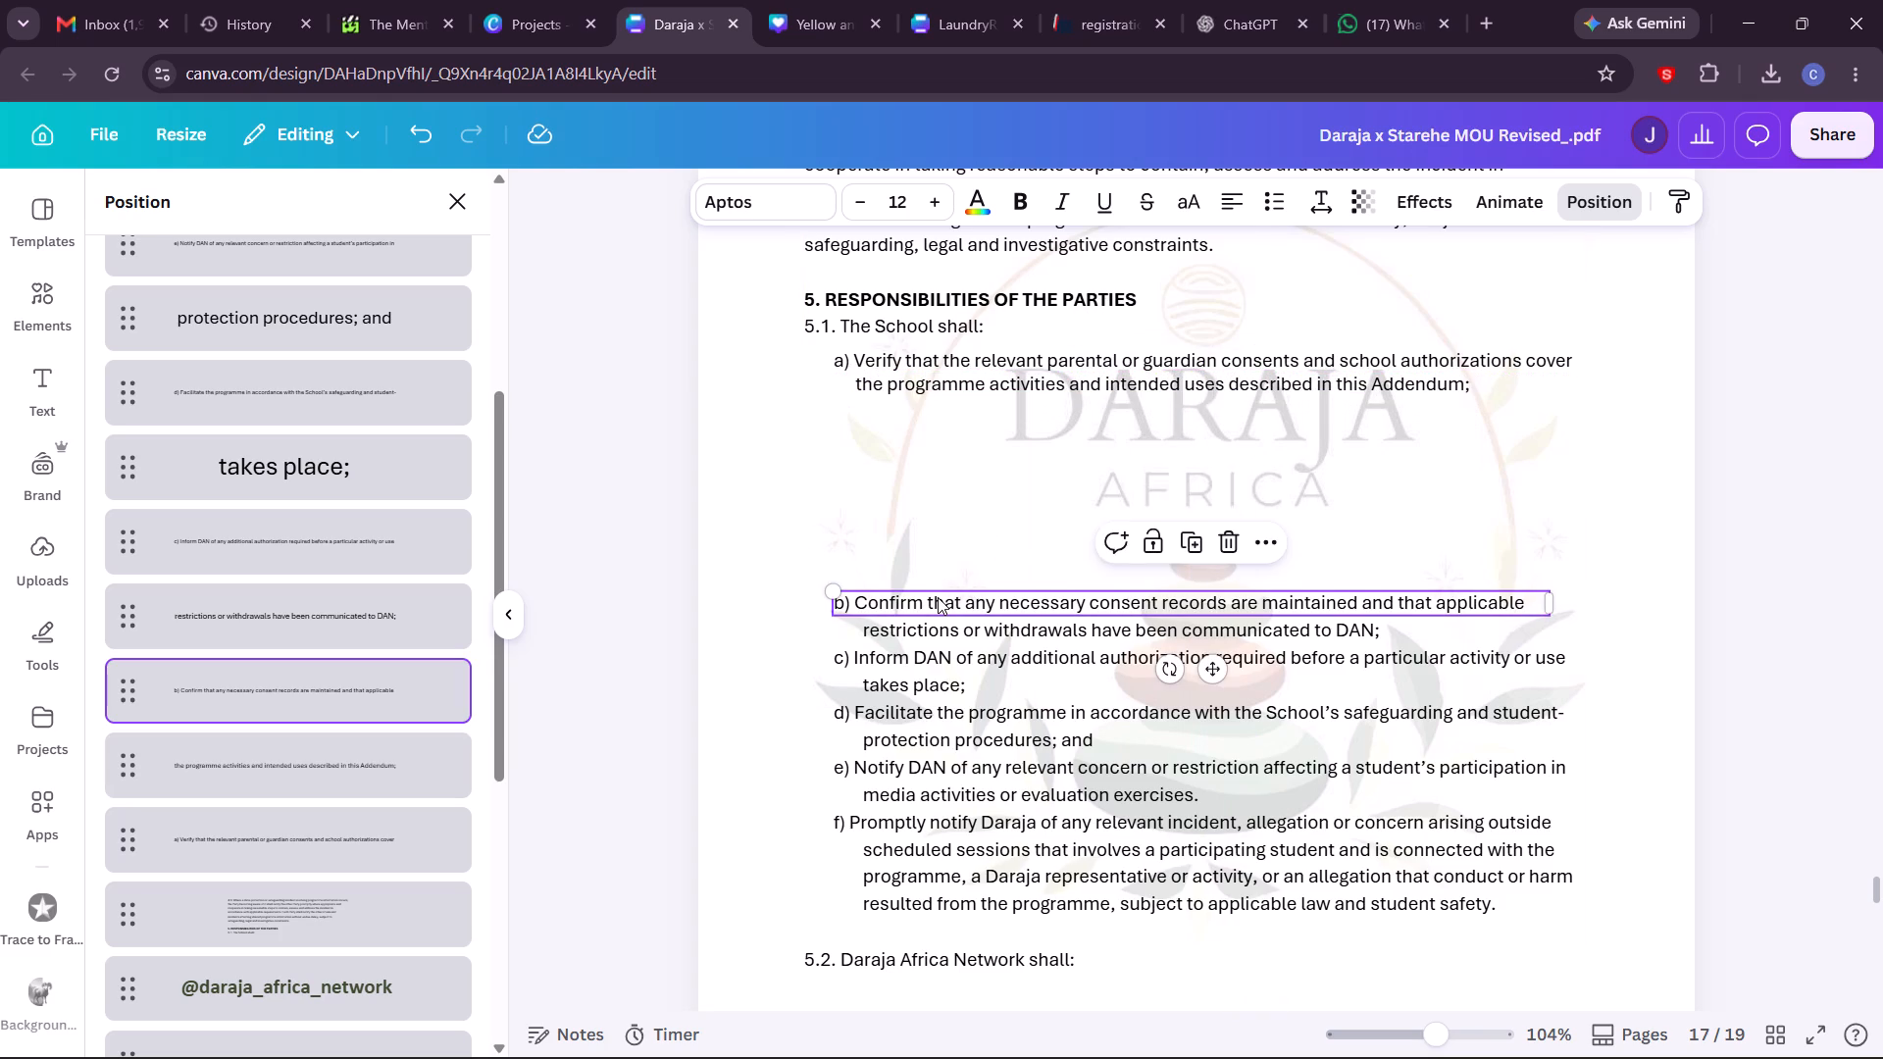
pyautogui.press('Up')
pyautogui.press('Up')
pyautogui.press('Up')
pyautogui.press('Up')
pyautogui.press('Up')
pyautogui.press('Up')
pyautogui.press('Up')
pyautogui.press('Up')
pyautogui.press('Up')
pyautogui.press('Up')
pyautogui.press('Up')
pyautogui.press('Up')
pyautogui.press('Up')
pyautogui.press('Up')
pyautogui.press('Up')
pyautogui.press('Up')
pyautogui.press('Up')
pyautogui.press('Up')
pyautogui.press('Up')
pyautogui.press('Up')
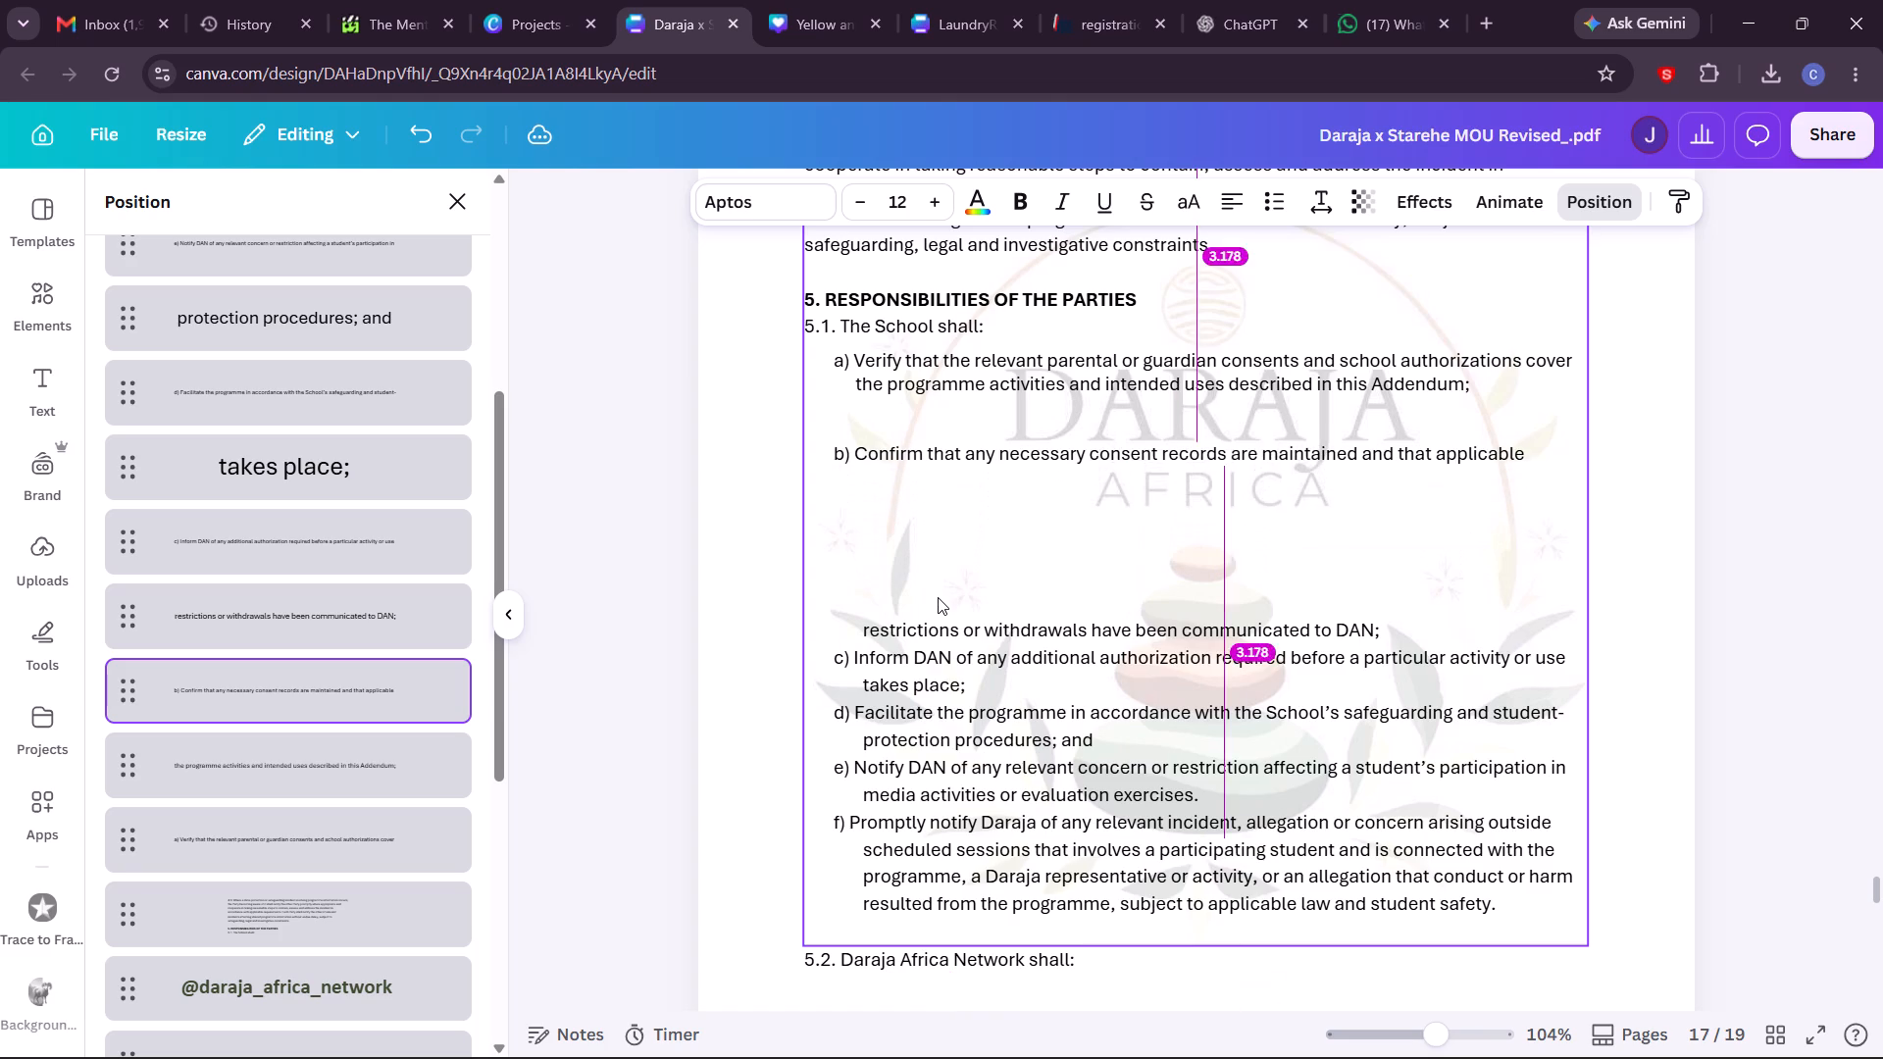
pyautogui.press('Up')
pyautogui.press('Up')
pyautogui.press('Up')
pyautogui.press('Up')
pyautogui.press('Up')
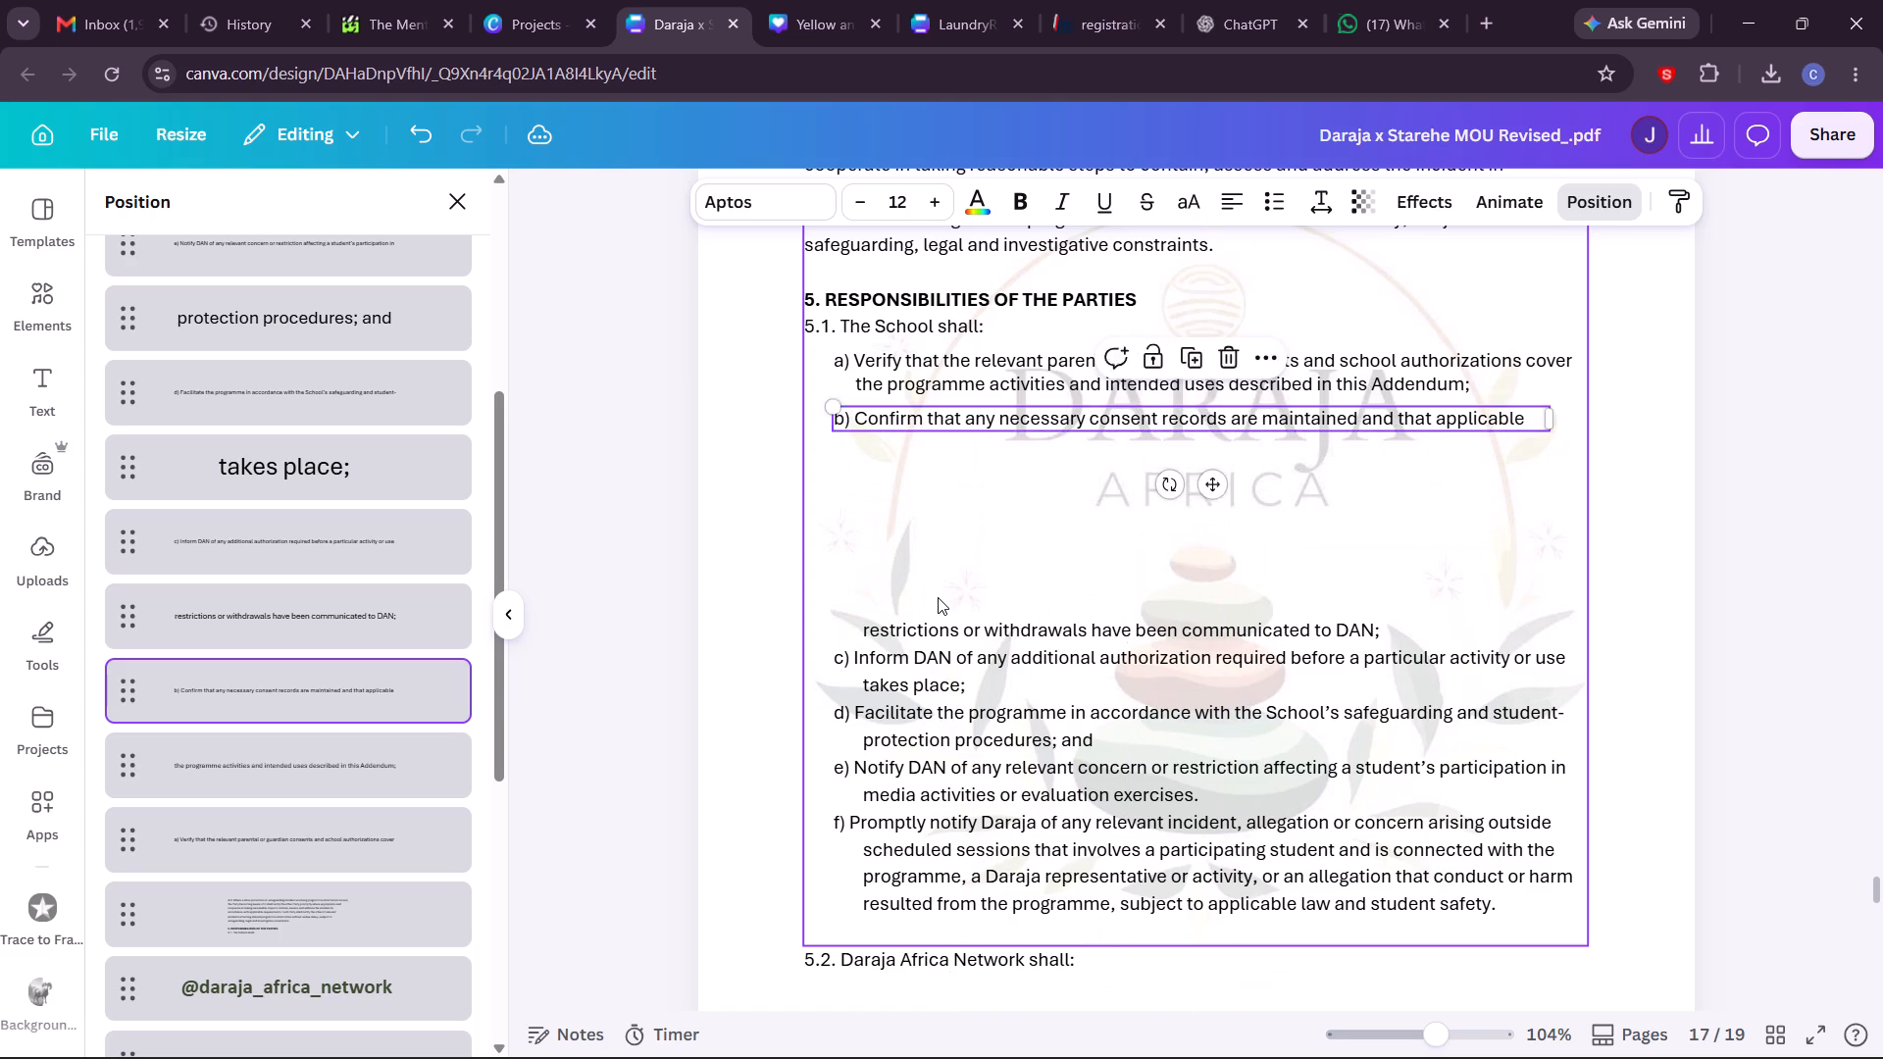
pyautogui.press('Up')
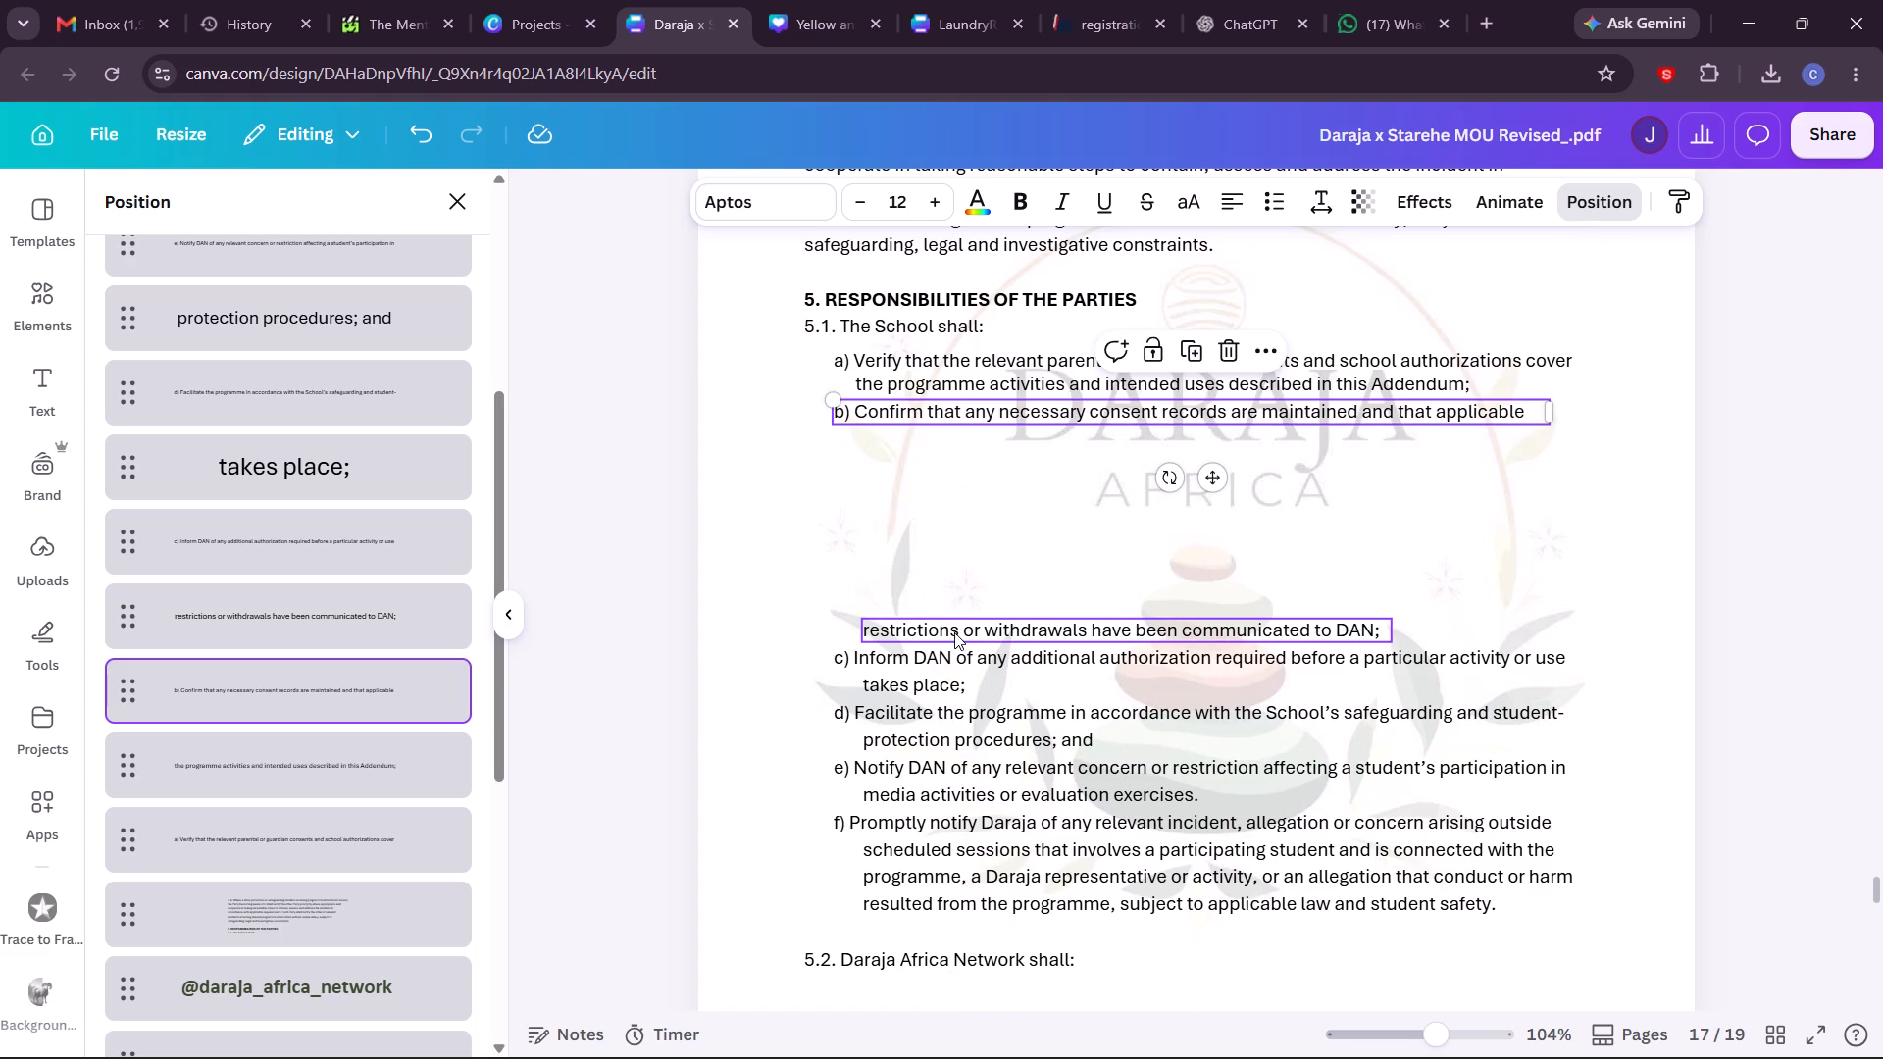
# Move item b)'s second line, "restrictions or withdrawals have been communicated to DAN;", up beneath its first line and slightly left.
pyautogui.click(956, 635)
pyautogui.press('Up')
pyautogui.press('Up')
pyautogui.press('Up')
pyautogui.press('Up')
pyautogui.press('Up')
pyautogui.press('Up')
pyautogui.press('Up')
pyautogui.press('Up')
pyautogui.press('Up')
pyautogui.press('Up')
pyautogui.press('Up')
pyautogui.press('Up')
pyautogui.press('Up')
pyautogui.press('Up')
pyautogui.press('Up')
pyautogui.press('Up')
pyautogui.press('Up')
pyautogui.press('Up')
pyautogui.press('Up')
pyautogui.press('Up')
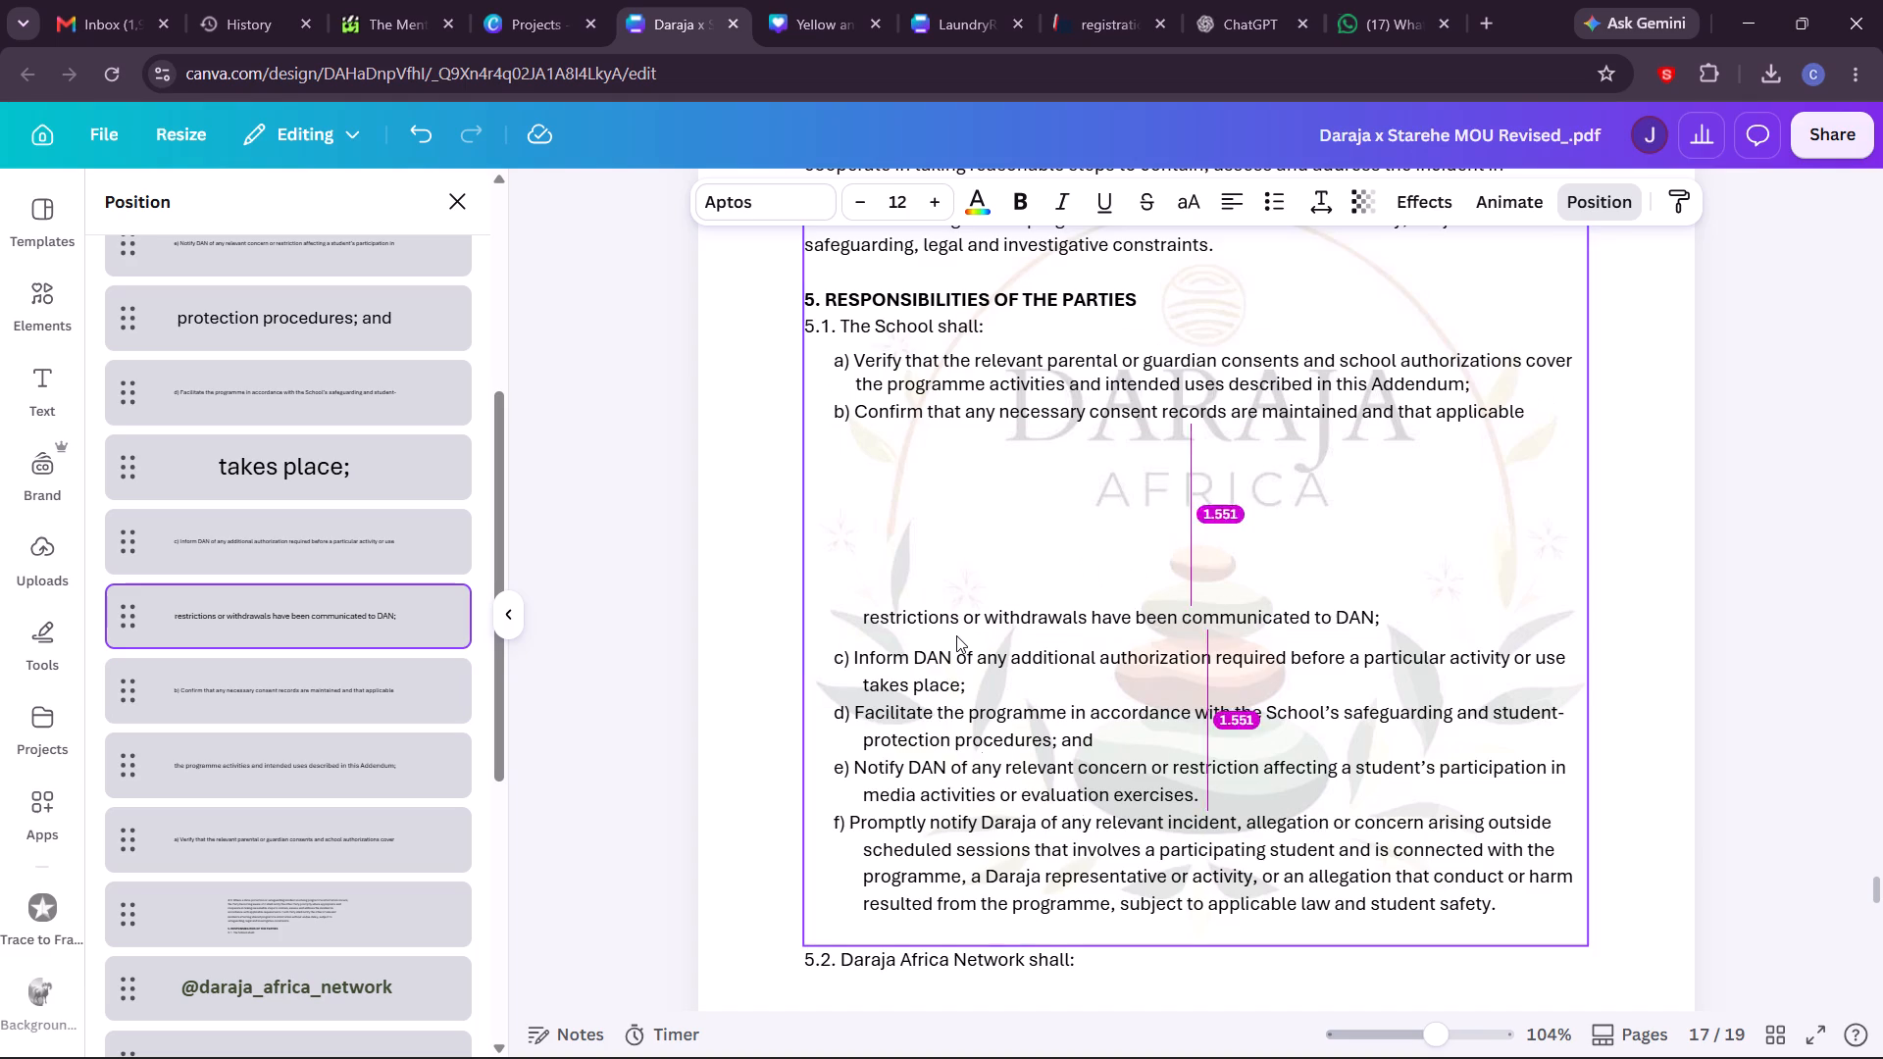
pyautogui.press('Down')
pyautogui.press('Down')
pyautogui.press('Down')
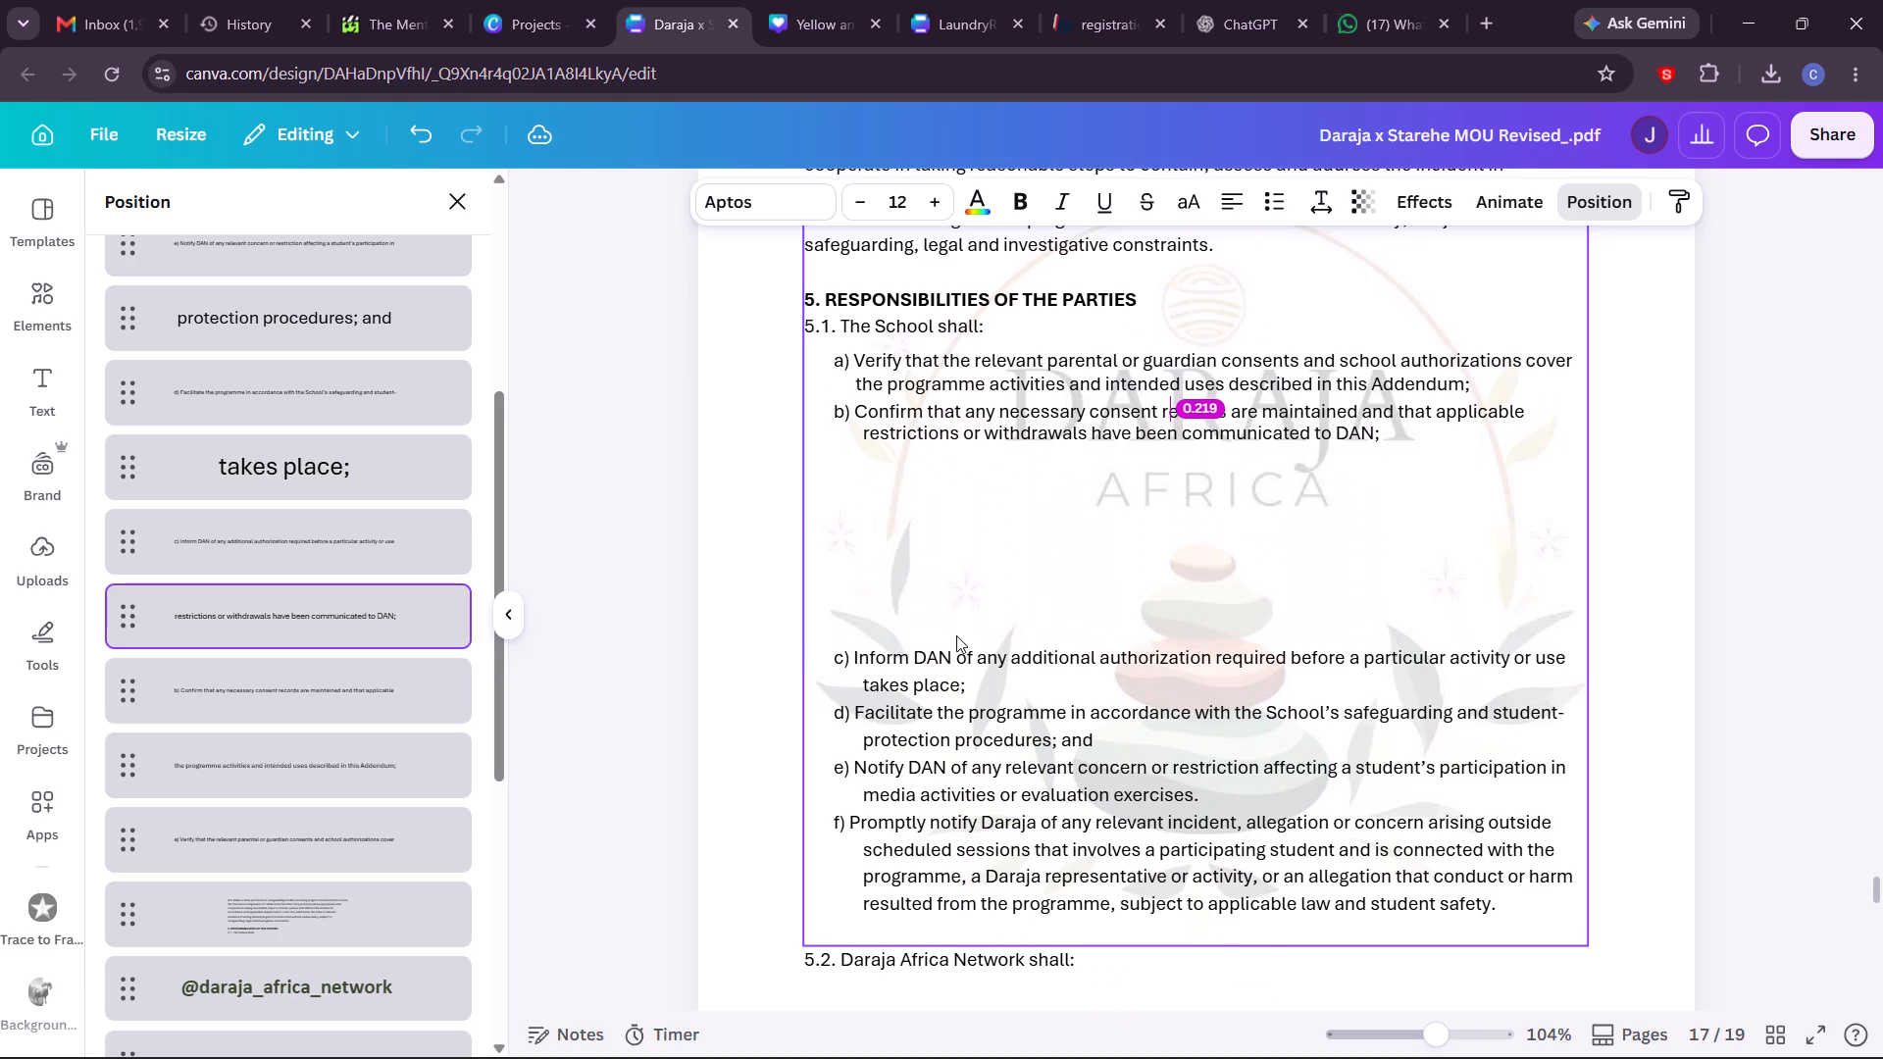
pyautogui.press('Left')
pyautogui.press('Down')
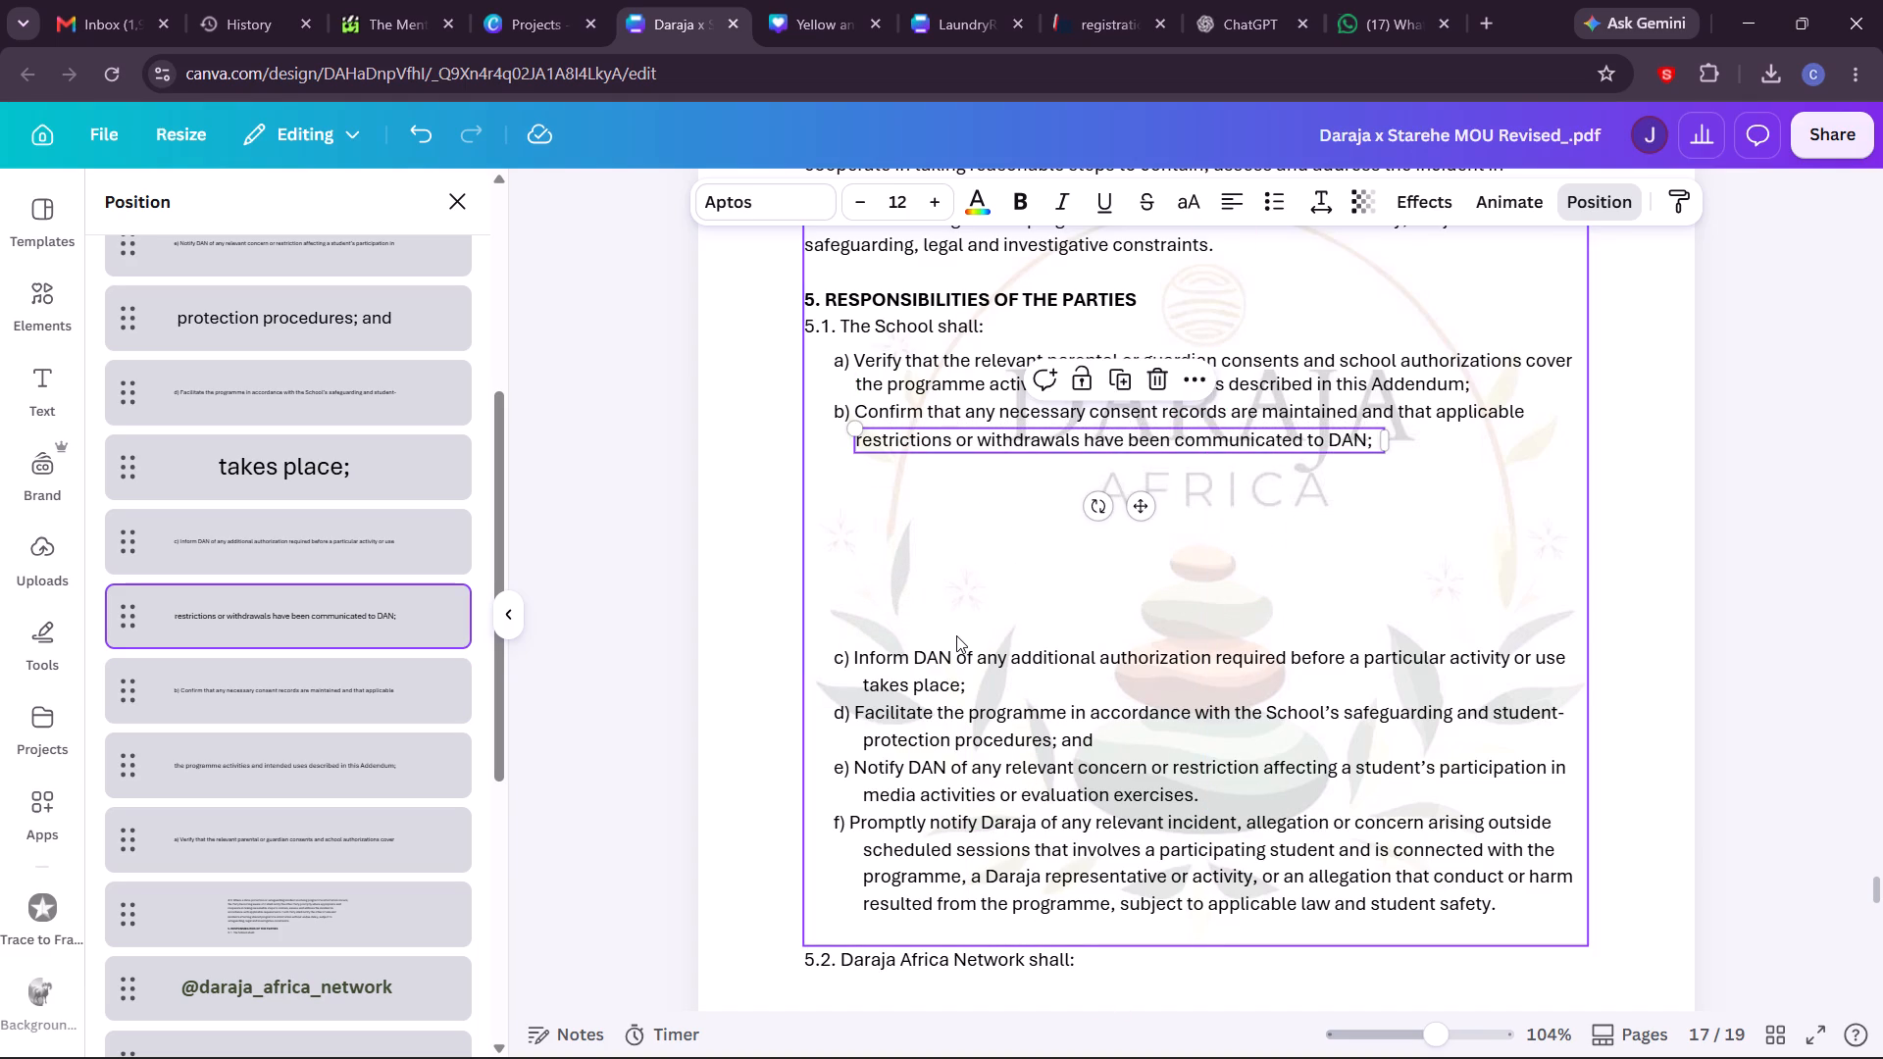
# Nudge both lines of item b) slightly down, second line first, to leave a little more space below item a).
pyautogui.click(922, 430)
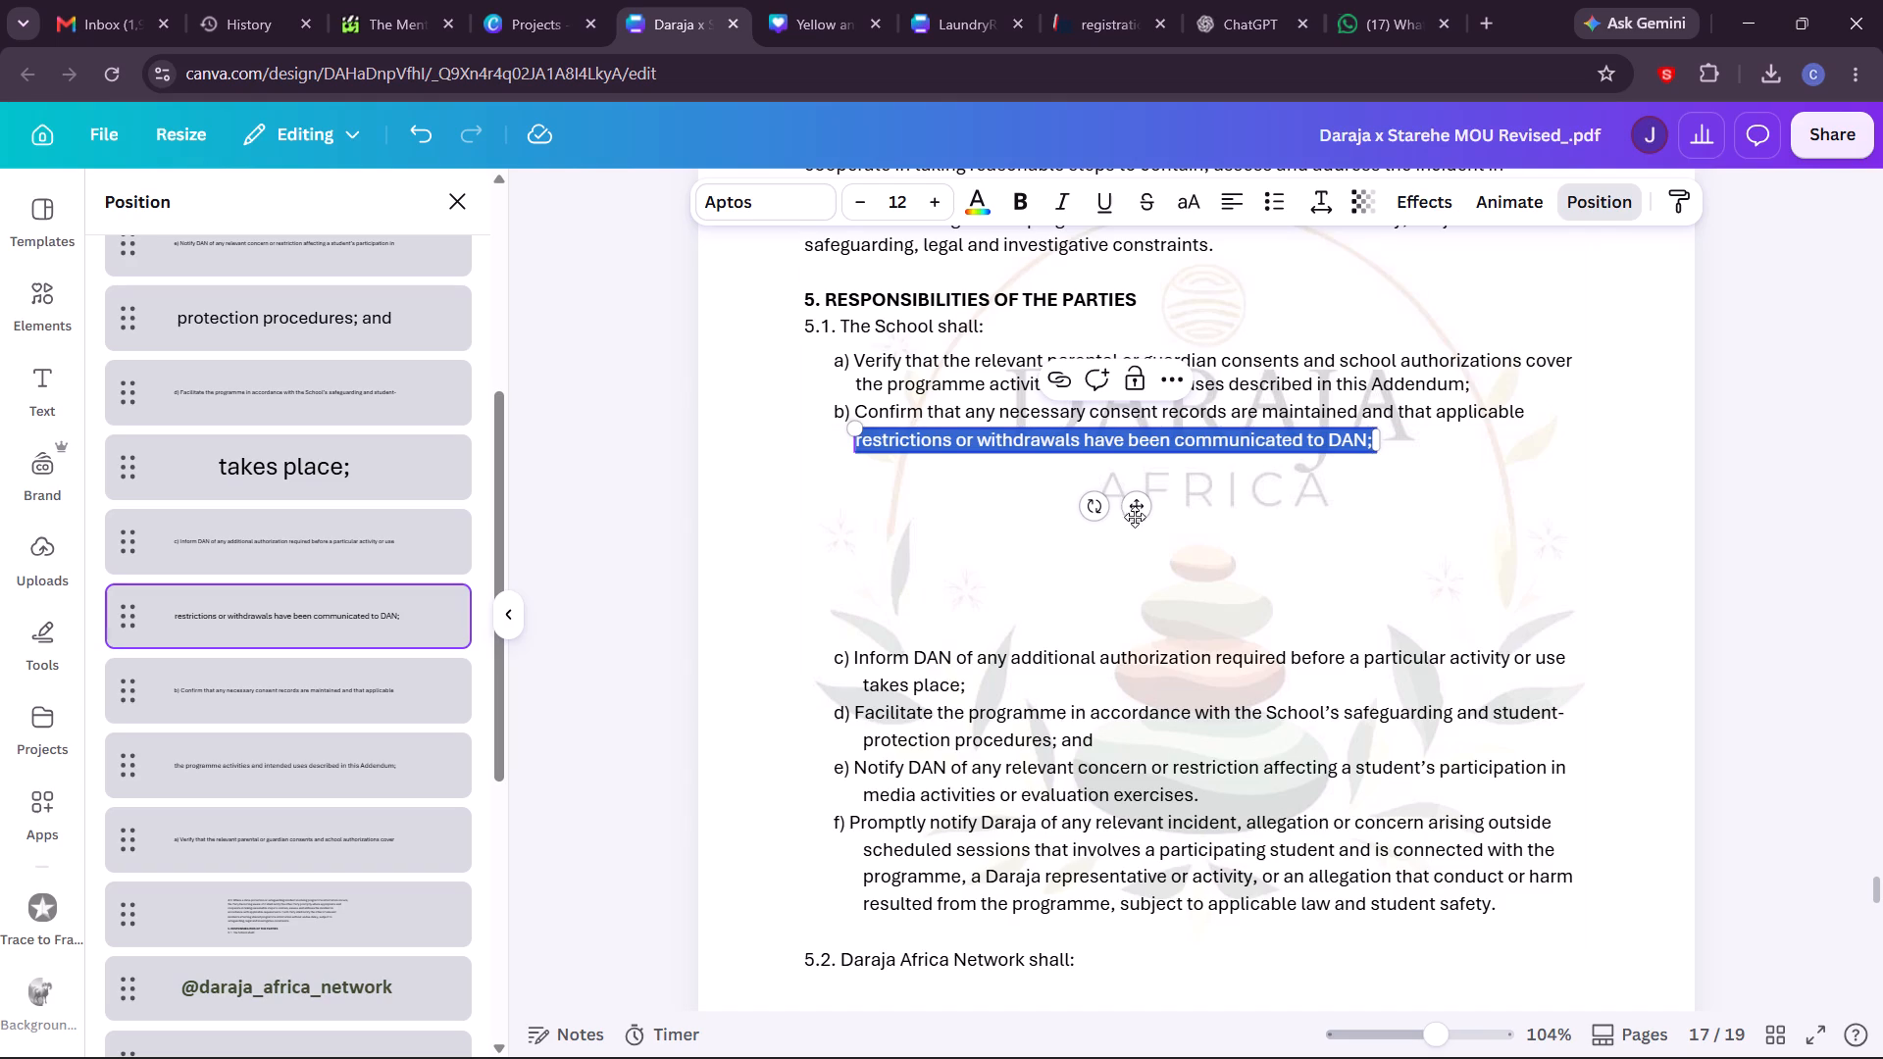
pyautogui.click(1034, 512)
pyautogui.click(1036, 444)
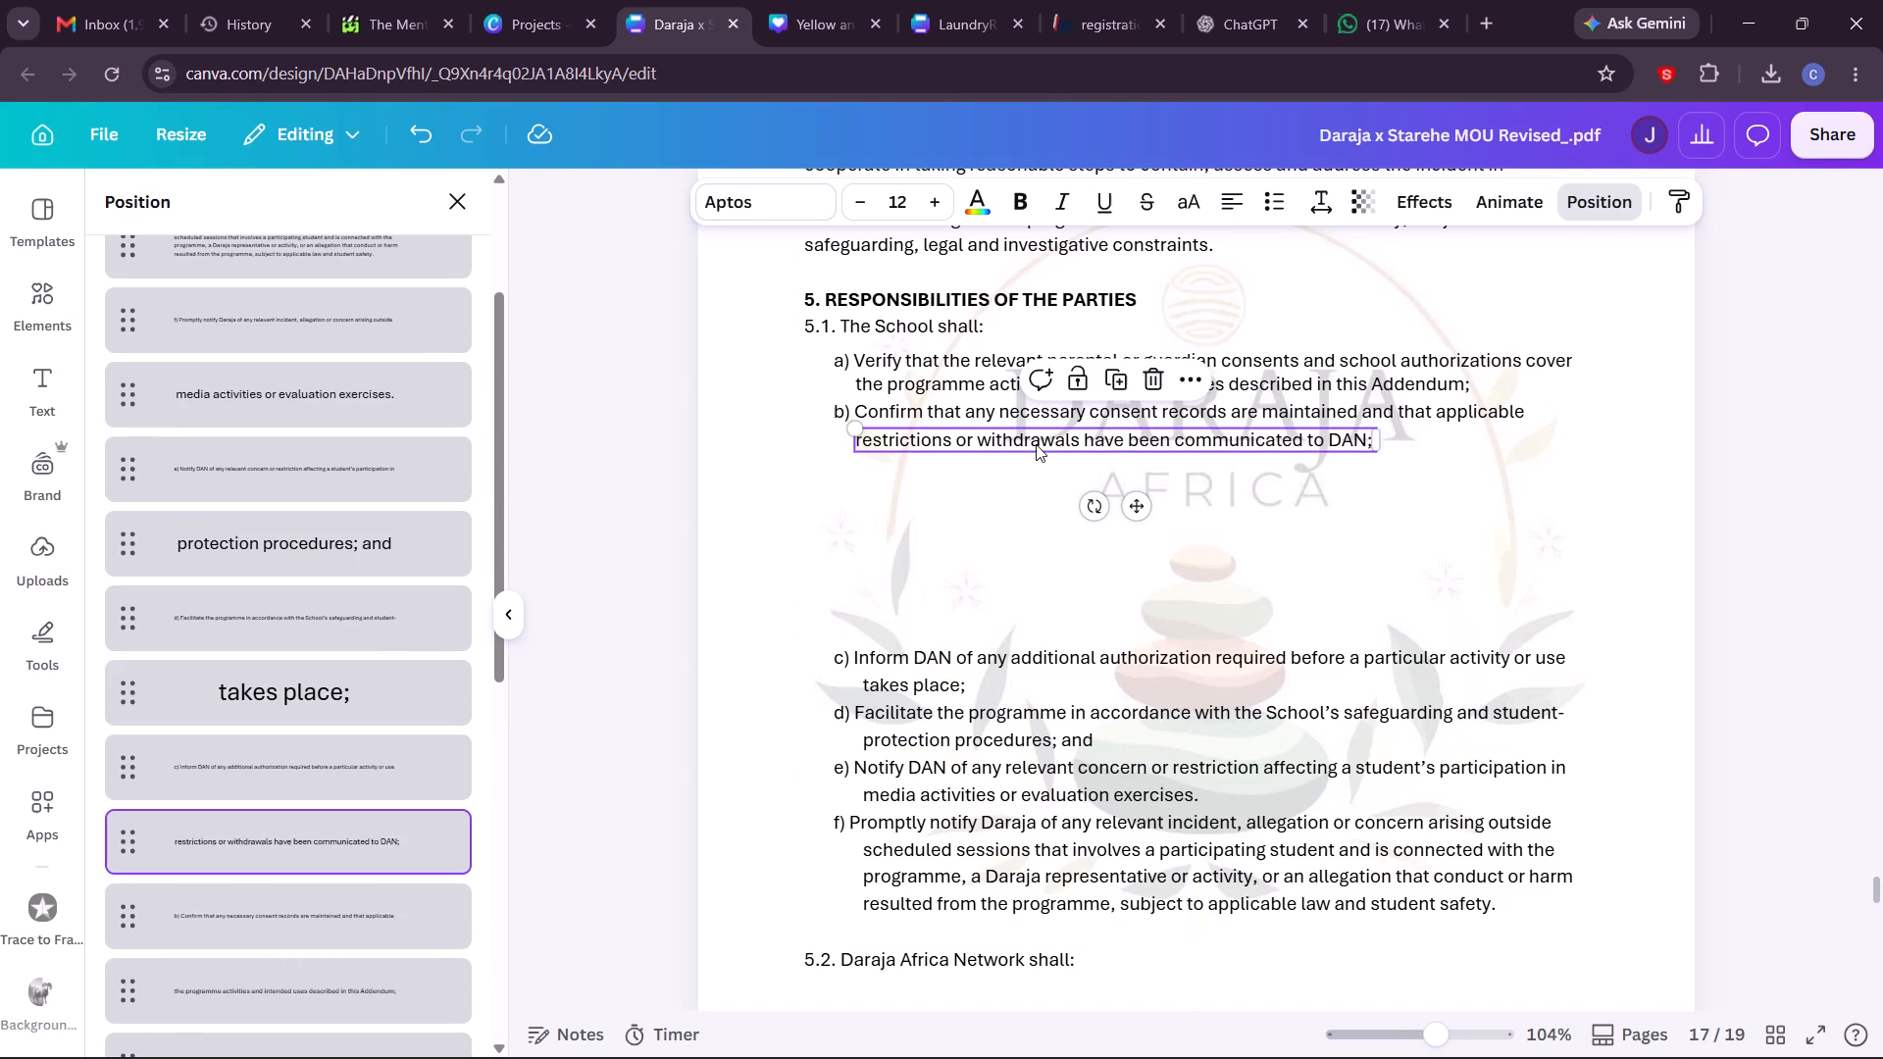
pyautogui.press('Down')
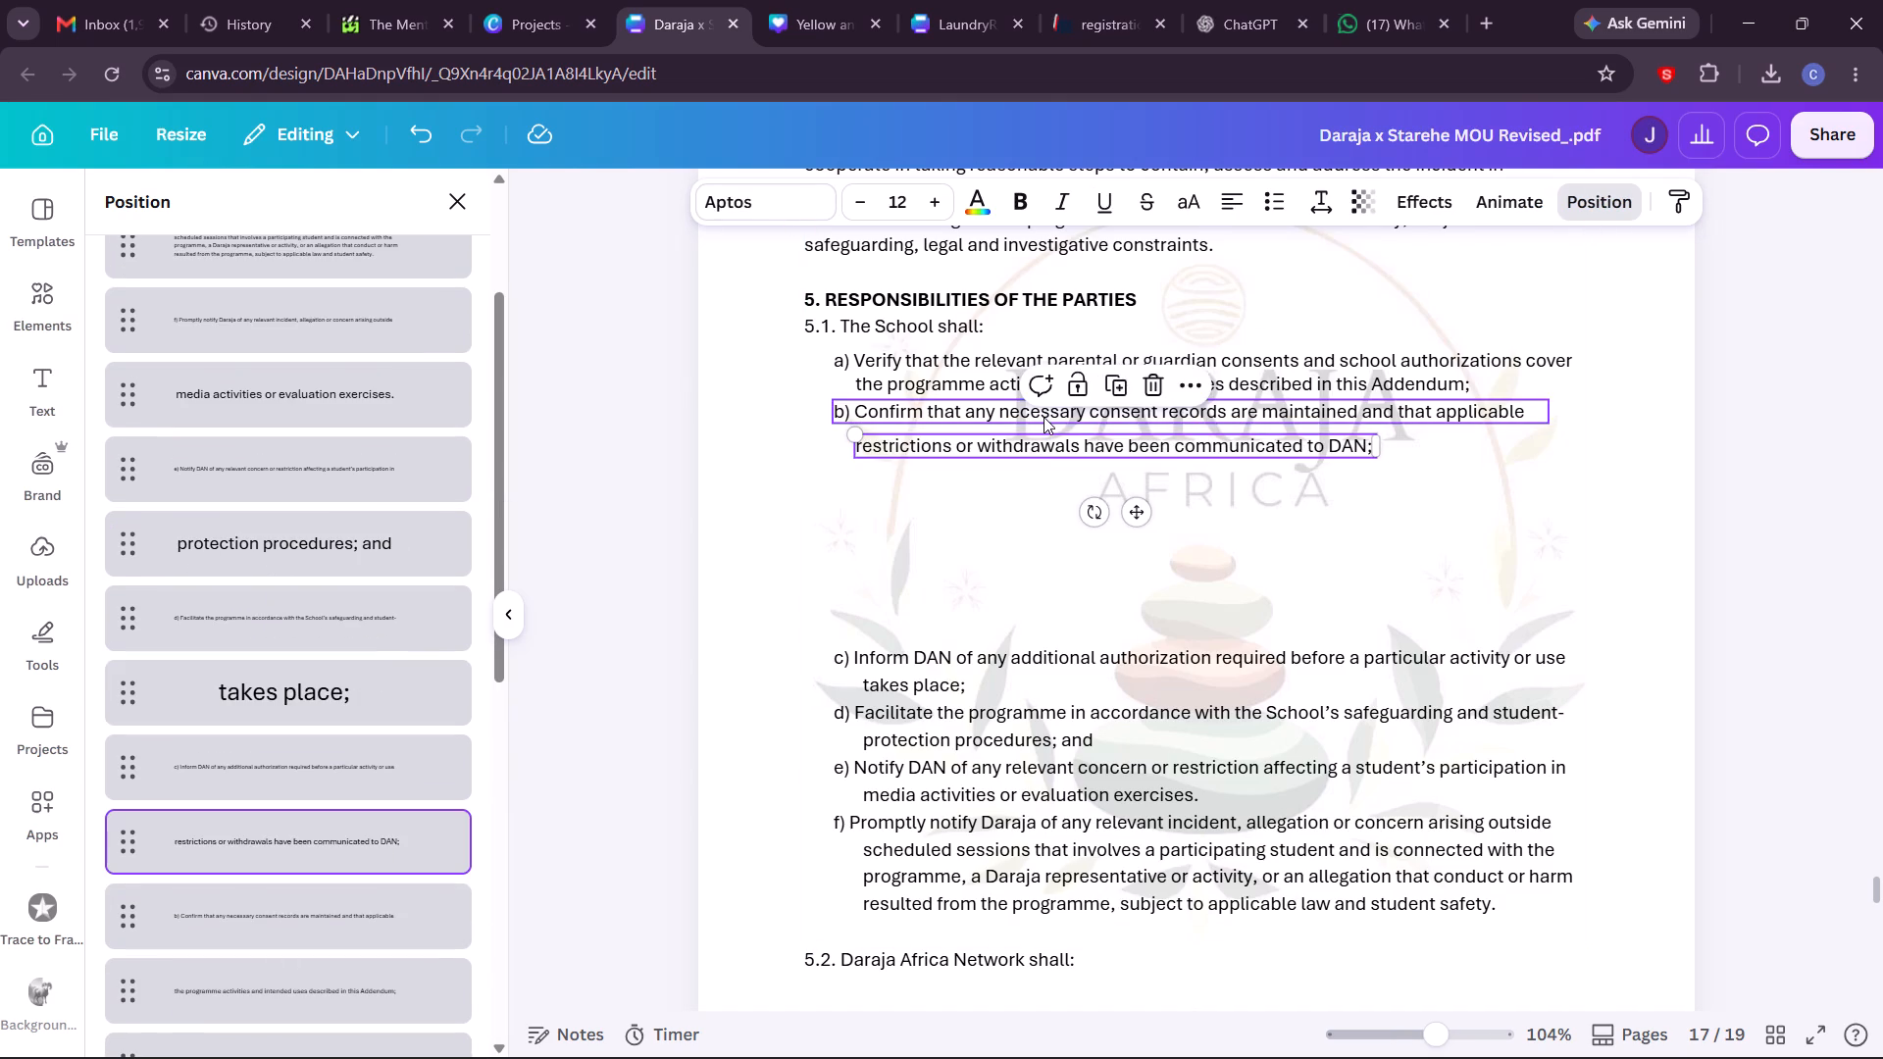
pyautogui.click(1043, 417)
pyautogui.press('Down')
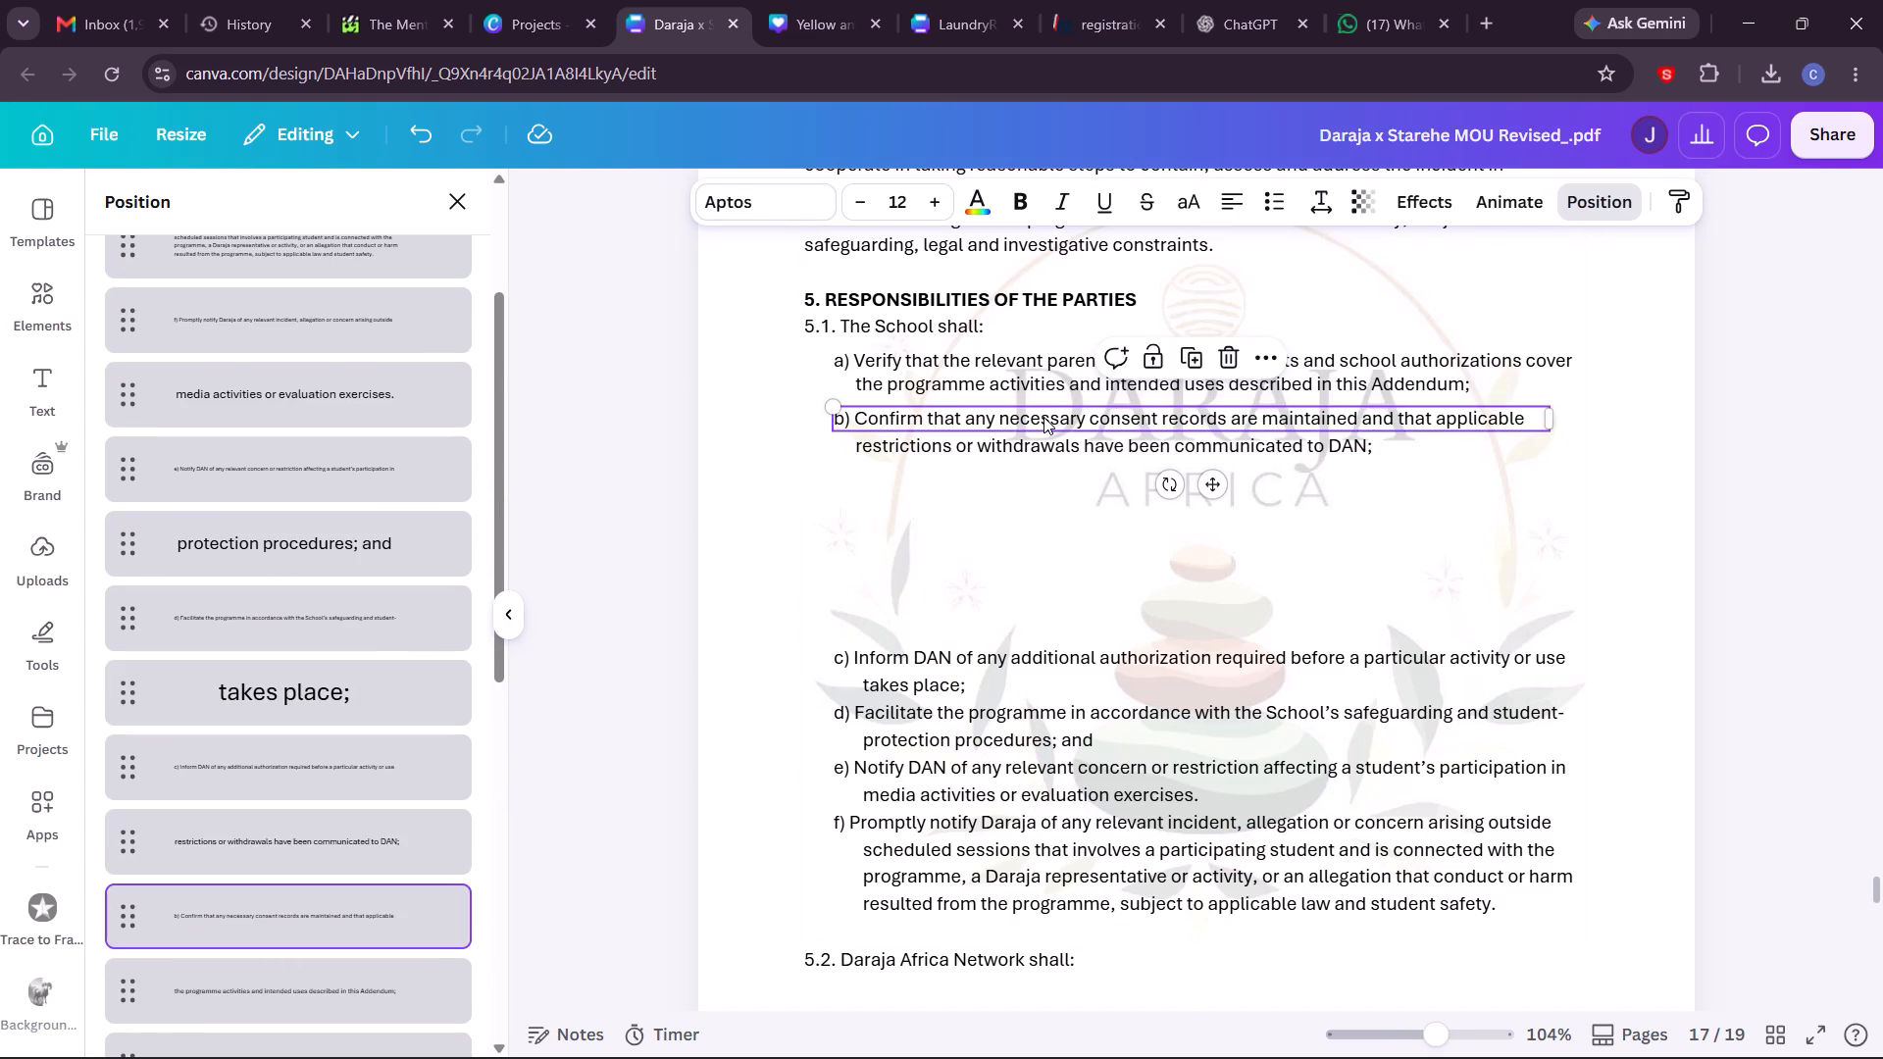
# Fine-tune item a)'s spacing by nudging its second line slightly down and its first line marginally up, keeping their left alignment.
pyautogui.click(1036, 388)
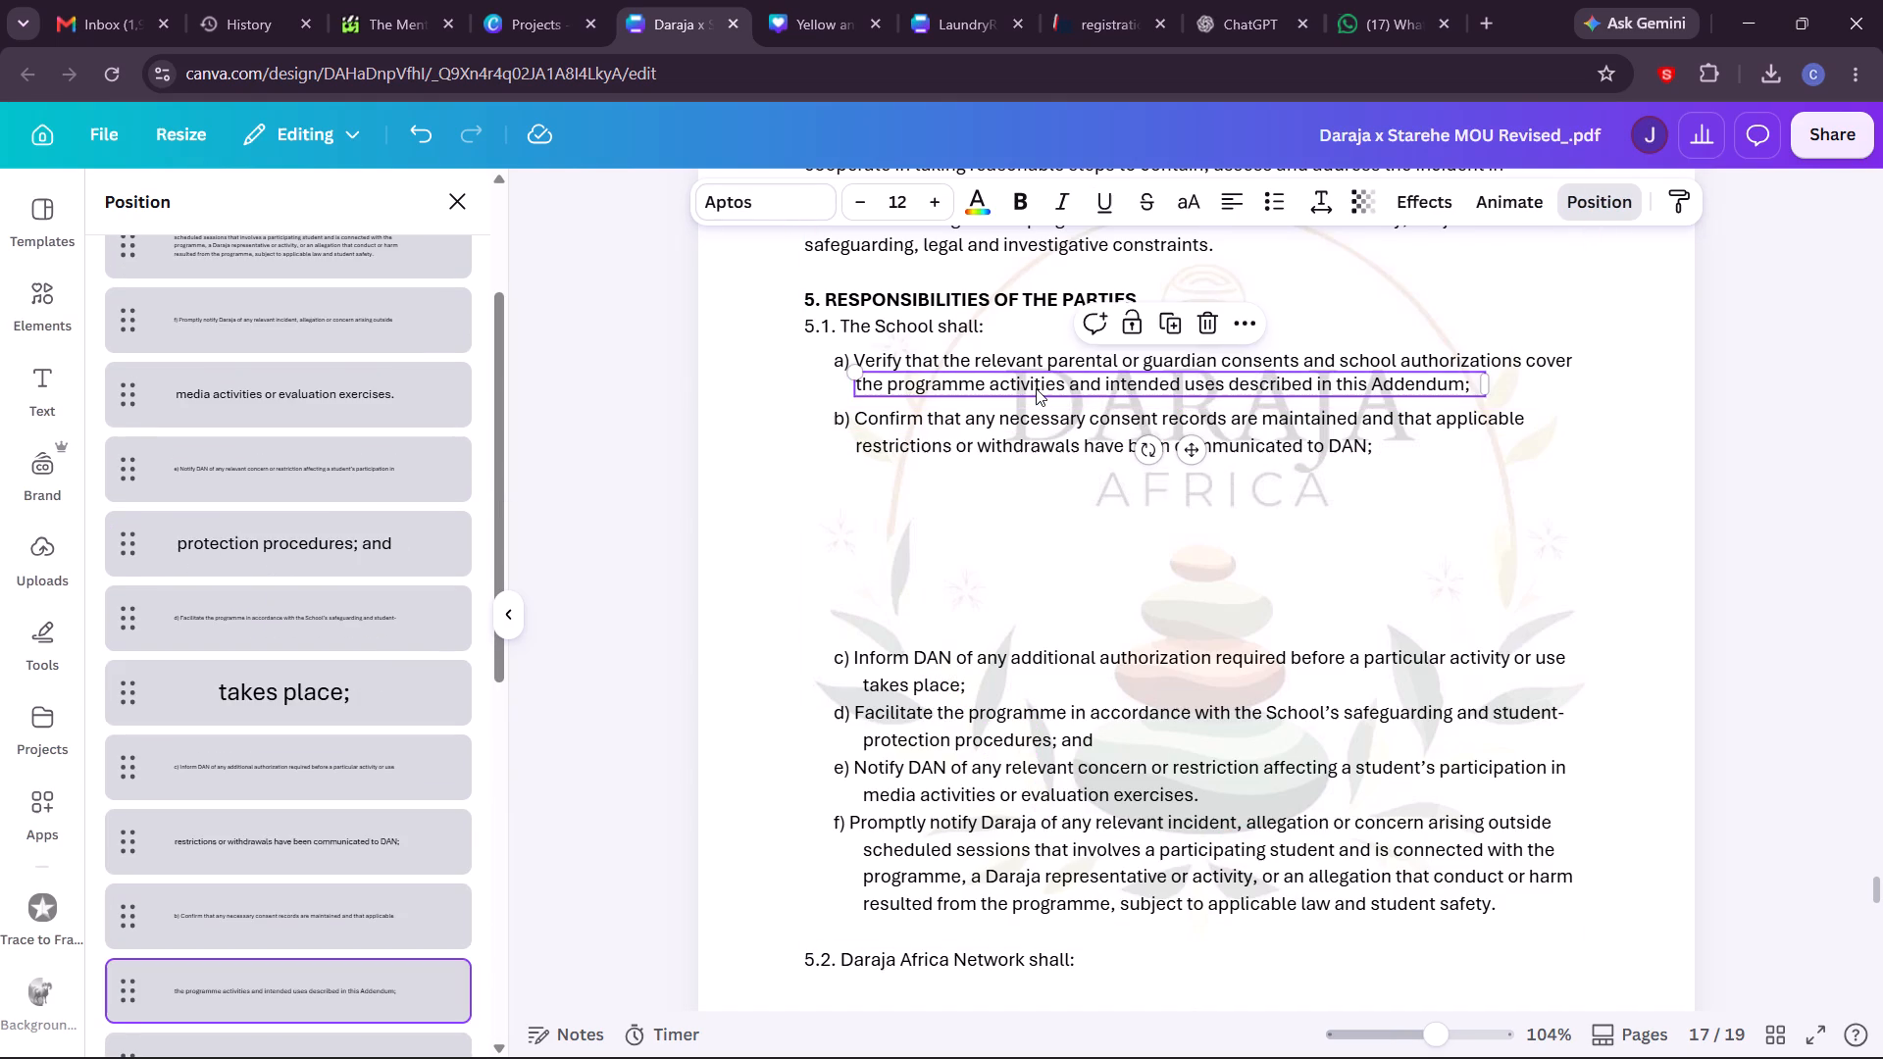
pyautogui.press('Down')
pyautogui.press('Right')
pyautogui.press('Left')
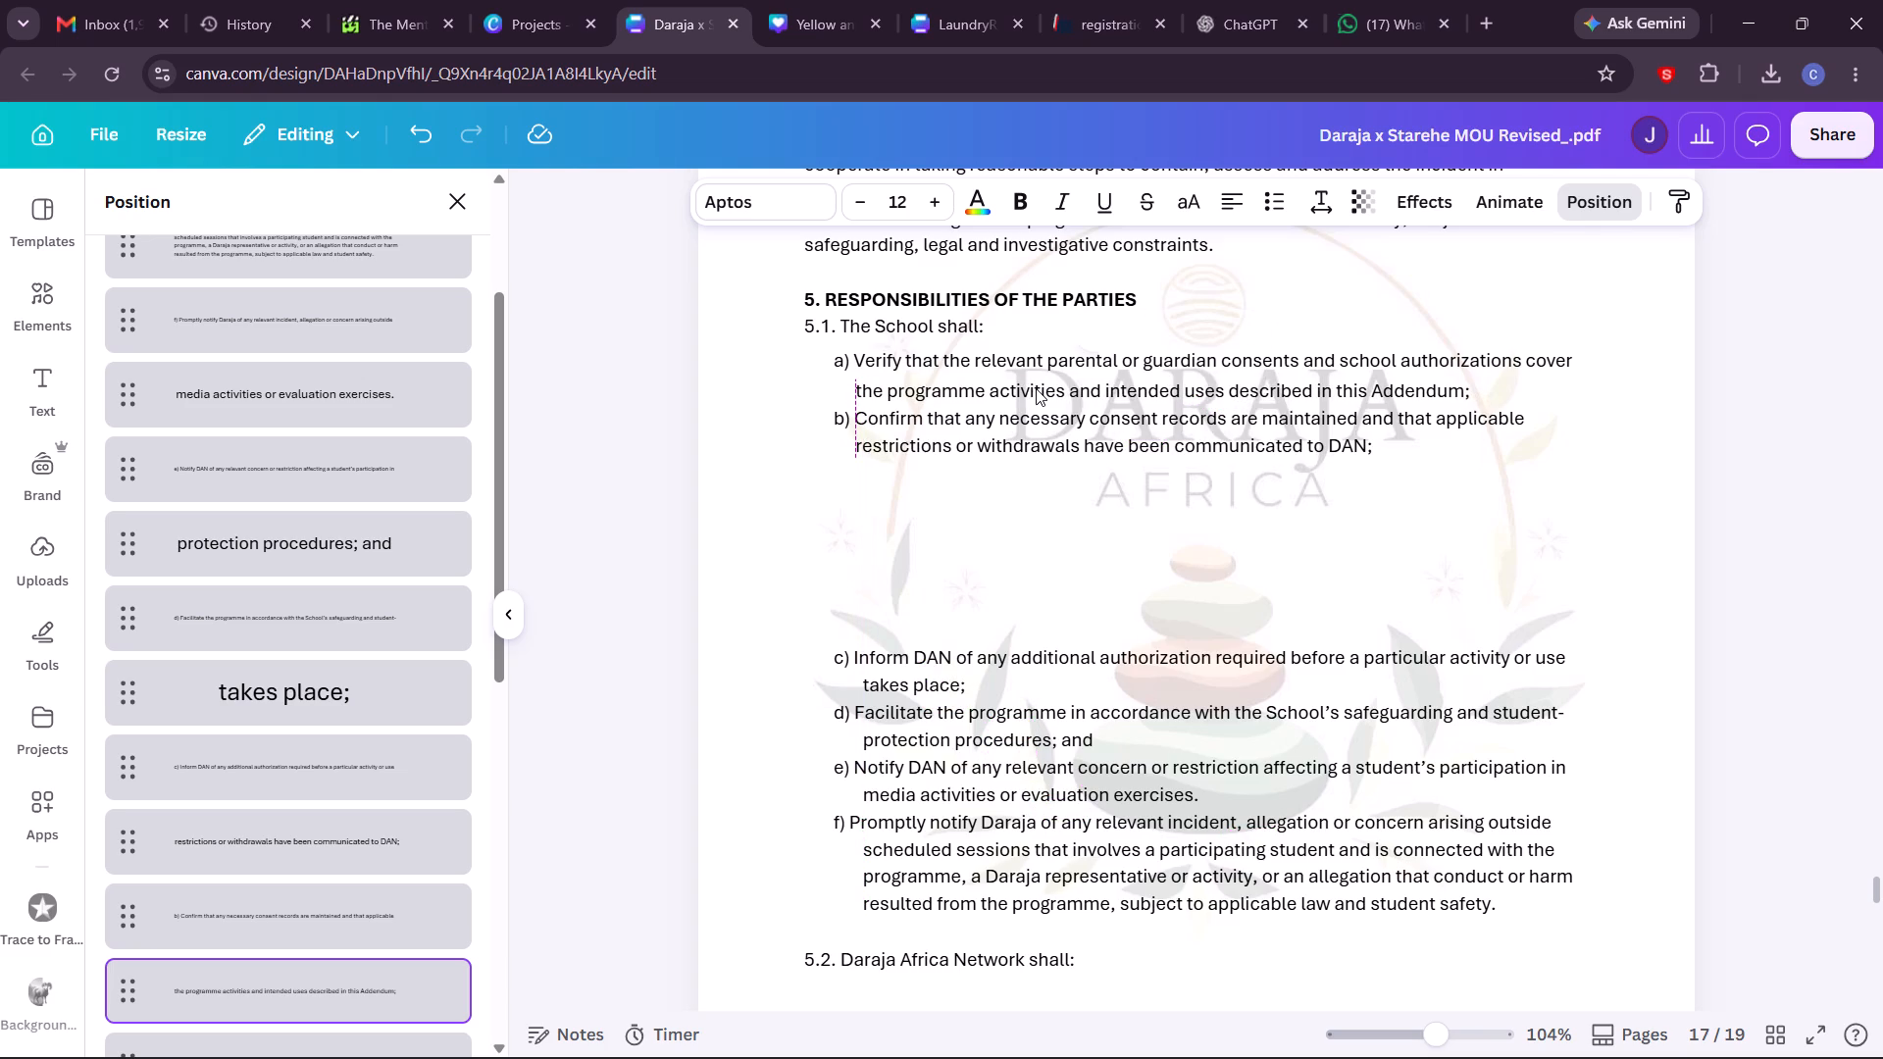
pyautogui.click(1022, 372)
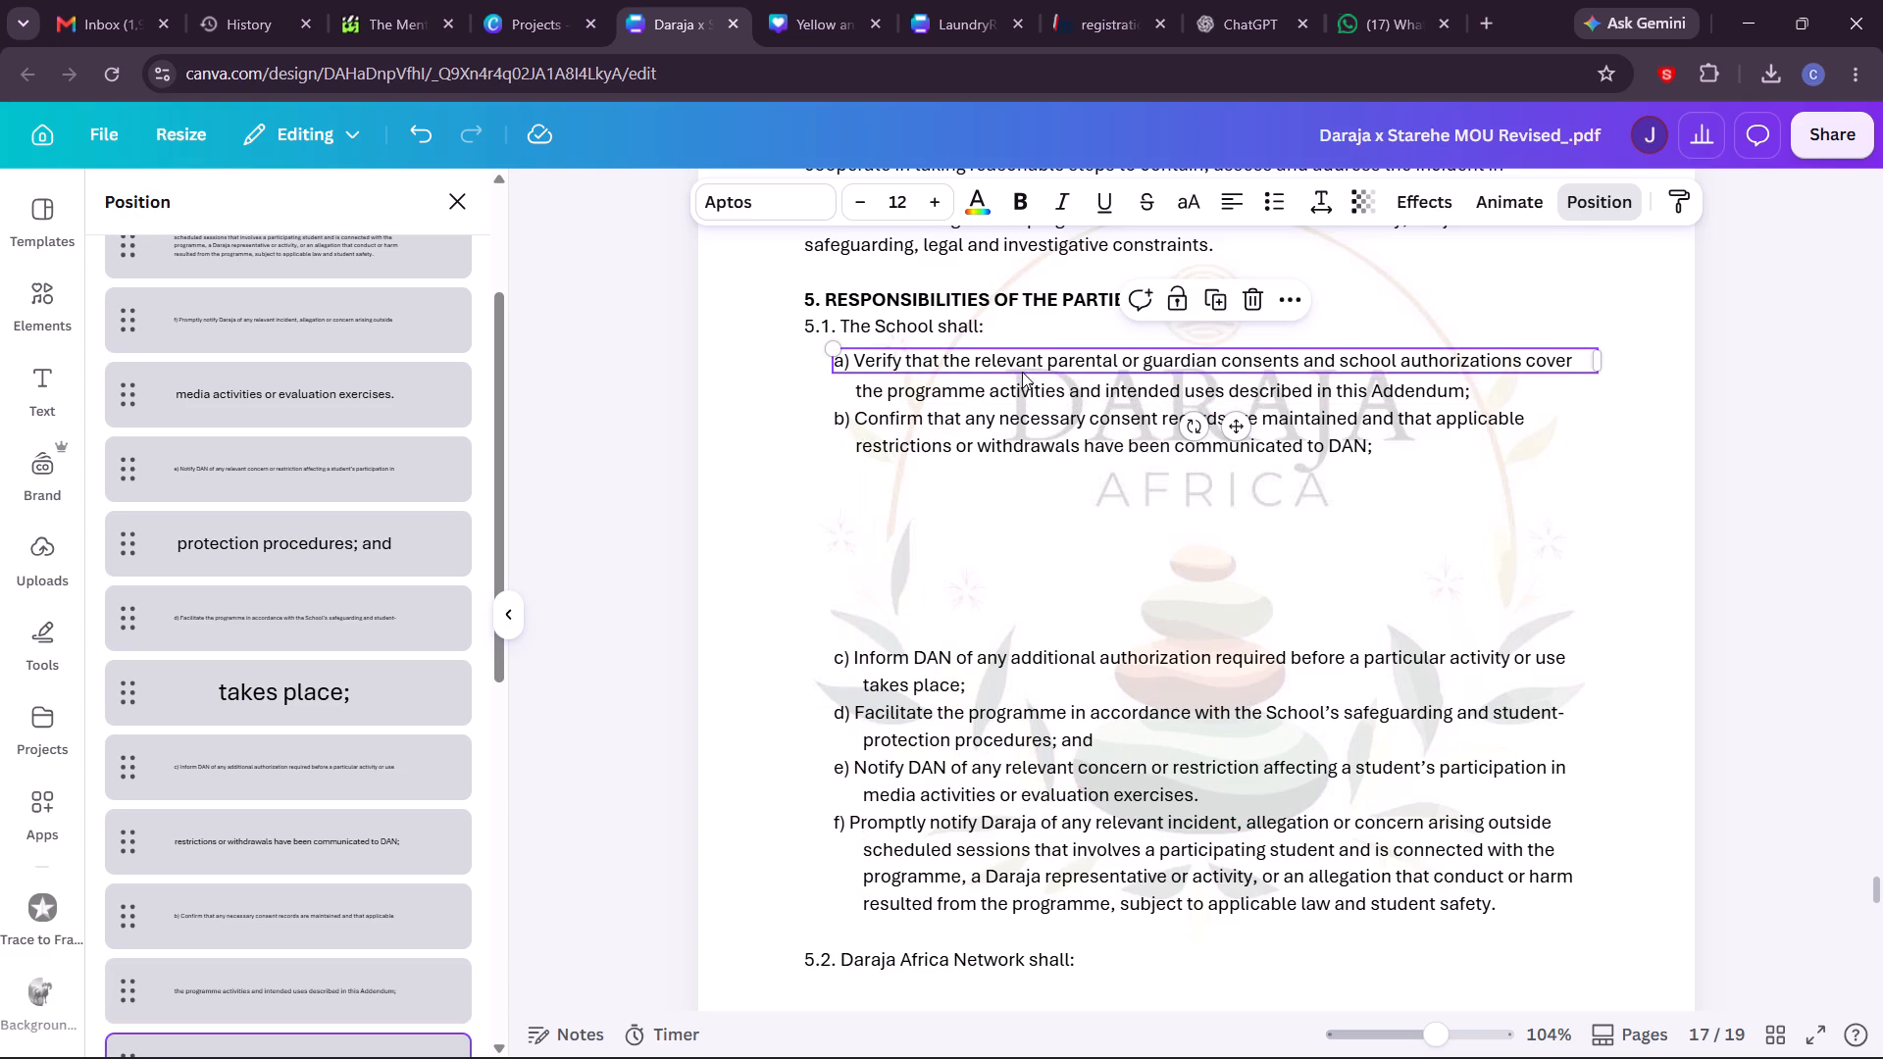
pyautogui.press('Down')
pyautogui.press('Left')
pyautogui.press('Up')
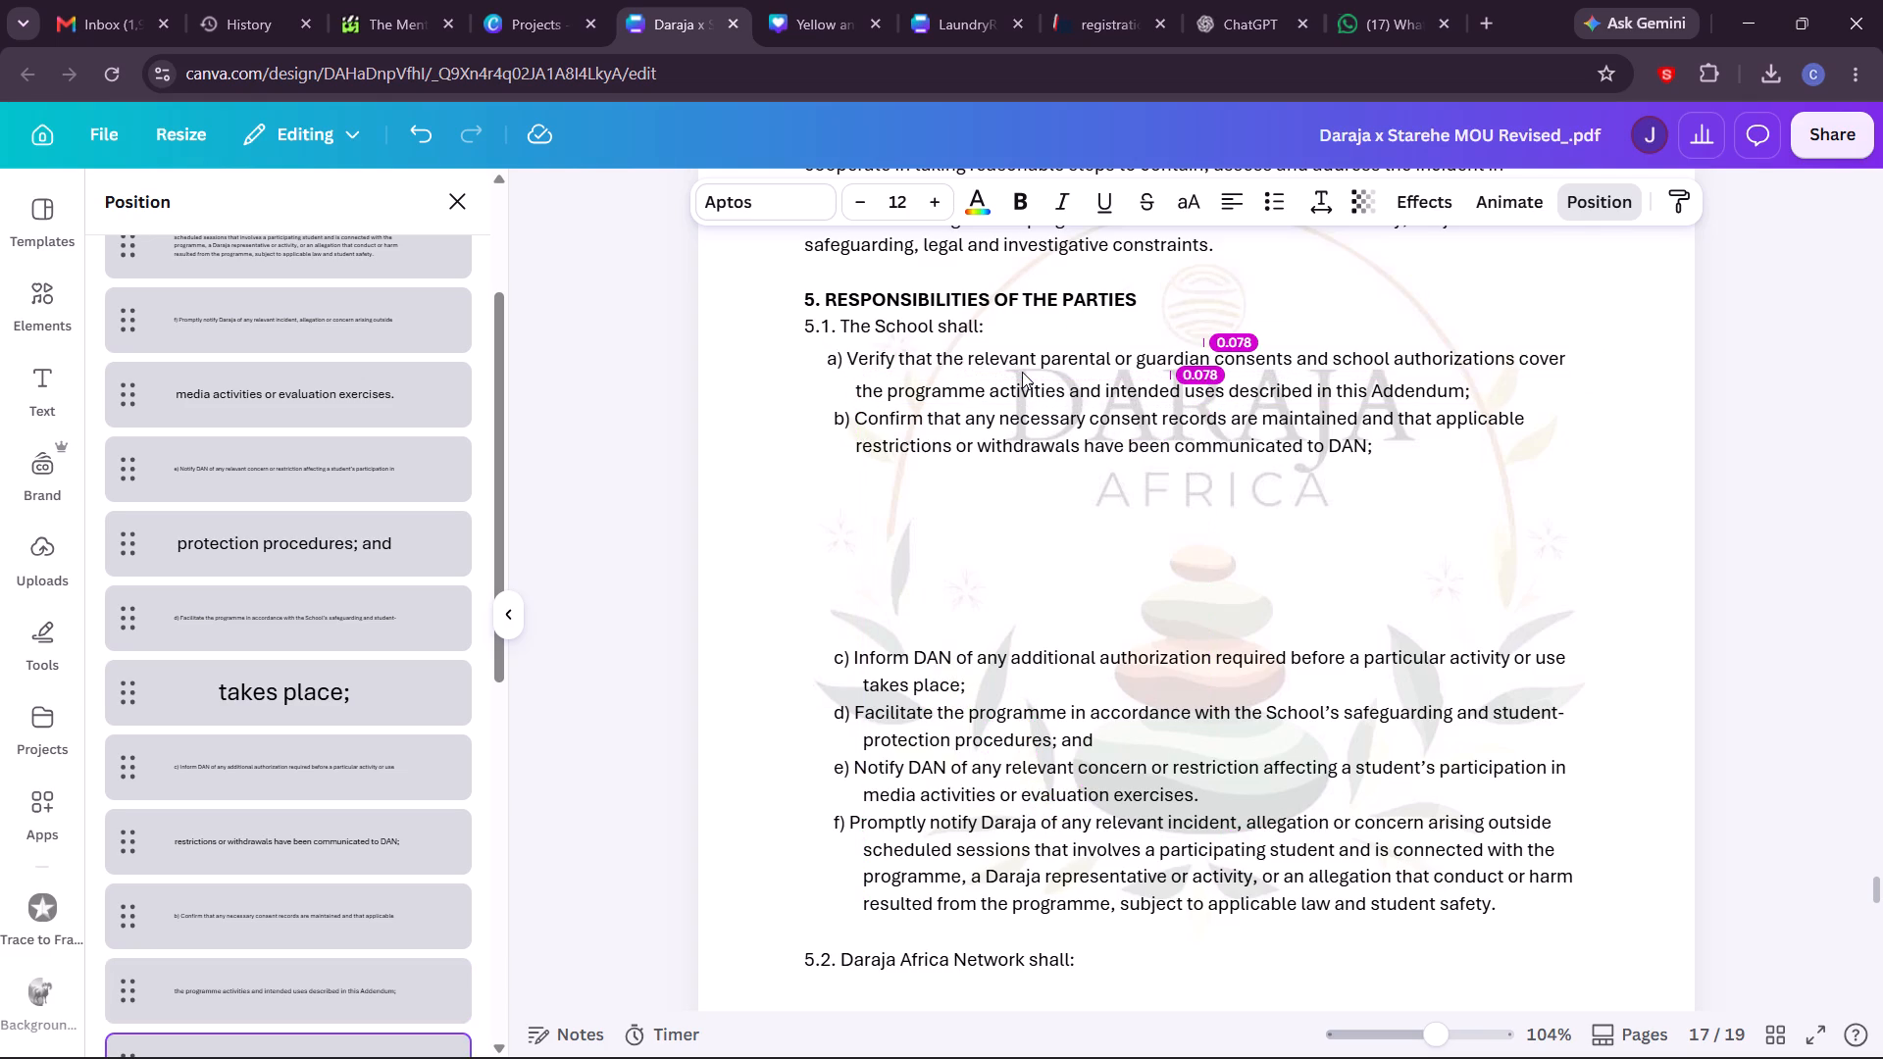
pyautogui.press('Right')
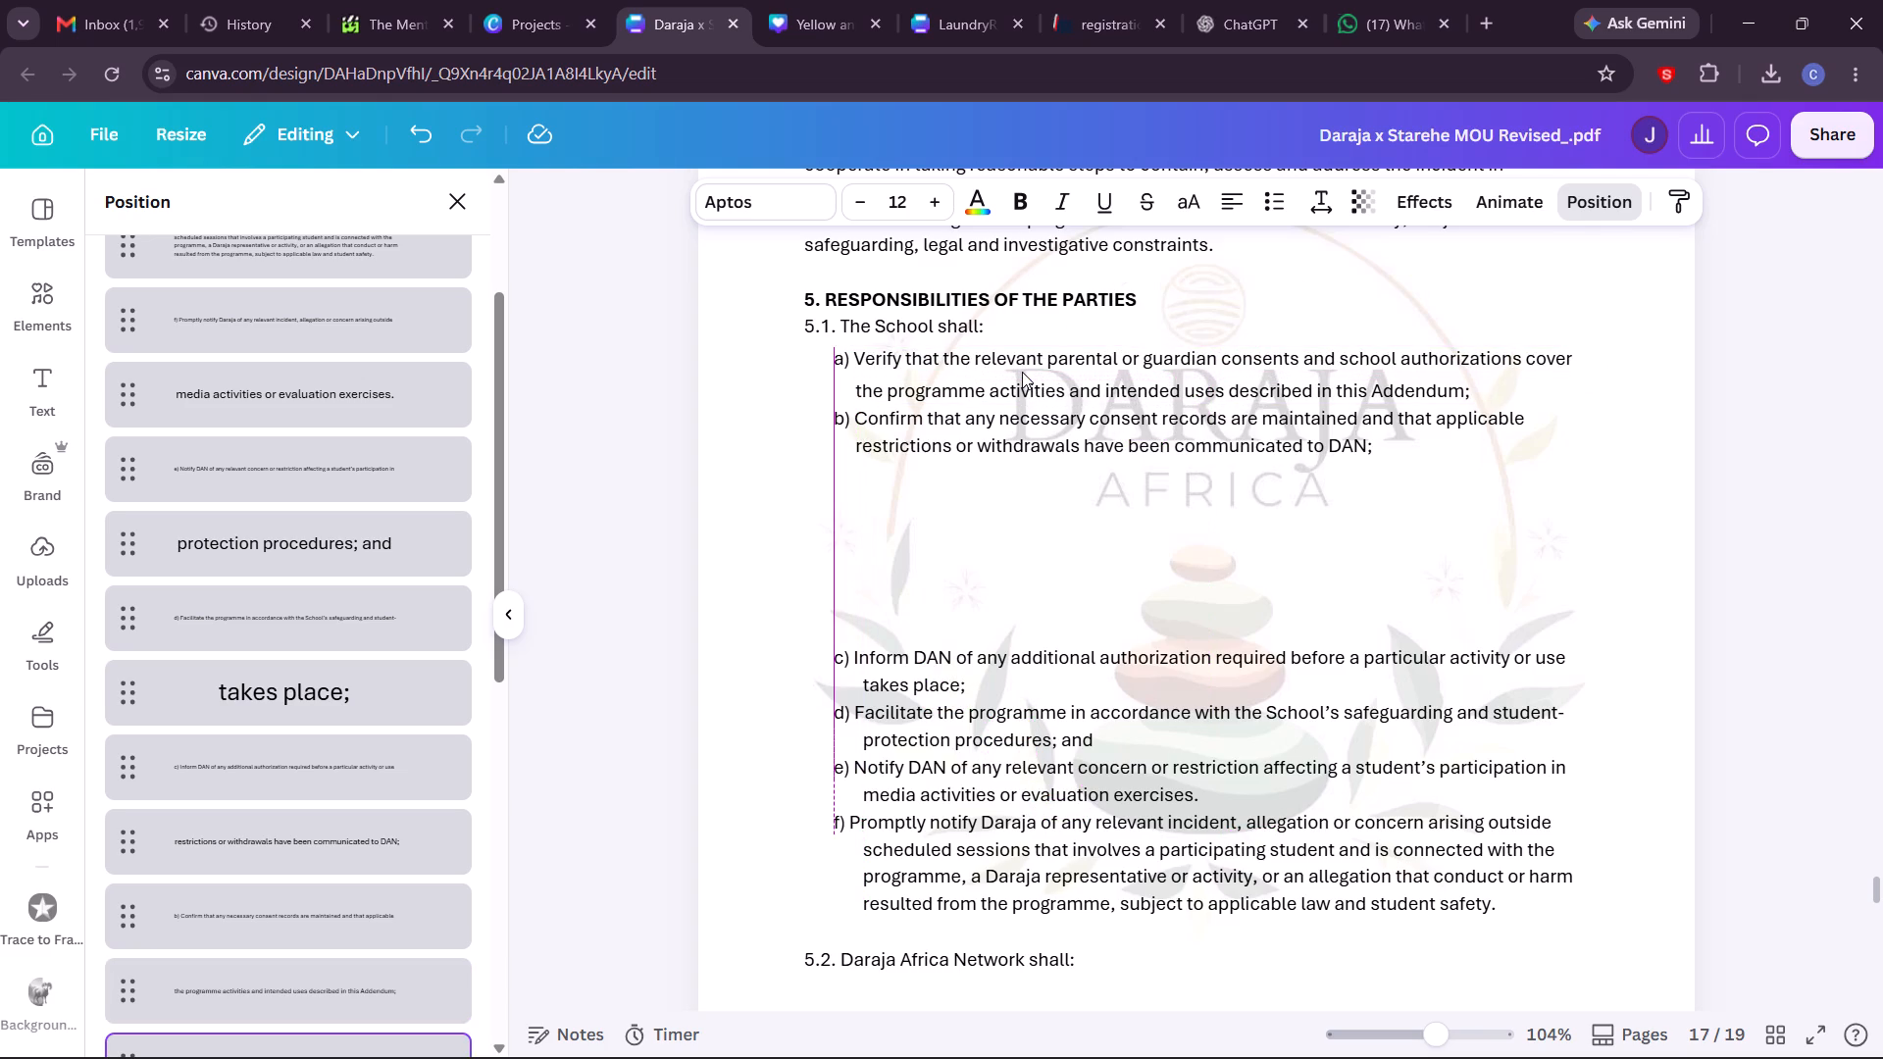
# Select the first line of item c), "Inform DAN of any additional authorization...", for repositioning on page 17.
pyautogui.click(1031, 663)
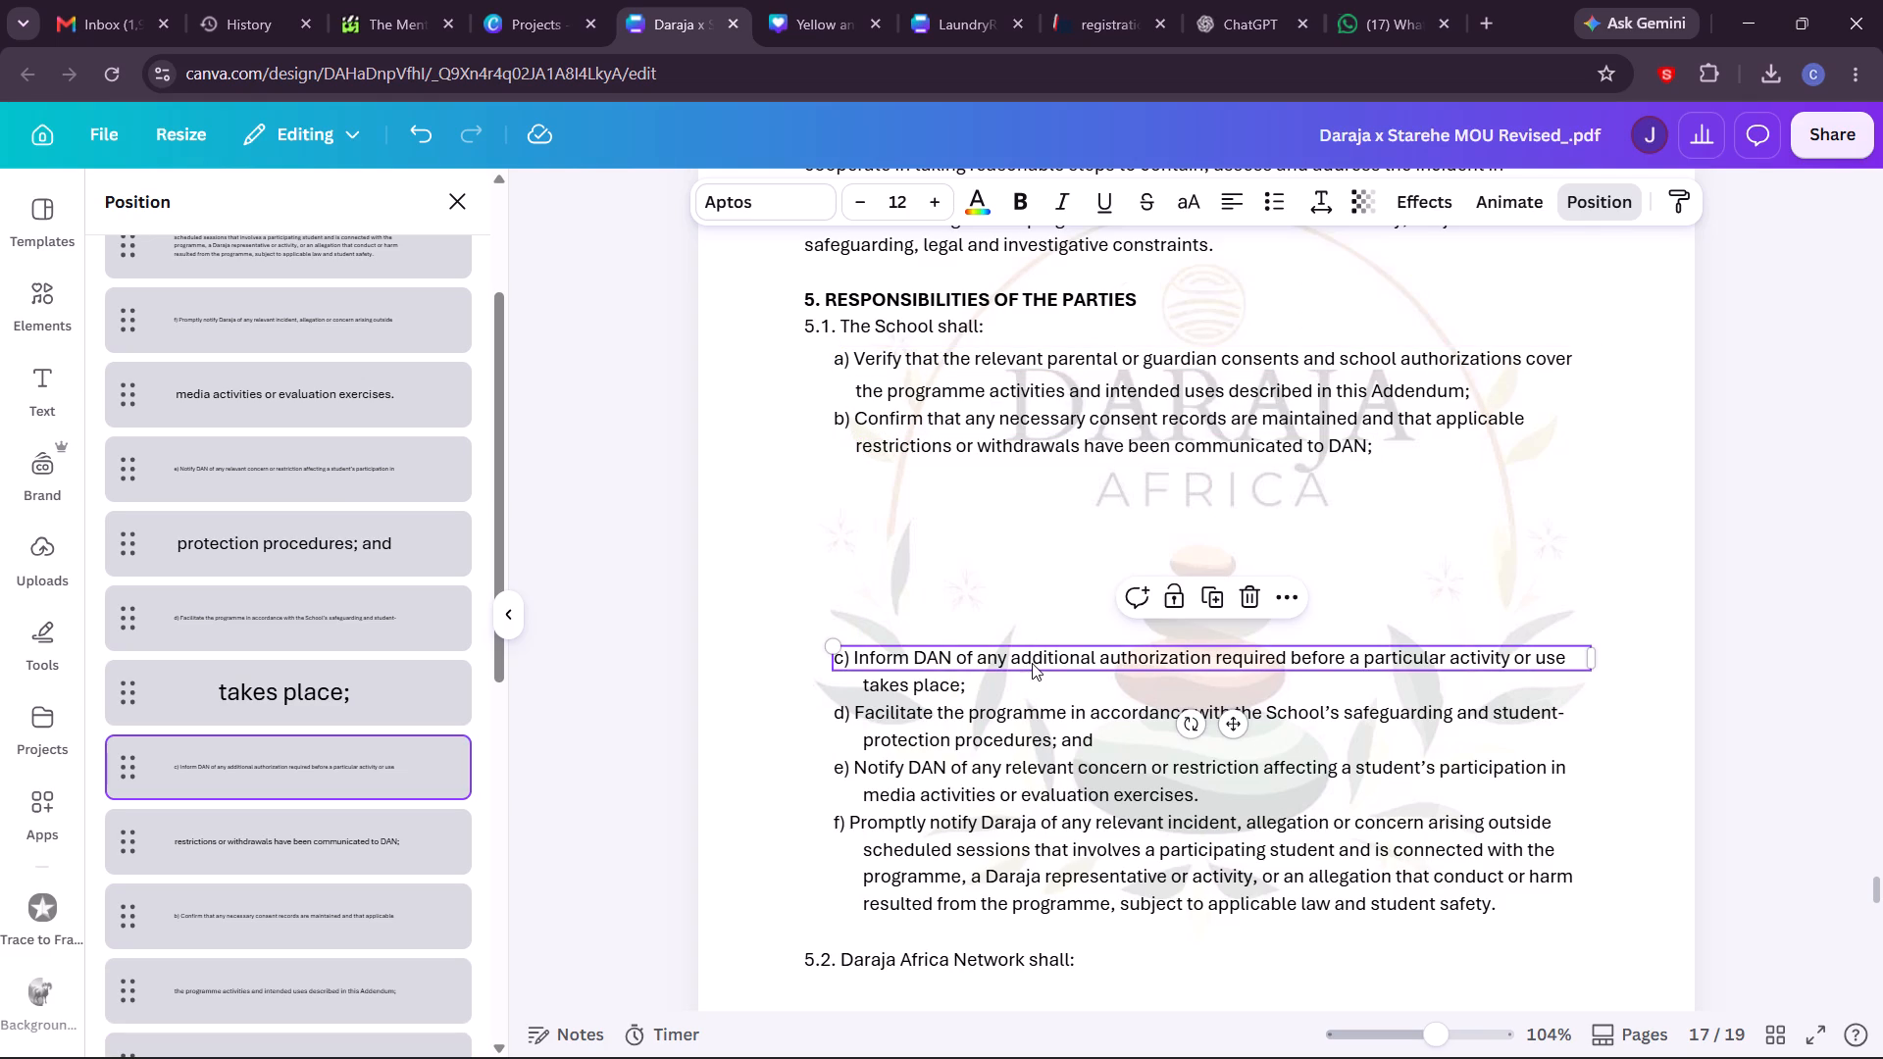
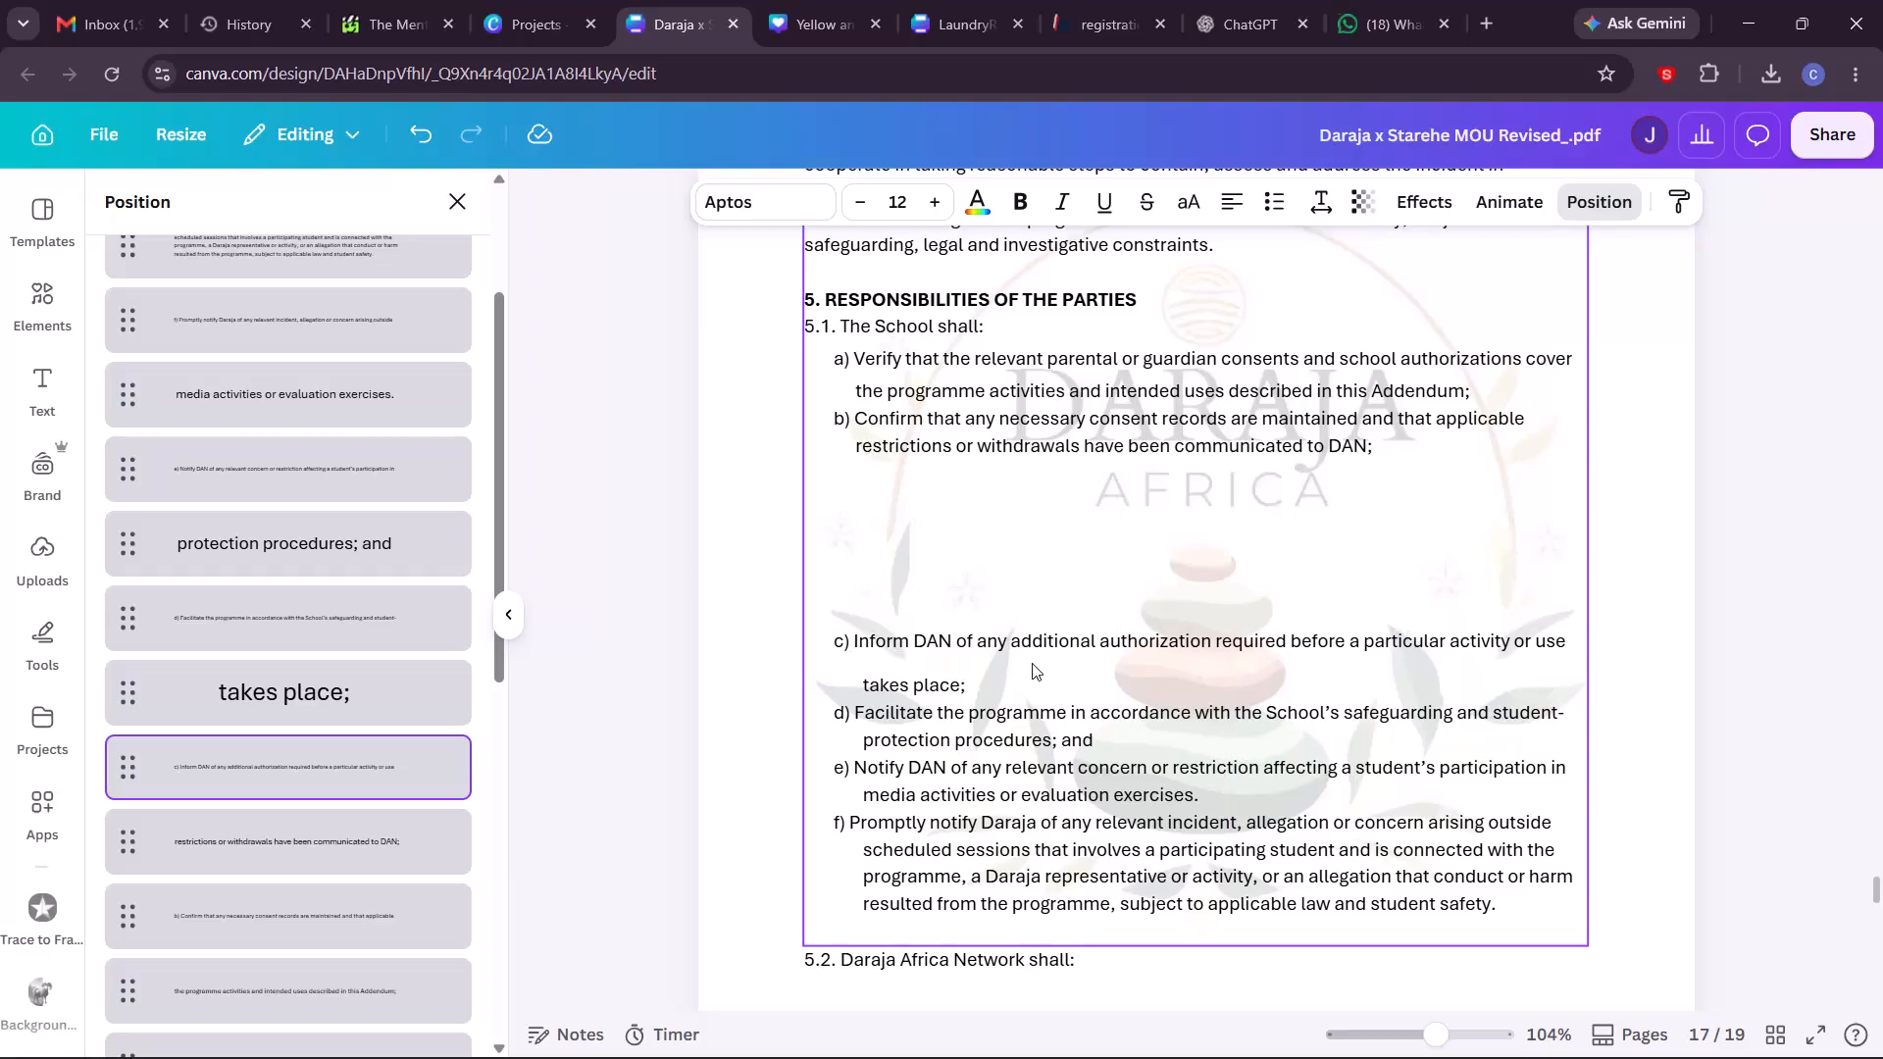
# Move item c)'s first line, "Inform DAN of any additional authorization...", up to sit just beneath item b)'s second line.
pyautogui.press('Up')
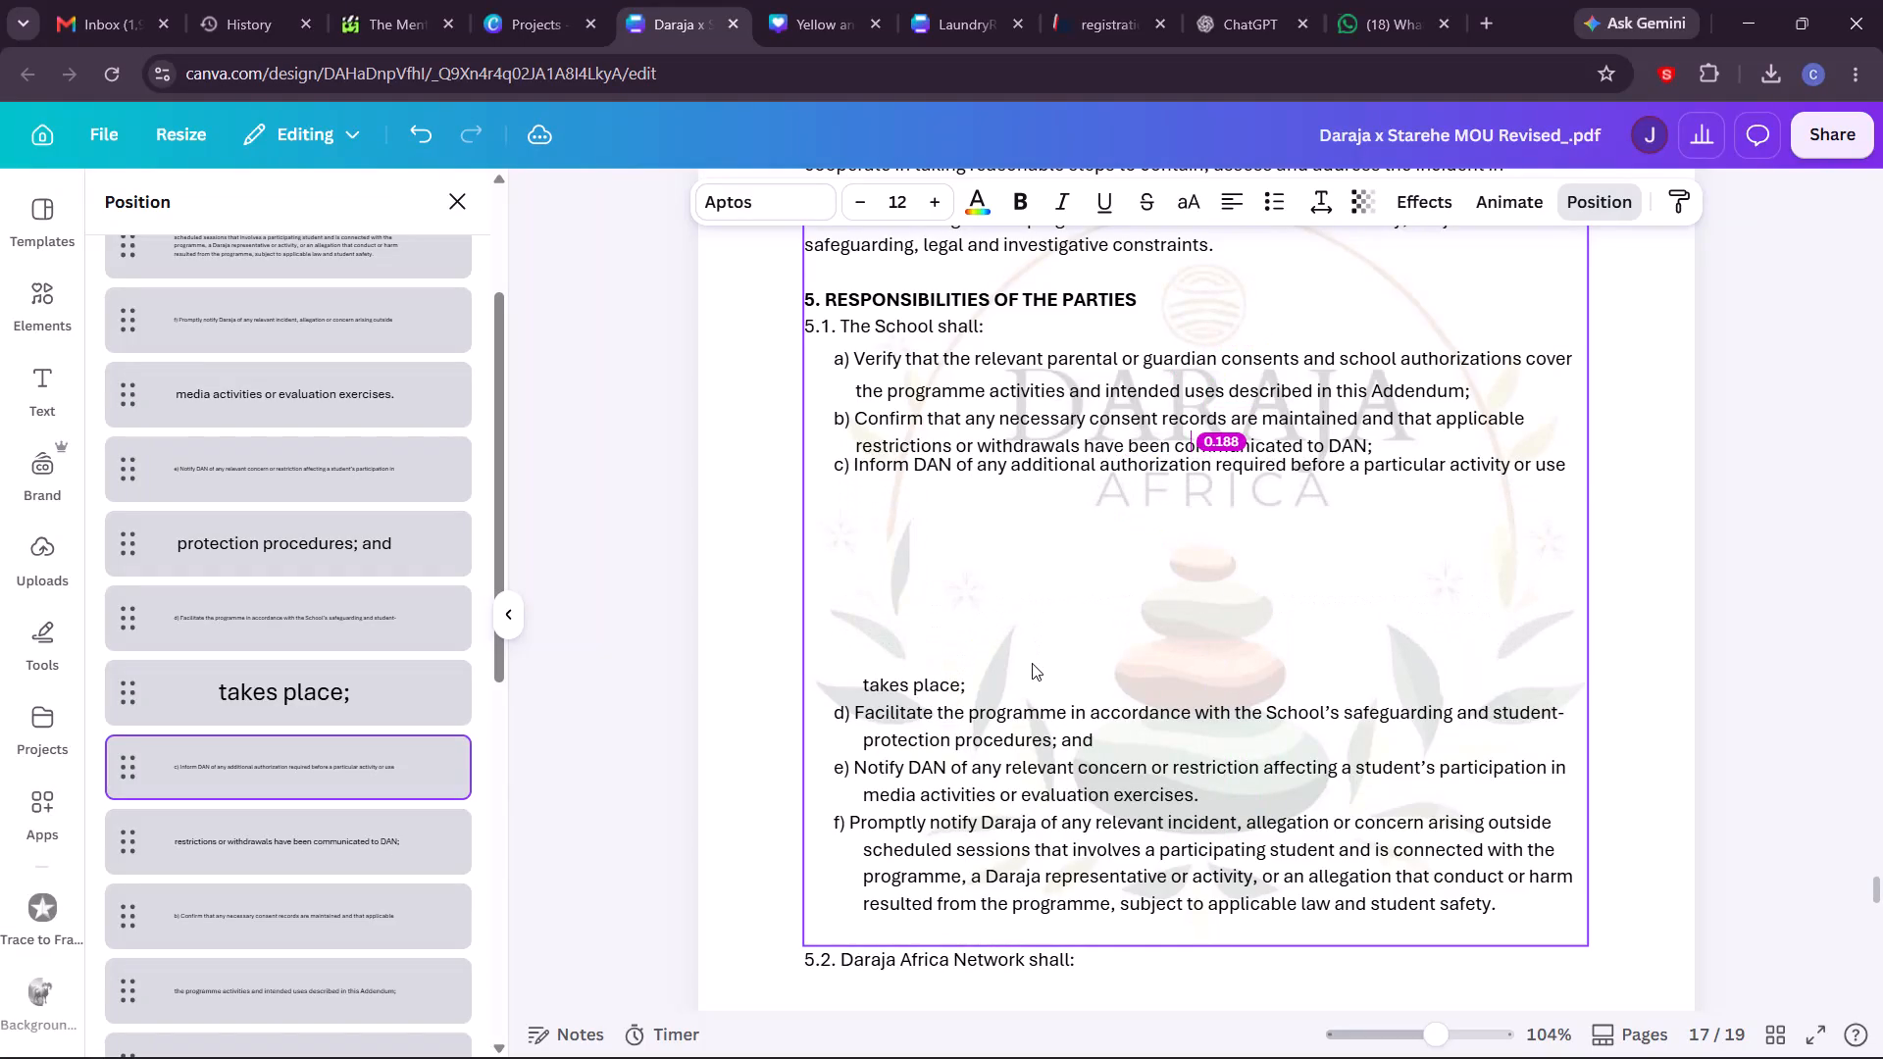
pyautogui.press('Up')
pyautogui.press('Up')
pyautogui.press('Up')
pyautogui.press('Up')
pyautogui.press('Up')
pyautogui.press('Down')
pyautogui.press('Down')
pyautogui.press('Down')
pyautogui.press('Down')
pyautogui.press('Down')
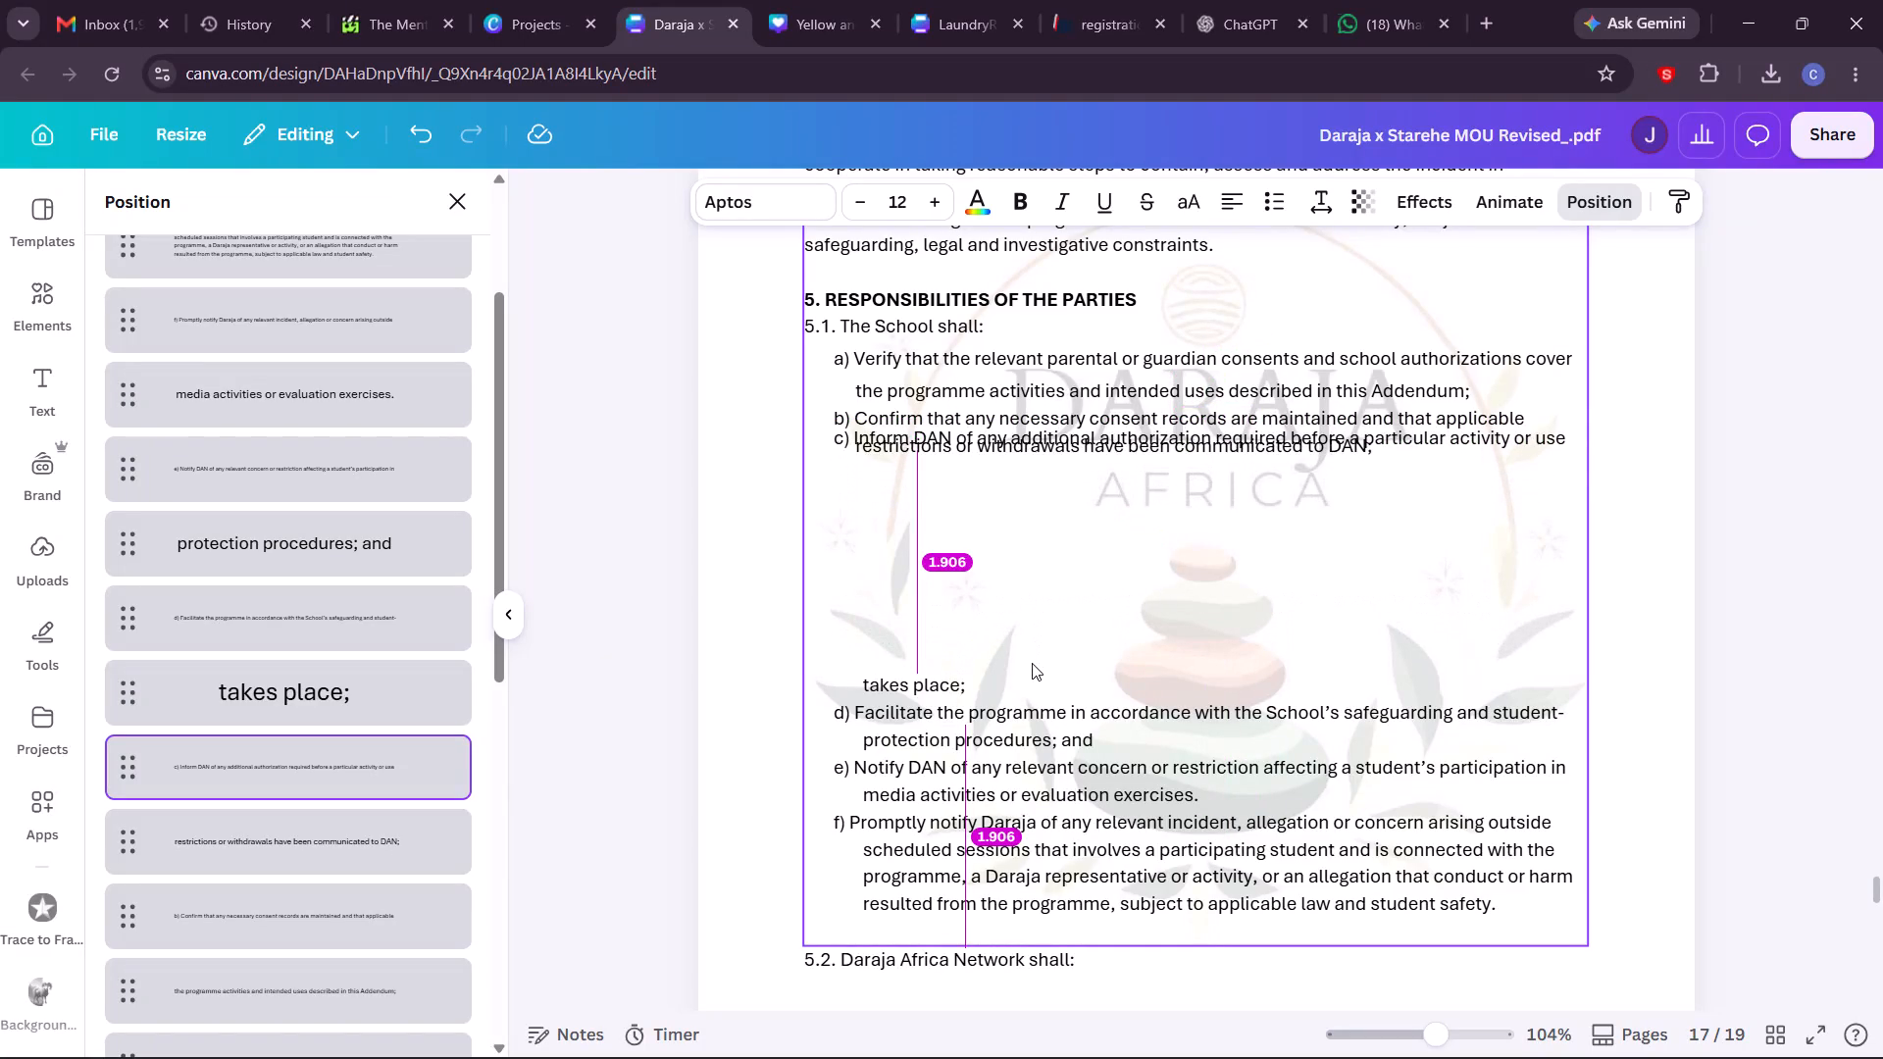
pyautogui.press('Down')
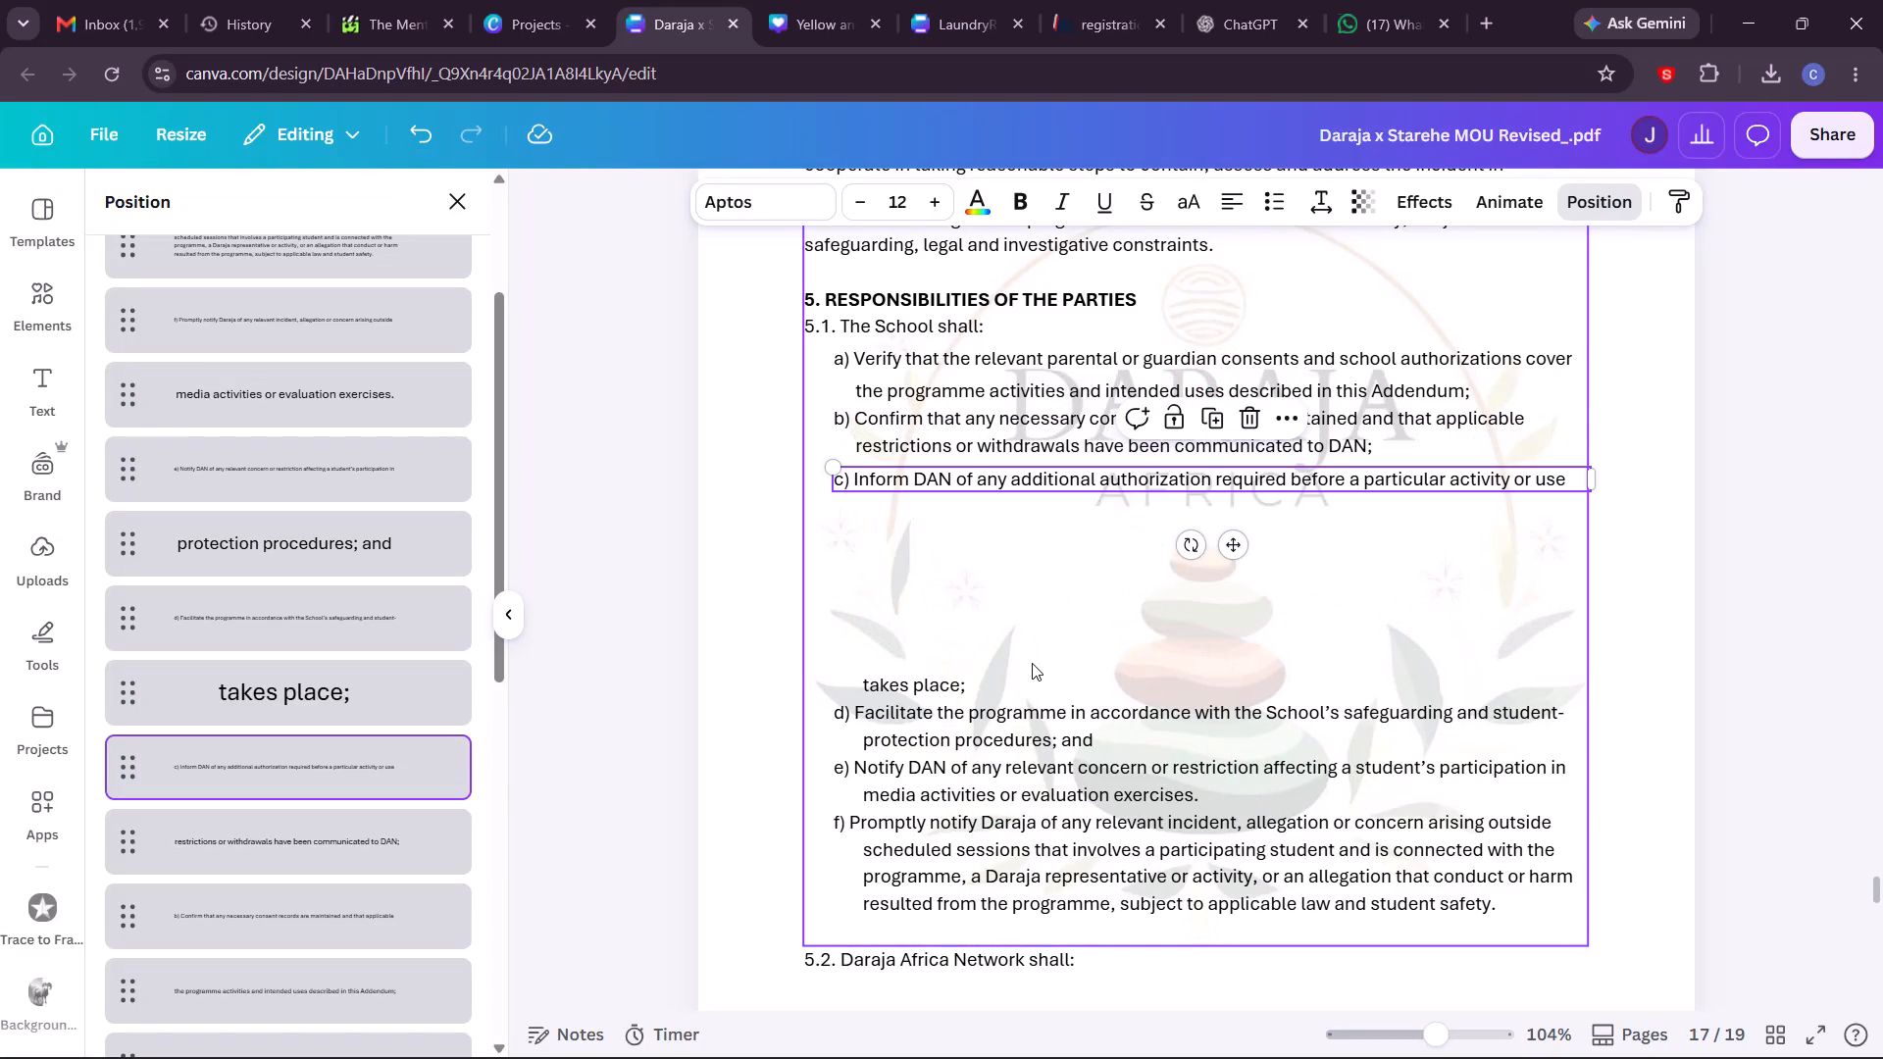
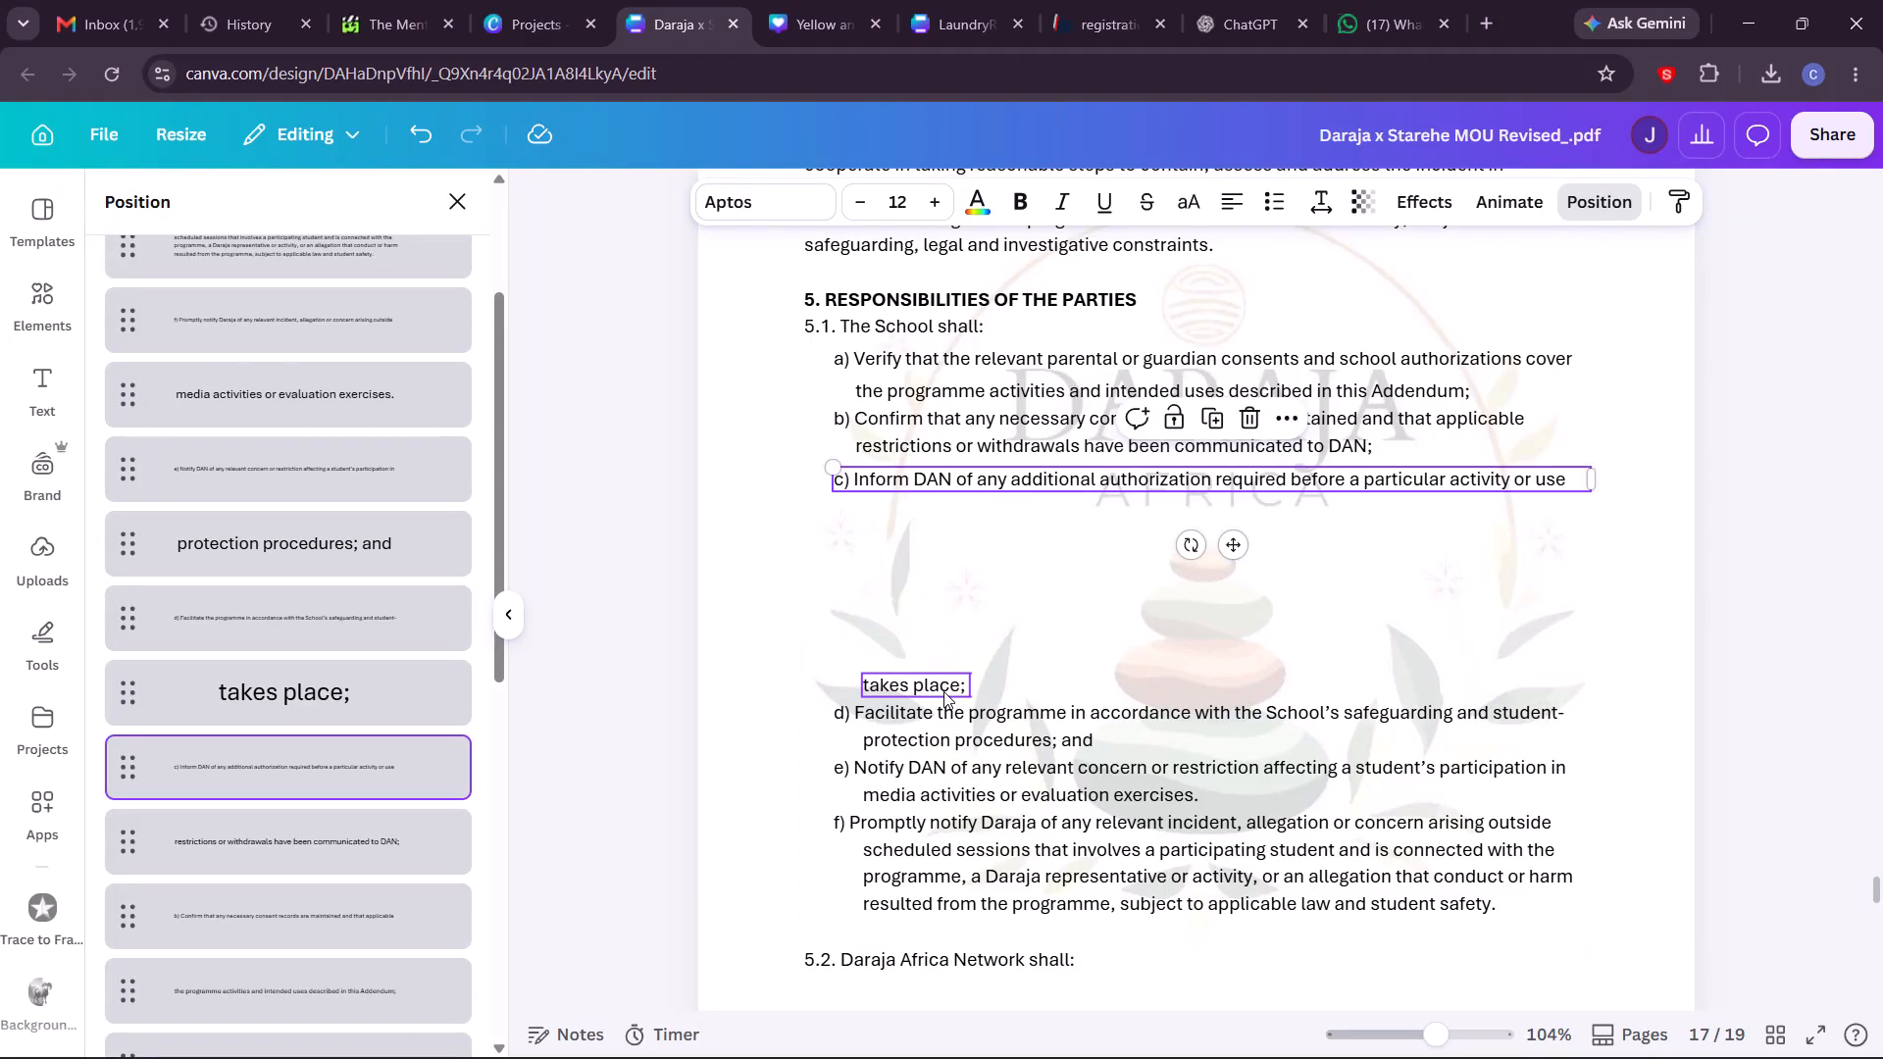
# Move item c)'s second line, "takes place;", up beneath its first line, closing the large gap.
pyautogui.click(943, 691)
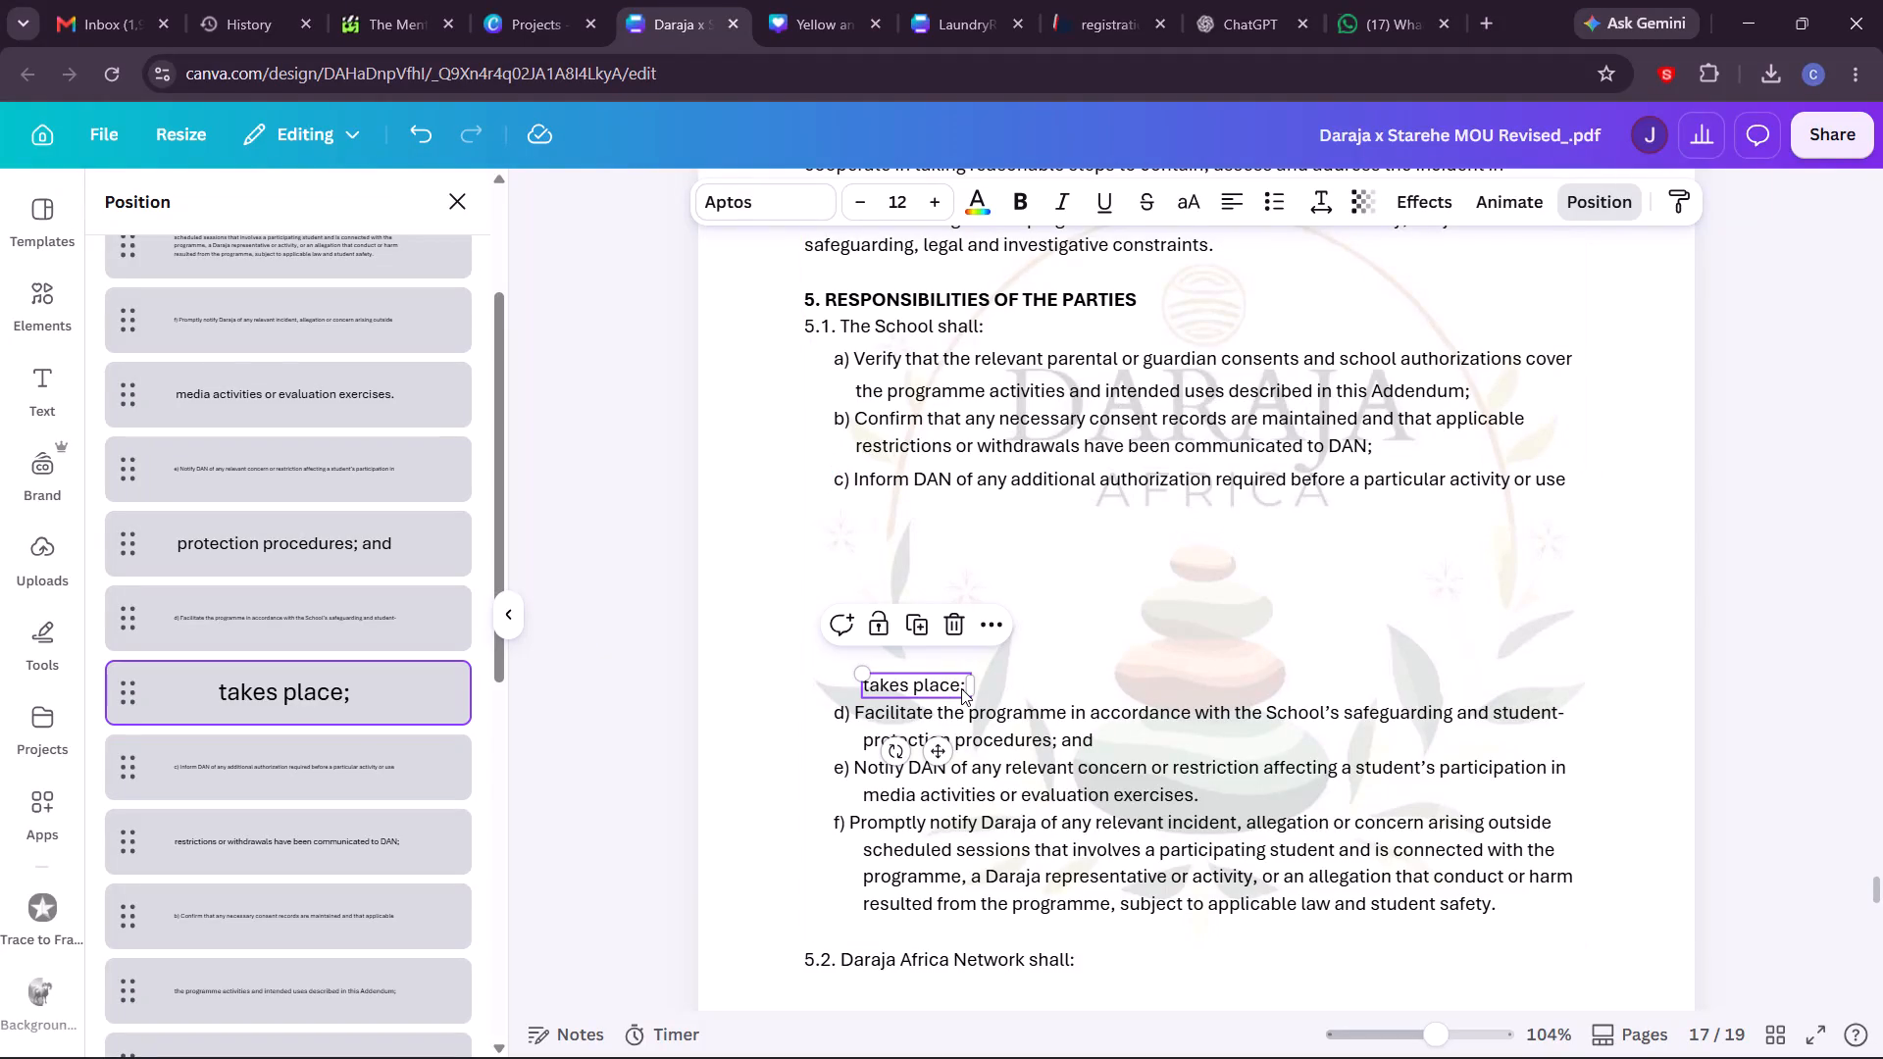
pyautogui.press('Up')
pyautogui.press('Up')
pyautogui.press('Up')
pyautogui.press('Up')
pyautogui.press('Up')
pyautogui.press('Up')
pyautogui.press('Up')
pyautogui.press('Up')
pyautogui.press('Up')
pyautogui.press('Up')
pyautogui.press('Up')
pyautogui.press('Up')
pyautogui.press('Up')
pyautogui.press('Up')
pyautogui.press('Up')
pyautogui.press('Up')
pyautogui.press('Up')
pyautogui.press('Up')
pyautogui.press('Up')
pyautogui.press('Up')
pyautogui.press('Up')
pyautogui.press('Down')
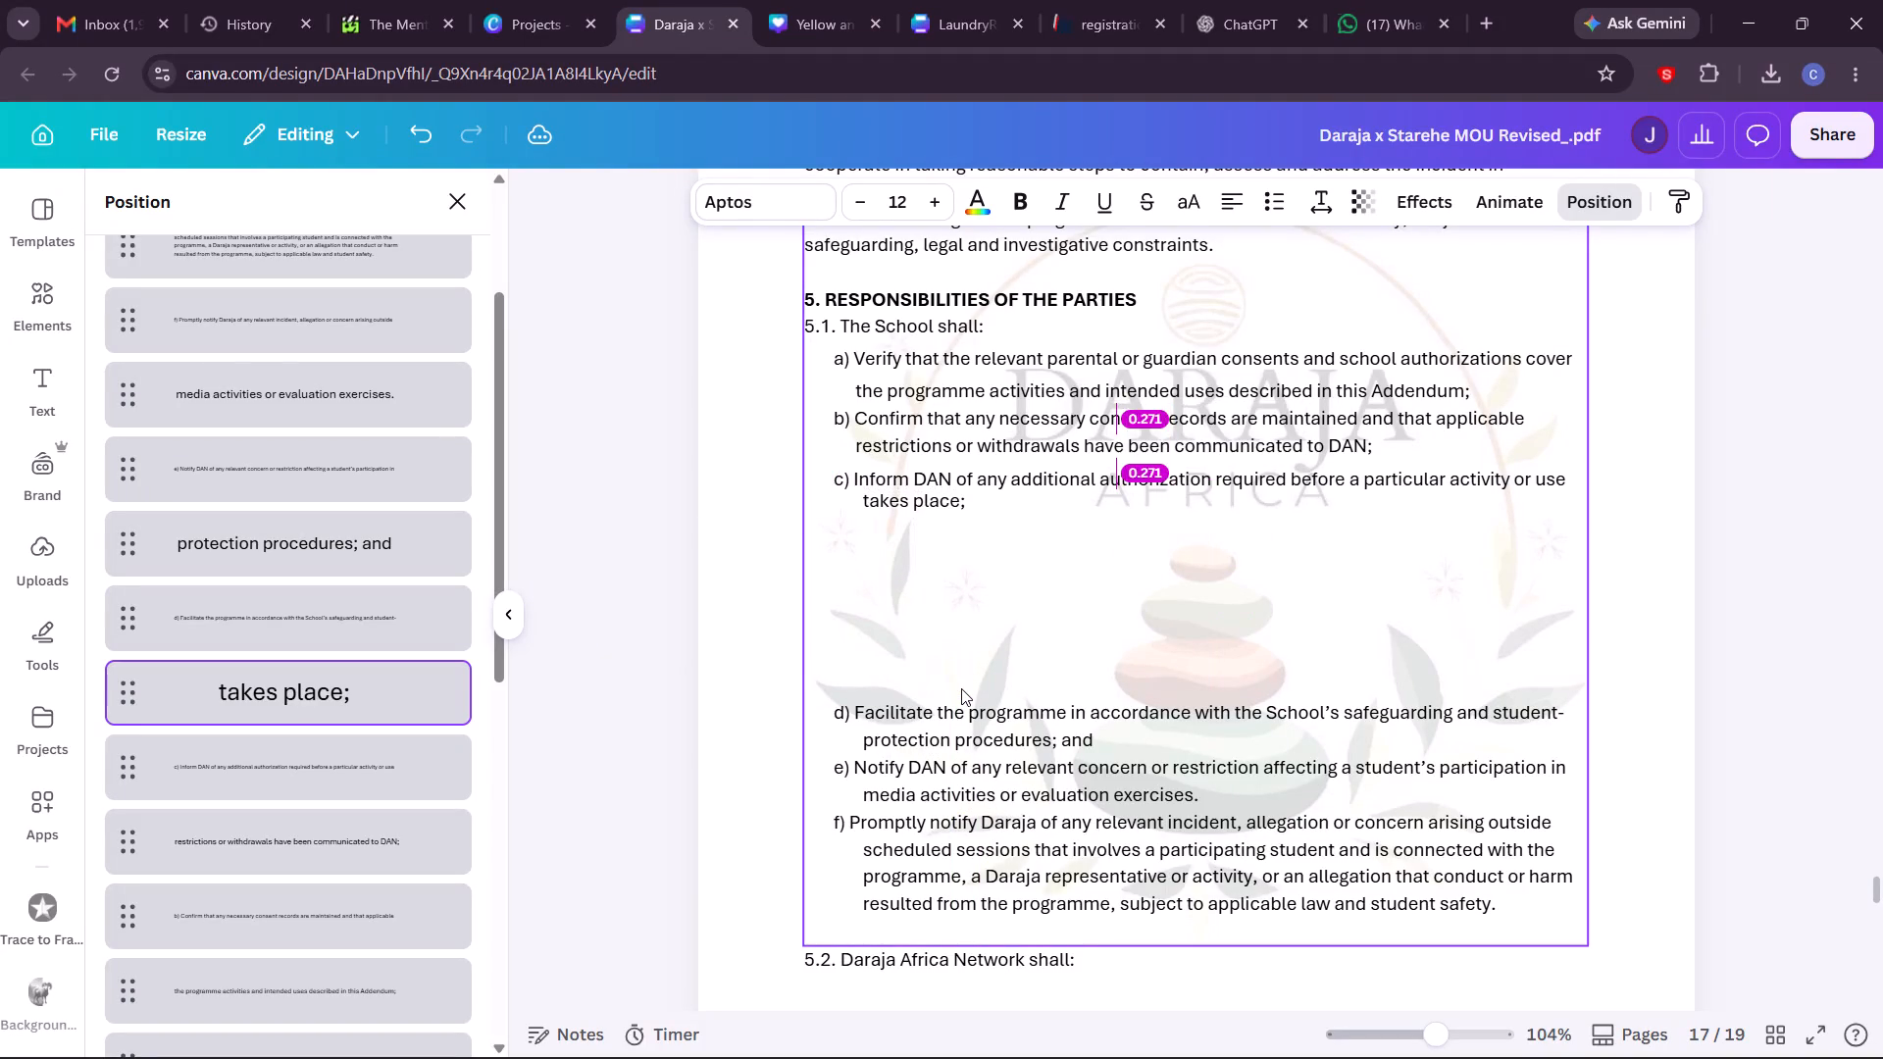
pyautogui.press('Down')
pyautogui.press('Down')
pyautogui.press('Up')
pyautogui.press('Down')
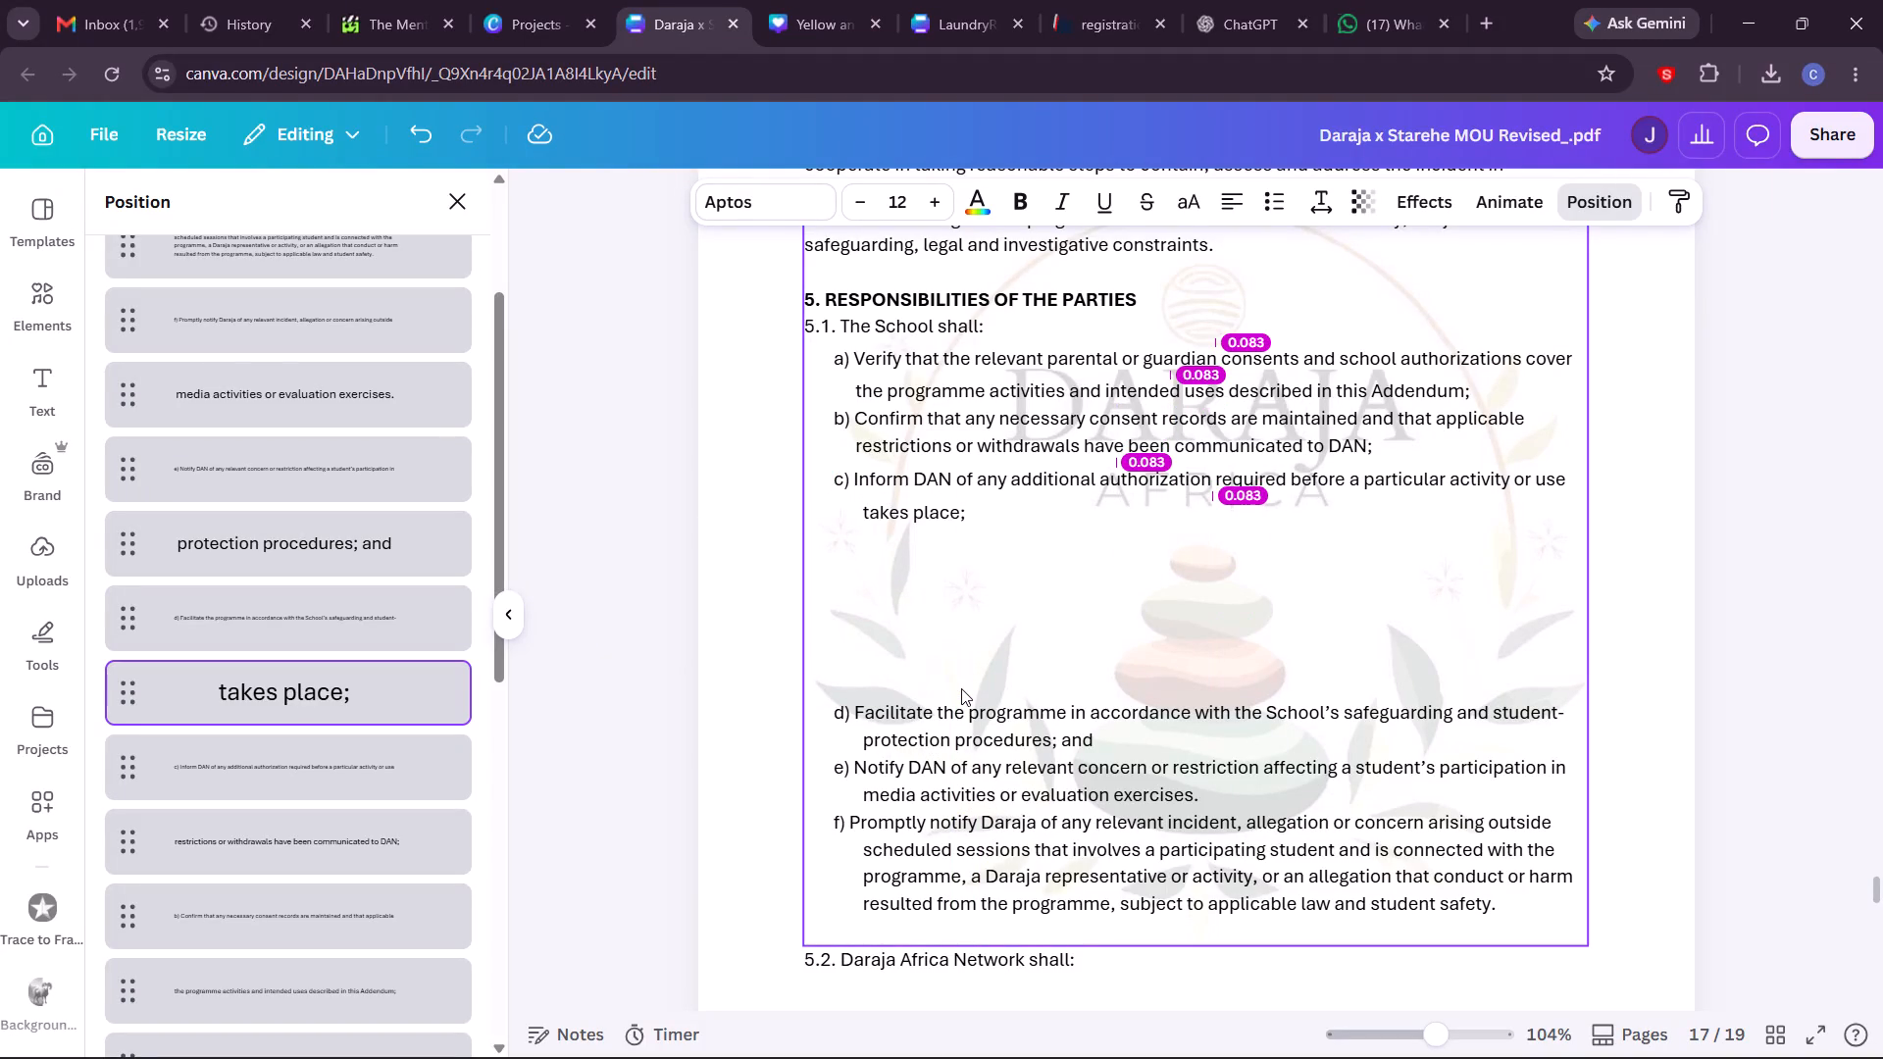
# Nudge item a)'s first line, "Verify that the relevant parental or guardian consents...", slightly down towards its second line.
pyautogui.click(976, 353)
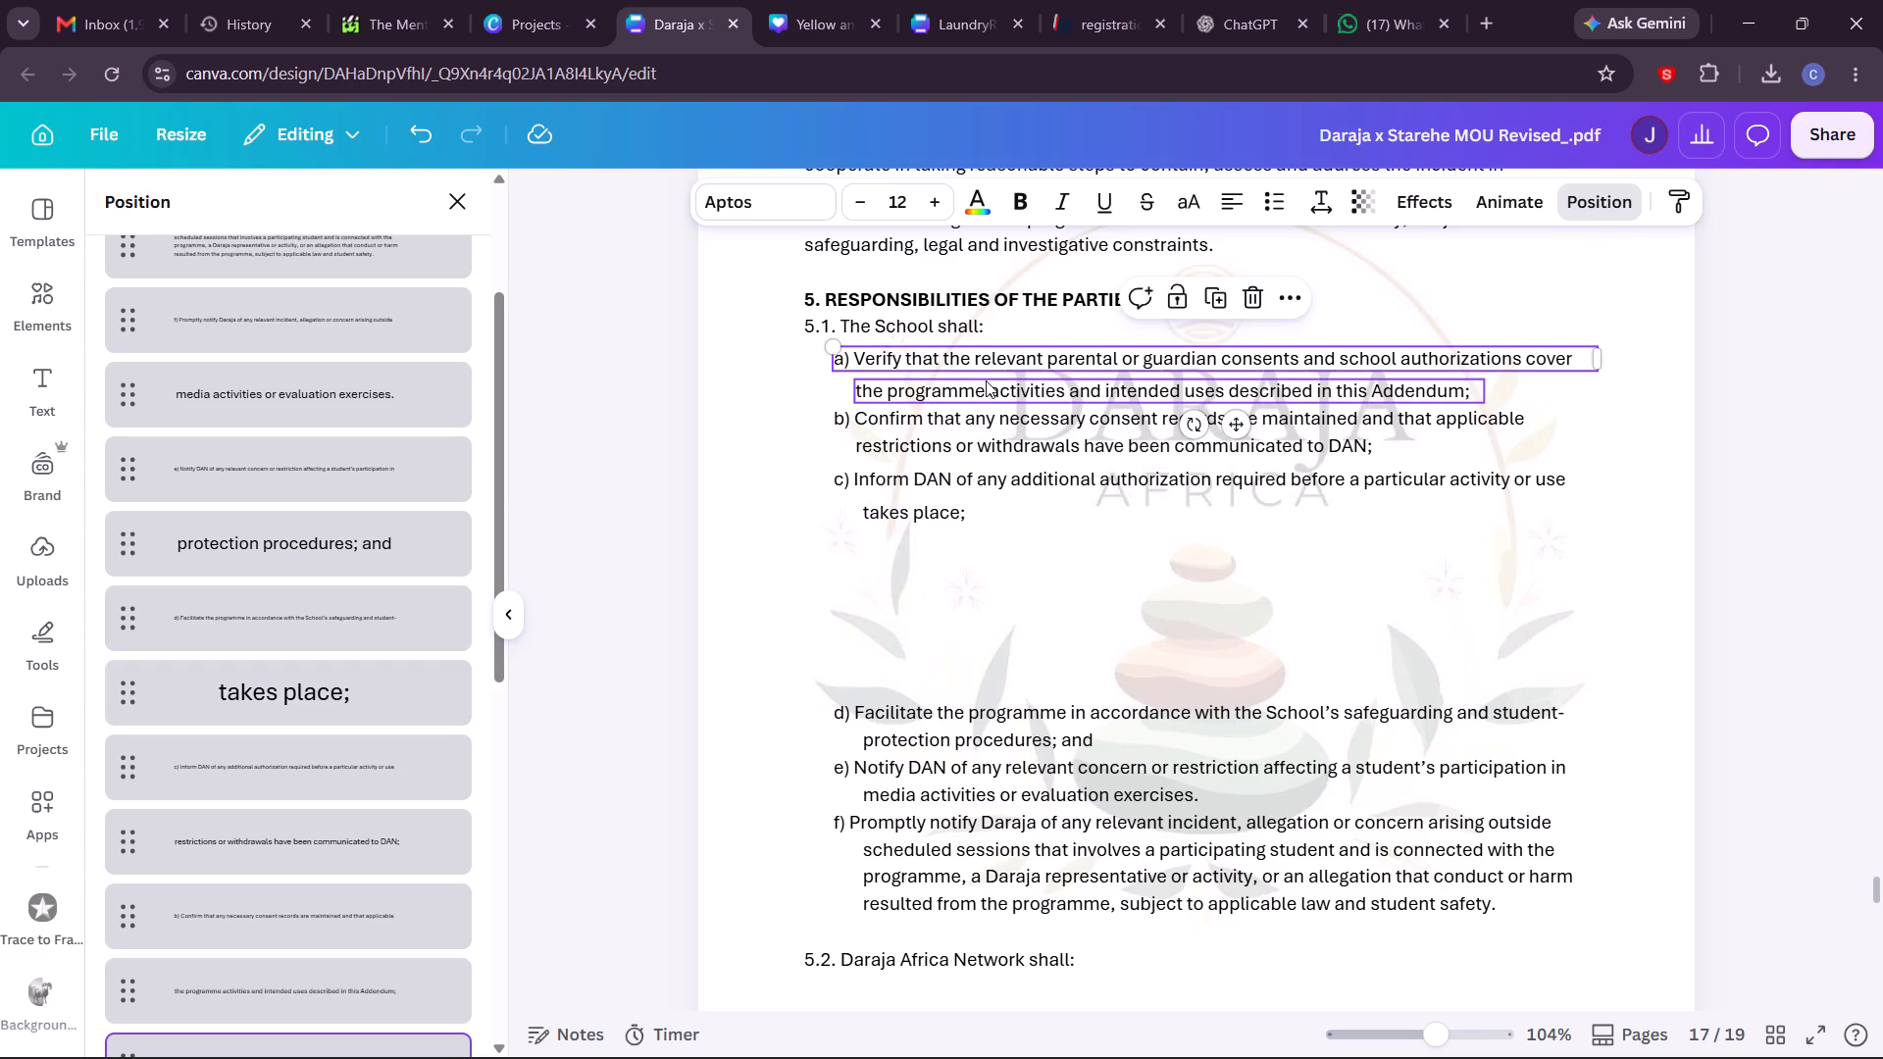
pyautogui.press('Down')
pyautogui.press('Up')
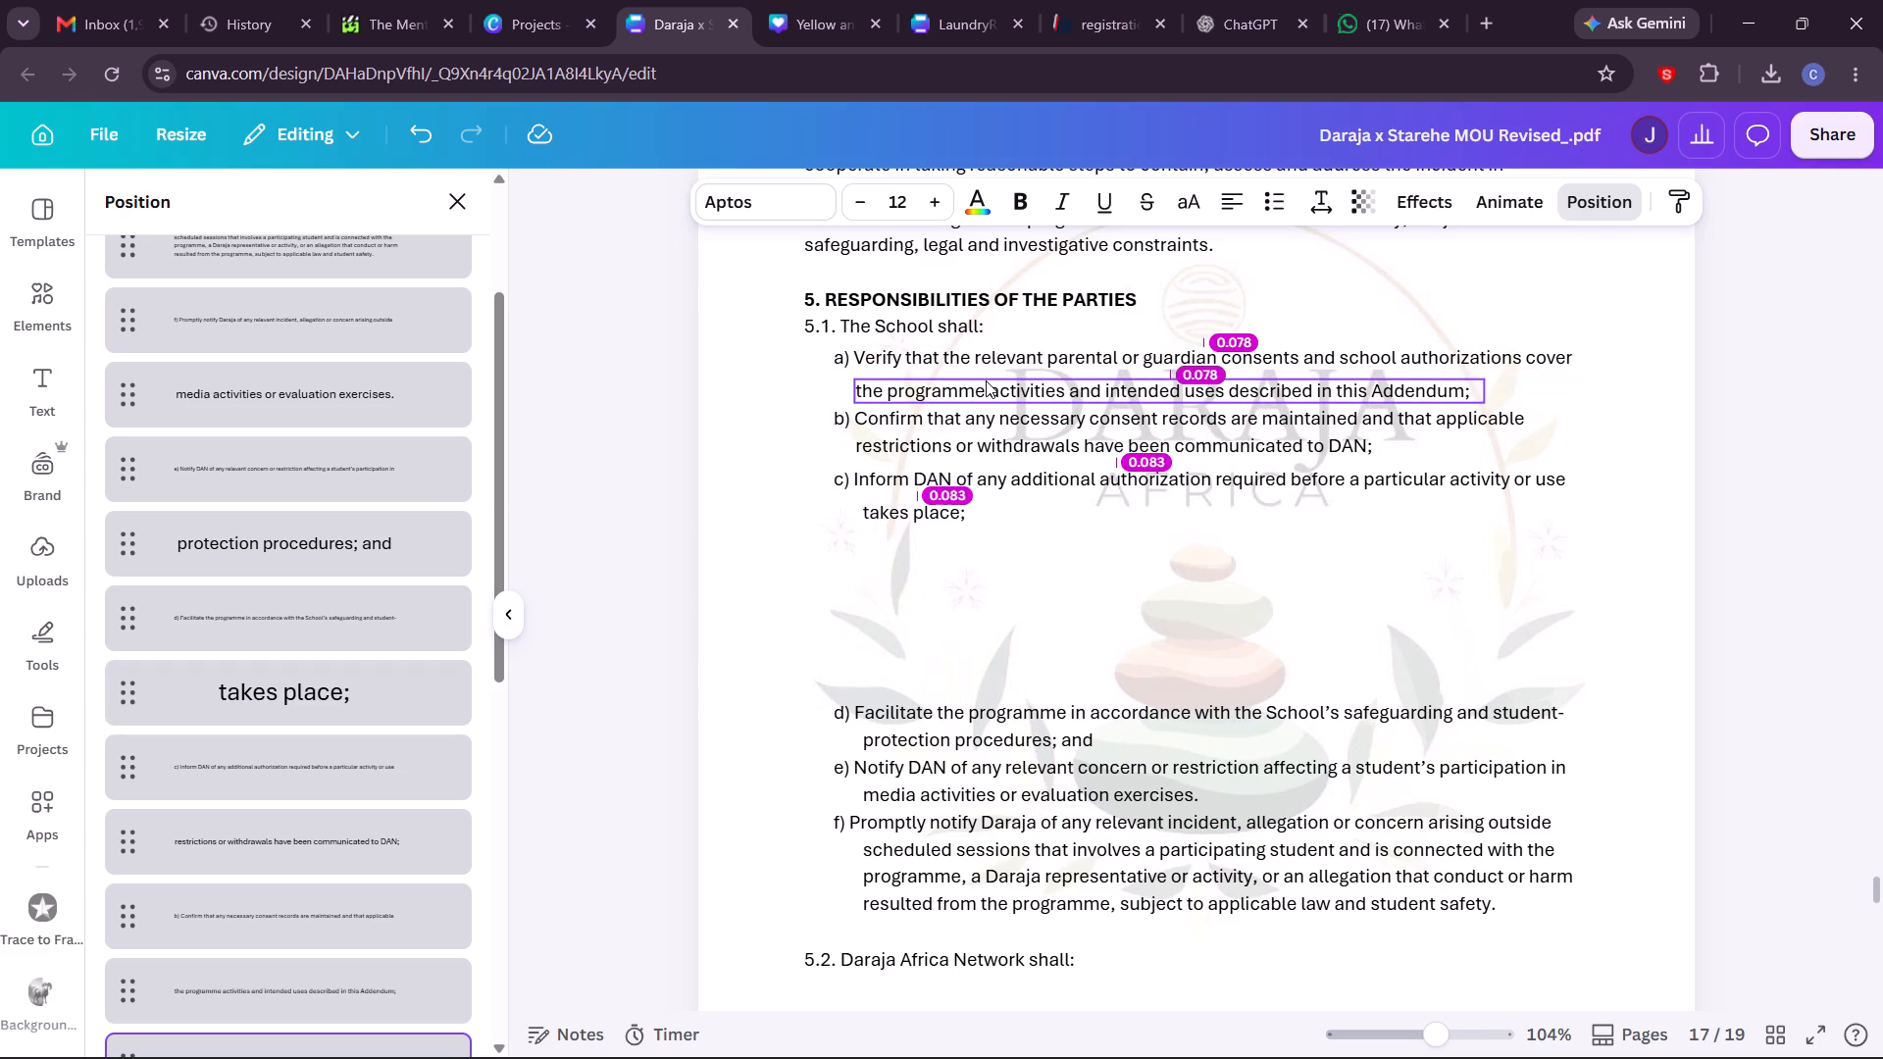
pyautogui.press('Down')
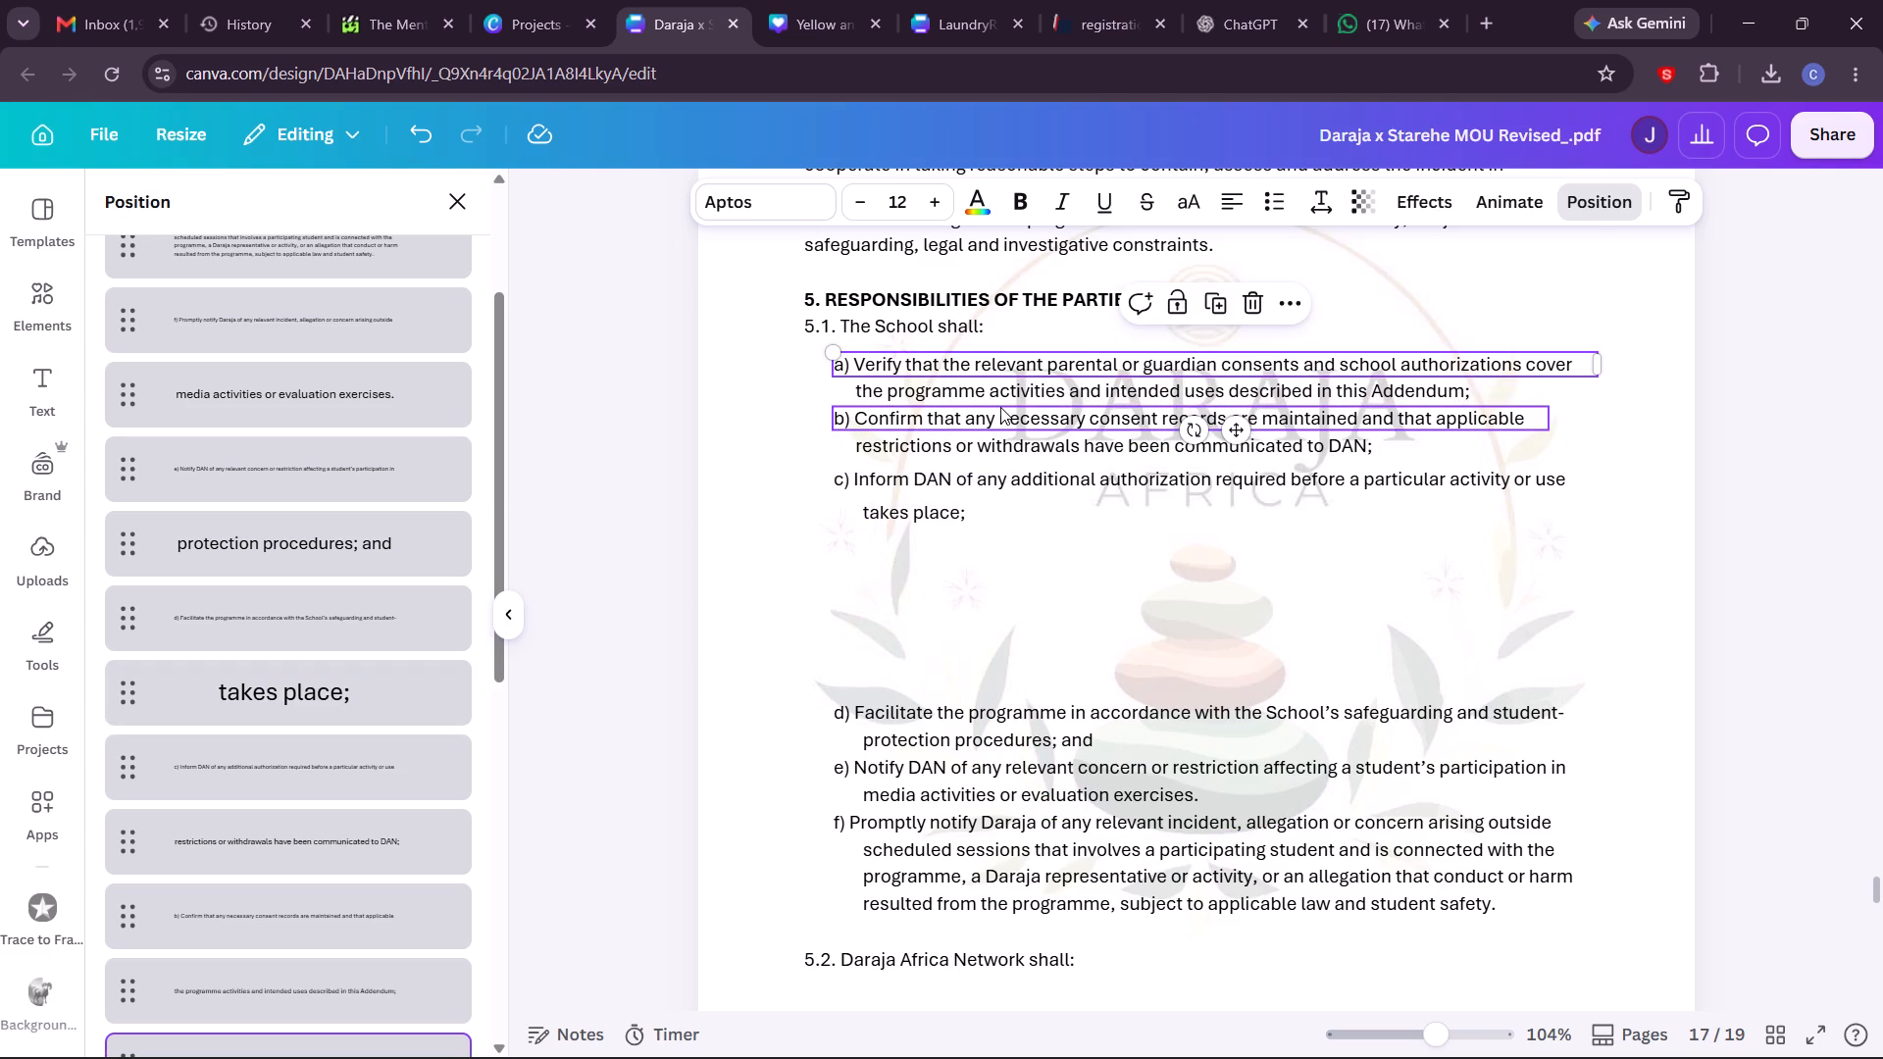
# Nudge item c)'s first line, "Inform DAN of any additional authorization...", up closer to item b).
pyautogui.click(1000, 407)
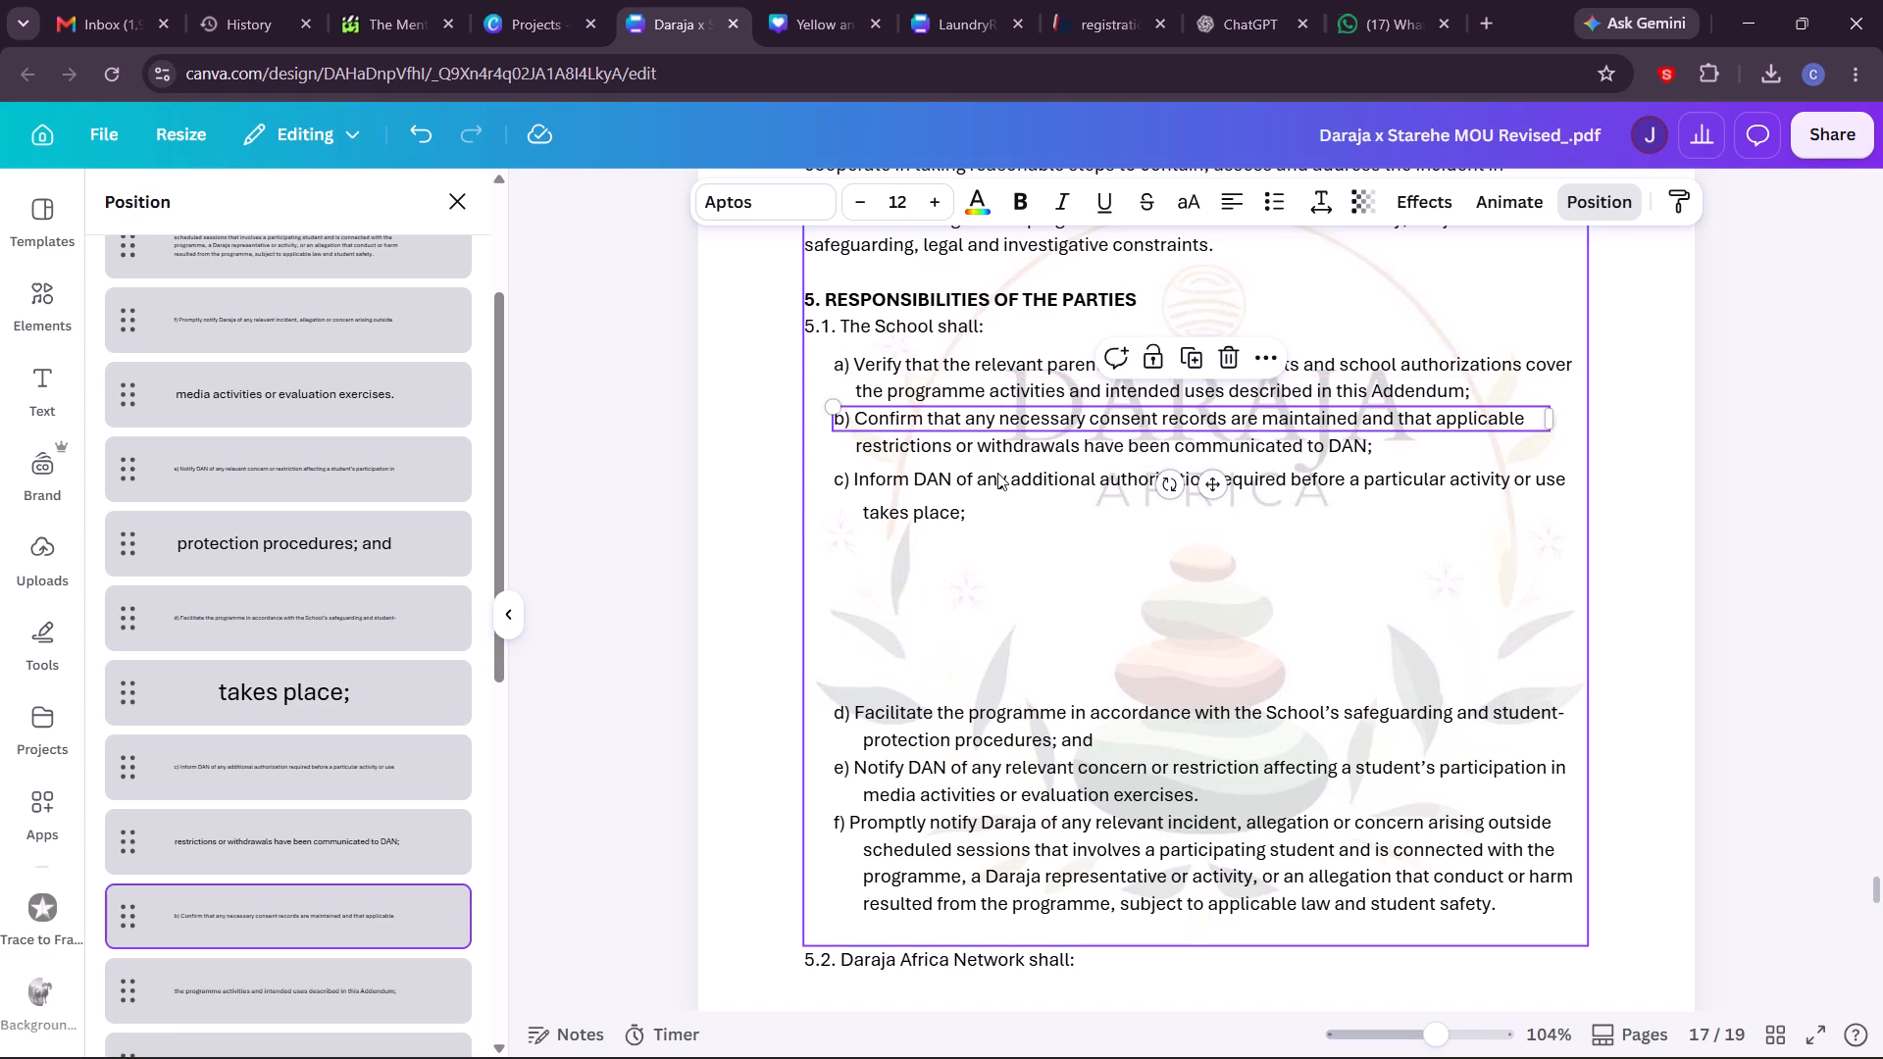
pyautogui.click(997, 473)
pyautogui.press('Up')
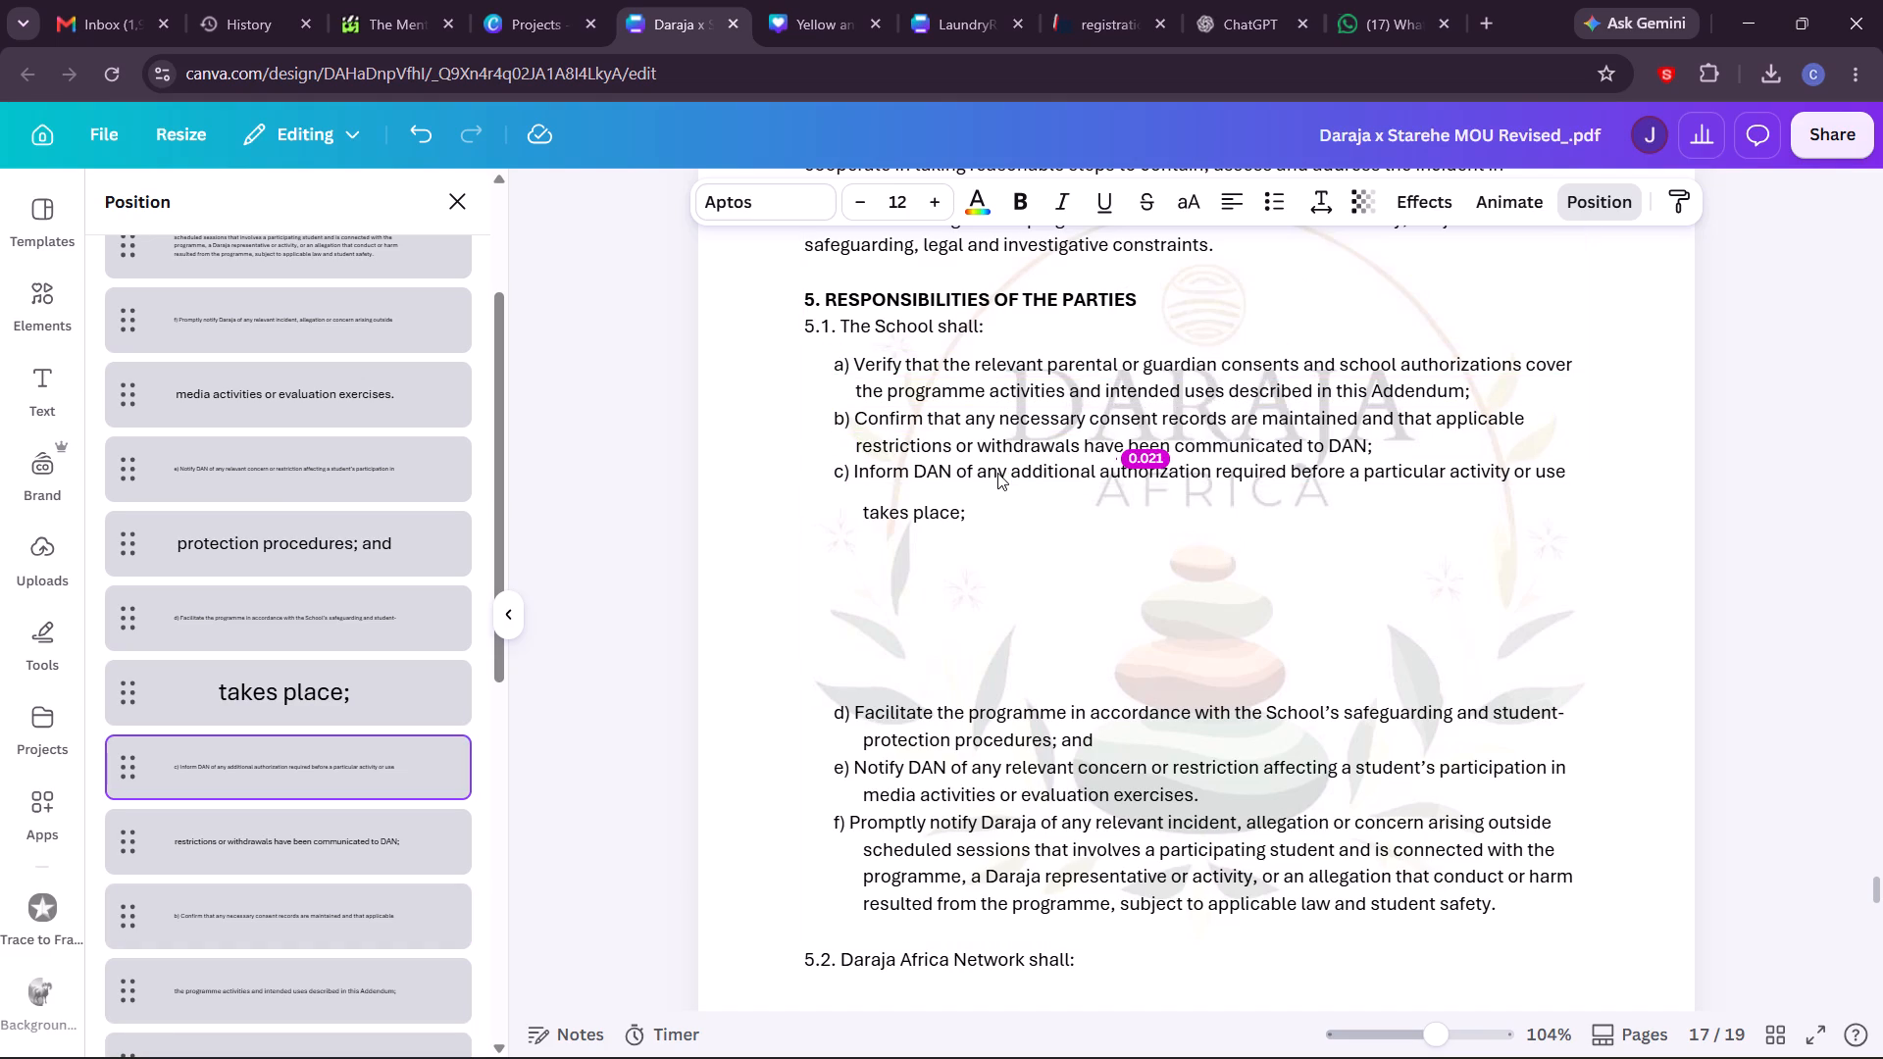
pyautogui.press('Up')
pyautogui.press('Down')
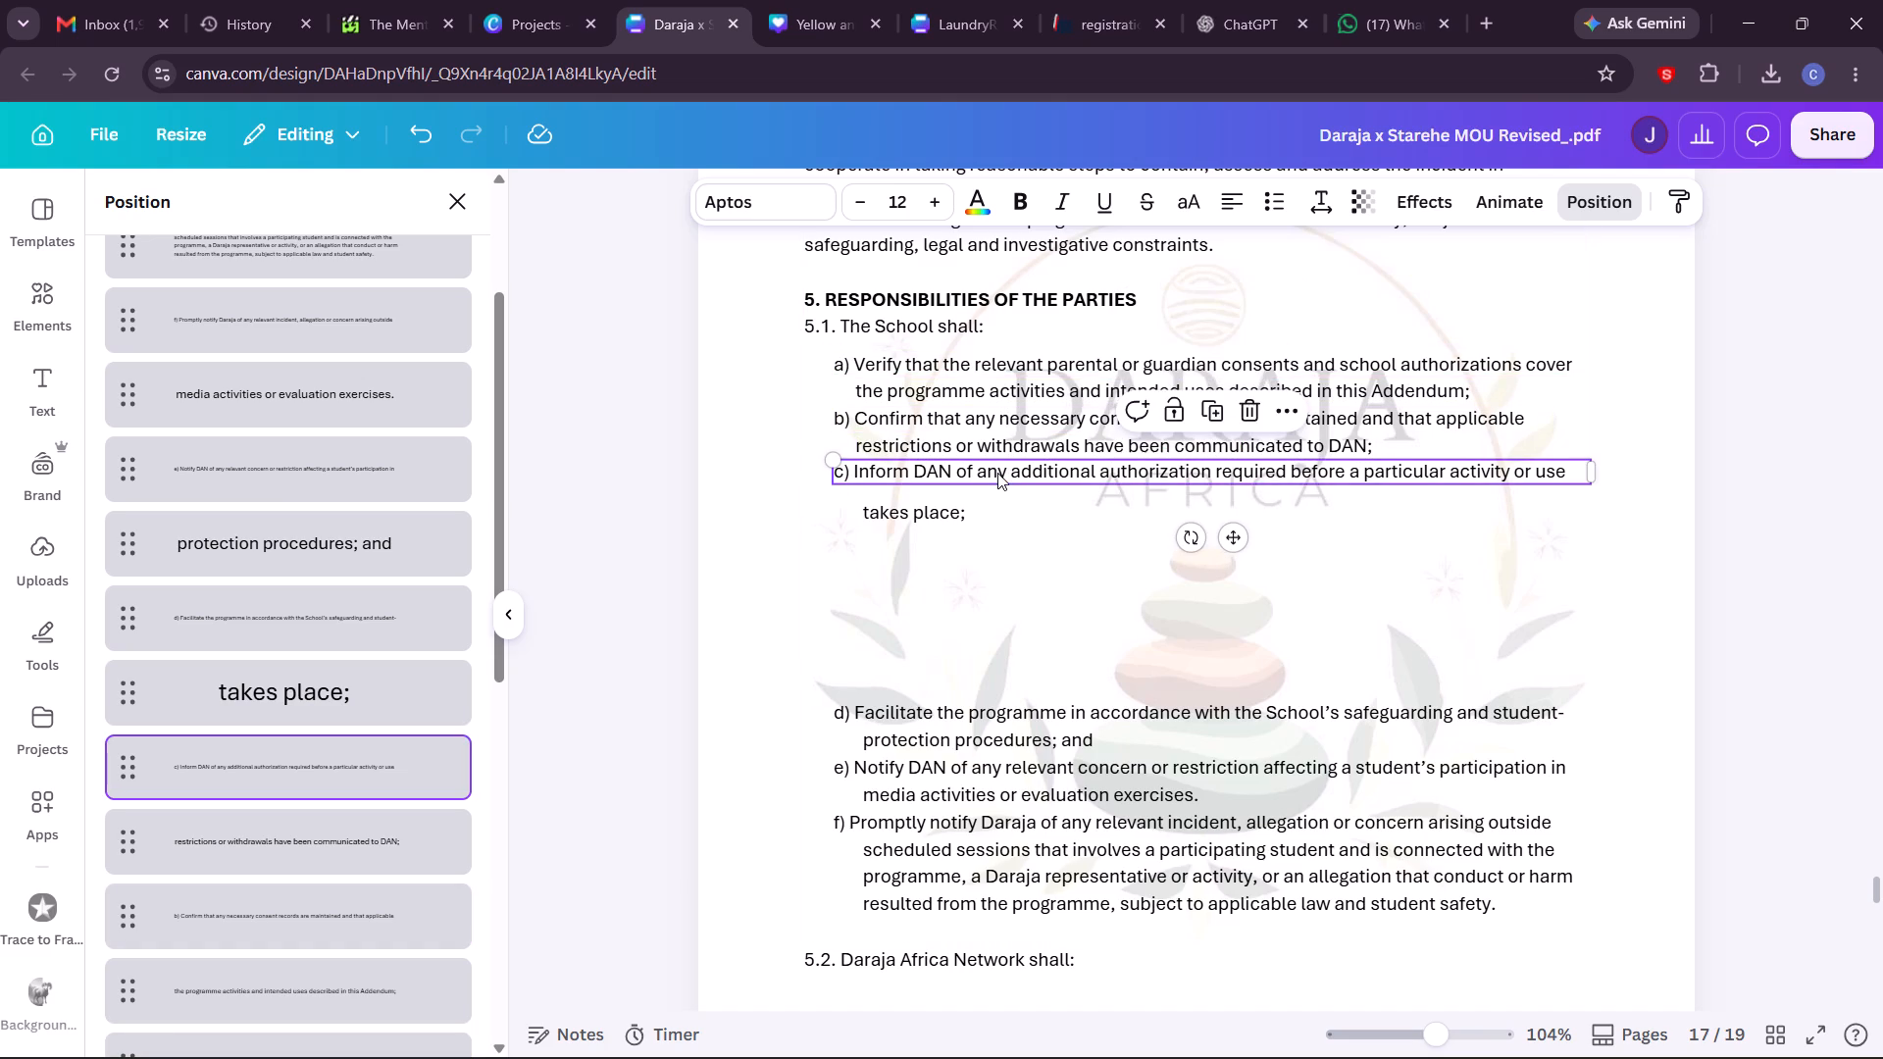
# Nudge the second lines of items b) and a) slightly up, tightening each against its own first line.
pyautogui.click(954, 523)
pyautogui.click(1386, 579)
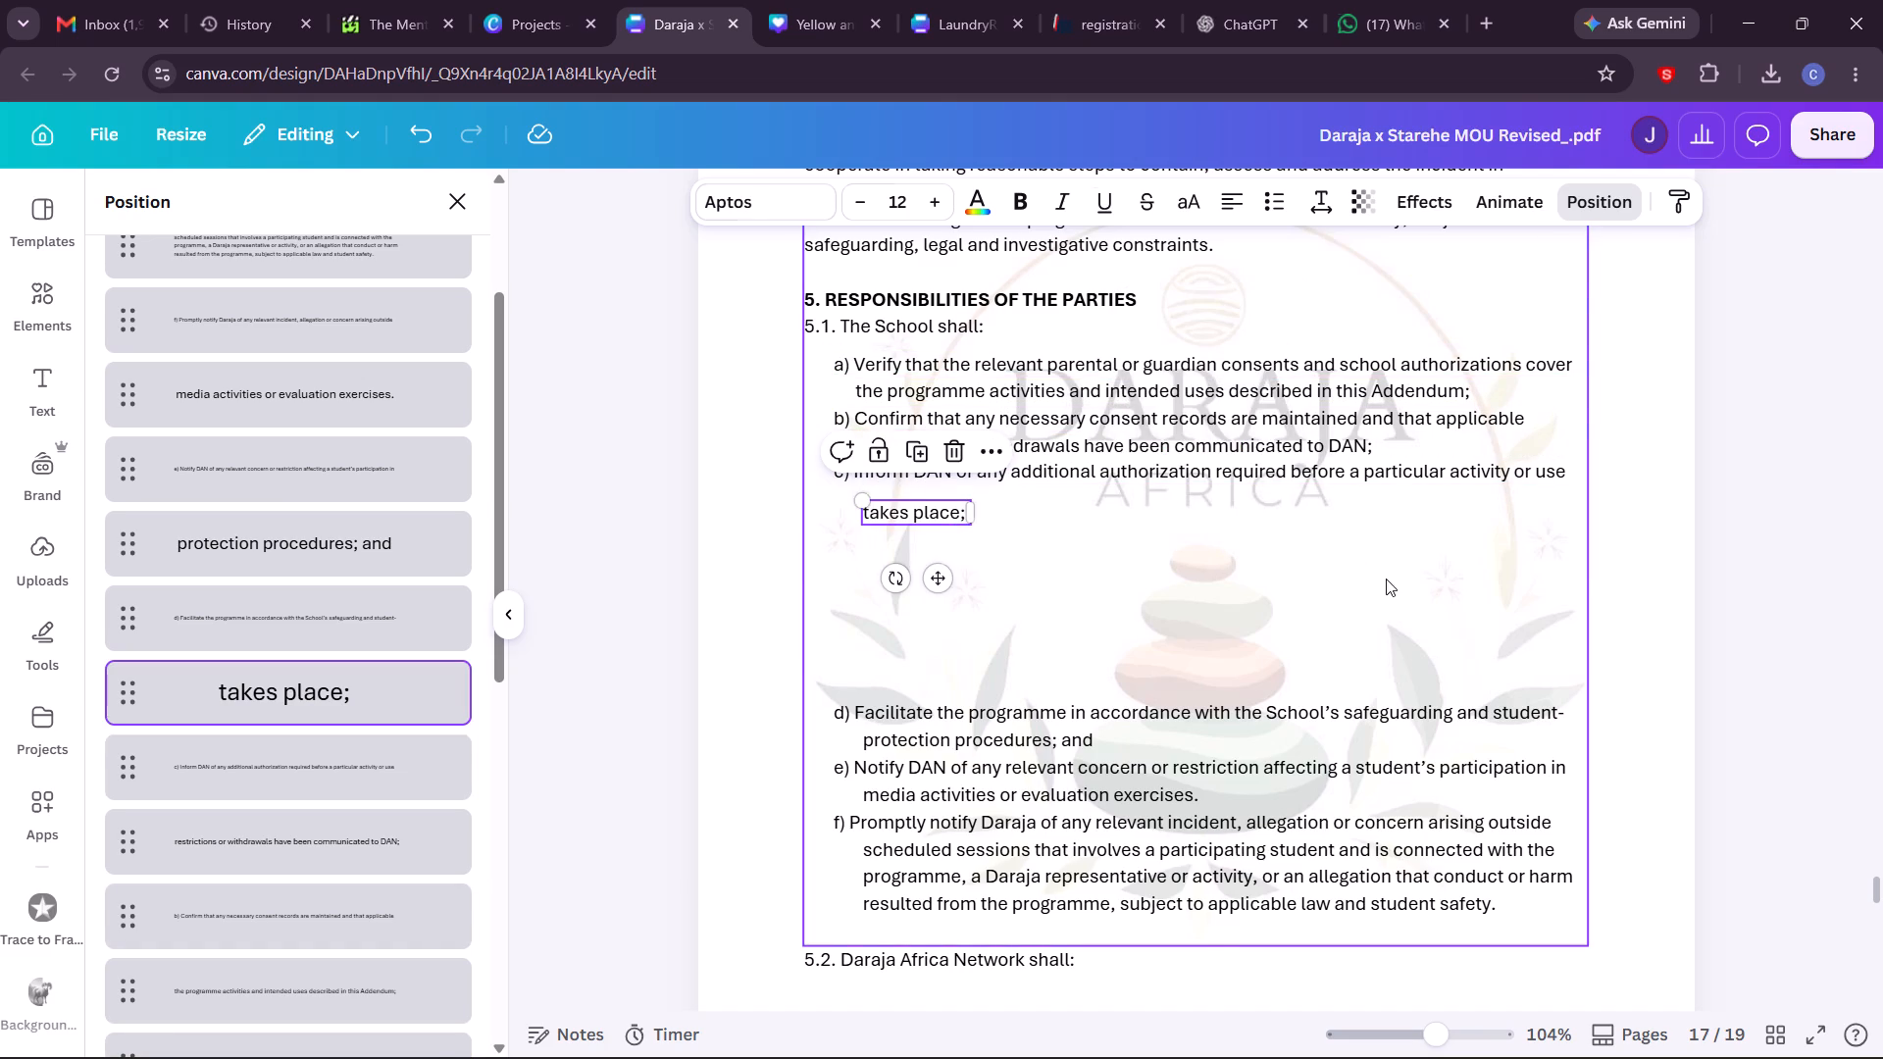
pyautogui.click(1015, 440)
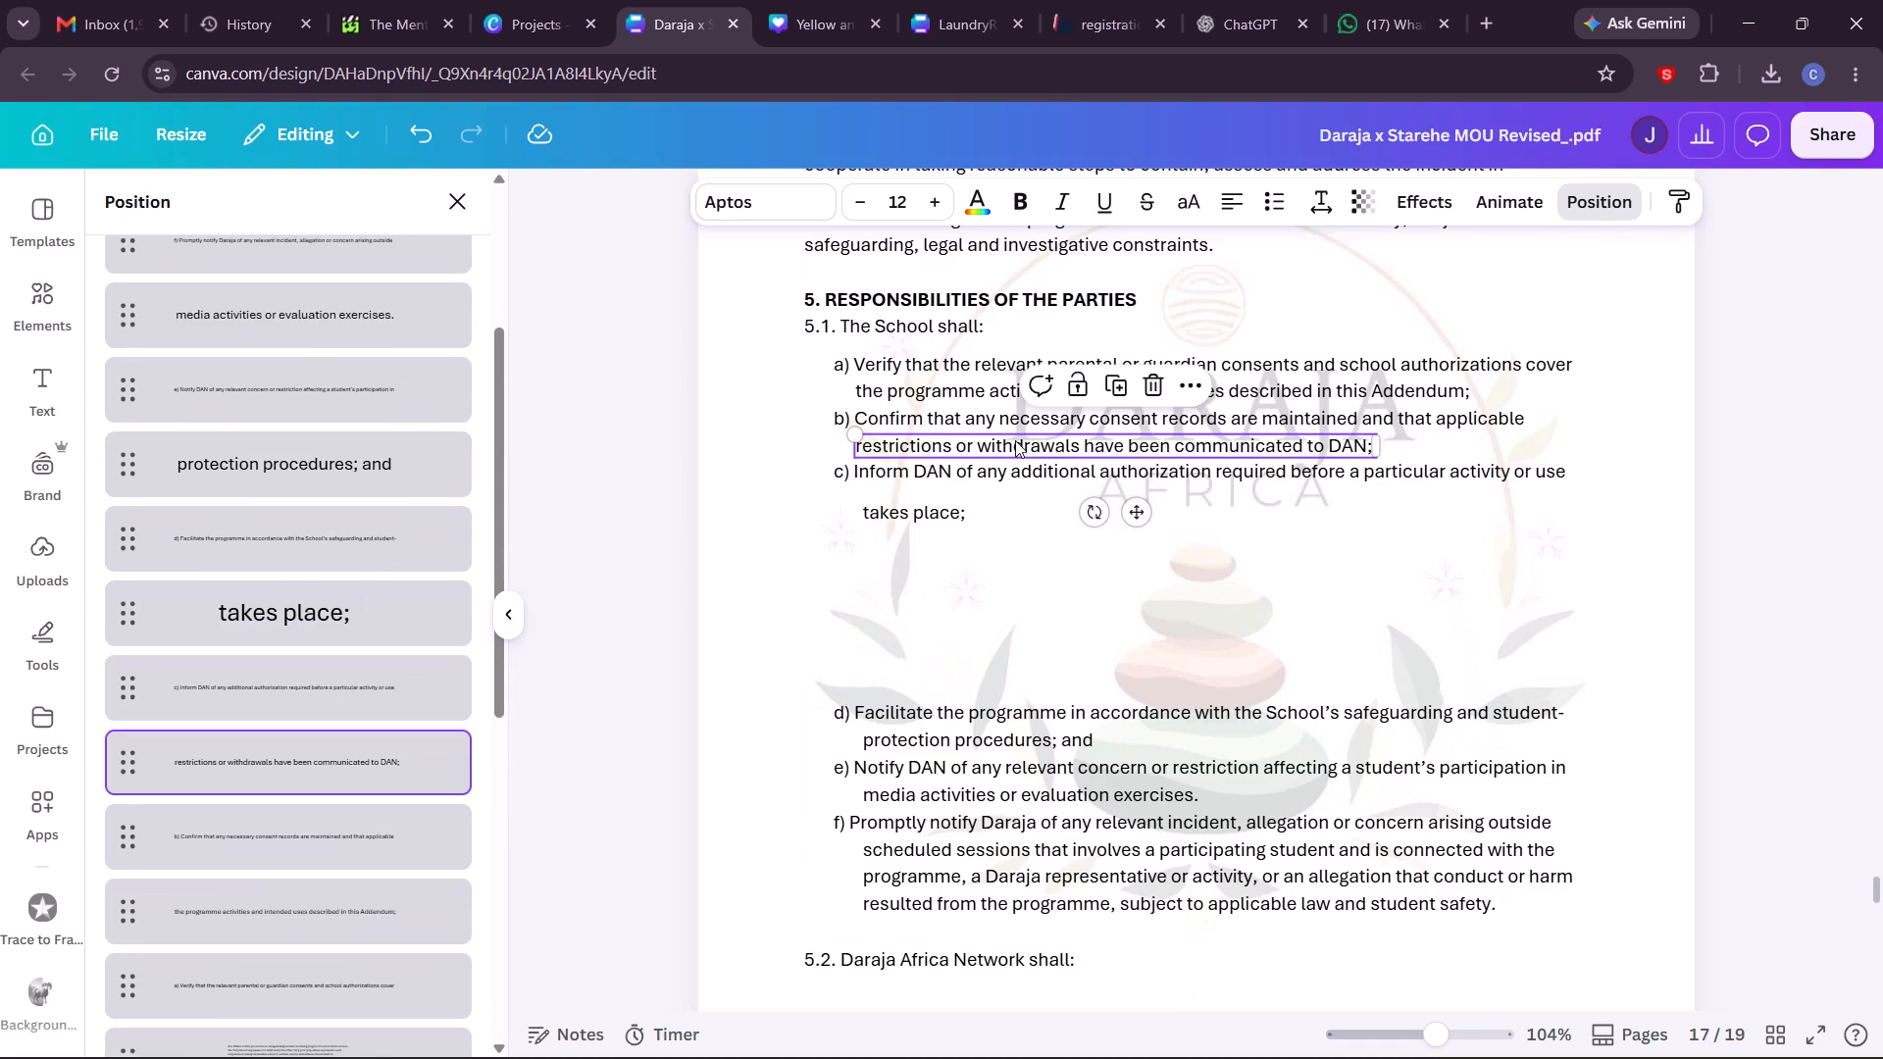
pyautogui.press('Up')
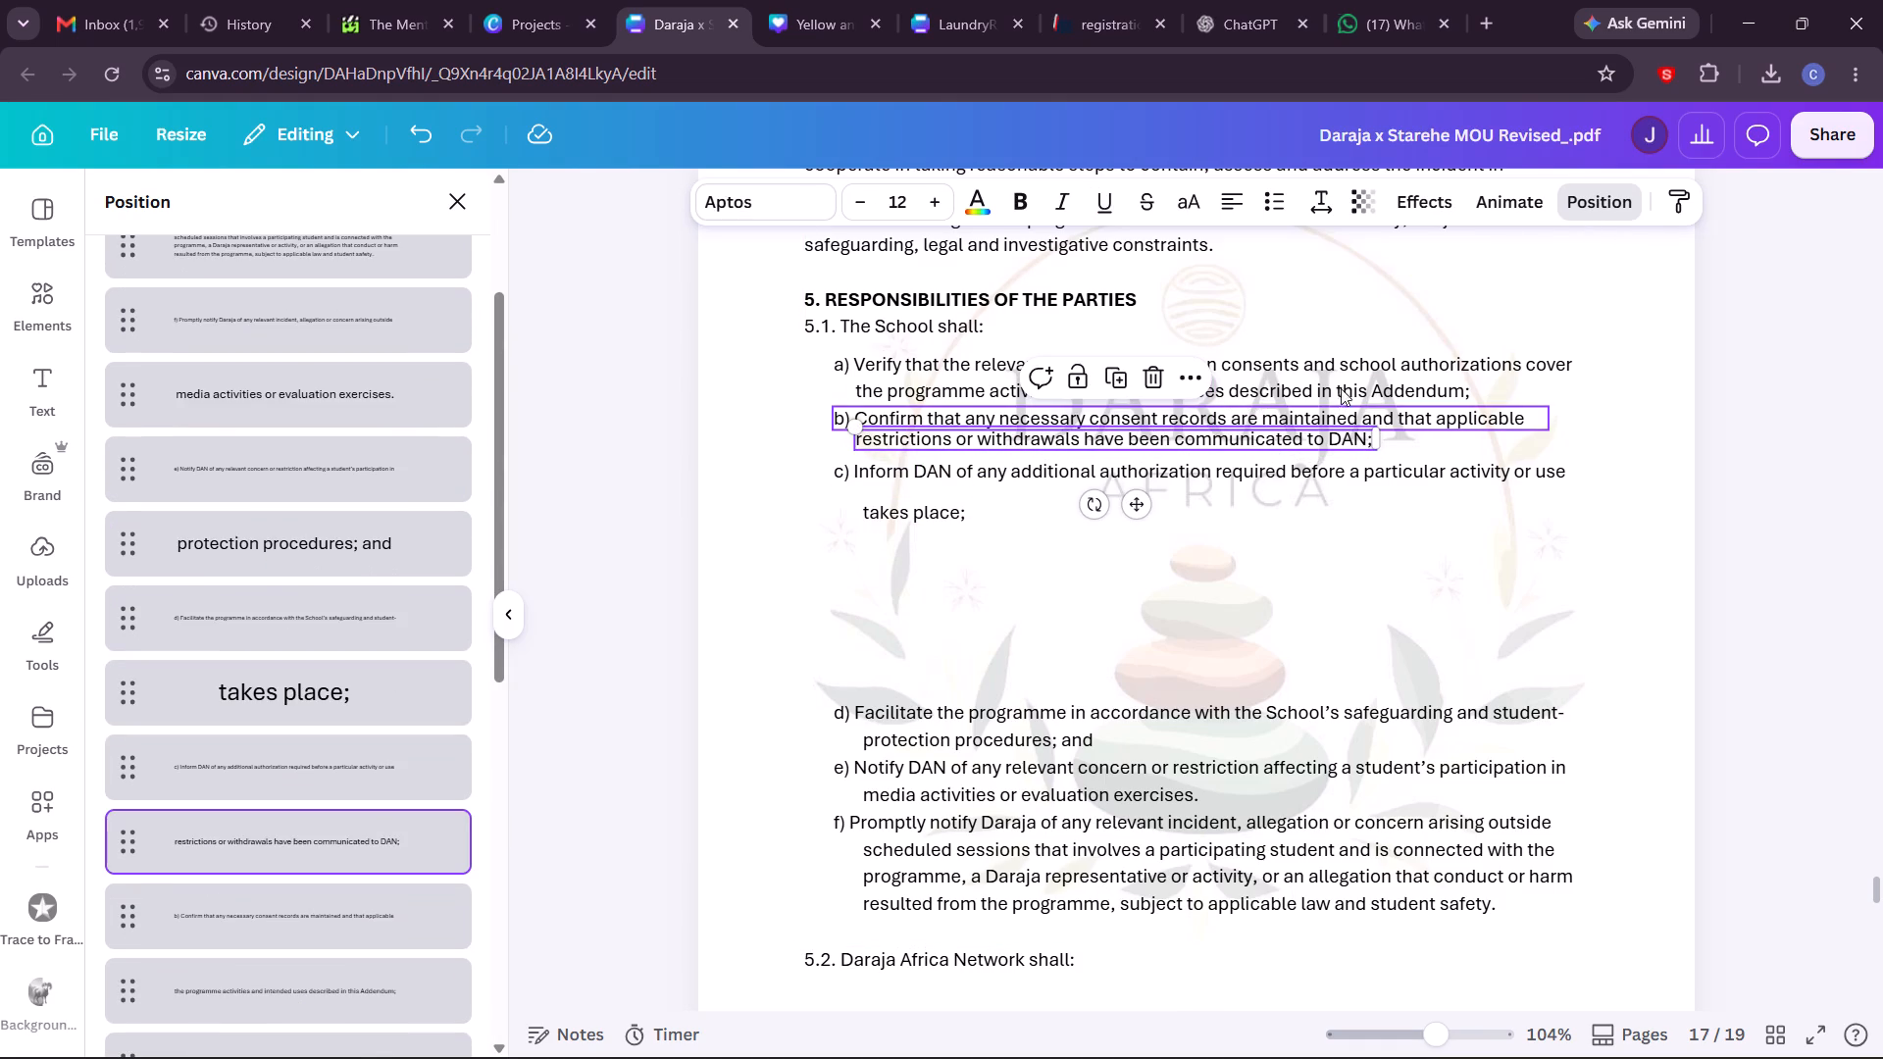
pyautogui.click(1566, 381)
pyautogui.click(1378, 390)
pyautogui.press('Up')
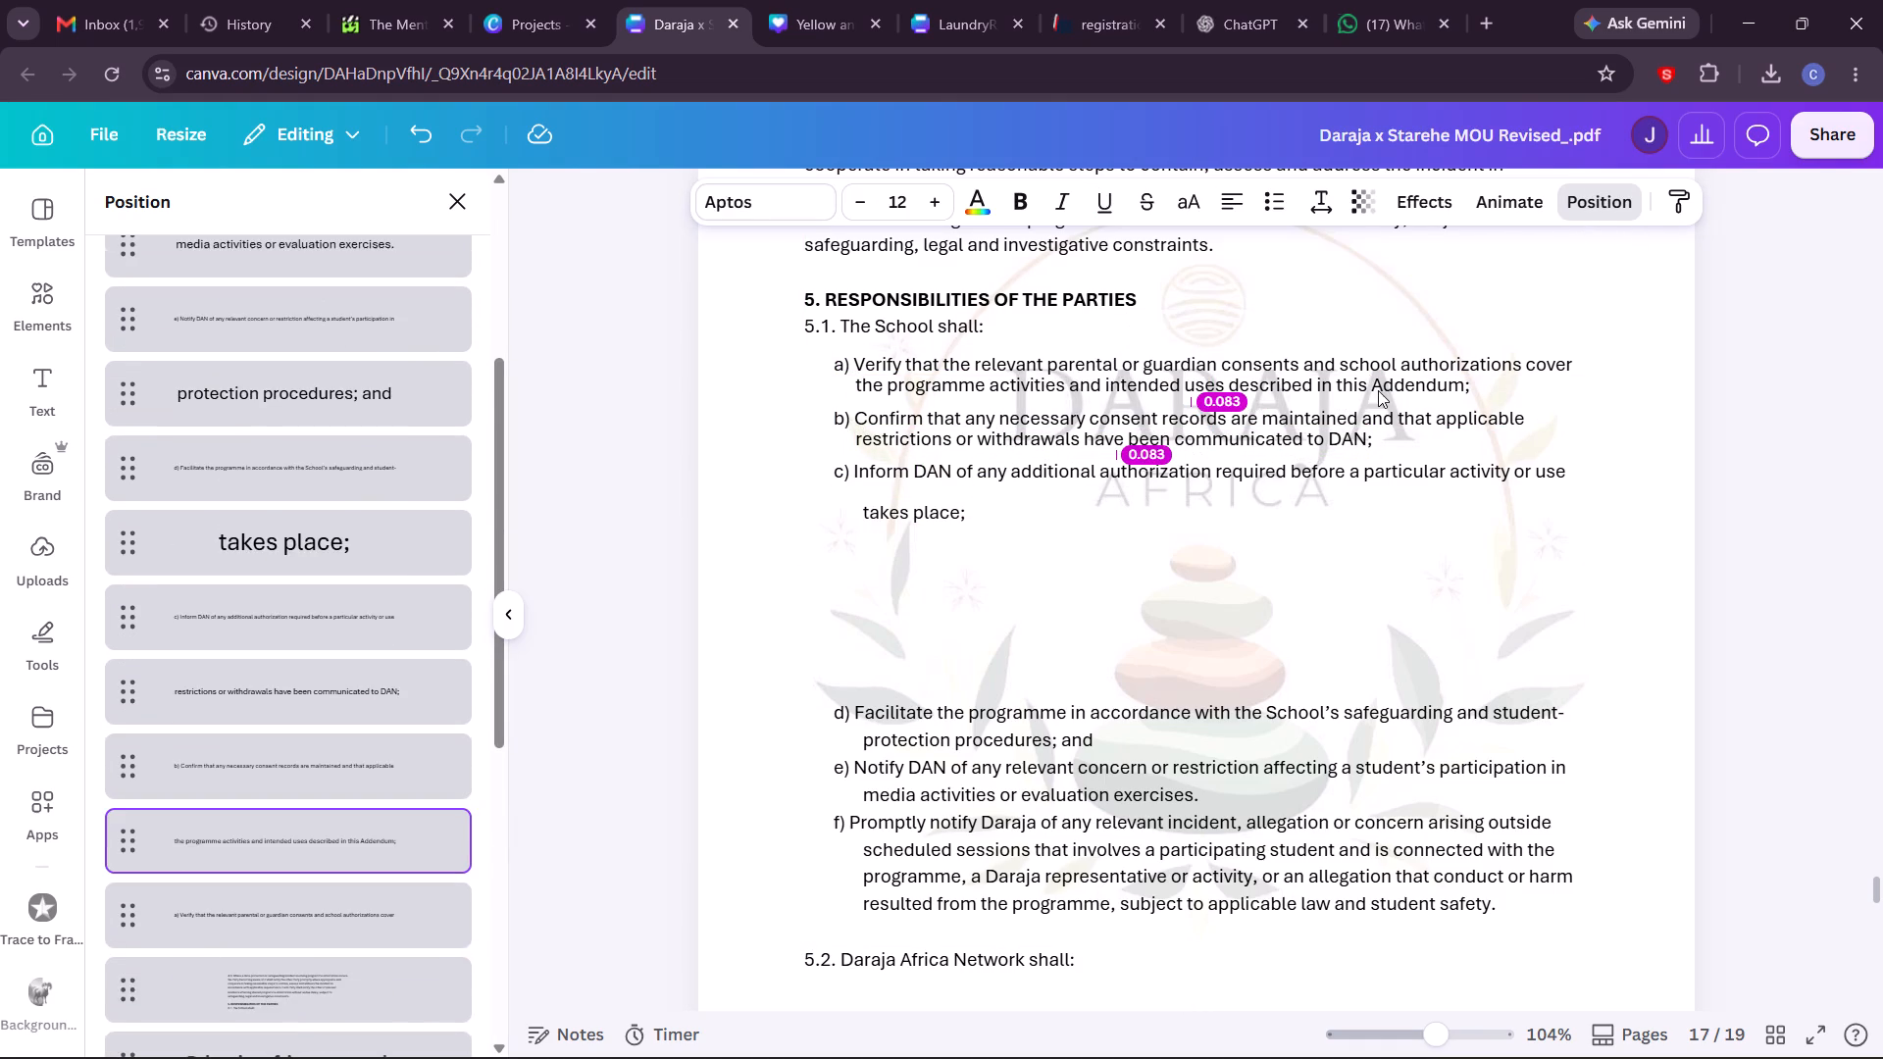
# Nudge "takes place;" up so it sits tightly beneath item c)'s first line.
pyautogui.click(942, 503)
pyautogui.press('Up')
pyautogui.press('Up')
pyautogui.press('Up')
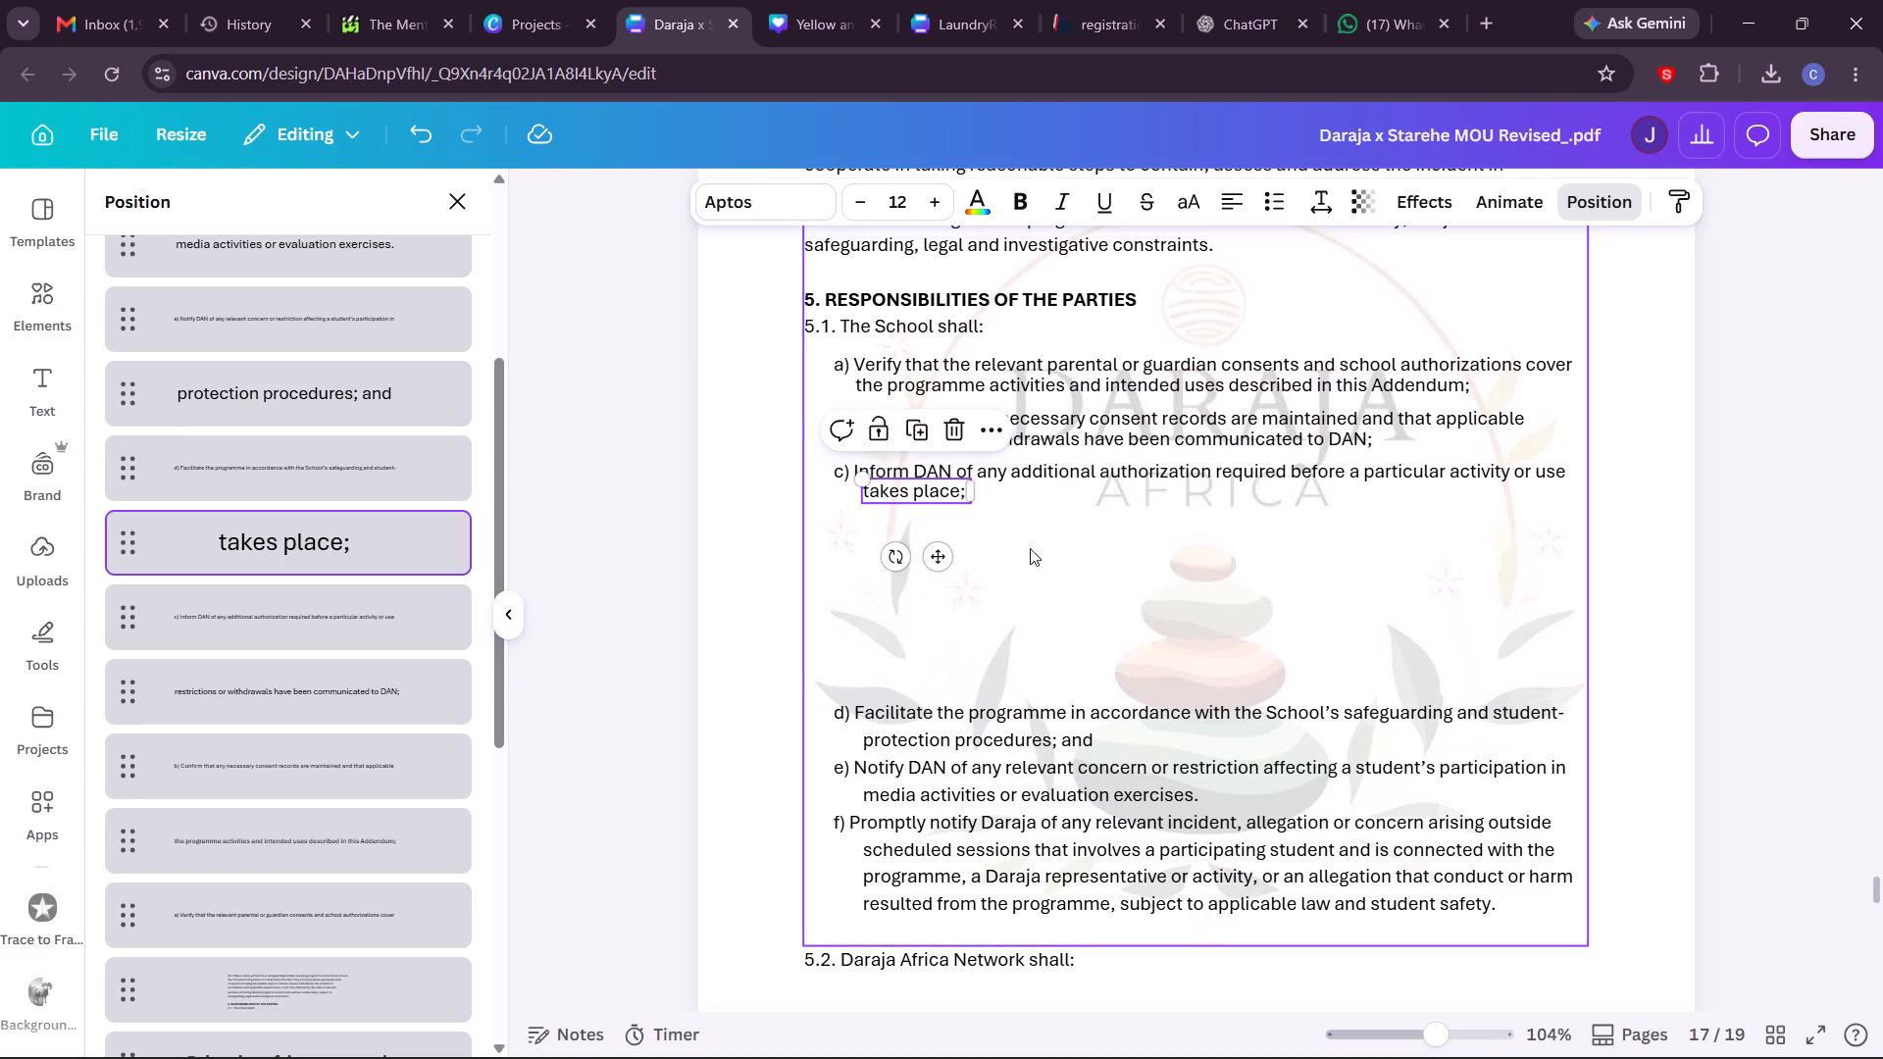
# Move item d)'s first line, "Facilitate the programme in accordance with...", up to sit just beneath "takes place;".
pyautogui.click(959, 717)
pyautogui.press('Up')
pyautogui.press('Up')
pyautogui.press('Up')
pyautogui.press('Up')
pyautogui.press('Up')
pyautogui.press('Up')
pyautogui.press('Up')
pyautogui.press('Up')
pyautogui.press('Up')
pyautogui.press('Up')
pyautogui.press('Up')
pyautogui.press('Up')
pyautogui.press('Up')
pyautogui.press('Up')
pyautogui.press('Up')
pyautogui.press('Up')
pyautogui.press('Up')
pyautogui.press('Up')
pyautogui.press('Up')
pyautogui.press('Up')
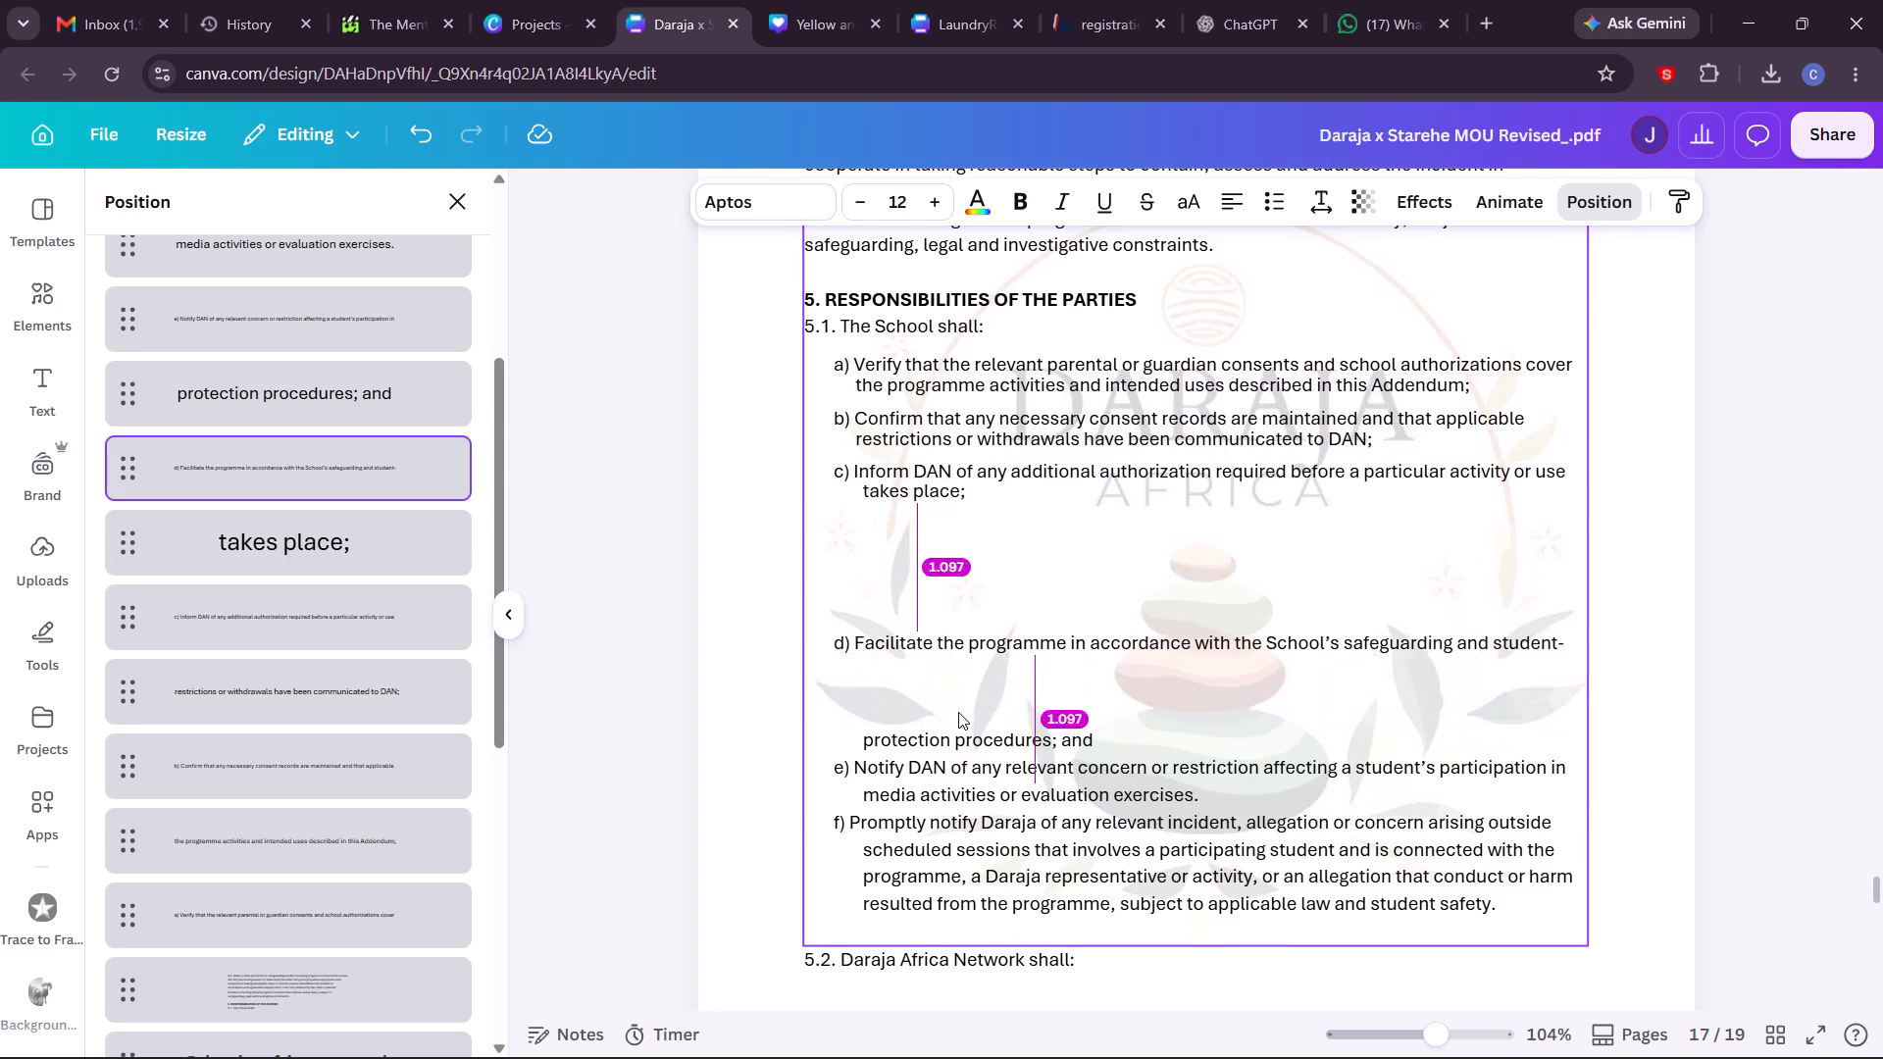
pyautogui.press('Down')
pyautogui.press('Down')
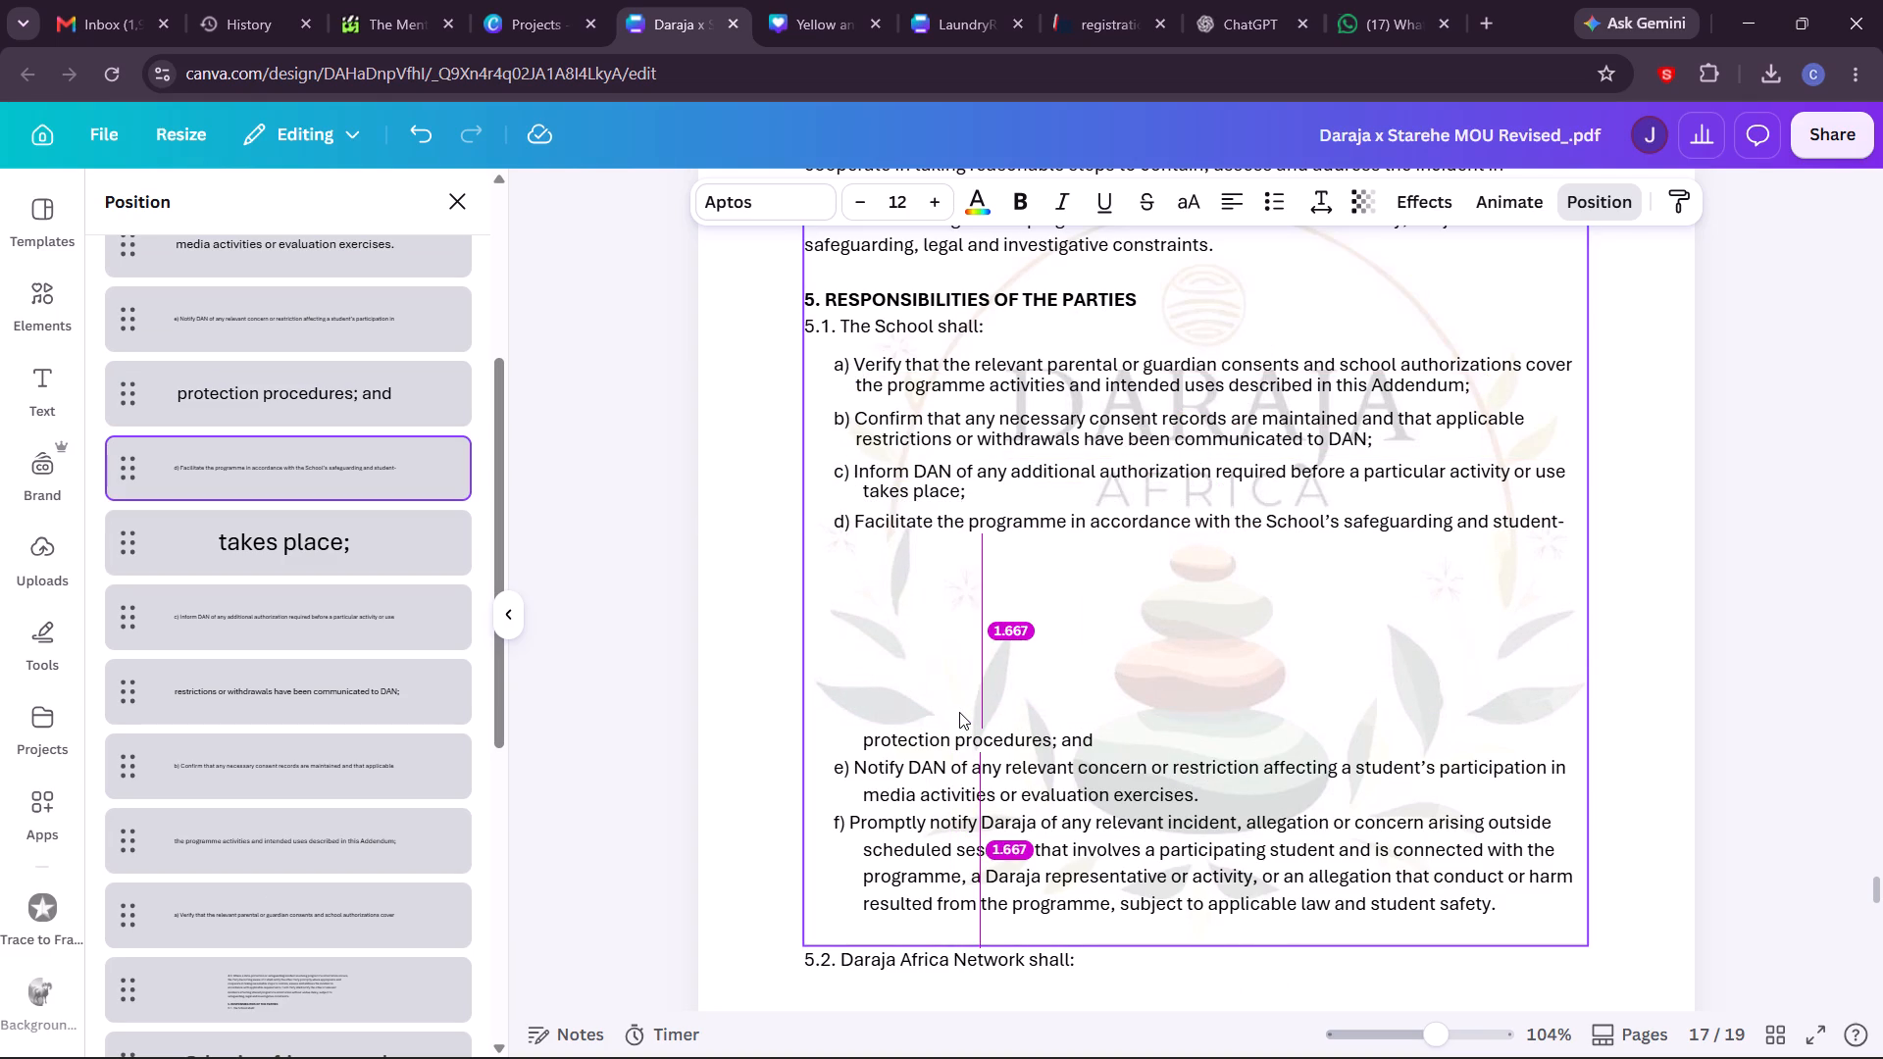
pyautogui.press('Up')
# Move item d)'s second line, "protection procedures; and", up directly beneath its first line.
pyautogui.click(951, 748)
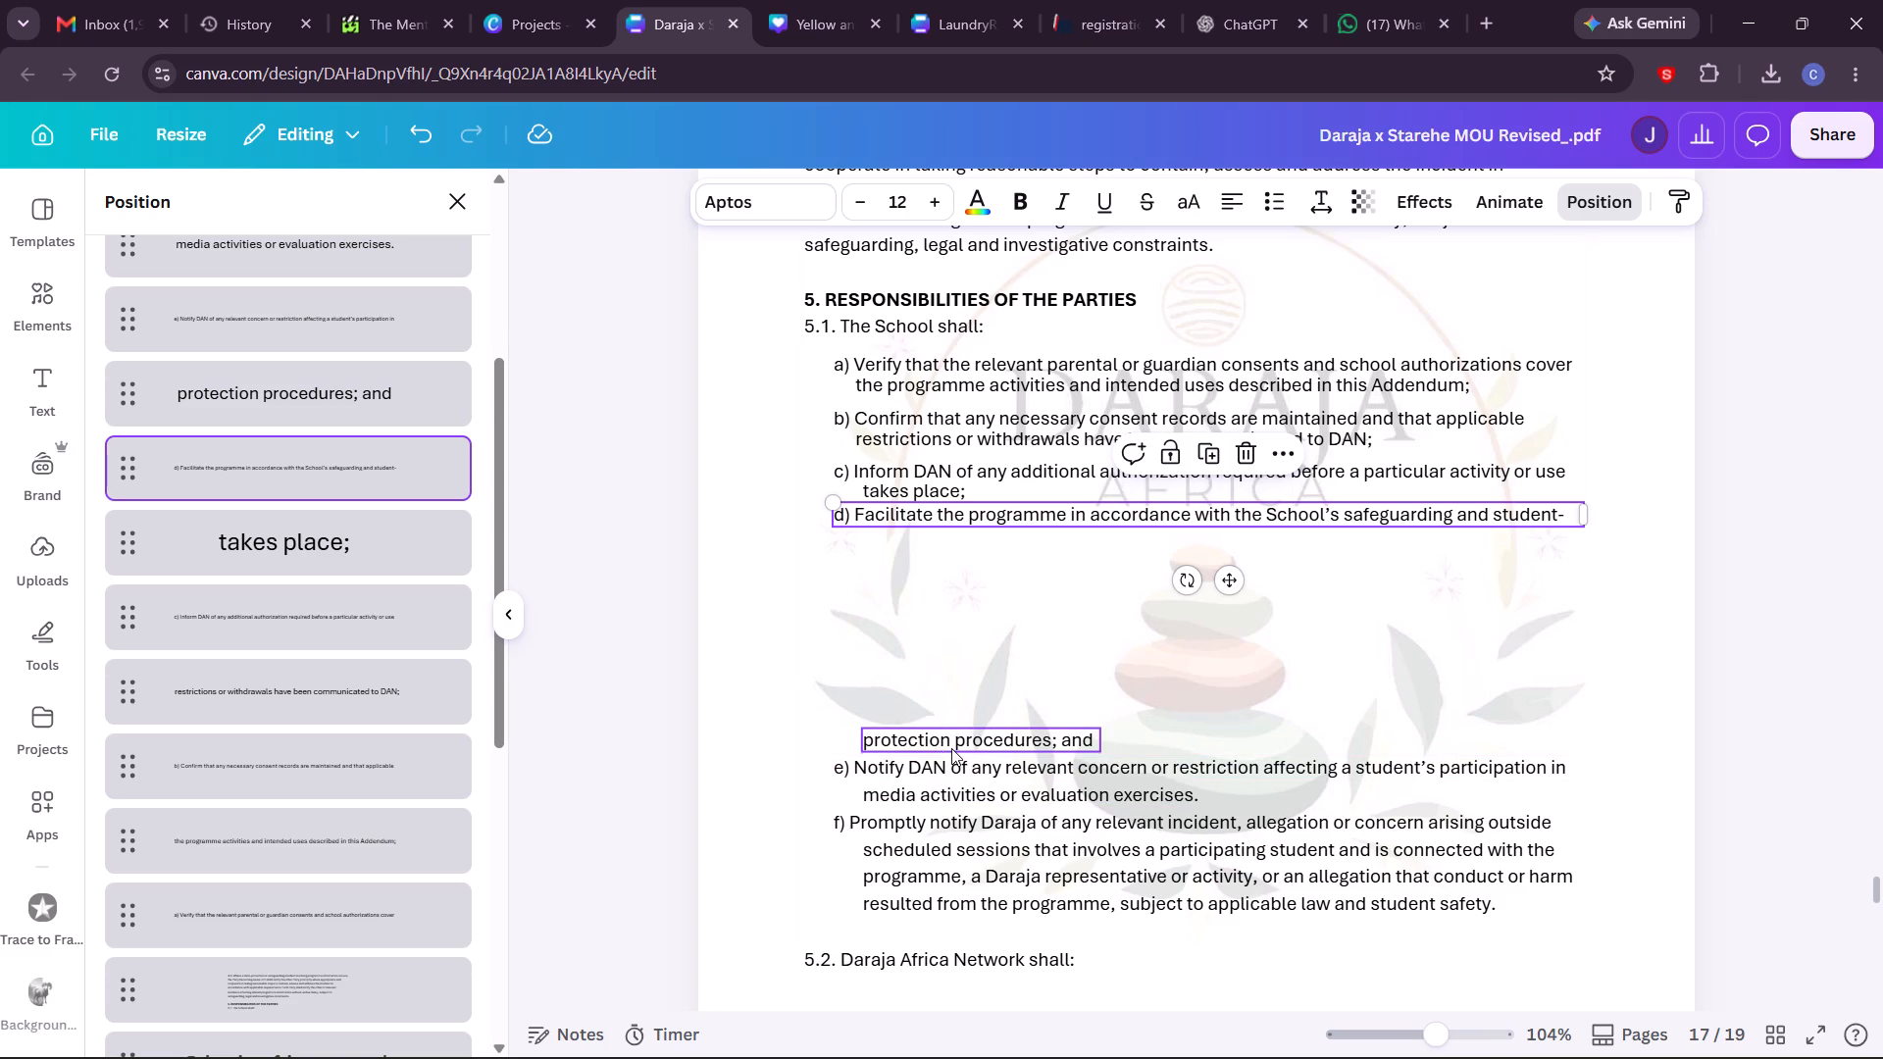
pyautogui.press('Up')
pyautogui.press('Up')
pyautogui.press('Up')
pyautogui.press('Up')
pyautogui.press('Up')
pyautogui.press('Up')
pyautogui.press('Up')
pyautogui.press('Up')
pyautogui.press('Up')
pyautogui.press('Up')
pyautogui.press('Up')
pyautogui.press('Up')
pyautogui.press('Up')
pyautogui.press('Up')
pyautogui.press('Up')
pyautogui.press('Up')
pyautogui.press('Up')
pyautogui.press('Up')
pyautogui.press('Up')
pyautogui.press('Up')
pyautogui.press('Up')
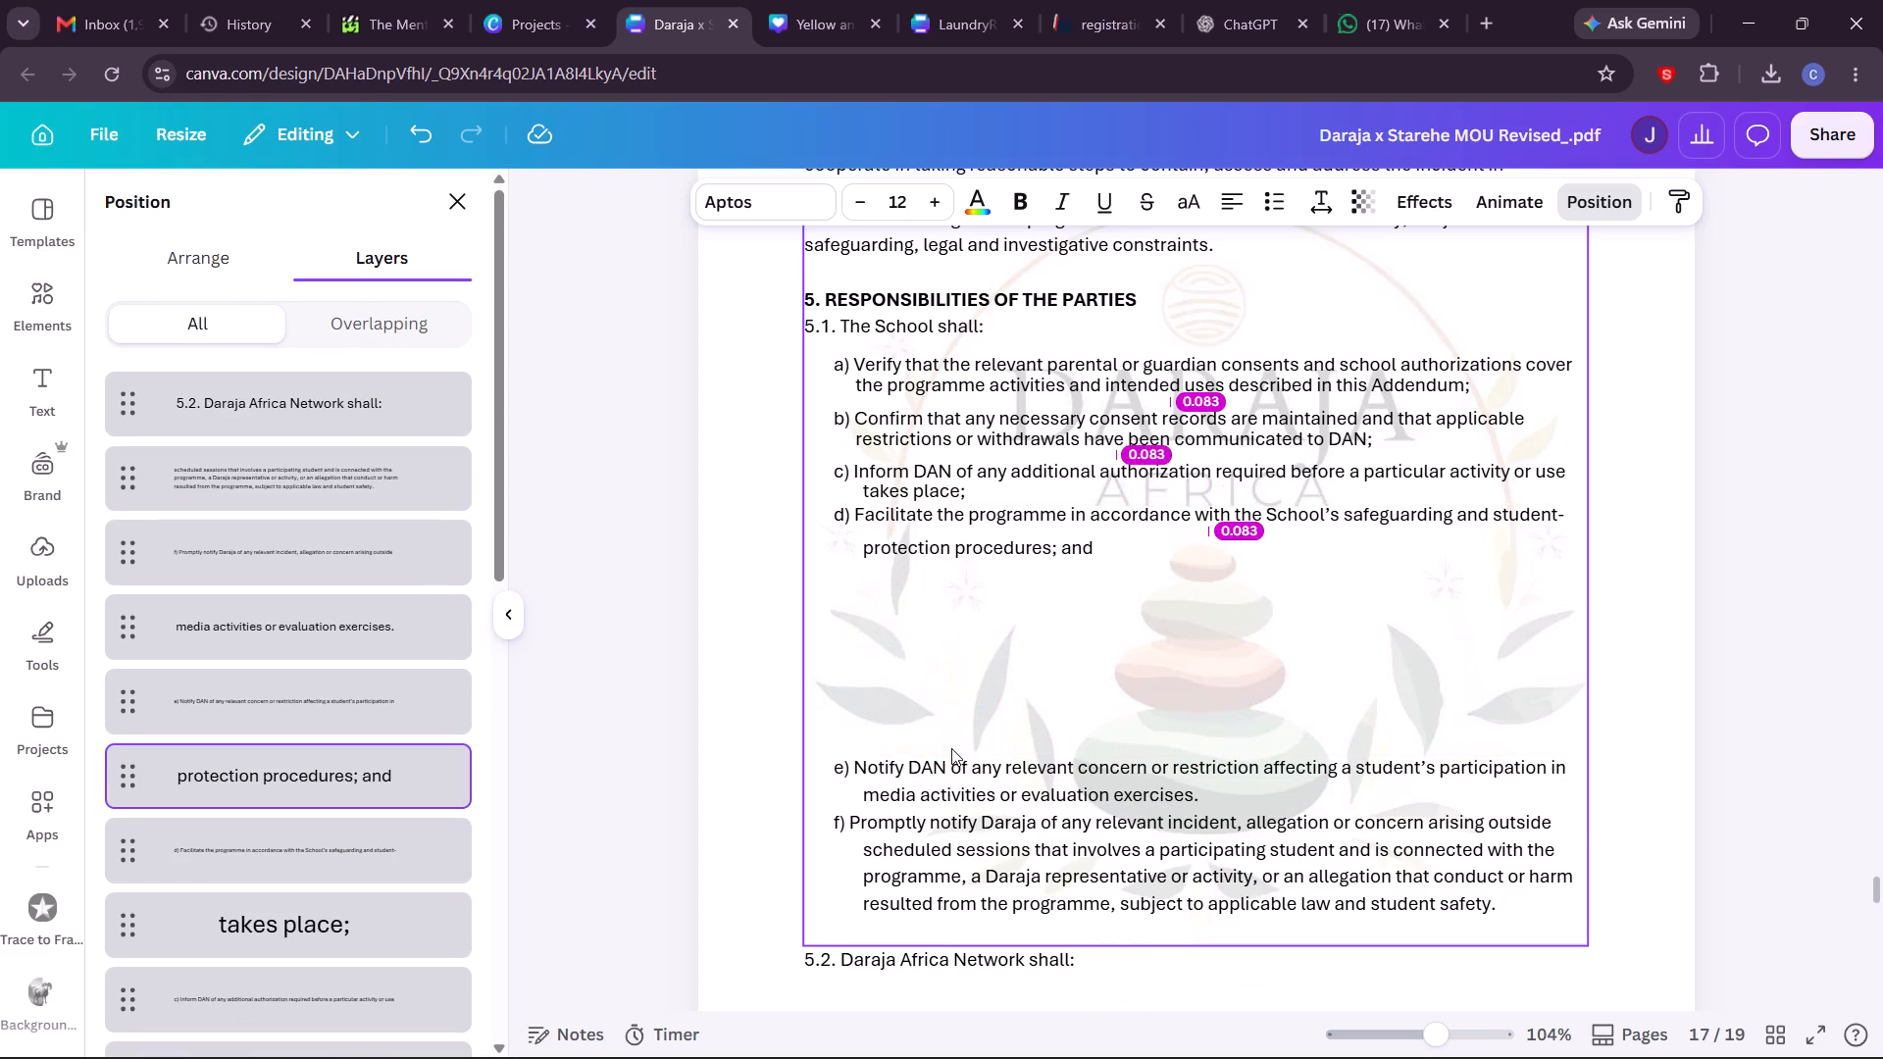
pyautogui.press('Up')
pyautogui.press('Up')
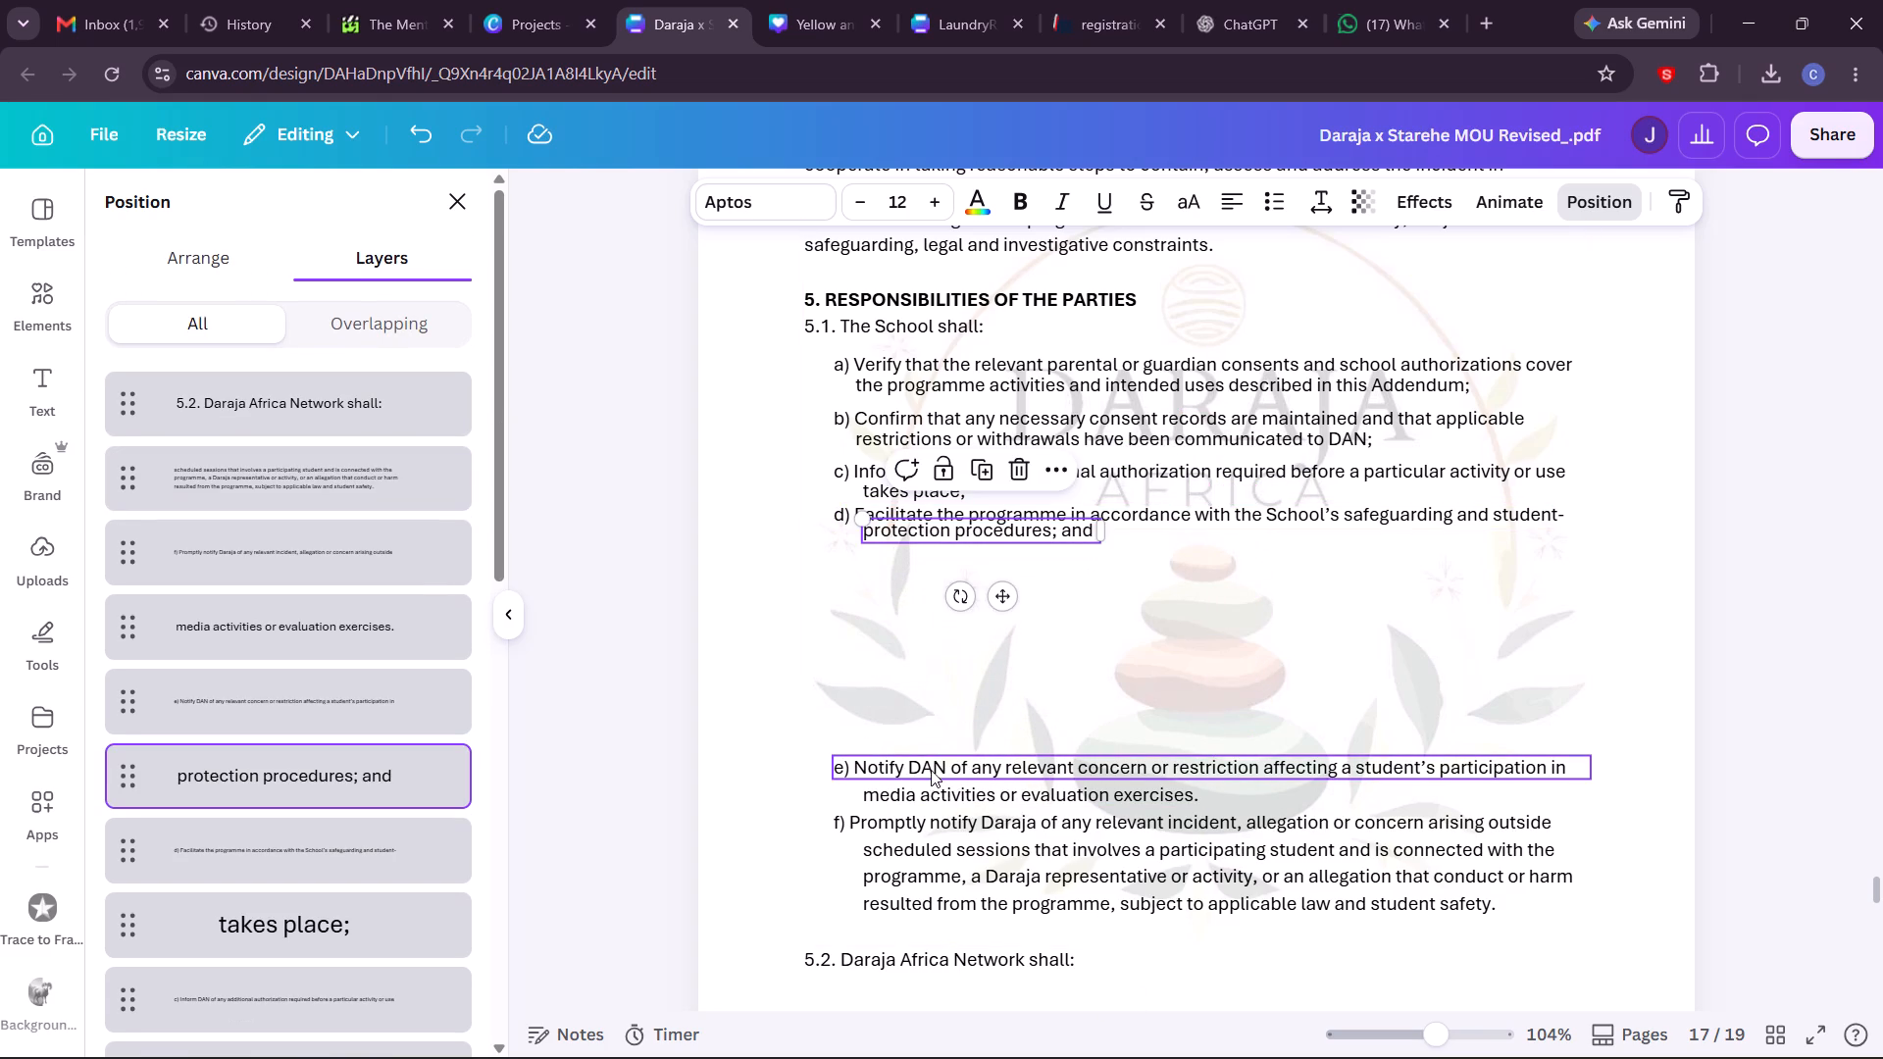
# Move item e)'s first line, "Notify DAN of any relevant concern...", up towards item d), leaving a gap between them.
pyautogui.click(932, 768)
pyautogui.press('Up')
pyautogui.press('Up')
pyautogui.press('Up')
pyautogui.press('Up')
pyautogui.press('Up')
pyautogui.press('Up')
pyautogui.press('Up')
pyautogui.press('Up')
pyautogui.press('Up')
pyautogui.press('Up')
pyautogui.press('Up')
pyautogui.press('Up')
pyautogui.press('Up')
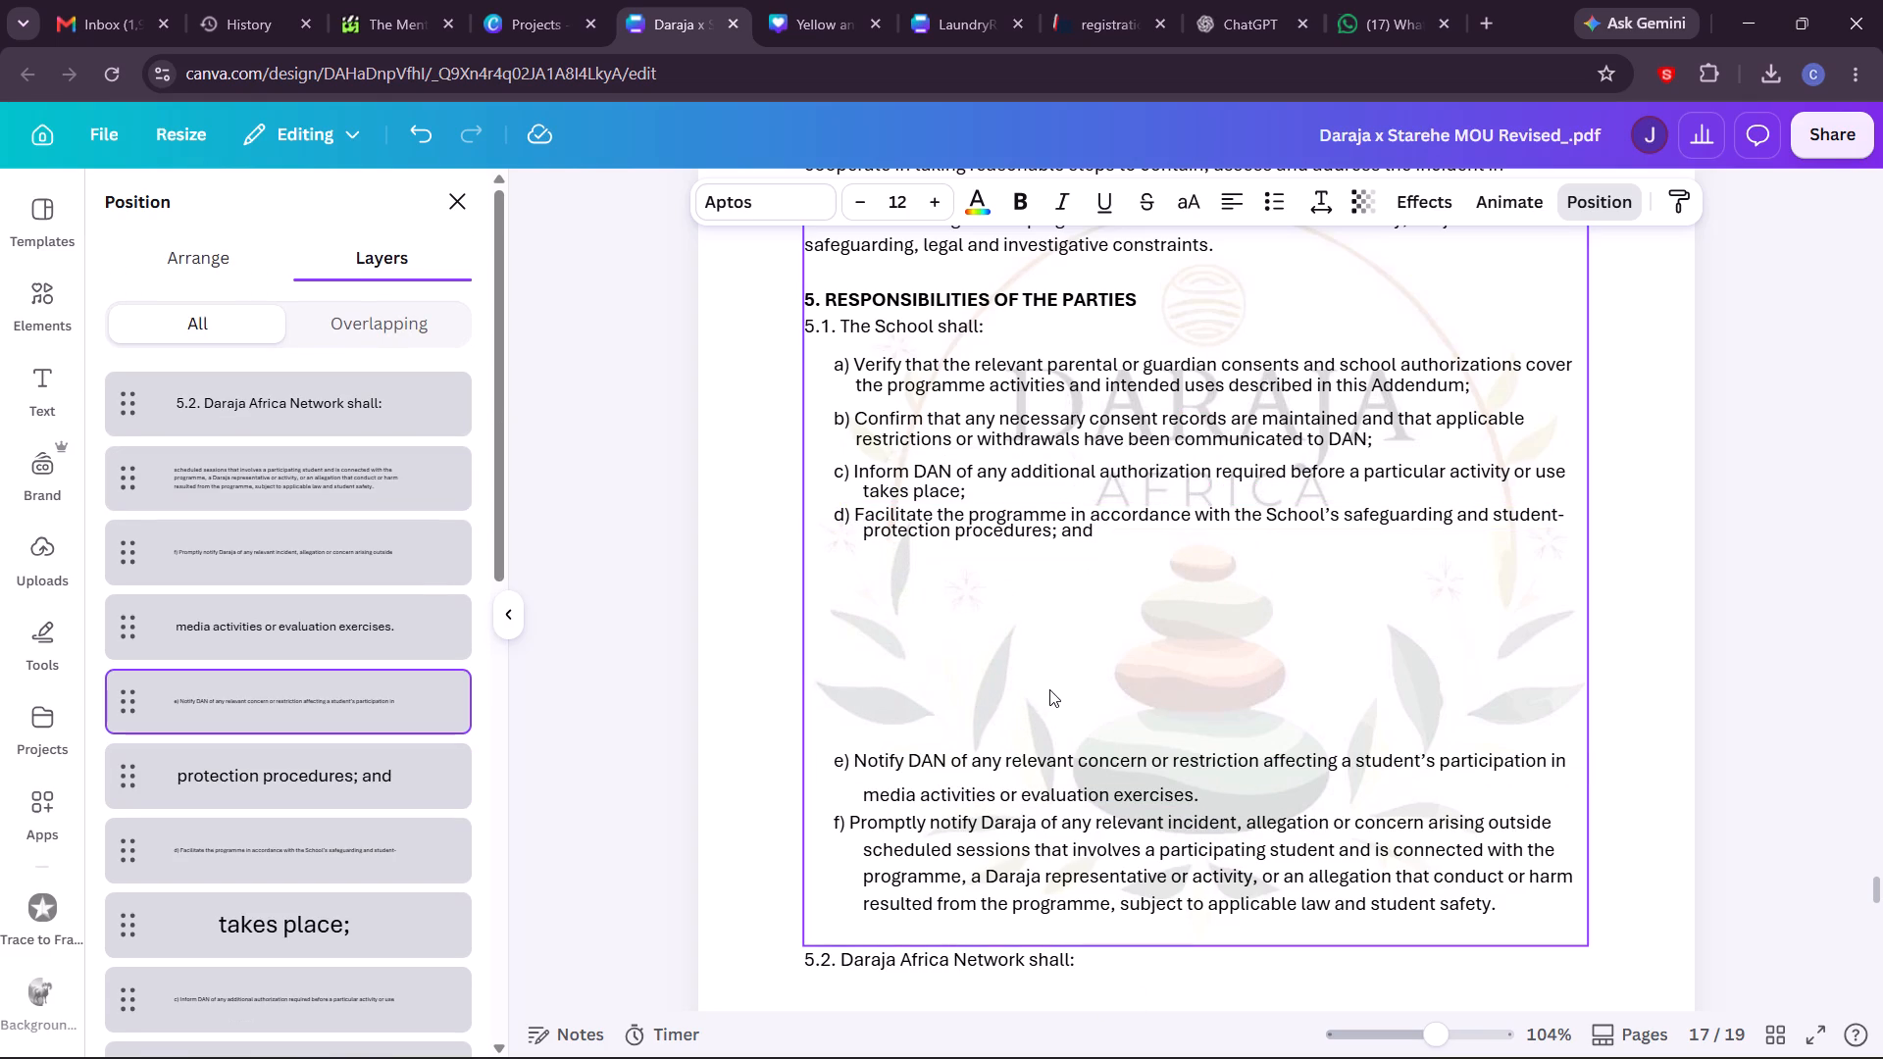
pyautogui.press('Up')
pyautogui.press('Up')
pyautogui.press('Up')
pyautogui.press('Up')
pyautogui.press('Up')
pyautogui.press('Up')
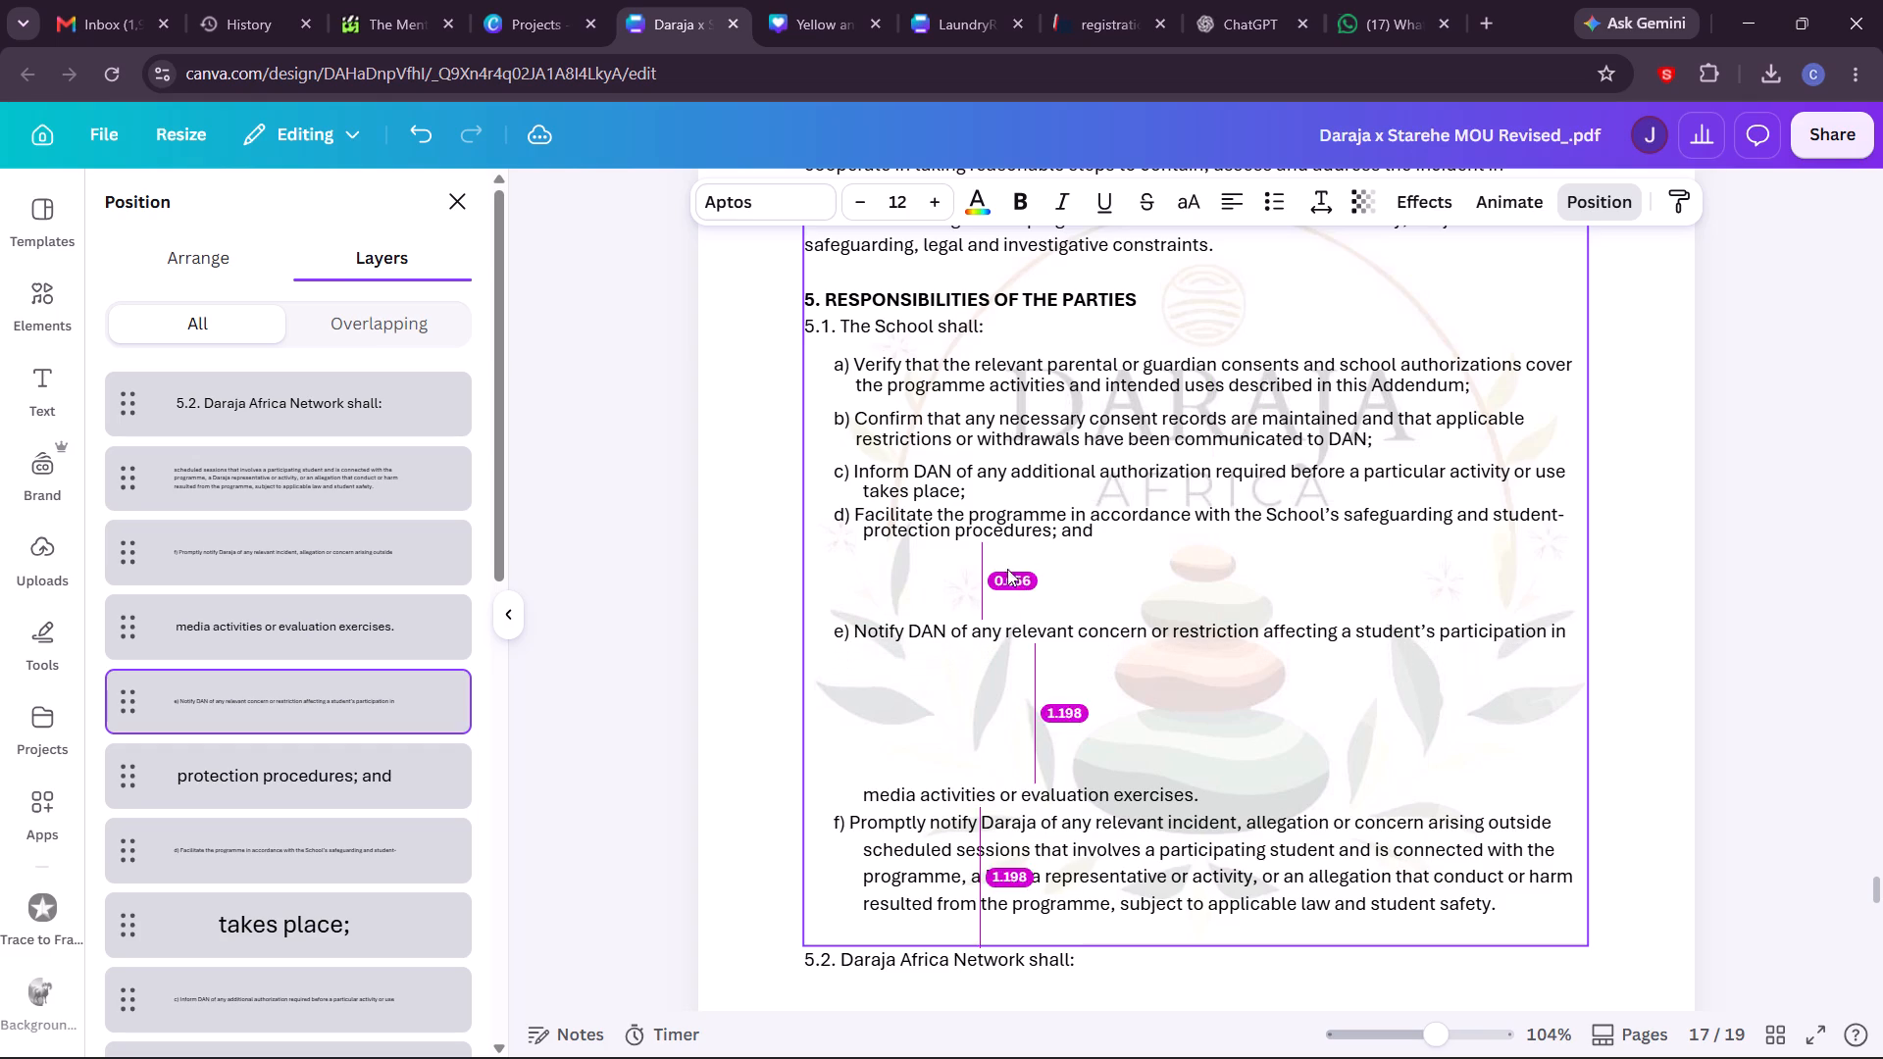
pyautogui.press('Up')
pyautogui.press('Up')
# Nudge "protection procedures; and" slightly down so it clears item d)'s first line.
pyautogui.click(1030, 529)
pyautogui.press('Up')
pyautogui.press('Down')
pyautogui.press('Down')
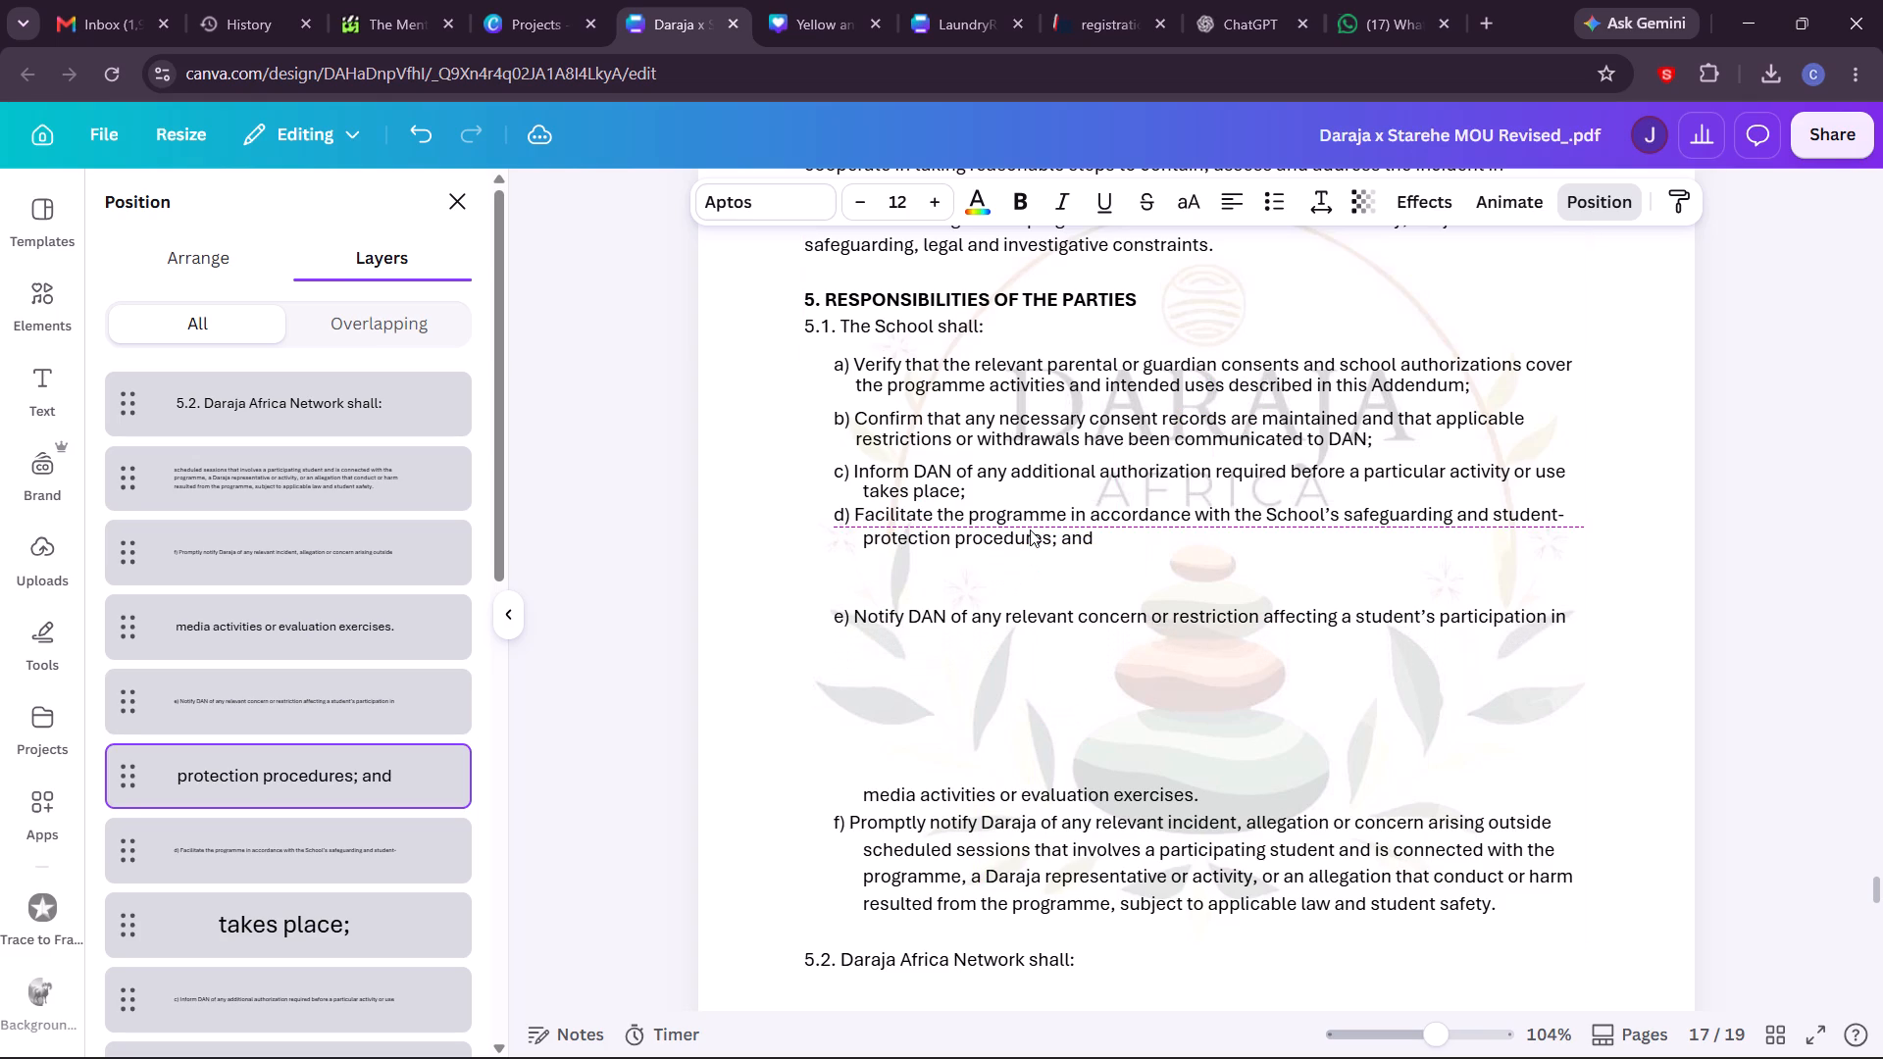
# Move item e)'s first line further up to sit a small gap of about 0.083 beneath "protection procedures; and".
pyautogui.click(1033, 621)
pyautogui.press('Up')
pyautogui.press('Up')
pyautogui.press('Up')
pyautogui.press('Up')
pyautogui.press('Up')
pyautogui.press('Up')
pyautogui.press('Up')
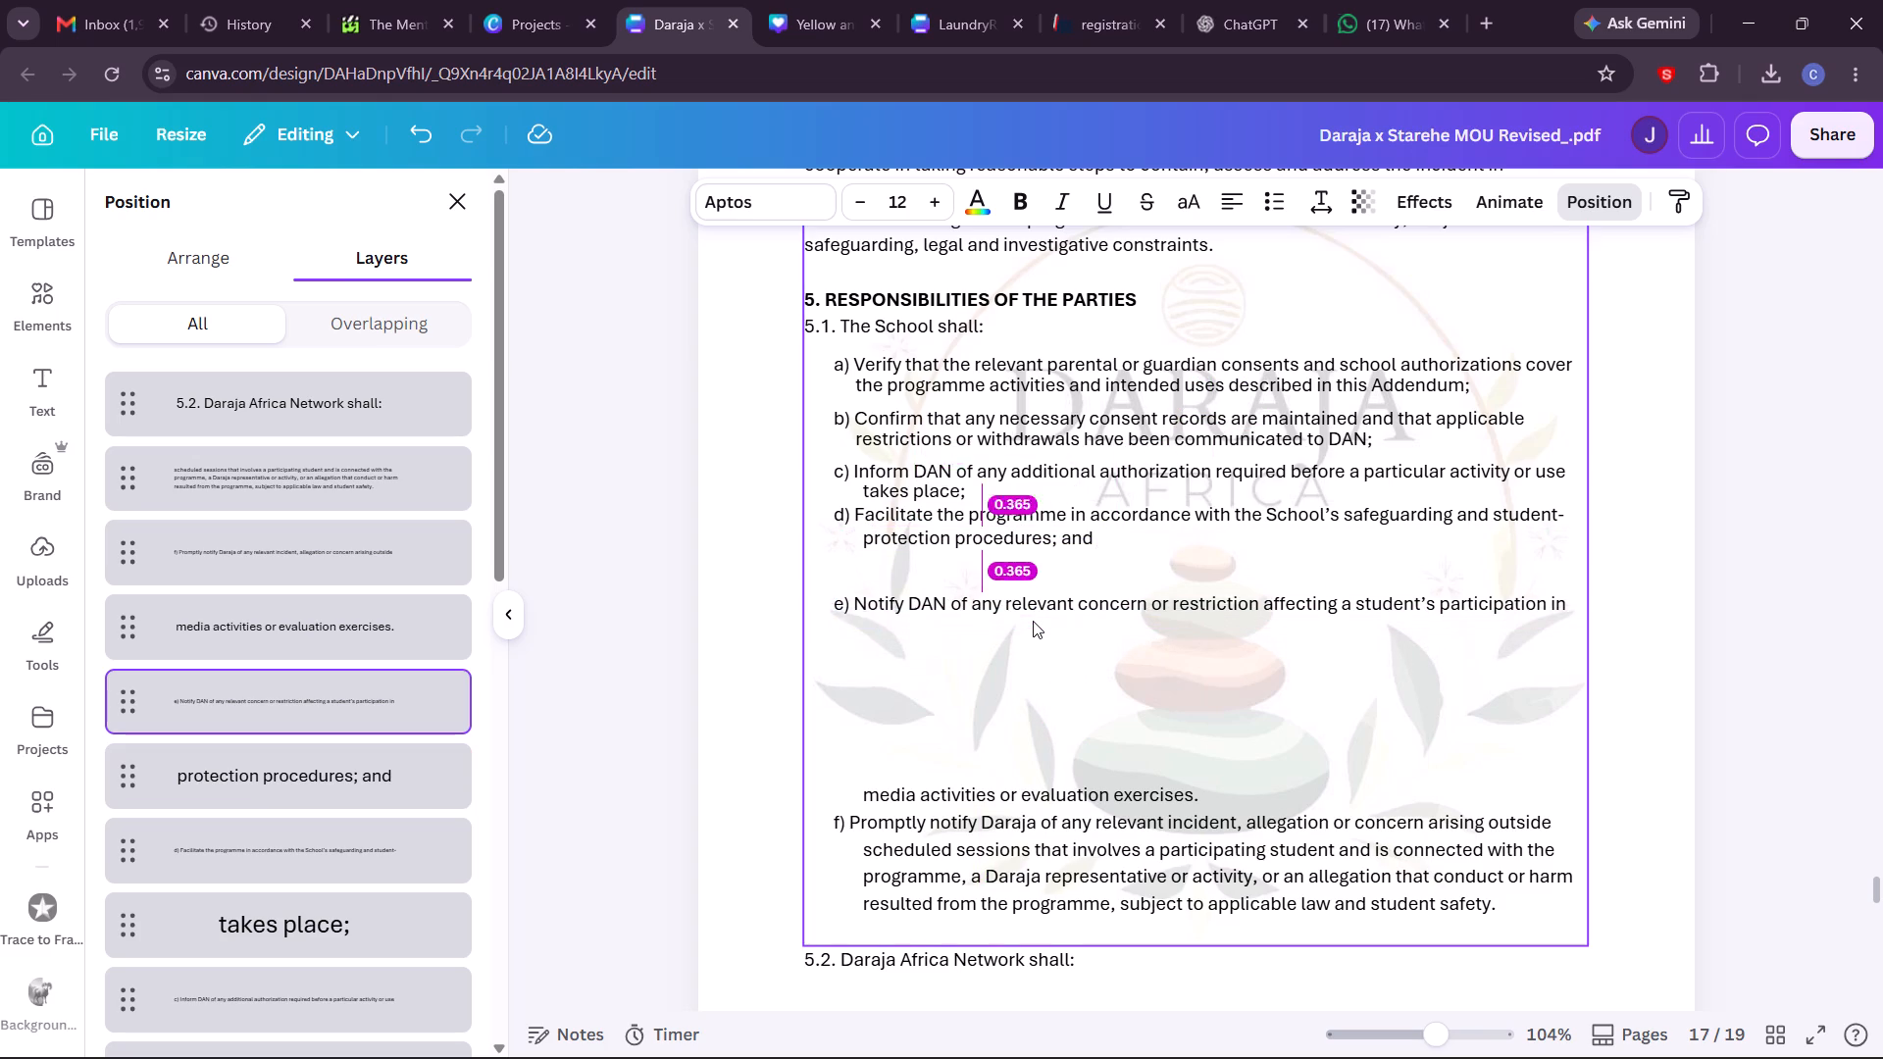
pyautogui.press('Down')
pyautogui.press('Up')
pyautogui.press('Up')
pyautogui.press('Down')
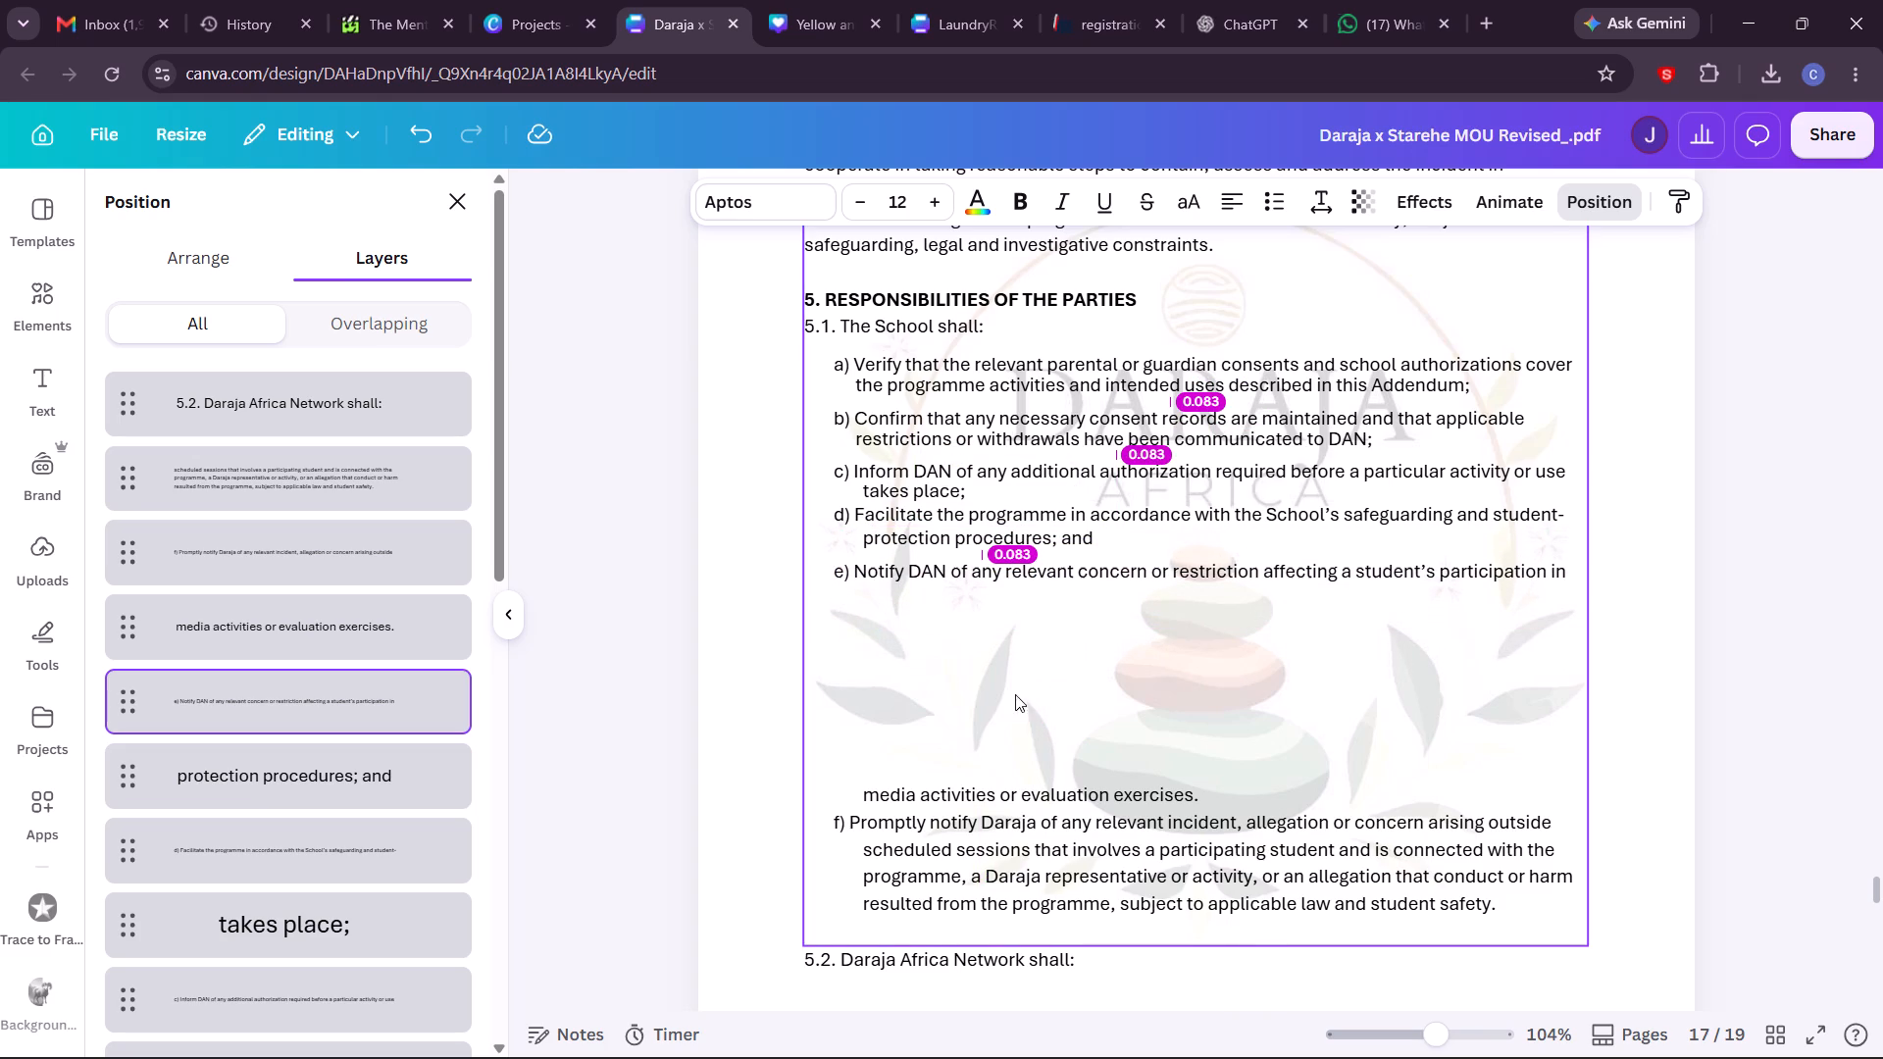
# Move item e)'s second line, "media activities or evaluation exercises.", up directly beneath its first line.
pyautogui.click(1024, 792)
pyautogui.press('Up')
pyautogui.press('Up')
pyautogui.press('Up')
pyautogui.press('Up')
pyautogui.press('Up')
pyautogui.press('Up')
pyautogui.press('Up')
pyautogui.press('Up')
pyautogui.press('Up')
pyautogui.press('Up')
pyautogui.press('Up')
pyautogui.press('Up')
pyautogui.press('Up')
pyautogui.press('Up')
pyautogui.press('Up')
pyautogui.press('Up')
pyautogui.press('Up')
pyautogui.press('Up')
pyautogui.press('Up')
pyautogui.press('Up')
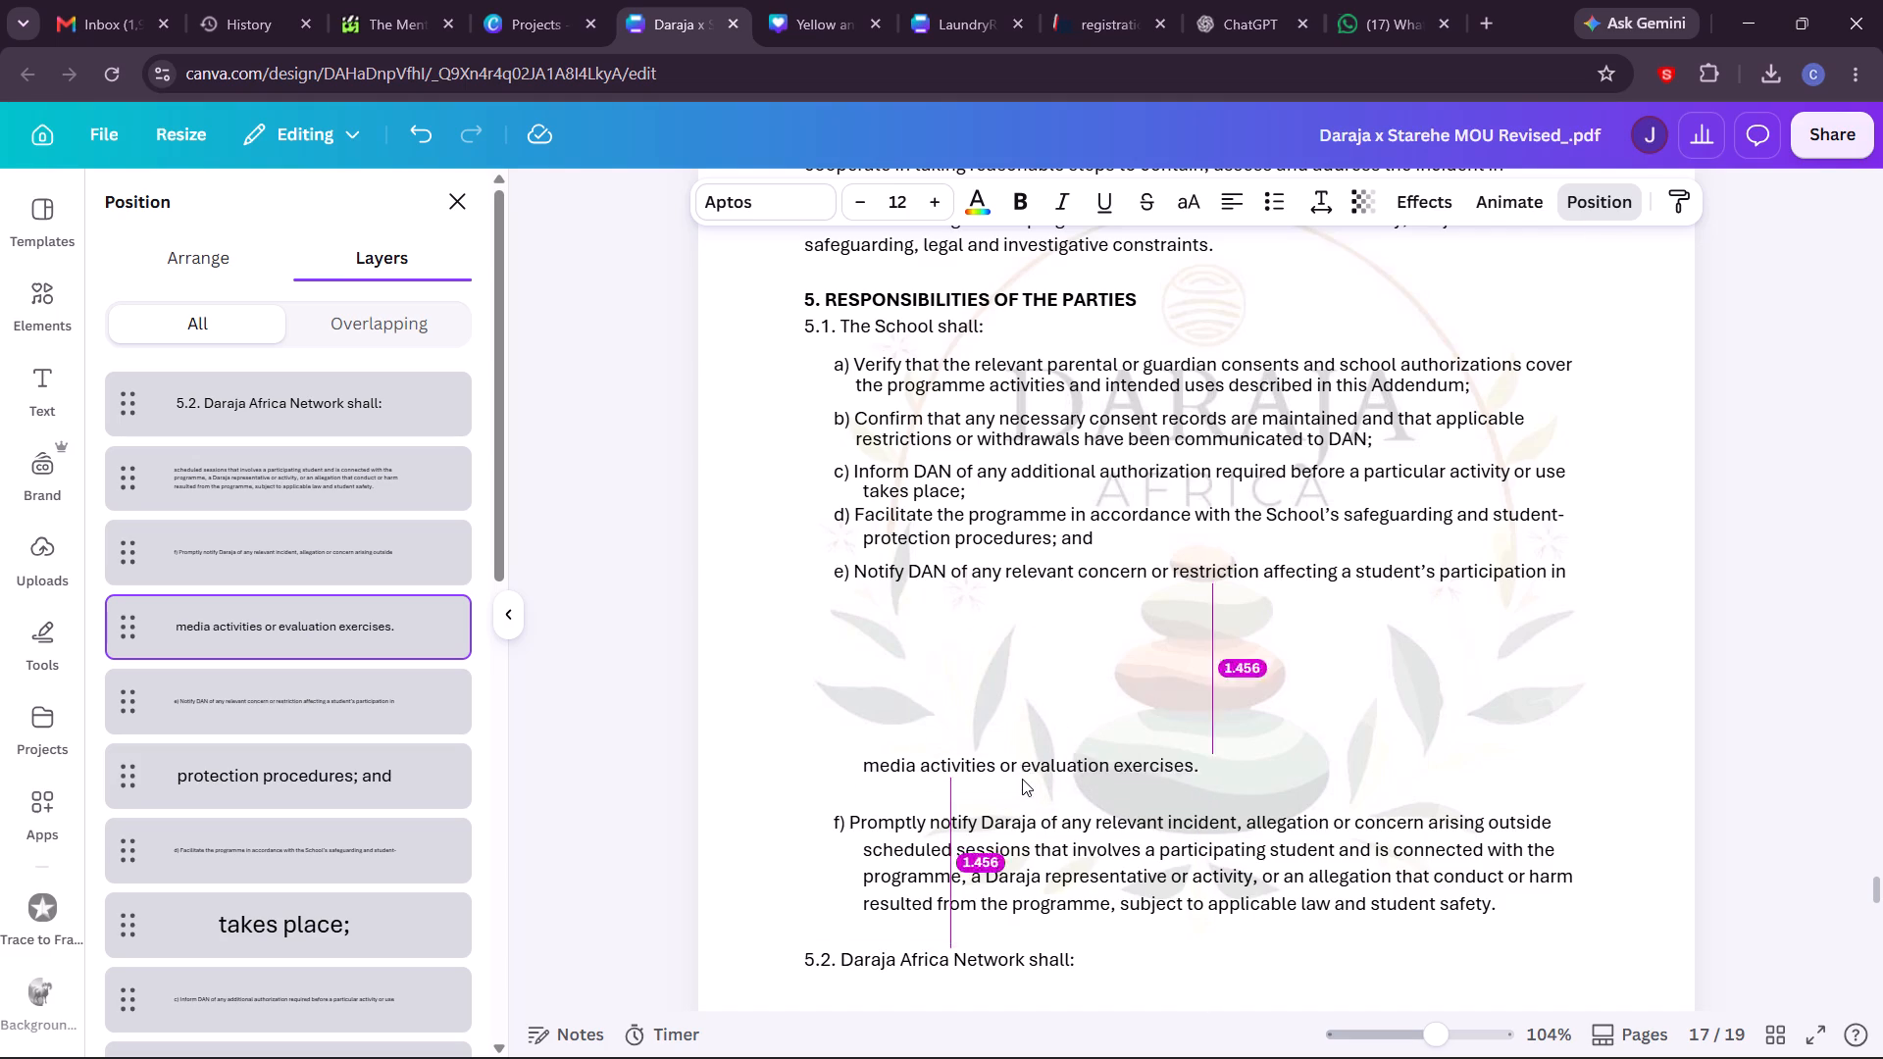
pyautogui.press('Up')
pyautogui.press('Up')
pyautogui.press('Up')
pyautogui.press('Up')
pyautogui.press('Up')
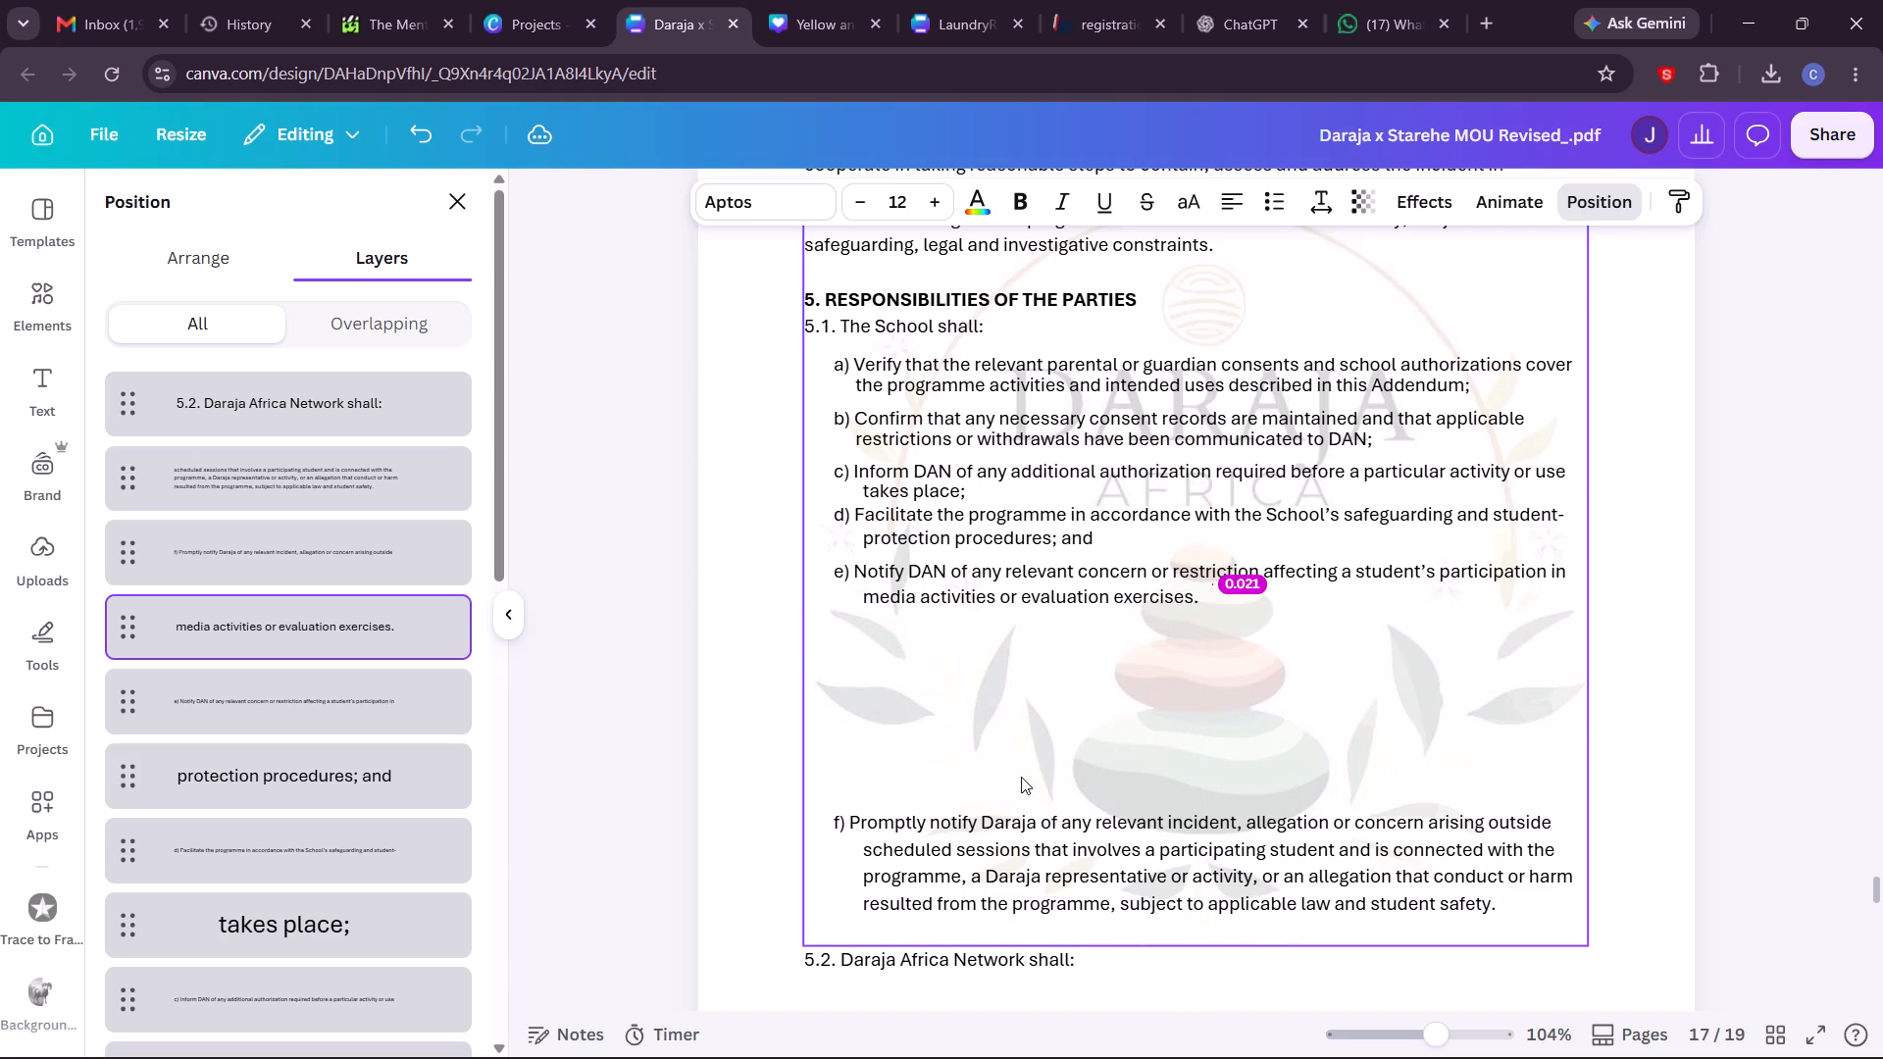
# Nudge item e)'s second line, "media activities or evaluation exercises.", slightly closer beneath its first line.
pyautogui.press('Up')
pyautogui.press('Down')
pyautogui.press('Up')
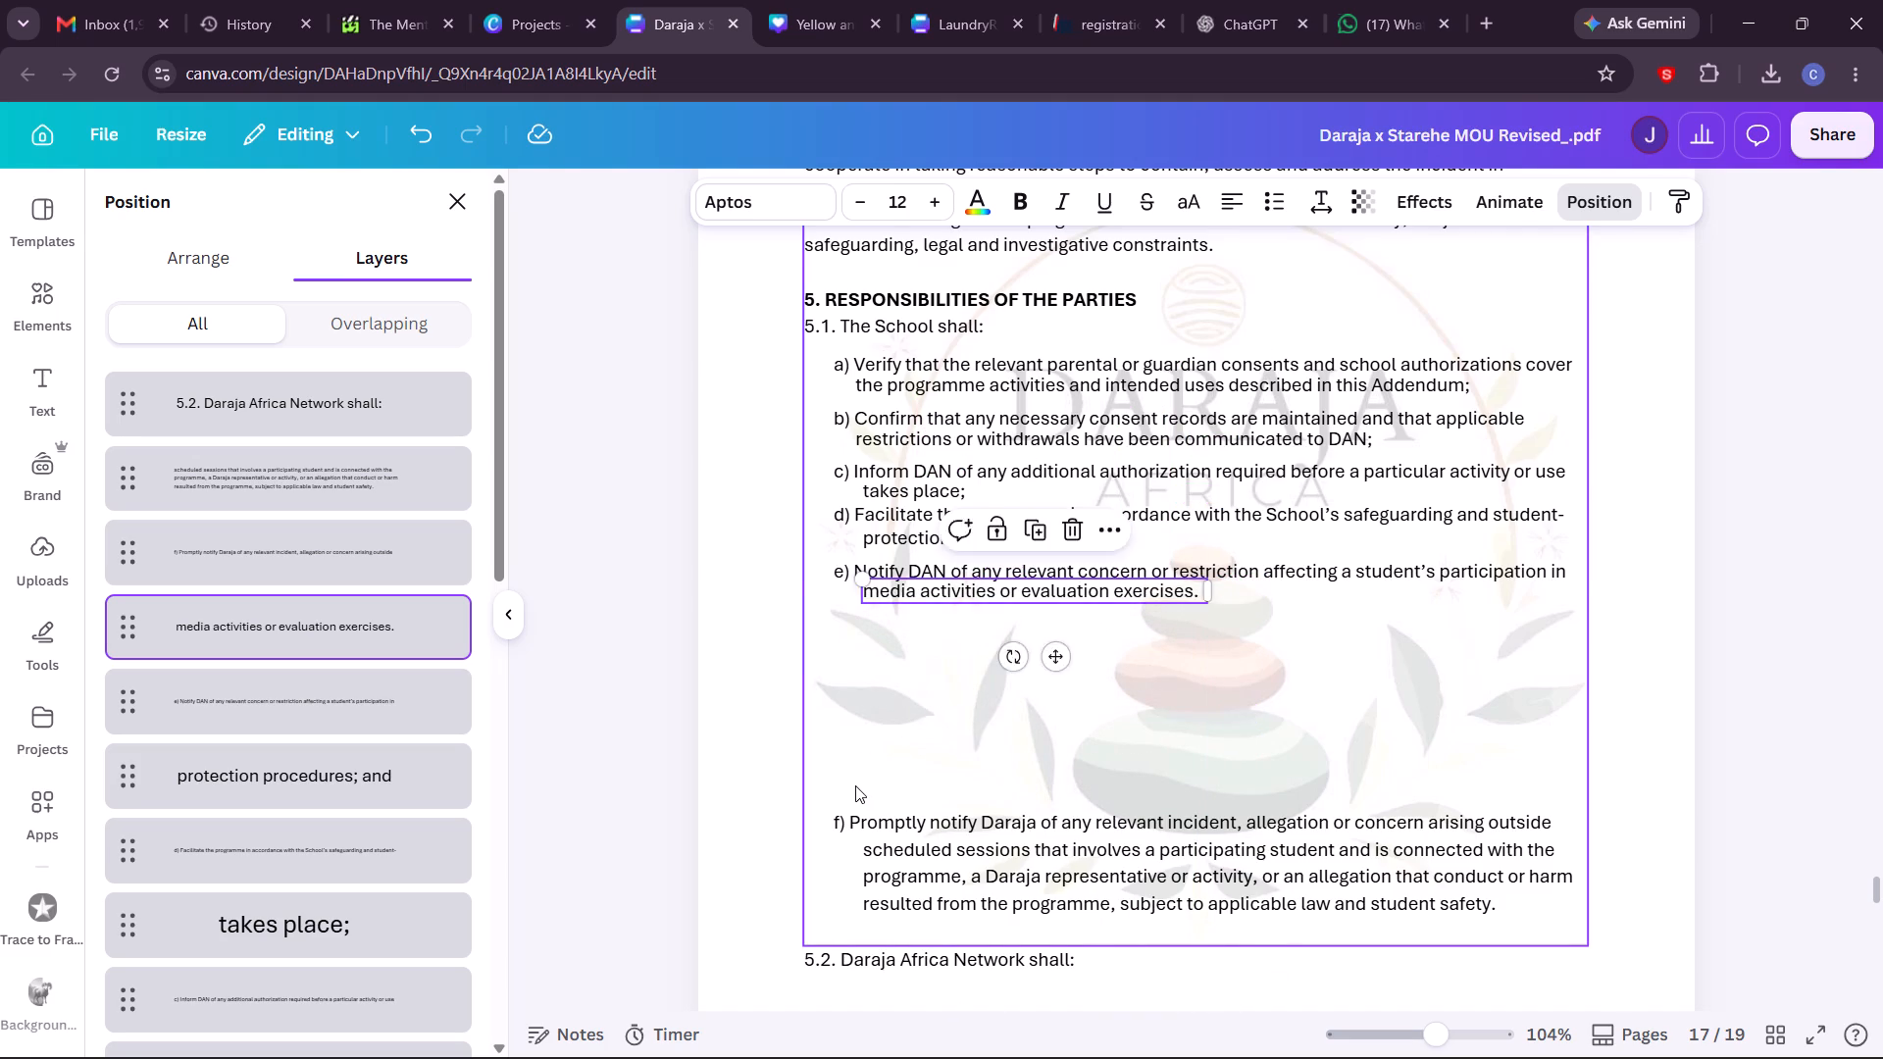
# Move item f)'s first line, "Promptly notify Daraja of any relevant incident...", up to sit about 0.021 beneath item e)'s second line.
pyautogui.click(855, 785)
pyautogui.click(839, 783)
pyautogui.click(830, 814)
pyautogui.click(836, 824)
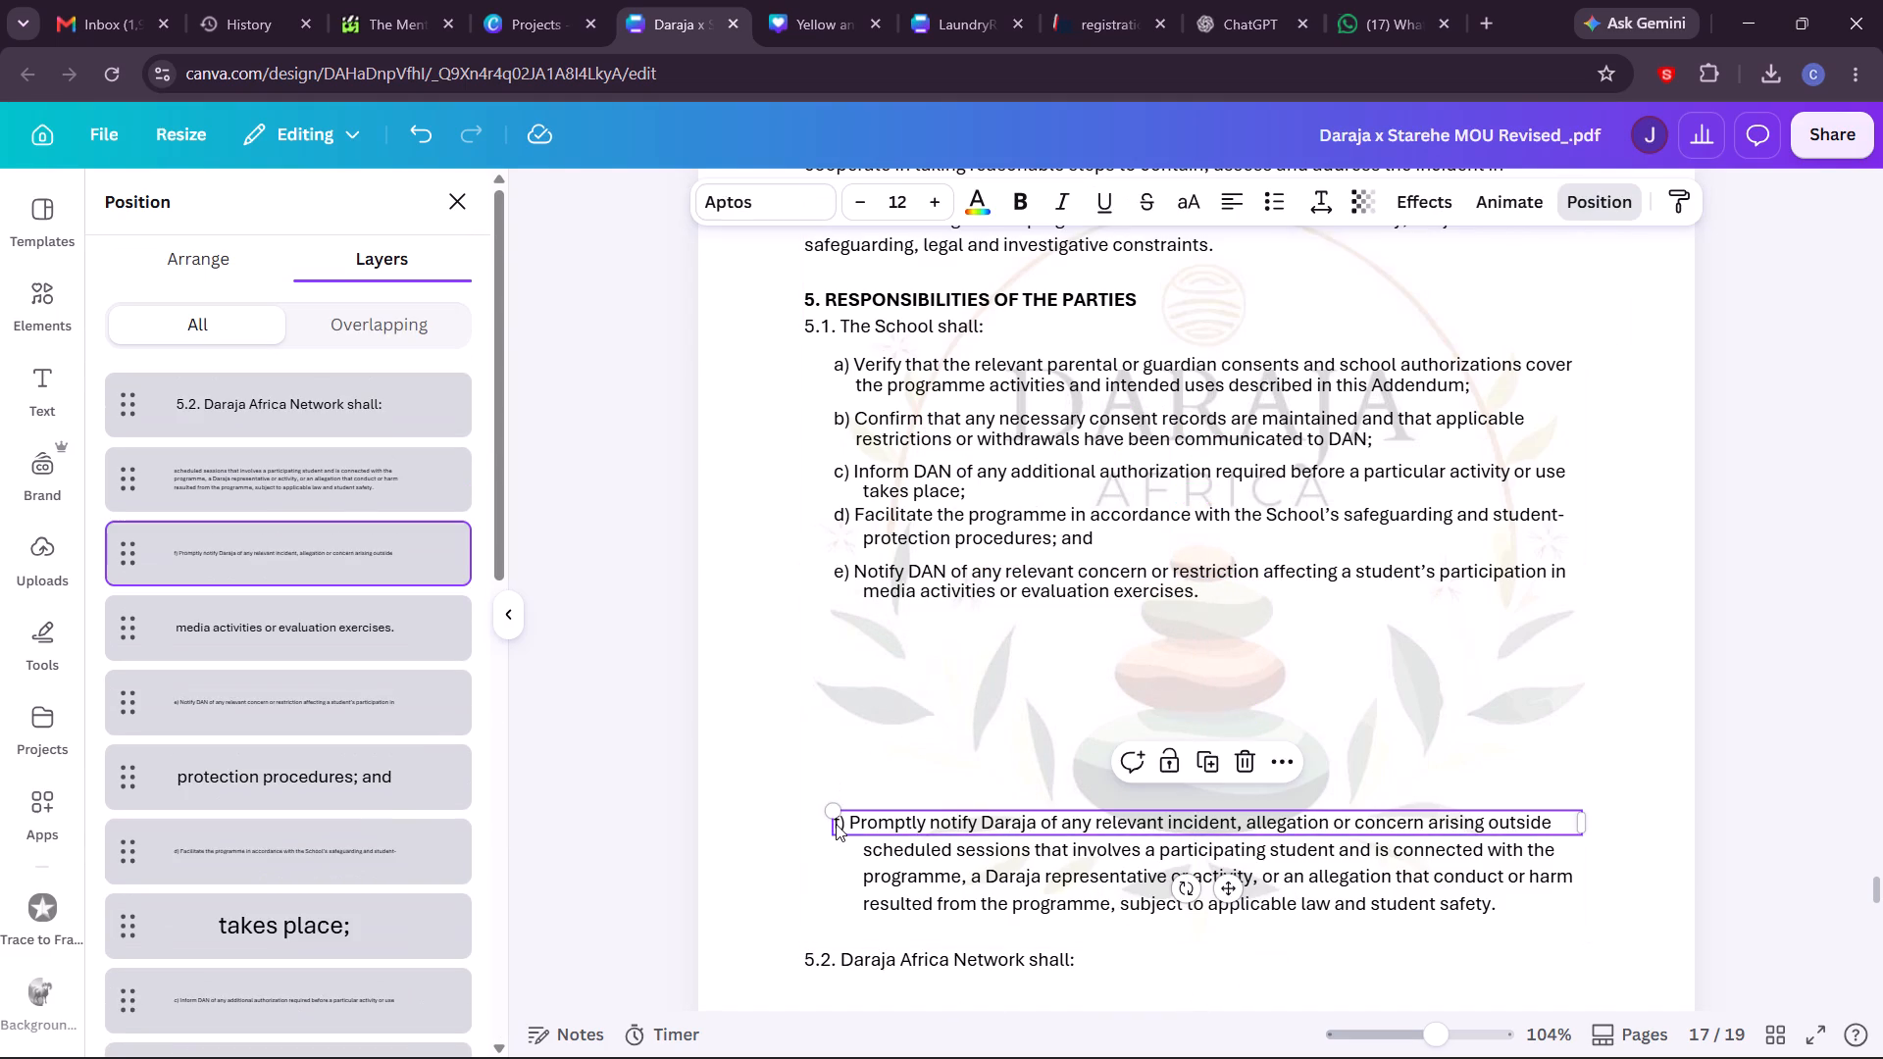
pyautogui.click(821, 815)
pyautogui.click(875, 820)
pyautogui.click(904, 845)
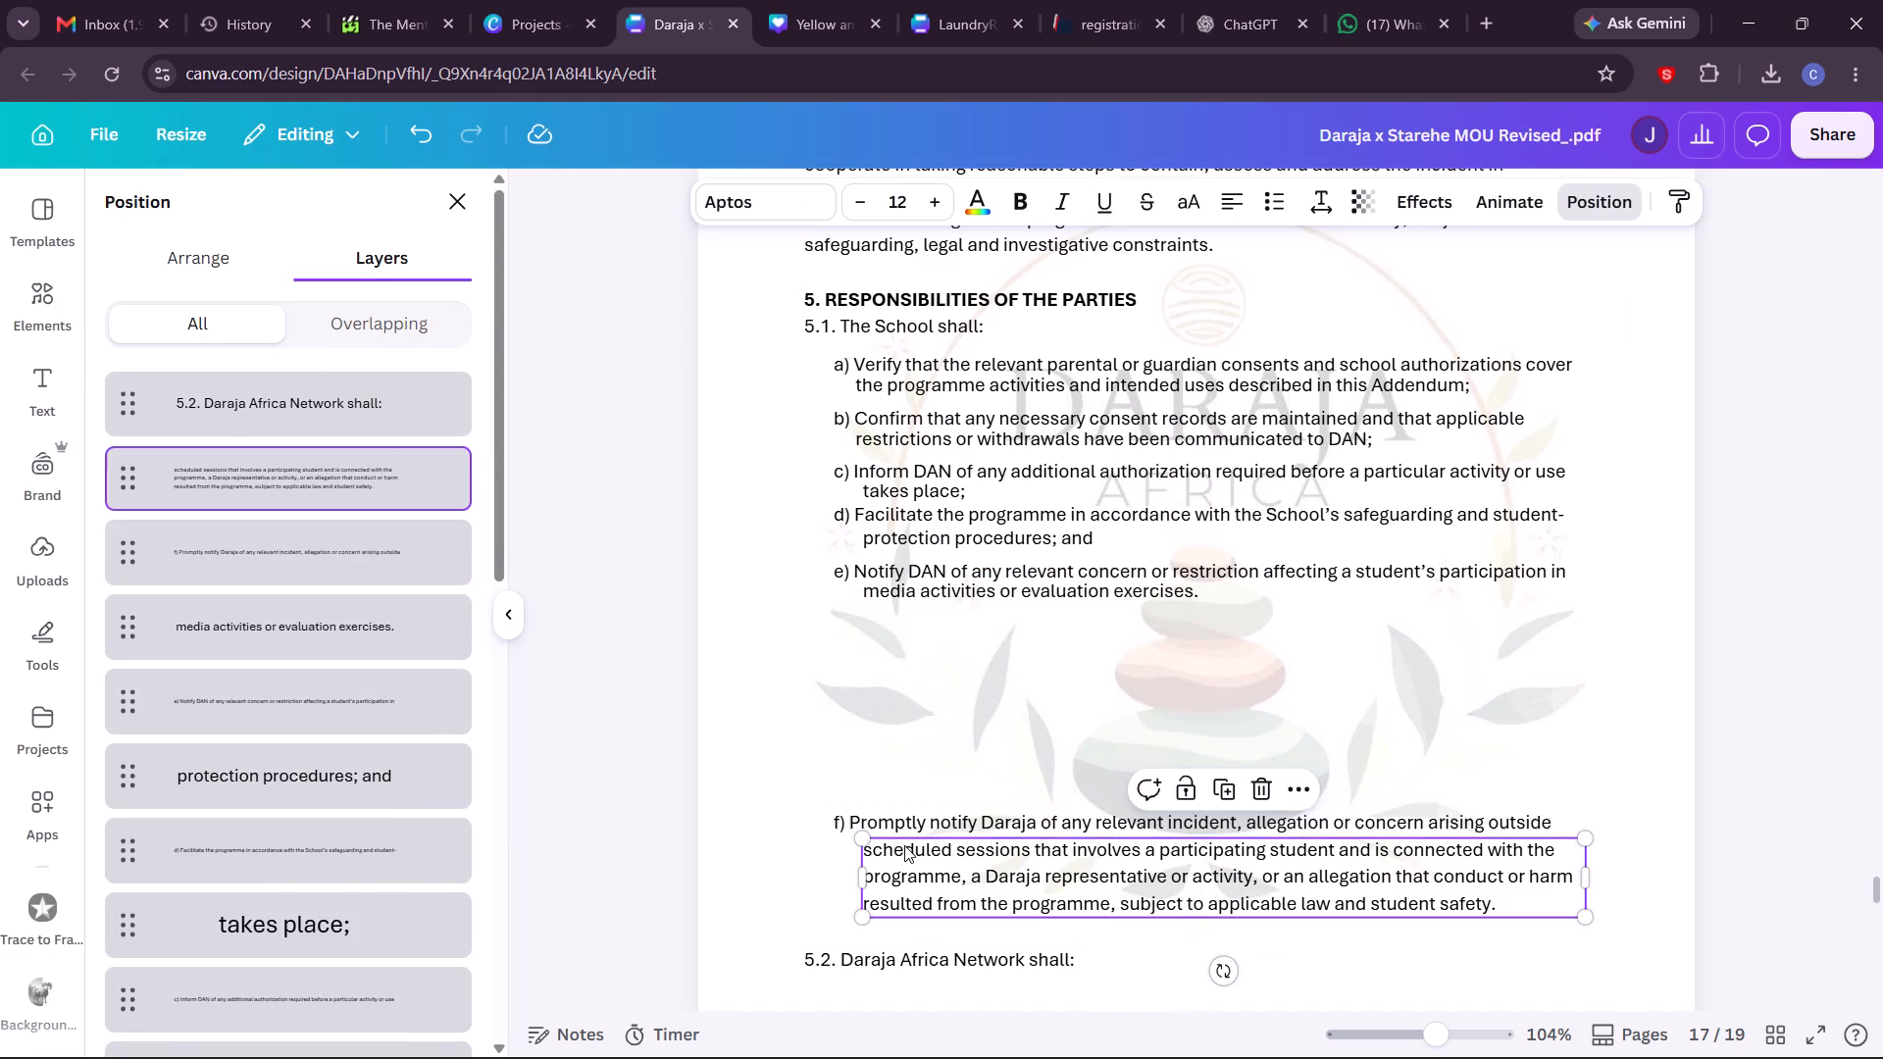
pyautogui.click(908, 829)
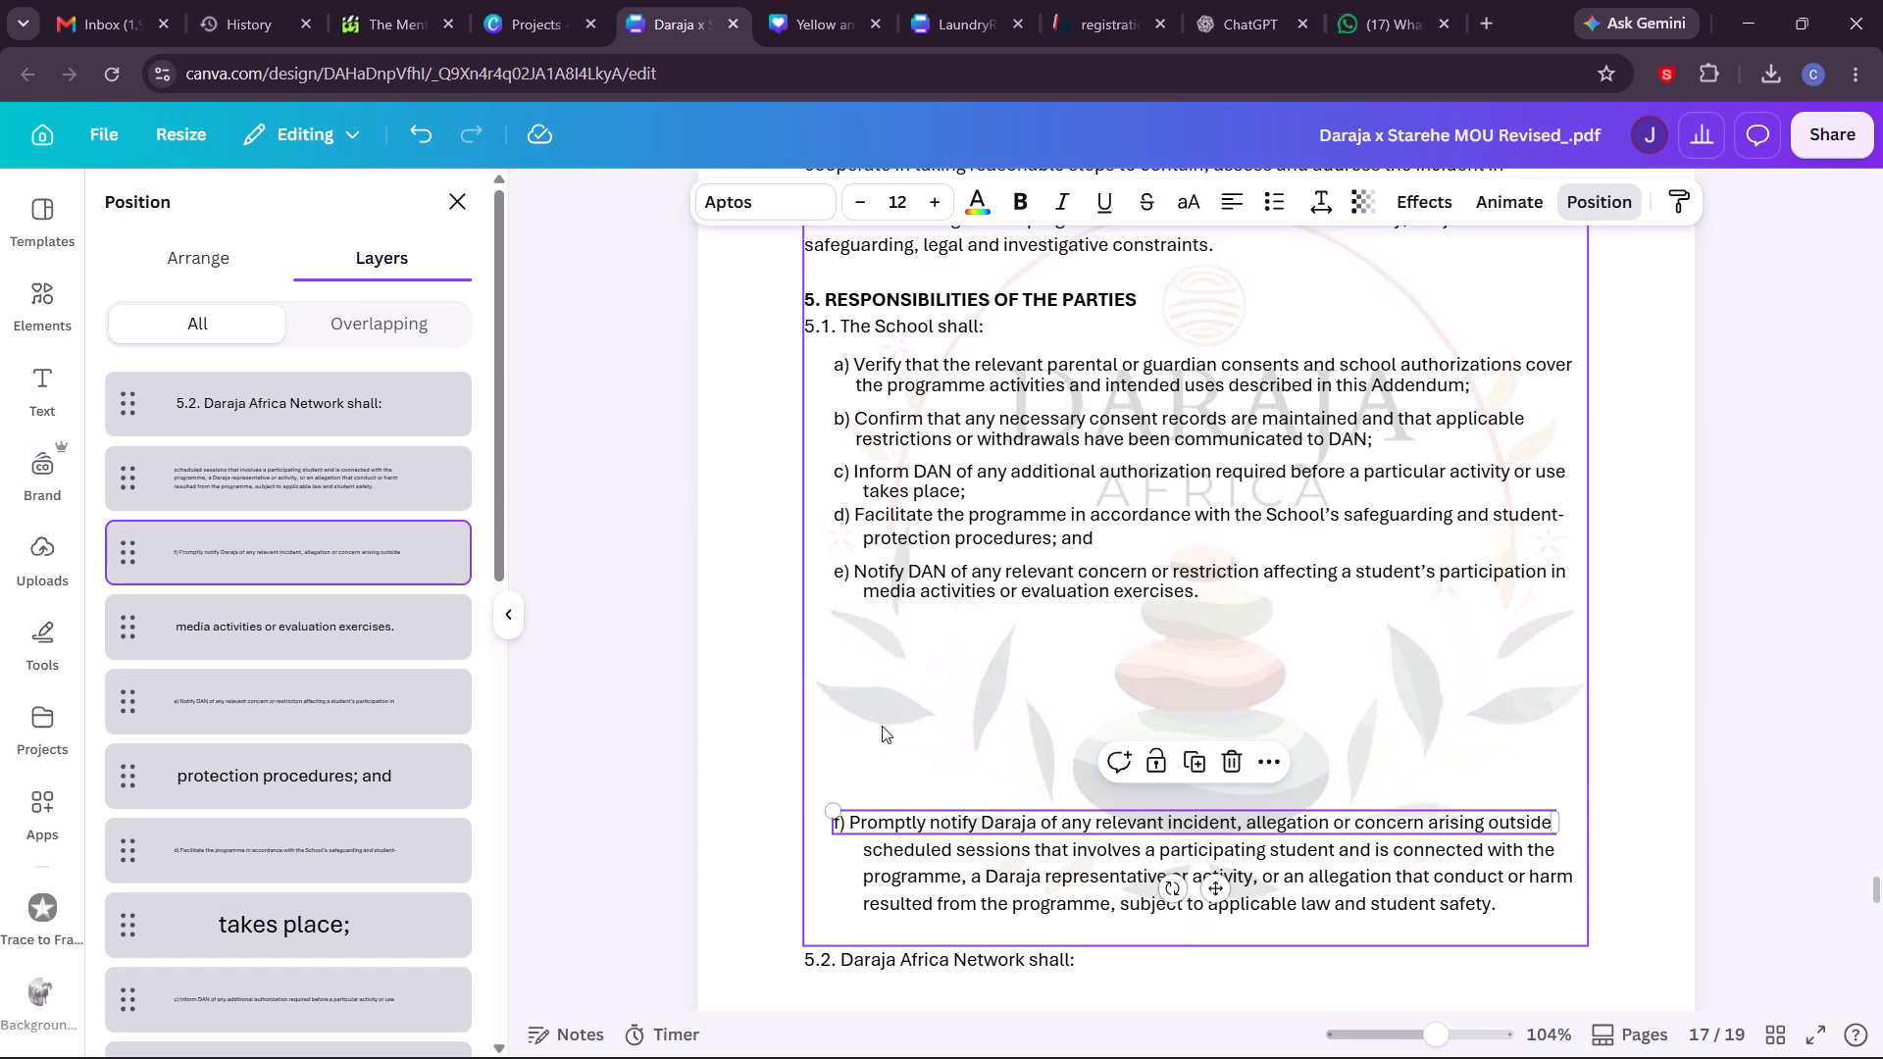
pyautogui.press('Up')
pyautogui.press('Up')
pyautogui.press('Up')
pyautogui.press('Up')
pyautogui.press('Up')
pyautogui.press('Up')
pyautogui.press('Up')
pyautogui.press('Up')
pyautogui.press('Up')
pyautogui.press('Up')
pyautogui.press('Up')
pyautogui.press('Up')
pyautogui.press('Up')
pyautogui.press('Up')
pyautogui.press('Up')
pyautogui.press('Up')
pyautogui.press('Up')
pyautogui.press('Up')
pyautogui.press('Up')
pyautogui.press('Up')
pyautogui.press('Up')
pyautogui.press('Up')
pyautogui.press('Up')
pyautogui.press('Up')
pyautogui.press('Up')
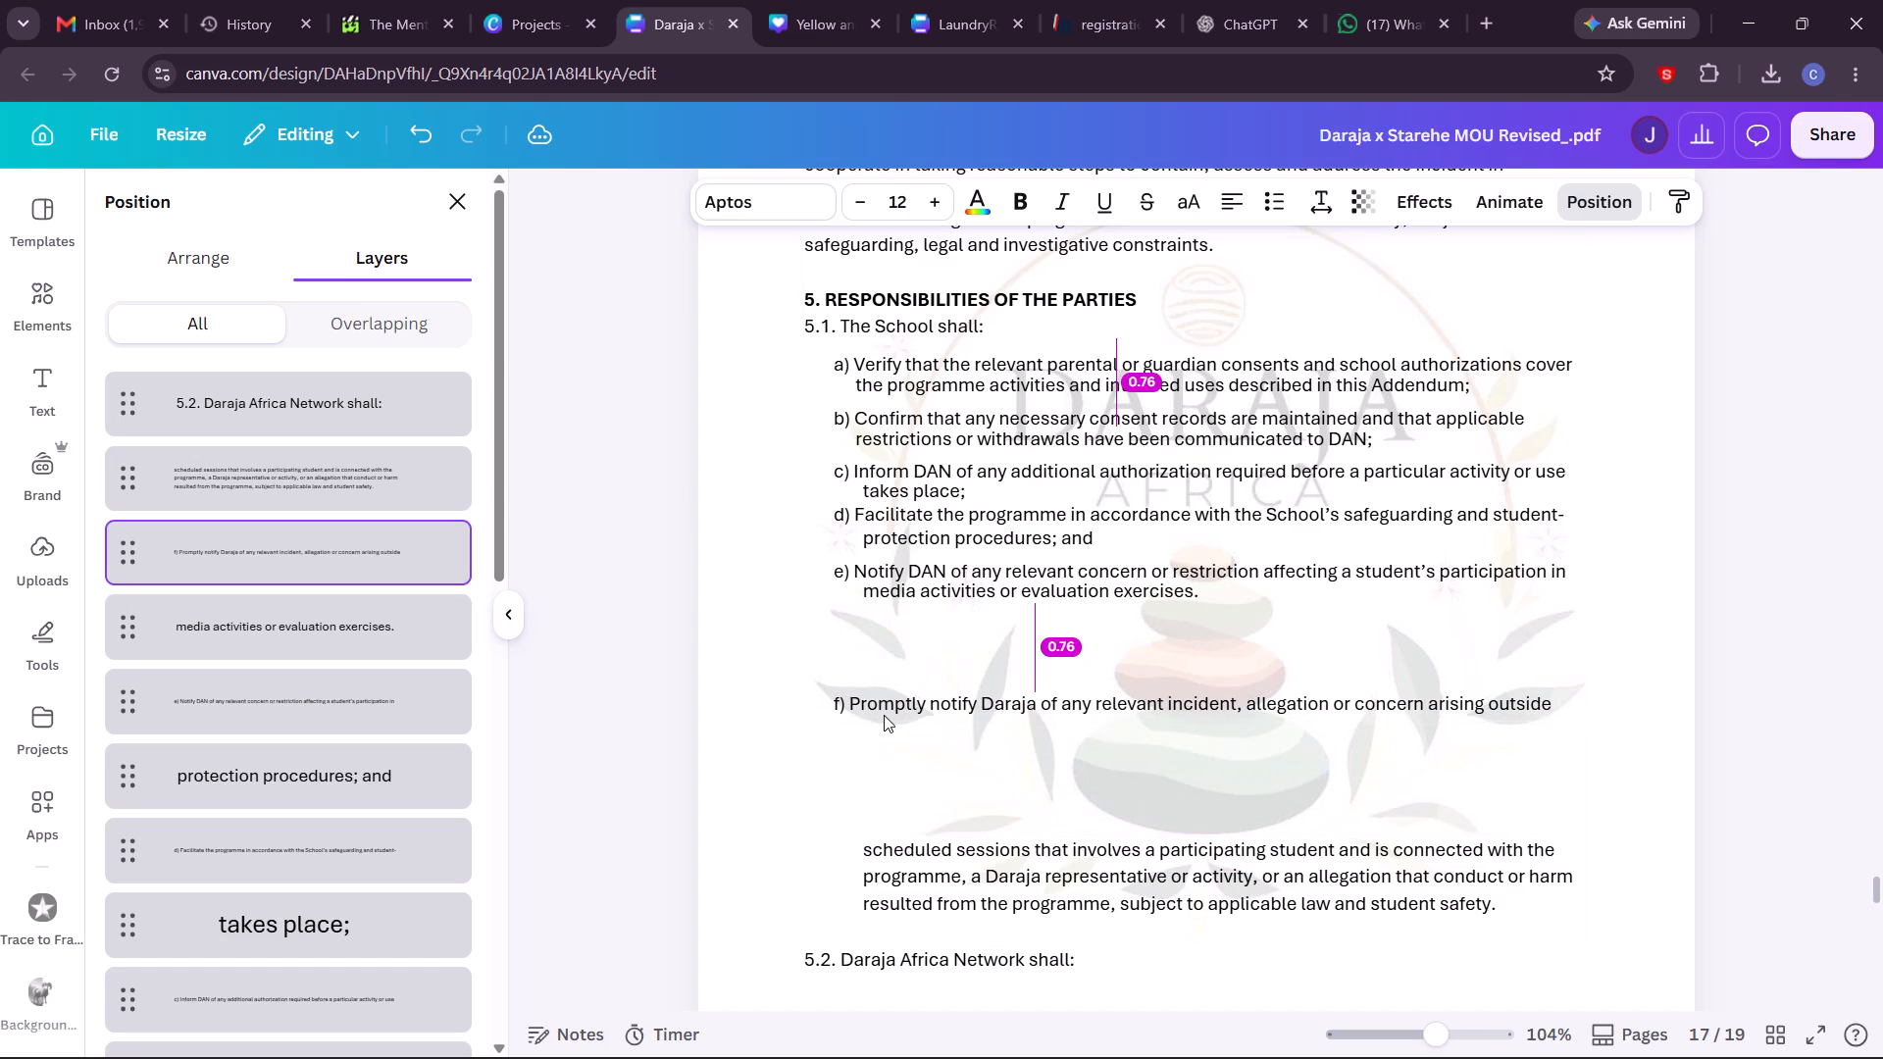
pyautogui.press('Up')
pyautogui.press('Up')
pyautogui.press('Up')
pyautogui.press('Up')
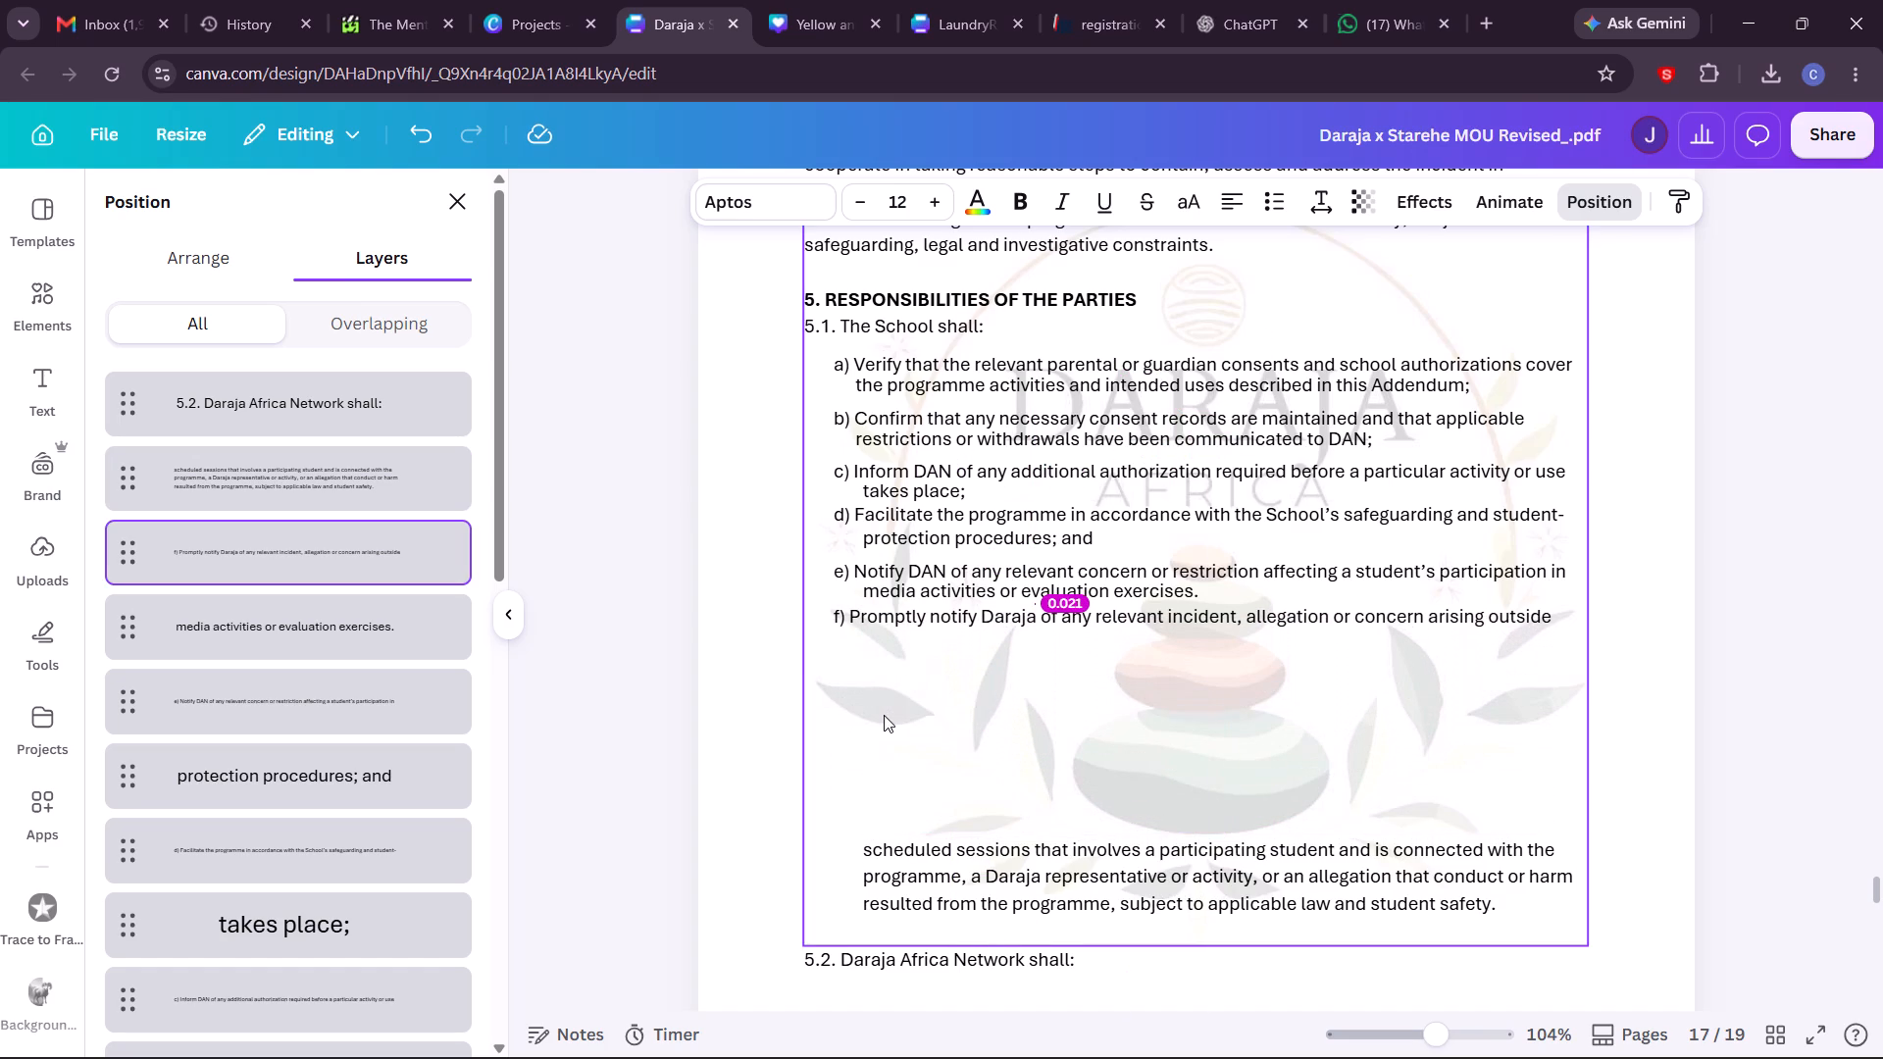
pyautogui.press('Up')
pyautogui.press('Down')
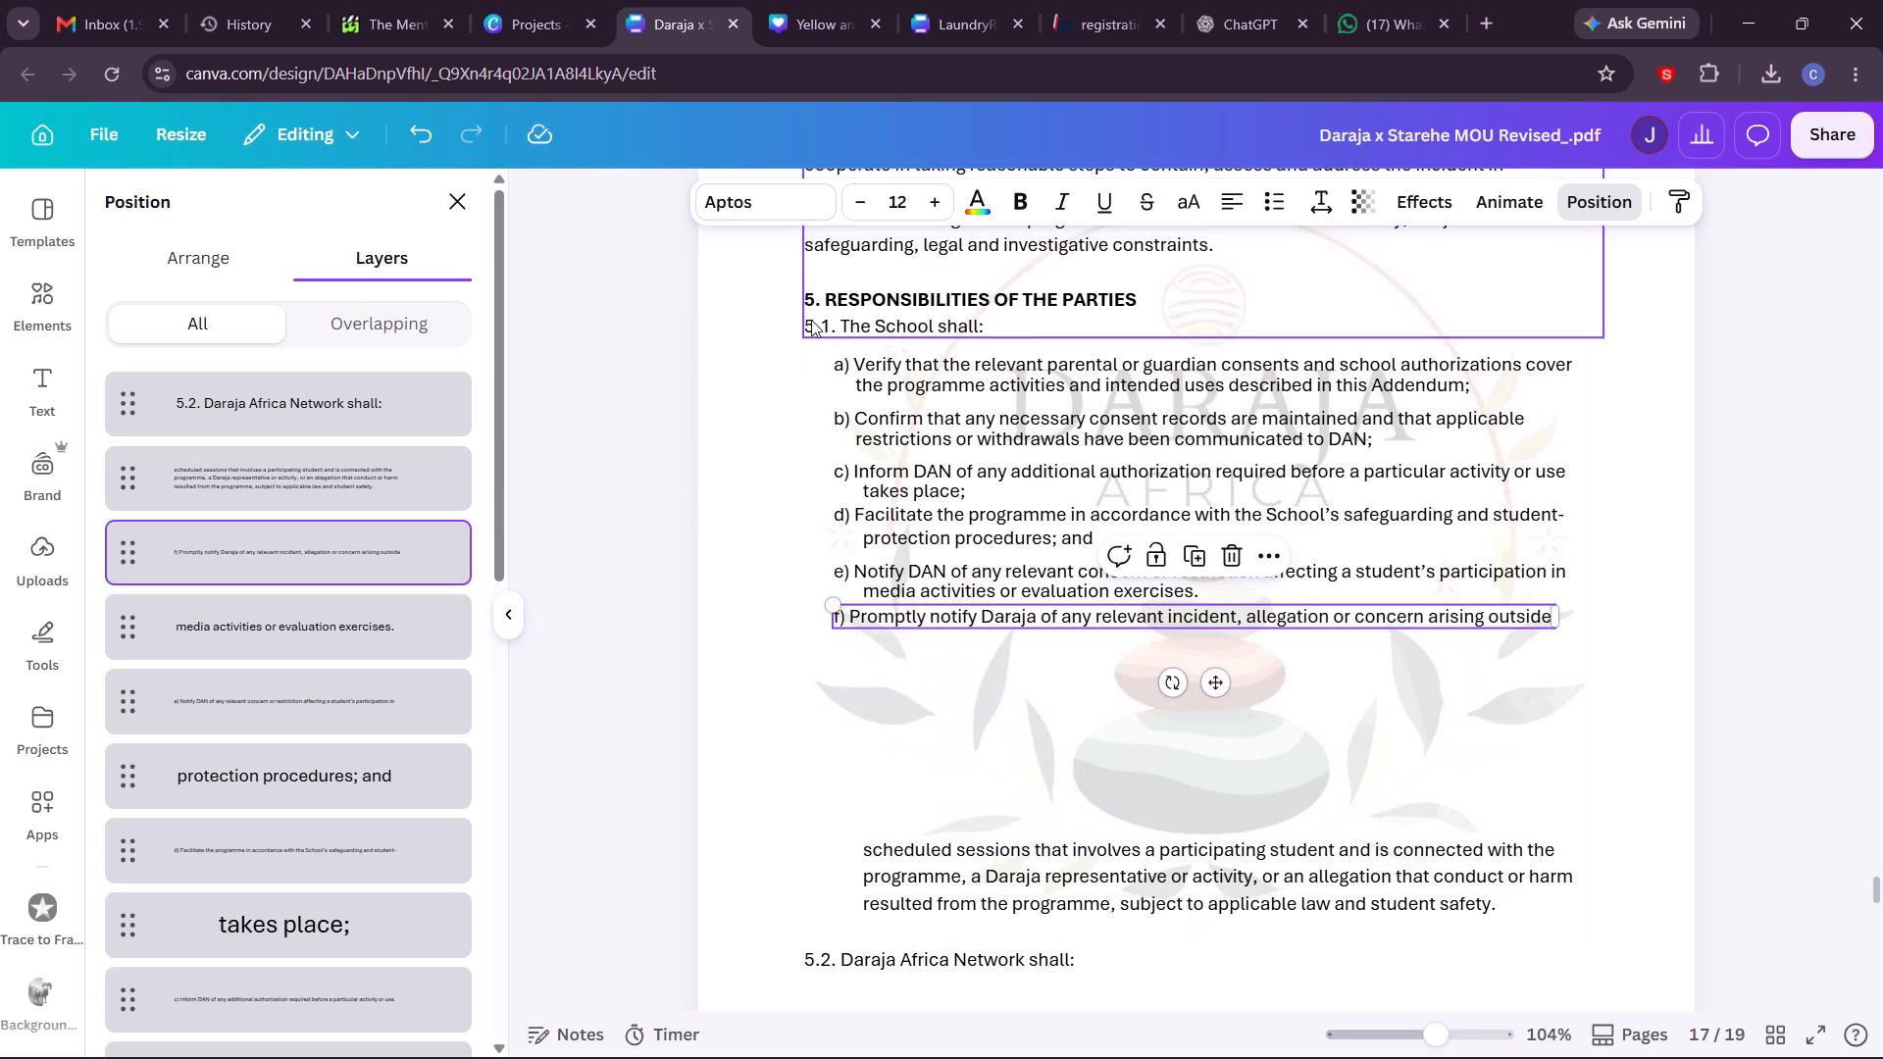
# Undo all the individual line moves in section 5.1, back to before item a) was moved up.
pyautogui.tripleClick(424, 120)
pyautogui.tripleClick(424, 120)
pyautogui.tripleClick(424, 120)
pyautogui.tripleClick(424, 120)
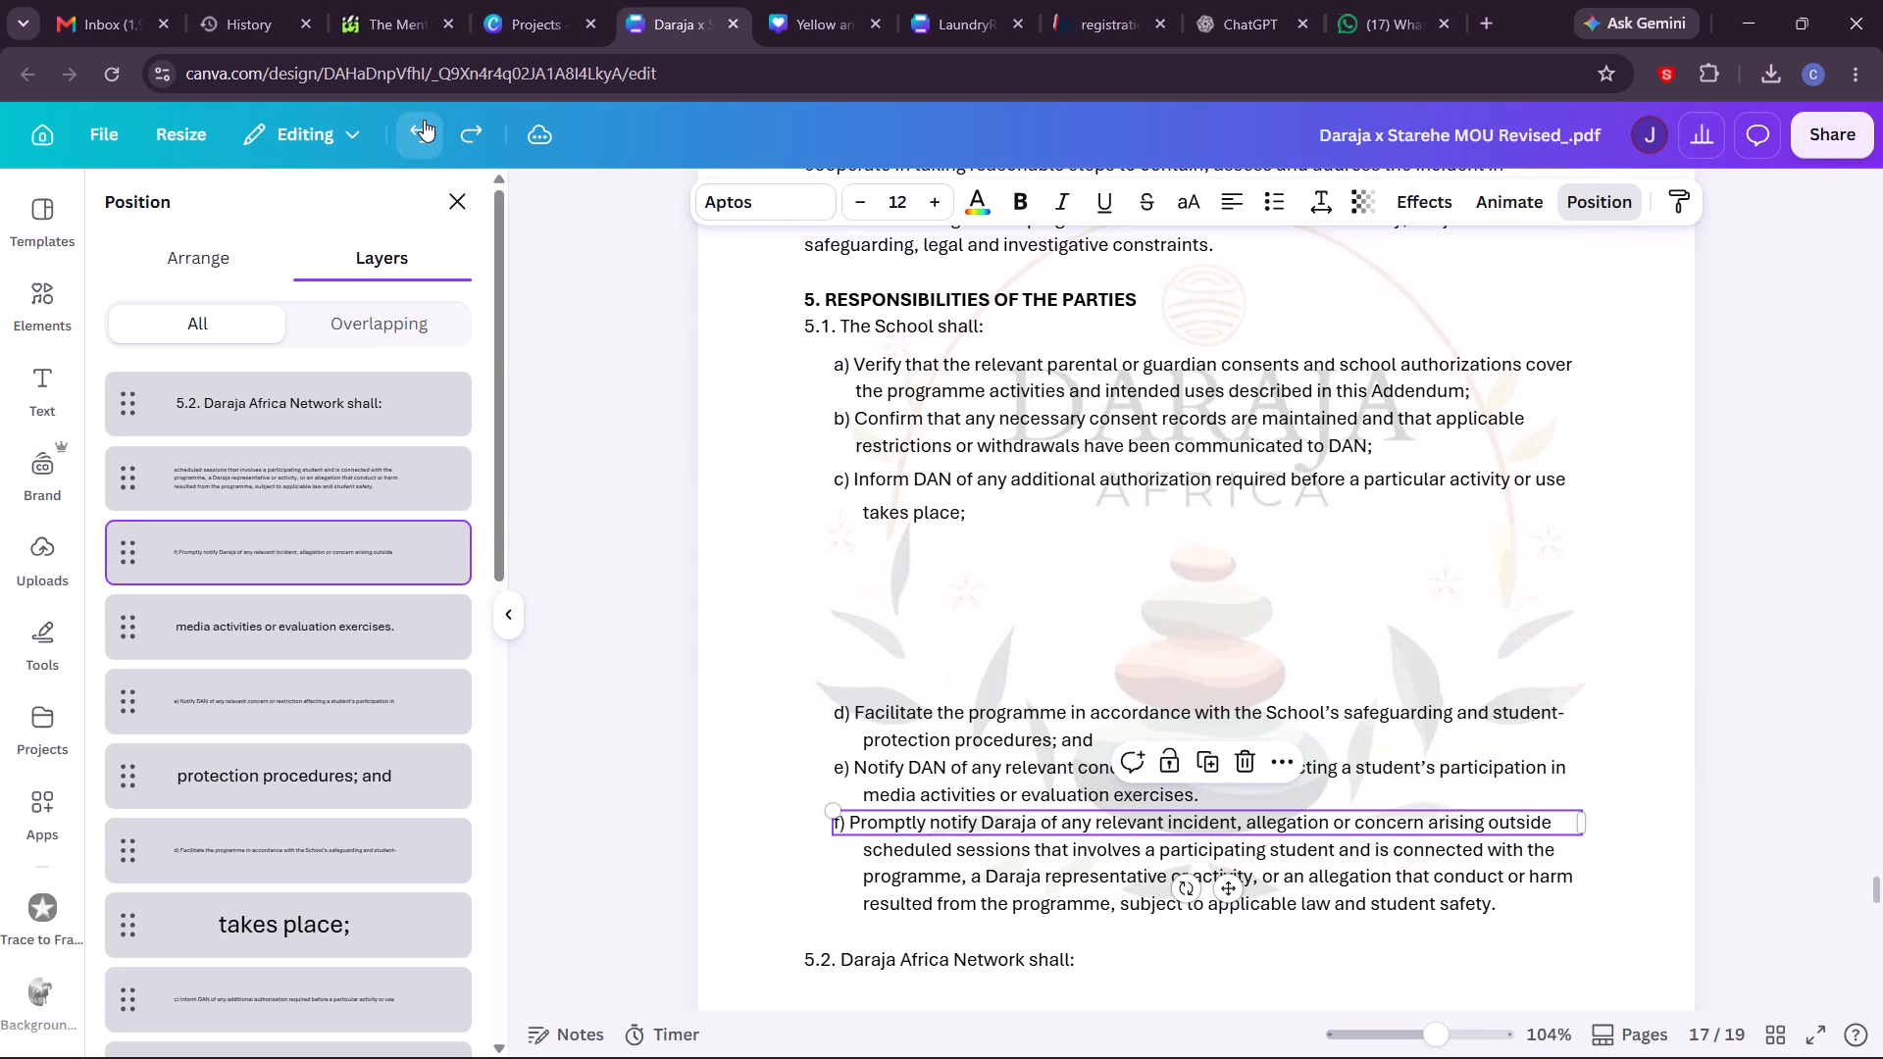
pyautogui.tripleClick(424, 120)
pyautogui.tripleClick(424, 120)
pyautogui.tripleClick(424, 120)
pyautogui.tripleClick(424, 120)
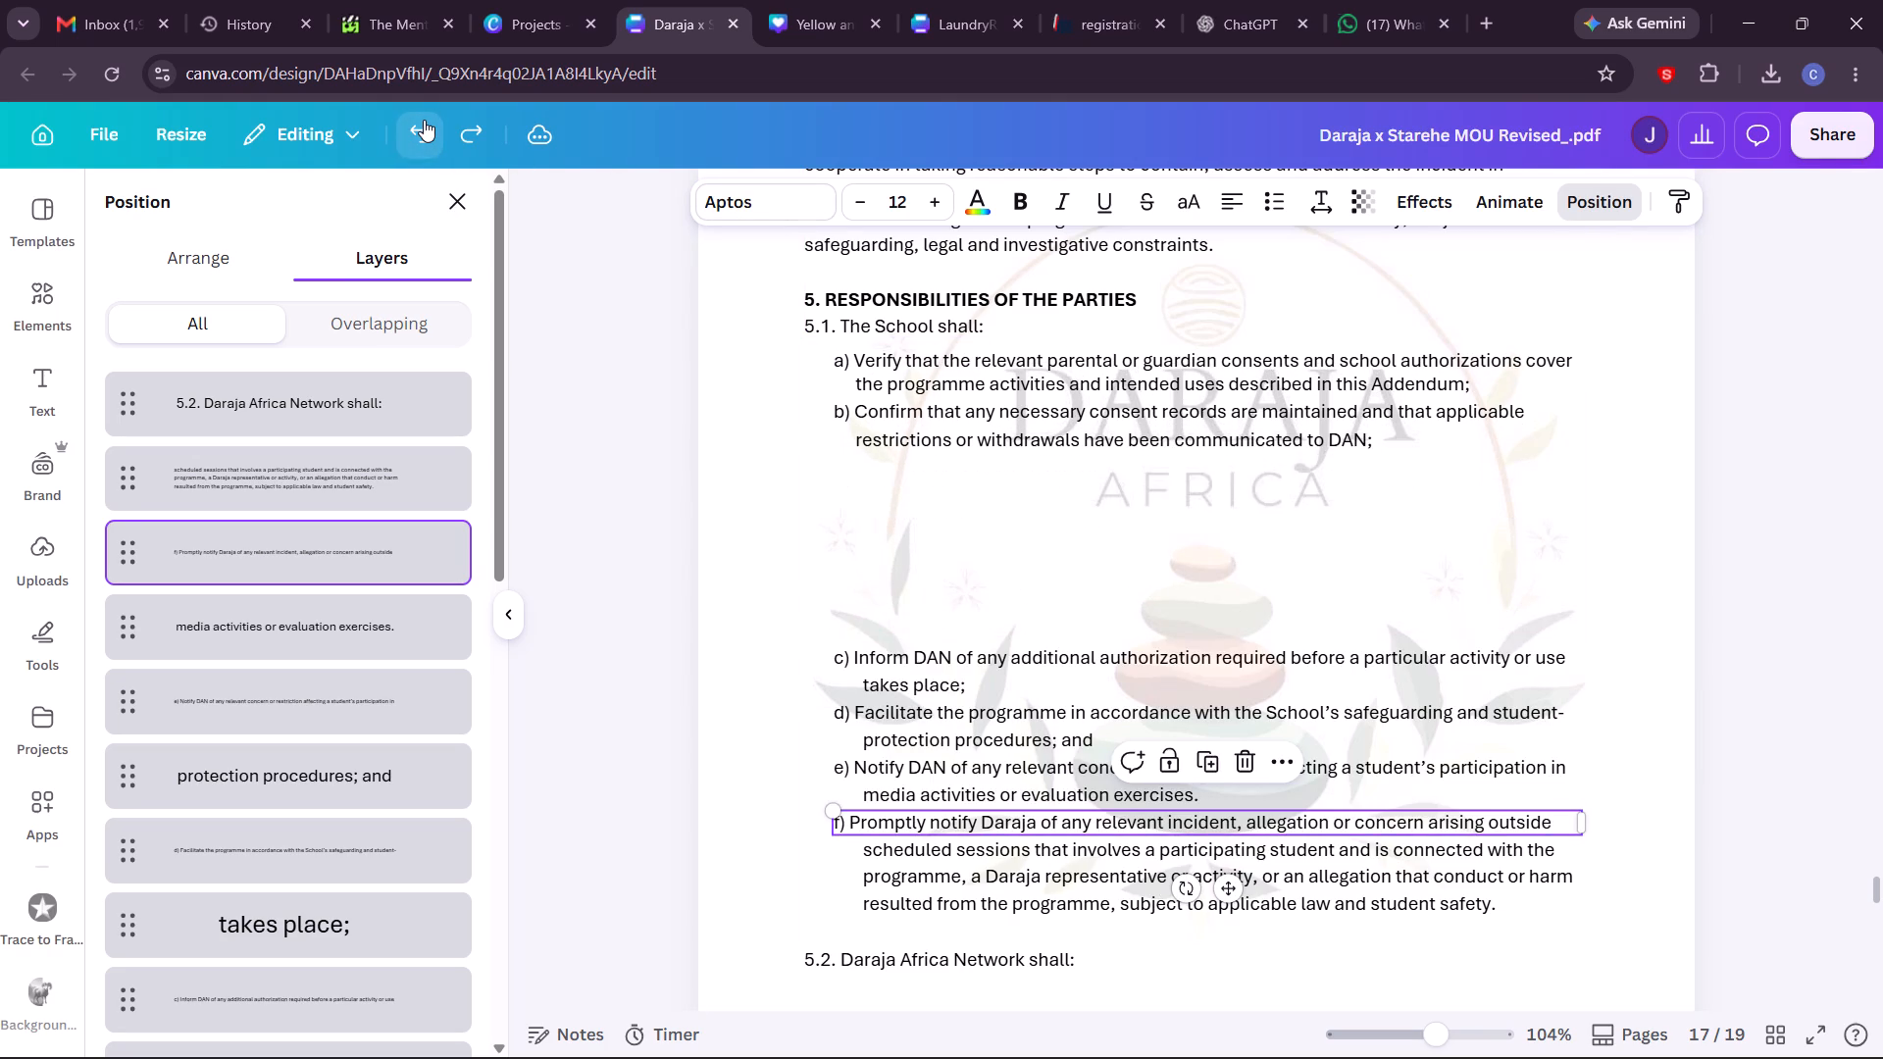
pyautogui.tripleClick(424, 120)
pyautogui.tripleClick(424, 120)
pyautogui.tripleClick(424, 120)
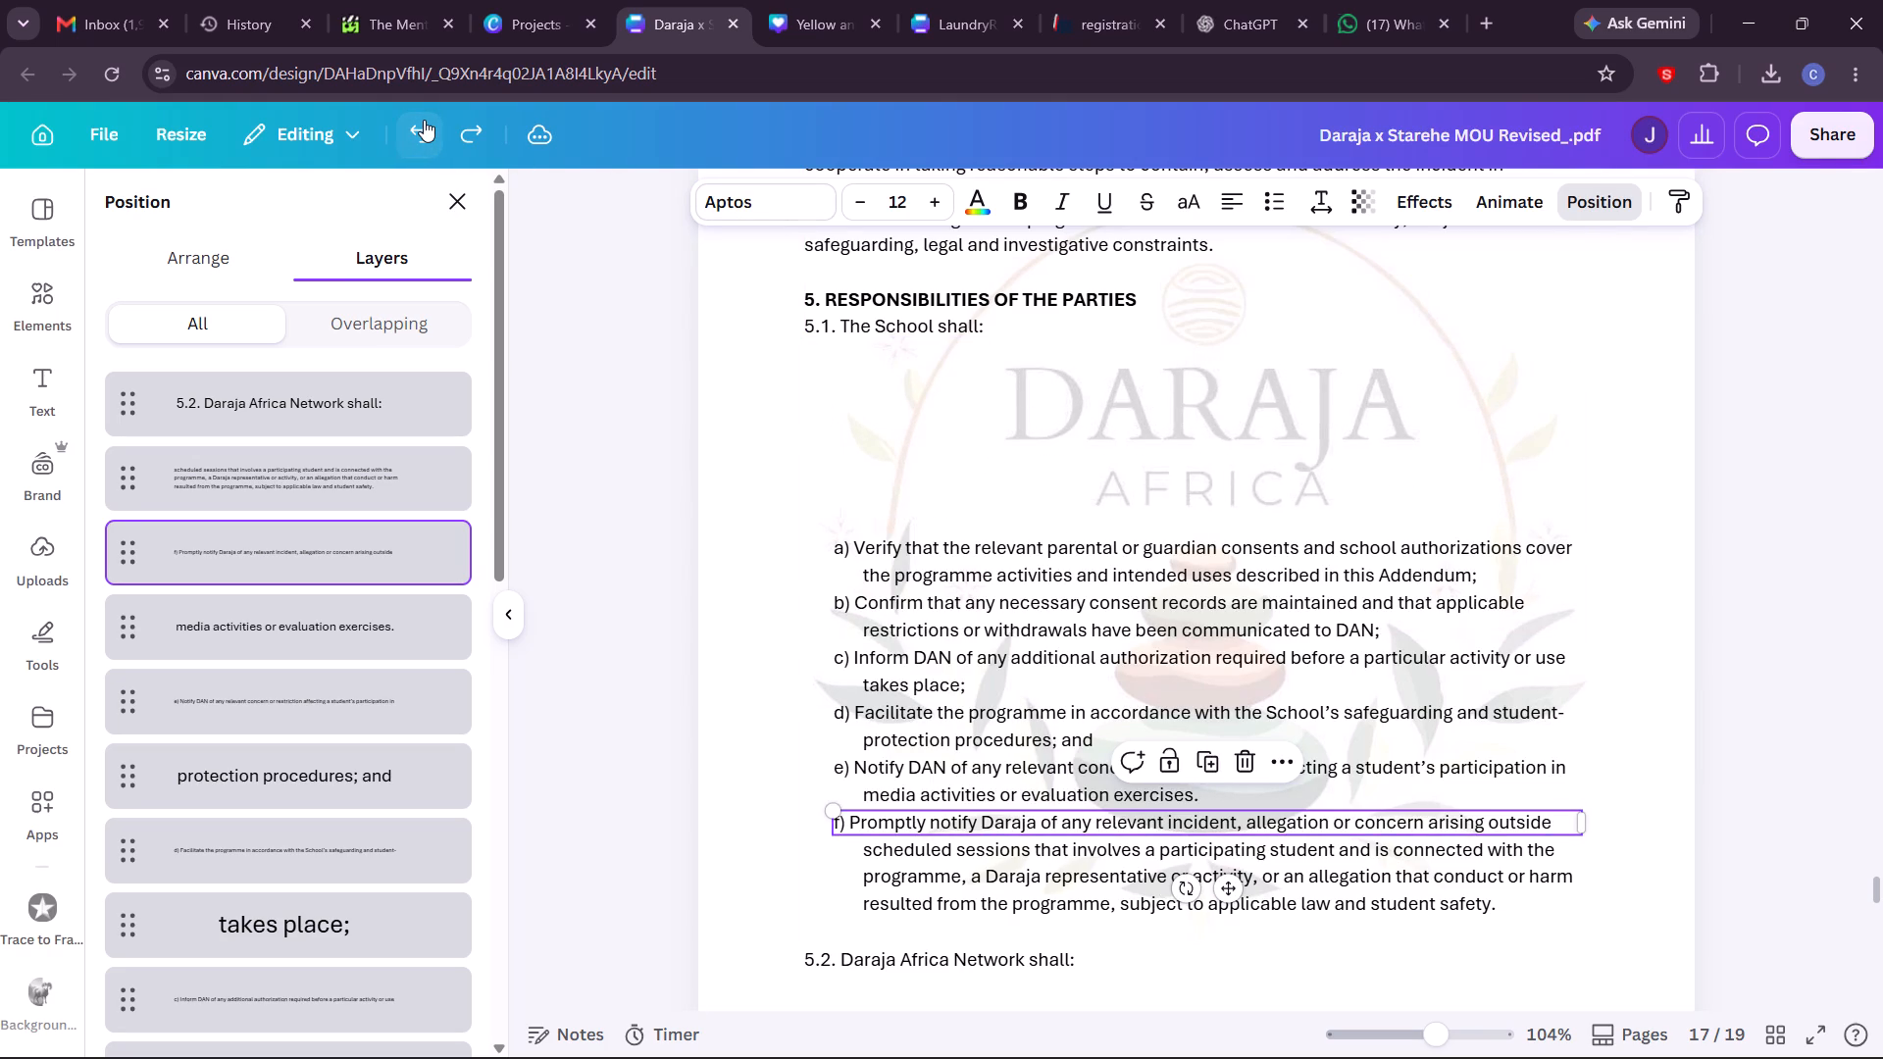
pyautogui.click(424, 120)
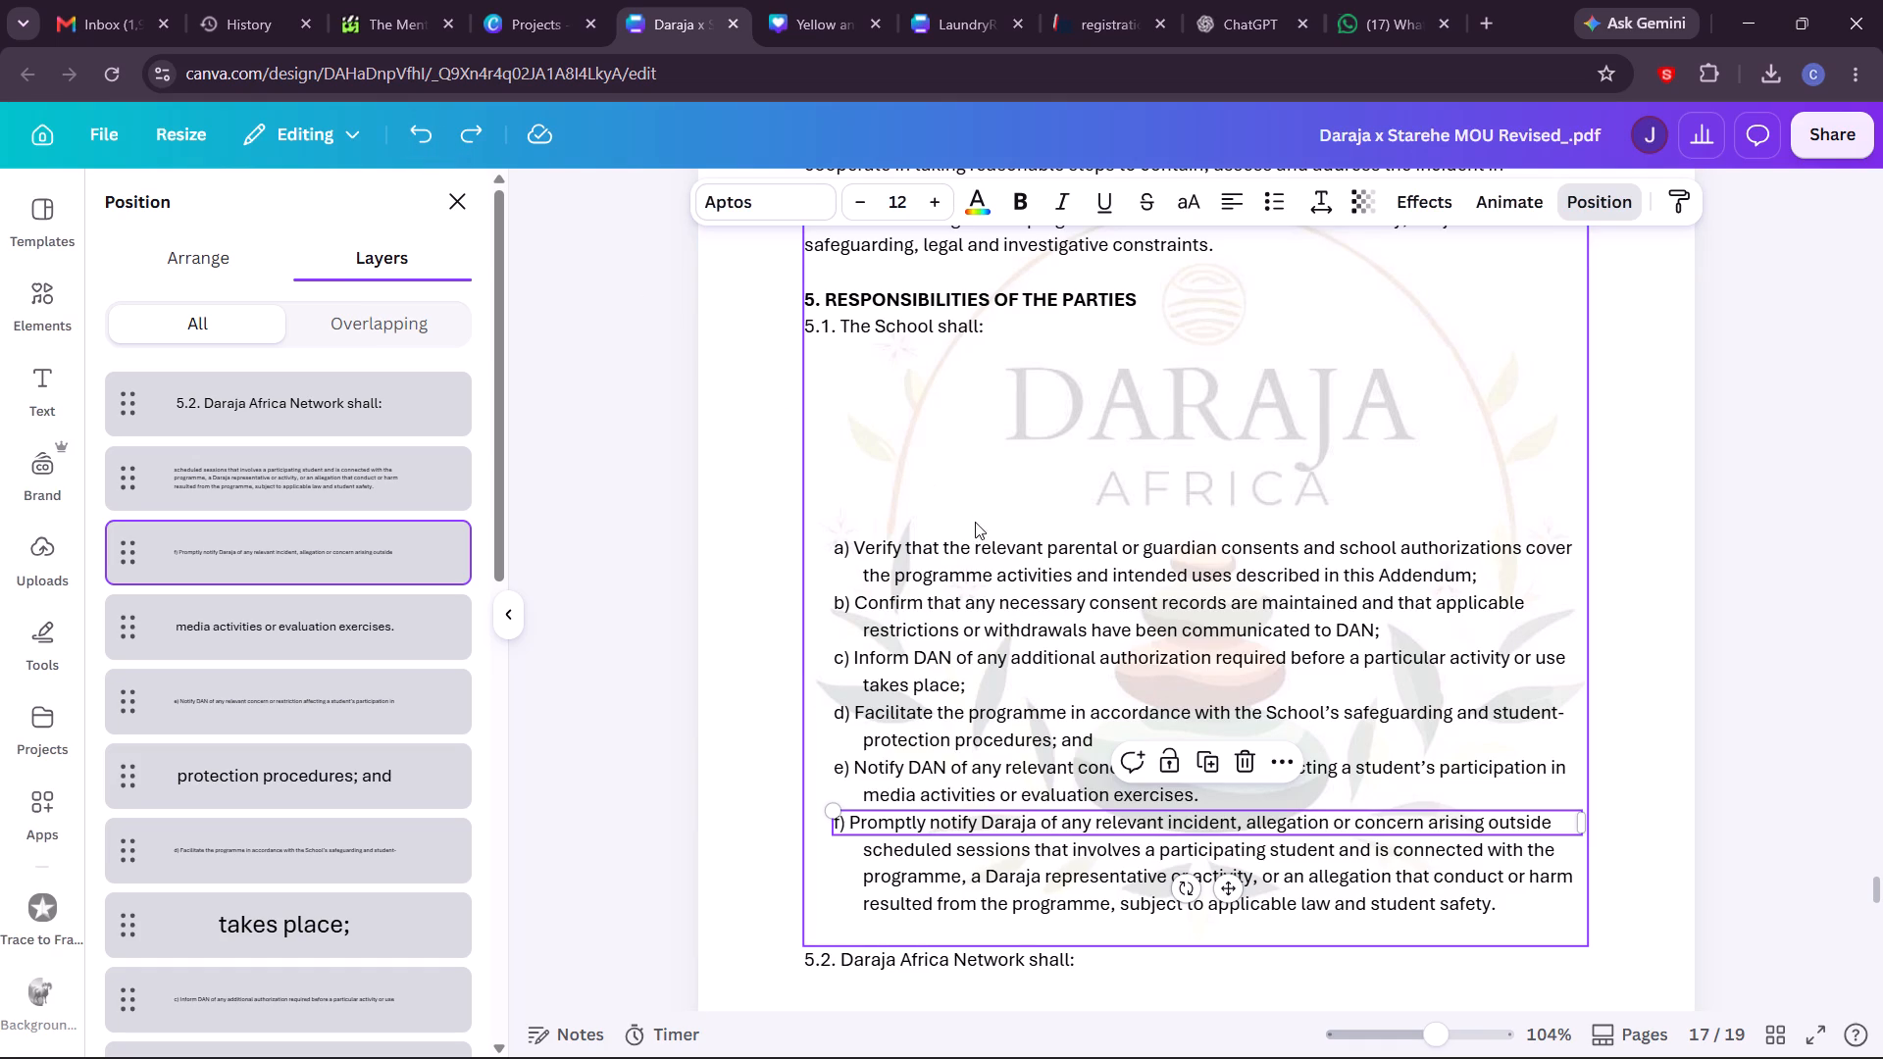
# Group all text lines of items a) to f) under section 5.1 into one object.
pyautogui.click(974, 540)
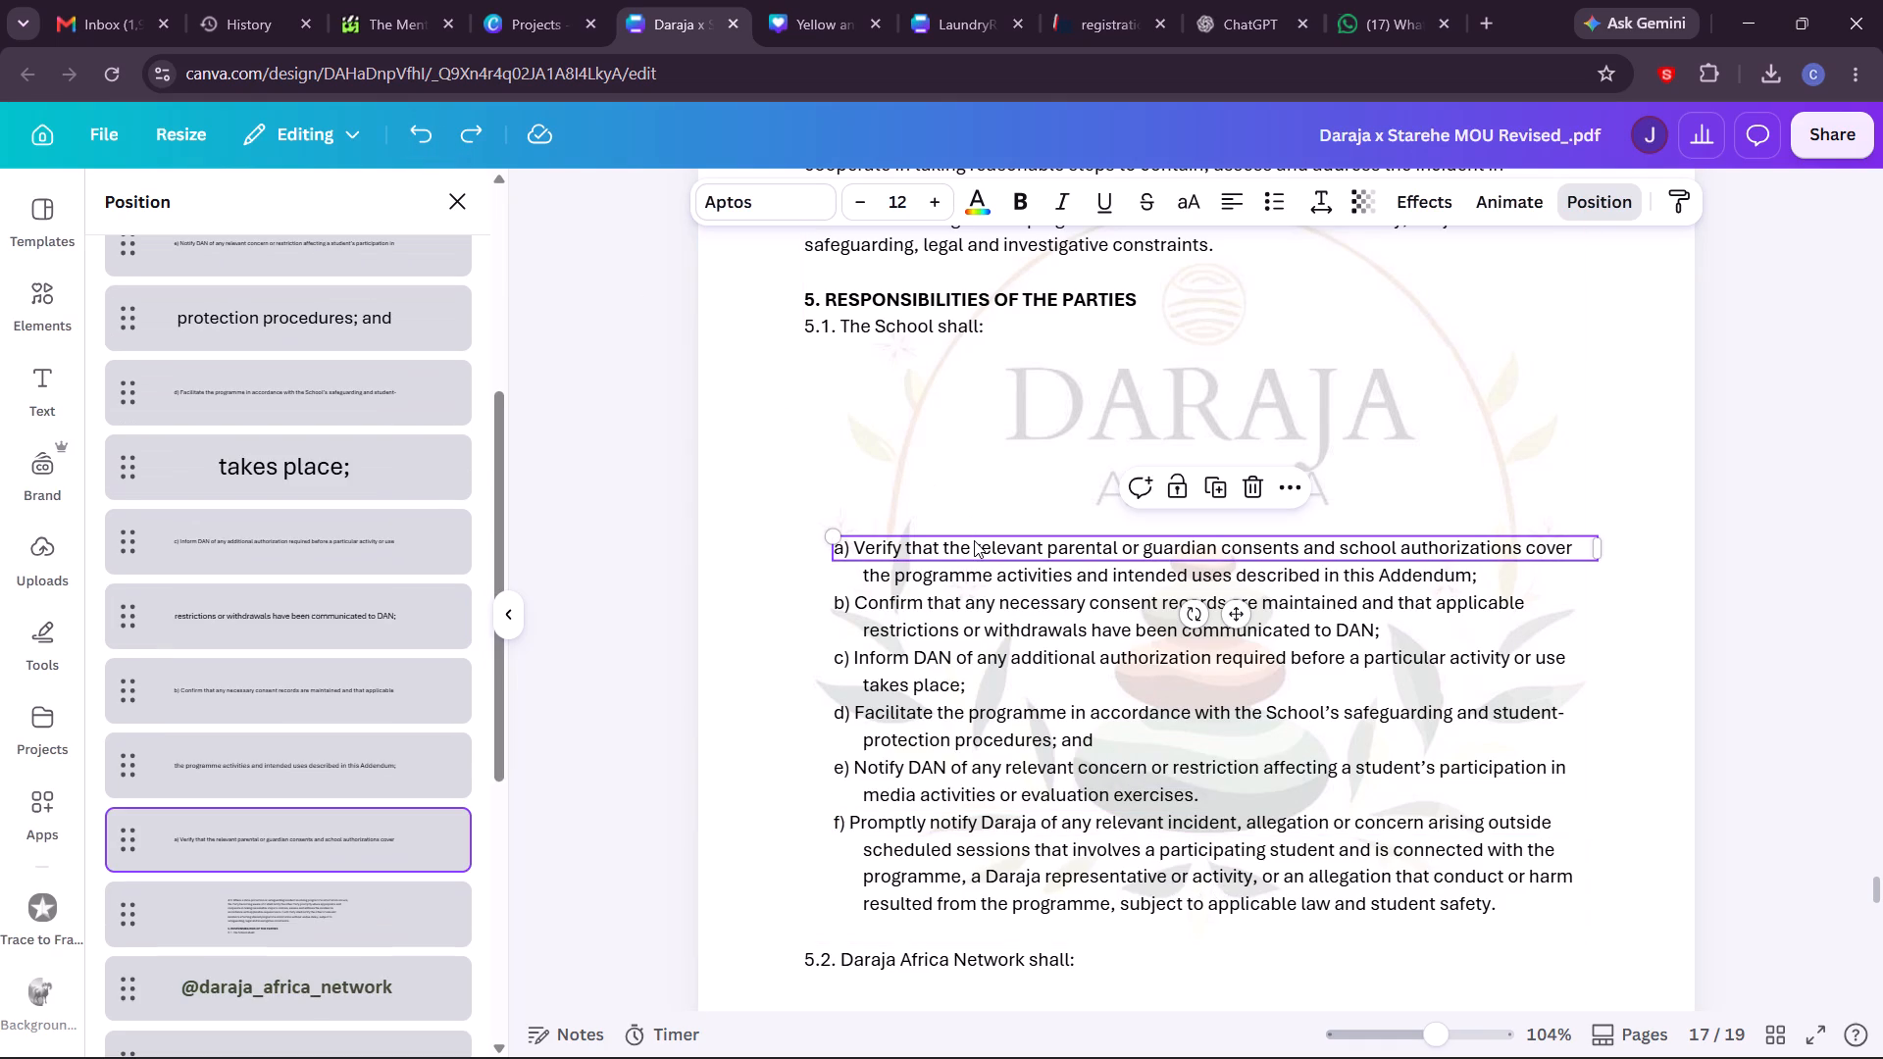
pyautogui.keyDown('shift'); pyautogui.click(982, 580); pyautogui.keyUp('shift')
pyautogui.keyDown('shift'); pyautogui.click(974, 597); pyautogui.keyUp('shift')
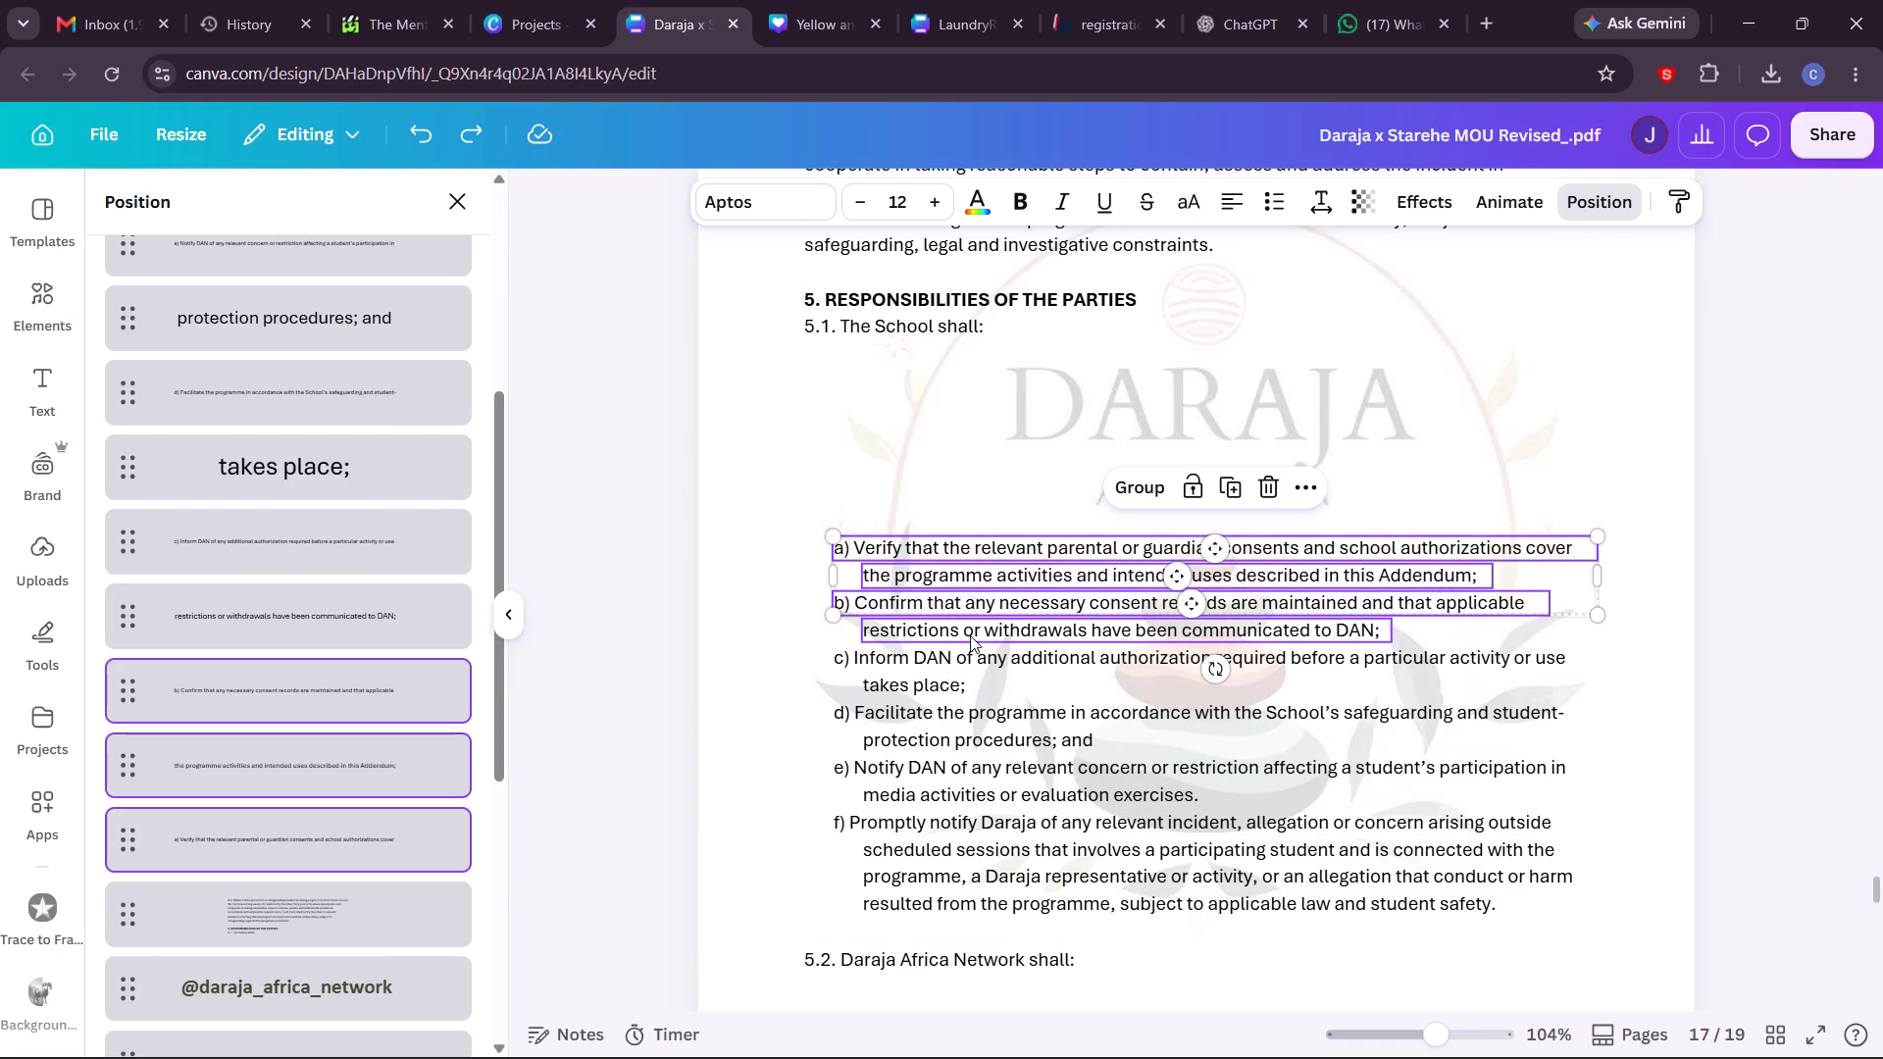
pyautogui.keyDown('shift'); pyautogui.click(970, 634); pyautogui.keyUp('shift')
pyautogui.keyDown('shift'); pyautogui.click(964, 654); pyautogui.keyUp('shift')
pyautogui.keyDown('shift'); pyautogui.click(949, 679); pyautogui.keyUp('shift')
pyautogui.keyDown('shift'); pyautogui.click(944, 706); pyautogui.keyUp('shift')
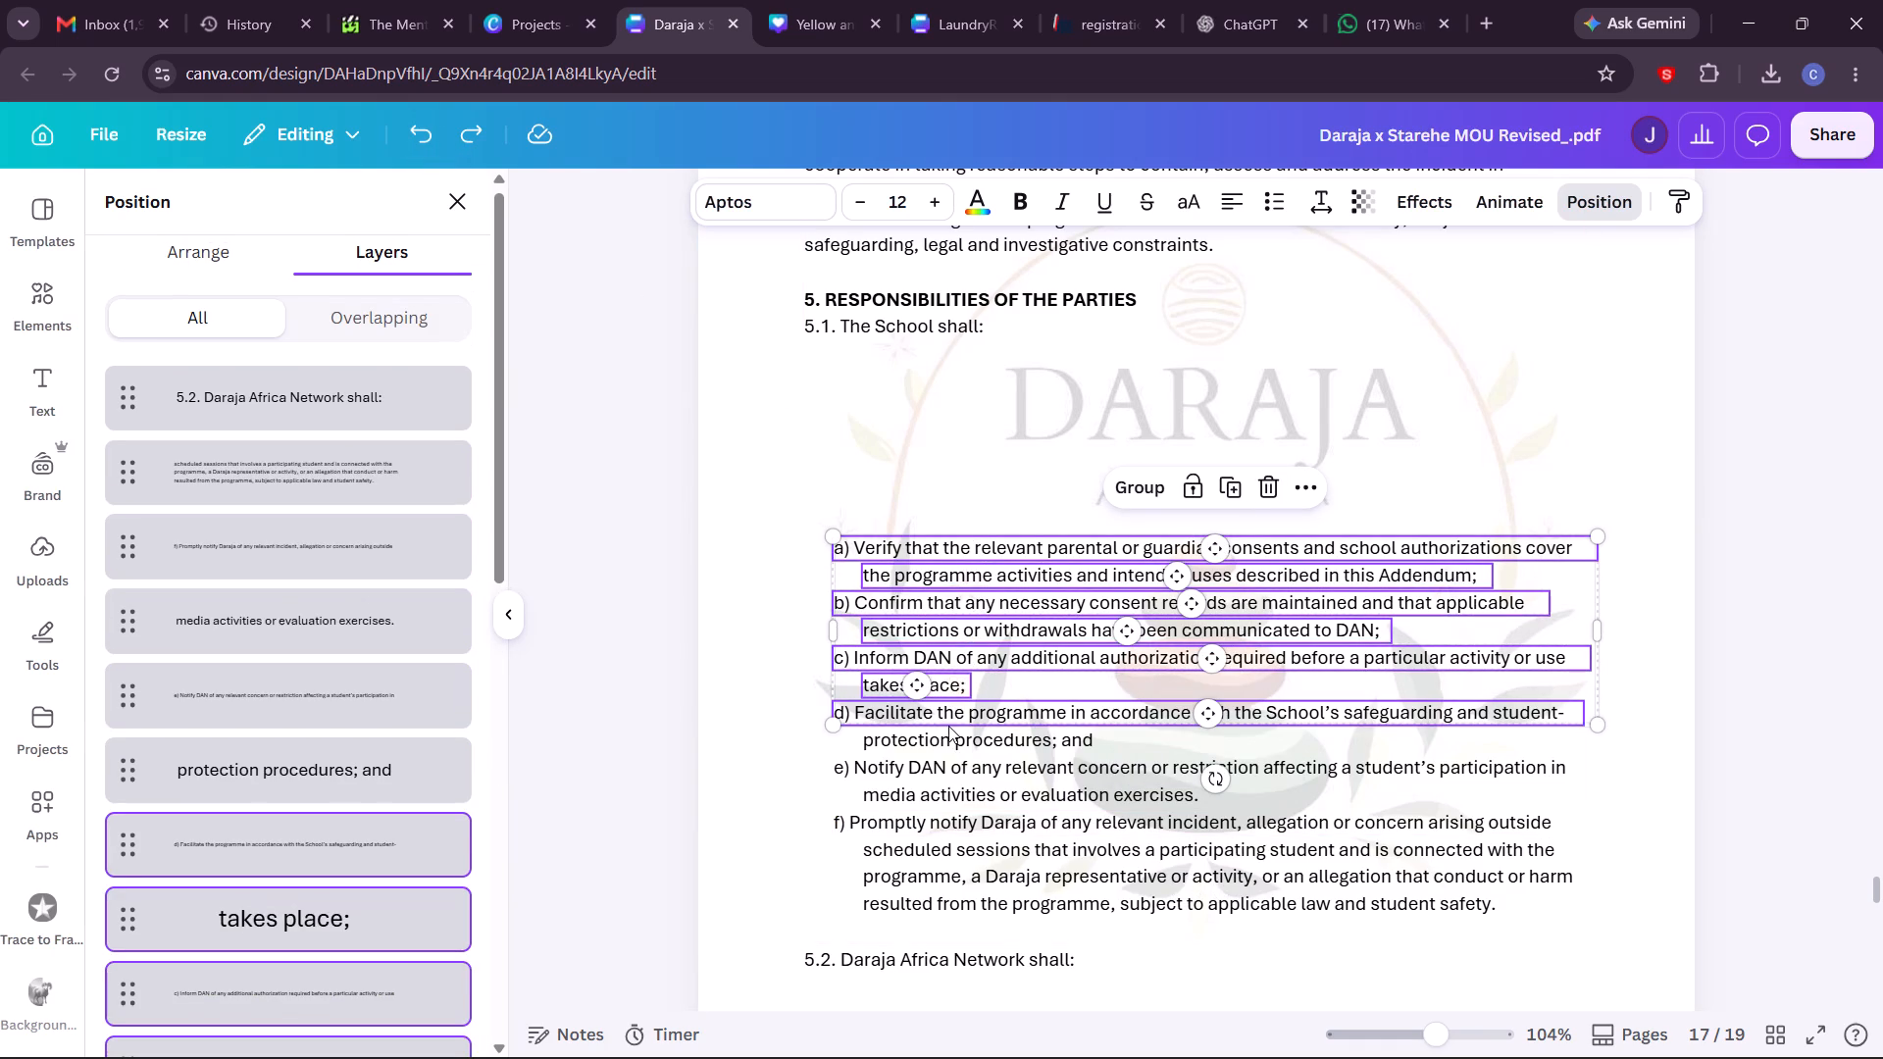
pyautogui.keyDown('shift'); pyautogui.click(953, 736); pyautogui.keyUp('shift')
pyautogui.keyDown('shift'); pyautogui.click(946, 768); pyautogui.keyUp('shift')
pyautogui.keyDown('shift'); pyautogui.click(942, 788); pyautogui.keyUp('shift')
pyautogui.keyDown('shift'); pyautogui.click(935, 817); pyautogui.keyUp('shift')
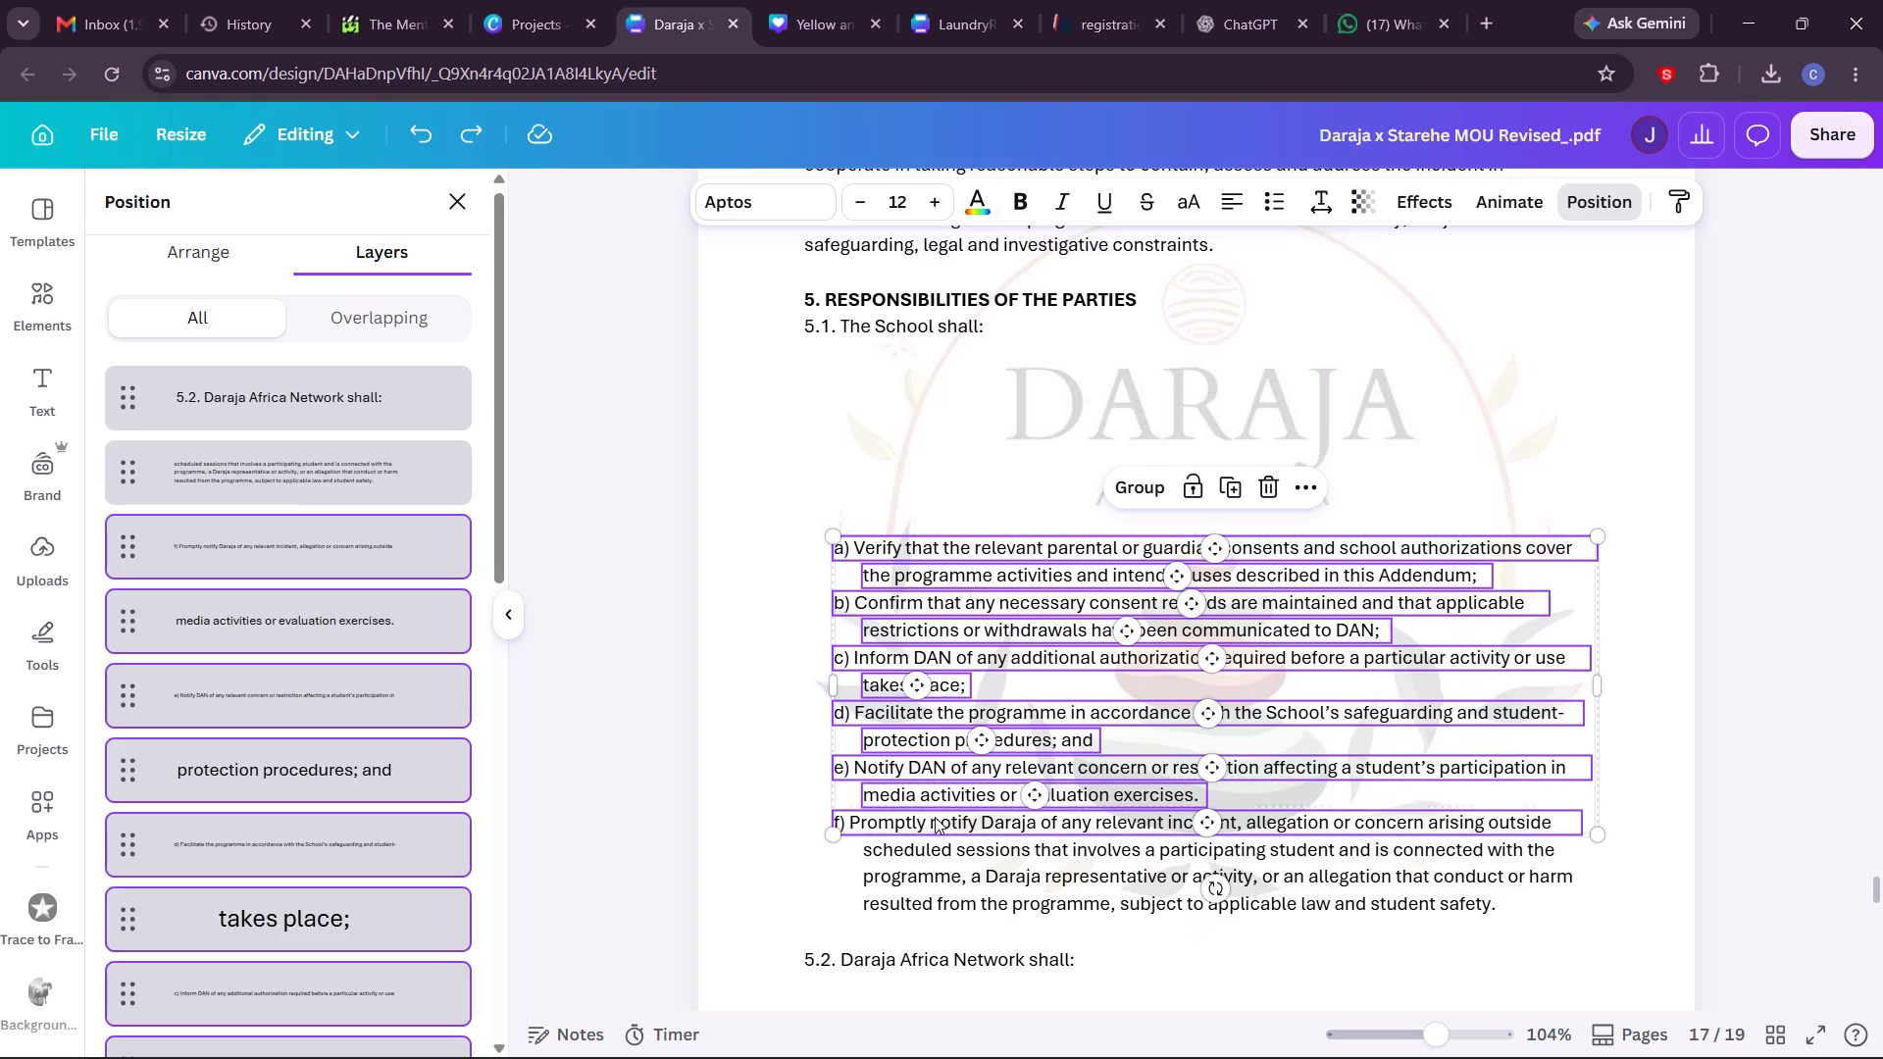
pyautogui.keyDown('shift'); pyautogui.click(941, 844); pyautogui.keyUp('shift')
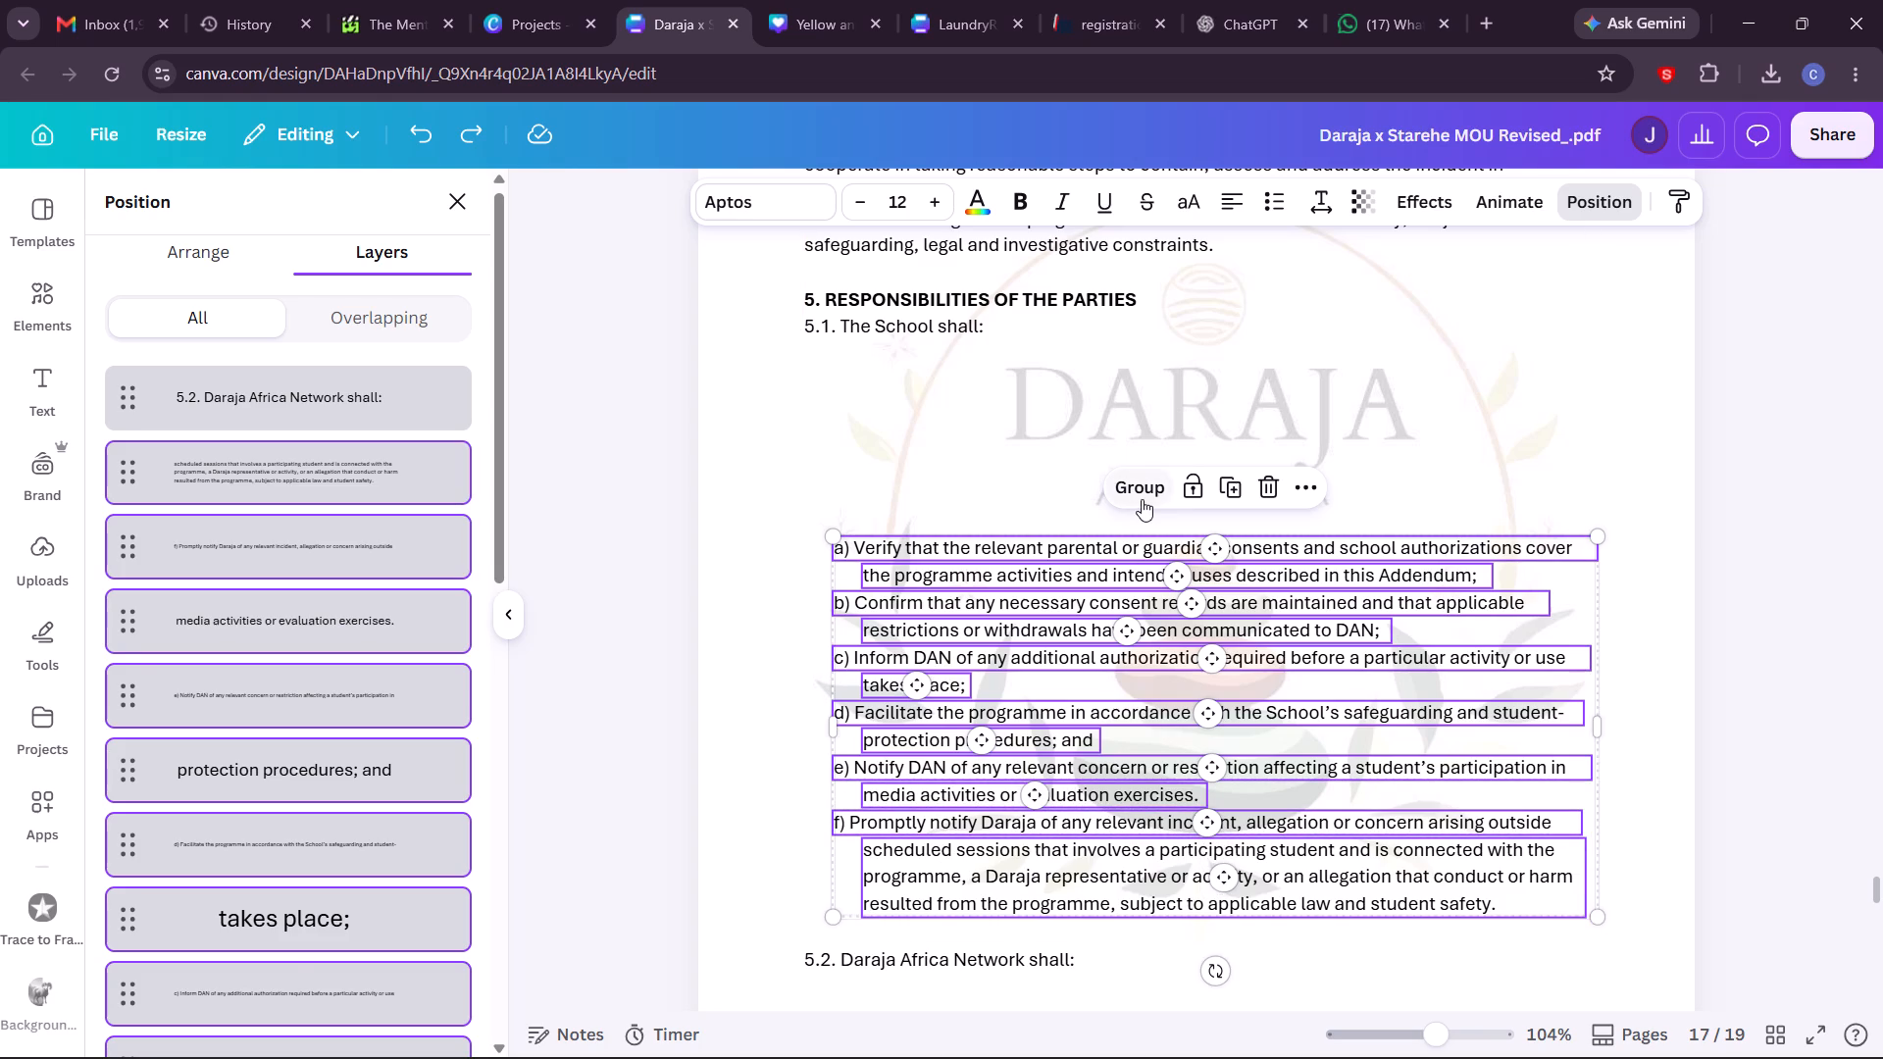
pyautogui.click(1143, 499)
# Move the grouped a) to f) list up directly beneath the heading "5.1. The School shall:".
pyautogui.moveTo(1192, 810); pyautogui.dragTo(1187, 639)
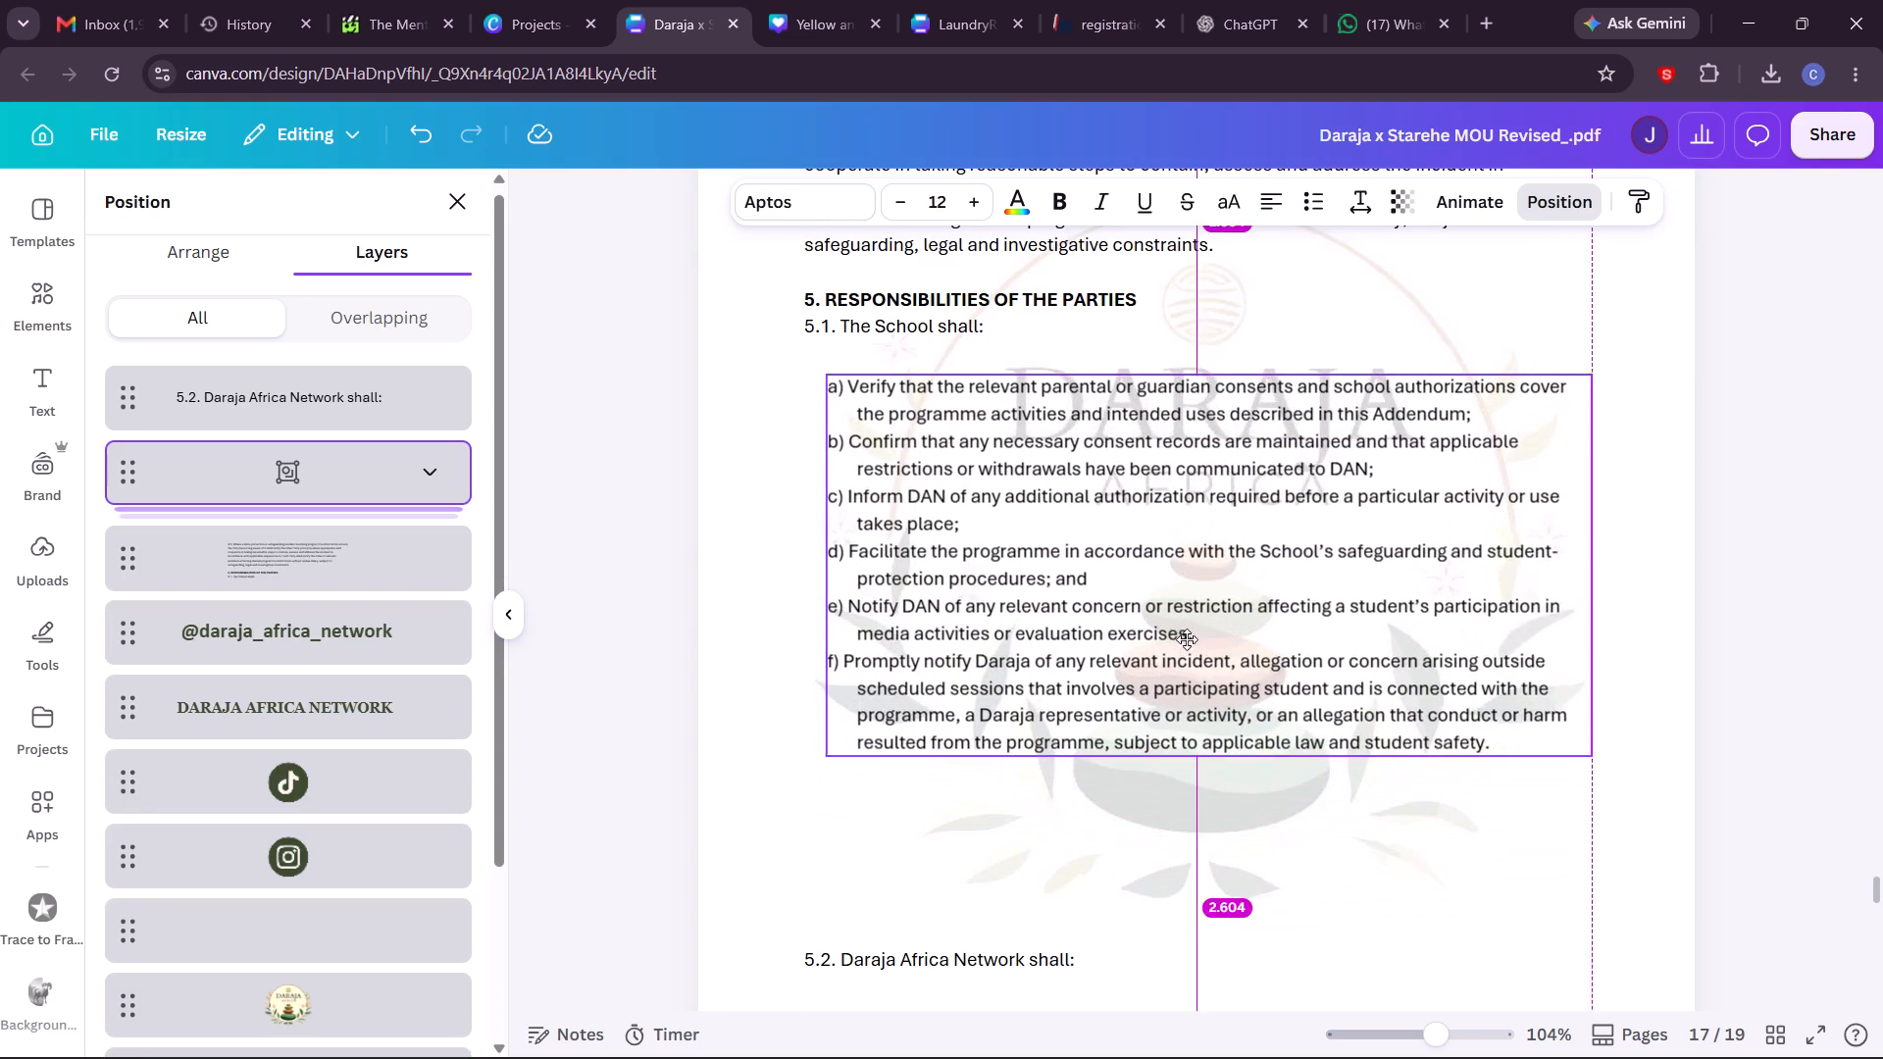
pyautogui.moveTo(1187, 639); pyautogui.dragTo(1195, 615)
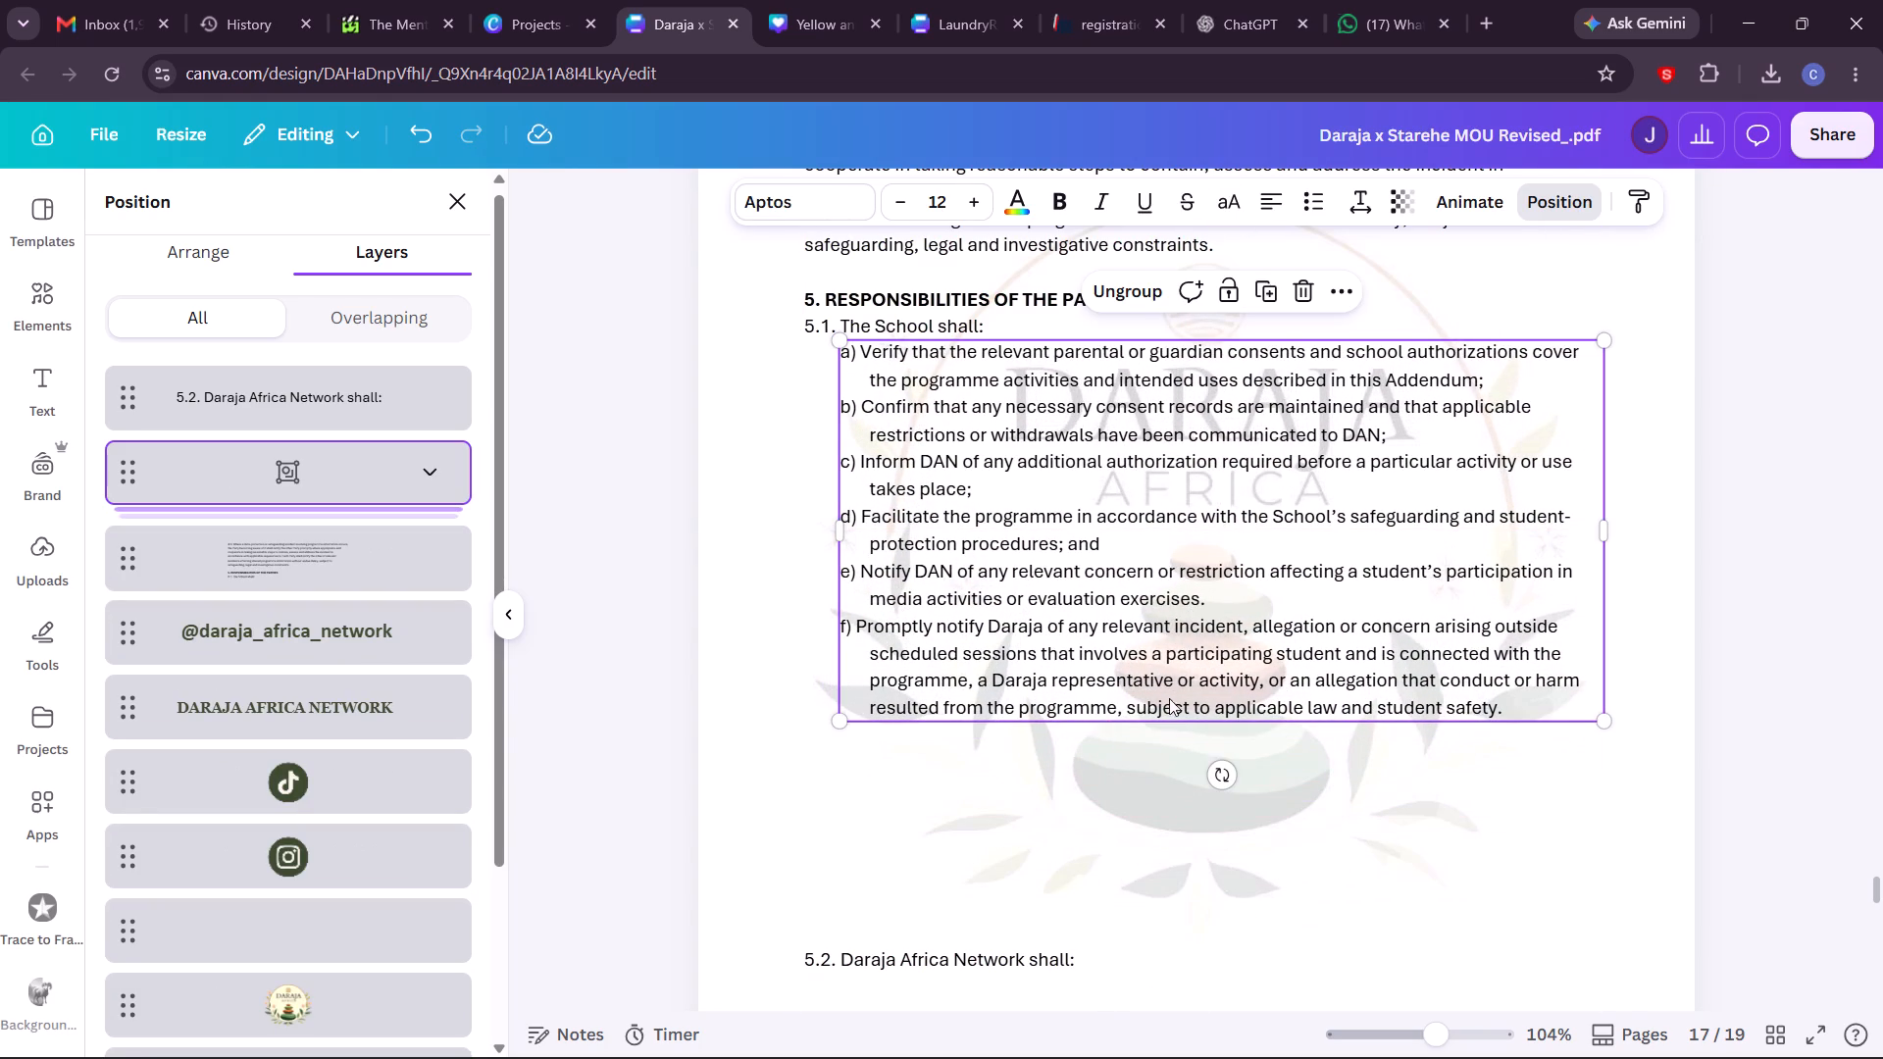
# Move the heading "5.2. Daraja Africa Network shall:" up to sit a small gap below item f), keeping its left alignment.
pyautogui.scroll(-1, 1128, 744)
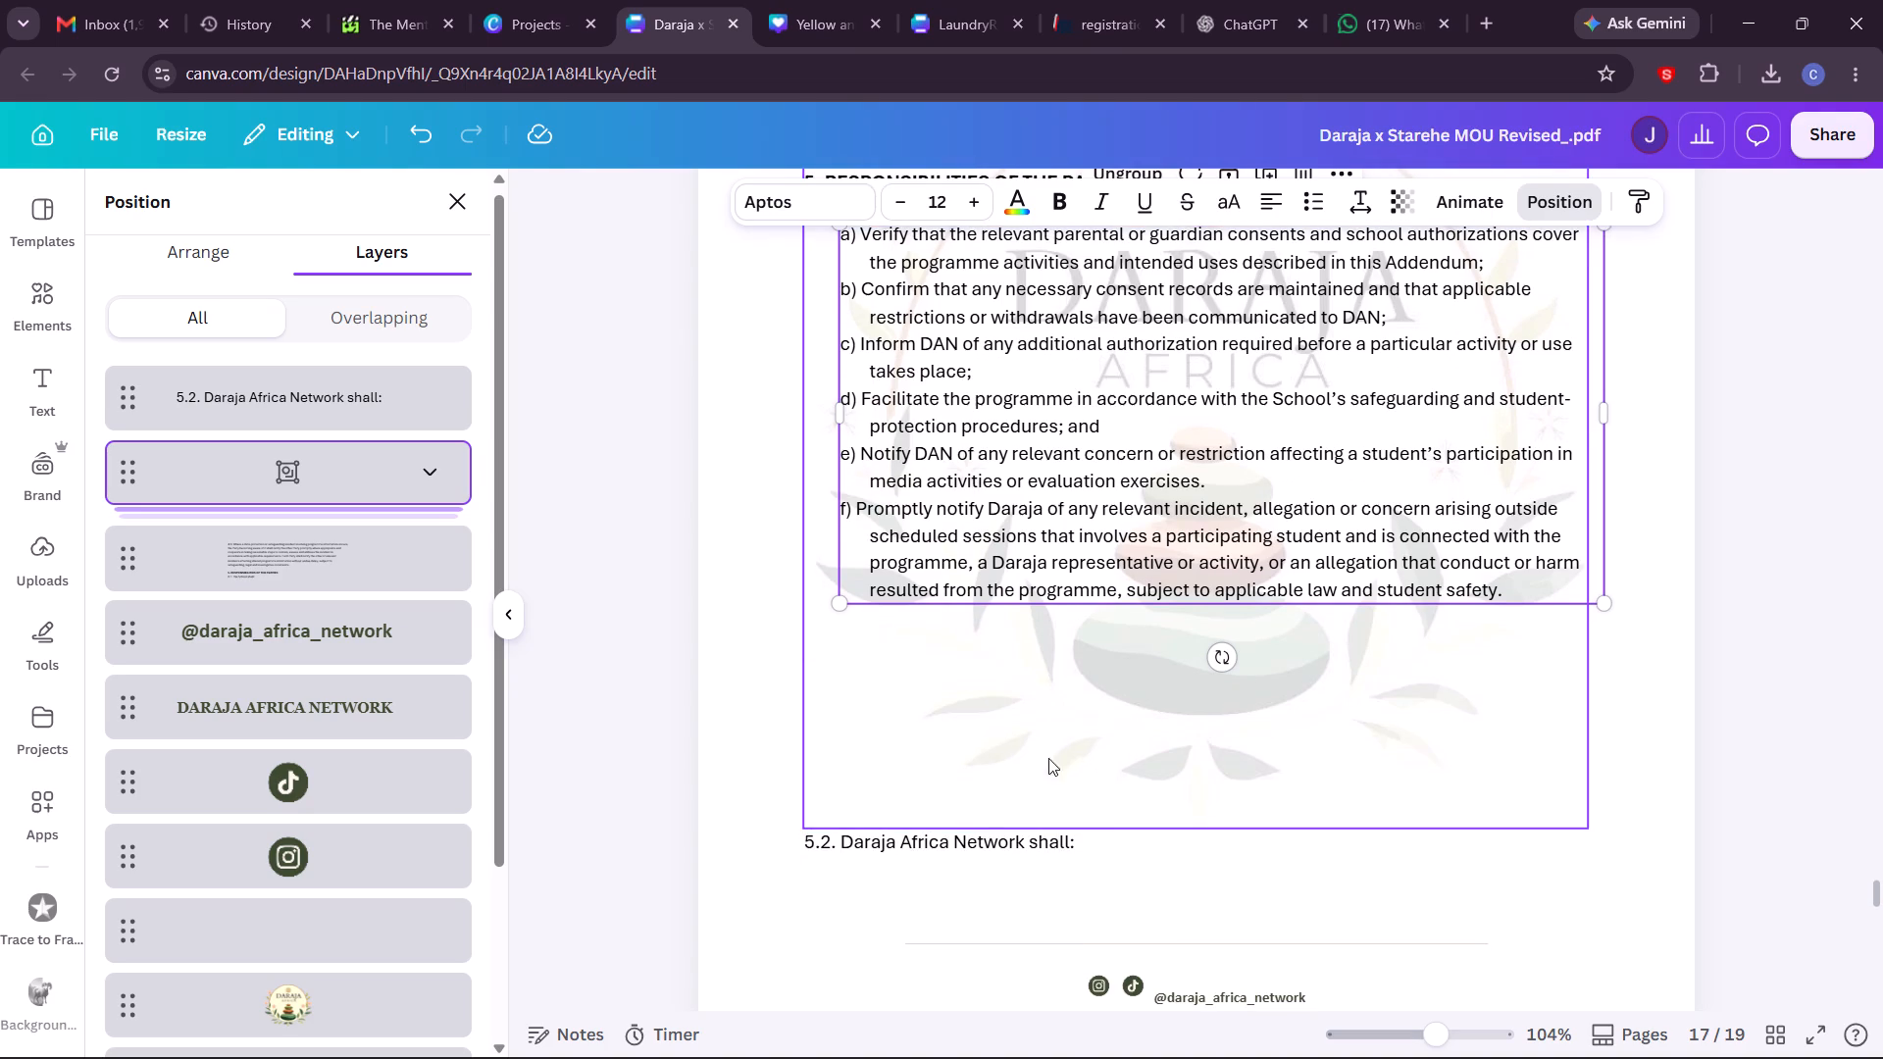
pyautogui.click(990, 847)
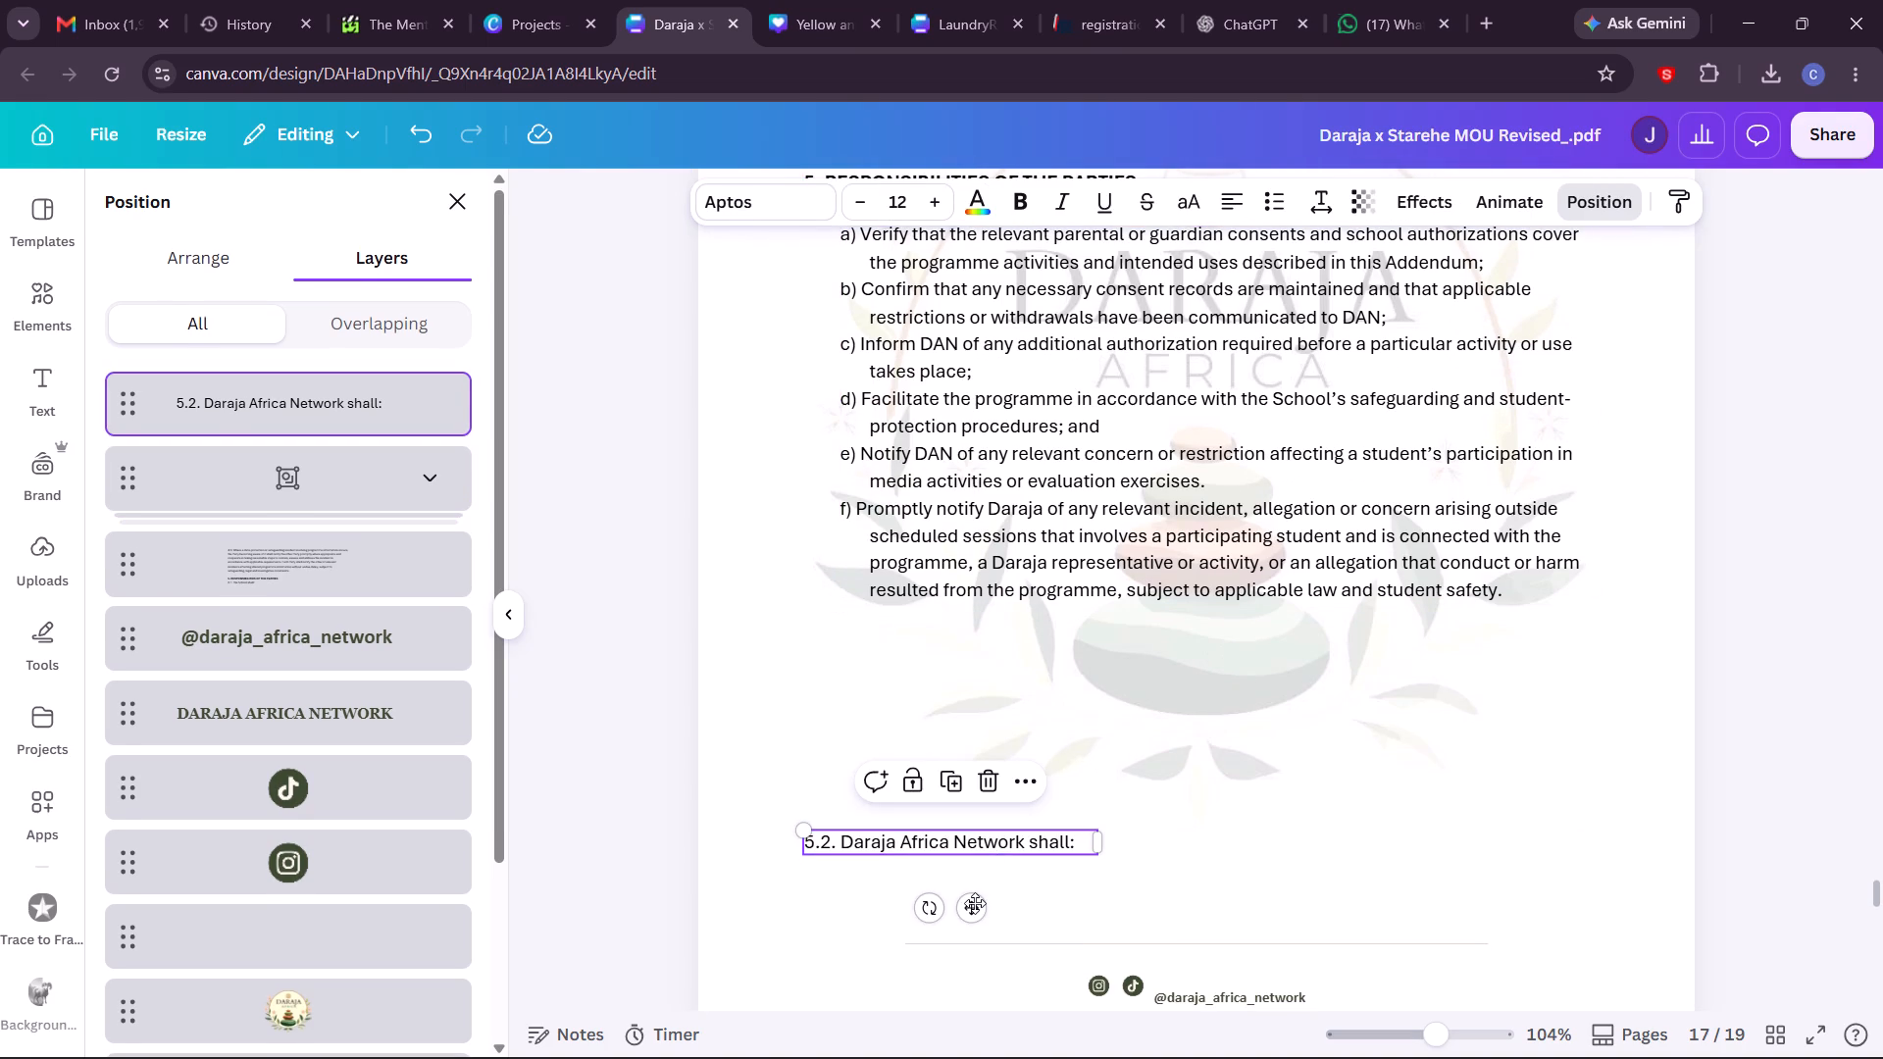
pyautogui.moveTo(969, 912); pyautogui.dragTo(972, 708)
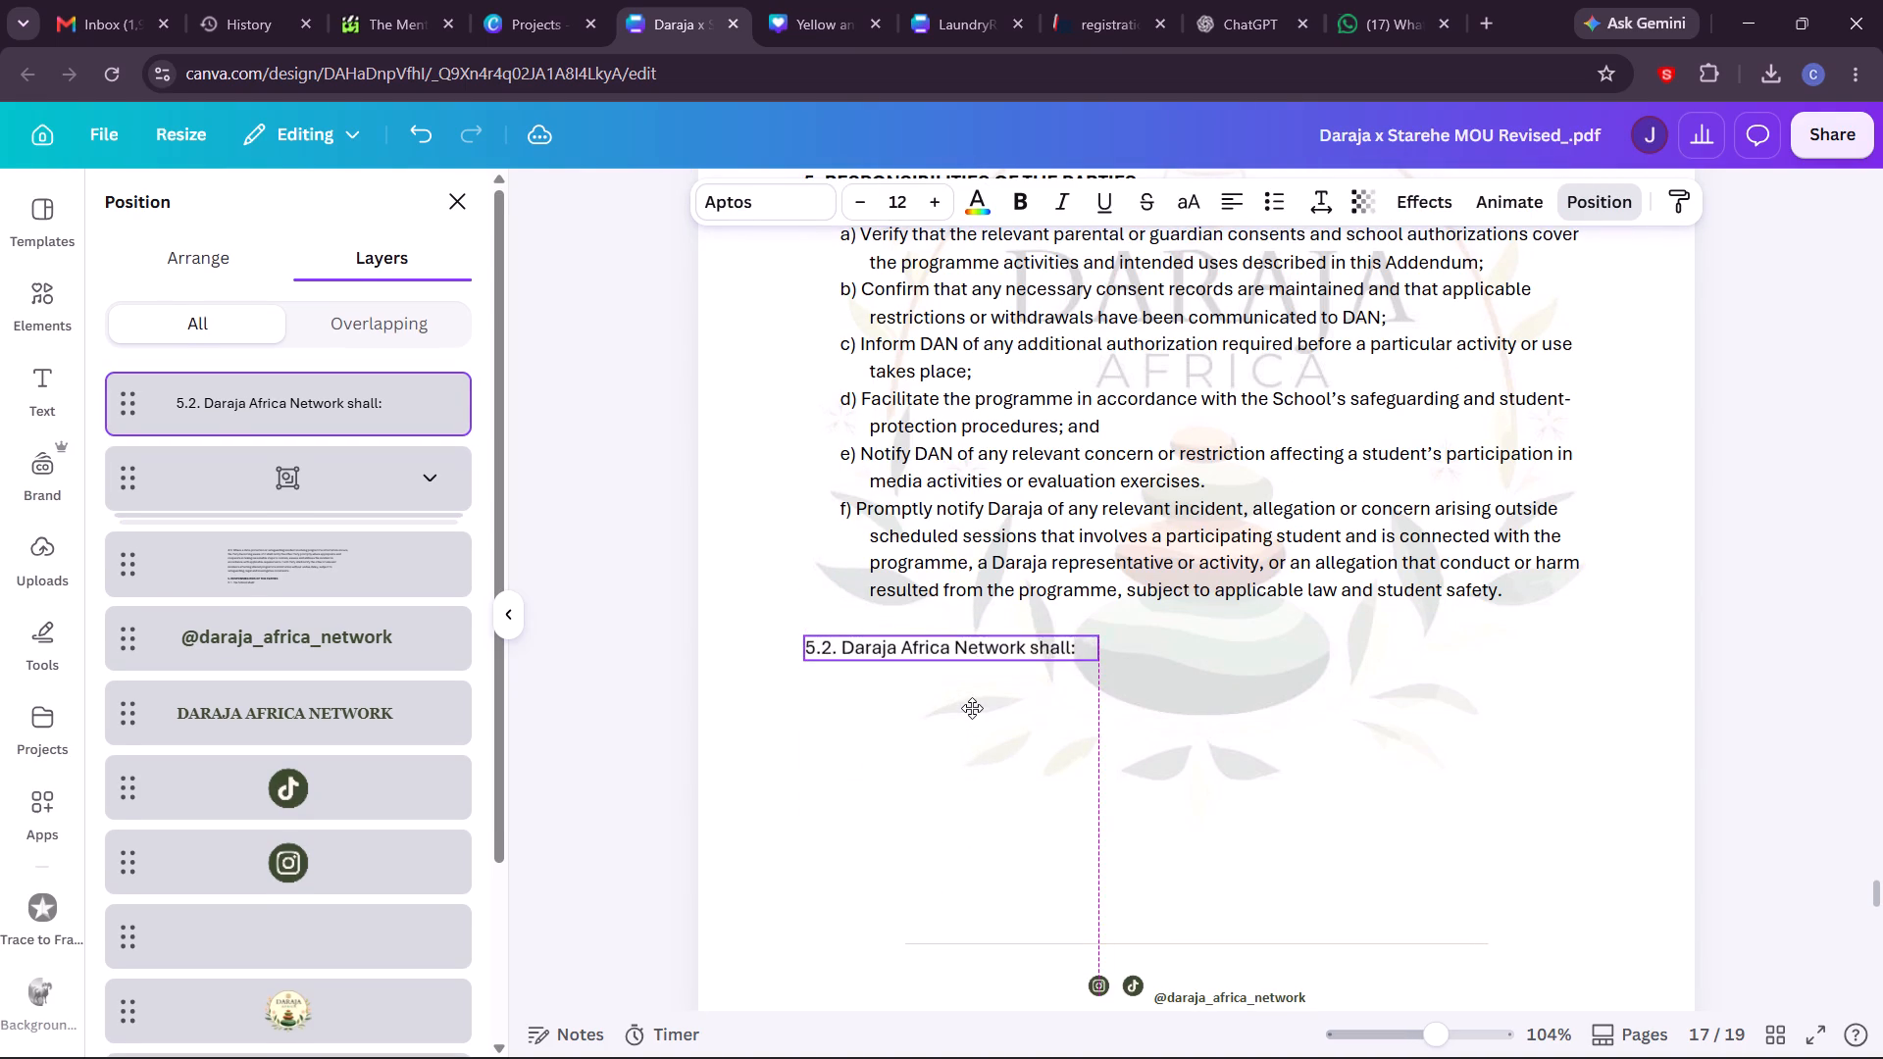
pyautogui.moveTo(972, 708); pyautogui.dragTo(972, 701)
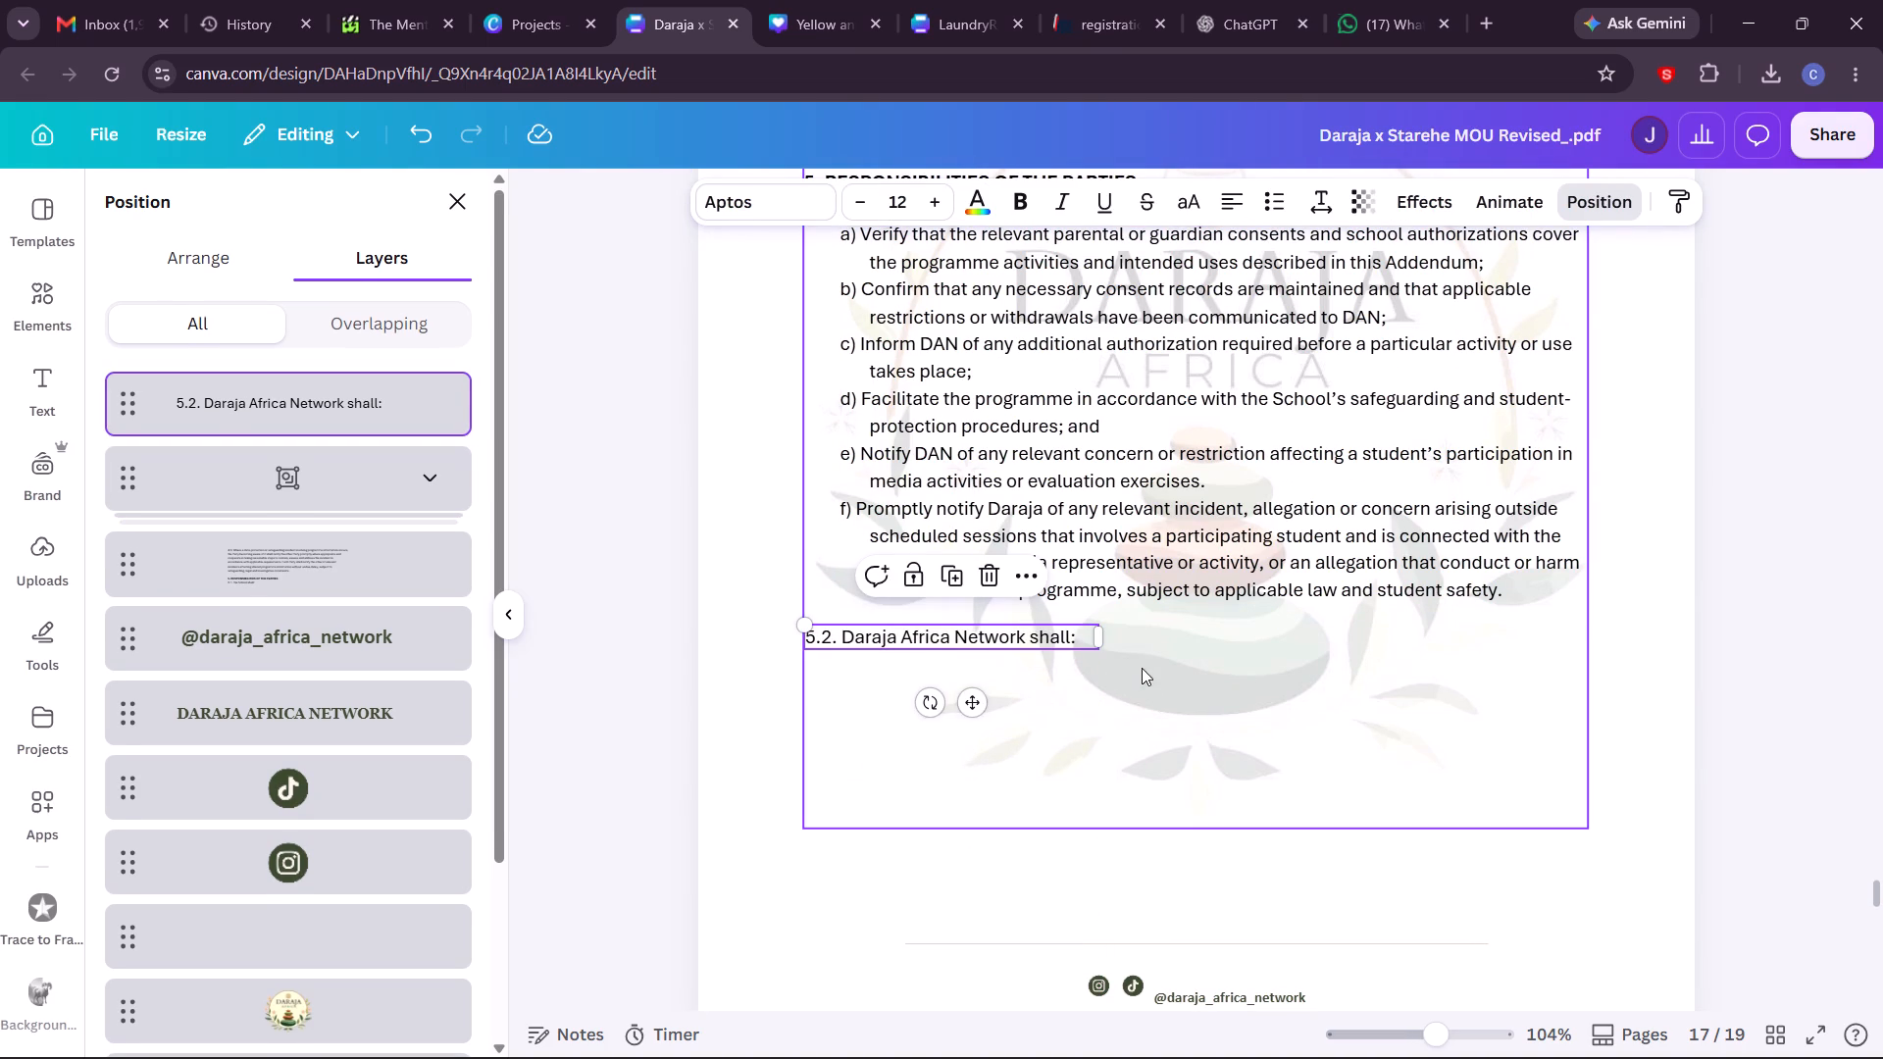
# Group all text lines of items a) to e) above "6. DURATION AND AMENDMENTS" on page 18.
pyautogui.moveTo(1881, 877); pyautogui.dragTo(1871, 907)
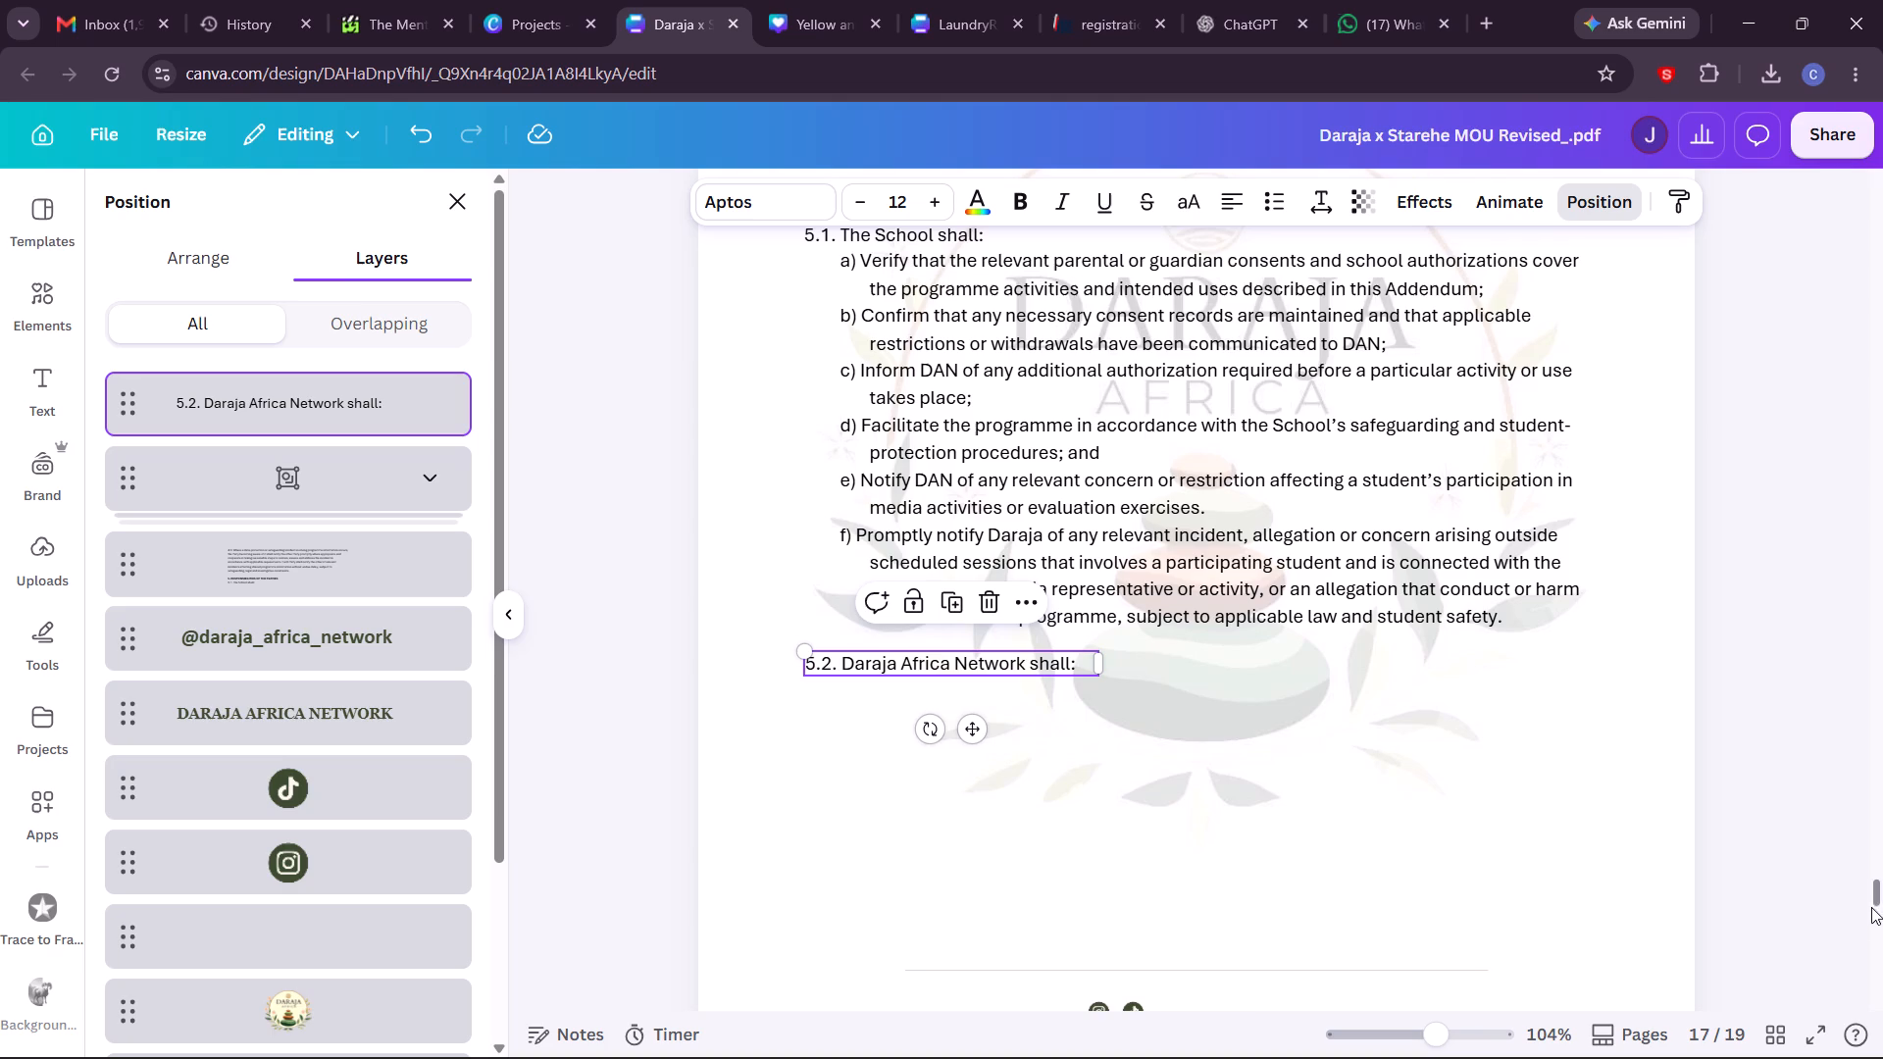
pyautogui.moveTo(1871, 907); pyautogui.dragTo(1870, 911)
pyautogui.moveTo(1874, 891); pyautogui.dragTo(1869, 912)
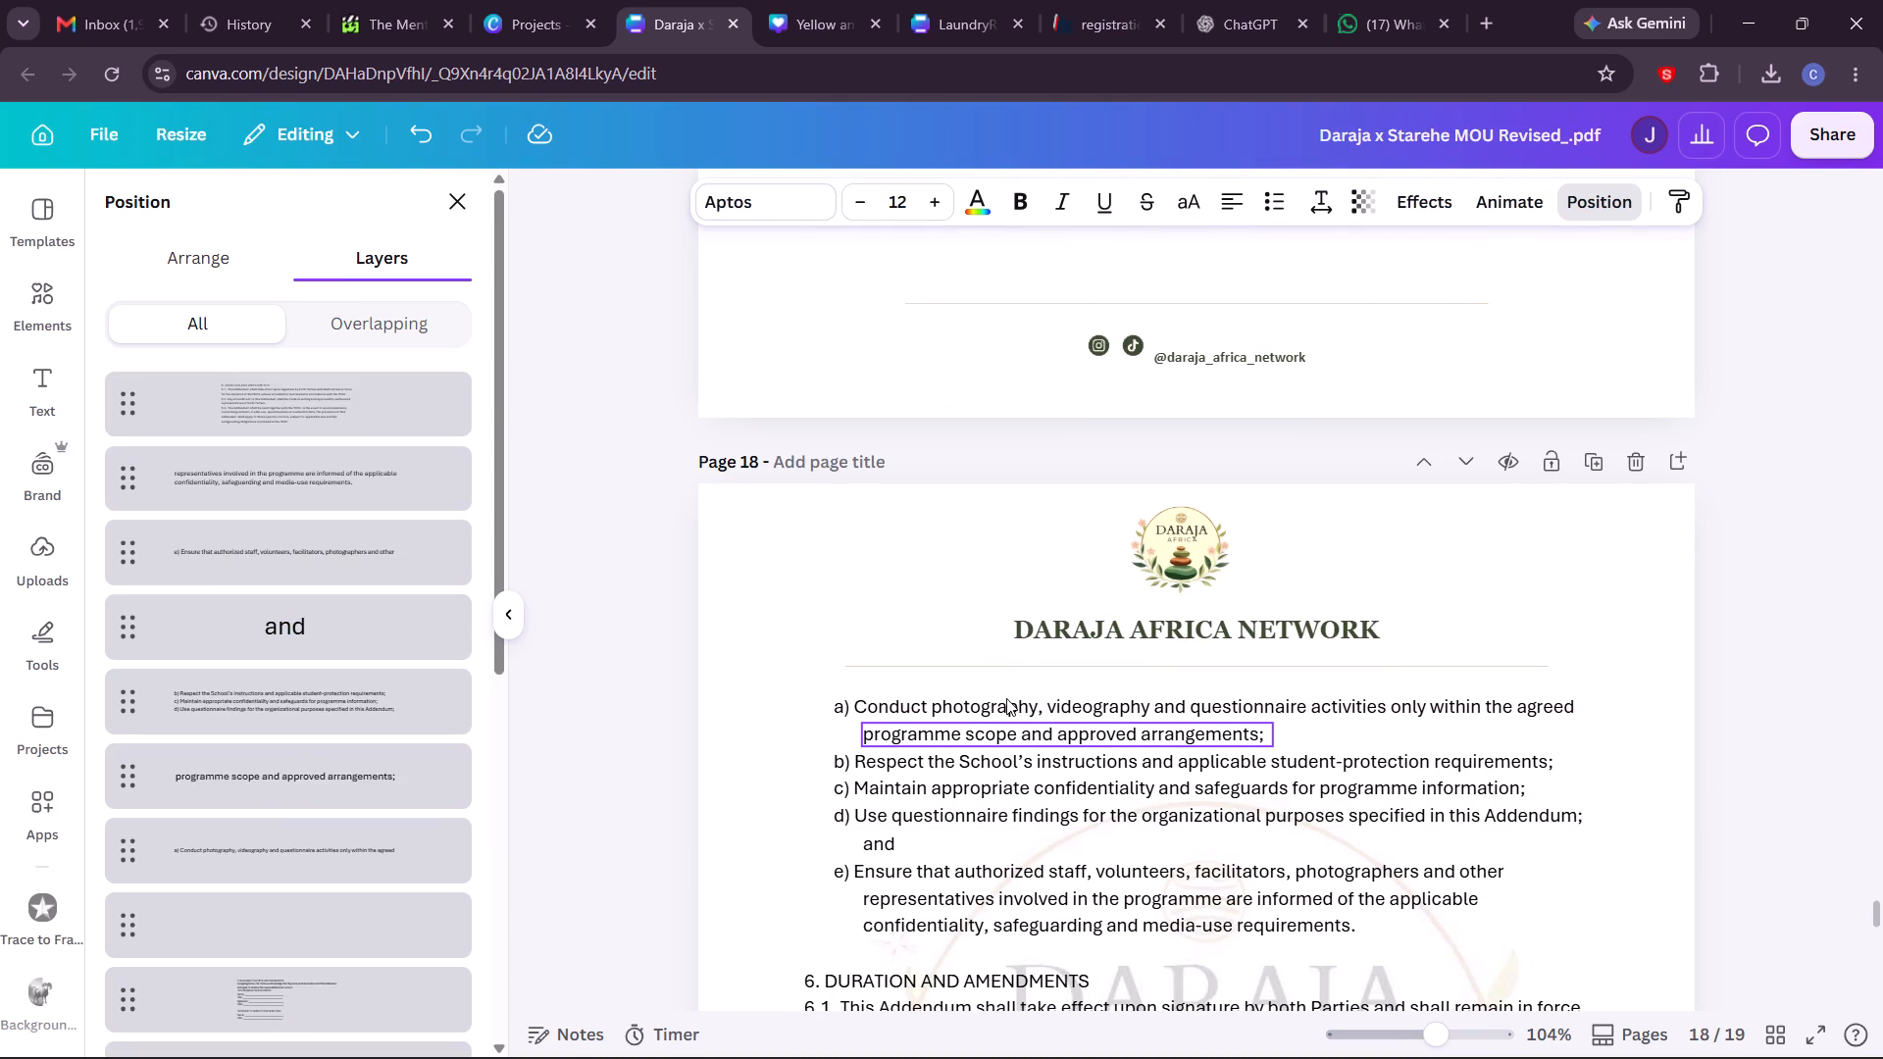
pyautogui.keyDown('shift'); pyautogui.click(949, 705); pyautogui.keyUp('shift')
pyautogui.keyDown('shift'); pyautogui.click(952, 736); pyautogui.keyUp('shift')
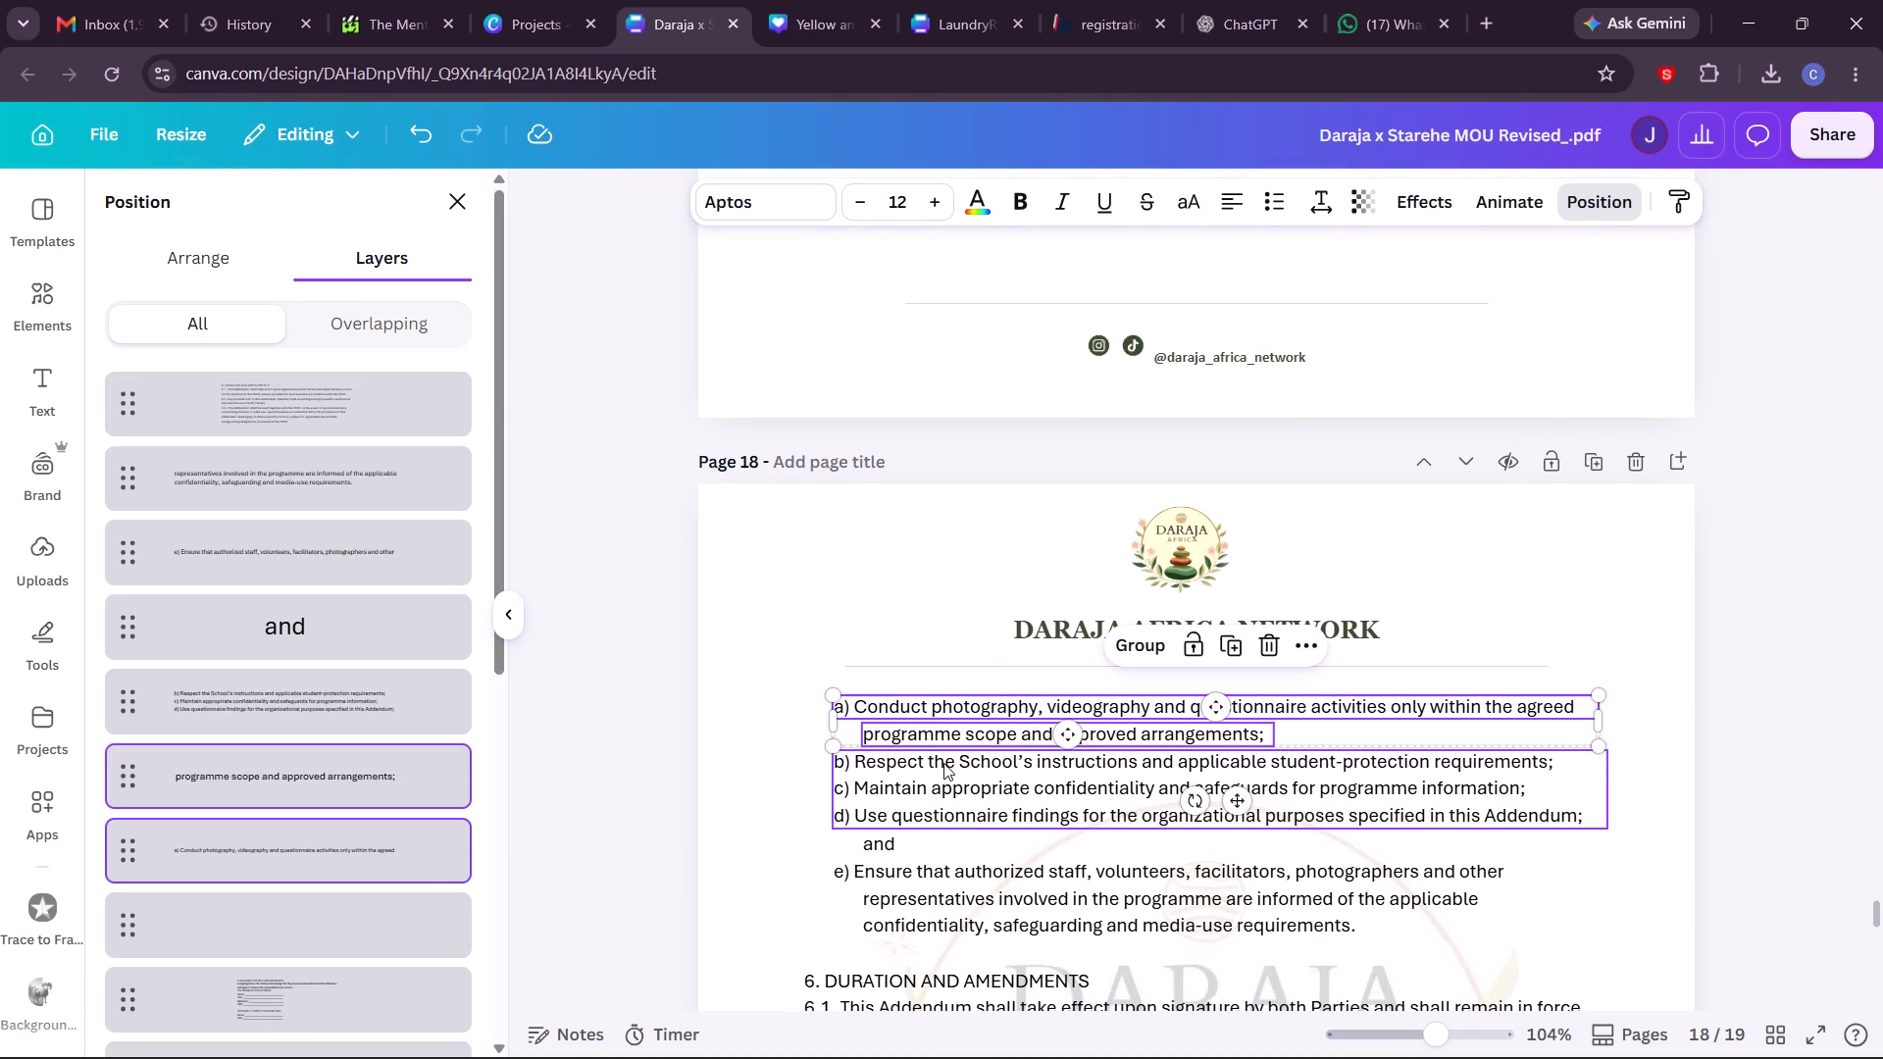
pyautogui.keyDown('shift'); pyautogui.click(943, 763); pyautogui.keyUp('shift')
pyautogui.keyDown('shift'); pyautogui.click(891, 844); pyautogui.keyUp('shift')
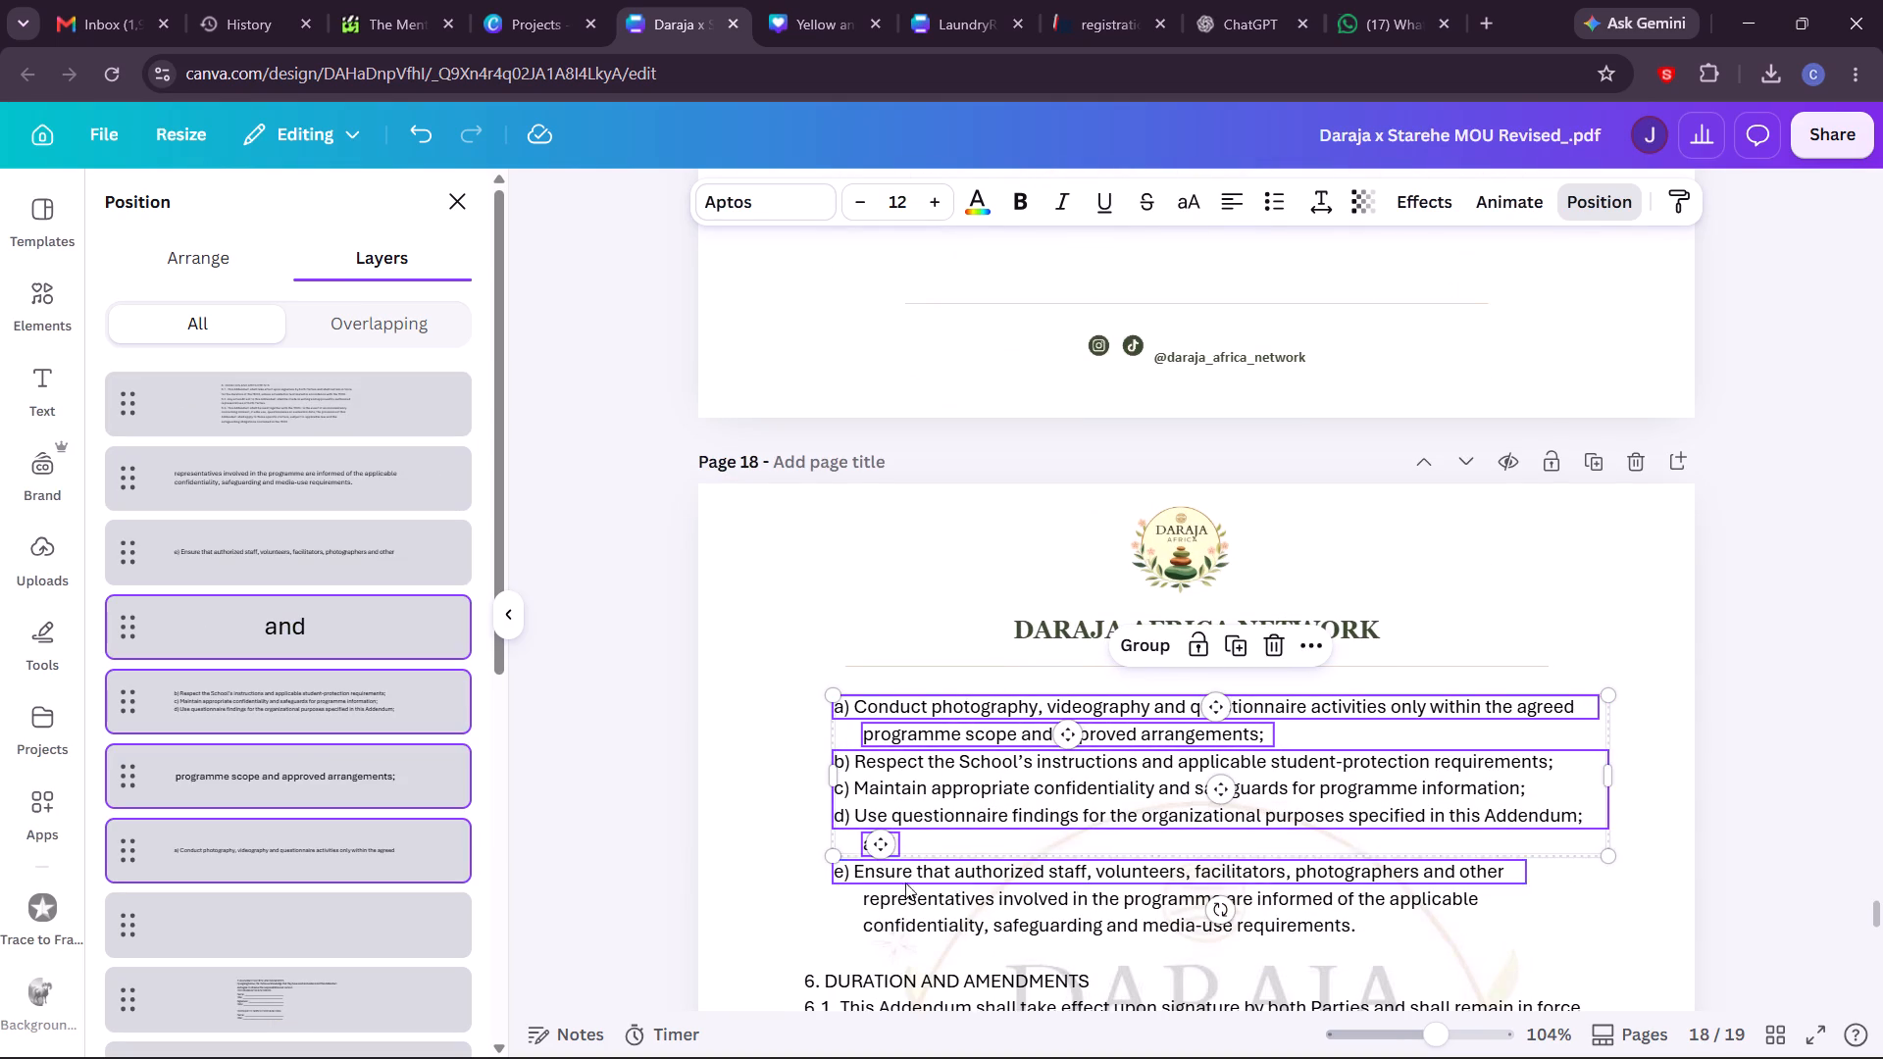
pyautogui.keyDown('shift'); pyautogui.click(909, 889); pyautogui.keyUp('shift')
pyautogui.keyDown('shift'); pyautogui.click(903, 875); pyautogui.keyUp('shift')
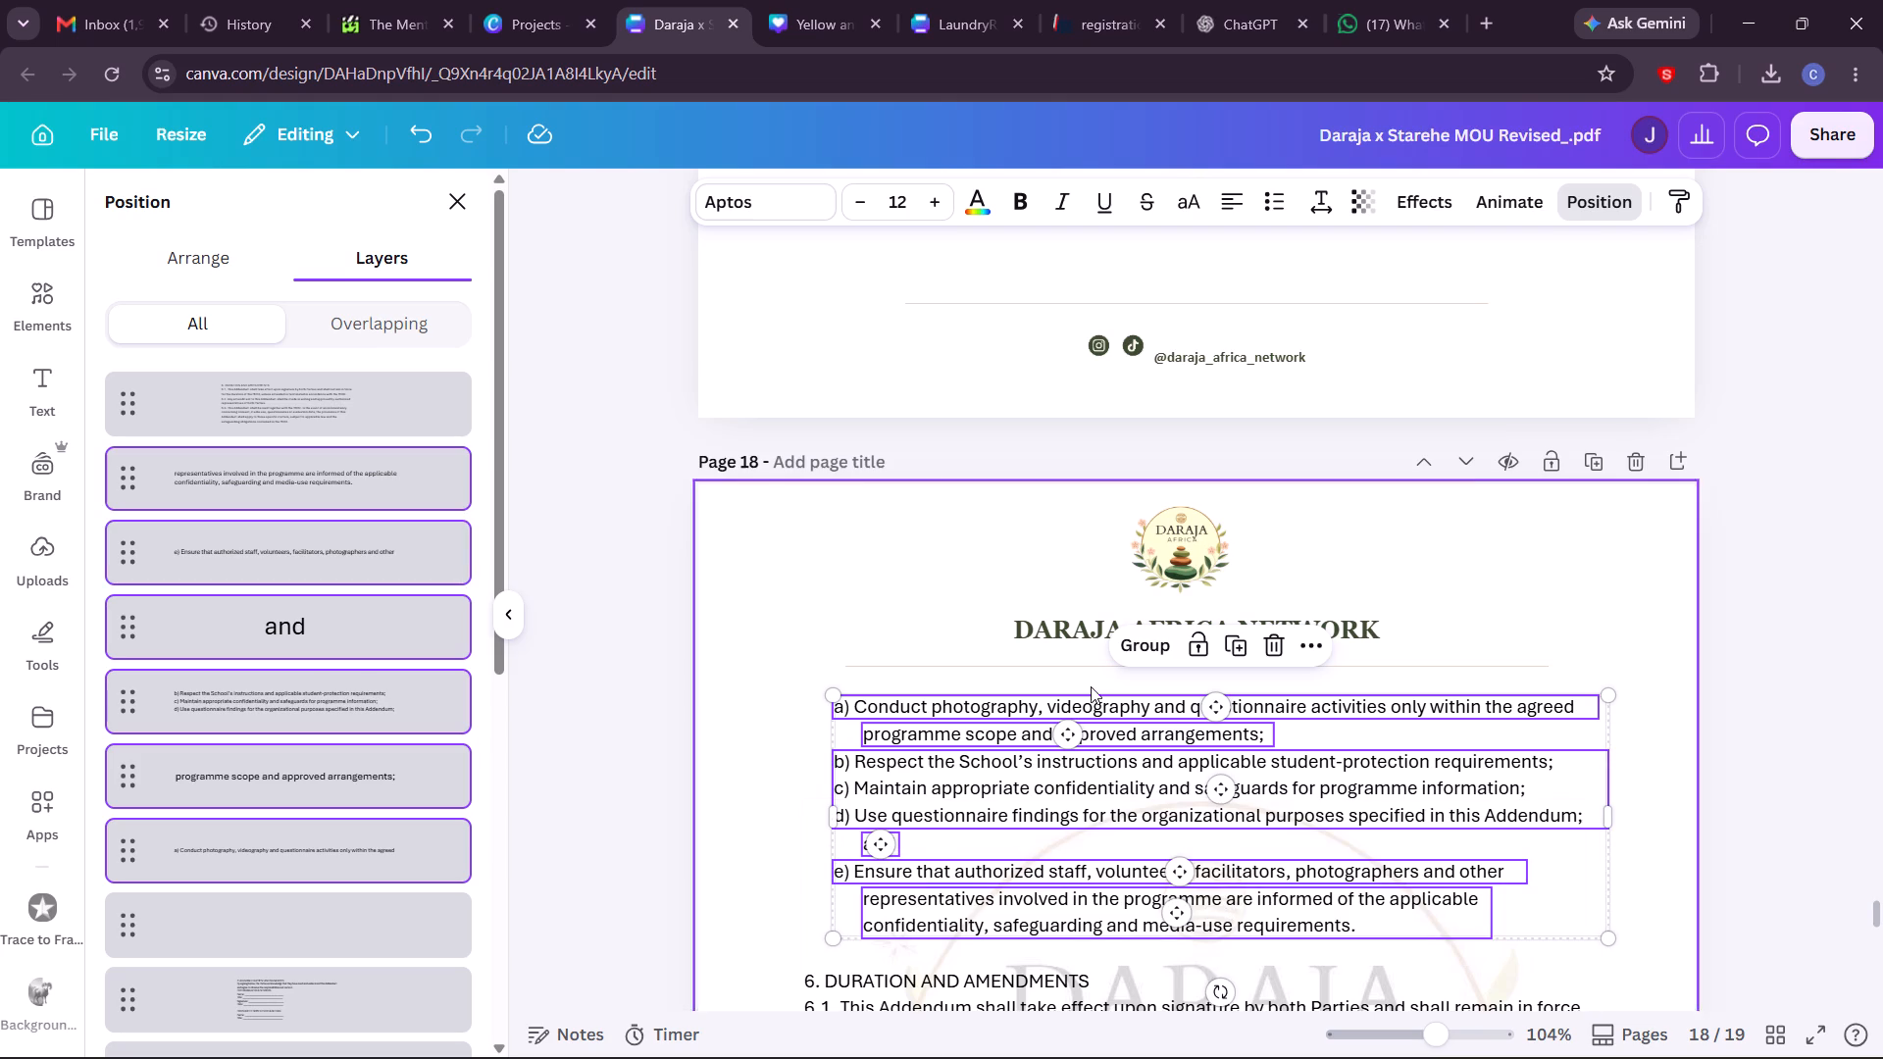
pyautogui.click(1138, 643)
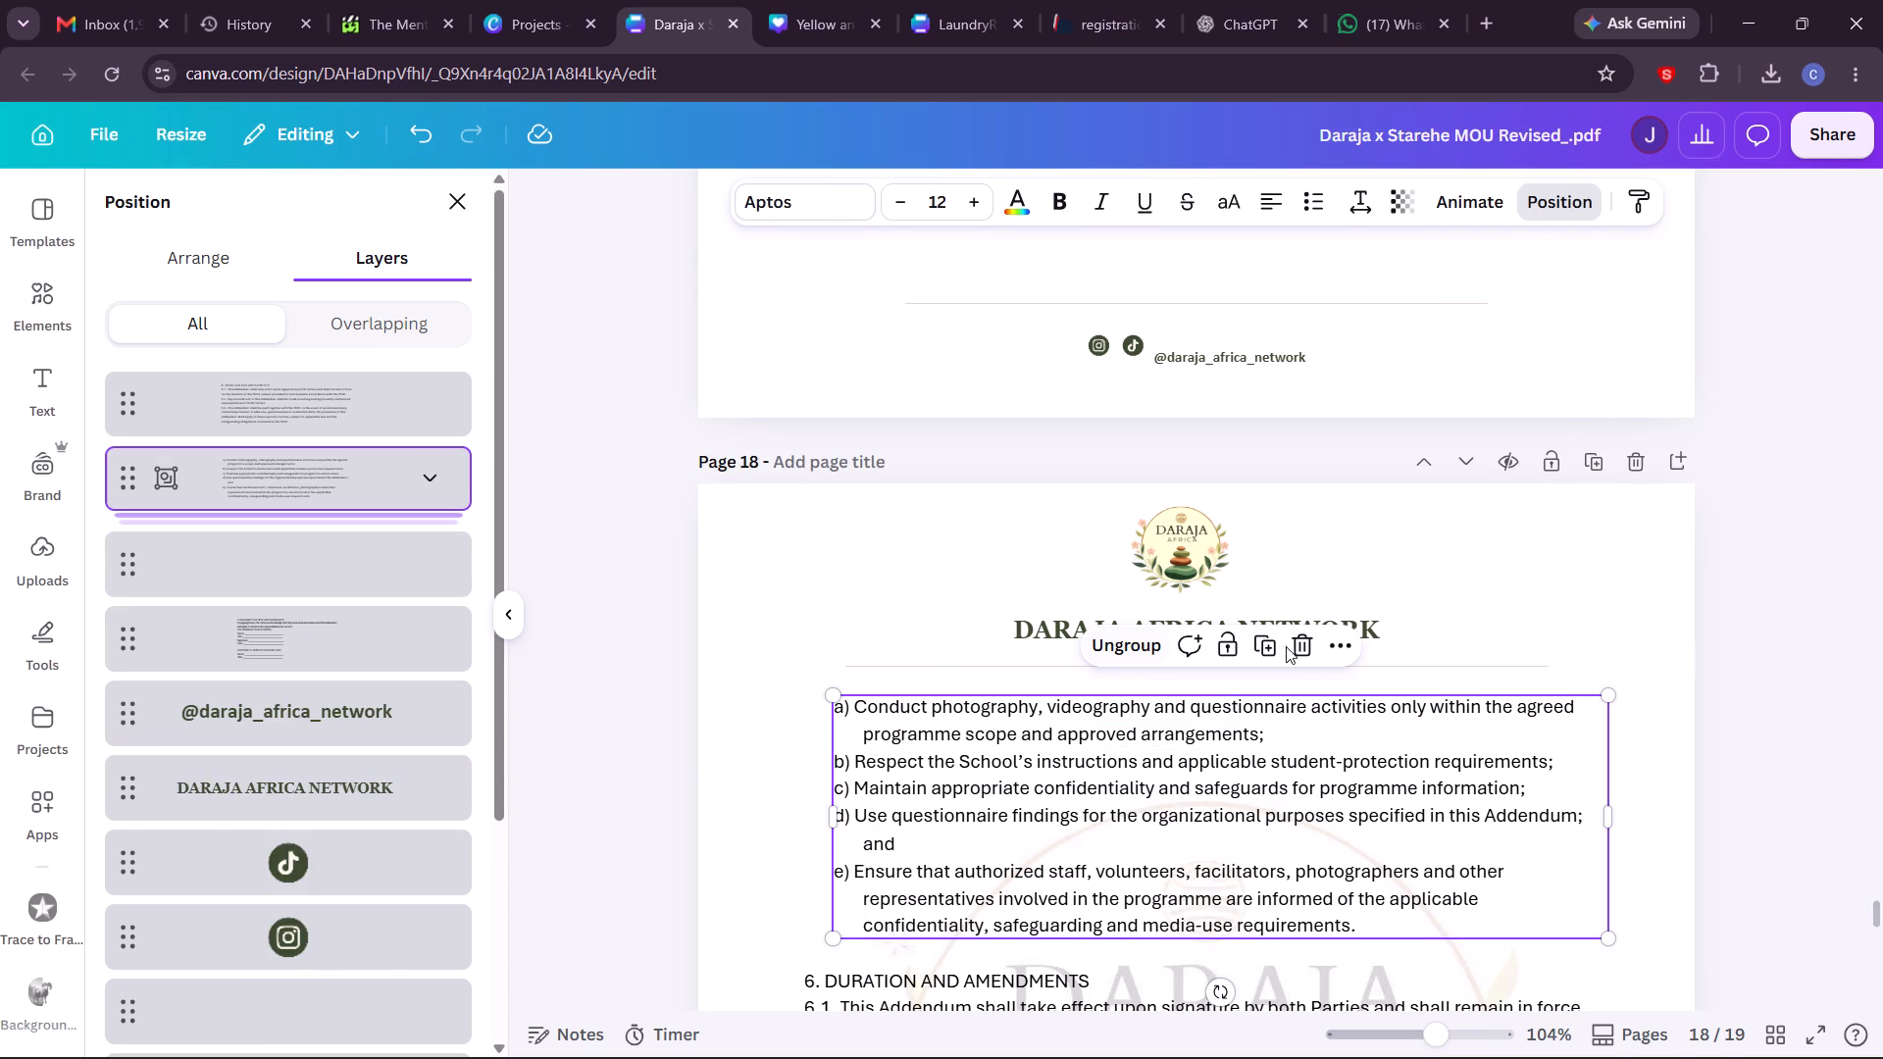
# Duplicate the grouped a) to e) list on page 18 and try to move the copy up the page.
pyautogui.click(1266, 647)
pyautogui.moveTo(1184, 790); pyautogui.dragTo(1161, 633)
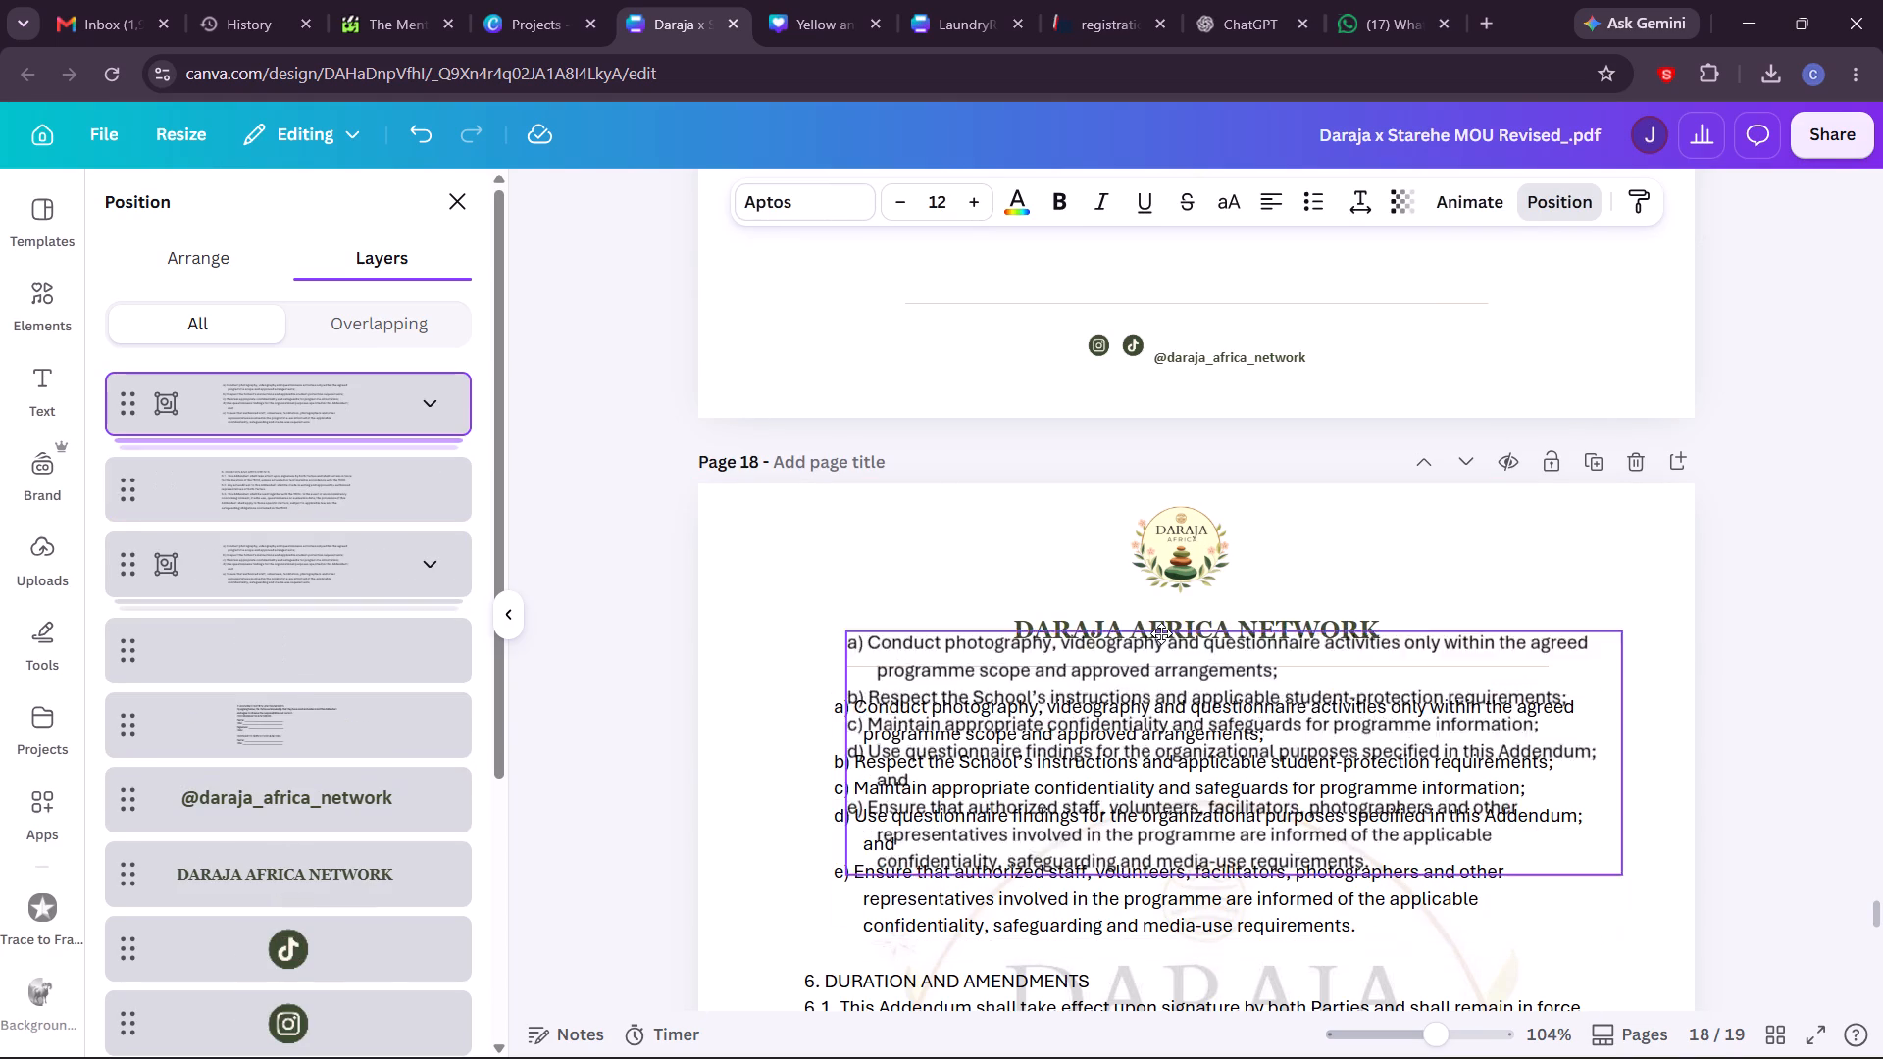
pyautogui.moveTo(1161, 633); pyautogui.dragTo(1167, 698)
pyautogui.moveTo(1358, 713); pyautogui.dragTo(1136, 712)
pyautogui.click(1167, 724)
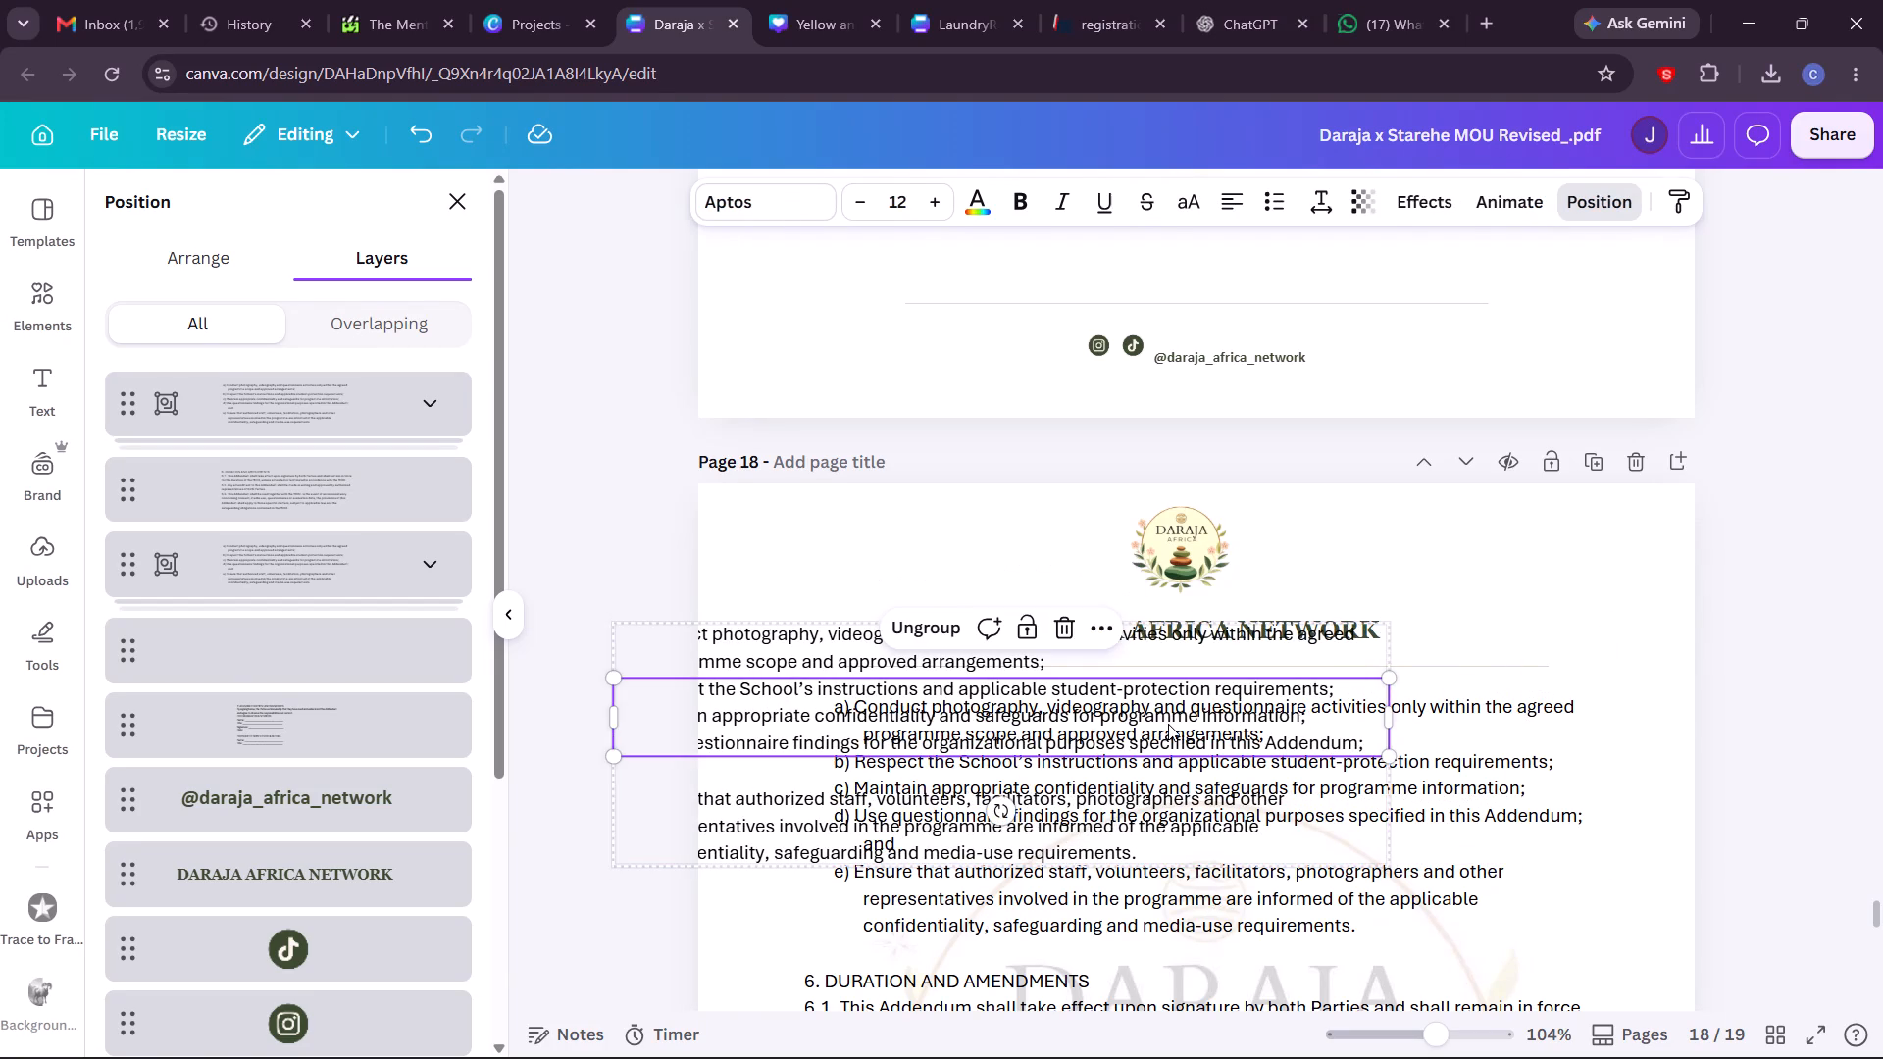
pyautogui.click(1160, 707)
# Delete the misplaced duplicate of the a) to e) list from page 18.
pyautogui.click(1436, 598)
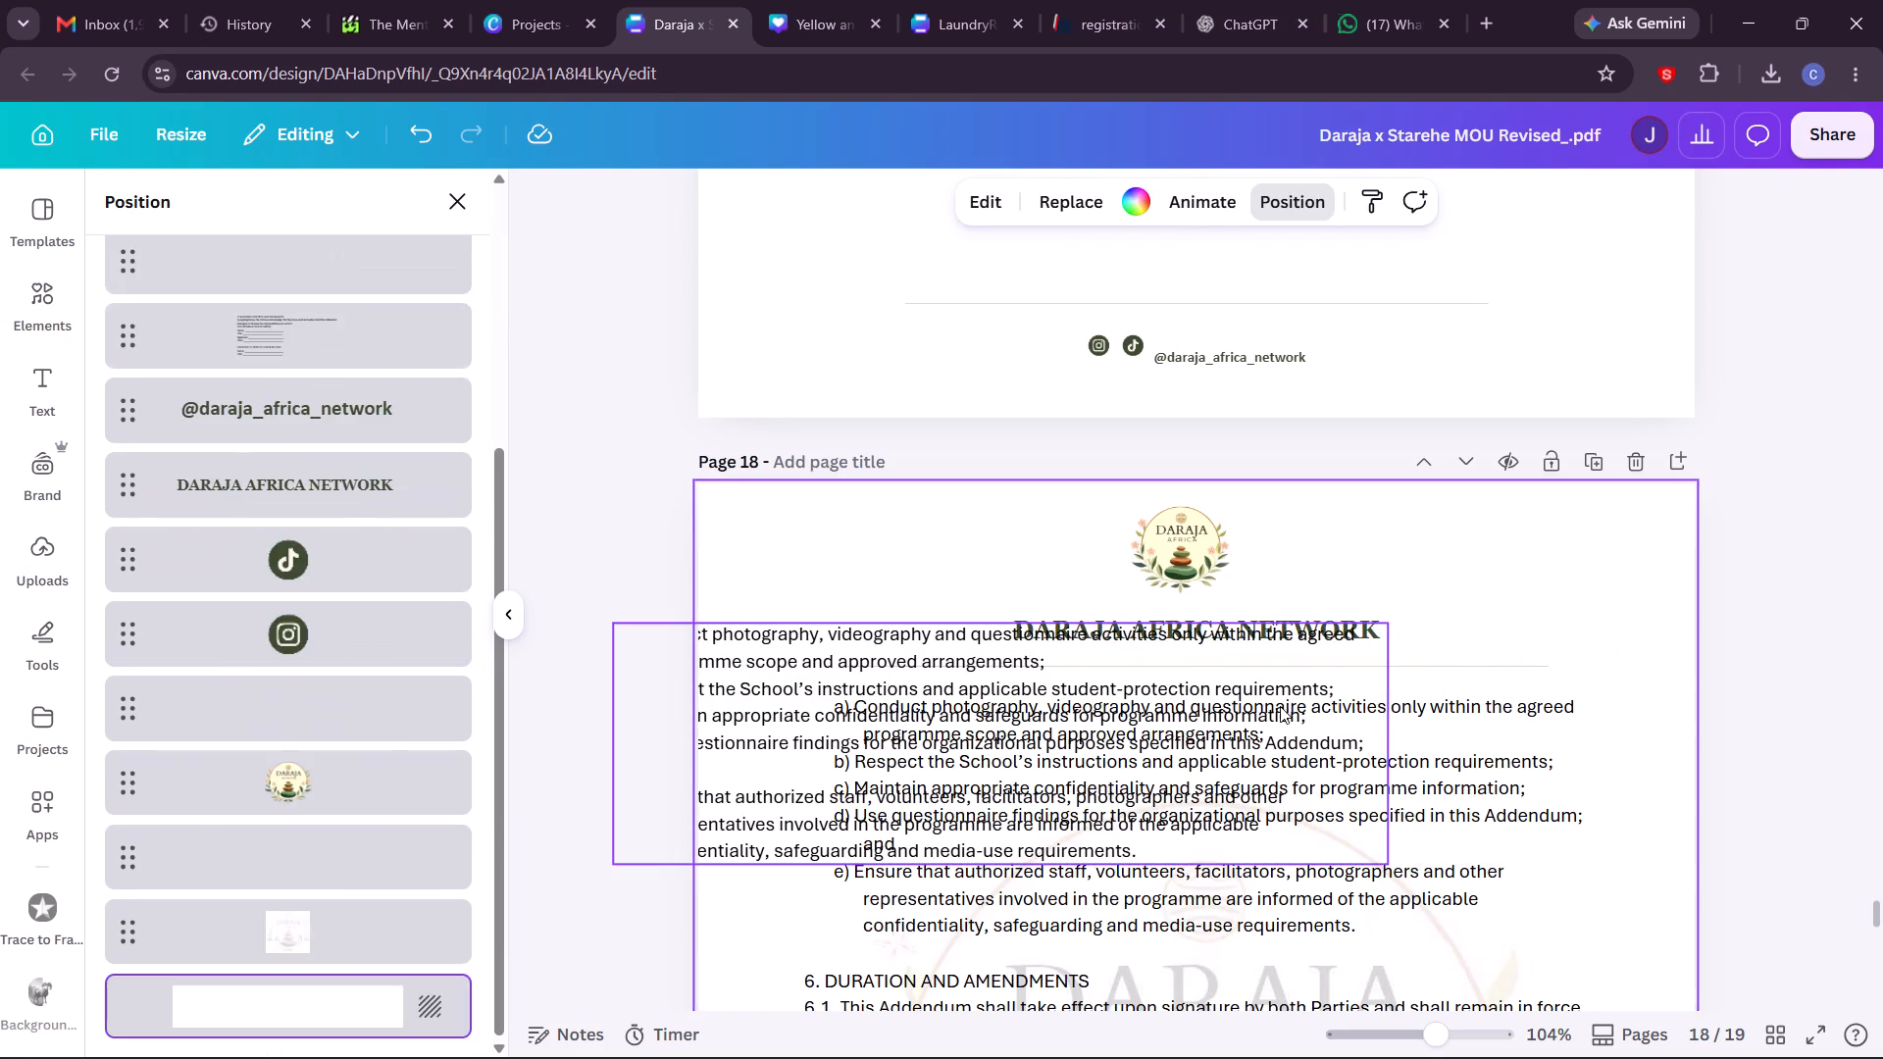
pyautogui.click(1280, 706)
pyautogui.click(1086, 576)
# Copy the original grouped a) to e) list on page 18.
pyautogui.click(1138, 774)
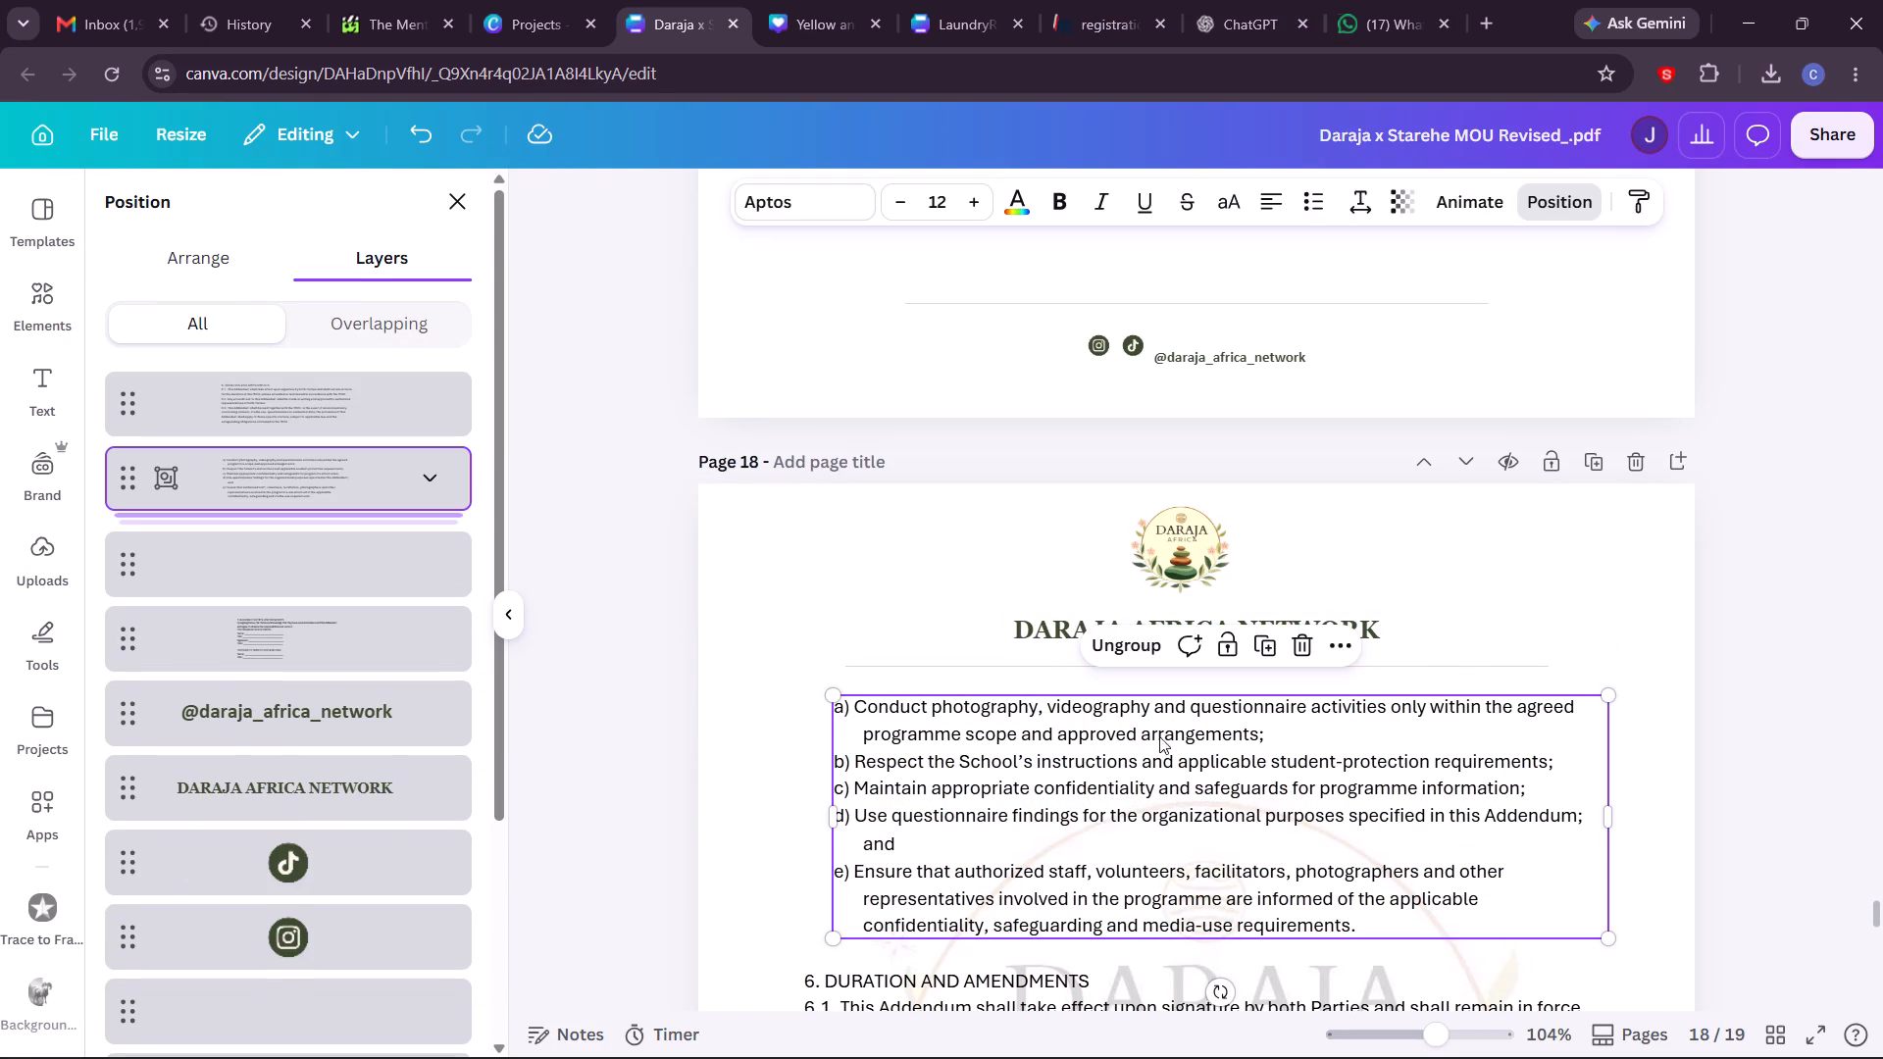
pyautogui.rightClick(1334, 642)
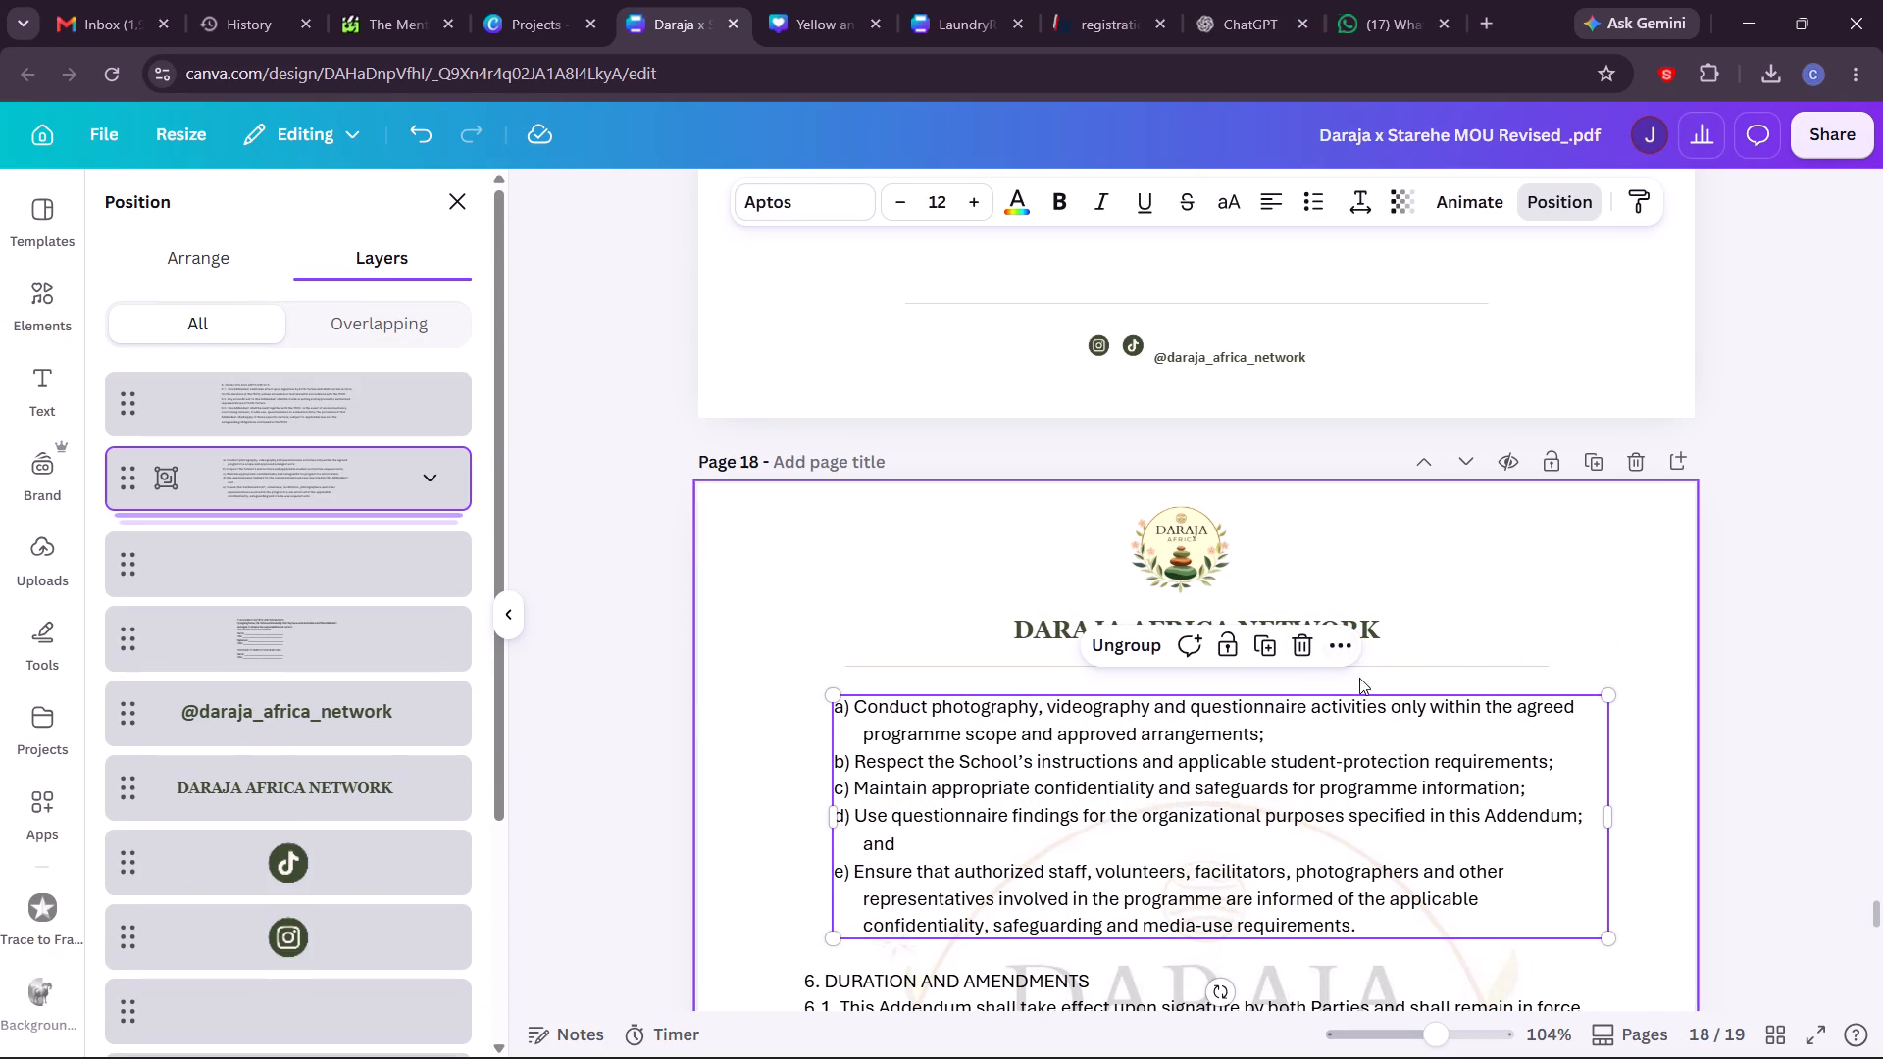
pyautogui.click(1345, 643)
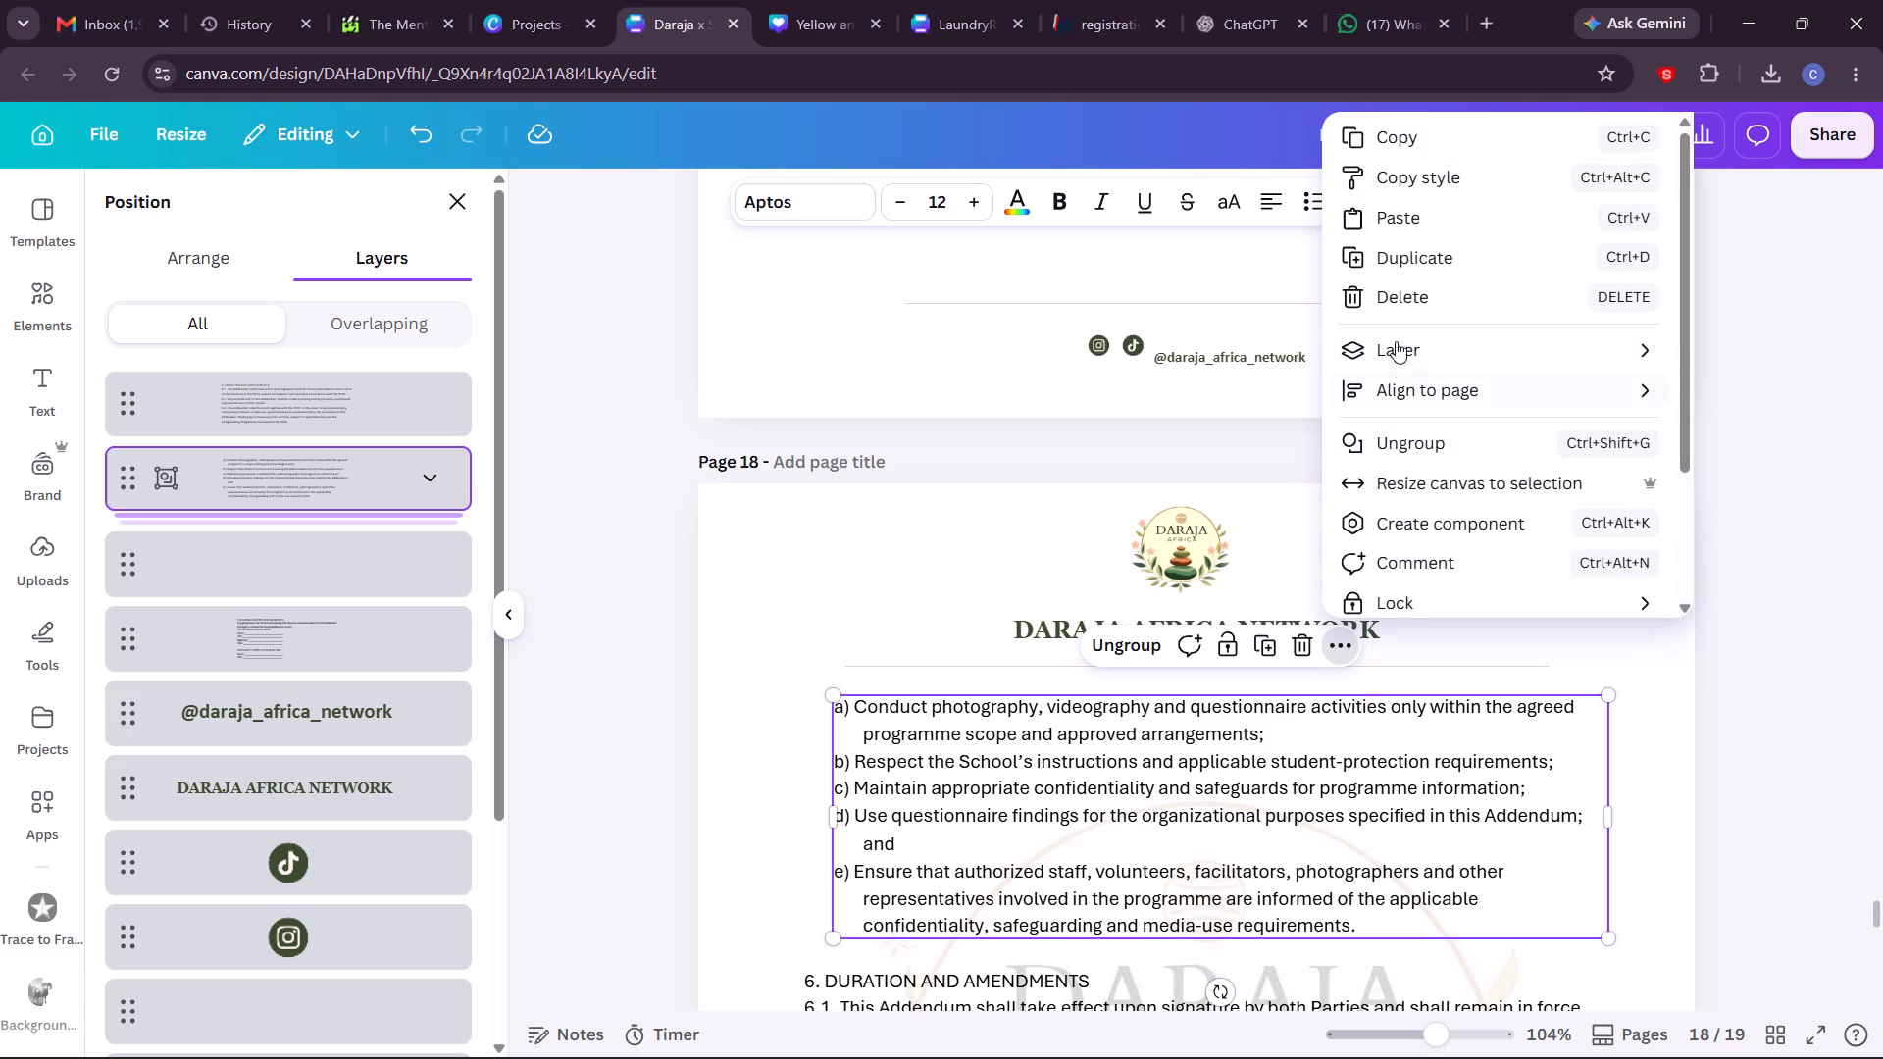
pyautogui.click(1395, 132)
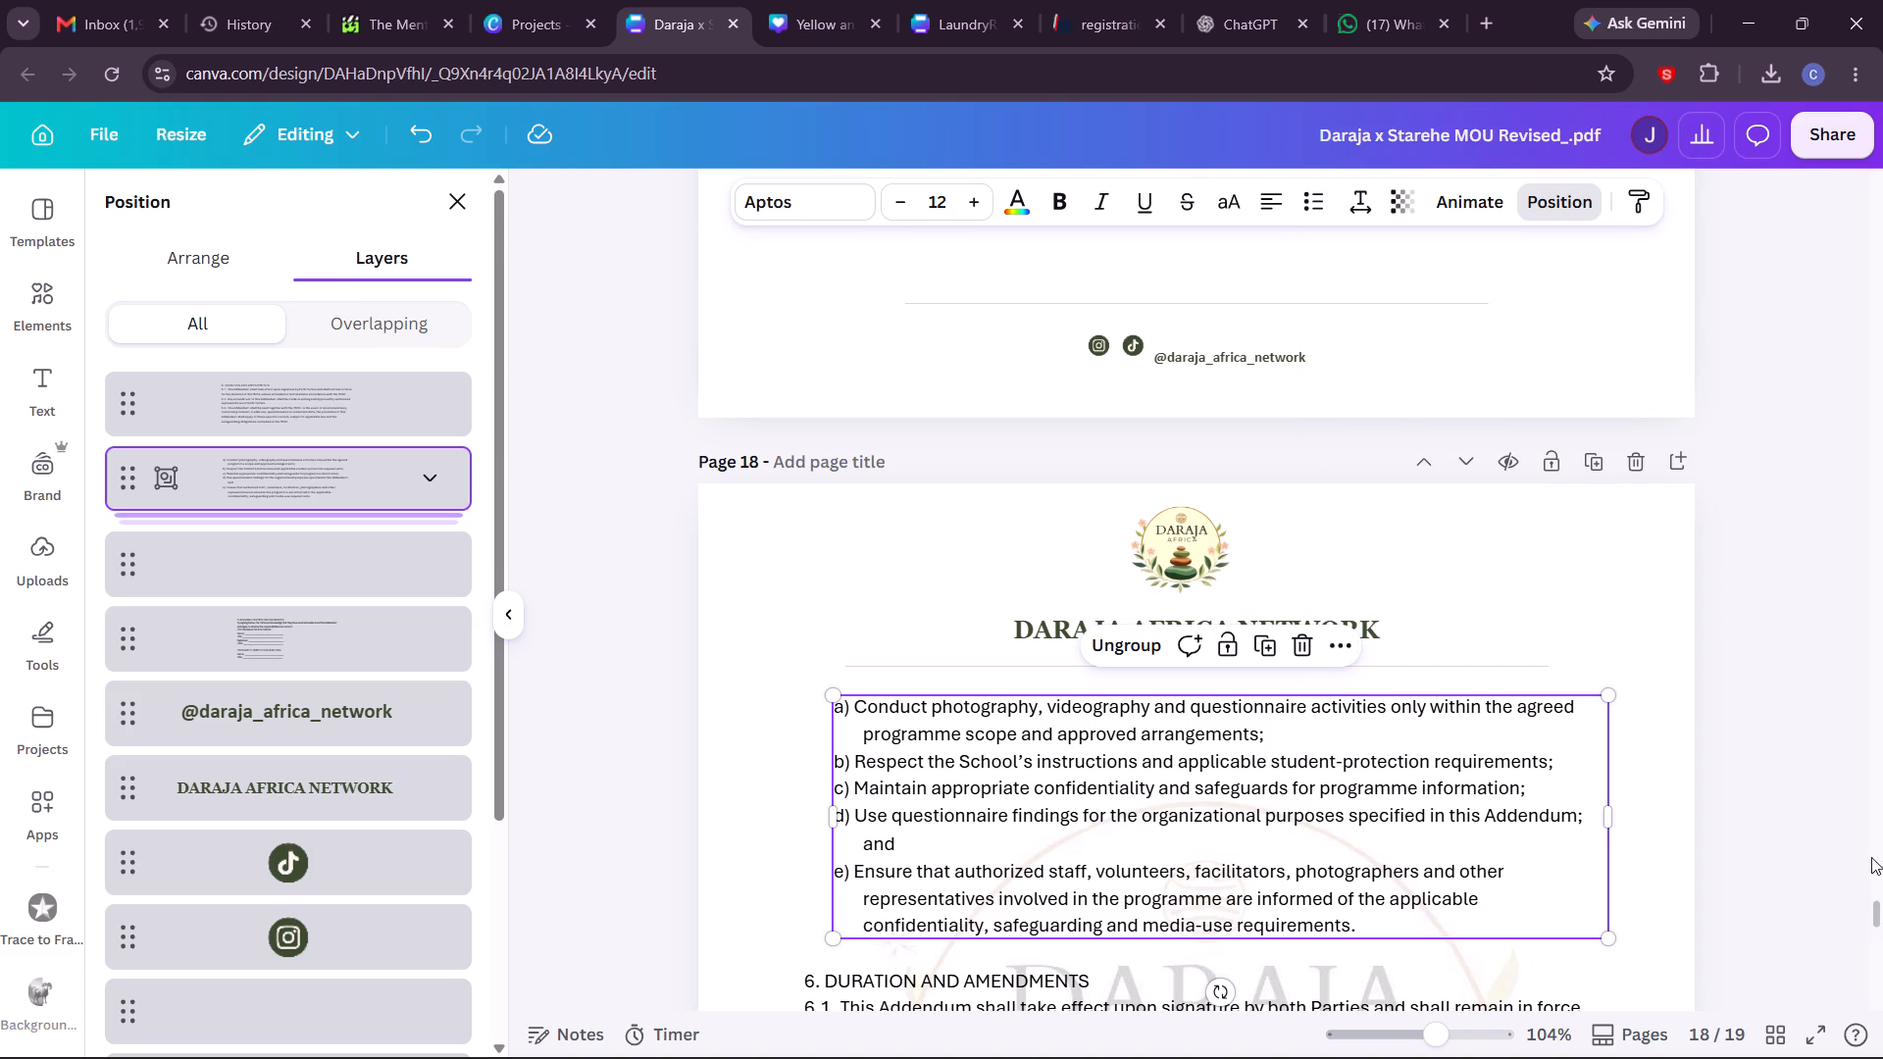
# Paste the copied a) to e) list directly beneath "5.2. Daraja Africa Network shall:" on page 17.
pyautogui.moveTo(1872, 910); pyautogui.dragTo(1874, 879)
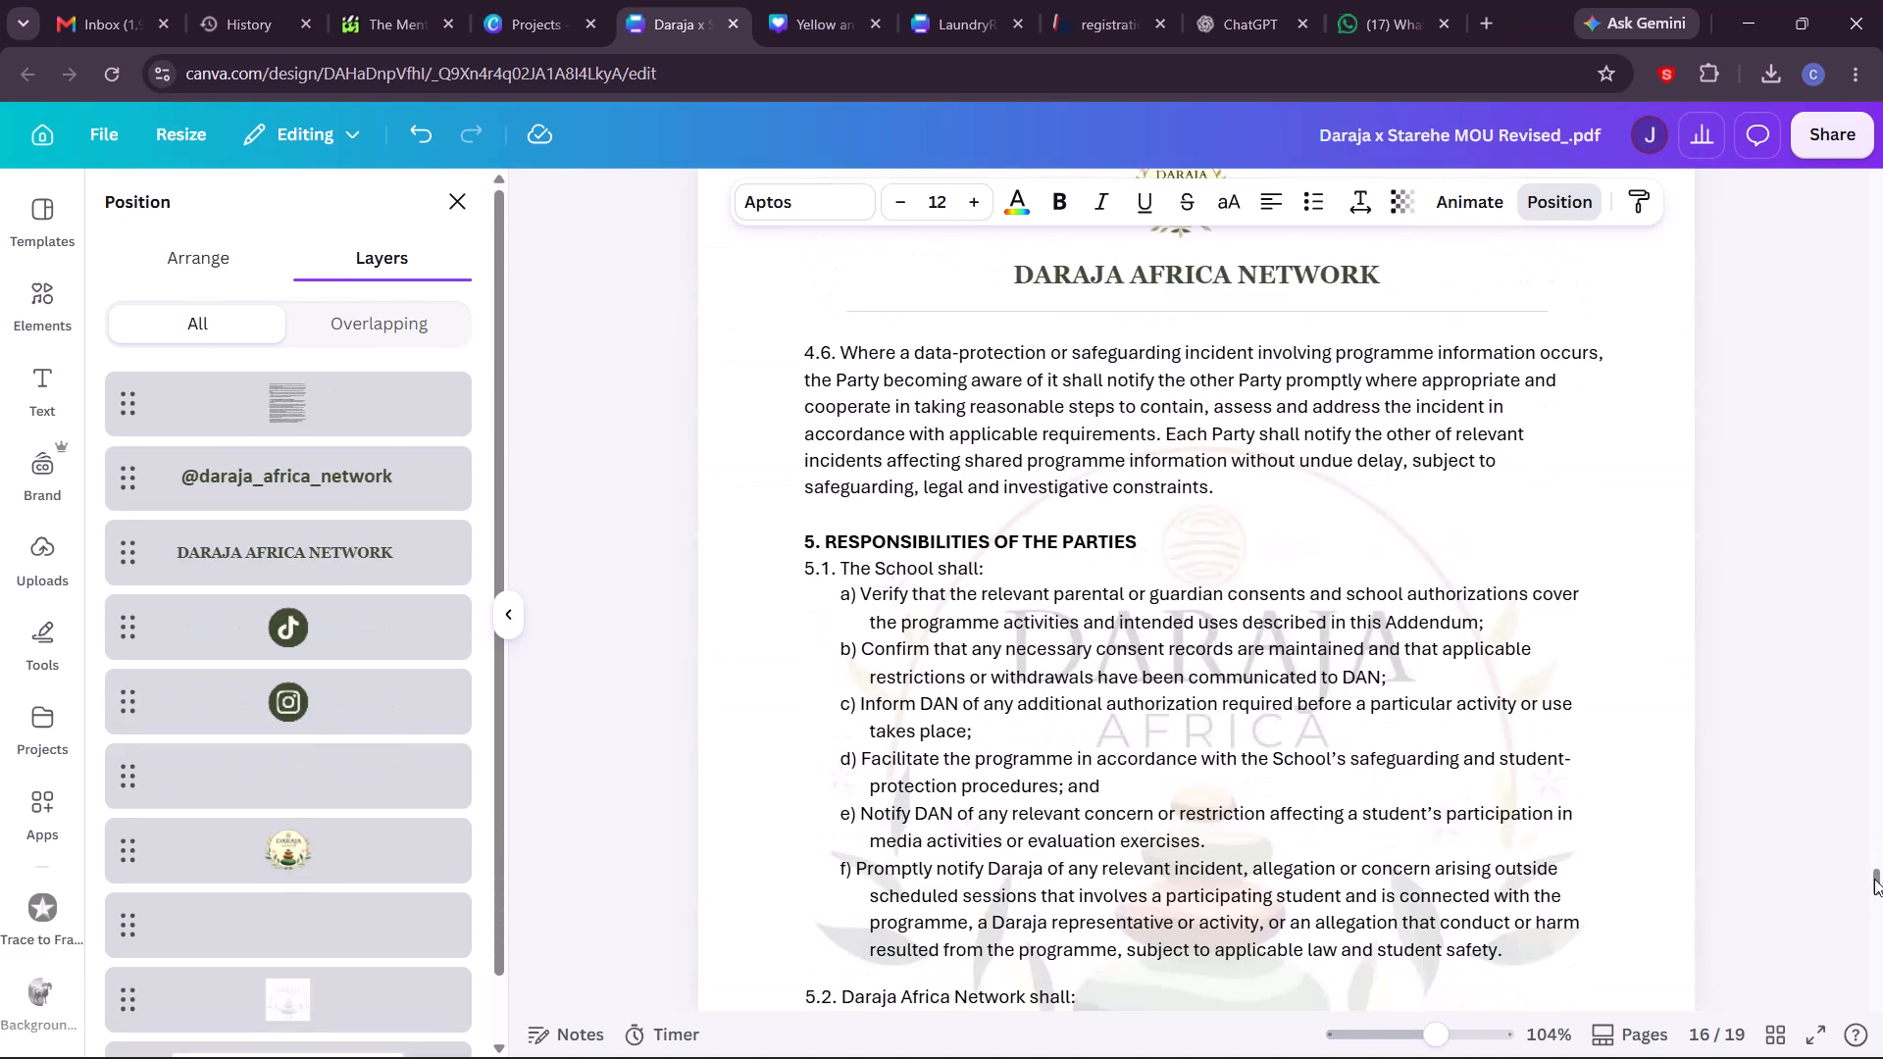
pyautogui.moveTo(1874, 879); pyautogui.dragTo(1869, 910)
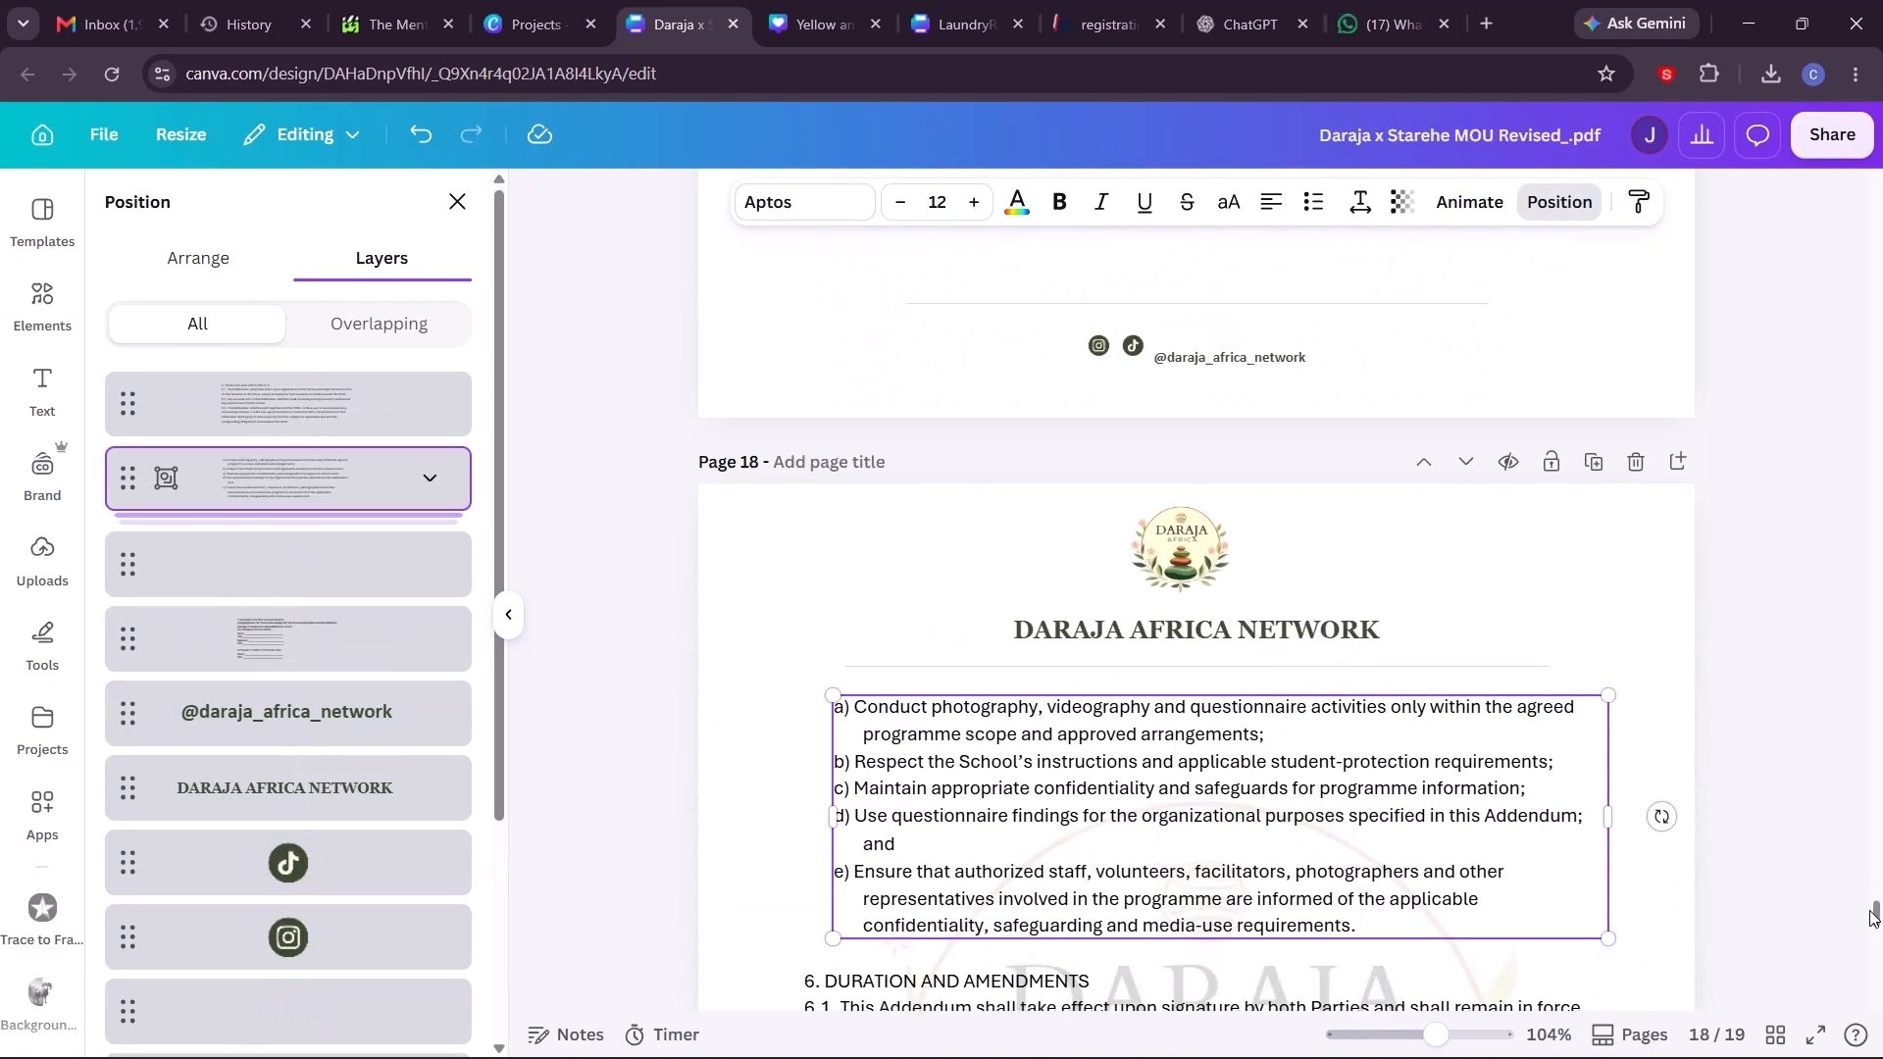
pyautogui.moveTo(1869, 910); pyautogui.dragTo(1868, 901)
pyautogui.click(979, 456)
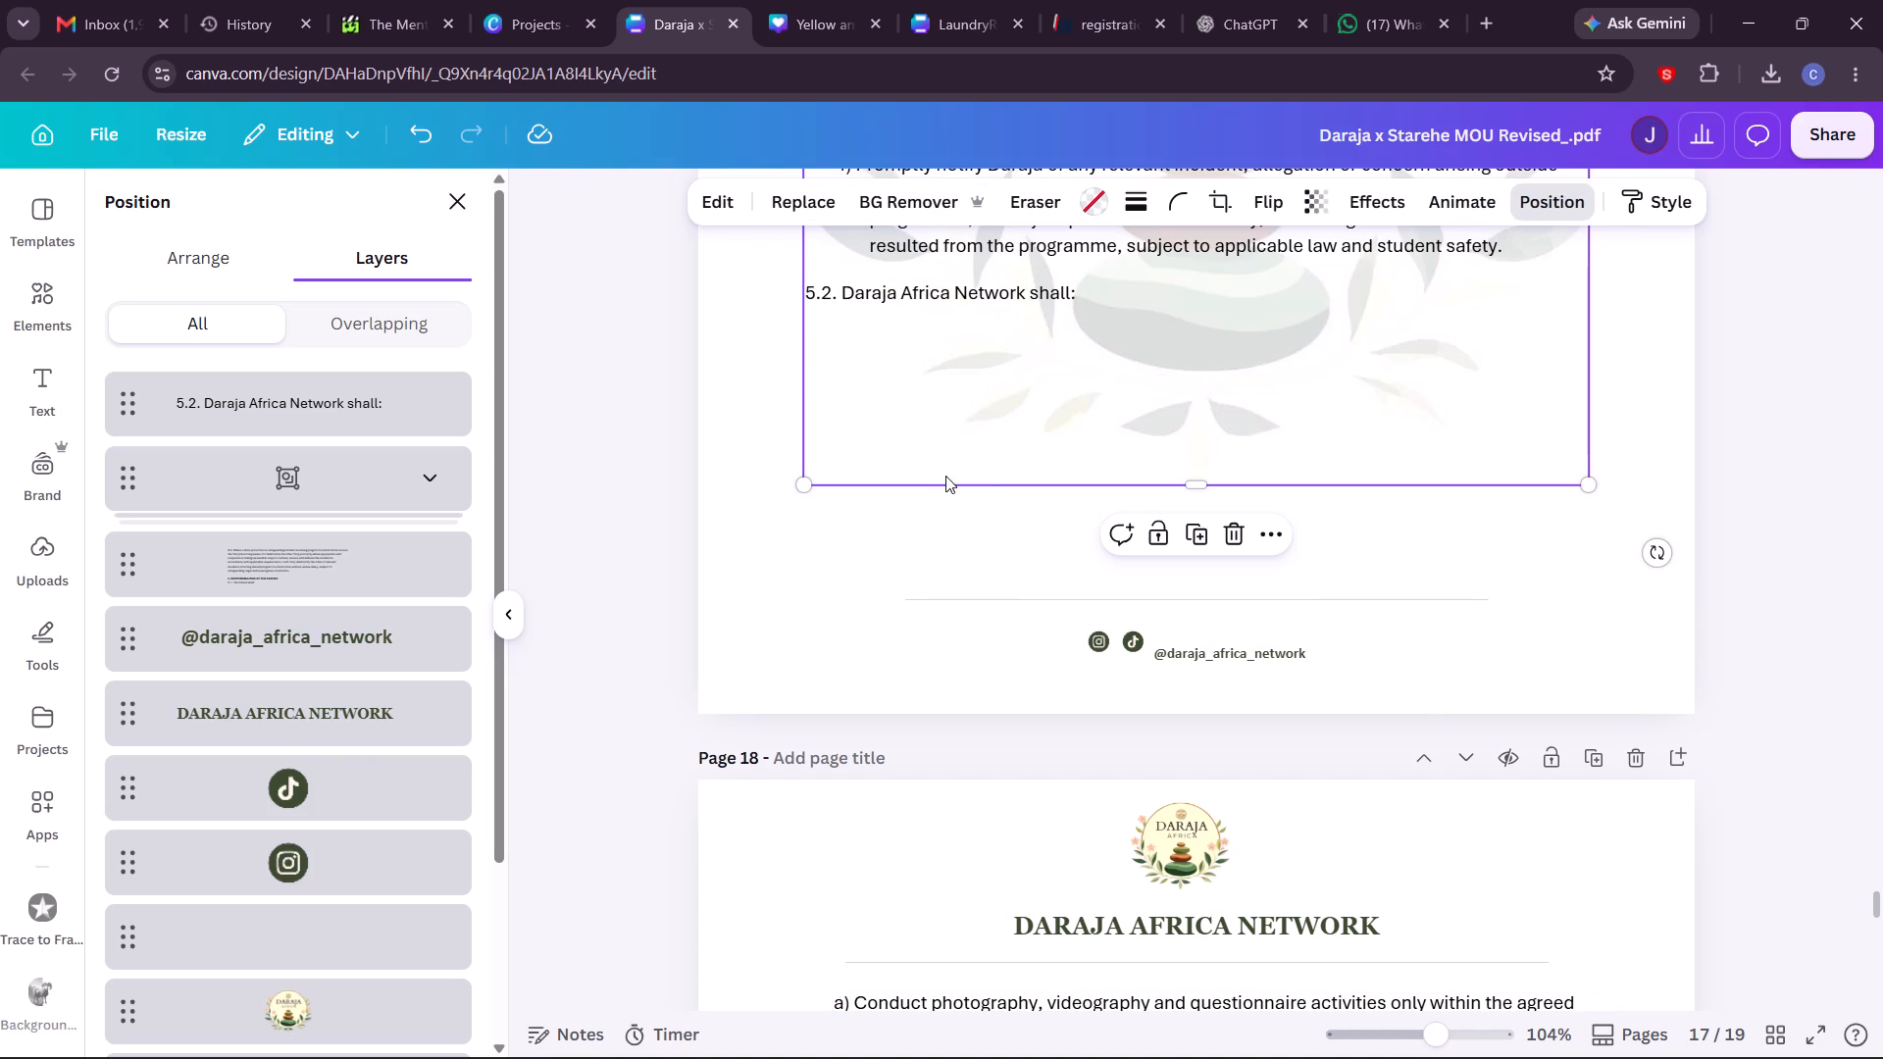
pyautogui.rightClick(933, 425)
pyautogui.click(981, 391)
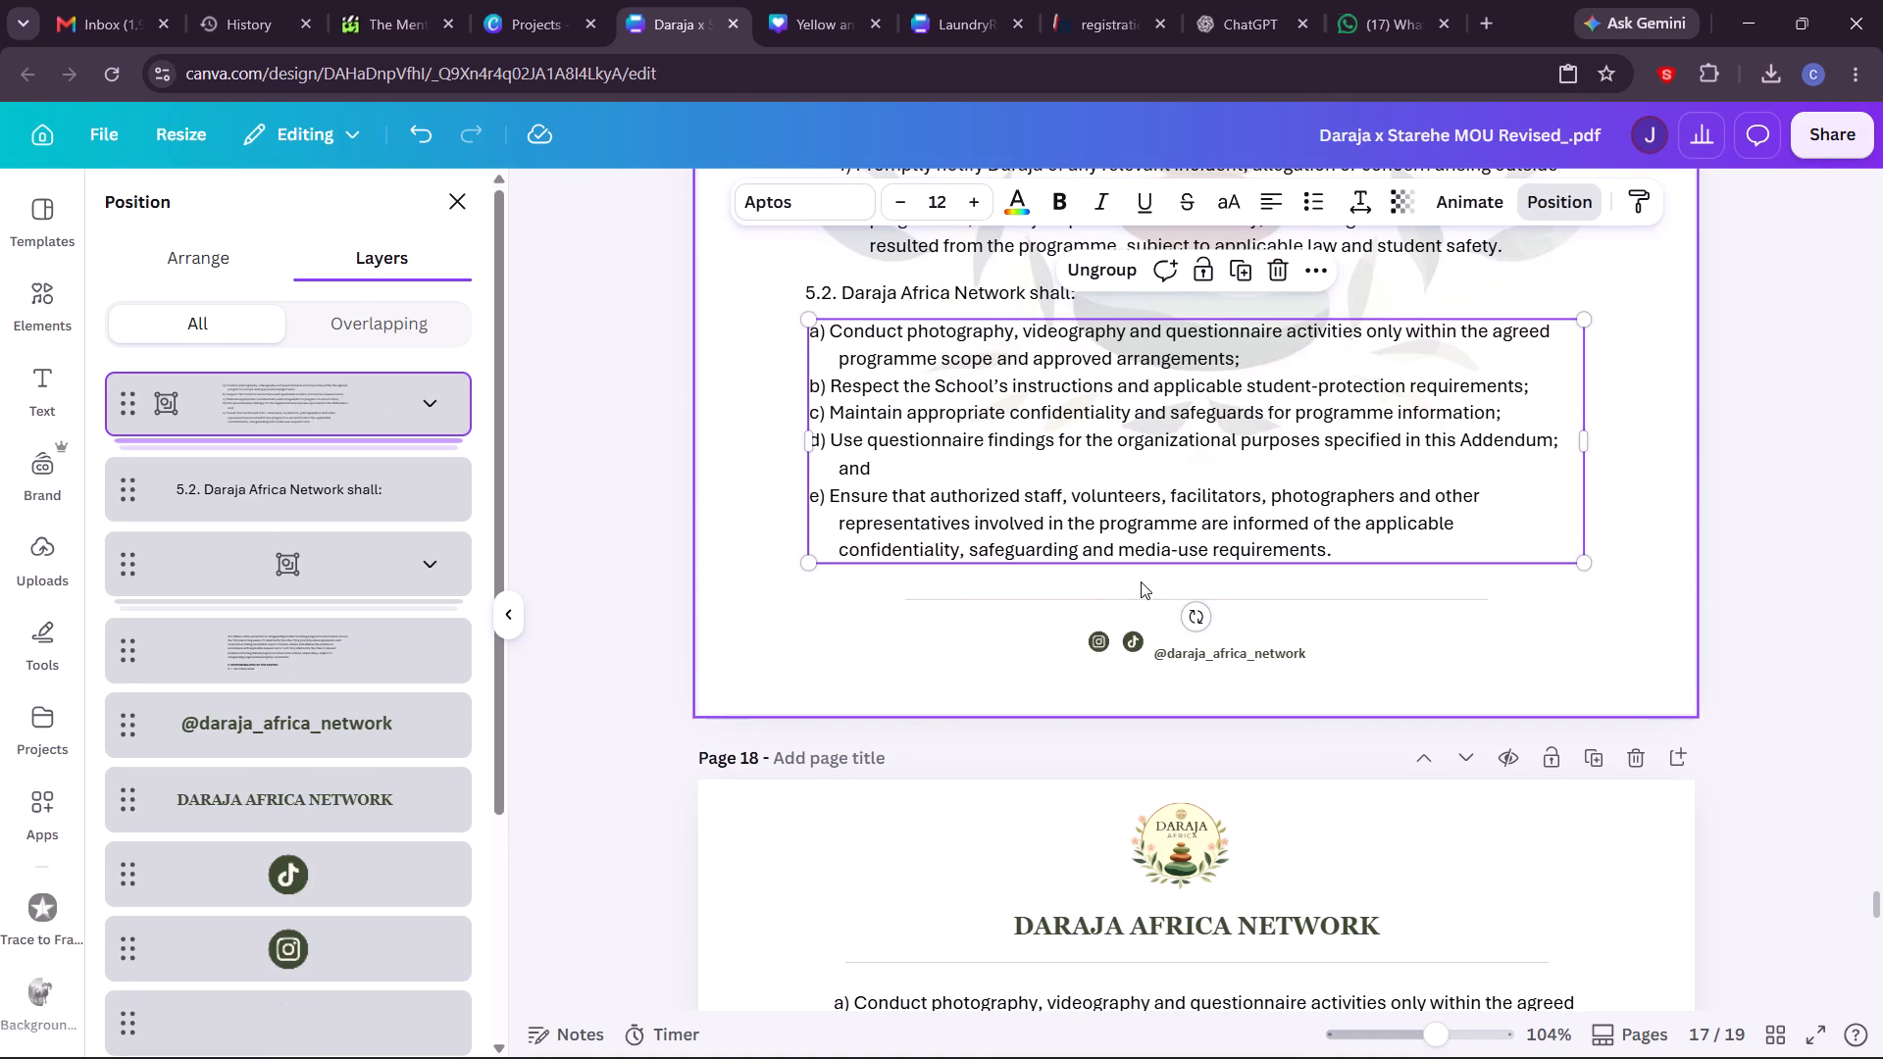
# Delete the original grouped a) to e) list from the top of page 18.
pyautogui.scroll(-2, 1141, 587)
pyautogui.click(1027, 811)
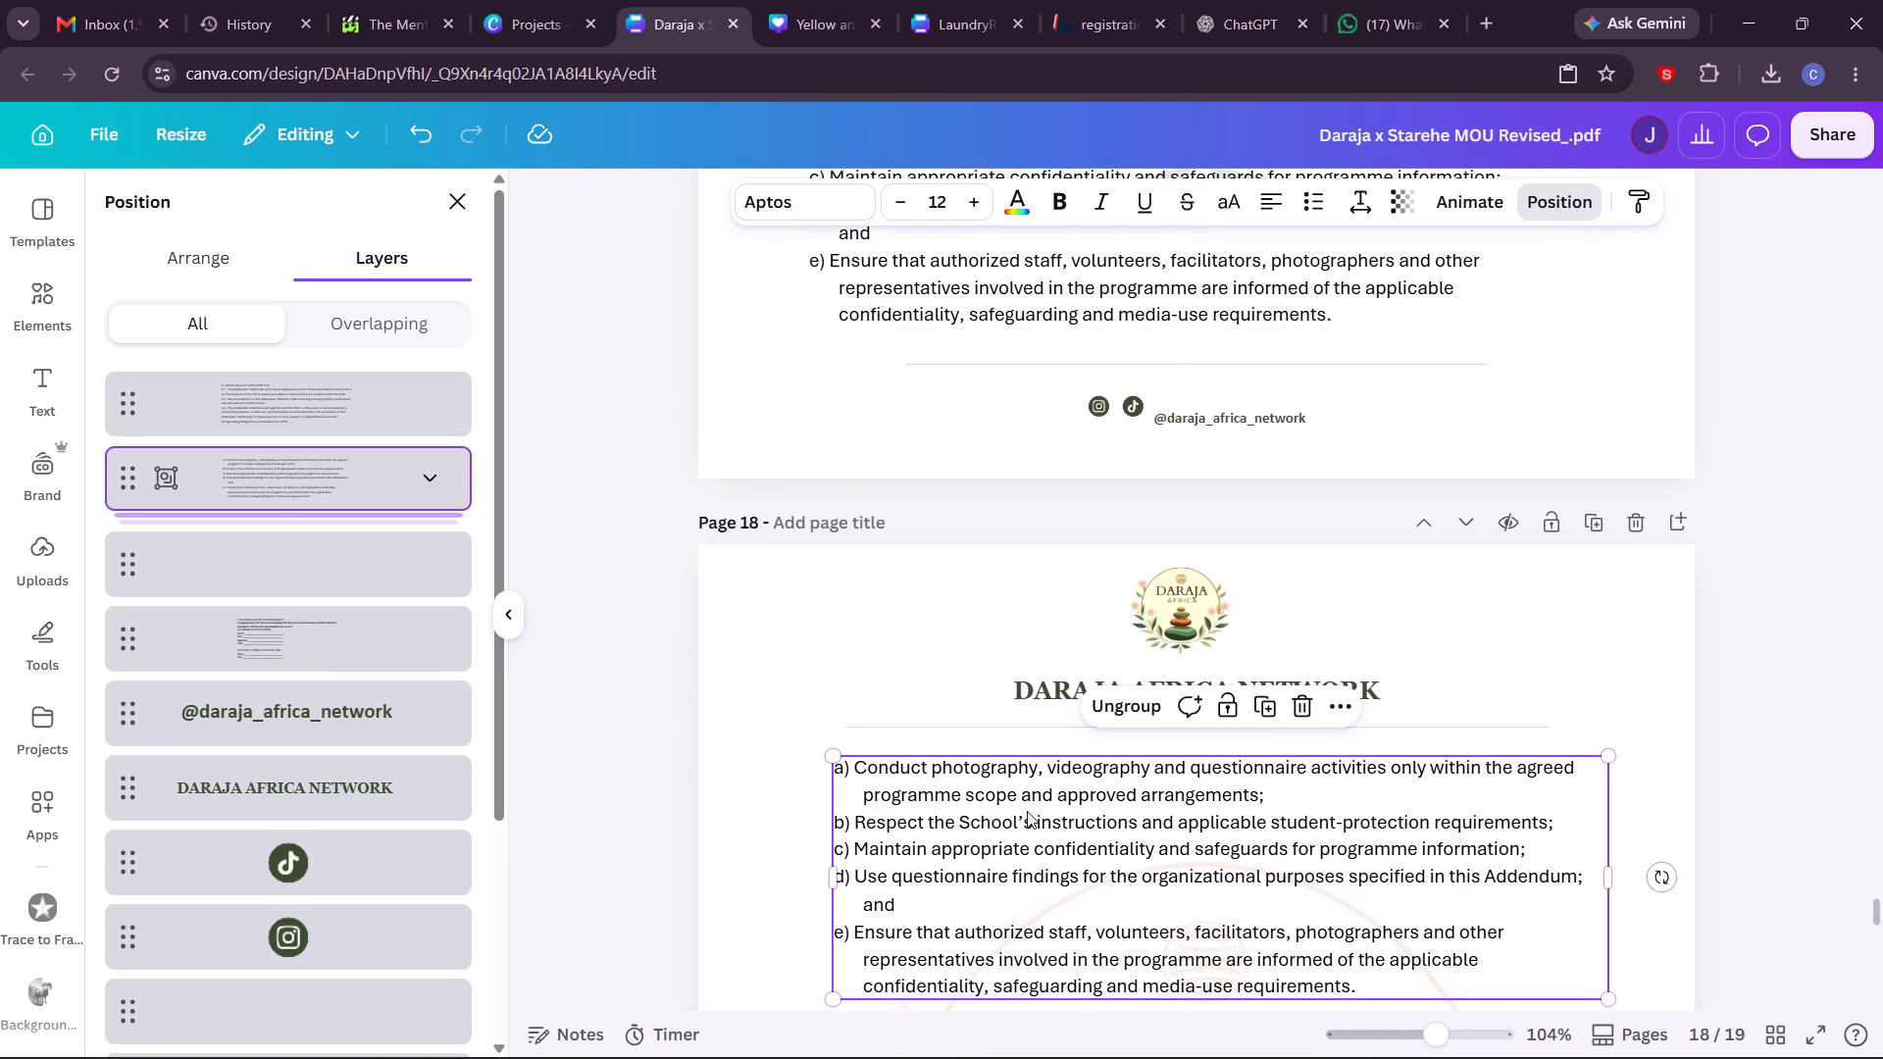
pyautogui.press('BackSpace')
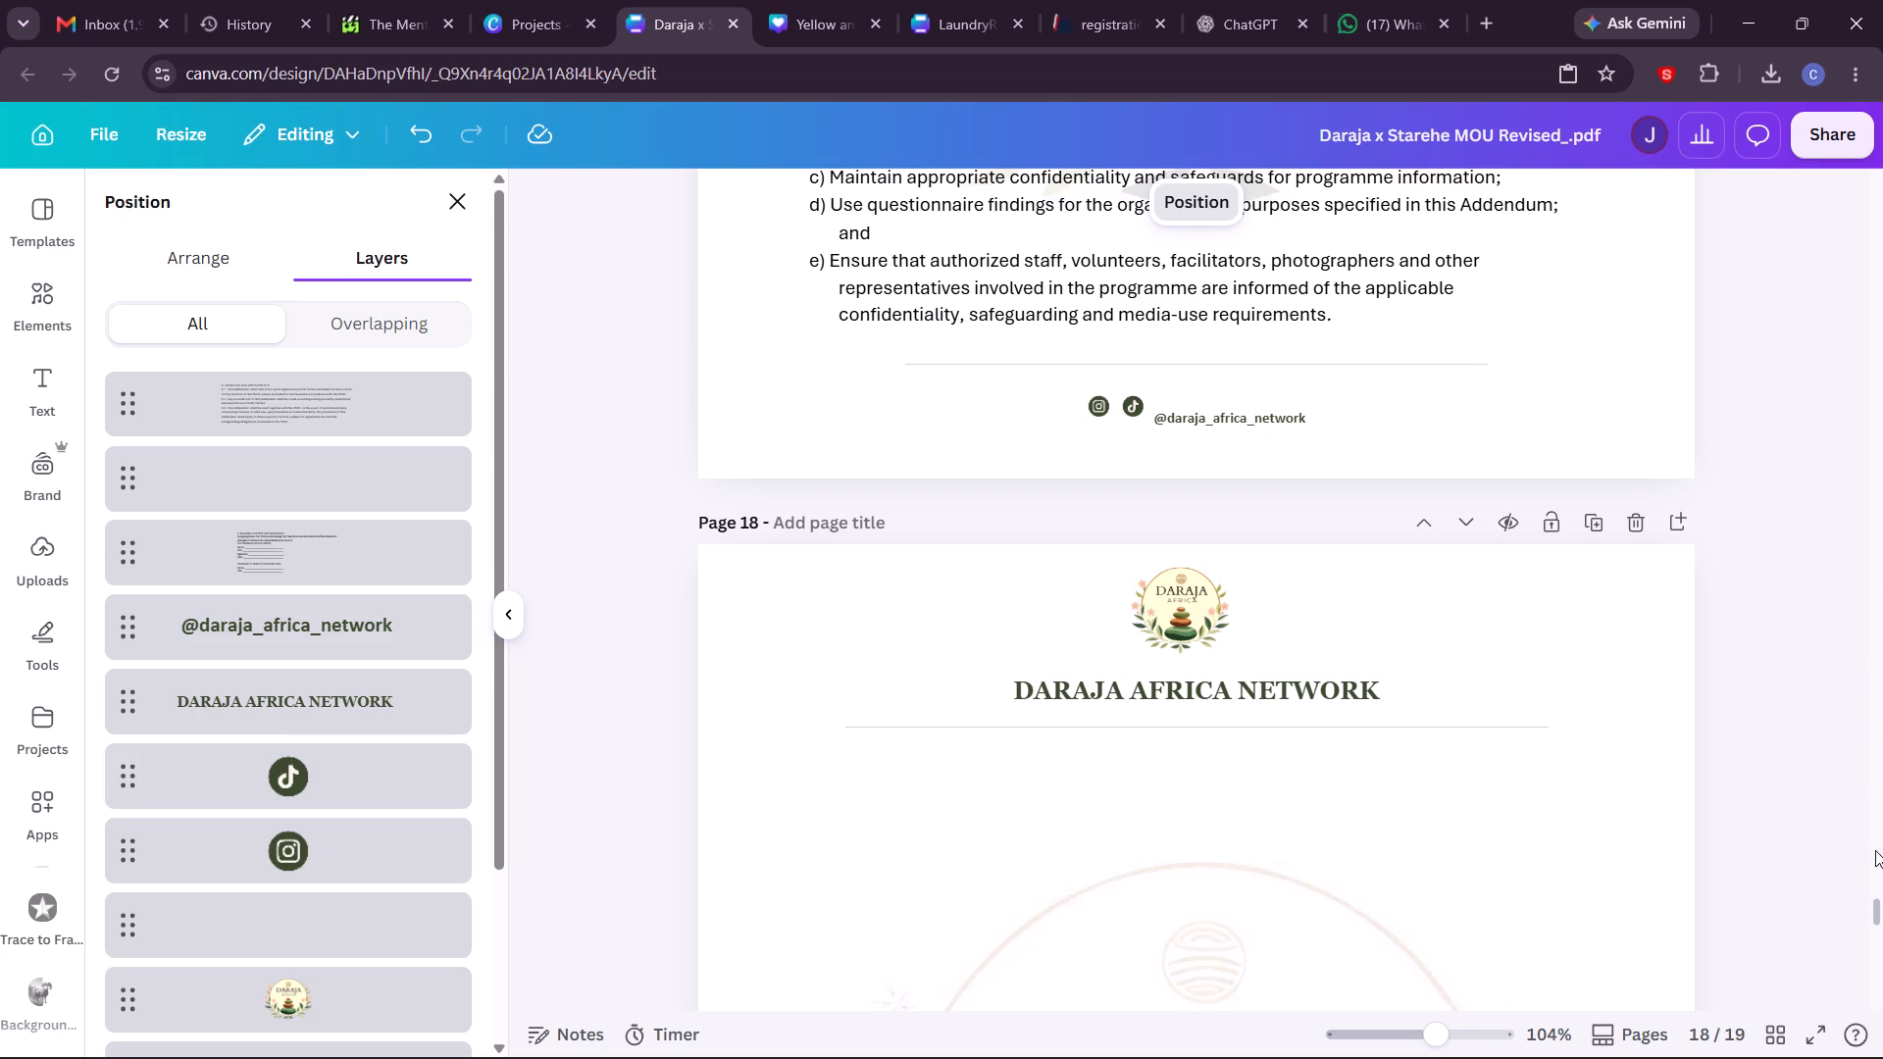
# Move the "6. DURATION AND AMENDMENTS" text block up to just below the header line on page 18.
pyautogui.moveTo(1875, 904); pyautogui.dragTo(1876, 913)
pyautogui.moveTo(1242, 879); pyautogui.dragTo(1225, 602)
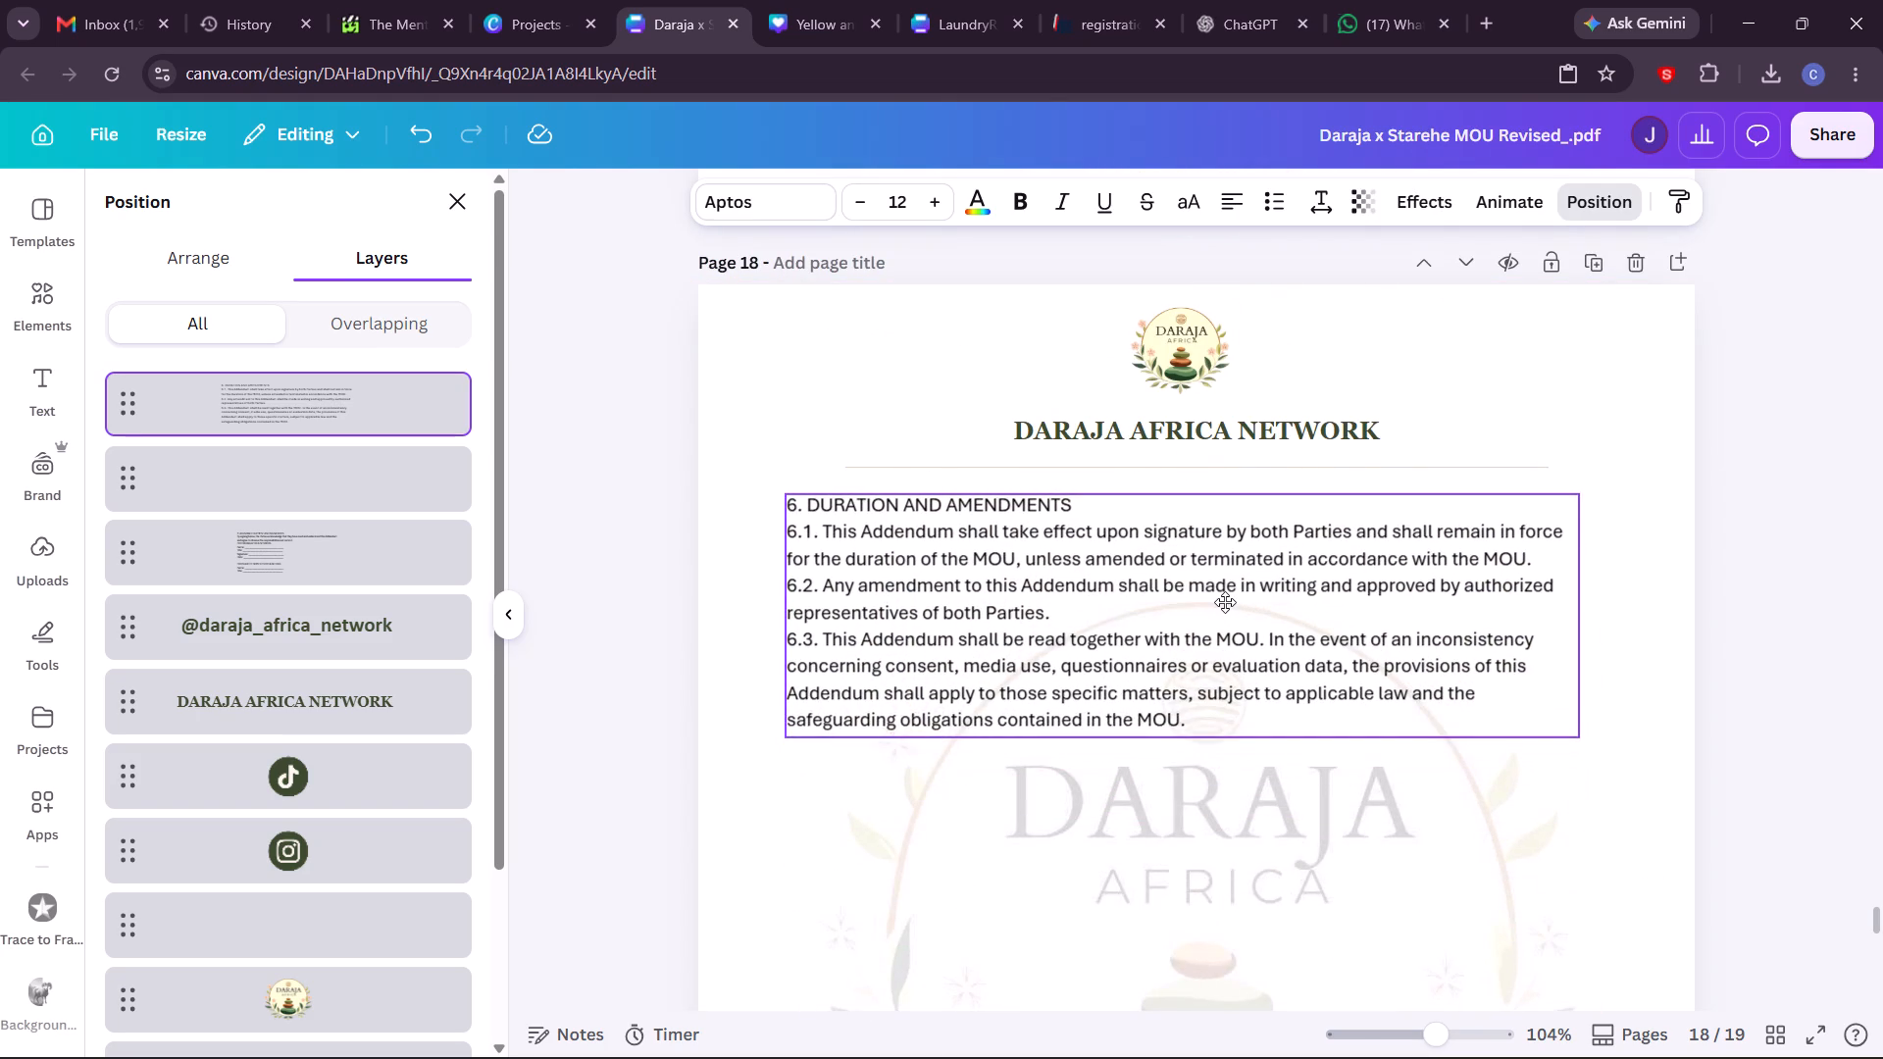
pyautogui.moveTo(1225, 602); pyautogui.dragTo(1228, 602)
# Make the heading "6. DURATION AND AMENDMENTS" bold on page 18.
pyautogui.click(1091, 504)
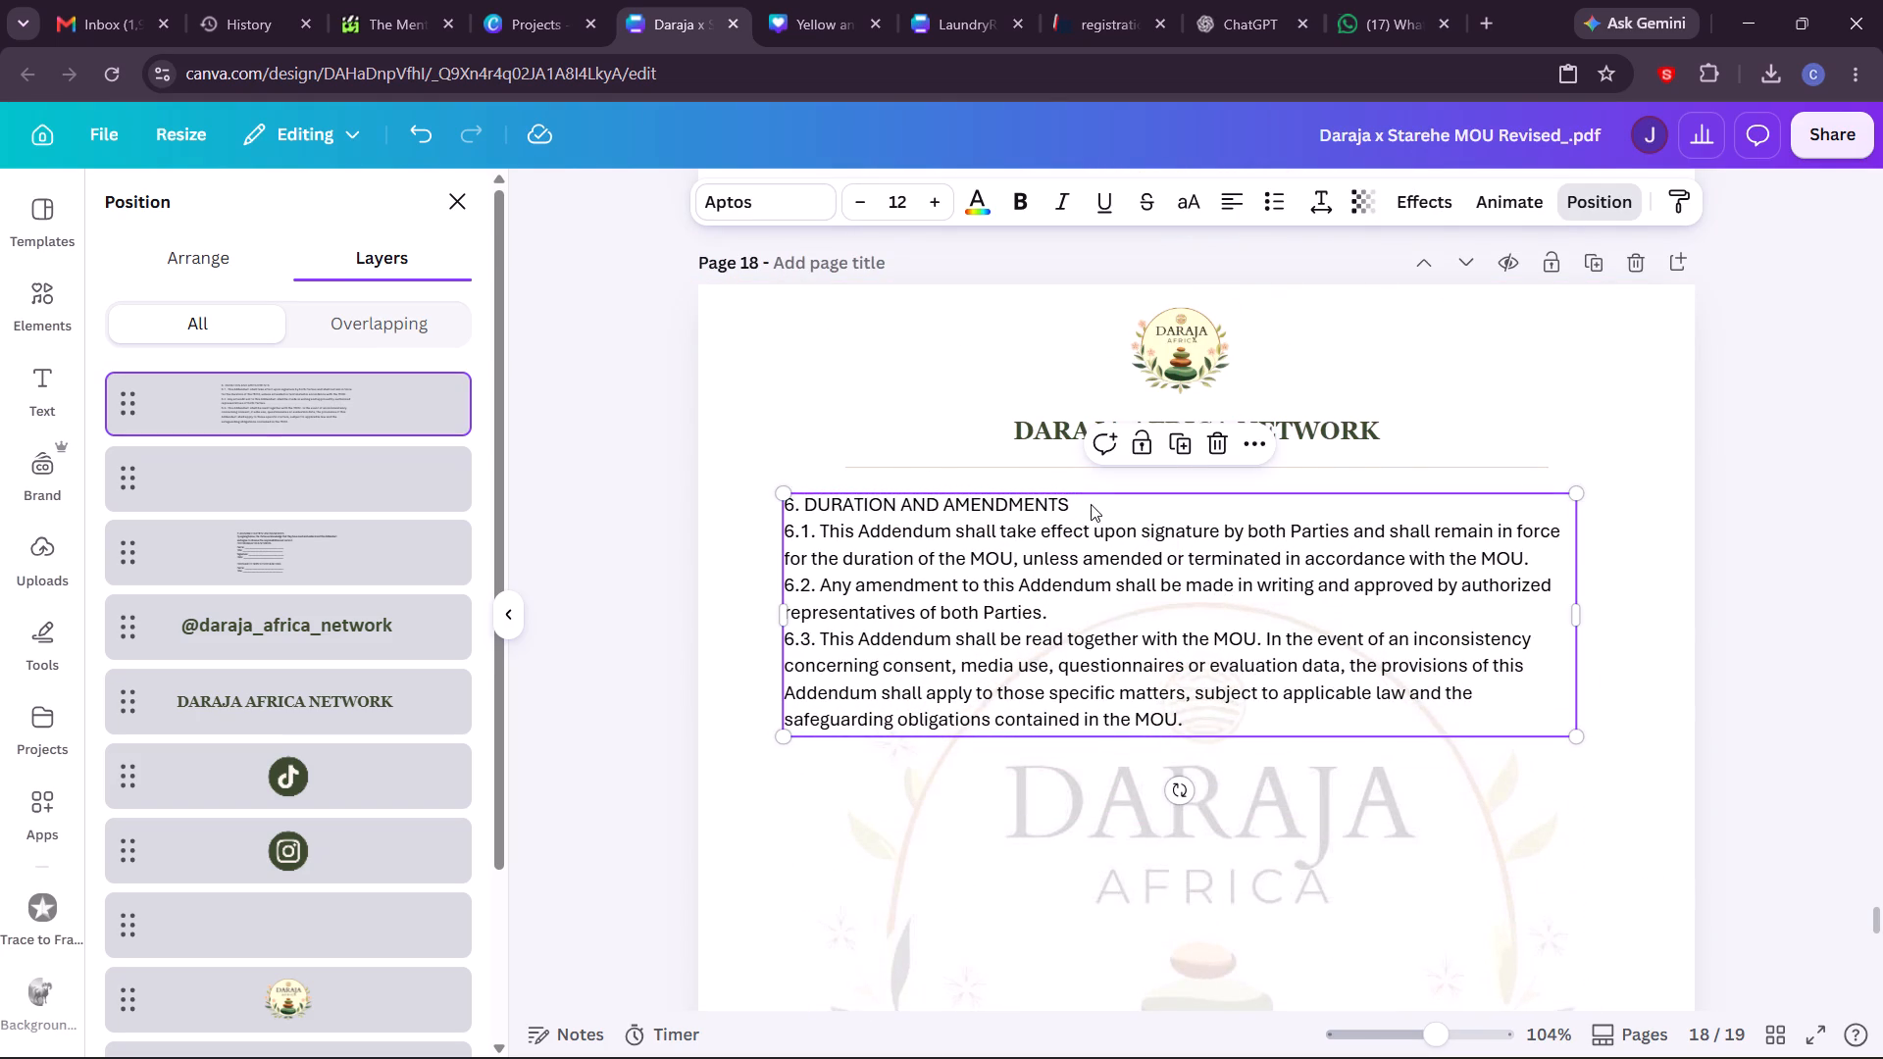
pyautogui.click(1078, 503)
pyautogui.moveTo(1078, 503); pyautogui.dragTo(795, 501)
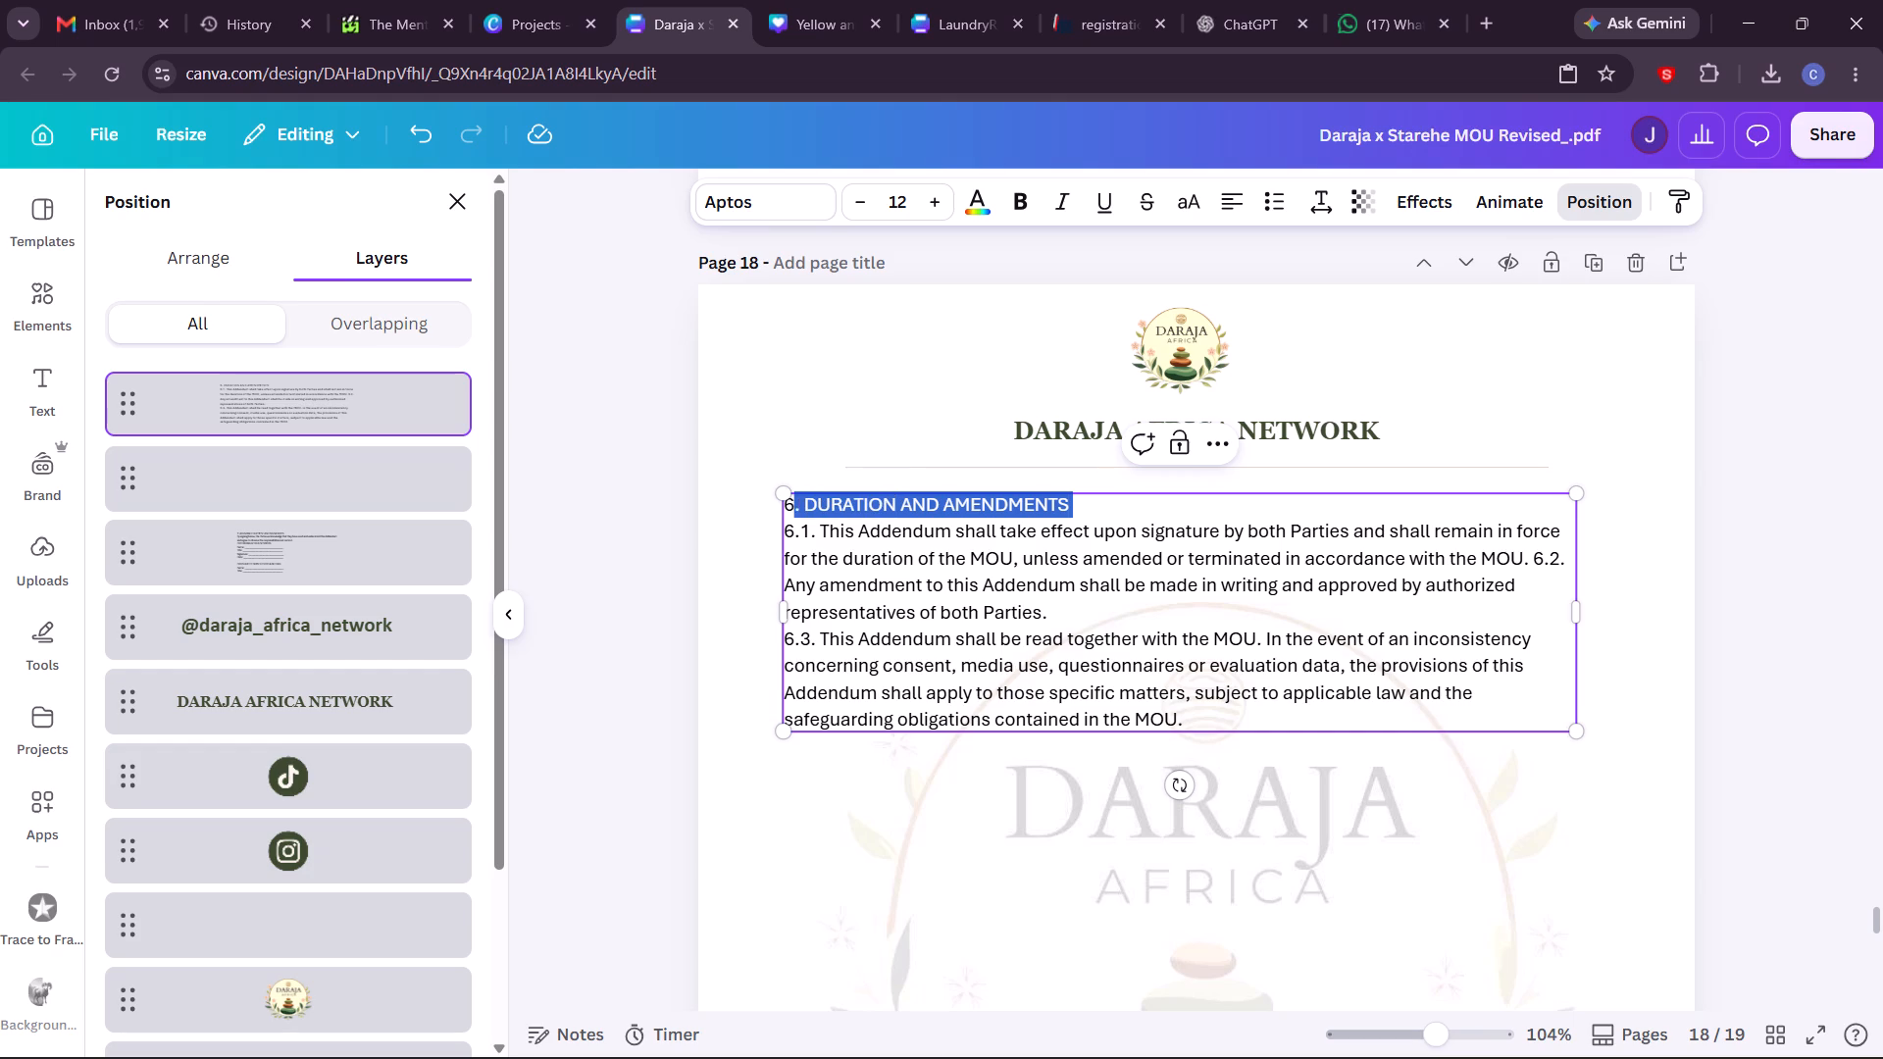
pyautogui.moveTo(795, 501); pyautogui.dragTo(785, 503)
pyautogui.click(1020, 205)
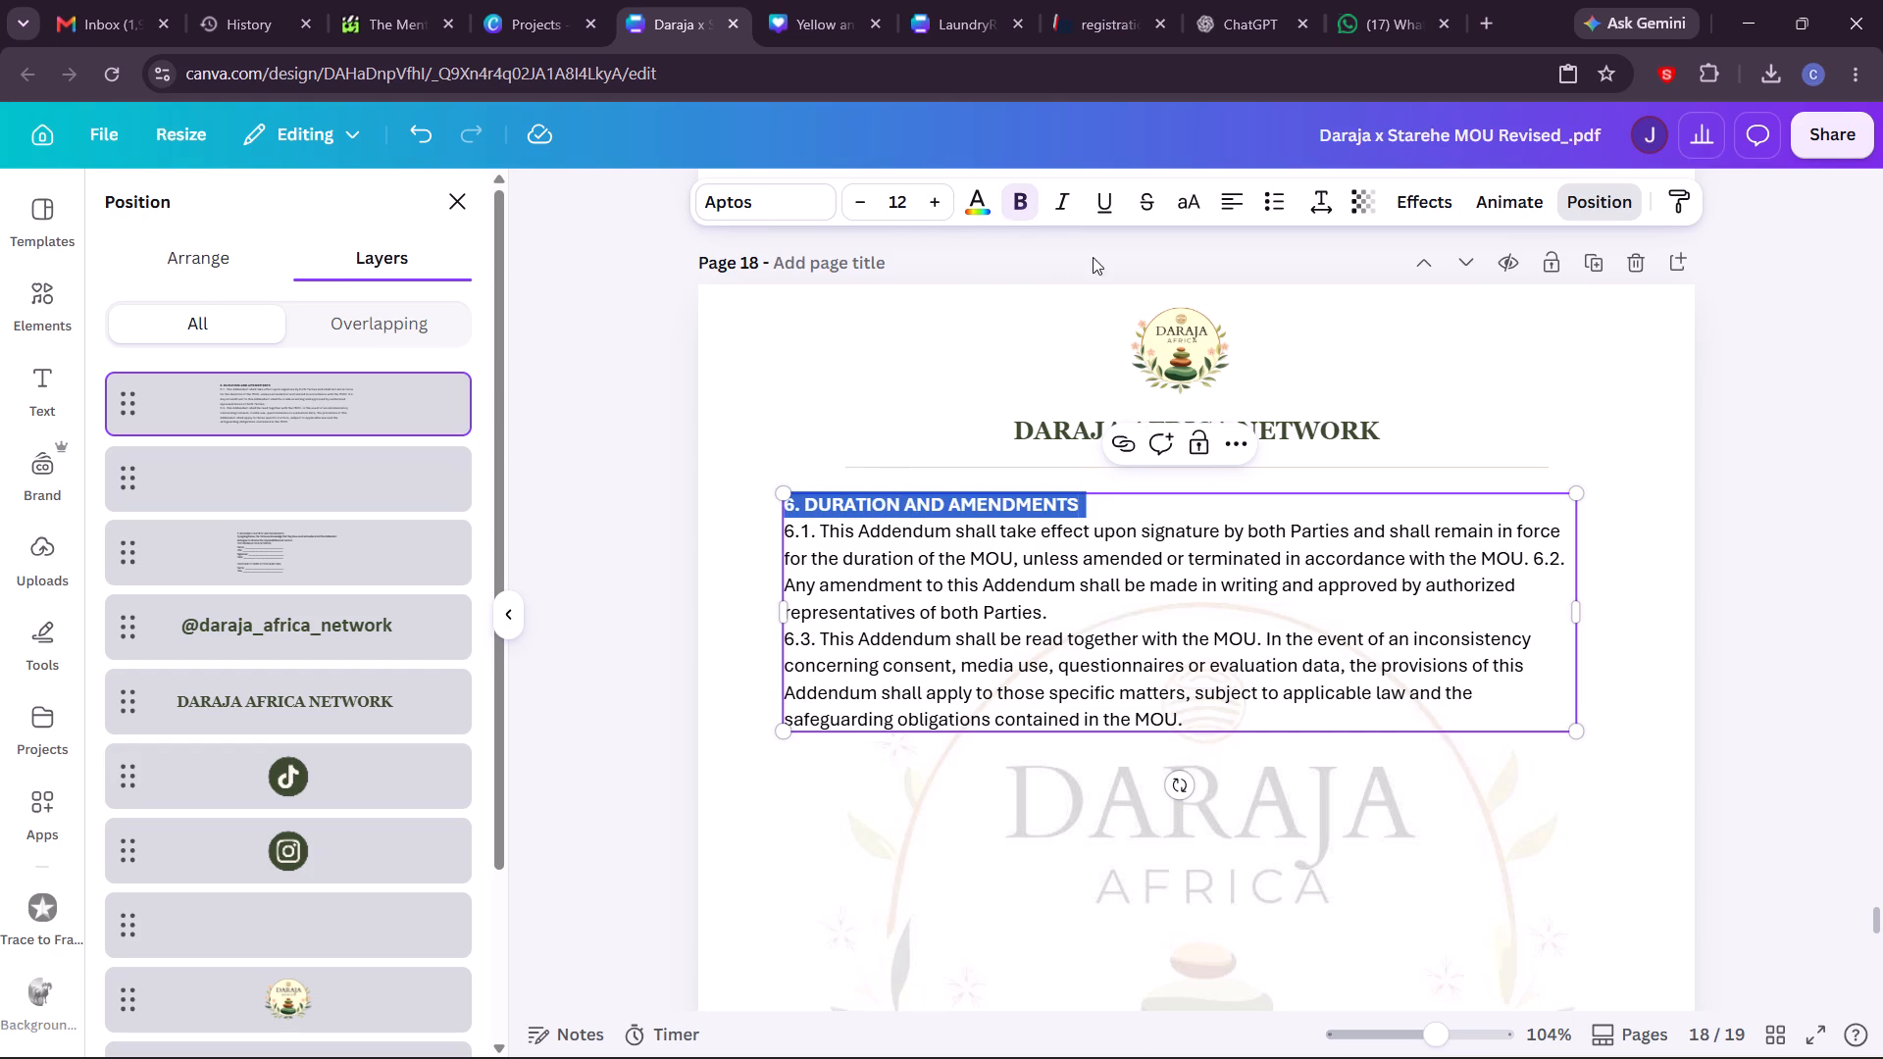
# Move the "7. ACKNOWLEDGEMENT AND SIGNATURES" text block up, closer to the end of section 6.
pyautogui.moveTo(1882, 906); pyautogui.dragTo(1881, 912)
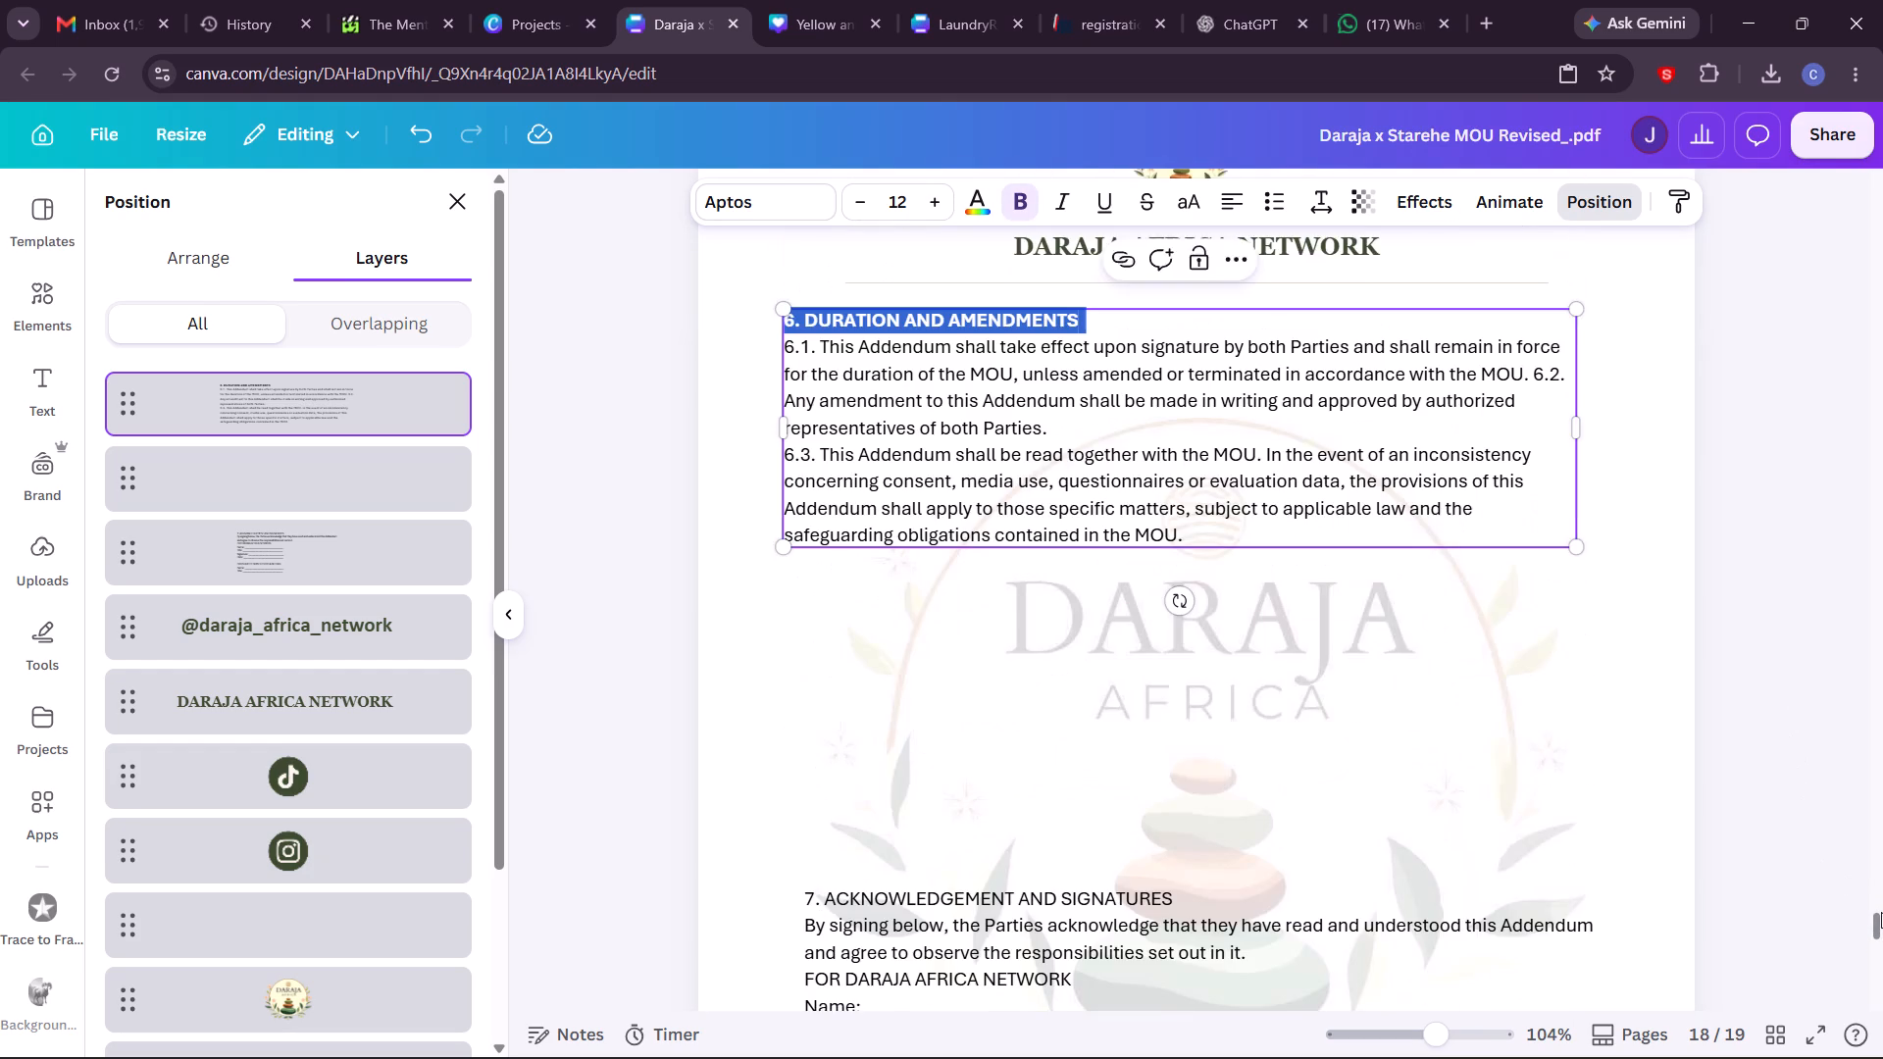
pyautogui.moveTo(1881, 912); pyautogui.dragTo(1882, 916)
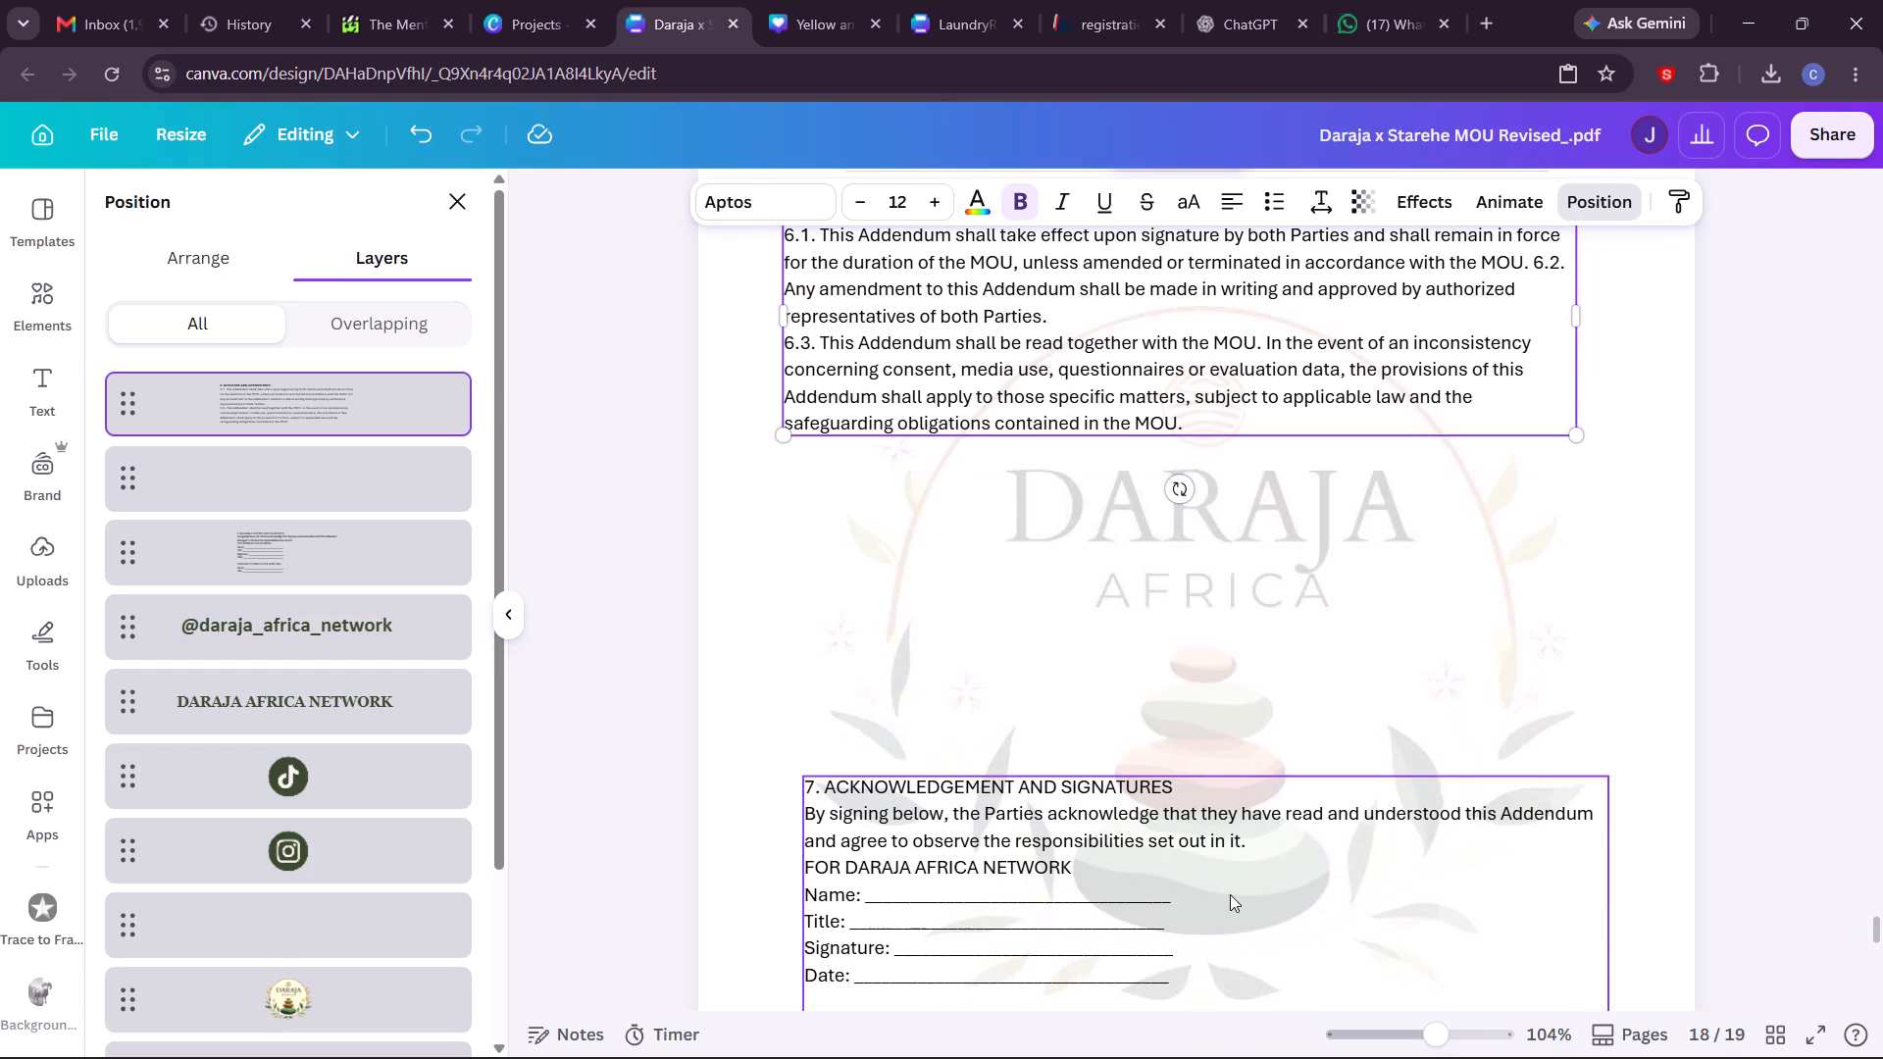
pyautogui.moveTo(1230, 894); pyautogui.dragTo(1198, 682)
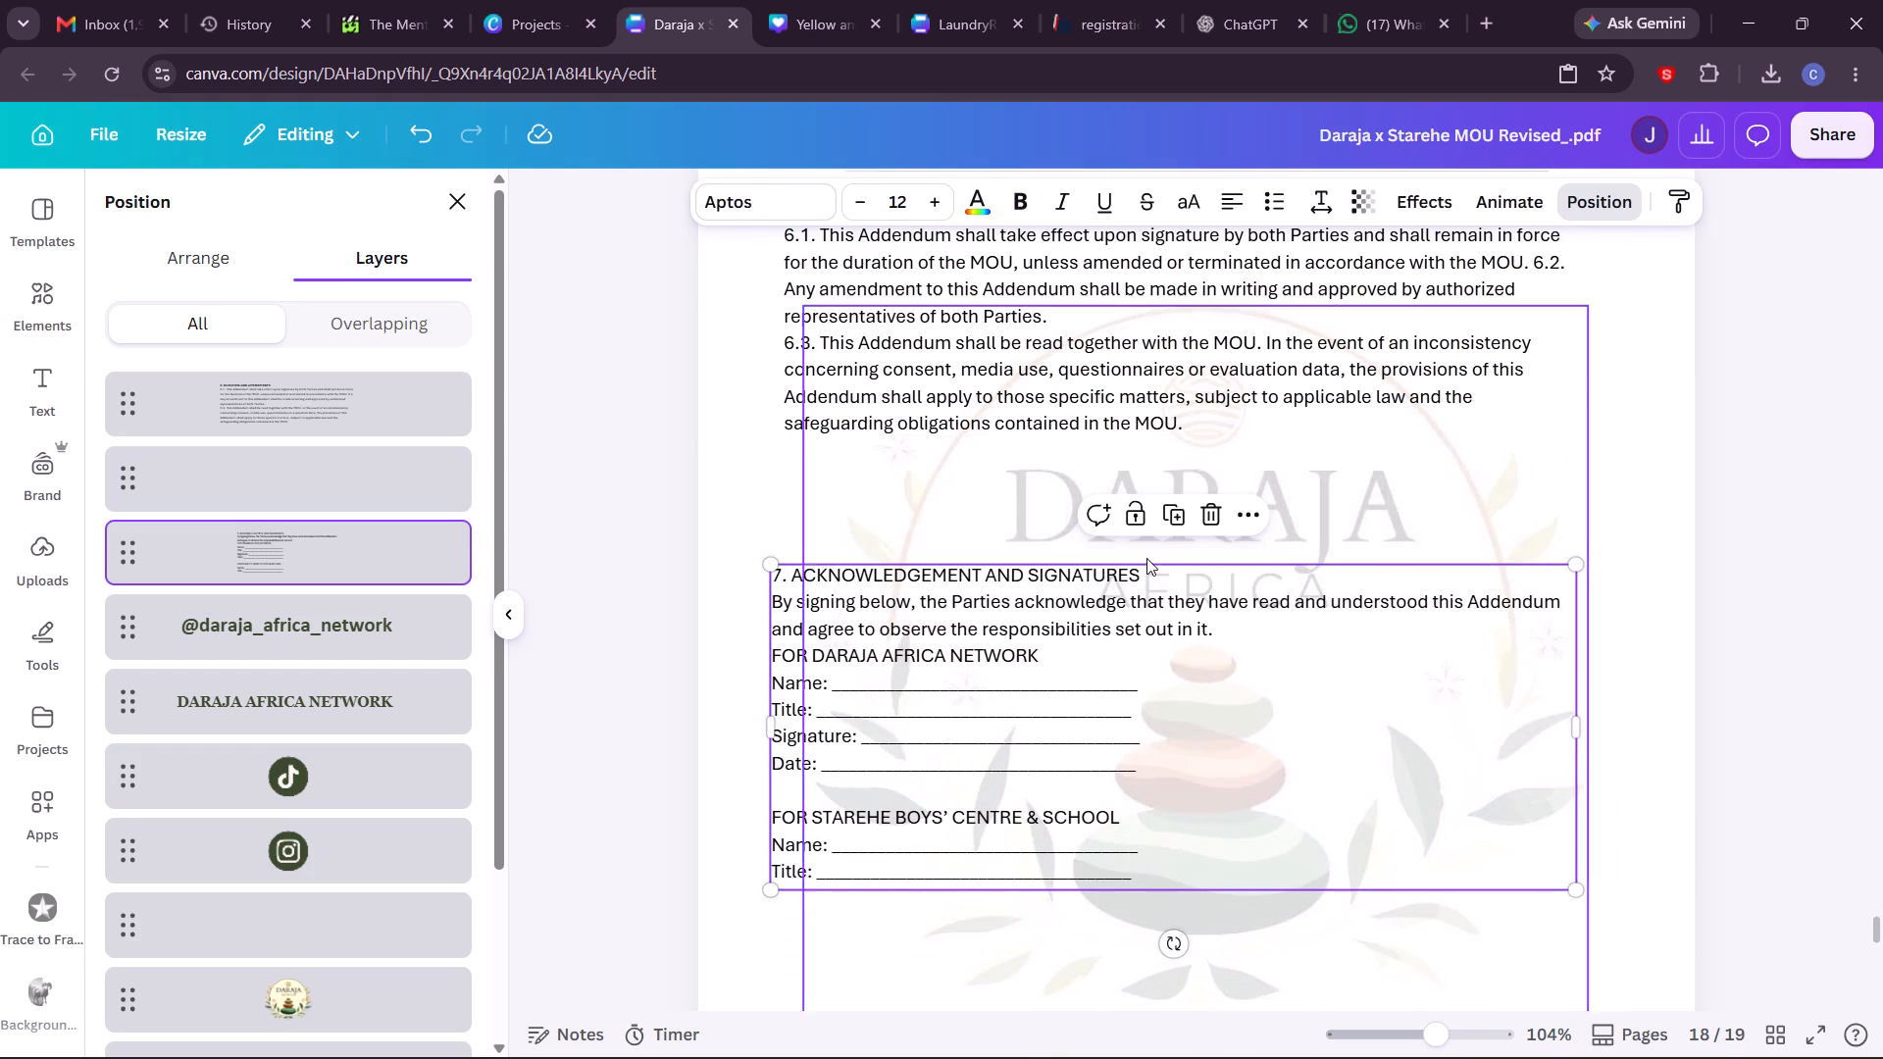
# Make the heading "7. ACKNOWLEDGEMENT AND SIGNATURES" bold.
pyautogui.click(1153, 572)
pyautogui.click(1153, 572)
pyautogui.moveTo(1153, 572); pyautogui.dragTo(832, 579)
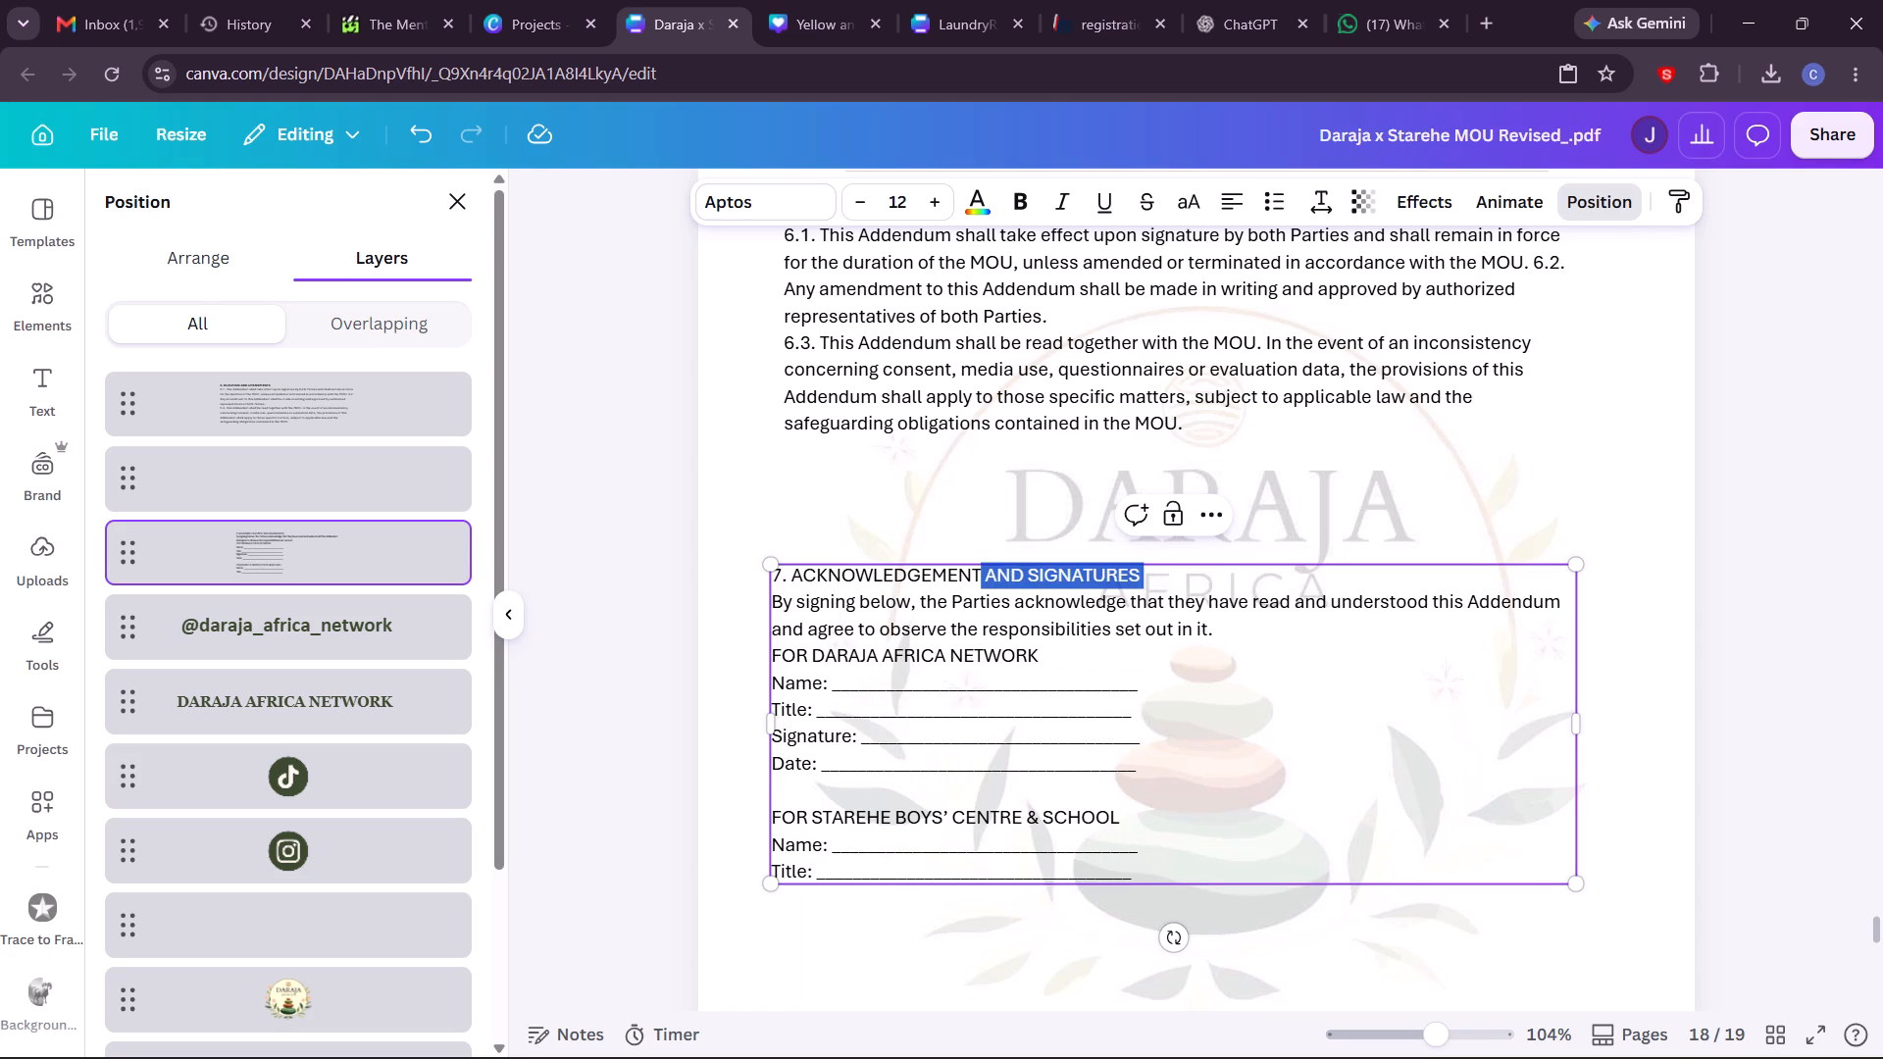
pyautogui.moveTo(832, 579); pyautogui.dragTo(759, 576)
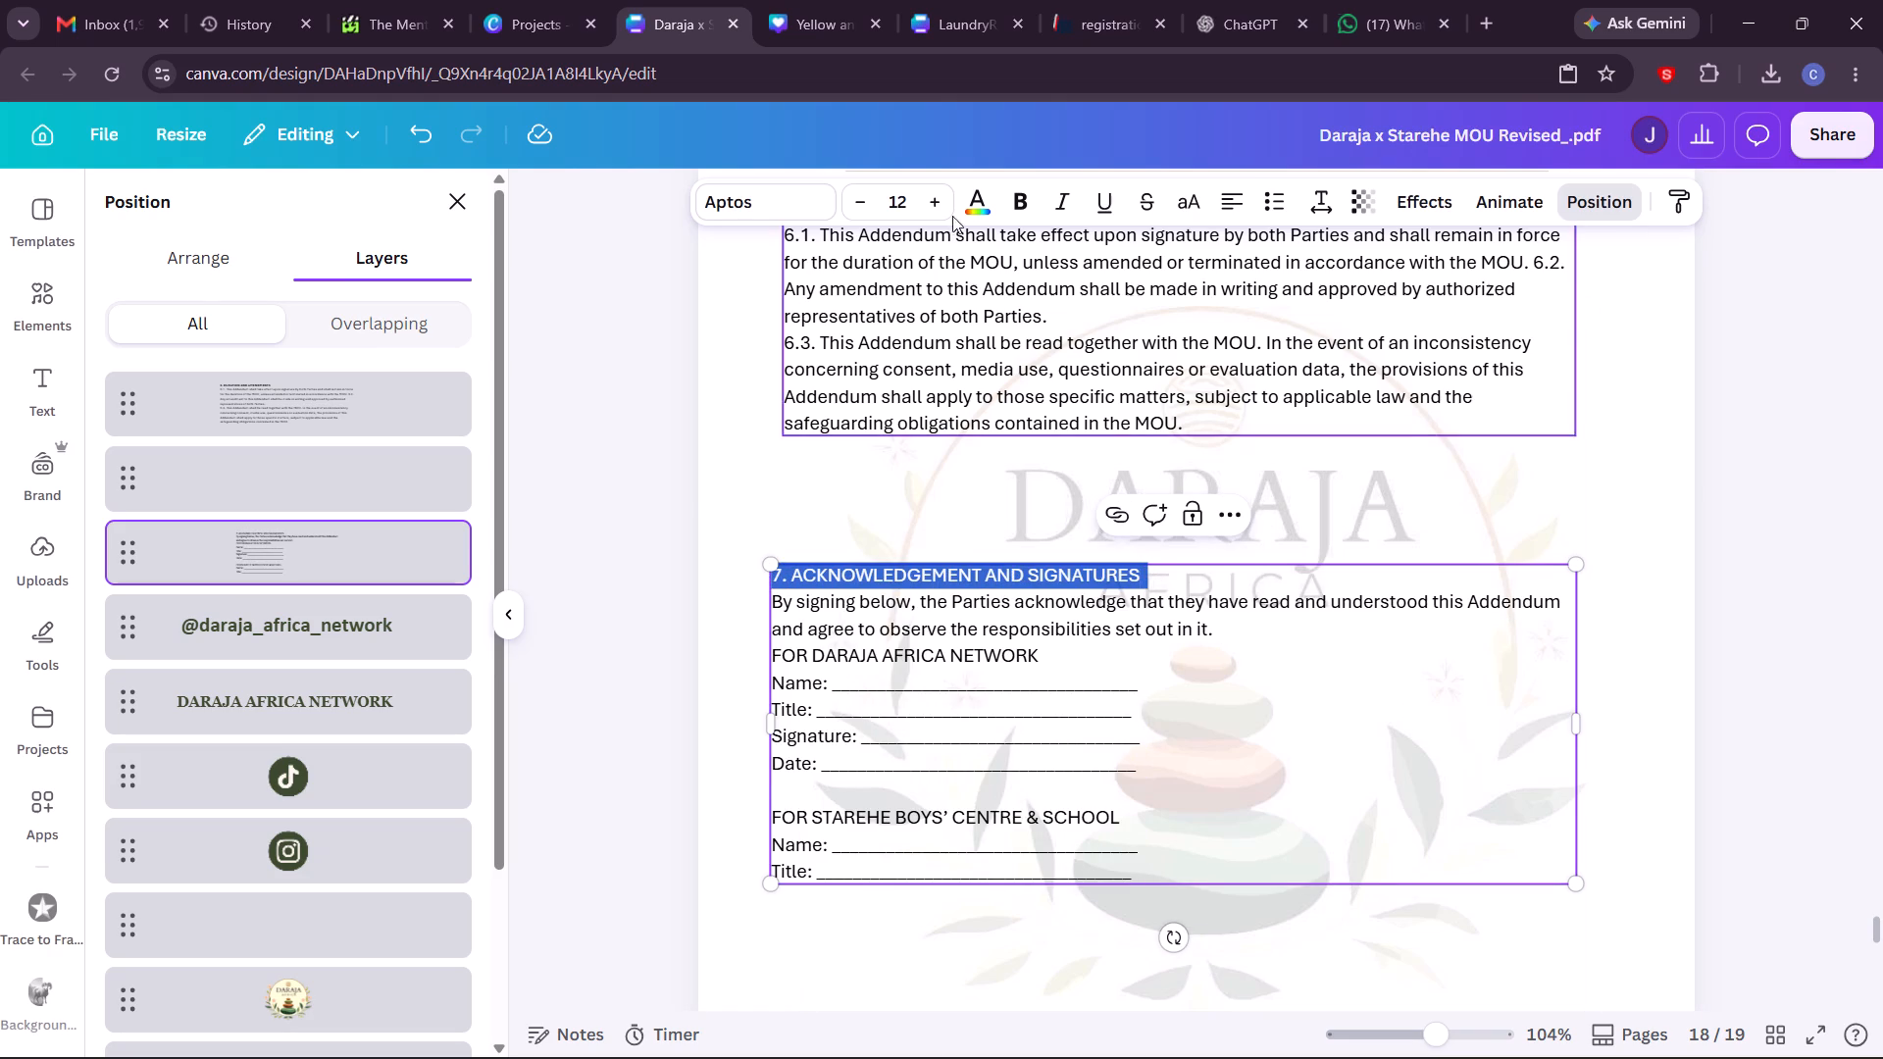
pyautogui.click(1021, 203)
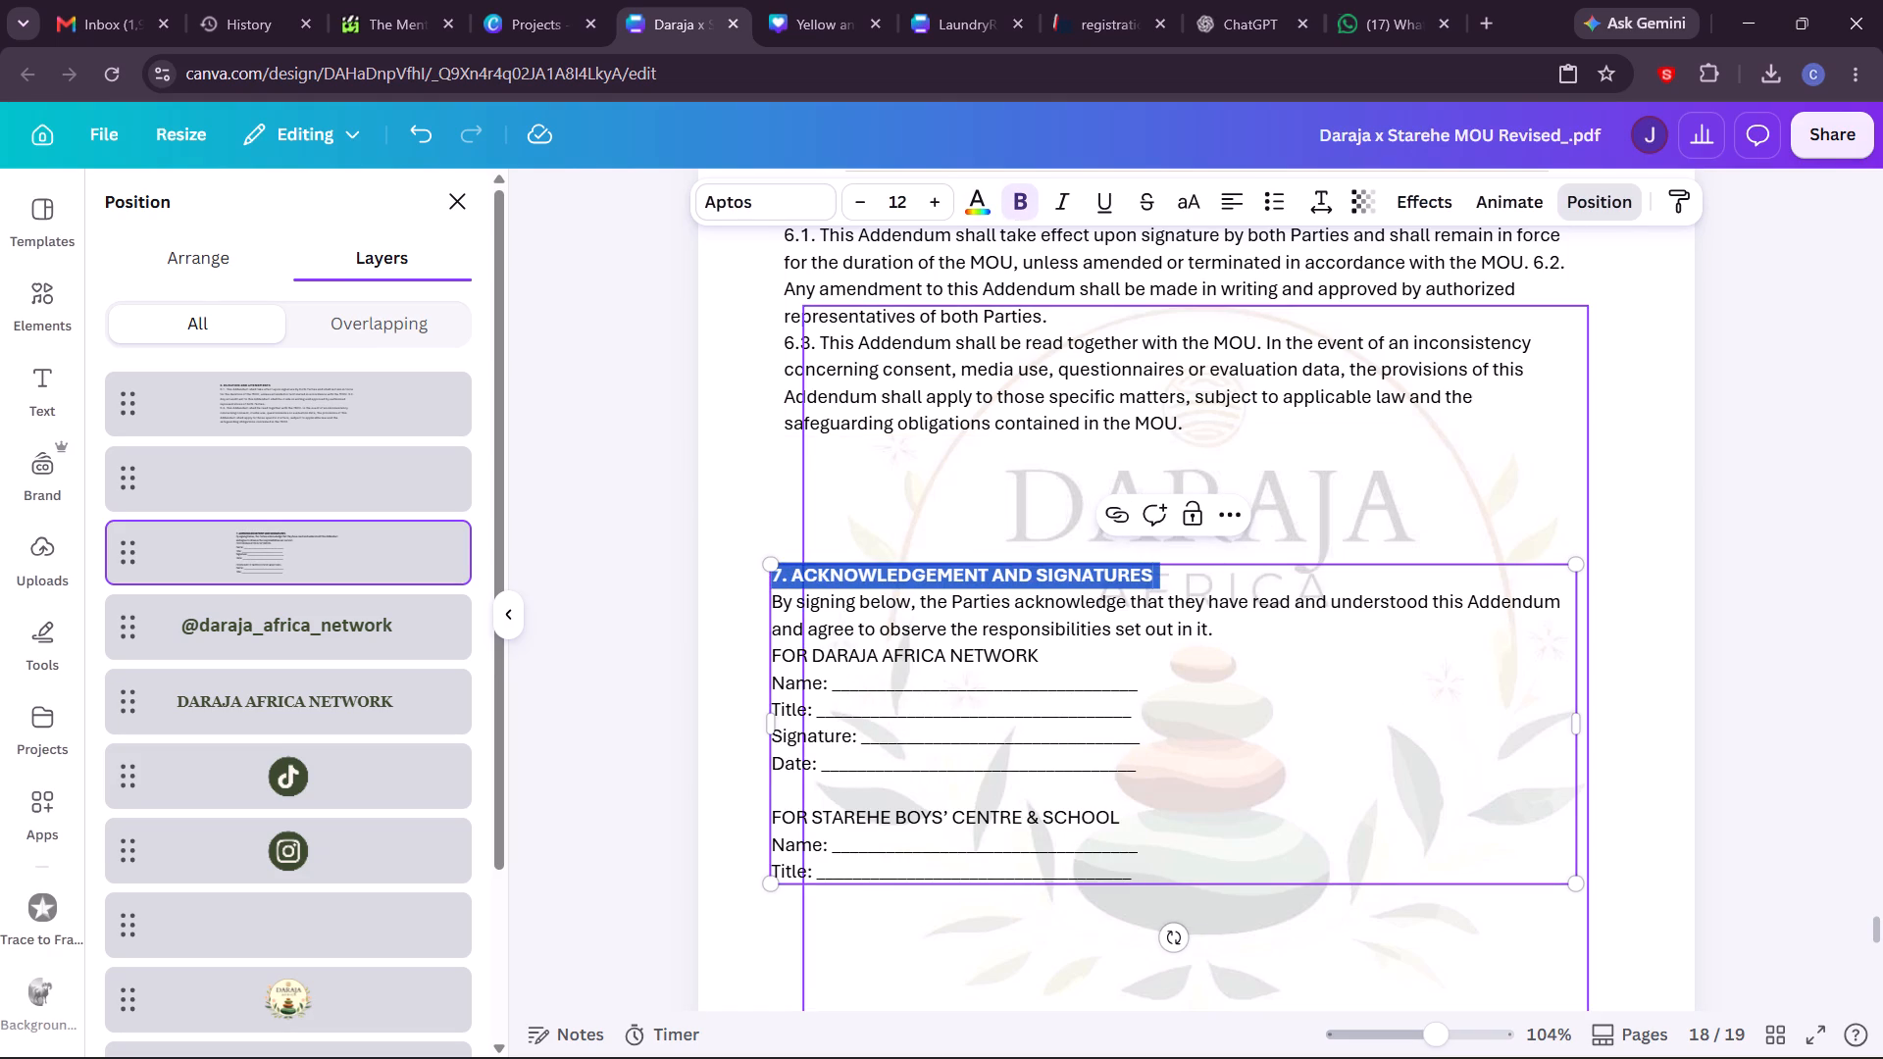
# Insert a blank line between the section 7 acknowledgement paragraph and "FOR DARAJA AFRICA NETWORK".
pyautogui.click(1251, 640)
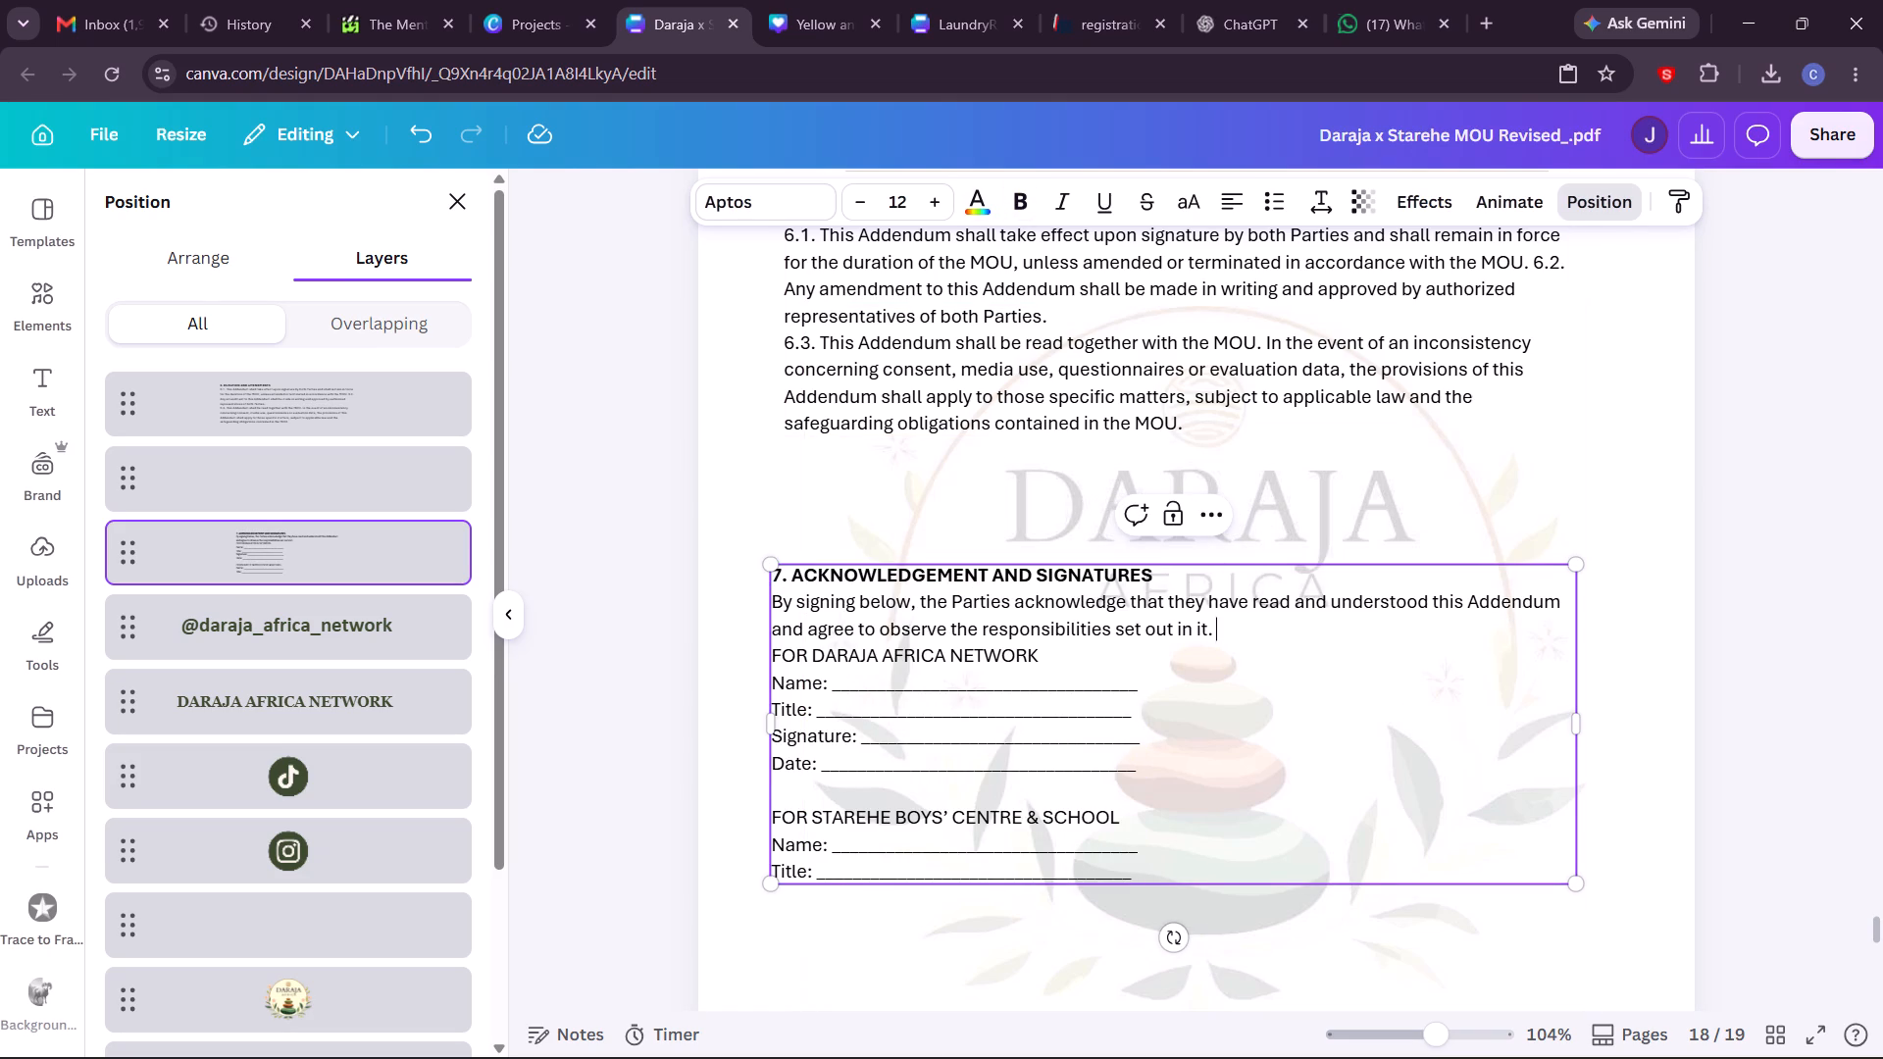
pyautogui.press('Return')
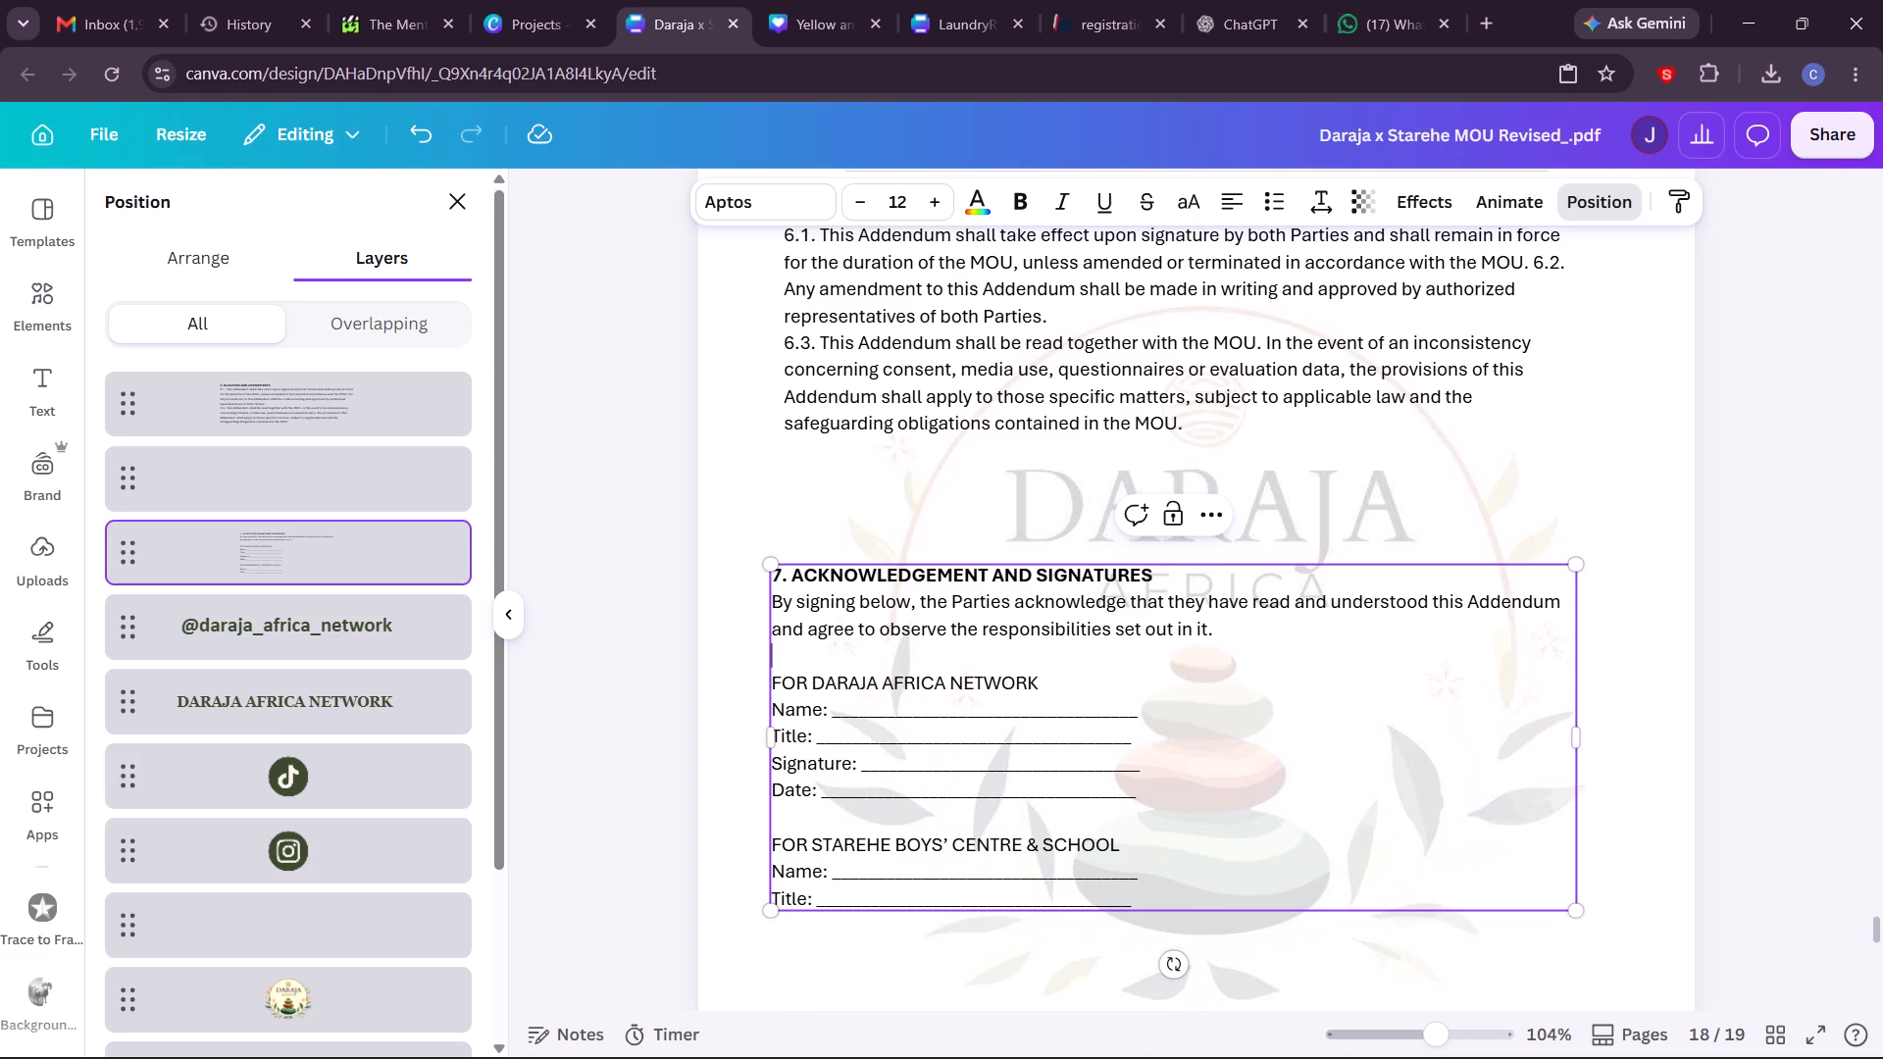
# Replace the blank Name line under "FOR DARAJA AFRICA NETWORK" with the network signatory's name.
pyautogui.click(1154, 717)
pyautogui.press('BackSpace')
pyautogui.press('BackSpace')
pyautogui.press('BackSpace')
pyautogui.press('BackSpace')
pyautogui.press('BackSpace')
pyautogui.press('BackSpace')
pyautogui.press('BackSpace')
pyautogui.press('BackSpace')
pyautogui.press('BackSpace')
pyautogui.press('BackSpace')
pyautogui.press('BackSpace')
pyautogui.press('BackSpace')
pyautogui.press('BackSpace')
pyautogui.press('BackSpace')
pyautogui.press('BackSpace')
pyautogui.press('BackSpace')
pyautogui.press('BackSpace')
pyautogui.press('BackSpace')
pyautogui.press('BackSpace')
pyautogui.press('BackSpace')
pyautogui.press('BackSpace')
pyautogui.press('BackSpace')
pyautogui.press('BackSpace')
pyautogui.press('BackSpace')
pyautogui.press('BackSpace')
pyautogui.press('BackSpace')
pyautogui.press('BackSpace')
pyautogui.press('BackSpace')
pyautogui.press('BackSpace')
pyautogui.press('BackSpace')
pyautogui.press('BackSpace')
pyautogui.press('BackSpace')
pyautogui.press('BackSpace')
pyautogui.press('BackSpace')
pyautogui.press('BackSpace')
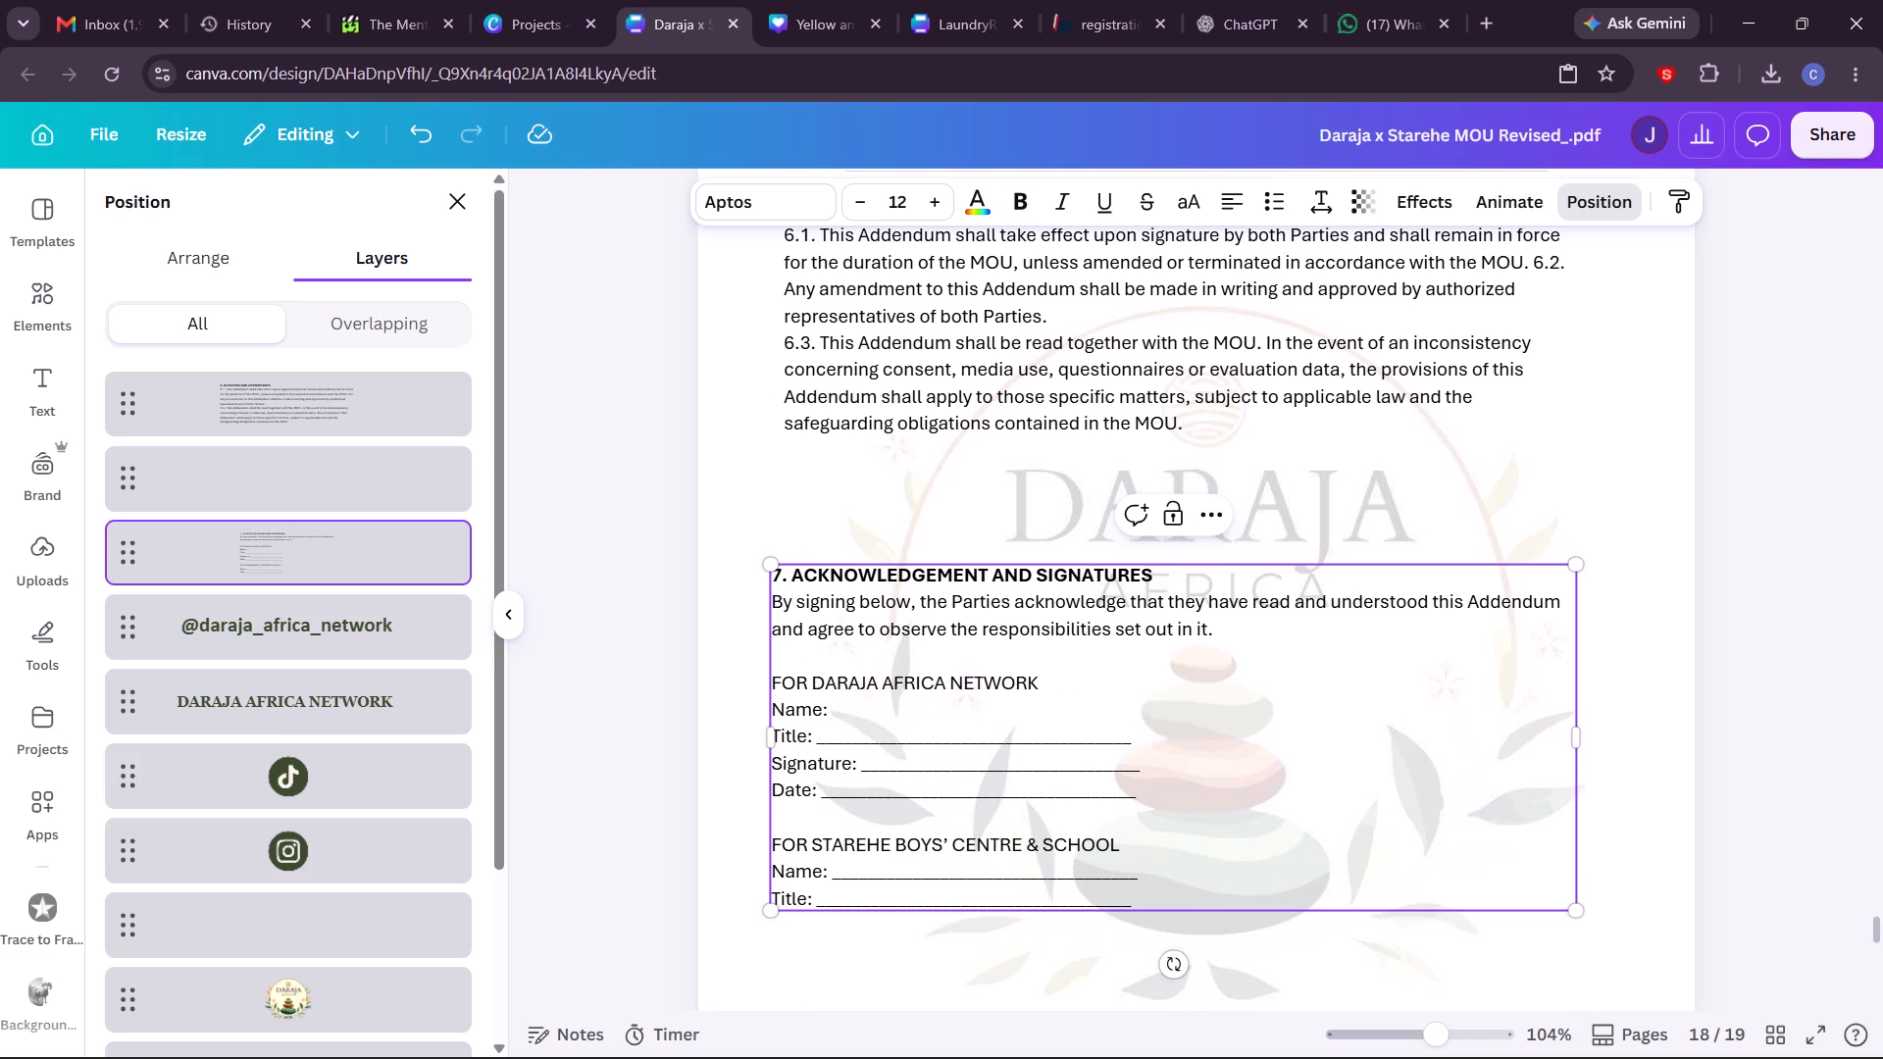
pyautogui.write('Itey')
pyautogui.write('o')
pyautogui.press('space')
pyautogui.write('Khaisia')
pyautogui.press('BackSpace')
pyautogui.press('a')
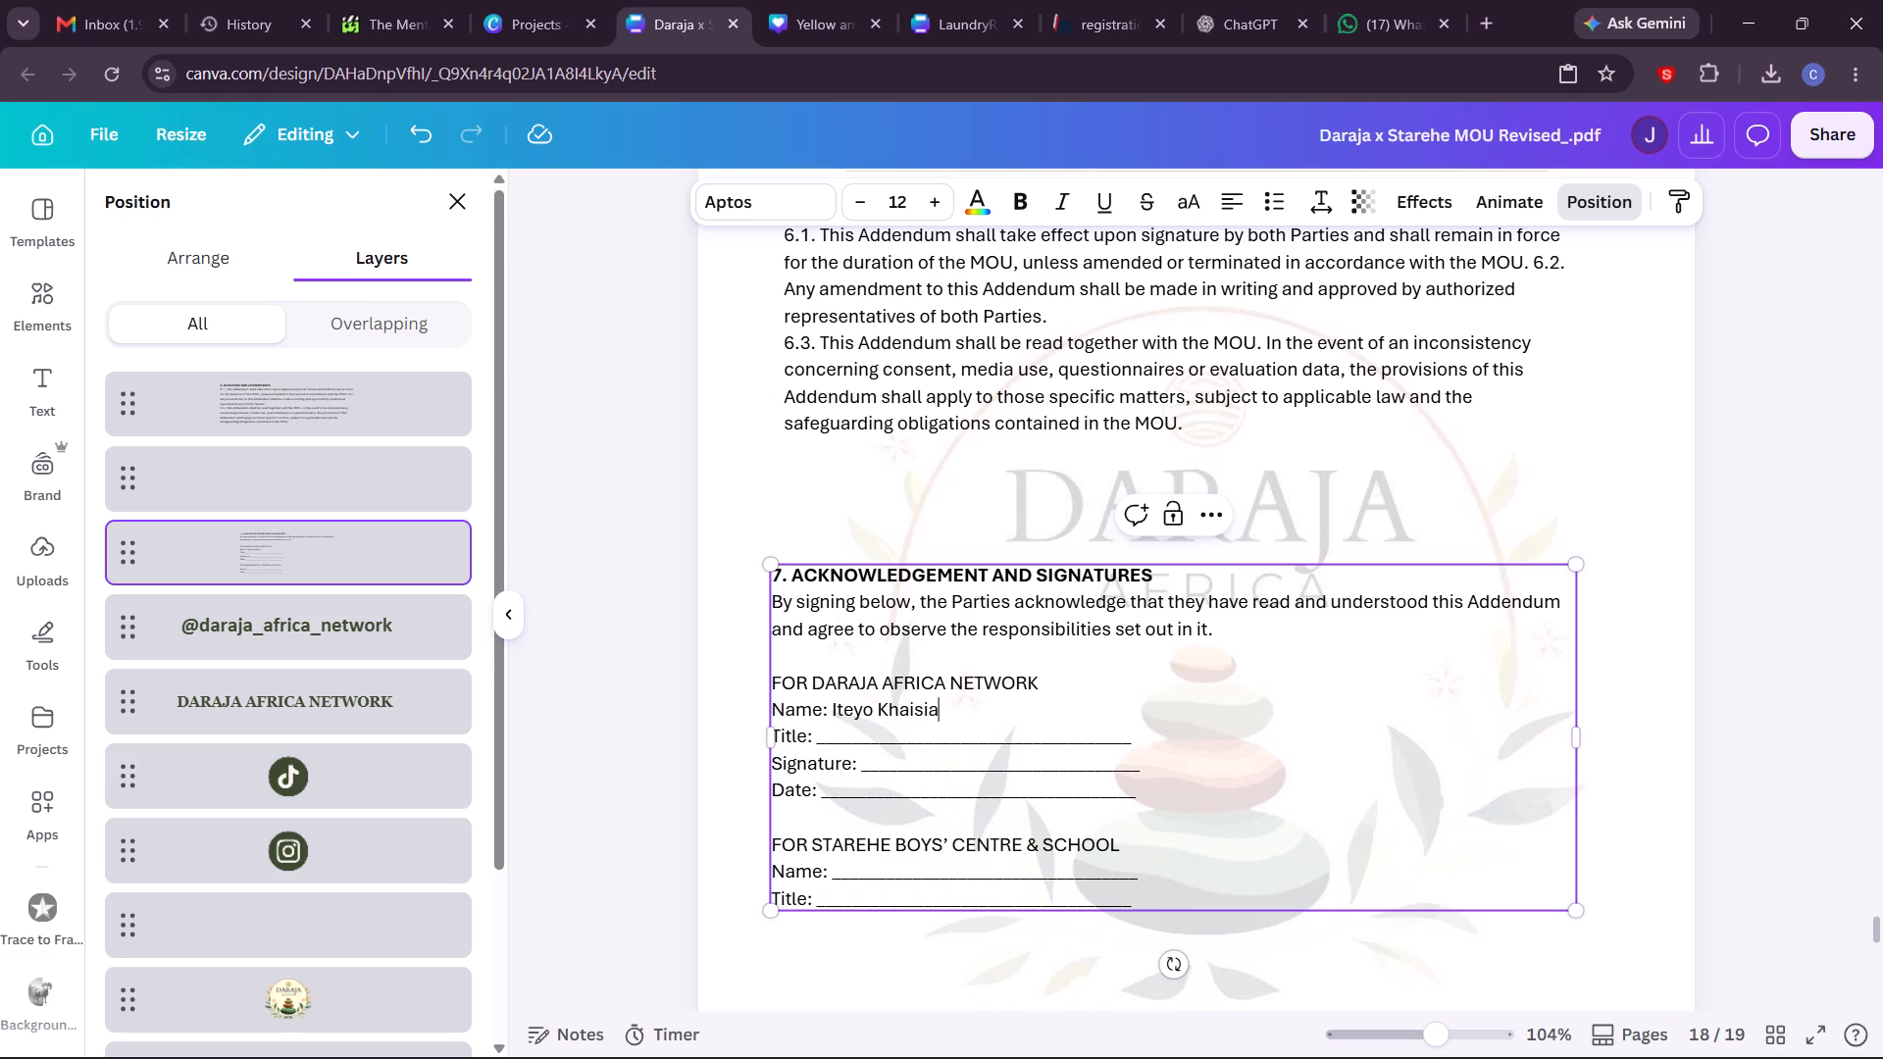
# Replace the Title label and its blank line under "FOR DARAJA AFRICA NETWORK" with "Designation: Founder & CEO".
pyautogui.click(1144, 744)
pyautogui.press('BackSpace')
pyautogui.press('BackSpace')
pyautogui.press('BackSpace')
pyautogui.press('BackSpace')
pyautogui.press('BackSpace')
pyautogui.press('BackSpace')
pyautogui.press('BackSpace')
pyautogui.press('BackSpace')
pyautogui.press('BackSpace')
pyautogui.press('BackSpace')
pyautogui.press('BackSpace')
pyautogui.press('BackSpace')
pyautogui.press('BackSpace')
pyautogui.press('BackSpace')
pyautogui.press('BackSpace')
pyautogui.press('BackSpace')
pyautogui.press('BackSpace')
pyautogui.press('BackSpace')
pyautogui.press('BackSpace')
pyautogui.press('BackSpace')
pyautogui.press('BackSpace')
pyautogui.press('BackSpace')
pyautogui.press('BackSpace')
pyautogui.press('BackSpace')
pyautogui.press('BackSpace')
pyautogui.press('BackSpace')
pyautogui.press('BackSpace')
pyautogui.press('BackSpace')
pyautogui.press('BackSpace')
pyautogui.press('BackSpace')
pyautogui.press('BackSpace')
pyautogui.press('BackSpace')
pyautogui.press('BackSpace')
pyautogui.press('BackSpace')
pyautogui.press('BackSpace')
pyautogui.press('BackSpace')
pyautogui.press('BackSpace')
pyautogui.press('BackSpace')
pyautogui.press('BackSpace')
pyautogui.press('BackSpace')
pyautogui.press('BackSpace')
pyautogui.press('BackSpace')
pyautogui.press('BackSpace')
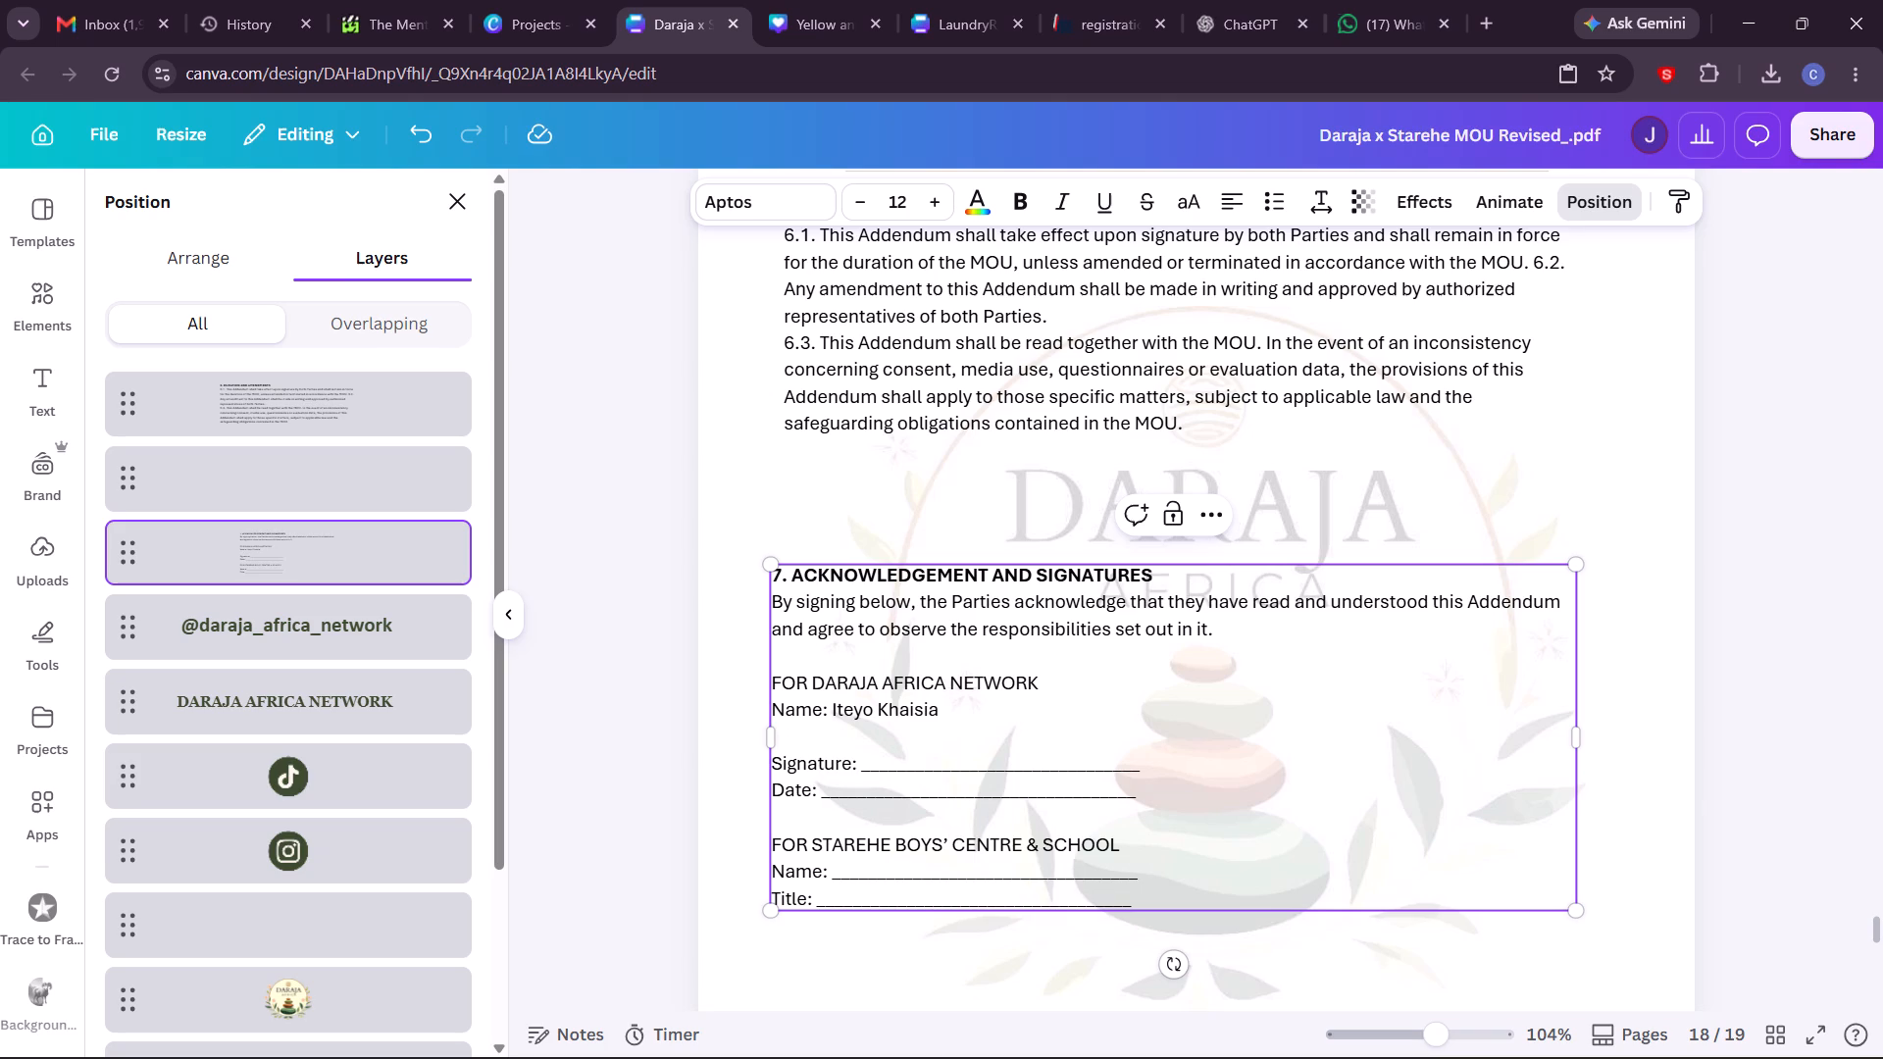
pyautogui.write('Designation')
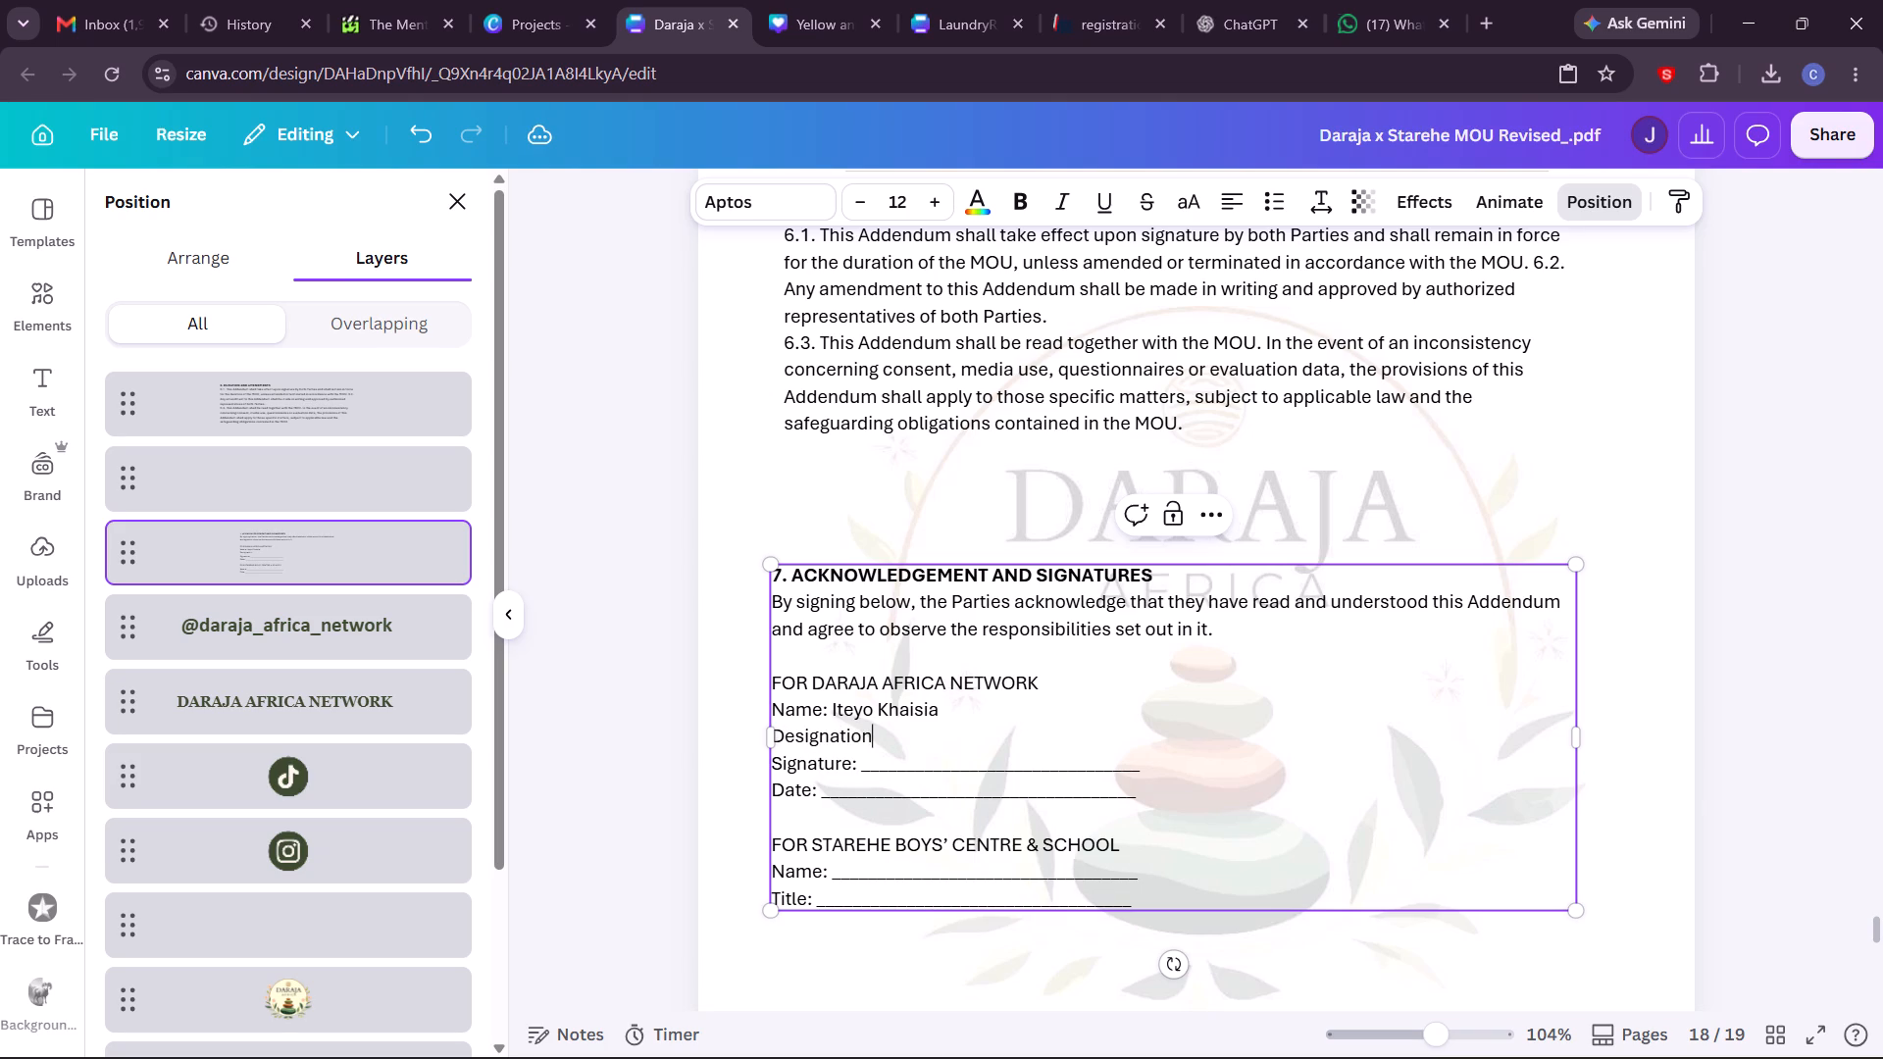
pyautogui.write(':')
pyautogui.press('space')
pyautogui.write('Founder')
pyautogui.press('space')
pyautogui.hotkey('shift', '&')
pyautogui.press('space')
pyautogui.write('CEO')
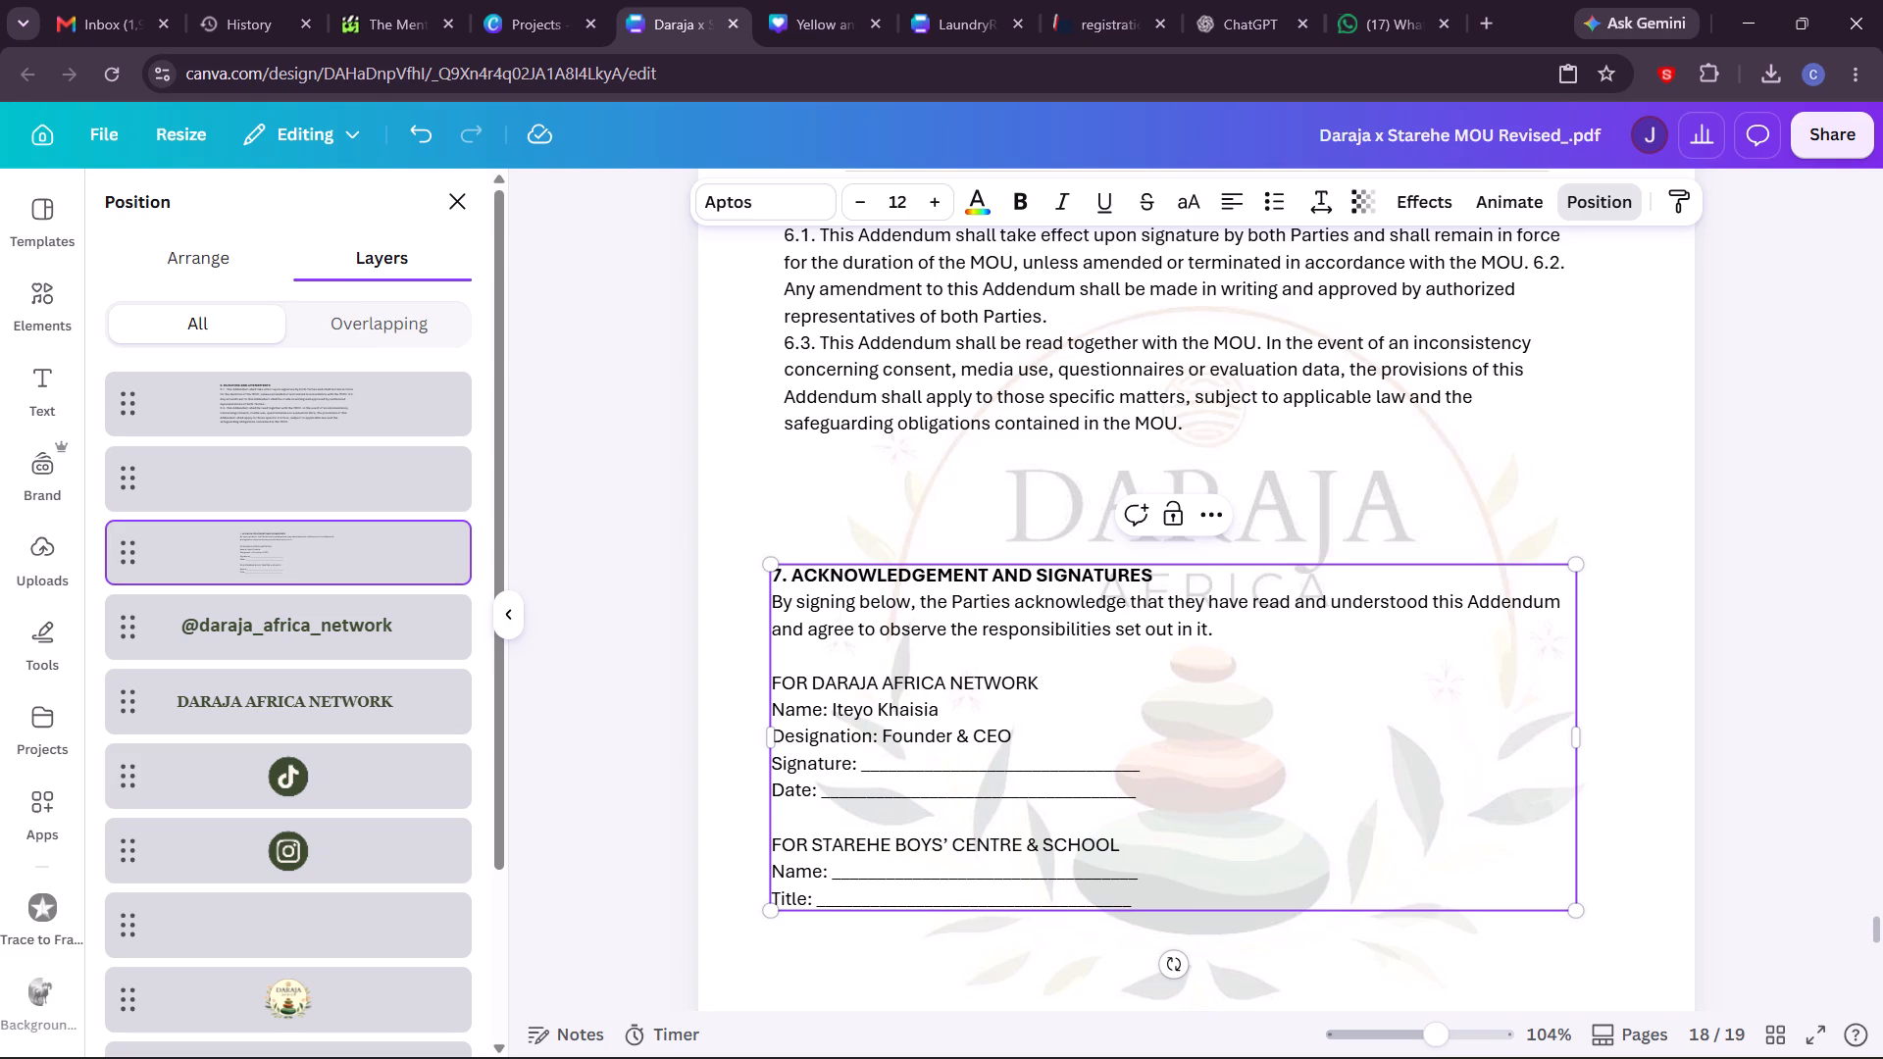
# Replace the blank Date line under "FOR DARAJA AFRICA NETWORK" with "5th November 2026".
pyautogui.scroll(-1, 1171, 751)
pyautogui.click(1158, 678)
pyautogui.press('BackSpace')
pyautogui.press('BackSpace')
pyautogui.press('BackSpace')
pyautogui.press('BackSpace')
pyautogui.press('BackSpace')
pyautogui.press('BackSpace')
pyautogui.press('BackSpace')
pyautogui.press('BackSpace')
pyautogui.press('BackSpace')
pyautogui.press('BackSpace')
pyautogui.press('BackSpace')
pyautogui.press('BackSpace')
pyautogui.press('BackSpace')
pyautogui.press('BackSpace')
pyautogui.press('BackSpace')
pyautogui.press('BackSpace')
pyautogui.press('BackSpace')
pyautogui.press('BackSpace')
pyautogui.press('BackSpace')
pyautogui.press('BackSpace')
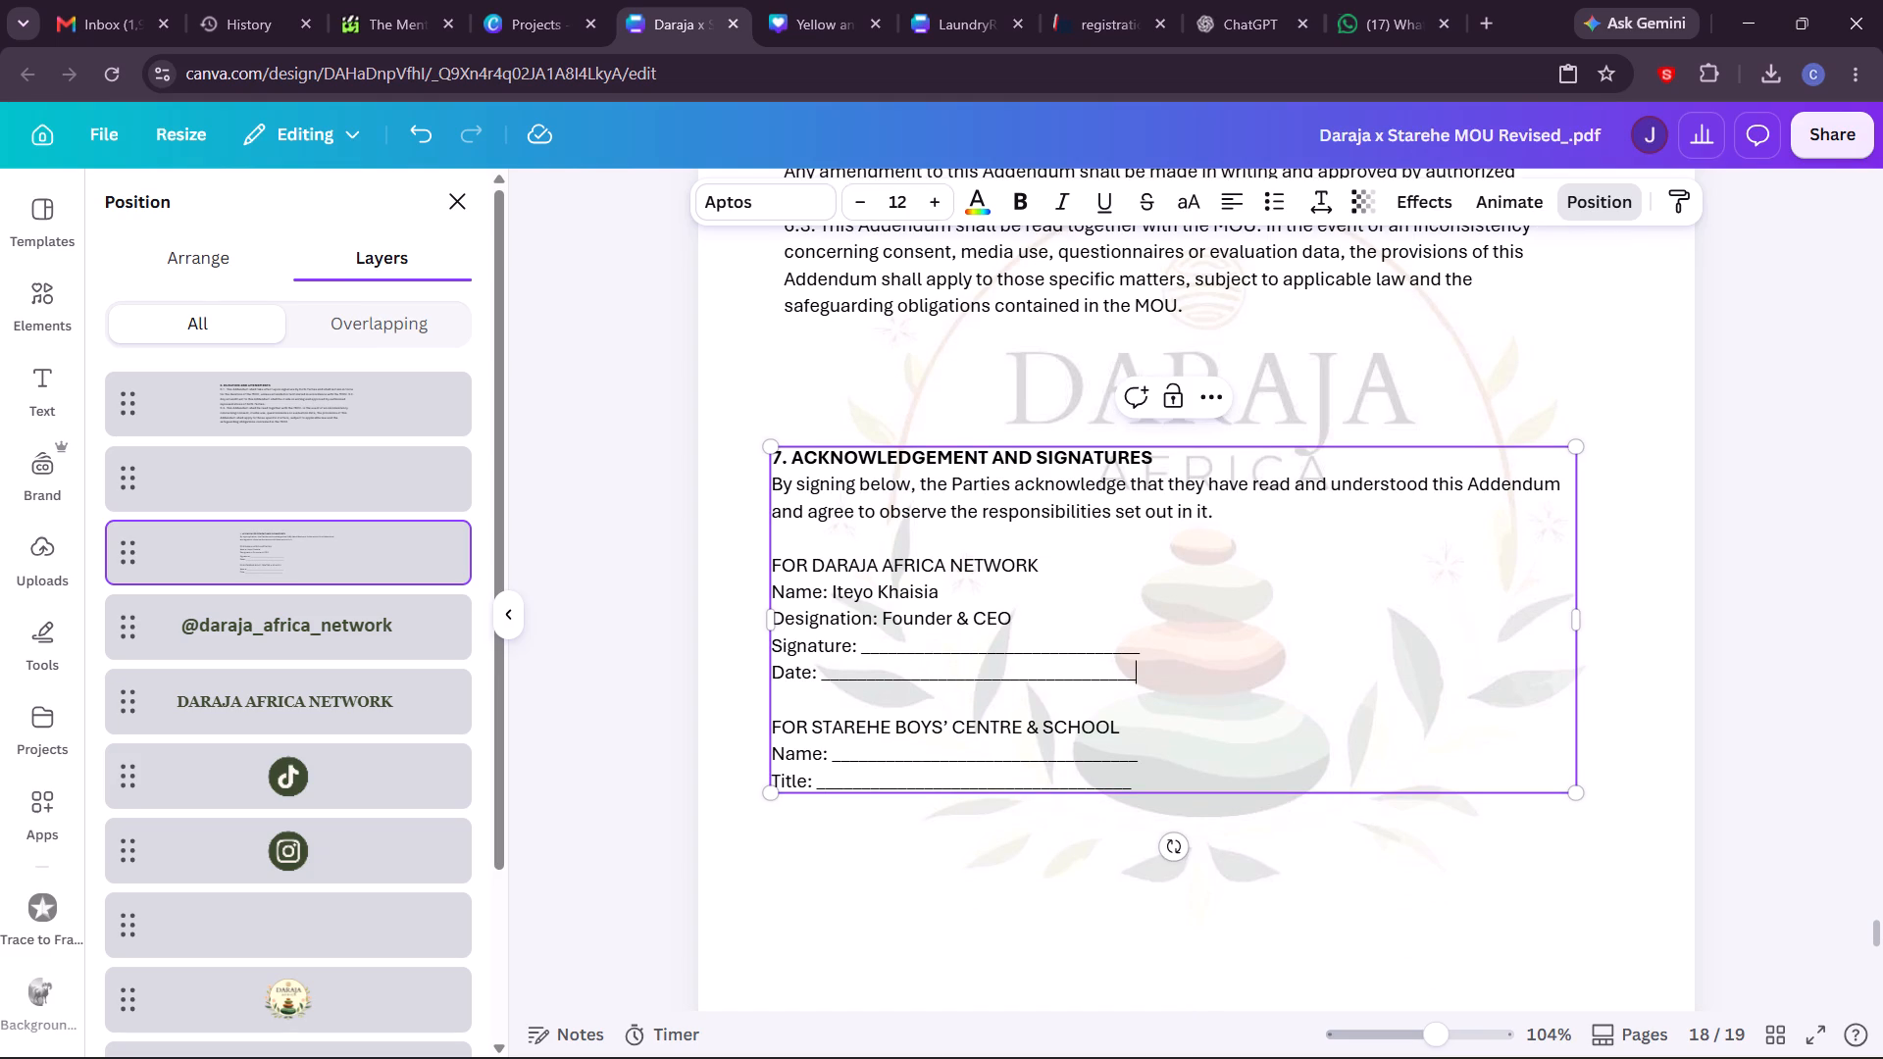
pyautogui.press('BackSpace')
pyautogui.press('BackSpace')
pyautogui.press('BackSpace')
pyautogui.press('BackSpace')
pyautogui.press('BackSpace')
pyautogui.press('BackSpace')
pyautogui.press('BackSpace')
pyautogui.press('BackSpace')
pyautogui.press('BackSpace')
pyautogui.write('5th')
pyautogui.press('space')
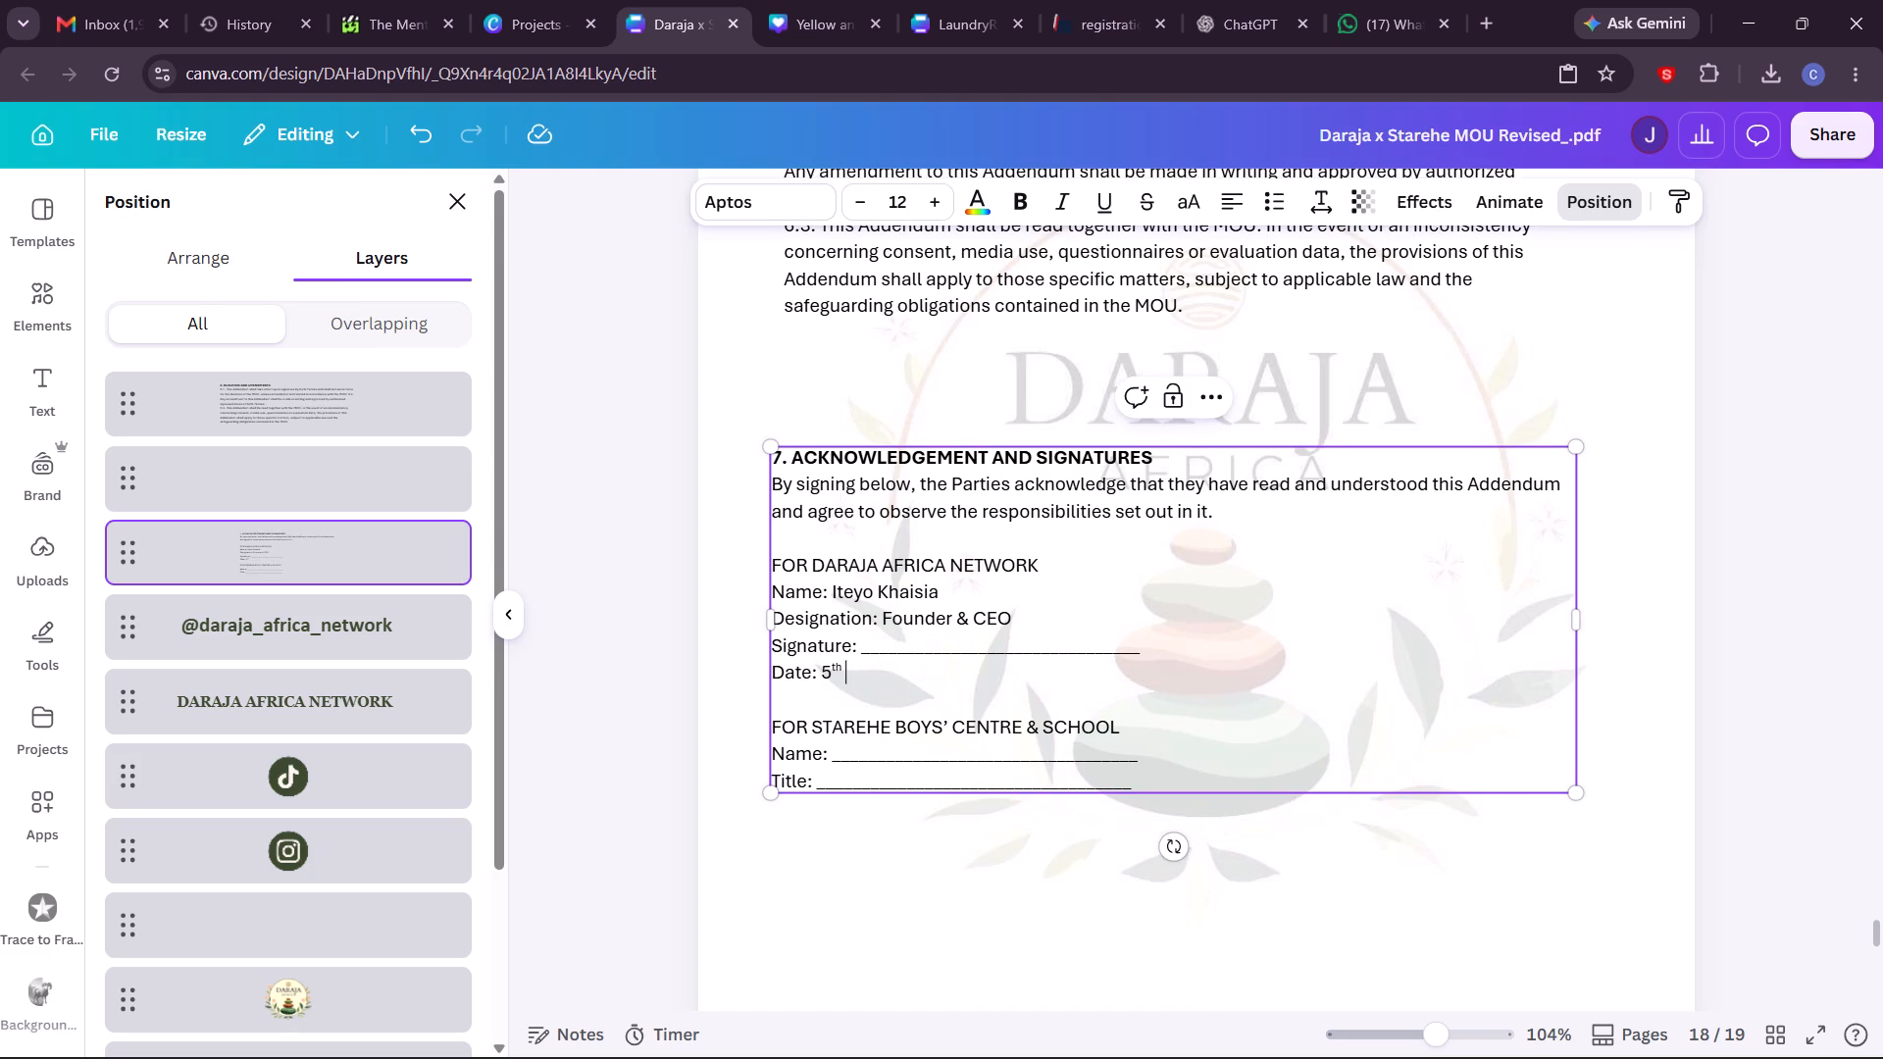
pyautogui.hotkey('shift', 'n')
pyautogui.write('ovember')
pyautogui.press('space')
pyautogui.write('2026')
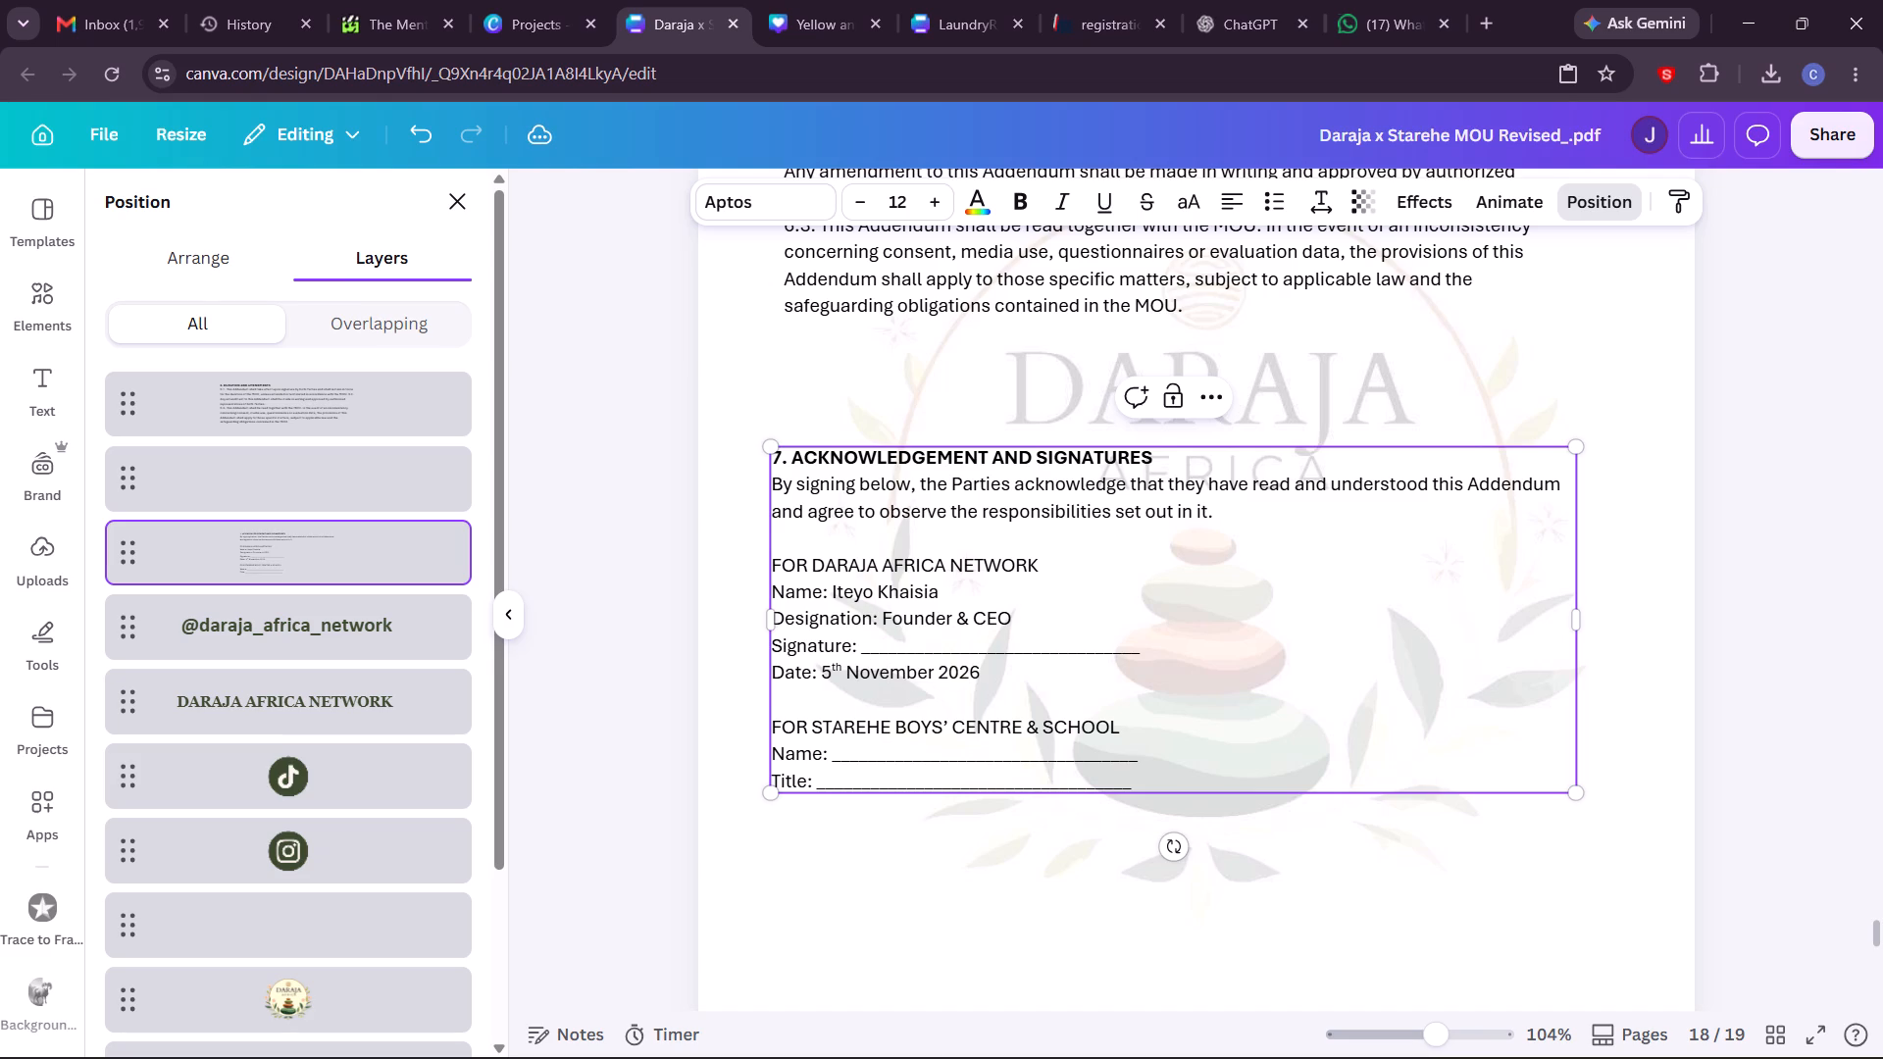
# Remove the blank underline after "Signature:" under "FOR DARAJA AFRICA NETWORK", keeping the label followed by a space.
pyautogui.click(1154, 647)
pyautogui.press('BackSpace')
pyautogui.press('BackSpace')
pyautogui.press('BackSpace')
pyautogui.press('BackSpace')
pyautogui.press('BackSpace')
pyautogui.press('BackSpace')
pyautogui.press('BackSpace')
pyautogui.press('BackSpace')
pyautogui.press('BackSpace')
pyautogui.press('BackSpace')
pyautogui.press('BackSpace')
pyautogui.press('BackSpace')
pyautogui.press('BackSpace')
pyautogui.press('BackSpace')
pyautogui.press('BackSpace')
pyautogui.press('BackSpace')
pyautogui.press('BackSpace')
pyautogui.press('BackSpace')
pyautogui.press('BackSpace')
pyautogui.press('BackSpace')
pyautogui.press('BackSpace')
pyautogui.press('BackSpace')
pyautogui.press('BackSpace')
pyautogui.press('BackSpace')
pyautogui.press('BackSpace')
pyautogui.press('BackSpace')
pyautogui.press('BackSpace')
pyautogui.press('BackSpace')
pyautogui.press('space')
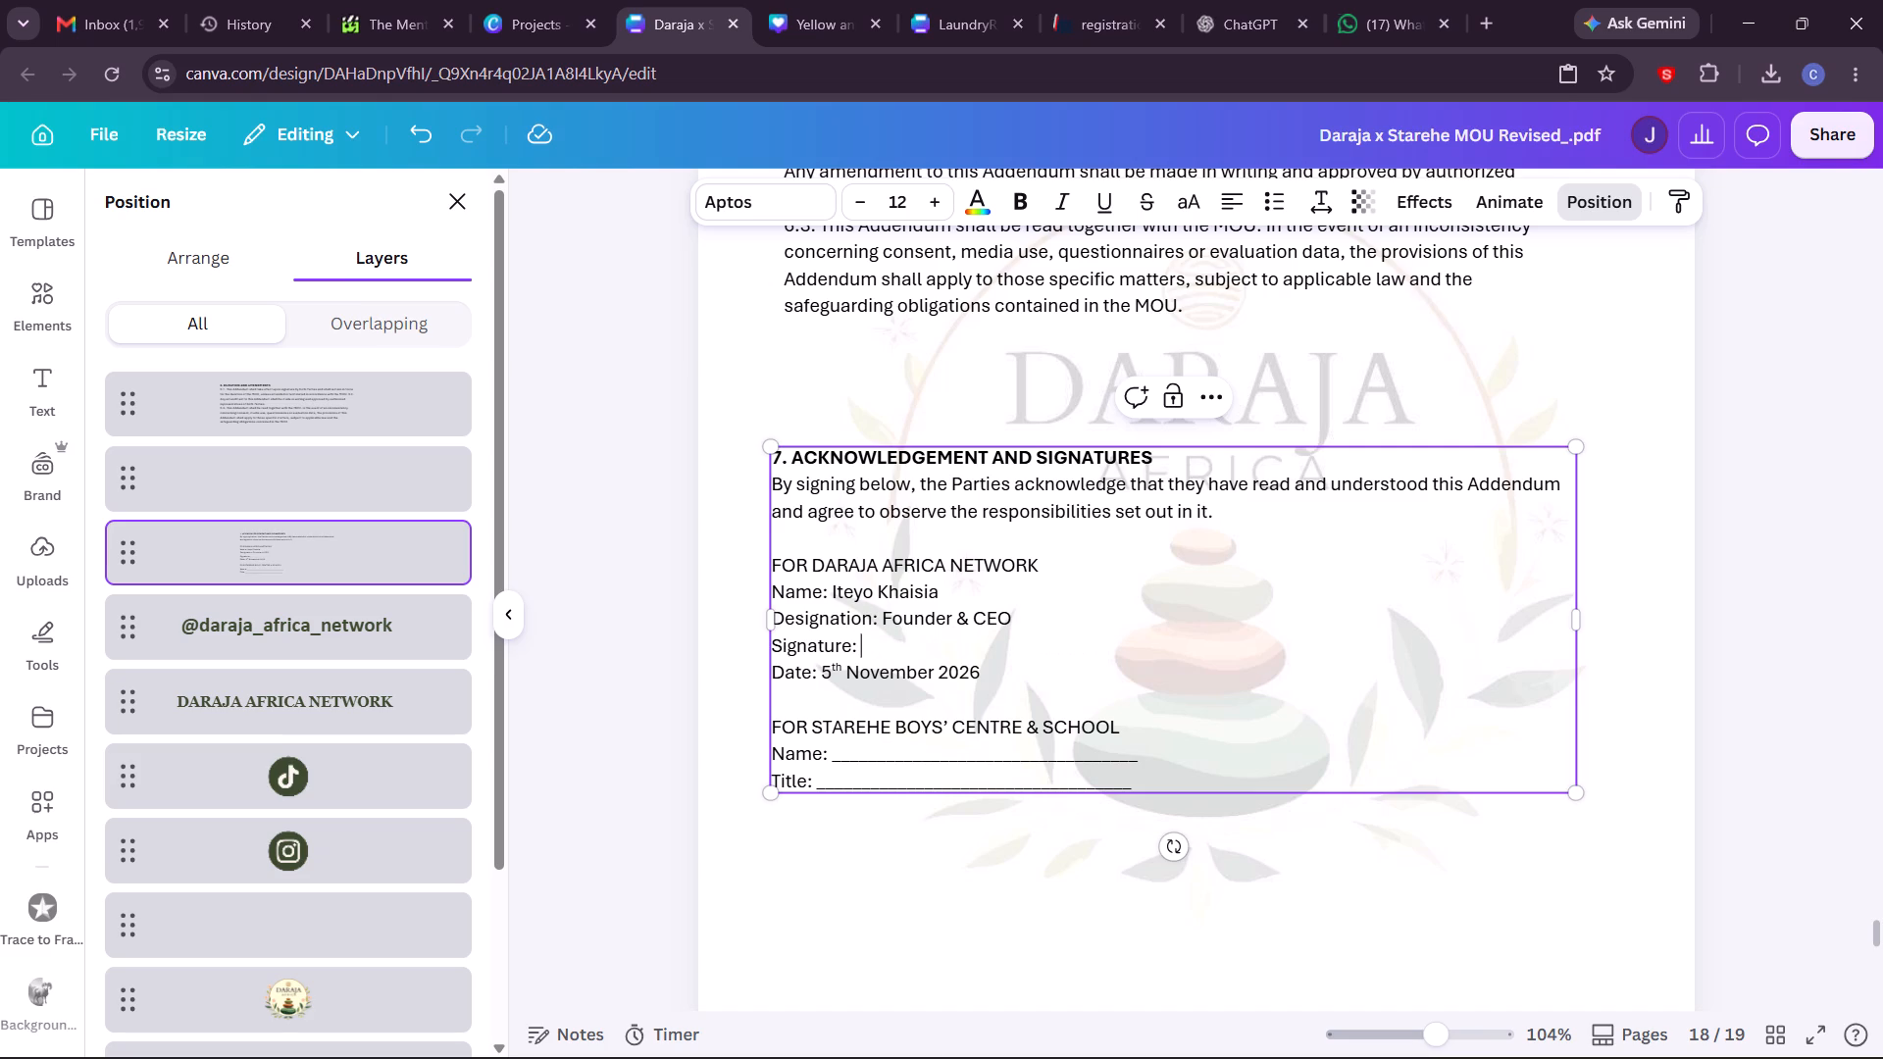
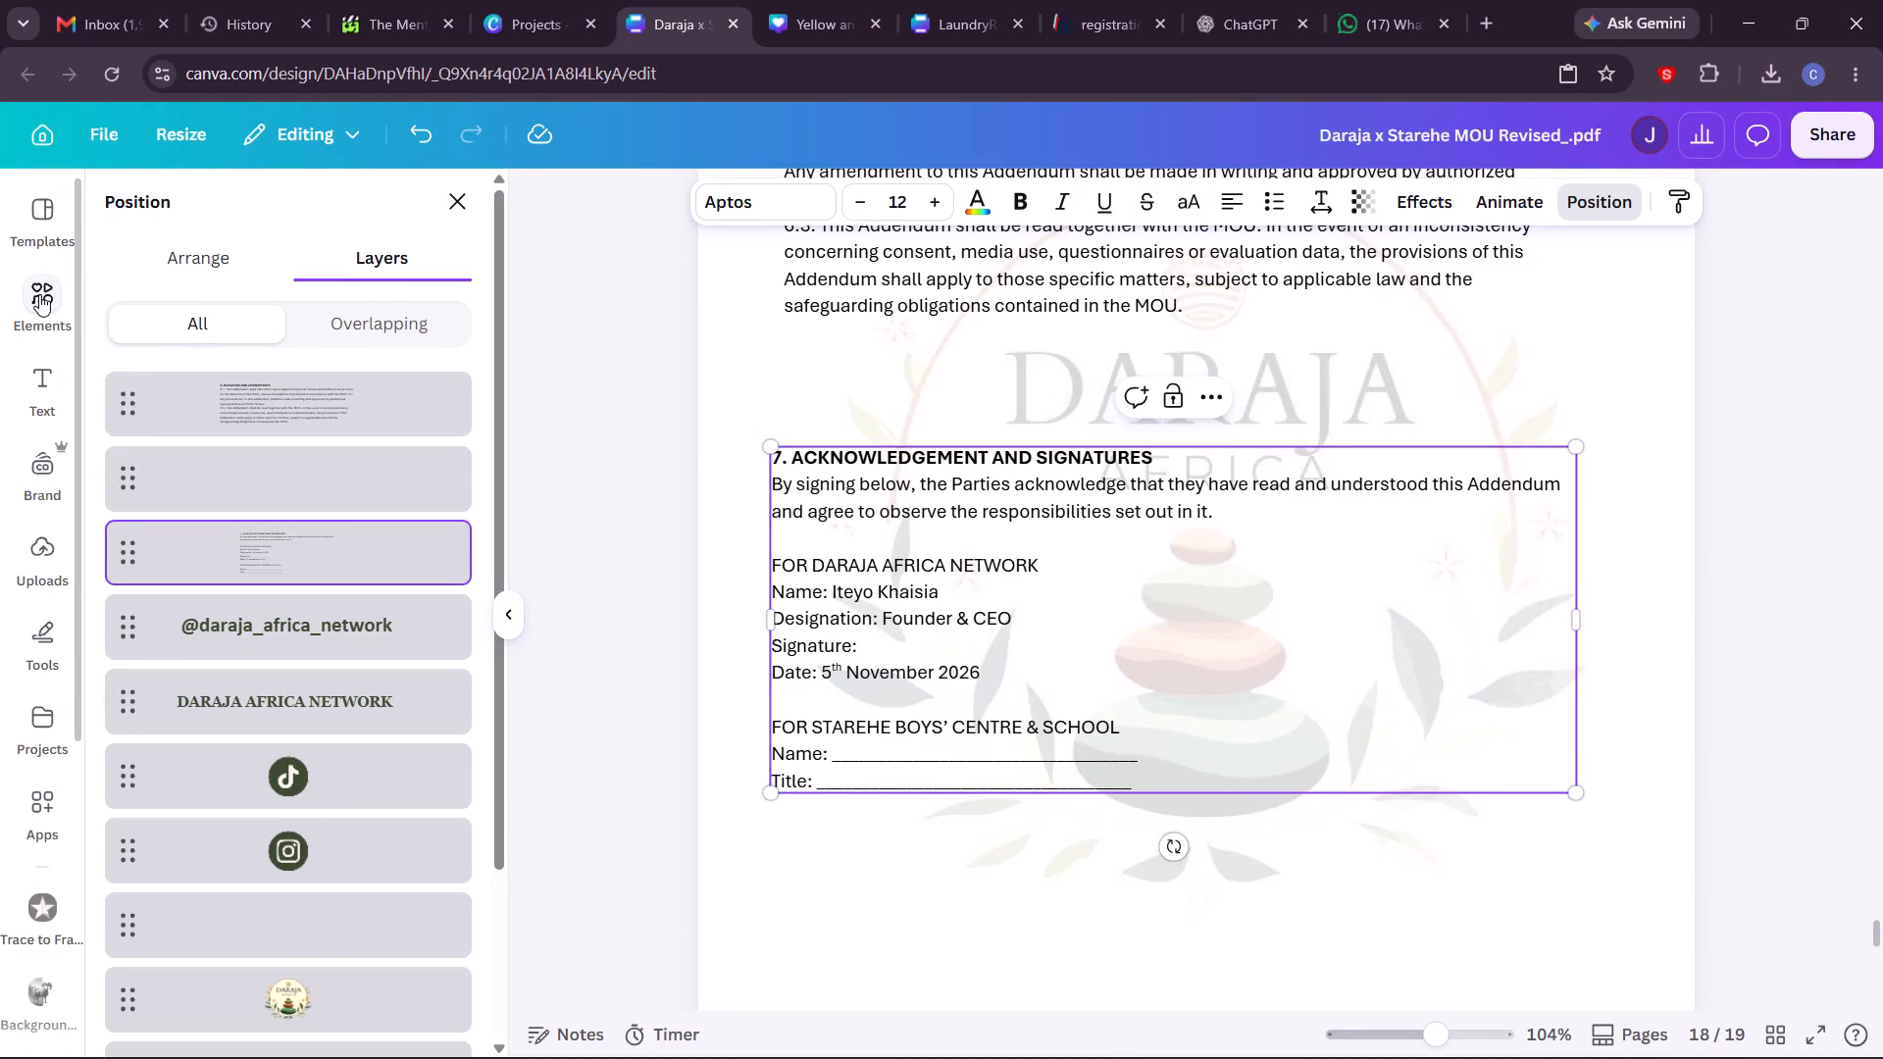
# Copy the Daraja signature image from the "Signed for Daraja Africa Network" line on page 12 and paste it onto page 18.
pyautogui.click(43, 555)
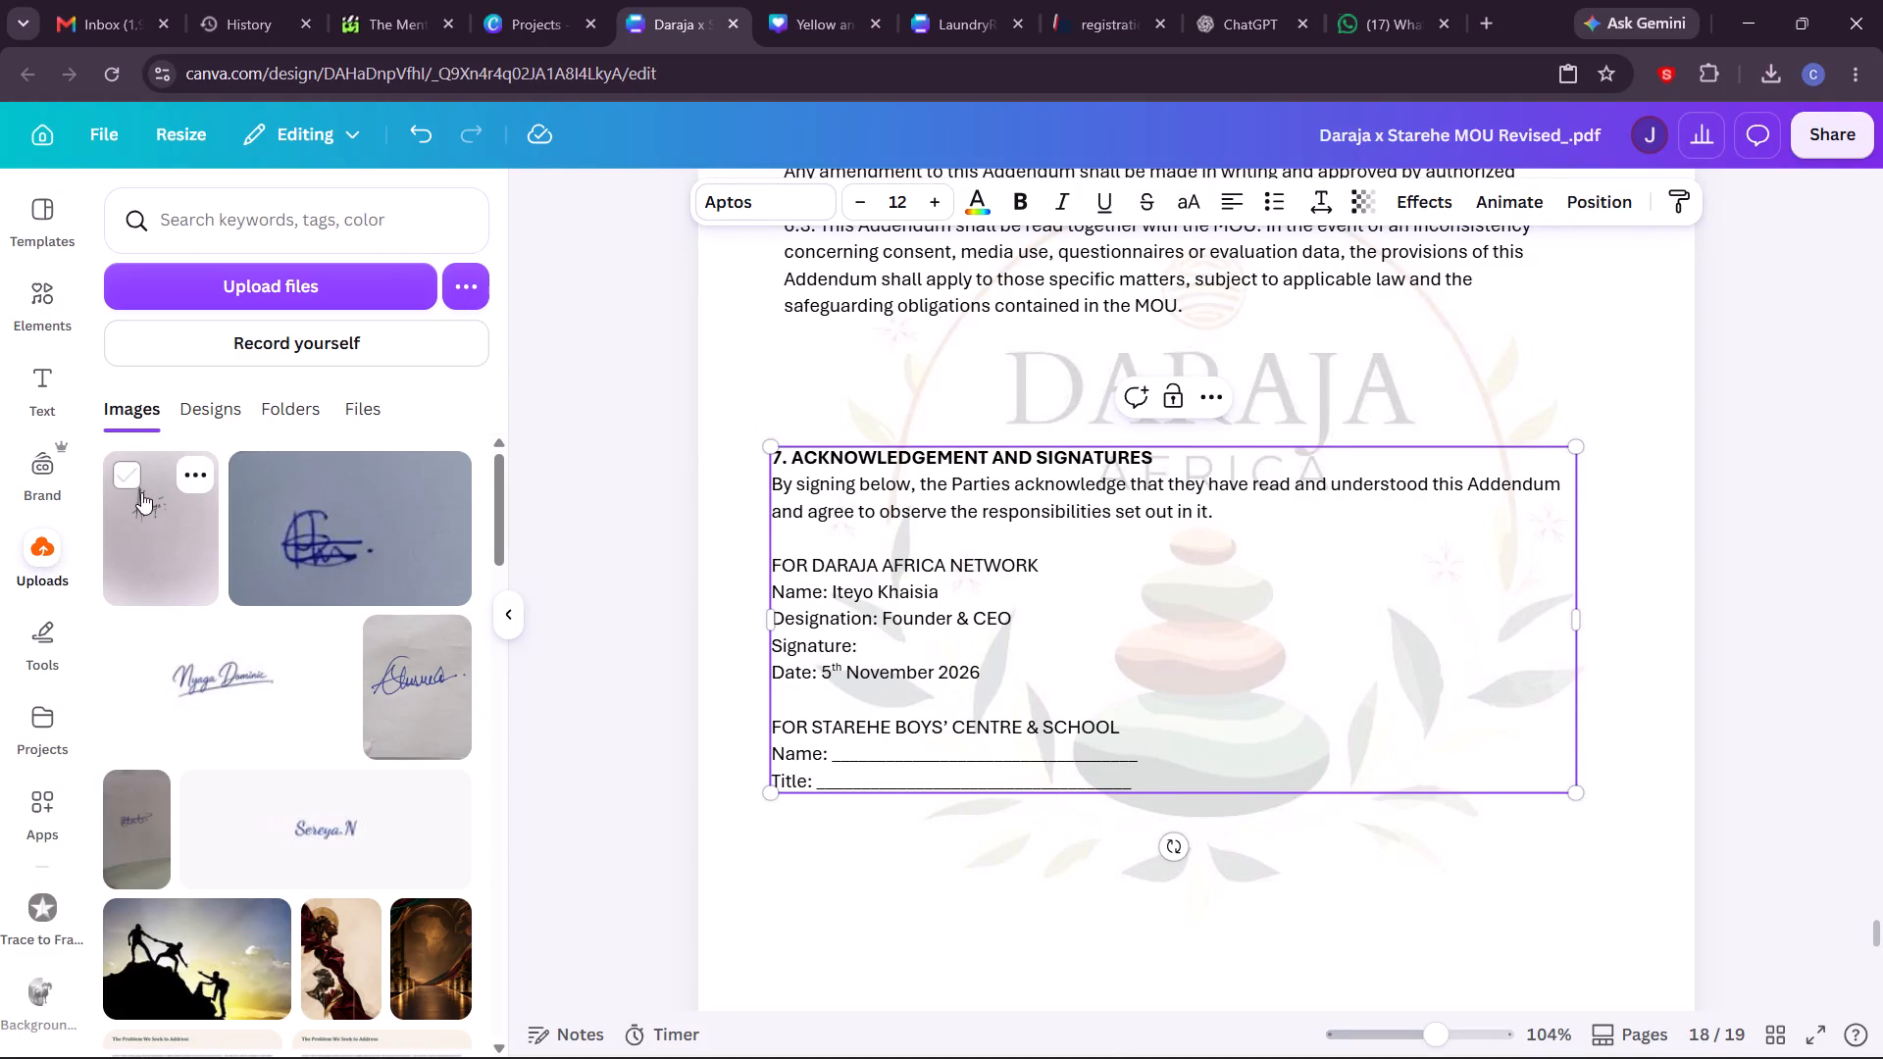
pyautogui.scroll(1, 947, 665)
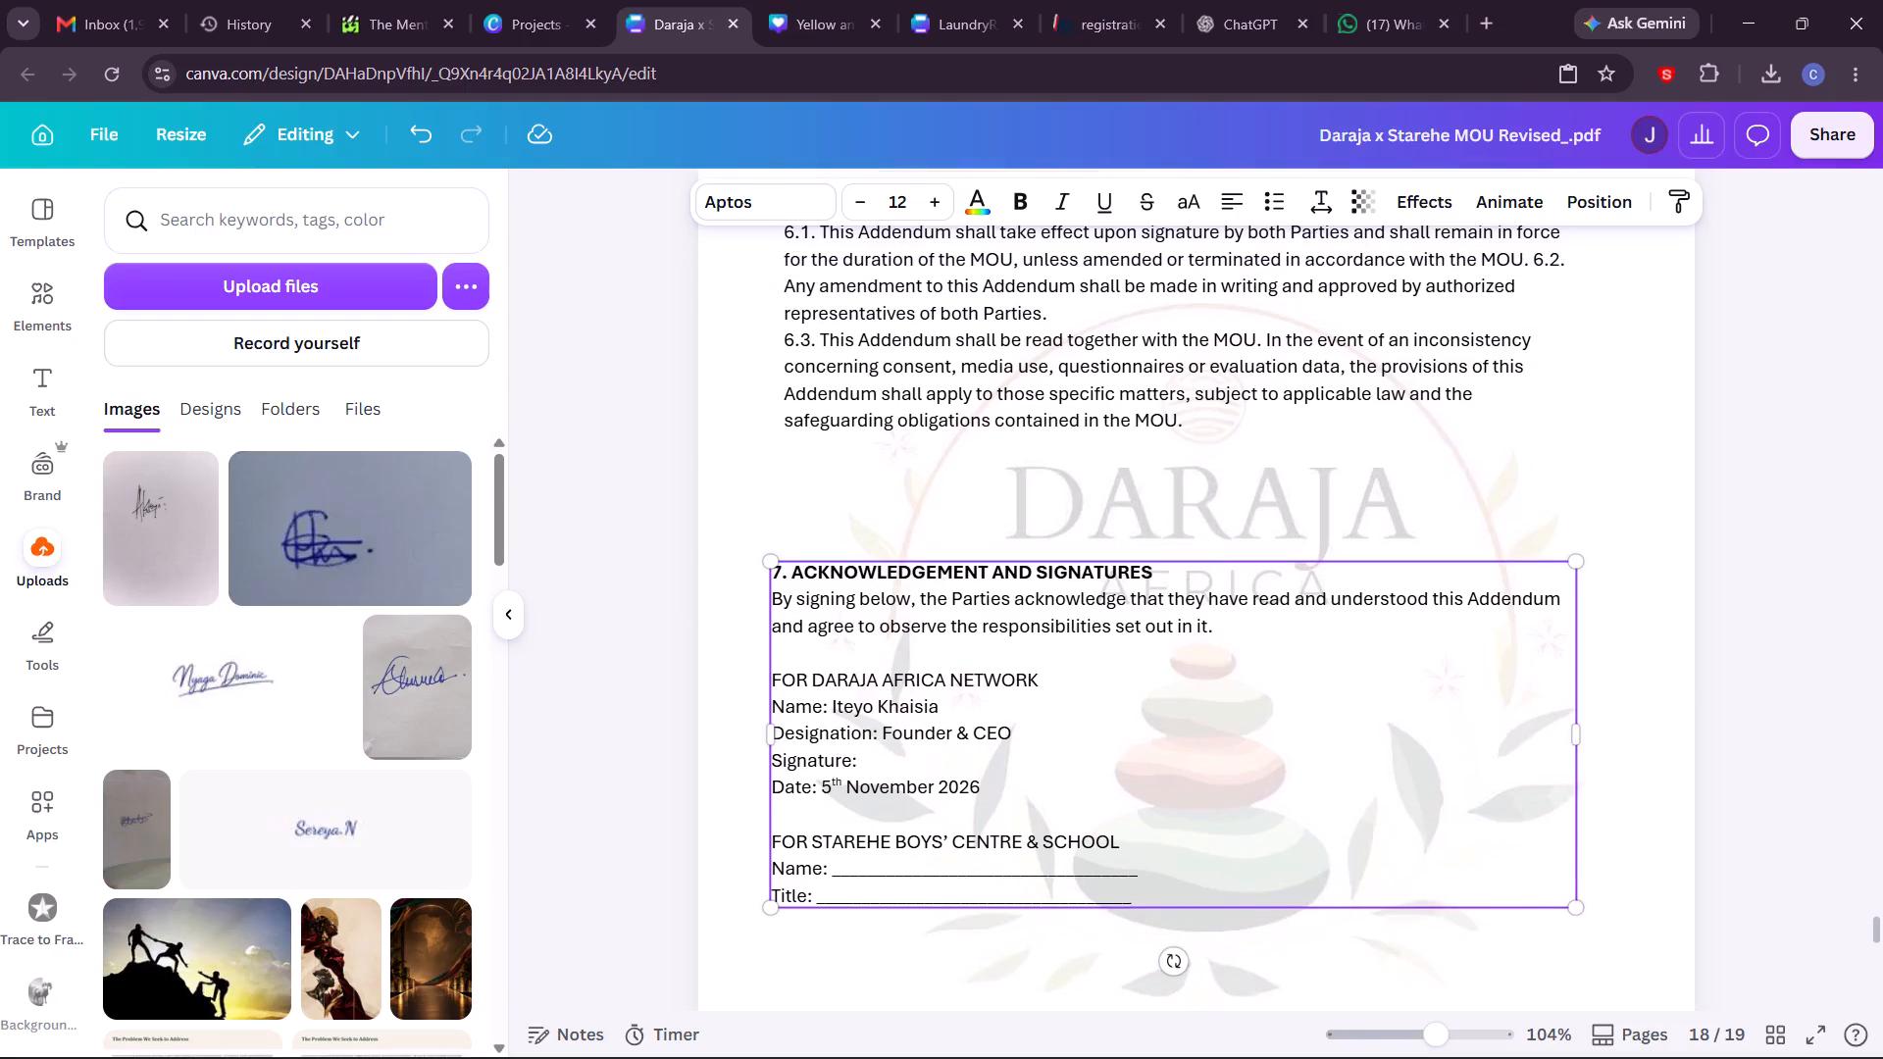
pyautogui.moveTo(1876, 933); pyautogui.dragTo(1858, 771)
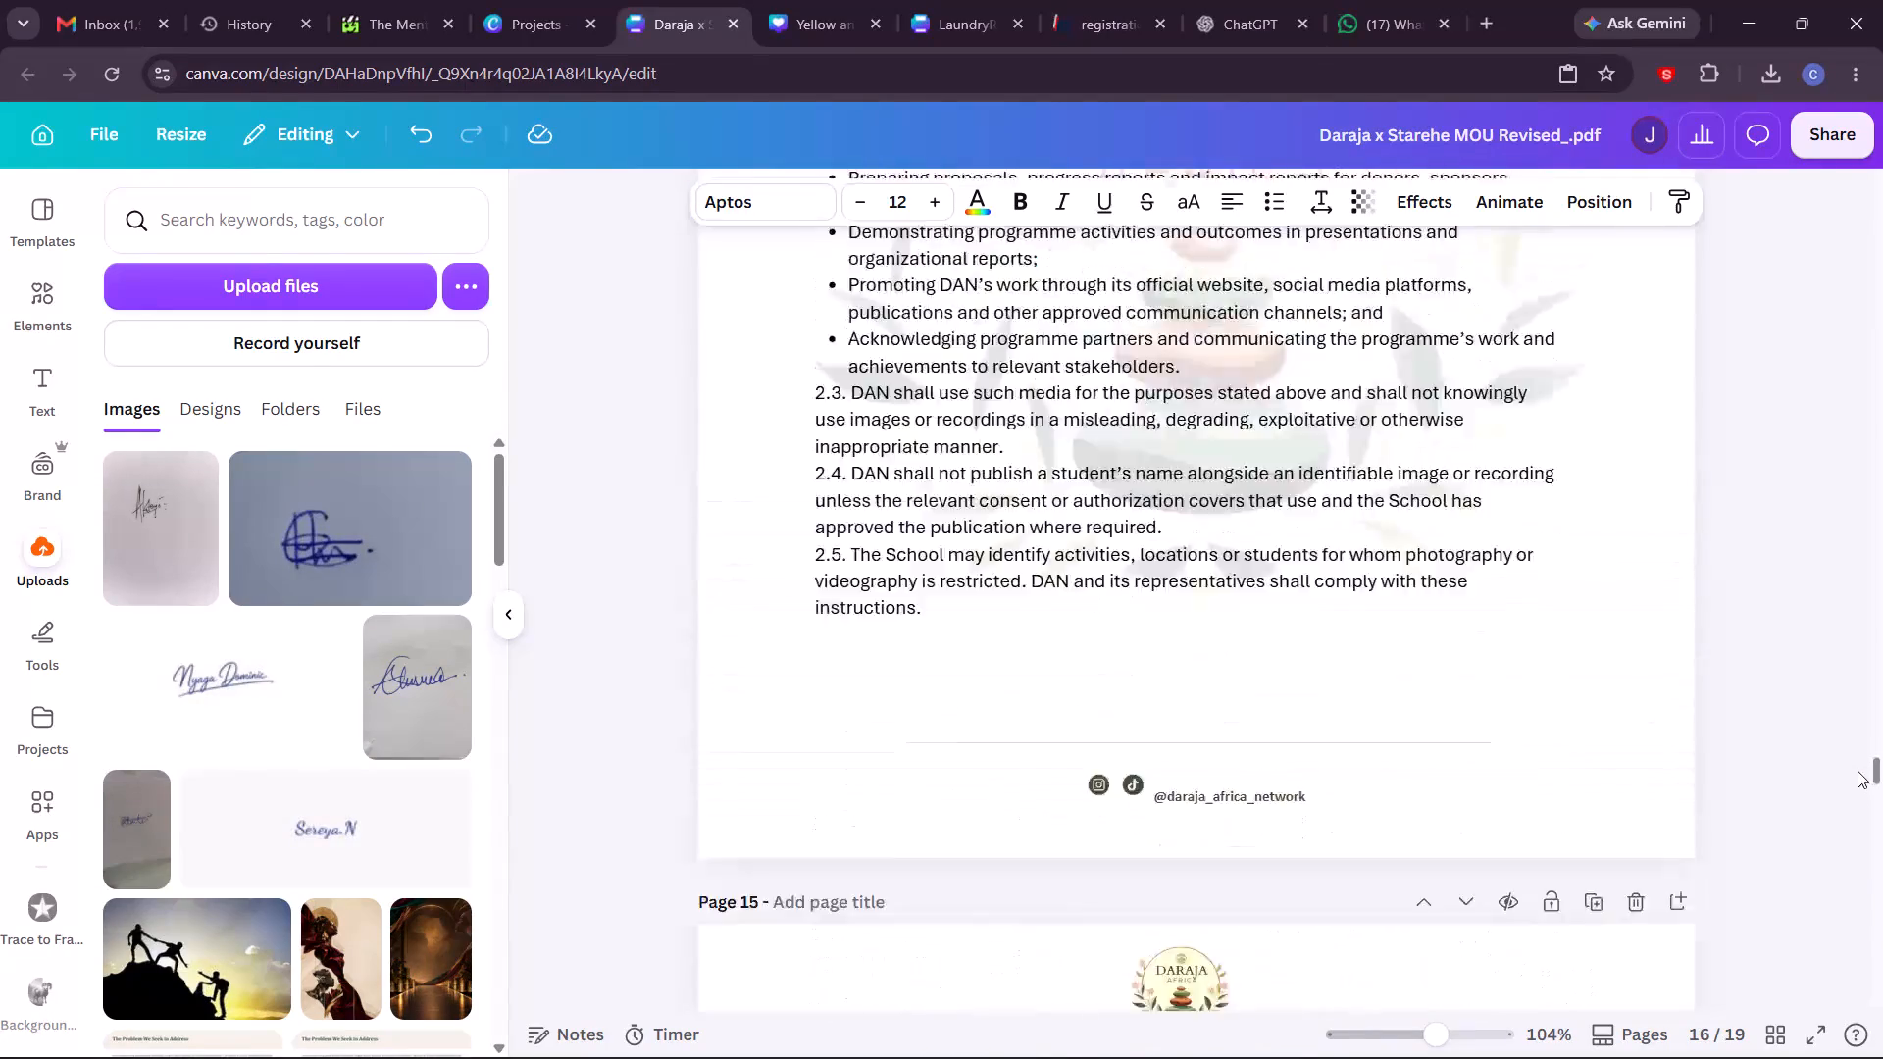
pyautogui.moveTo(1858, 771); pyautogui.dragTo(1845, 692)
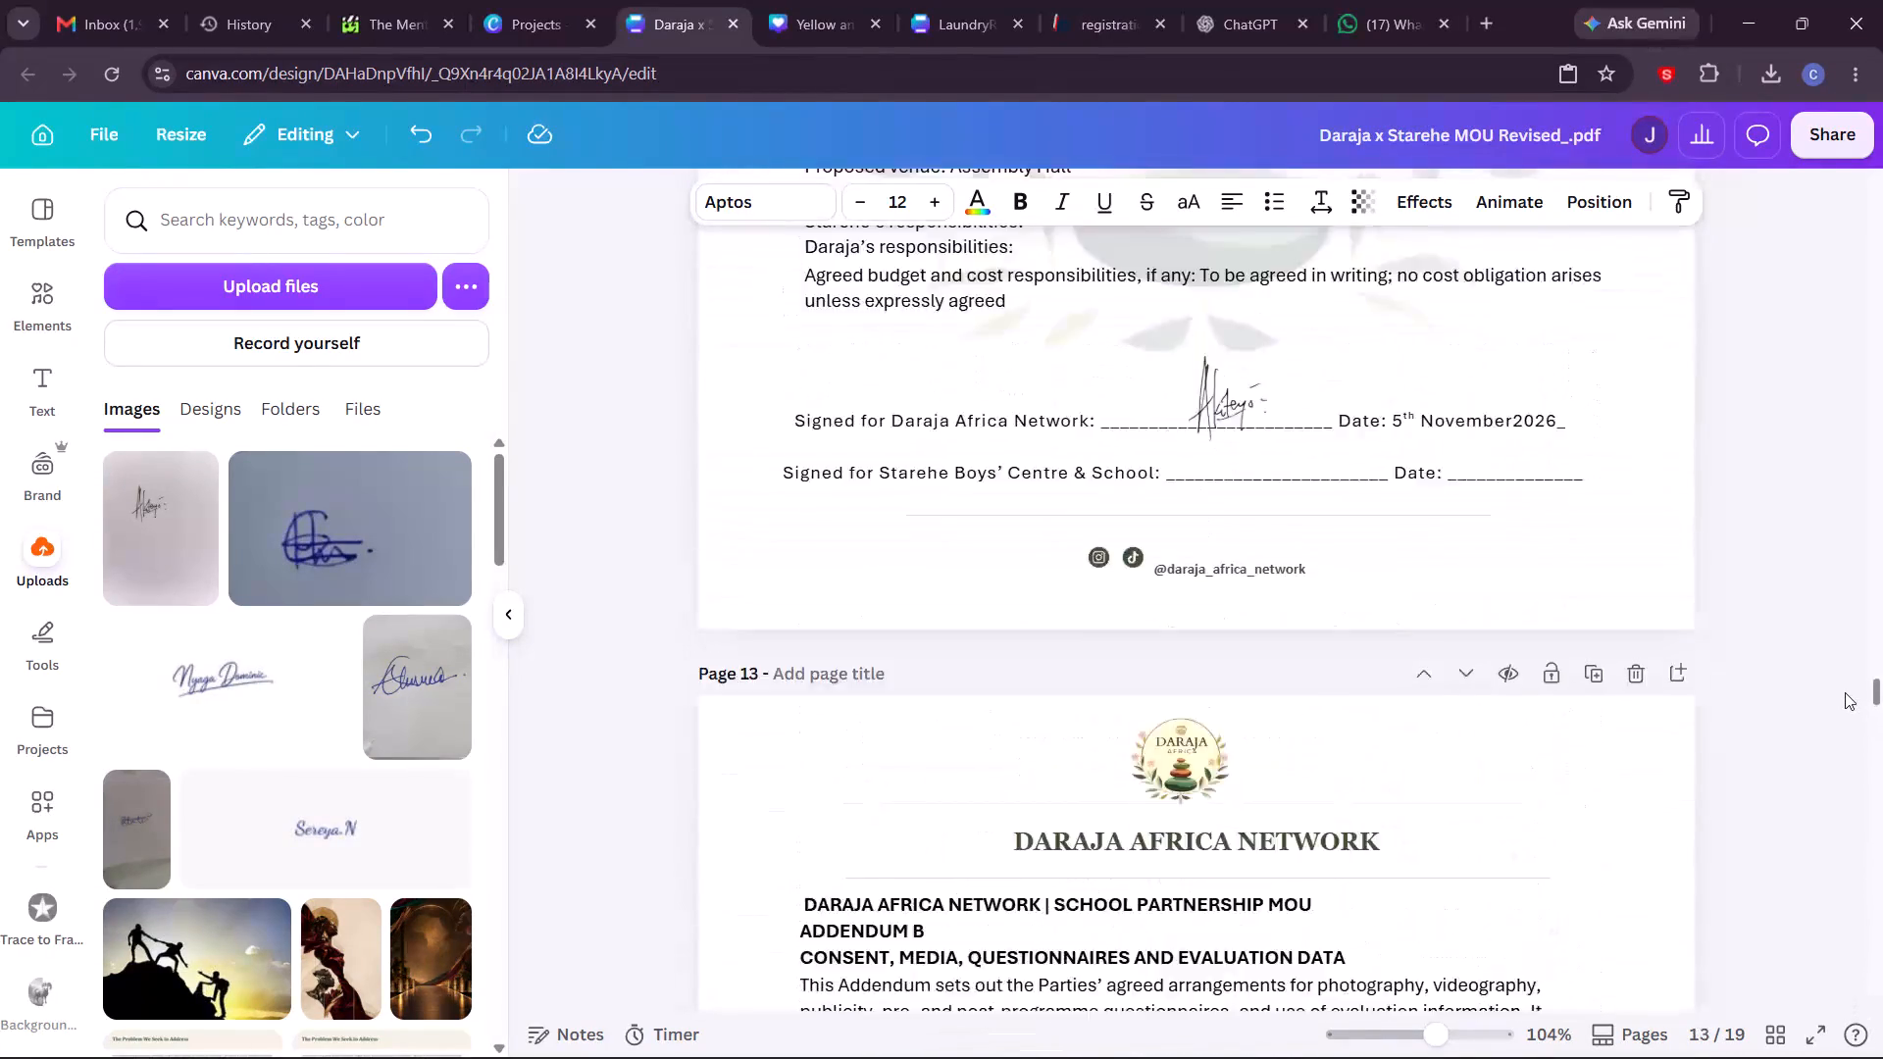
pyautogui.moveTo(1845, 692); pyautogui.dragTo(1842, 687)
pyautogui.click(1251, 615)
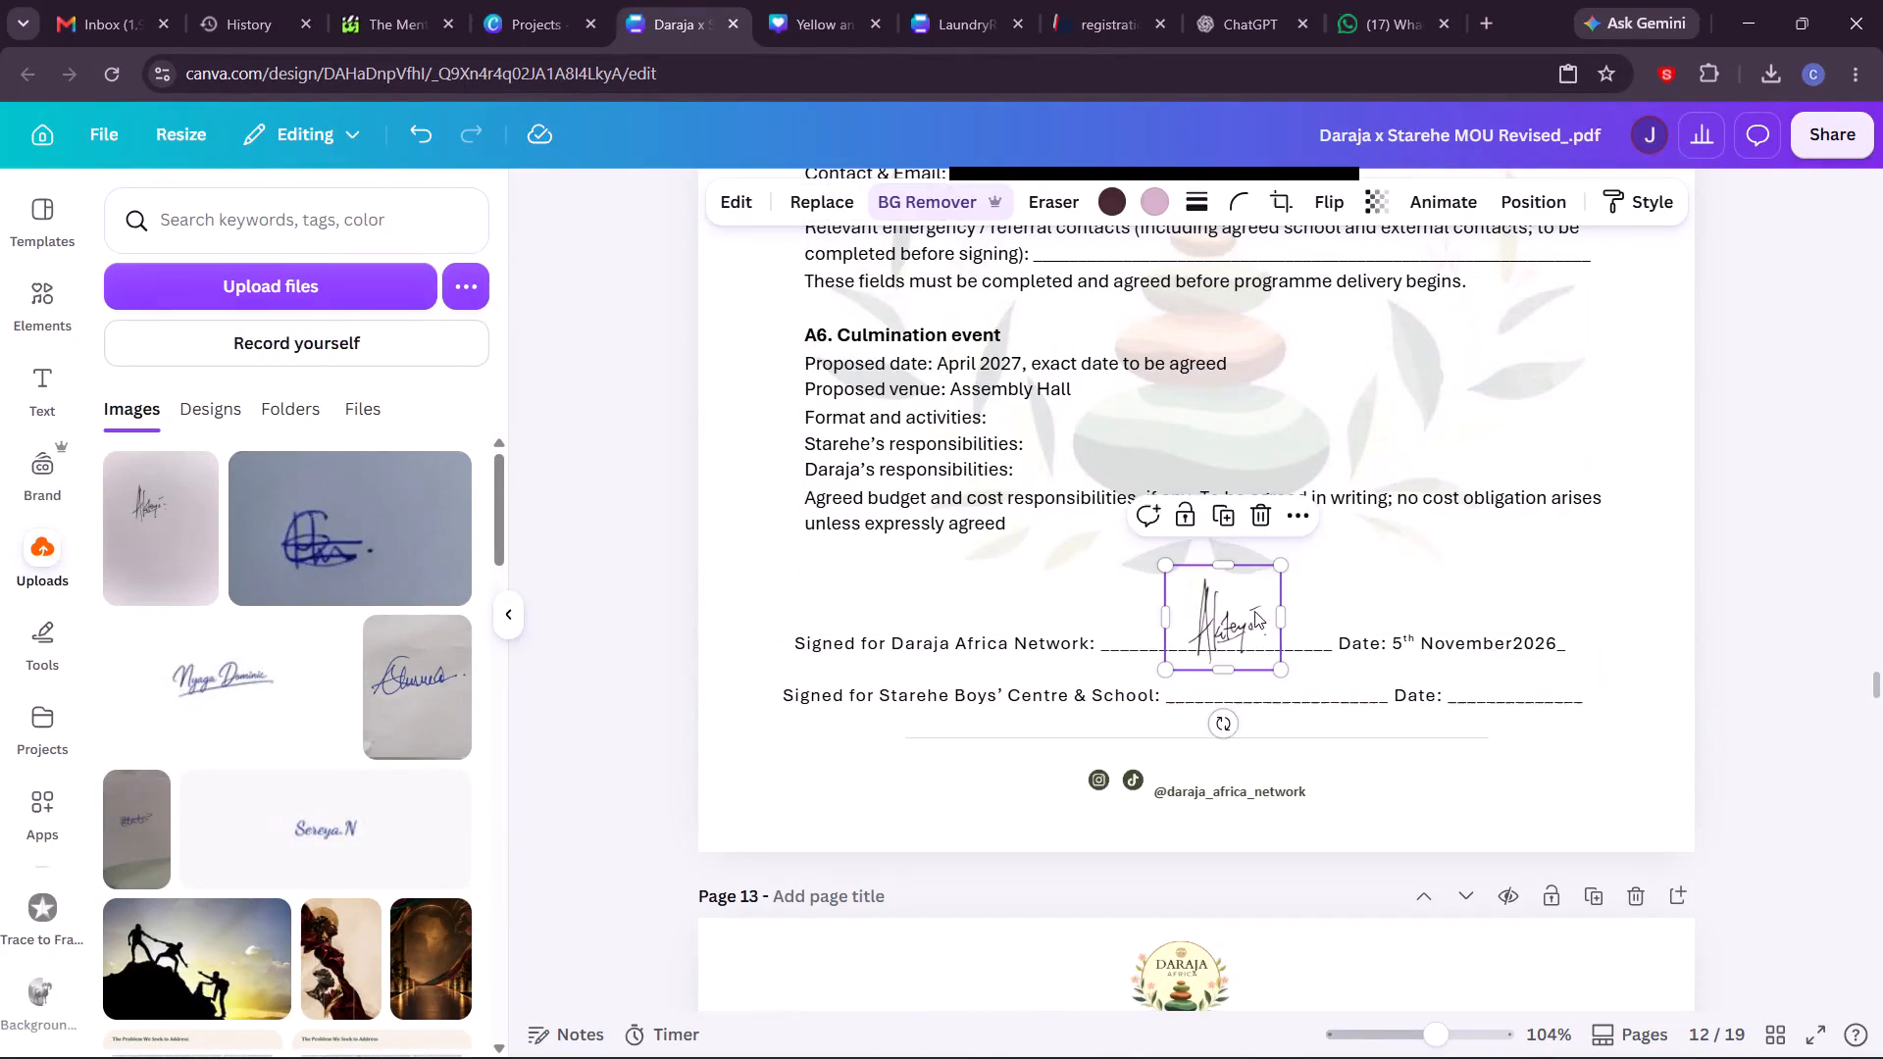
pyautogui.click(1291, 510)
pyautogui.click(1328, 563)
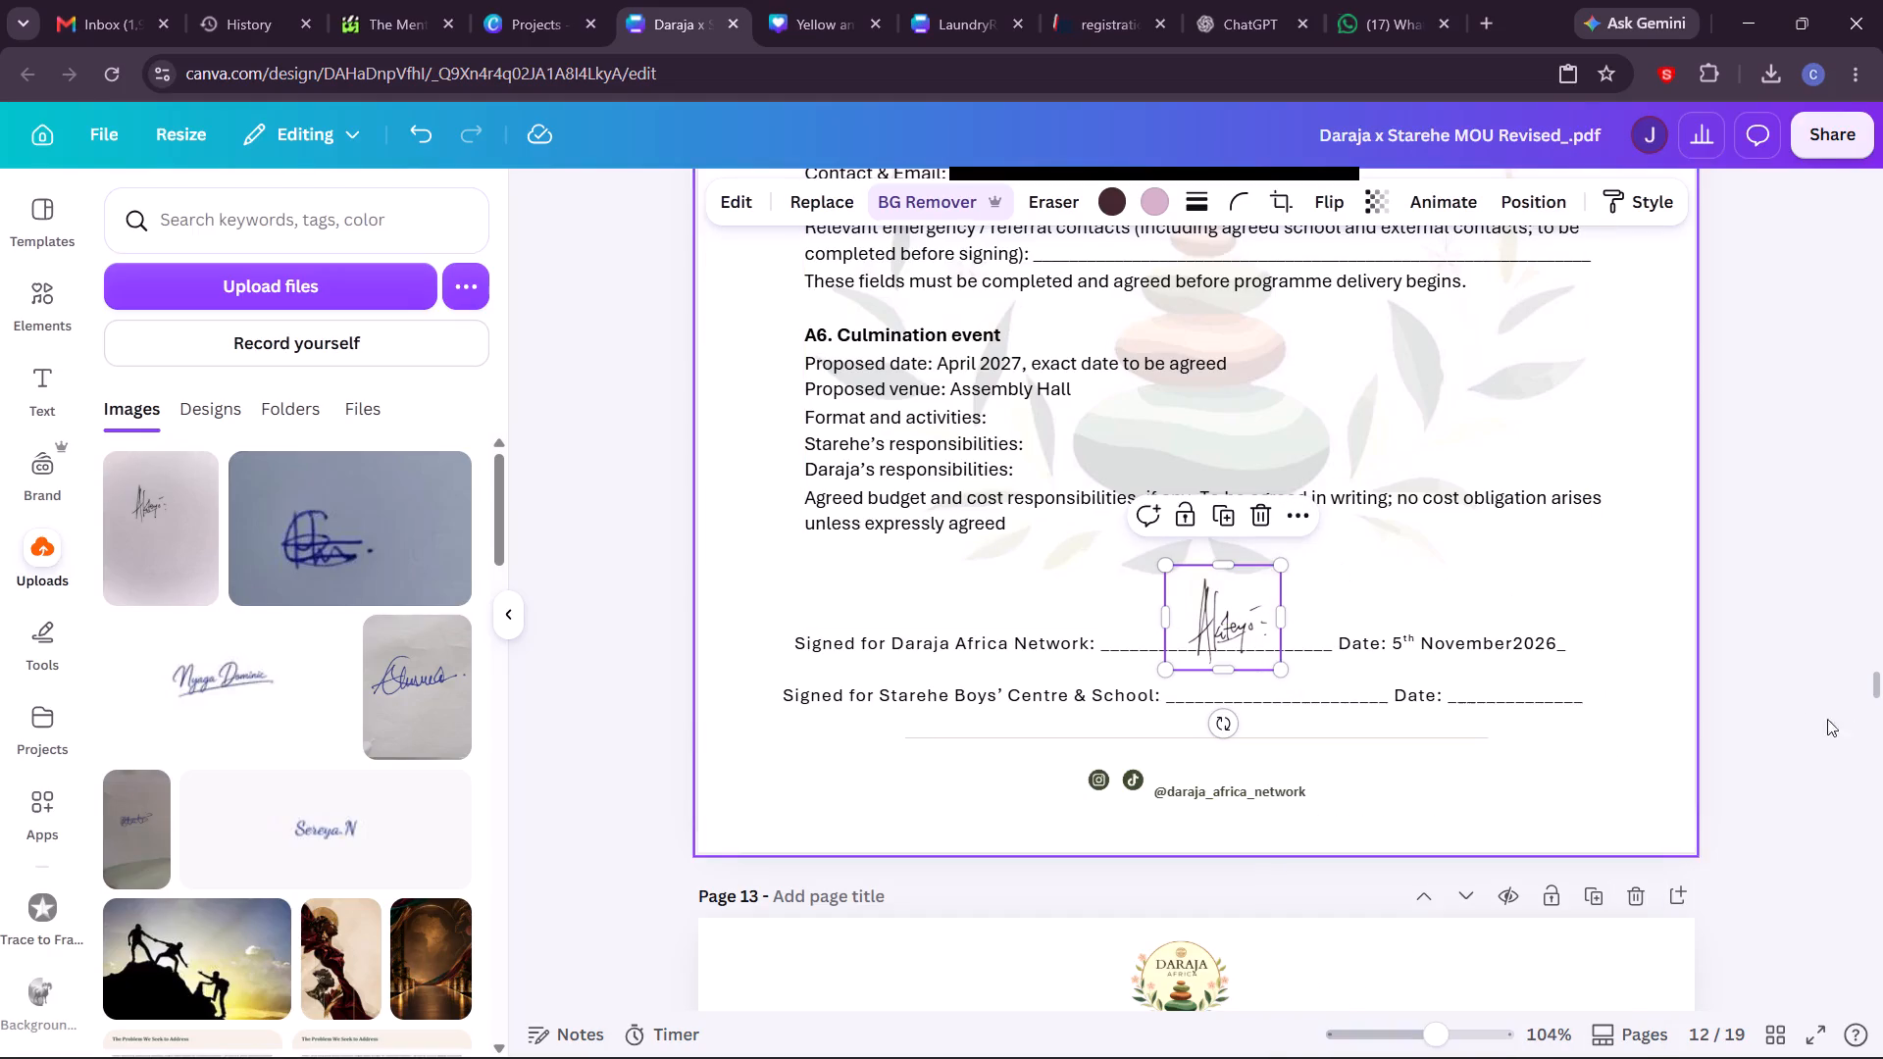
pyautogui.moveTo(1877, 676); pyautogui.dragTo(1870, 672)
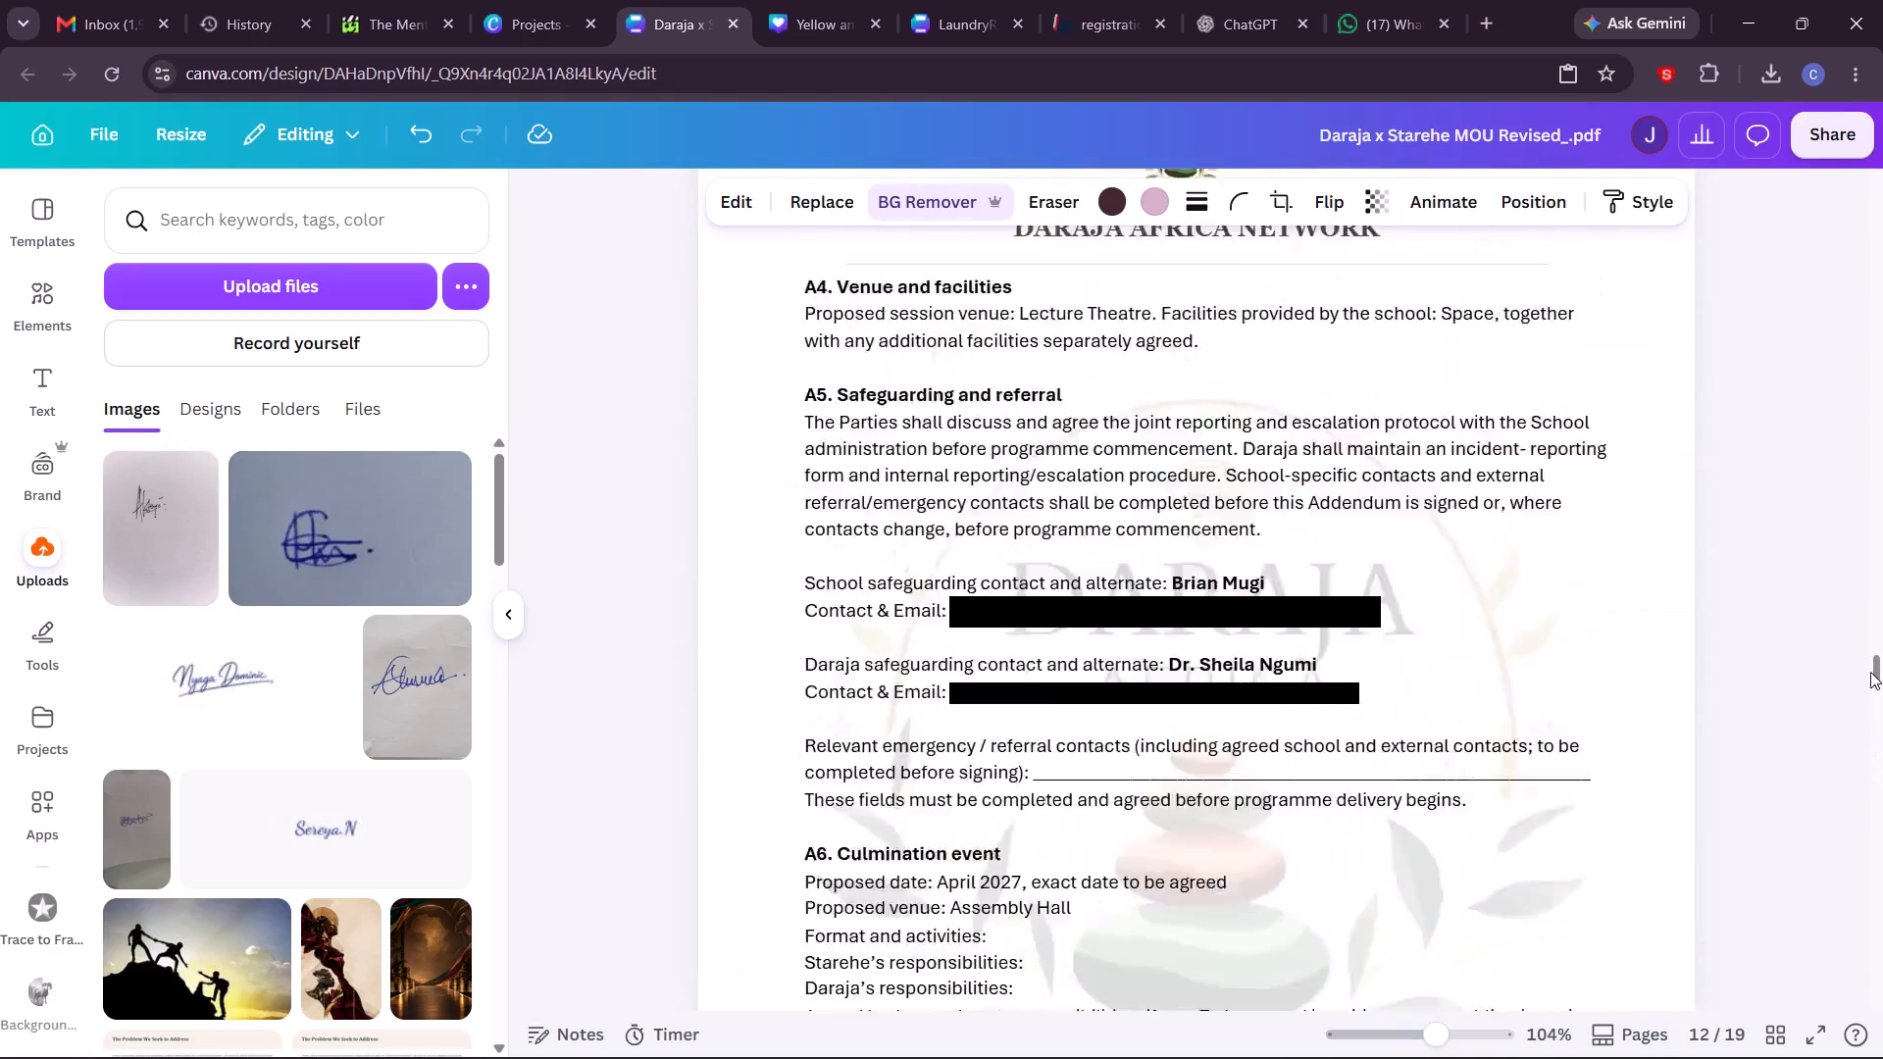
pyautogui.moveTo(1870, 672); pyautogui.dragTo(1878, 780)
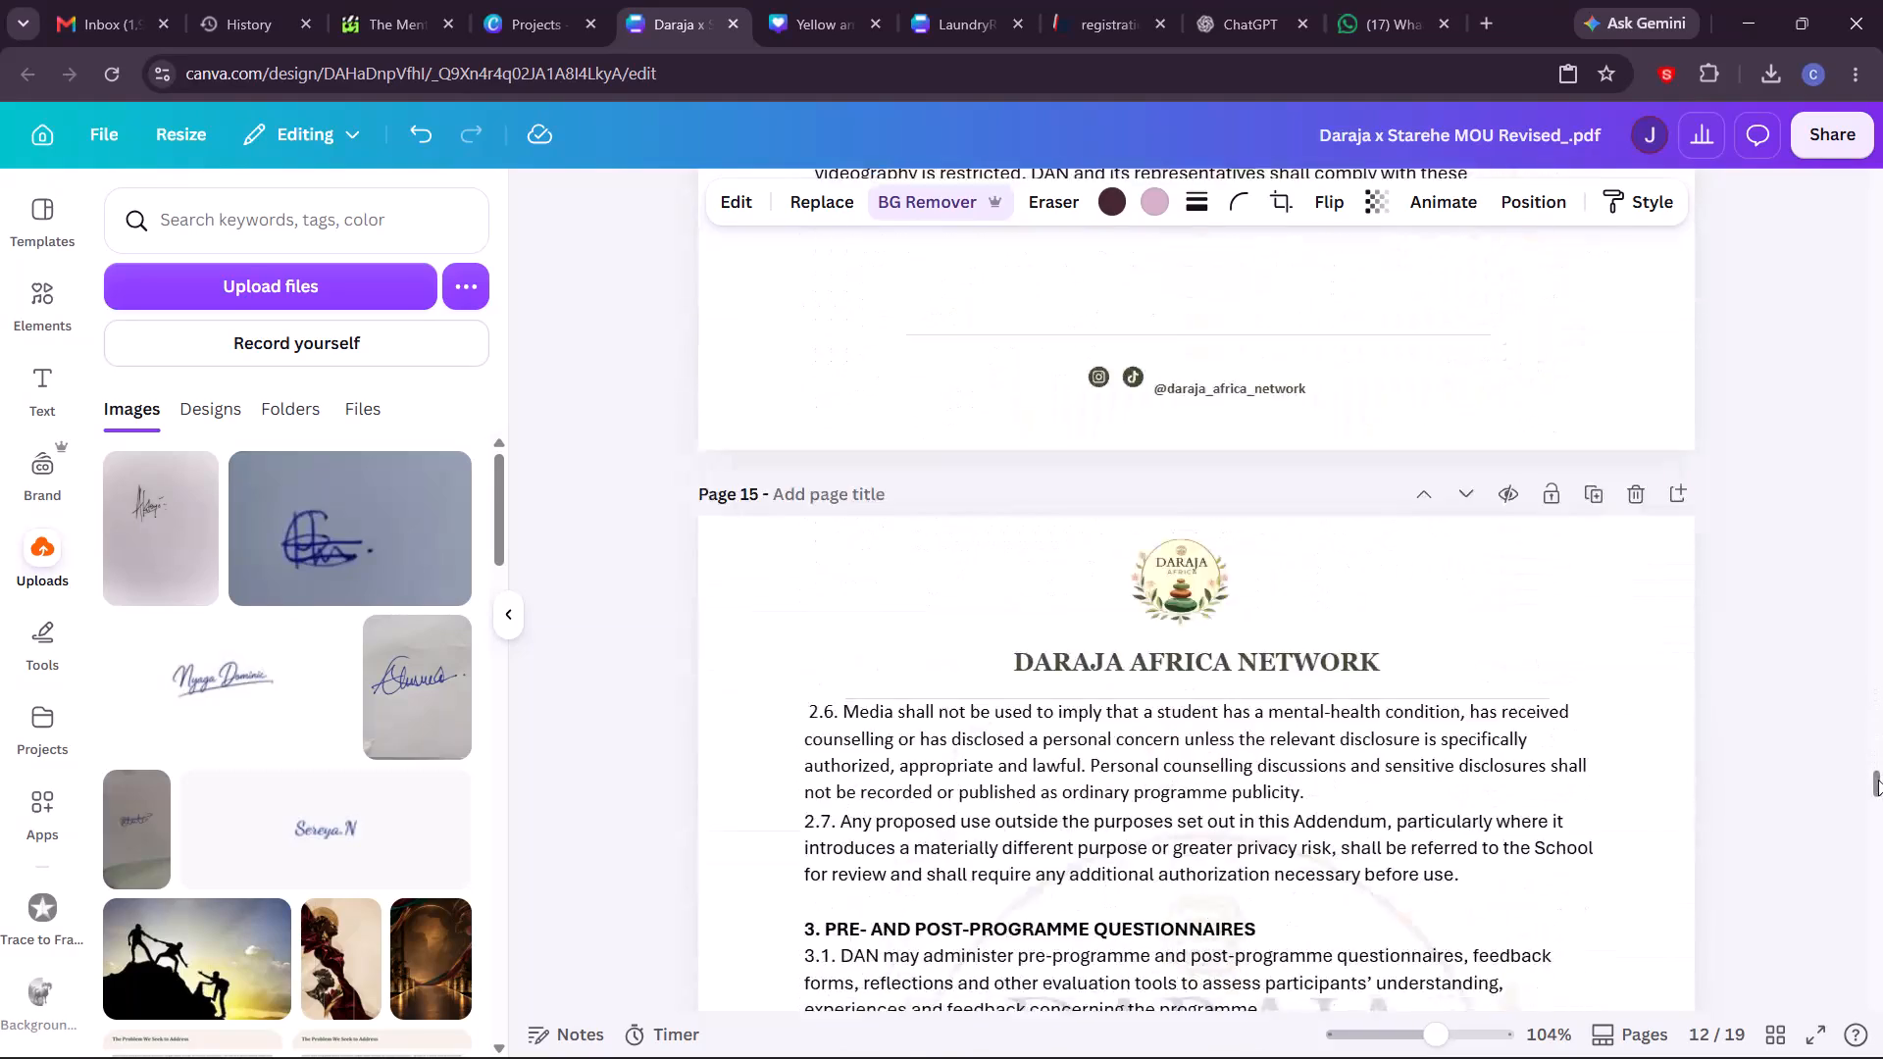
pyautogui.moveTo(1878, 780); pyautogui.dragTo(1882, 899)
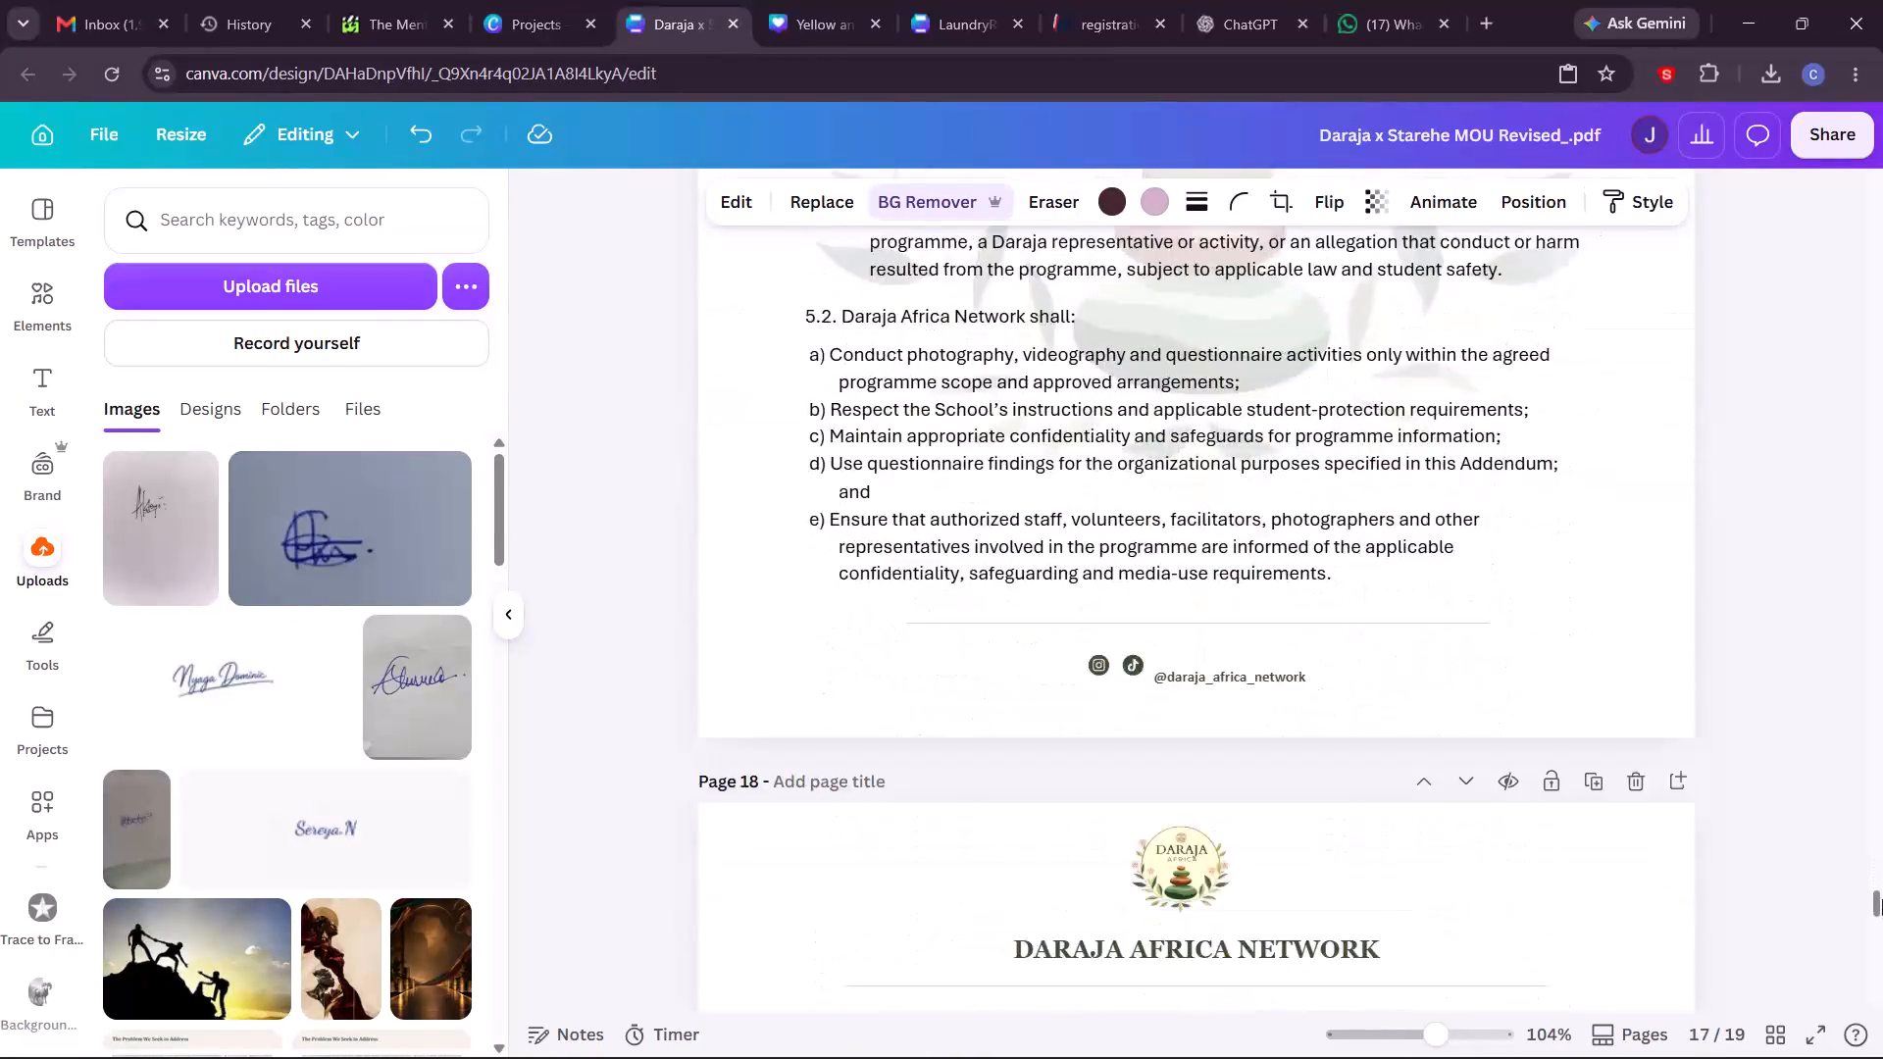
pyautogui.moveTo(1882, 899); pyautogui.dragTo(1882, 930)
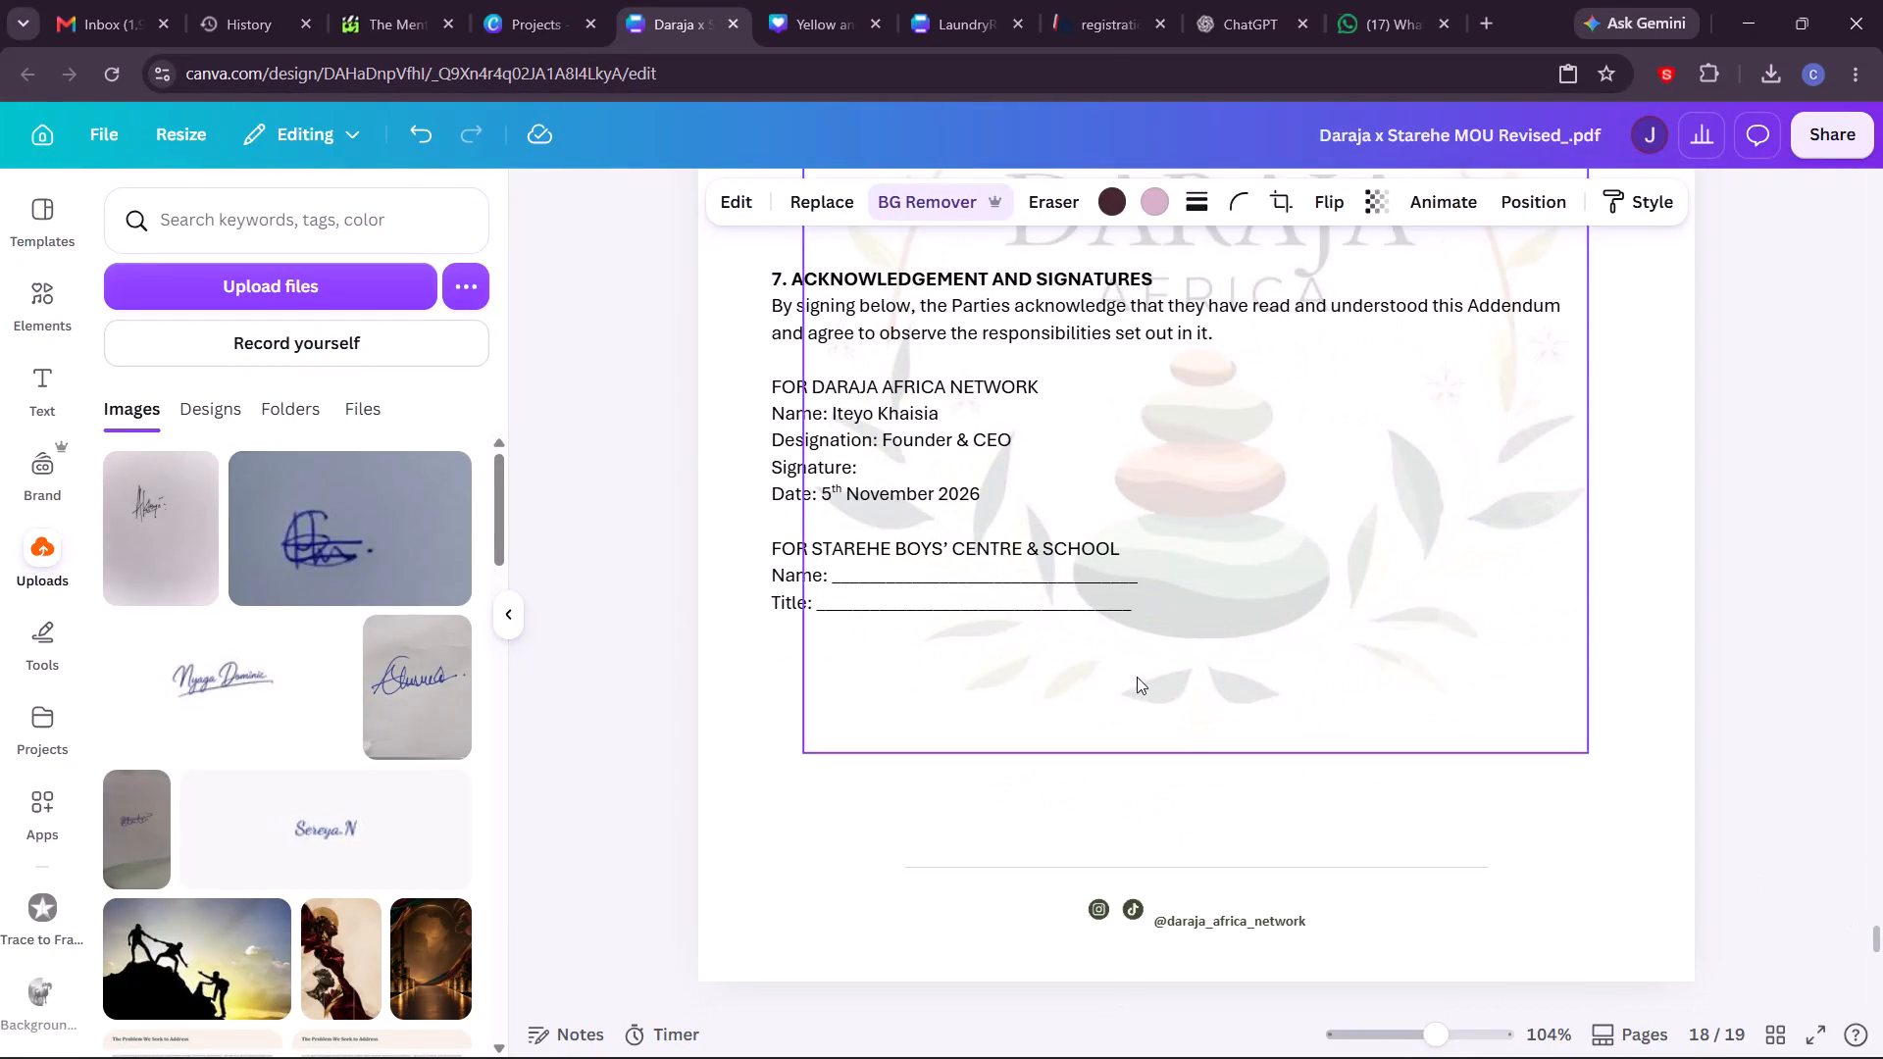
pyautogui.click(892, 472)
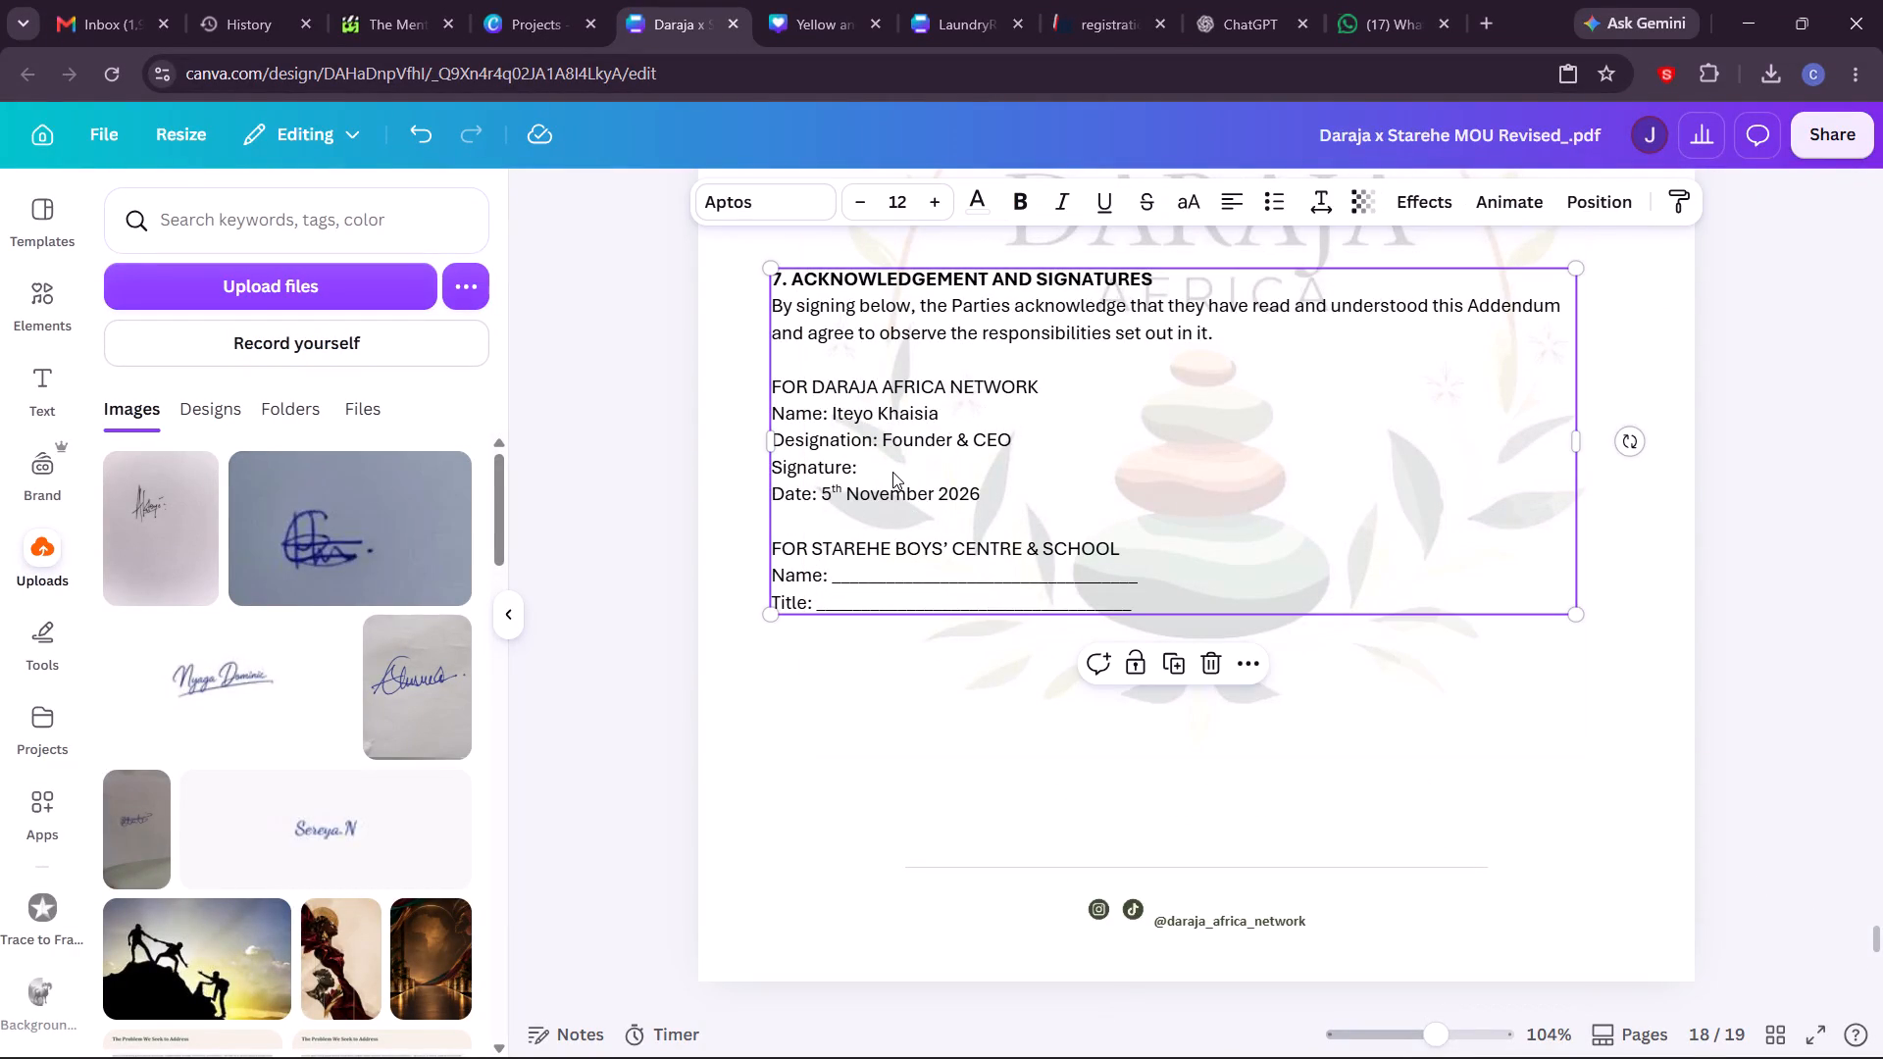
pyautogui.hotkey('ctrl', 'v')
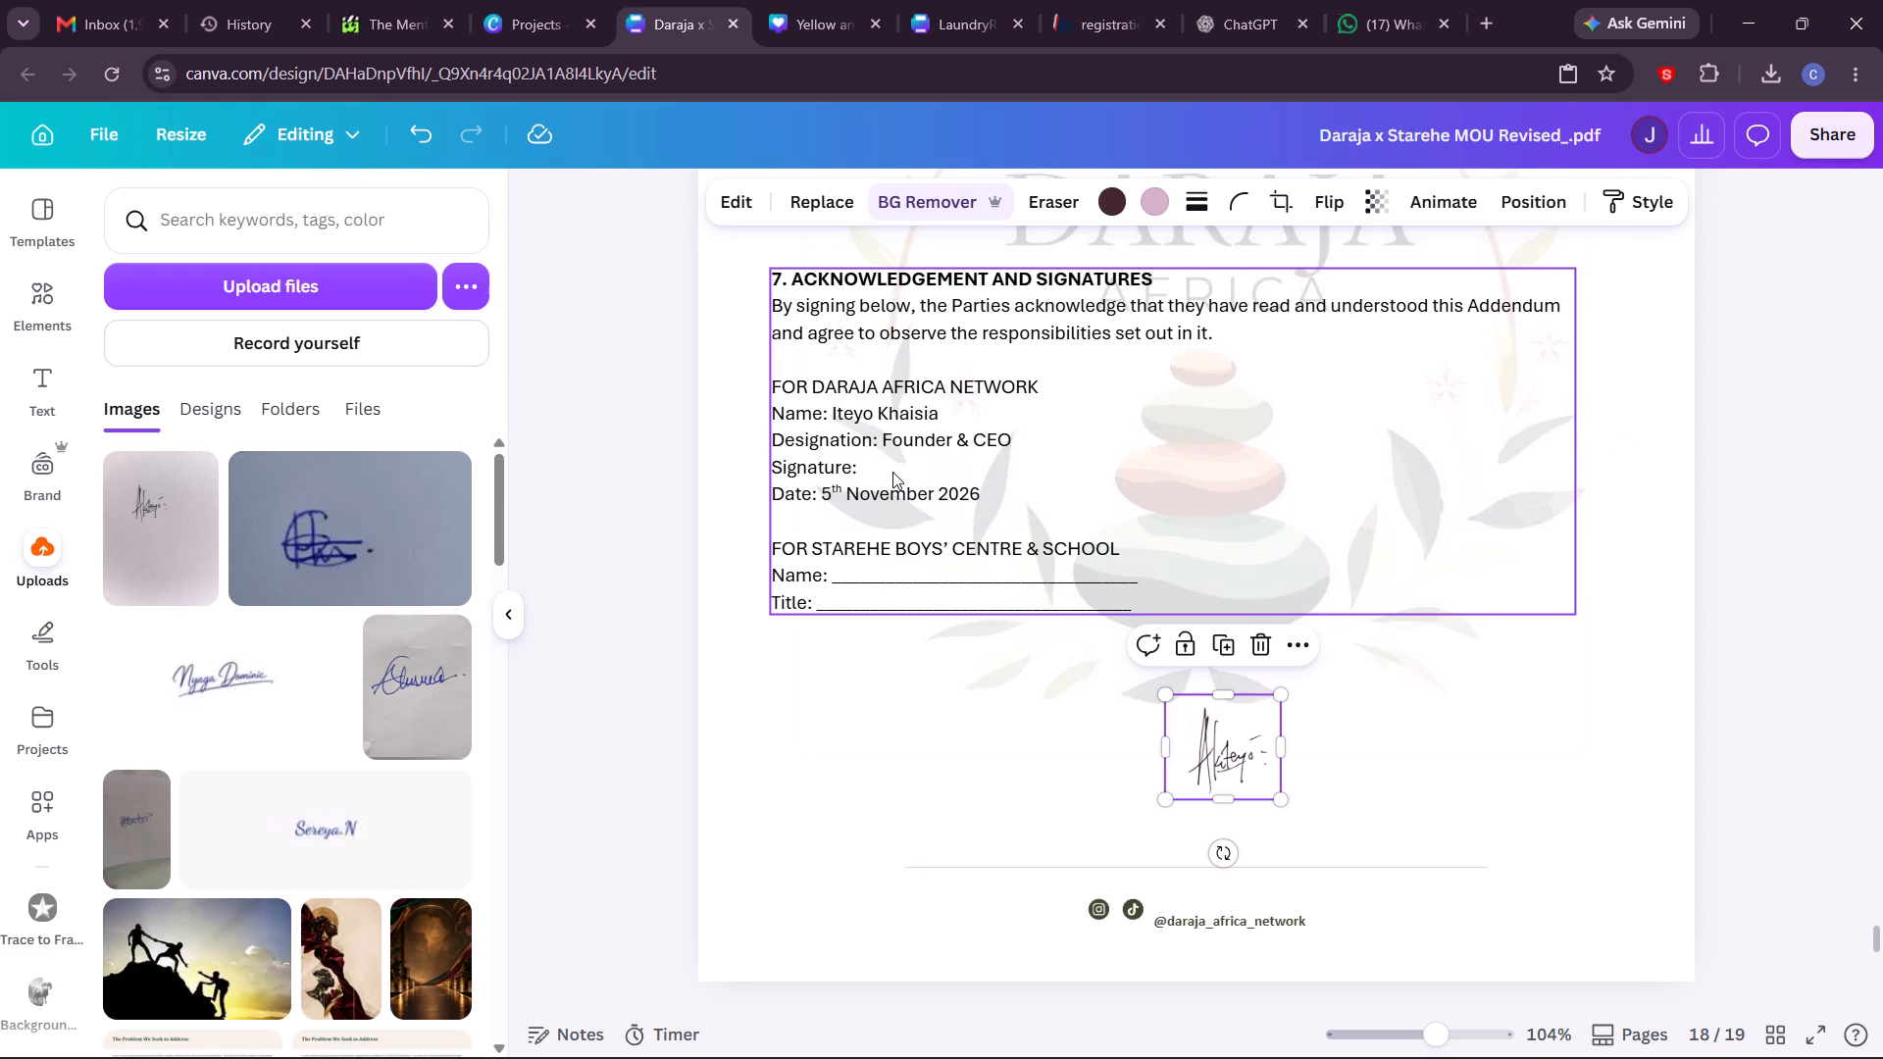
# Move the pasted signature image up beside the "Signature:" label under "FOR DARAJA AFRICA NETWORK".
pyautogui.press('Up')
pyautogui.press('Up')
pyautogui.press('Up')
pyautogui.press('Up')
pyautogui.press('Up')
pyautogui.press('Up')
pyautogui.press('Up')
pyautogui.press('Up')
pyautogui.press('Up')
pyautogui.press('Up')
pyautogui.press('Up')
pyautogui.press('Up')
pyautogui.press('Up')
pyautogui.press('Up')
pyautogui.press('Up')
pyautogui.press('Up')
pyautogui.press('Up')
pyautogui.press('Up')
pyautogui.press('Up')
pyautogui.press('Up')
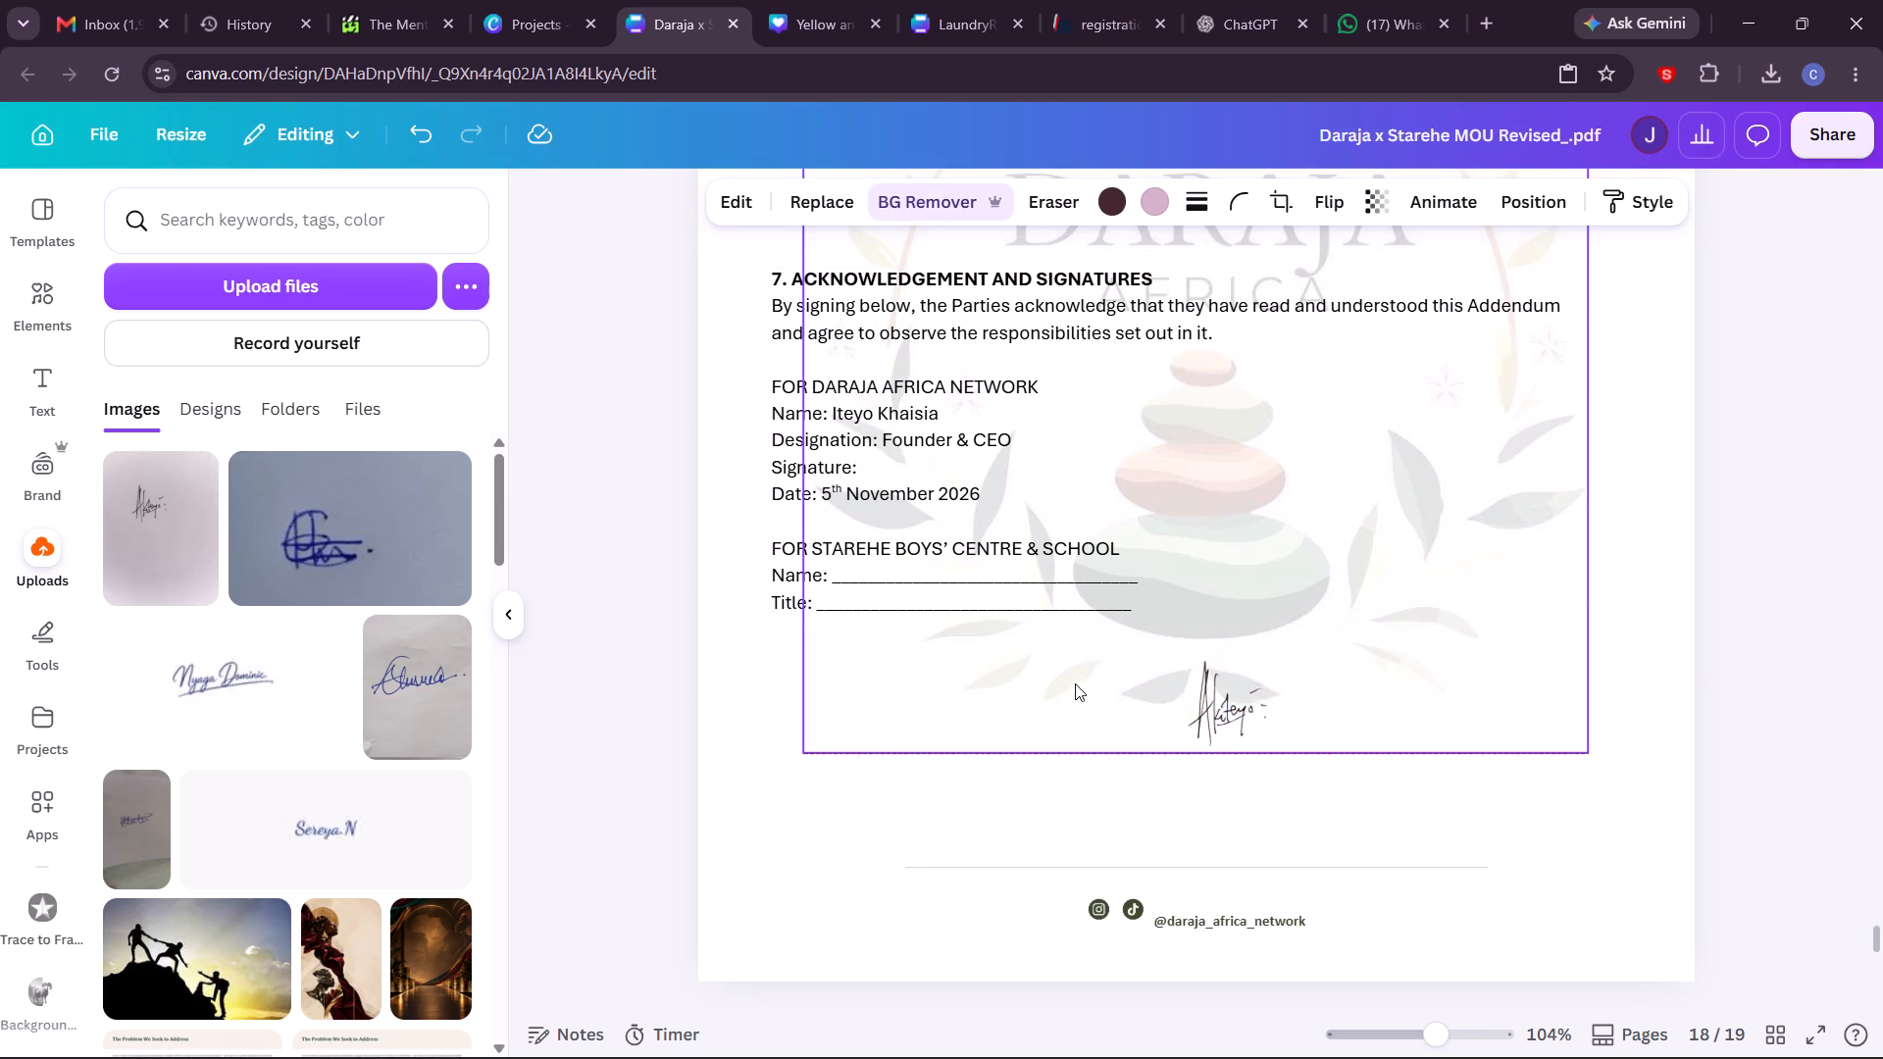
pyautogui.press('Left')
pyautogui.press('Left')
pyautogui.press('Left')
pyautogui.press('Left')
pyautogui.press('Left')
pyautogui.press('Left')
pyautogui.press('Left')
pyautogui.press('Left')
pyautogui.press('Left')
pyautogui.press('Left')
pyautogui.press('Left')
pyautogui.press('Left')
pyautogui.press('Left')
pyautogui.press('Left')
pyautogui.press('Left')
pyautogui.press('Left')
pyautogui.press('Left')
pyautogui.press('Left')
pyautogui.press('Left')
pyautogui.press('Left')
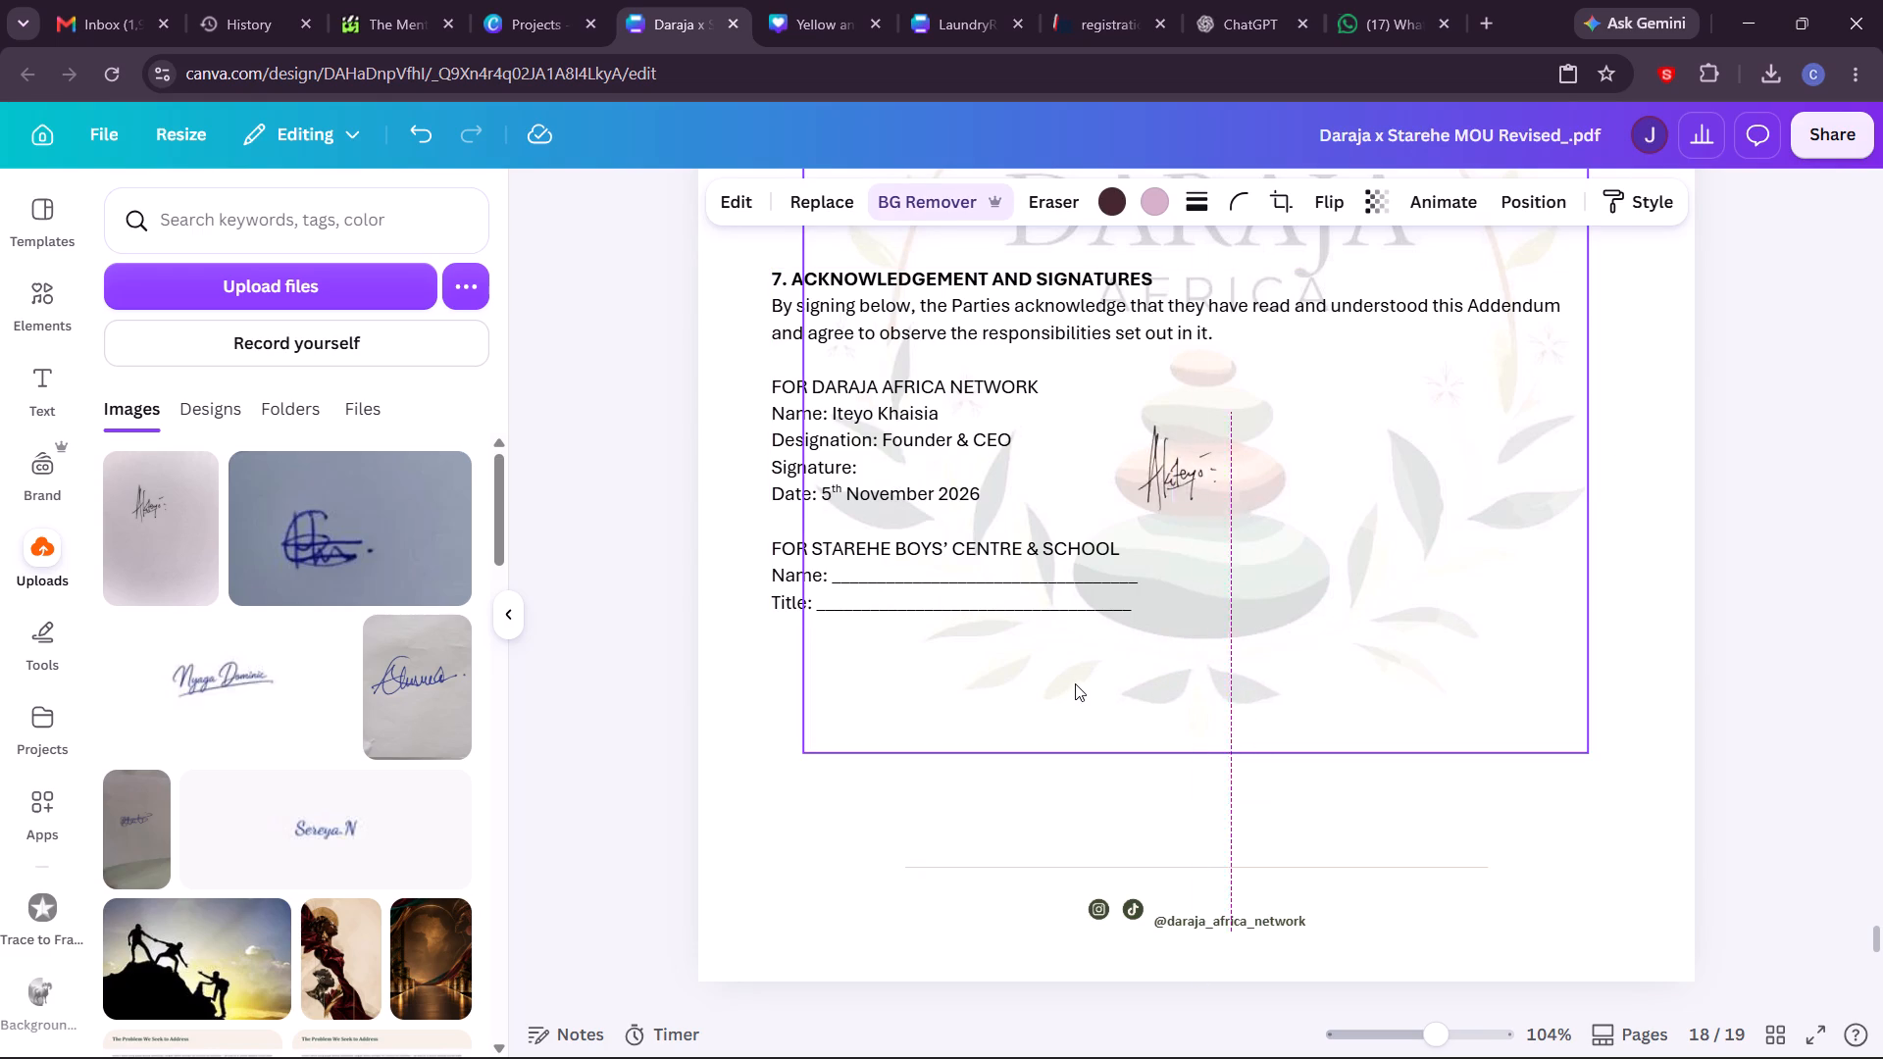
pyautogui.press('Left')
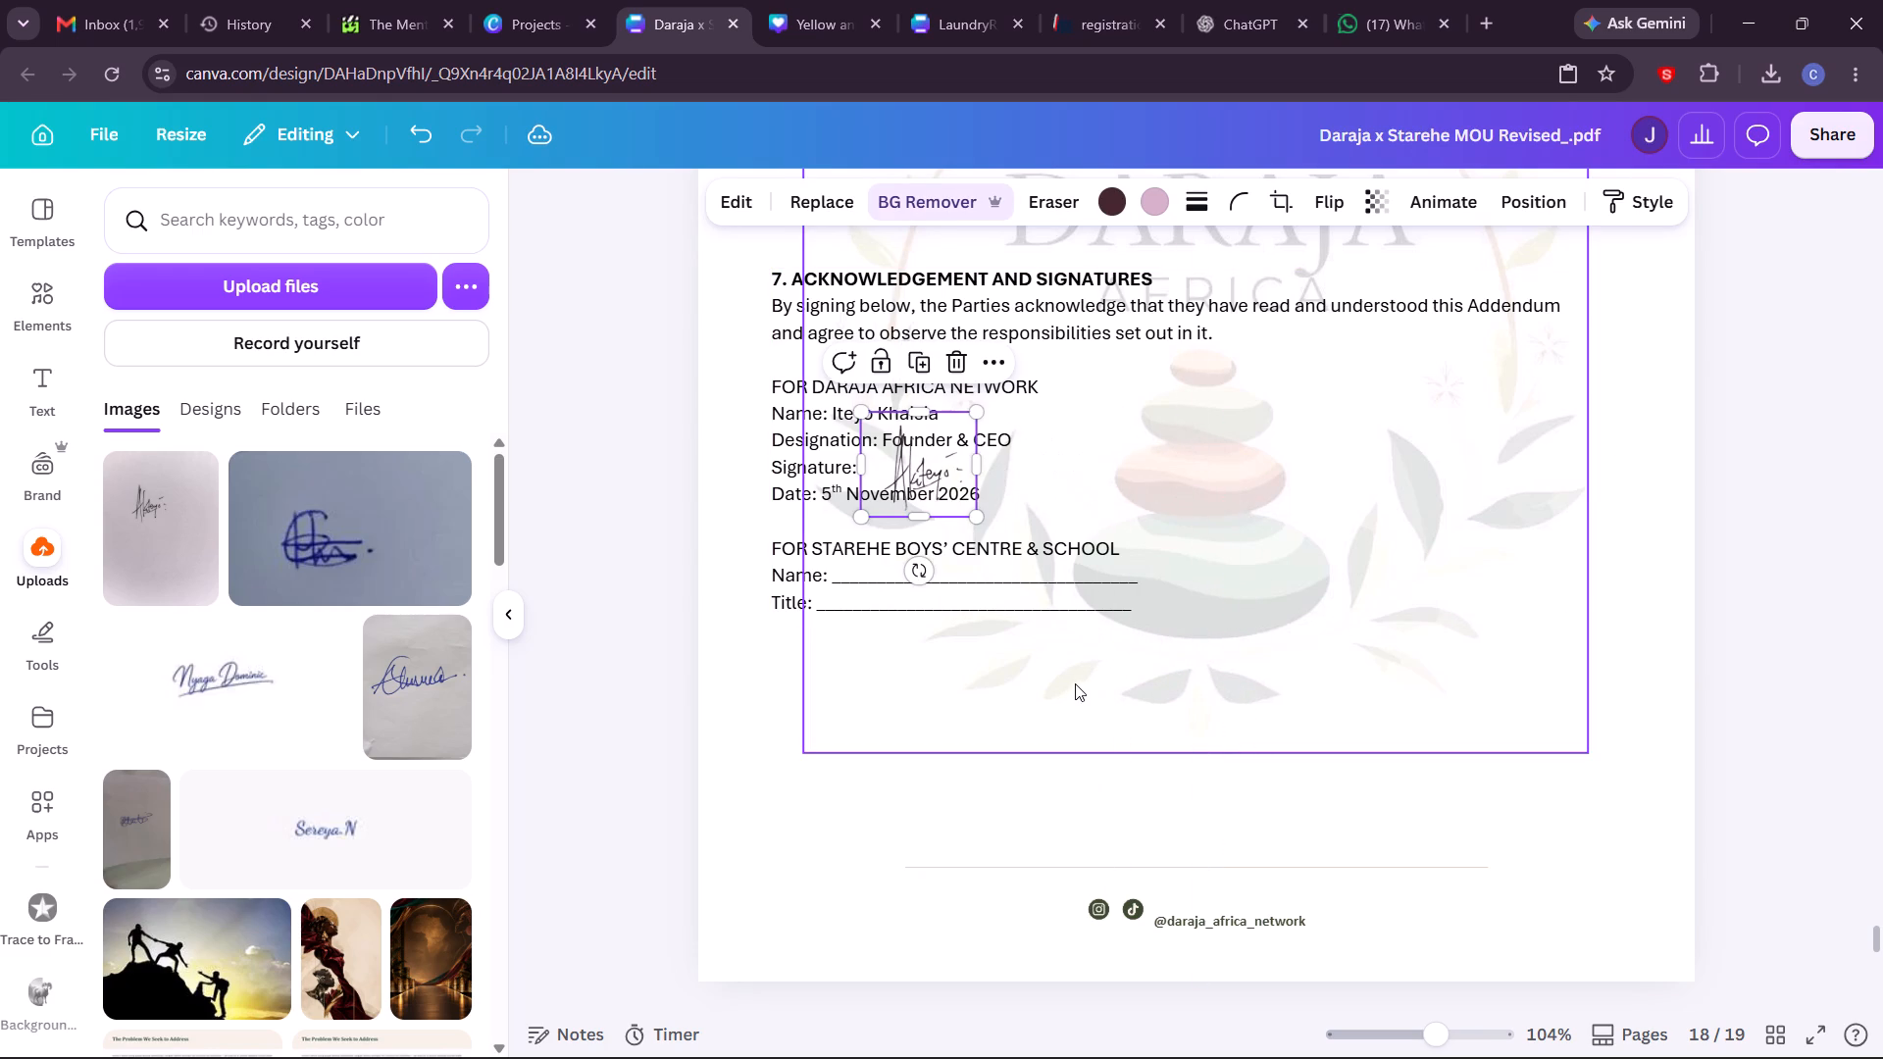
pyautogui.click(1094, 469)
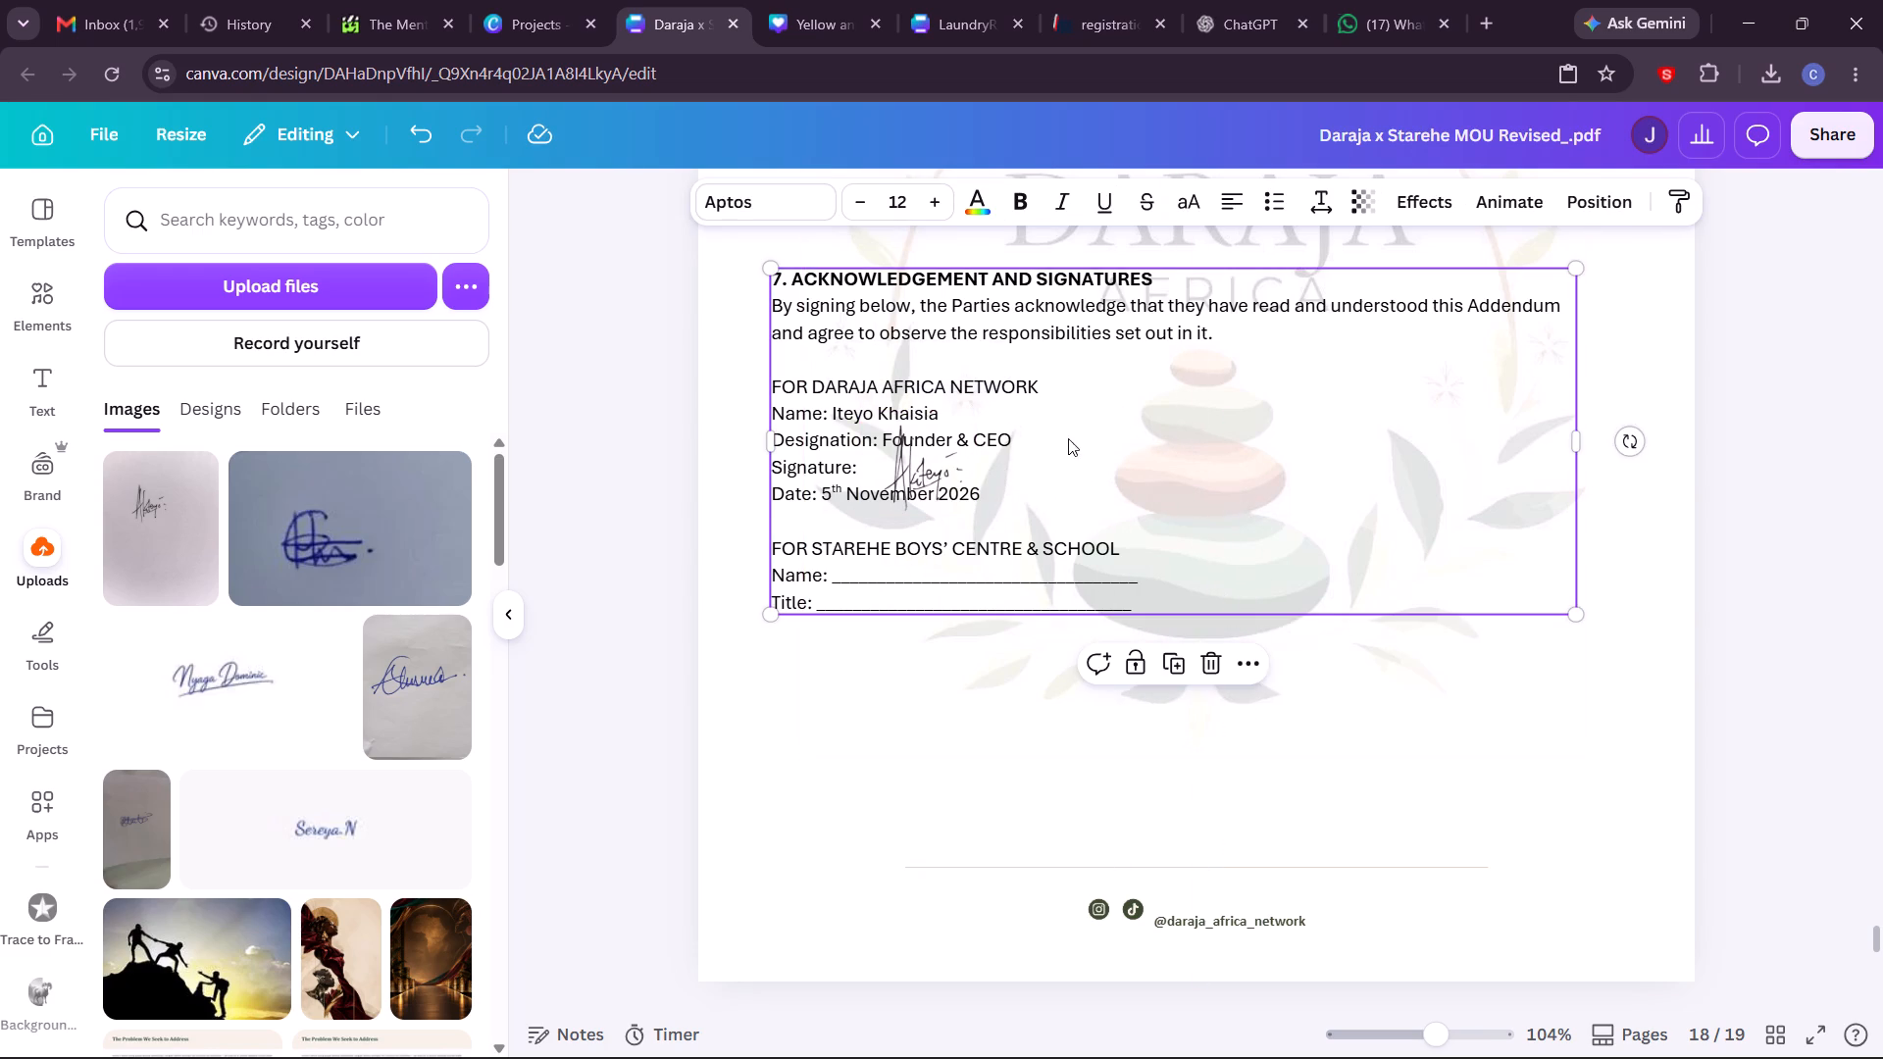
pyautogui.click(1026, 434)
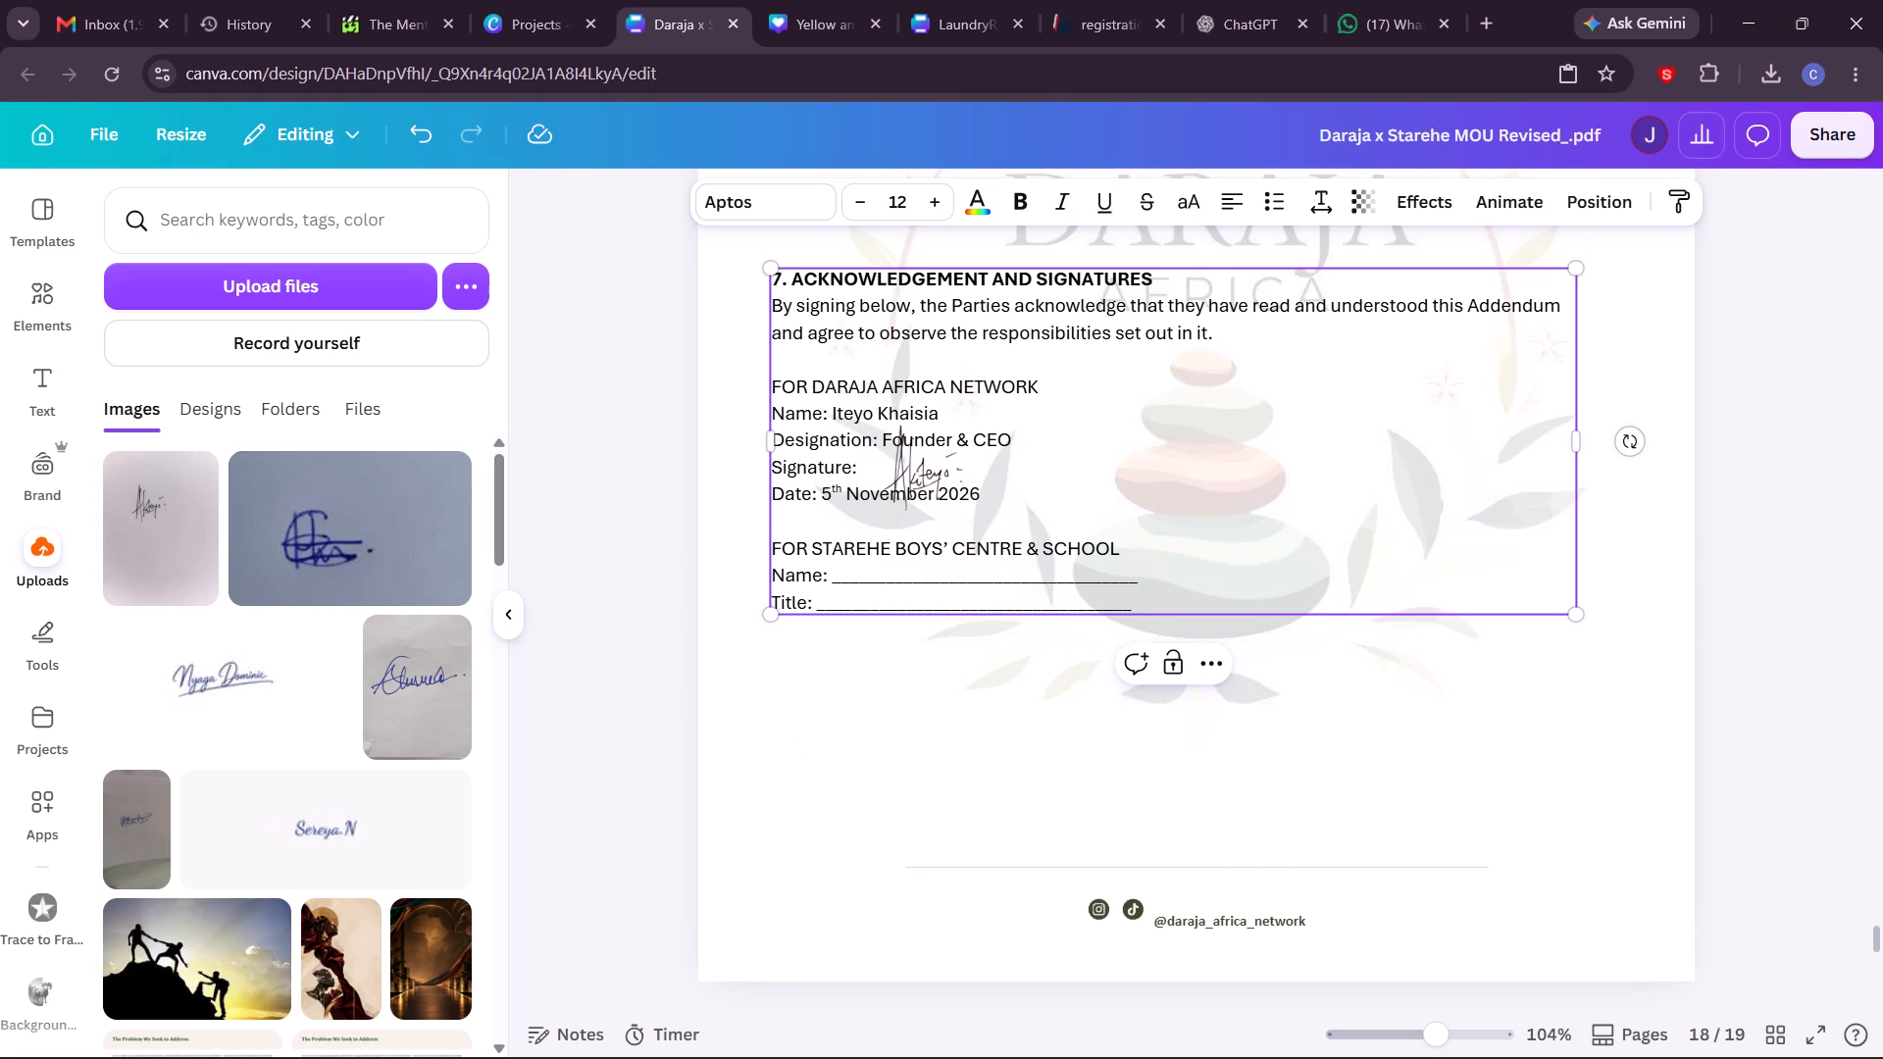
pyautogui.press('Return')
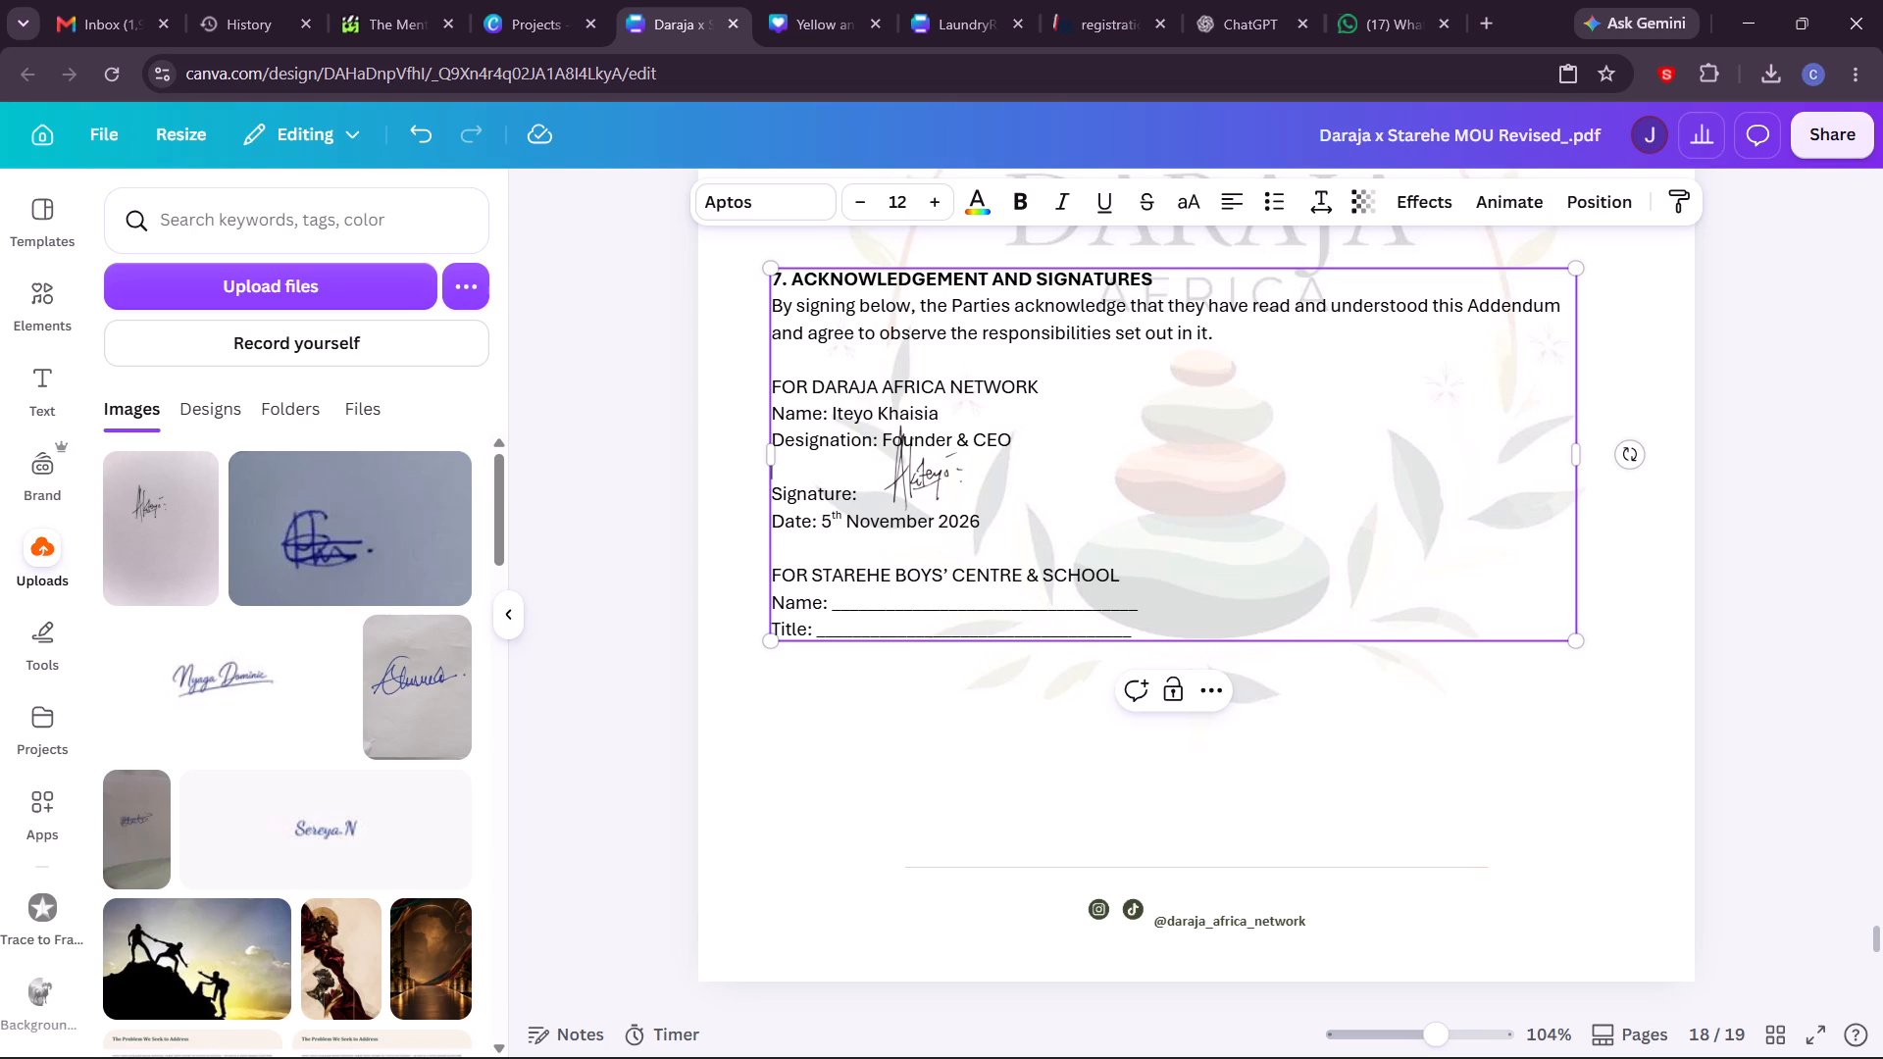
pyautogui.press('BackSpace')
# Insert two blank lines between the "Signature:" and Date lines under "FOR DARAJA AFRICA NETWORK".
pyautogui.click(861, 465)
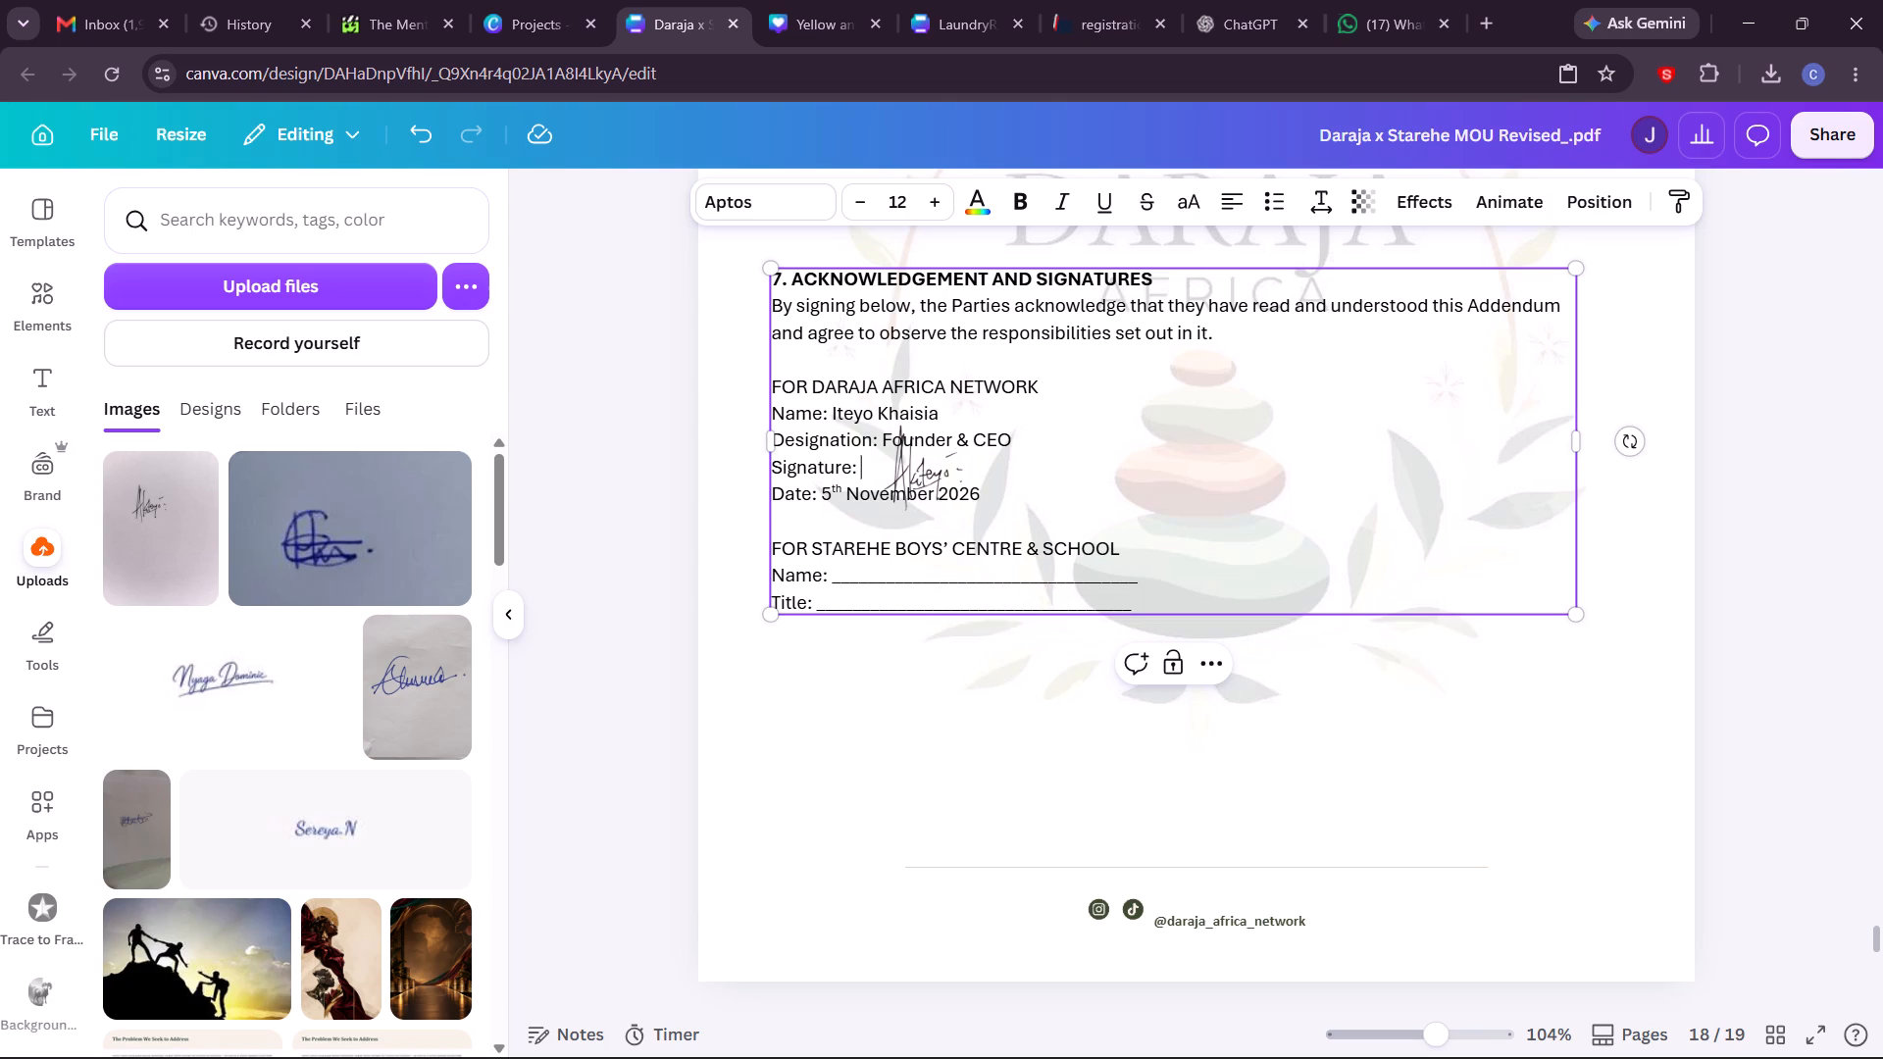
pyautogui.press('Return')
pyautogui.press('Return')
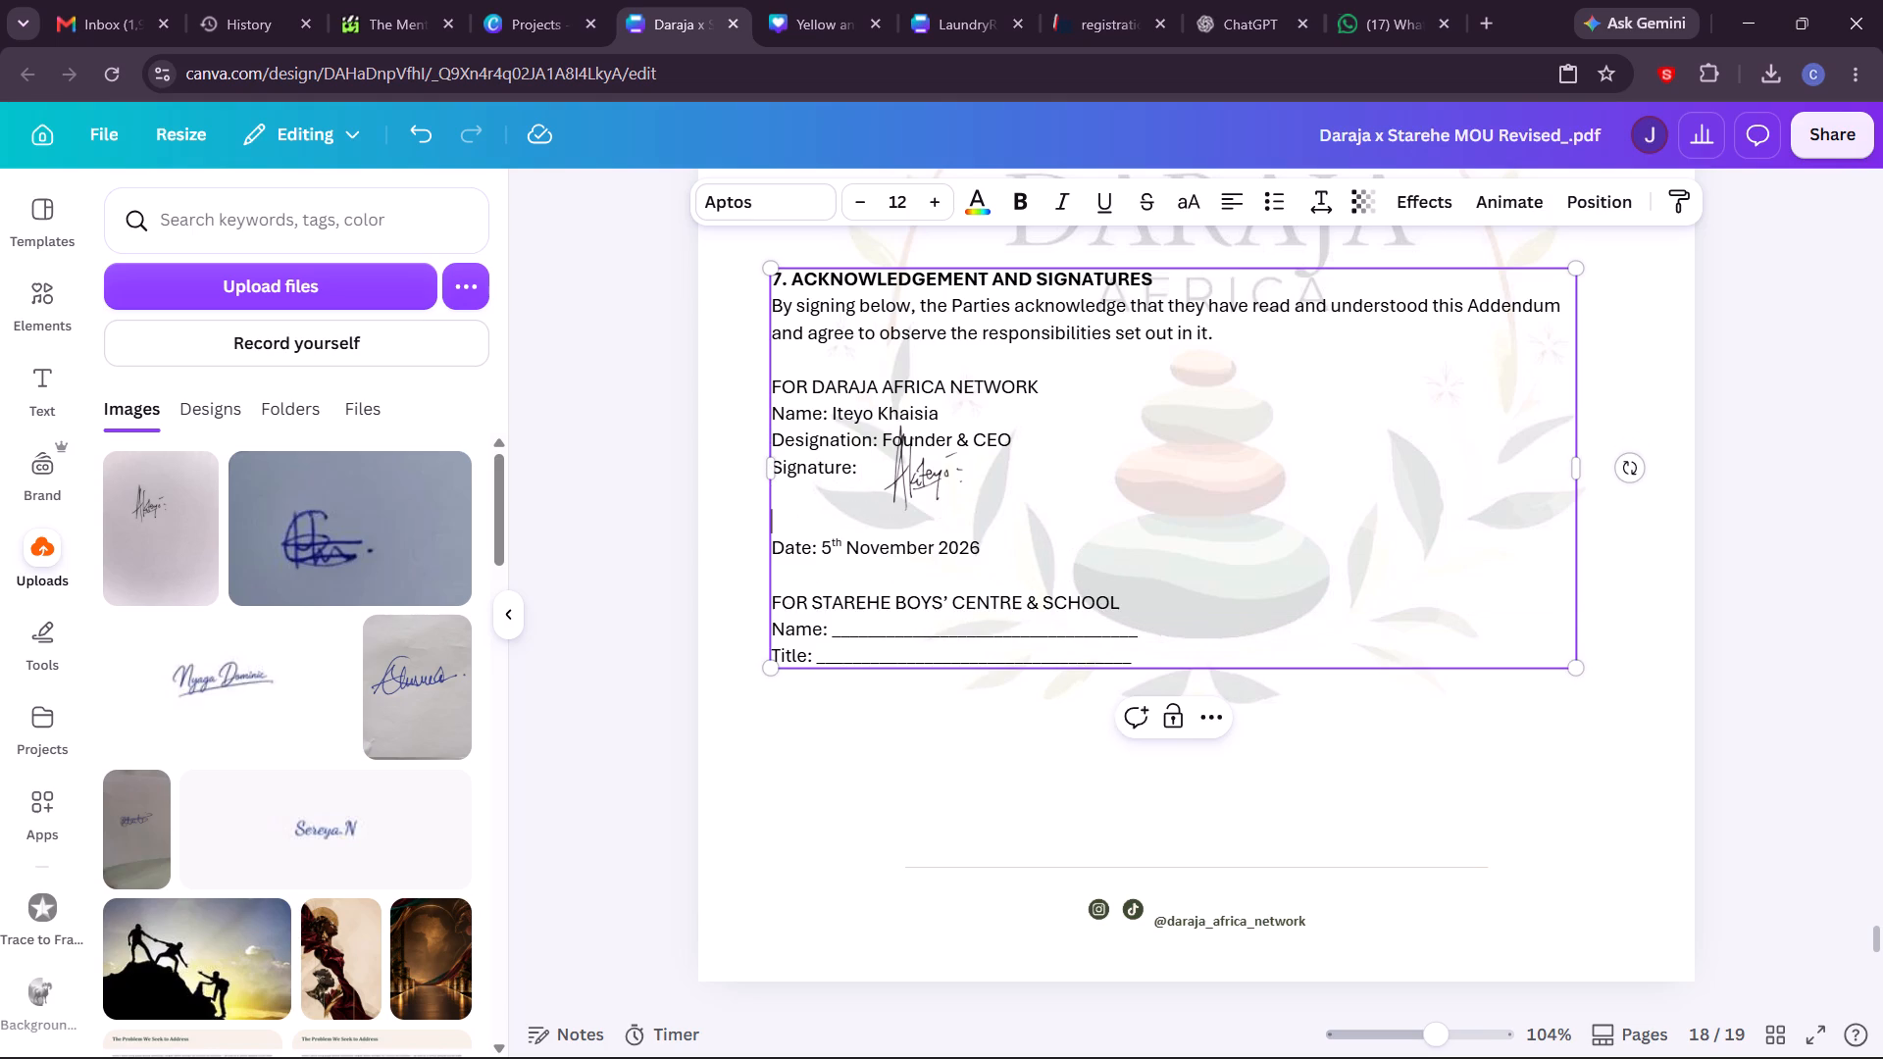
# Nudge the signature image slightly down and left so it sits in the gap between the Designation and Date lines.
pyautogui.click(931, 479)
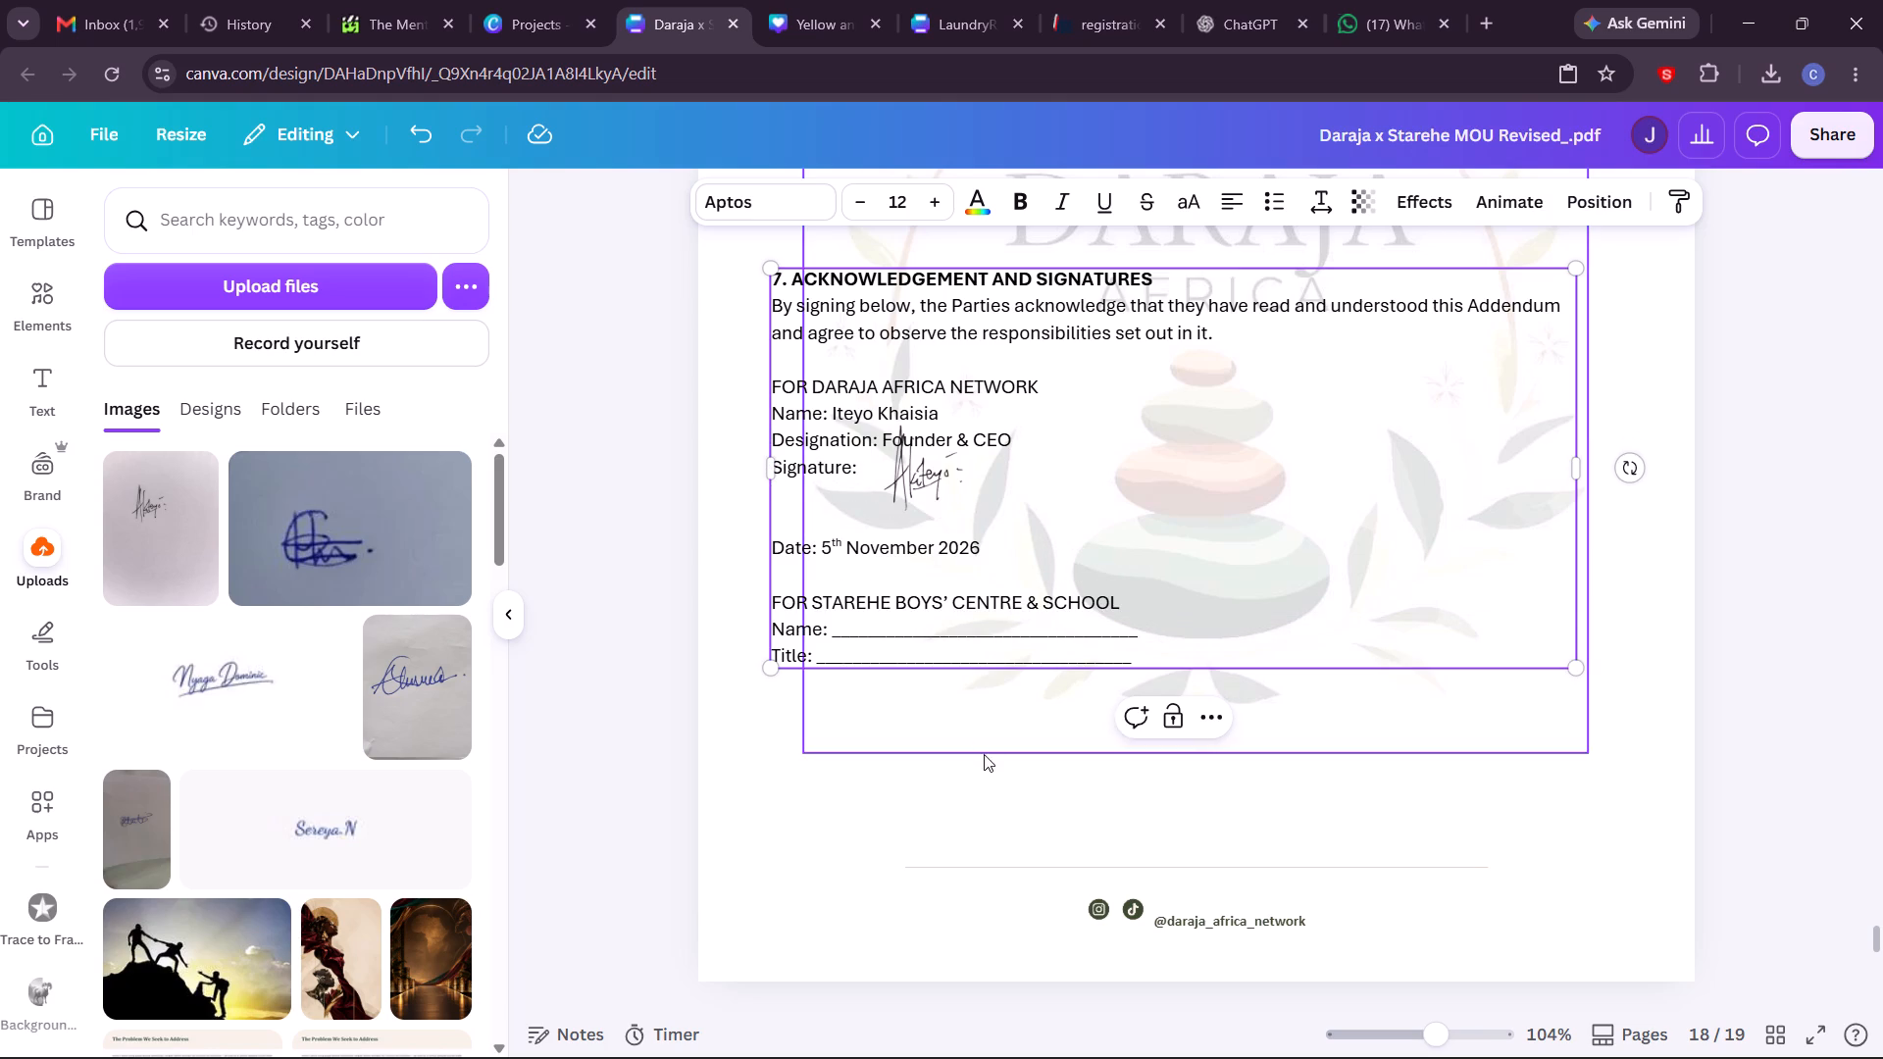
pyautogui.click(992, 827)
pyautogui.click(917, 481)
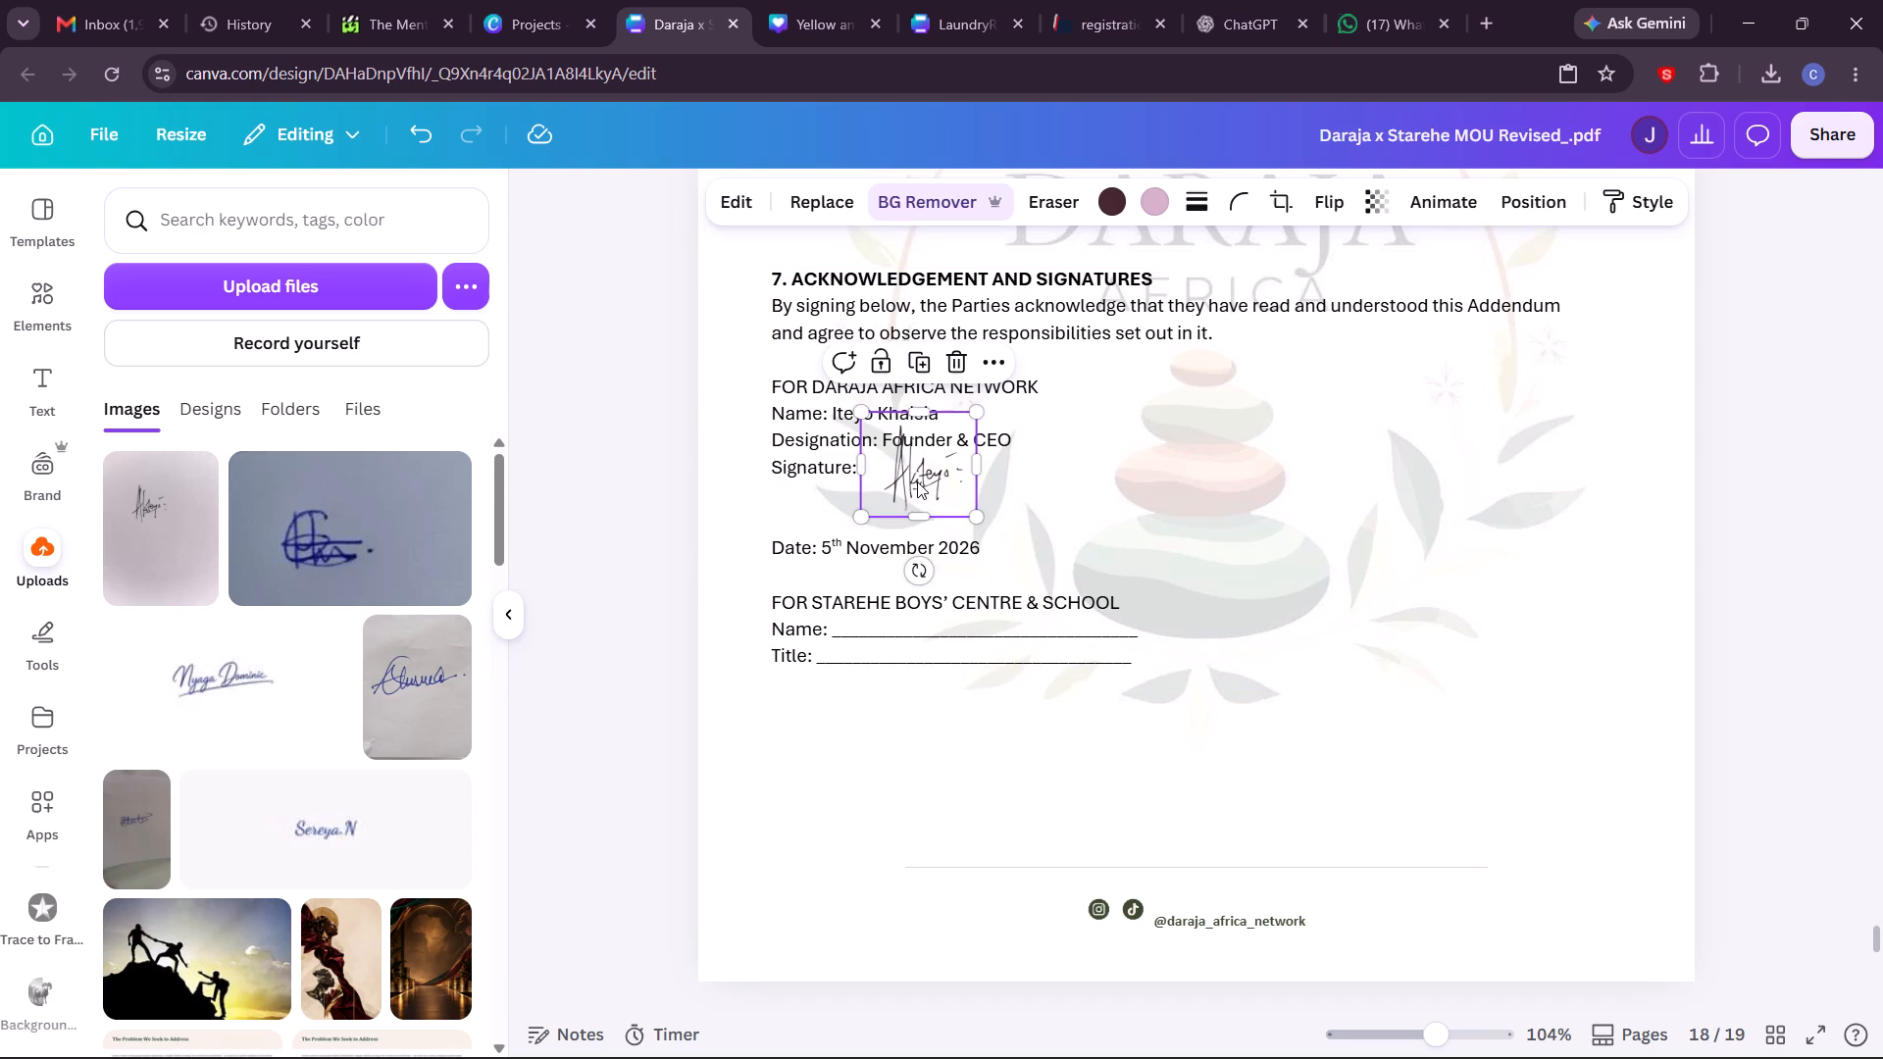
pyautogui.press('Down')
pyautogui.press('Down')
pyautogui.press('Down')
pyautogui.press('Down')
pyautogui.press('Down')
pyautogui.press('Up')
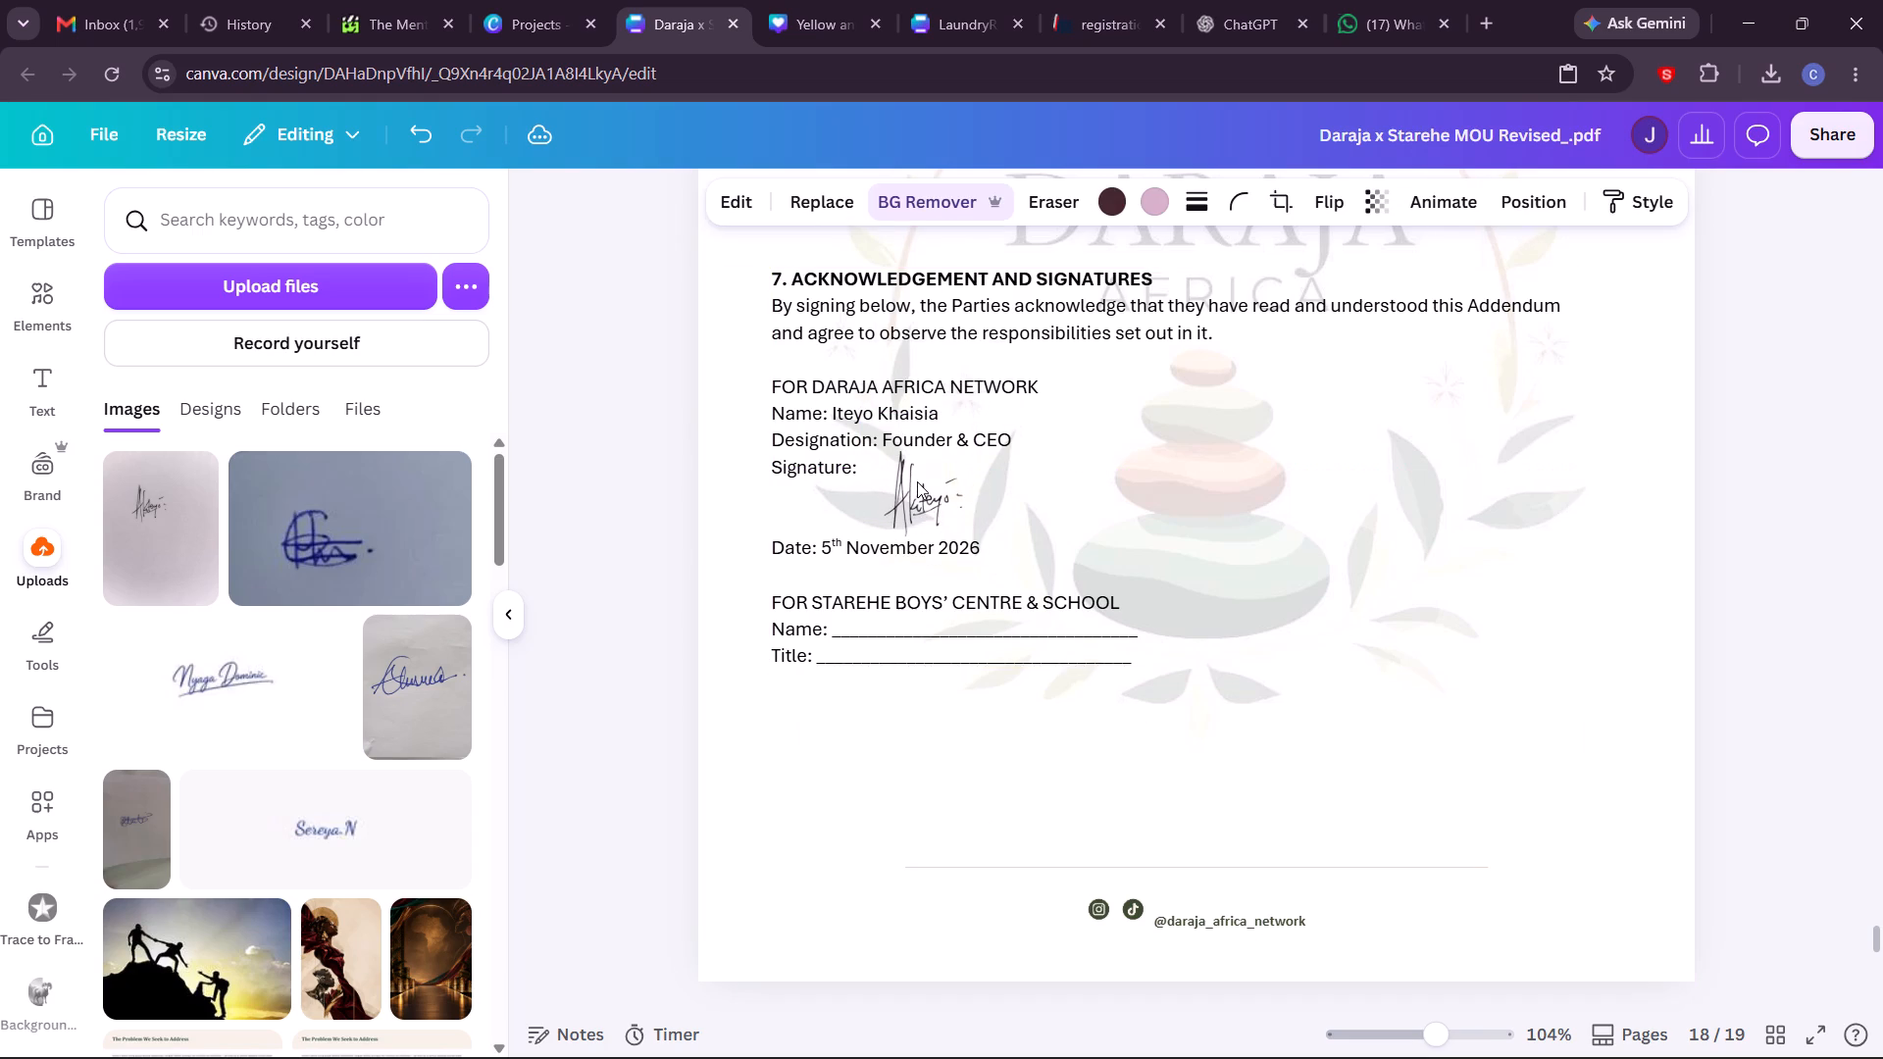
pyautogui.press('Left')
pyautogui.press('Left')
pyautogui.press('Up')
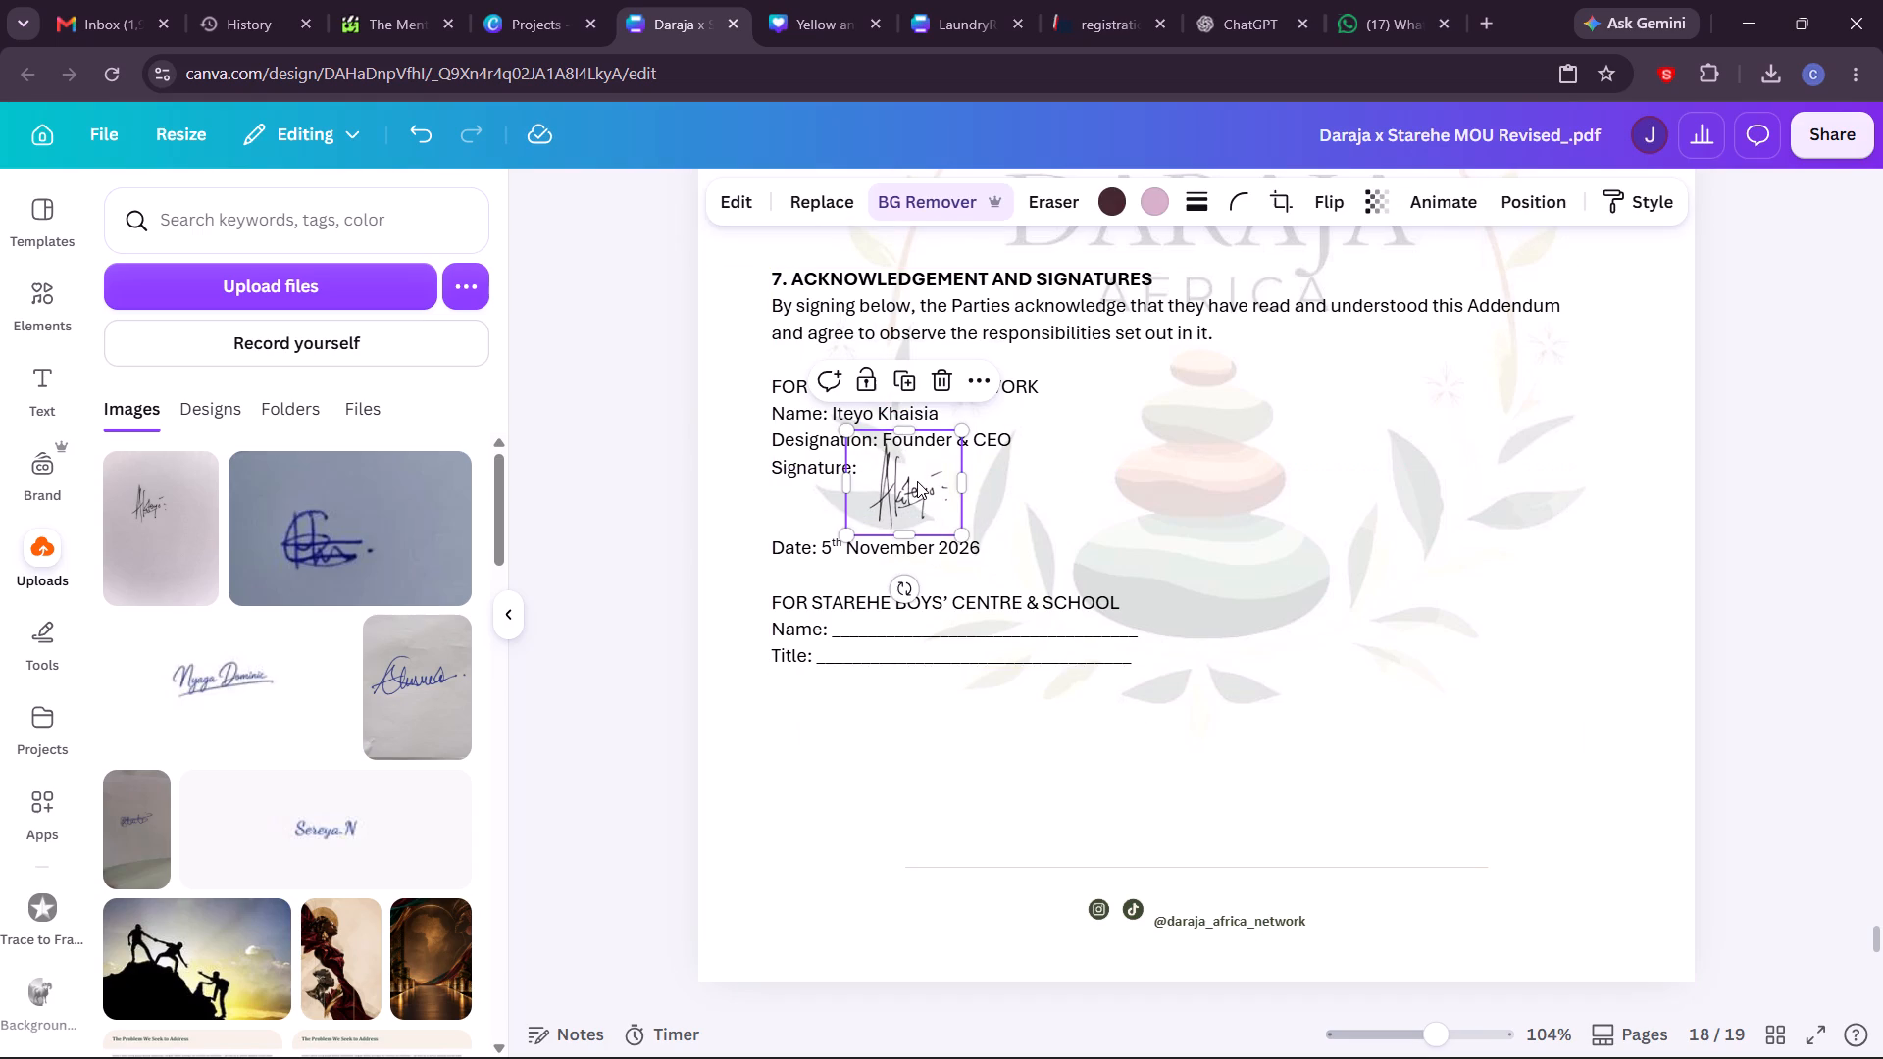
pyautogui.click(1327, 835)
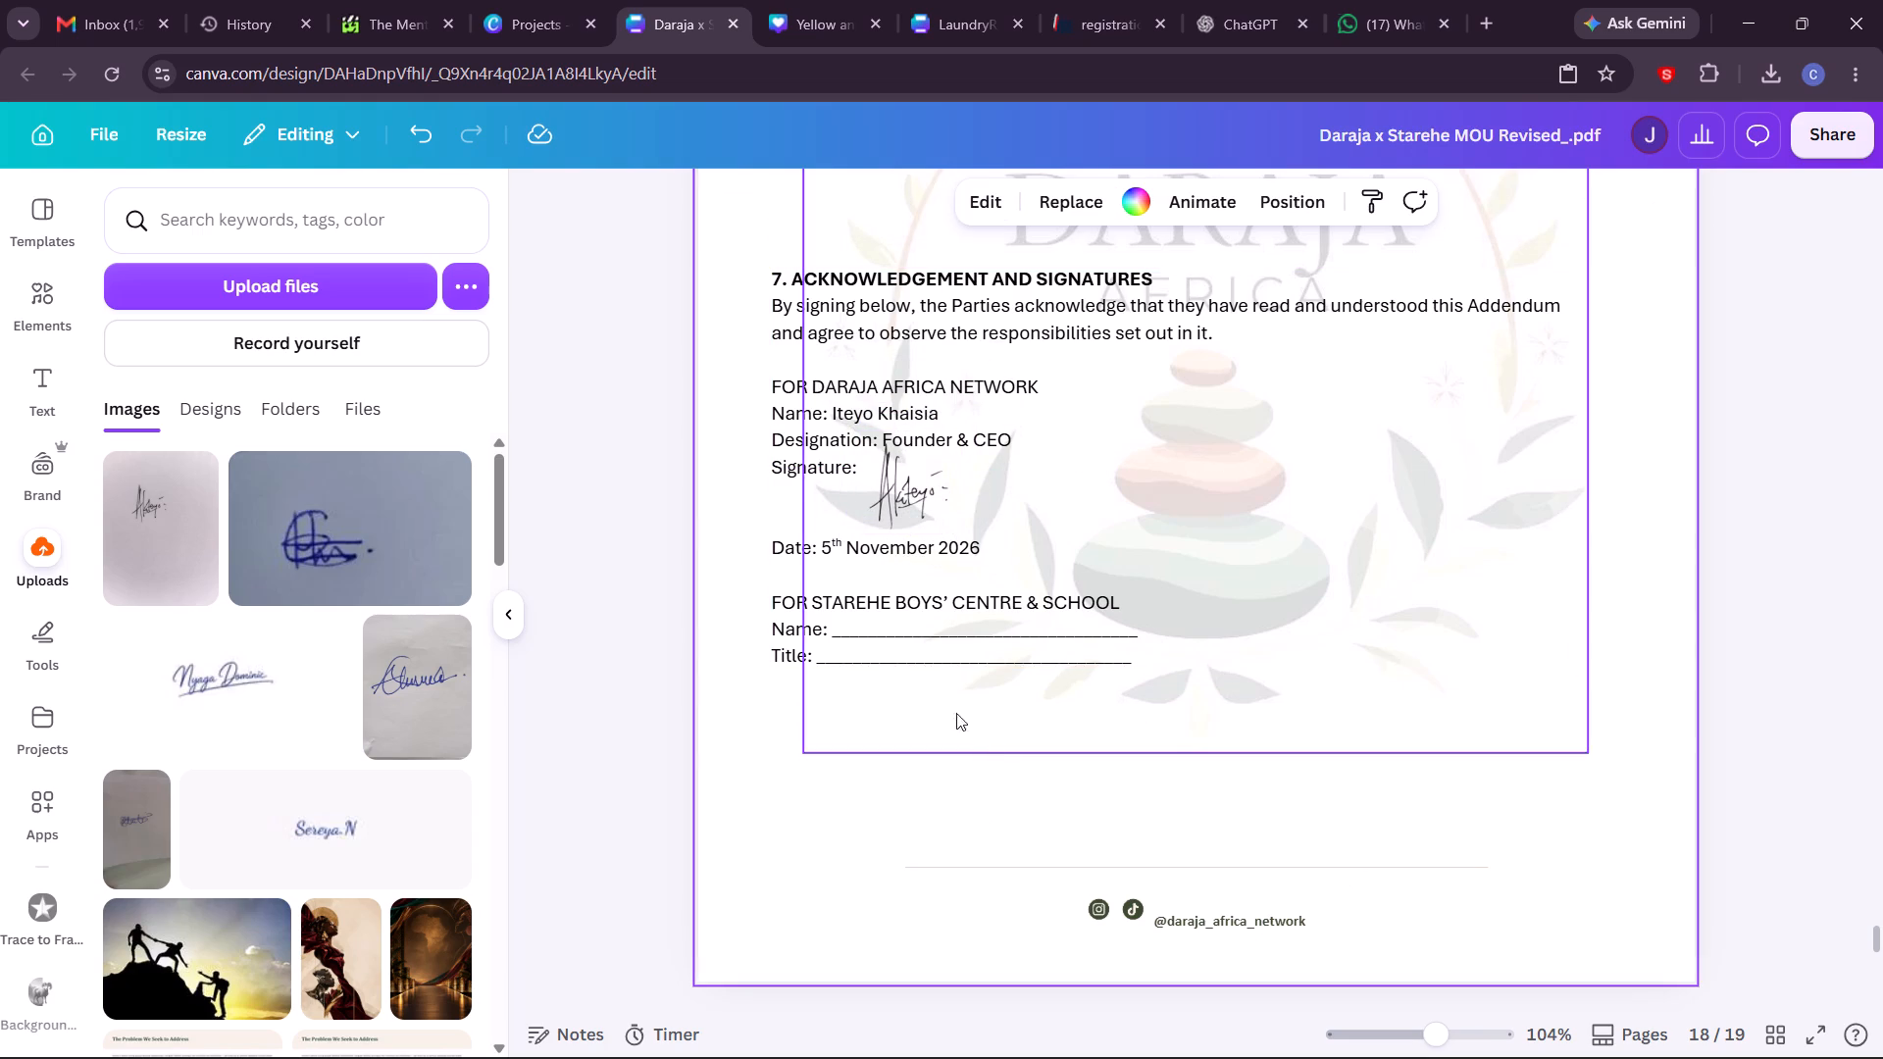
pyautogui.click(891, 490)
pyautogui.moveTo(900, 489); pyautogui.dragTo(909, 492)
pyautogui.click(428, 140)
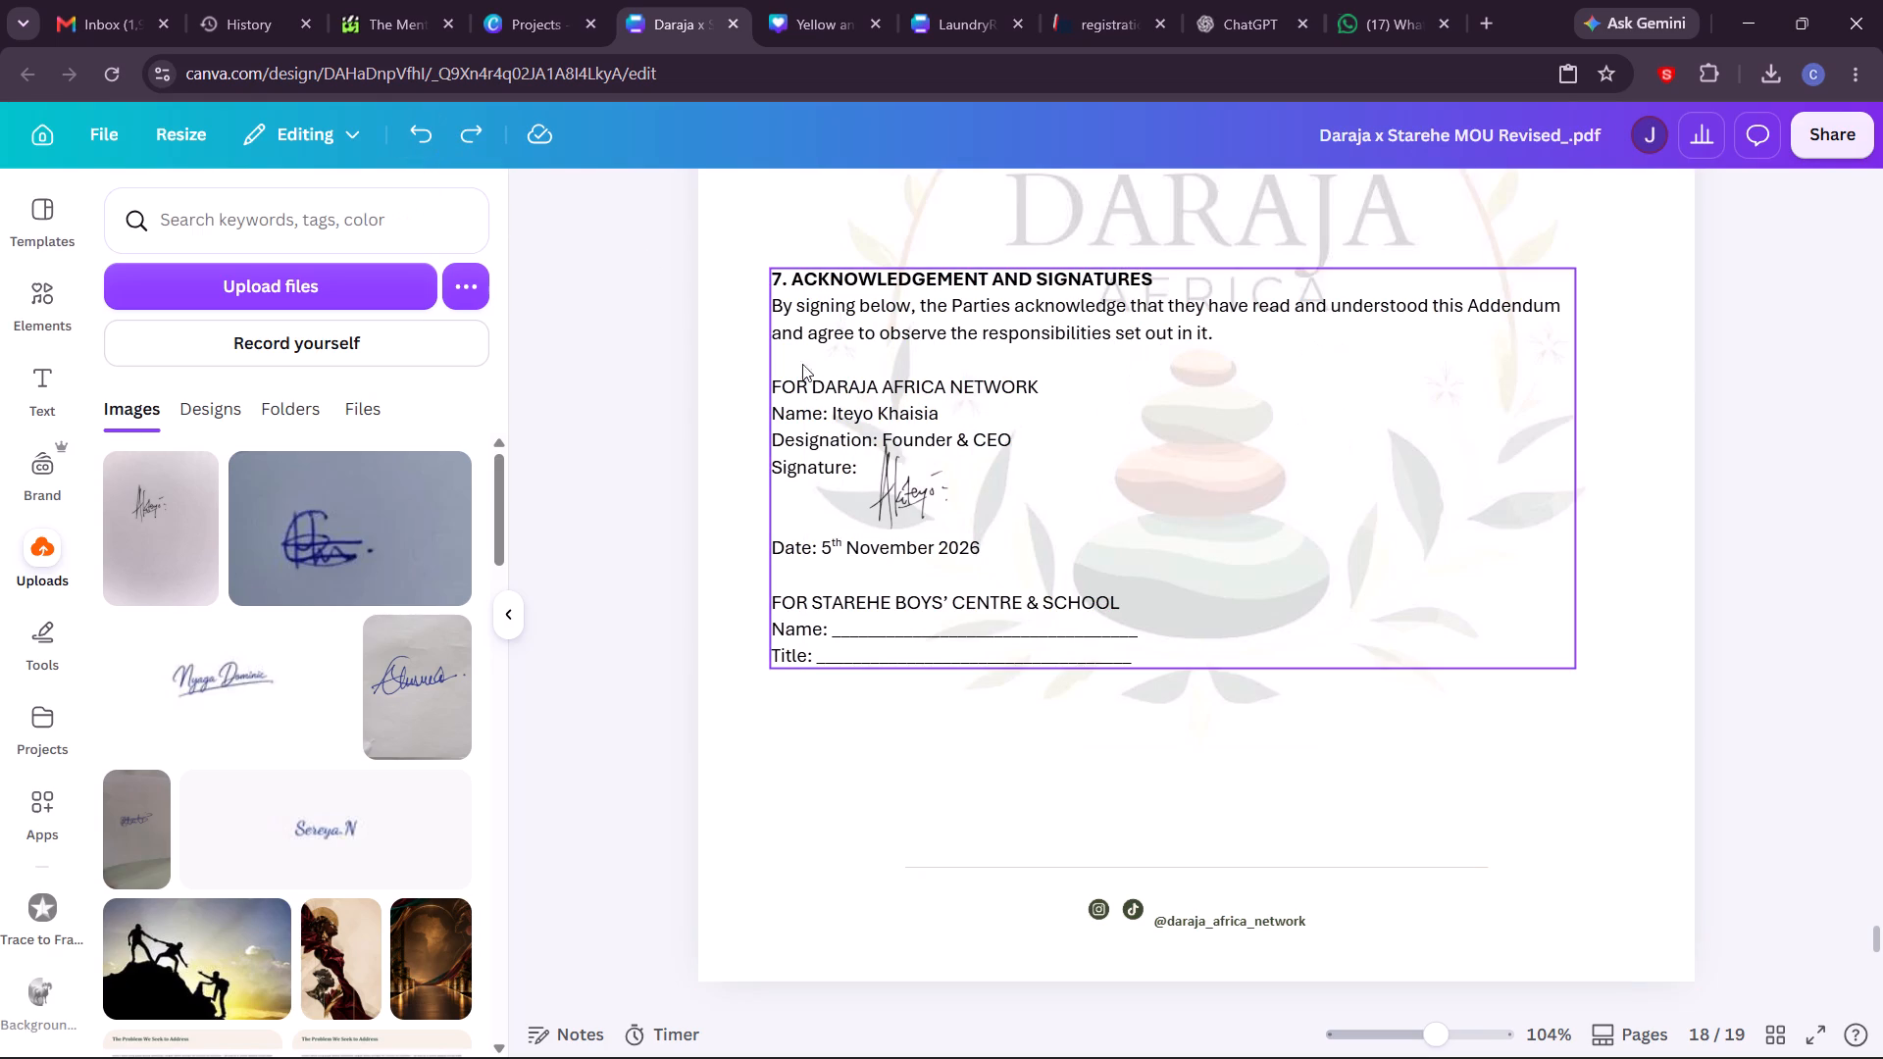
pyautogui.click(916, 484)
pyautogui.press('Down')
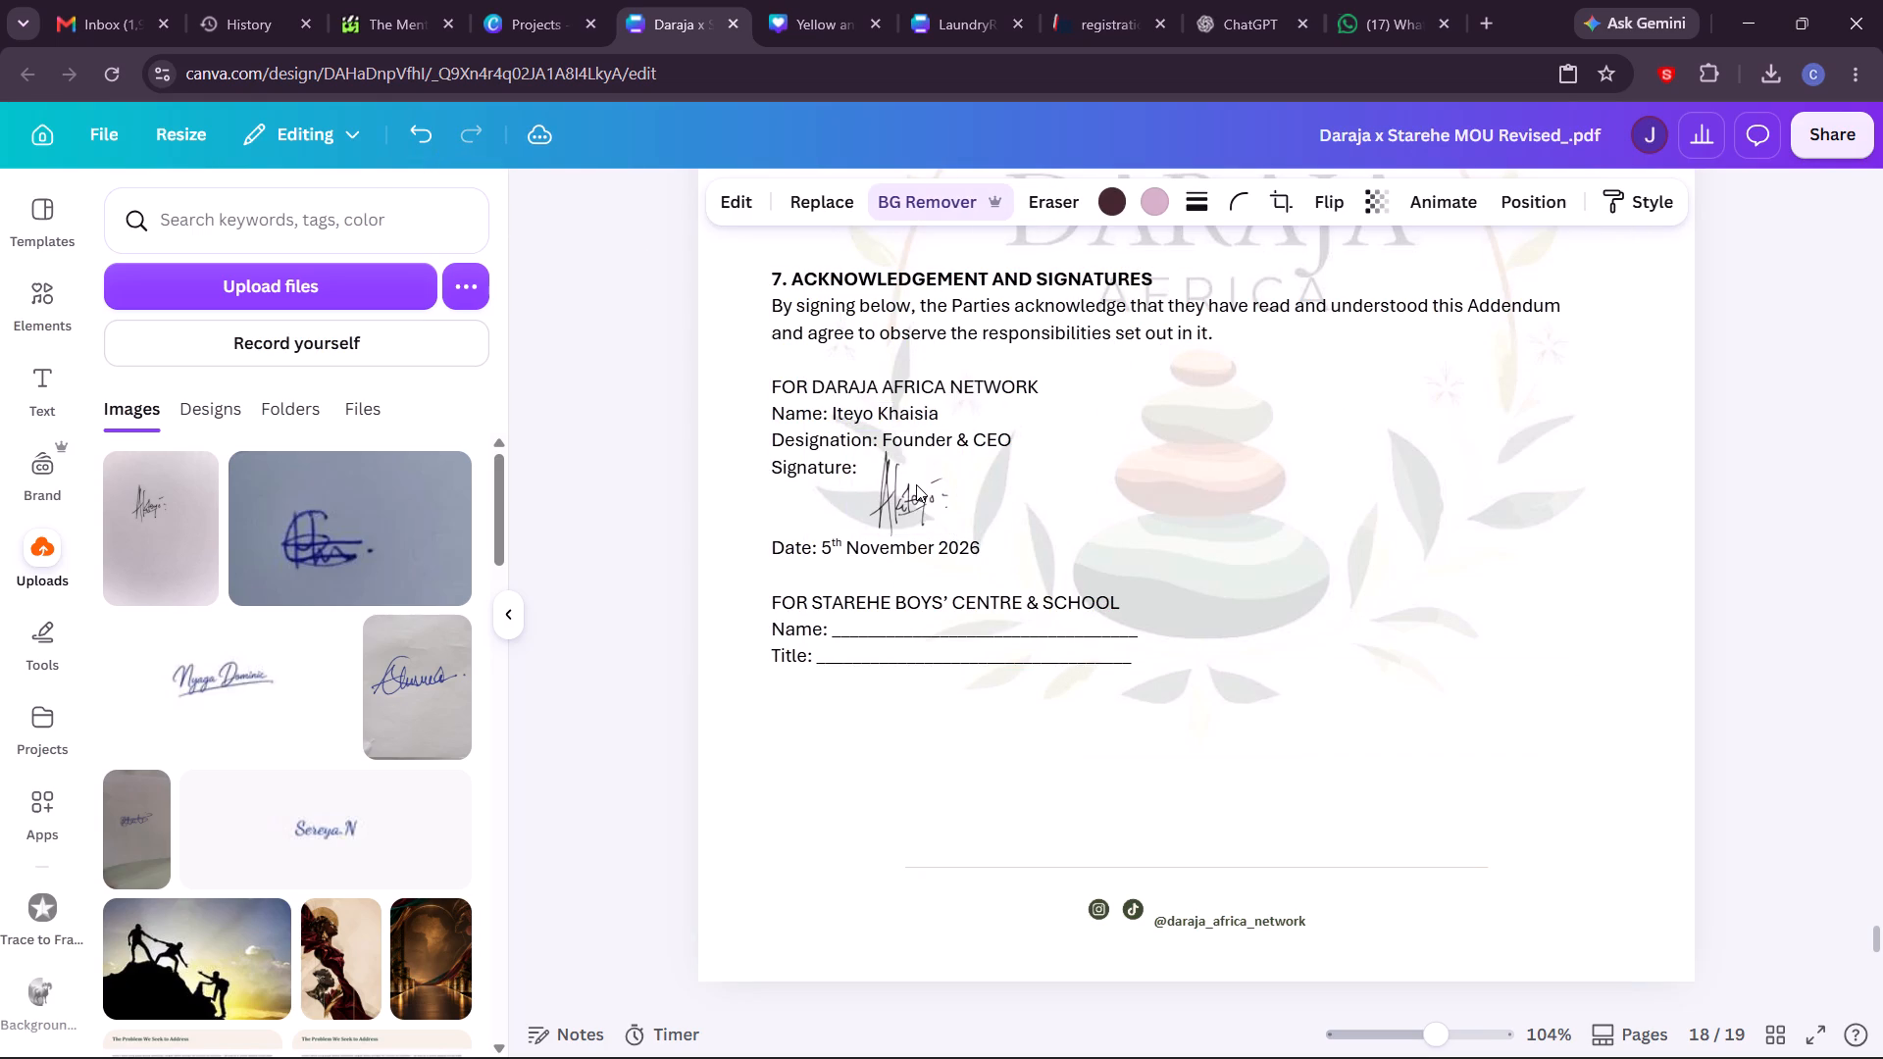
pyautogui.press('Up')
# Insert a blank line between "Designation: Founder & CEO" and "Signature:" so the label aligns with the signature image.
pyautogui.click(1025, 436)
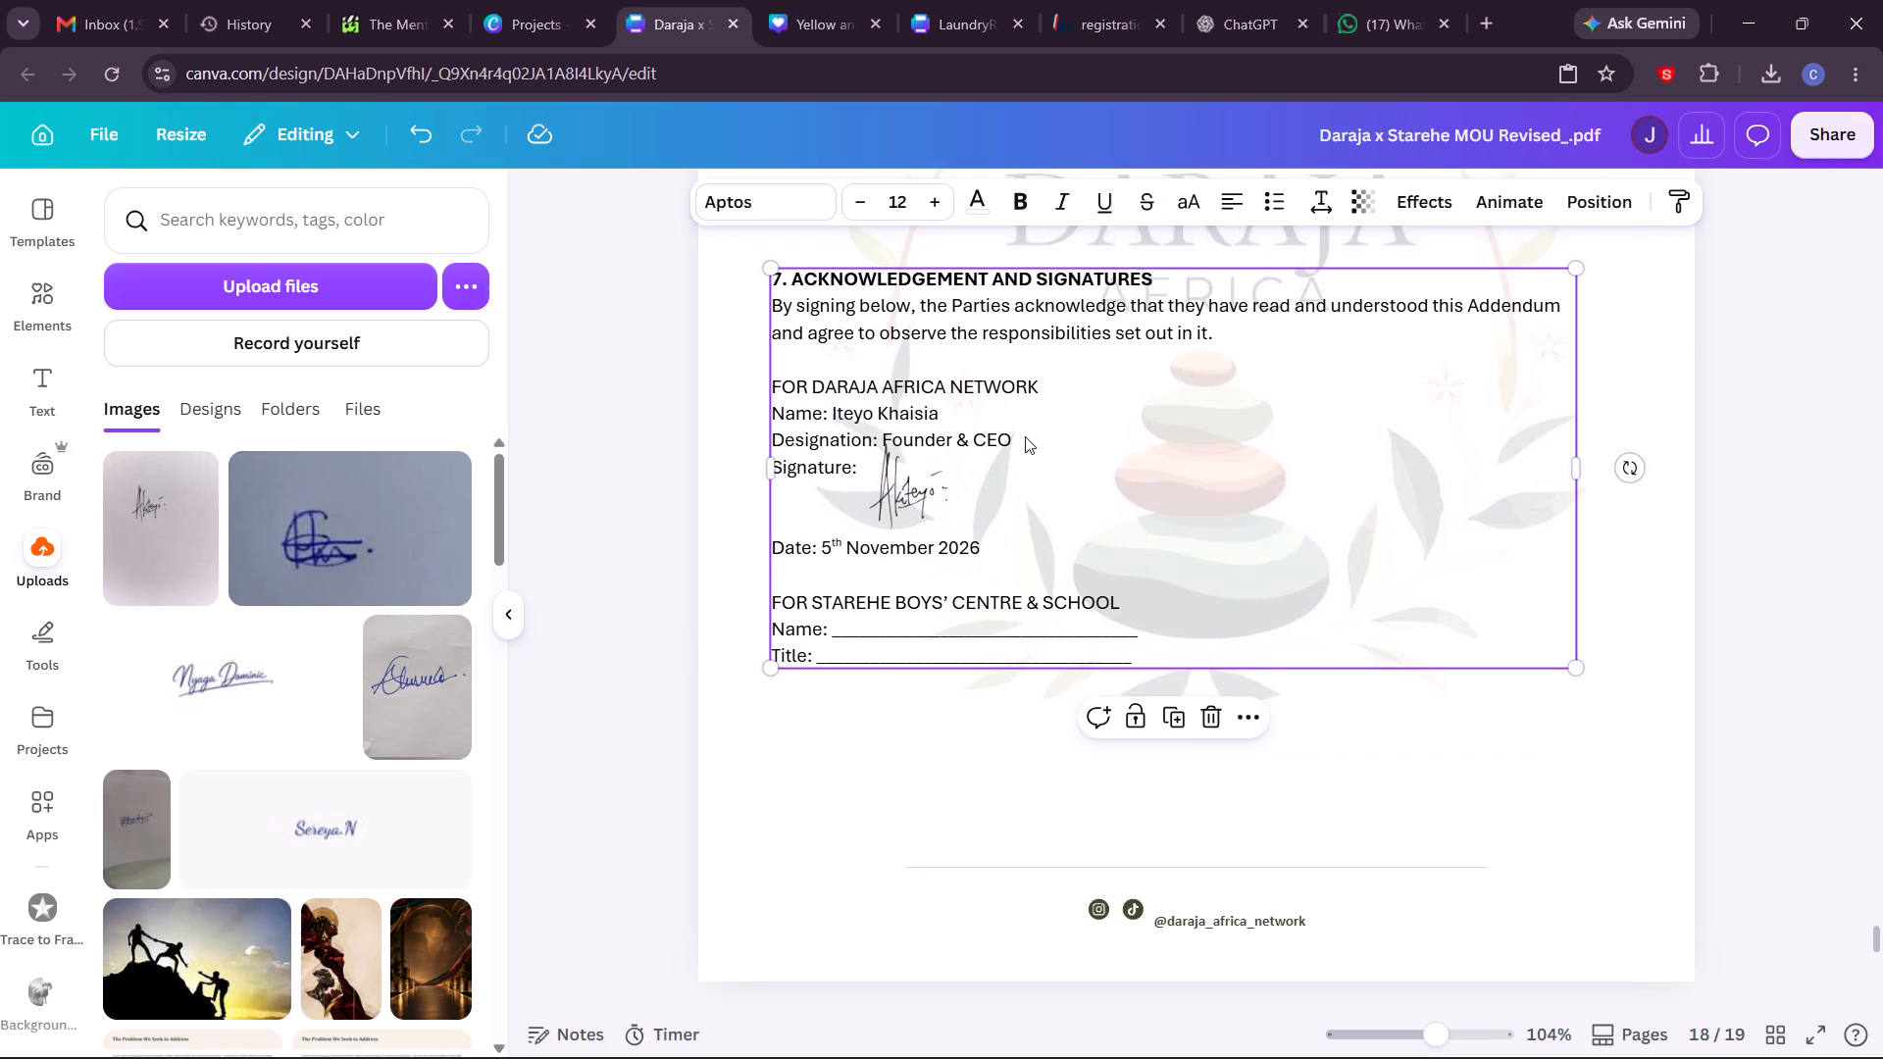
pyautogui.click(1021, 436)
pyautogui.press('Return')
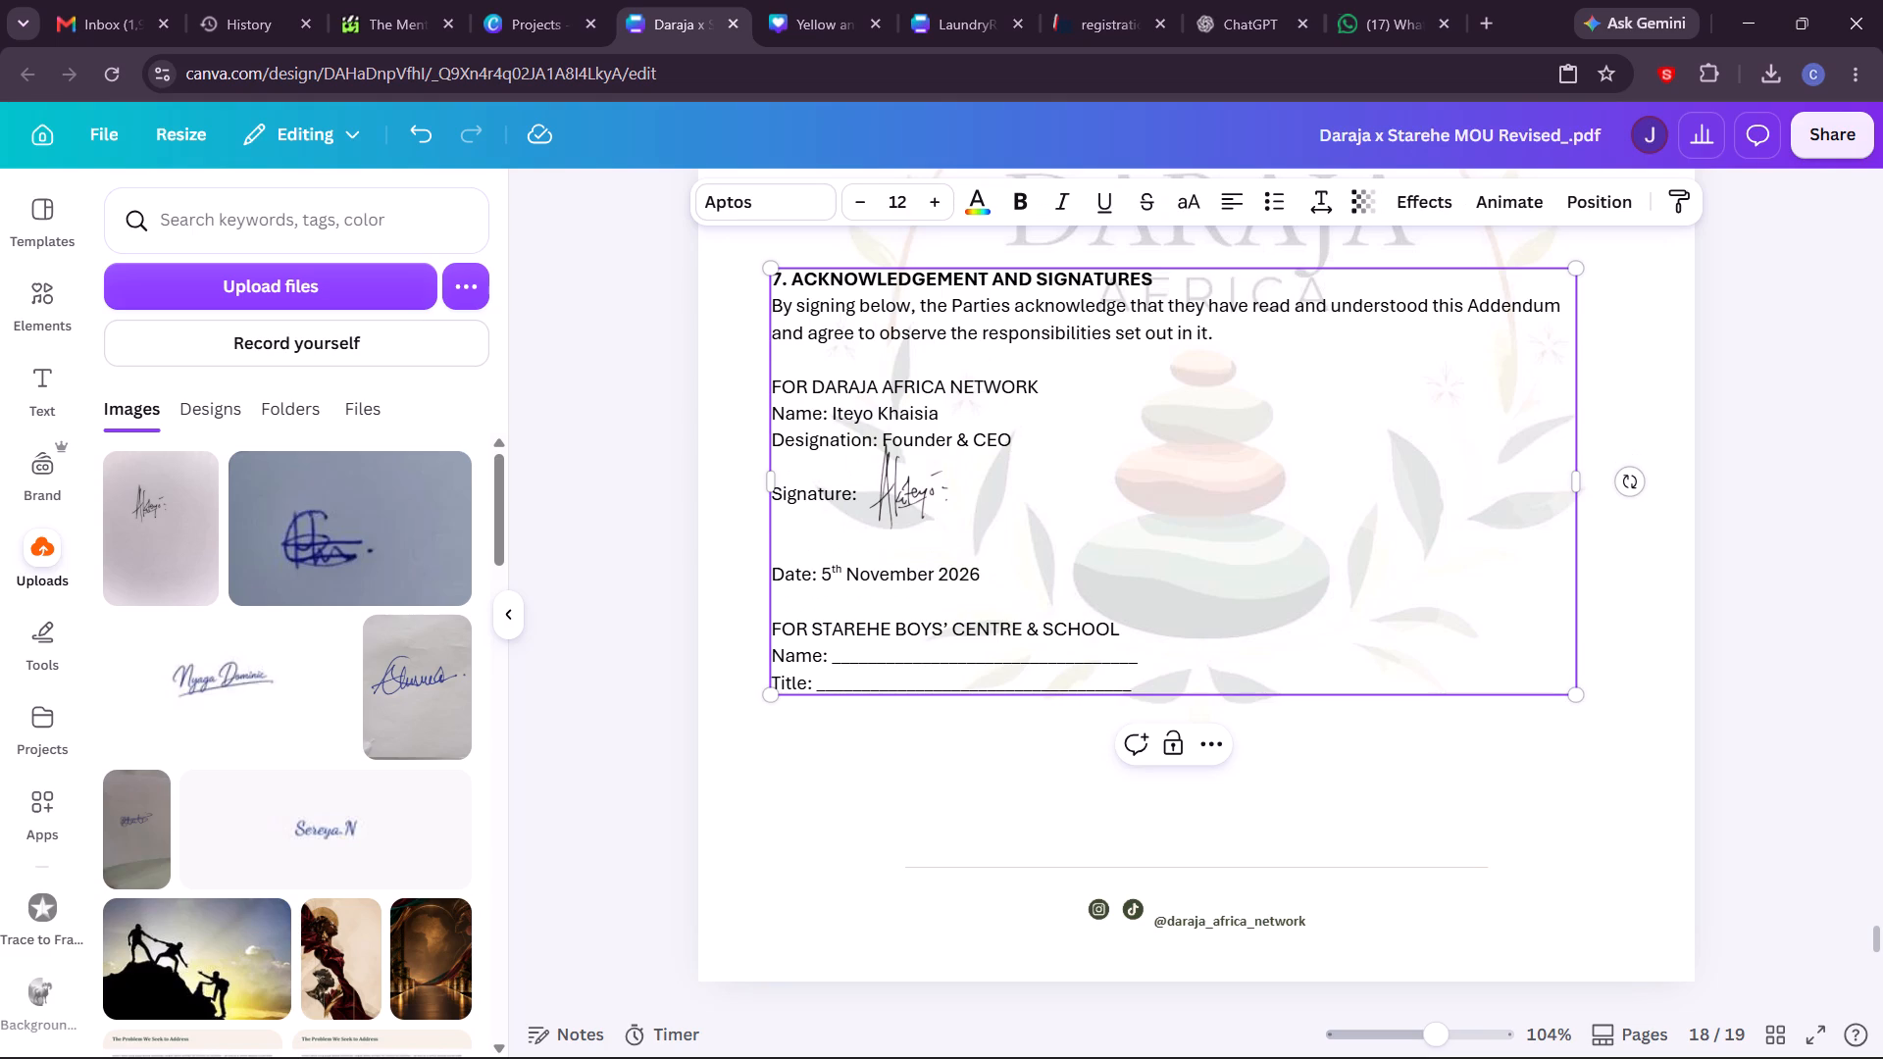
pyautogui.click(911, 489)
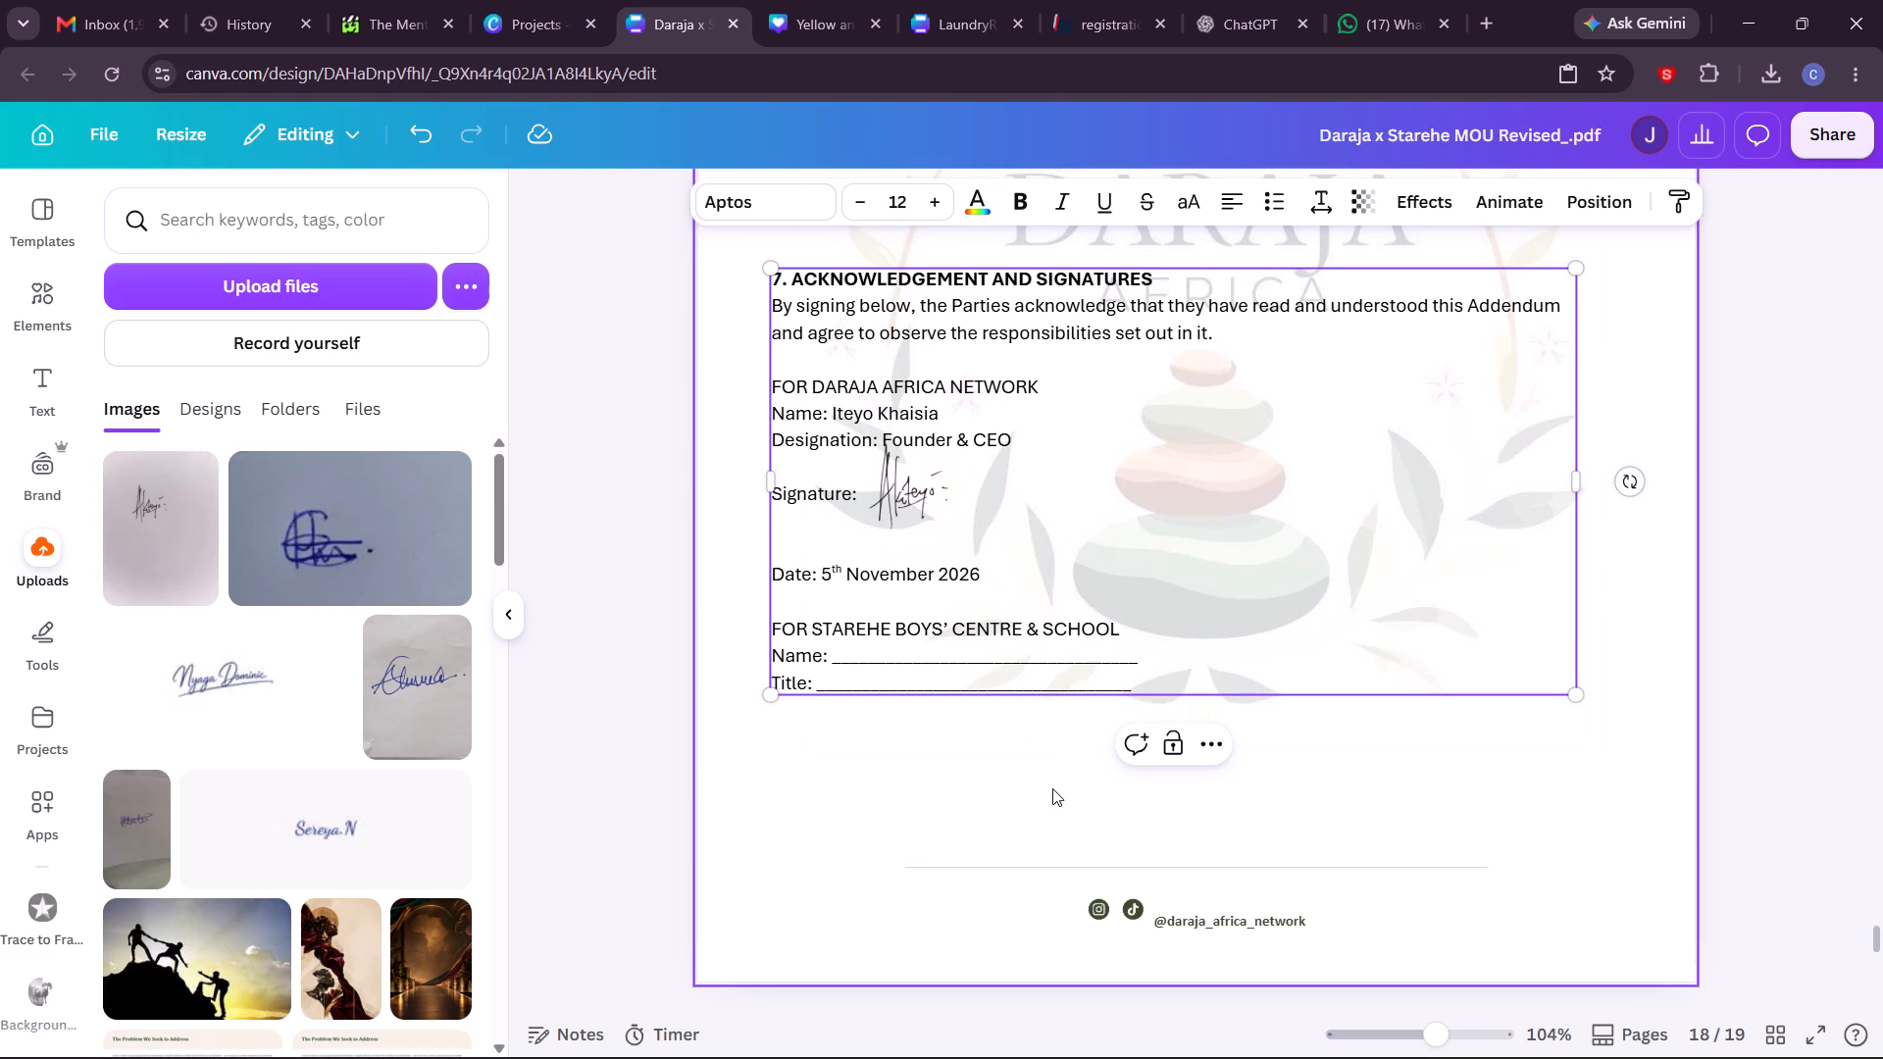
pyautogui.click(1047, 784)
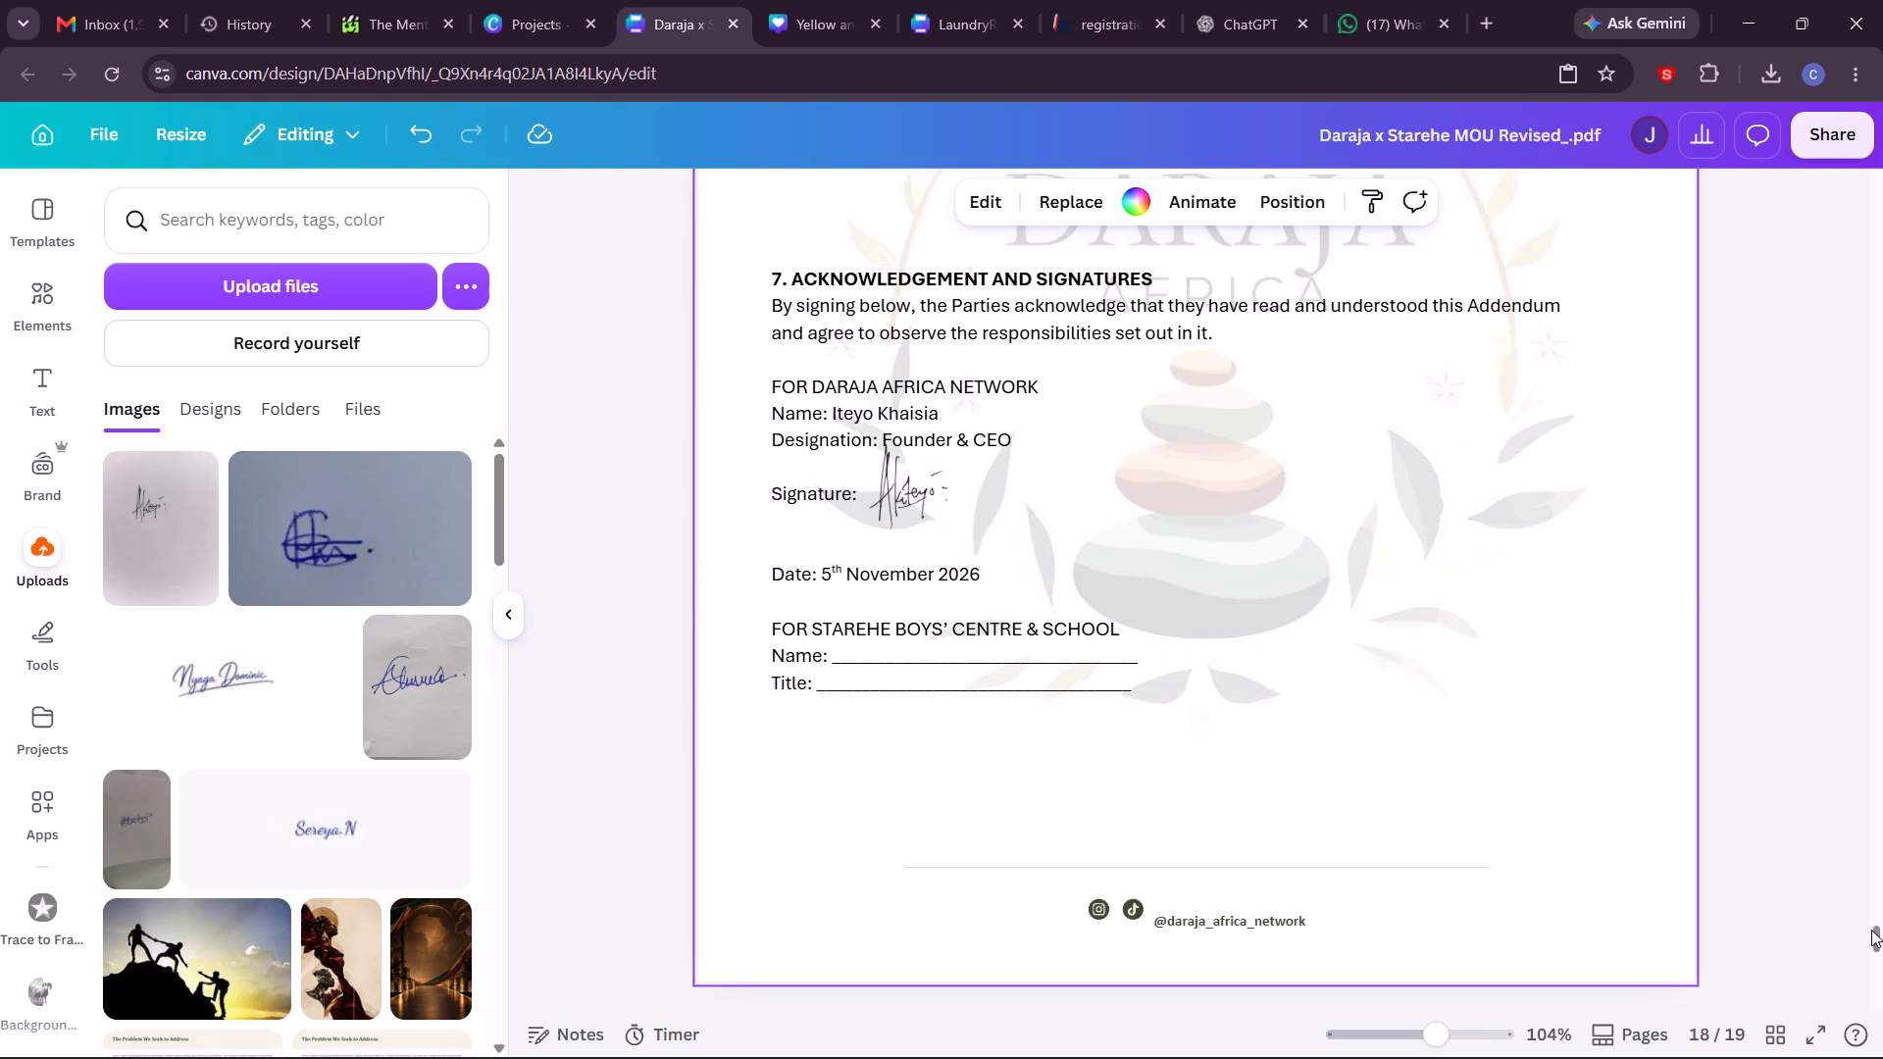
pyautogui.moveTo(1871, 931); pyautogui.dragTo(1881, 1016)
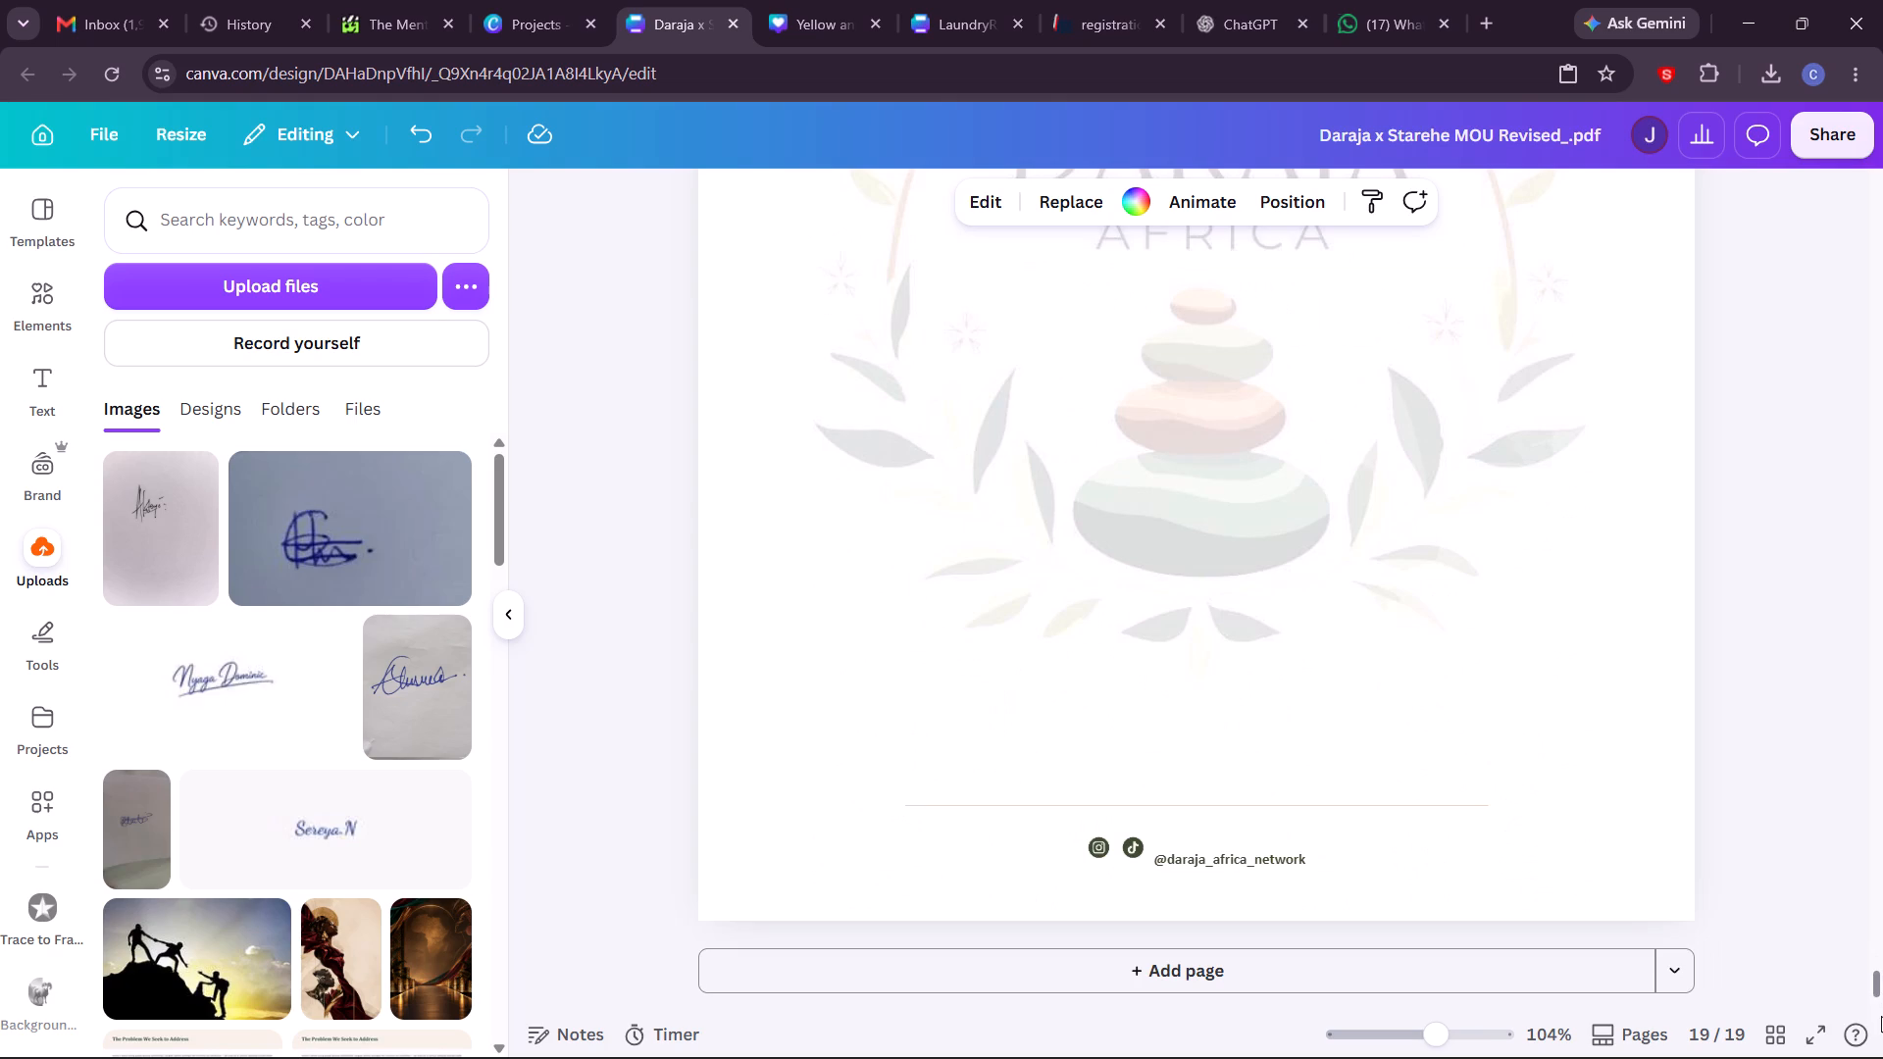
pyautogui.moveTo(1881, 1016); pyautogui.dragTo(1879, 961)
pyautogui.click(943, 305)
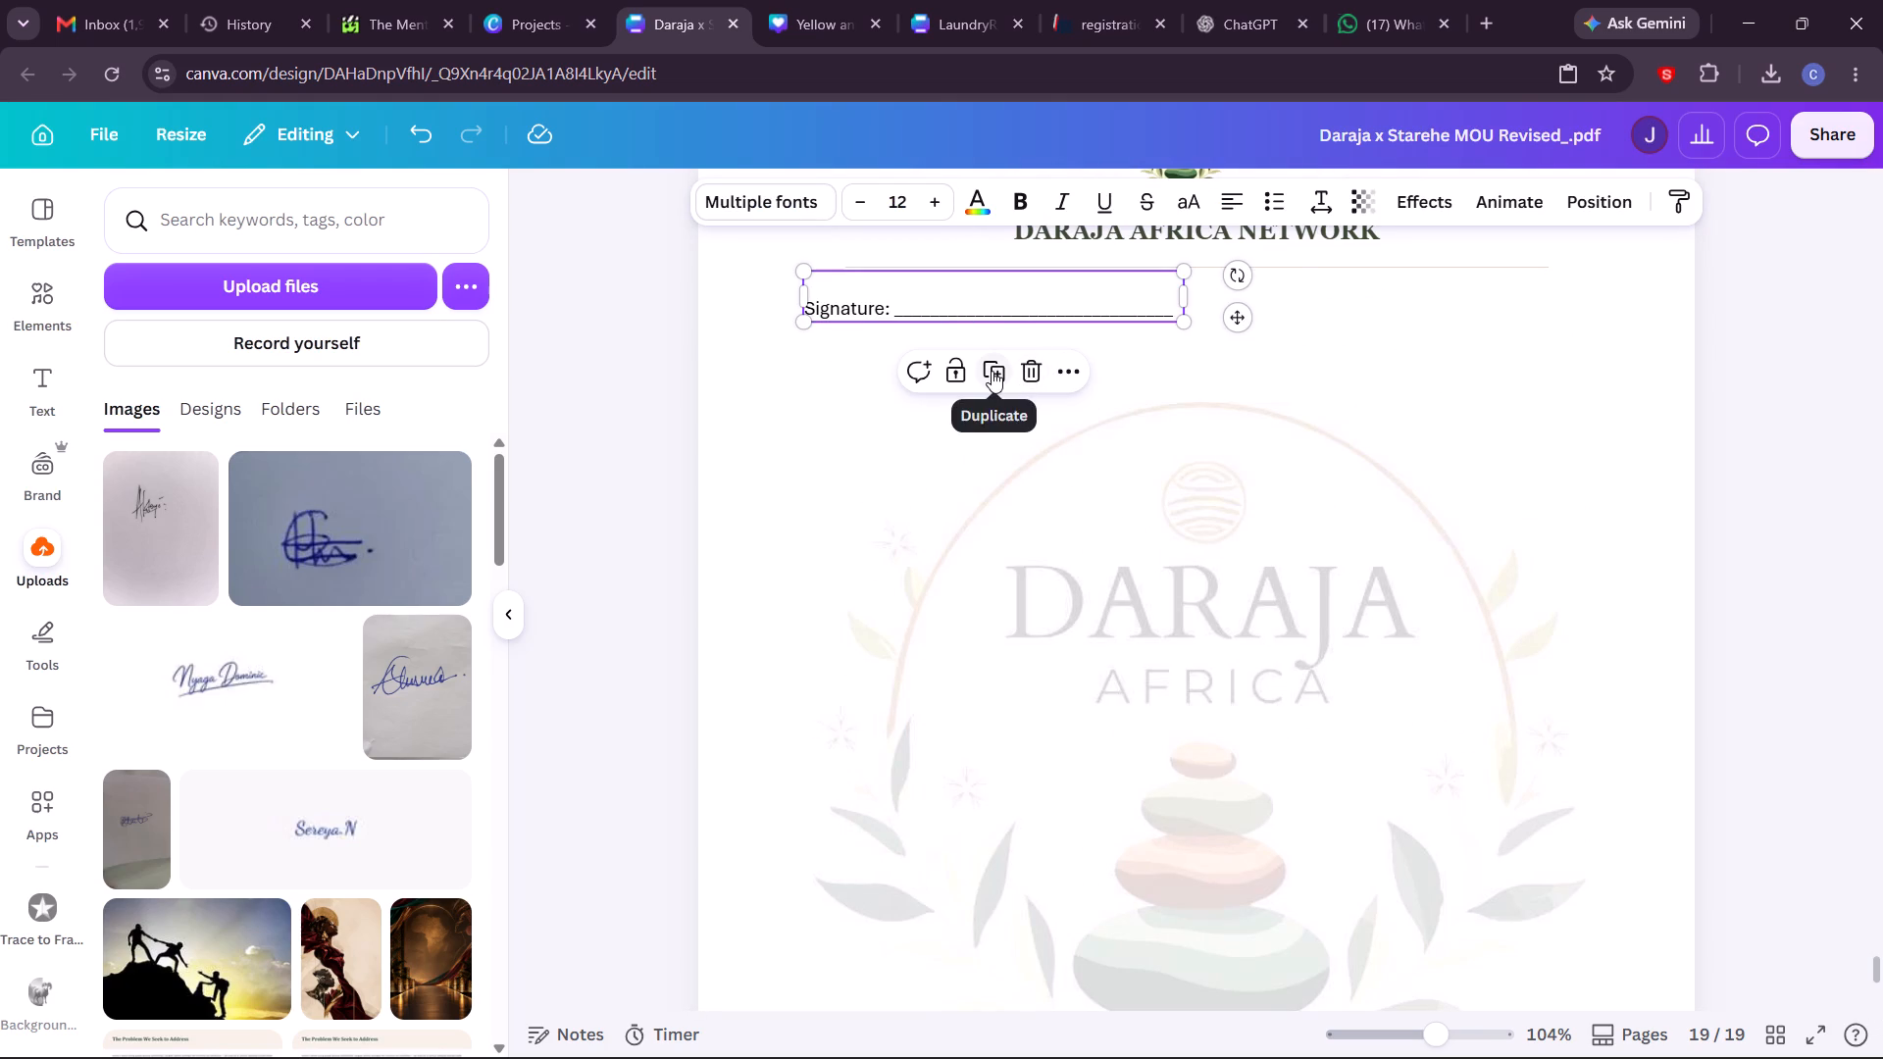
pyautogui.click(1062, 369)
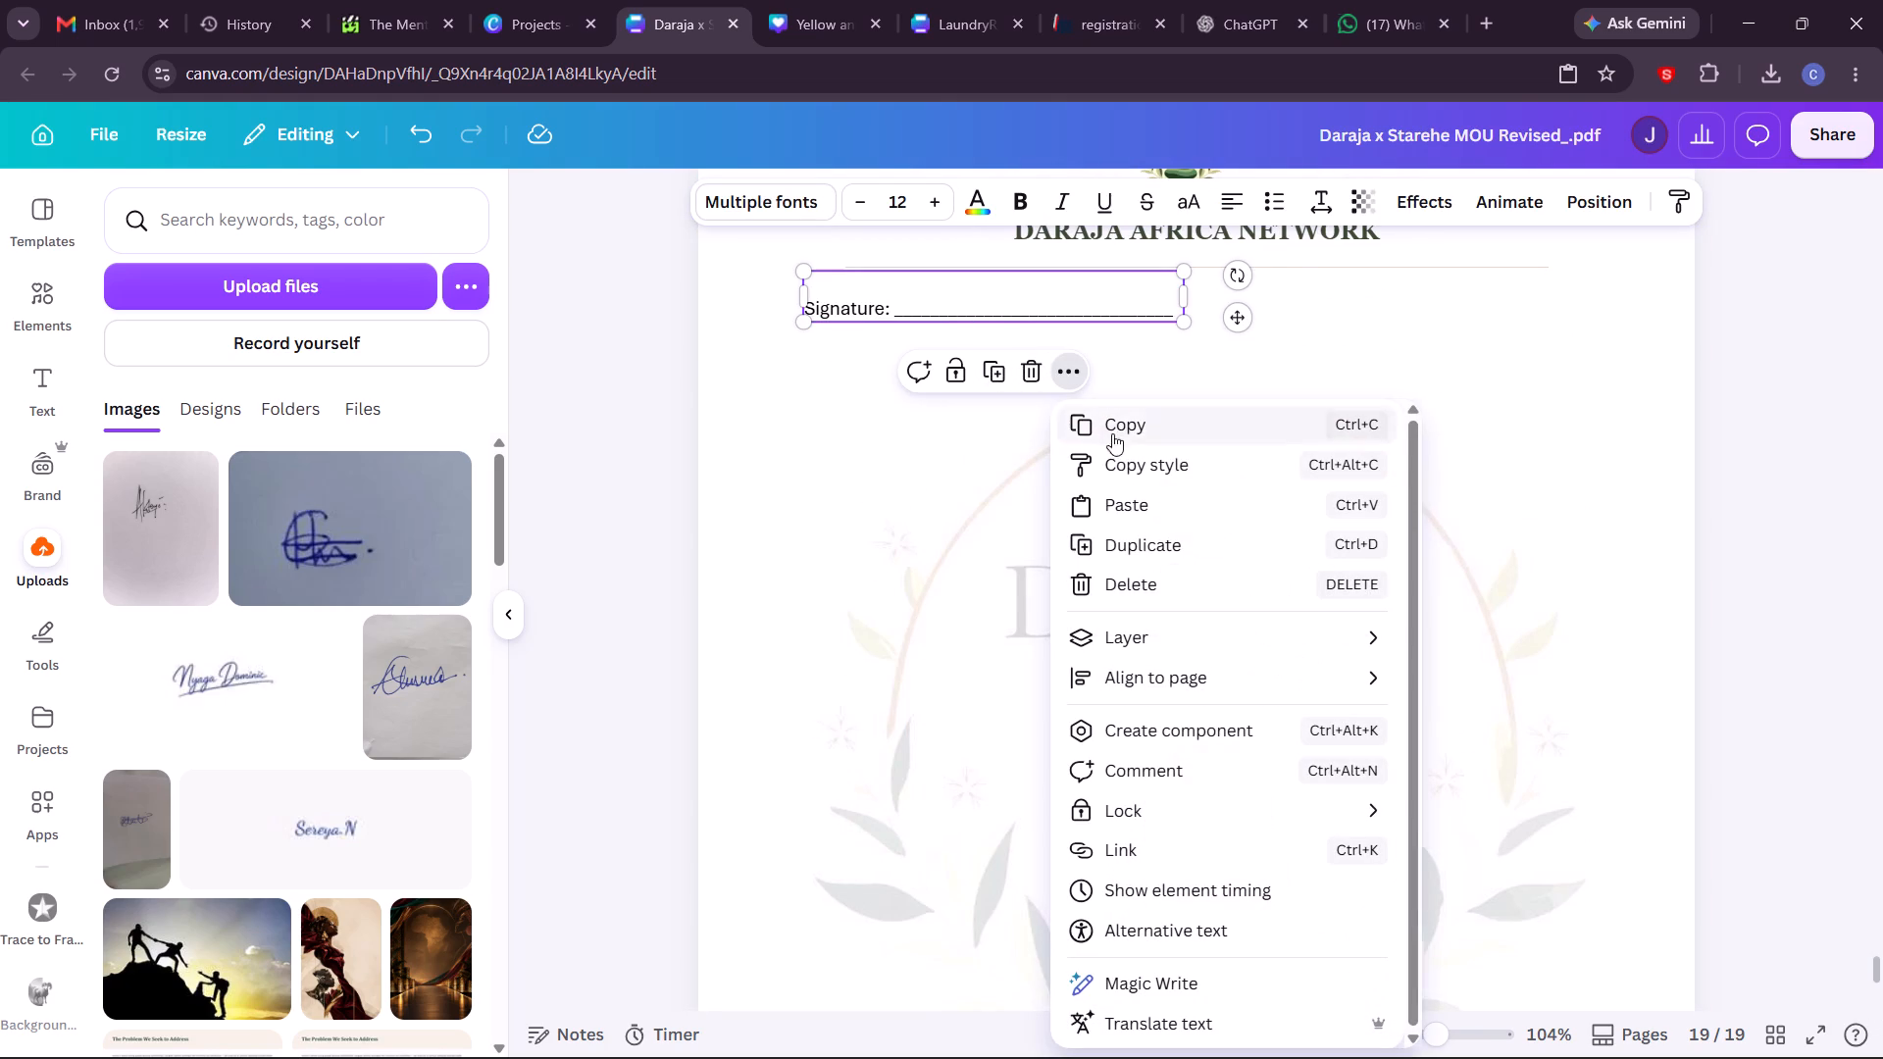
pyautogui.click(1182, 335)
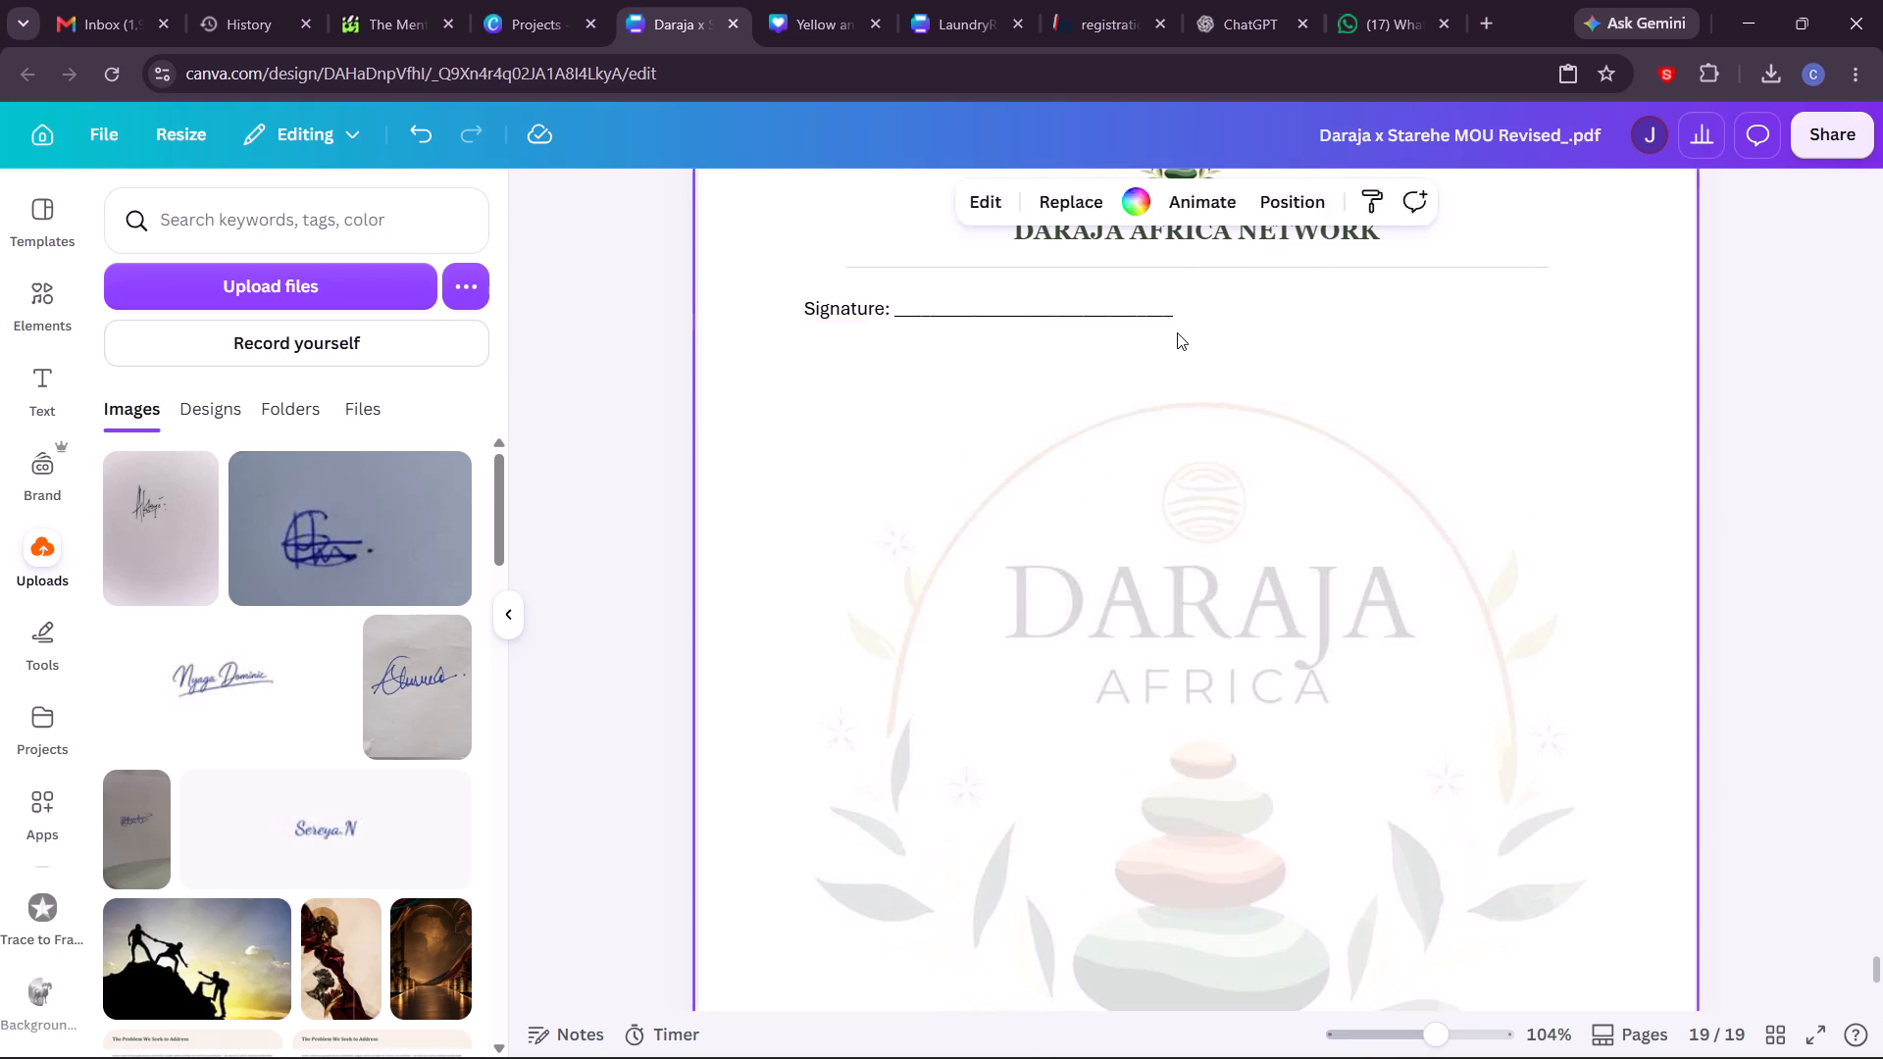
# Move the stray "Signature:" line from page 19 to below the Title line under "FOR STAREHE BOYS' CENTRE & SCHOOL" on page 18.
pyautogui.click(1105, 301)
pyautogui.hotkey('ctrl', 'x')
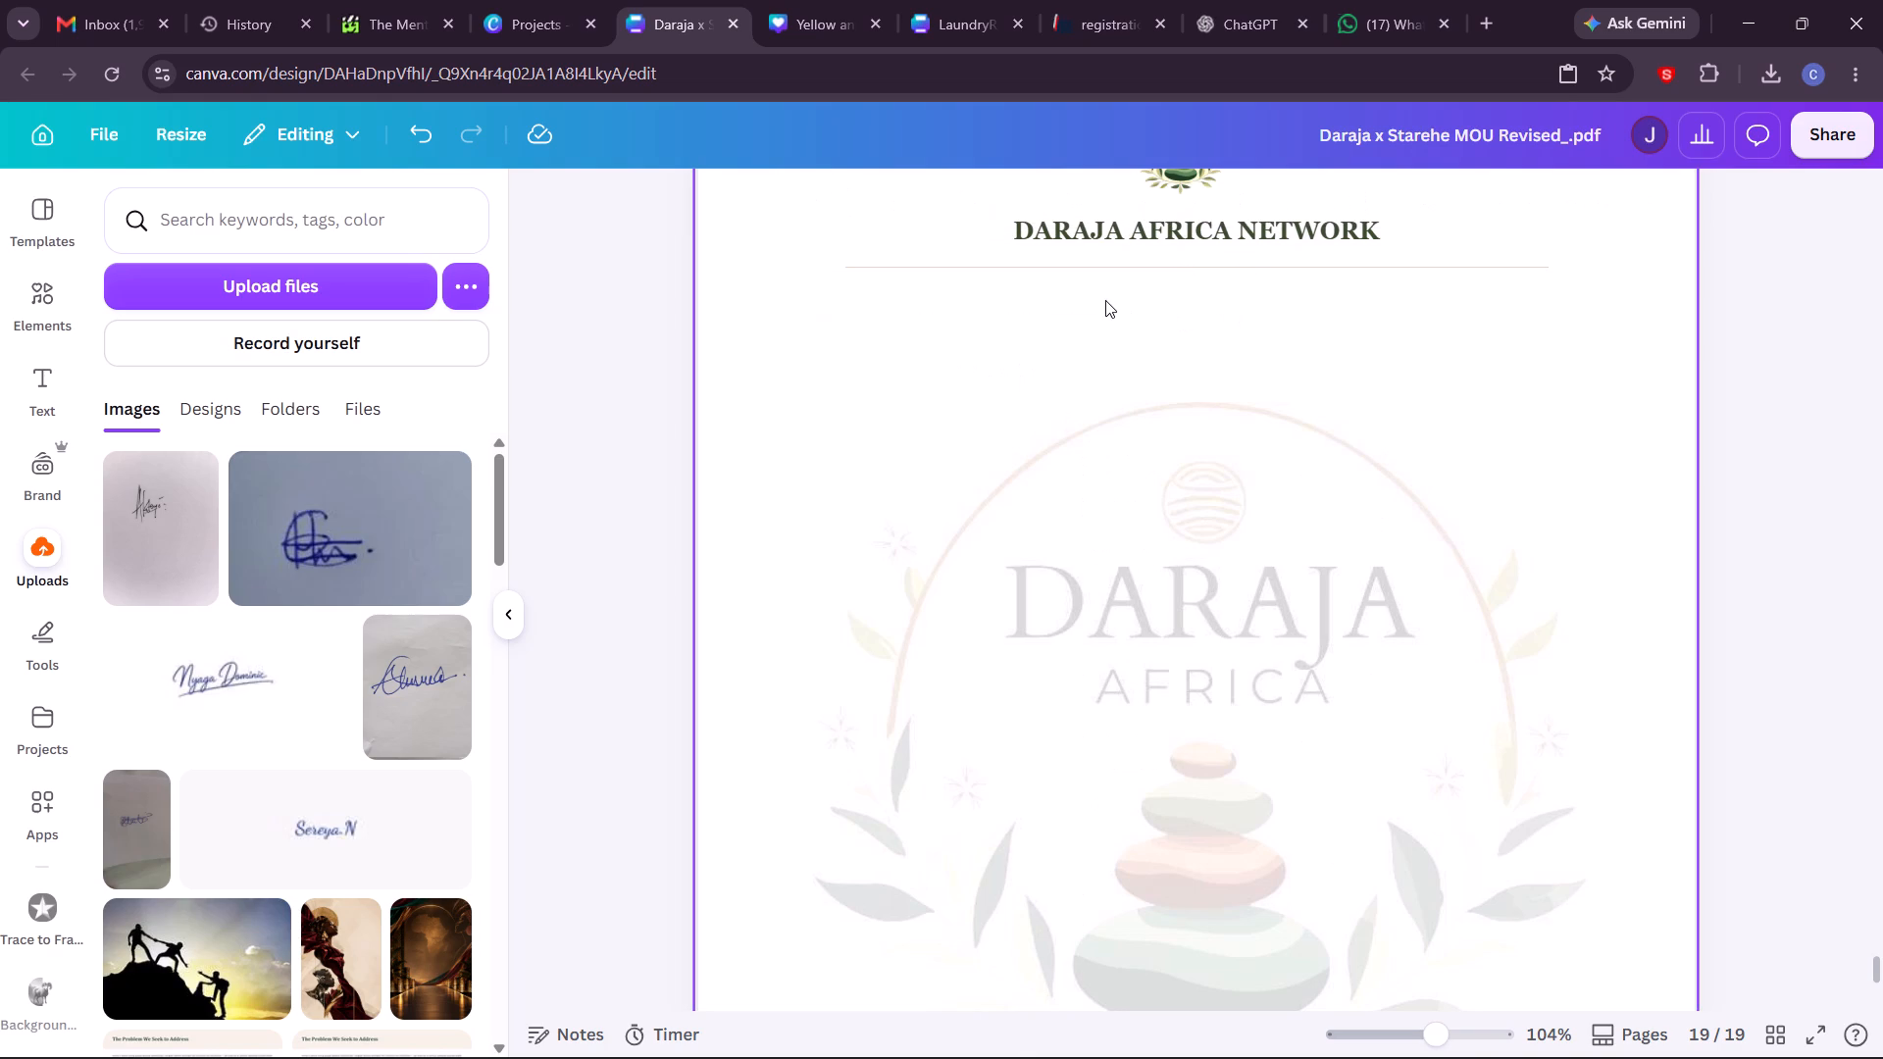
pyautogui.scroll(4, 1167, 413)
pyautogui.scroll(1, 1066, 438)
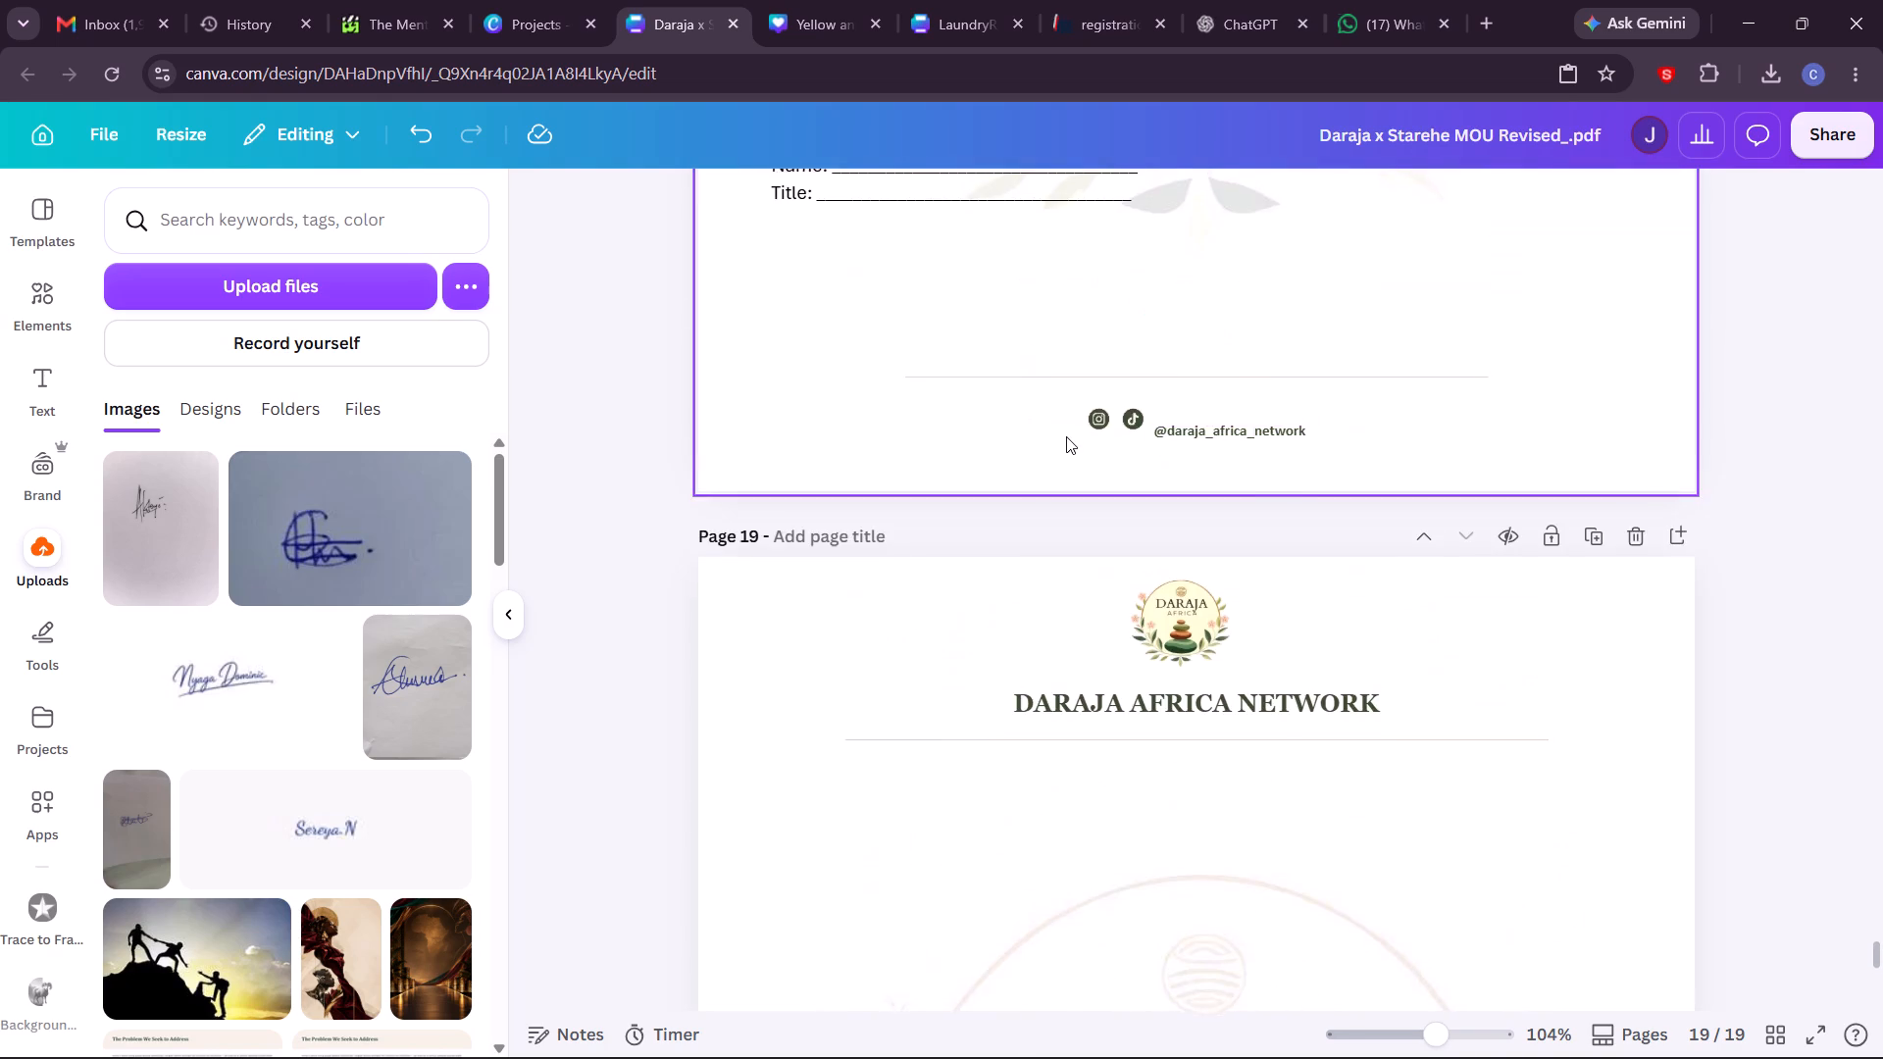
pyautogui.scroll(2, 1066, 436)
pyautogui.click(860, 545)
pyautogui.click(1137, 539)
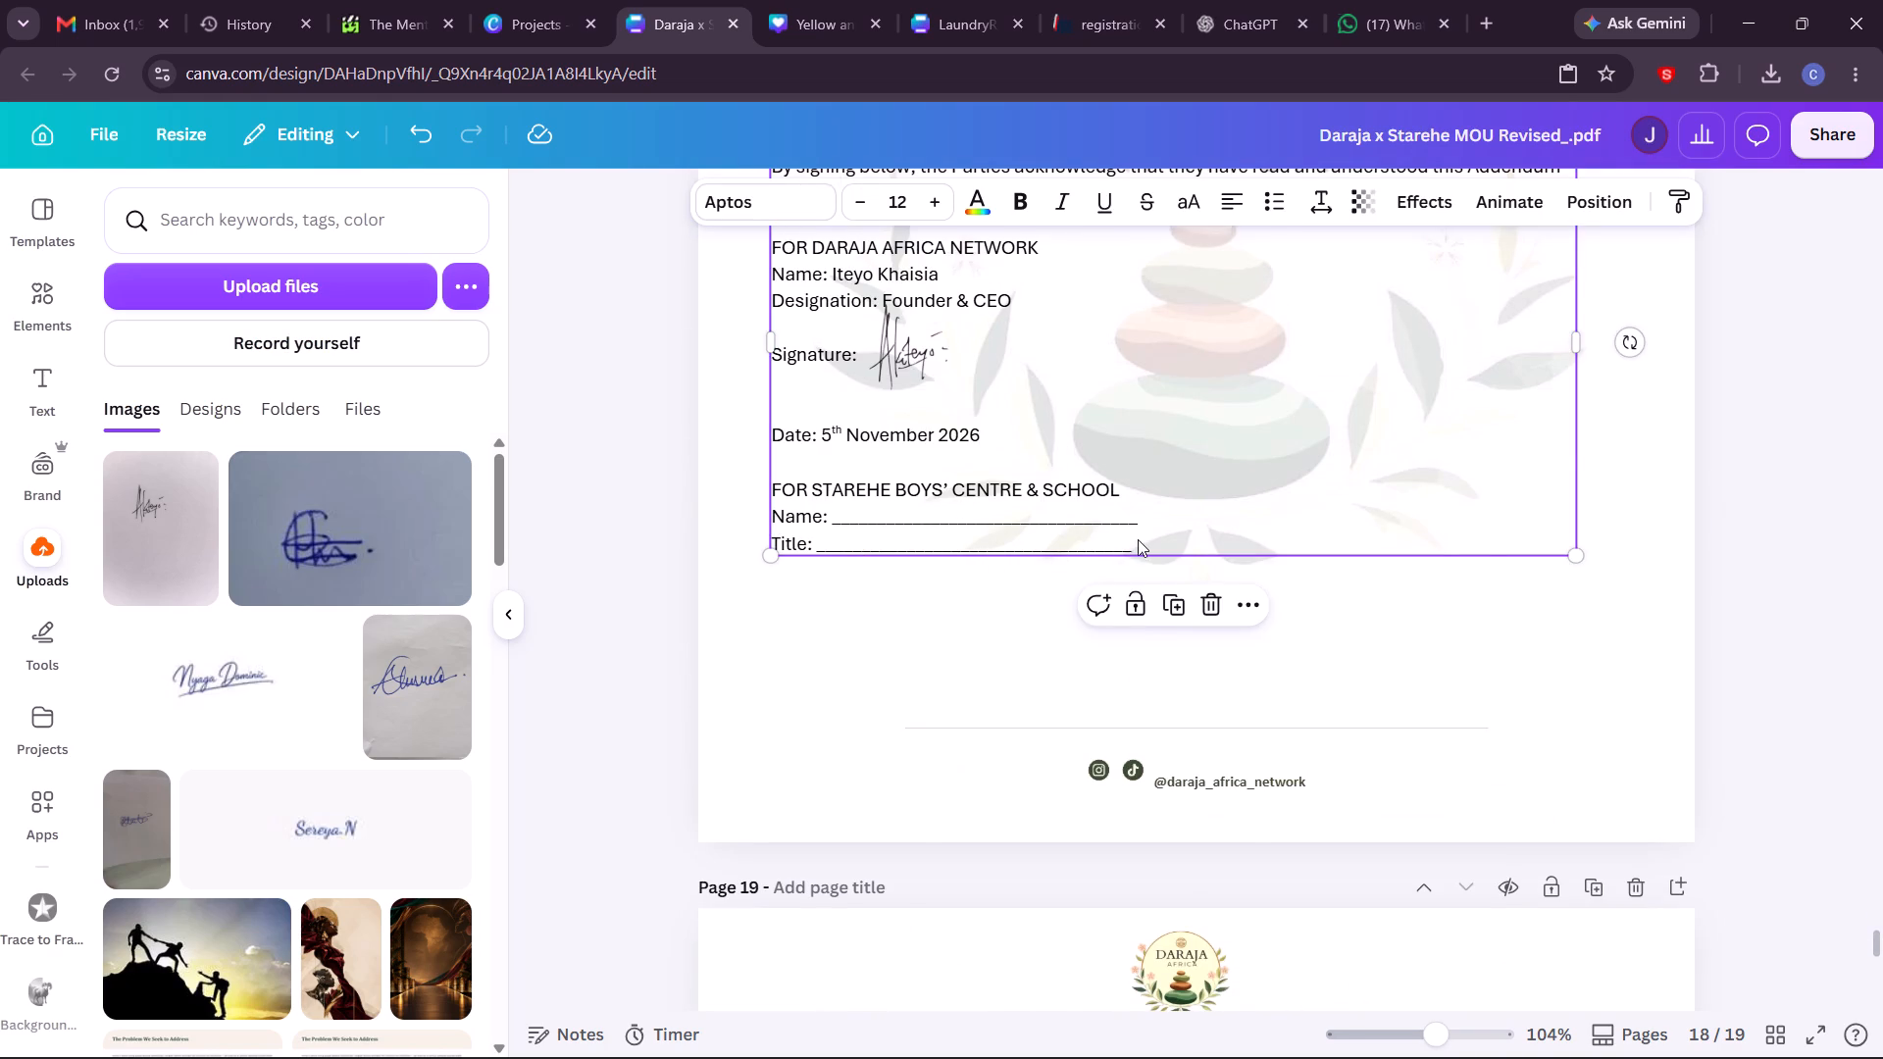
pyautogui.scroll(-1, 1181, 699)
pyautogui.press('Return')
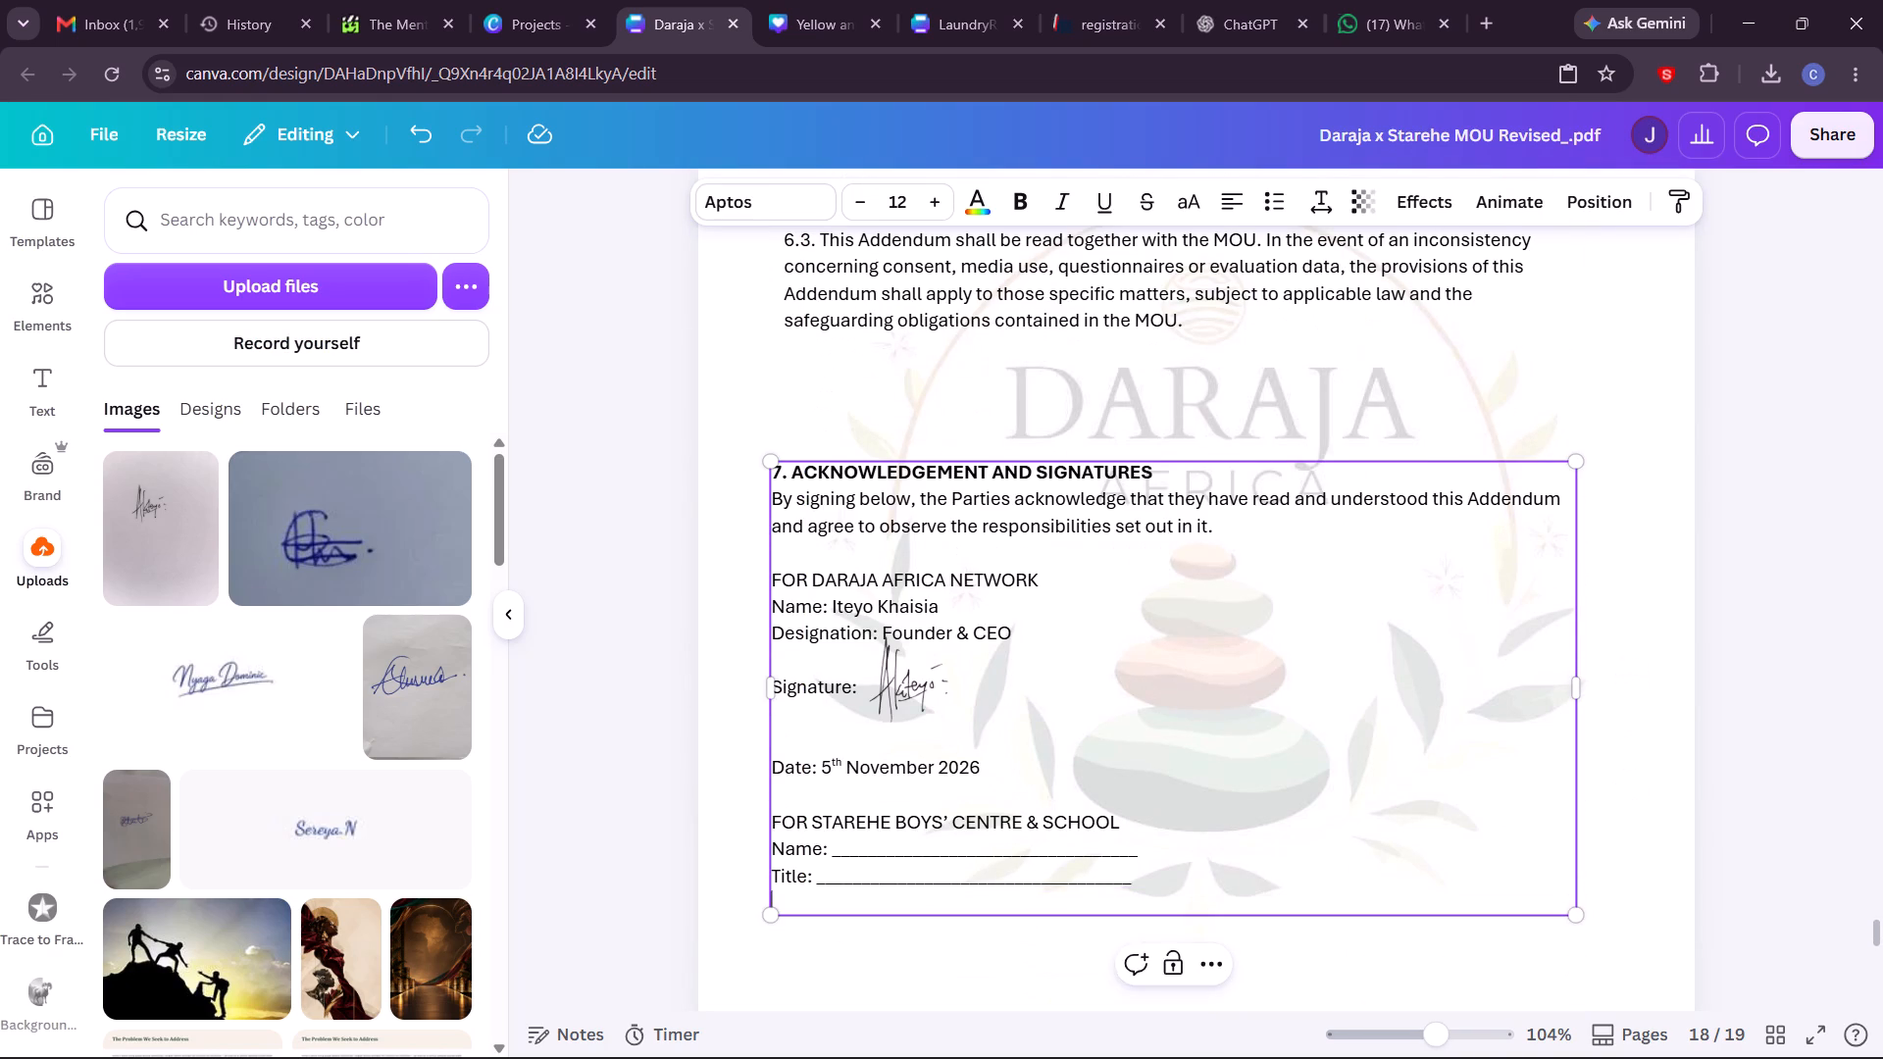
pyautogui.scroll(-2, 1183, 698)
pyautogui.hotkey('ctrl', 'v')
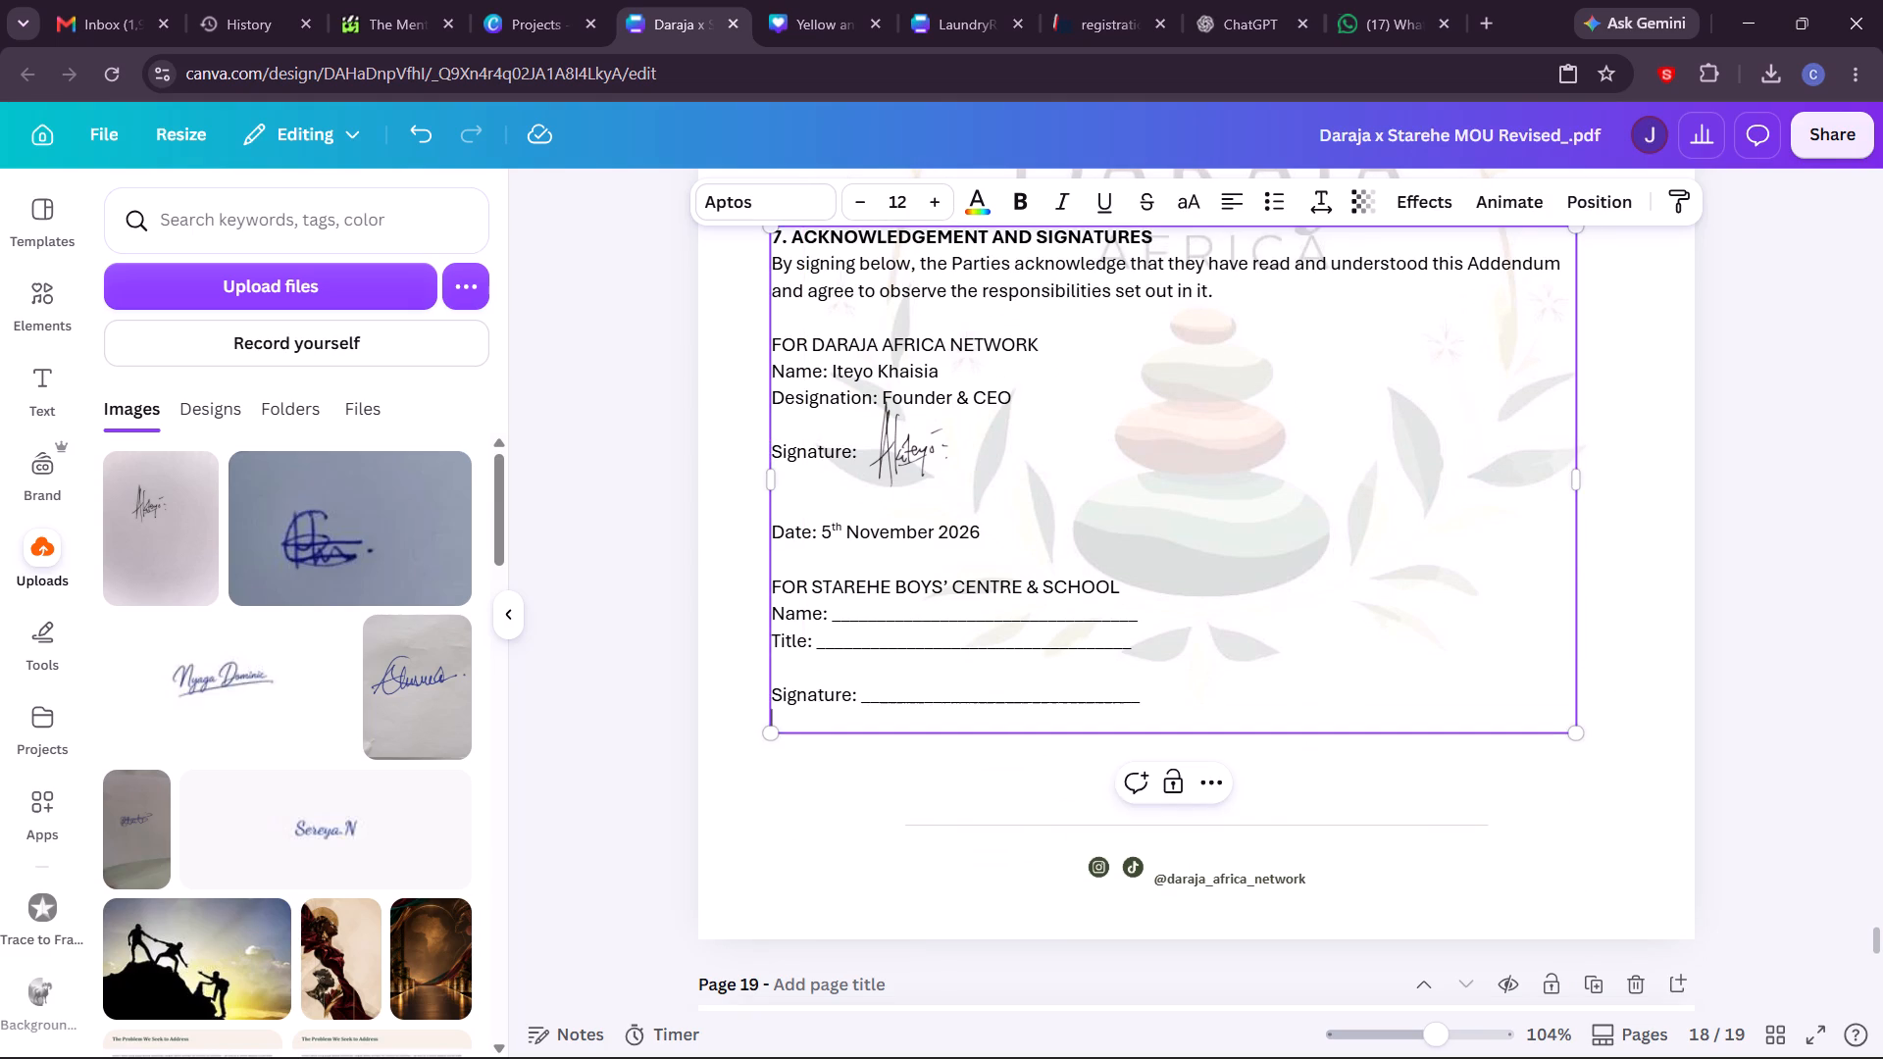
# Replace the "Title" label under "FOR STAREHE BOYS' CENTRE & SCHOOL" with "Designation", keeping the blank line for filling in.
pyautogui.click(806, 637)
pyautogui.press('BackSpace')
pyautogui.press('BackSpace')
pyautogui.press('BackSpace')
pyautogui.press('BackSpace')
pyautogui.press('BackSpace')
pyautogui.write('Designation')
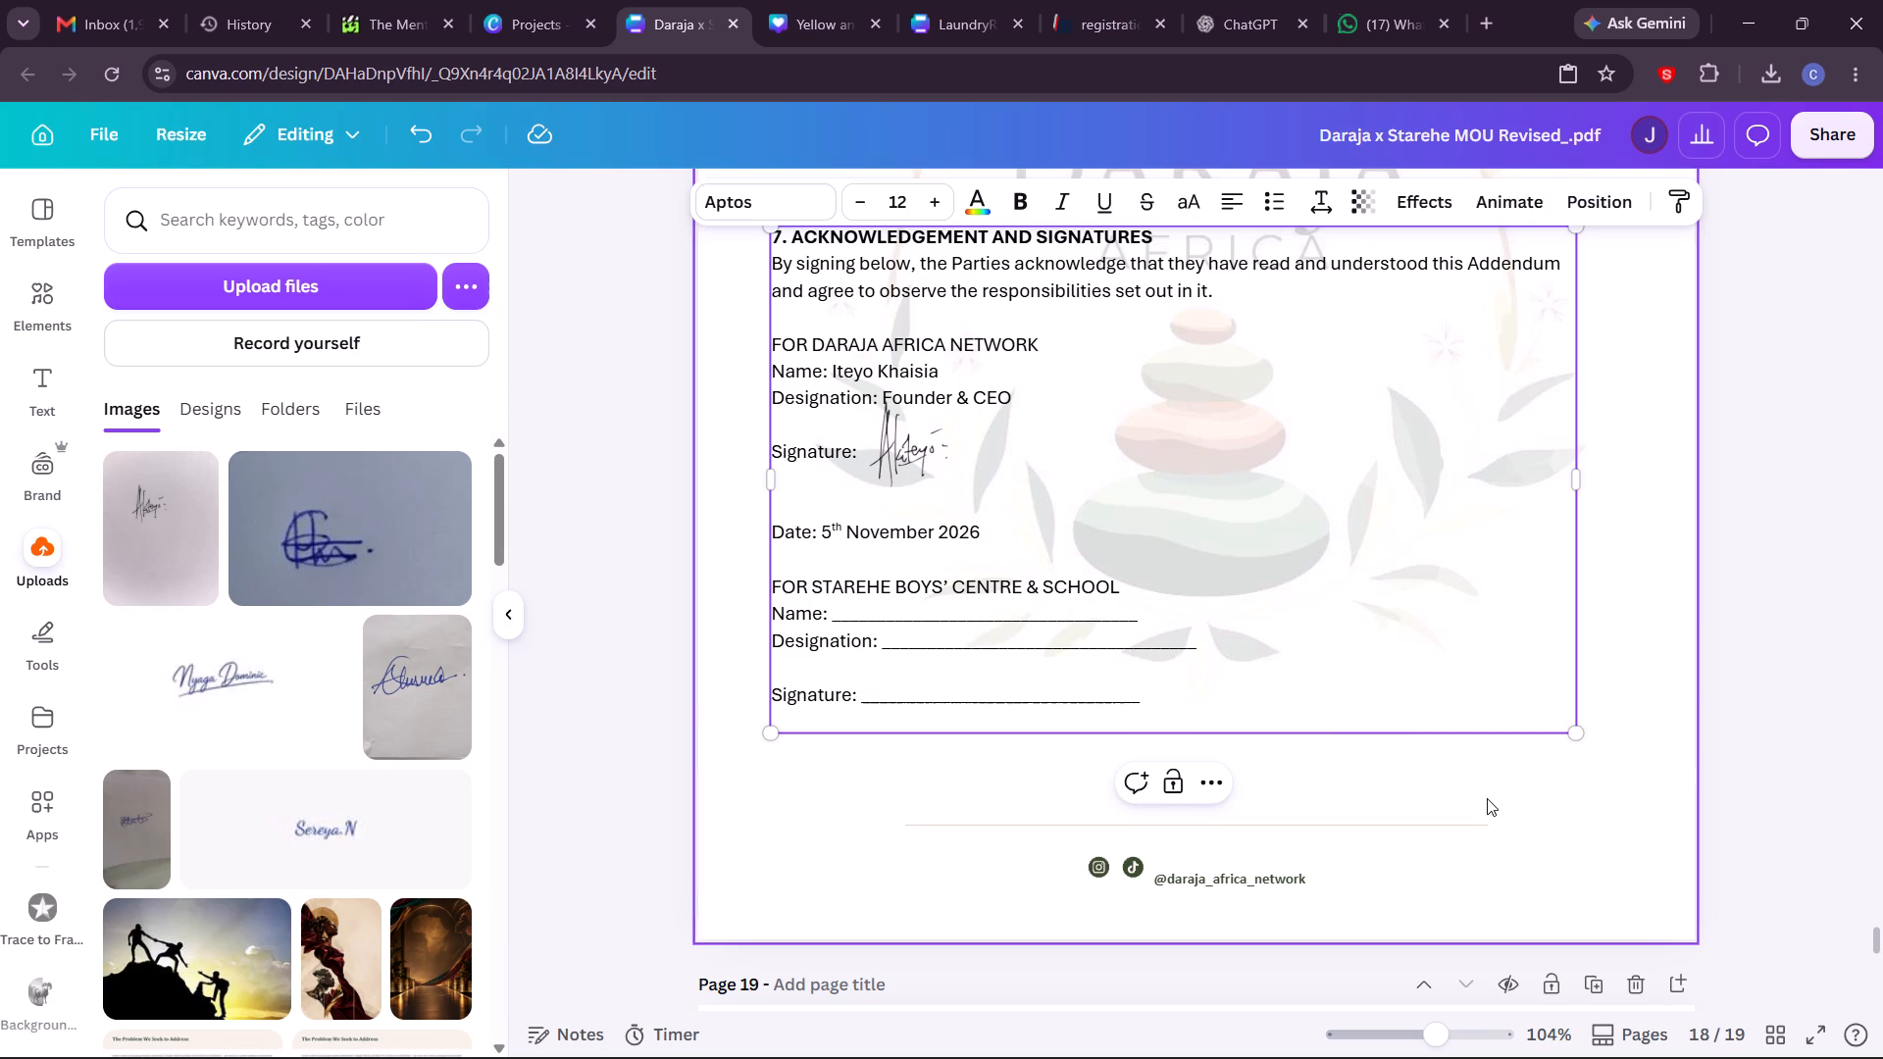
# Delete the leftover page 19 that follows the acknowledgement and signatures page.
pyautogui.click(1487, 798)
pyautogui.scroll(-2, 1254, 756)
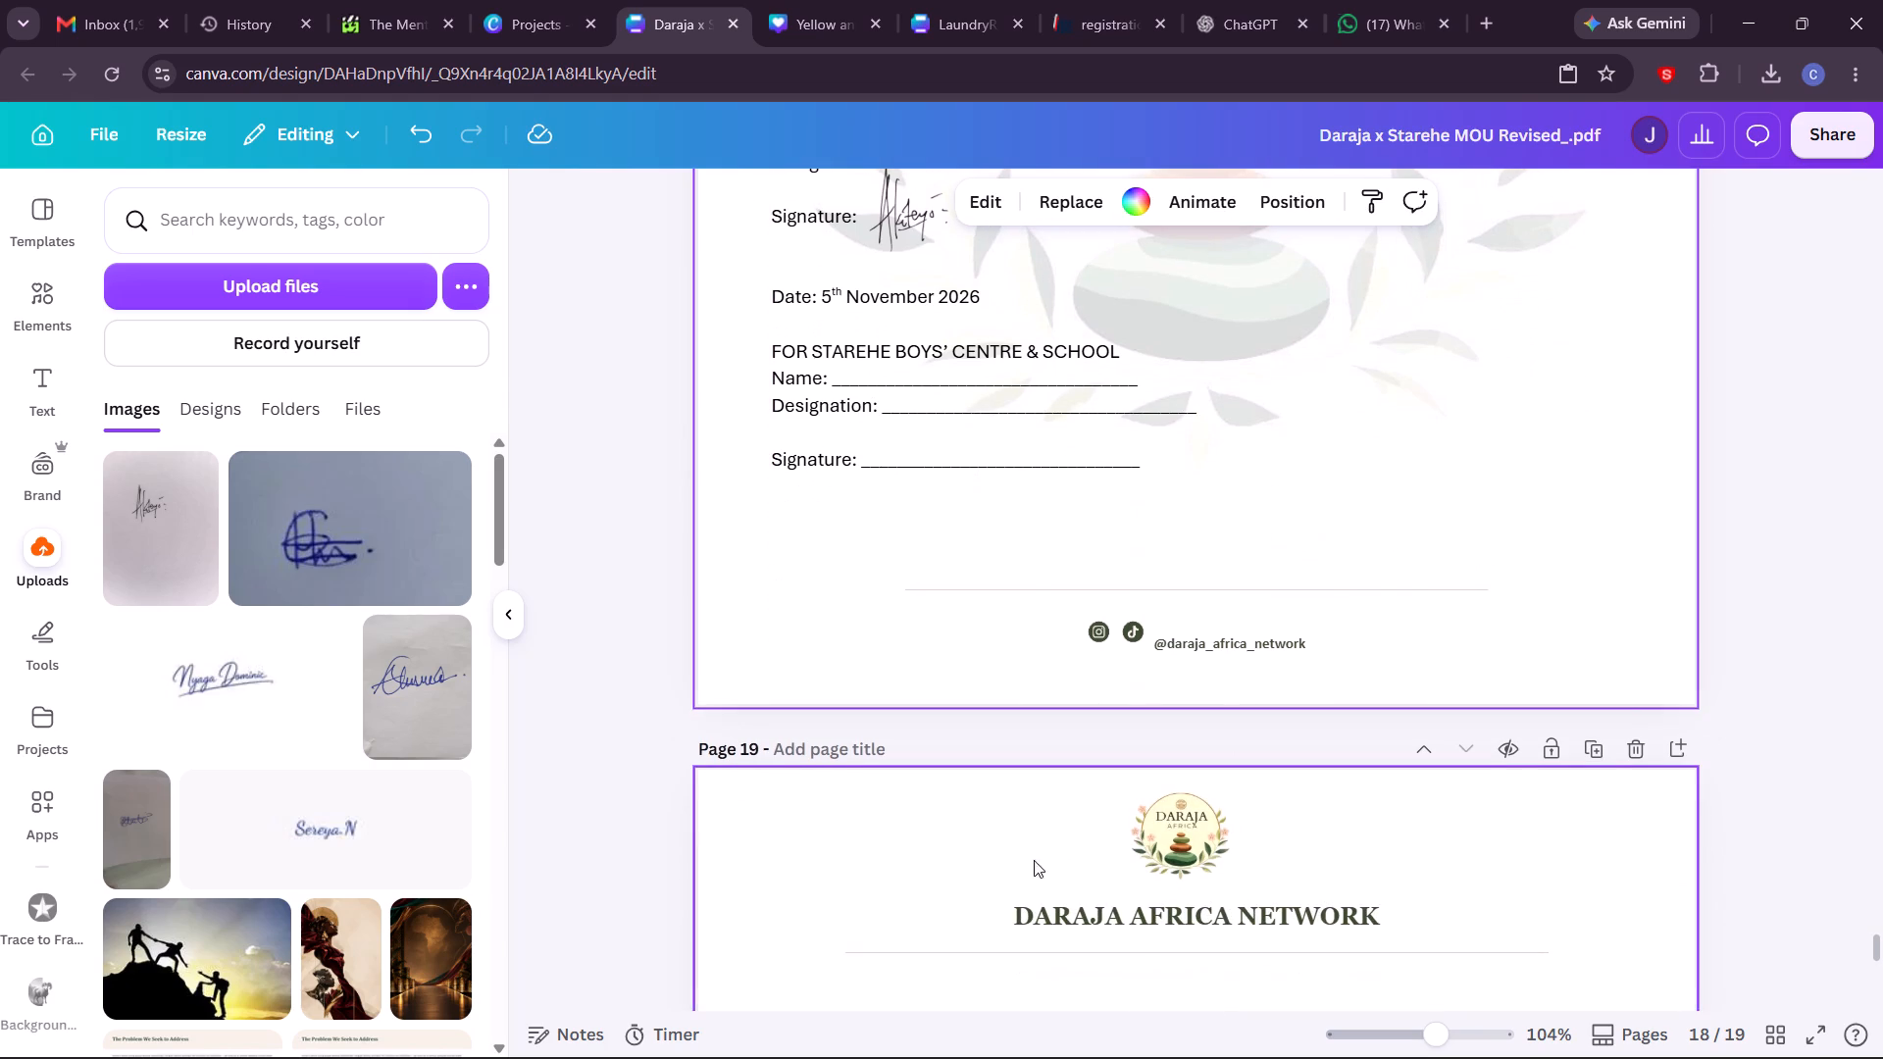
pyautogui.click(1016, 862)
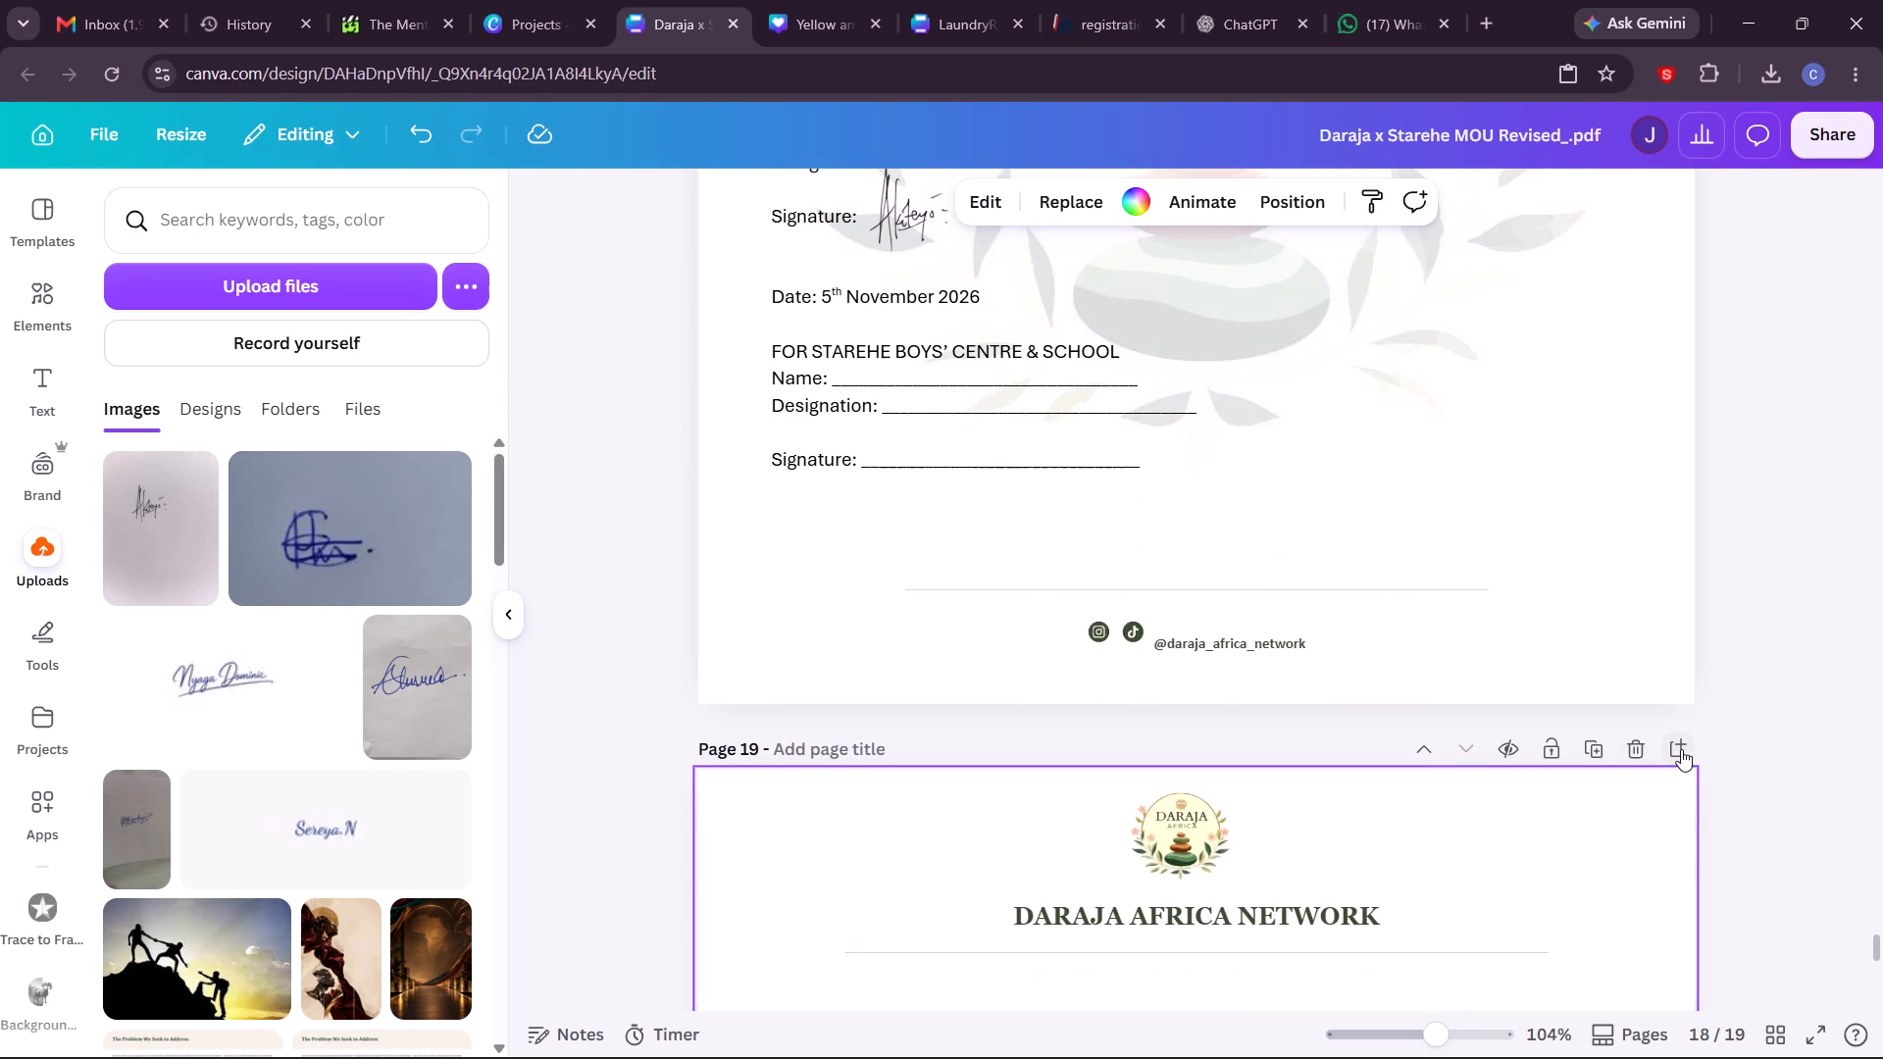
pyautogui.click(1645, 748)
# Open the download options for the Daraja x Starehe MOU Revised design.
pyautogui.scroll(2, 1547, 732)
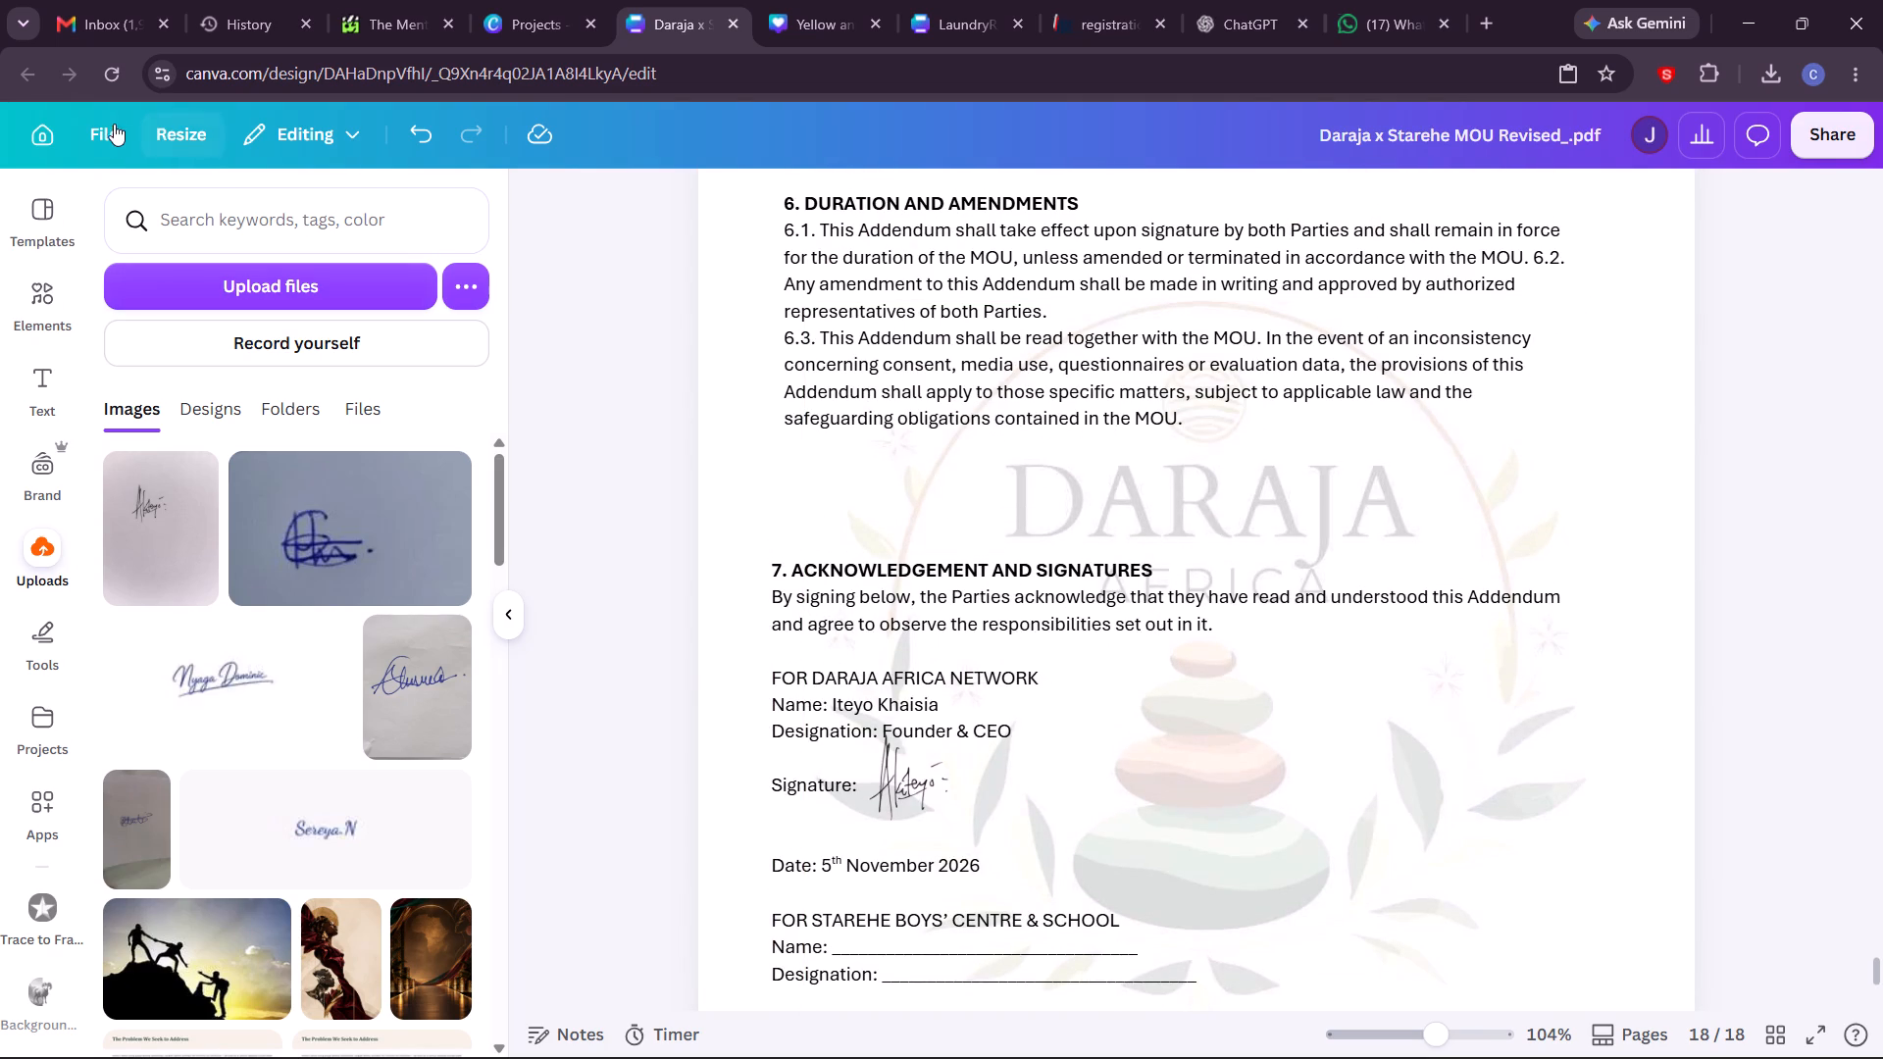
pyautogui.click(108, 126)
pyautogui.click(198, 689)
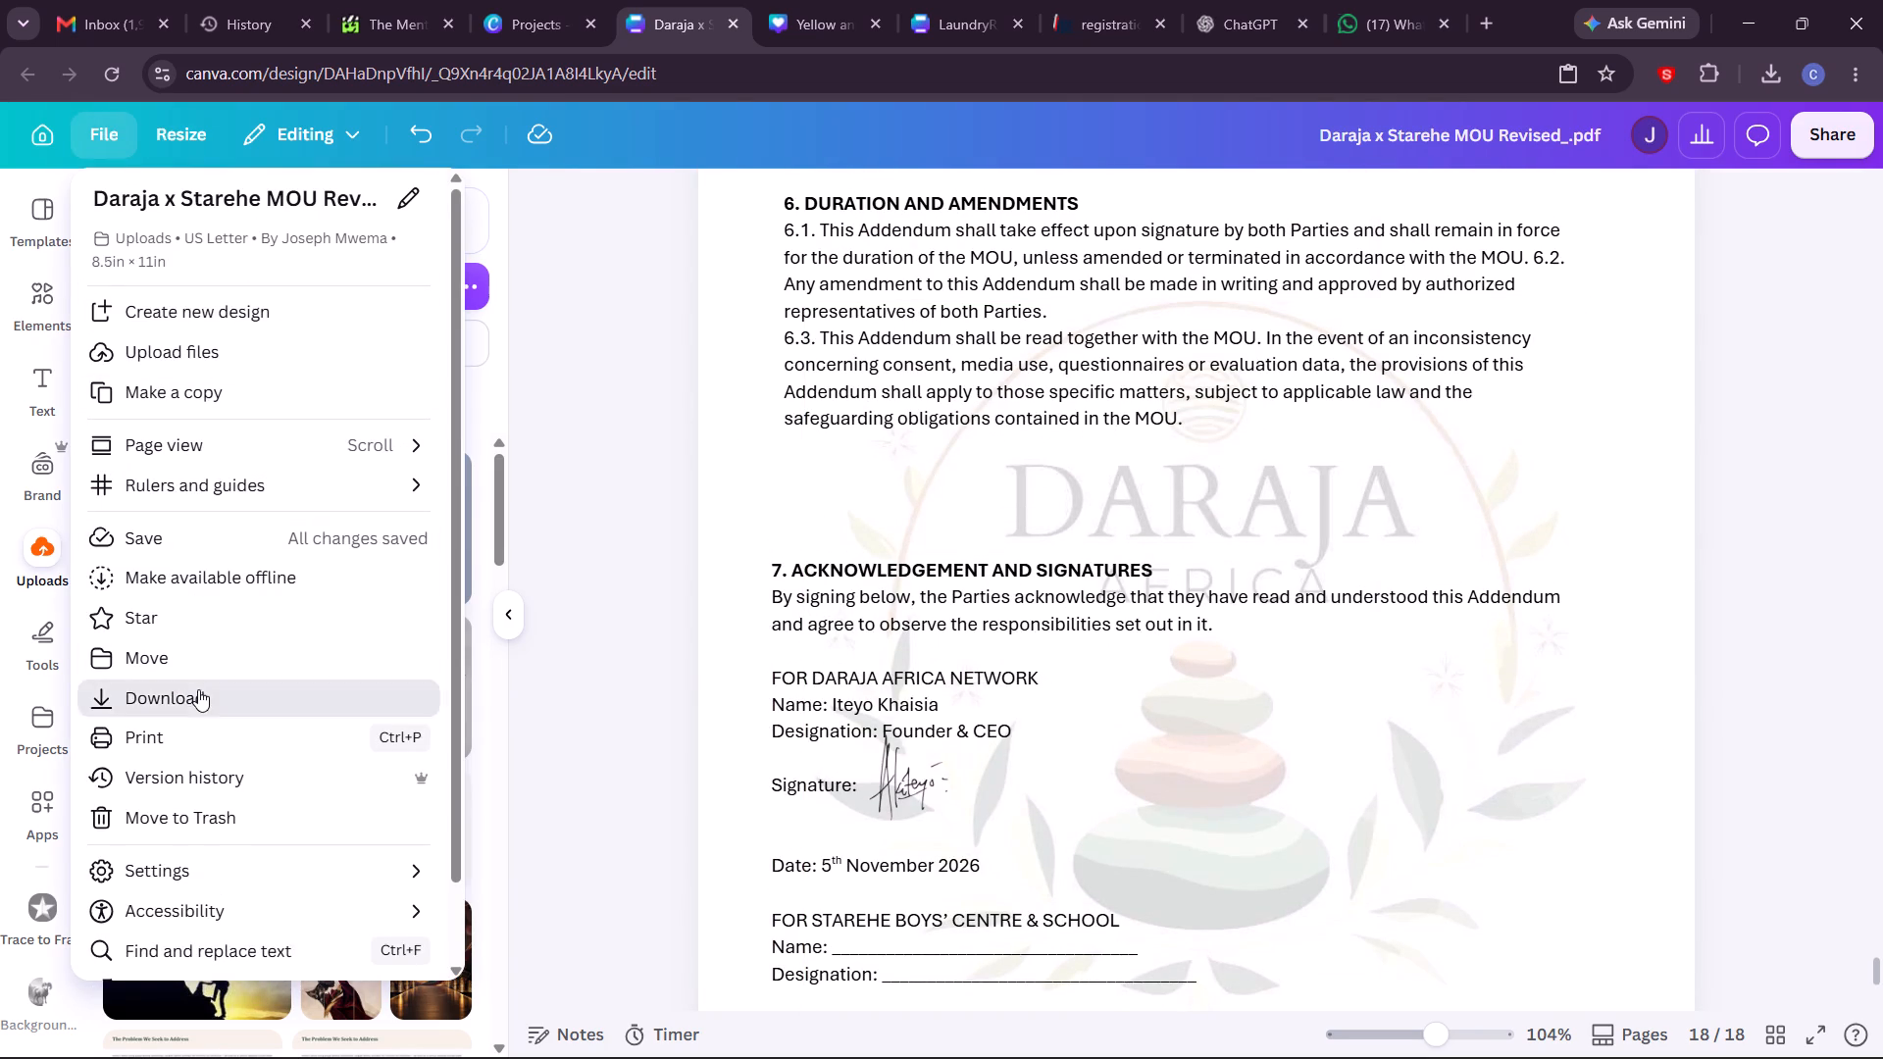
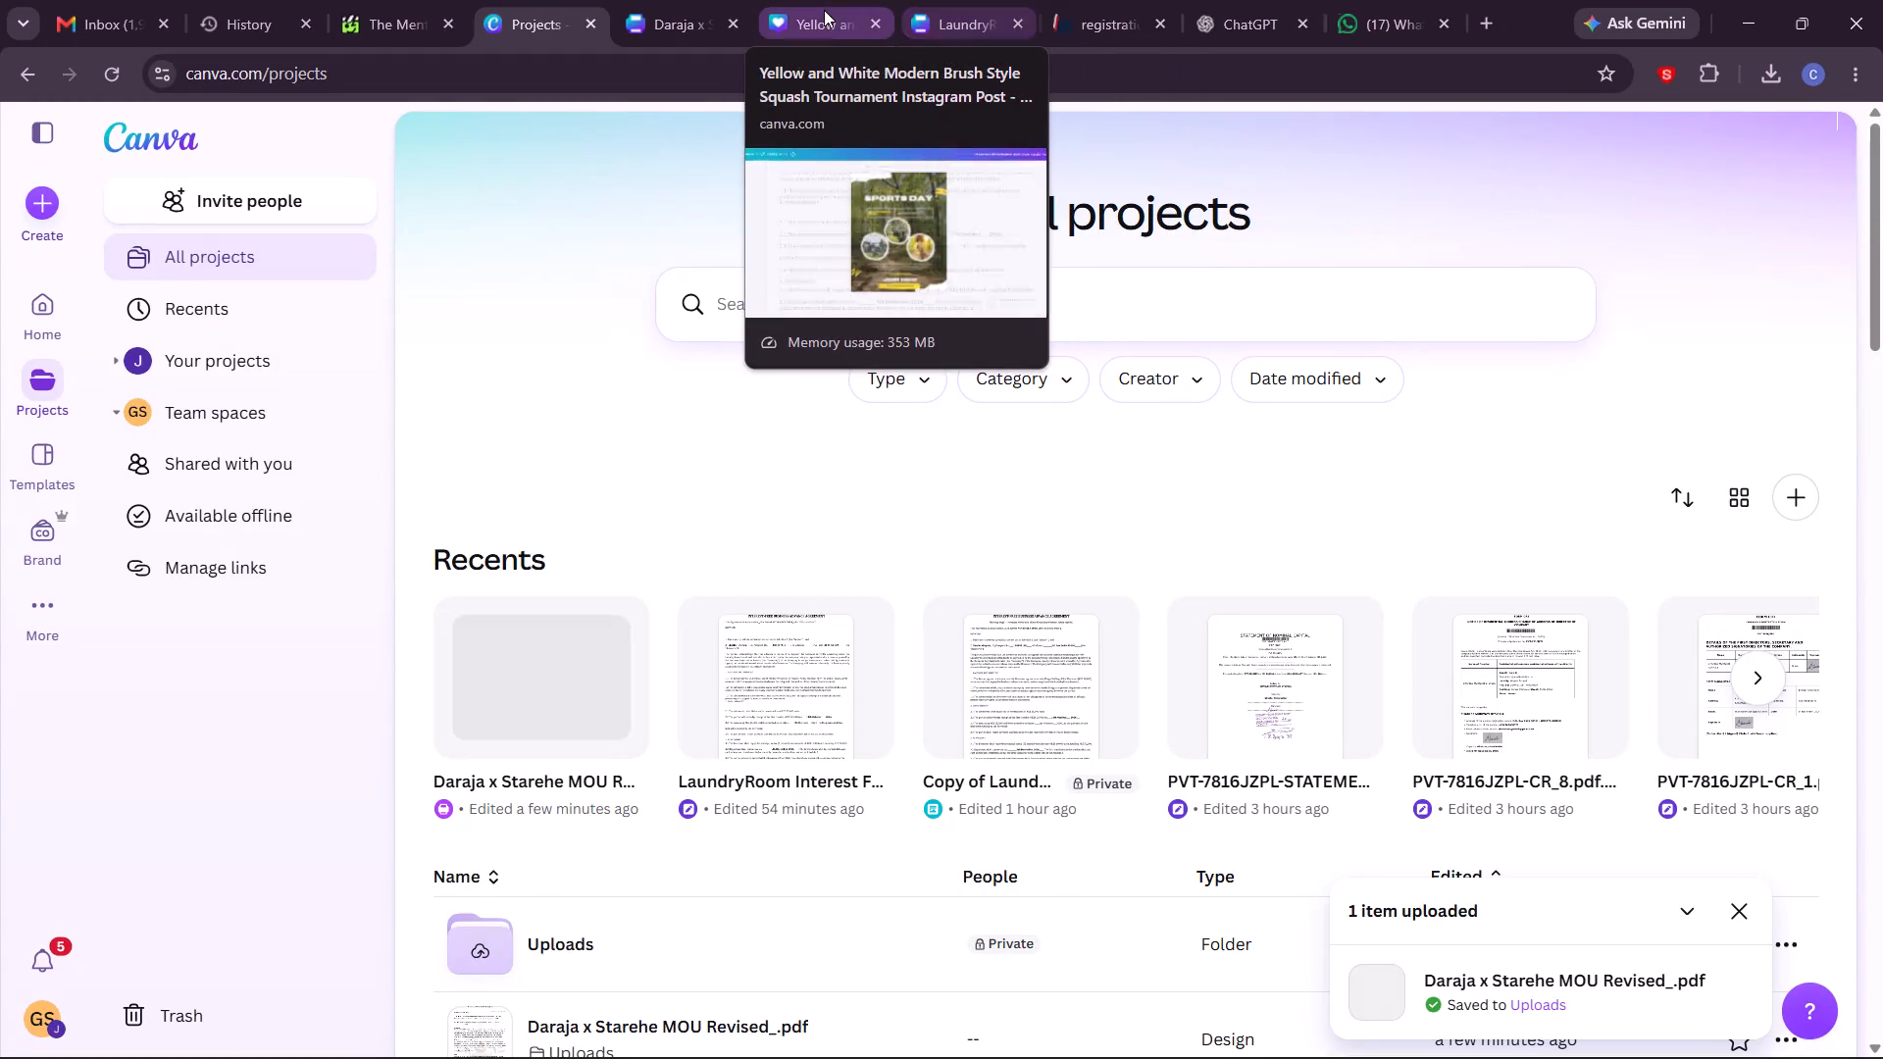
# Return to the Daraja x Starehe MOU design and open its download settings to choose a file type.
pyautogui.click(640, 14)
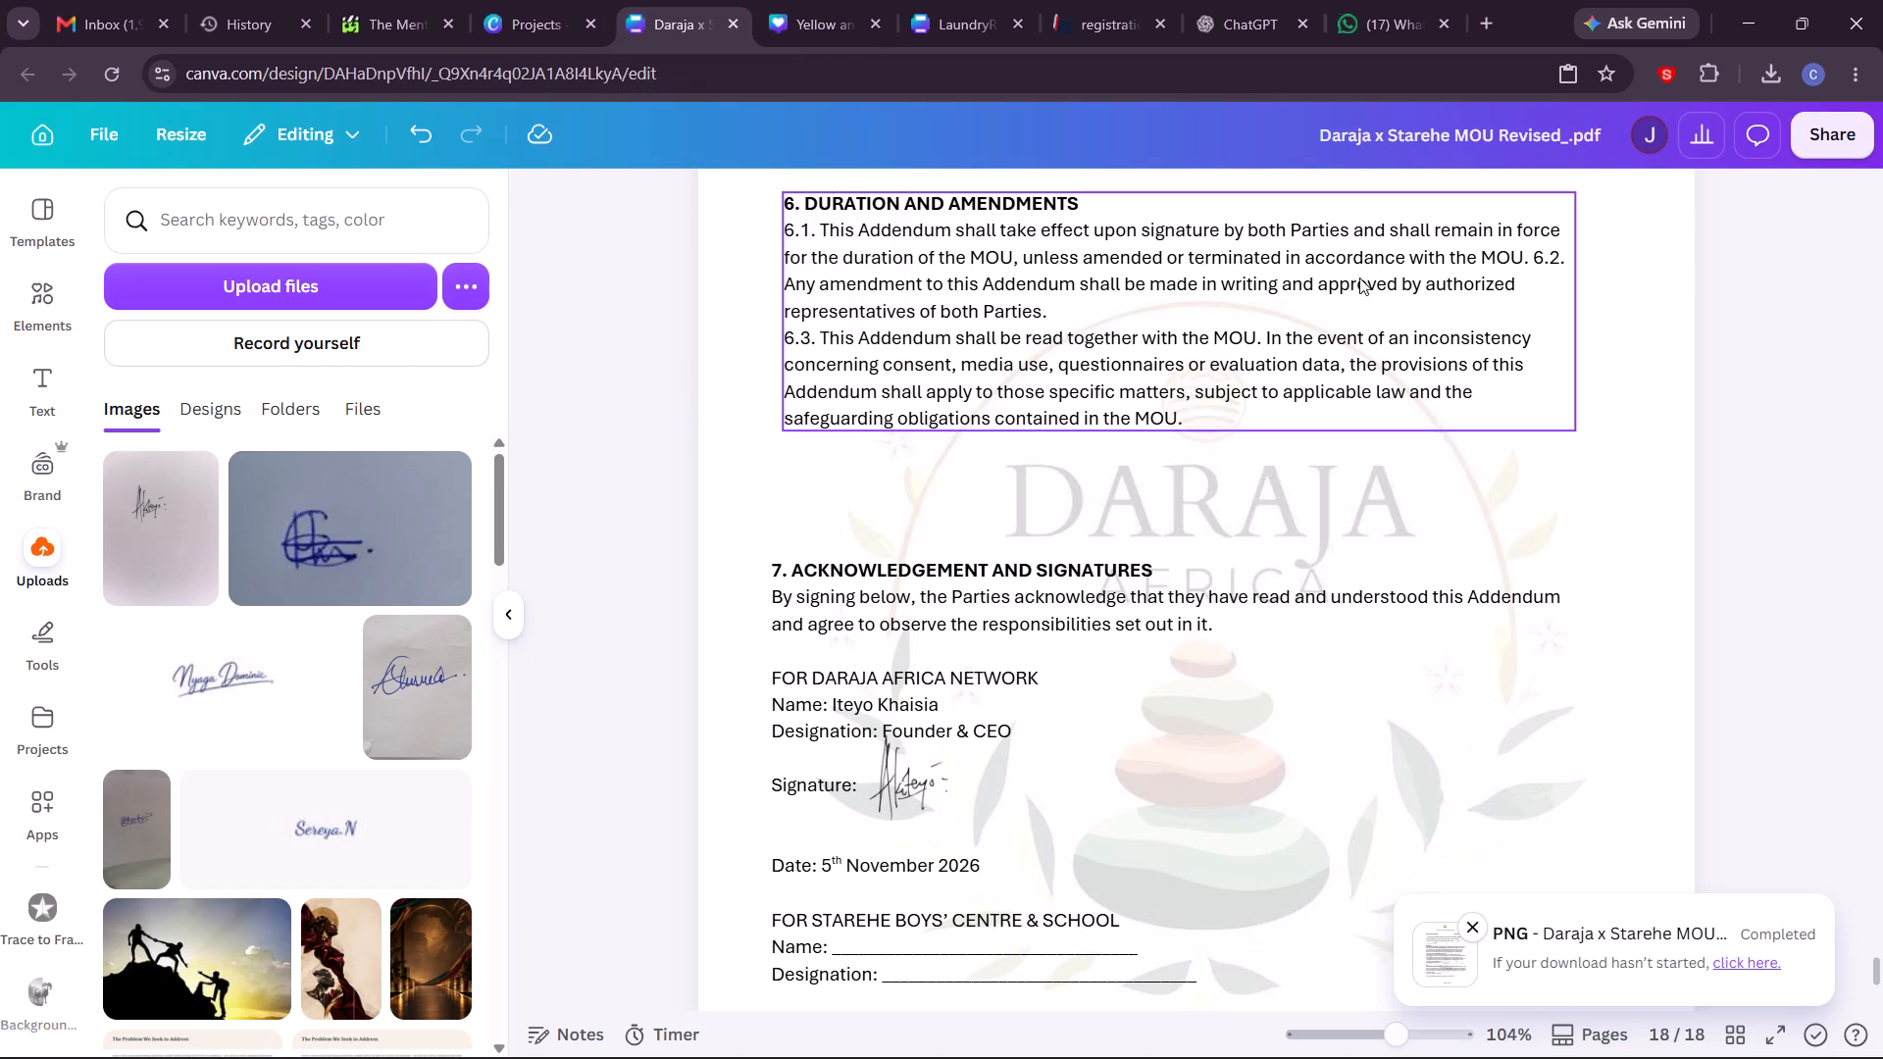
pyautogui.click(124, 137)
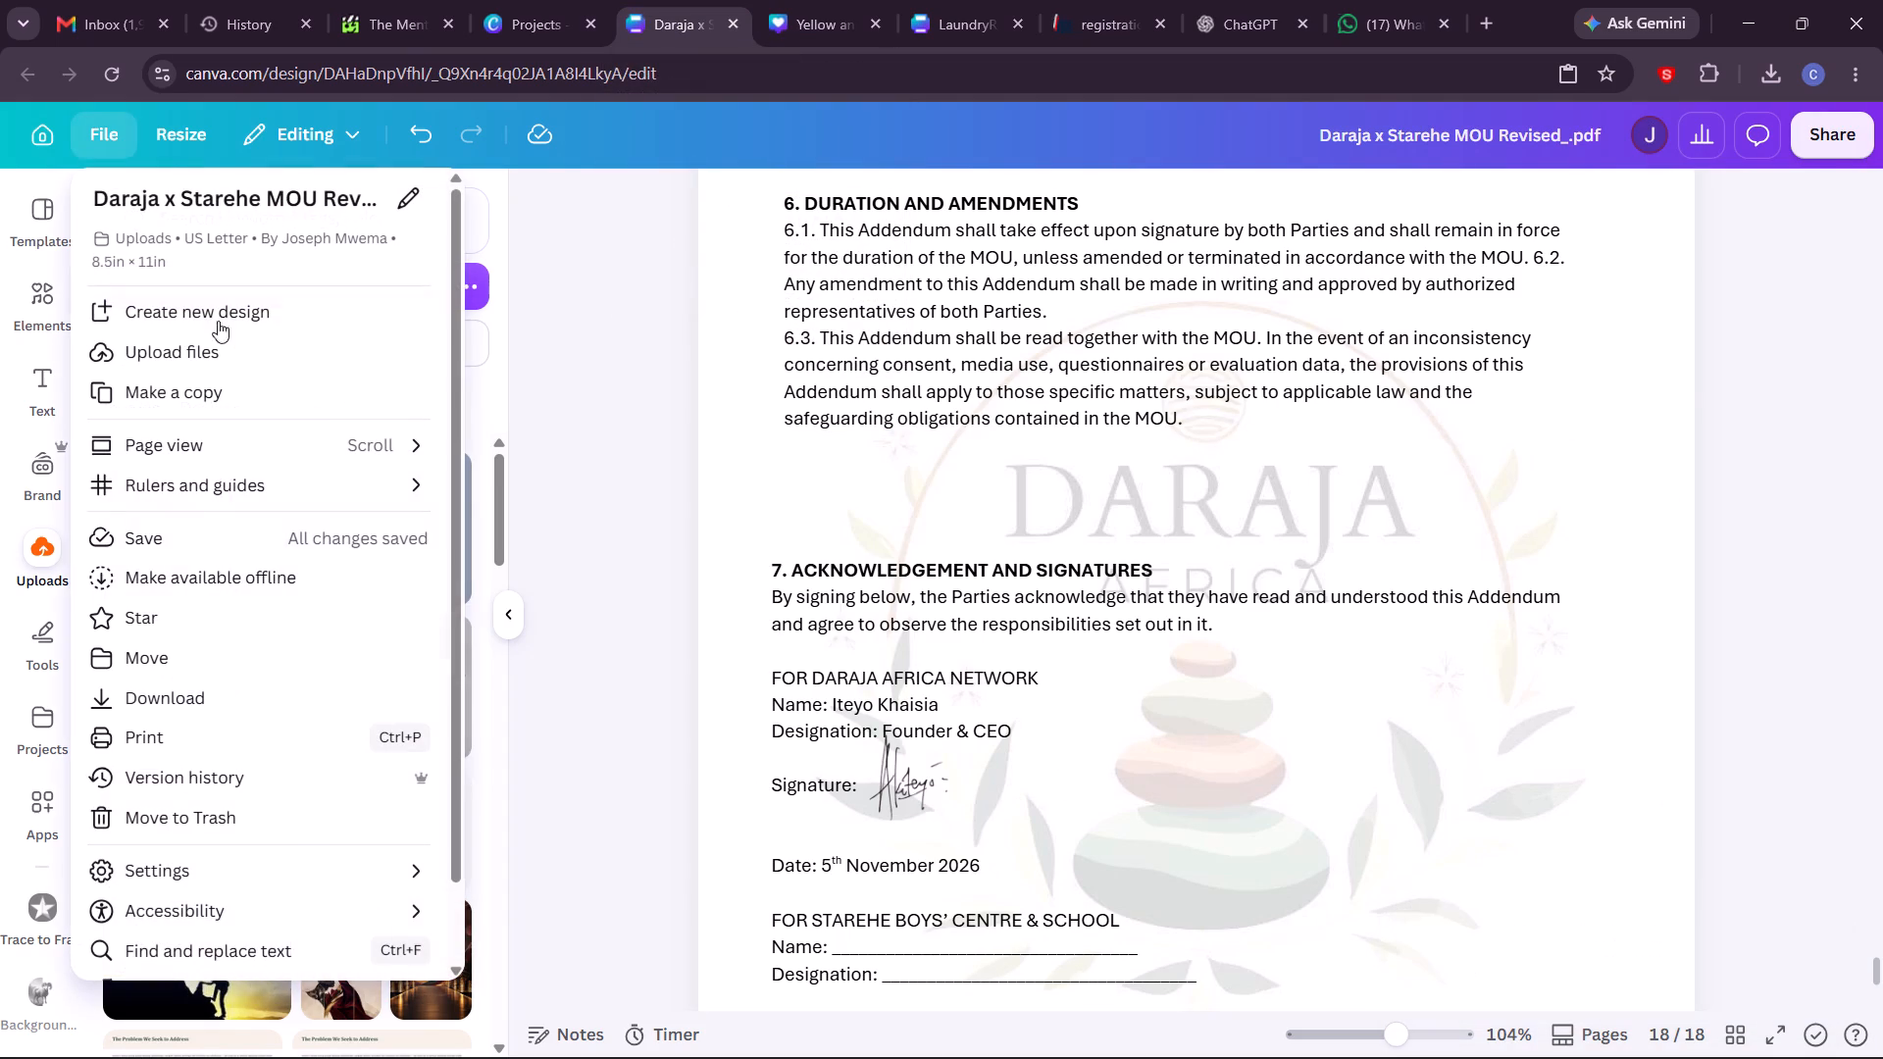
pyautogui.click(208, 697)
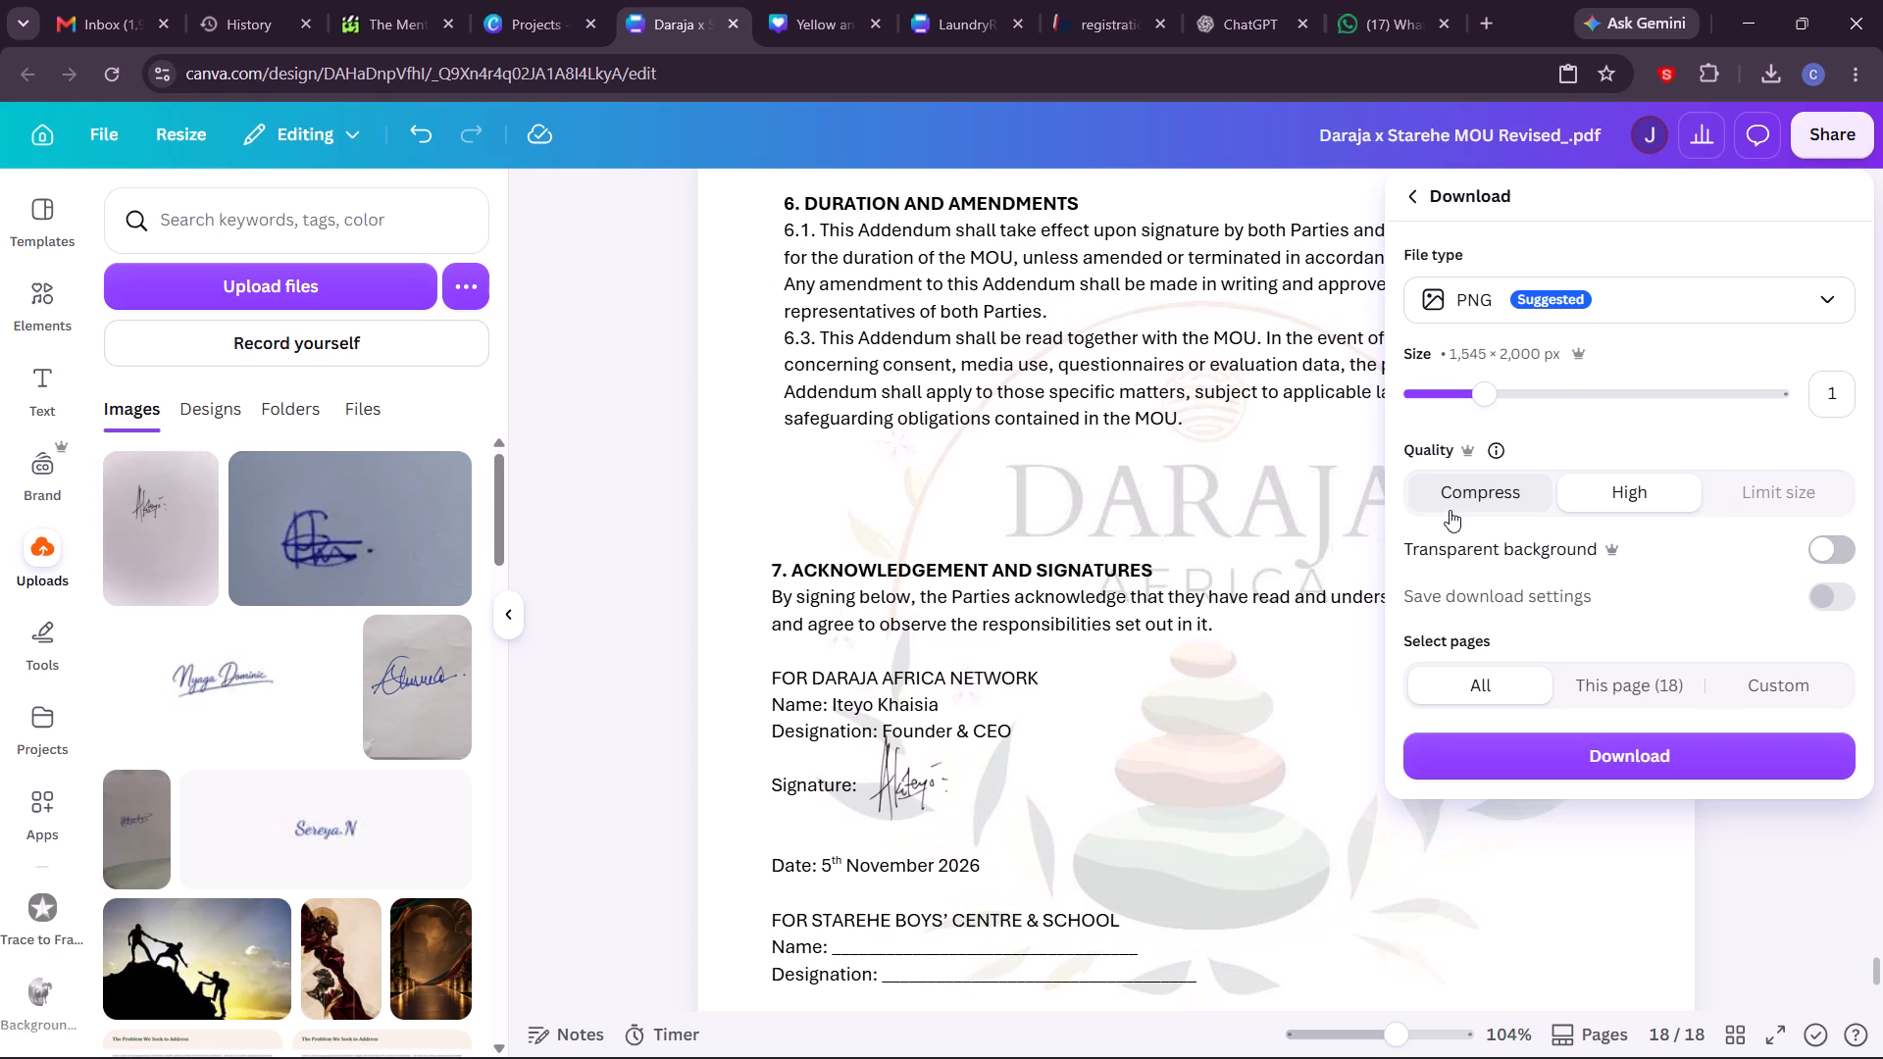
pyautogui.click(1620, 304)
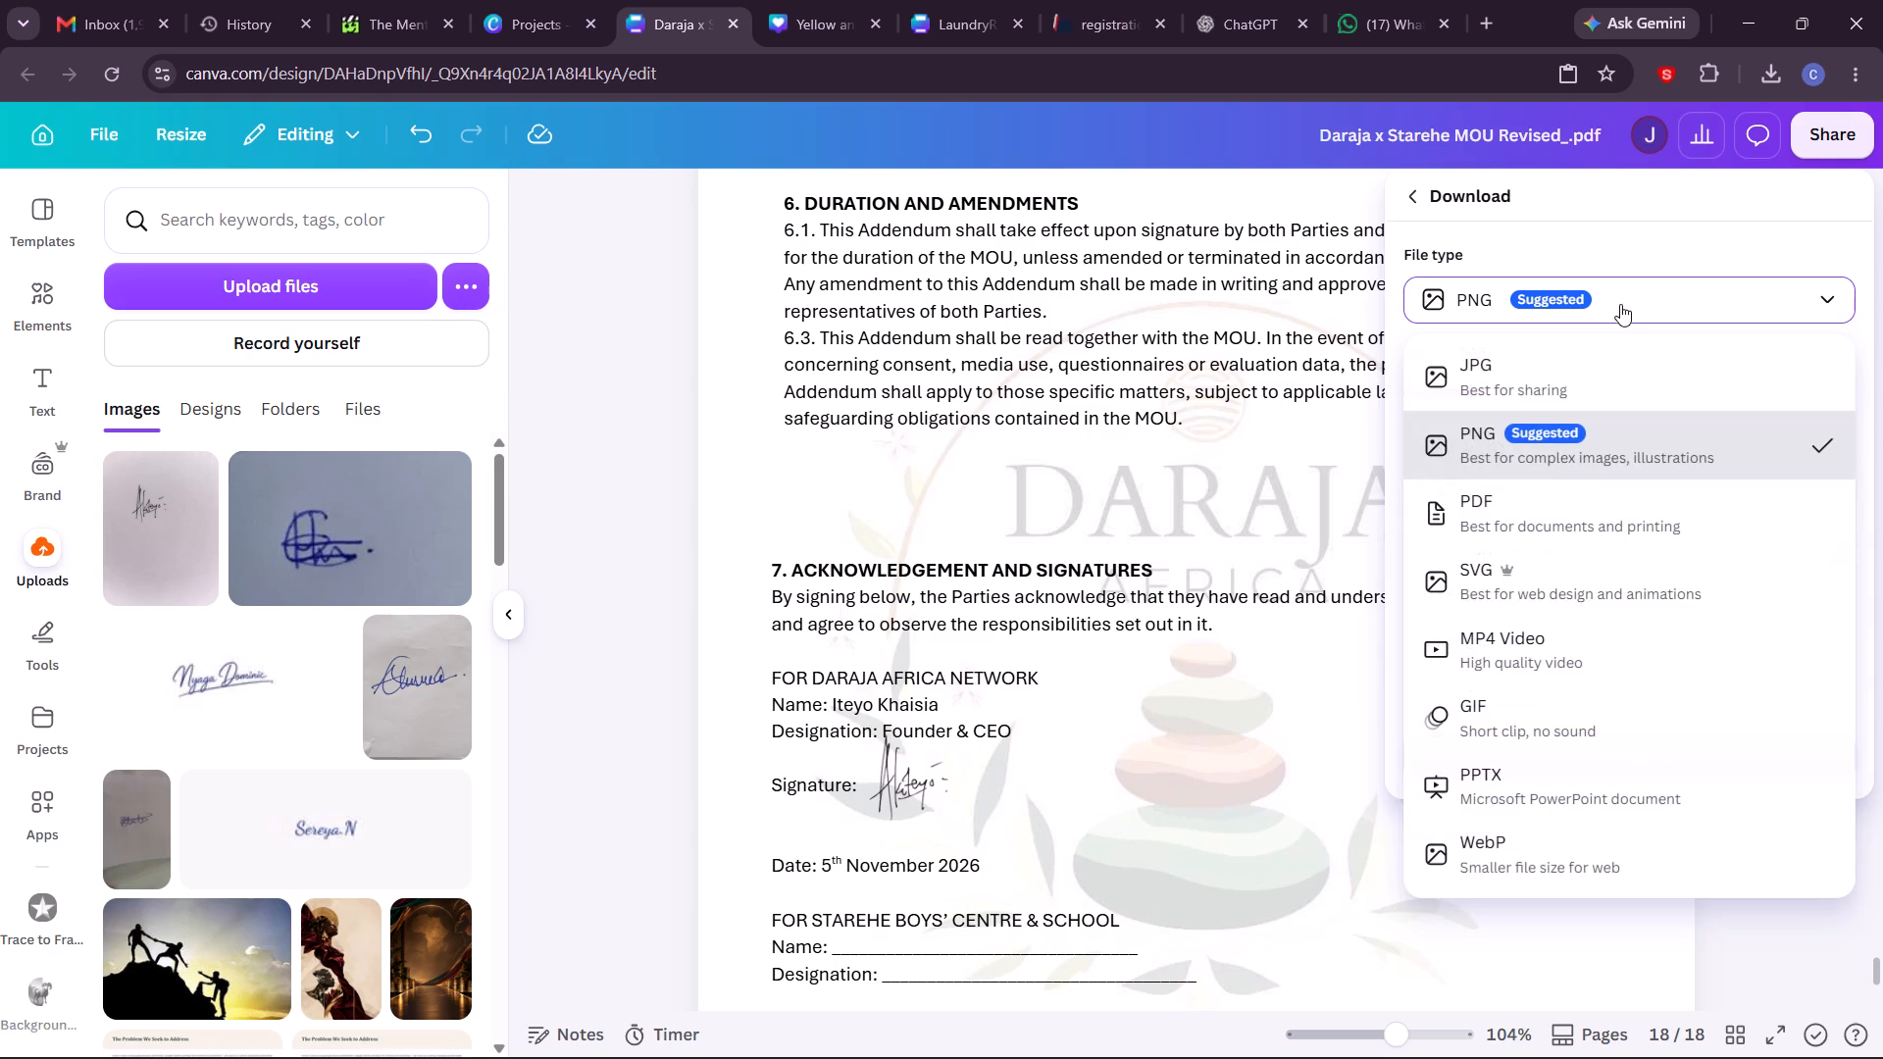
# Choose PNG as the file type for downloading the MOU design.
pyautogui.click(1596, 448)
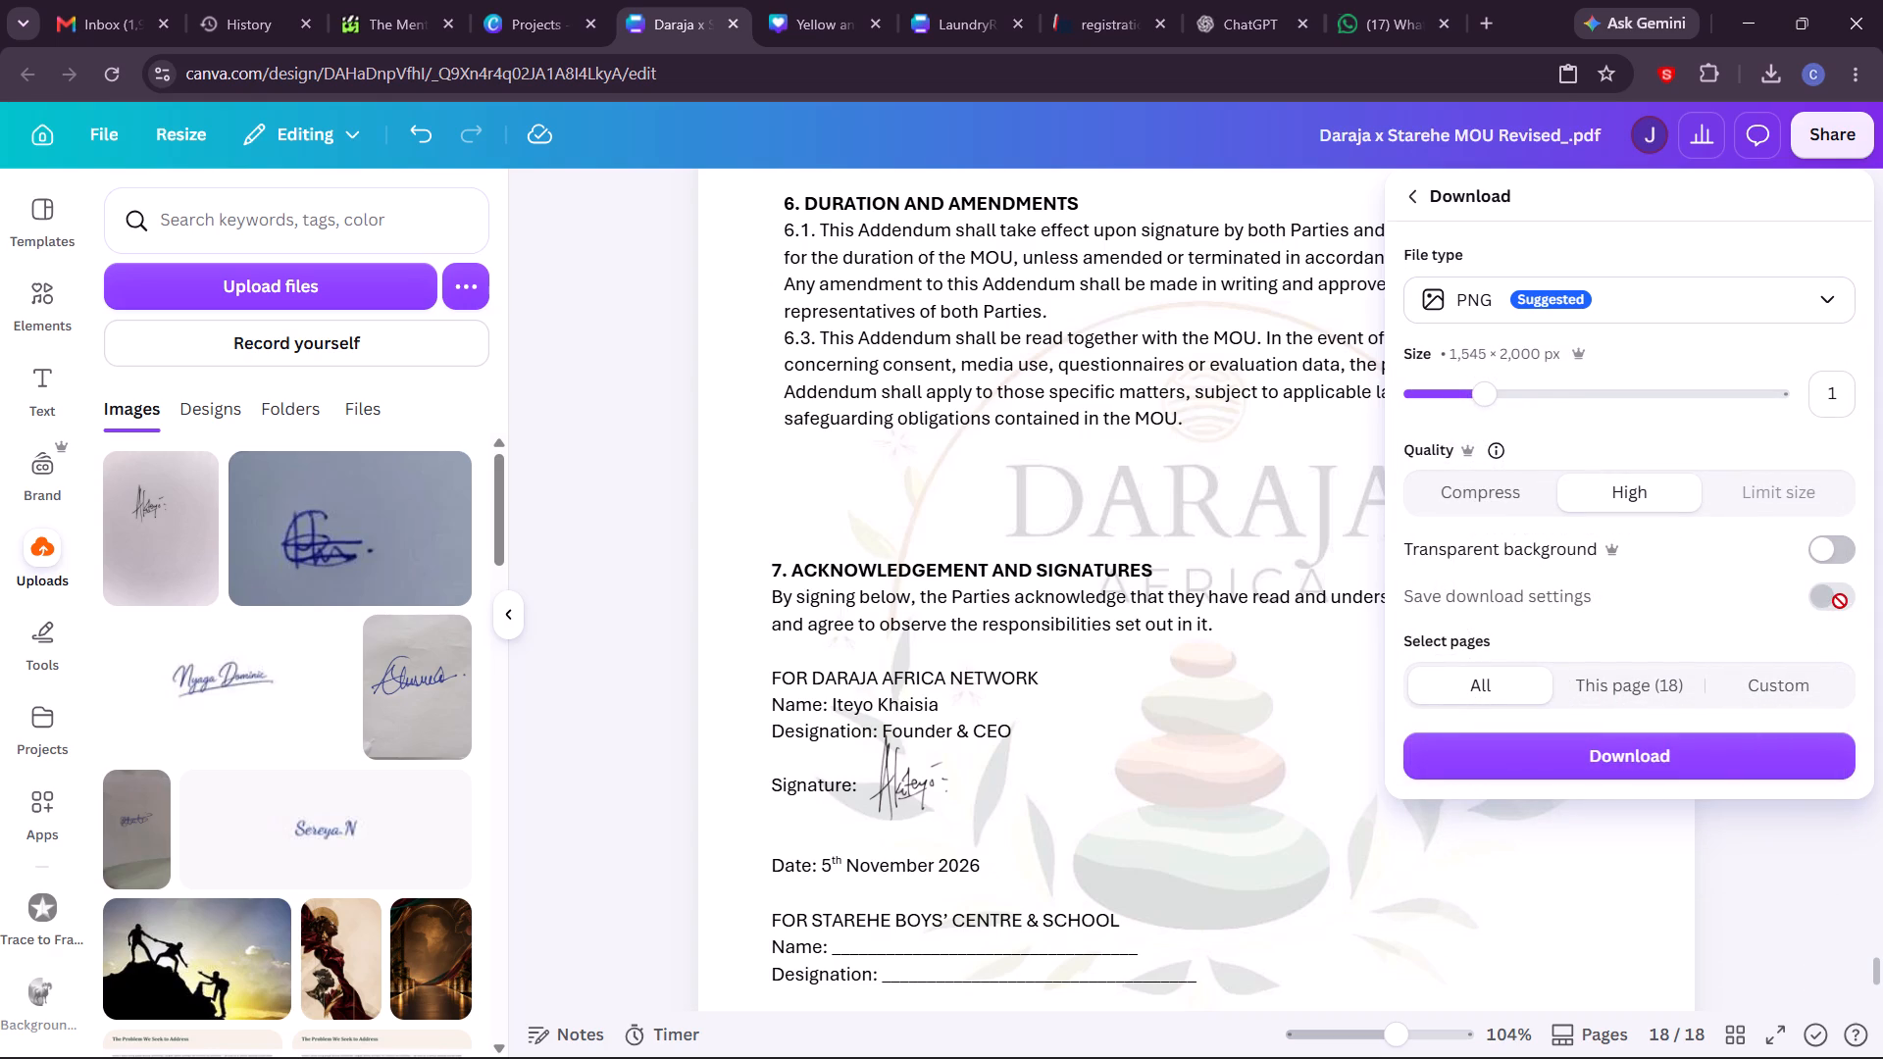
# Switch to File Explorer and check the available actions for the "Daraja x Starehe MOU Revised" zip in Downloads.
pyautogui.click(795, 1032)
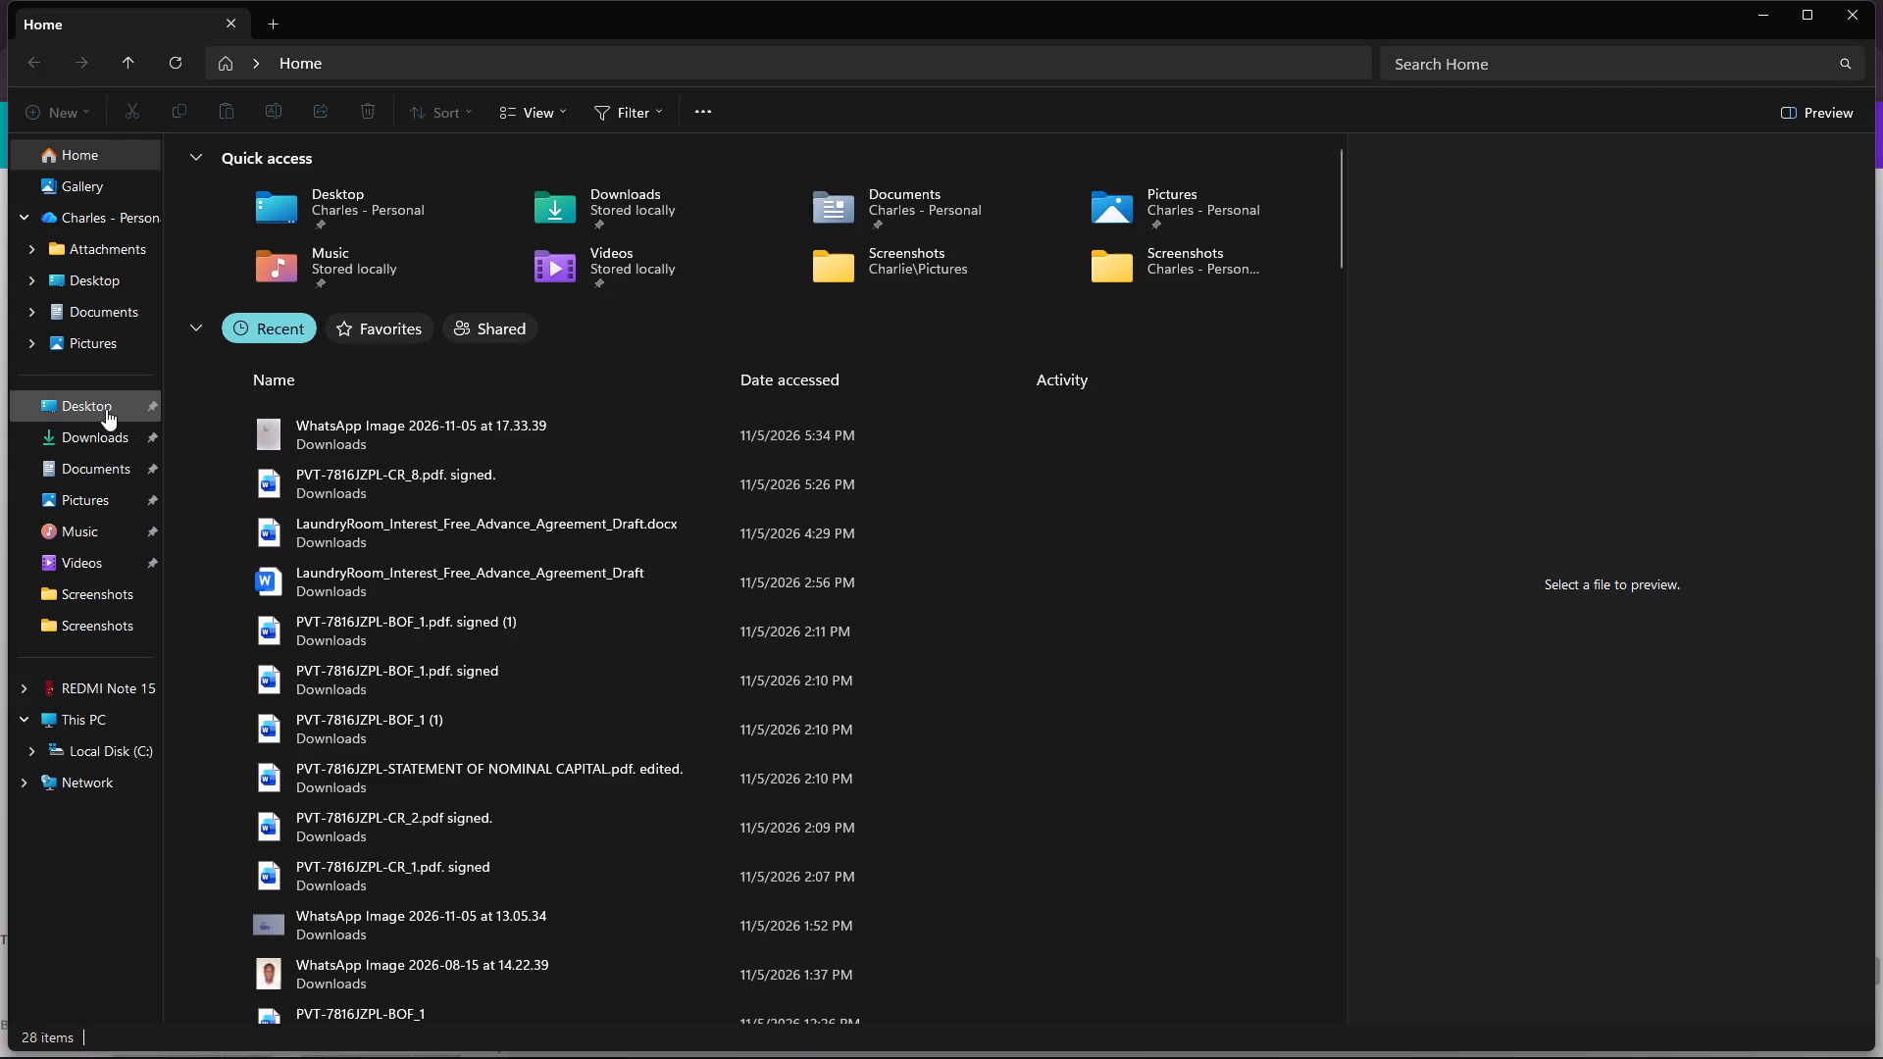
pyautogui.click(110, 436)
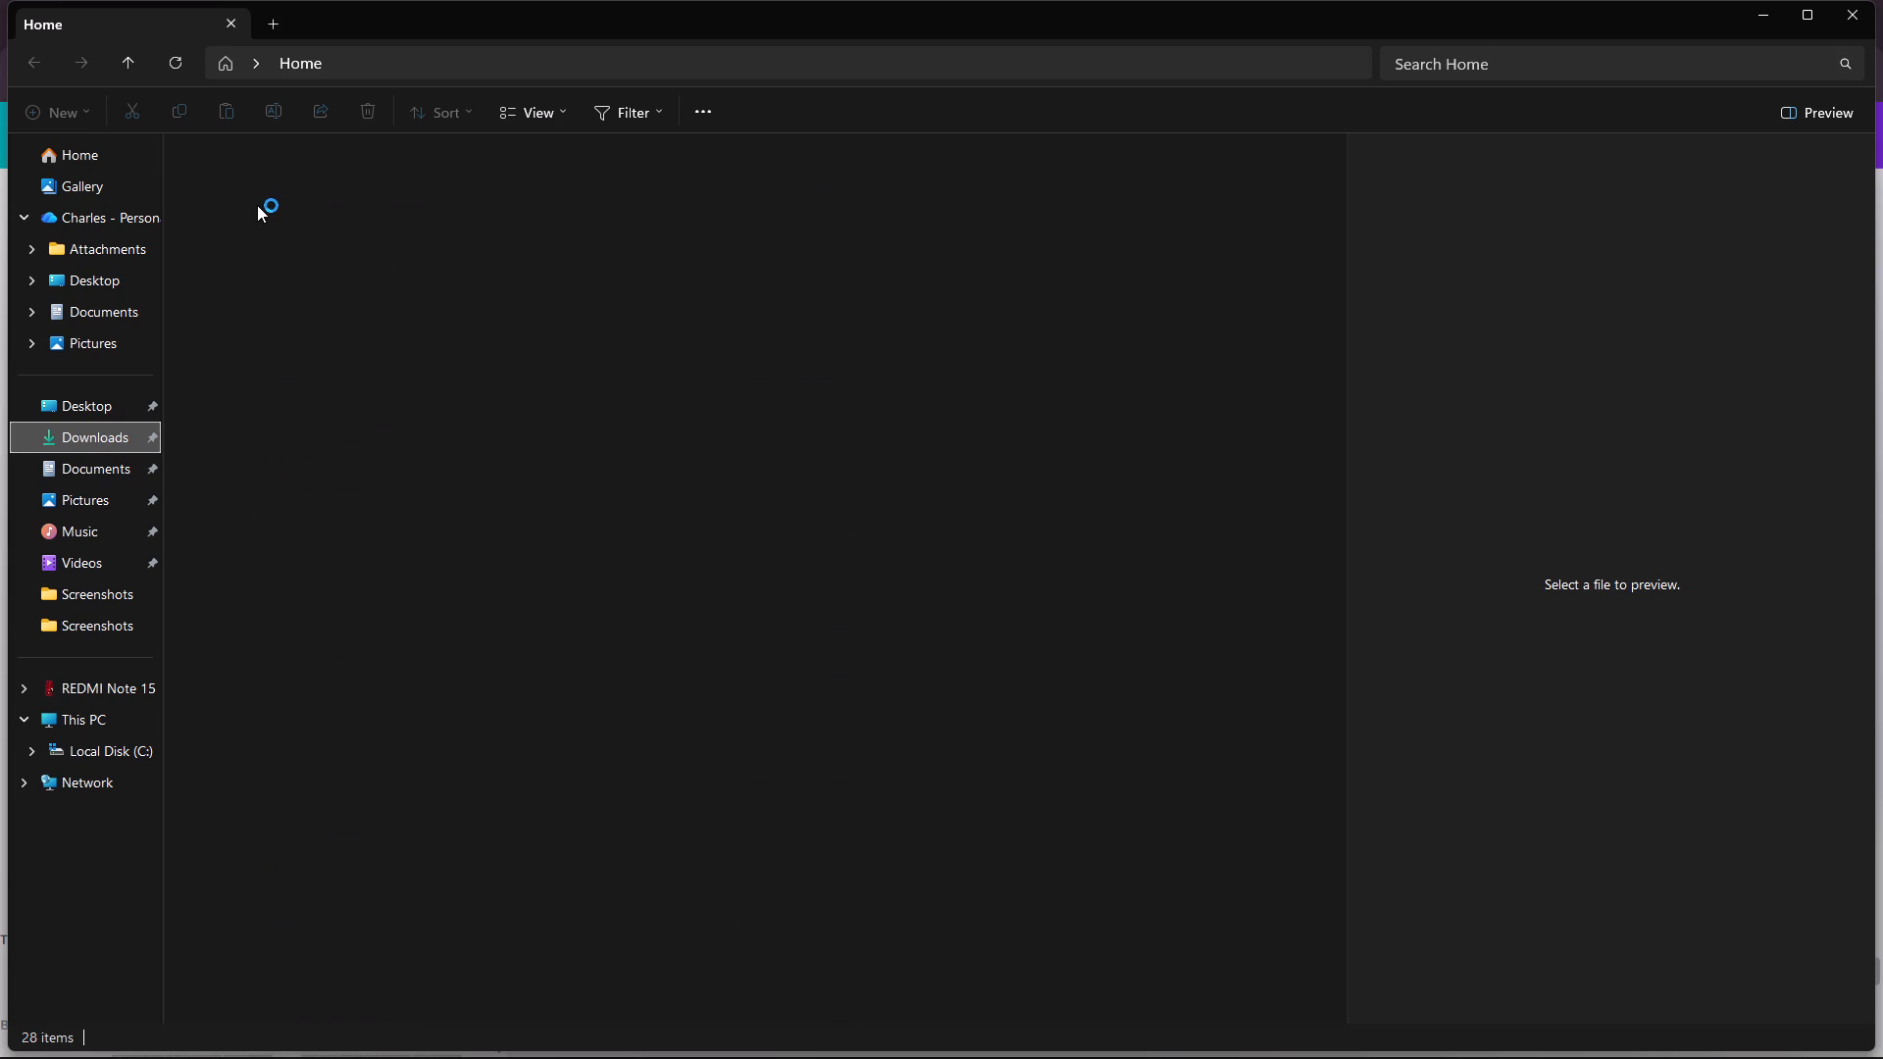
pyautogui.click(221, 217)
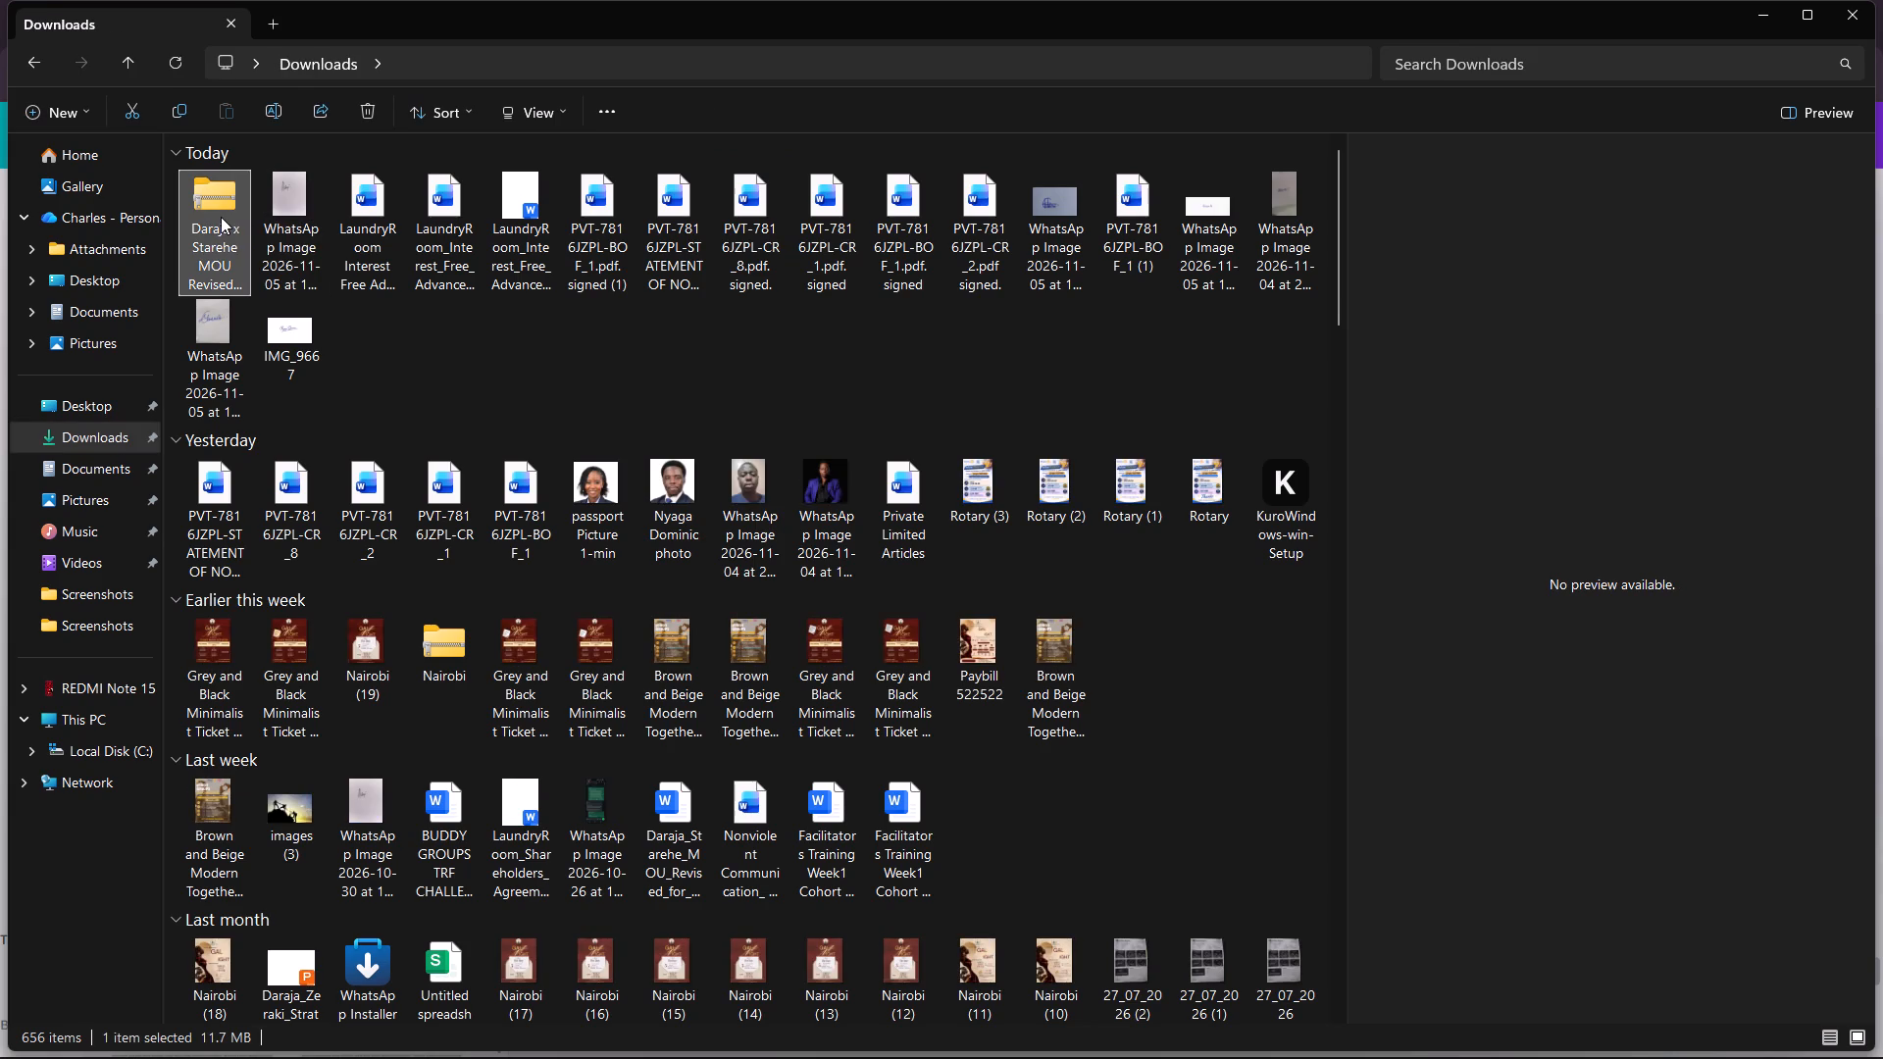
pyautogui.rightClick(221, 217)
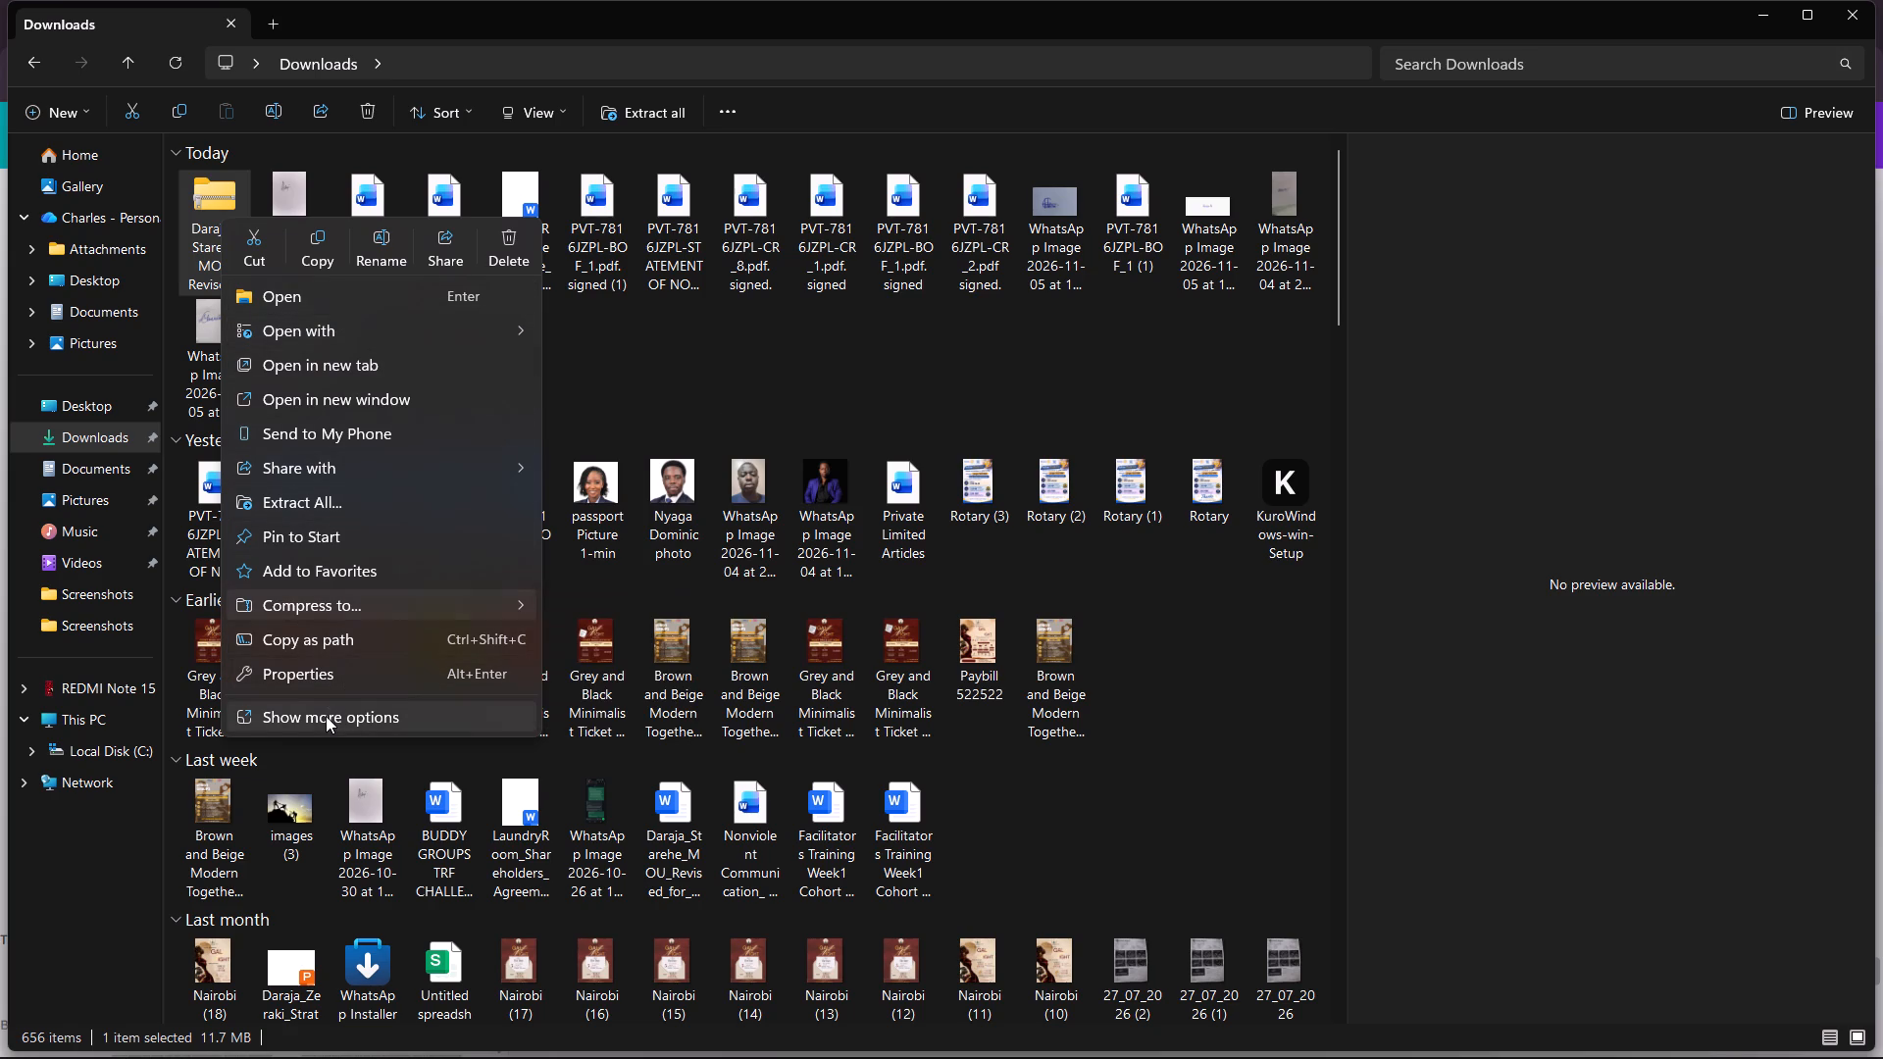
pyautogui.click(645, 383)
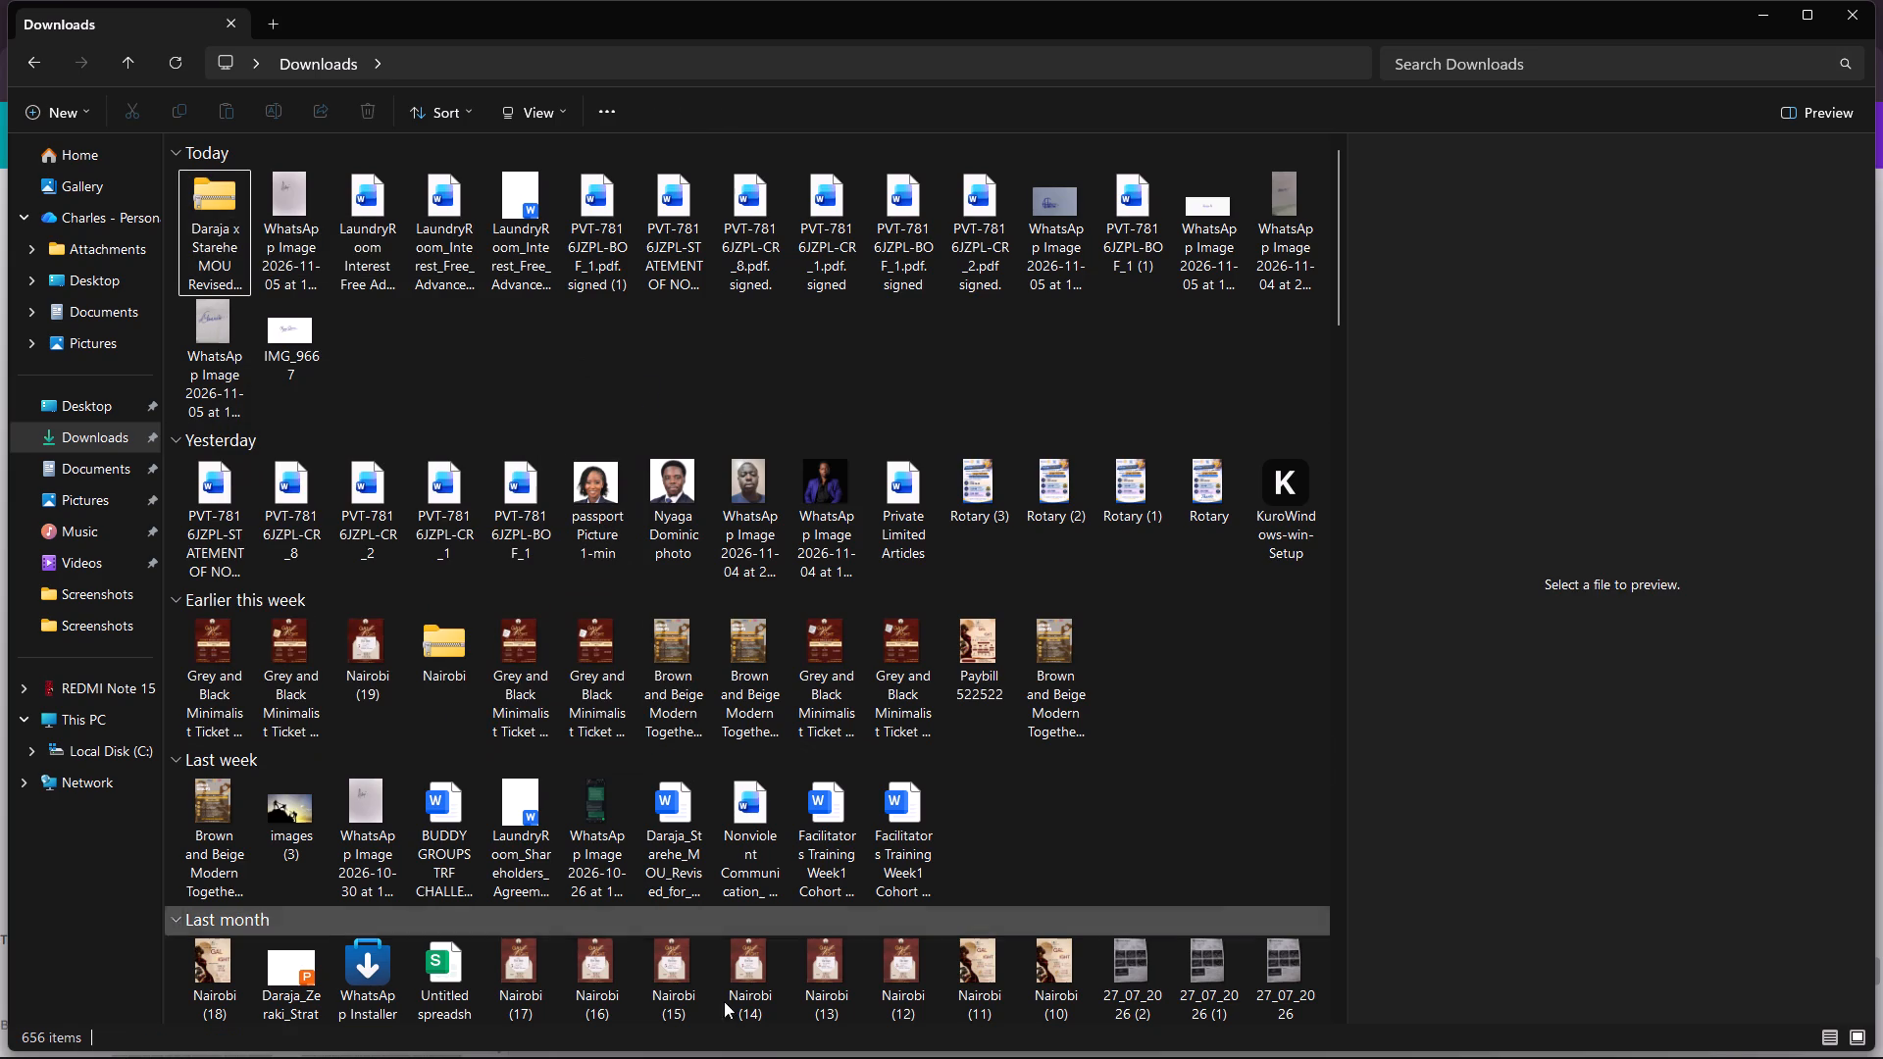
# Switch back to Chrome, search for "winrar" in a new tab and open the official win-rar.com site.
pyautogui.click(753, 1041)
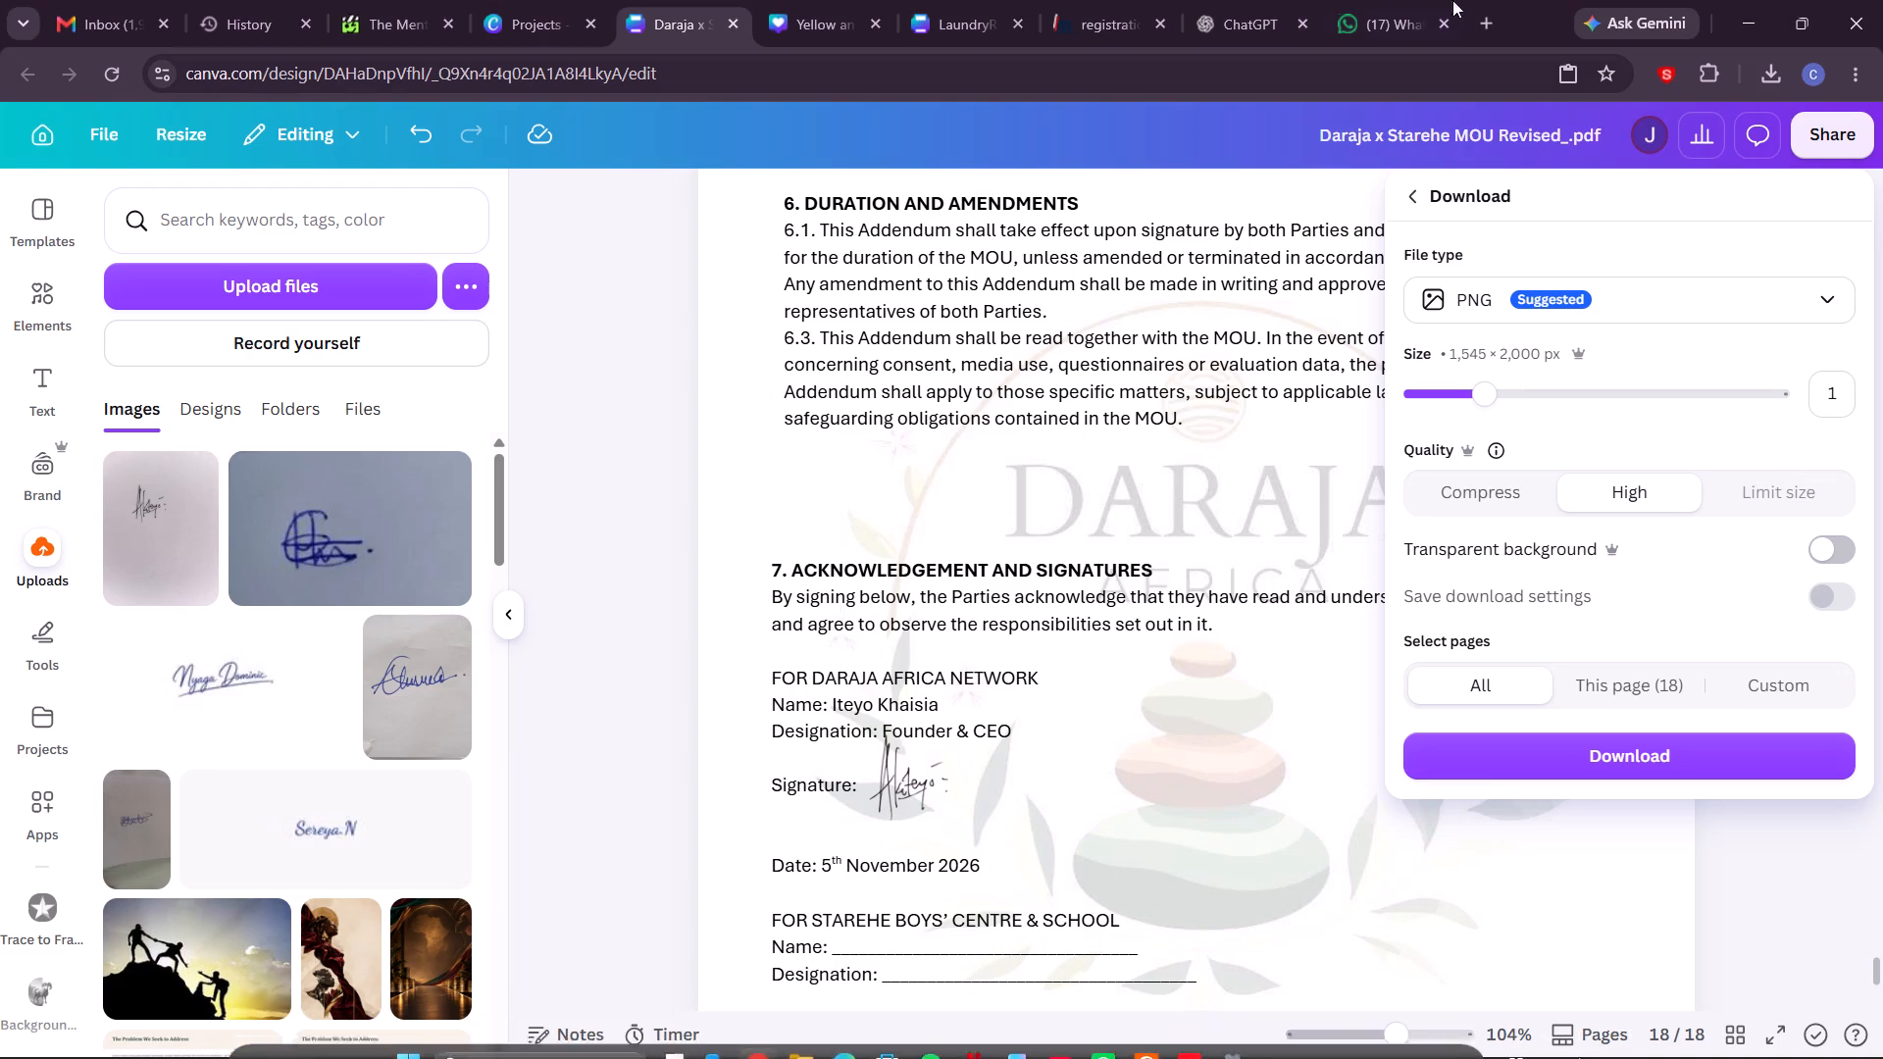
pyautogui.click(1493, 15)
pyautogui.click(1301, 81)
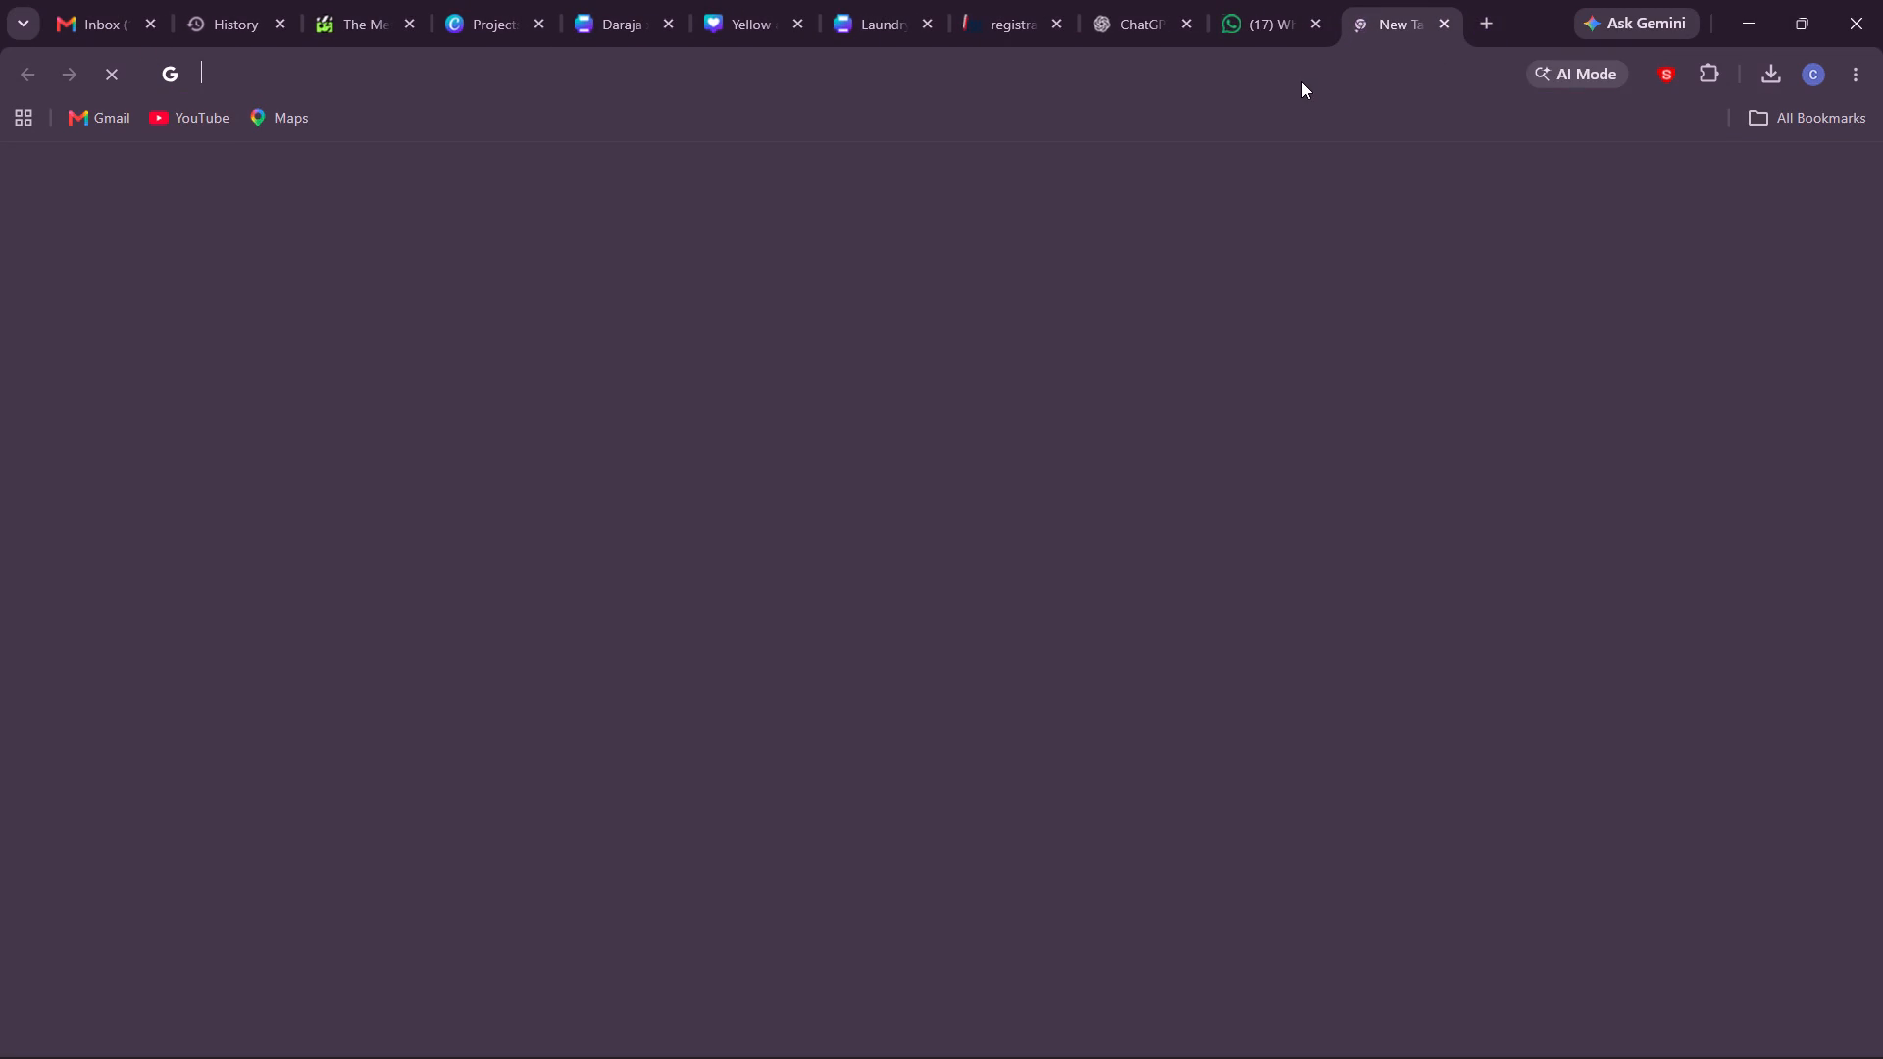
pyautogui.write('winr')
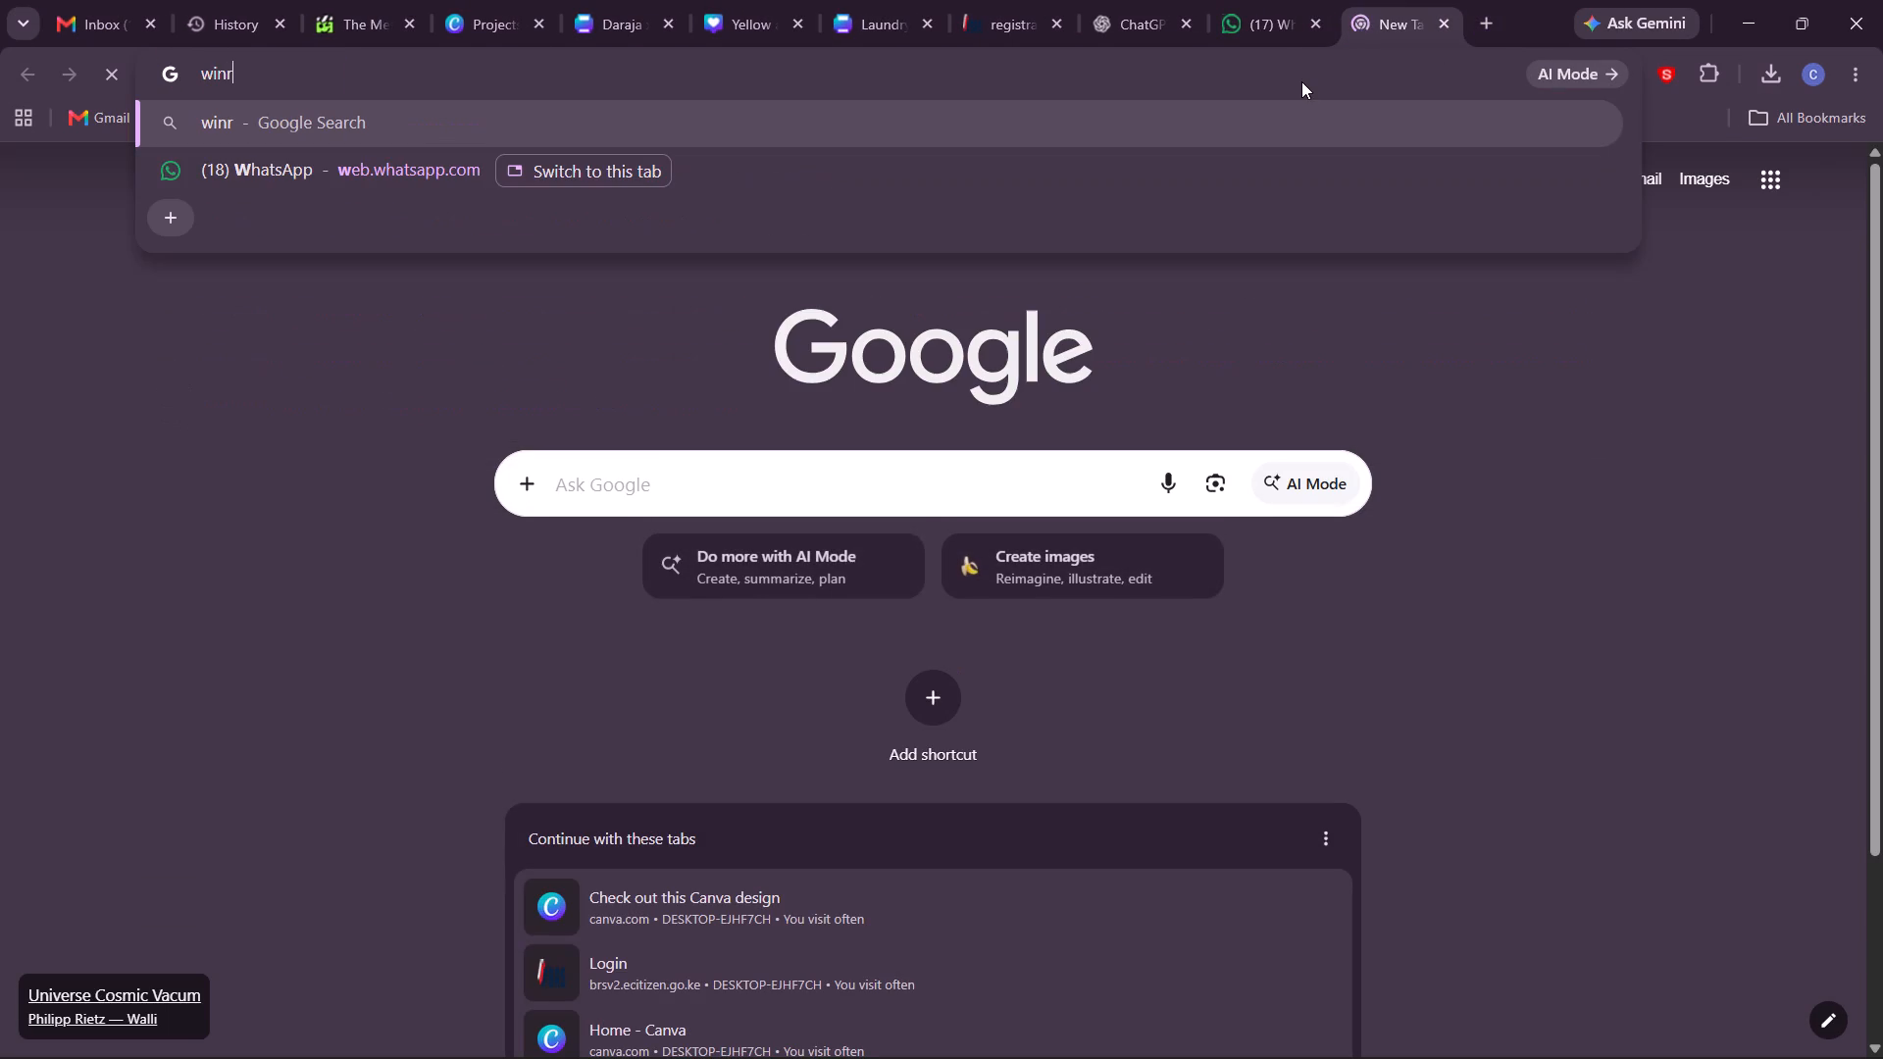
pyautogui.write('ar')
pyautogui.press('Return')
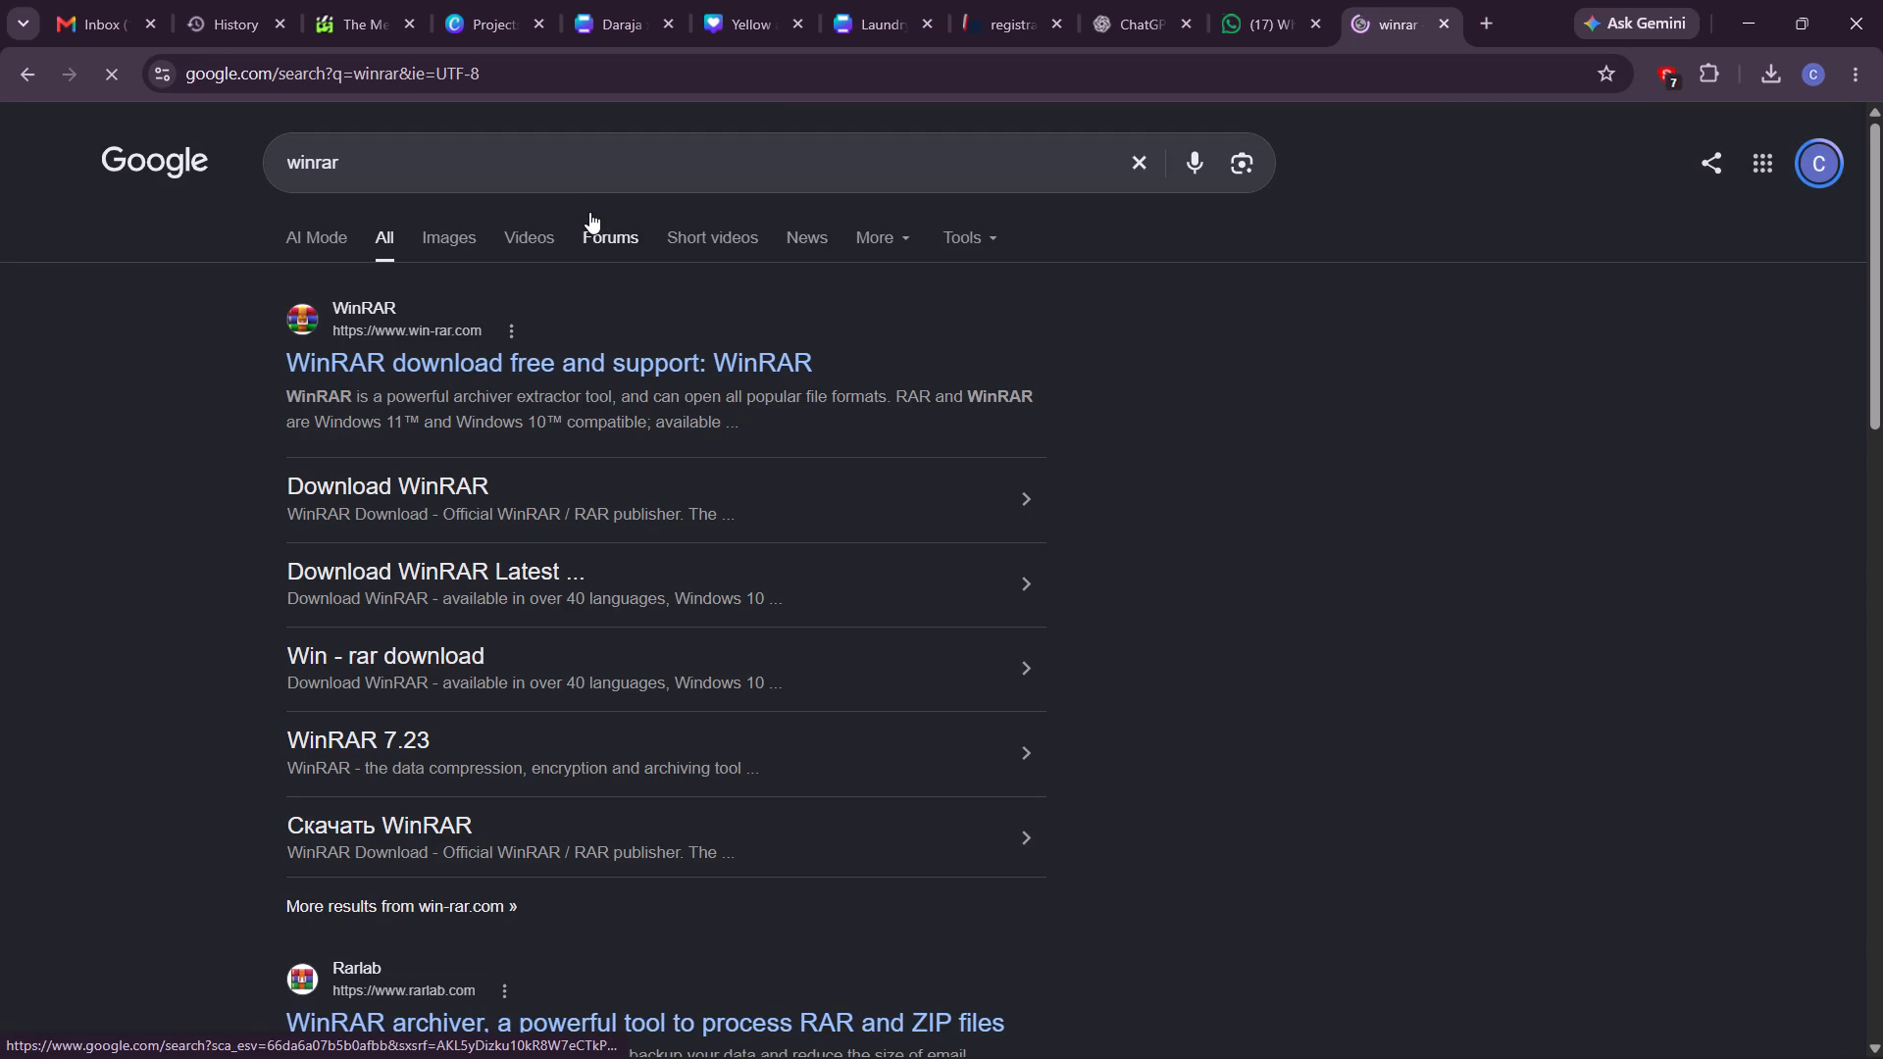
pyautogui.click(453, 346)
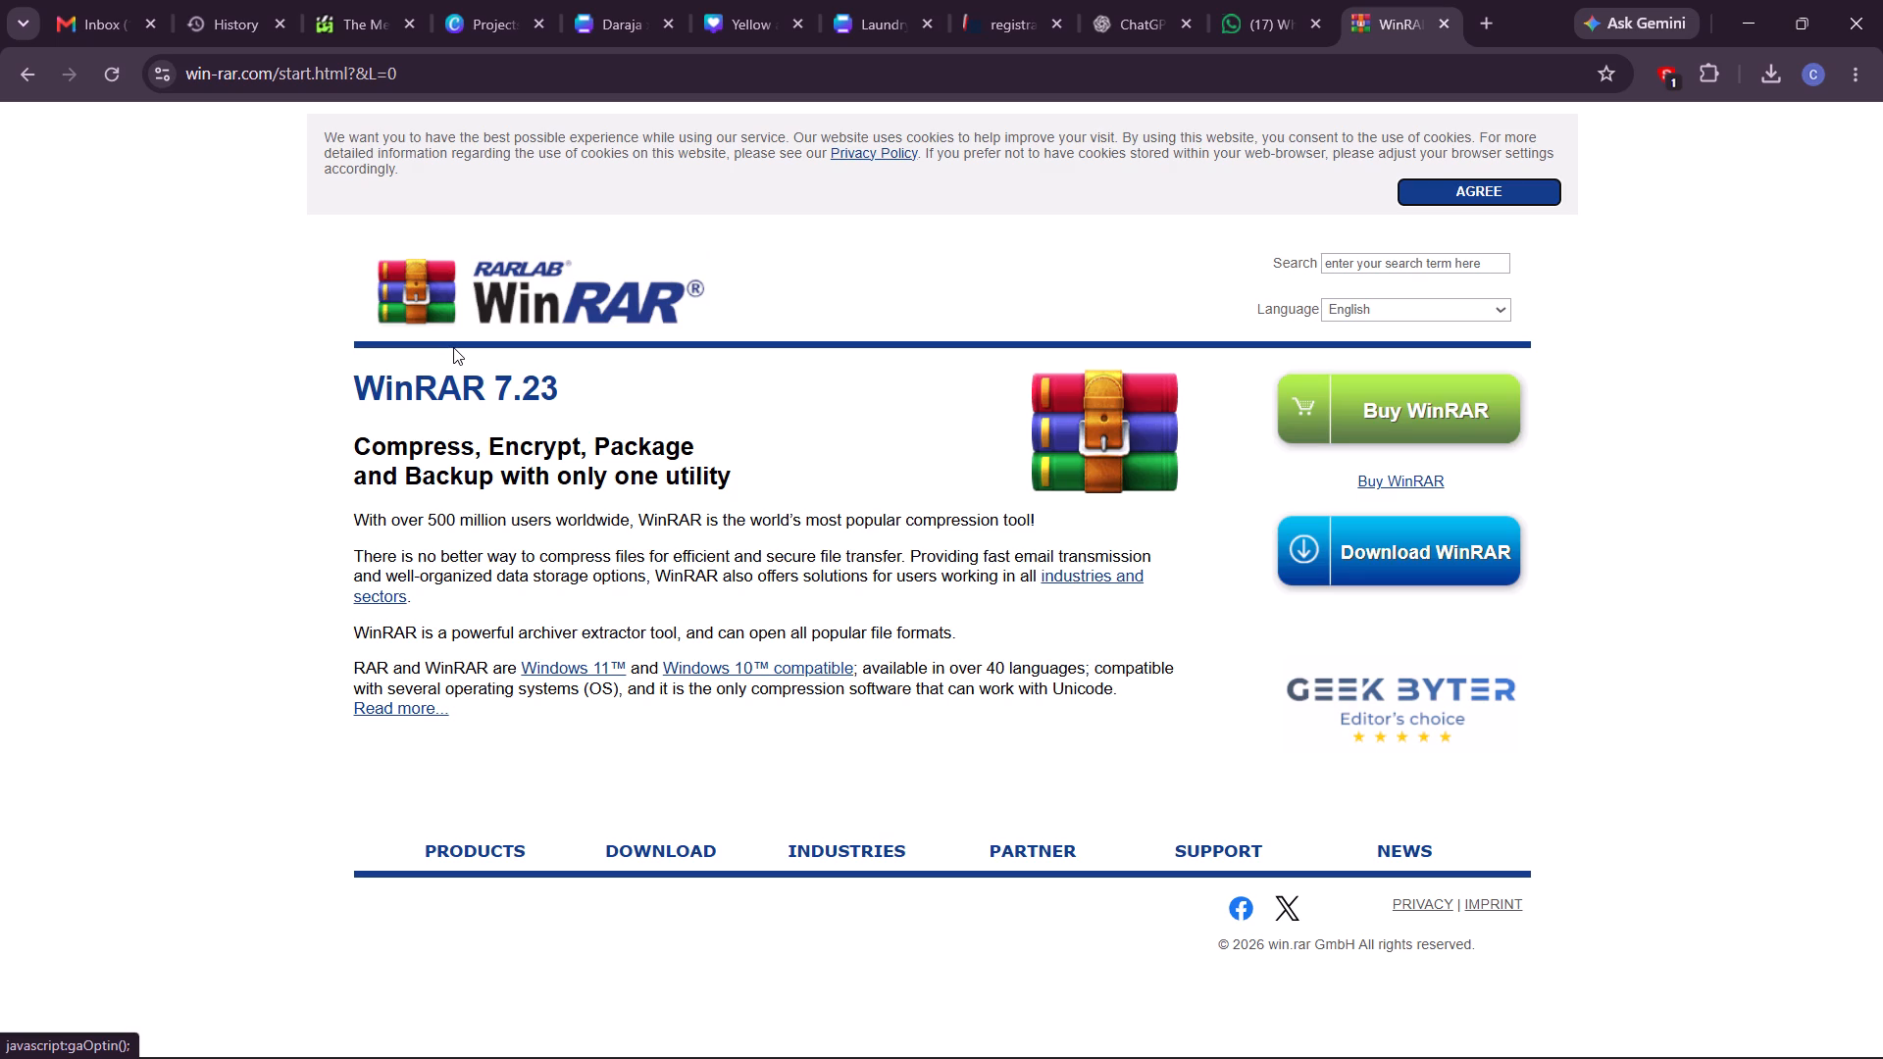
# Accept the cookie notice on the WinRAR home page.
pyautogui.scroll(2, 483, 354)
pyautogui.scroll(2, 834, 391)
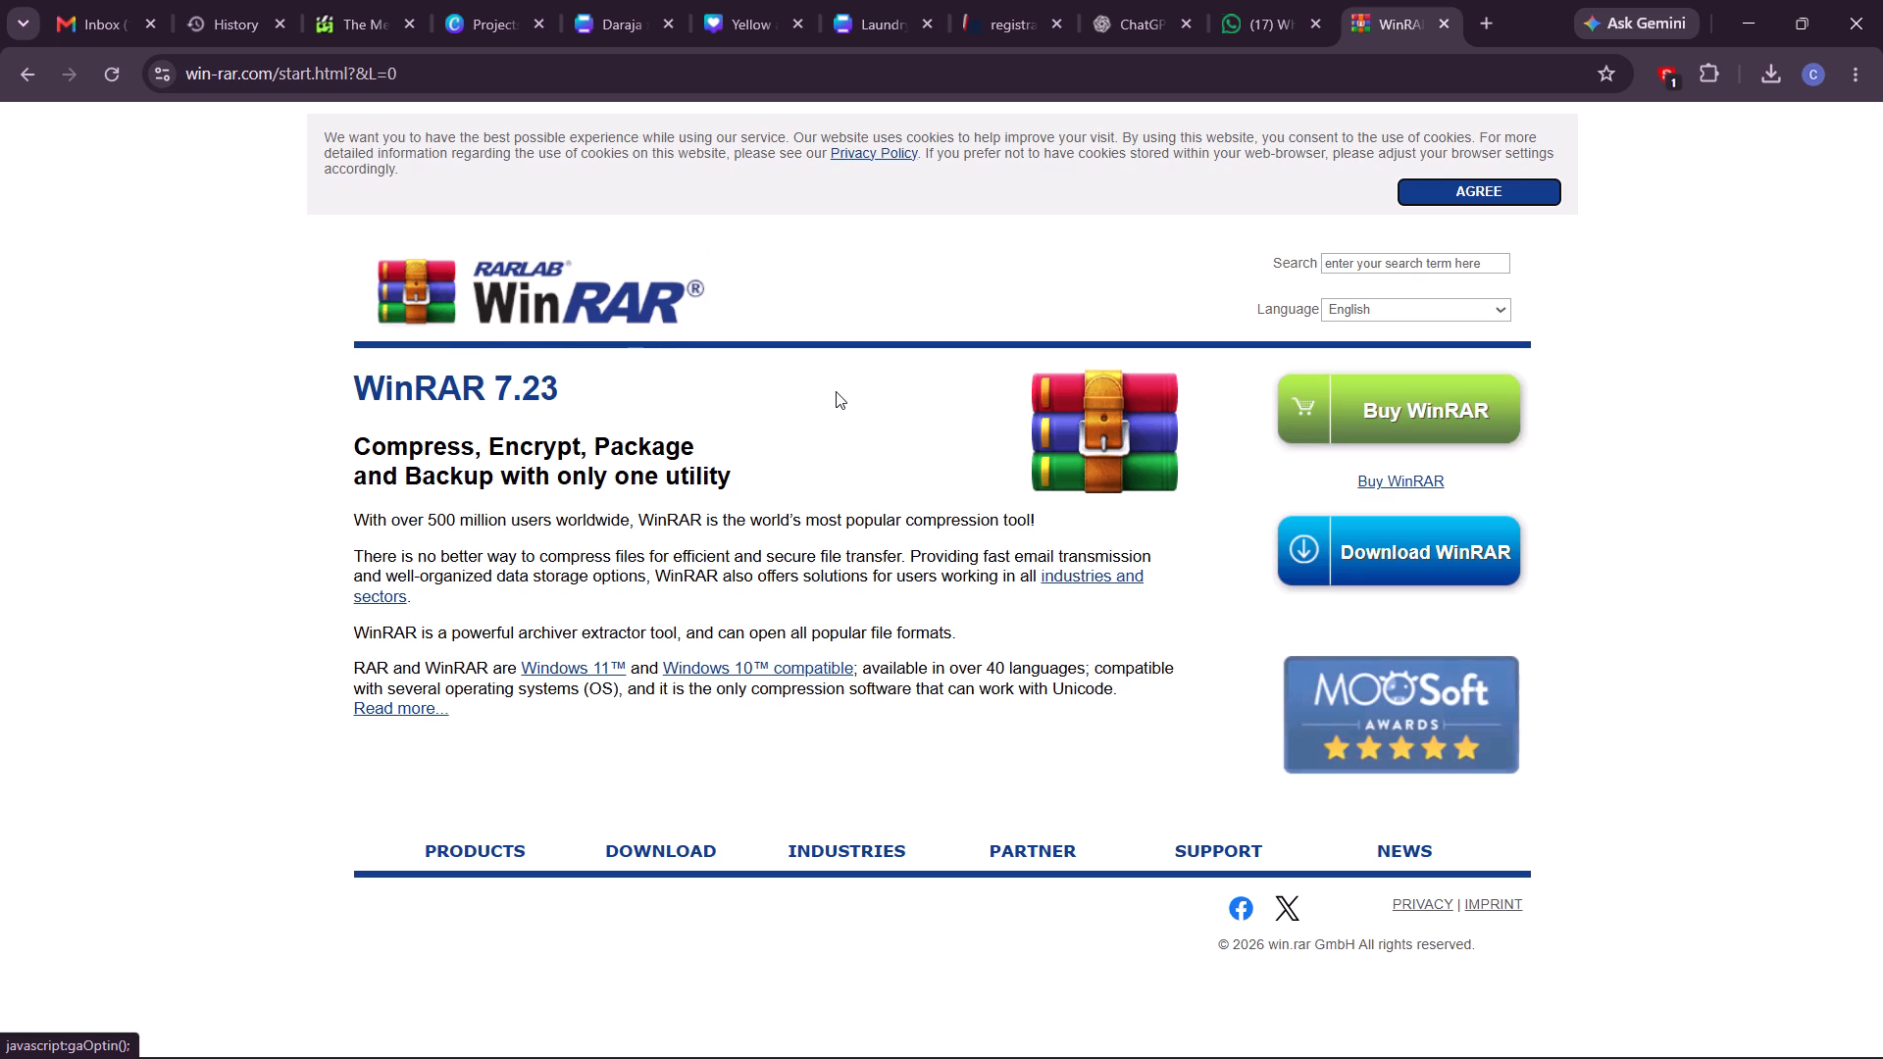
pyautogui.scroll(-1, 1231, 400)
pyautogui.scroll(-3, 1195, 502)
pyautogui.scroll(3, 1166, 523)
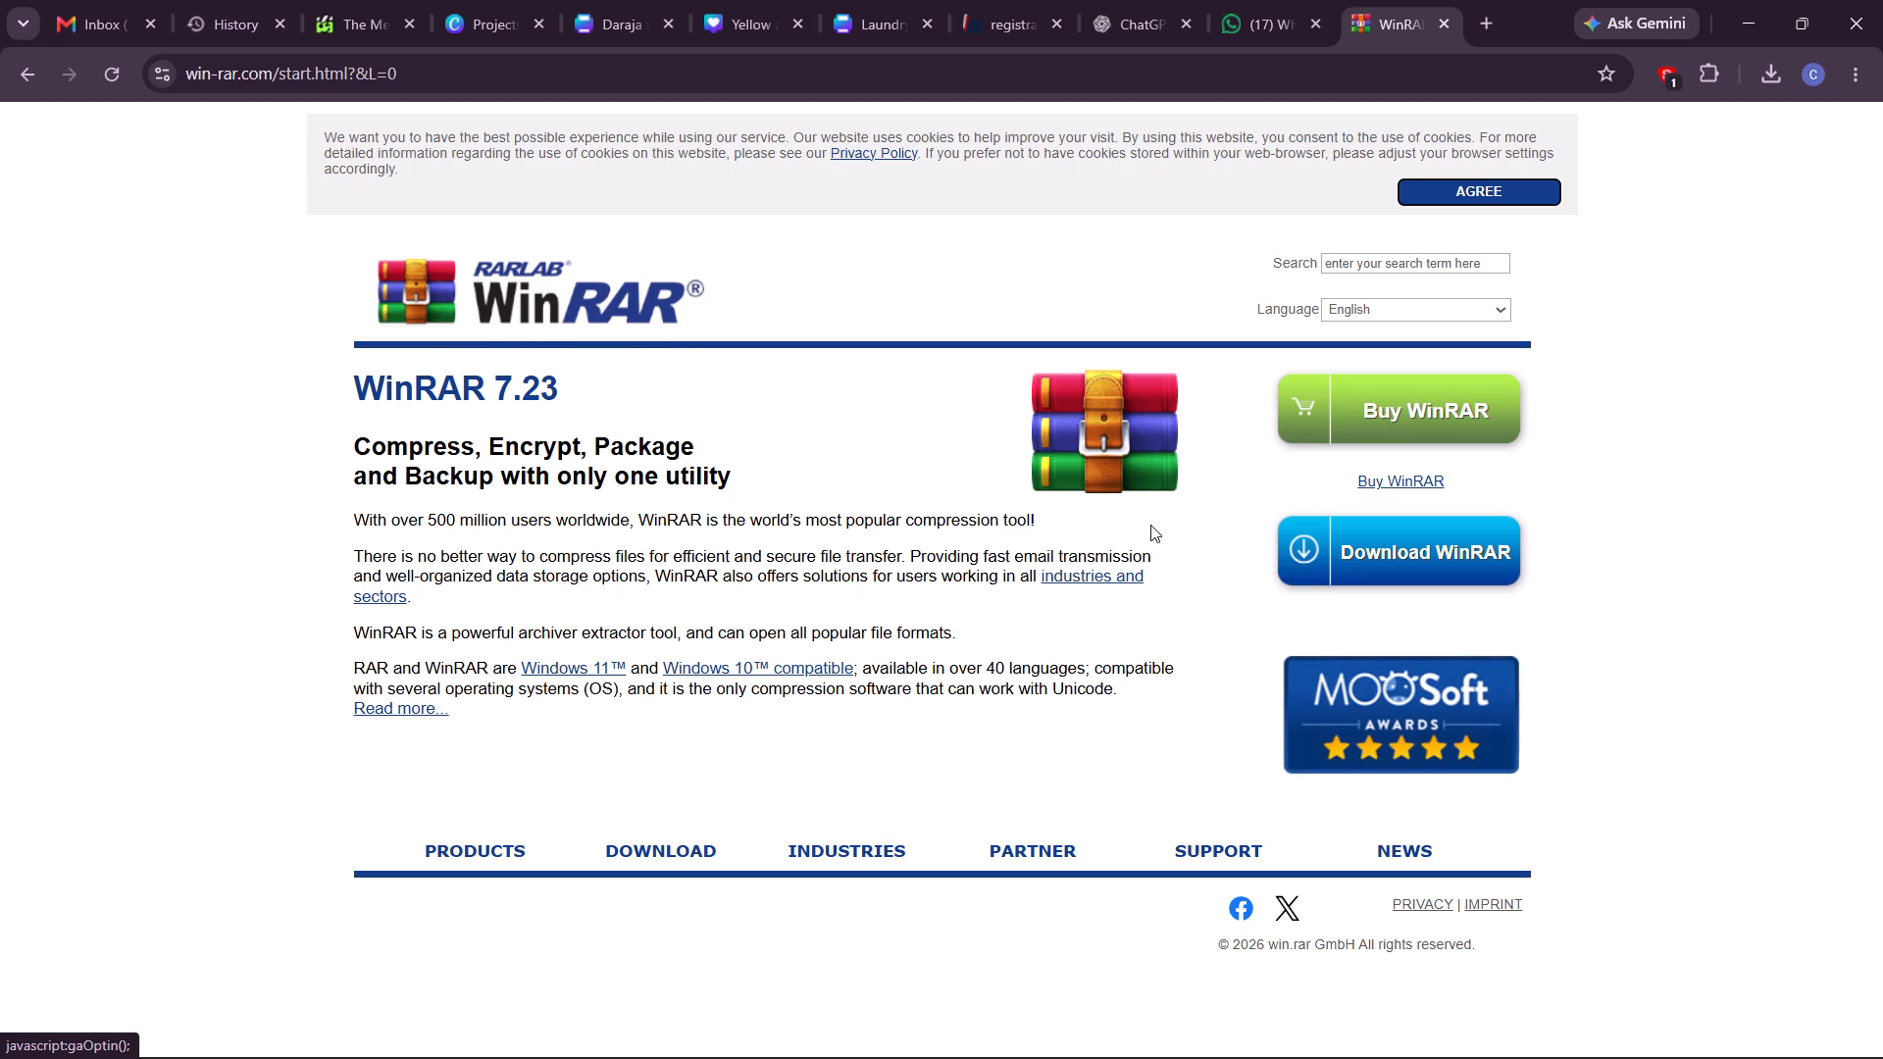
pyautogui.scroll(4, 1150, 525)
pyautogui.click(1687, 402)
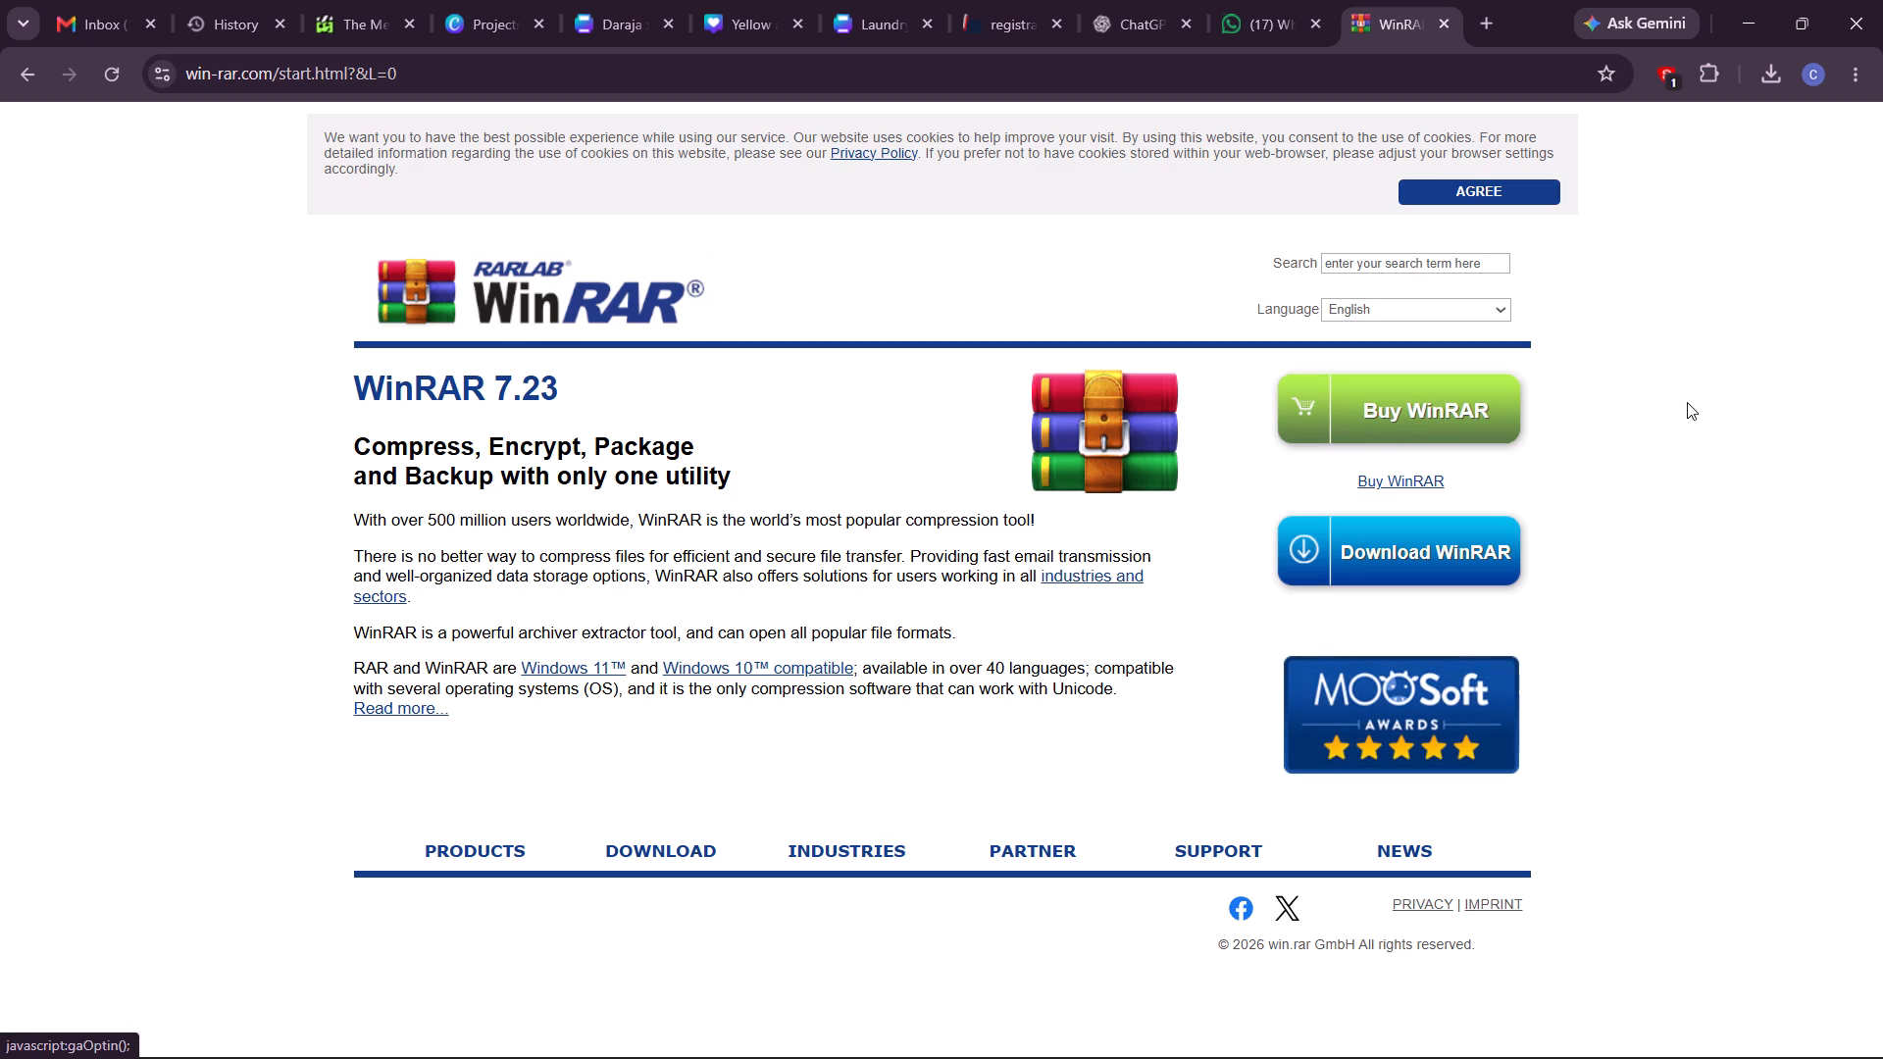
pyautogui.click(1519, 188)
# Download the WinRAR 7.23 installer from win-rar.com, choosing to keep the unverified file.
pyautogui.scroll(1, 1378, 403)
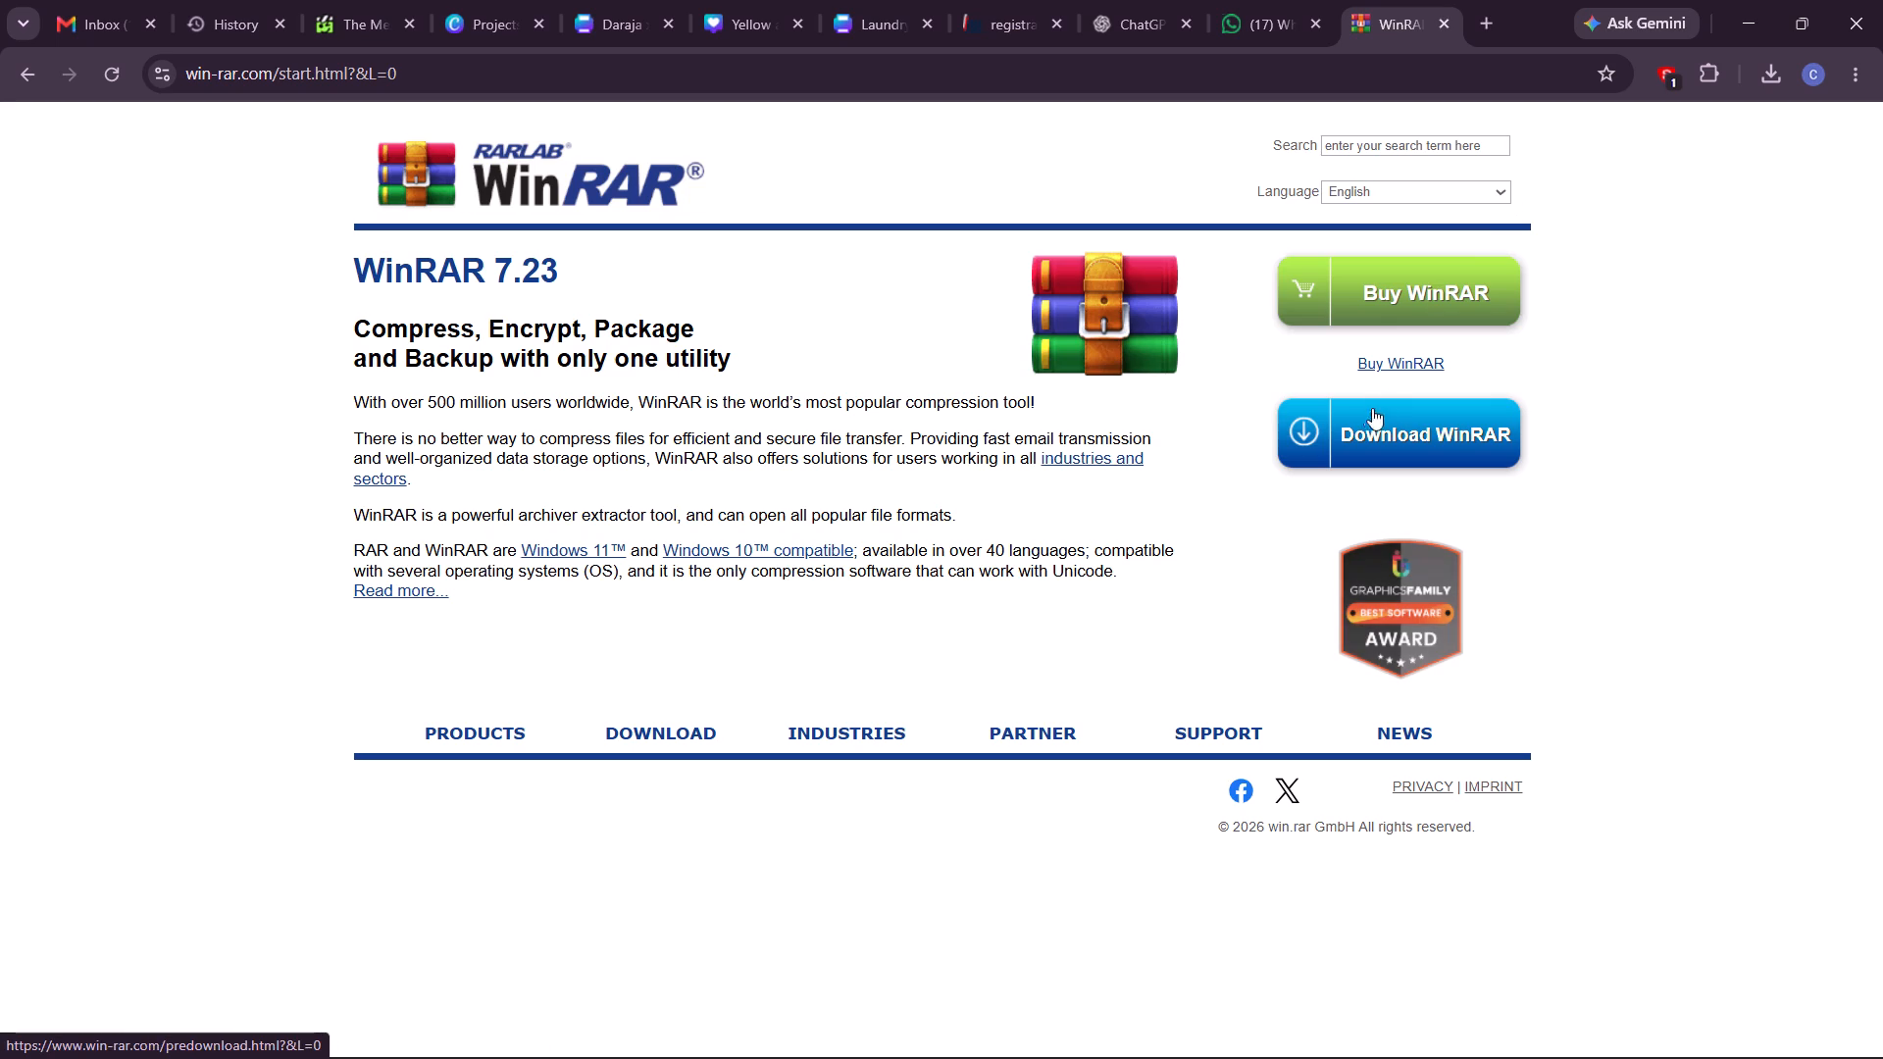
pyautogui.scroll(7, 1372, 408)
pyautogui.click(1652, 313)
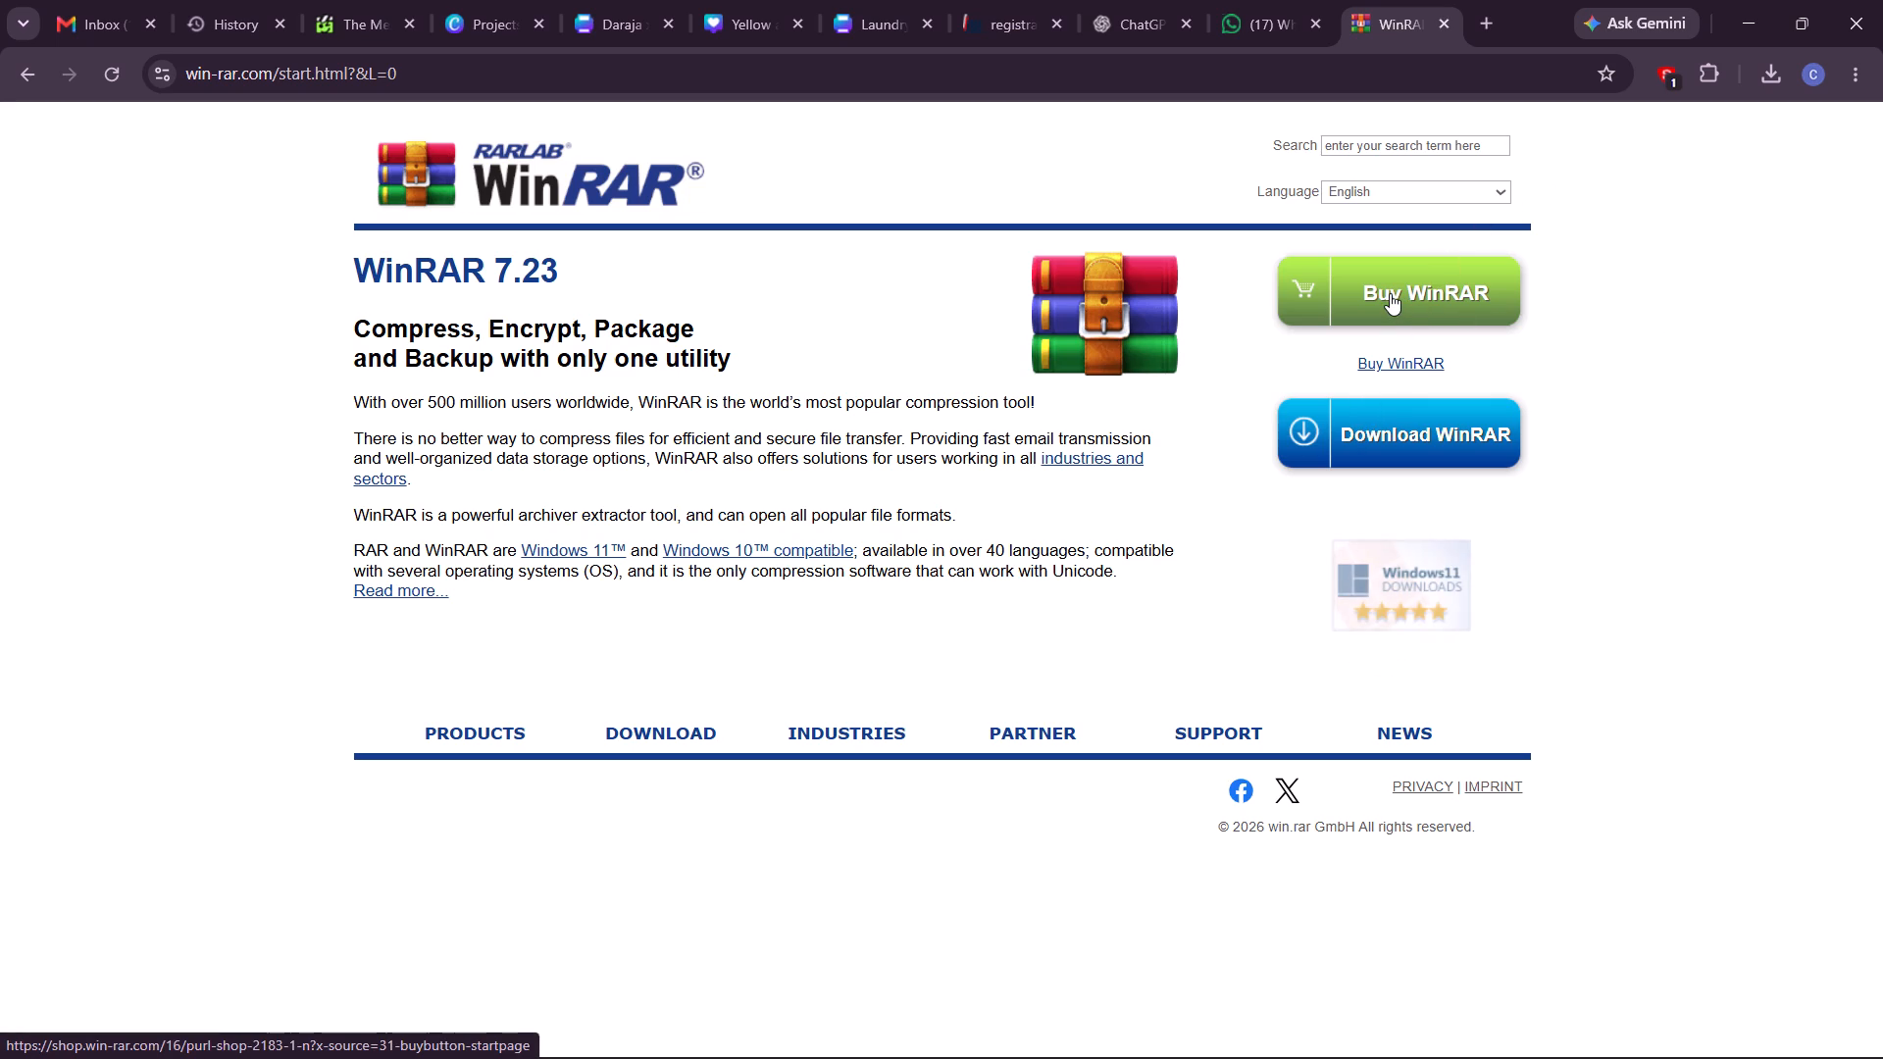
pyautogui.click(1401, 429)
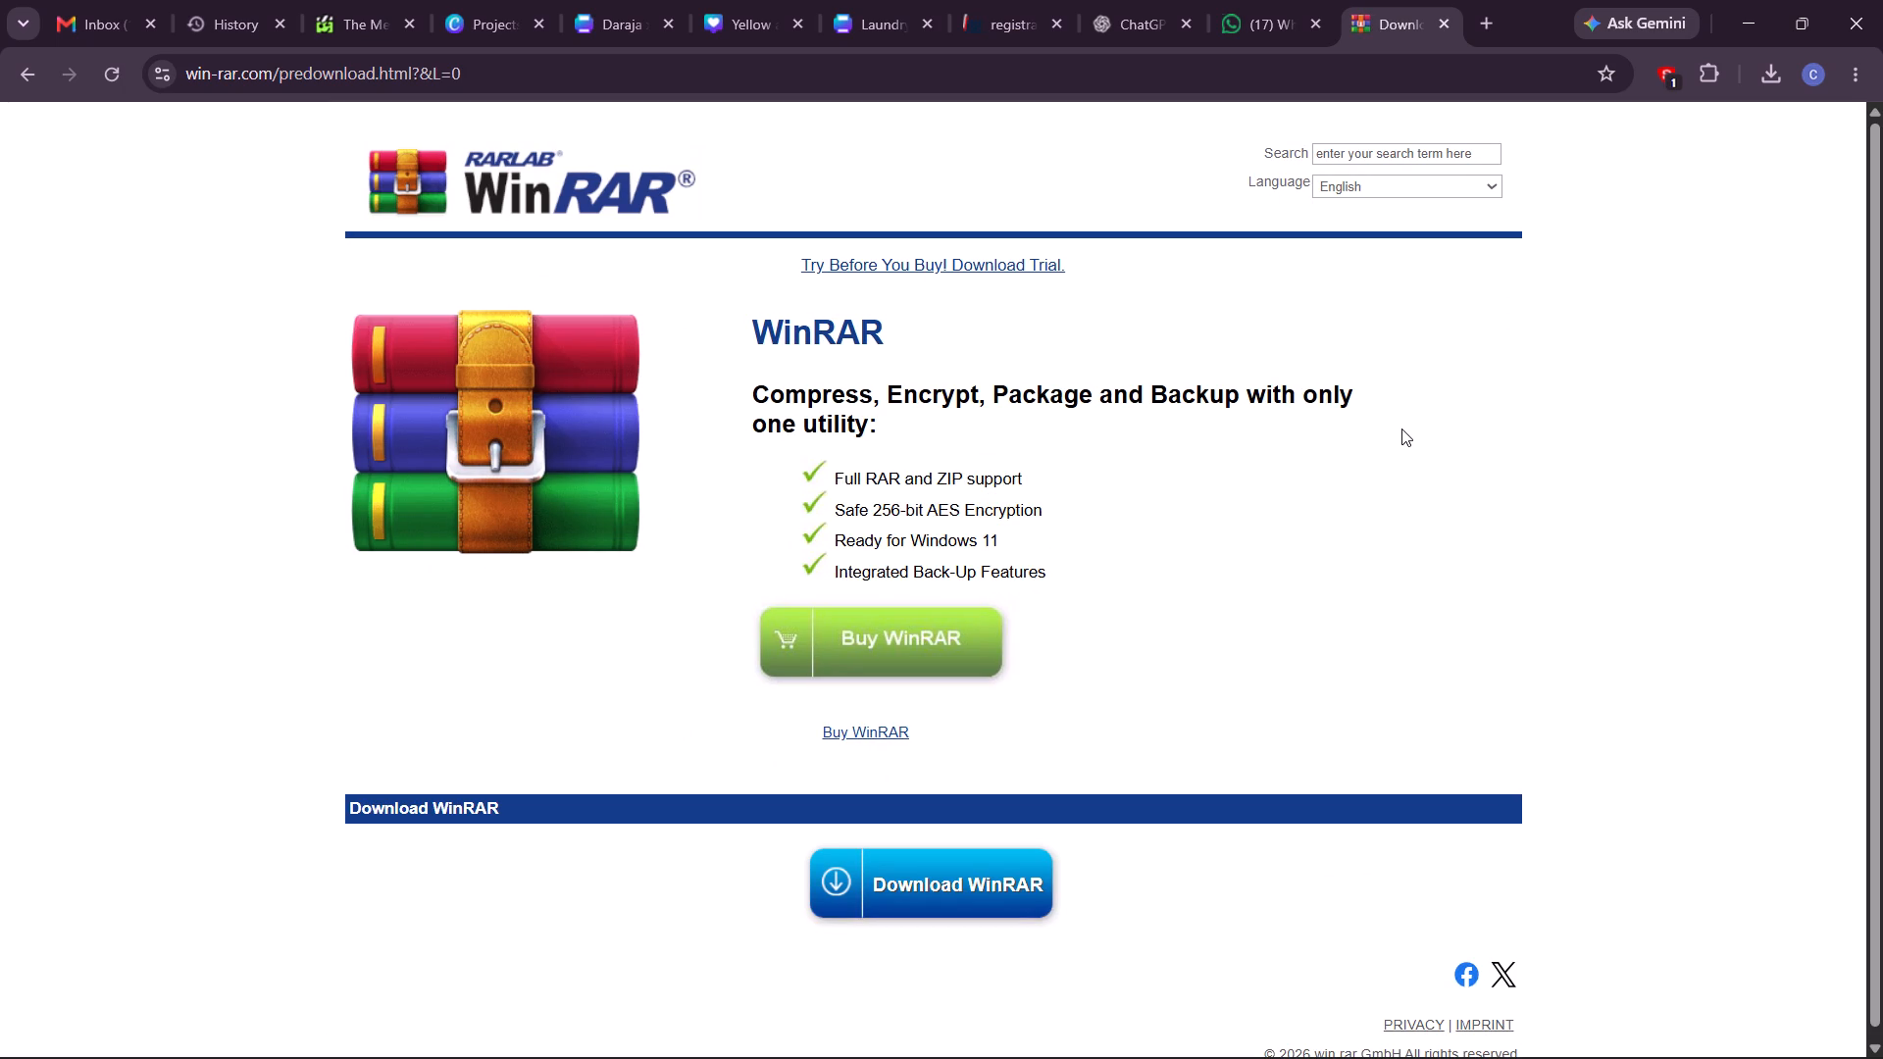
pyautogui.click(951, 897)
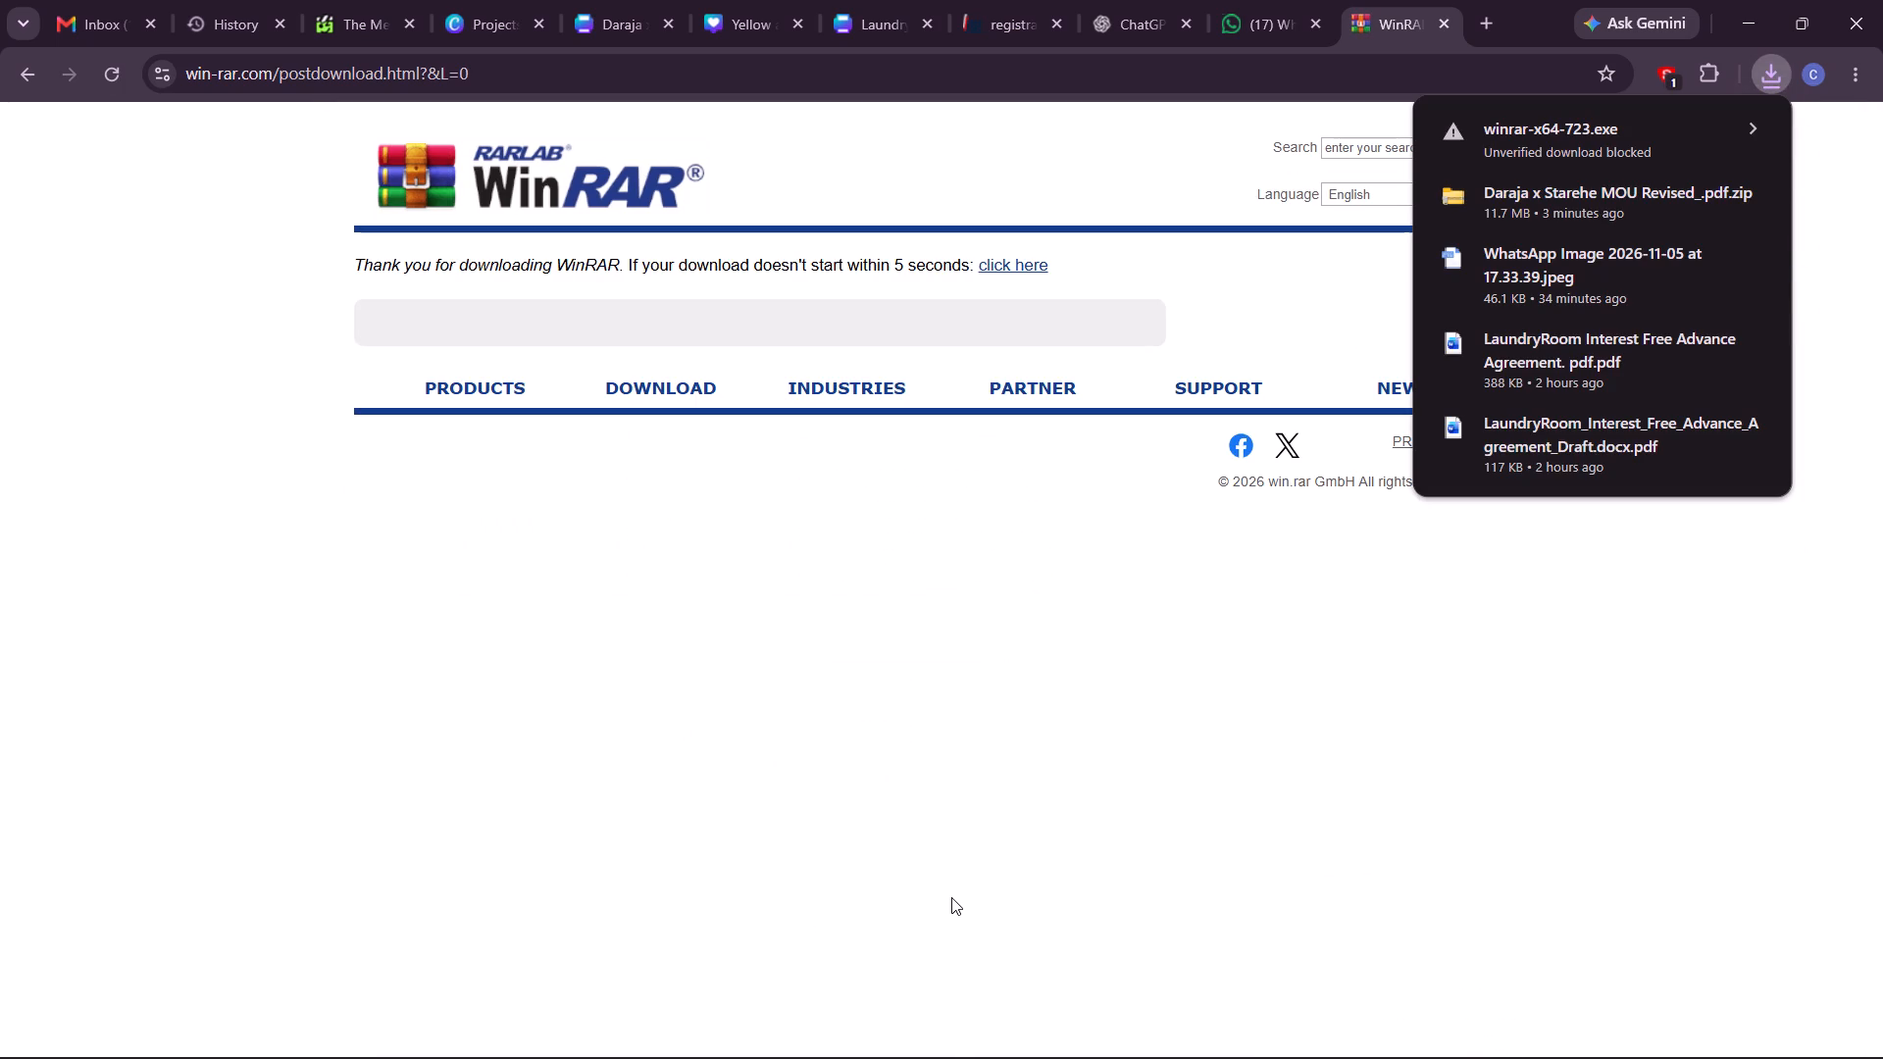
pyautogui.click(1685, 133)
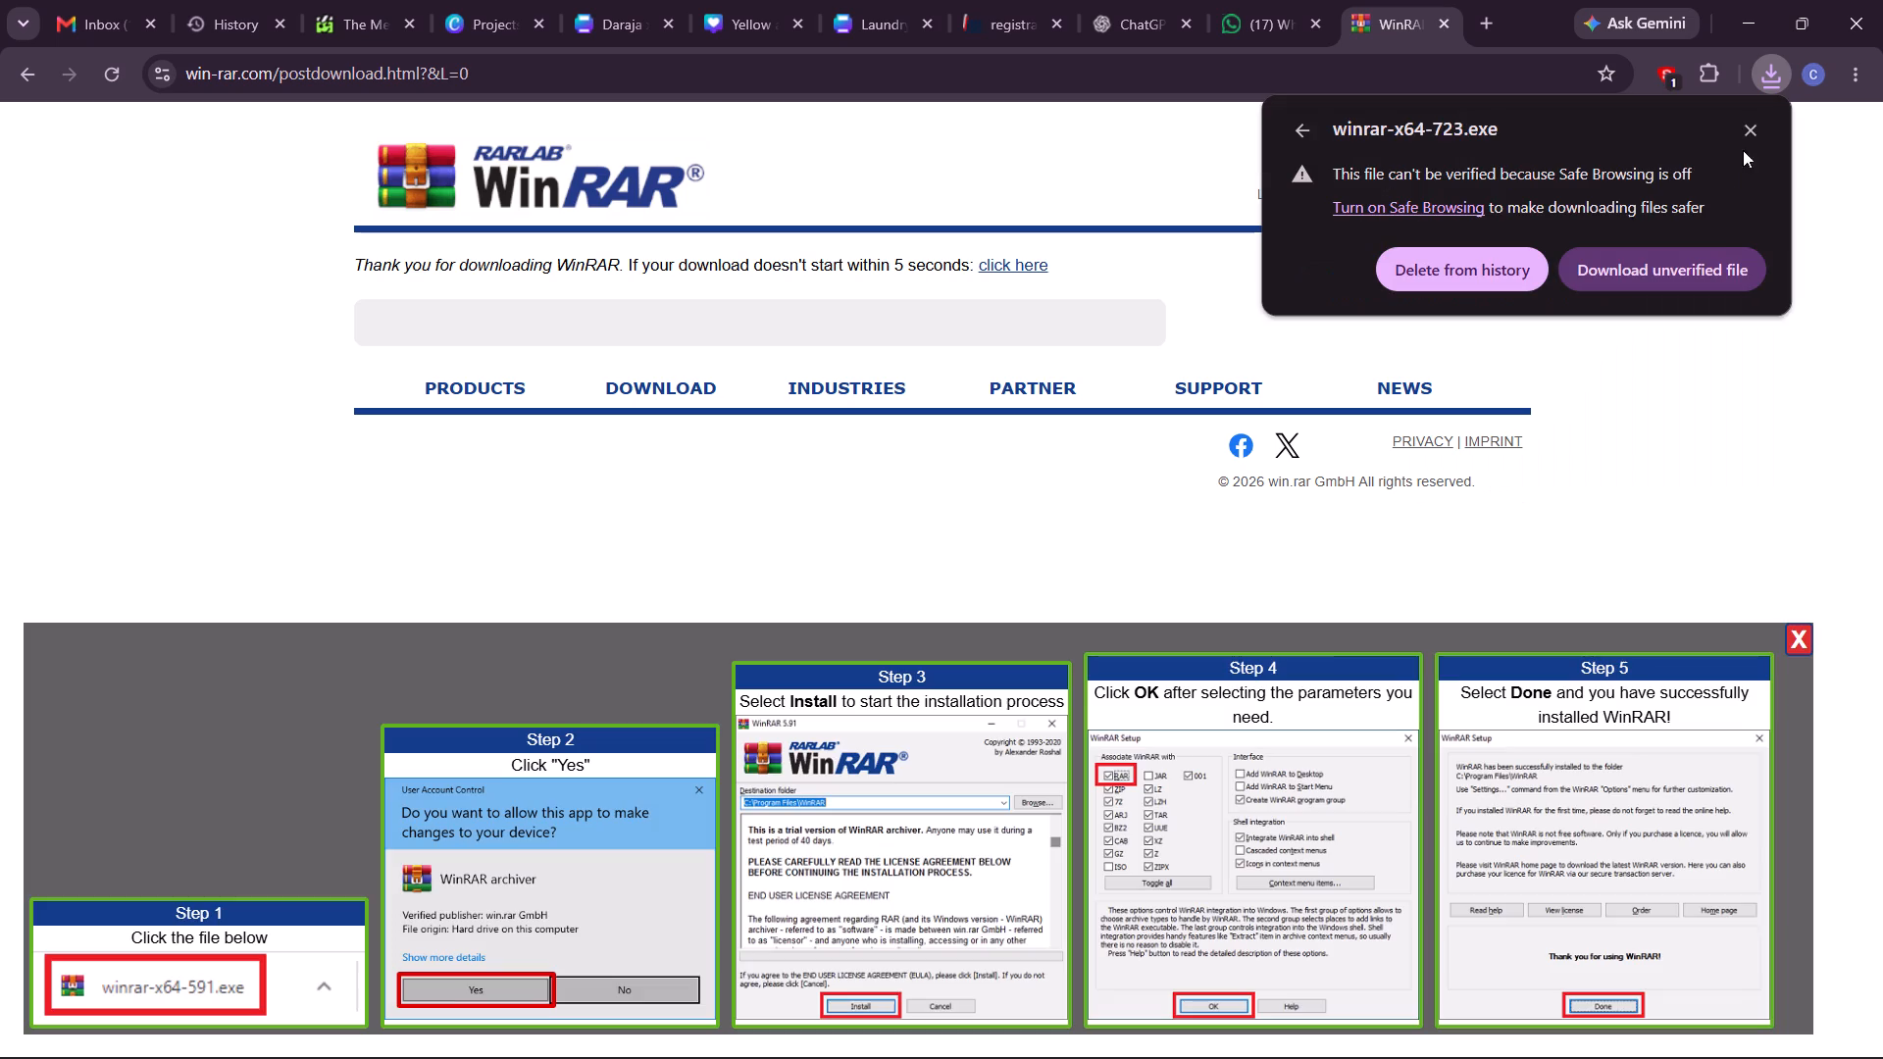
pyautogui.click(1603, 267)
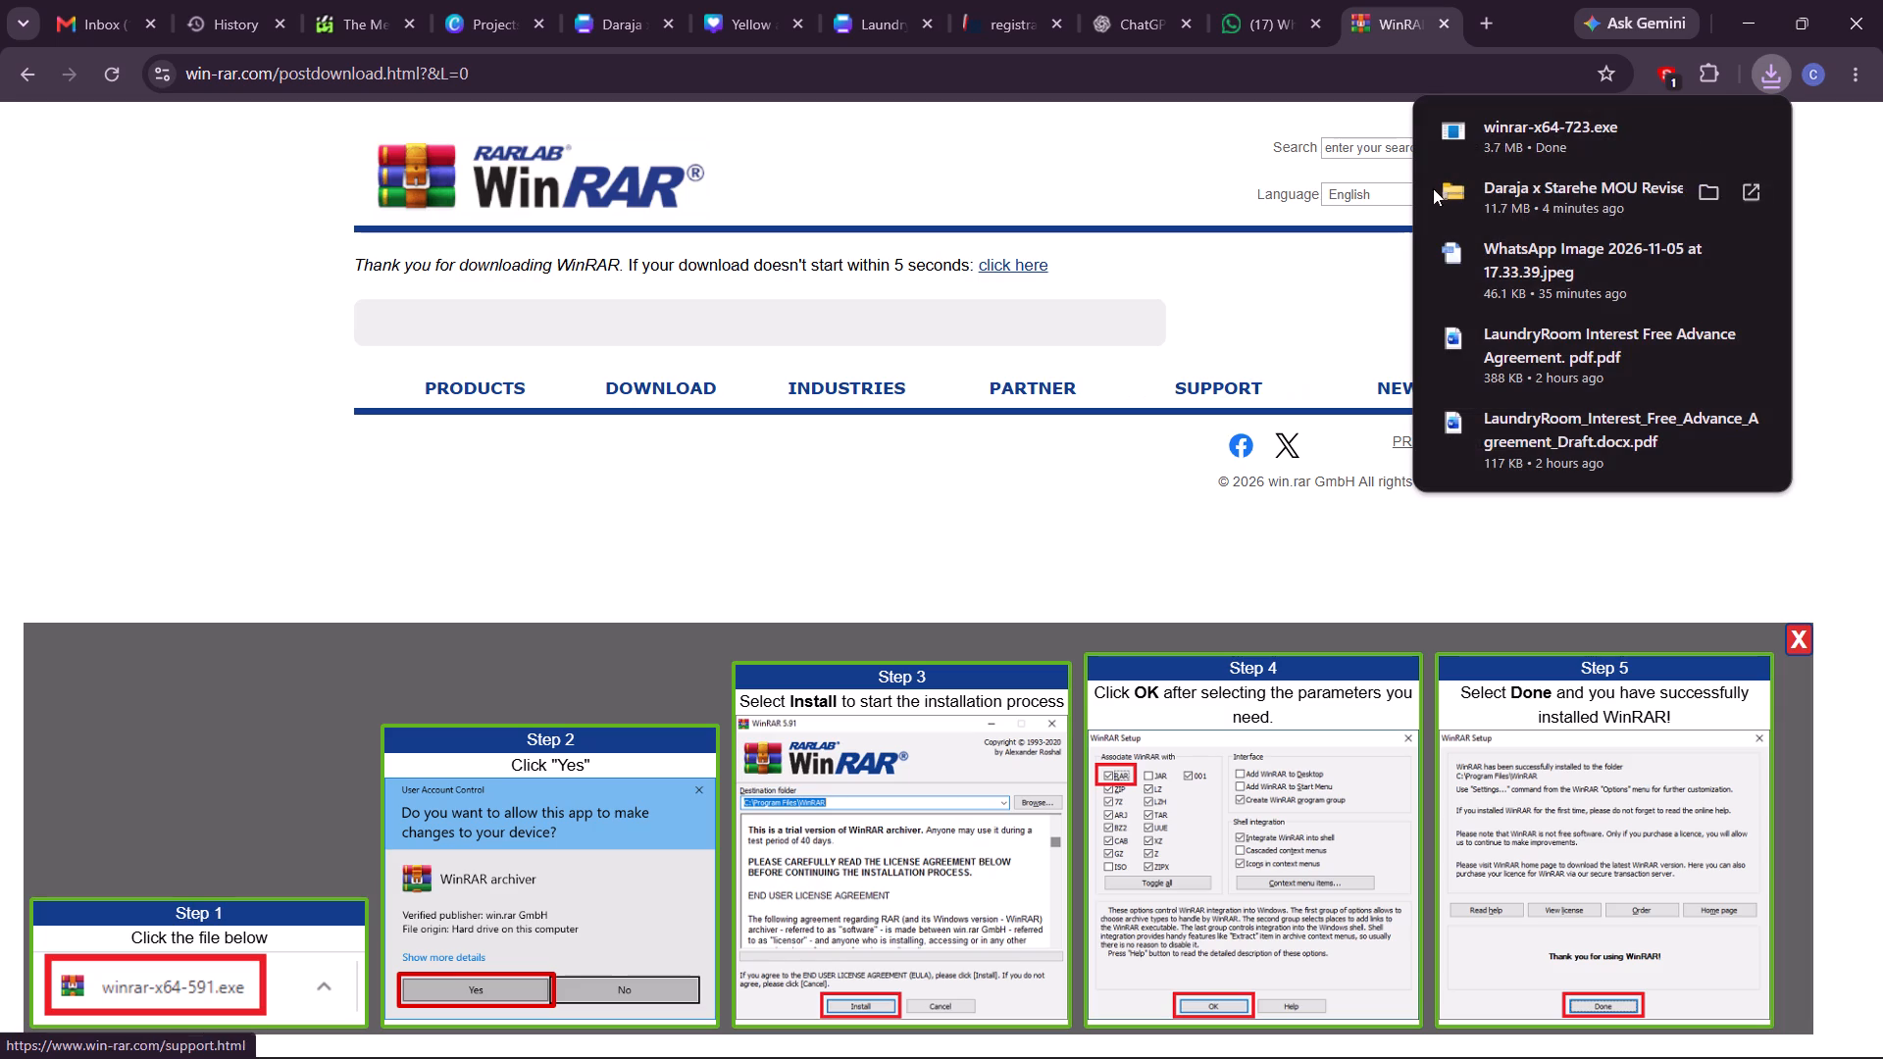
# Launch the downloaded winrar-x64-723.exe installer.
pyautogui.click(1759, 128)
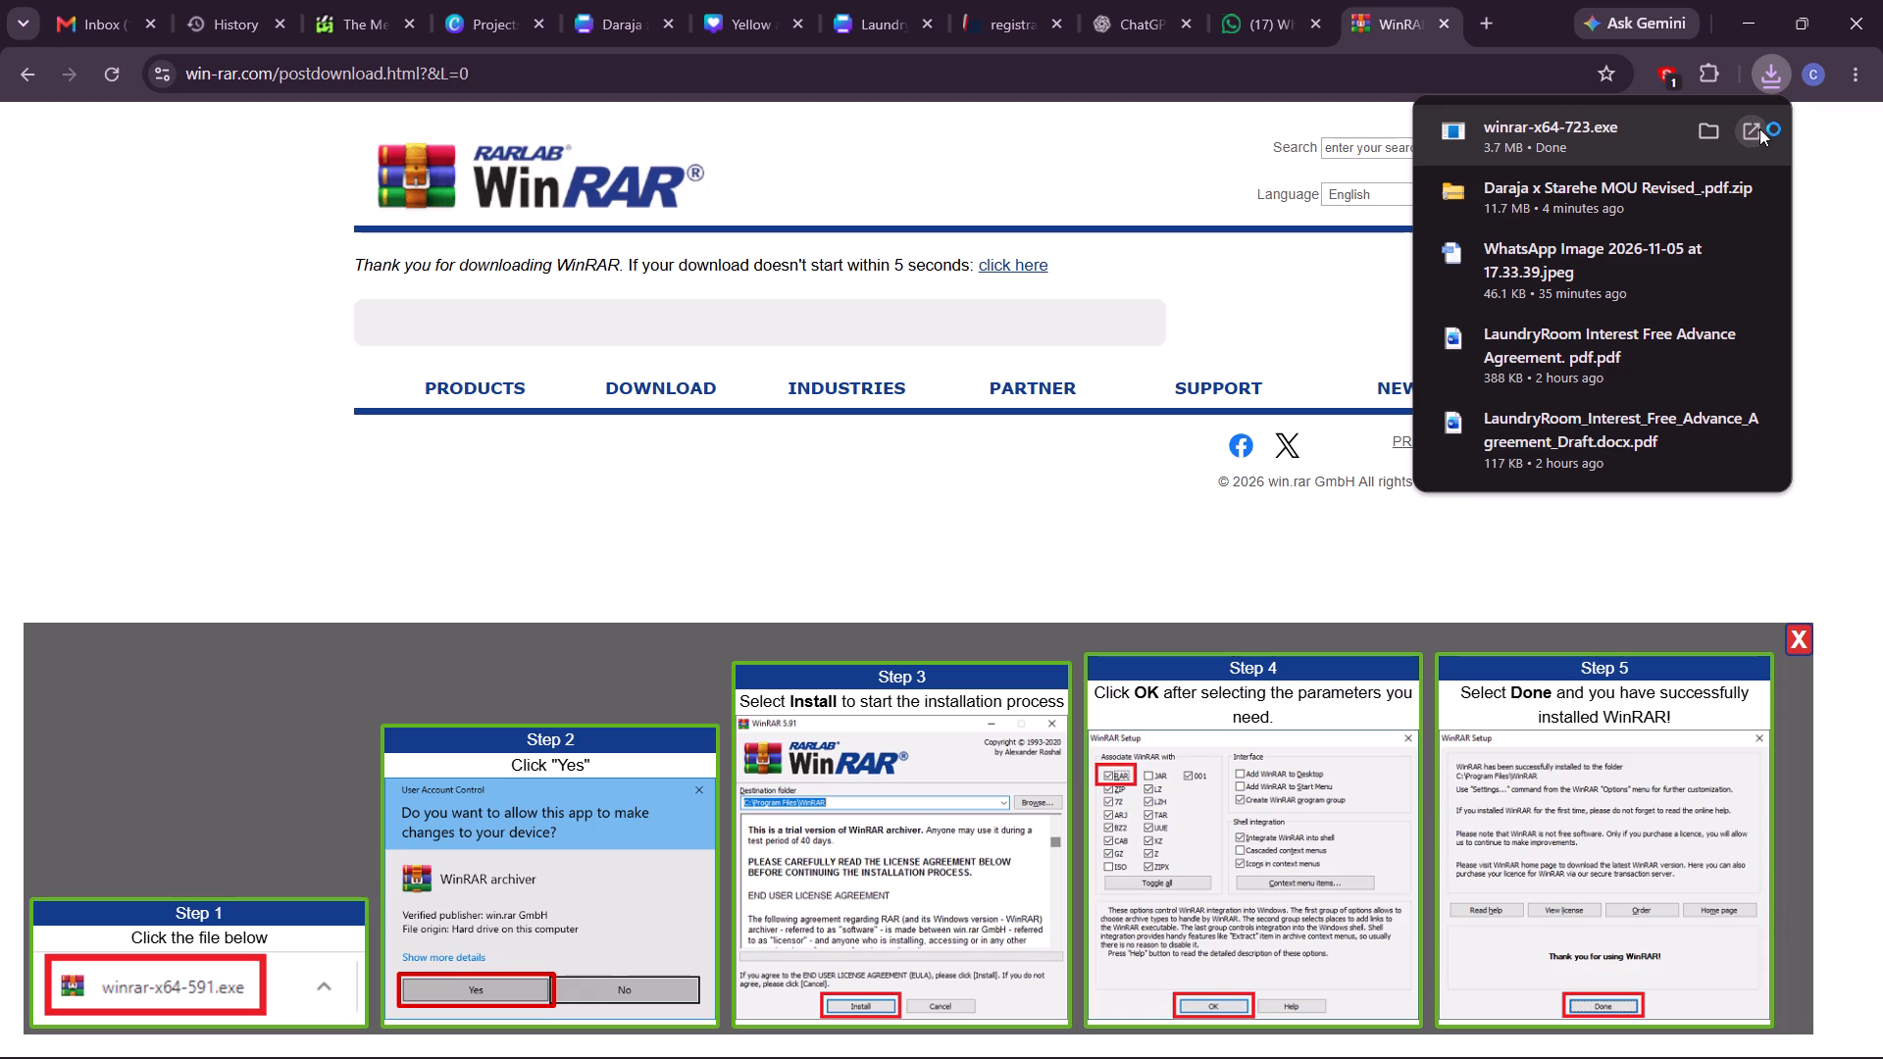